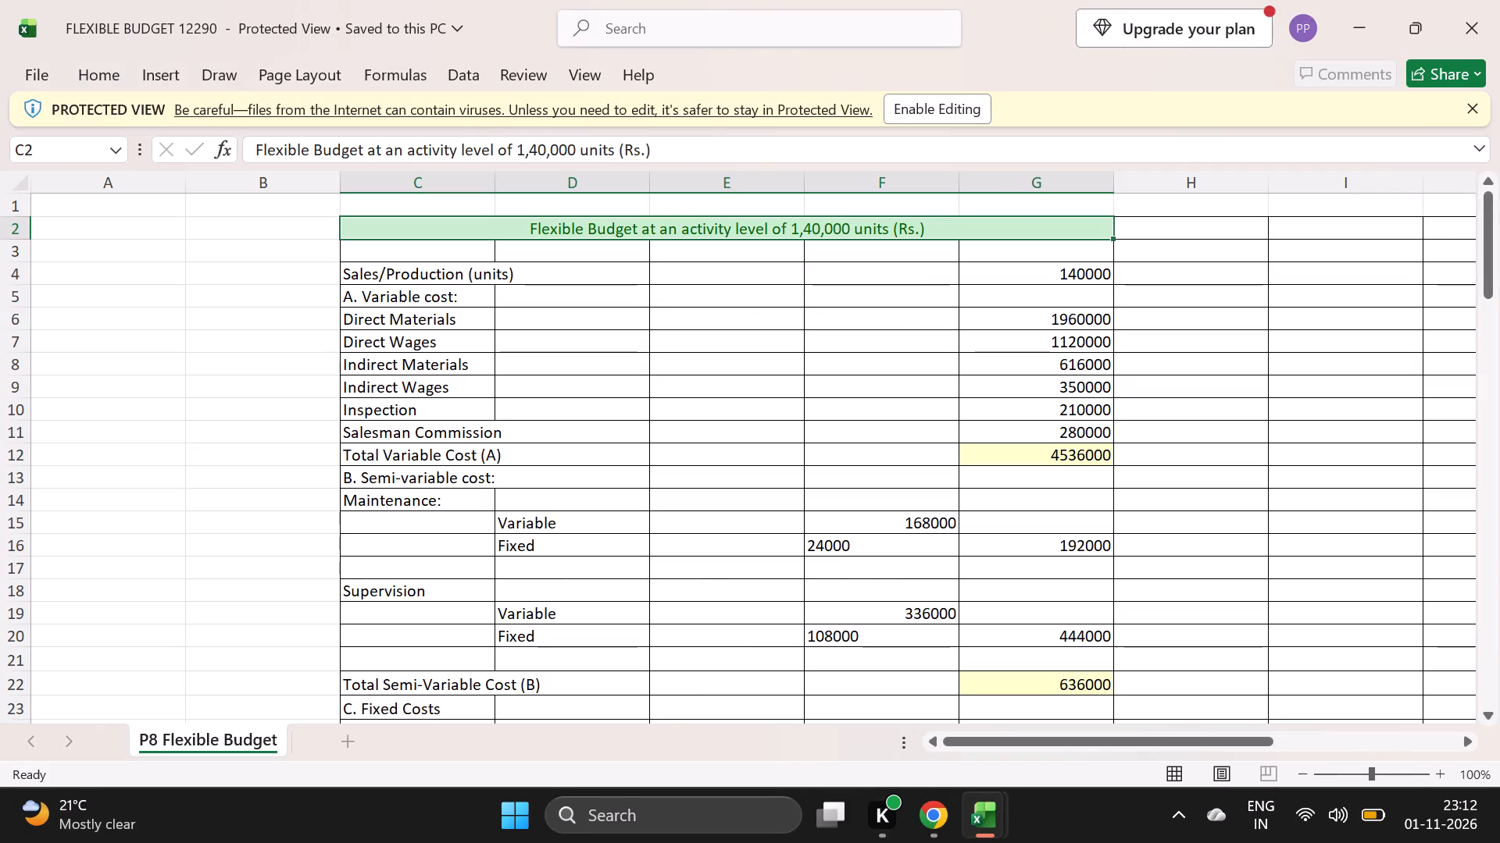
Examine the flexible budget for 1,40,000 units and the Working Notes on segregating semi-variable costs into fixed and variable portions.
{"action": "scroll", "coordinate": [765, 455], "scroll_direction": "up", "scroll_amount": 2}
{"action": "scroll", "coordinate": [765, 455], "scroll_direction": "down", "scroll_amount": 2}
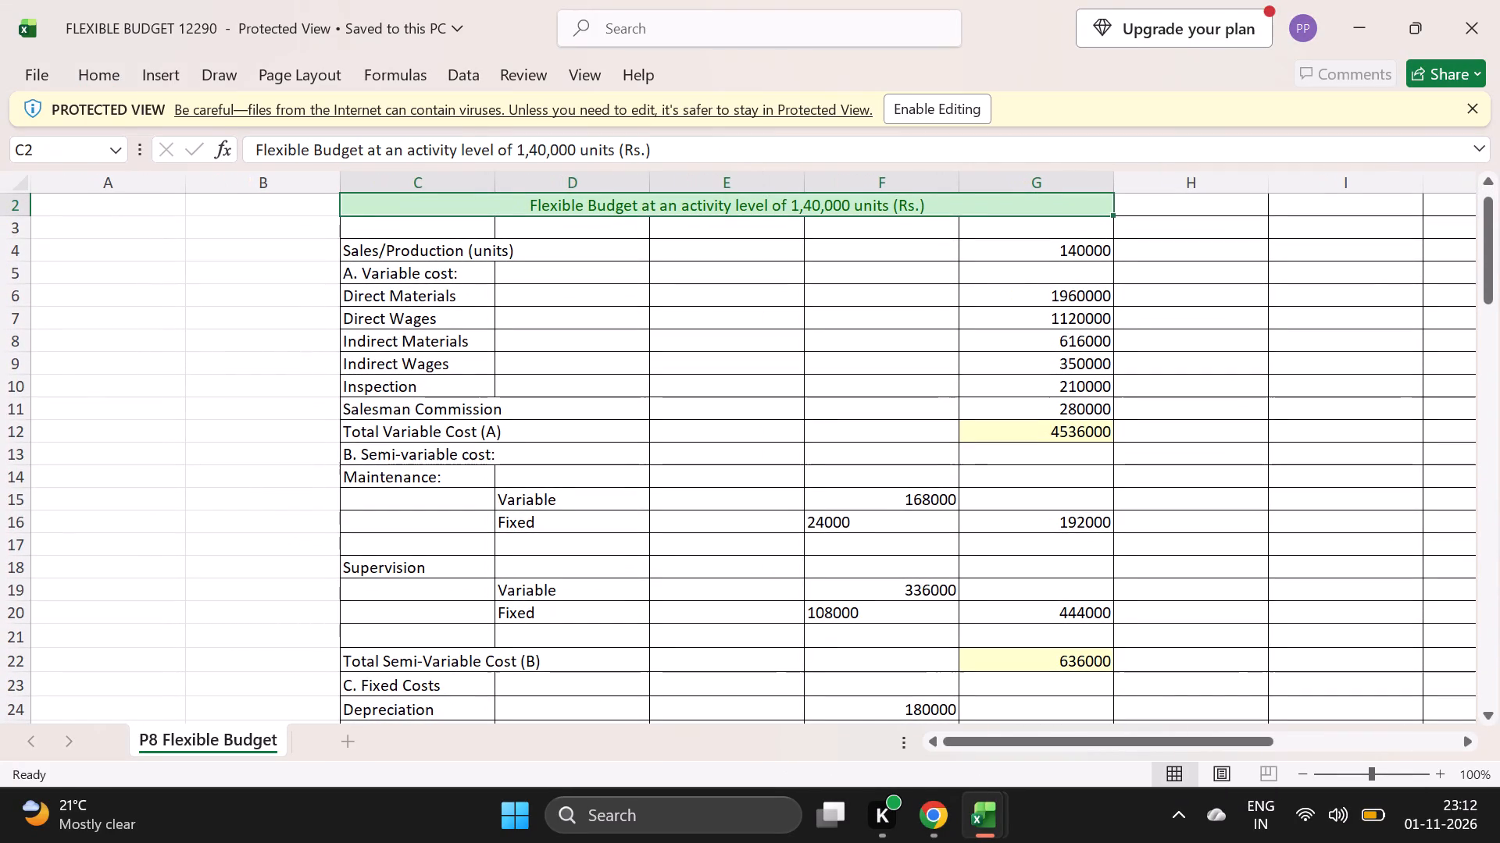
{"action": "scroll", "coordinate": [765, 455], "scroll_direction": "down", "scroll_amount": 1}
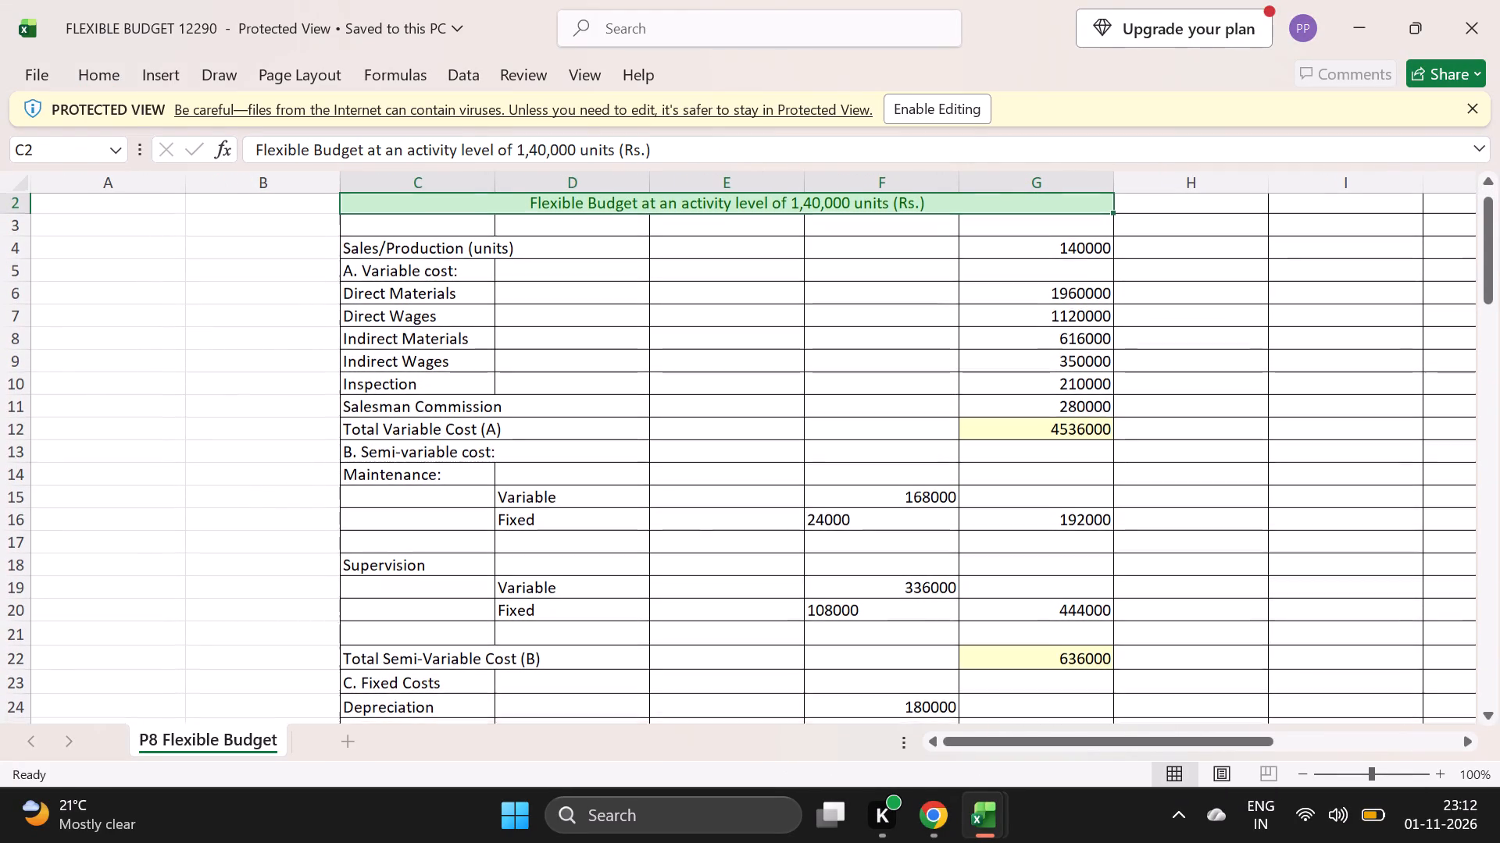
{"action": "scroll", "coordinate": [765, 455], "scroll_direction": "down", "scroll_amount": 1}
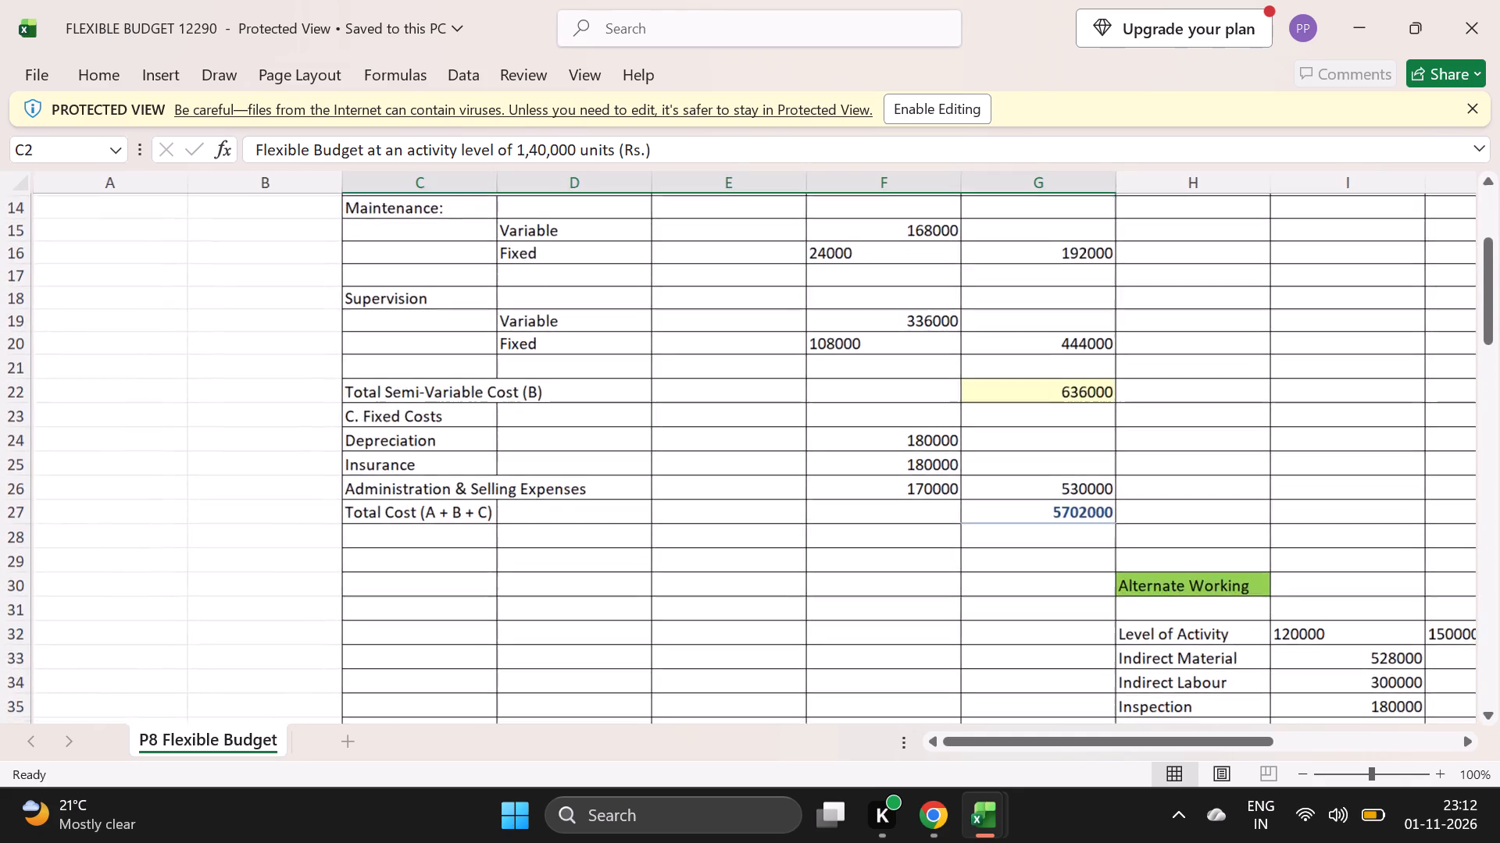
{"action": "scroll", "coordinate": [765, 455], "scroll_direction": "down", "scroll_amount": 1}
{"action": "scroll", "coordinate": [765, 455], "scroll_direction": "left", "scroll_amount": 2}
{"action": "scroll", "coordinate": [765, 455], "scroll_direction": "down", "scroll_amount": 1}
{"action": "scroll", "coordinate": [765, 455], "scroll_direction": "up", "scroll_amount": 2}
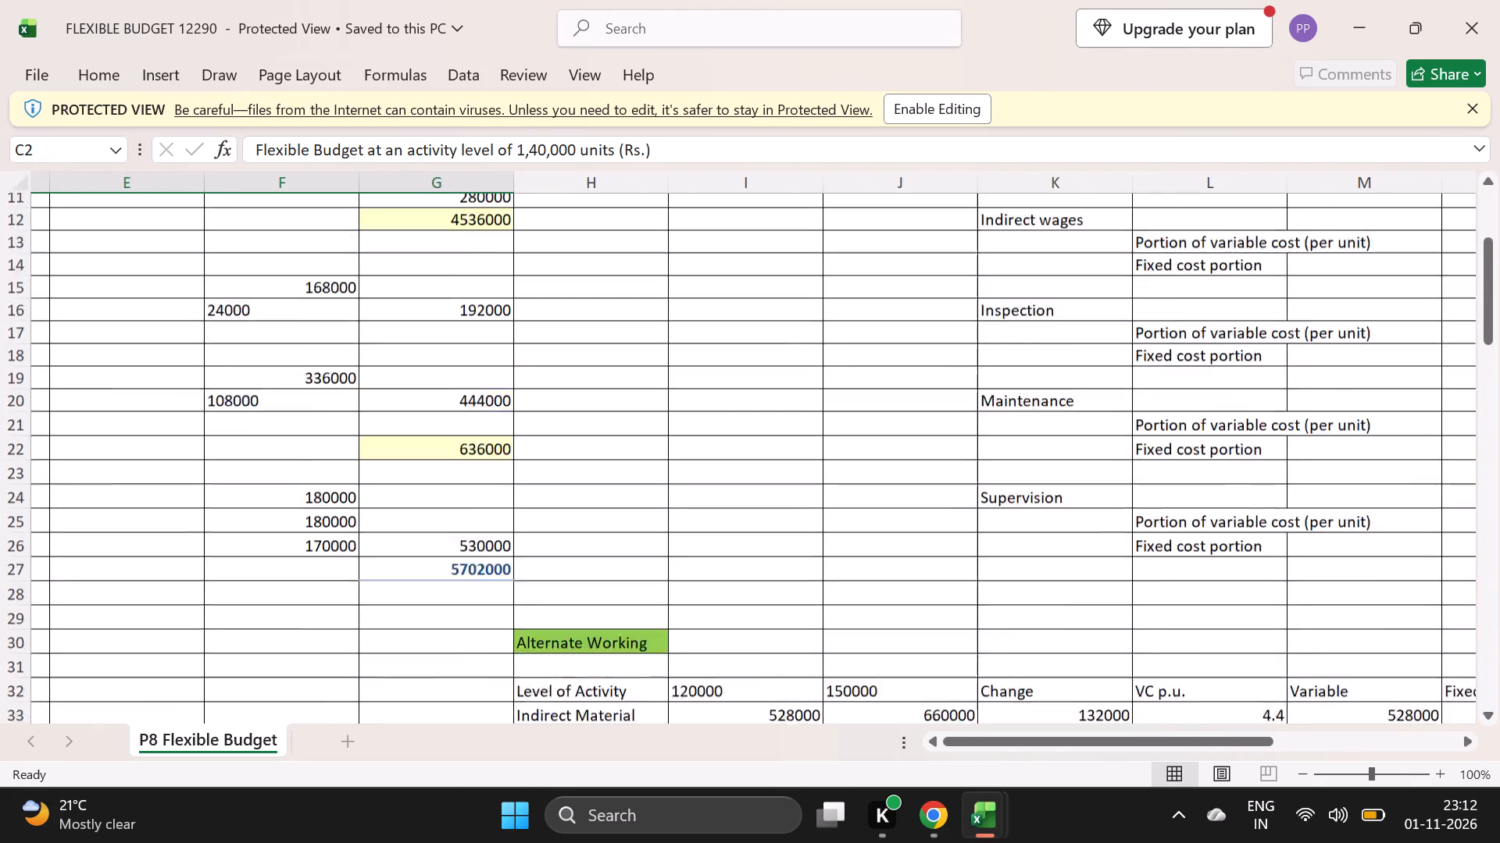
{"action": "scroll", "coordinate": [765, 455], "scroll_direction": "up", "scroll_amount": 2}
{"action": "scroll", "coordinate": [765, 455], "scroll_direction": "left", "scroll_amount": 2}
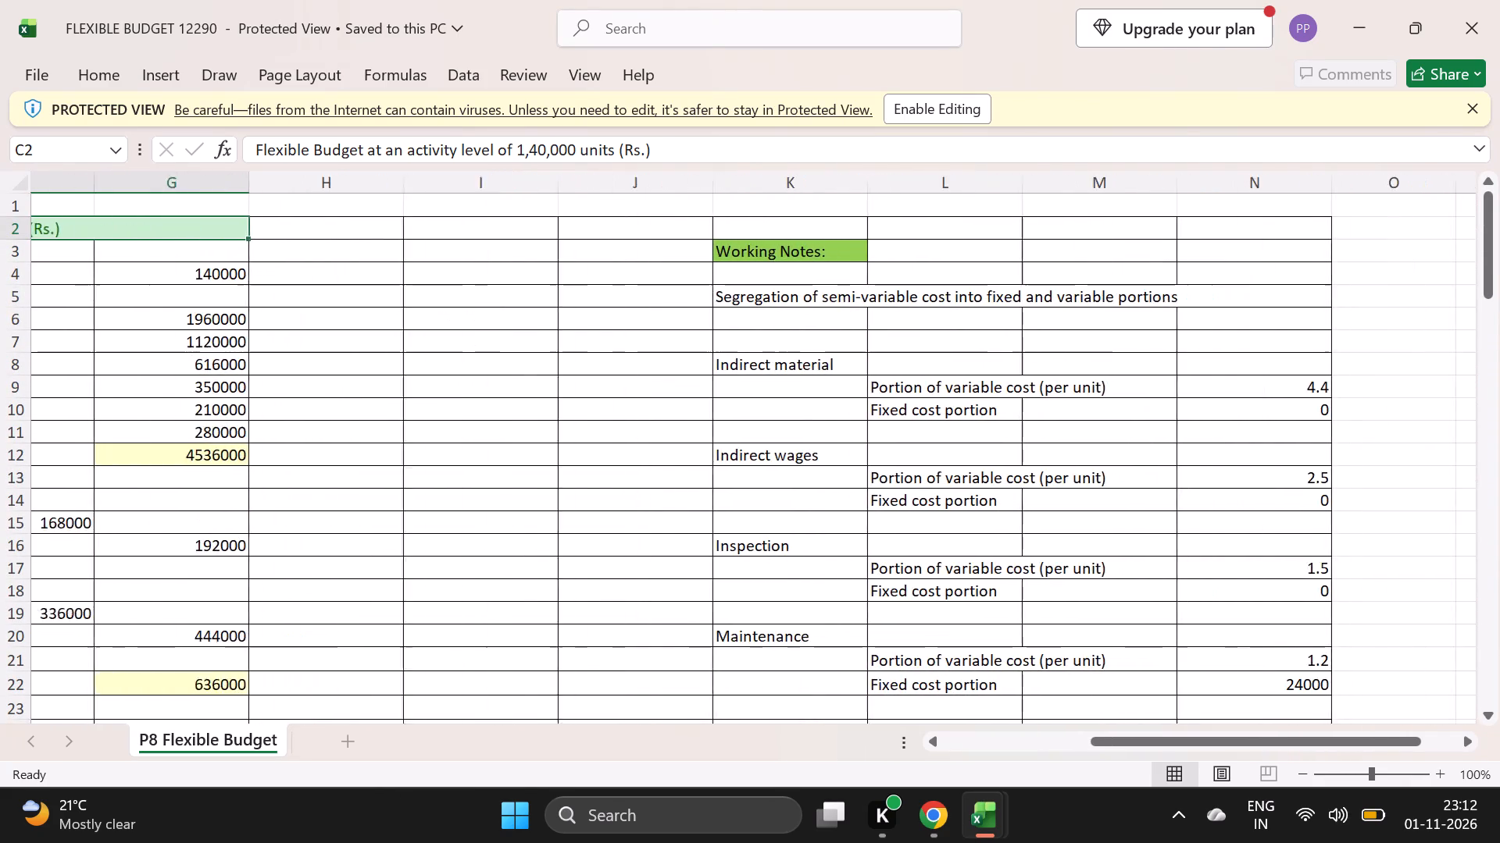
{"action": "scroll", "coordinate": [765, 455], "scroll_direction": "left", "scroll_amount": 2}
{"action": "scroll", "coordinate": [765, 455], "scroll_direction": "right", "scroll_amount": 3}
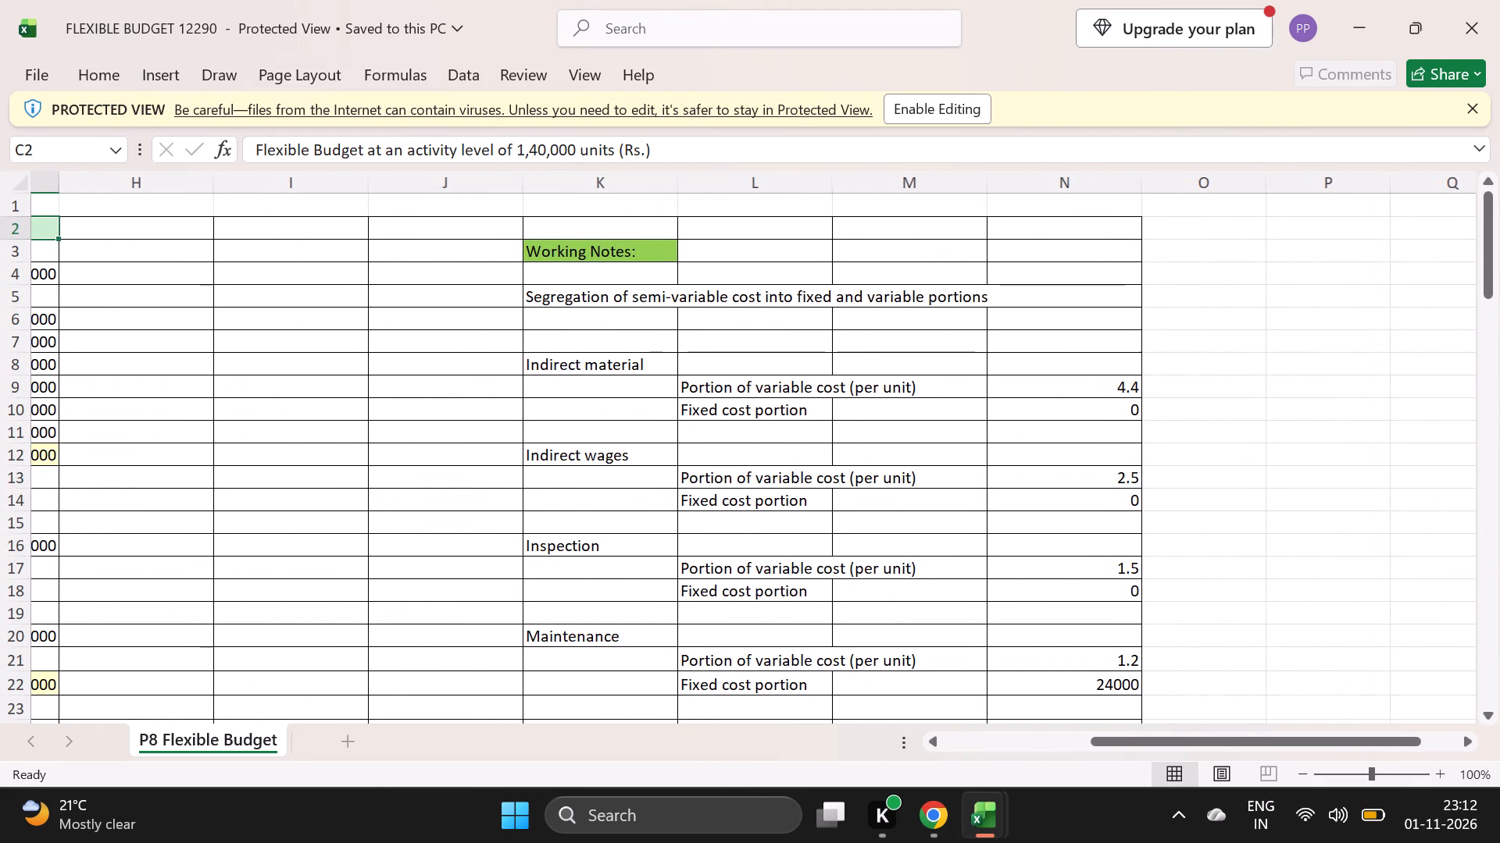
{"action": "scroll", "coordinate": [765, 455], "scroll_direction": "right", "scroll_amount": 3}
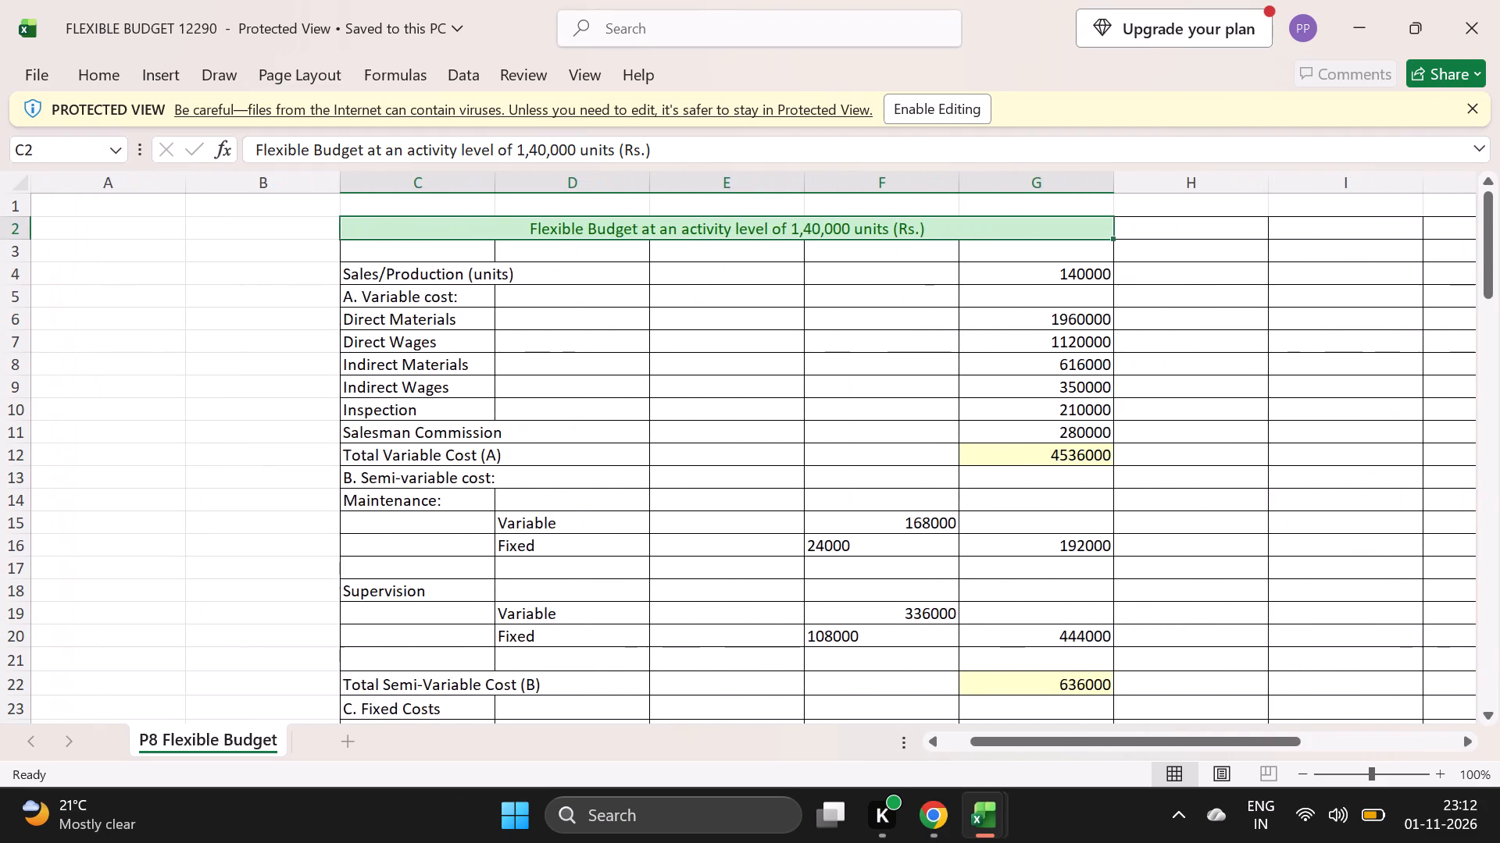
Review the Alternate Working table by level of activity, and recheck the budget's variable, semi-variable and fixed cost sections.
{"action": "scroll", "coordinate": [765, 455], "scroll_direction": "up", "scroll_amount": 1}
{"action": "scroll", "coordinate": [765, 455], "scroll_direction": "down", "scroll_amount": 4}
{"action": "scroll", "coordinate": [765, 455], "scroll_direction": "left", "scroll_amount": 4}
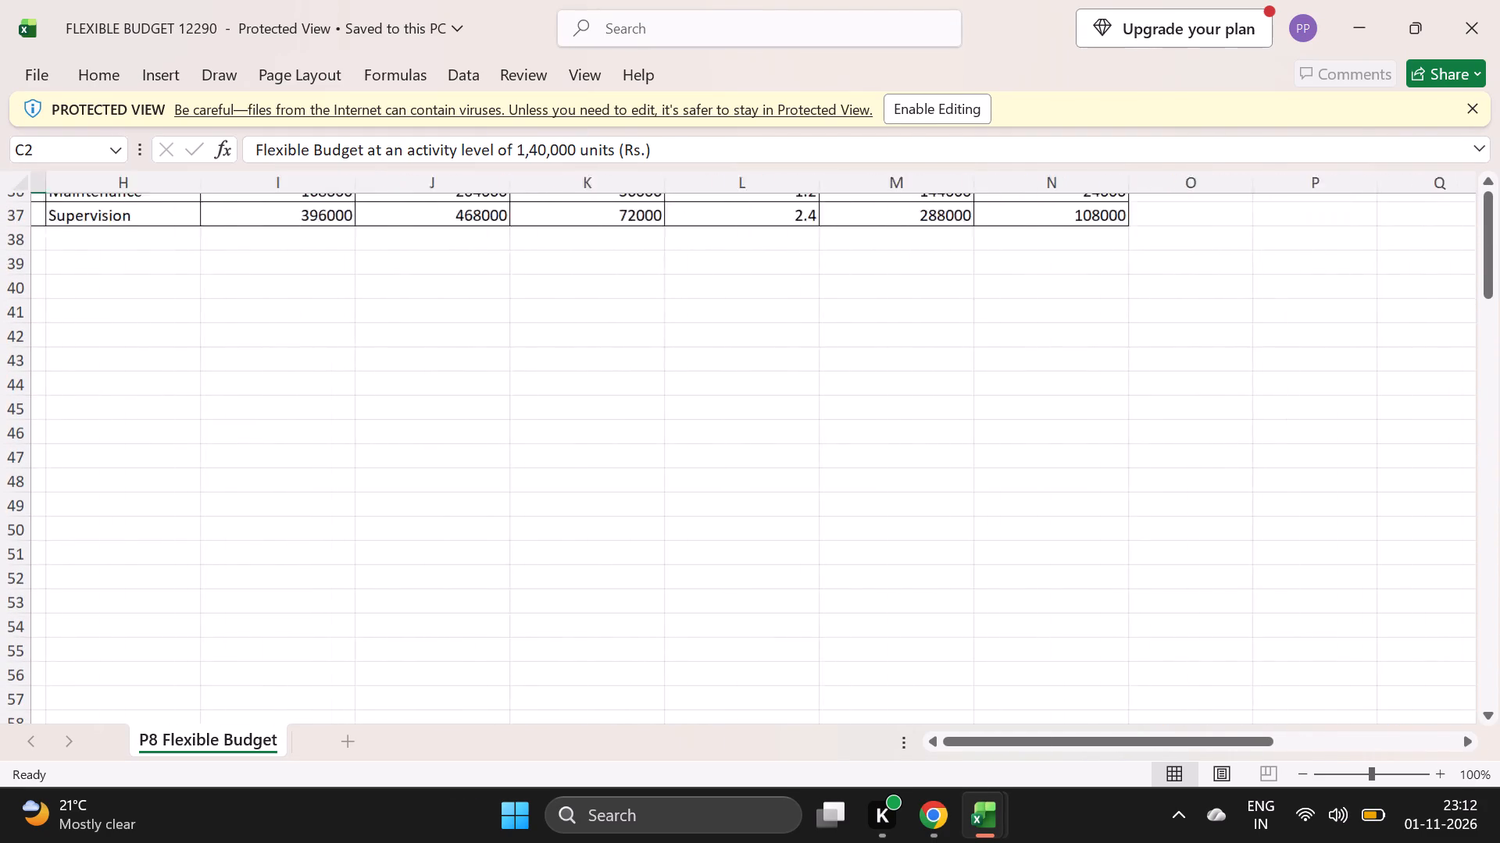
{"action": "scroll", "coordinate": [765, 455], "scroll_direction": "left", "scroll_amount": 1}
{"action": "scroll", "coordinate": [765, 455], "scroll_direction": "up", "scroll_amount": 3}
{"action": "scroll", "coordinate": [765, 455], "scroll_direction": "right", "scroll_amount": 1}
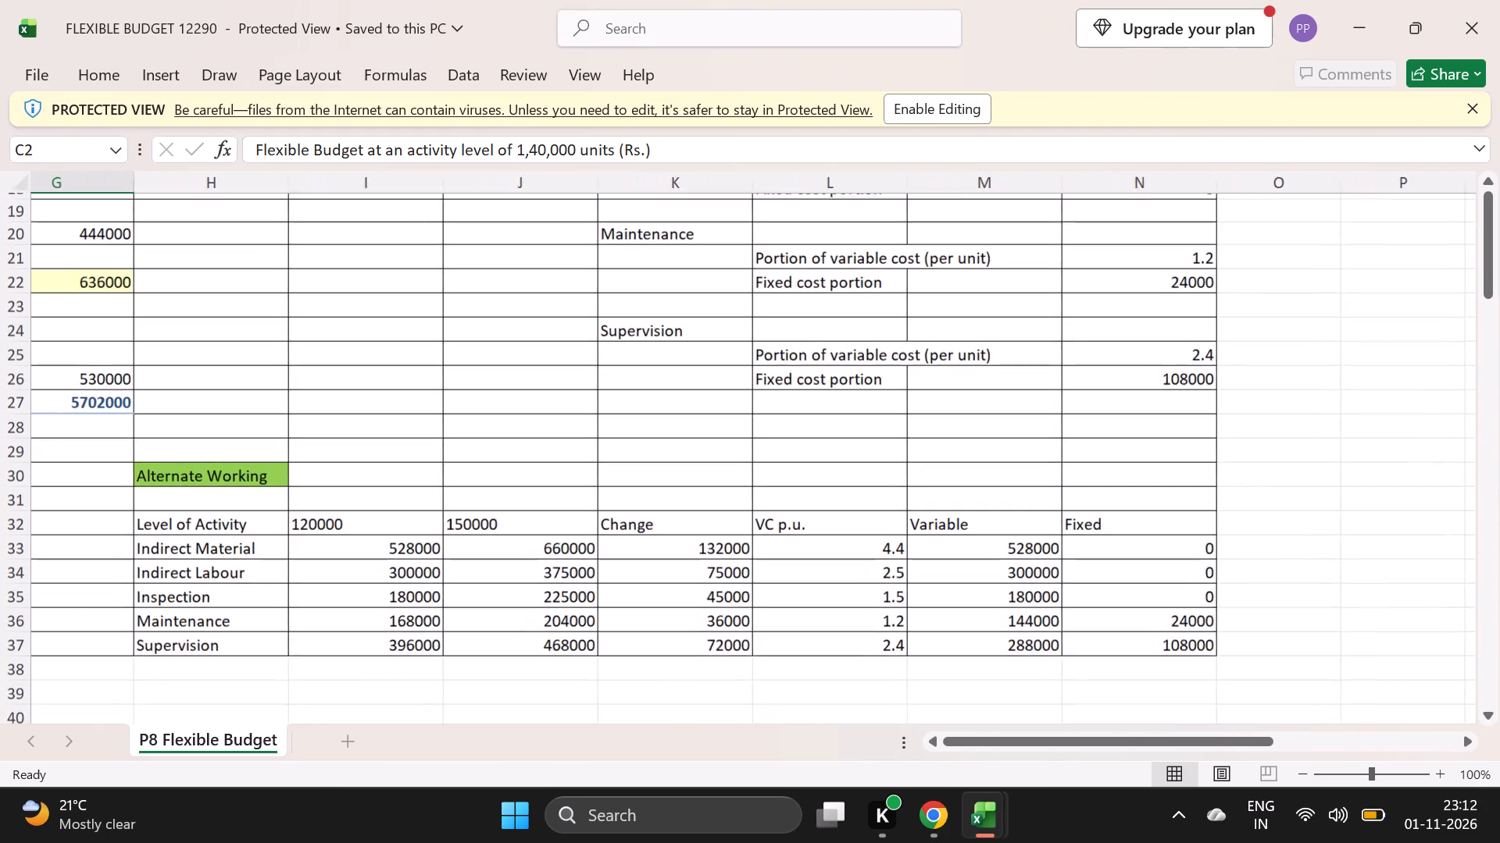
{"action": "scroll", "coordinate": [765, 455], "scroll_direction": "right", "scroll_amount": 5}
{"action": "scroll", "coordinate": [765, 455], "scroll_direction": "up", "scroll_amount": 2}
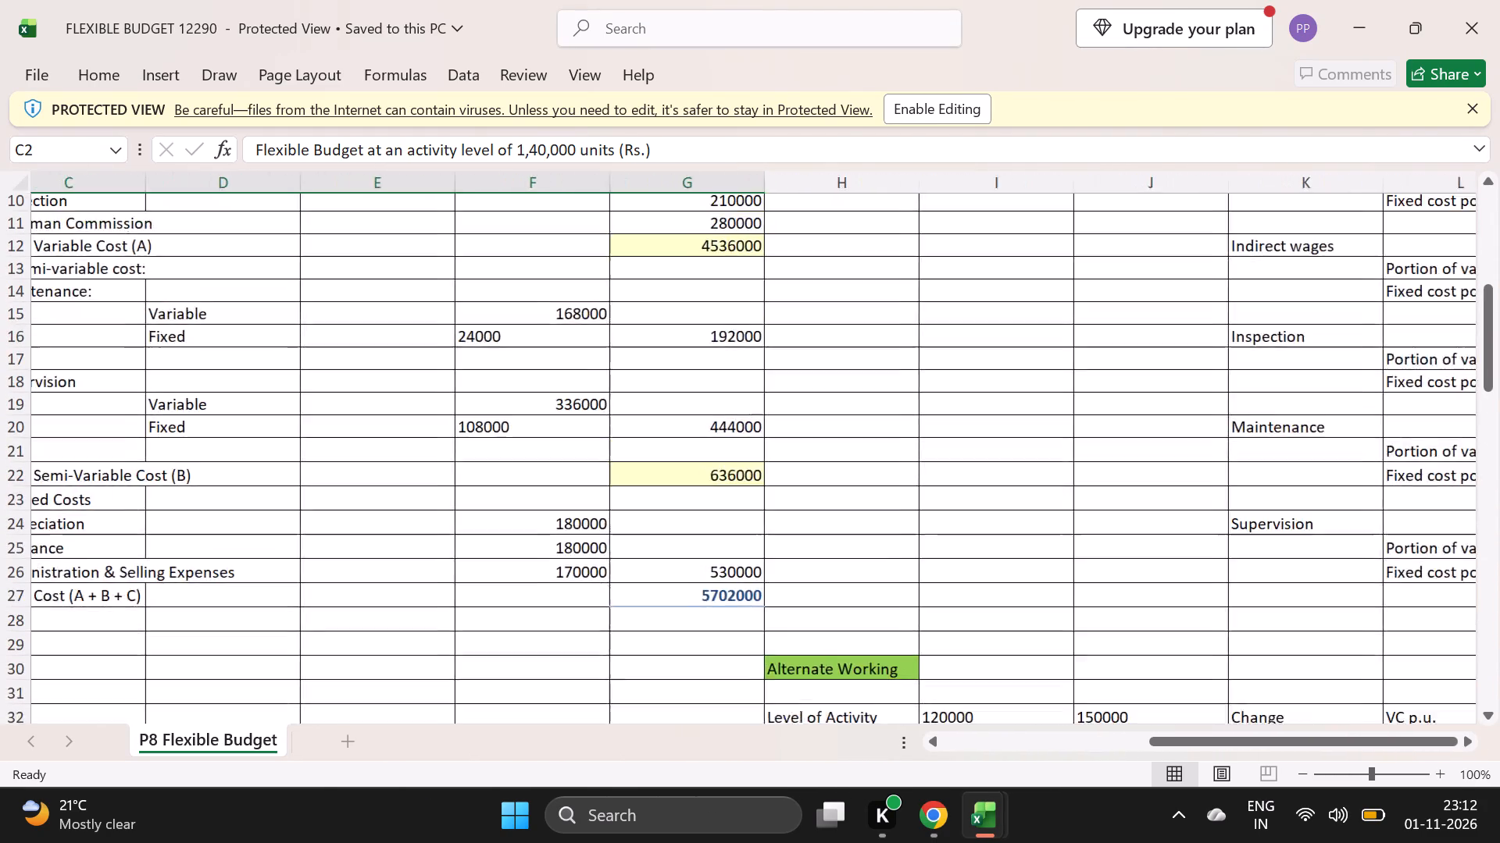
{"action": "scroll", "coordinate": [765, 455], "scroll_direction": "right", "scroll_amount": 1}
{"action": "scroll", "coordinate": [765, 455], "scroll_direction": "left", "scroll_amount": 1}
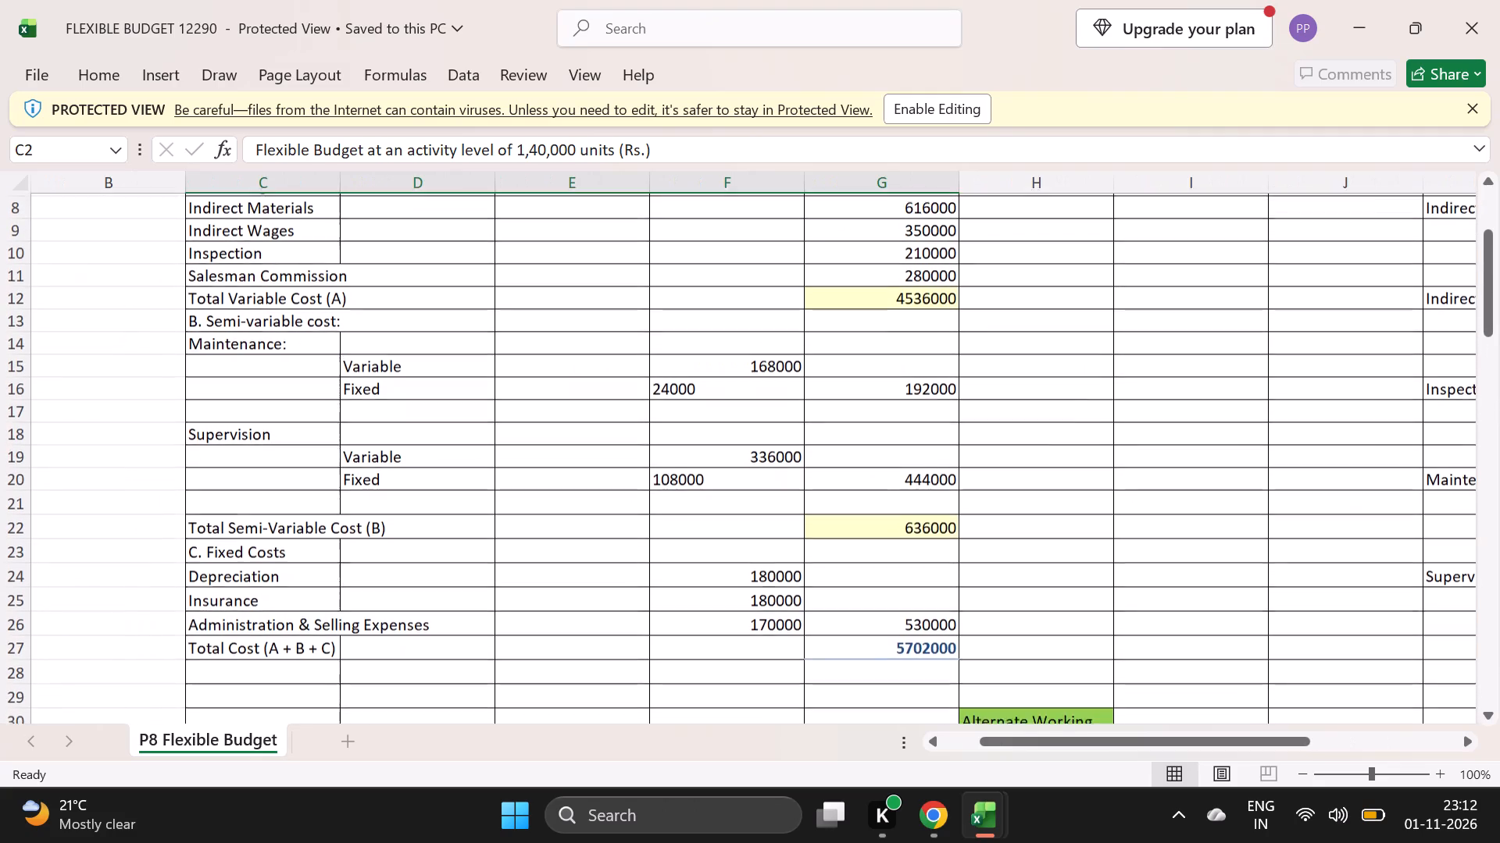
{"action": "scroll", "coordinate": [765, 455], "scroll_direction": "left", "scroll_amount": 2}
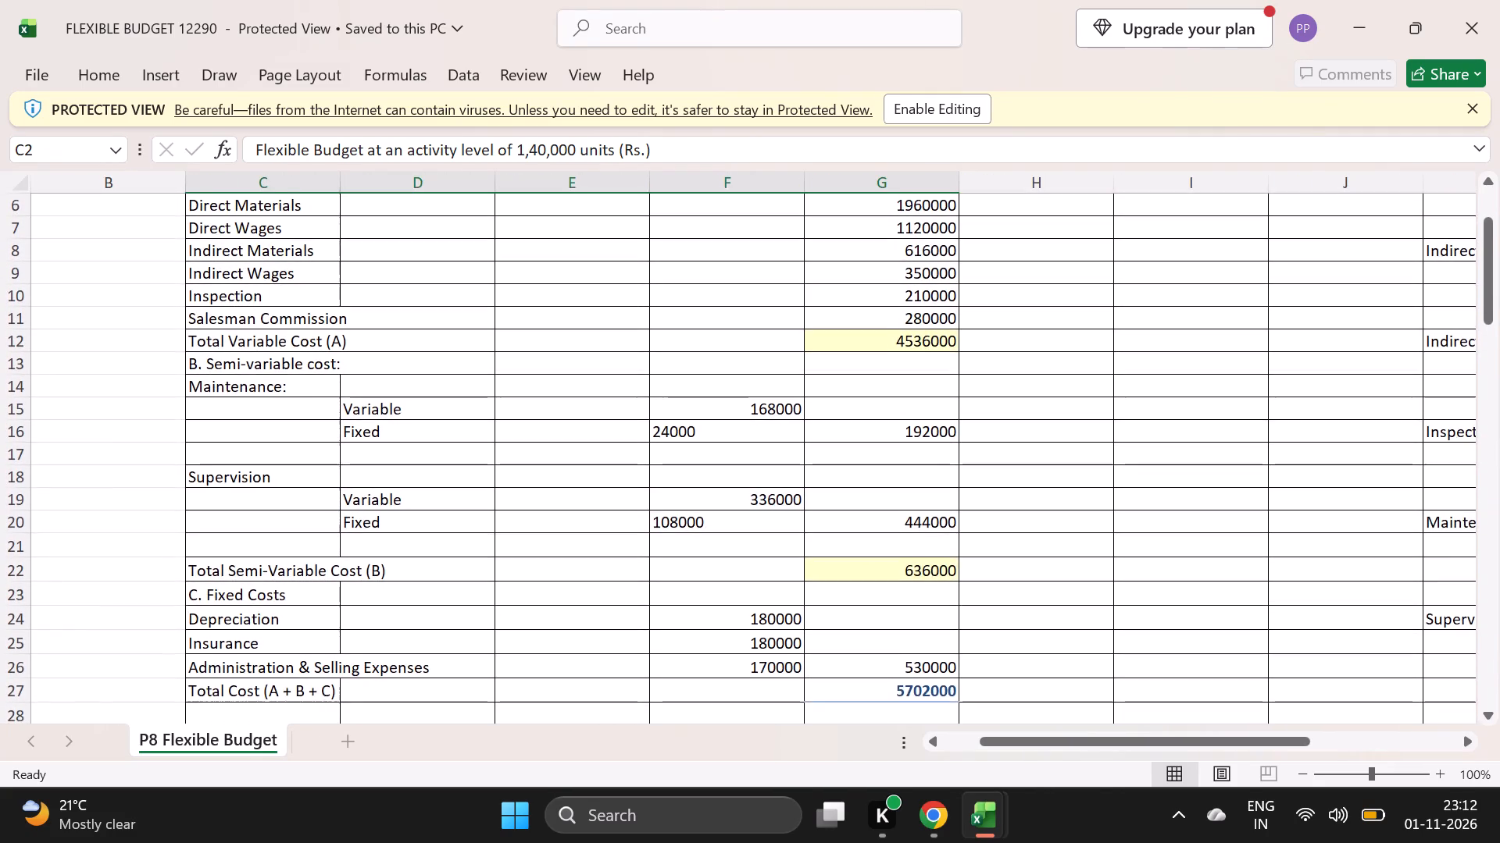
{"action": "scroll", "coordinate": [765, 455], "scroll_direction": "up", "scroll_amount": 1}
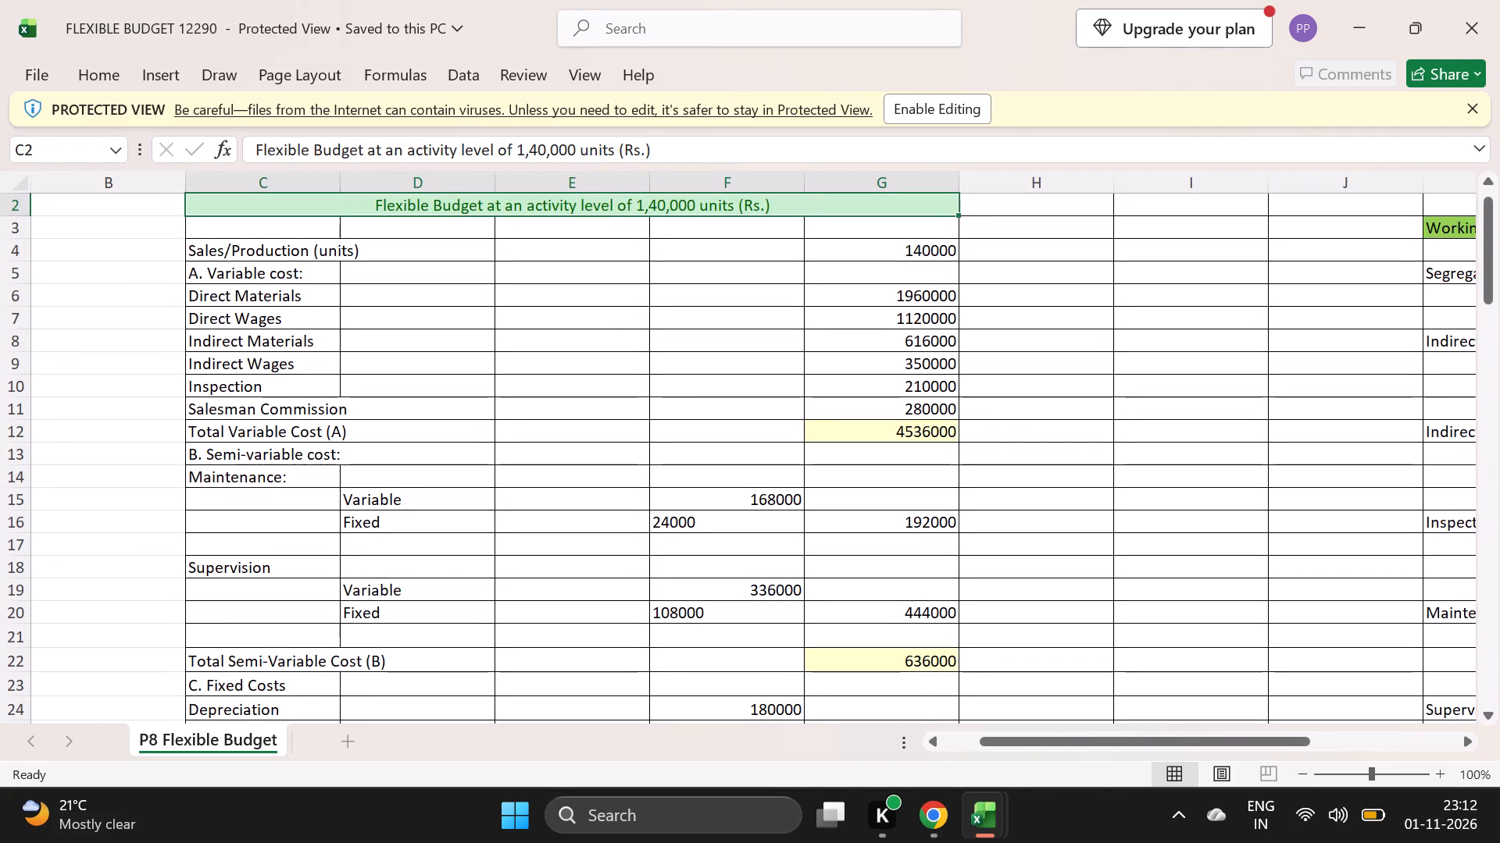
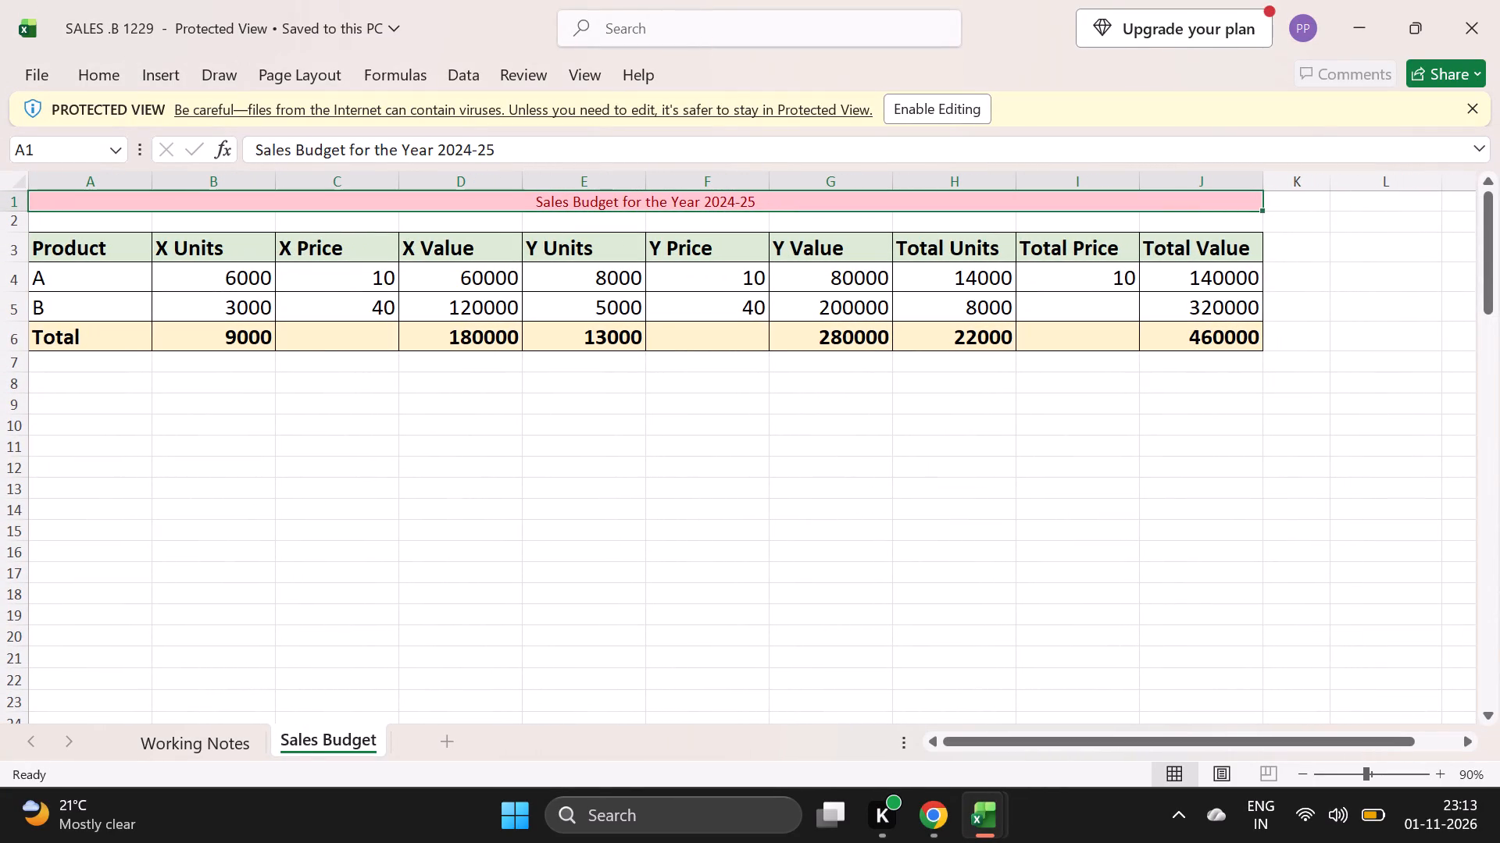
Show the Working Notes sheet of the sales budget workbook to review how the 2024-25 sales estimates are calculated.
{"action": "left_click", "coordinate": [240, 738]}
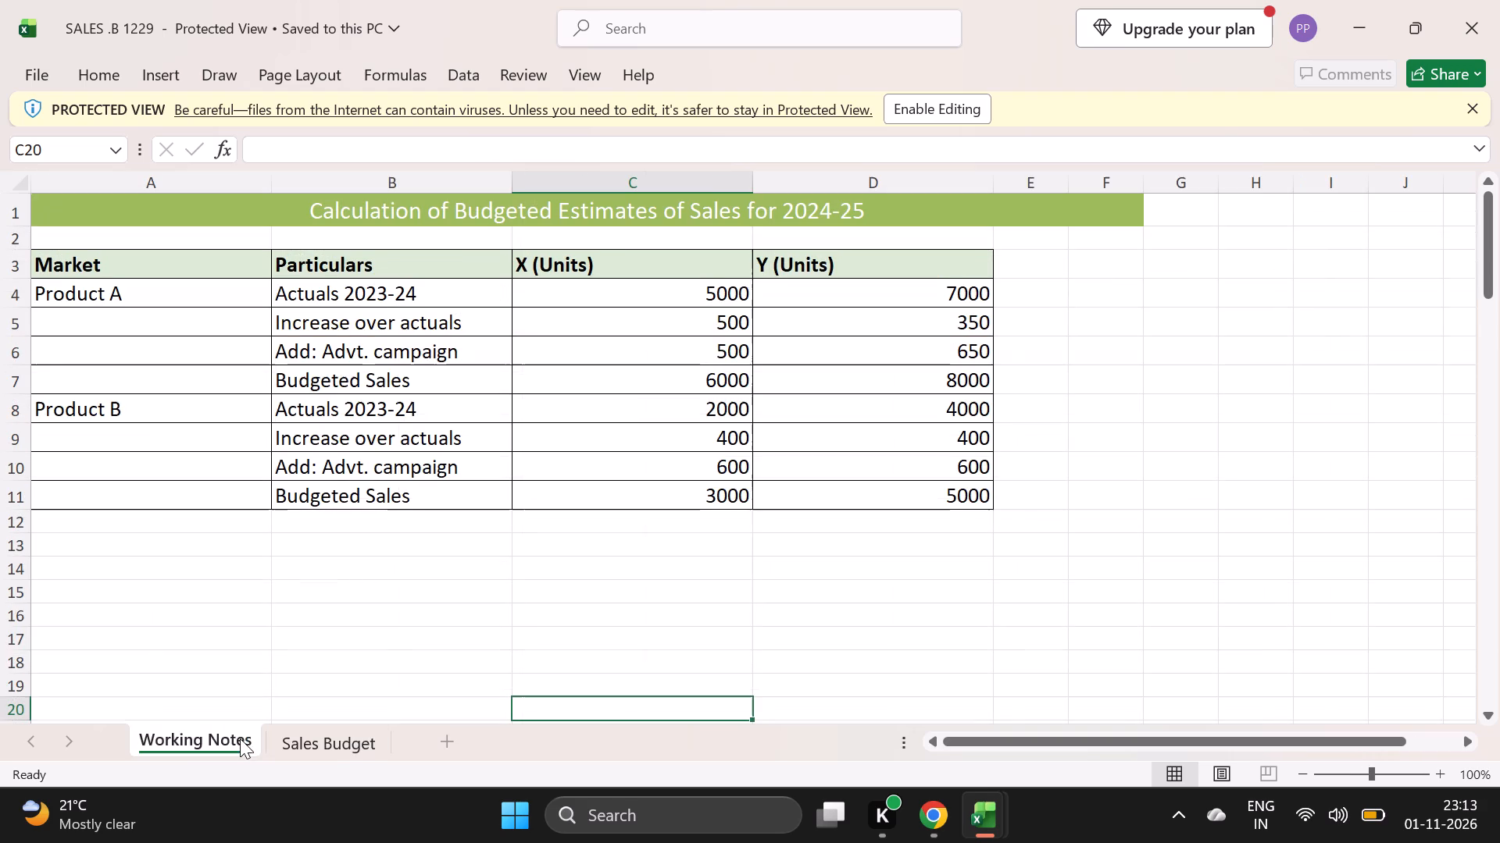
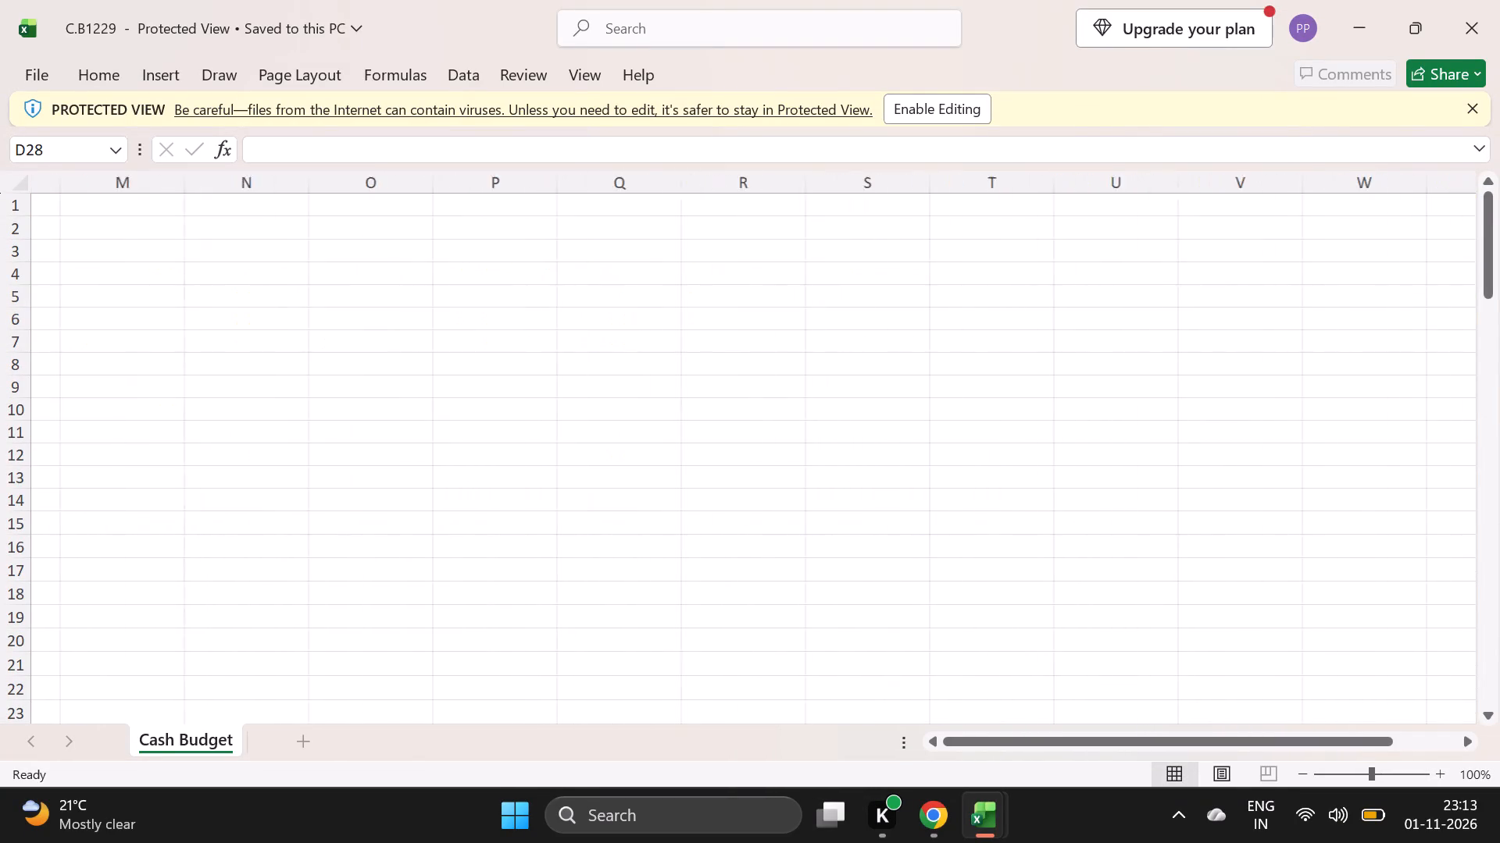
Look over the Cash Budget sheet, checking its extent and the April to June and whole-quarter columns.
{"action": "scroll", "coordinate": [732, 420], "scroll_direction": "right", "scroll_amount": 7}
{"action": "scroll", "coordinate": [732, 420], "scroll_direction": "down", "scroll_amount": 5}
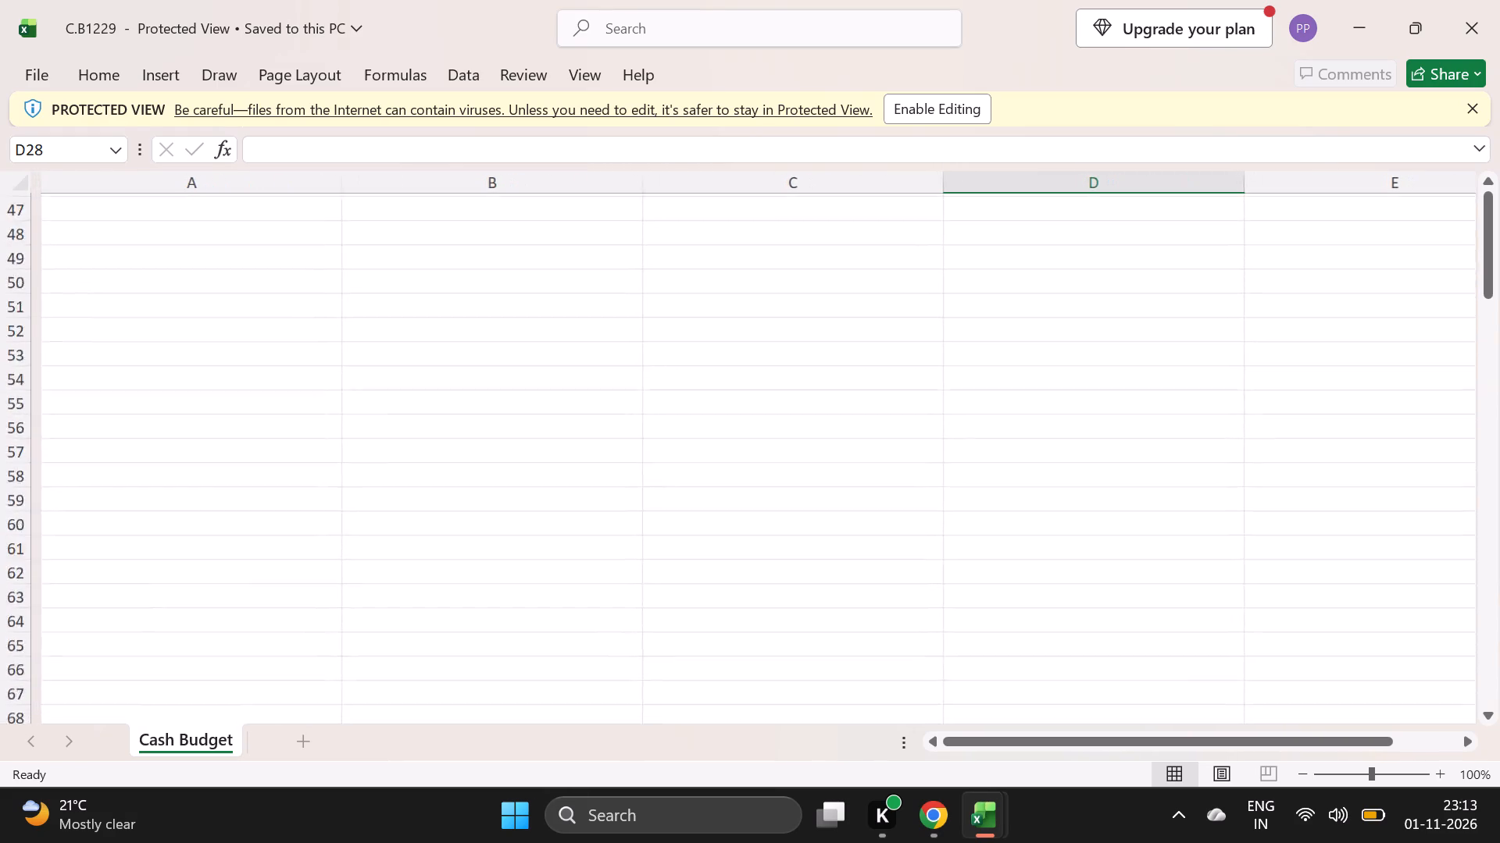
{"action": "scroll", "coordinate": [732, 420], "scroll_direction": "down", "scroll_amount": 4}
{"action": "scroll", "coordinate": [732, 420], "scroll_direction": "up", "scroll_amount": 15}
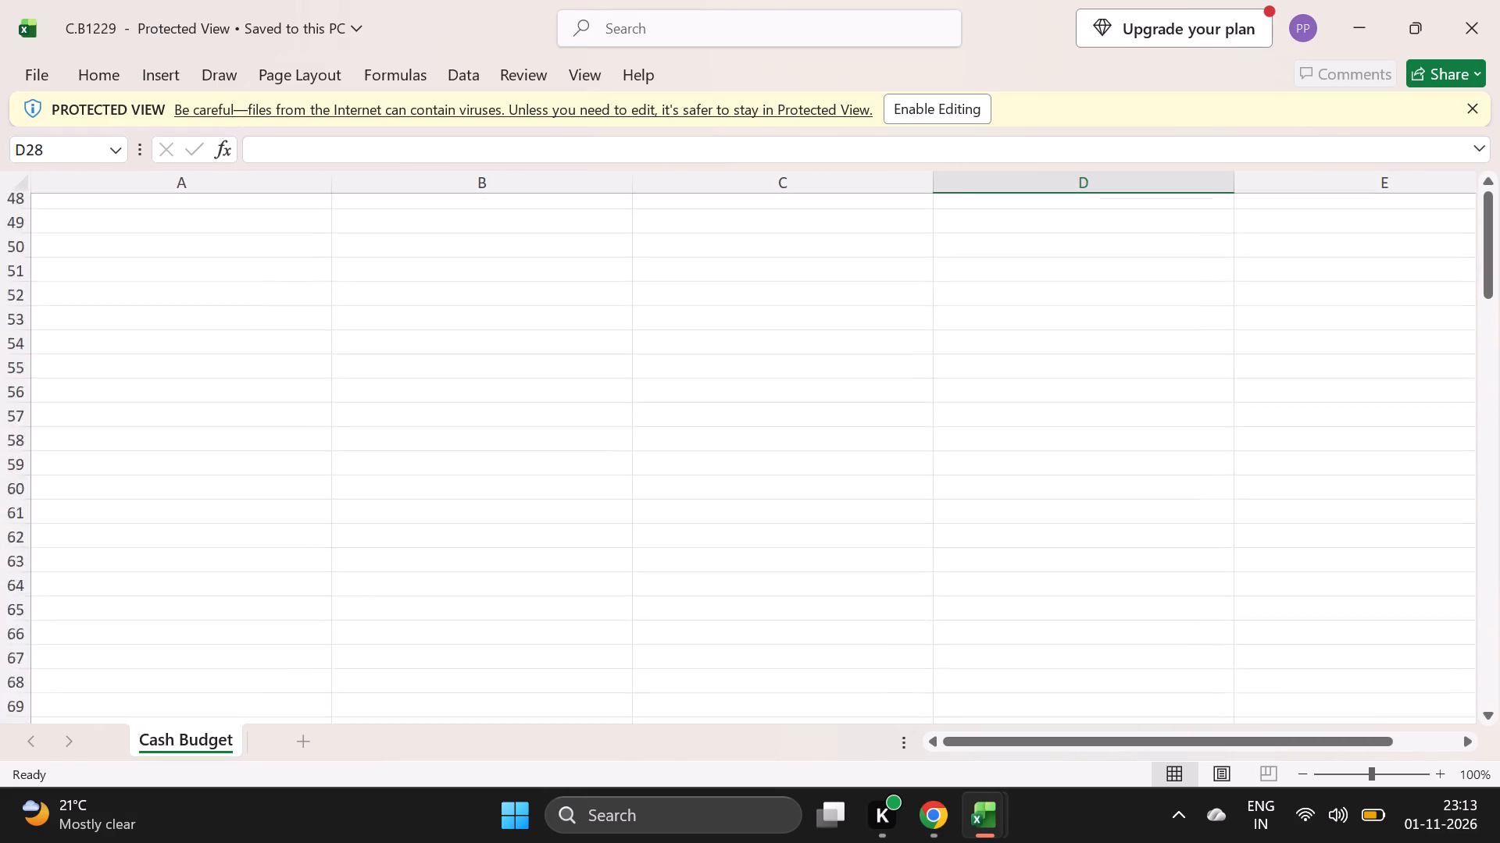
{"action": "scroll", "coordinate": [732, 420], "scroll_direction": "up", "scroll_amount": 5}
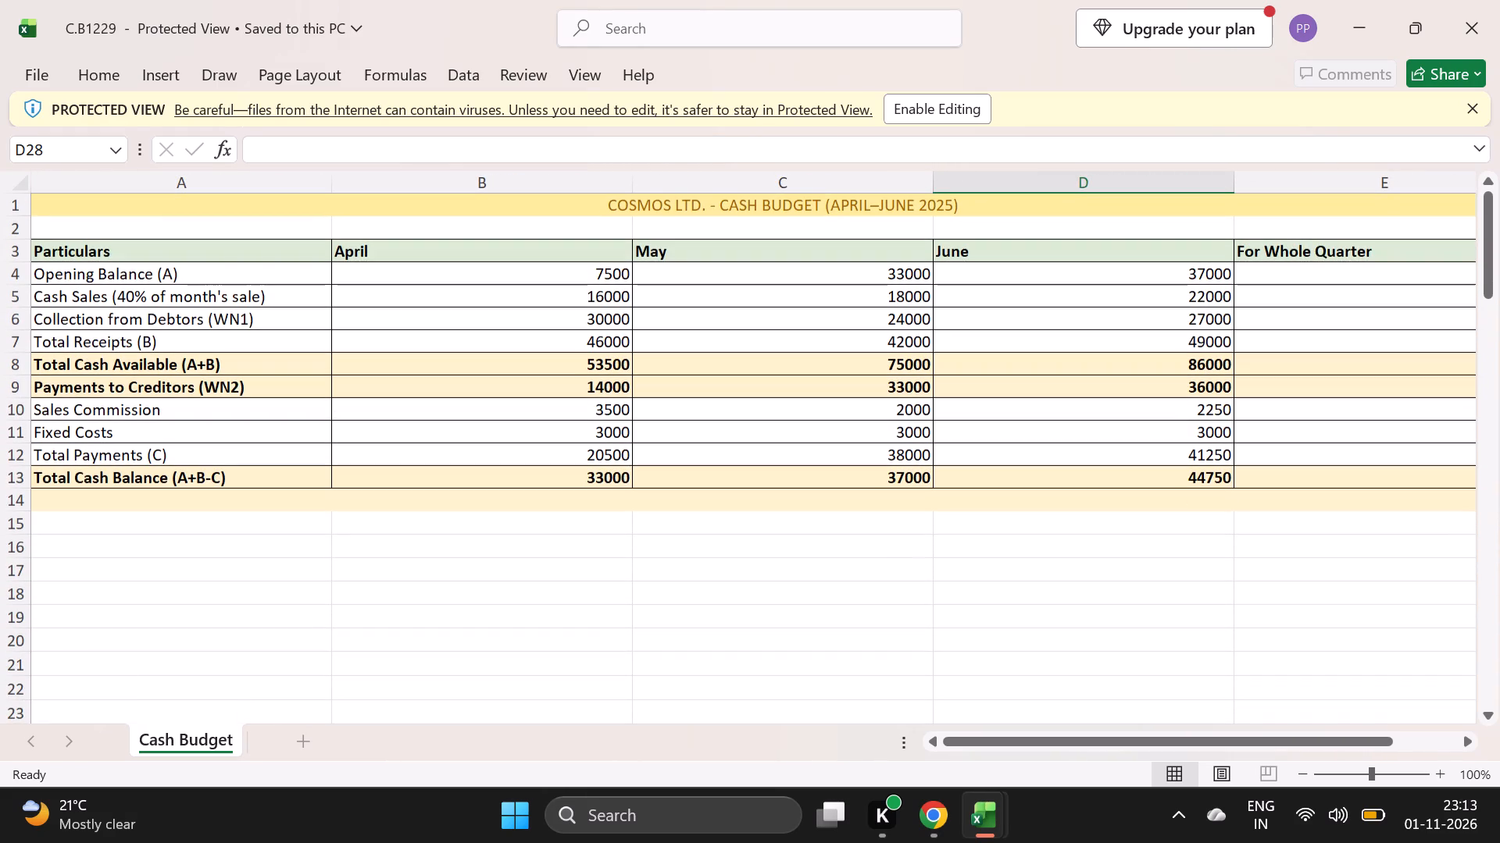
{"action": "scroll", "coordinate": [732, 420], "scroll_direction": "up", "scroll_amount": 1}
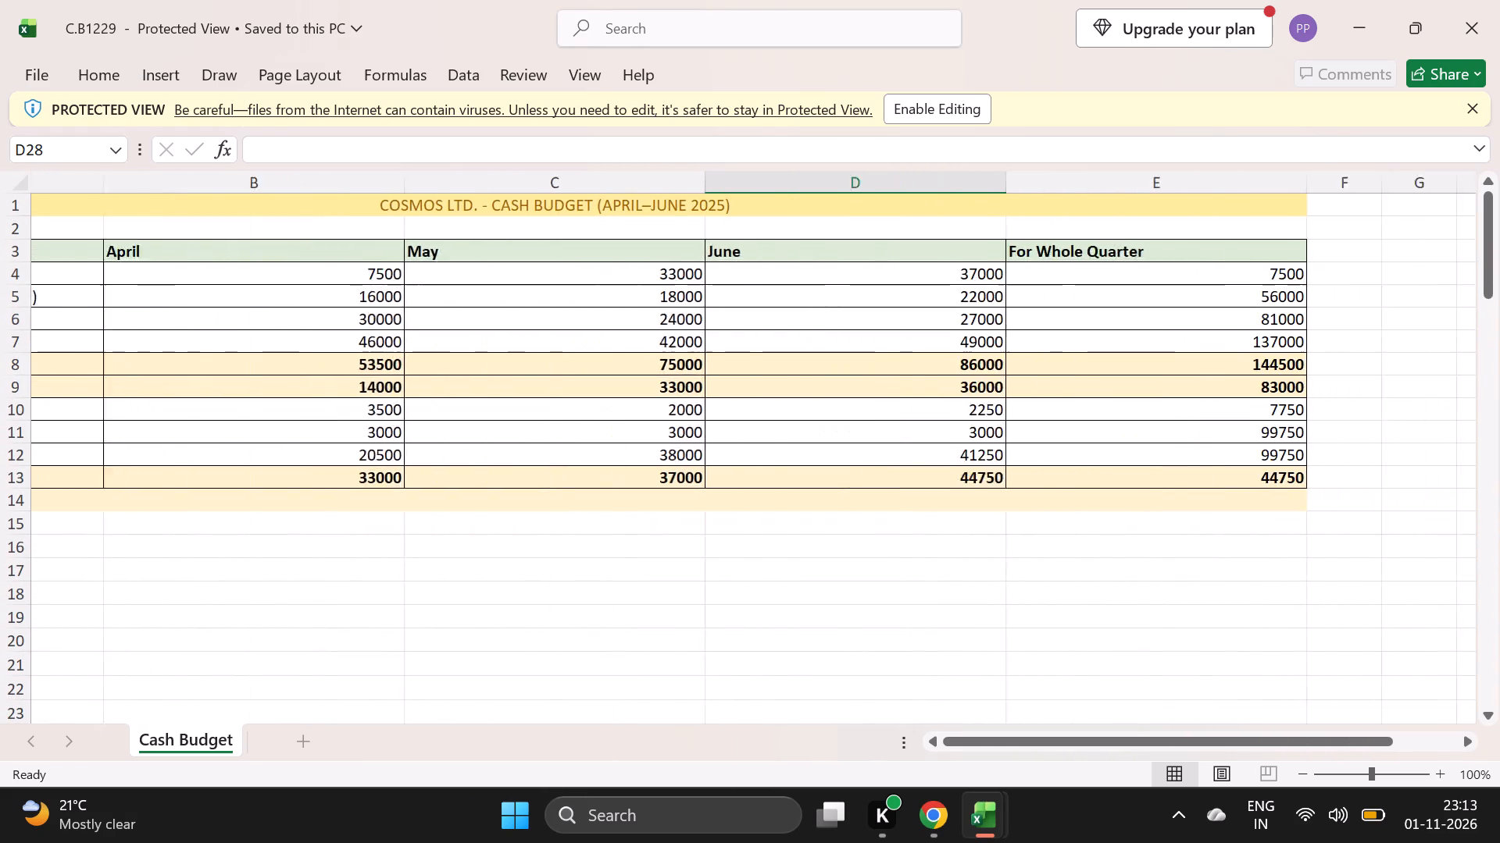
{"action": "scroll", "coordinate": [732, 420], "scroll_direction": "up", "scroll_amount": 1}
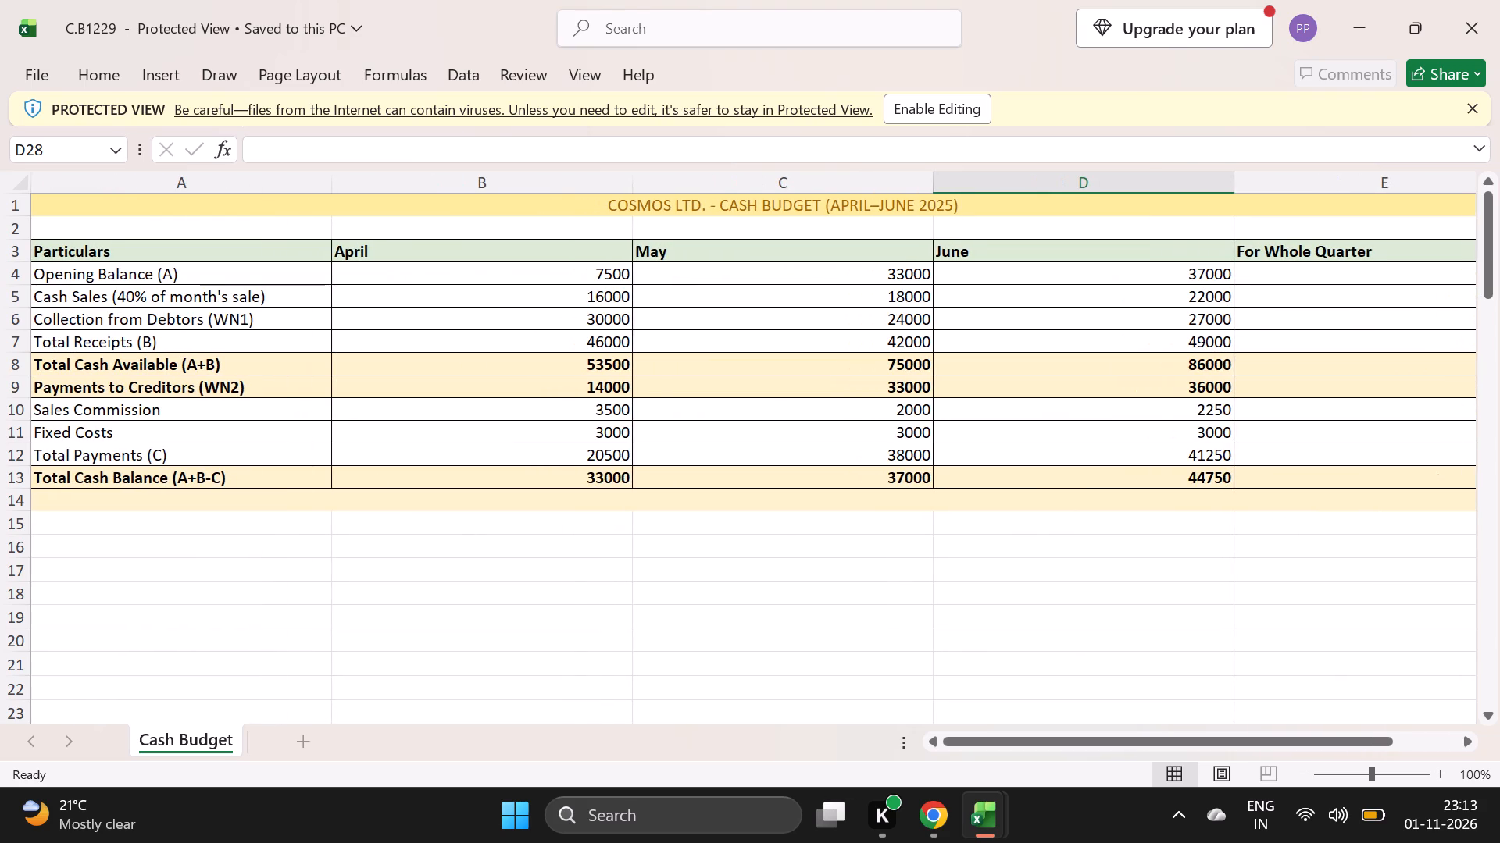
Narrow the April column (B) to well under half of its original width.
{"action": "left_click", "coordinate": [620, 187]}
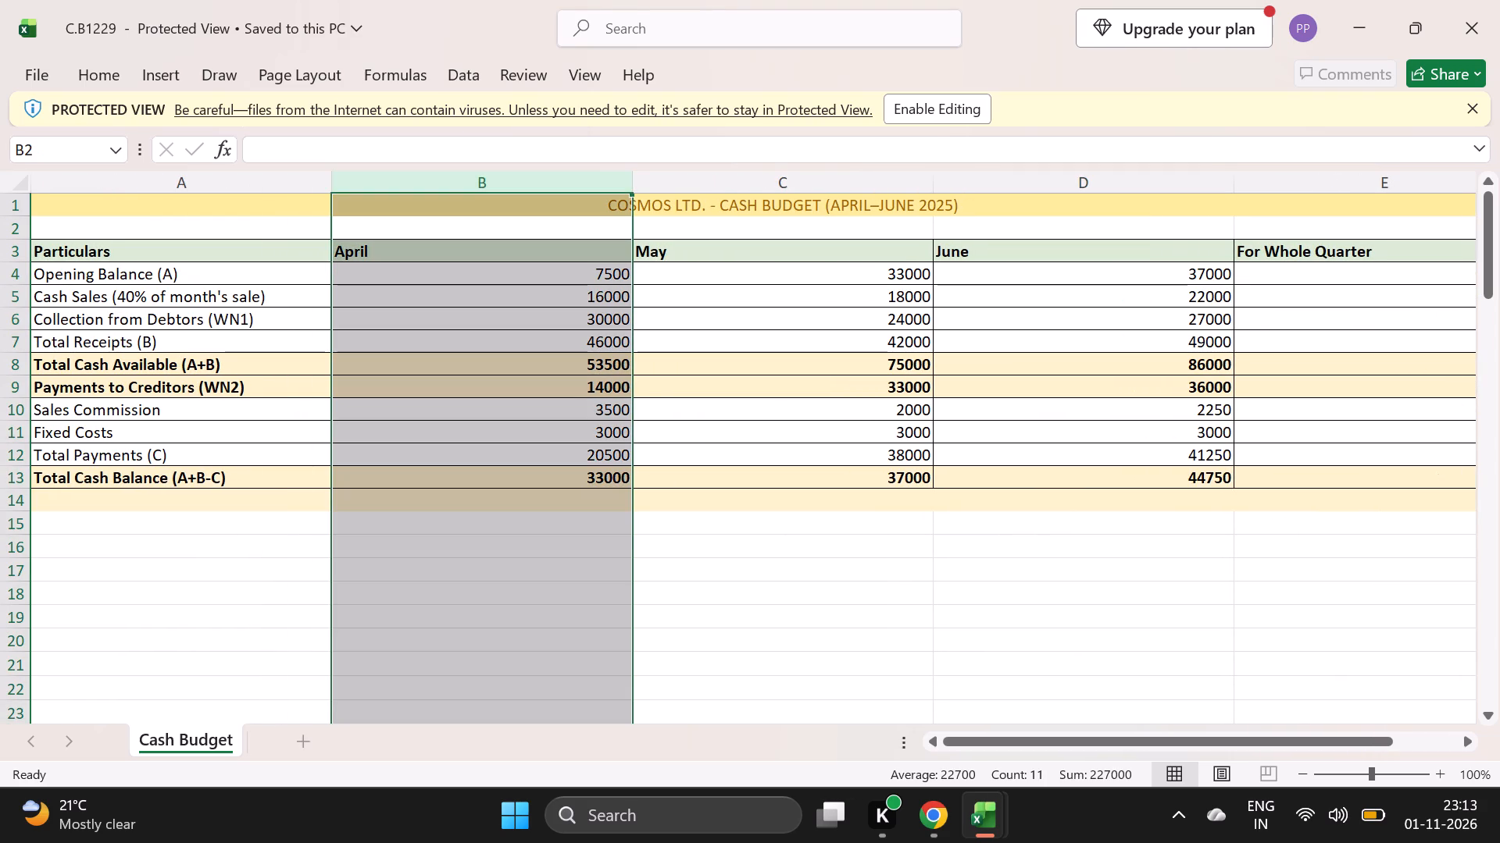
{"action": "left_click_drag", "start_coordinate": [632, 190], "coordinate": [510, 197]}
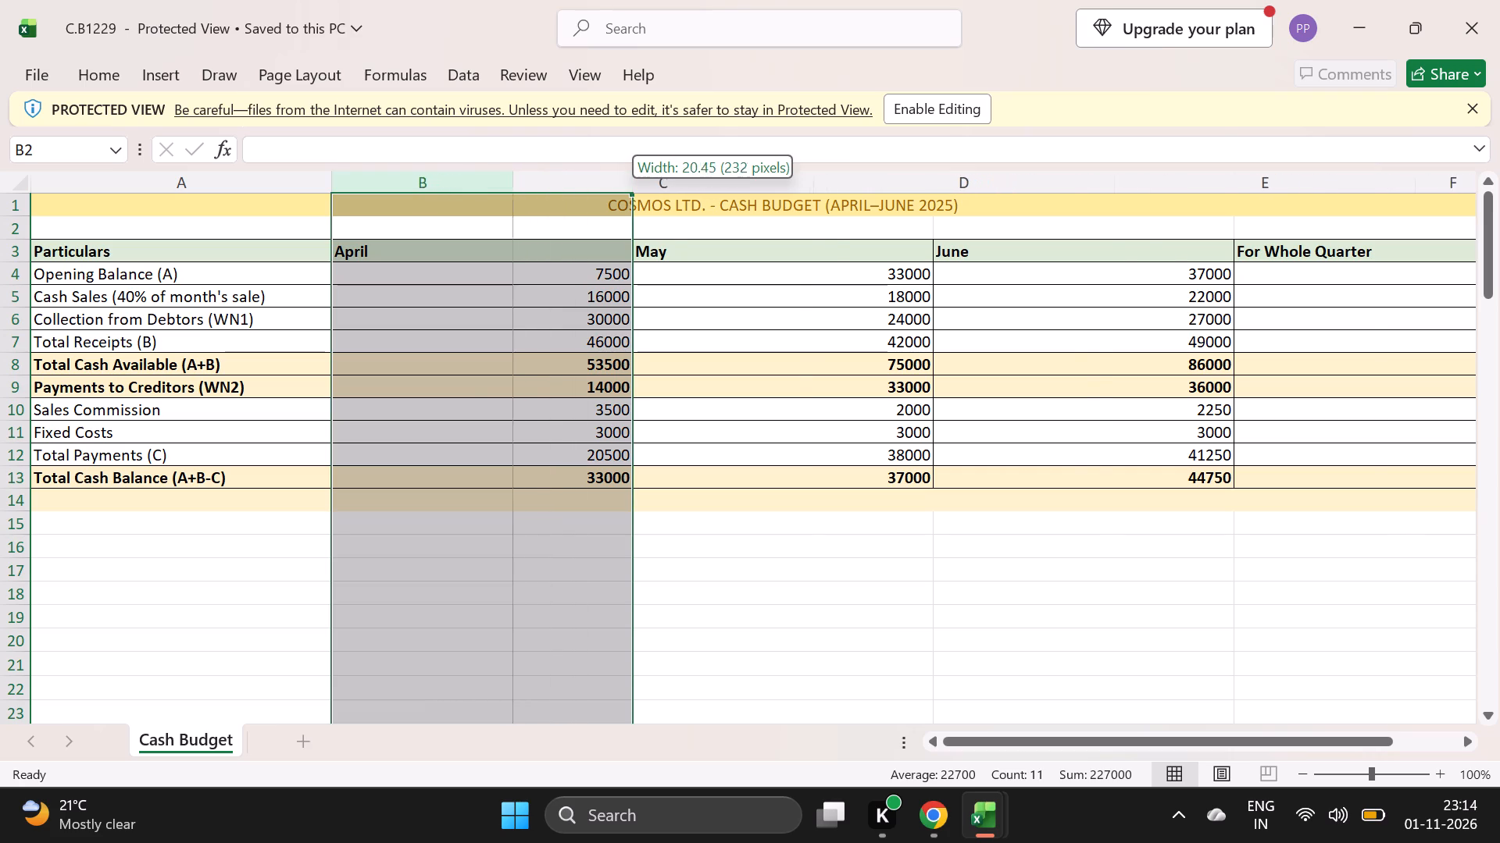
{"action": "left_click_drag", "start_coordinate": [510, 197], "coordinate": [503, 198]}
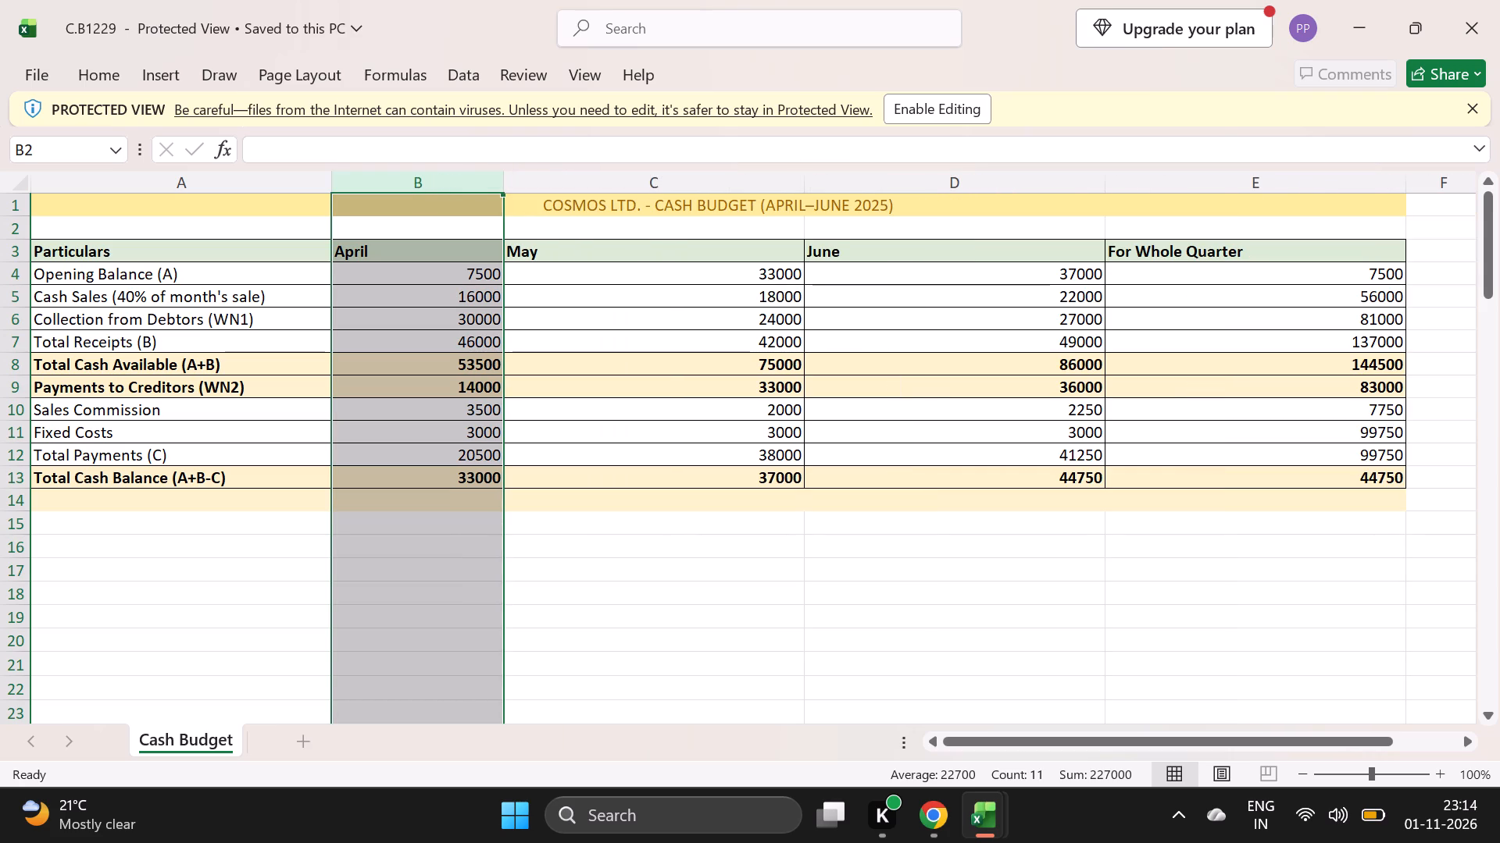
{"action": "left_click_drag", "start_coordinate": [498, 190], "coordinate": [455, 190]}
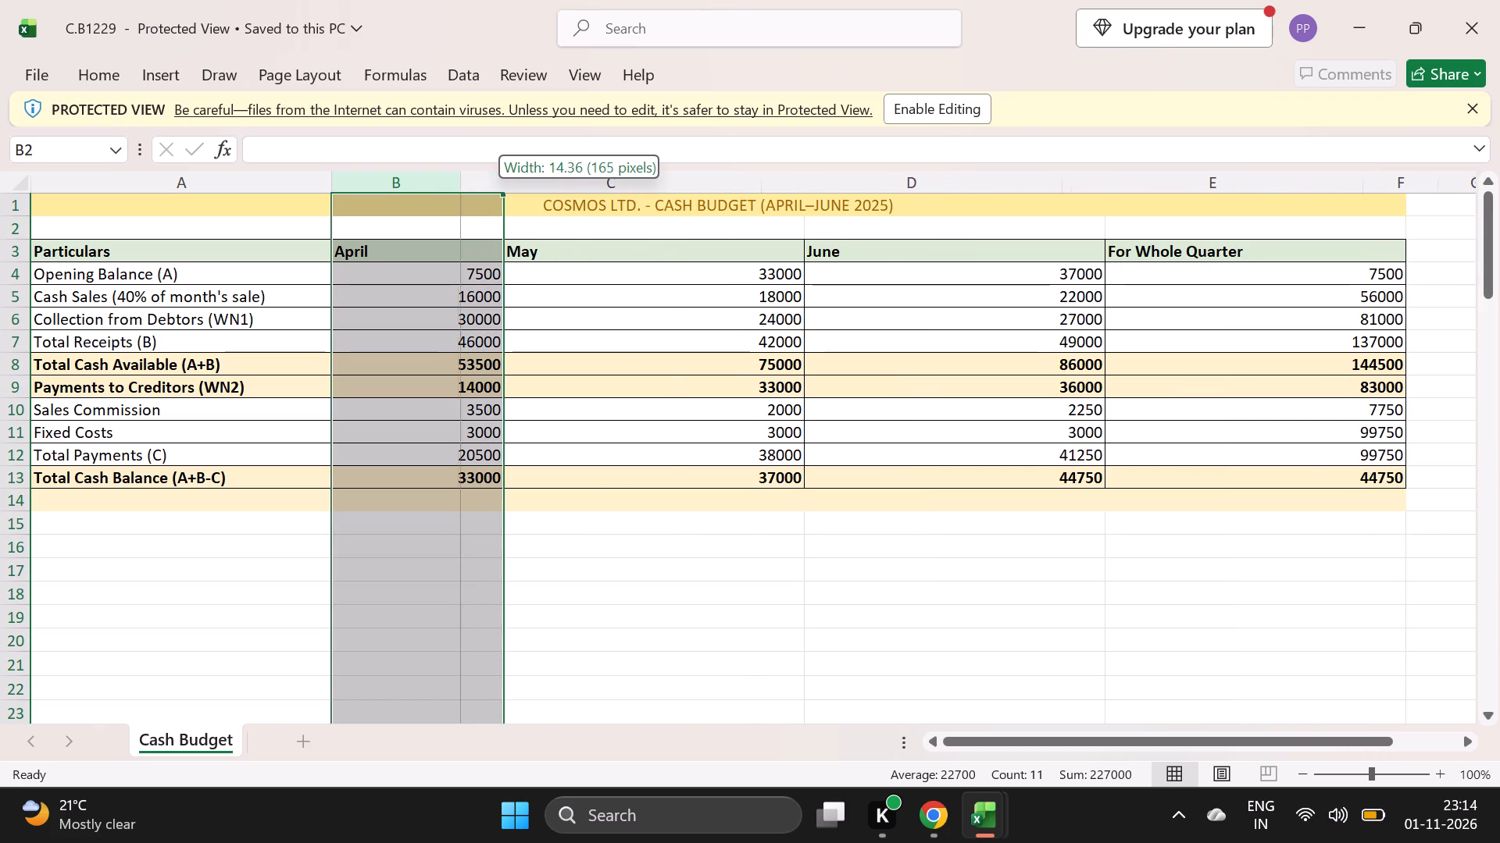
{"action": "left_click_drag", "start_coordinate": [455, 190], "coordinate": [444, 192]}
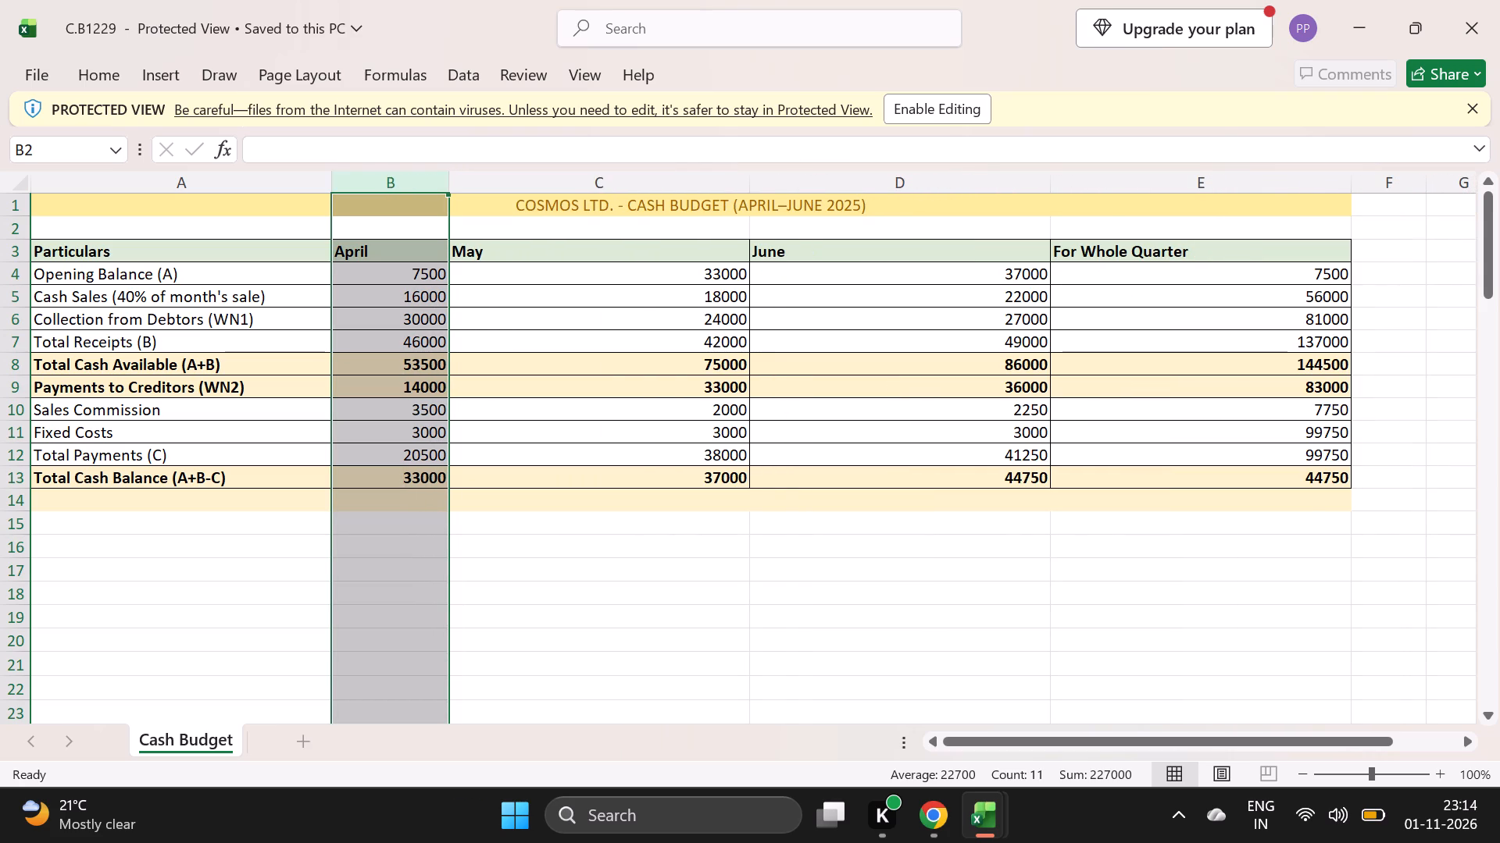
Narrow the May column (C) to a width of about 19.
{"action": "left_click", "coordinate": [600, 224]}
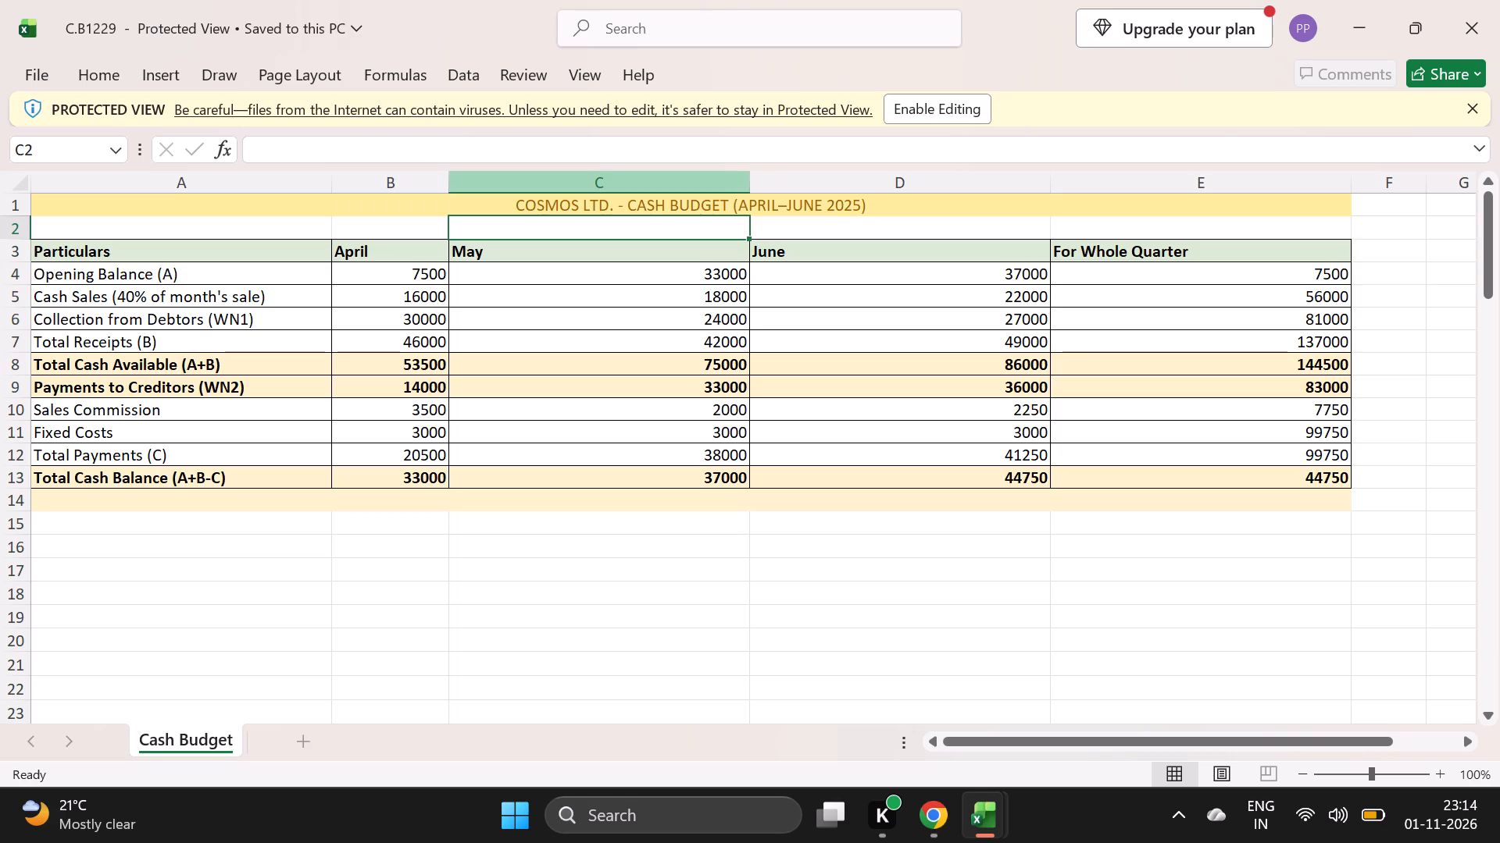
{"action": "left_click", "coordinate": [672, 186]}
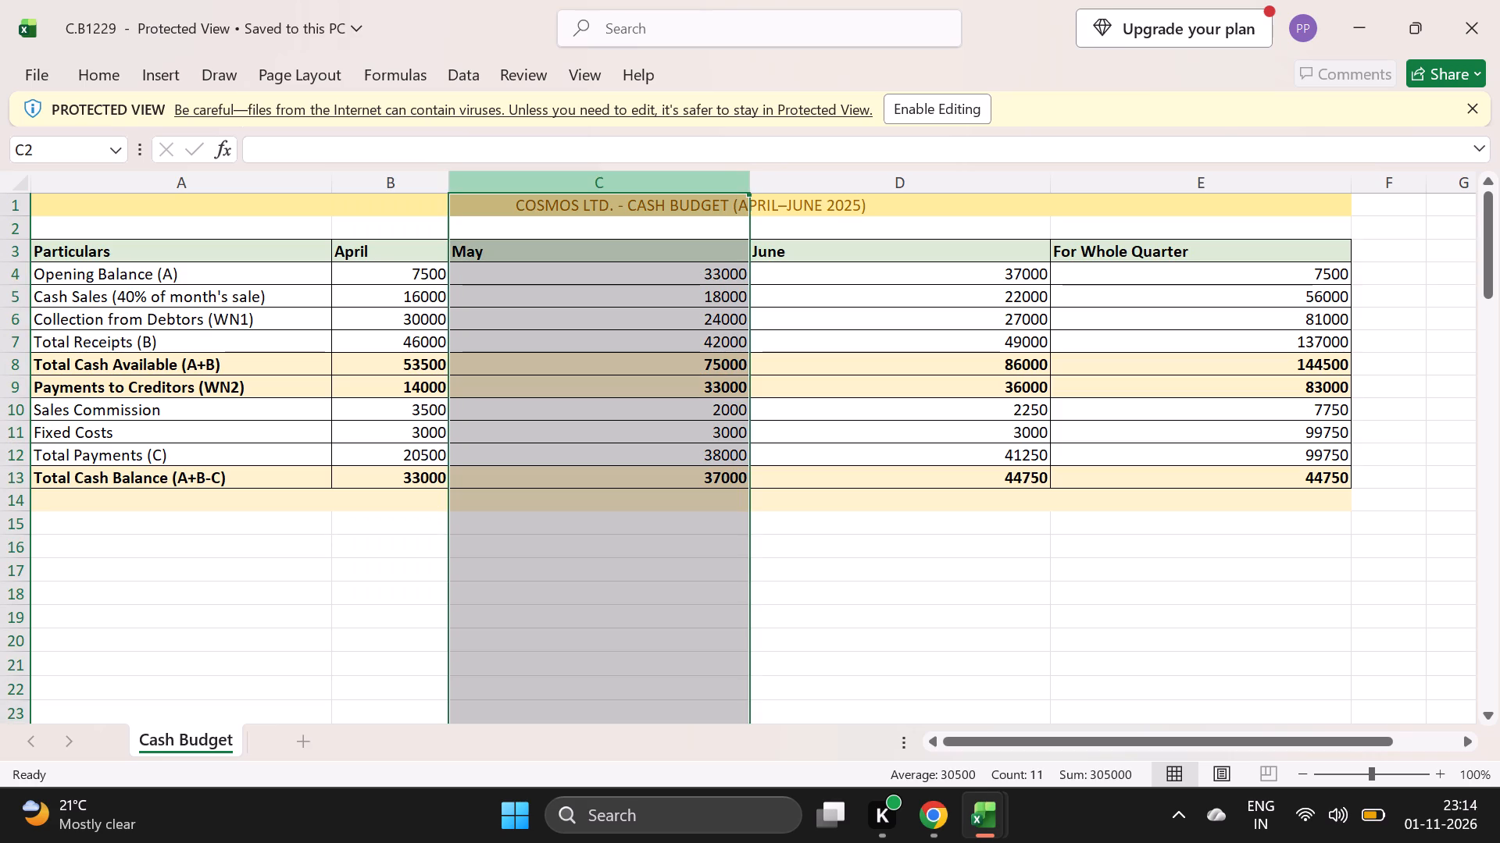
{"action": "left_click_drag", "start_coordinate": [744, 189], "coordinate": [673, 197]}
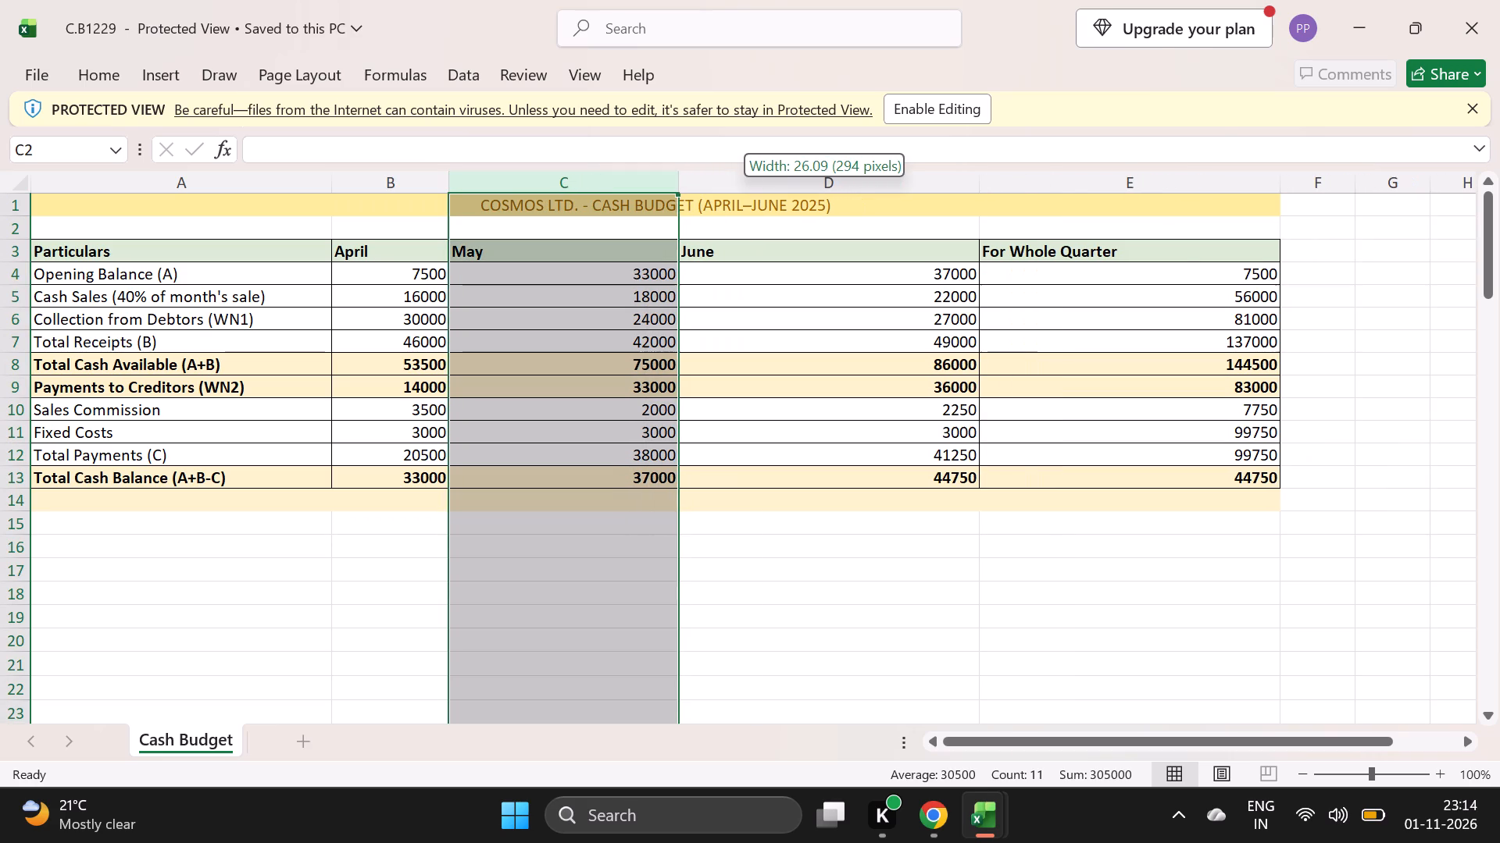
{"action": "left_click", "coordinate": [663, 193]}
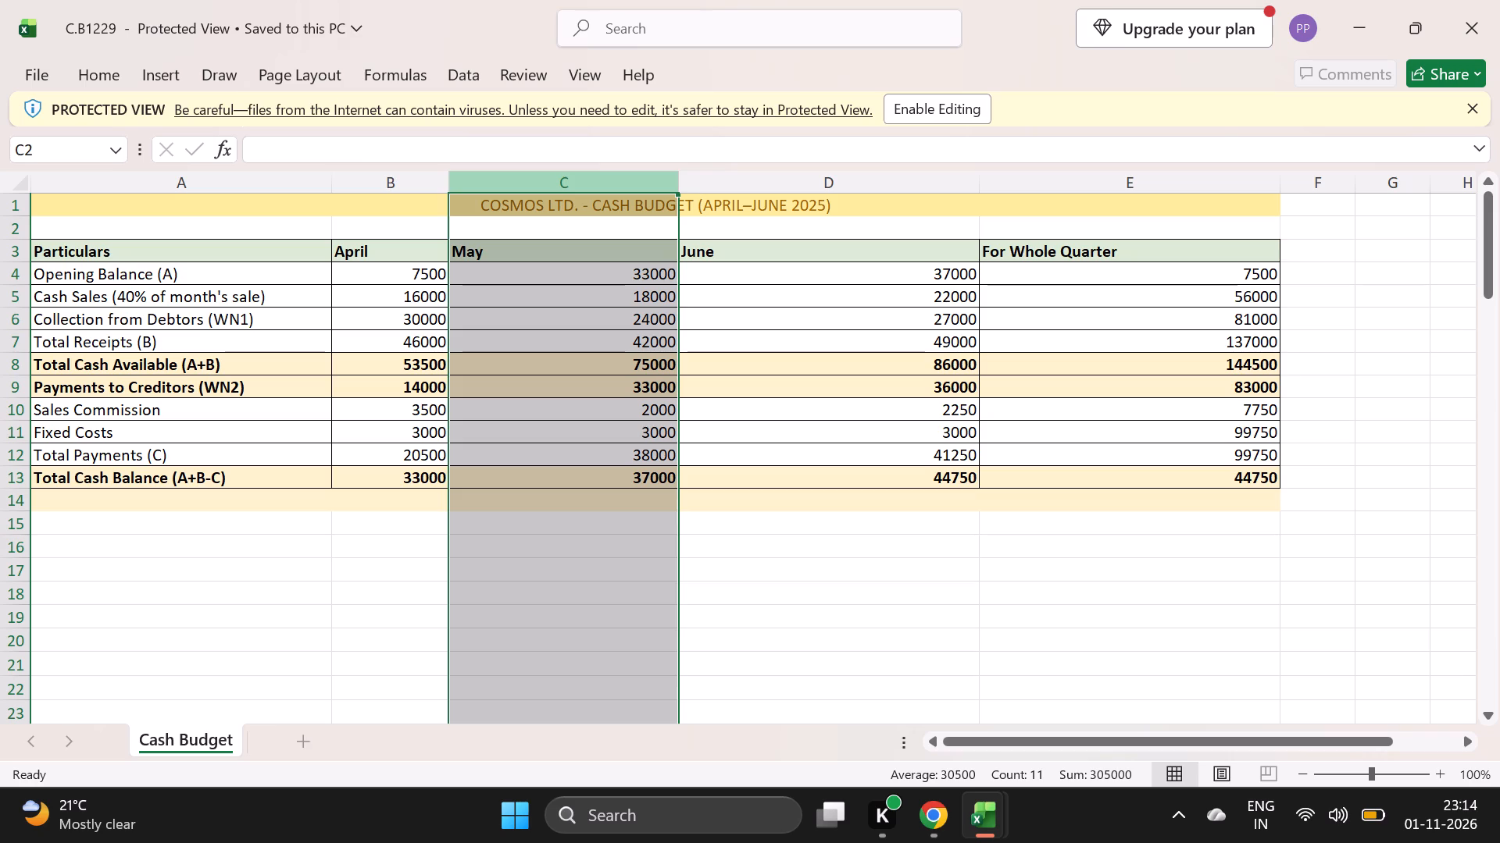
{"action": "left_click_drag", "start_coordinate": [671, 190], "coordinate": [612, 194]}
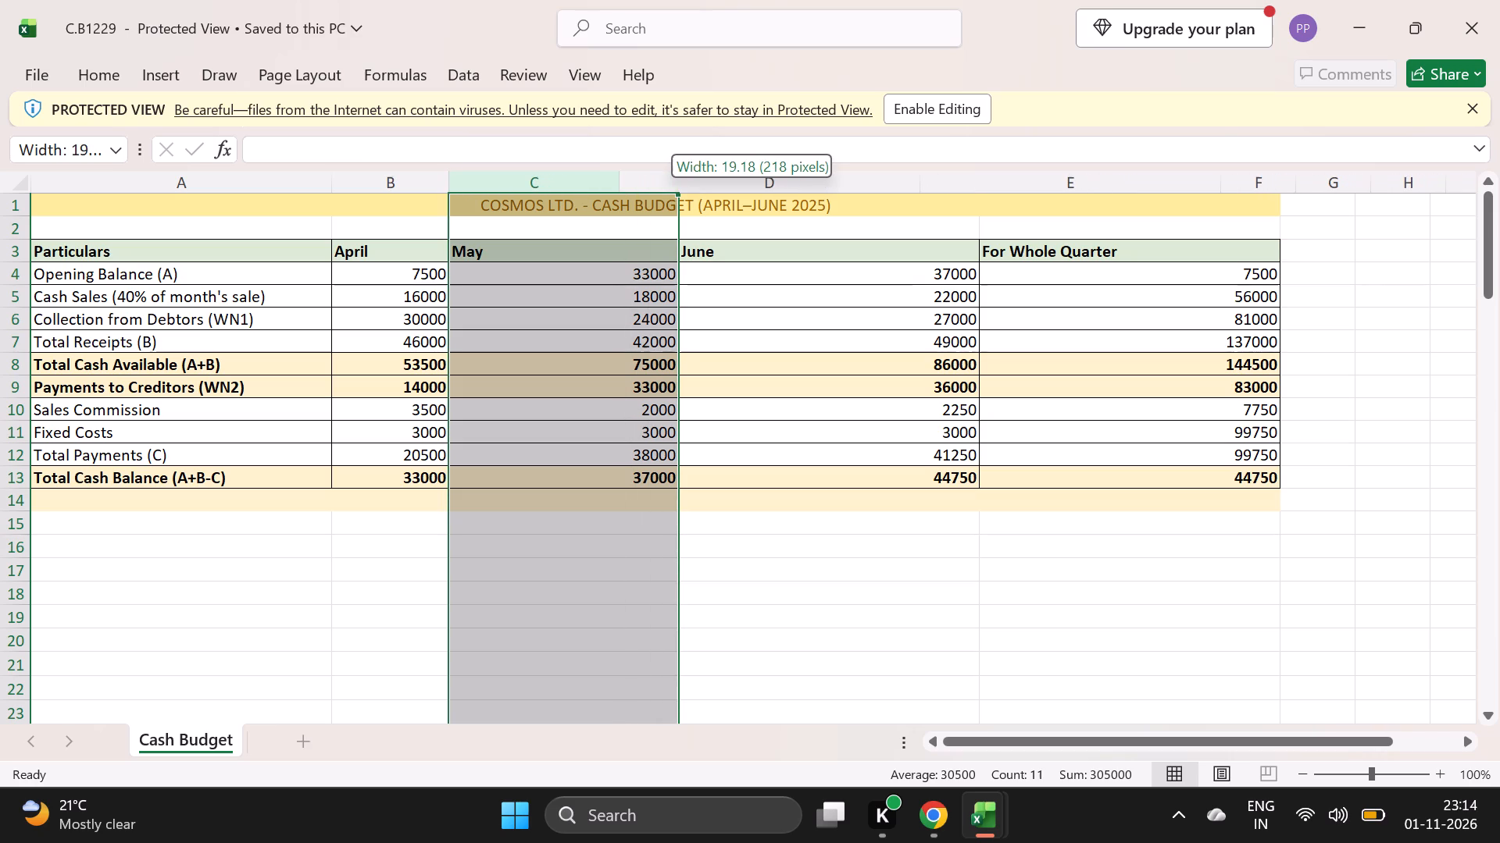
{"action": "left_click", "coordinate": [746, 247]}
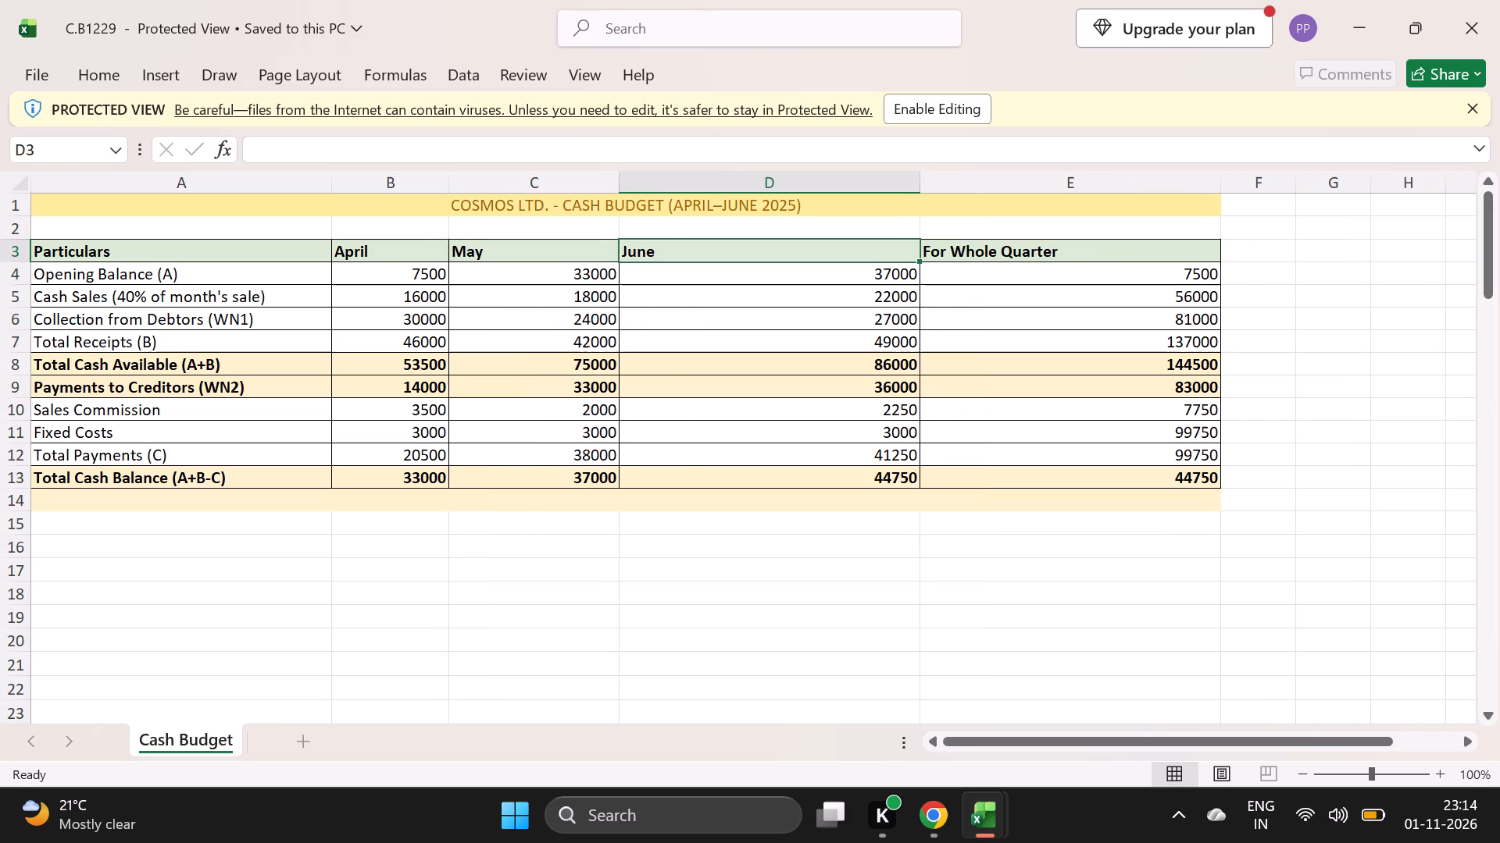
Narrow the June column (D) to about three-quarters of its original width.
{"action": "left_click", "coordinate": [843, 188]}
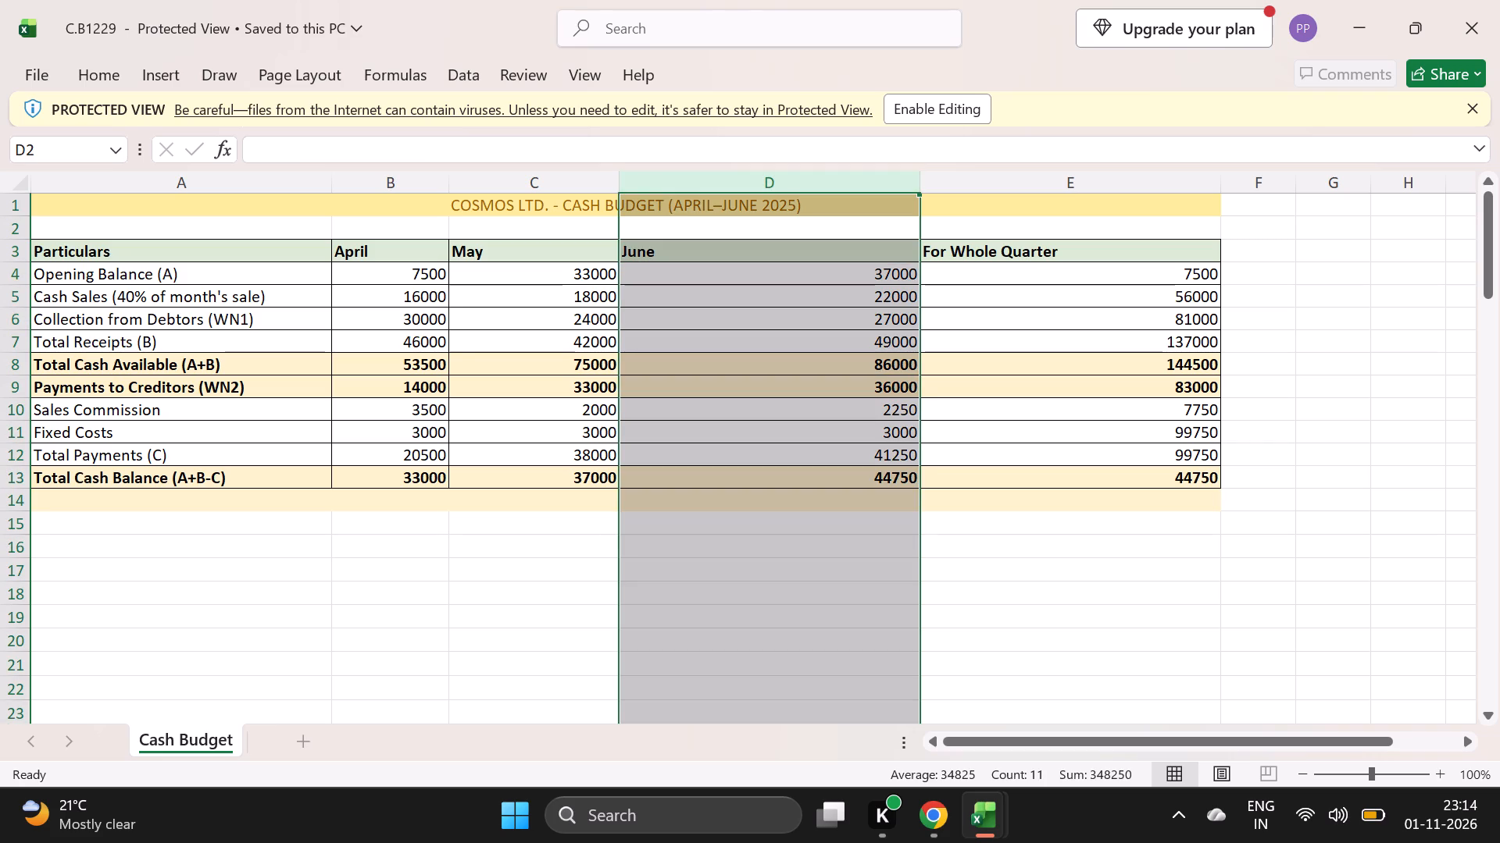
{"action": "left_click_drag", "start_coordinate": [912, 191], "coordinate": [839, 197]}
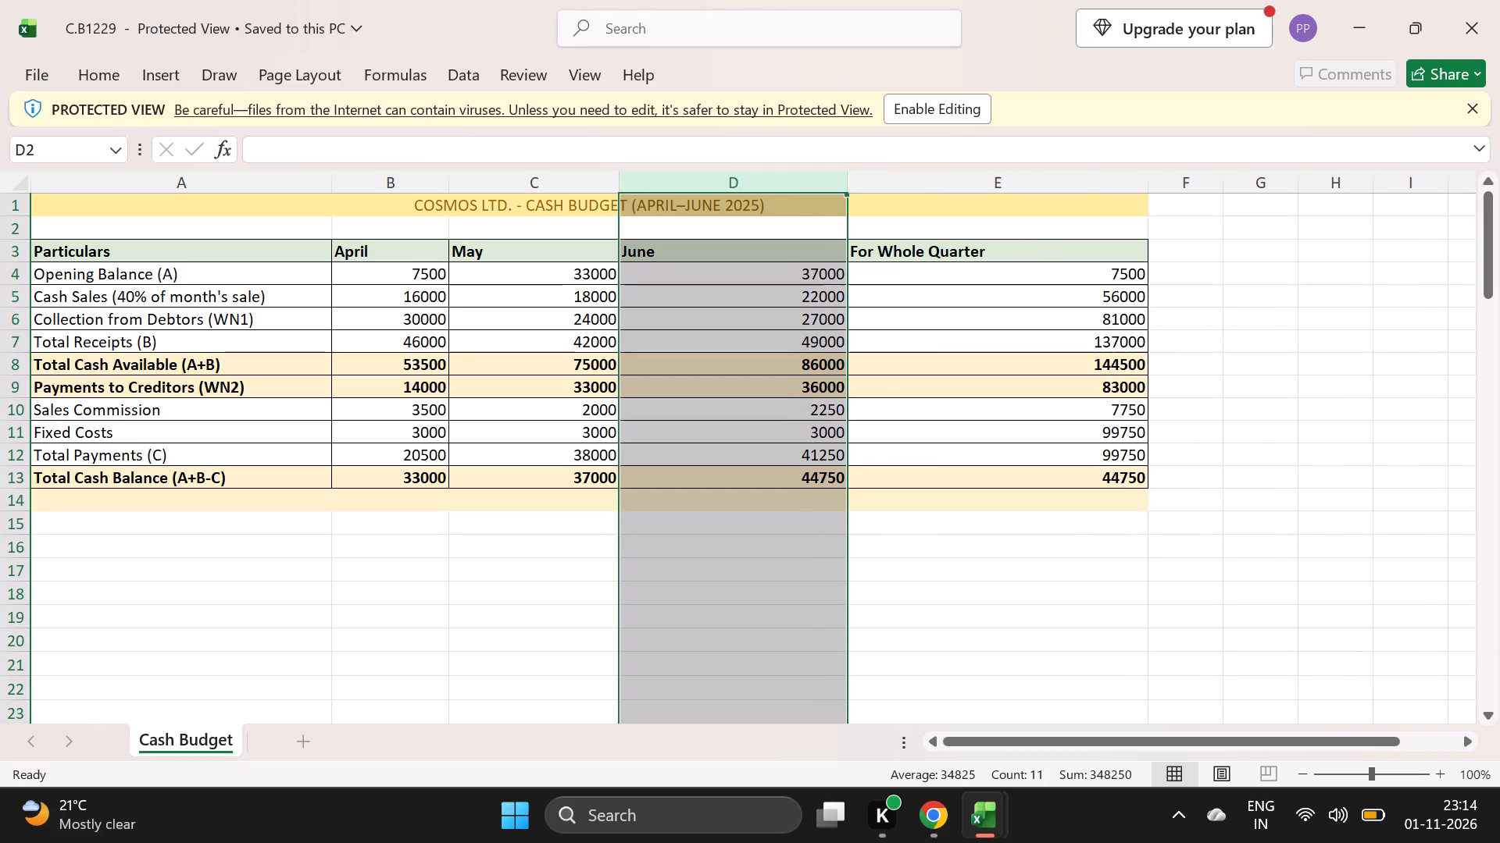
{"action": "left_click", "coordinate": [798, 209]}
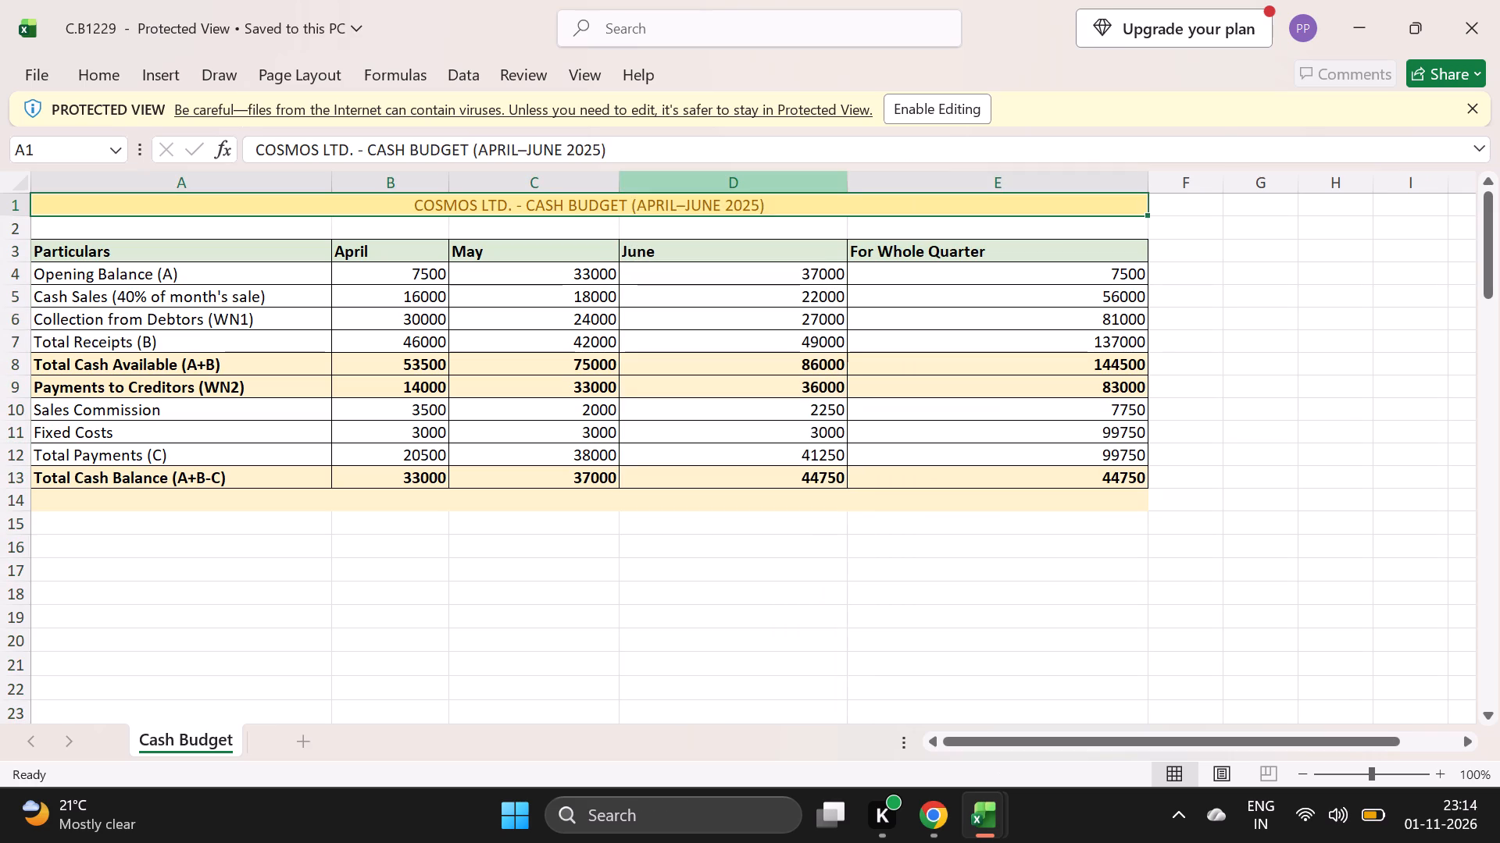
Select the entire June column (D) of the Cash Budget sheet.
{"action": "left_click", "coordinate": [807, 187]}
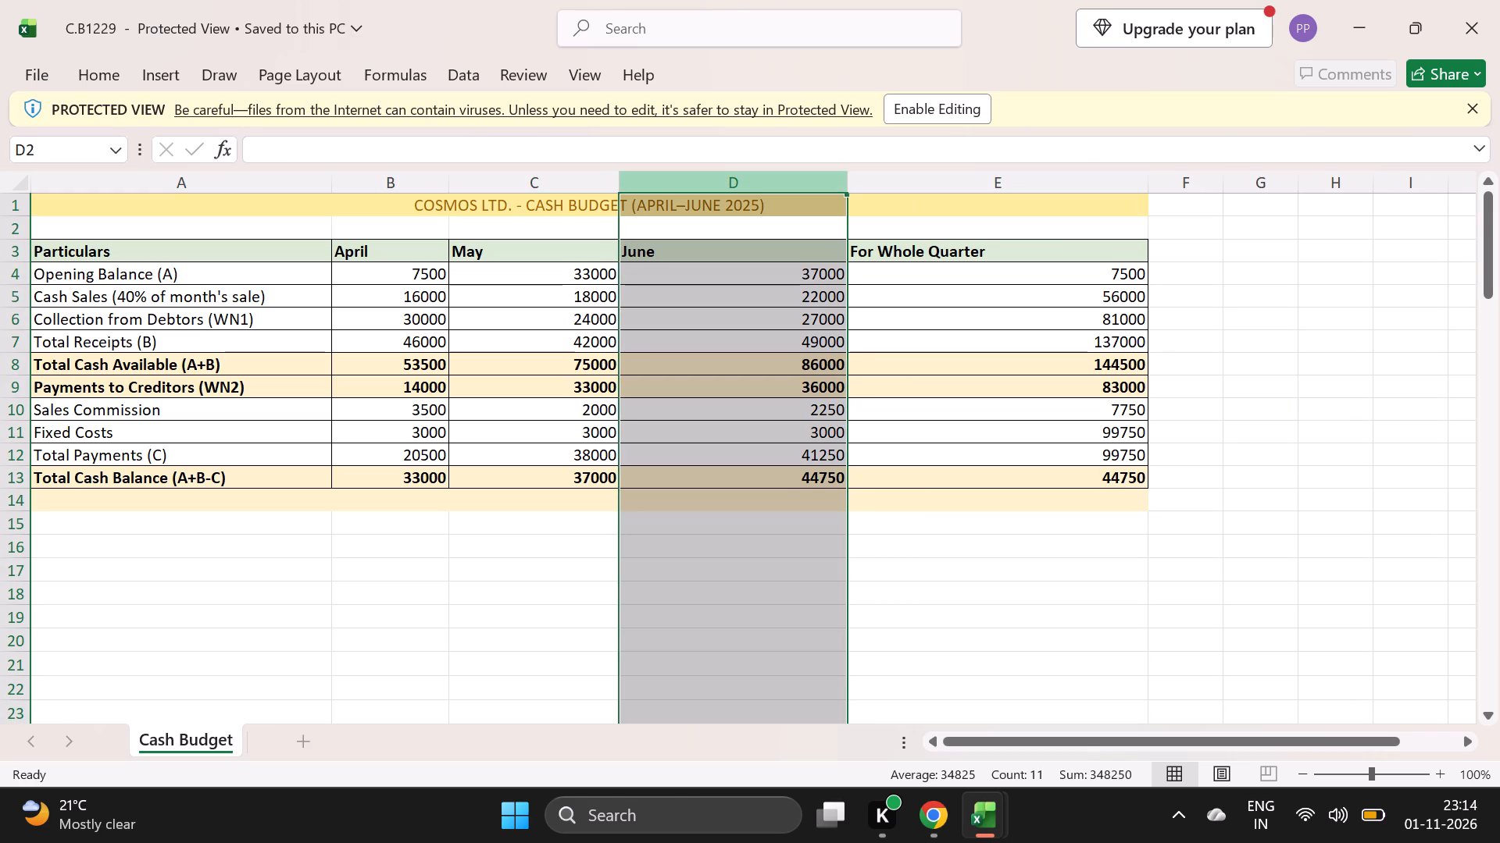
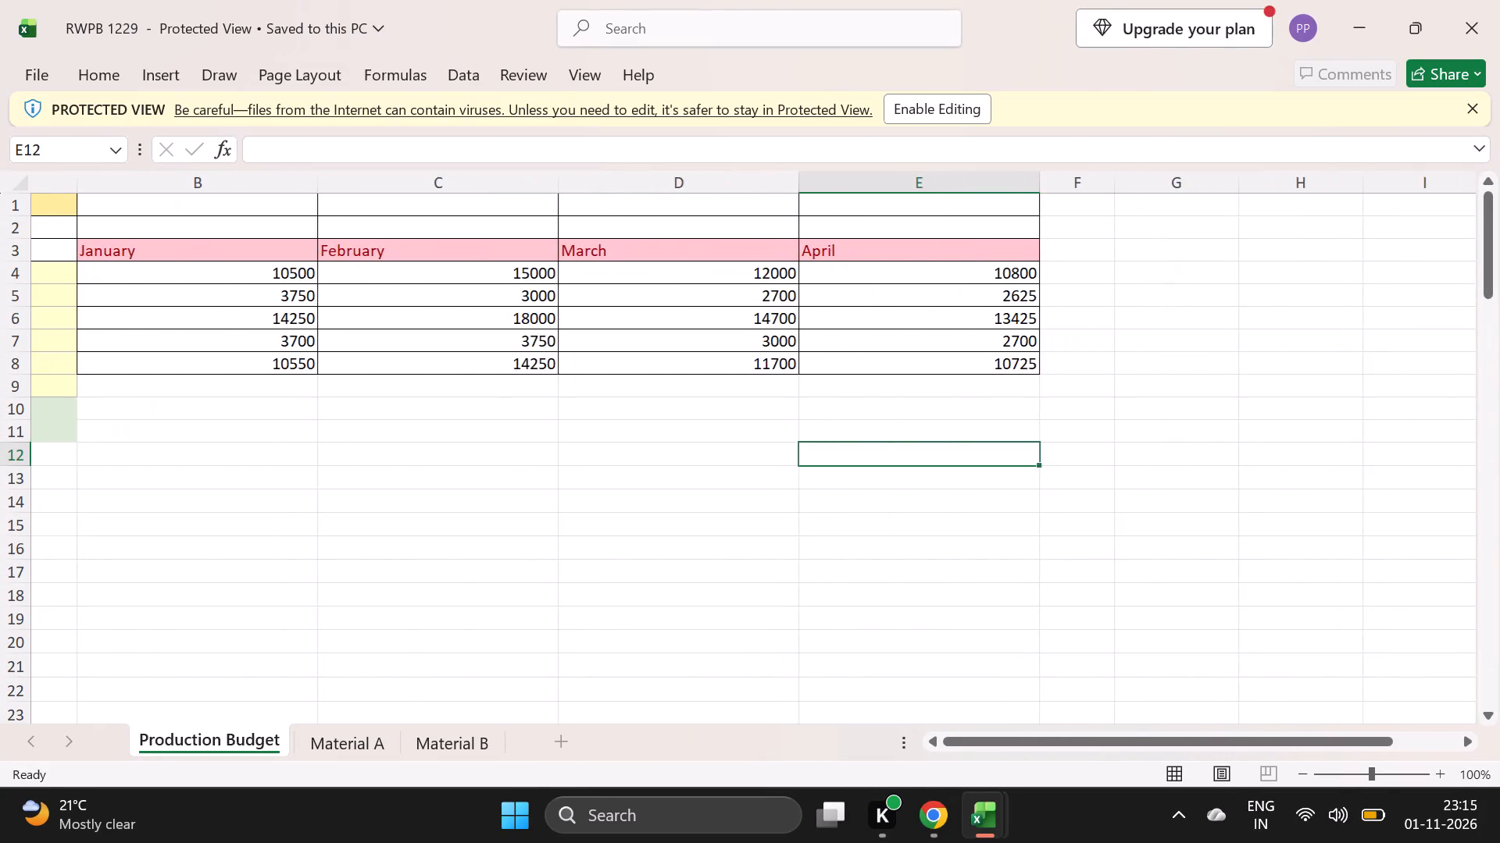
Look over the Production Budget (Jan-Apr 2025) sheet, including the row labels in column A.
{"action": "scroll", "coordinate": [651, 452], "scroll_direction": "up", "scroll_amount": 1}
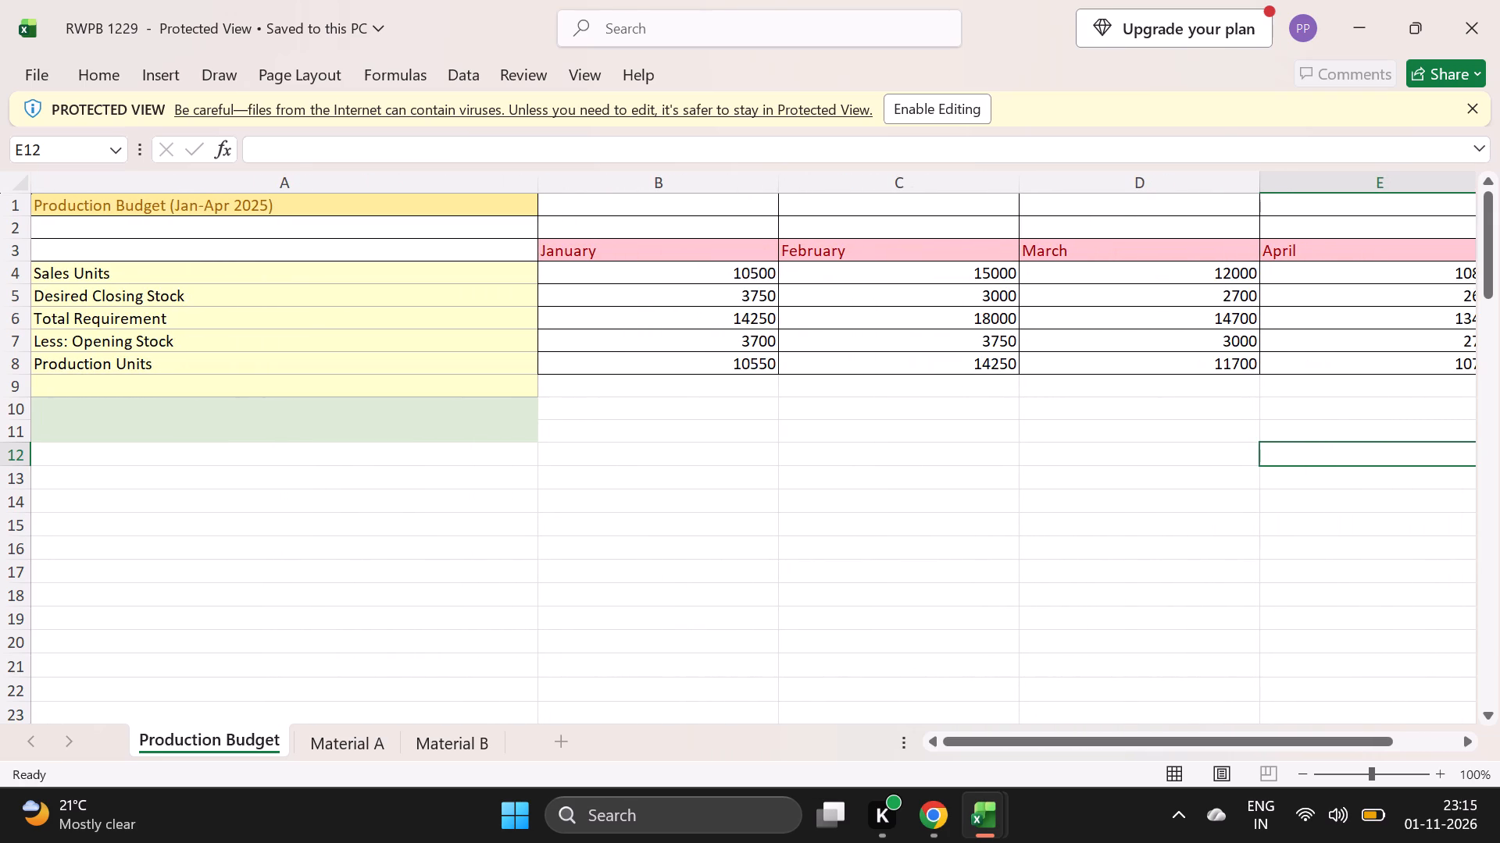
Open the Material A sheet of the RWPB 1229 workbook to view its raw material purchase budget.
{"action": "left_click", "coordinate": [379, 749]}
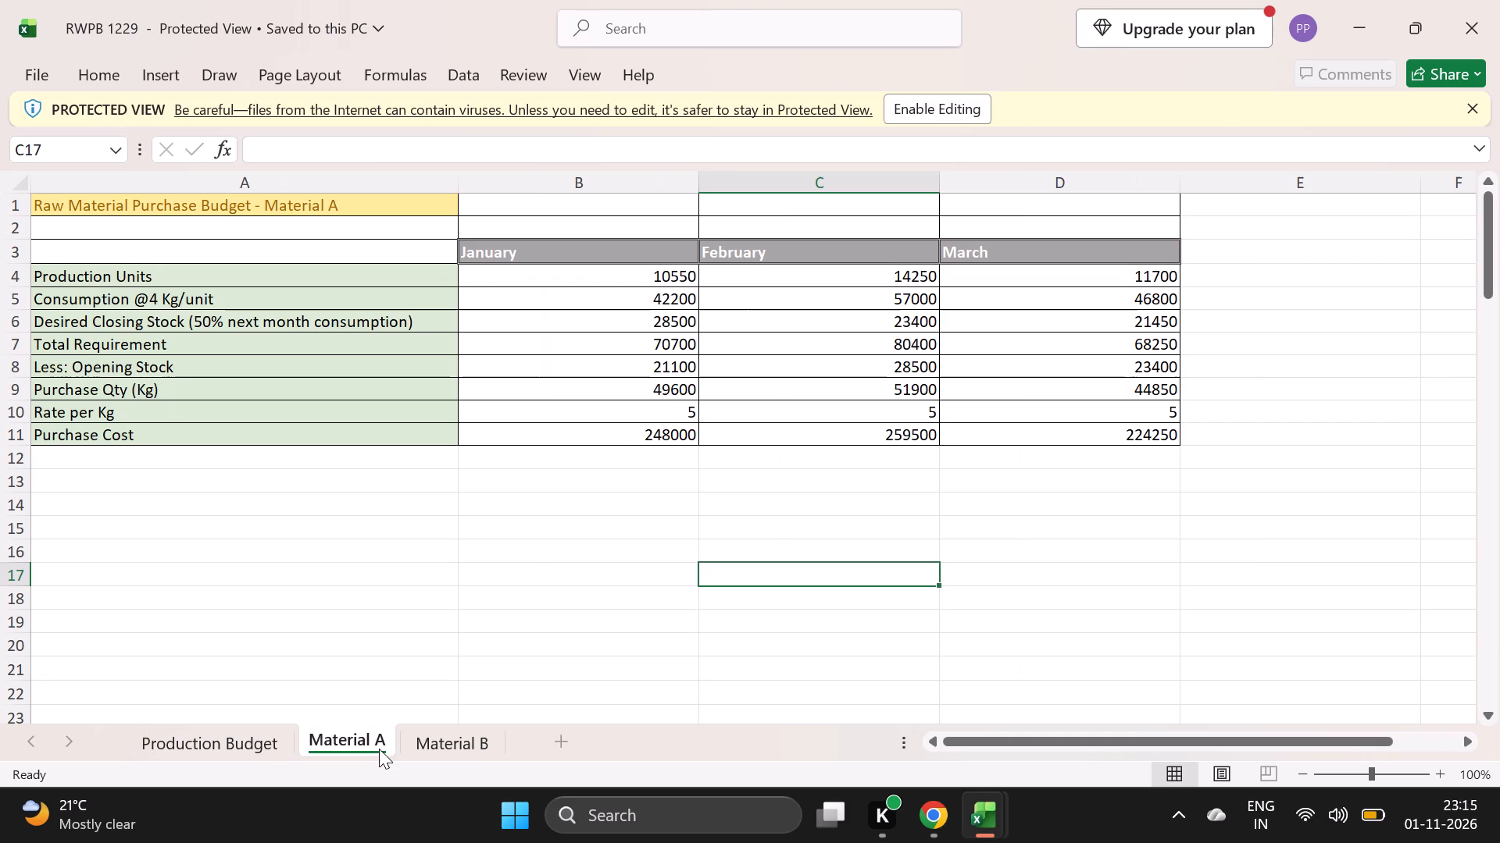
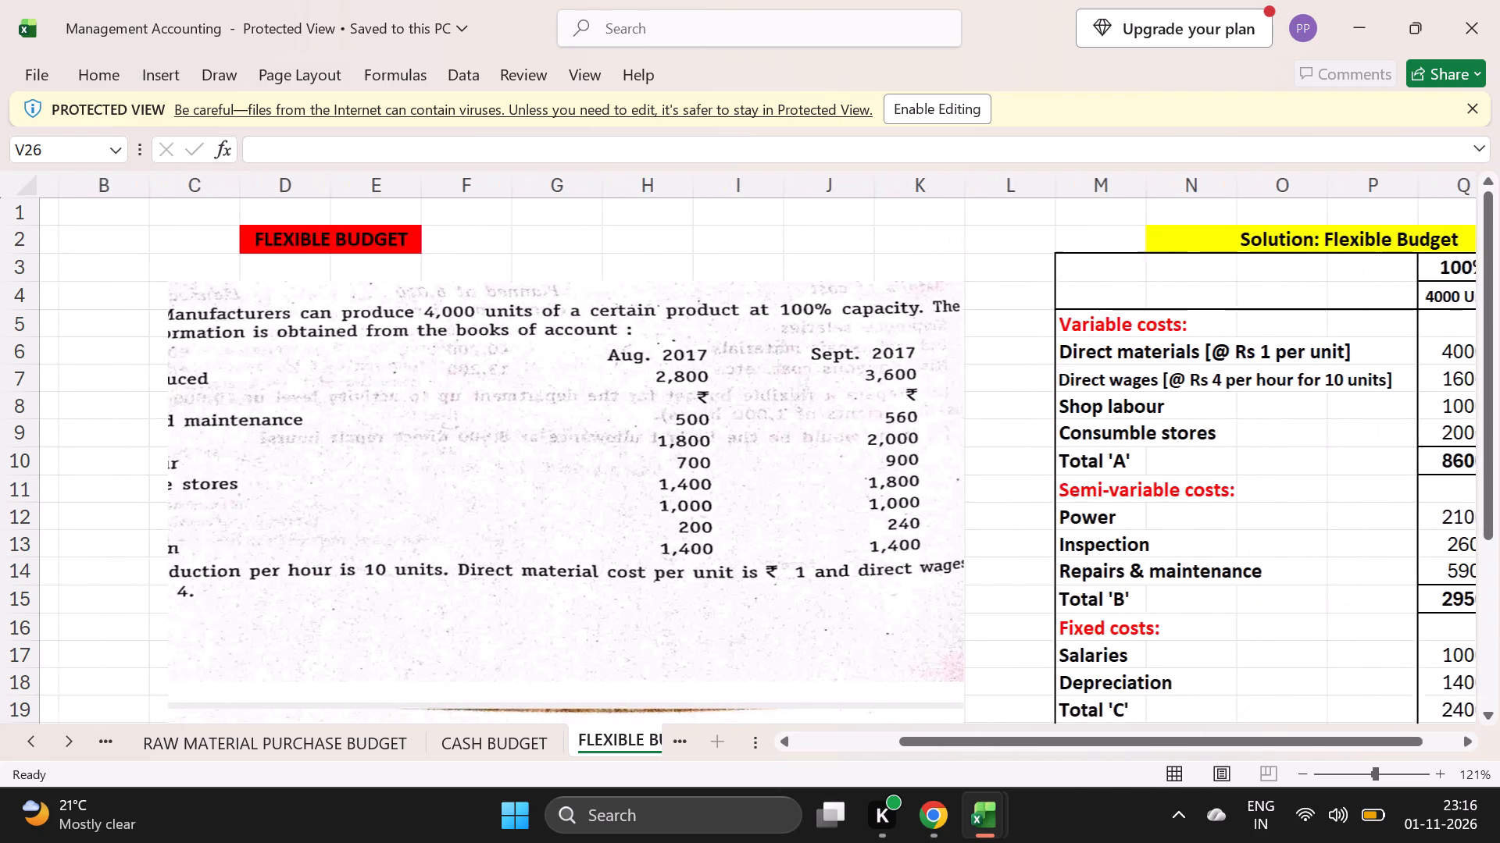
Examine the flexible budget problem and its solution table in the Management Accounting workbook.
{"action": "scroll", "coordinate": [660, 343], "scroll_direction": "right", "scroll_amount": 2}
{"action": "scroll", "coordinate": [660, 343], "scroll_direction": "left", "scroll_amount": 3}
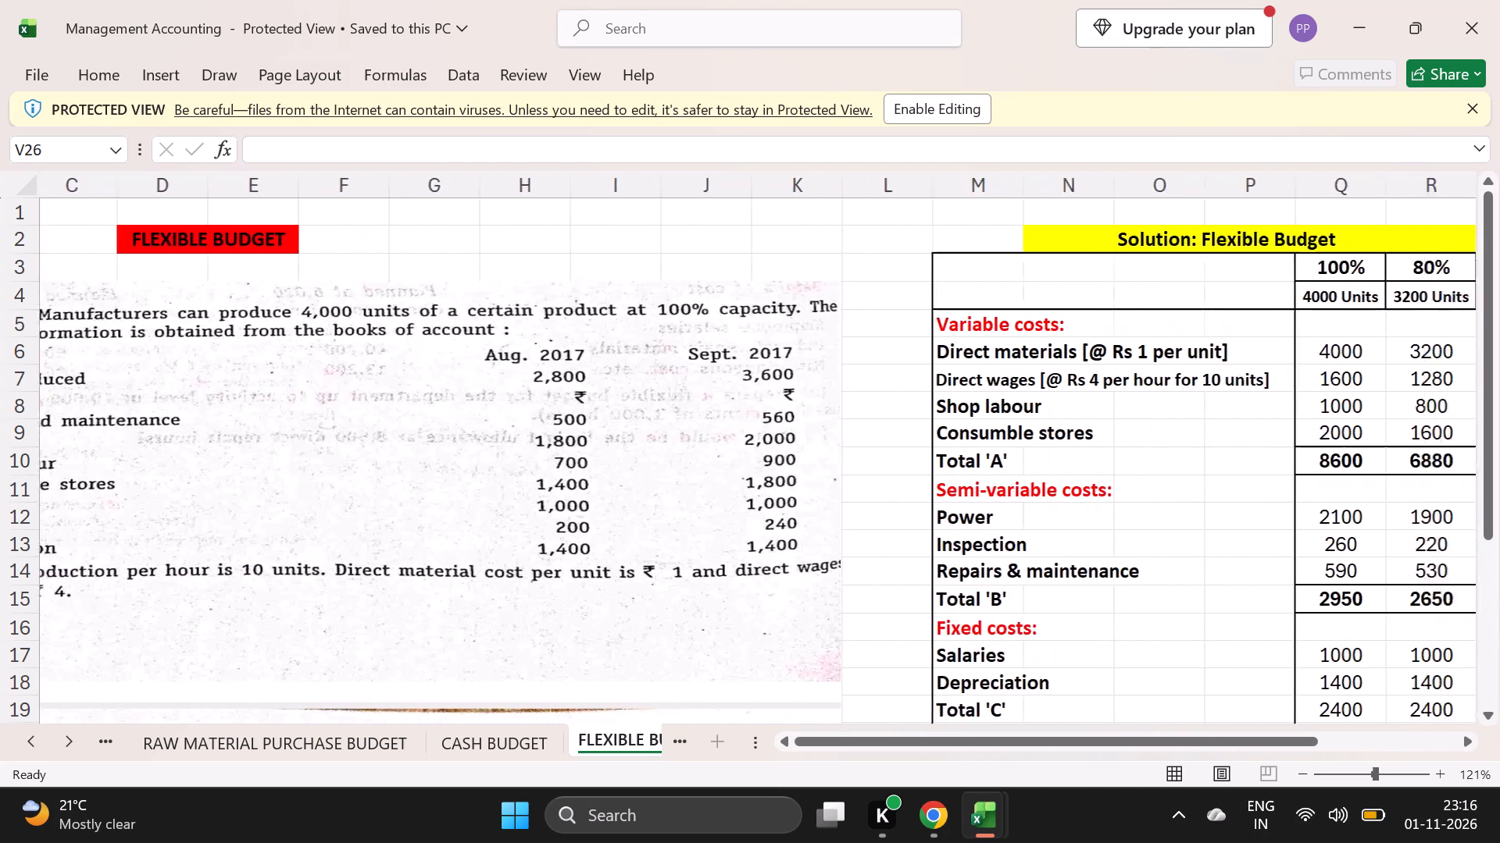
{"action": "scroll", "coordinate": [660, 343], "scroll_direction": "left", "scroll_amount": 3}
{"action": "scroll", "coordinate": [660, 343], "scroll_direction": "down", "scroll_amount": 2}
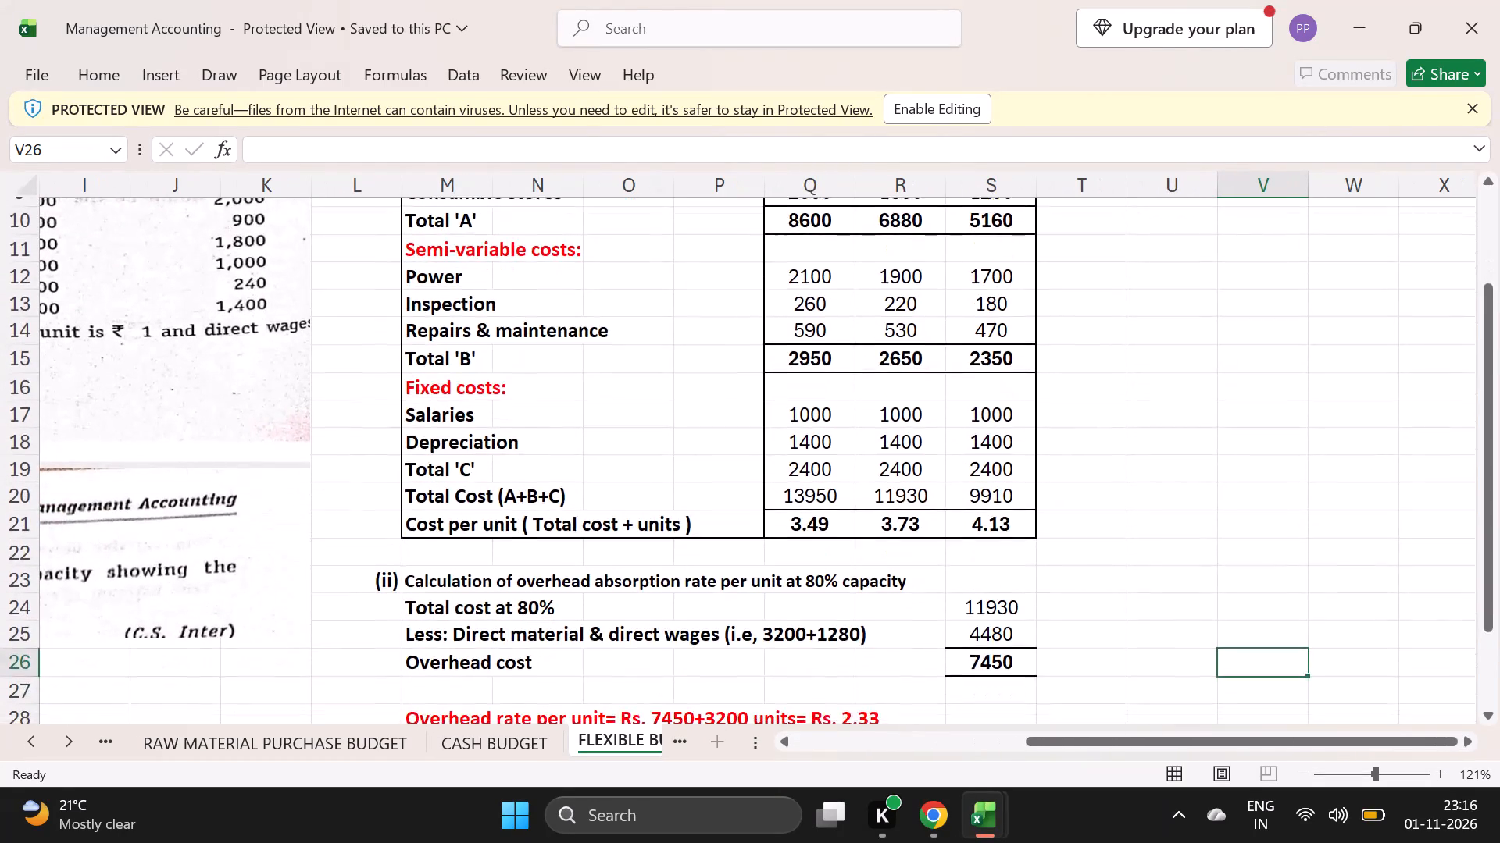
Open the RAW MATERIAL PURCHASE BUDGET sheet and review Problem 2.10 with its production and purchase budget solutions.
{"action": "left_click", "coordinate": [279, 745]}
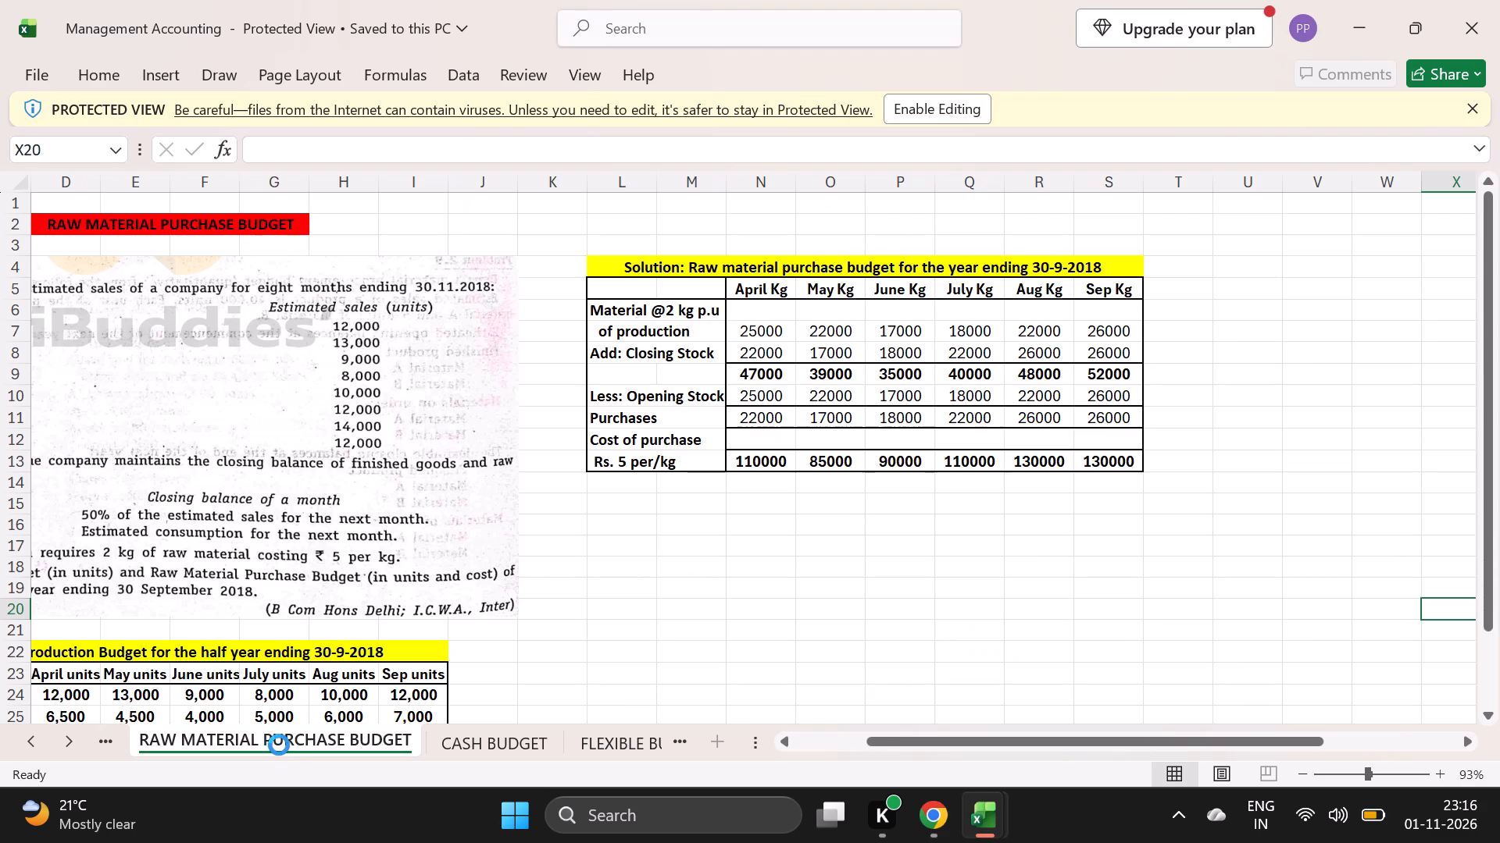
{"action": "scroll", "coordinate": [279, 745], "scroll_direction": "right", "scroll_amount": 2}
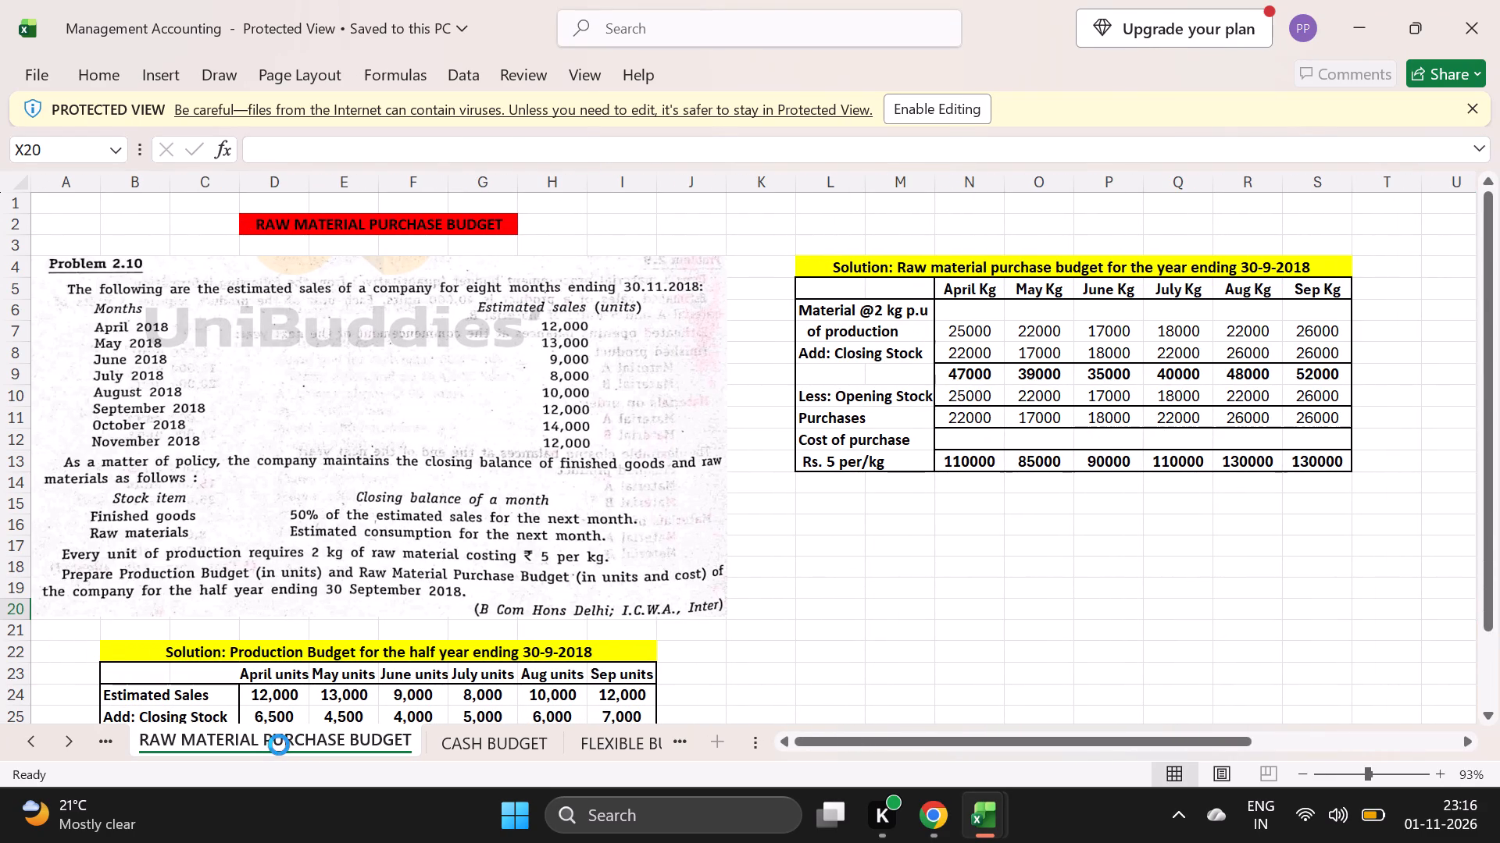
{"action": "scroll", "coordinate": [279, 745], "scroll_direction": "right", "scroll_amount": 1}
{"action": "scroll", "coordinate": [456, 558], "scroll_direction": "down", "scroll_amount": 1}
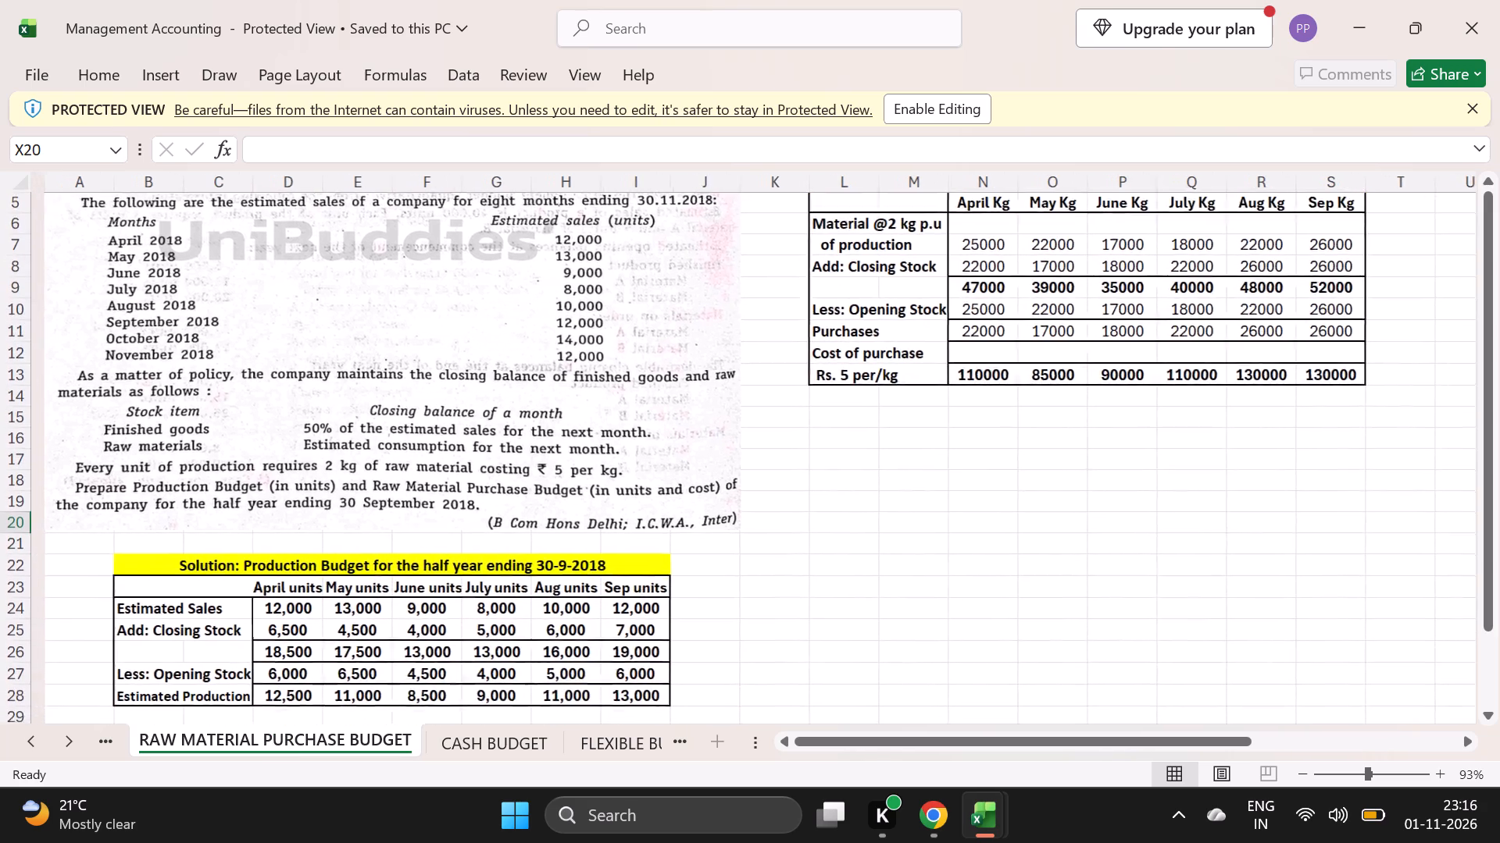
{"action": "scroll", "coordinate": [456, 558], "scroll_direction": "down", "scroll_amount": 2}
{"action": "scroll", "coordinate": [456, 558], "scroll_direction": "up", "scroll_amount": 3}
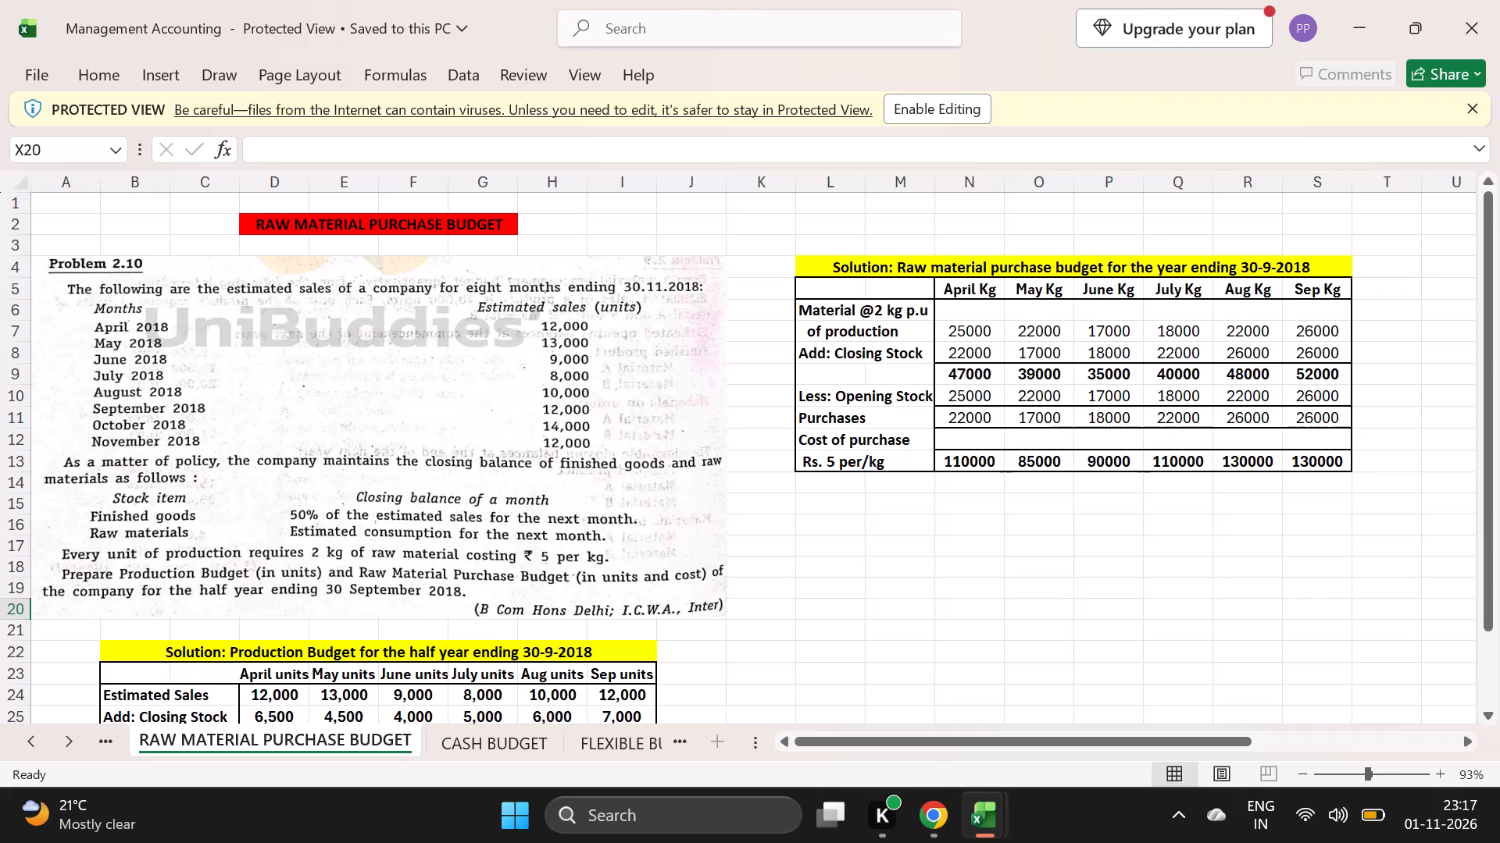
{"action": "scroll", "coordinate": [456, 558], "scroll_direction": "up", "scroll_amount": 1}
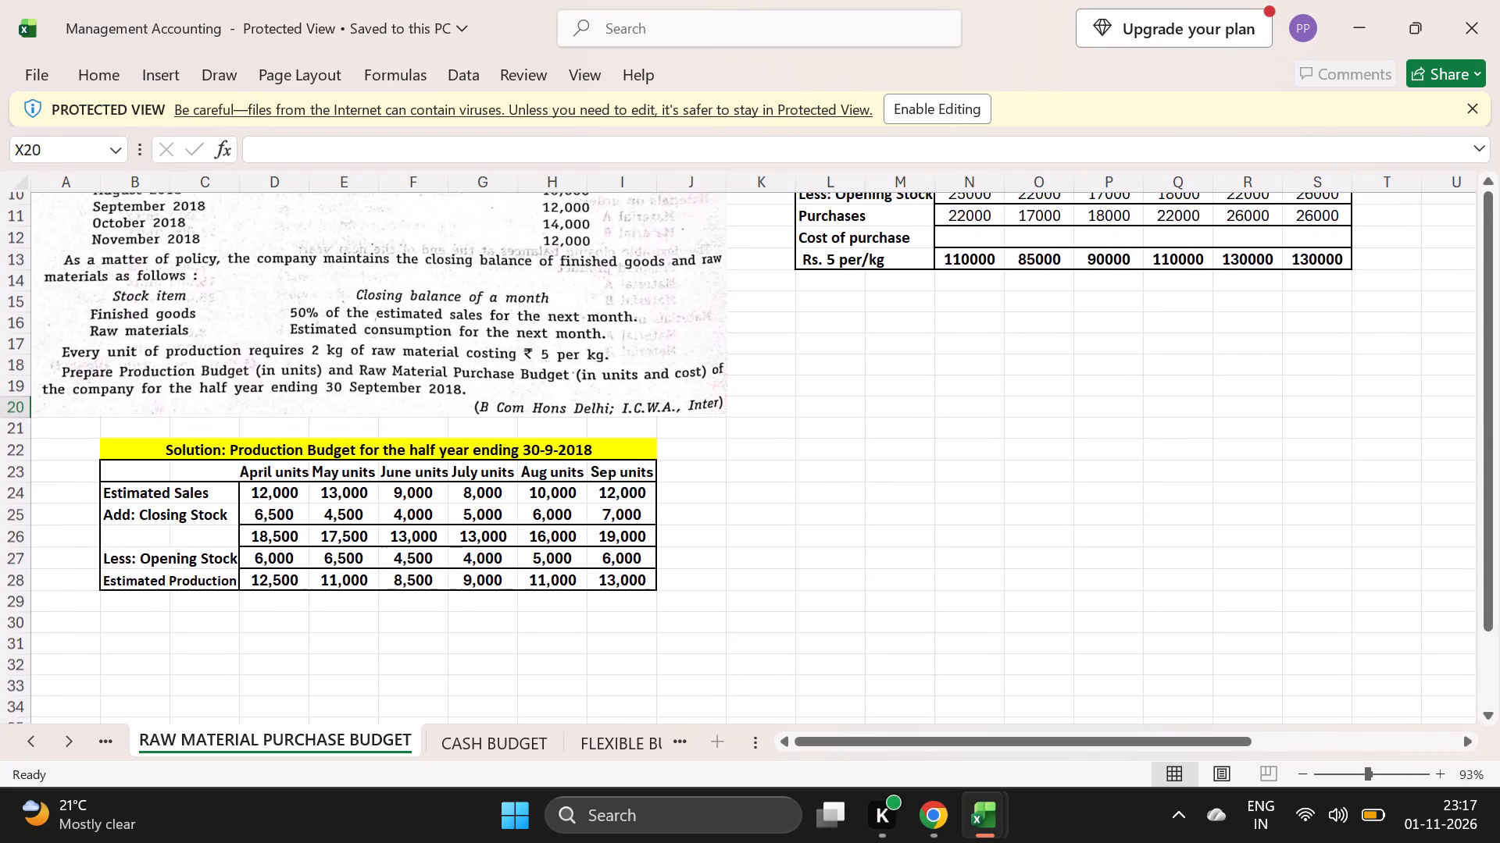
{"action": "scroll", "coordinate": [456, 558], "scroll_direction": "up", "scroll_amount": 1}
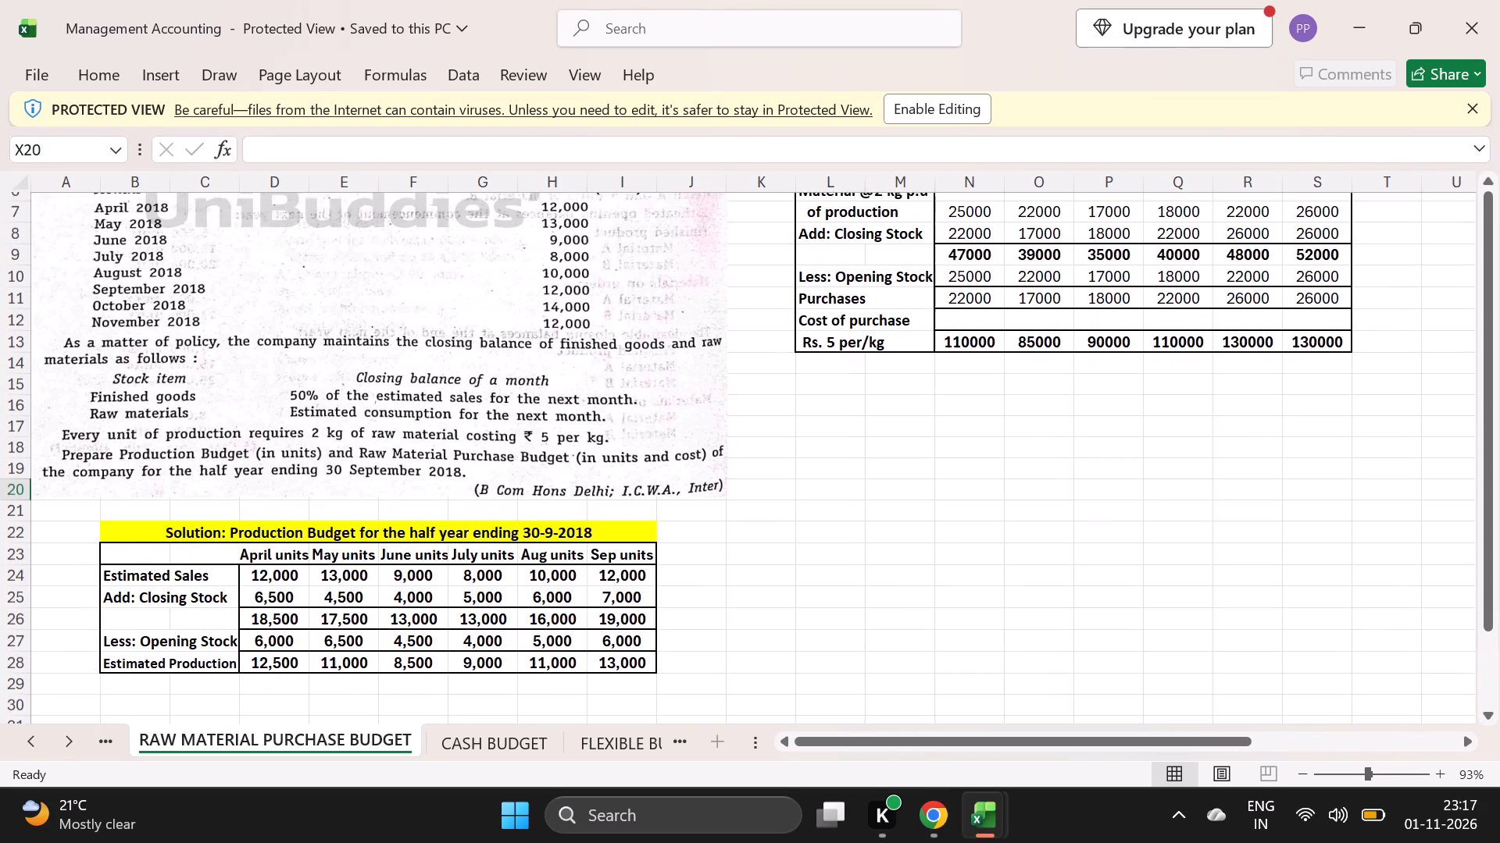
{"action": "scroll", "coordinate": [456, 558], "scroll_direction": "up", "scroll_amount": 1}
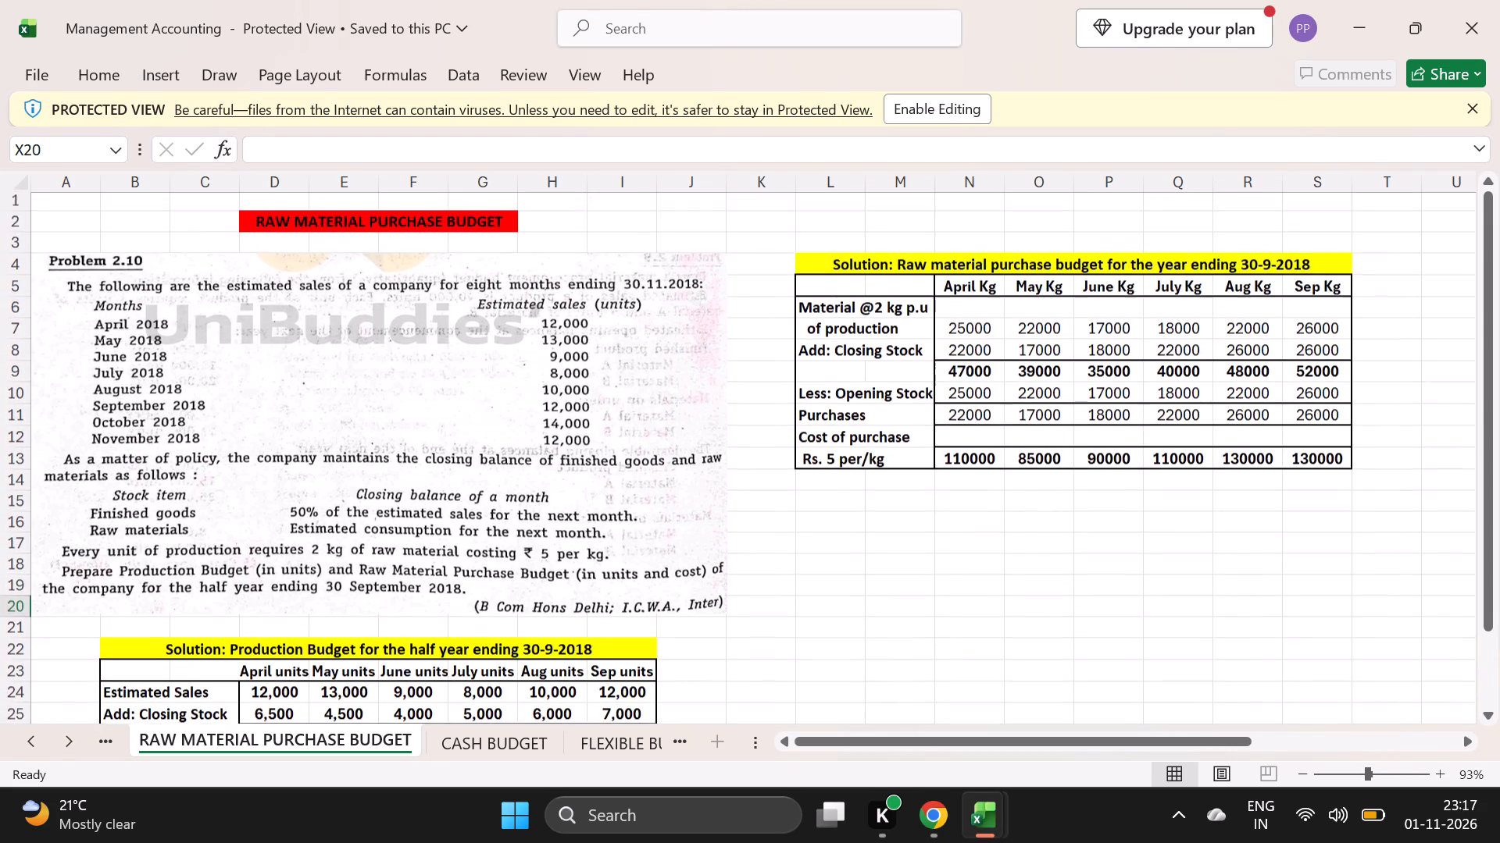
{"action": "scroll", "coordinate": [456, 558], "scroll_direction": "up", "scroll_amount": 1}
{"action": "left_click", "coordinate": [987, 421]}
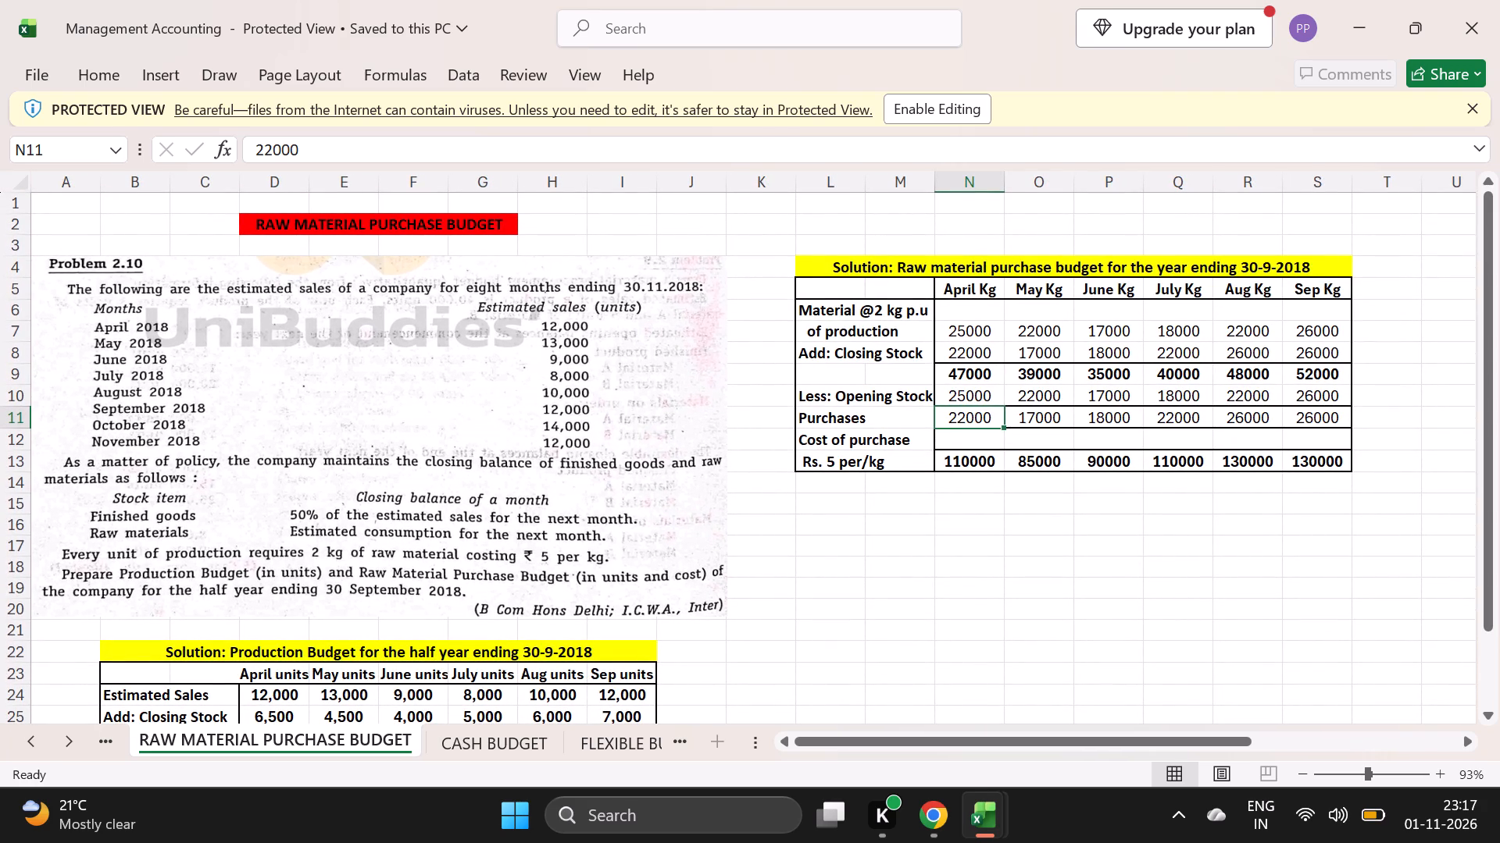
{"action": "left_click", "coordinate": [328, 221]}
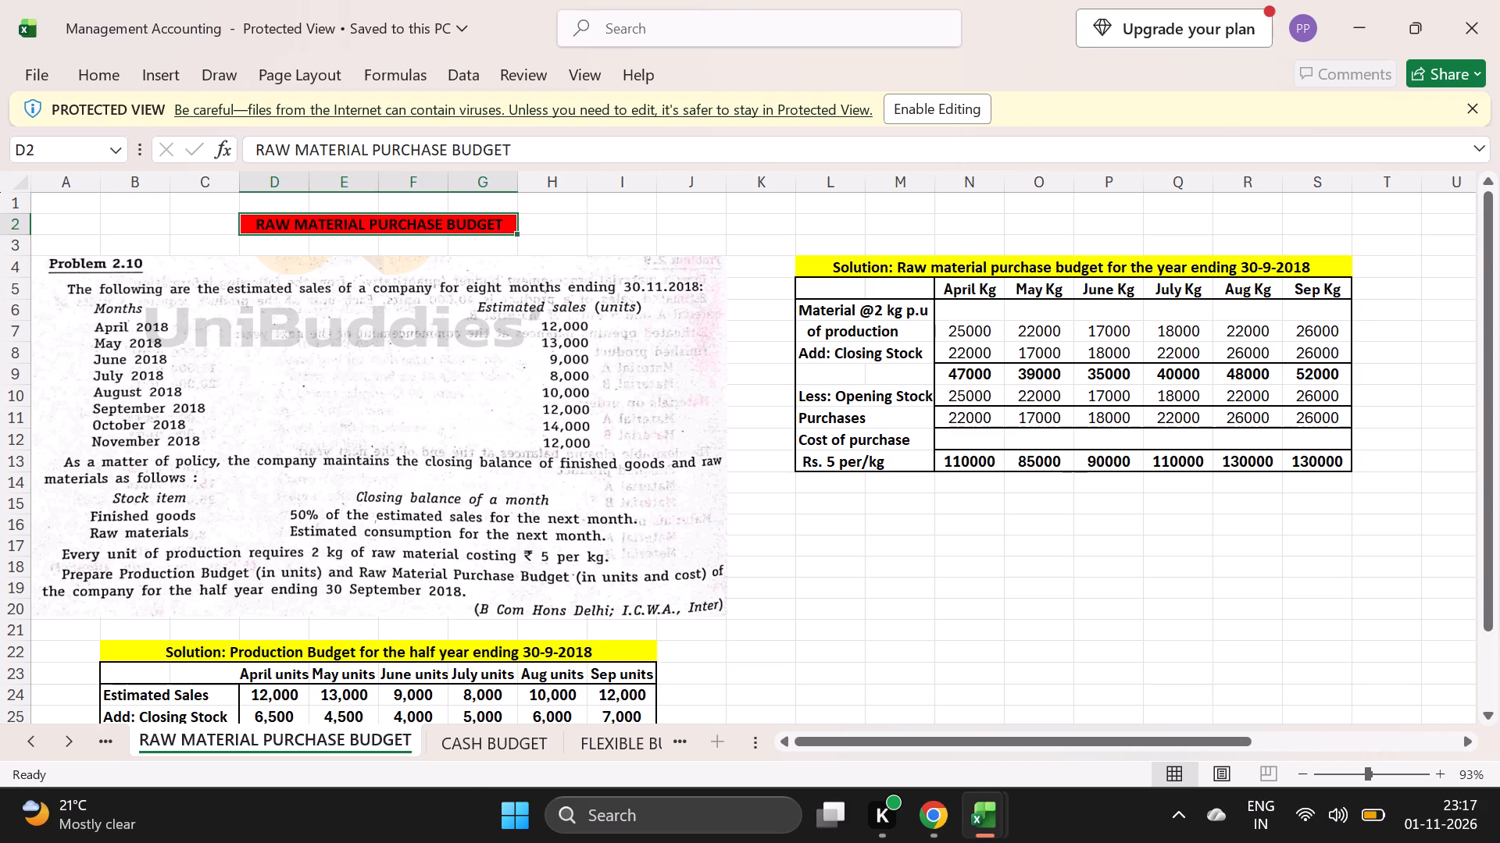
View the CASH BUDGET sheet briefly, ending on the FLEXIBLE BUDGET sheet with its problem and full solution in view.
{"action": "left_click", "coordinate": [492, 746]}
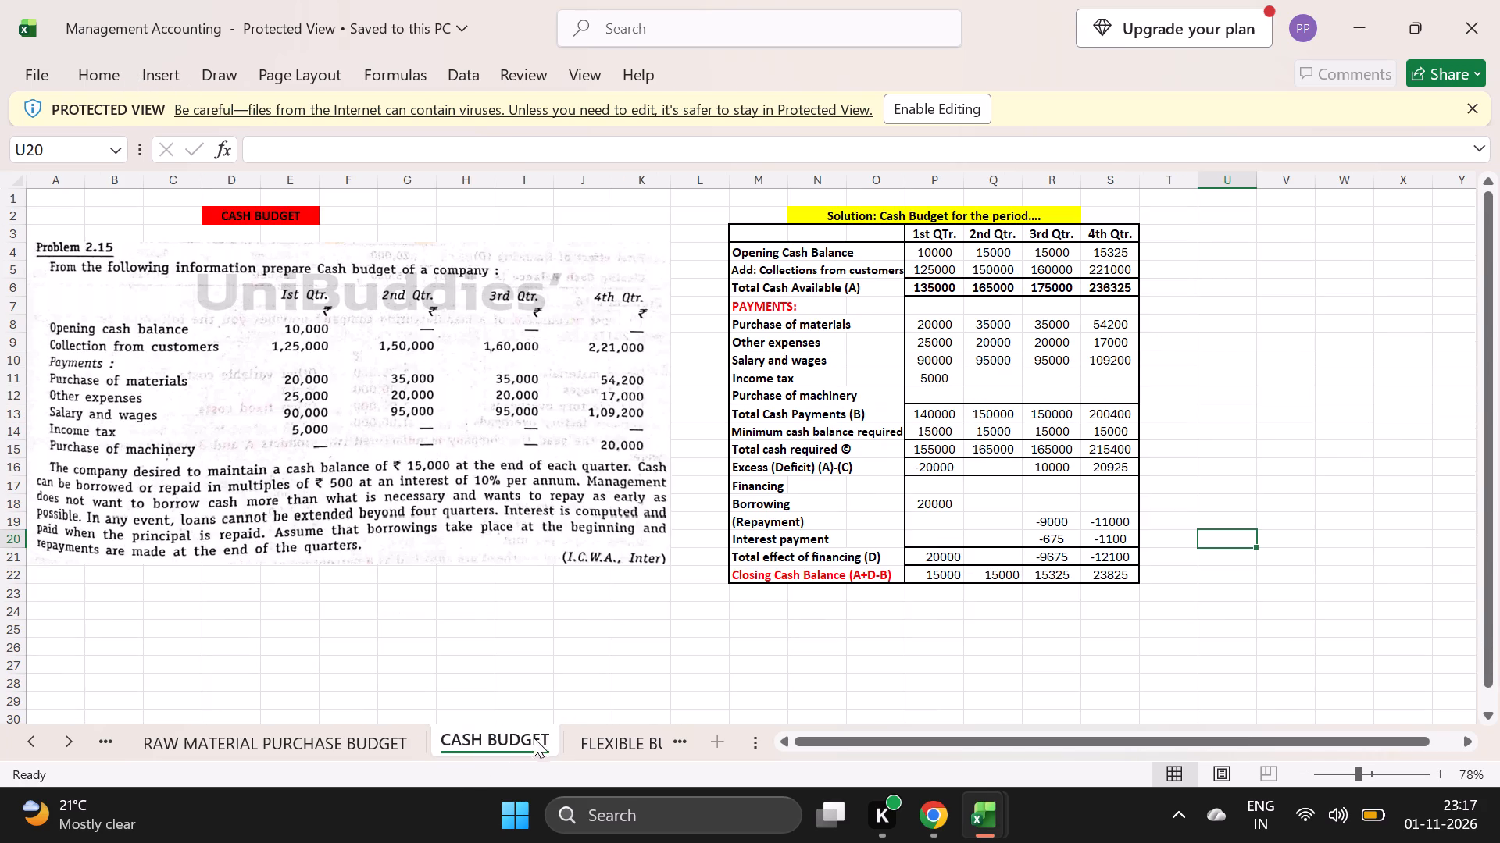
{"action": "left_click", "coordinate": [619, 742]}
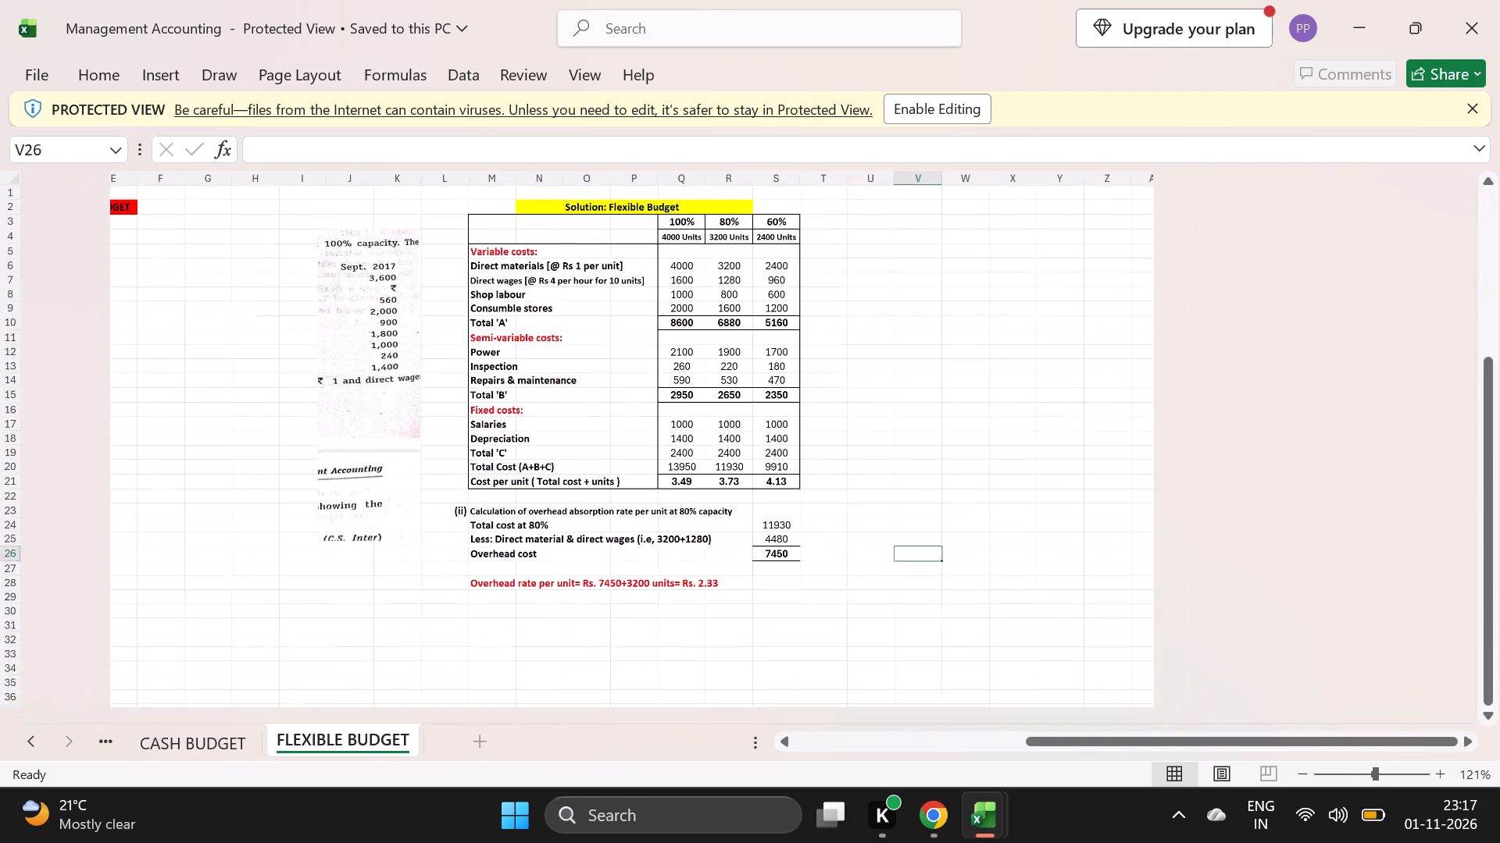
{"action": "scroll", "coordinate": [572, 586], "scroll_direction": "up", "scroll_amount": 1}
{"action": "scroll", "coordinate": [572, 586], "scroll_direction": "right", "scroll_amount": 1}
{"action": "scroll", "coordinate": [572, 586], "scroll_direction": "down", "scroll_amount": 1}
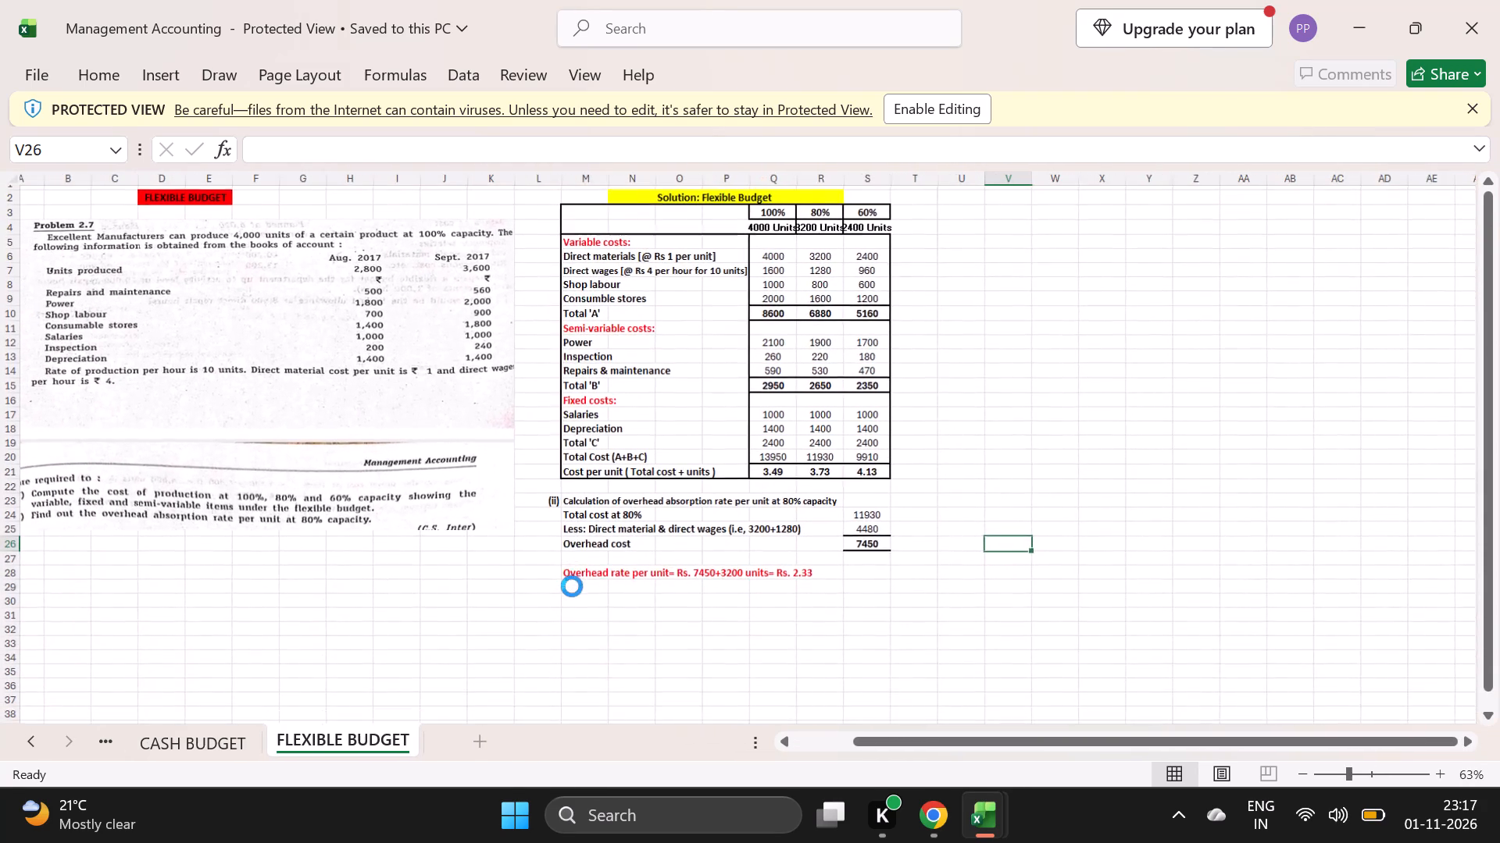
{"action": "scroll", "coordinate": [572, 586], "scroll_direction": "down", "scroll_amount": 1}
{"action": "scroll", "coordinate": [305, 749], "scroll_direction": "right", "scroll_amount": 1}
Go back through the preceding sheets to Production Budget and read the XYZ Co. Ltd. question and its solution.
{"action": "left_click", "coordinate": [202, 750]}
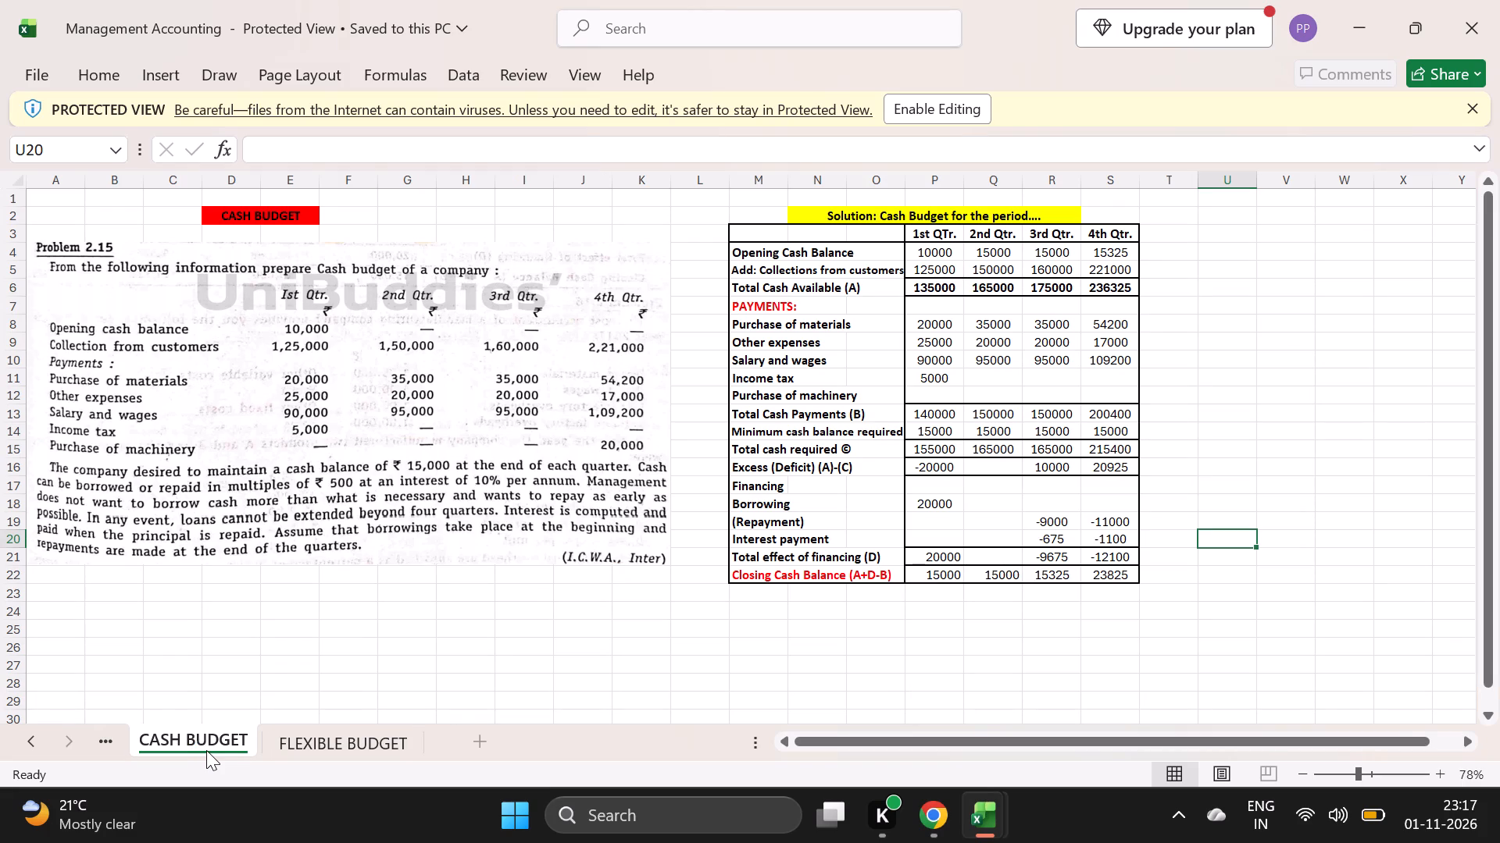
{"action": "left_click", "coordinate": [101, 742]}
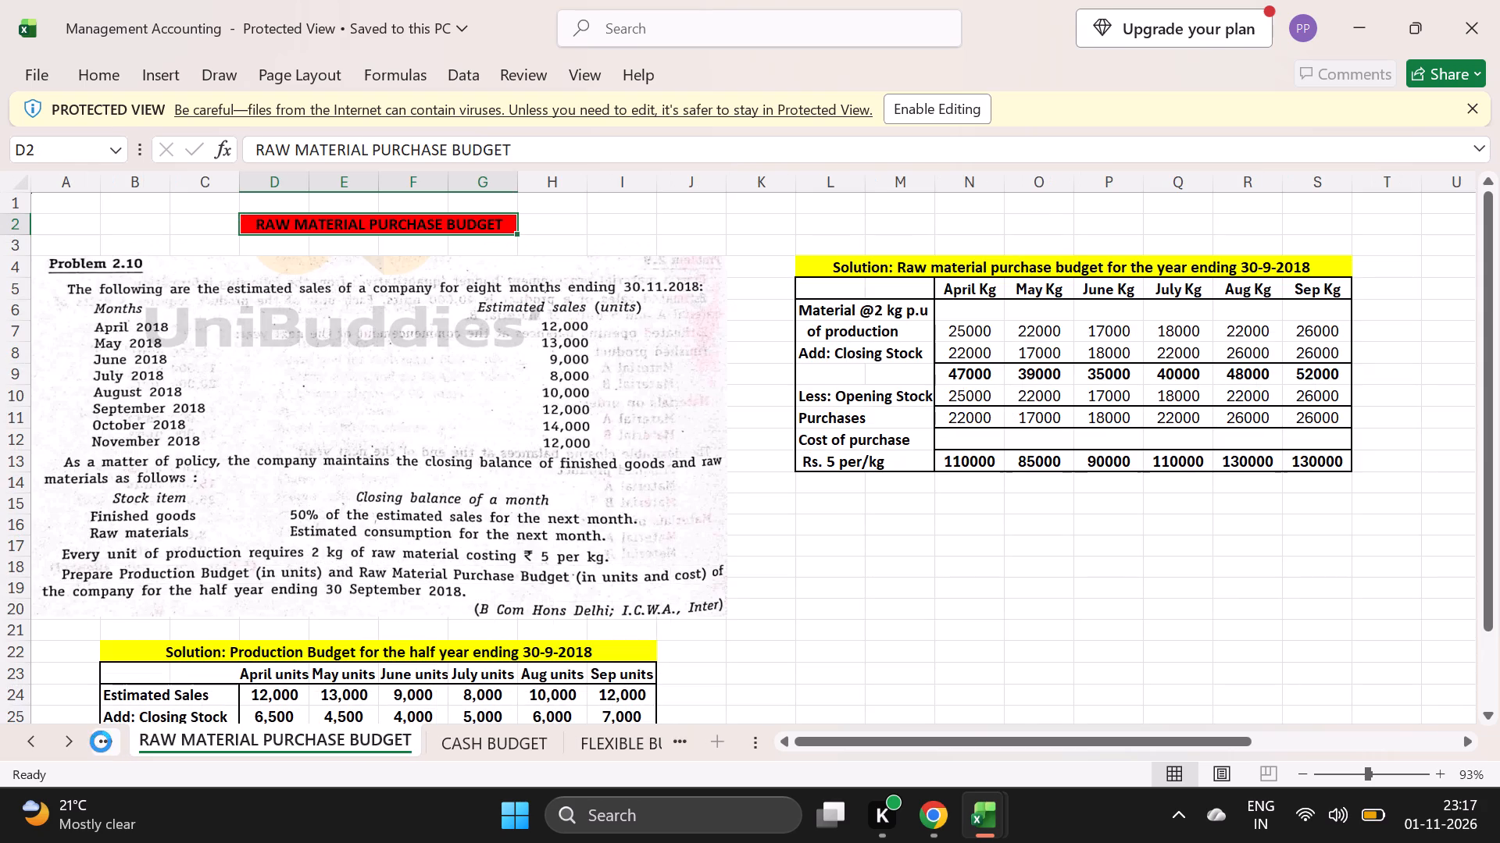
{"action": "left_click", "coordinate": [104, 745]}
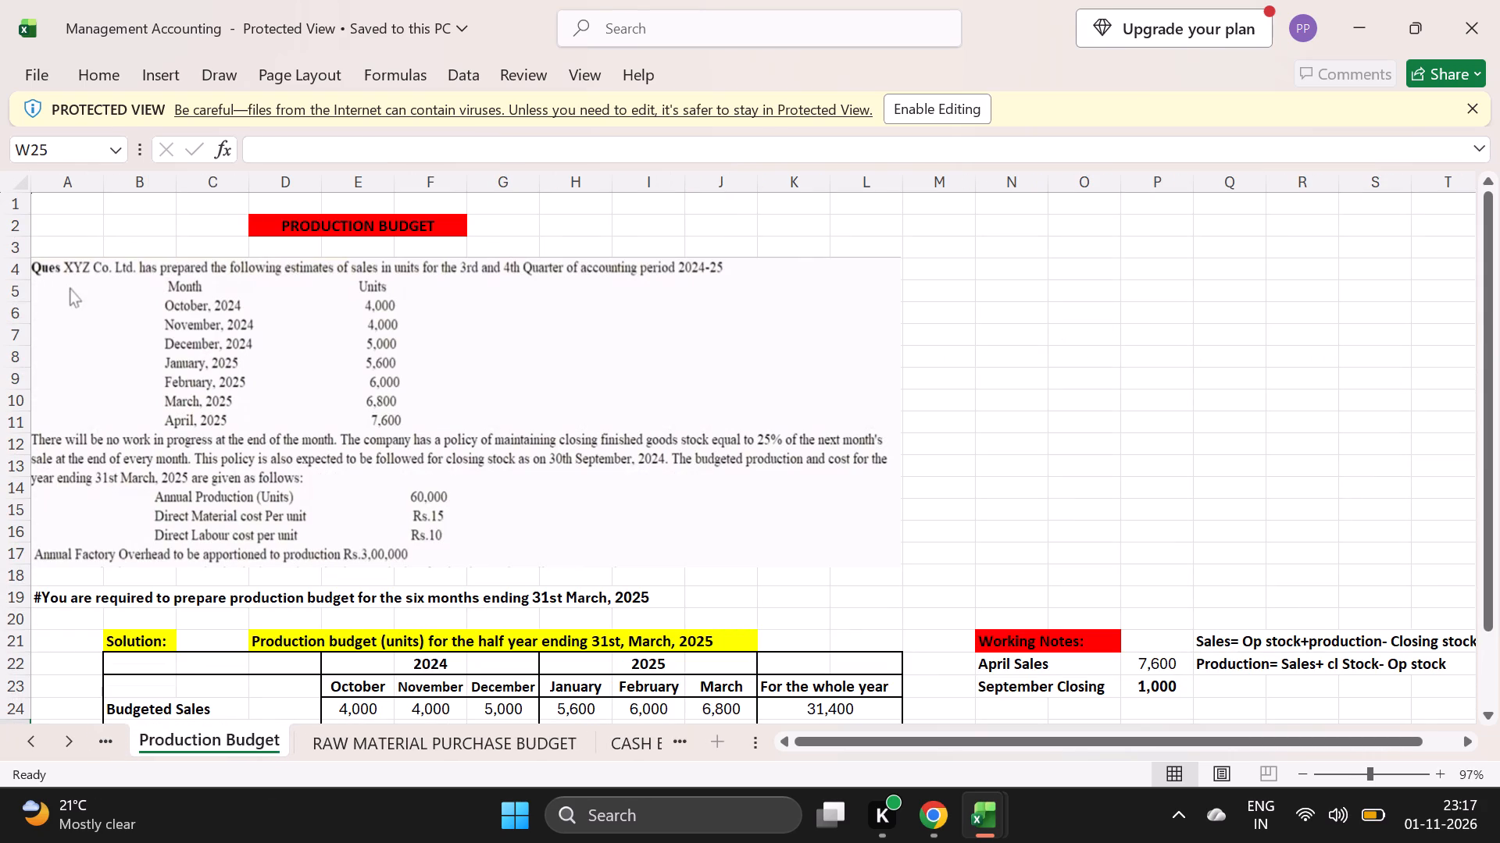
{"action": "left_click", "coordinate": [646, 386]}
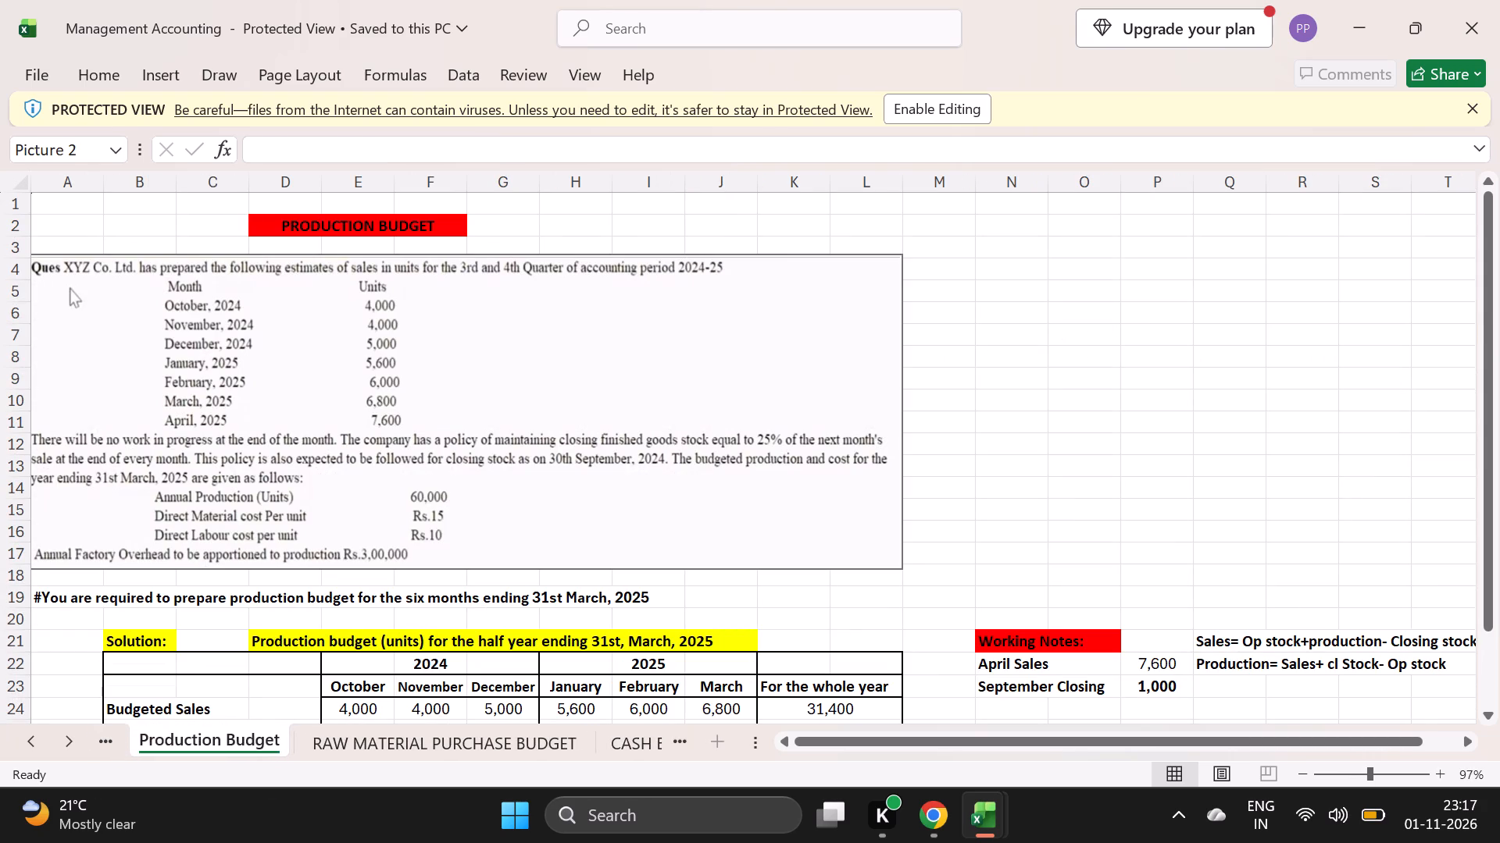
{"action": "left_click", "coordinate": [975, 333]}
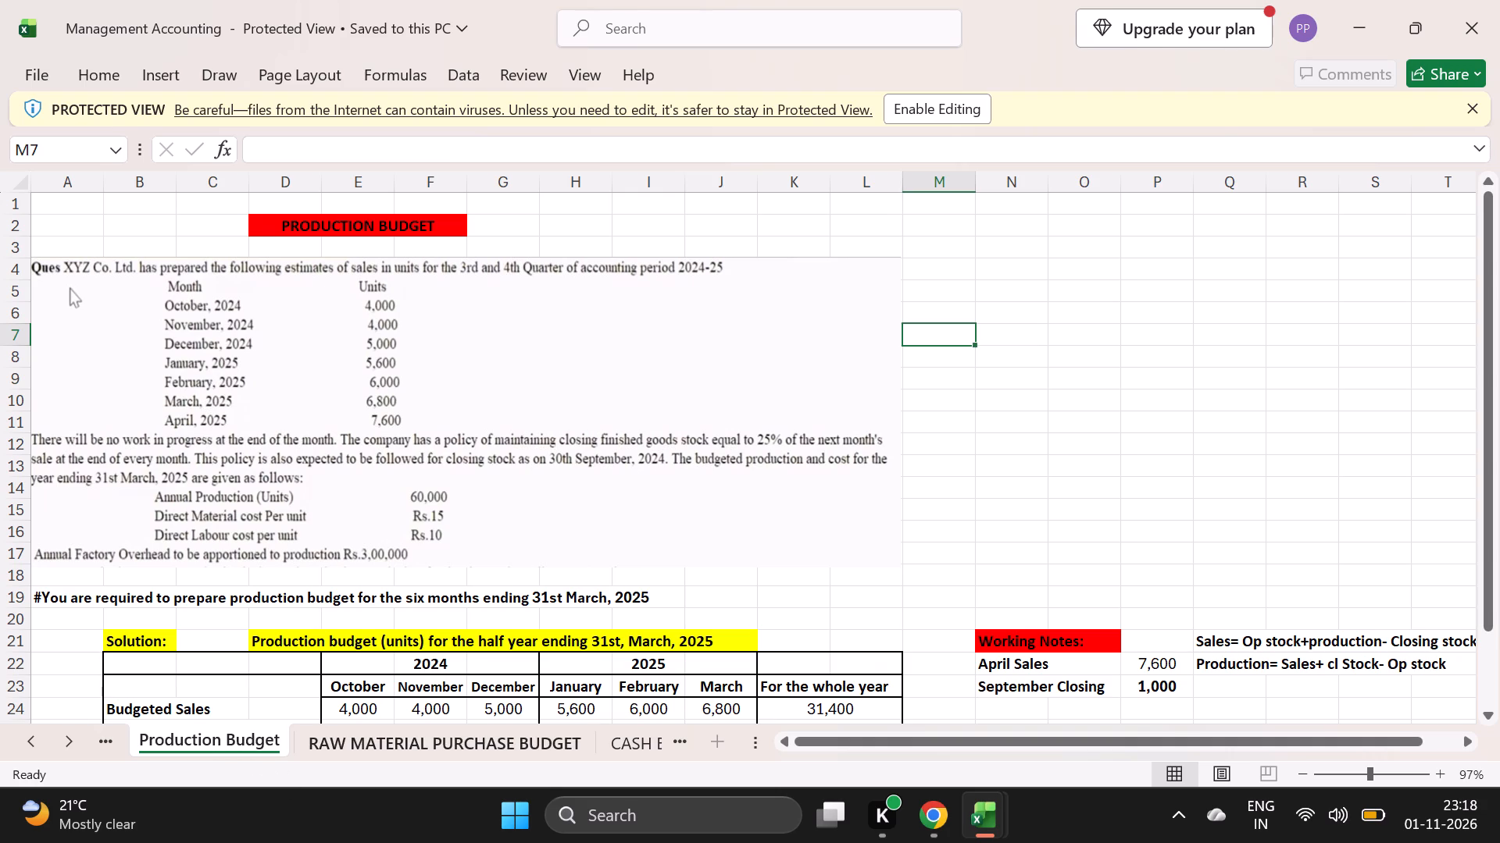
{"action": "scroll", "coordinate": [537, 489], "scroll_direction": "right", "scroll_amount": 4}
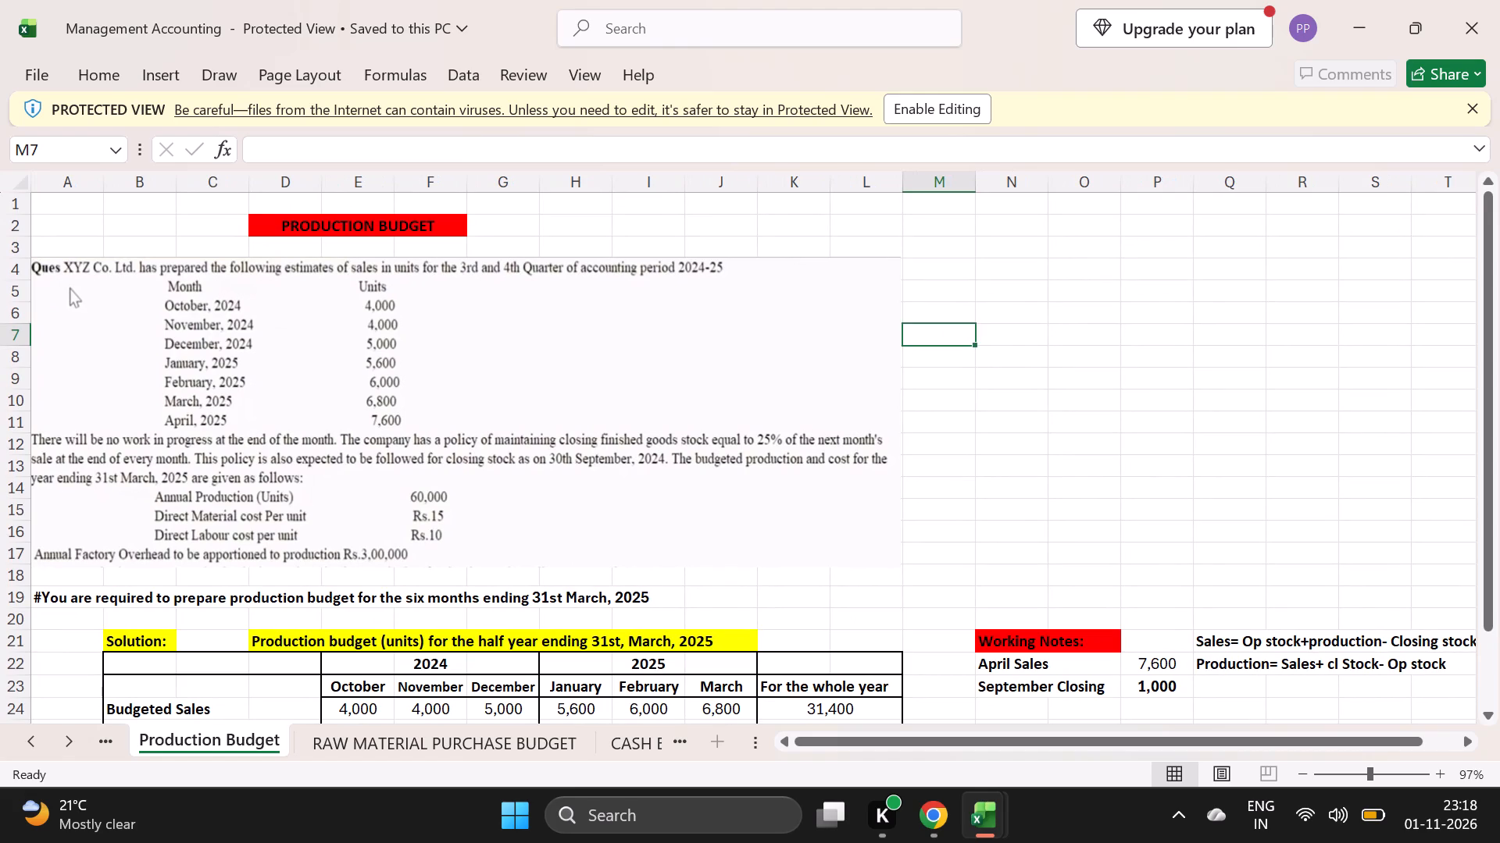
Open the Sales Budget sheet and review the AB Ltd. question, the workings and the 2024-25 sales budget.
{"action": "left_click", "coordinate": [91, 735]}
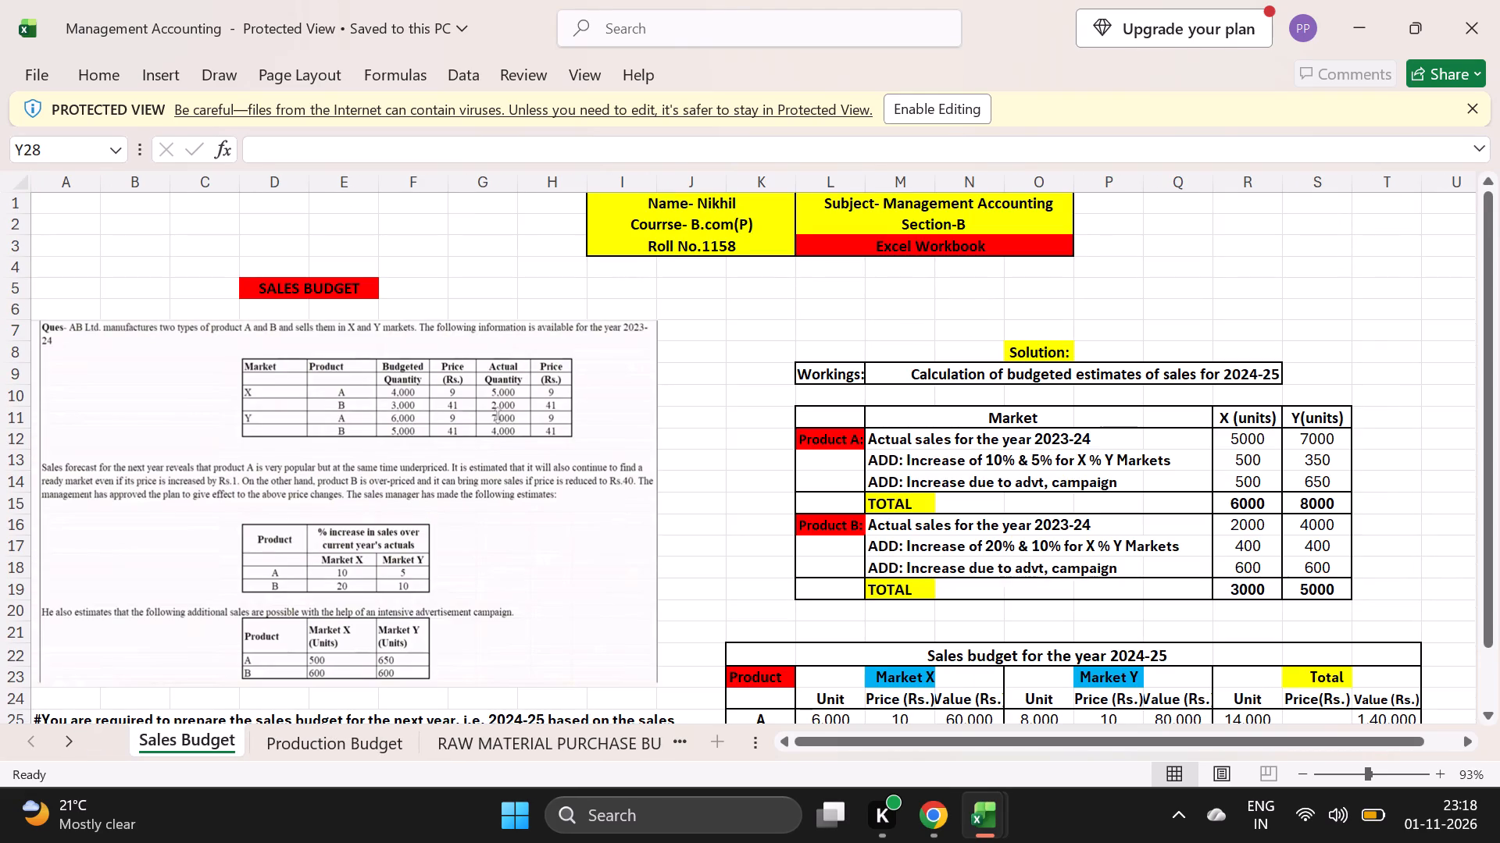
{"action": "scroll", "coordinate": [567, 478], "scroll_direction": "up", "scroll_amount": 1}
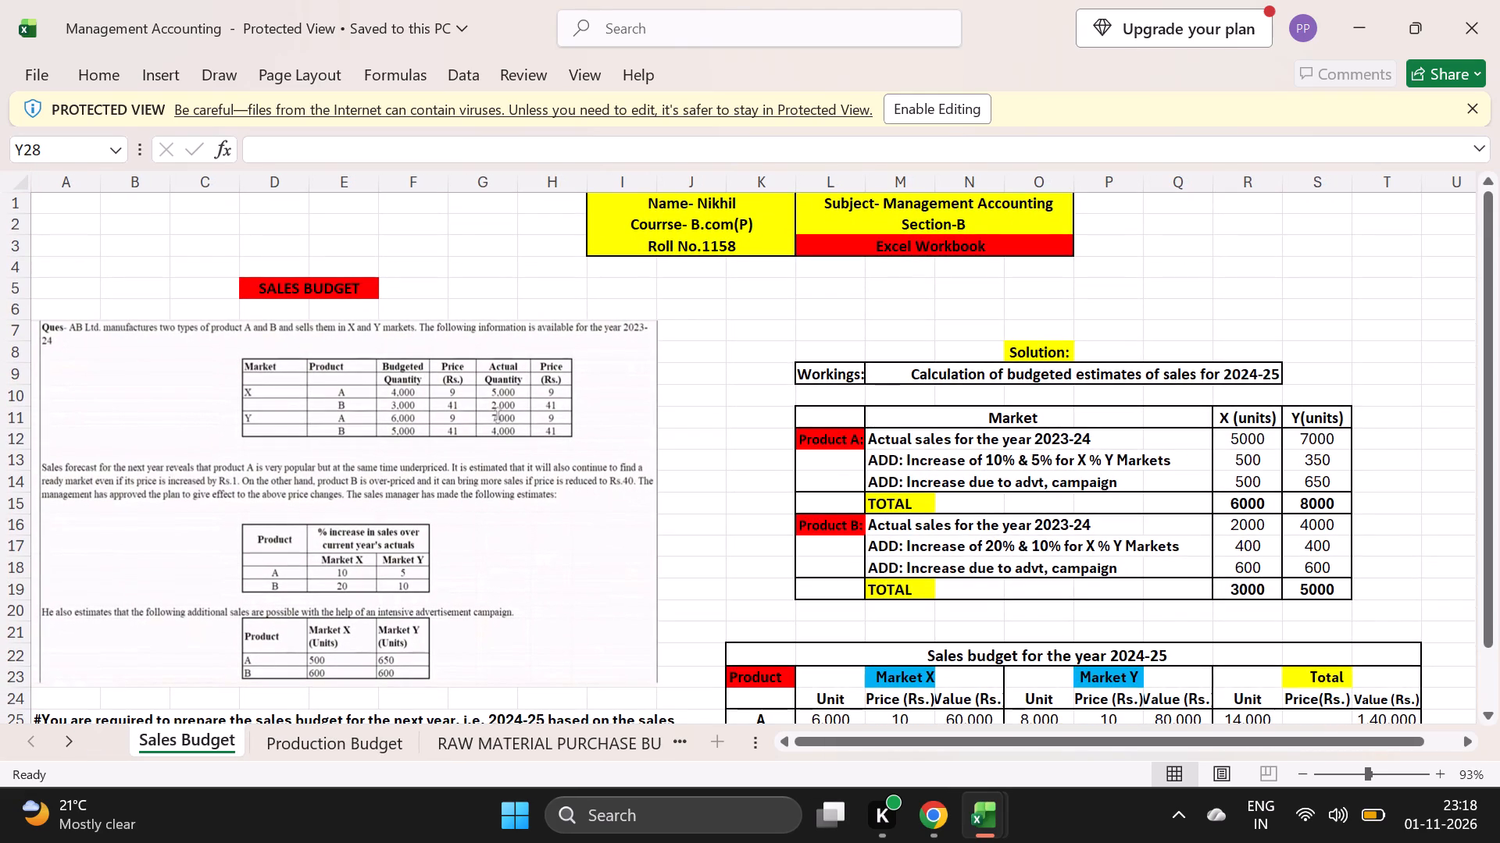
{"action": "scroll", "coordinate": [567, 478], "scroll_direction": "down", "scroll_amount": 2}
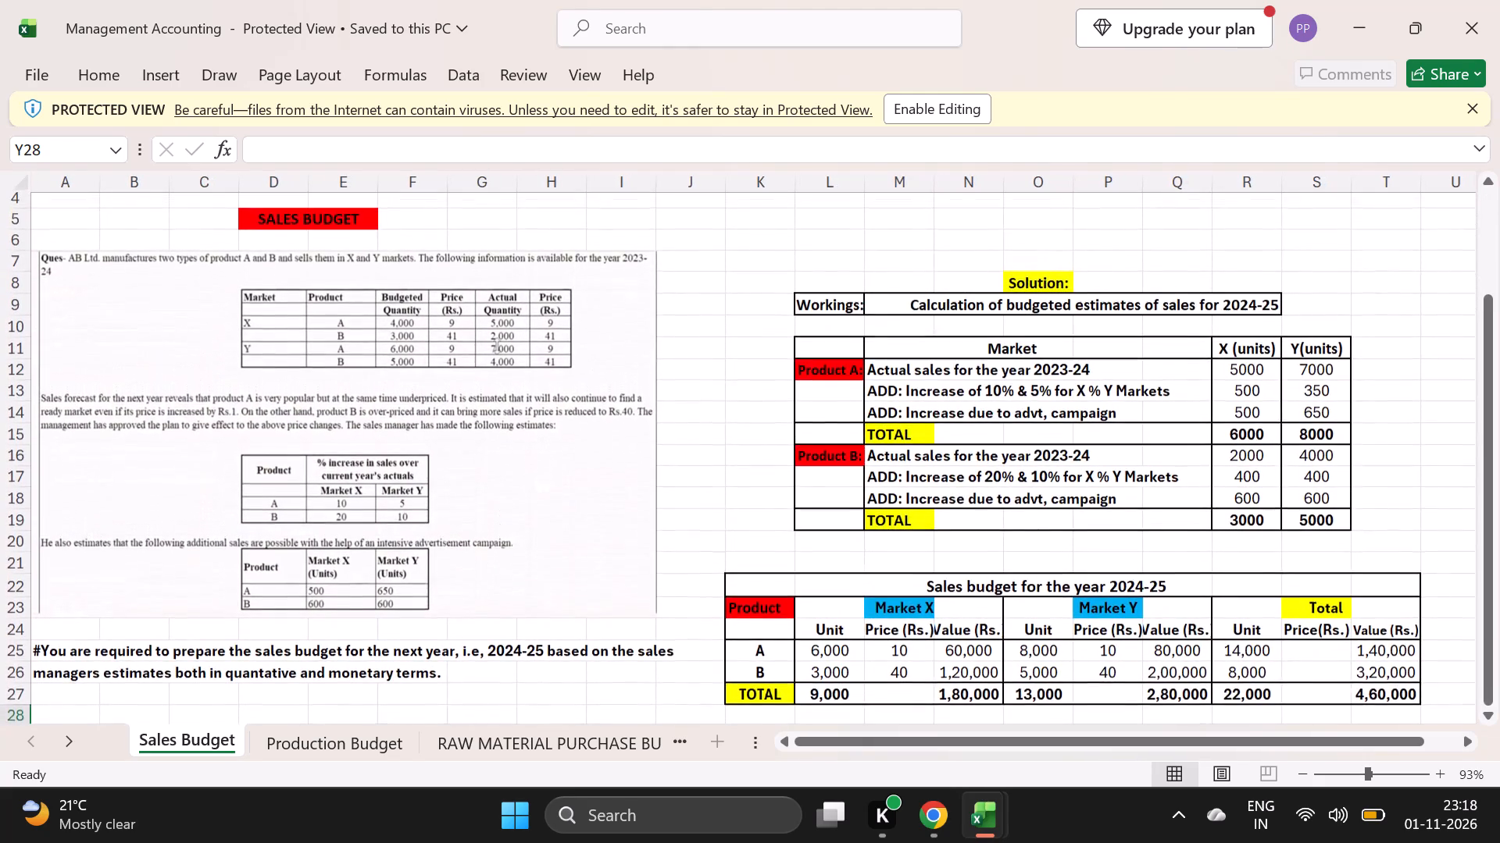
{"action": "scroll", "coordinate": [567, 478], "scroll_direction": "up", "scroll_amount": 1}
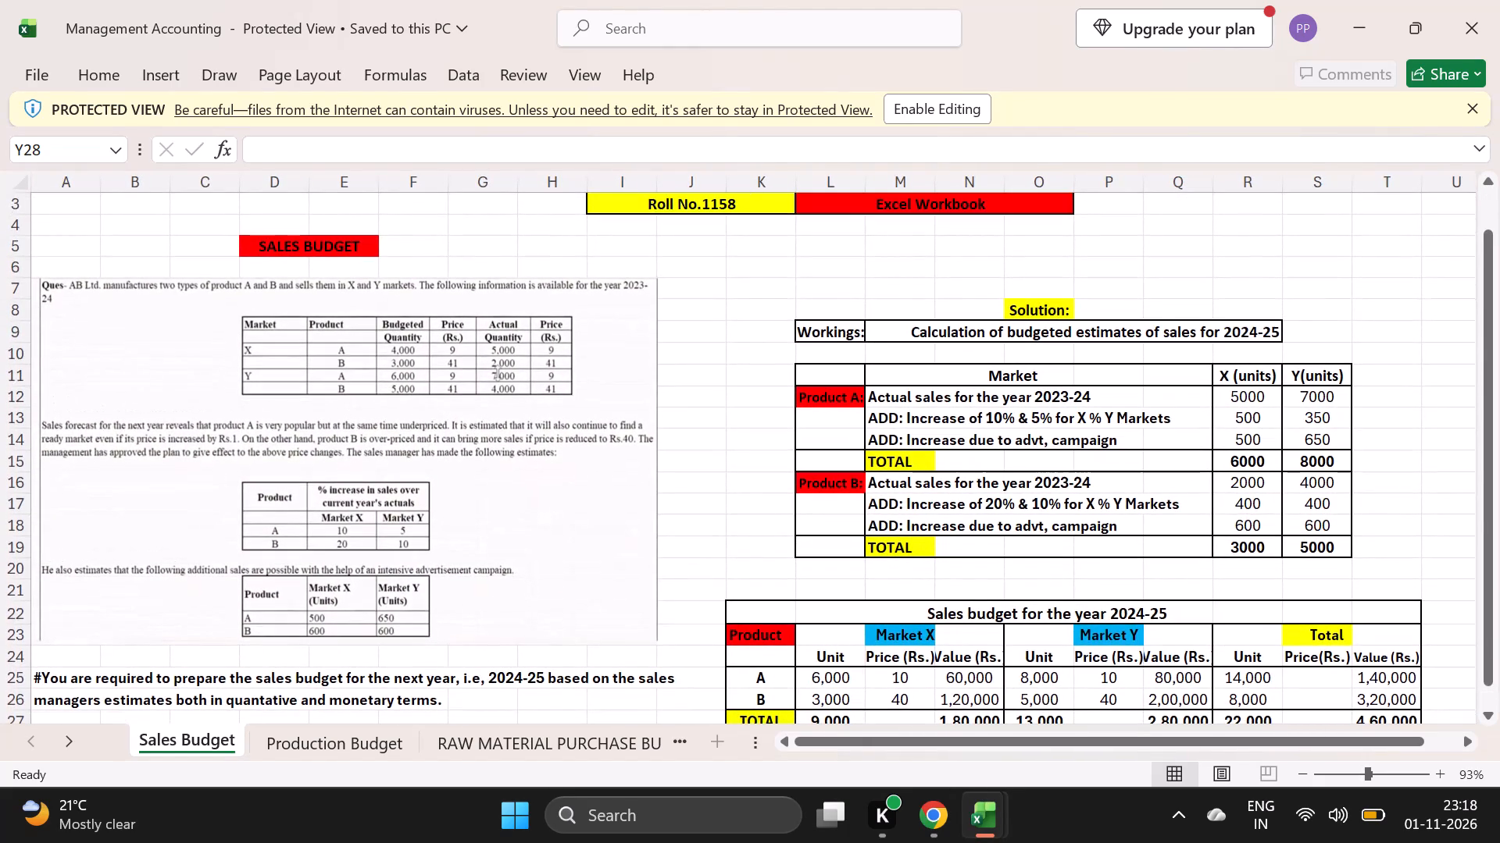
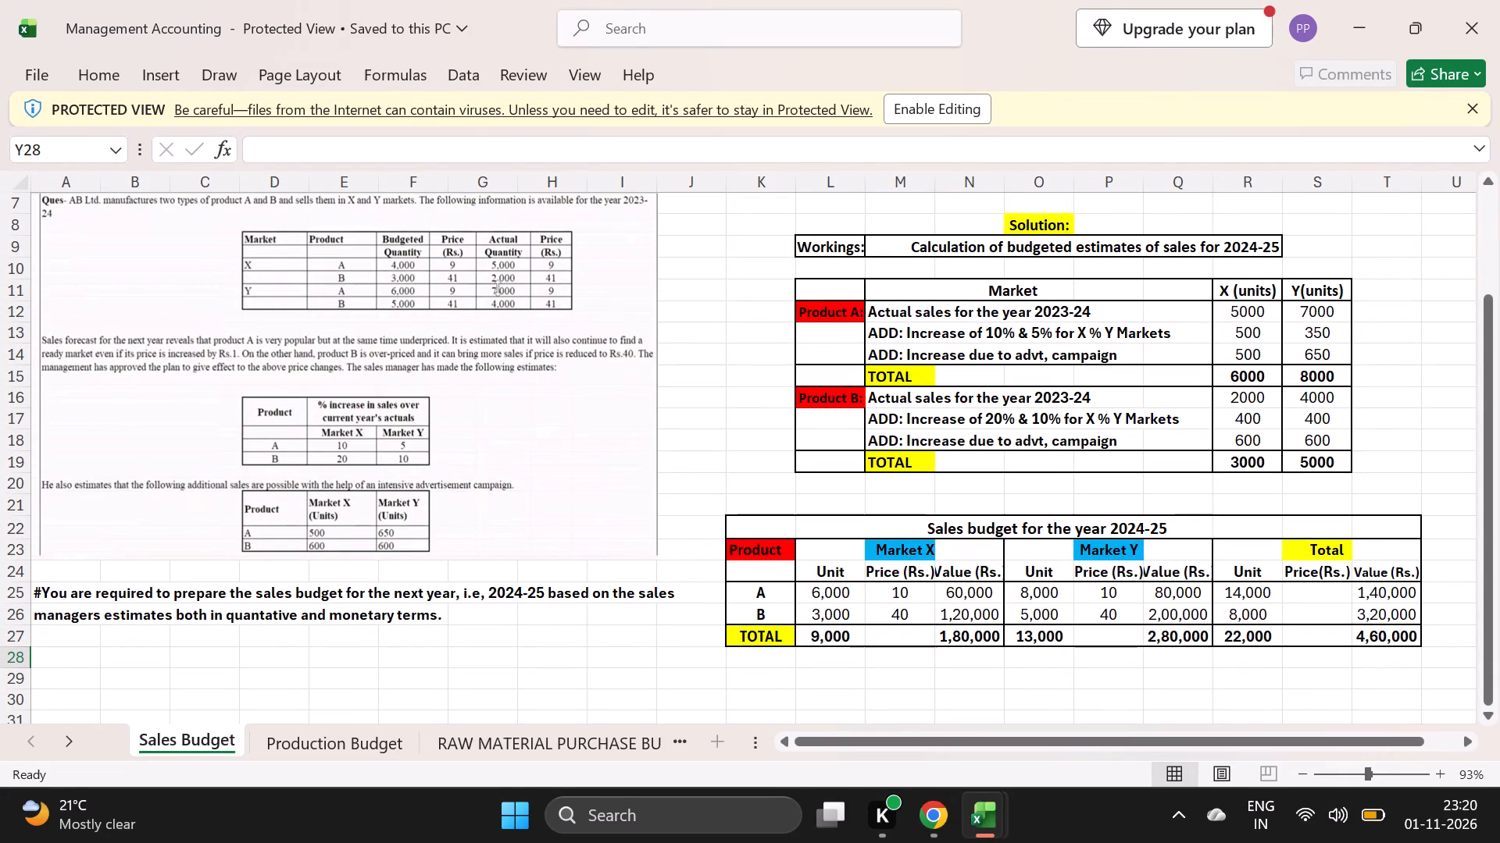
Reread the Sales Budget sheet from its header block through the AB Ltd. question to the 2024-25 sales budget table.
{"action": "scroll", "coordinate": [330, 579], "scroll_direction": "up", "scroll_amount": 2}
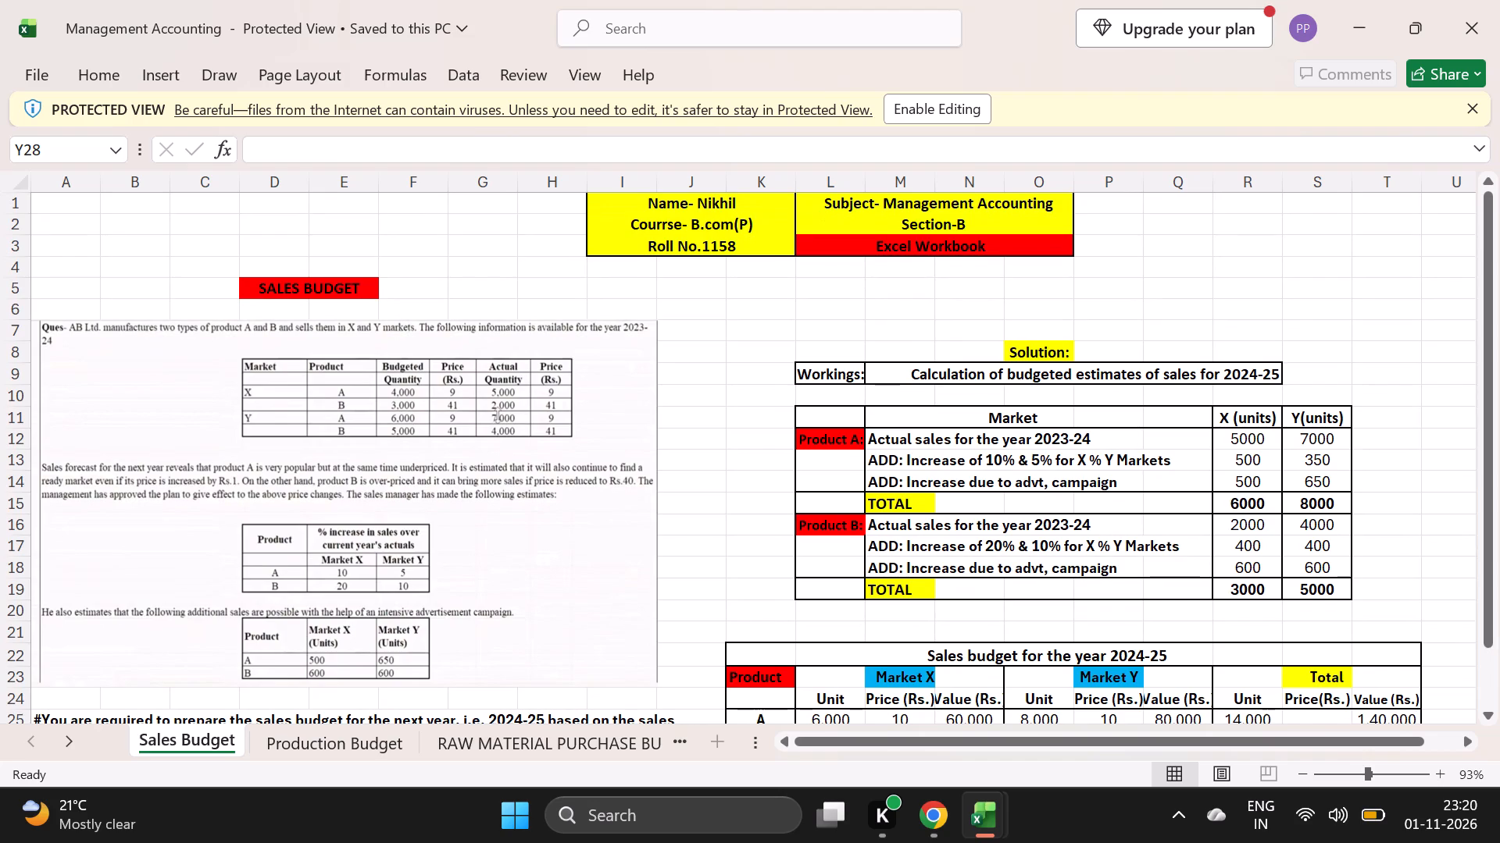
{"action": "scroll", "coordinate": [330, 579], "scroll_direction": "down", "scroll_amount": 2}
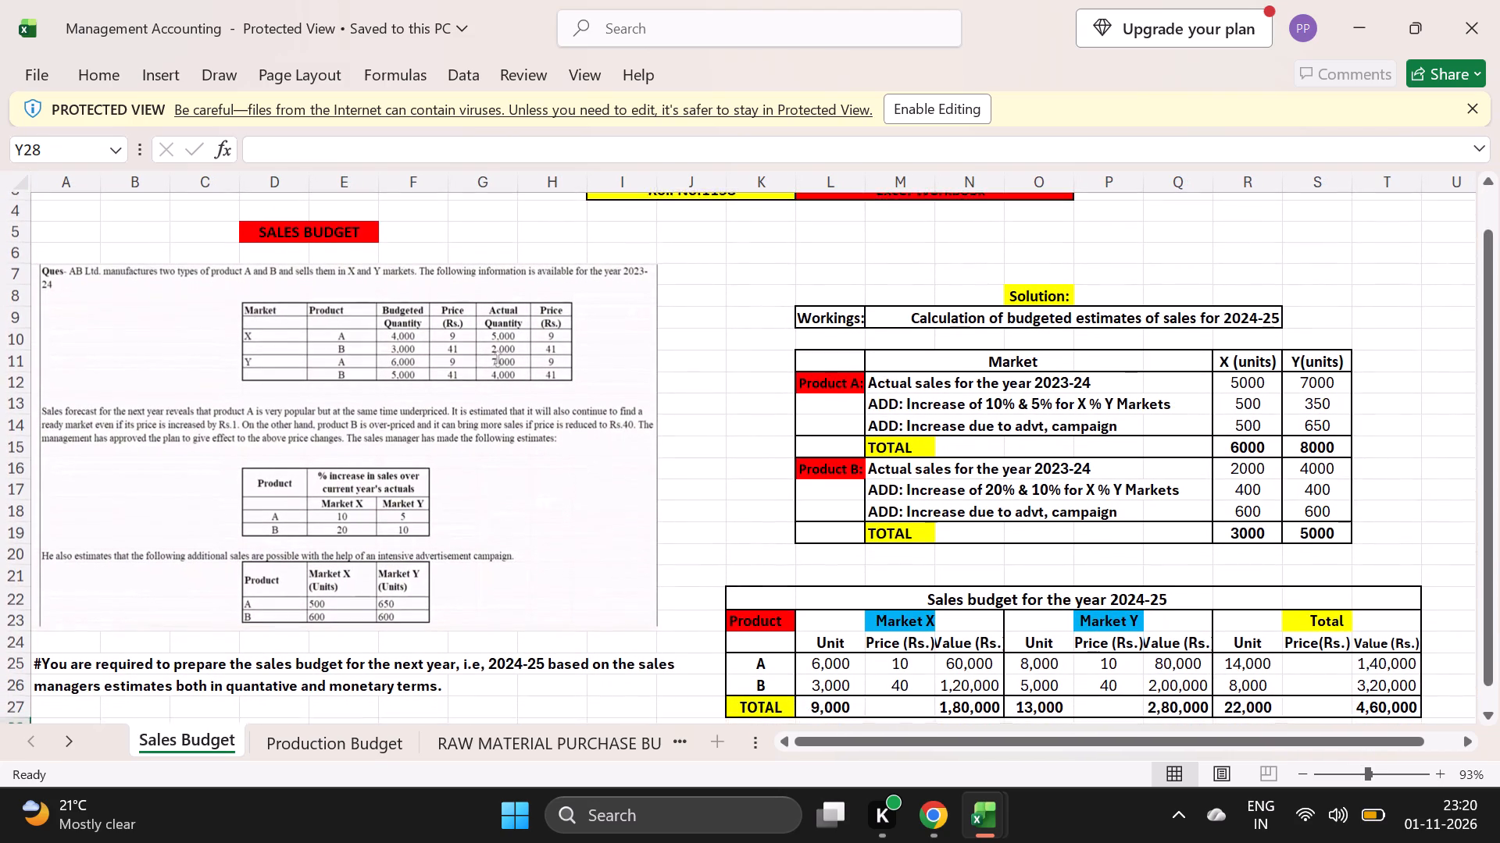
{"action": "scroll", "coordinate": [330, 579], "scroll_direction": "down", "scroll_amount": 1}
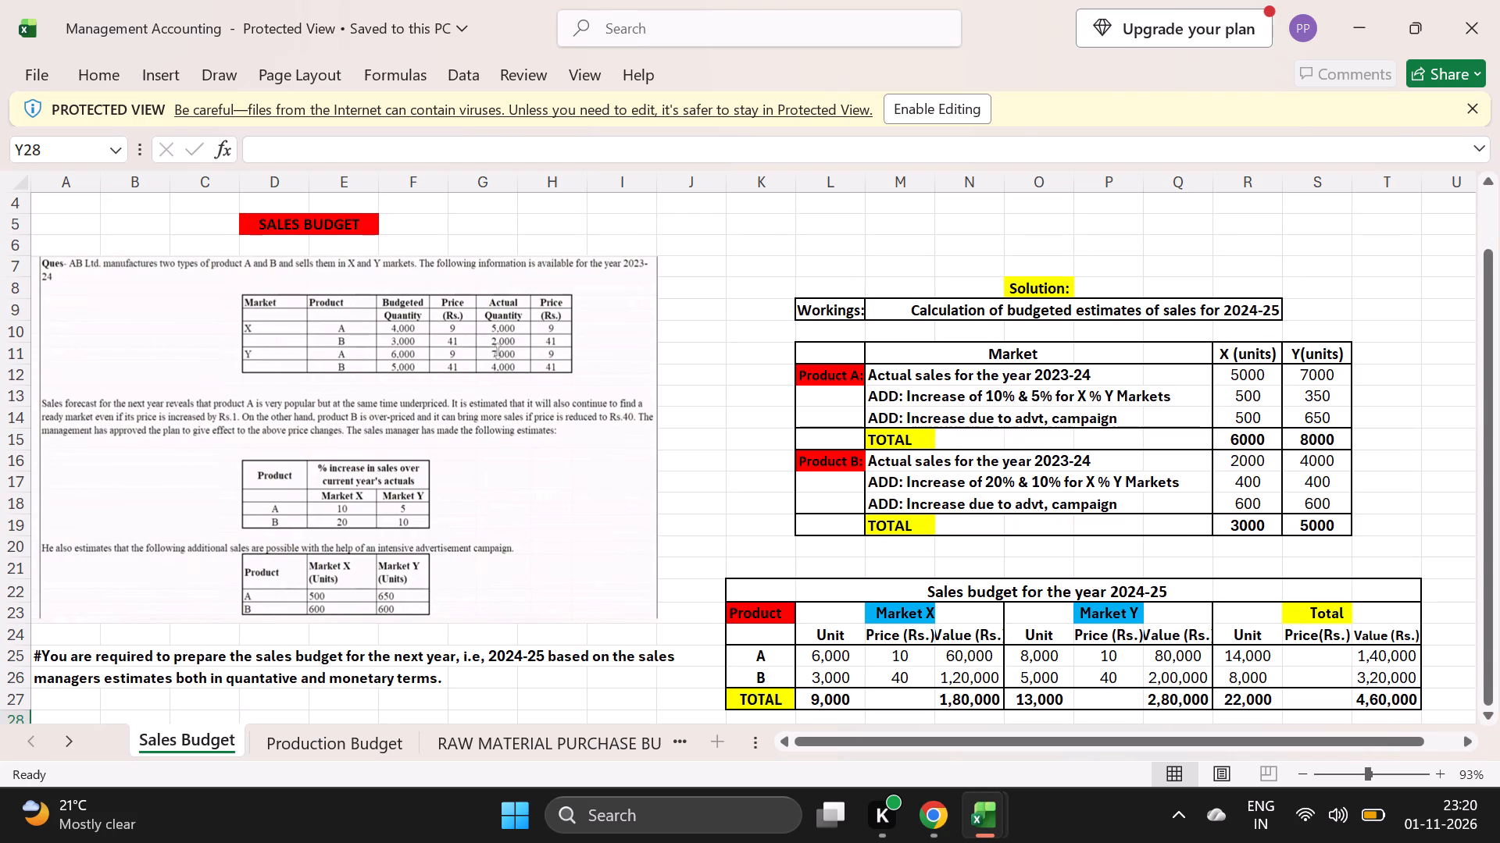
{"action": "scroll", "coordinate": [733, 454], "scroll_direction": "down", "scroll_amount": 1}
{"action": "scroll", "coordinate": [733, 454], "scroll_direction": "up", "scroll_amount": 1}
{"action": "scroll", "coordinate": [746, 454], "scroll_direction": "down", "scroll_amount": 1}
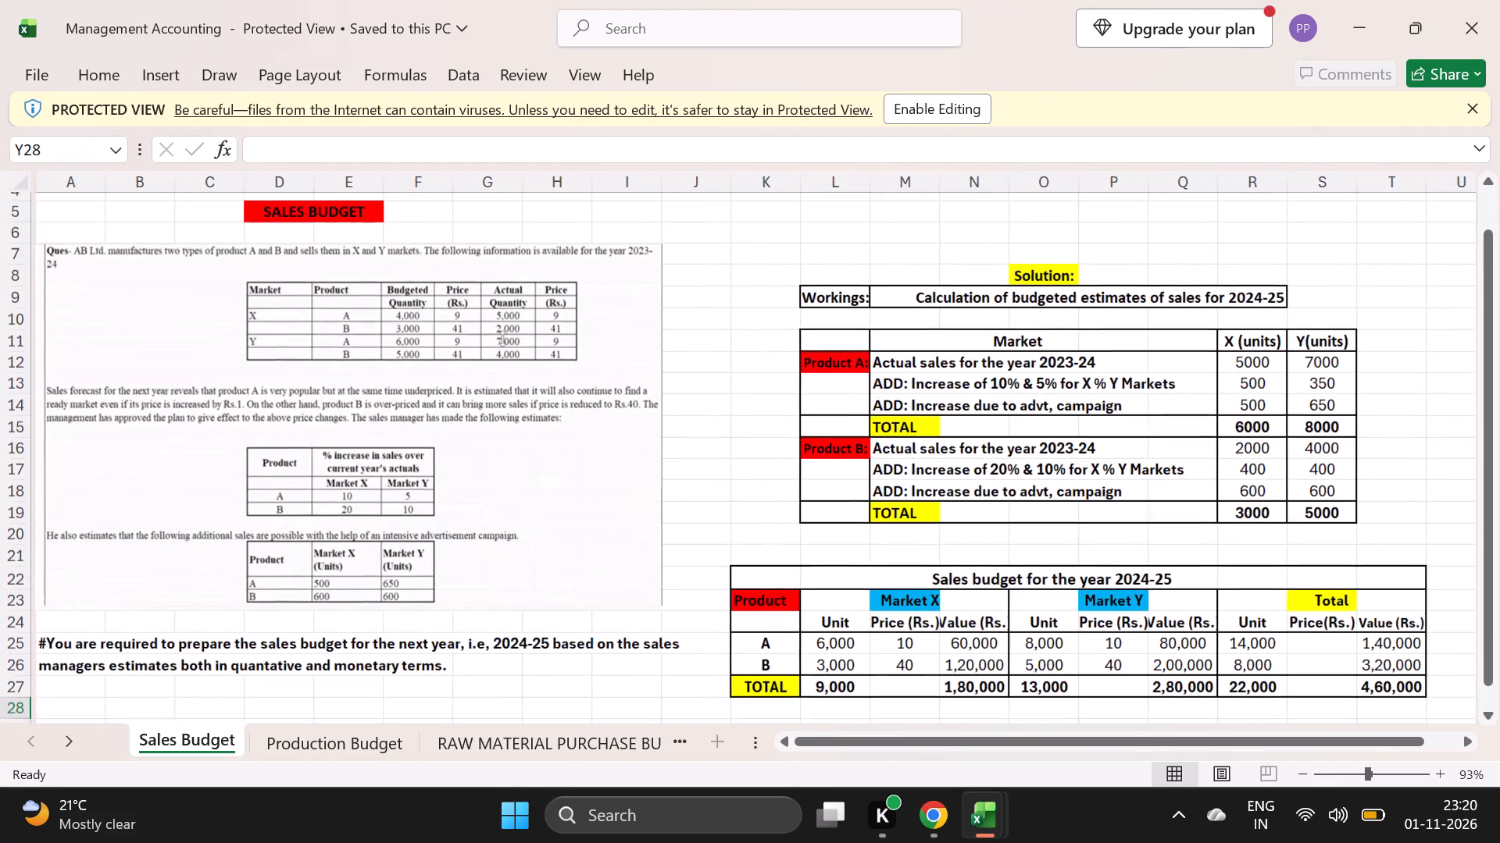
{"action": "scroll", "coordinate": [746, 454], "scroll_direction": "down", "scroll_amount": 1}
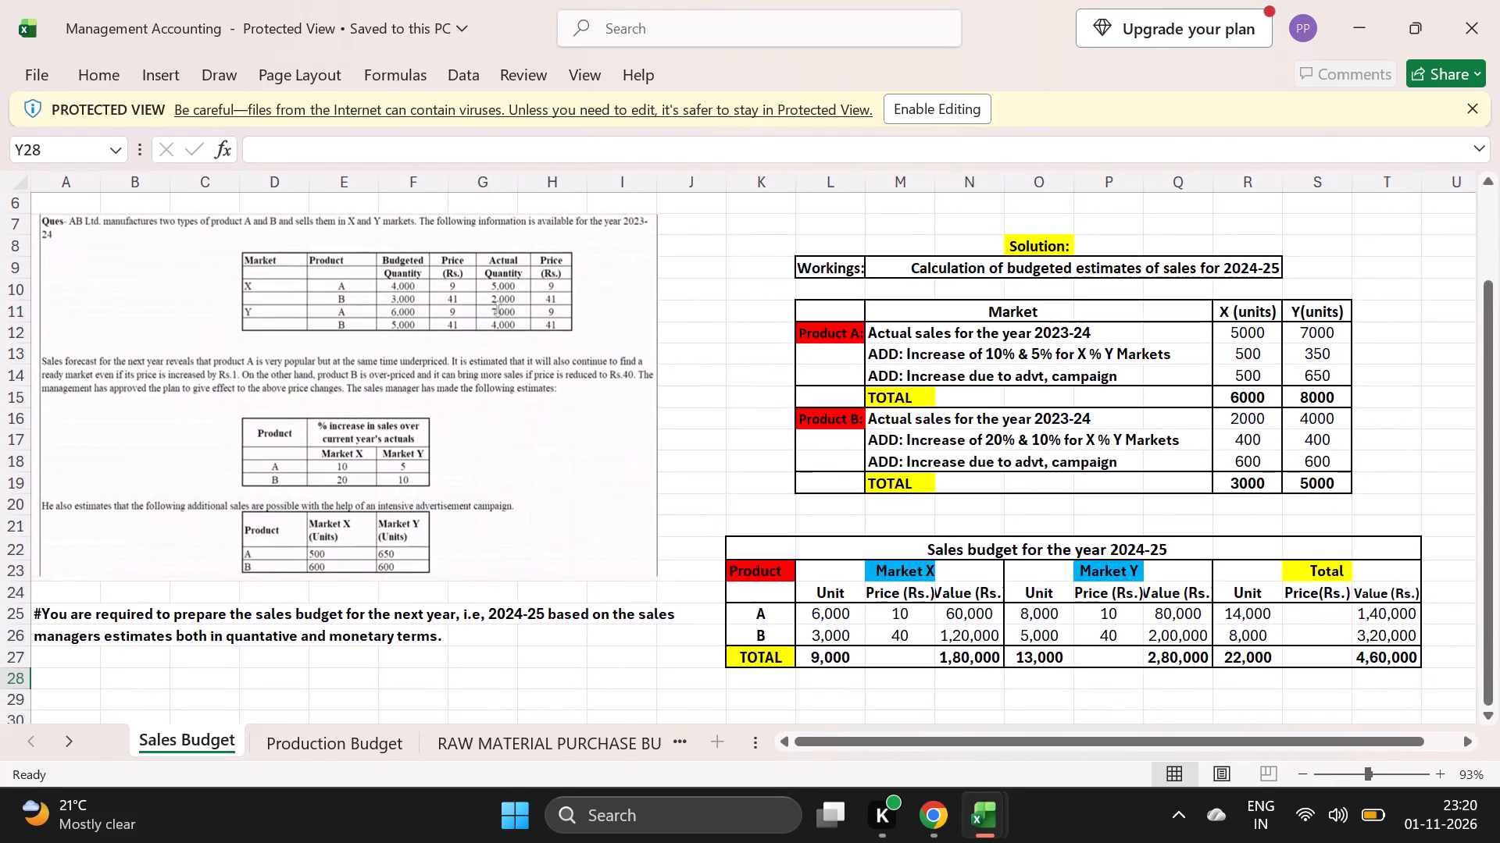
Attempt to save the protected workbook and enable saving so that it leaves Protected View.
{"action": "left_click", "coordinate": [773, 578]}
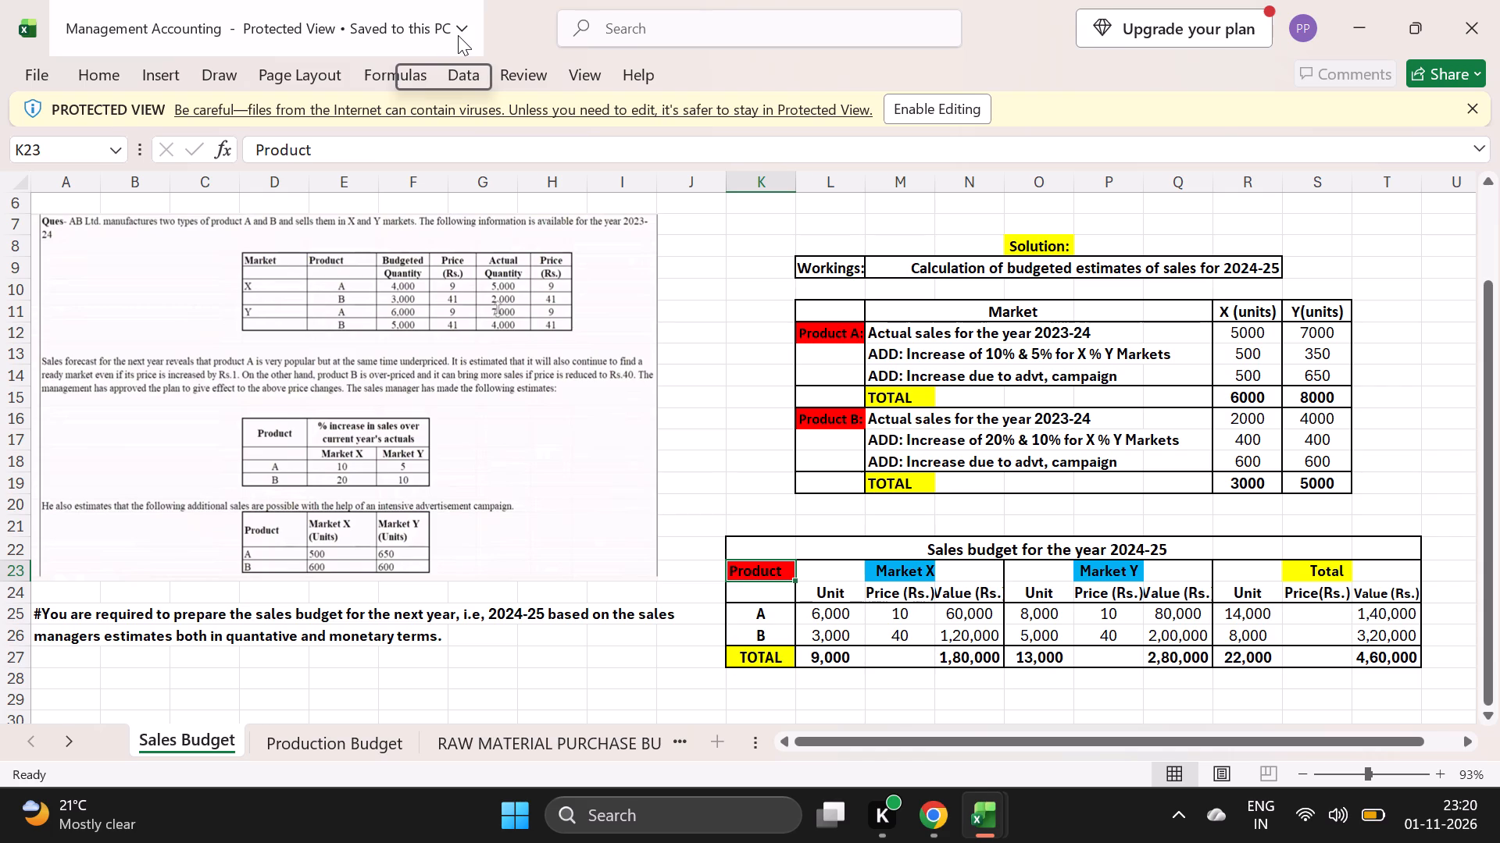
{"action": "key", "text": "ctrl+s"}
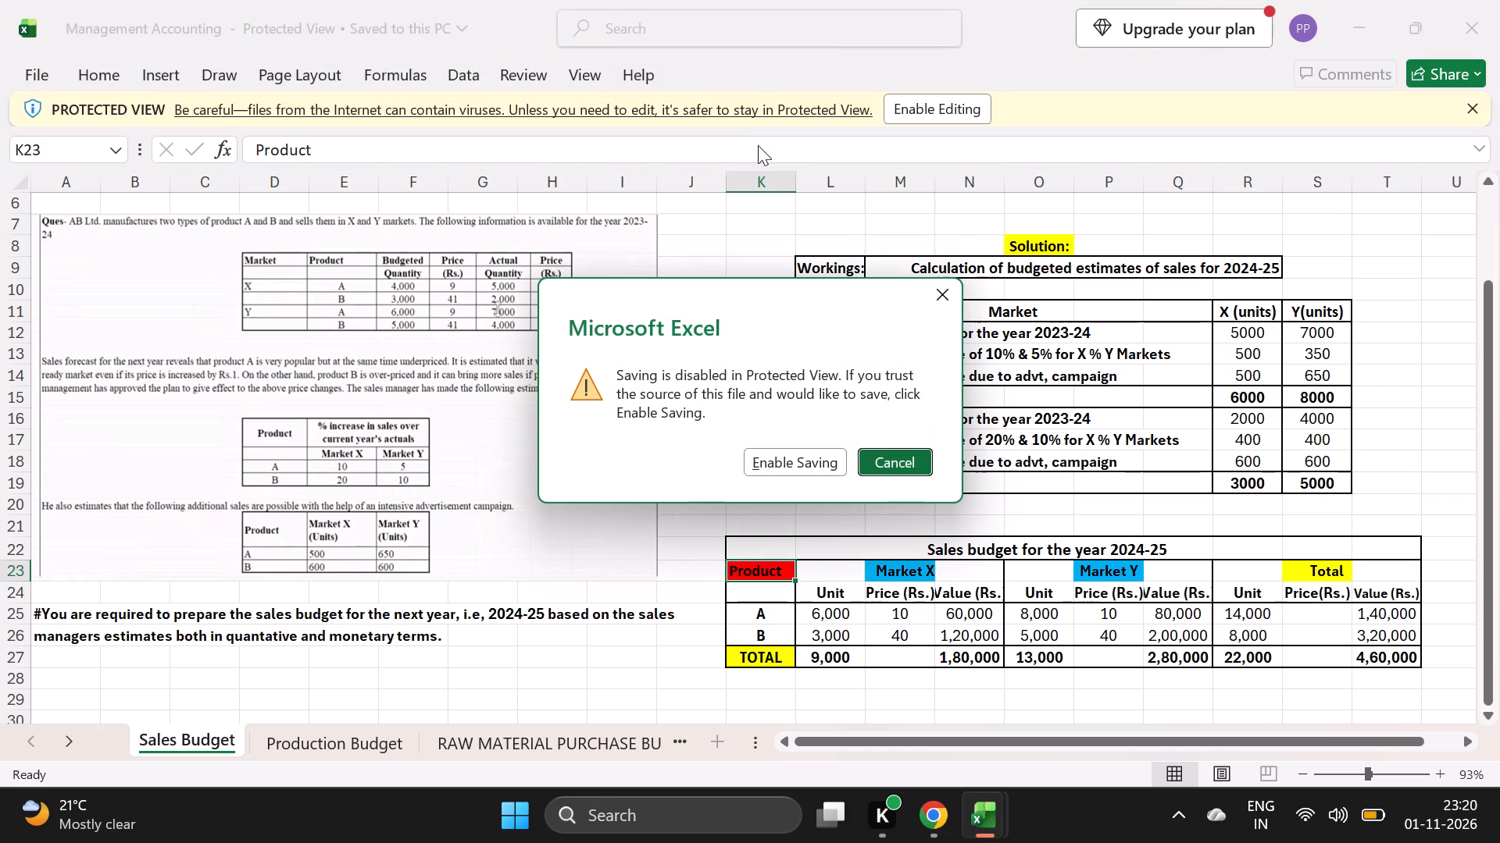
{"action": "left_click", "coordinate": [778, 468]}
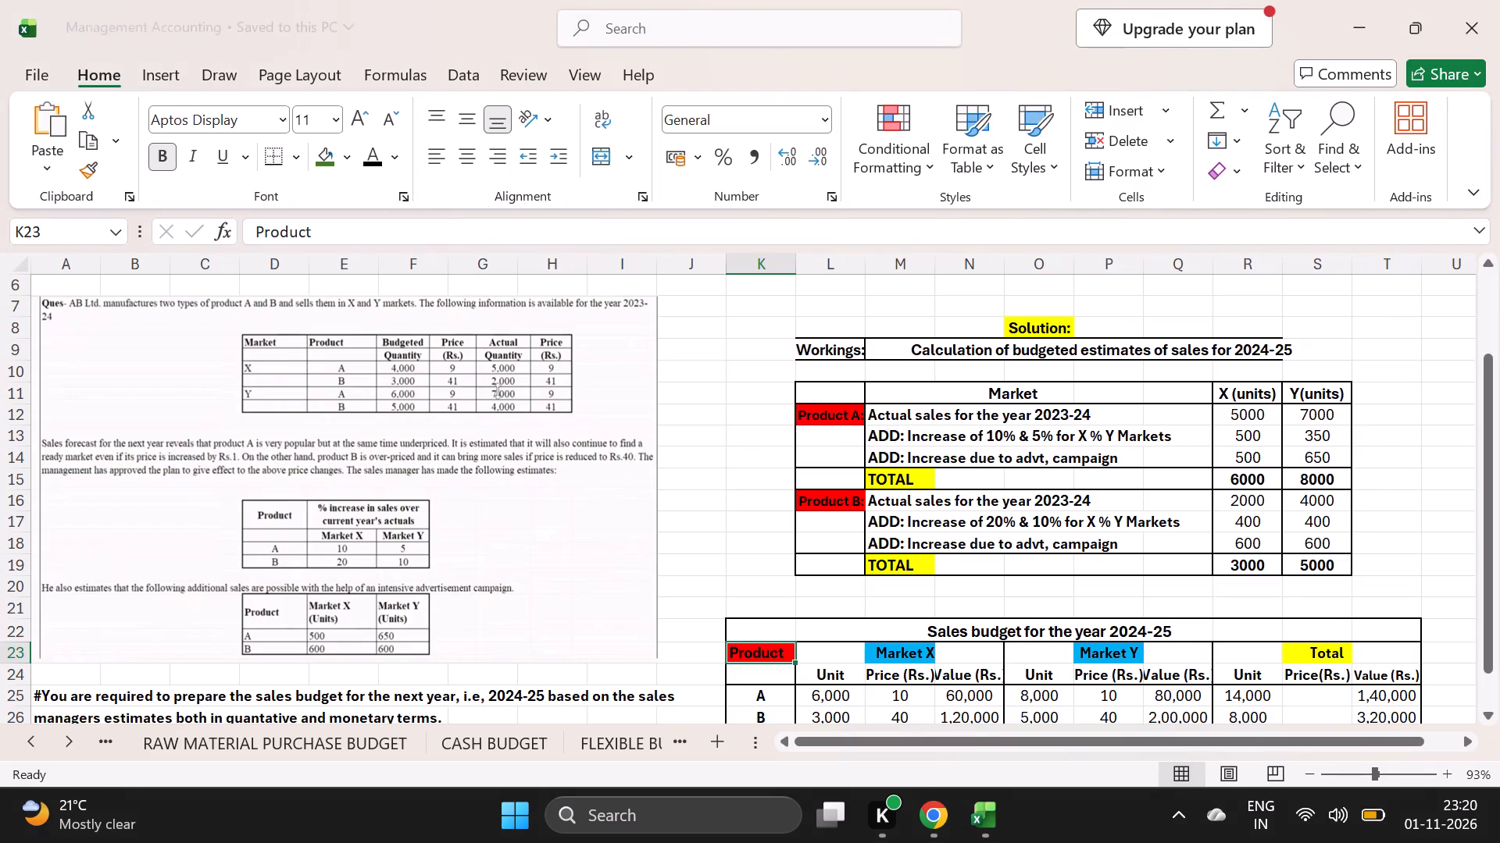
Replace the student name in the Sales Budget header with the new student's full name, capitalised, keeping the "Name-" prefix.
{"action": "scroll", "coordinate": [628, 527], "scroll_direction": "down", "scroll_amount": 1}
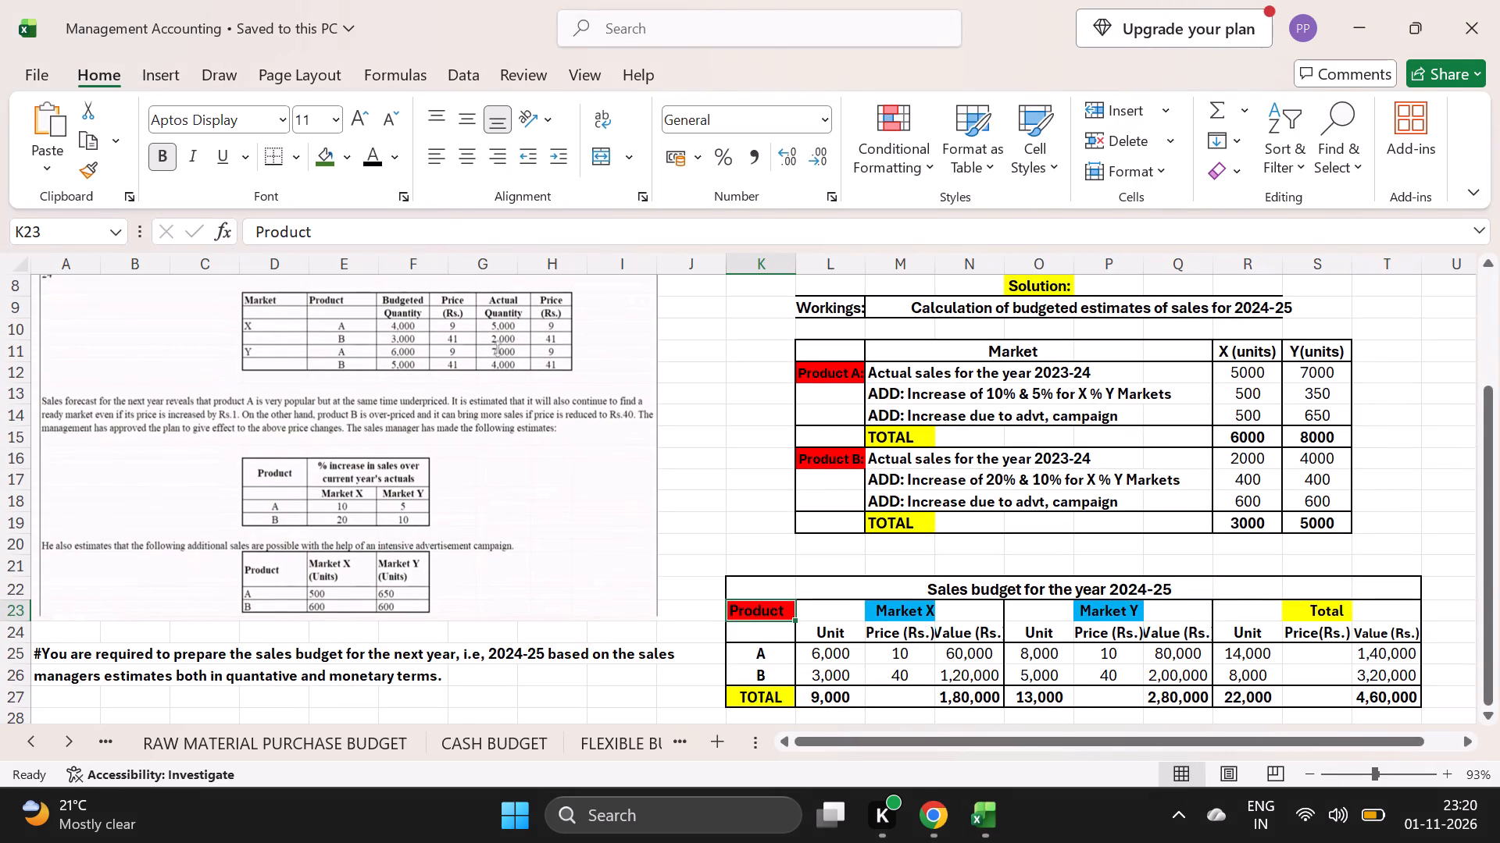
{"action": "scroll", "coordinate": [628, 527], "scroll_direction": "up", "scroll_amount": 3}
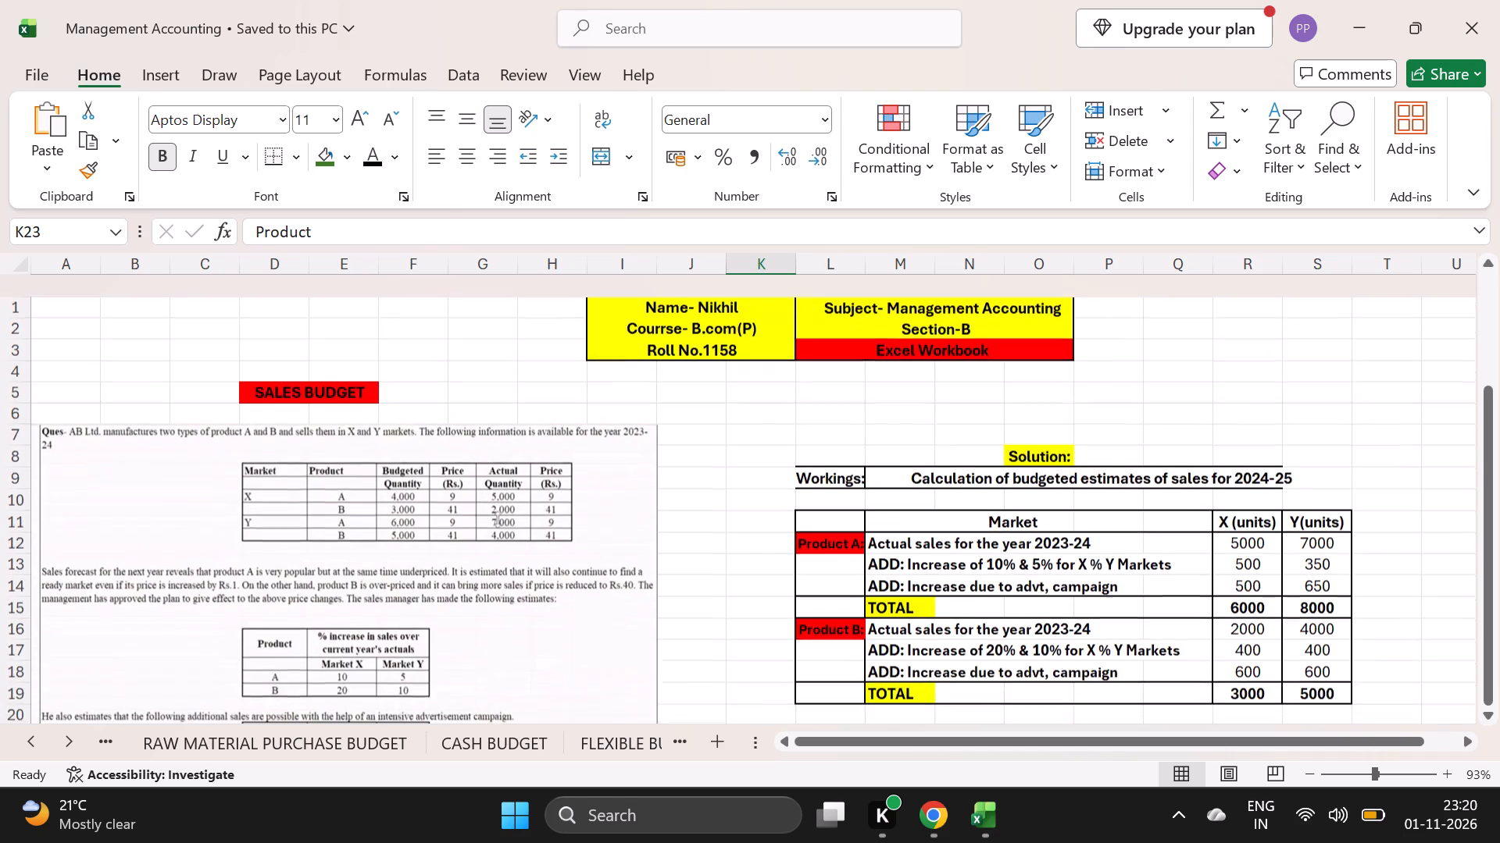
{"action": "left_click", "coordinate": [737, 312]}
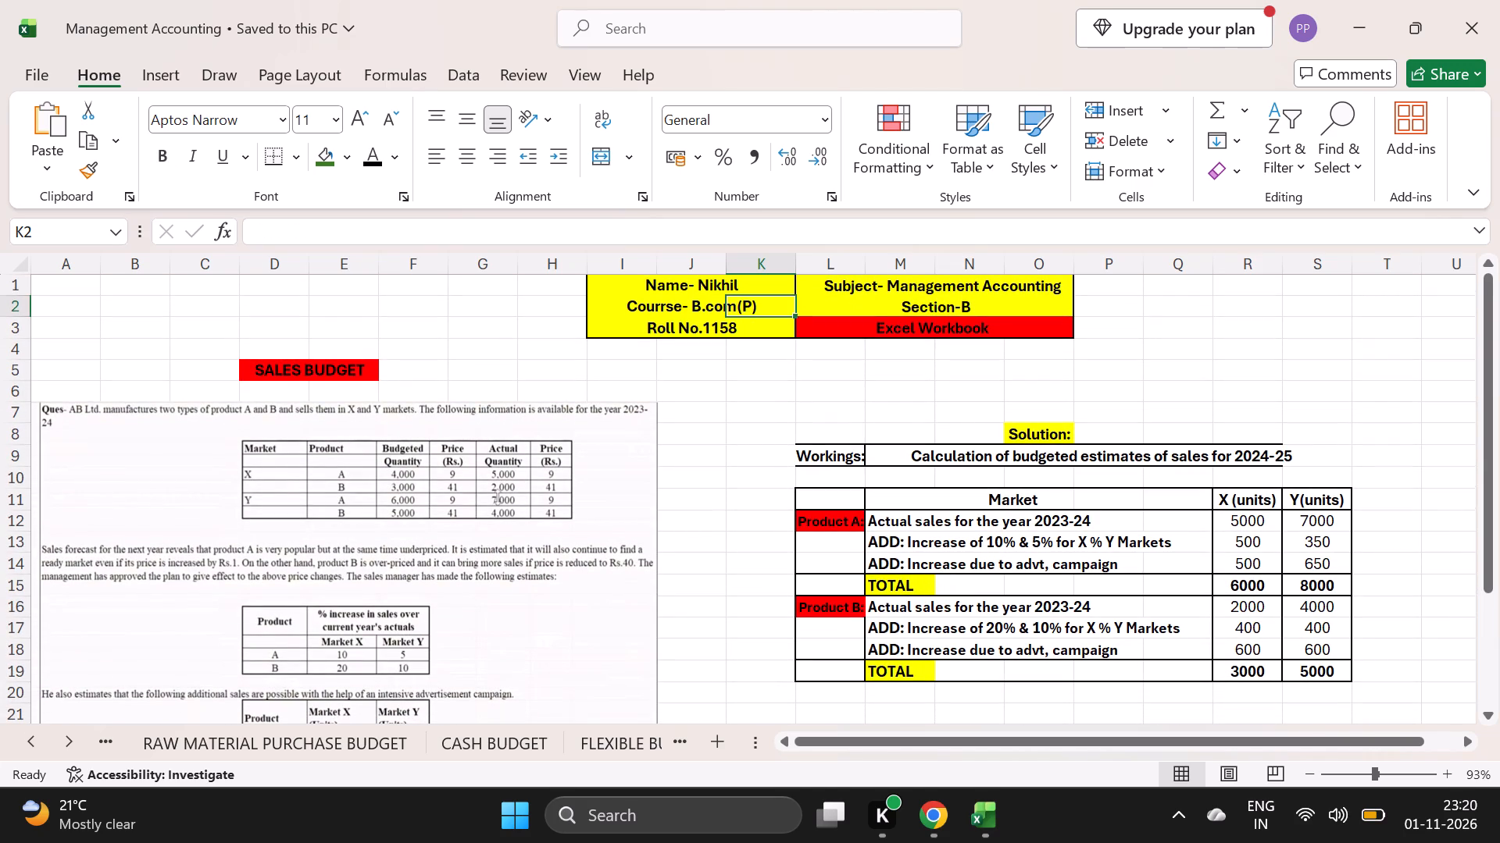
{"action": "left_click", "coordinate": [673, 290]}
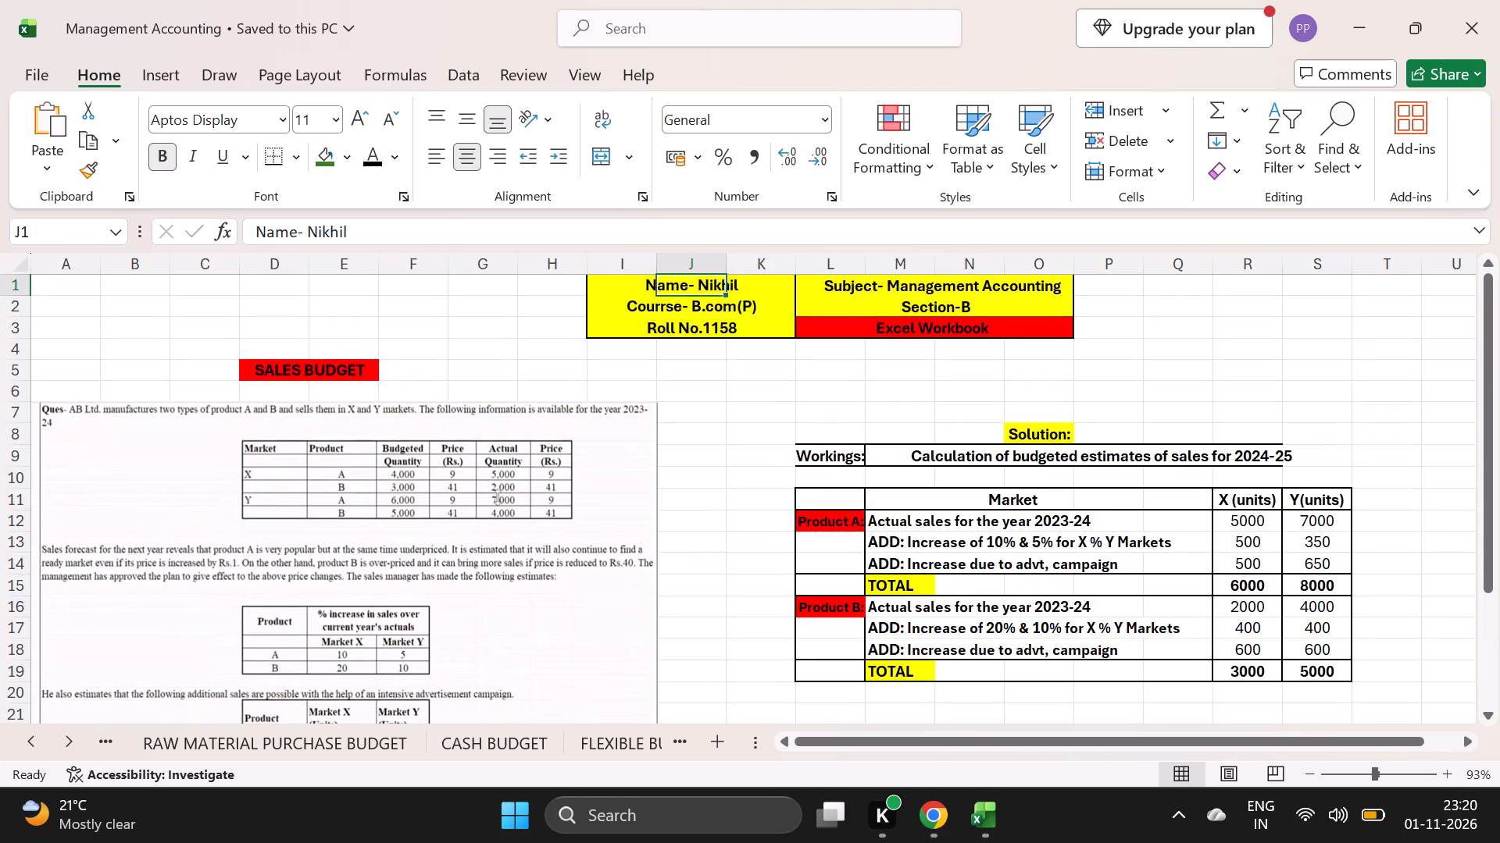
{"action": "left_click", "coordinate": [466, 245]}
{"action": "left_click", "coordinate": [399, 235]}
{"action": "key", "text": "BackSpace"}
{"action": "key", "text": "BackSpace"}
{"action": "key", "text": "BackSpace"}
{"action": "key", "text": "BackSpace"}
{"action": "key", "text": "BackSpace"}
{"action": "key", "text": "BackSpace"}
{"action": "key", "text": "BackSpace"}
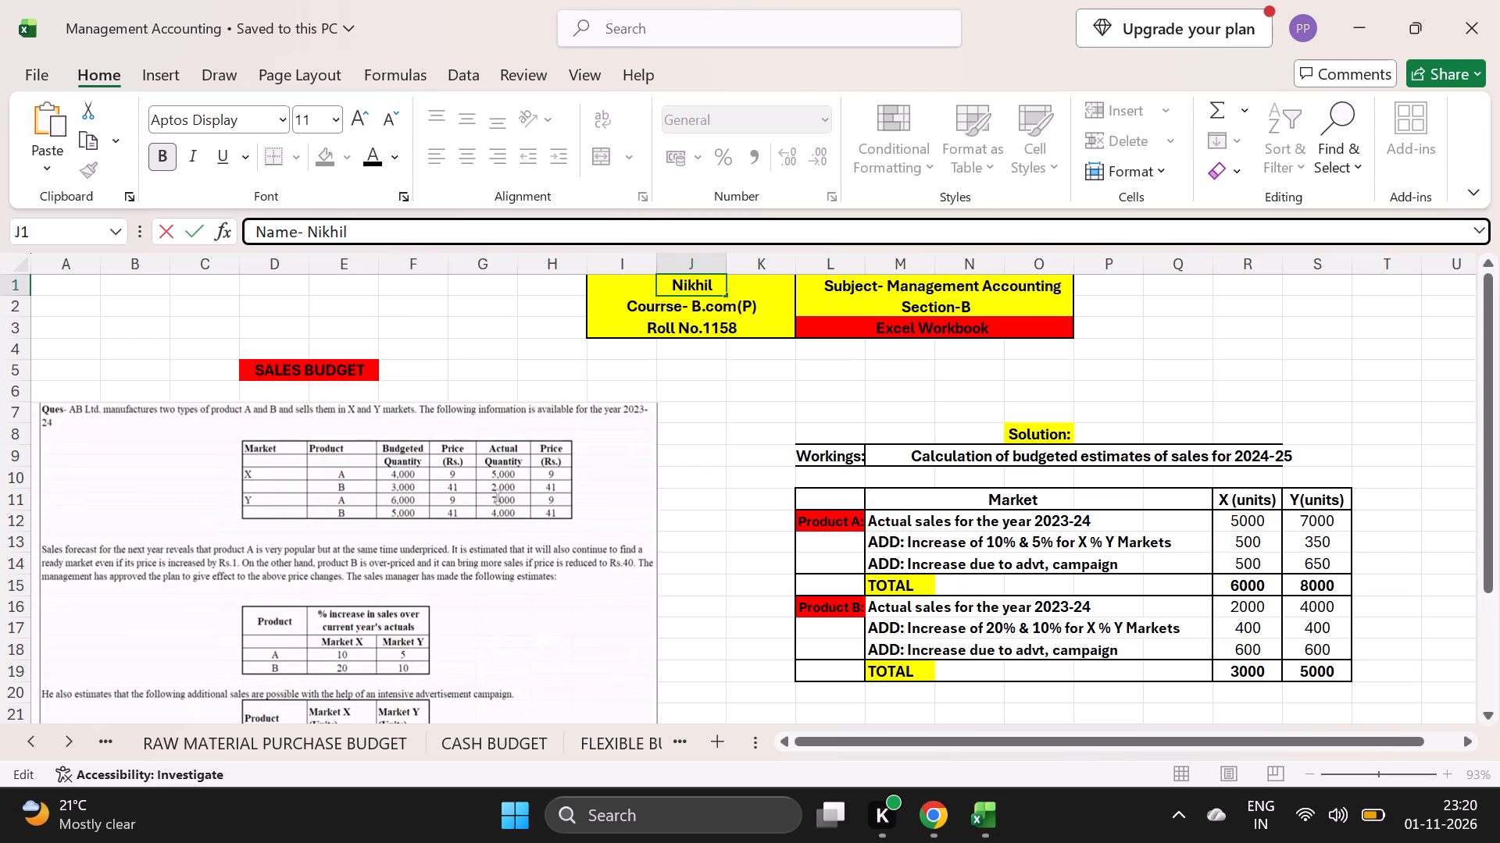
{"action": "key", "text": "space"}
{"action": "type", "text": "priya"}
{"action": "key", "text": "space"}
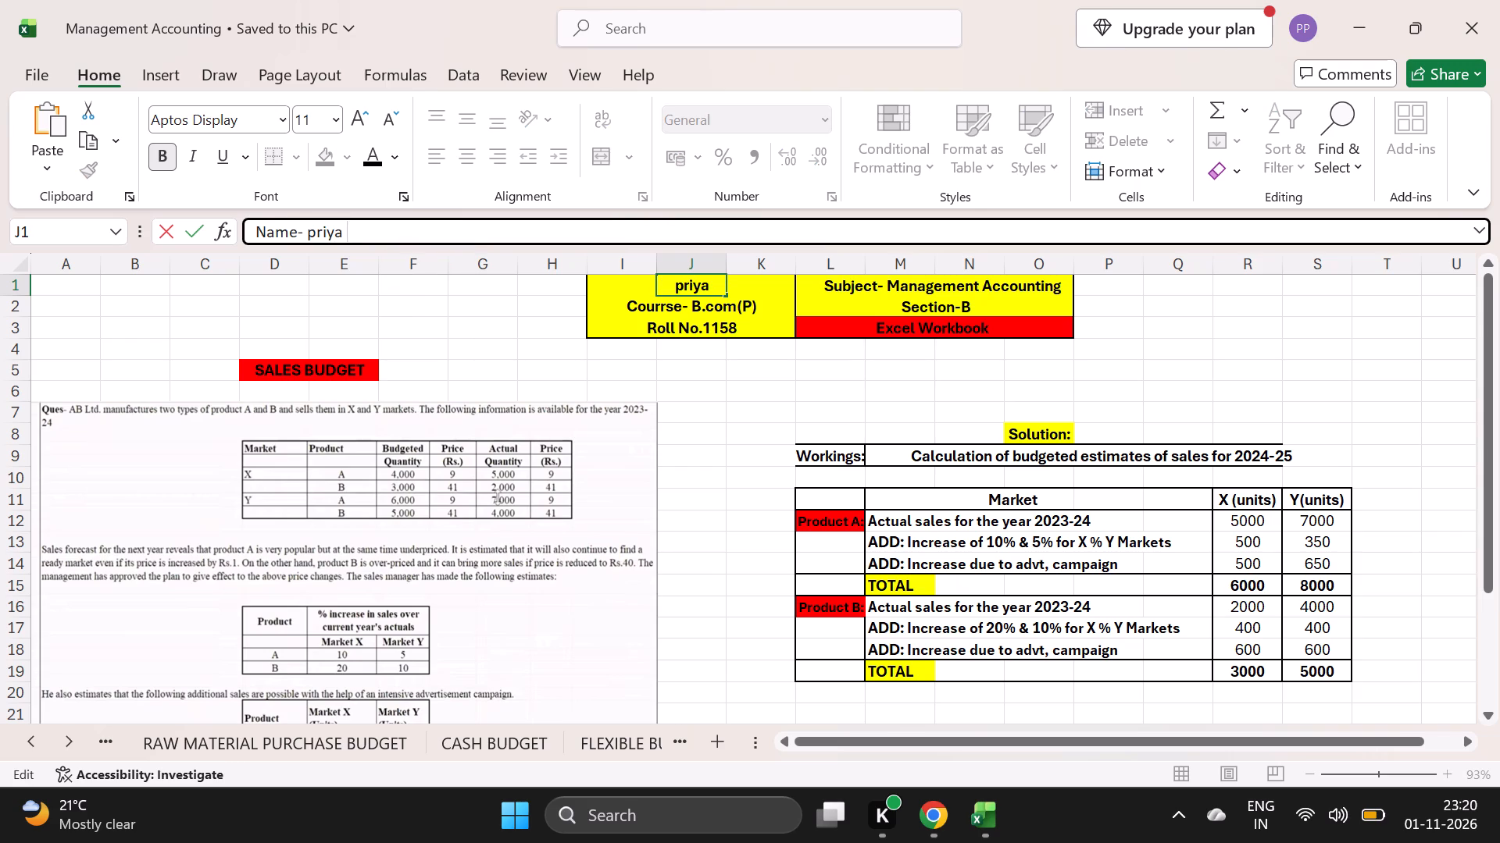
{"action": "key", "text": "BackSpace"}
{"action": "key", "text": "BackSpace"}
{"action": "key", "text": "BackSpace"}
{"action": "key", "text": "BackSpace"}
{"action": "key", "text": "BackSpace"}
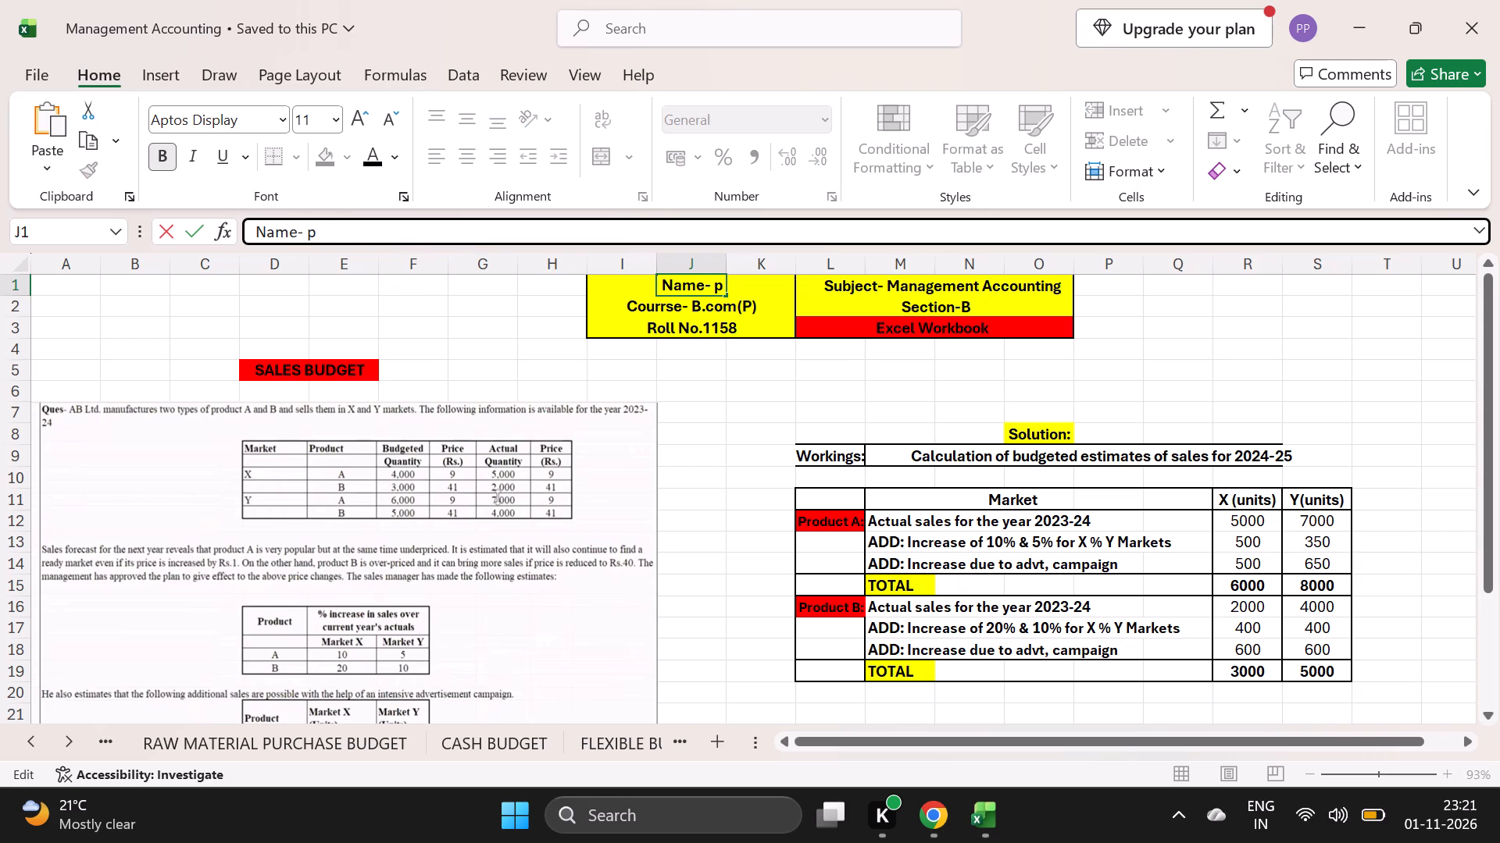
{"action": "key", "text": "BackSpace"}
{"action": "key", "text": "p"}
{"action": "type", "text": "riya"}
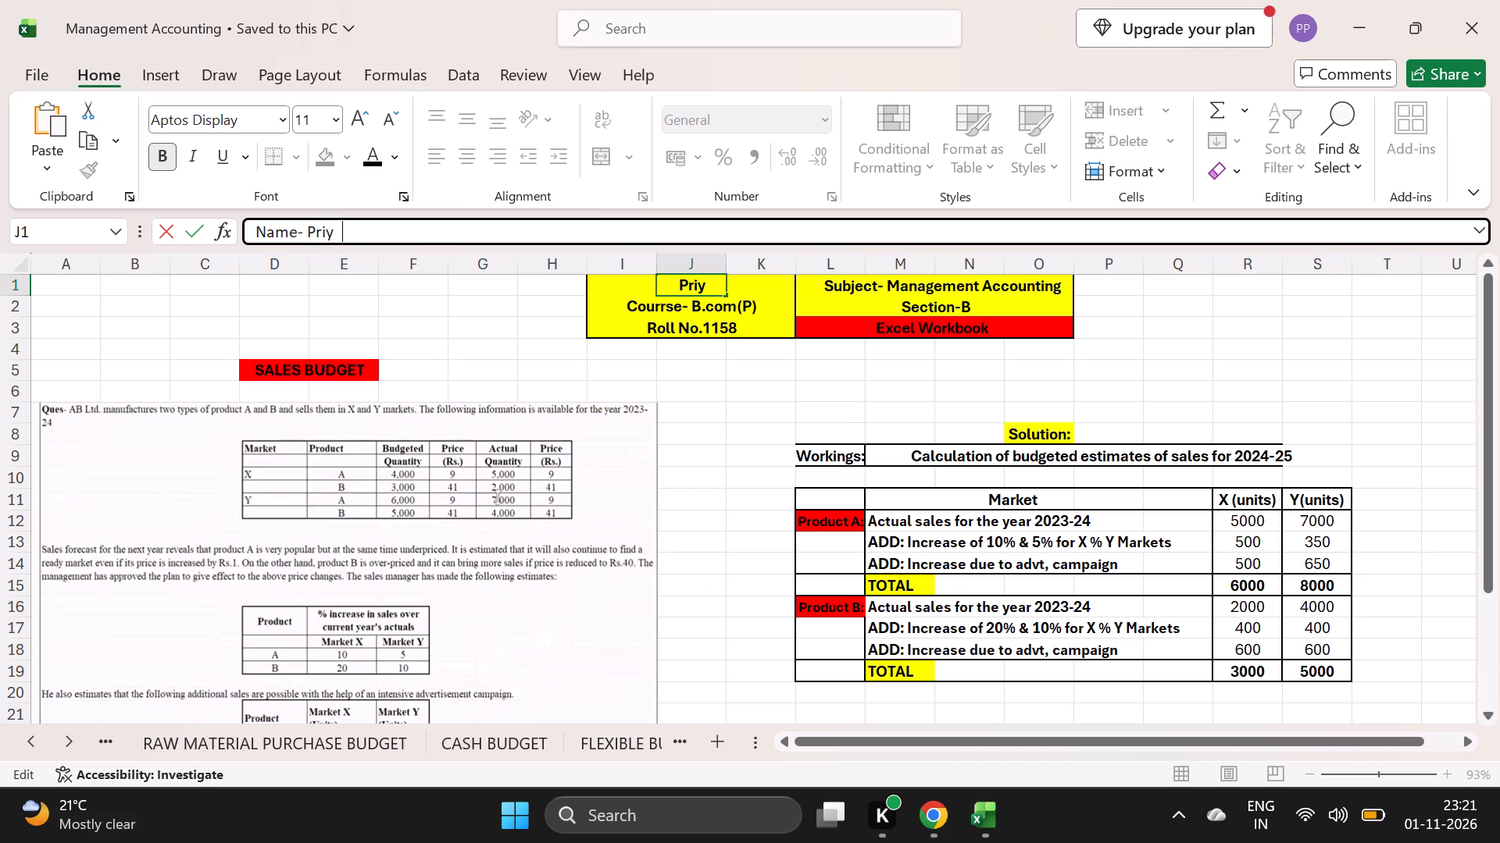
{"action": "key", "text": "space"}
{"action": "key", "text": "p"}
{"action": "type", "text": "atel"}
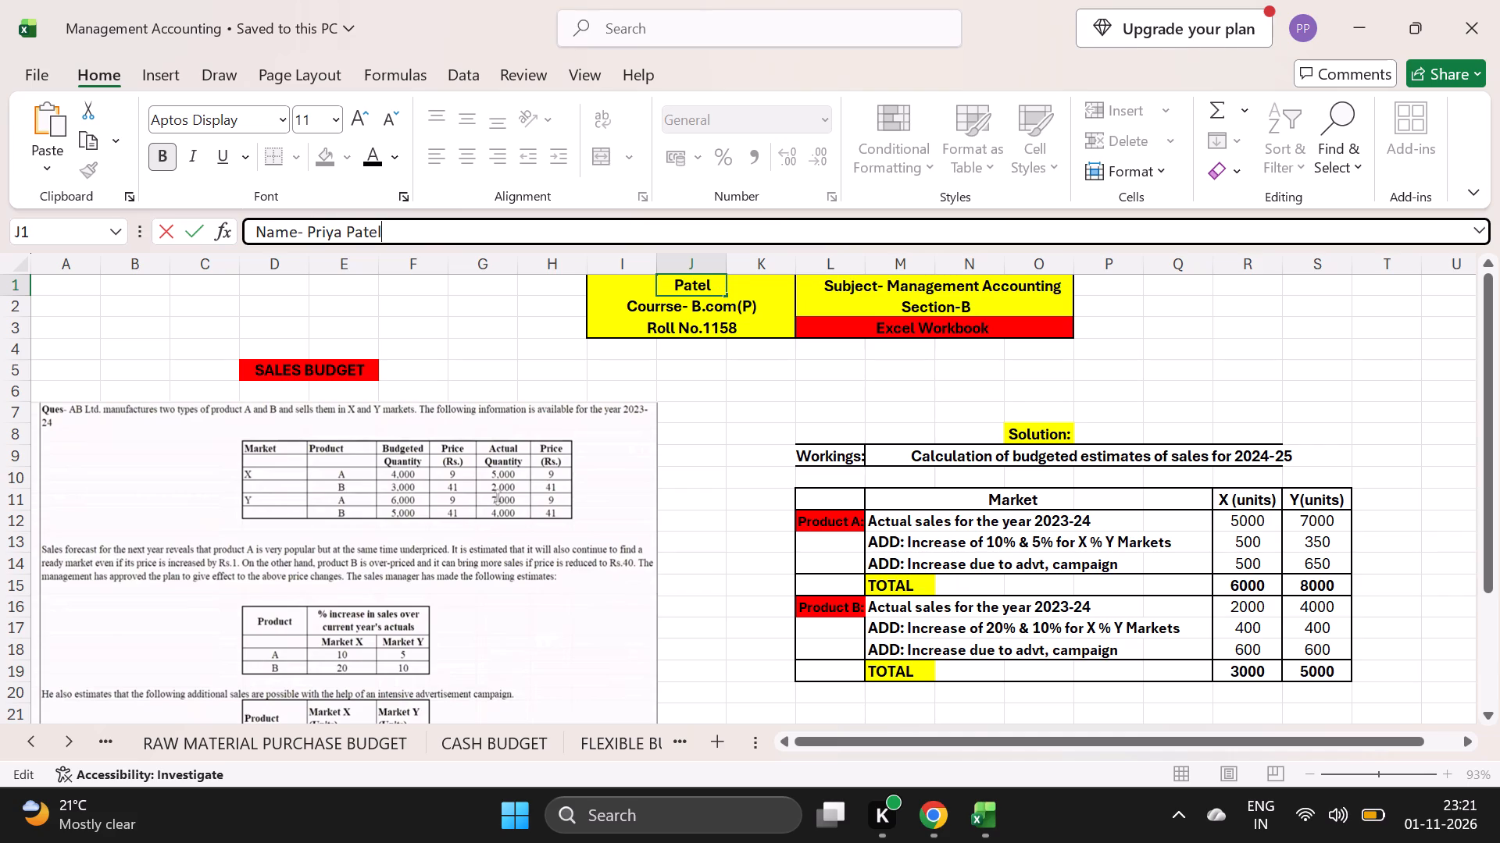
{"action": "left_click", "coordinate": [633, 304]}
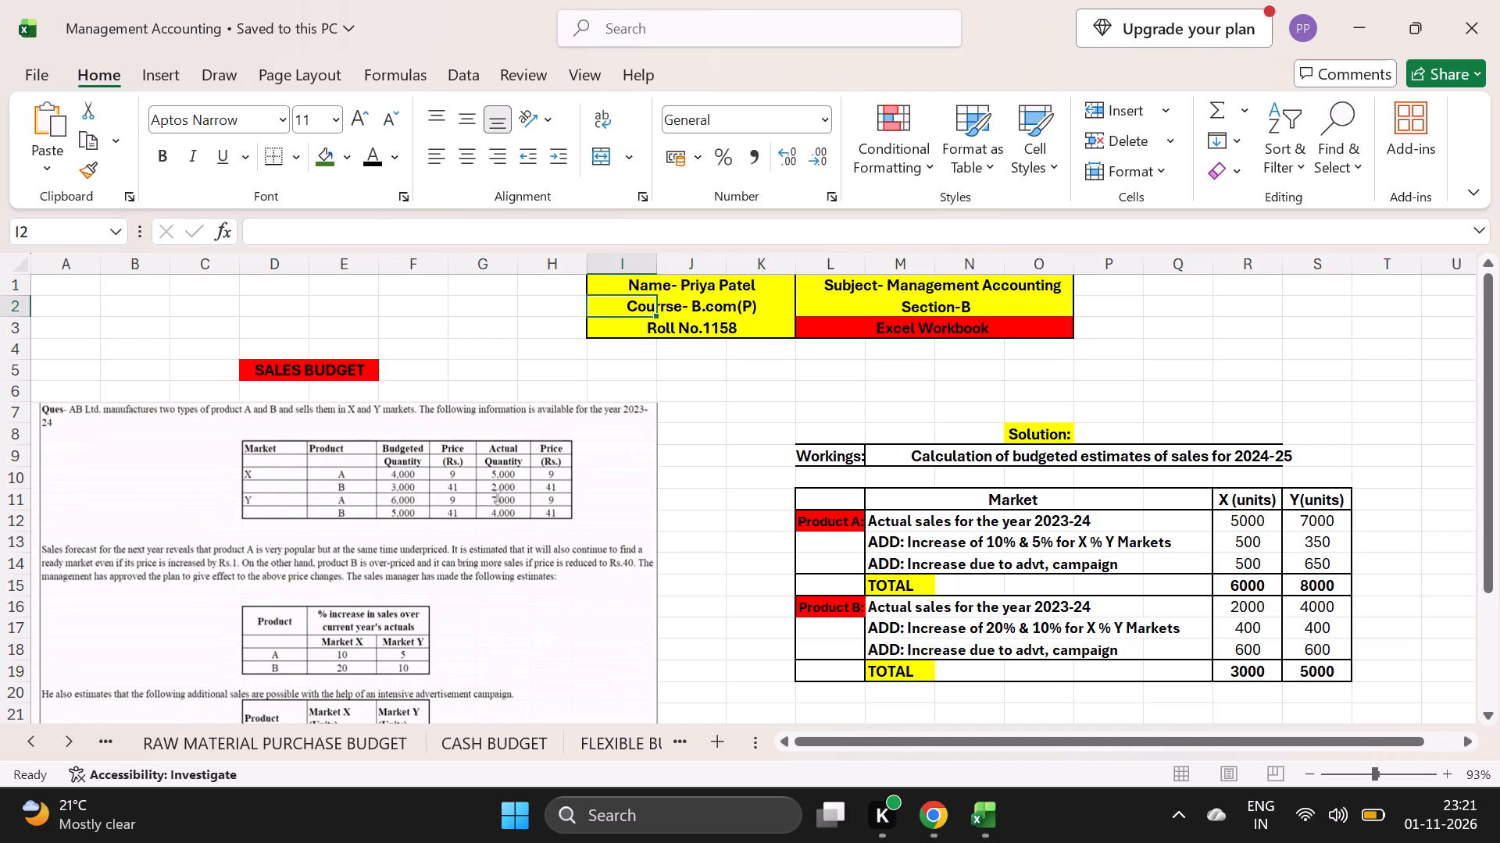
Correct the misspelled "Courrse" to "Course" in the header's B.com(P) line.
{"action": "left_click", "coordinate": [693, 311]}
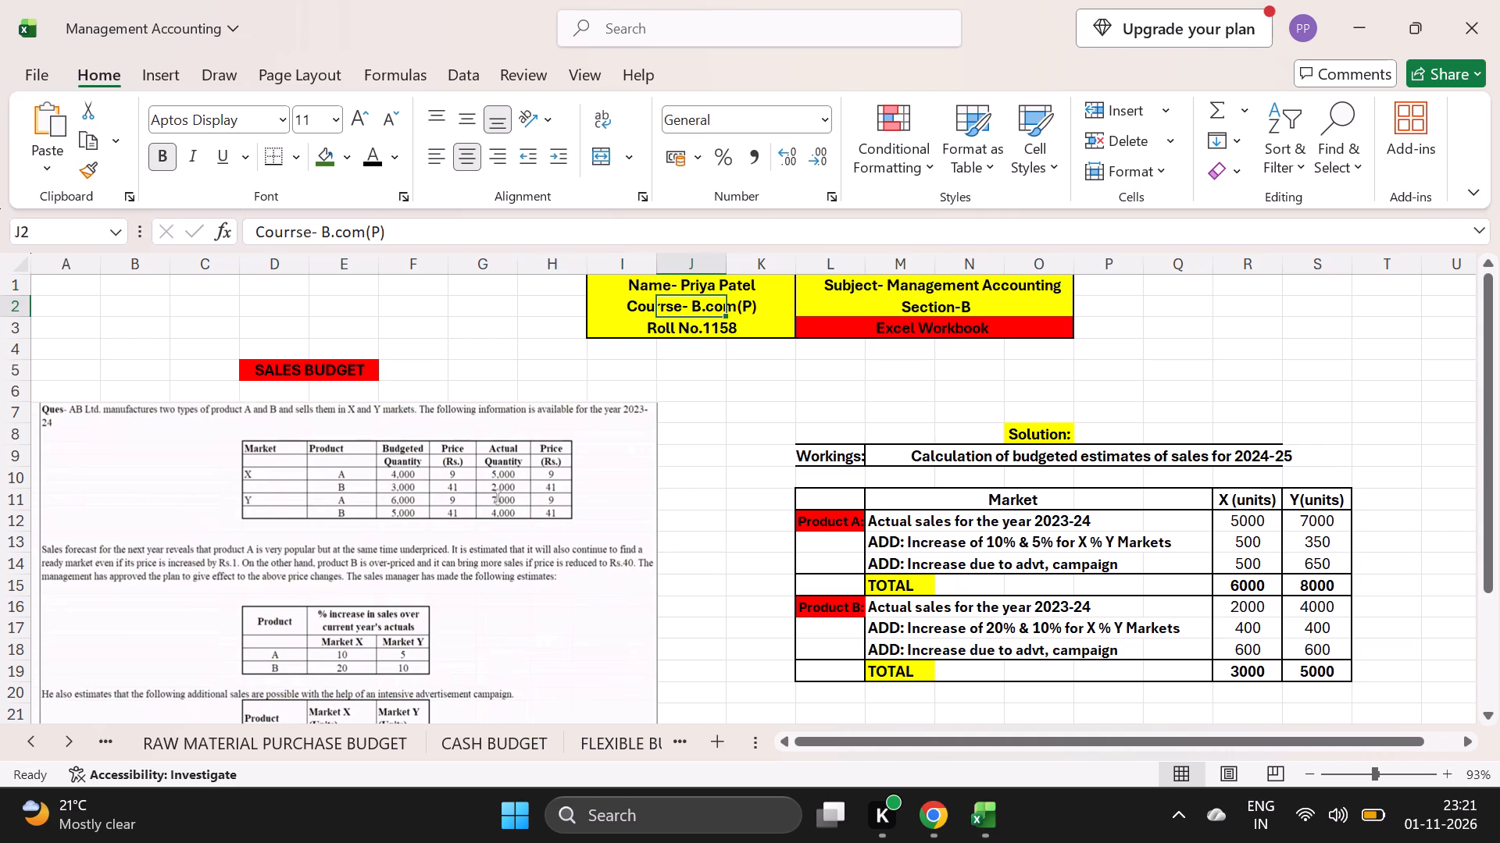
{"action": "left_click", "coordinate": [296, 230]}
{"action": "key", "text": "BackSpace"}
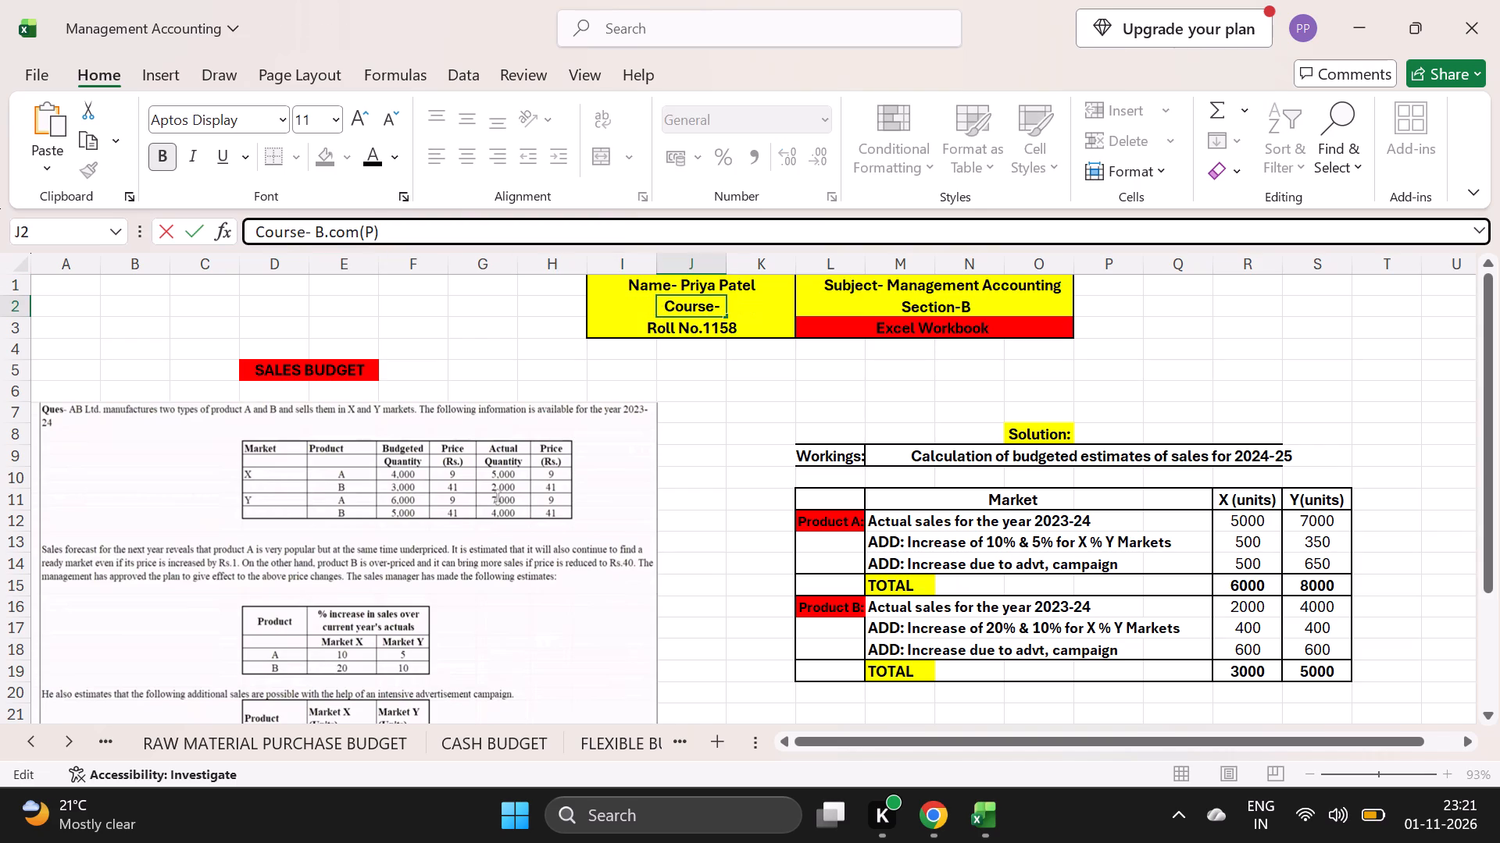
{"action": "left_click", "coordinate": [664, 325]}
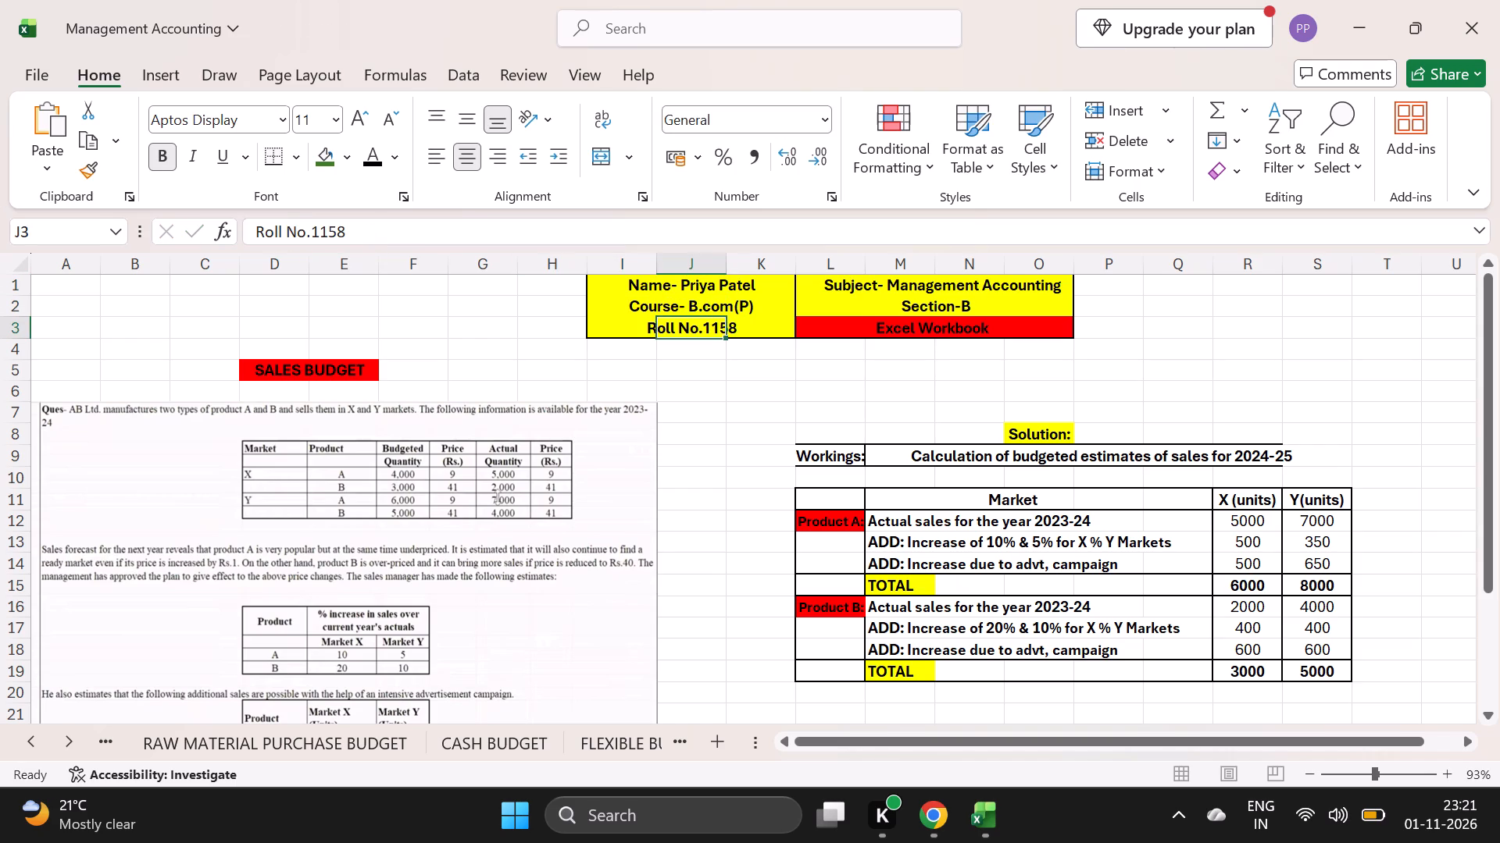
Replace the roll number in the header with the new student's roll number, keeping the "Roll No." label.
{"action": "left_click", "coordinate": [746, 372]}
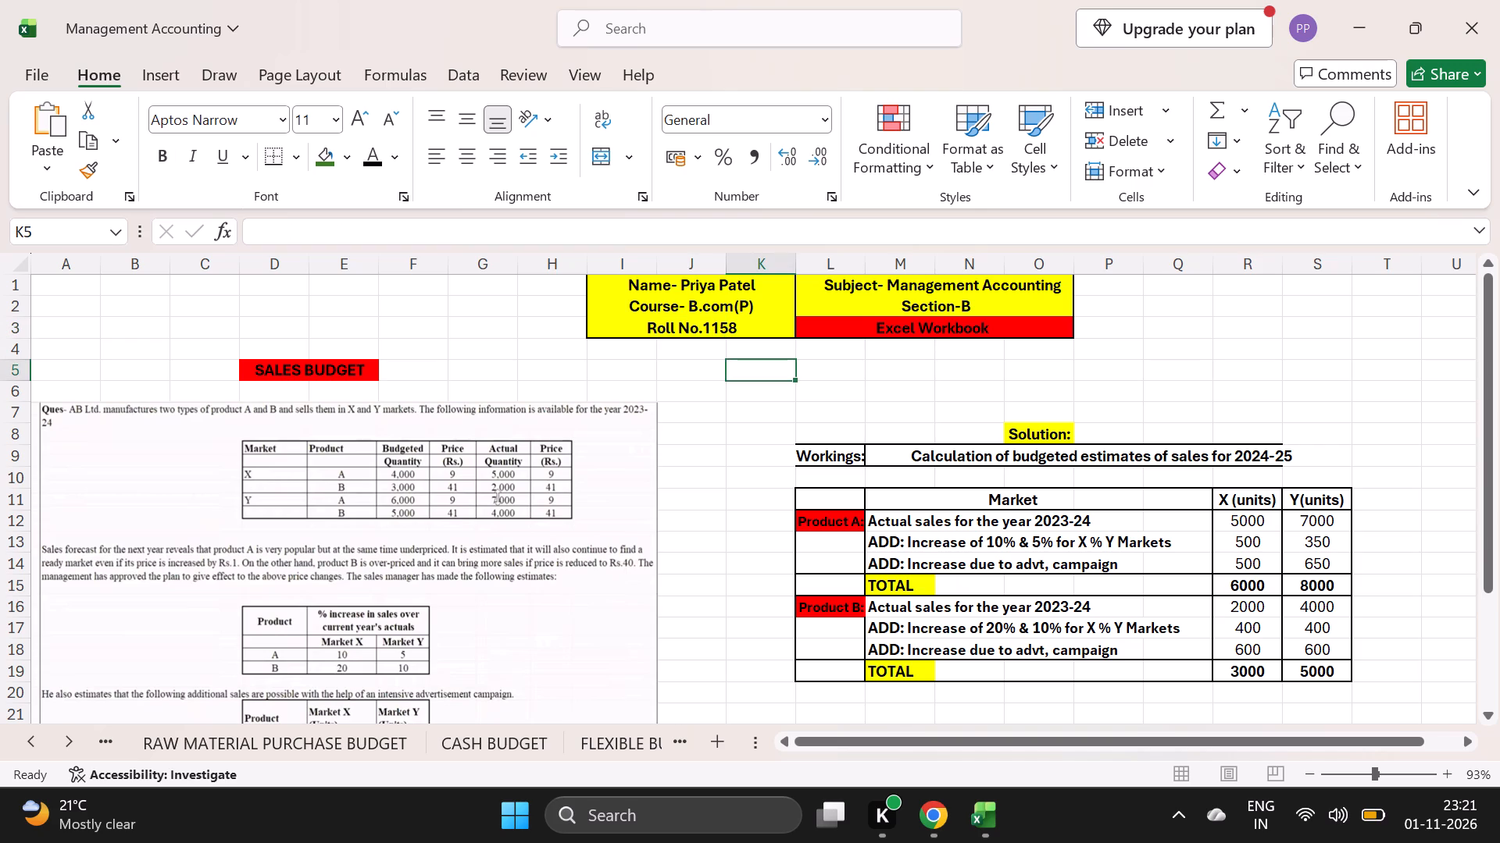
{"action": "left_click", "coordinate": [706, 327]}
{"action": "left_click", "coordinate": [355, 230]}
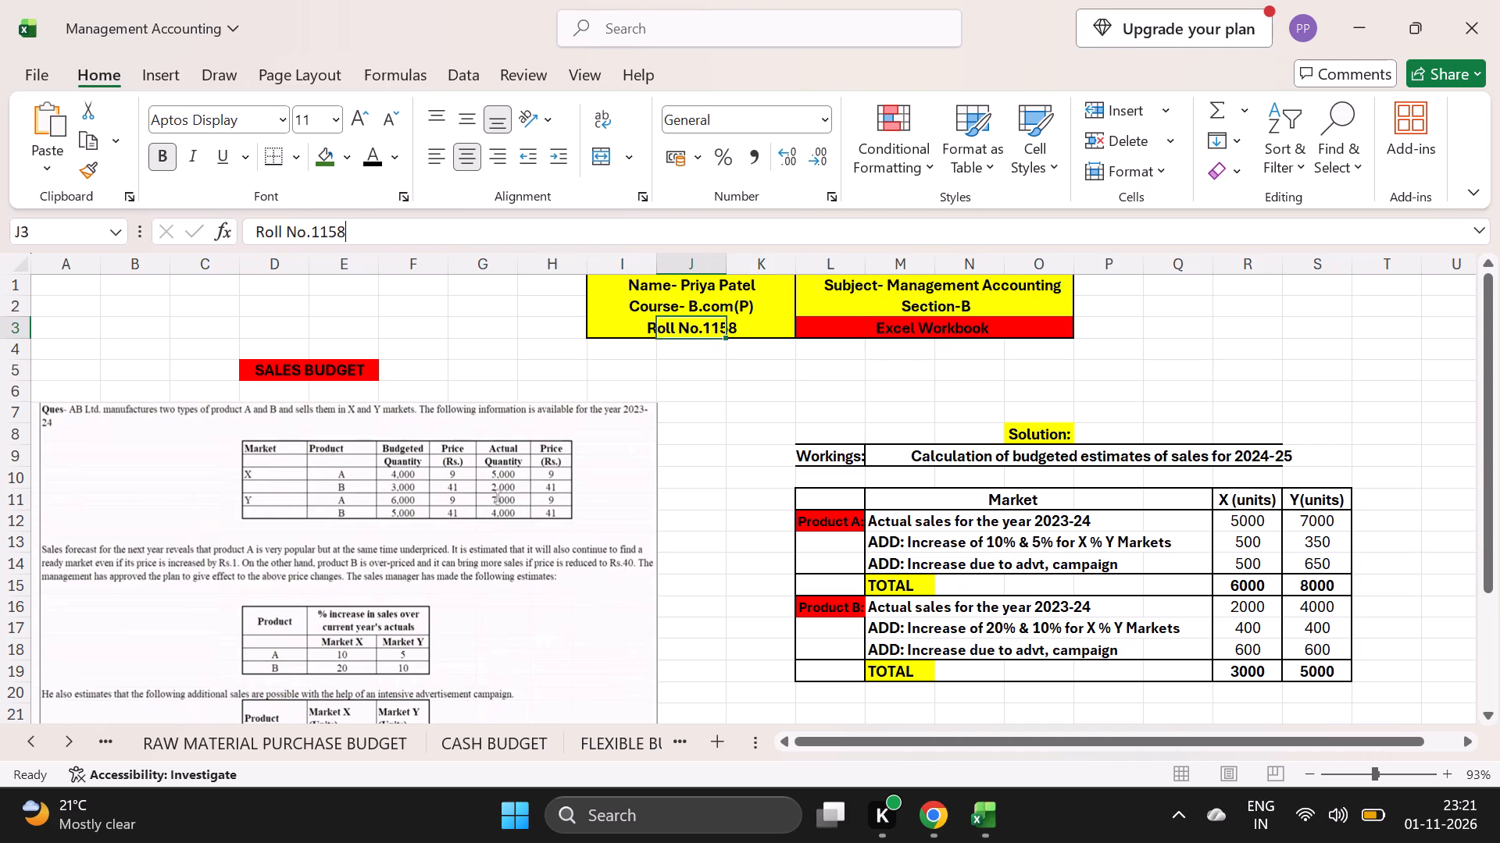
{"action": "key", "text": "BackSpace"}
{"action": "key", "text": "BackSpace"}
{"action": "key", "text": "BackSpace"}
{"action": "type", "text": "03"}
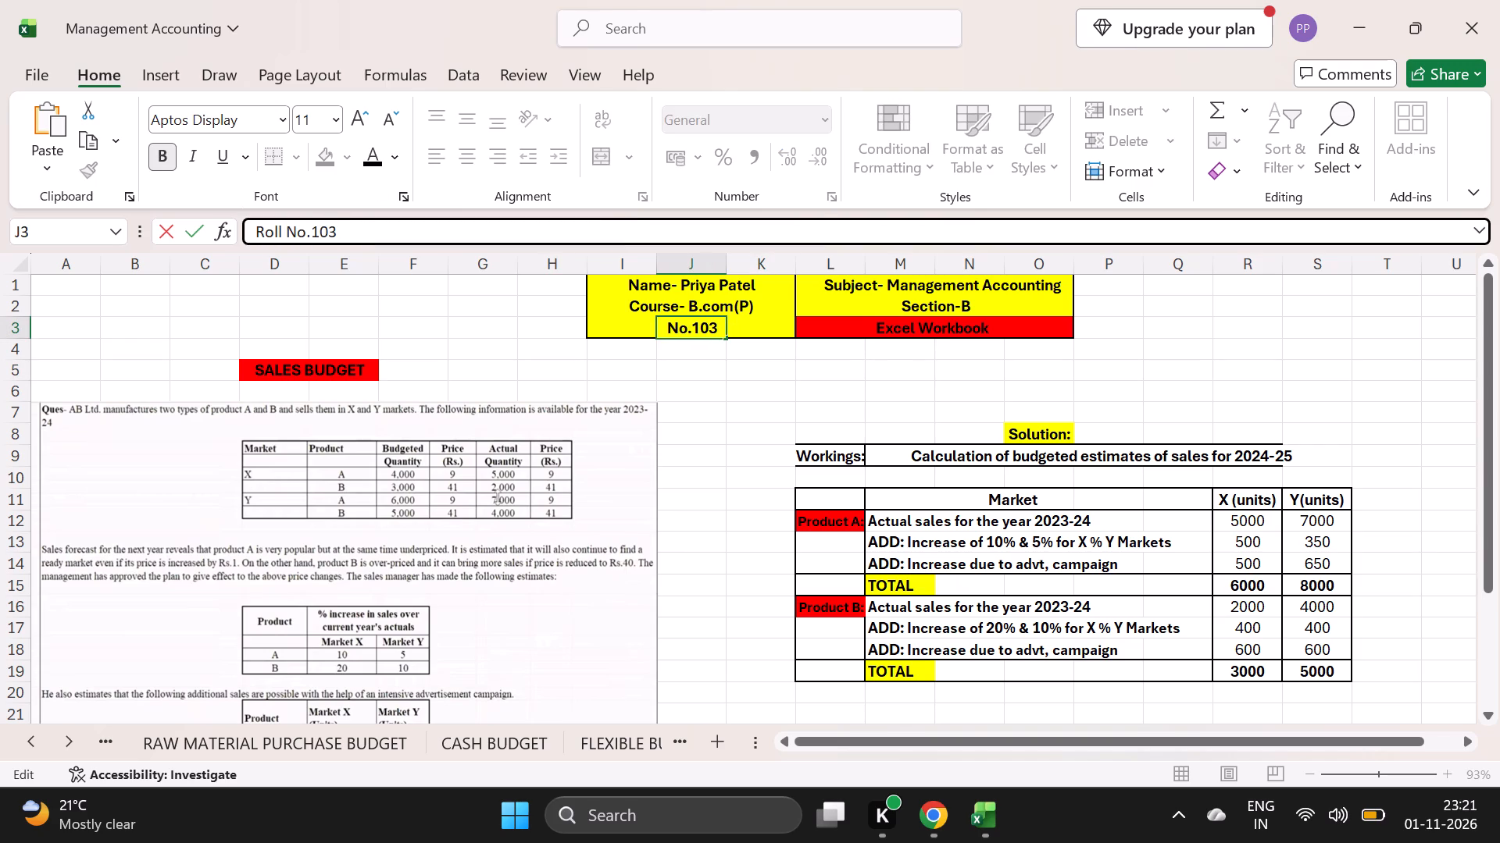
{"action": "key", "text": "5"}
{"action": "left_click", "coordinate": [763, 348]}
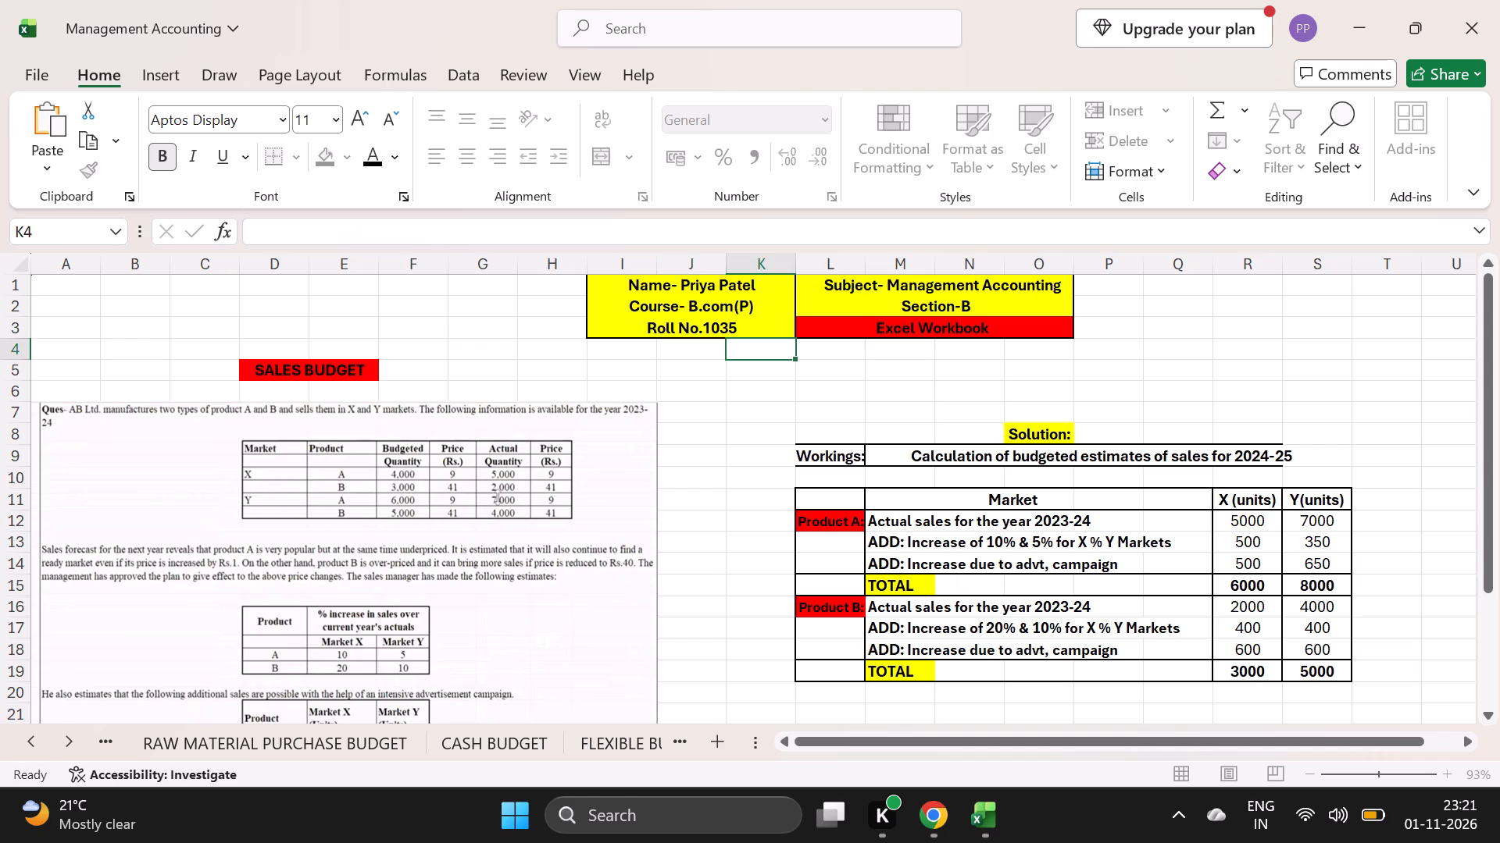
Clear the "Excel Workbook" text from the red header cell L3 beneath Section-B.
{"action": "left_click", "coordinate": [872, 325]}
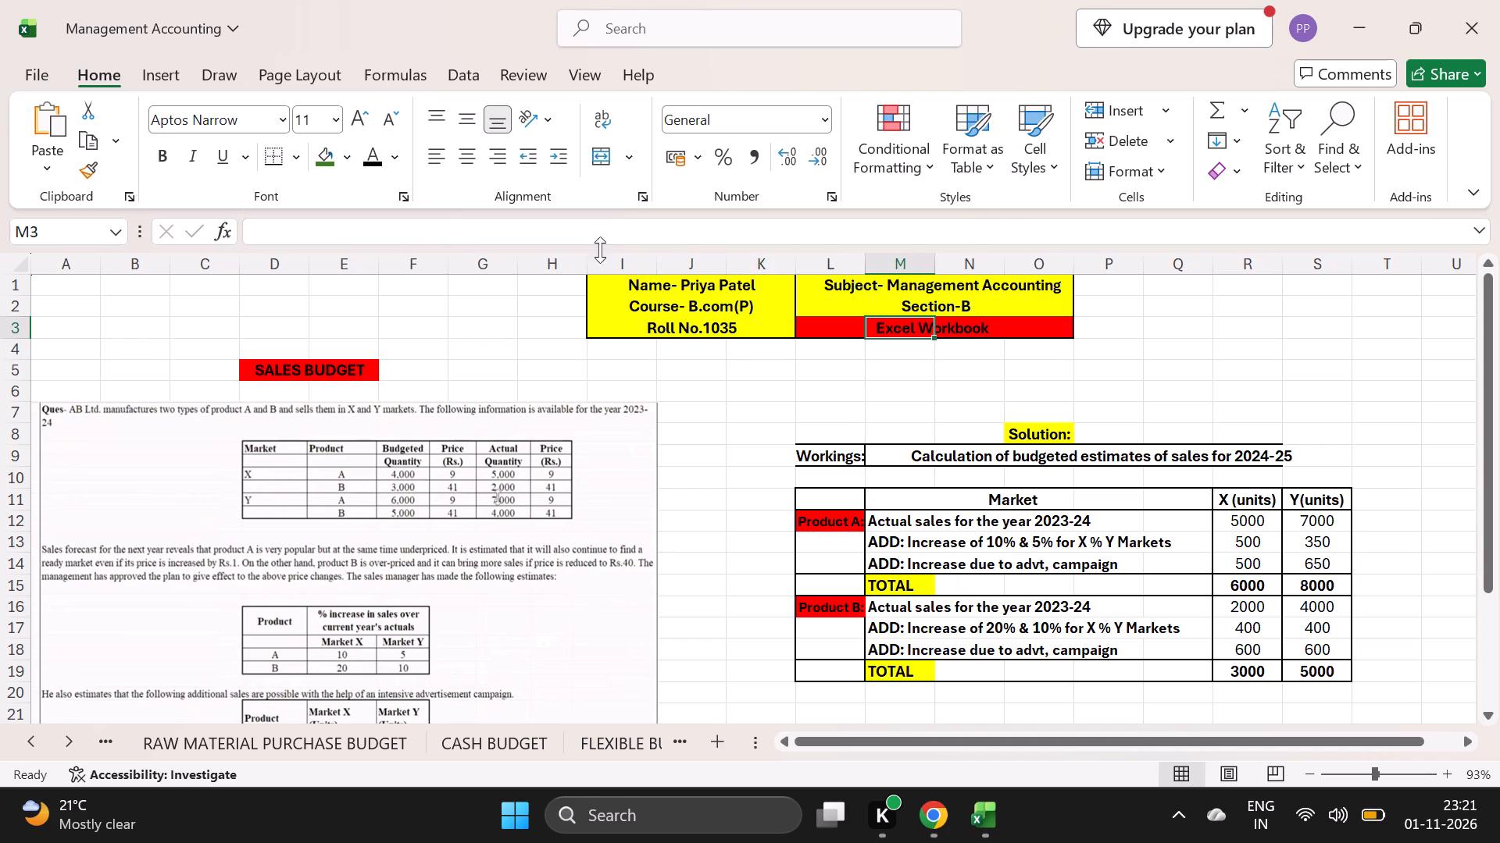
{"action": "left_click", "coordinate": [951, 329]}
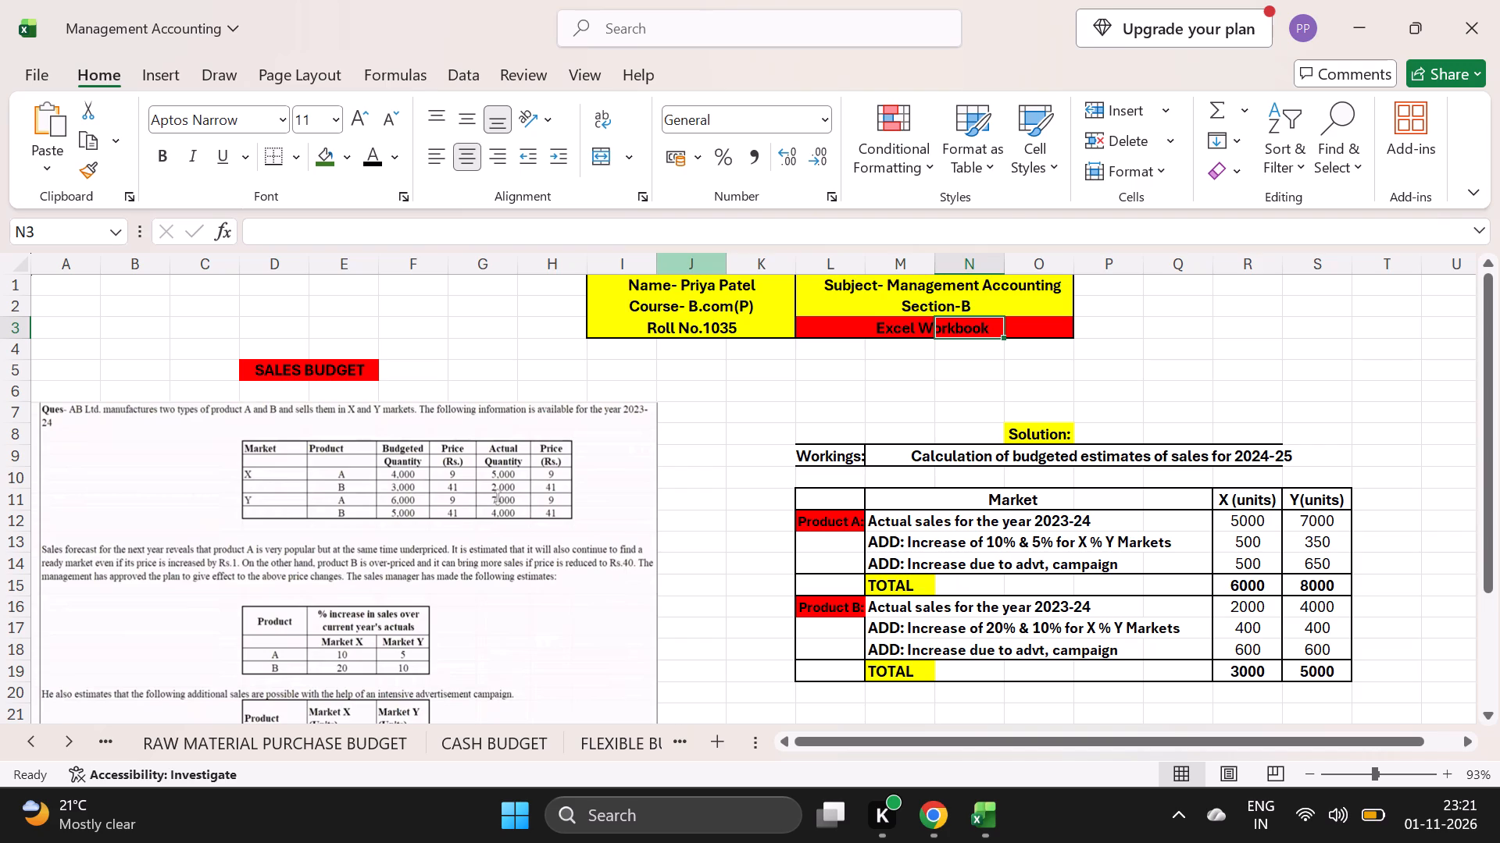
{"action": "left_click", "coordinate": [912, 327]}
{"action": "left_click", "coordinate": [1027, 327]}
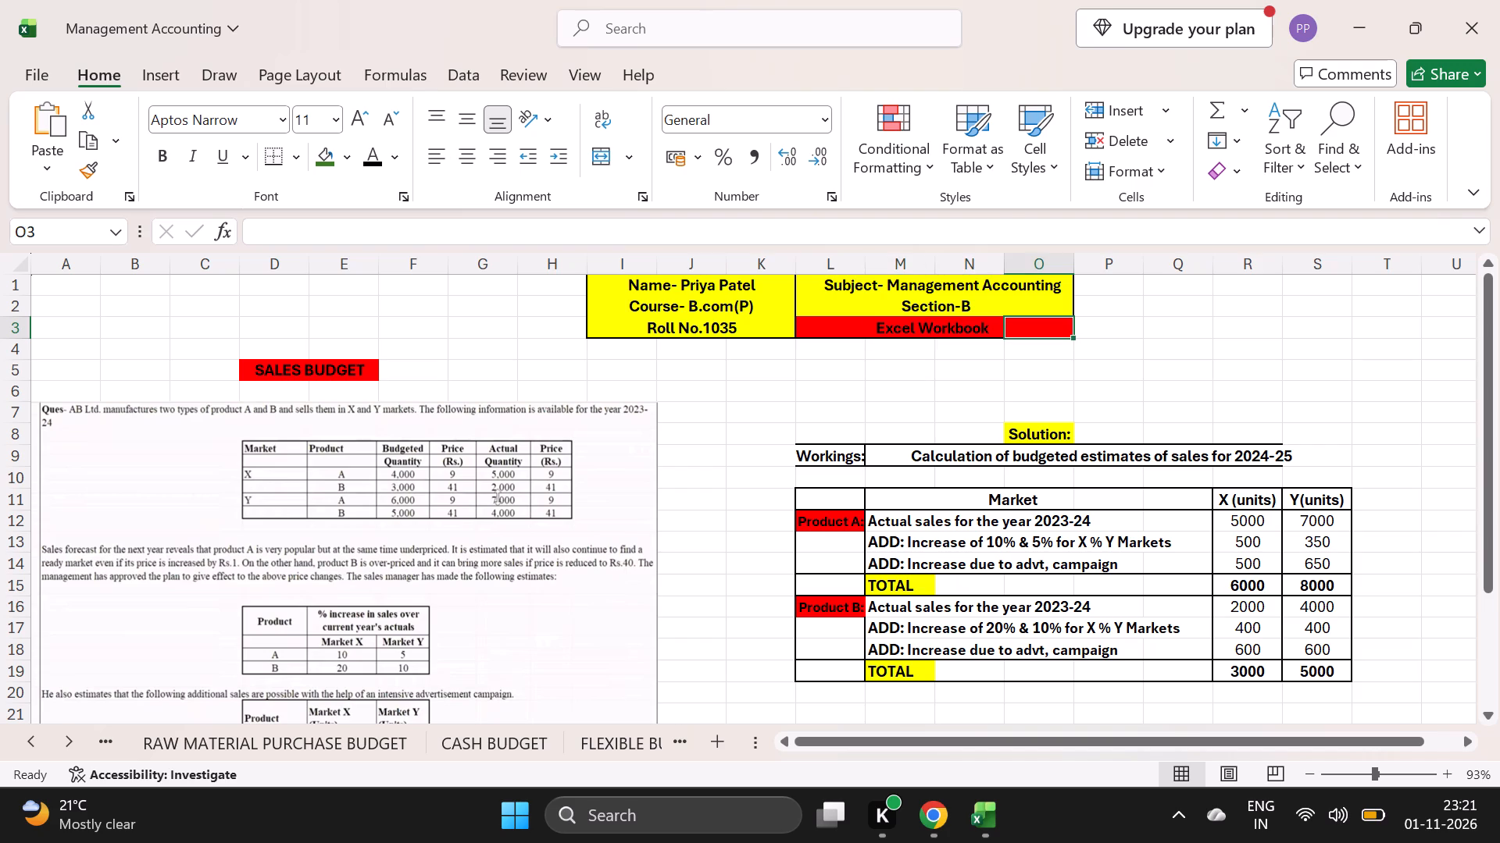
{"action": "left_click", "coordinate": [840, 332]}
{"action": "left_click", "coordinate": [521, 234]}
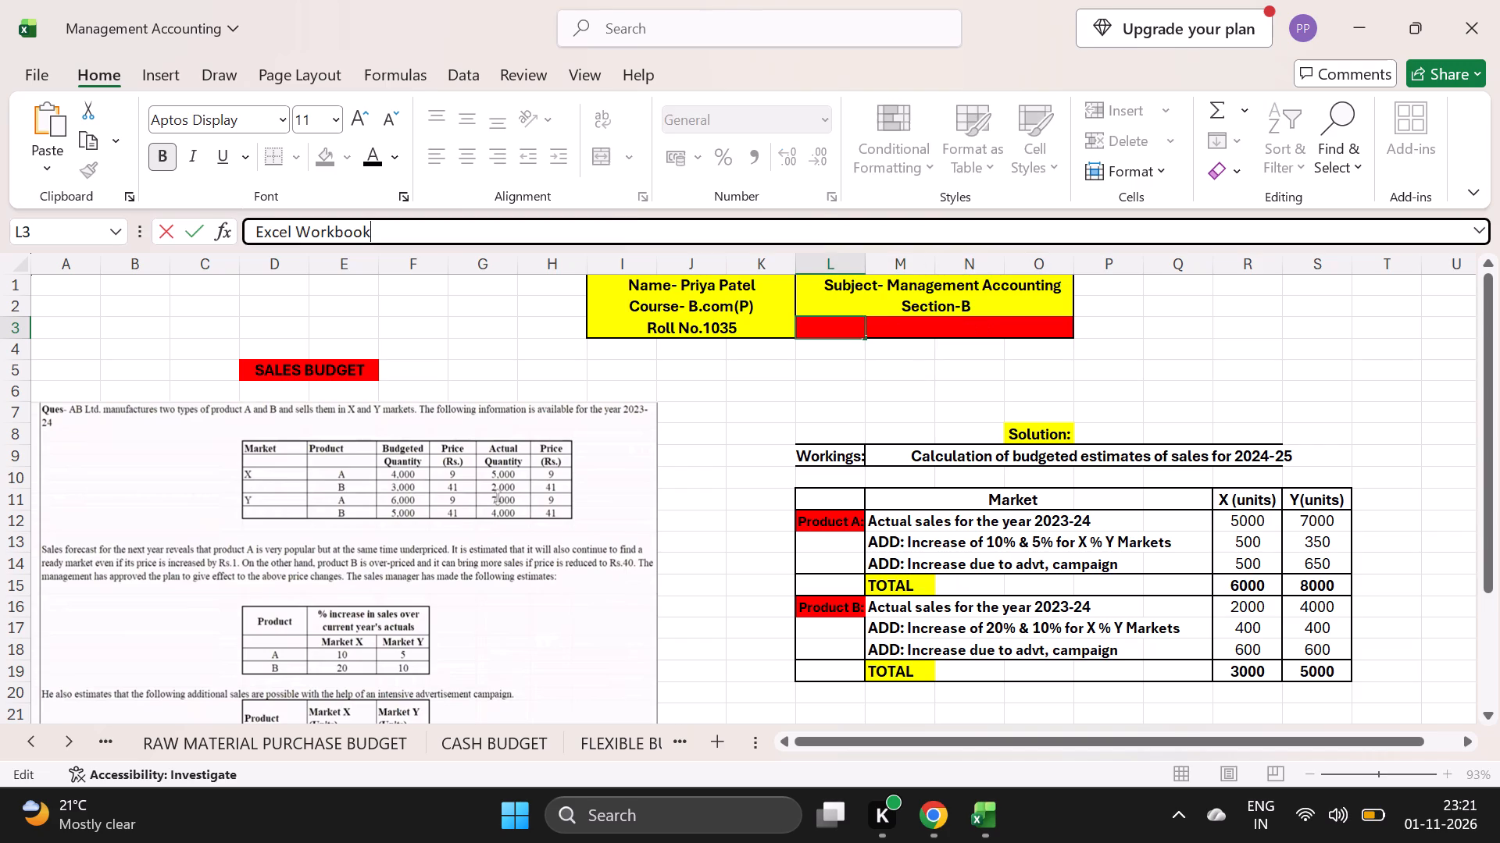
{"action": "key", "text": "BackSpace"}
{"action": "key", "text": "BackSpace"}
{"action": "key", "text": "BackSpace"}
{"action": "key", "text": "BackSpace"}
{"action": "key", "text": "BackSpace"}
{"action": "key", "text": "BackSpace"}
{"action": "key", "text": "BackSpace"}
{"action": "key", "text": "BackSpace"}
{"action": "key", "text": "BackSpace"}
{"action": "key", "text": "BackSpace"}
{"action": "key", "text": "BackSpace"}
{"action": "key", "text": "BackSpace"}
{"action": "key", "text": "BackSpace"}
{"action": "key", "text": "BackSpace"}
{"action": "key", "text": "BackSpace"}
{"action": "key", "text": "BackSpace"}
{"action": "key", "text": "BackSpace"}
{"action": "key", "text": "BackSpace"}
{"action": "key", "text": "BackSpace"}
{"action": "key", "text": "BackSpace"}
{"action": "key", "text": "BackSpace"}
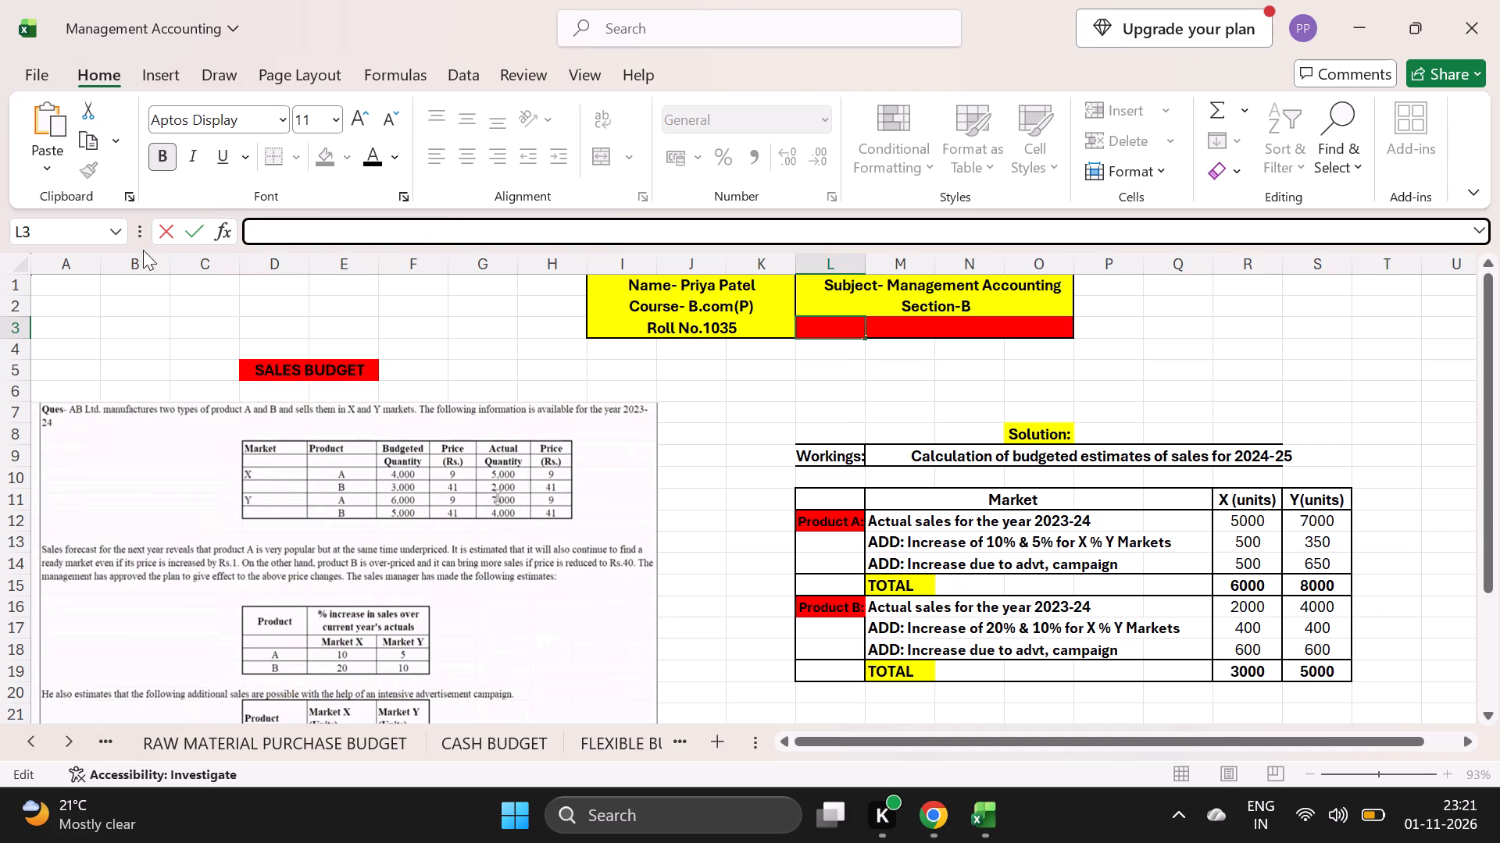
{"action": "left_click", "coordinate": [698, 350]}
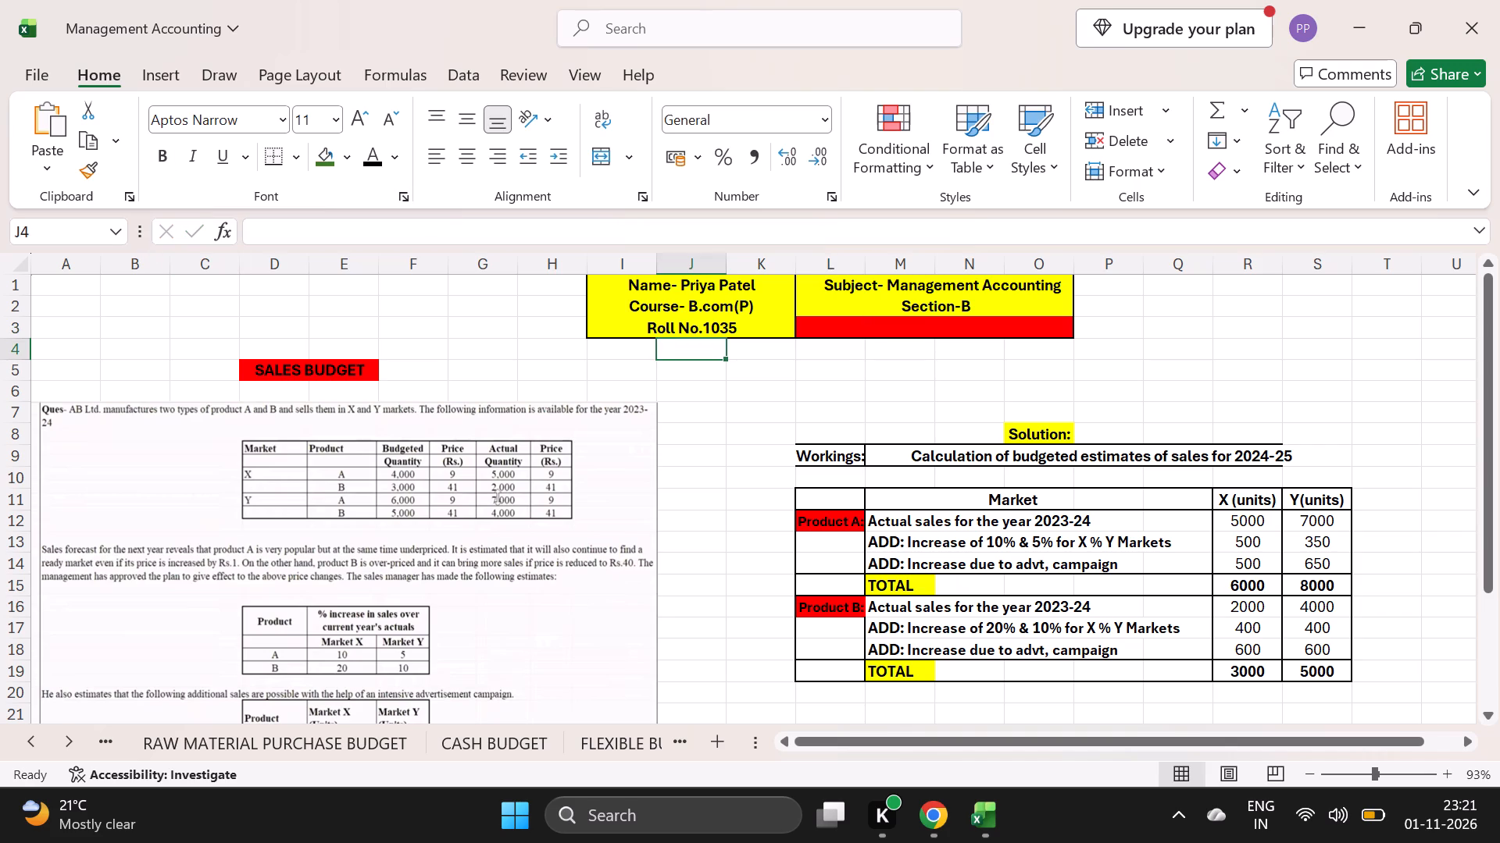
Enter "Subject- Management Accounting" in cell J4, directly below the roll number line of the header.
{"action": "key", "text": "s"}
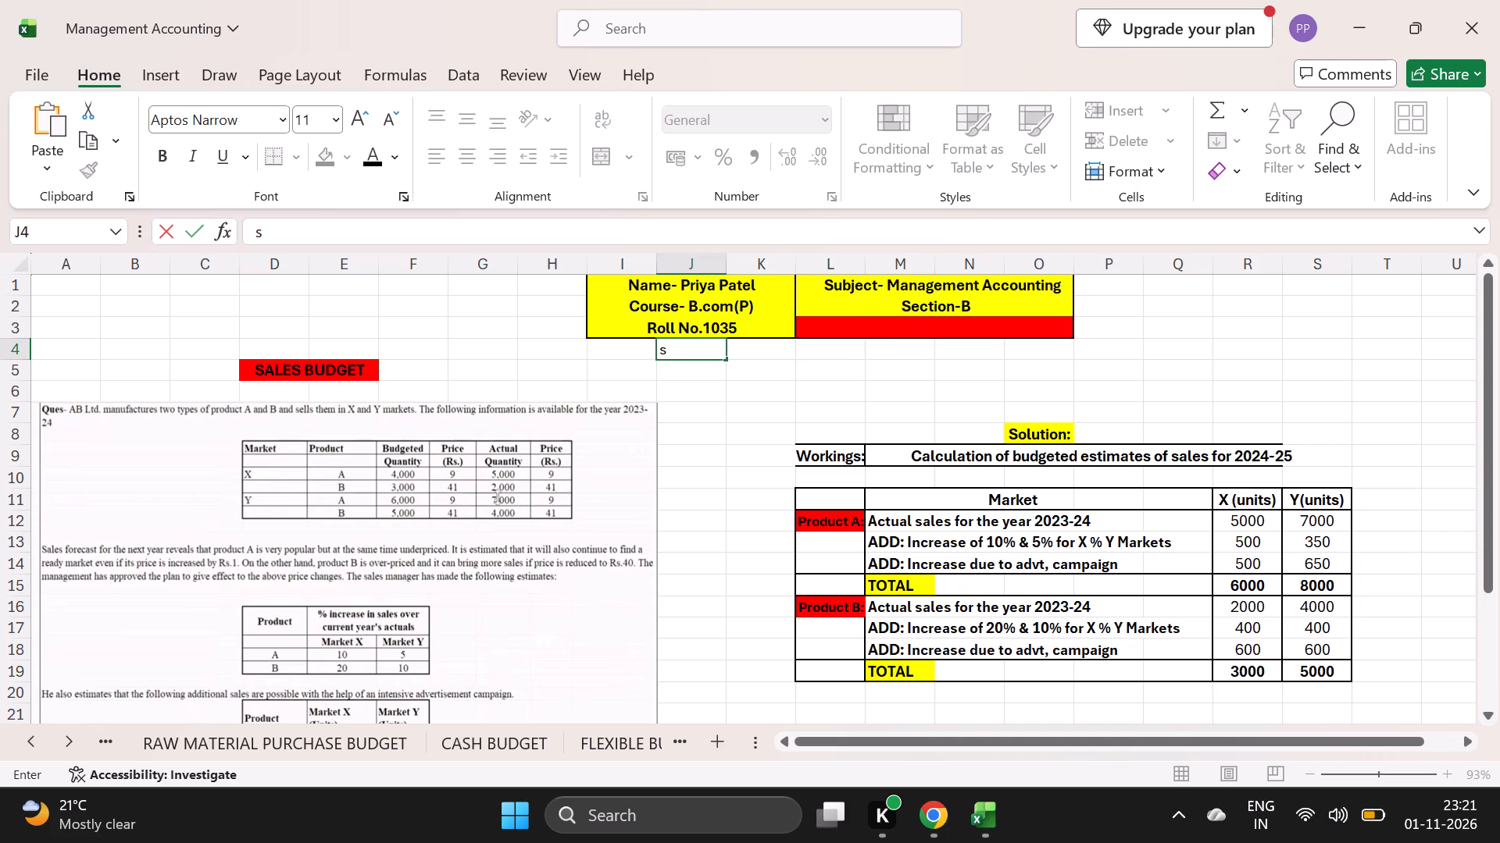
{"action": "key", "text": "BackSpace"}
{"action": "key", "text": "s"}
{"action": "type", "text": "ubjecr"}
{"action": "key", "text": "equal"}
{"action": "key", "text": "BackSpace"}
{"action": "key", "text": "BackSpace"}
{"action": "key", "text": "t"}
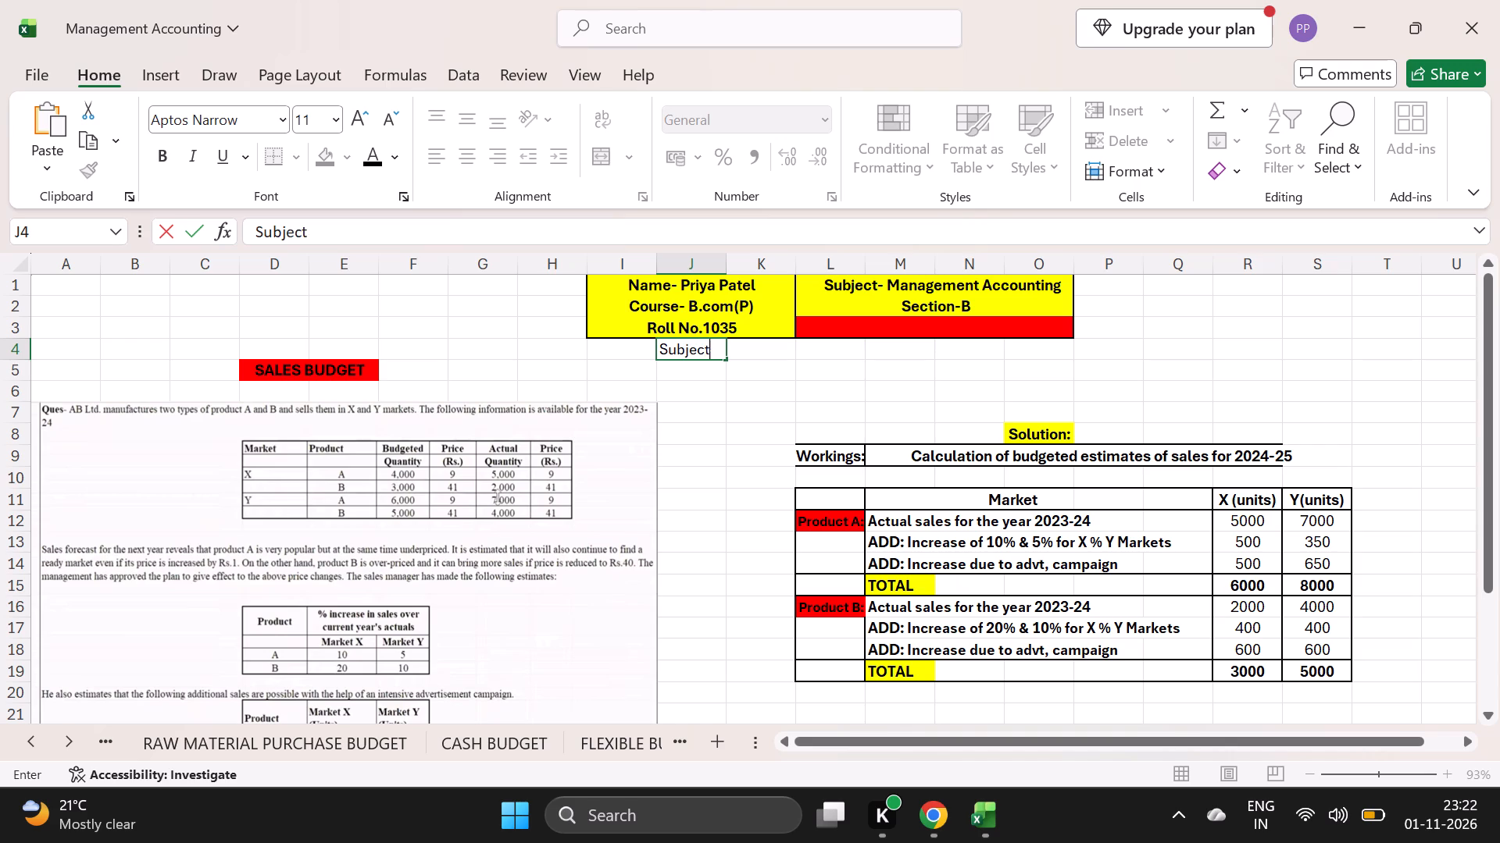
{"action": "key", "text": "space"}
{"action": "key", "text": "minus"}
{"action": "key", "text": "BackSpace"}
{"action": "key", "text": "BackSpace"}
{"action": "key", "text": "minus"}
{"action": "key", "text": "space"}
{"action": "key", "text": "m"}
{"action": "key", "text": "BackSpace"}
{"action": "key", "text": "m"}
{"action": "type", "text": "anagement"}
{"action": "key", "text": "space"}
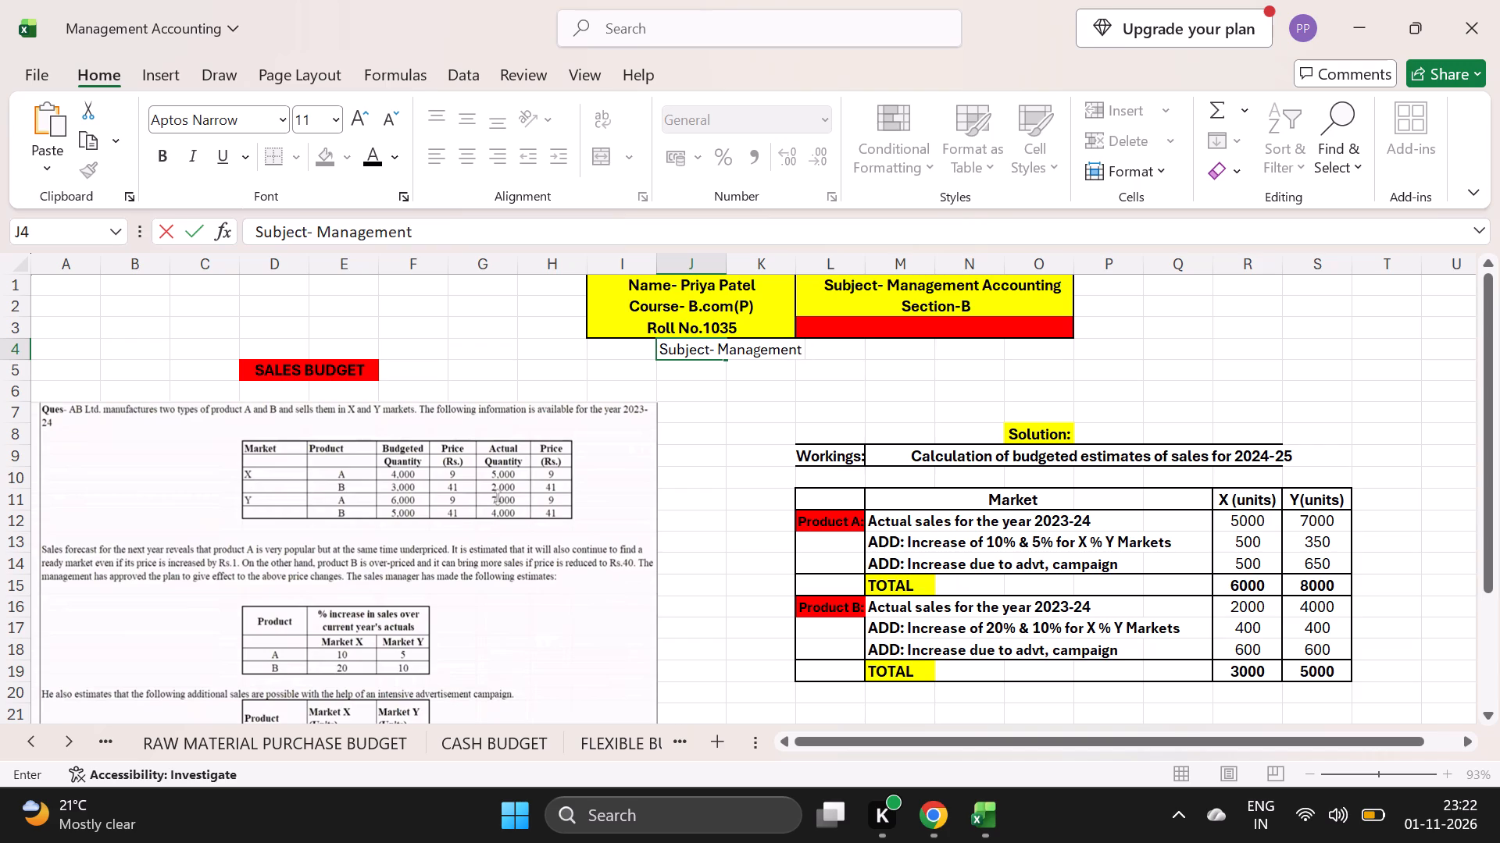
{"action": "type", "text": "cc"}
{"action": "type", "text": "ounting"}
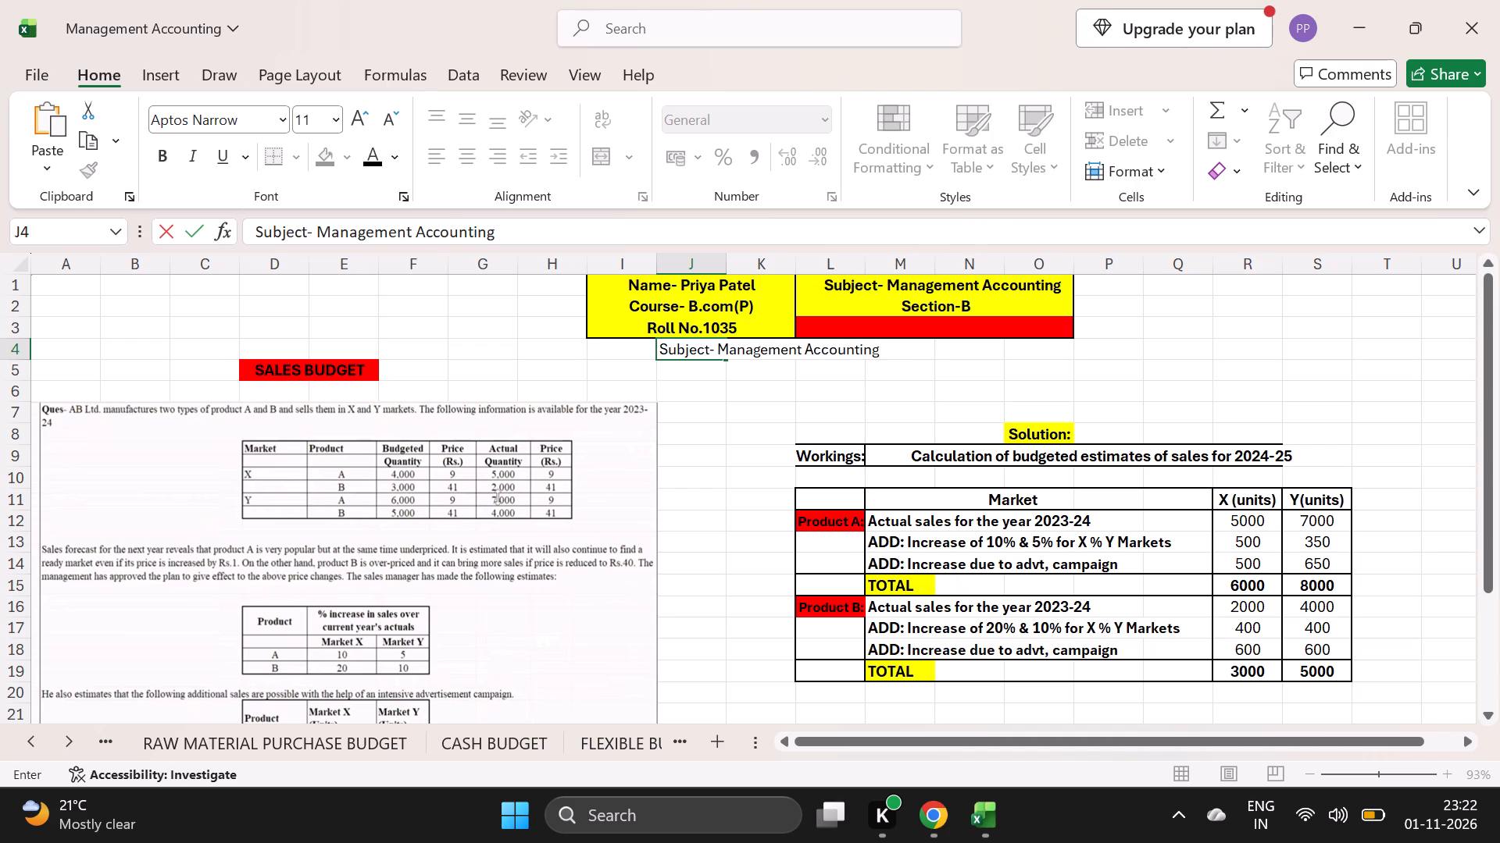
{"action": "scroll", "coordinate": [611, 323], "scroll_direction": "up", "scroll_amount": 1}
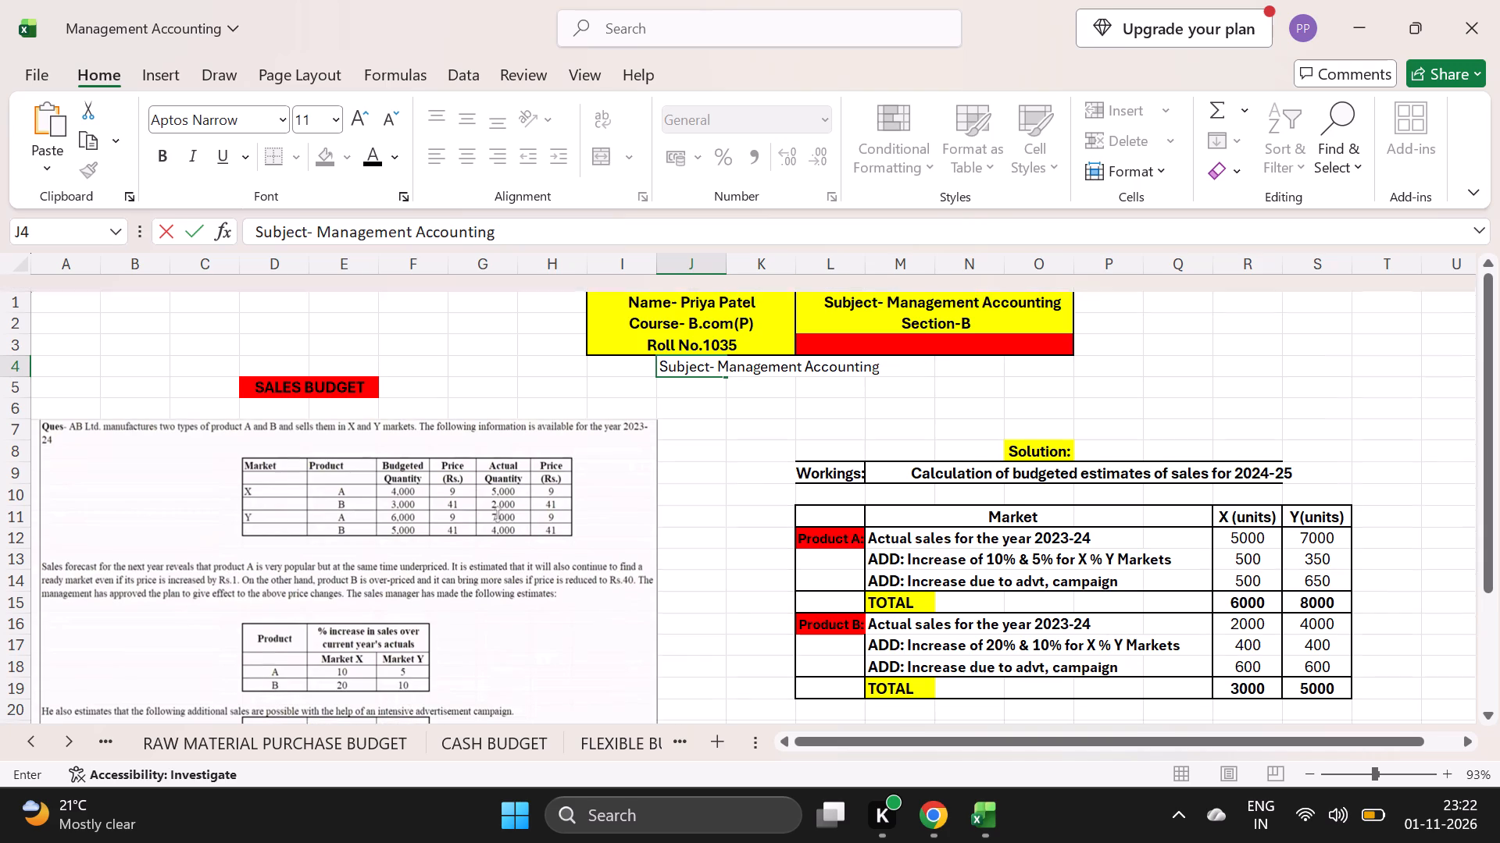
{"action": "scroll", "coordinate": [611, 323], "scroll_direction": "up", "scroll_amount": 1}
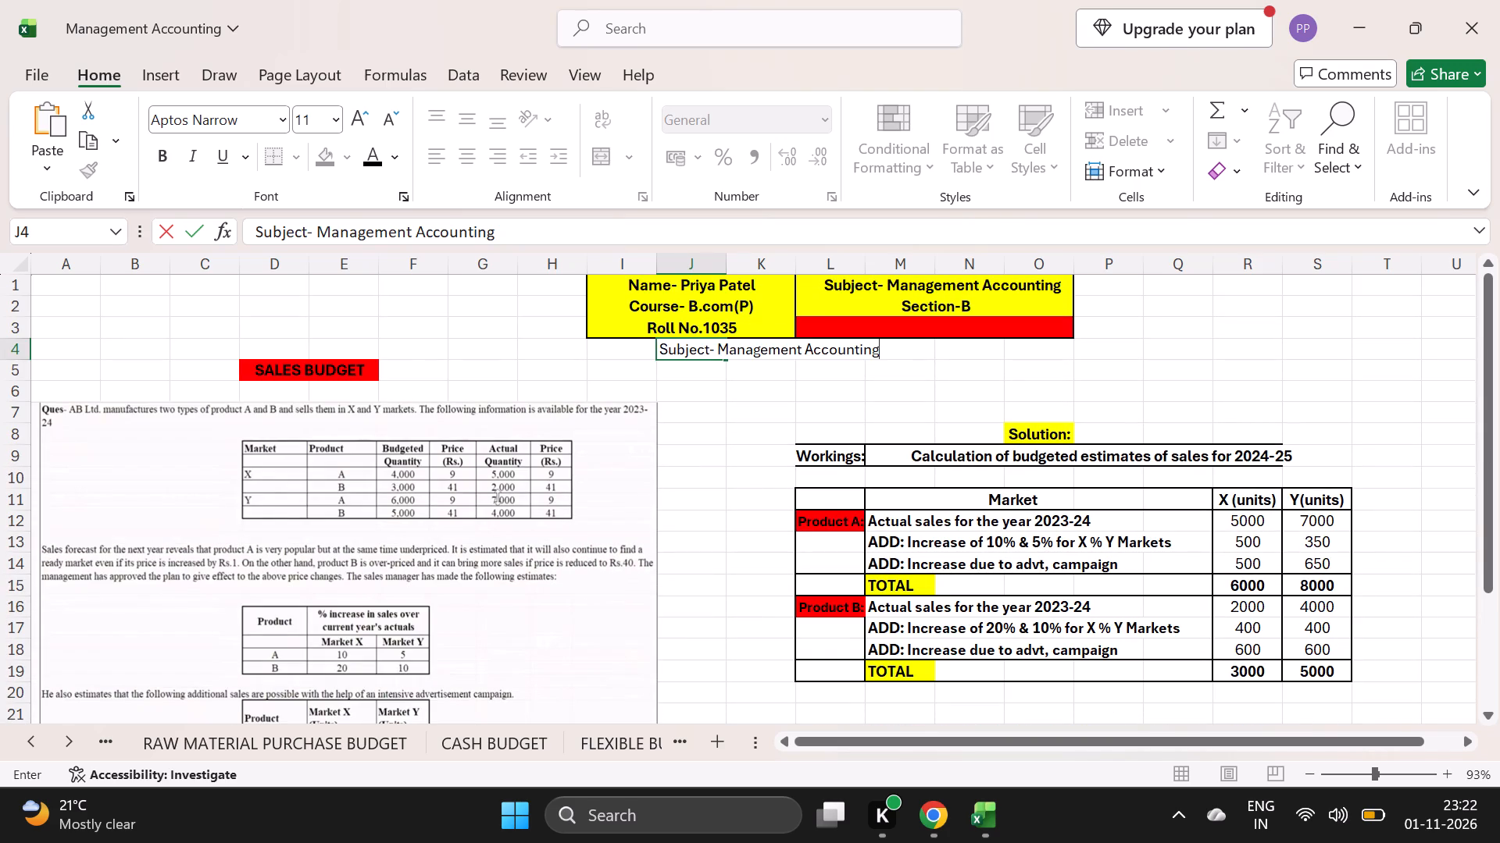
{"action": "left_click", "coordinate": [902, 309]}
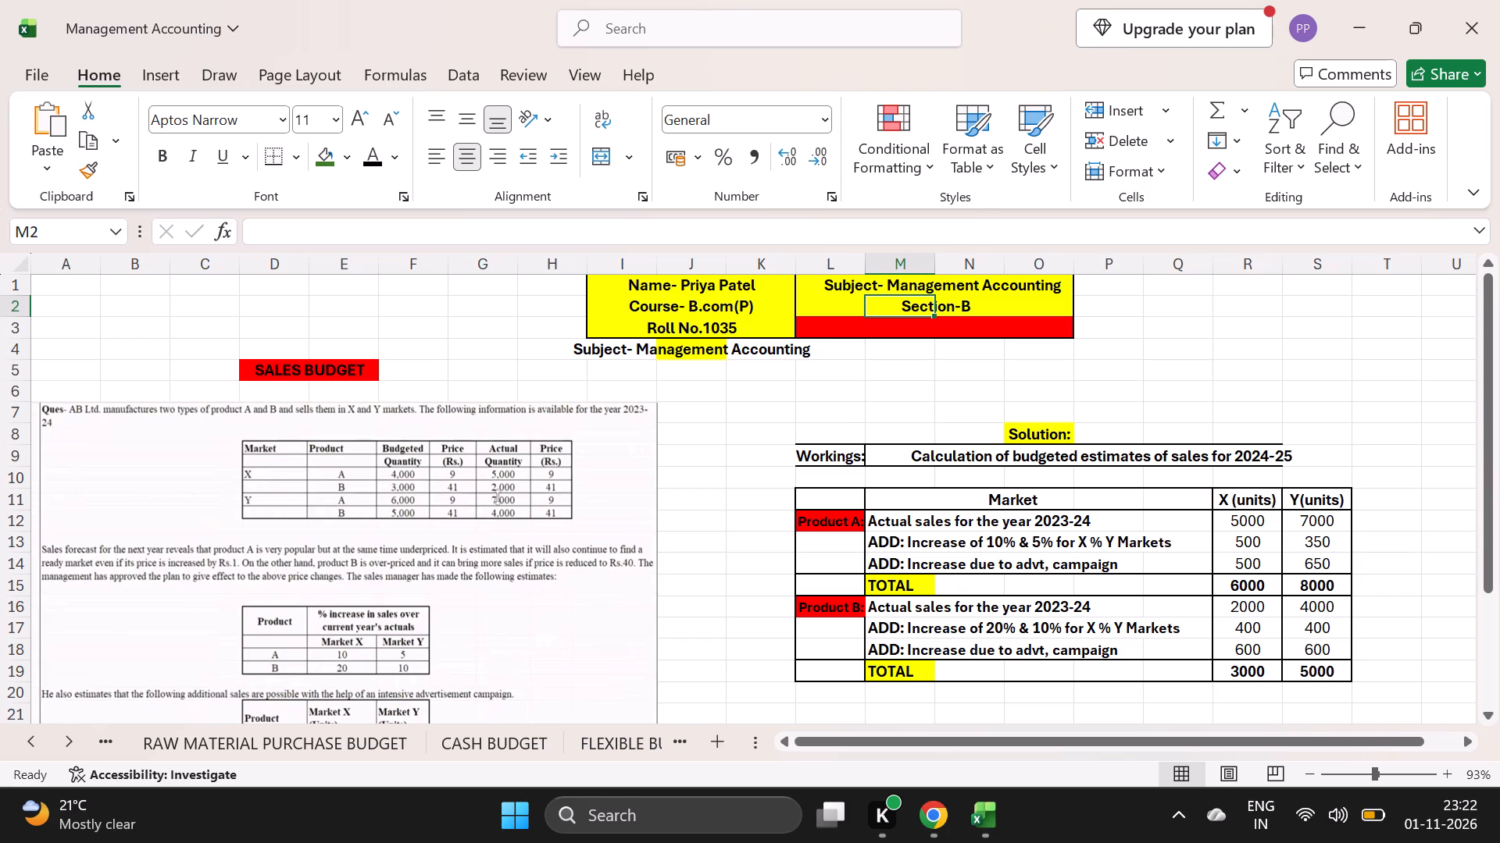
Move the subject text from cell J4 to cell M1 in the yellow header block.
{"action": "left_click", "coordinate": [626, 349]}
{"action": "left_click", "coordinate": [697, 357]}
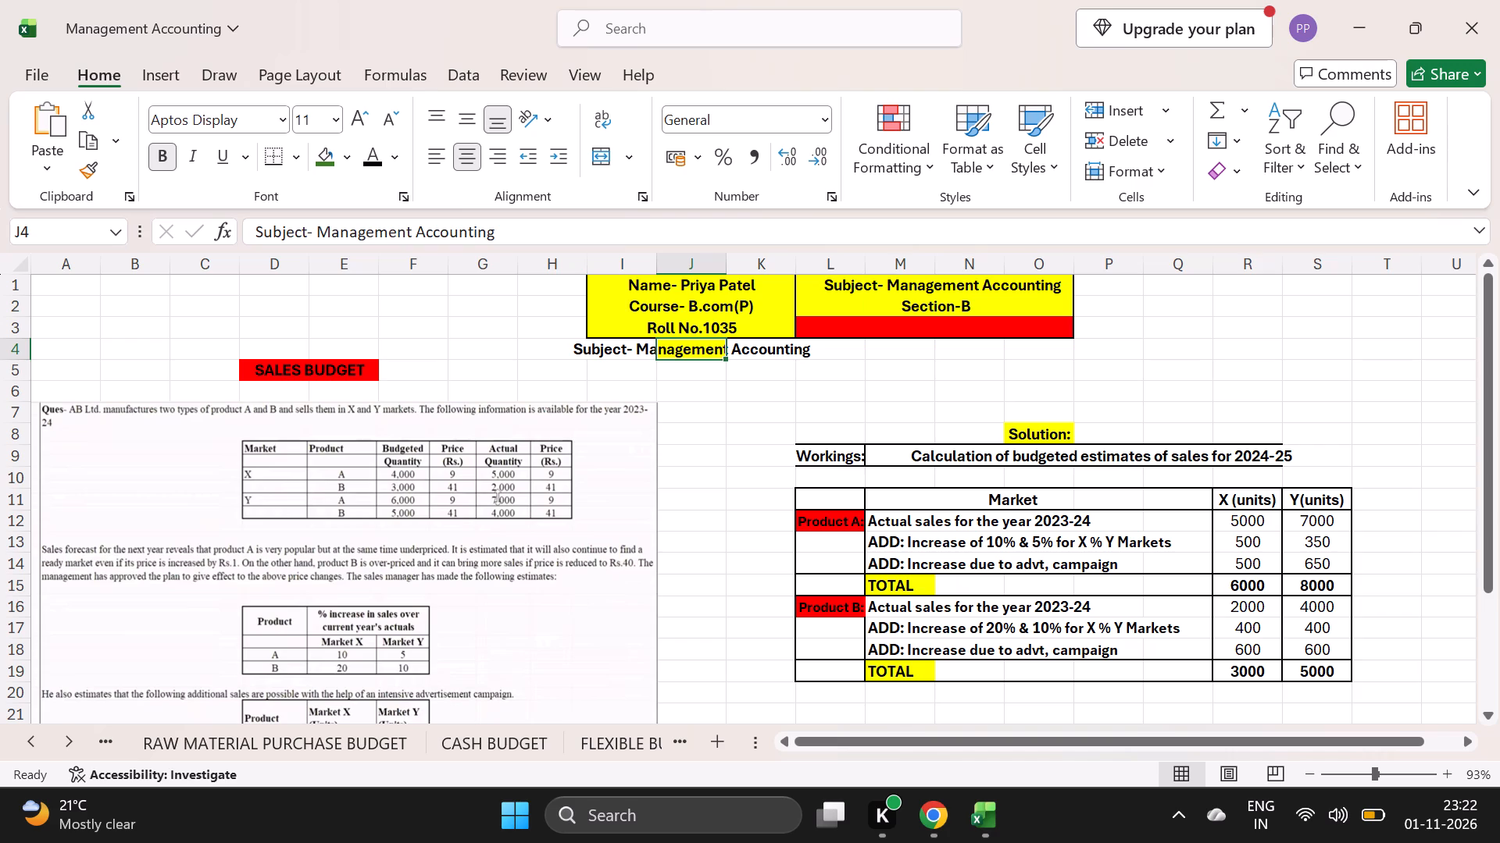
{"action": "left_click_drag", "start_coordinate": [697, 357], "coordinate": [956, 265]}
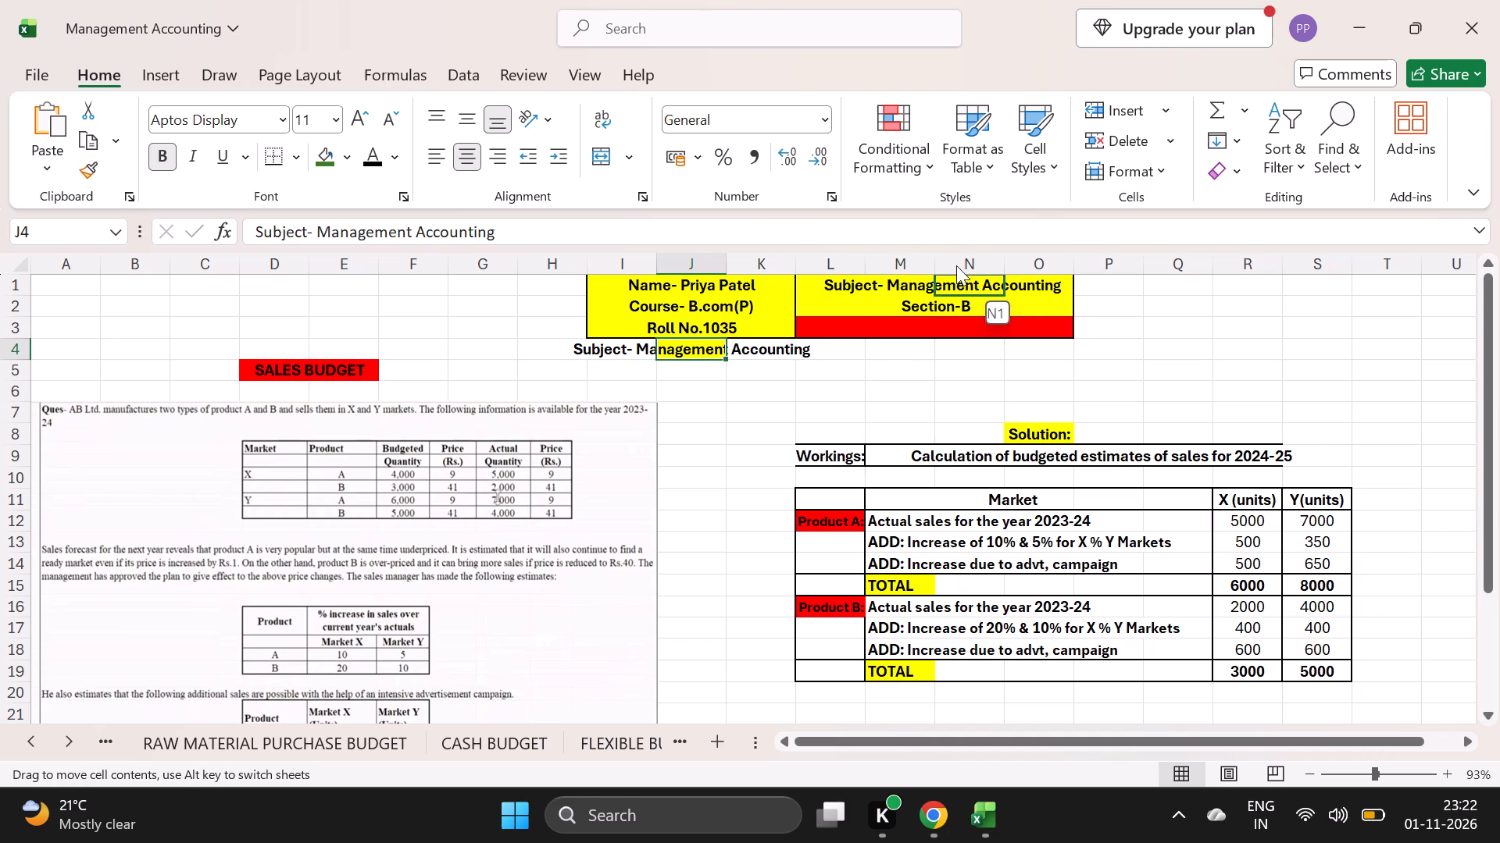
{"action": "left_click_drag", "start_coordinate": [956, 265], "coordinate": [866, 273]}
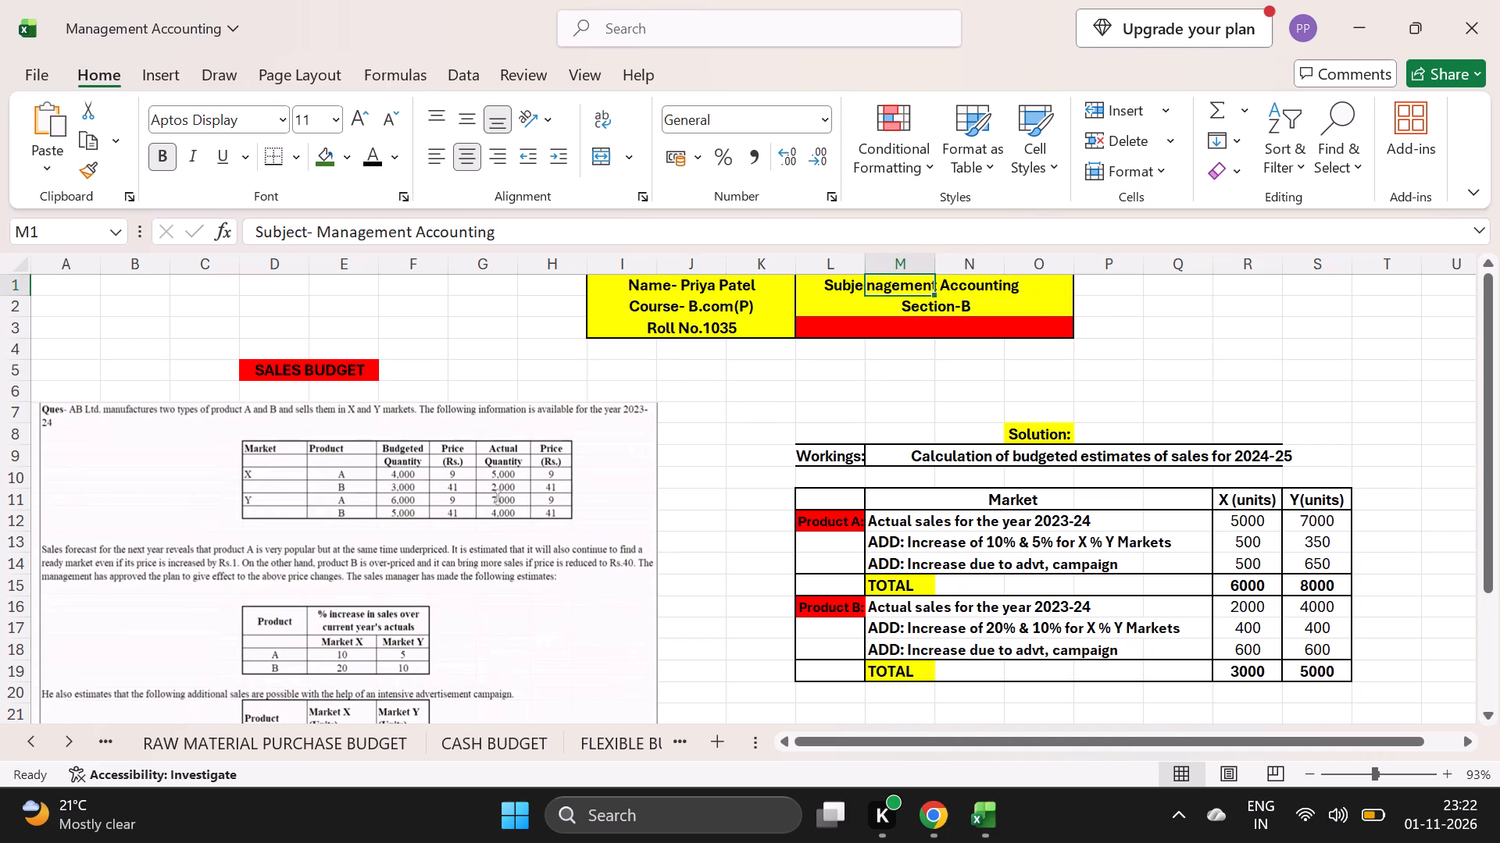
{"action": "left_click", "coordinate": [995, 281]}
{"action": "left_click", "coordinate": [703, 633]}
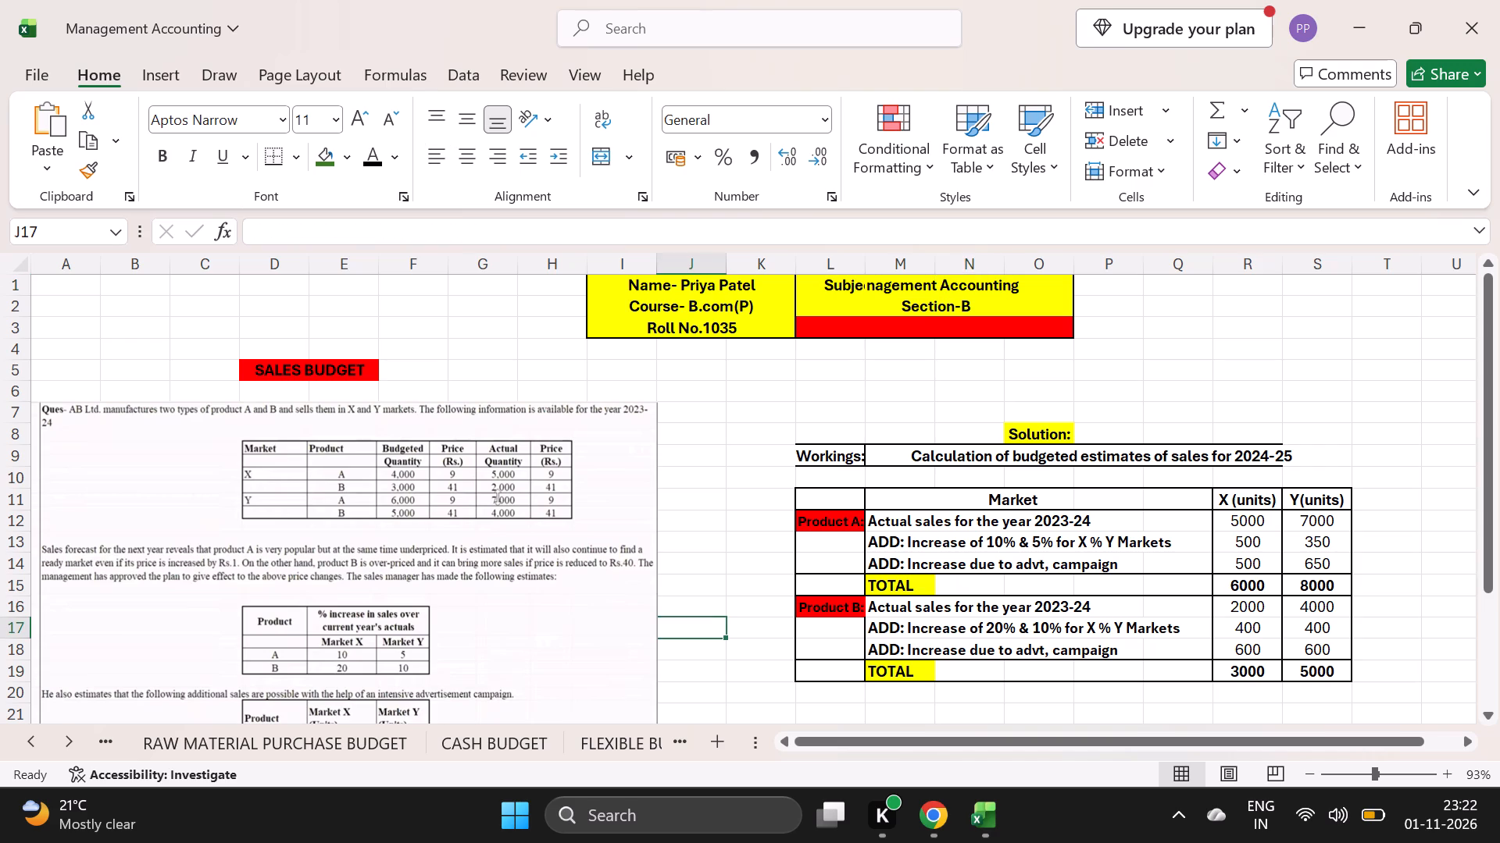
Change the fill of the SALES BUDGET title cell D5 to white.
{"action": "left_click", "coordinate": [273, 372]}
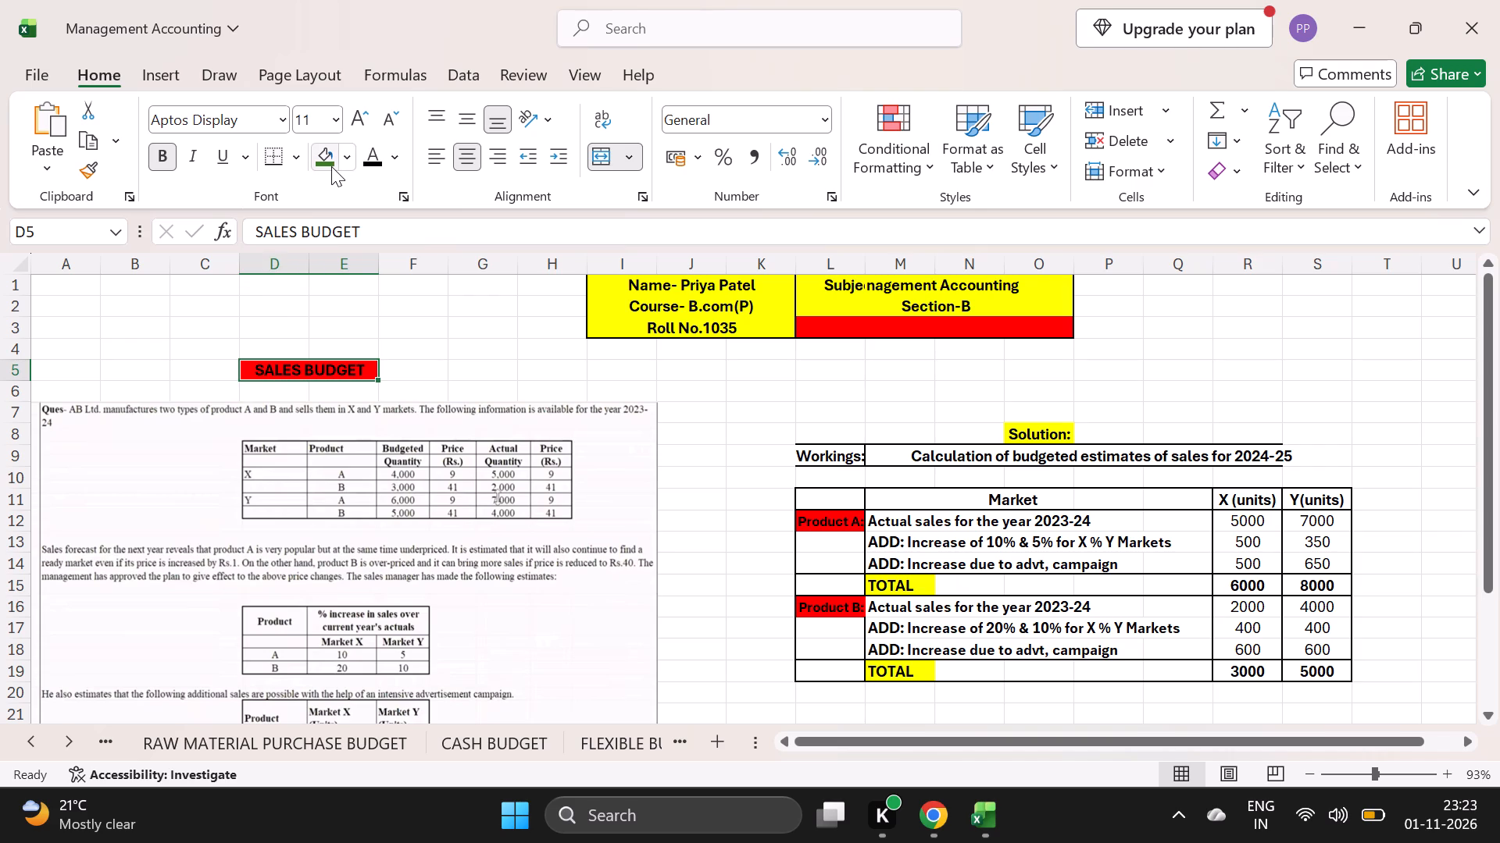
{"action": "left_click", "coordinate": [312, 368]}
{"action": "left_click", "coordinate": [345, 156]}
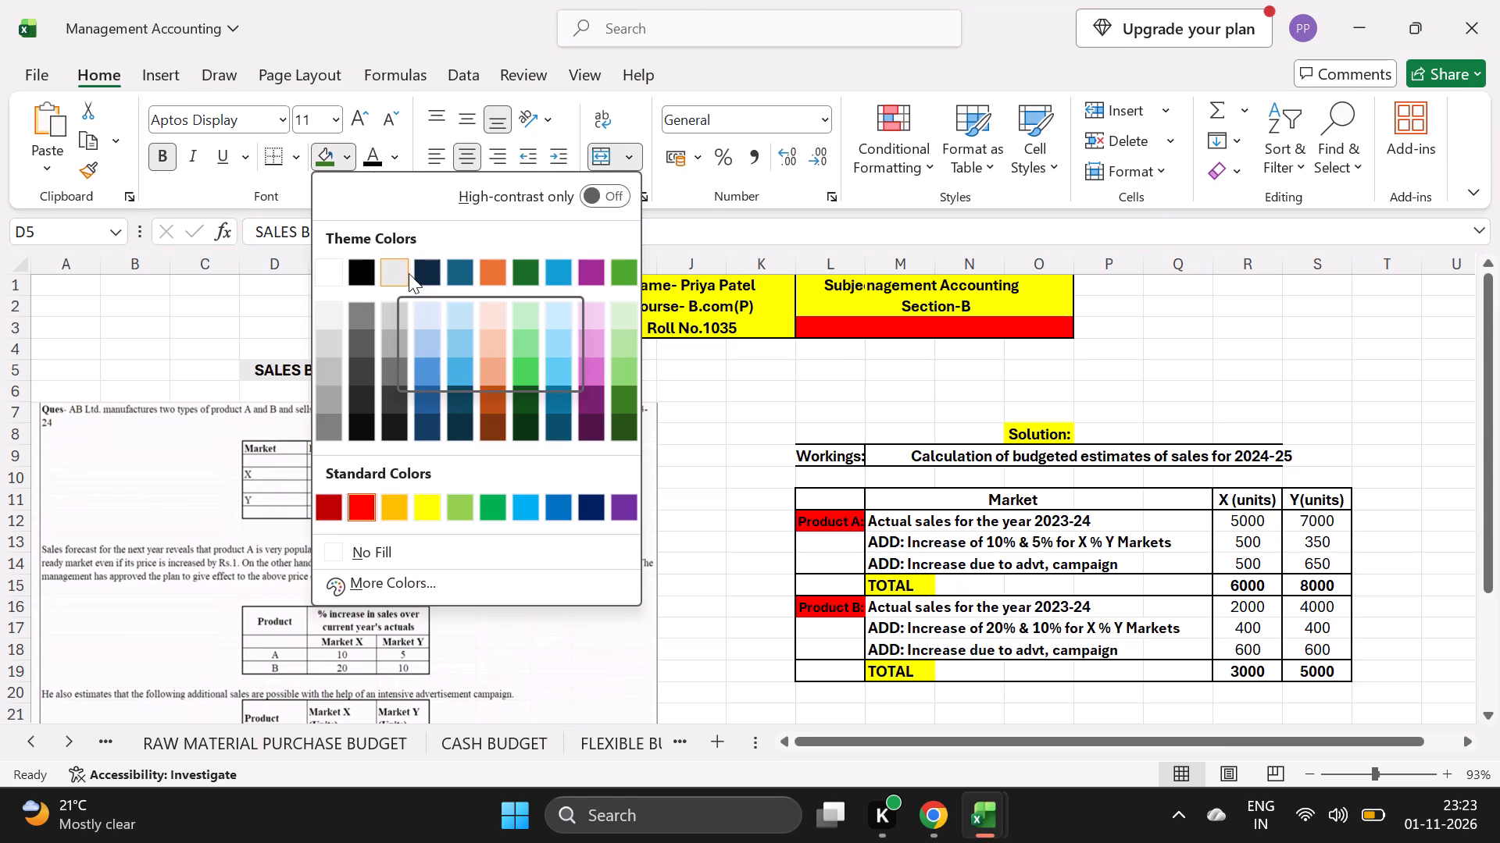
{"action": "left_click", "coordinate": [327, 276]}
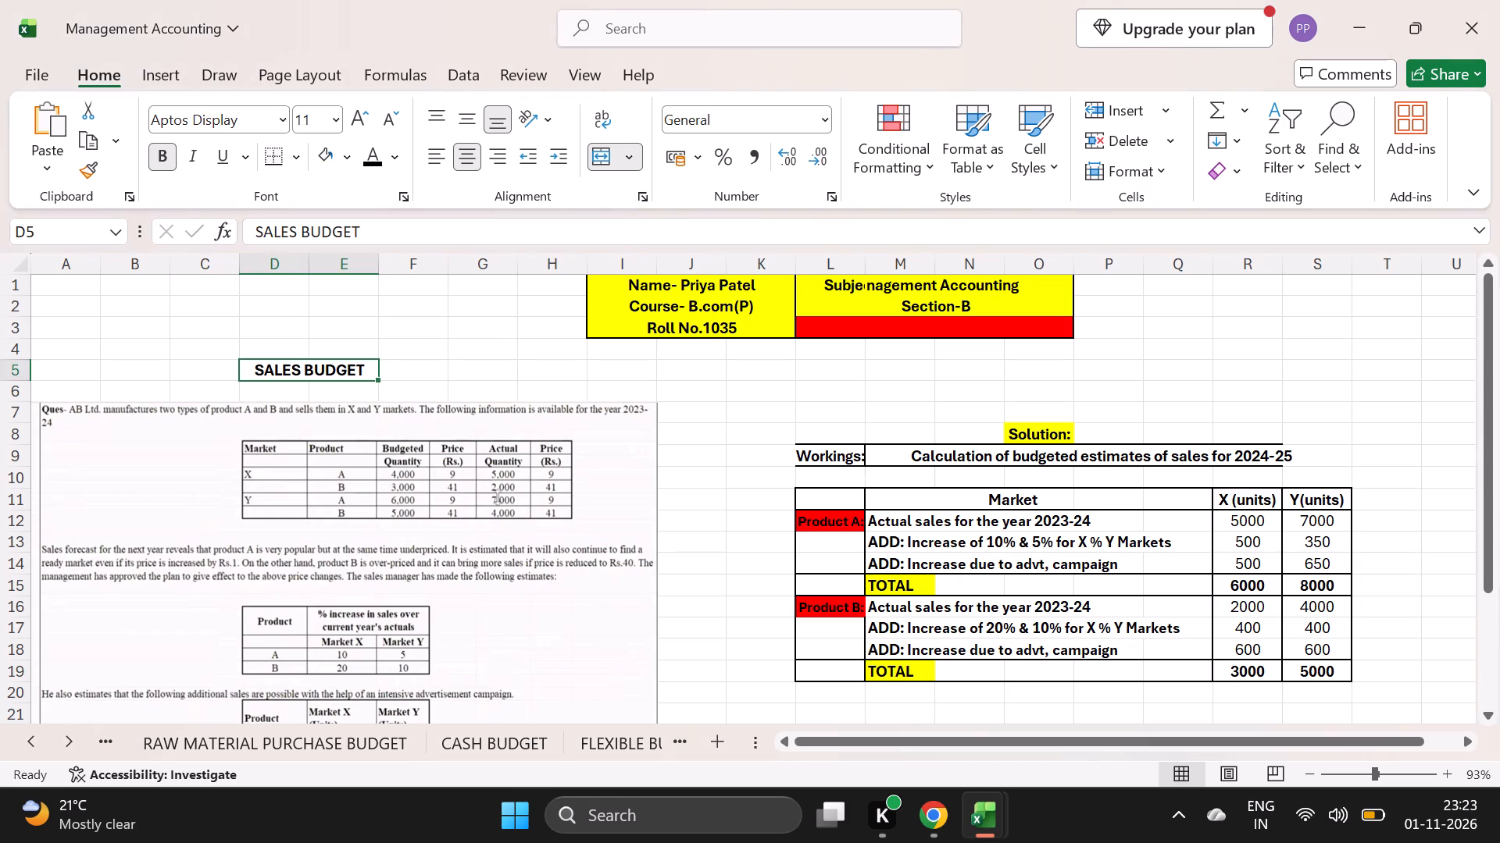
{"action": "left_click", "coordinate": [461, 343]}
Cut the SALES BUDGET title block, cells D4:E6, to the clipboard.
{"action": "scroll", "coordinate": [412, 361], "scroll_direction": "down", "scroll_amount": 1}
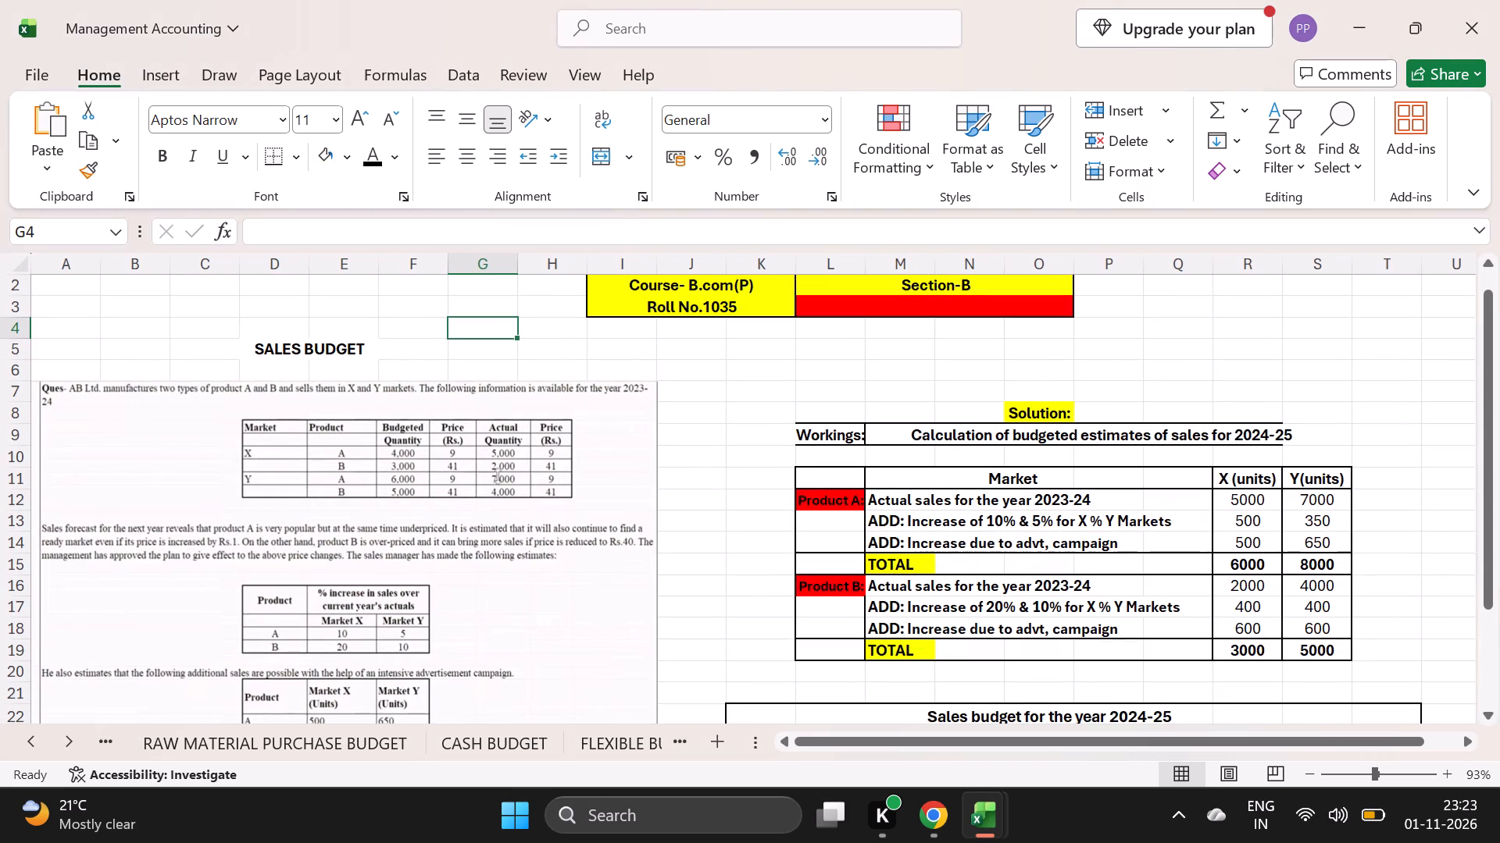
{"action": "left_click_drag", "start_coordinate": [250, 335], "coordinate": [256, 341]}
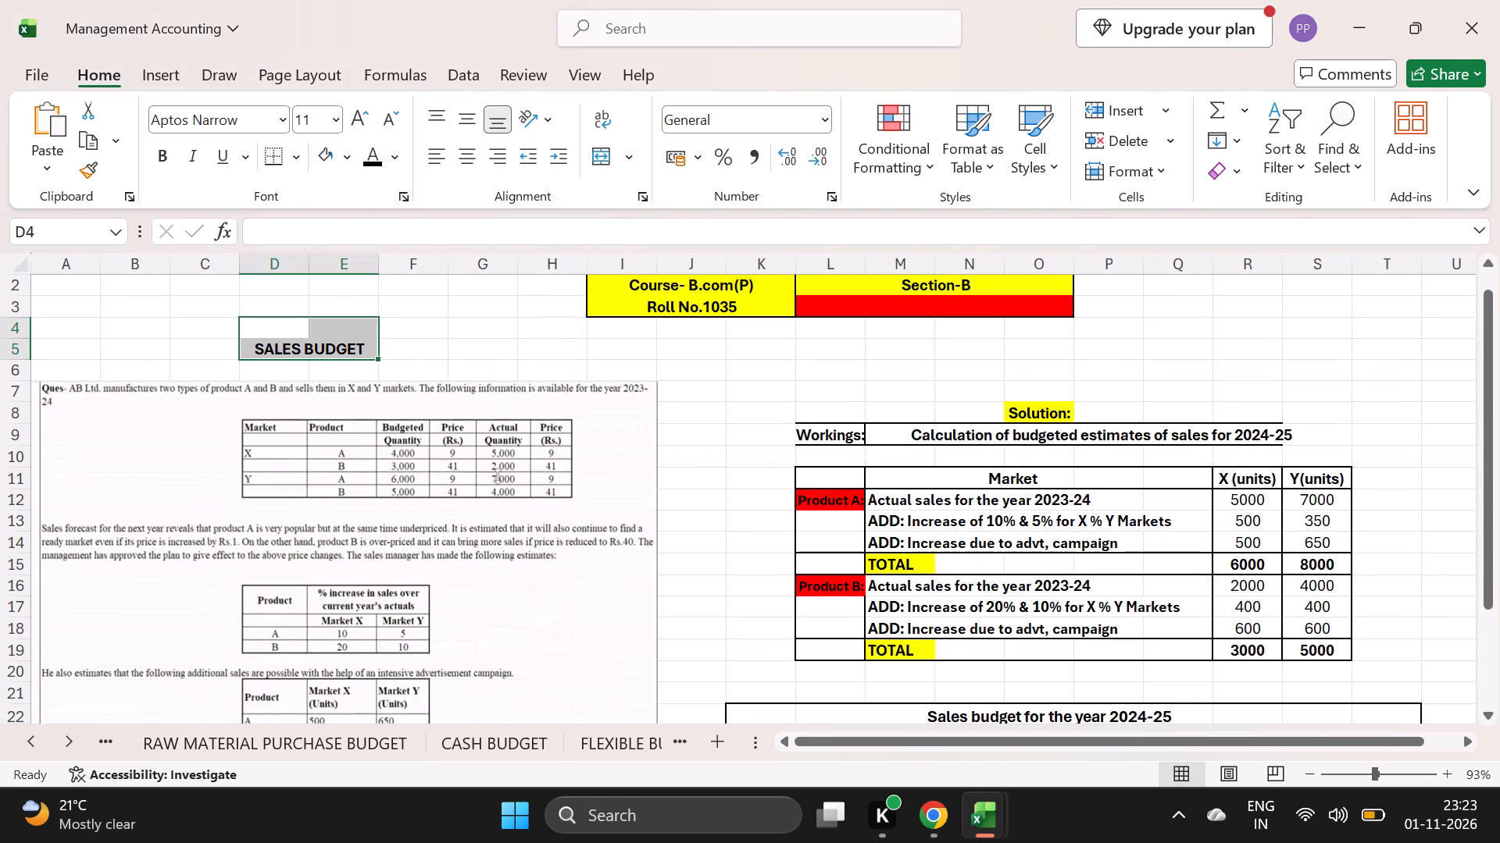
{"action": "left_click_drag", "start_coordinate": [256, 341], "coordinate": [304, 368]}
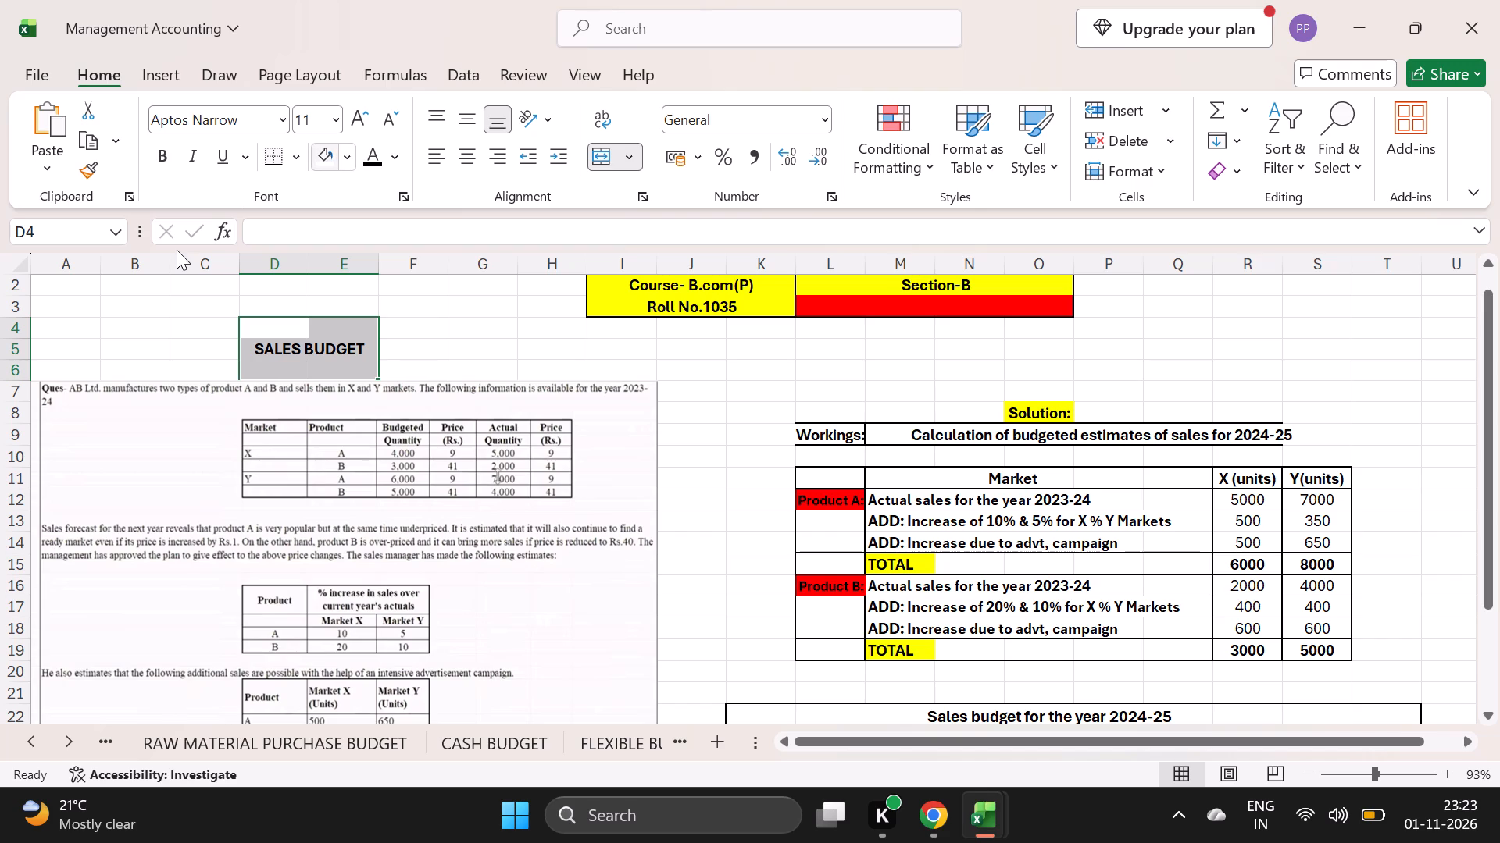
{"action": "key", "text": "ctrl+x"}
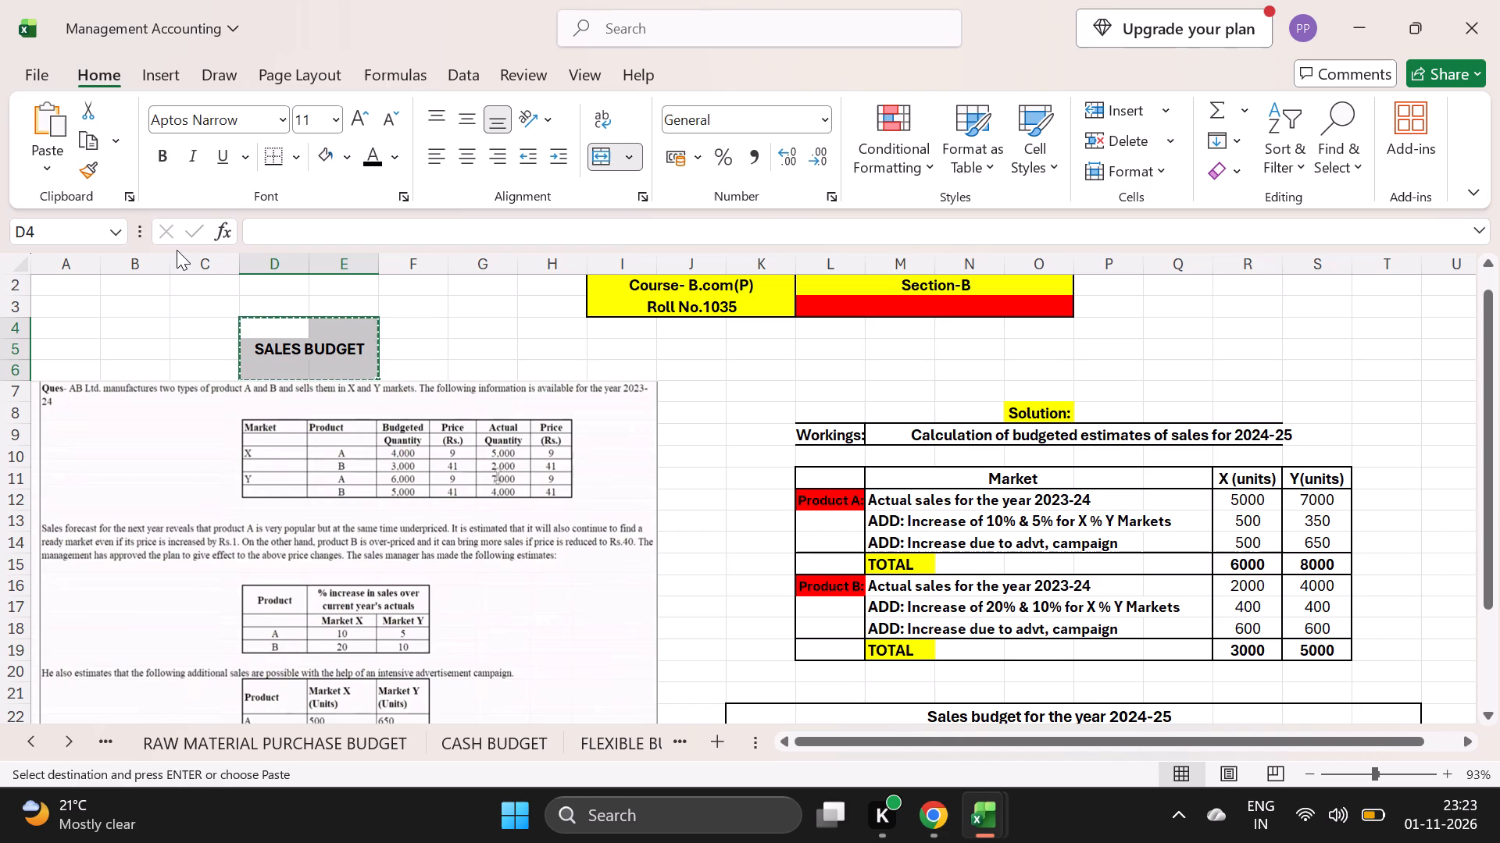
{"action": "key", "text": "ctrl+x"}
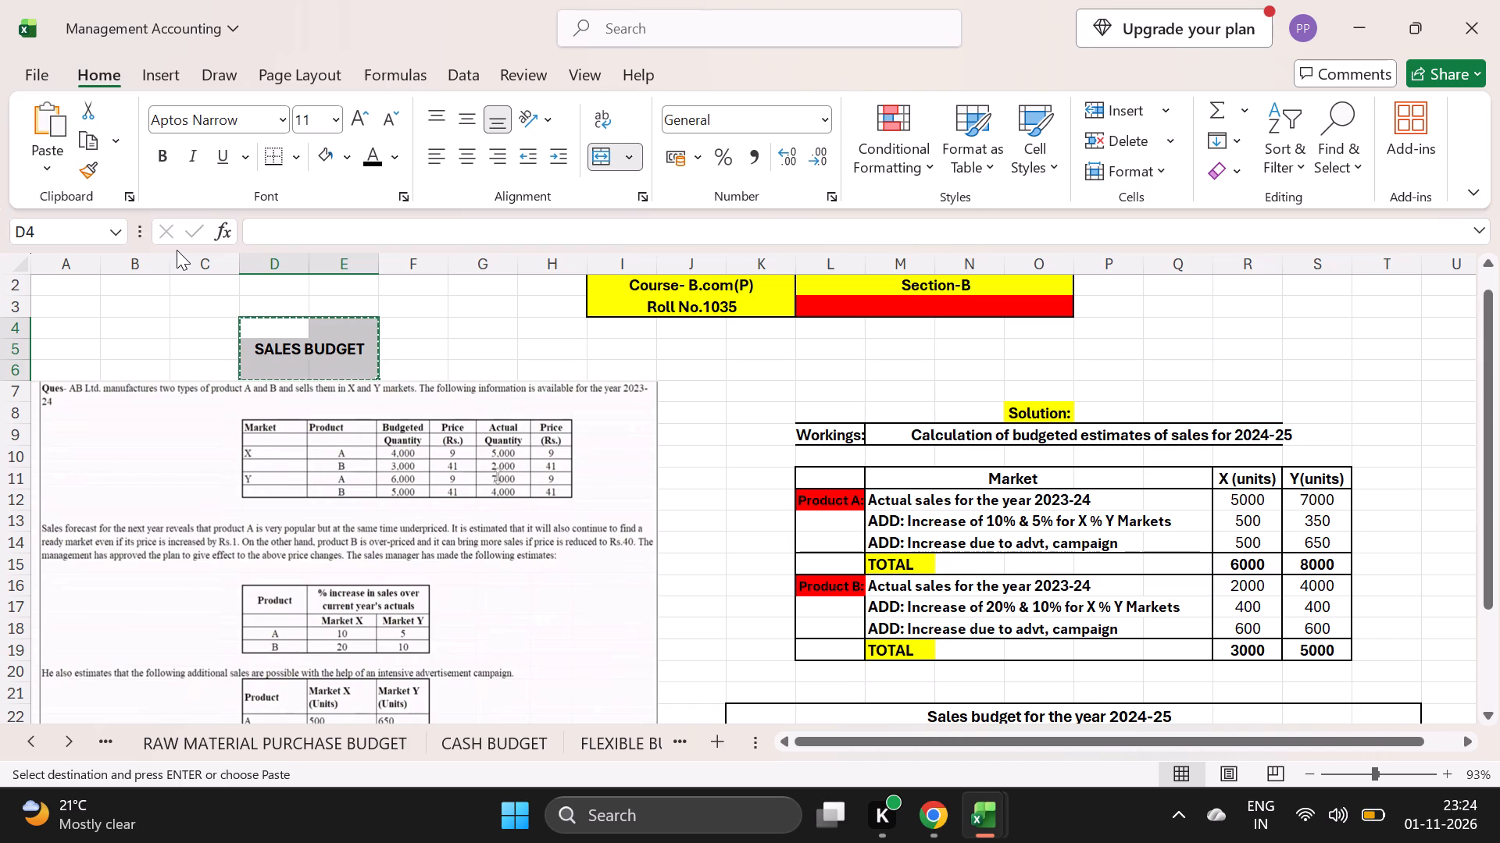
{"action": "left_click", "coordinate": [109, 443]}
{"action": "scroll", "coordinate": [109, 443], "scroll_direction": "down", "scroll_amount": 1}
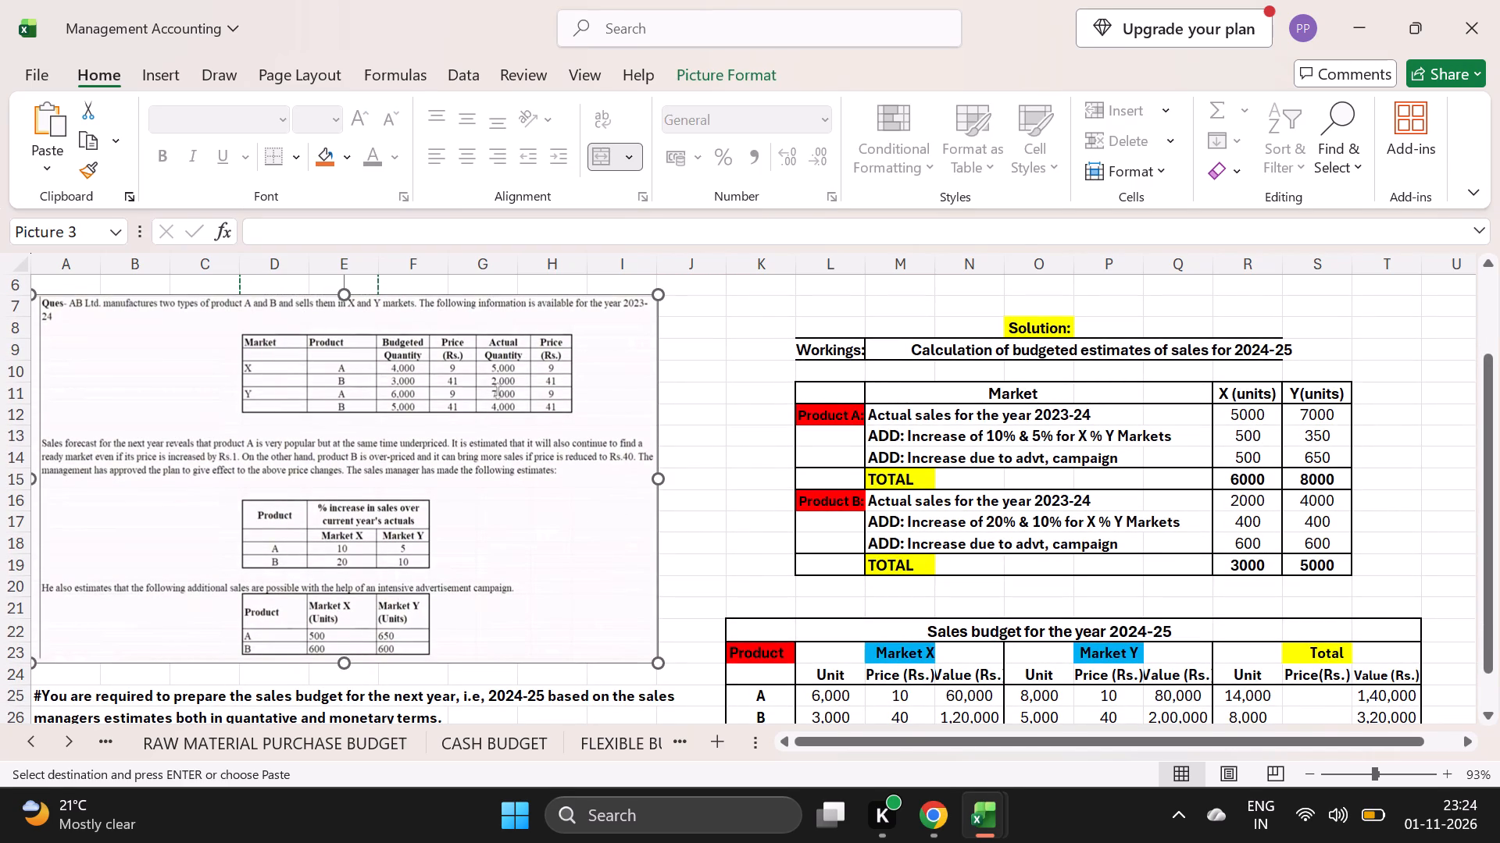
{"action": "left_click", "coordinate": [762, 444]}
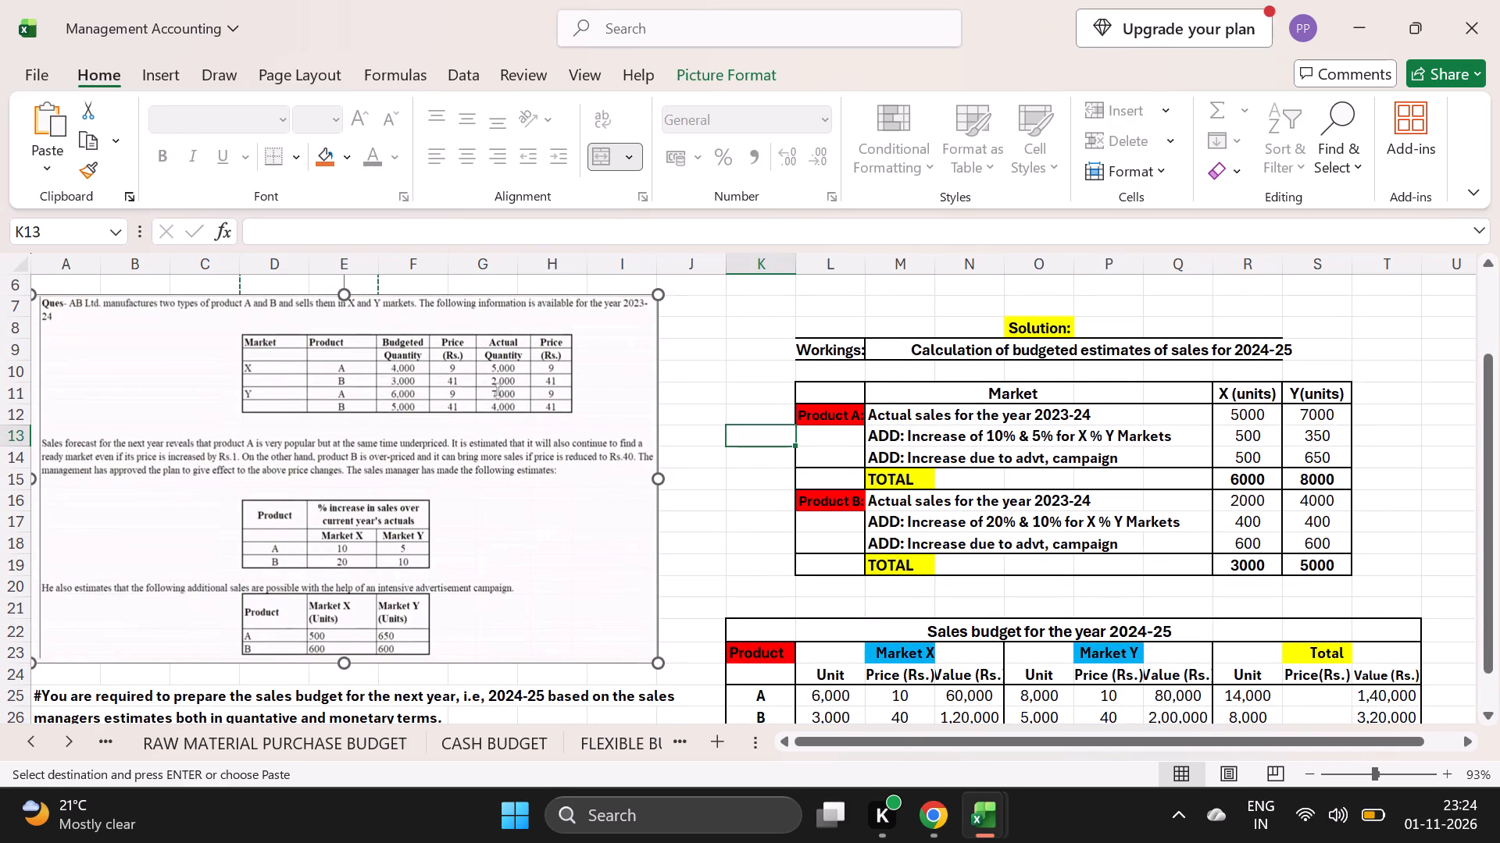
Change the fill of the subject and section header block, cells L1:O3, to white.
{"action": "scroll", "coordinate": [720, 365], "scroll_direction": "up", "scroll_amount": 1}
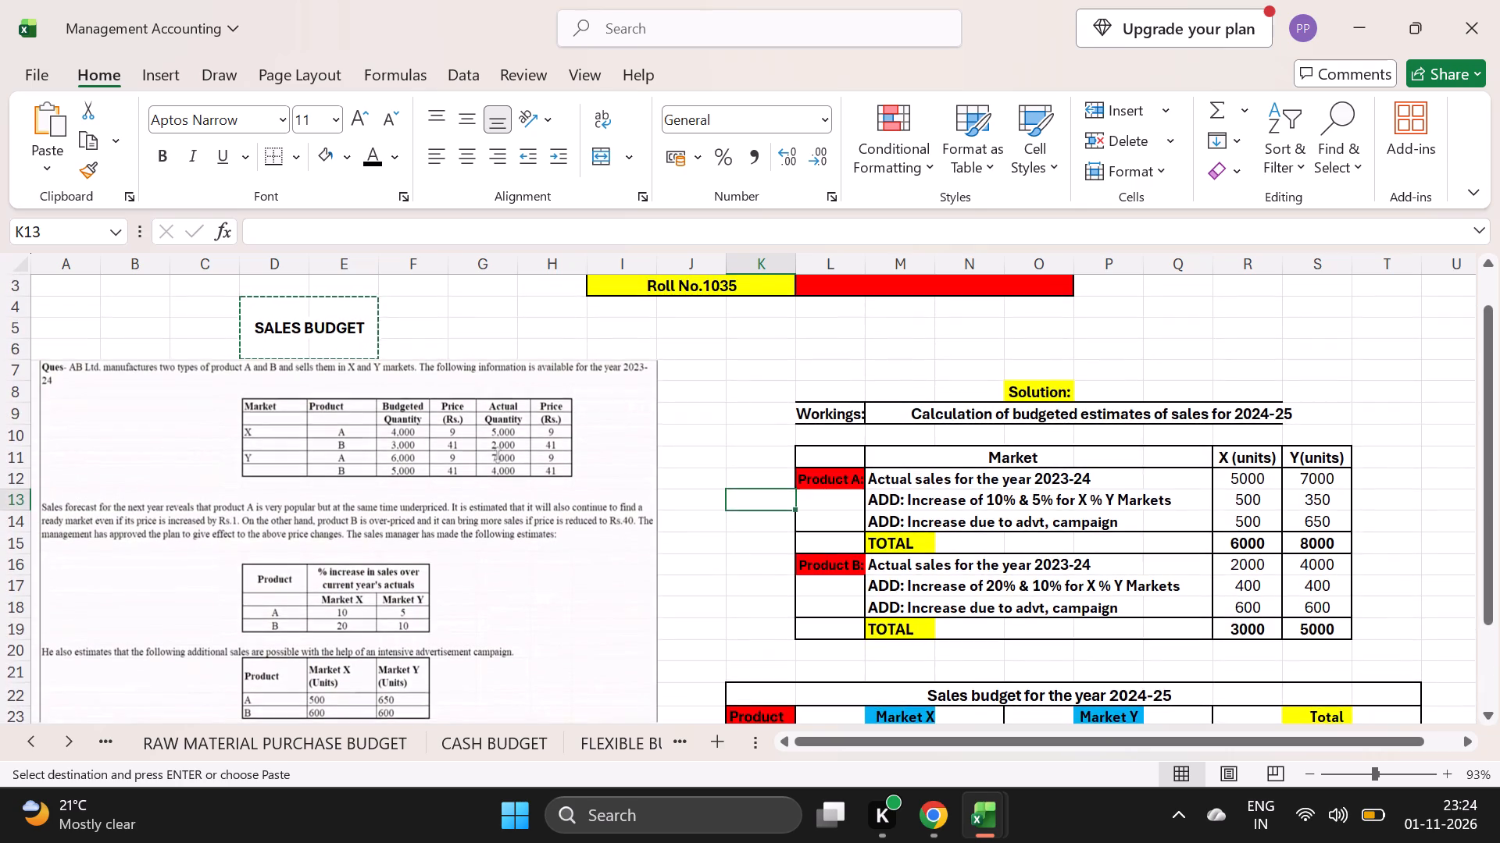
{"action": "scroll", "coordinate": [575, 361], "scroll_direction": "up", "scroll_amount": 1}
{"action": "left_click", "coordinate": [862, 325]}
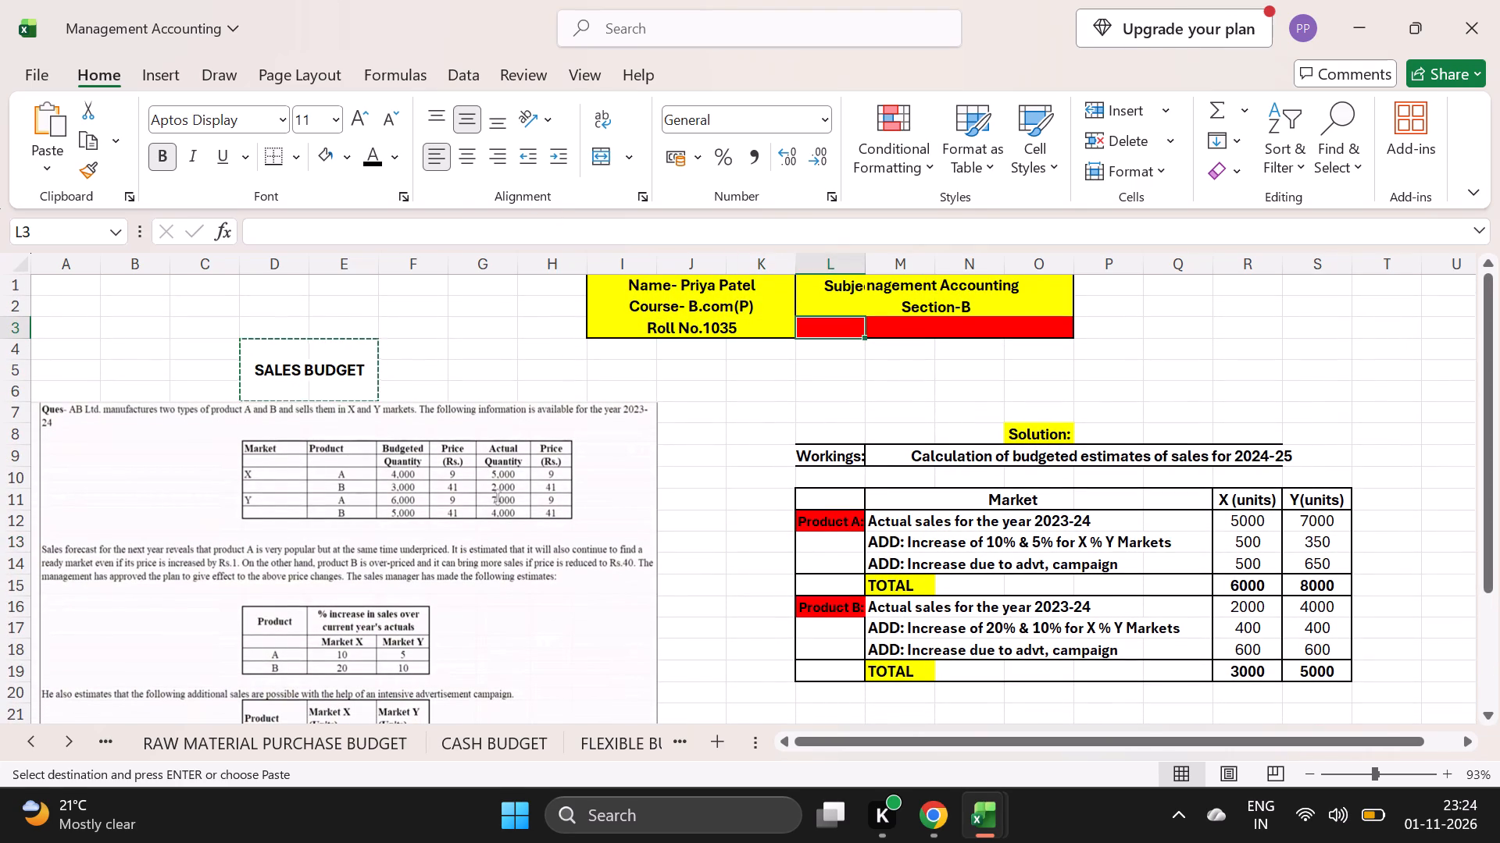
{"action": "left_click_drag", "start_coordinate": [816, 288], "coordinate": [948, 336]}
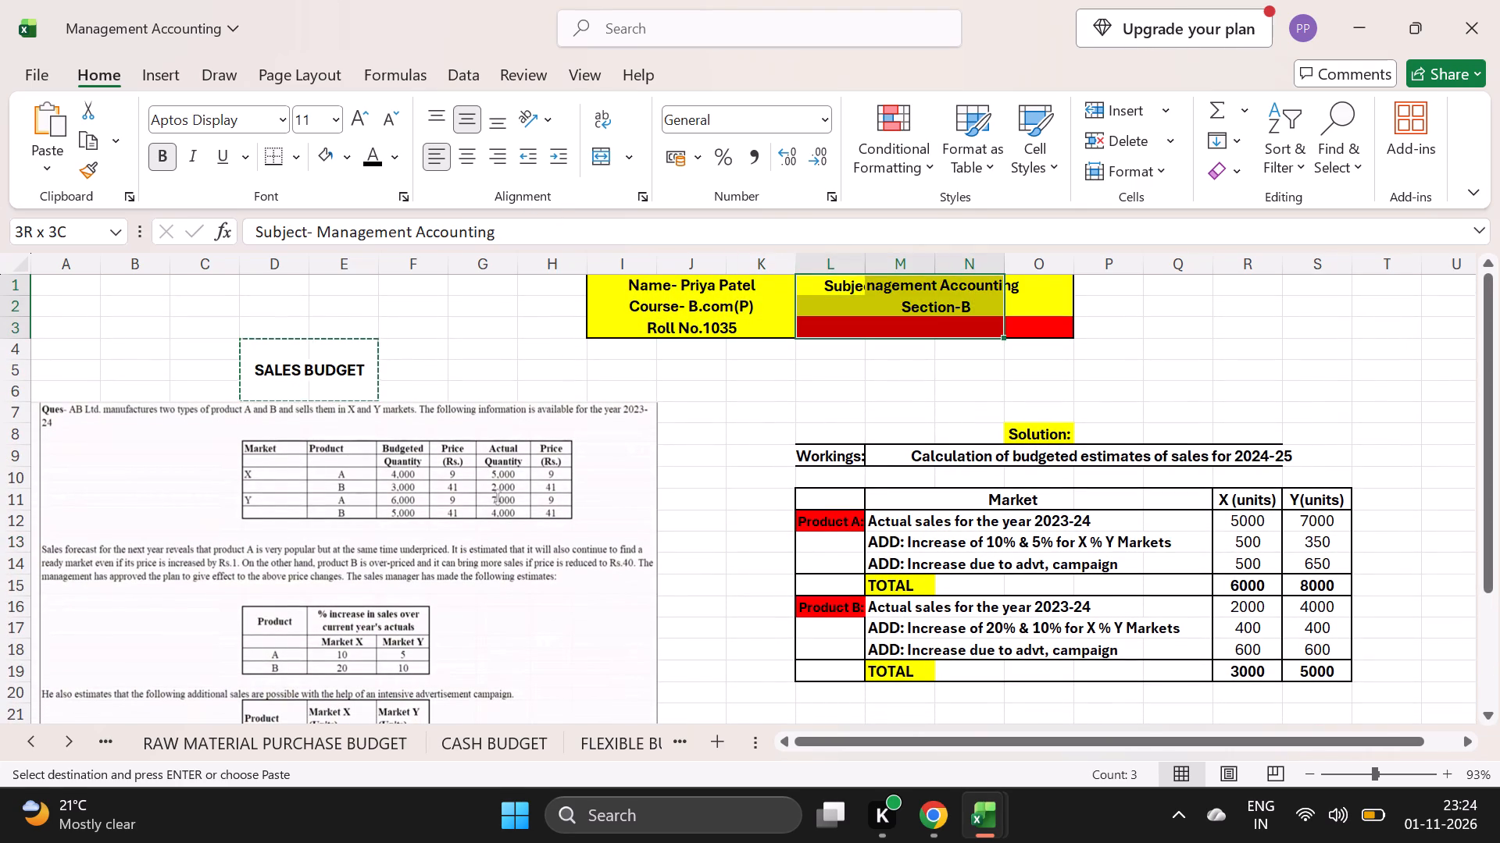
{"action": "left_click_drag", "start_coordinate": [948, 336], "coordinate": [1041, 333]}
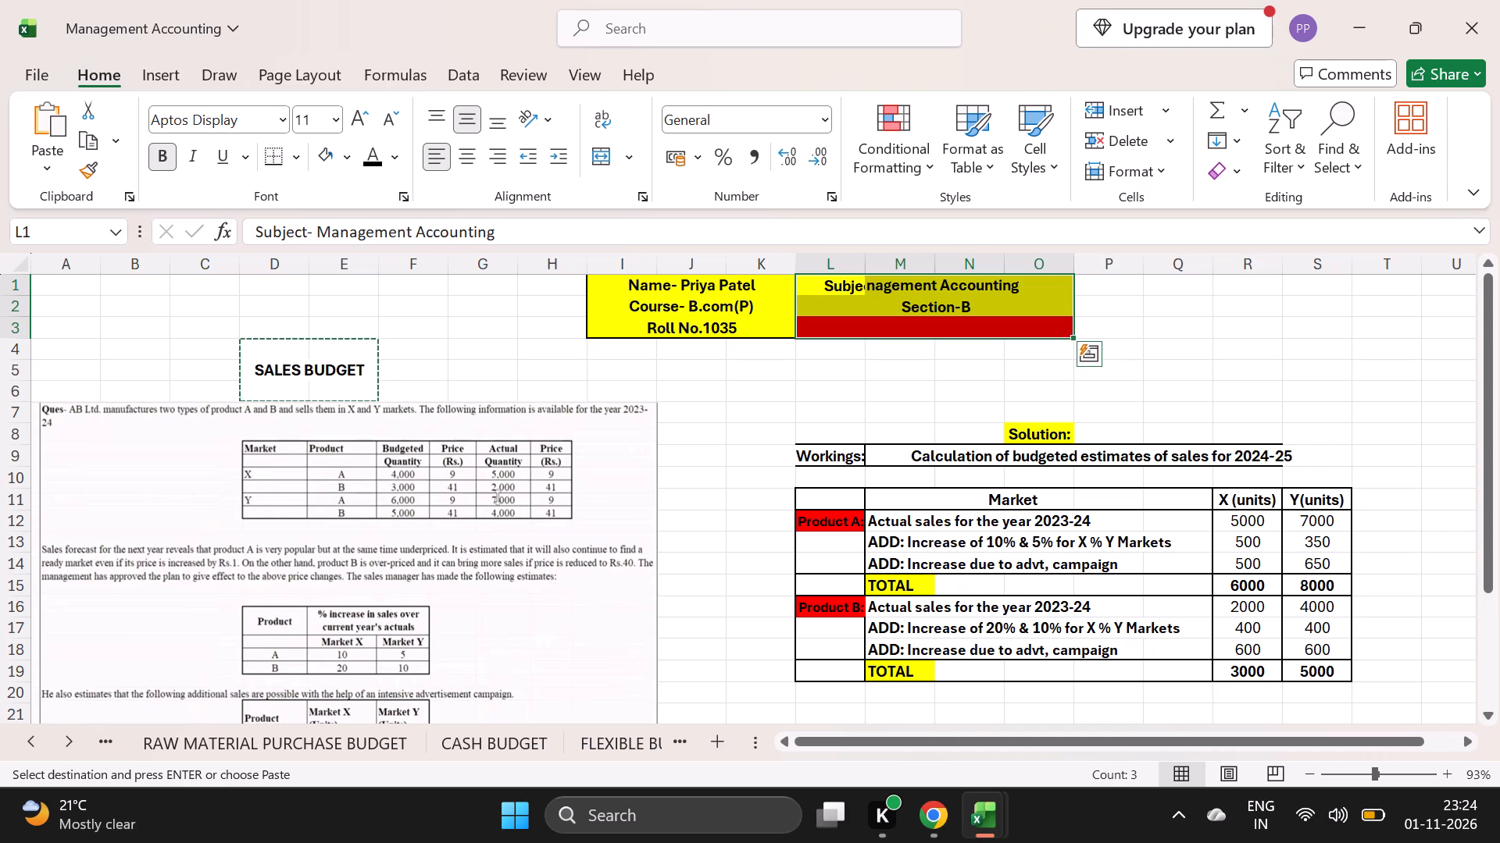
{"action": "left_click", "coordinate": [351, 165]}
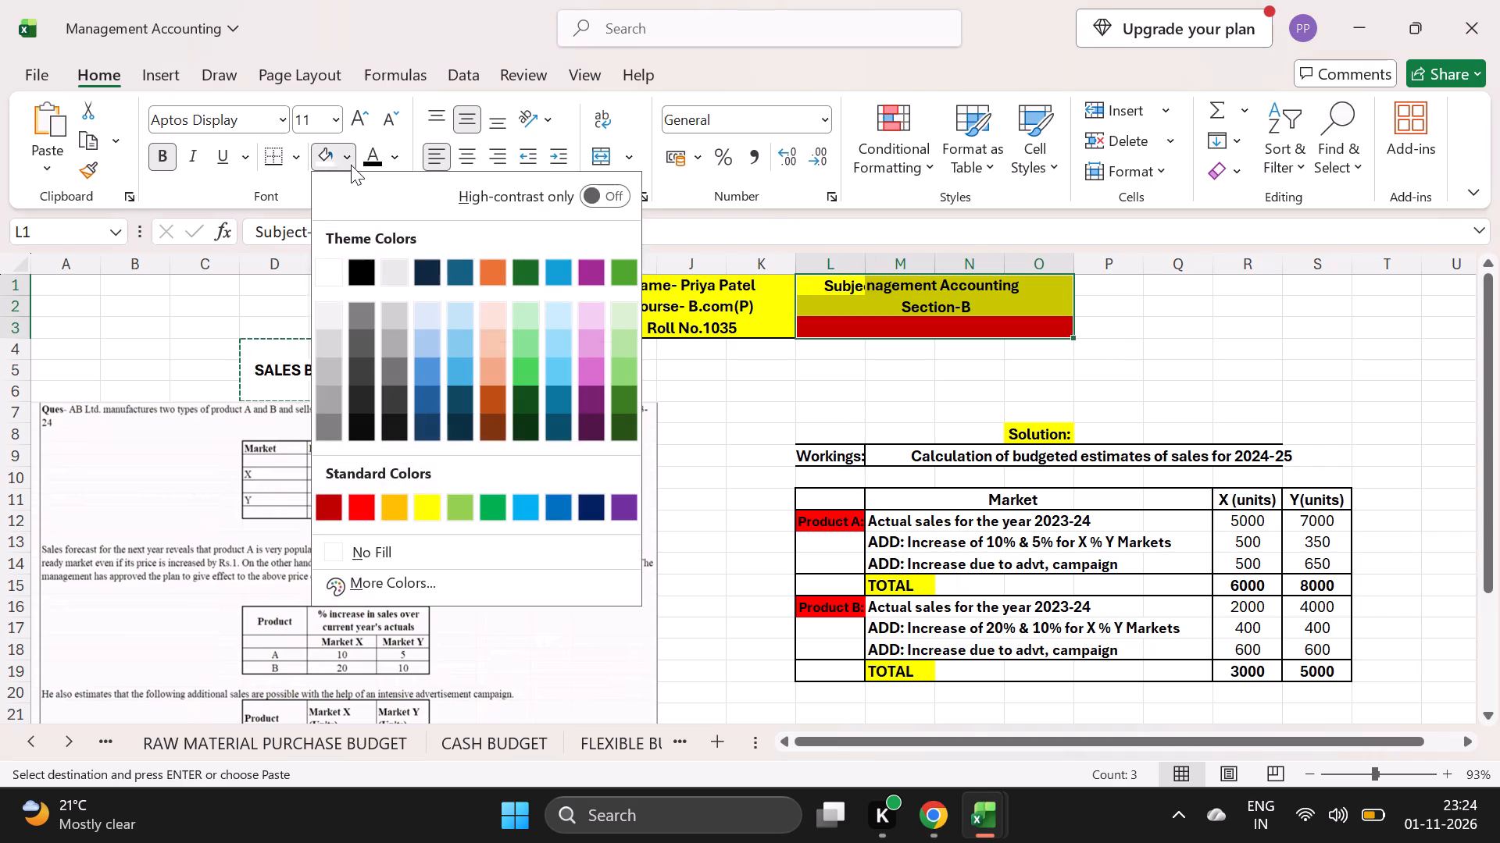
{"action": "left_click", "coordinate": [329, 273]}
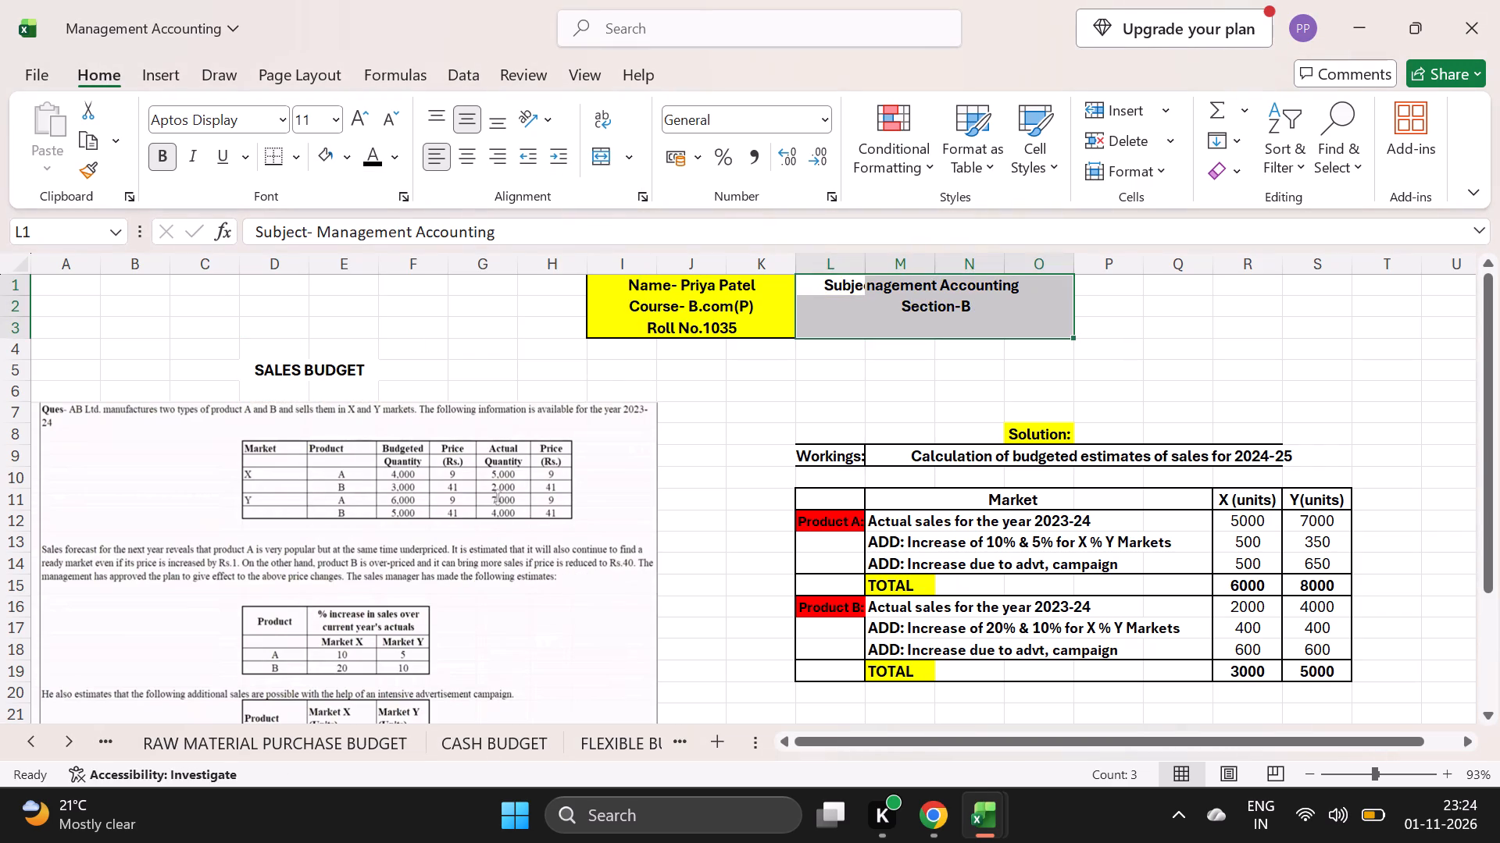
{"action": "left_click", "coordinate": [514, 373]}
{"action": "scroll", "coordinate": [496, 296], "scroll_direction": "up", "scroll_amount": 1}
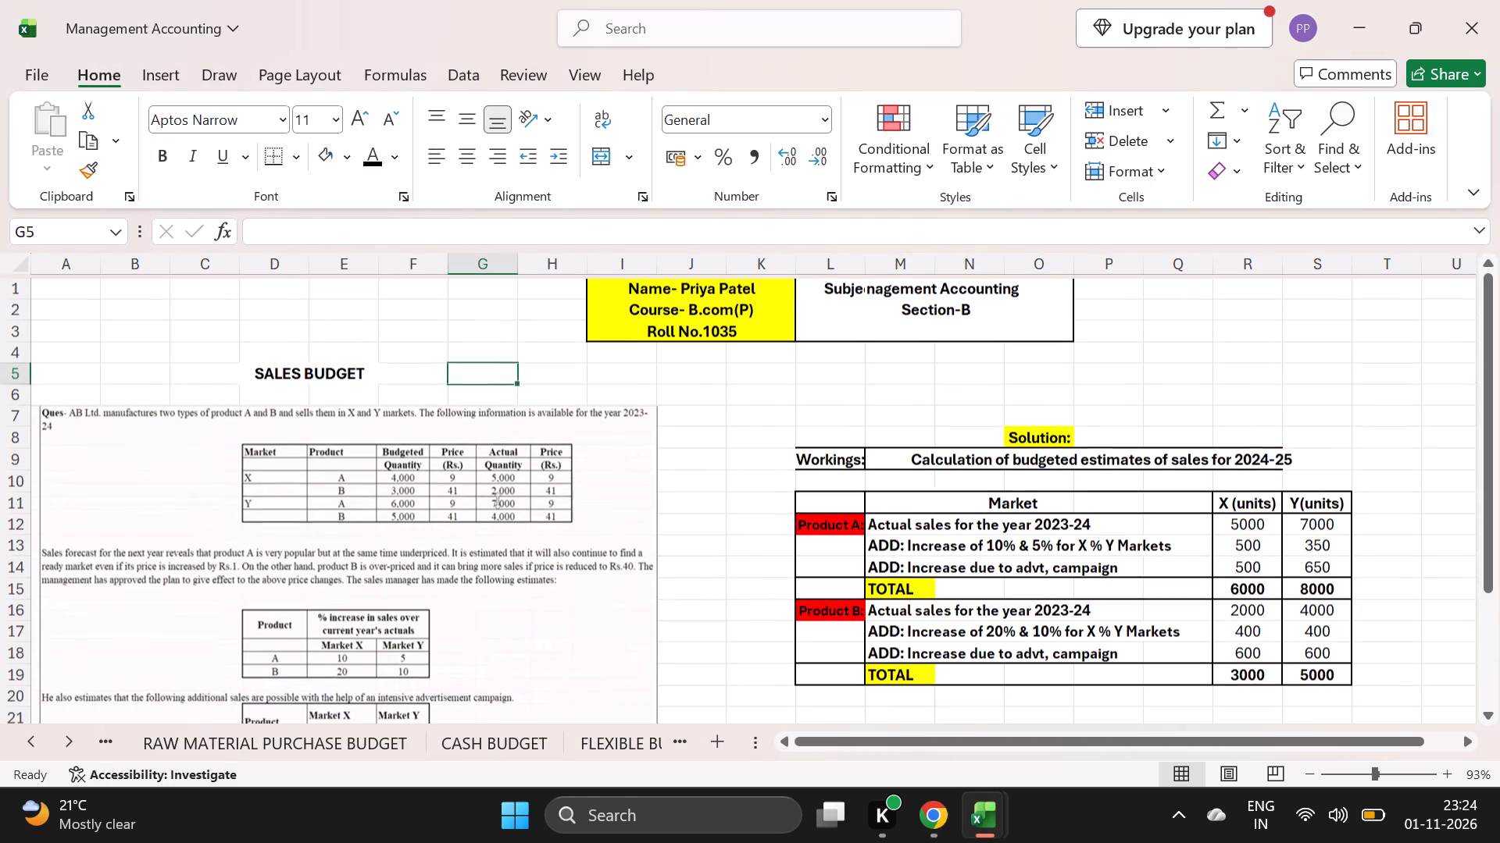
{"action": "left_click", "coordinate": [784, 386]}
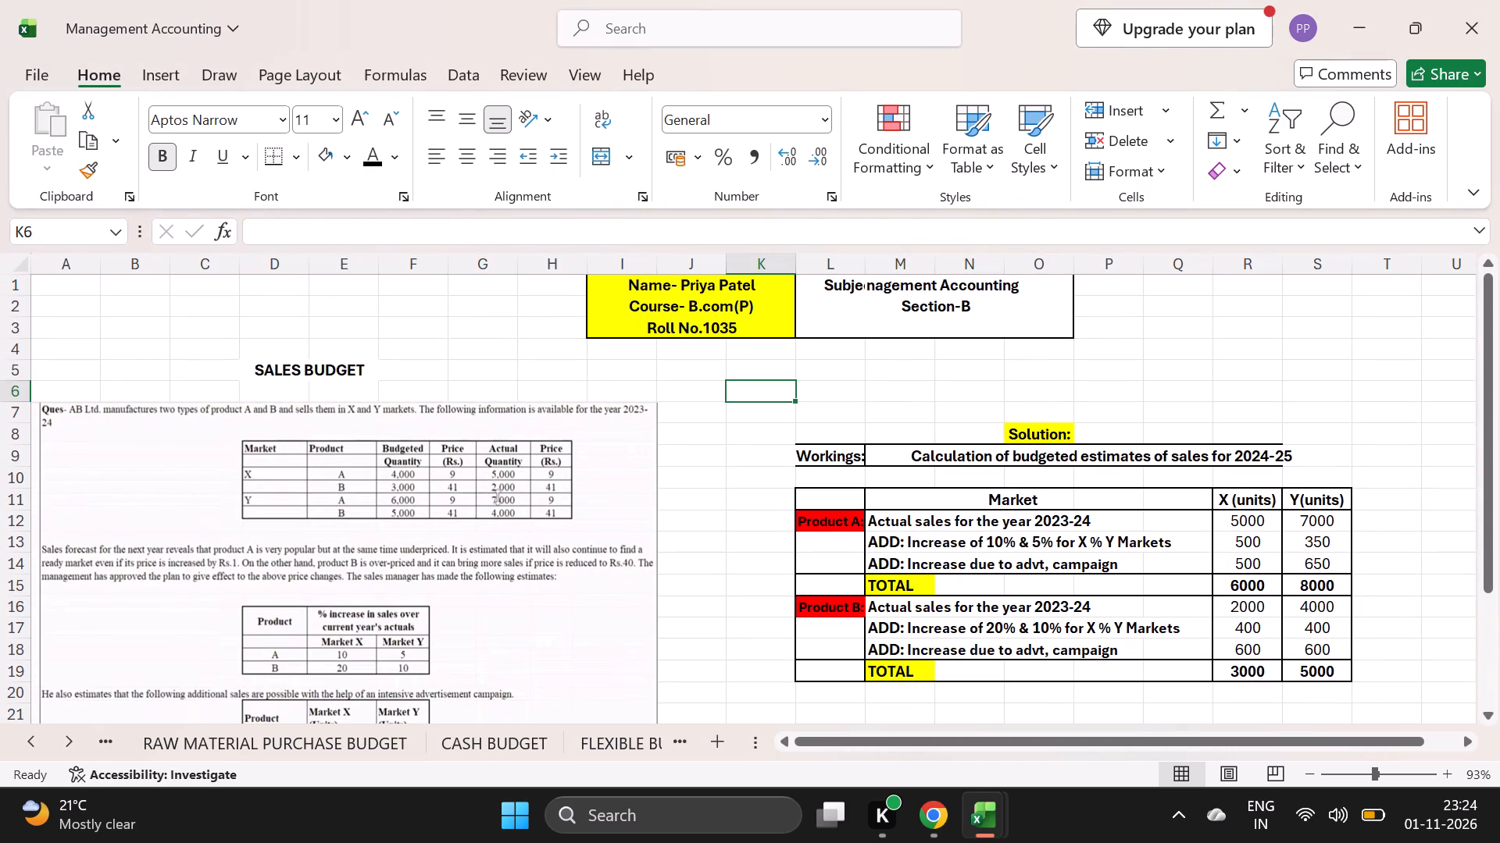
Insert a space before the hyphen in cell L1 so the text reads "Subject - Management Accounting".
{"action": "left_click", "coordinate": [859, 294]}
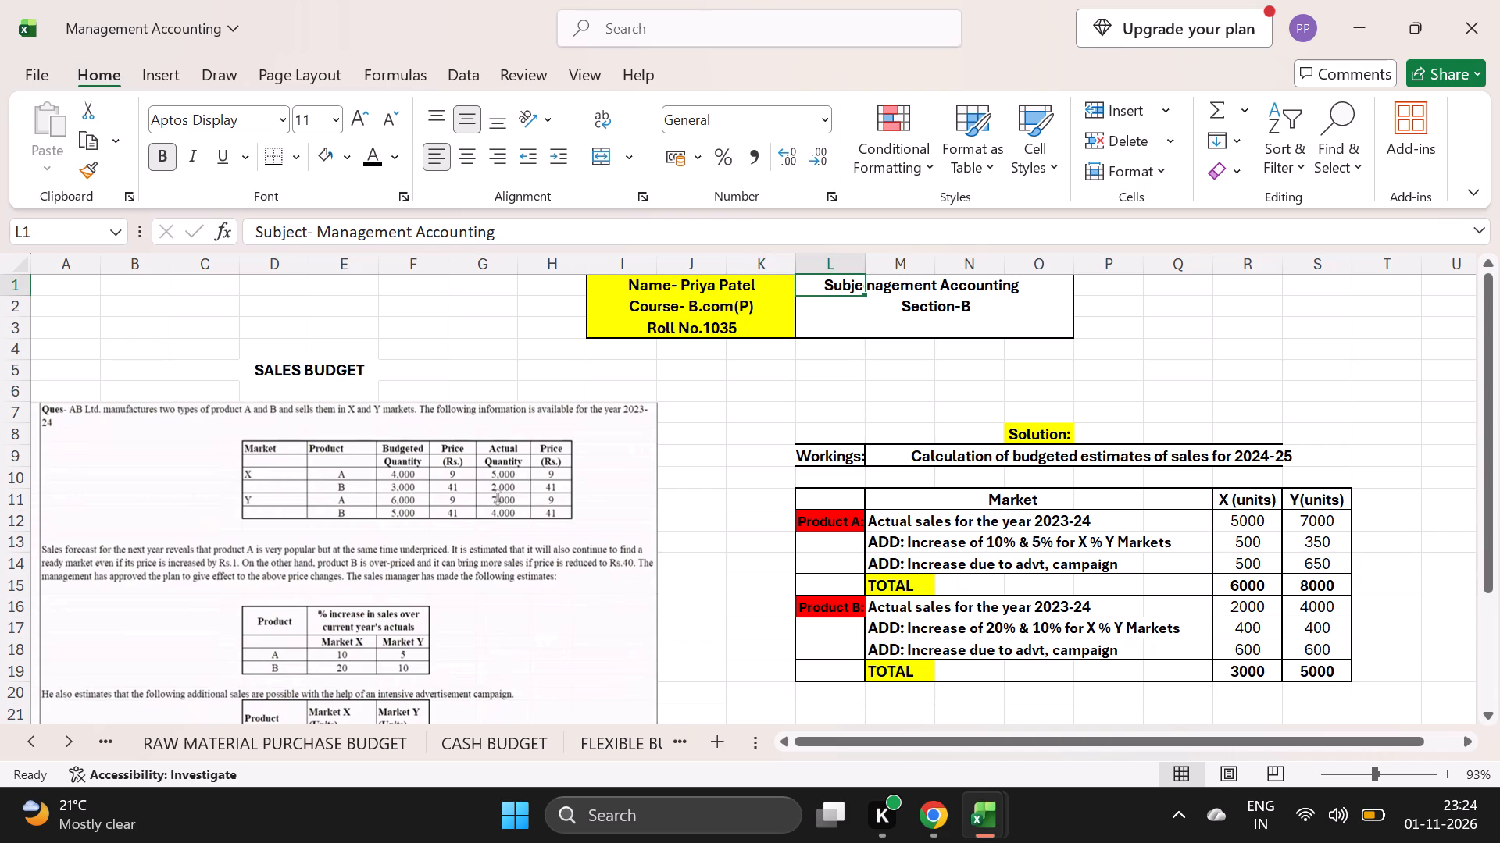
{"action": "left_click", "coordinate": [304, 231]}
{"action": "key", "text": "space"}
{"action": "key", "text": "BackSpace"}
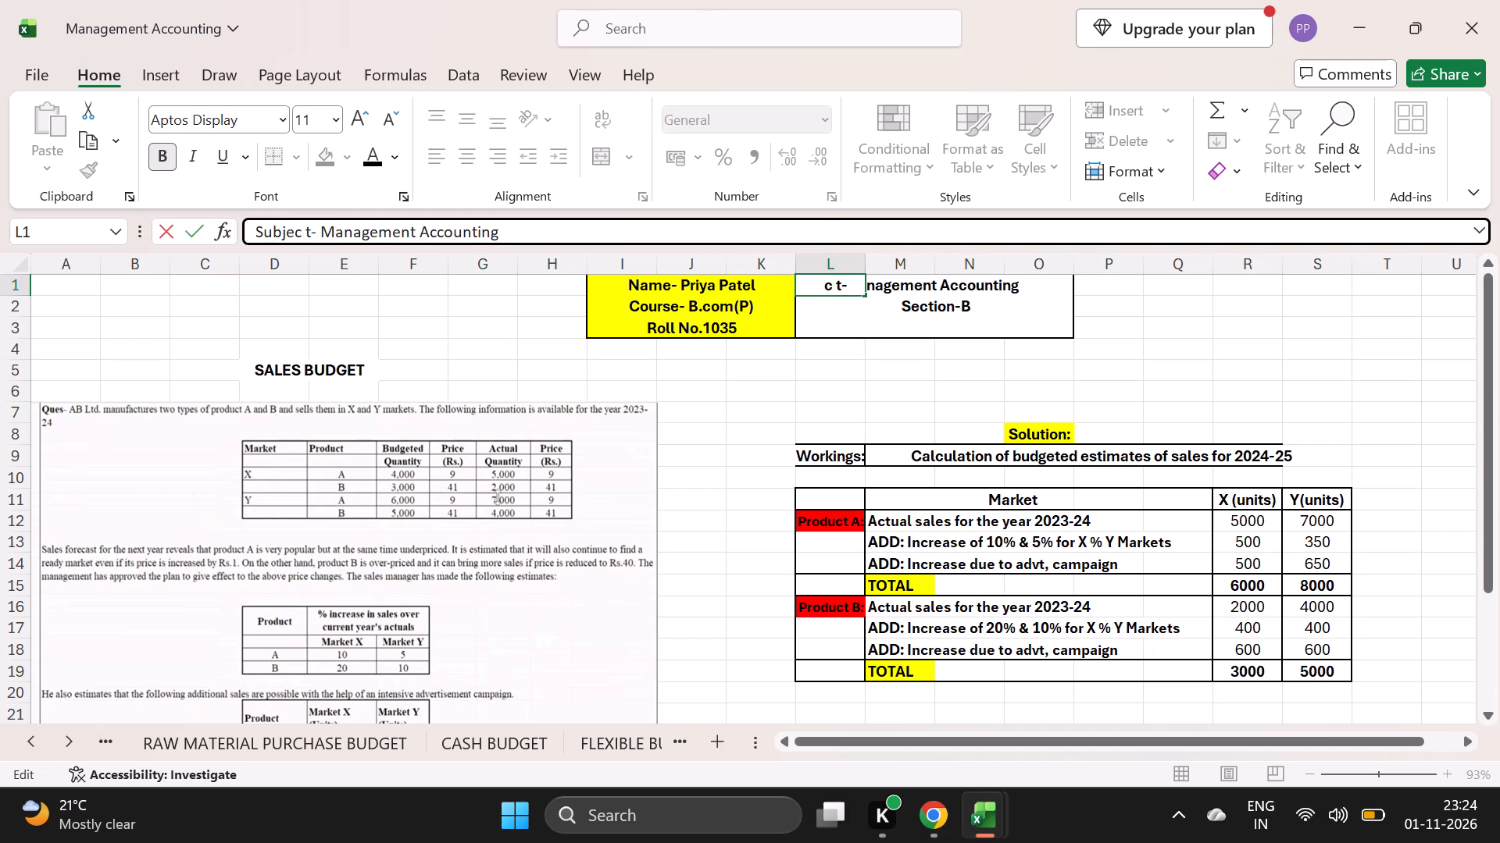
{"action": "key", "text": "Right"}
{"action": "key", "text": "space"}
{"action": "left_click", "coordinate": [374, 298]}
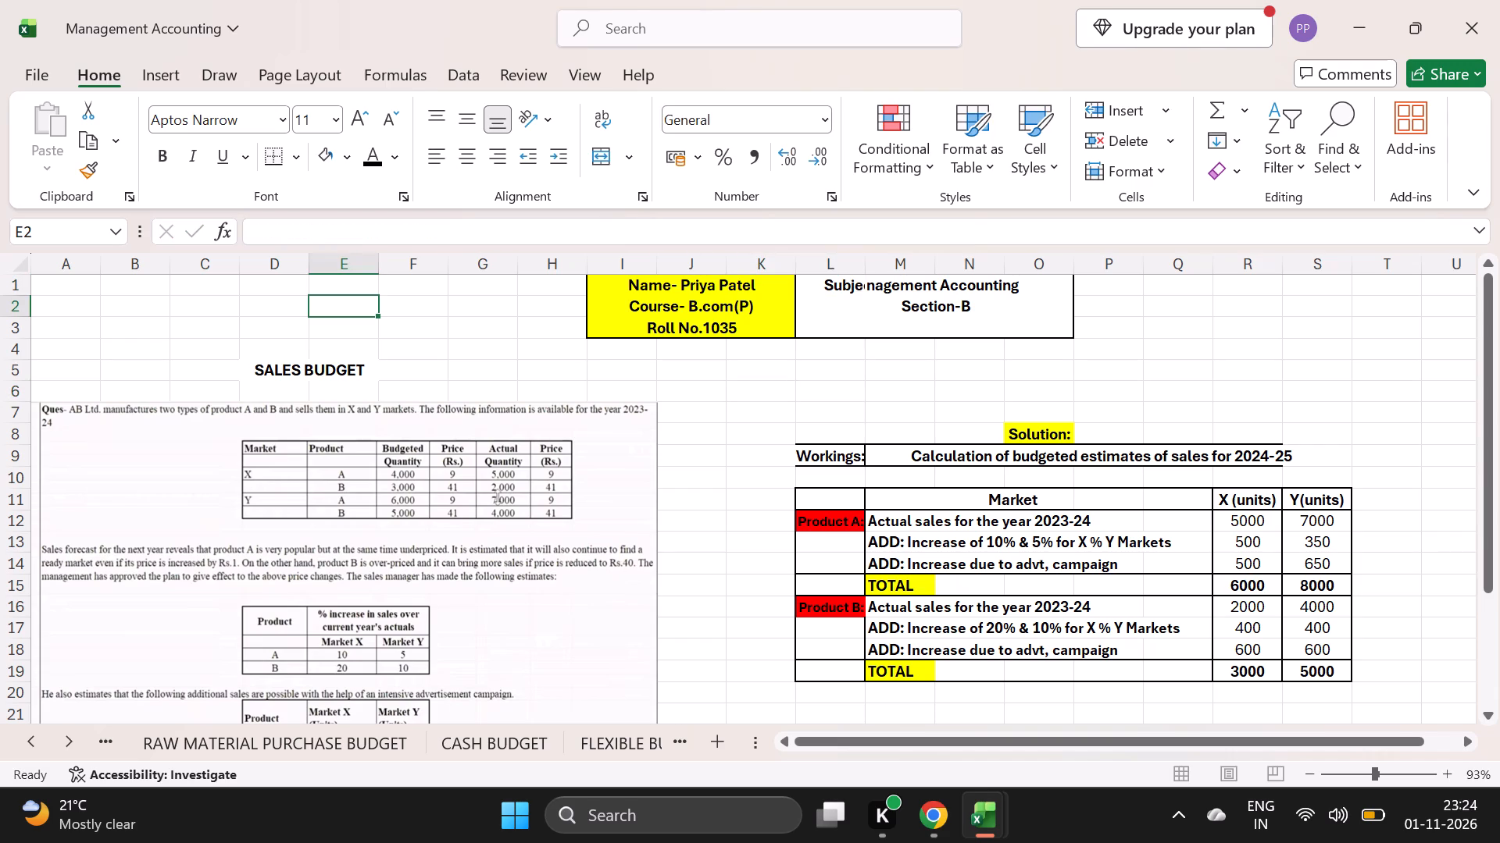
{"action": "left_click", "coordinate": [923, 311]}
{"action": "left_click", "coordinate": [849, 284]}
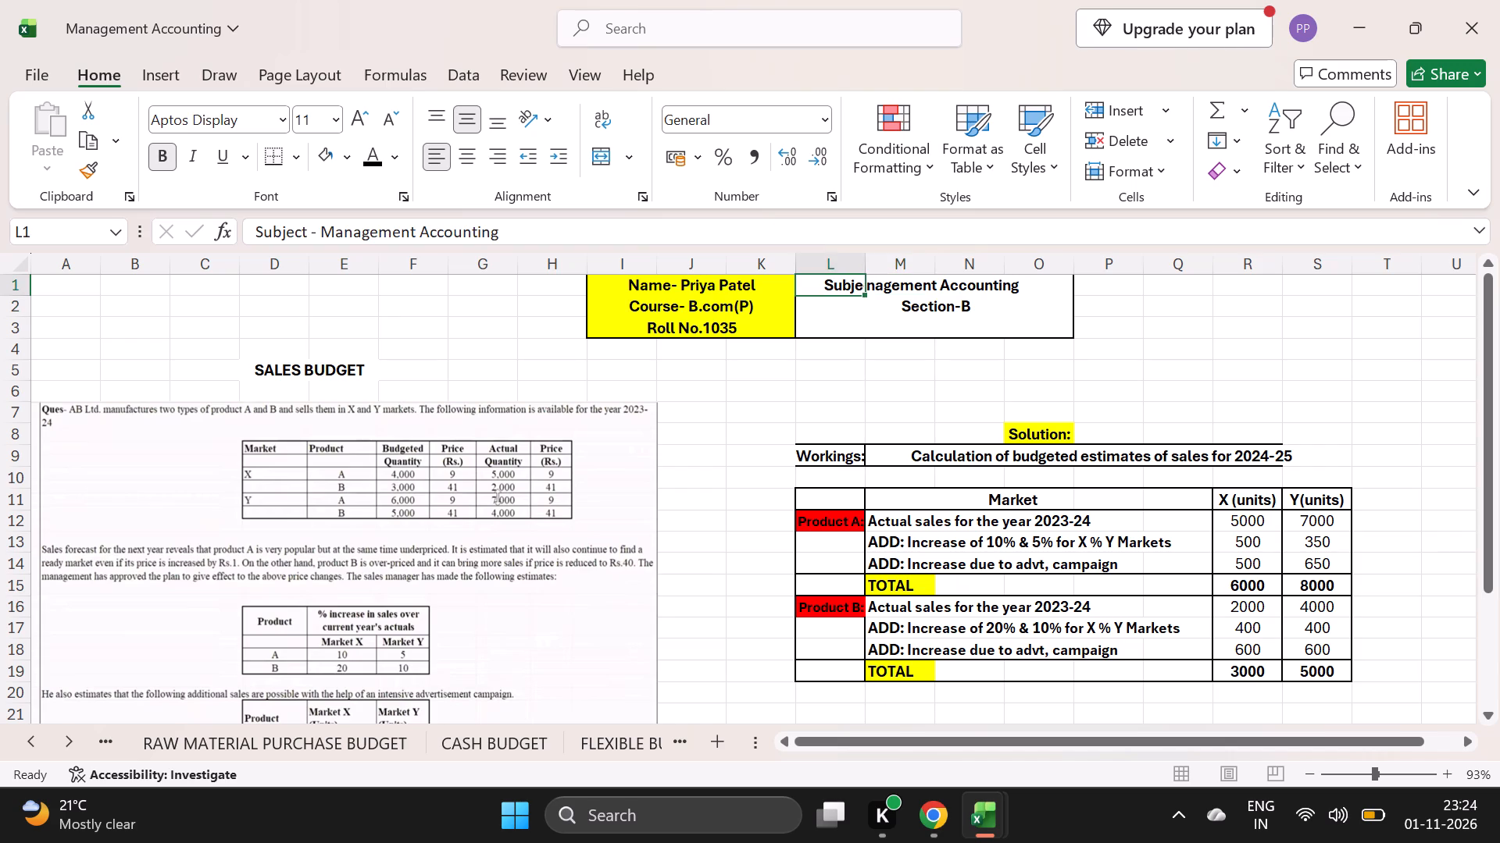
Clear the subject and section text from header cells L1:O3.
{"action": "left_click_drag", "start_coordinate": [840, 287], "coordinate": [1029, 330]}
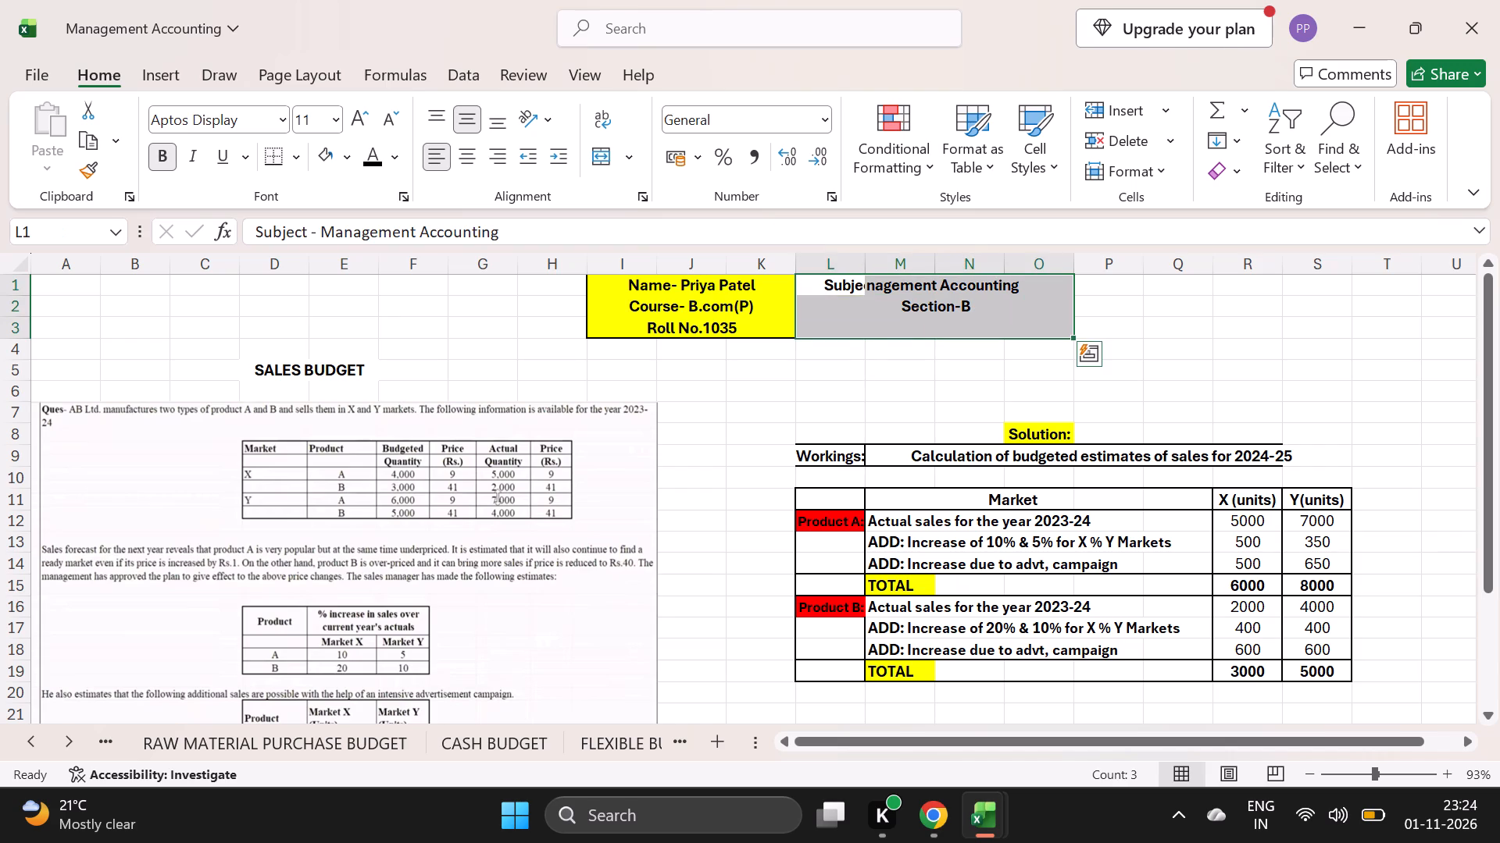
{"action": "key", "text": "ctrl+Delete"}
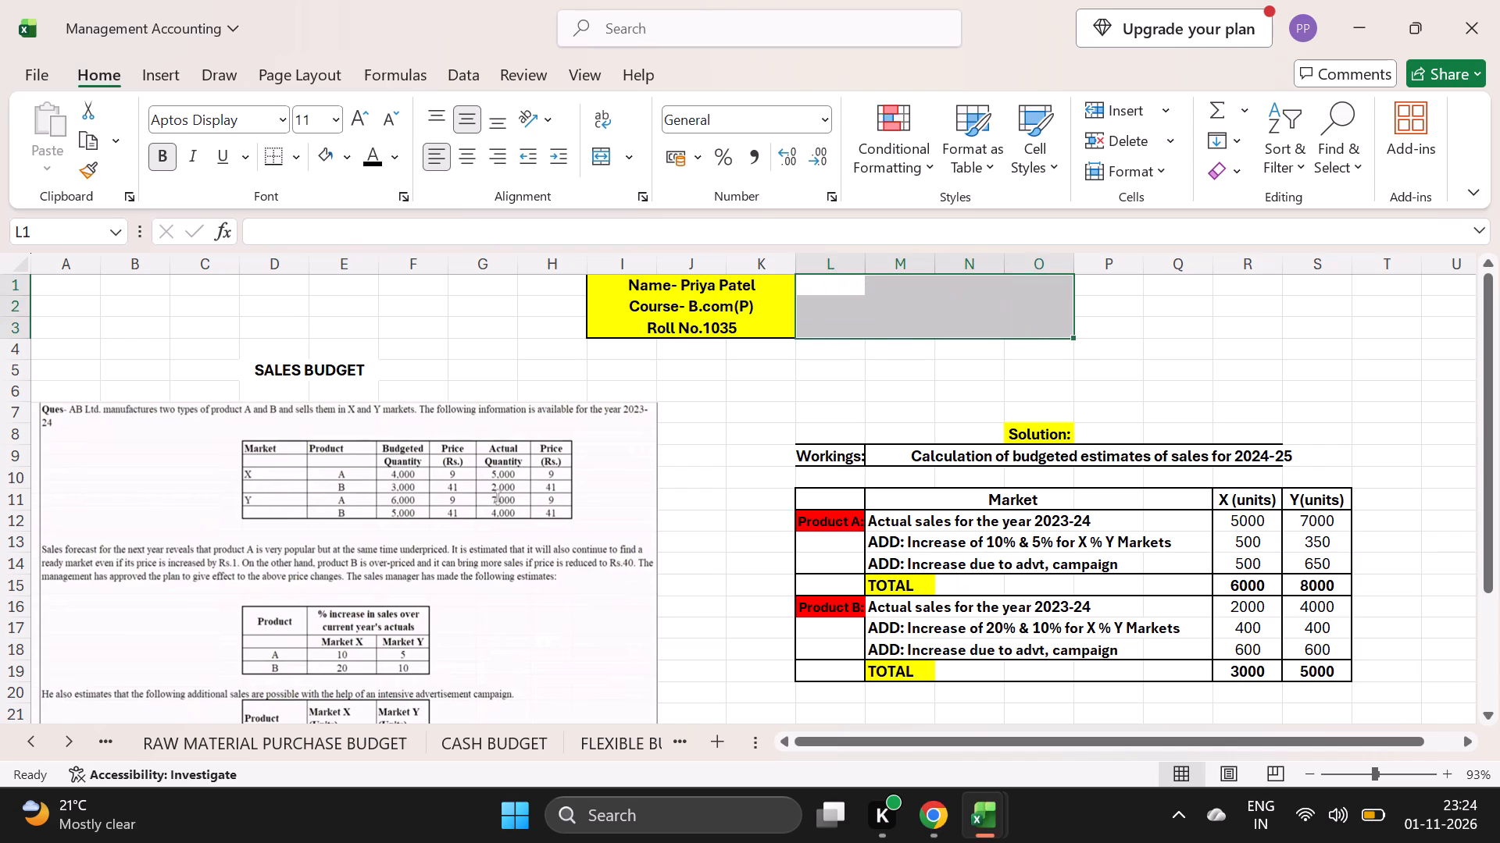
{"action": "left_click", "coordinate": [1027, 356]}
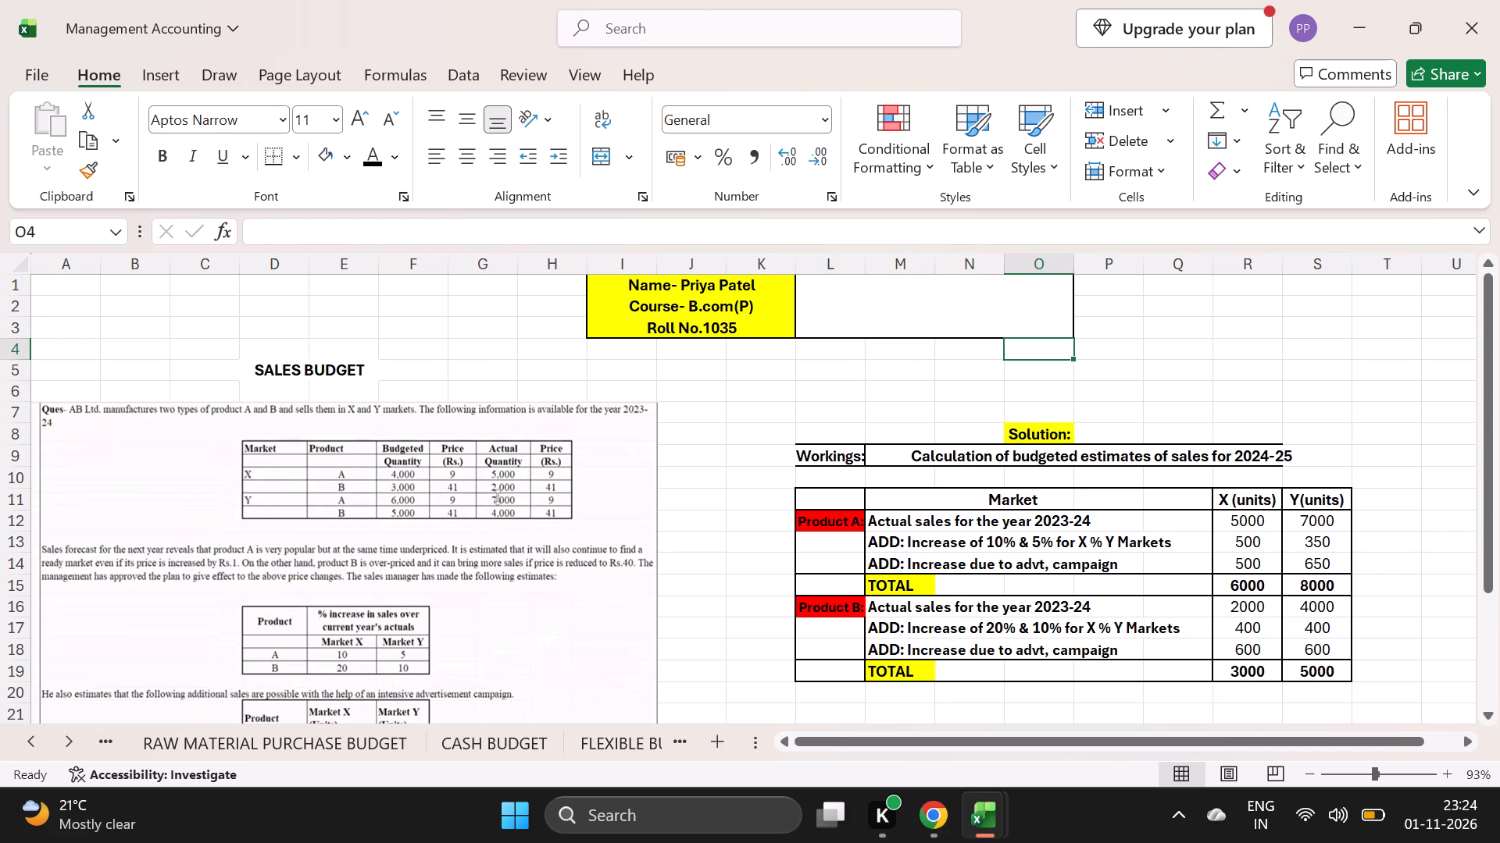
Apply All Borders to the blank header cells L1:M3 beside the yellow student details block.
{"action": "scroll", "coordinate": [870, 361], "scroll_direction": "up", "scroll_amount": 1}
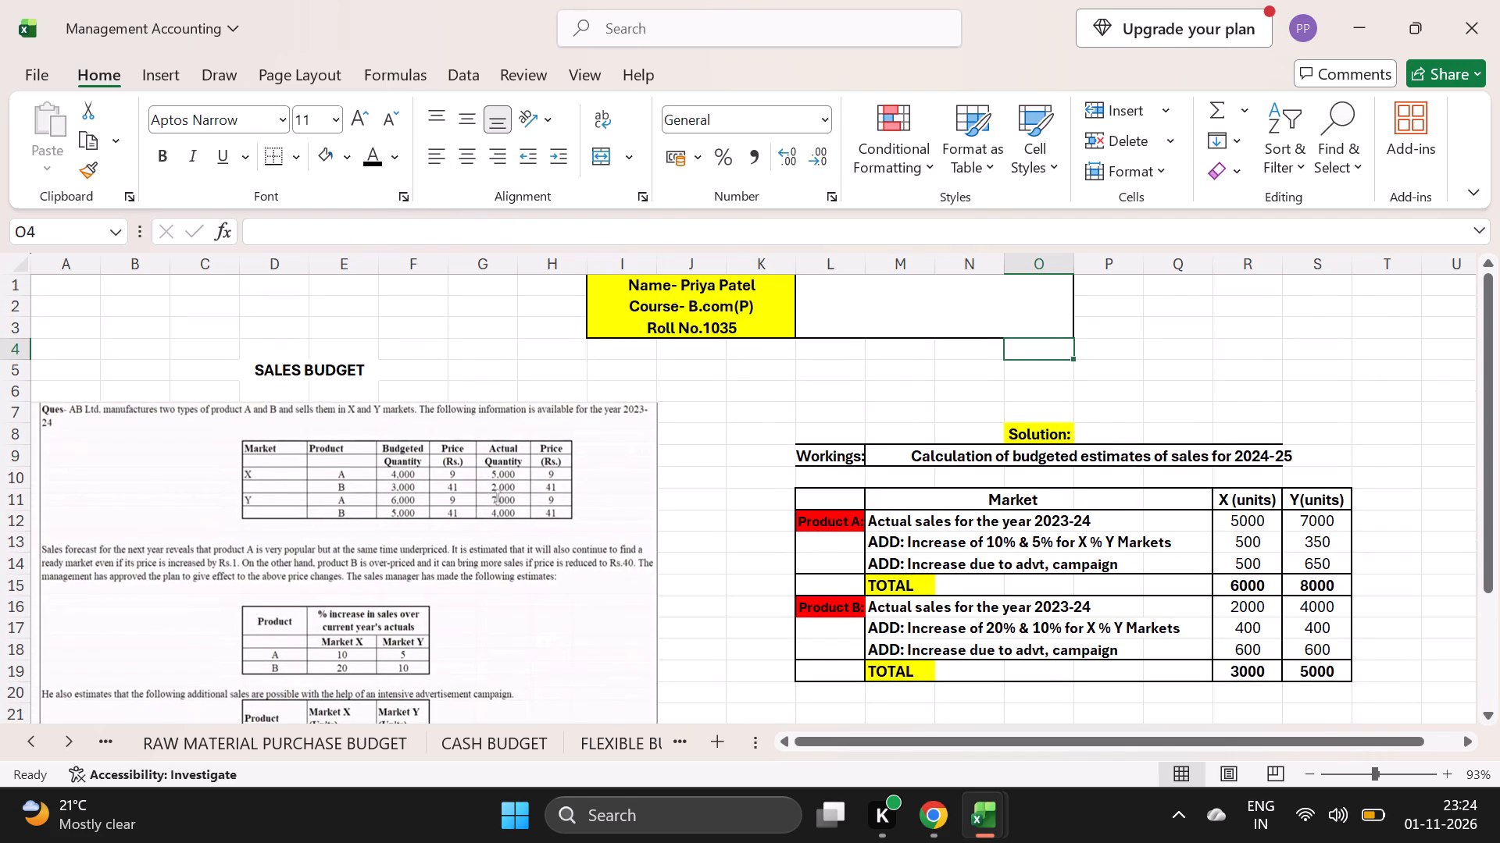
{"action": "scroll", "coordinate": [848, 347], "scroll_direction": "up", "scroll_amount": 1}
{"action": "double_click", "coordinate": [825, 293]}
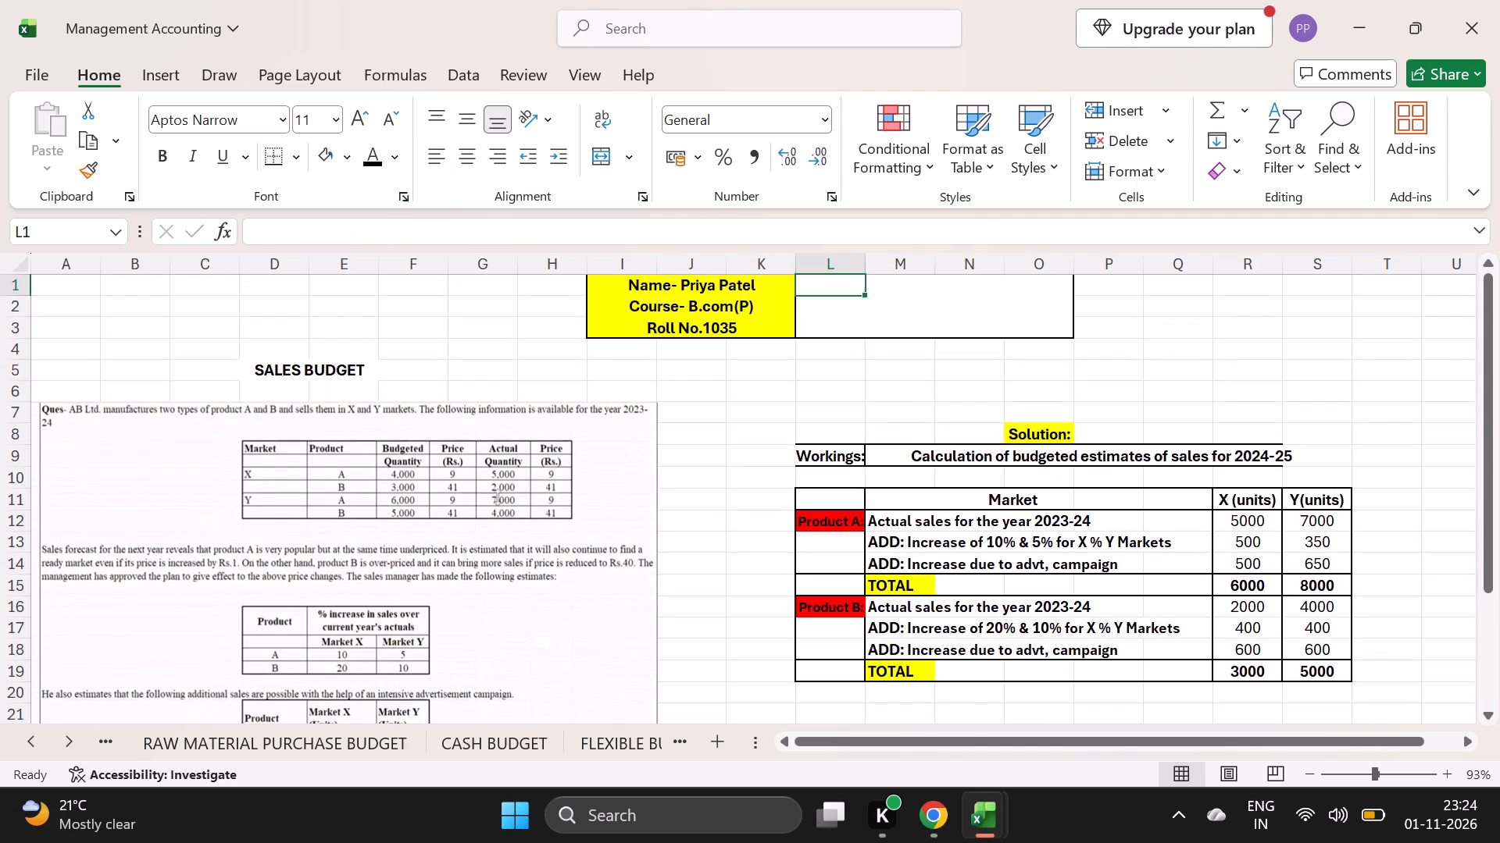
{"action": "left_click_drag", "start_coordinate": [812, 292], "coordinate": [852, 336]}
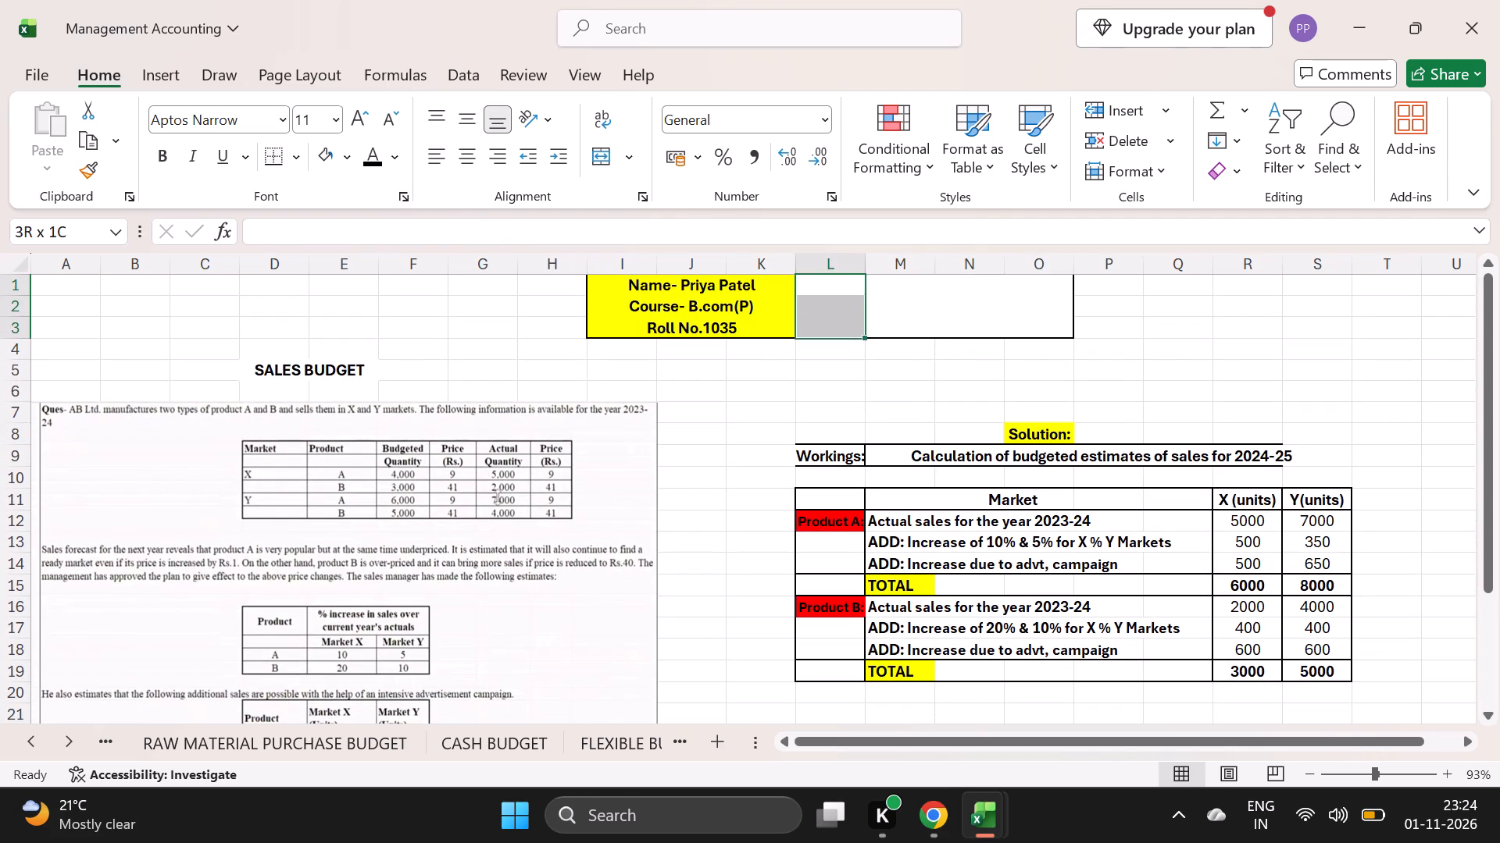
{"action": "left_click_drag", "start_coordinate": [852, 336], "coordinate": [899, 333]}
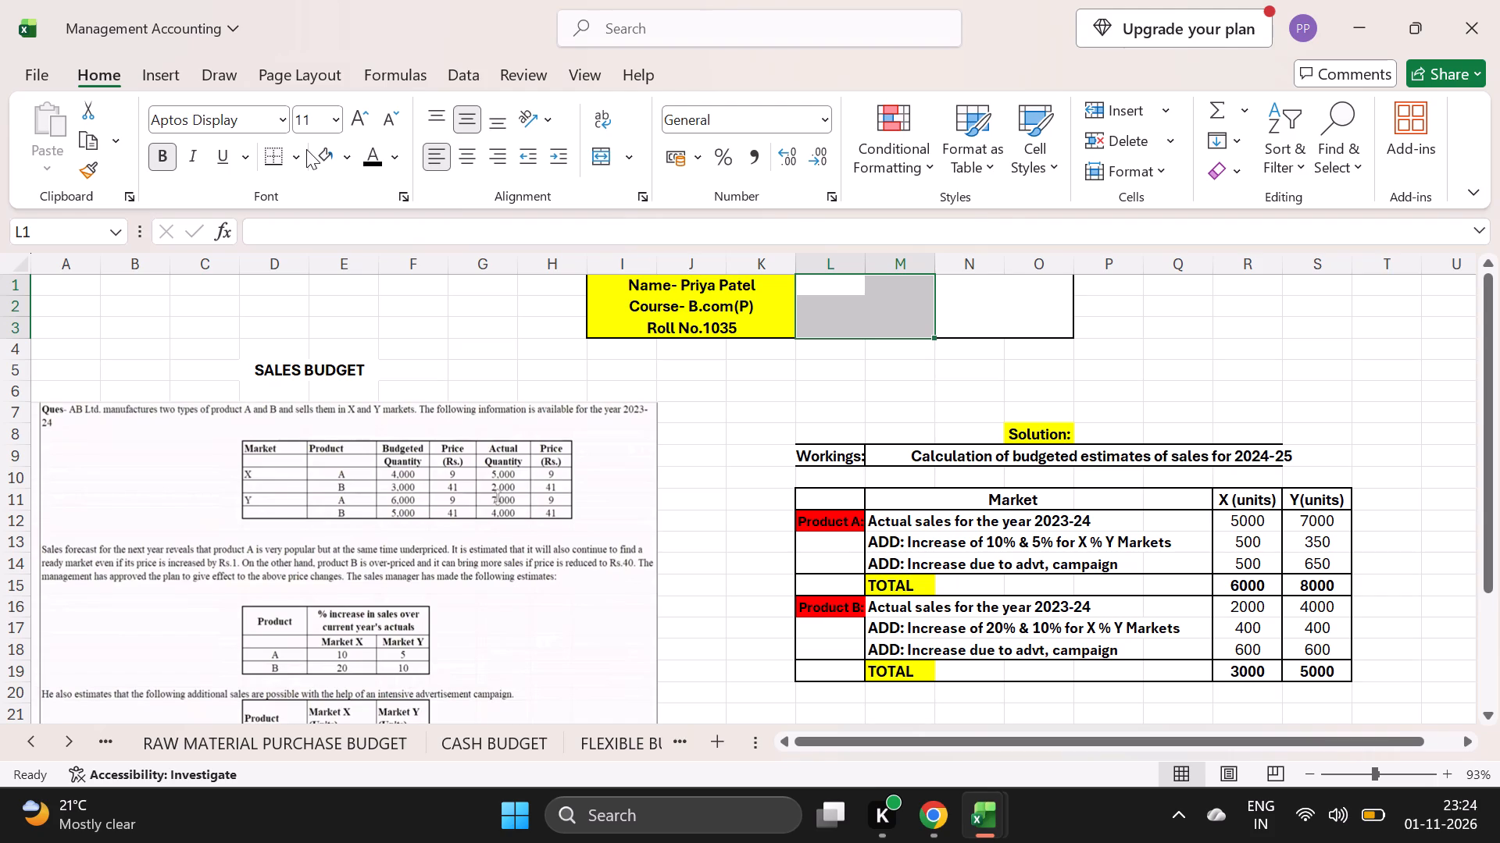
{"action": "left_click", "coordinate": [295, 151]}
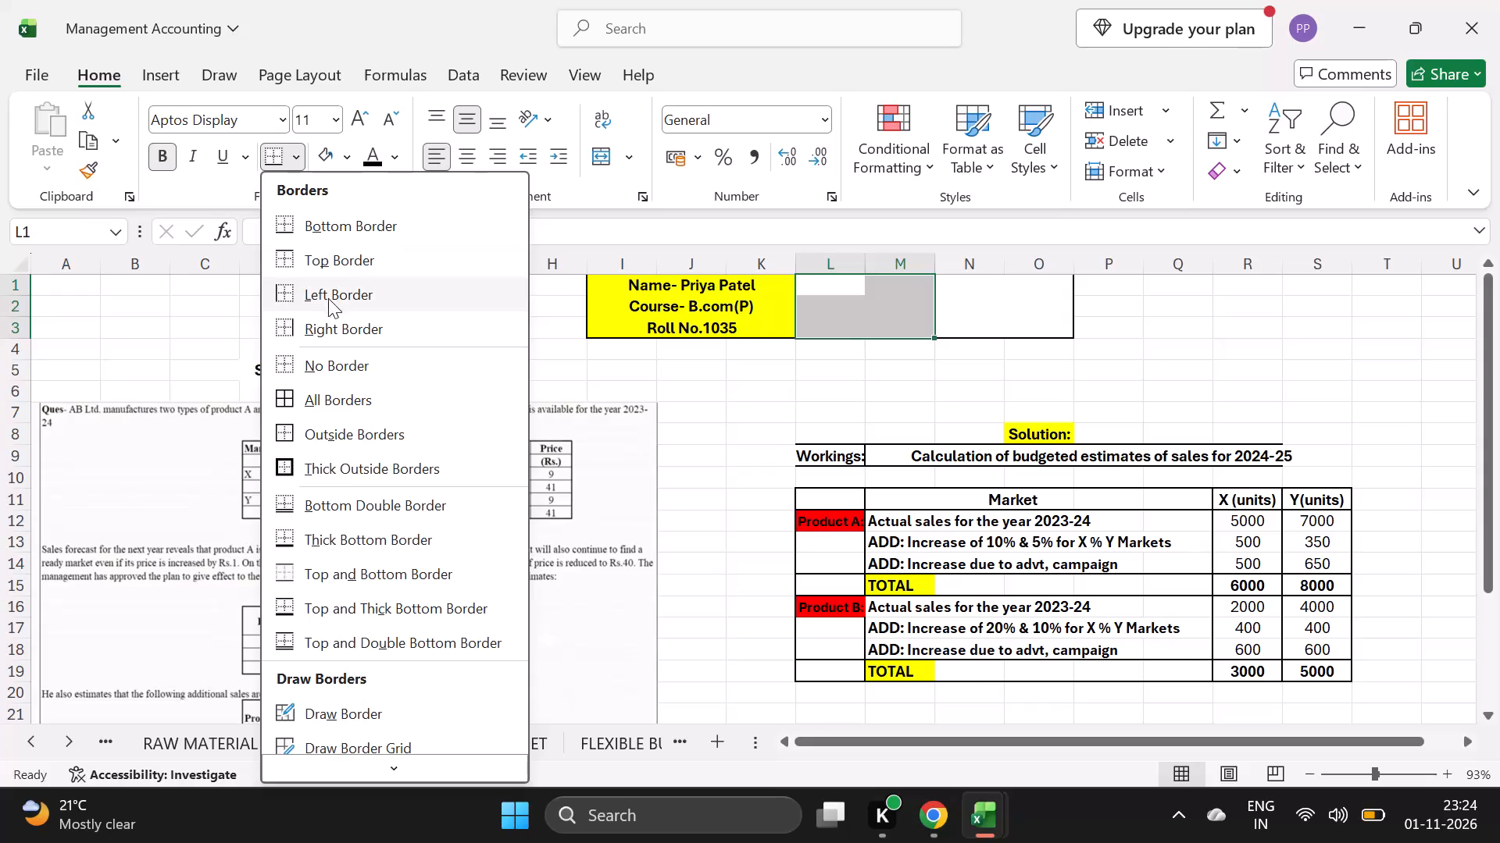
{"action": "left_click", "coordinate": [374, 401]}
{"action": "left_click", "coordinate": [730, 407]}
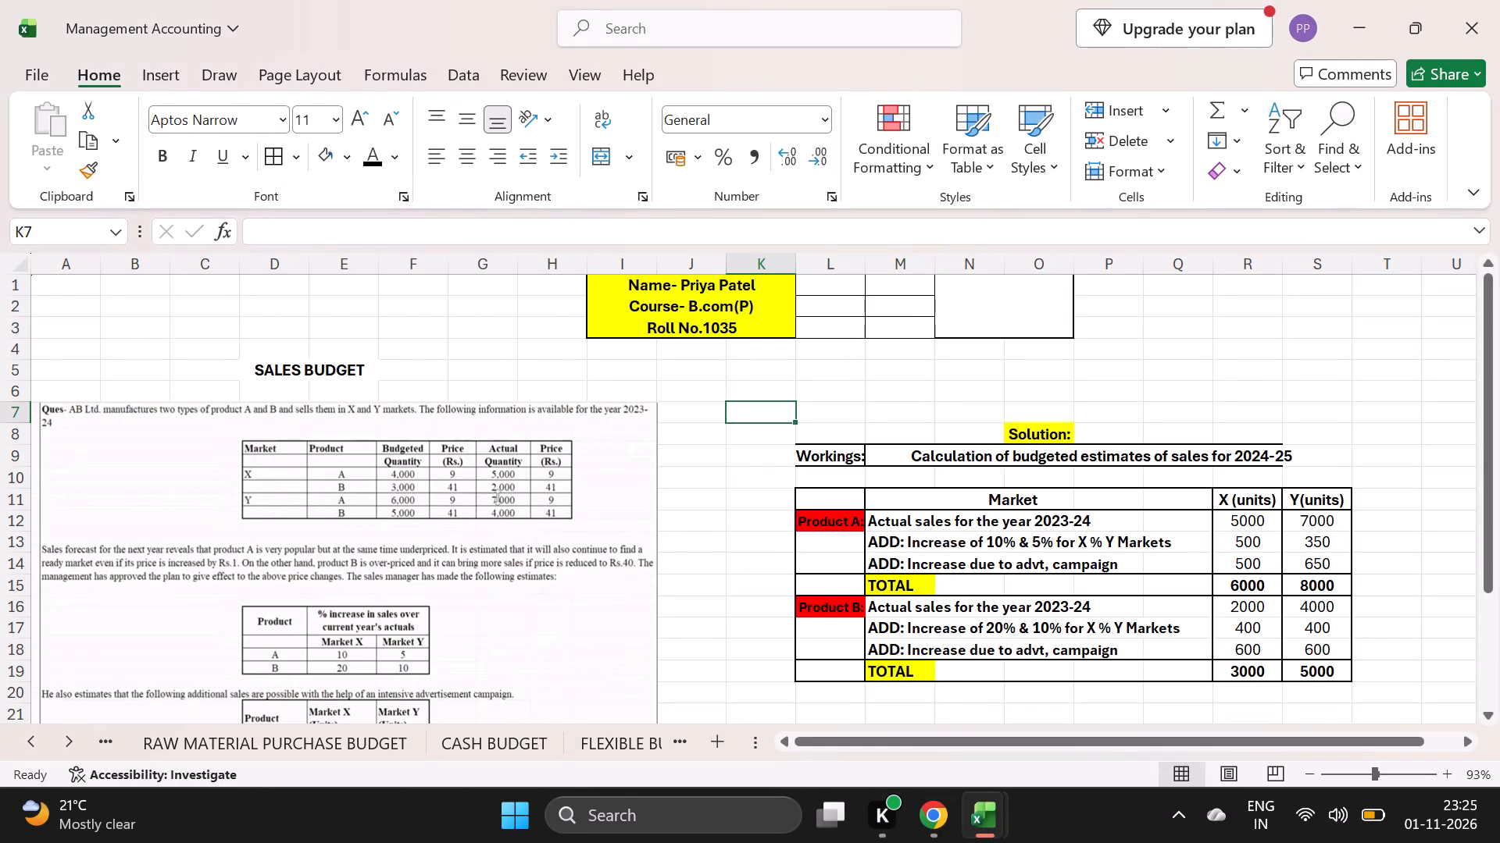
Apply All Borders to the remaining blank header cells N1:O3.
{"action": "left_click", "coordinate": [952, 311]}
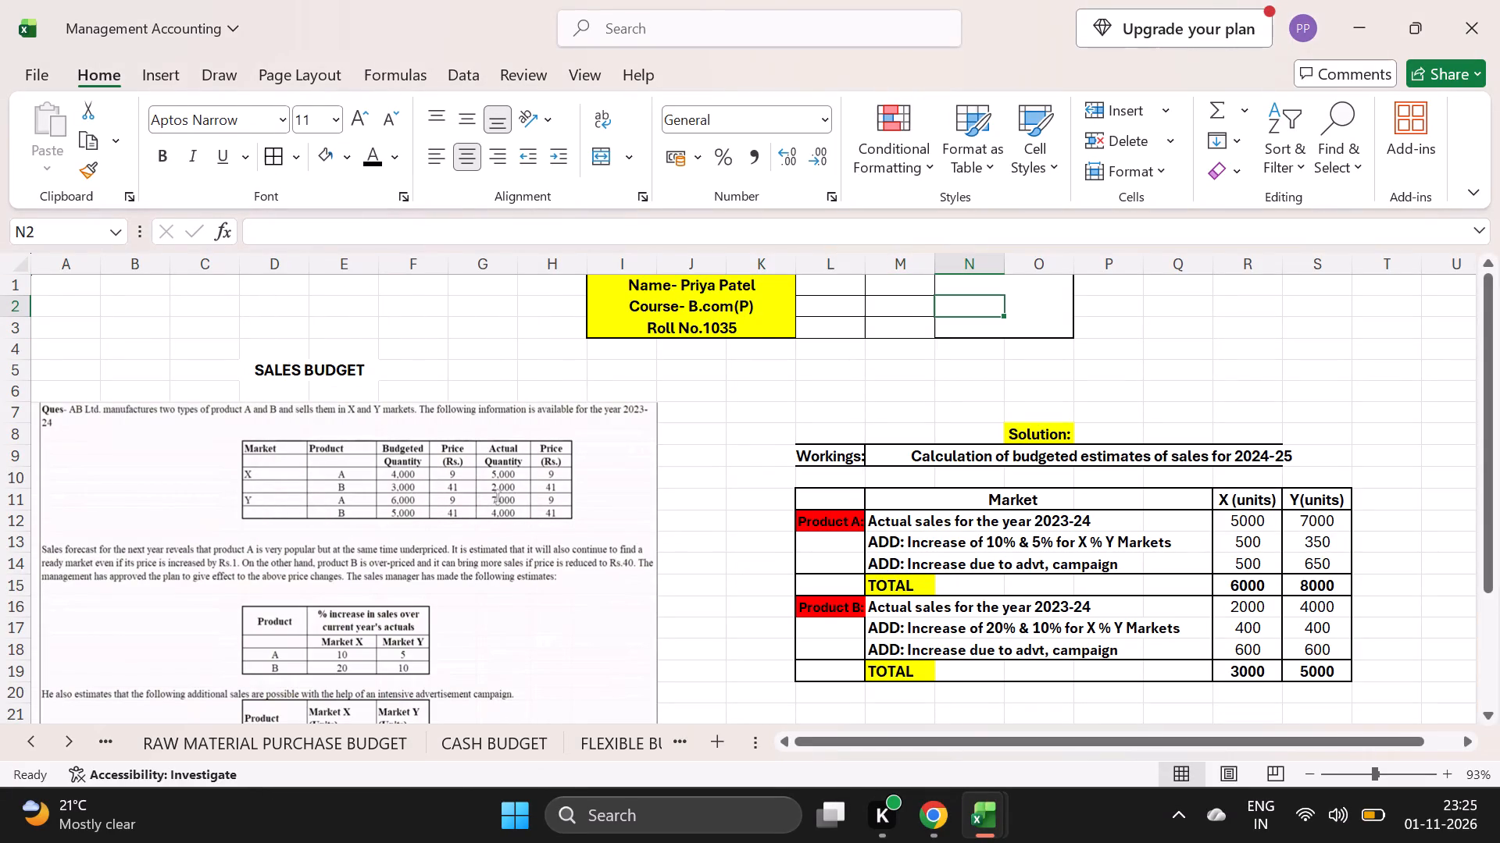
{"action": "left_click_drag", "start_coordinate": [965, 287], "coordinate": [1002, 317]}
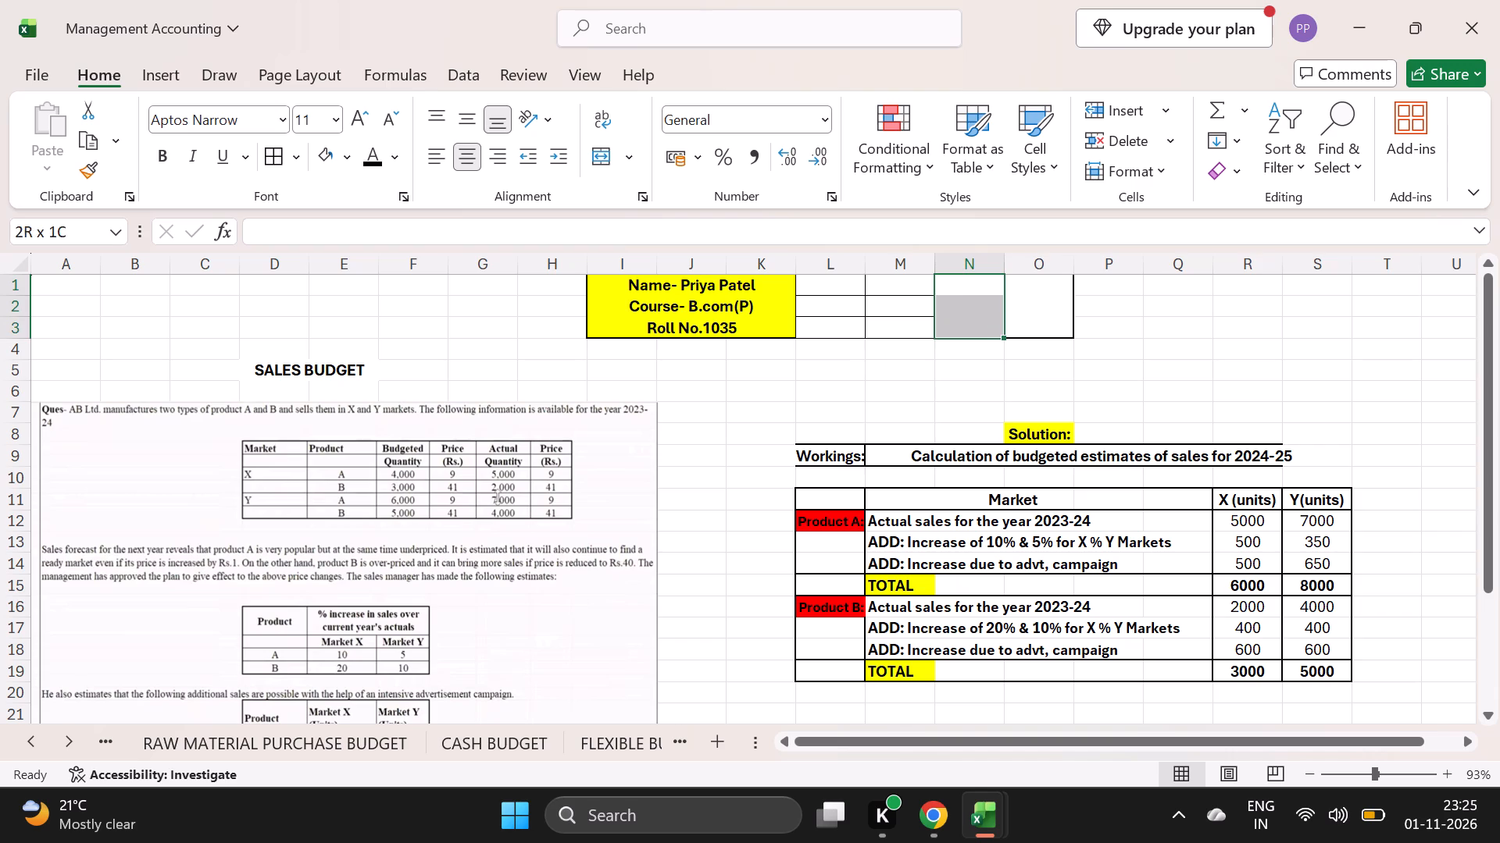
{"action": "left_click_drag", "start_coordinate": [1002, 317], "coordinate": [1010, 319]}
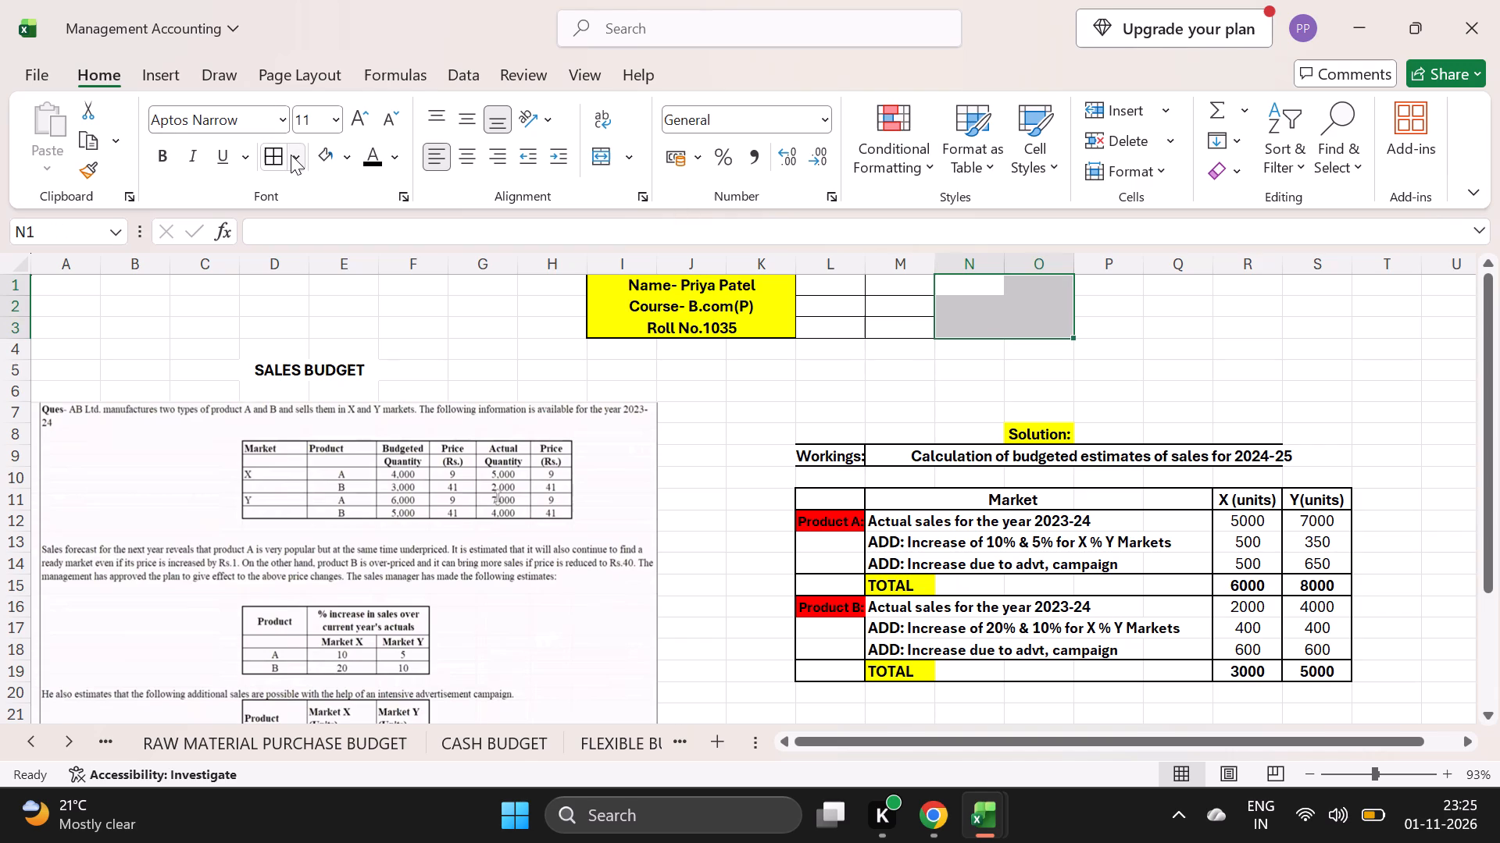
{"action": "left_click", "coordinate": [291, 155]}
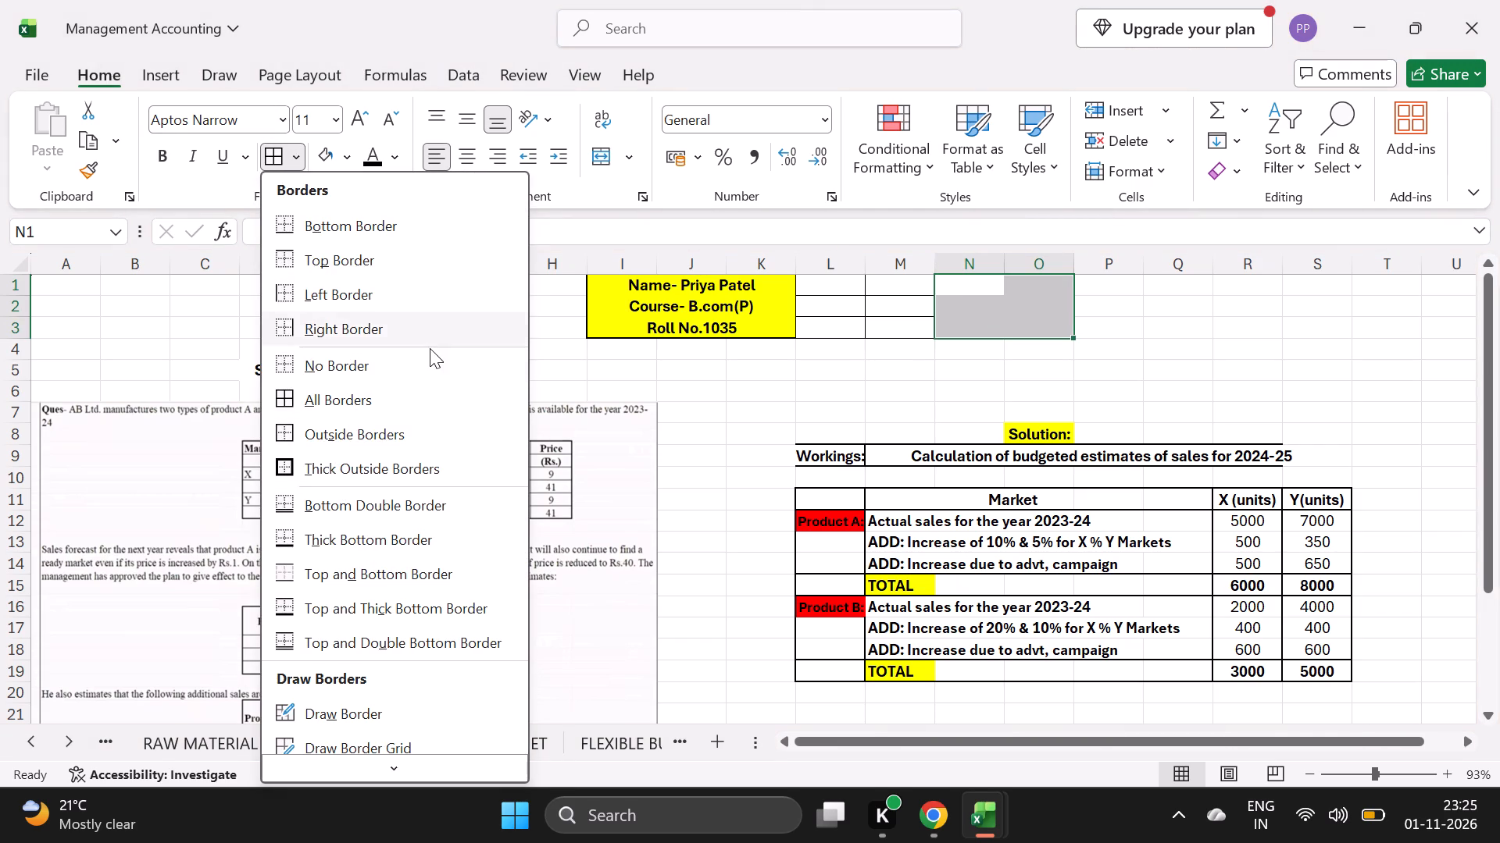
{"action": "left_click", "coordinate": [388, 401]}
{"action": "left_click", "coordinate": [705, 360]}
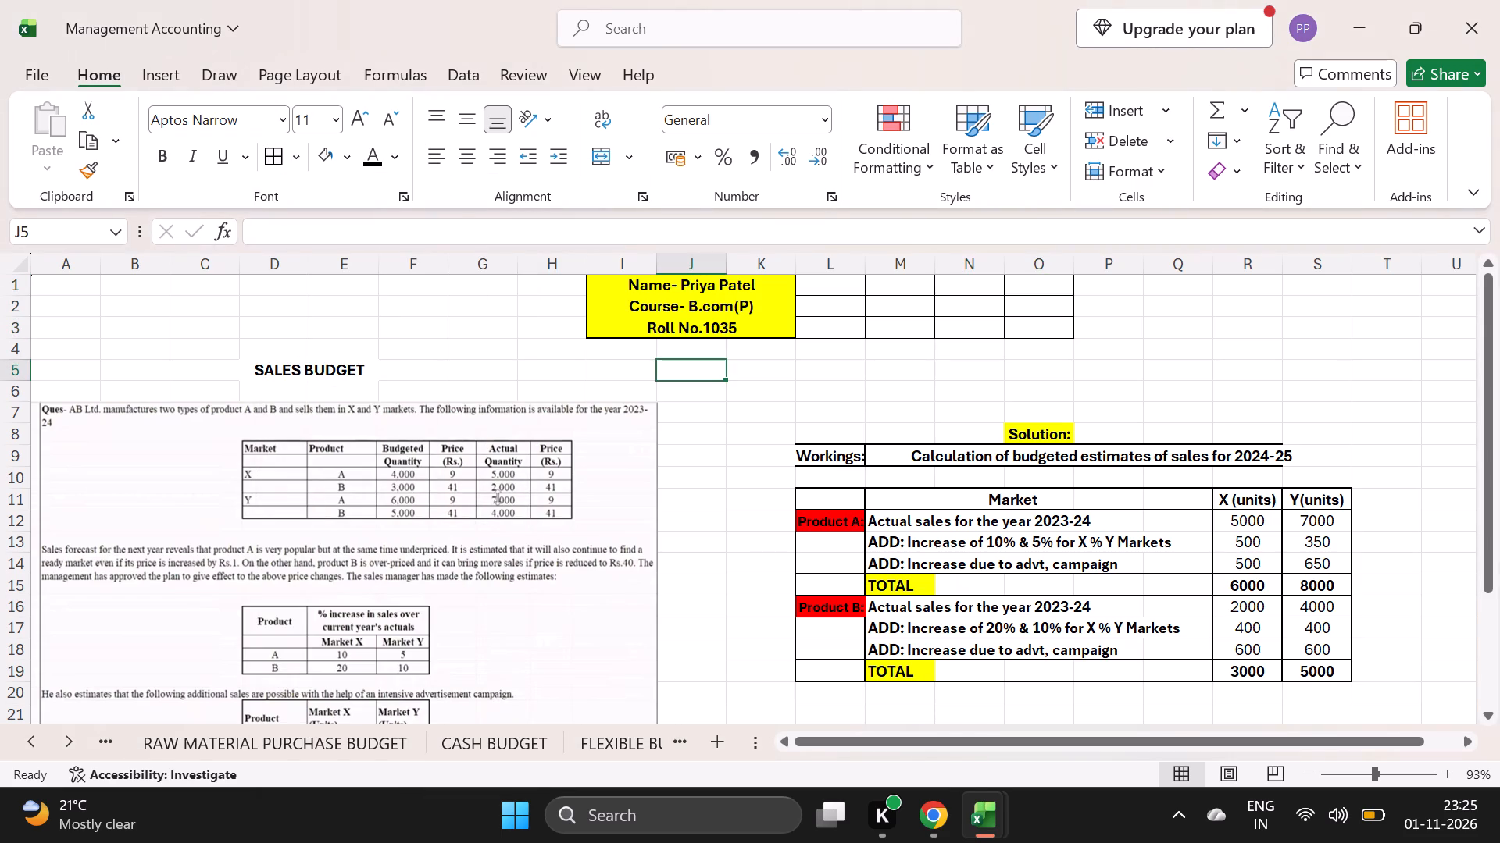
Apply Thick Outside Borders around the SALES BUDGET title block, cells D4:E5.
{"action": "left_click_drag", "start_coordinate": [251, 355], "coordinate": [291, 378]}
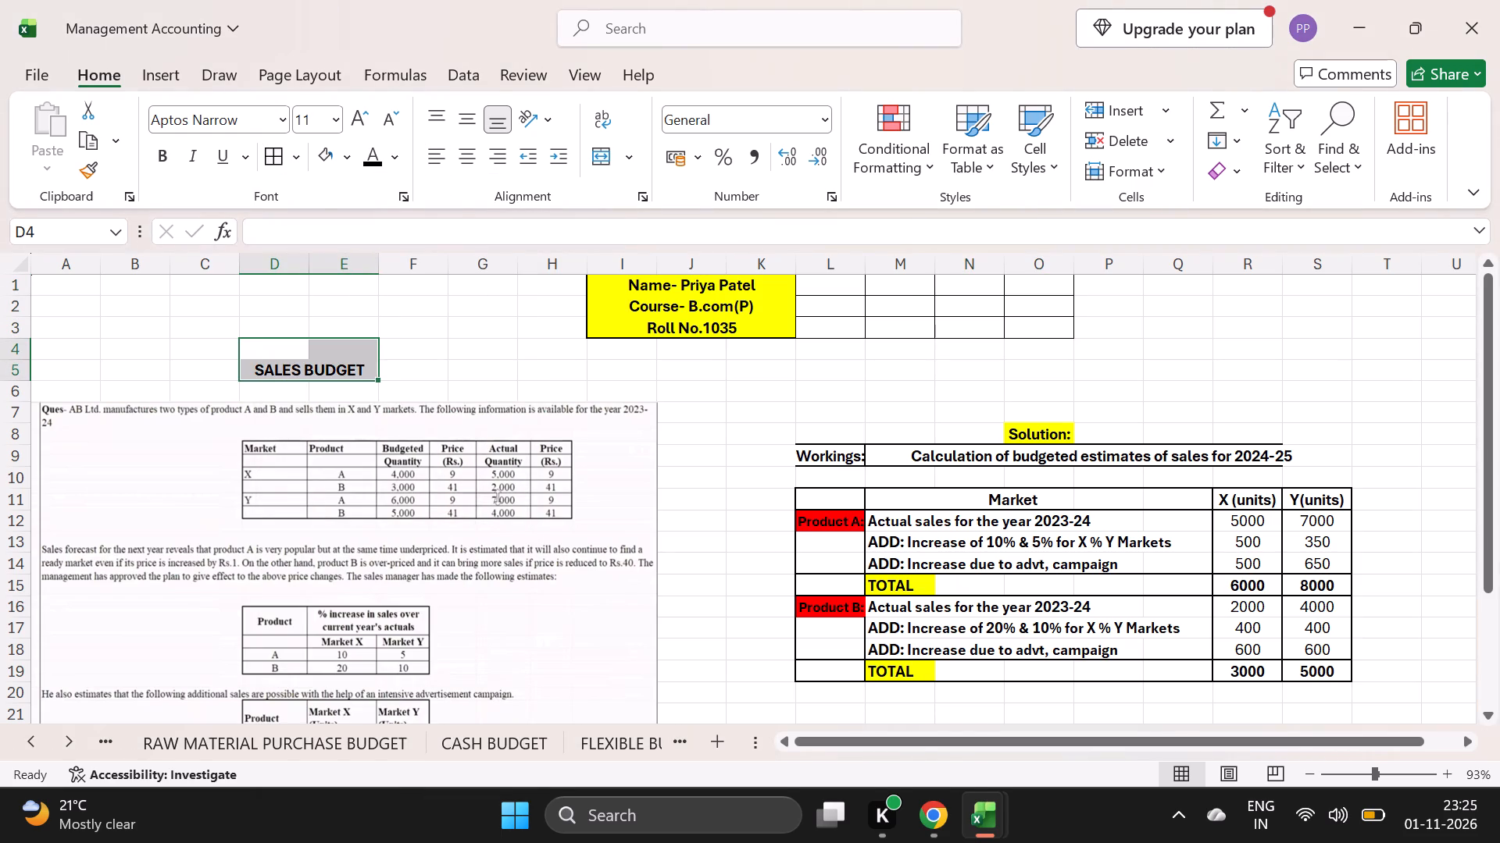
{"action": "left_click", "coordinate": [300, 163]}
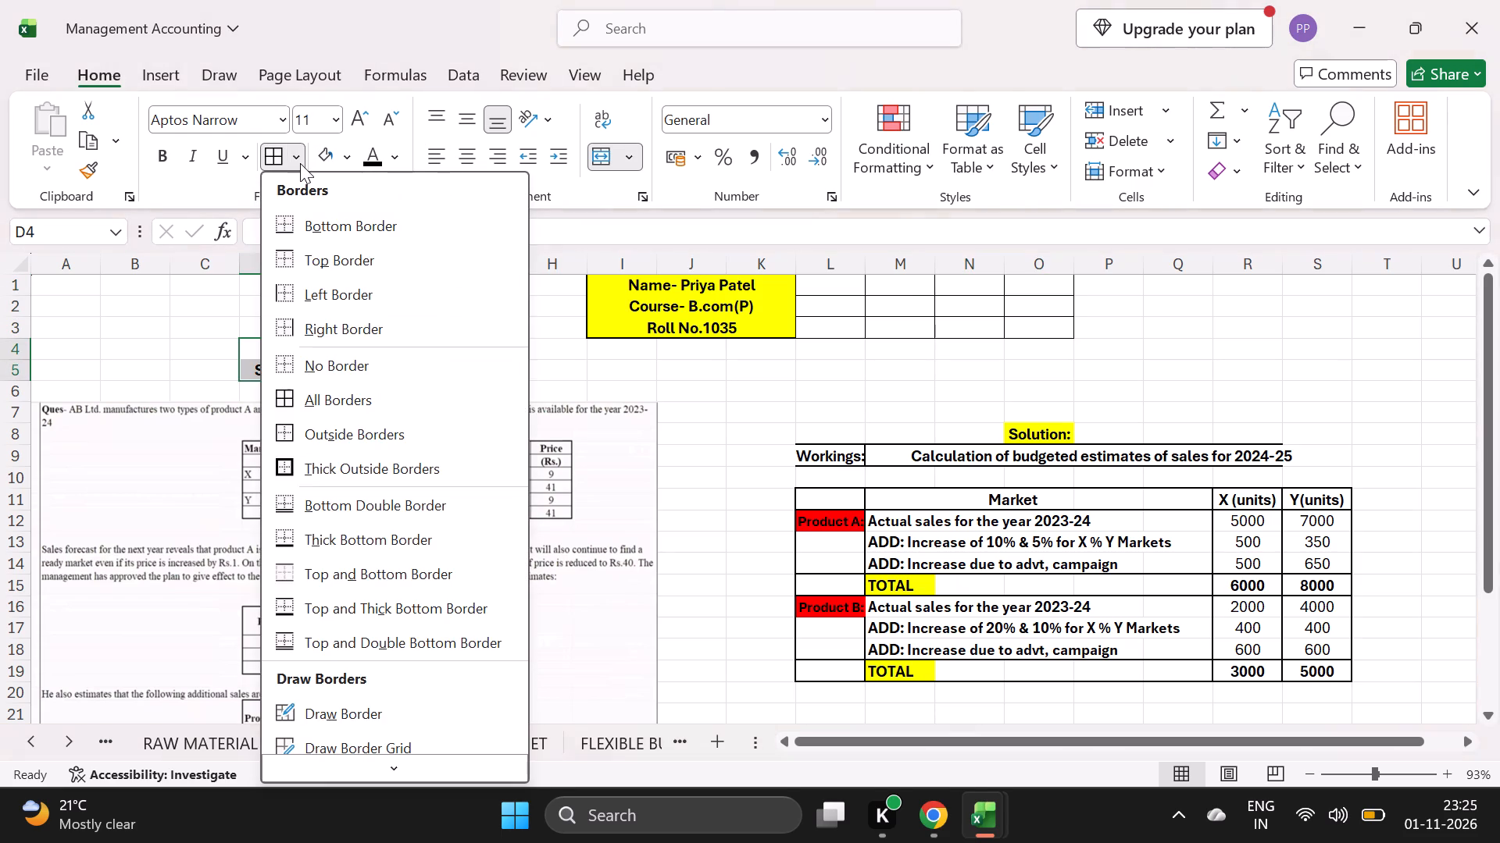
{"action": "left_click", "coordinate": [350, 465]}
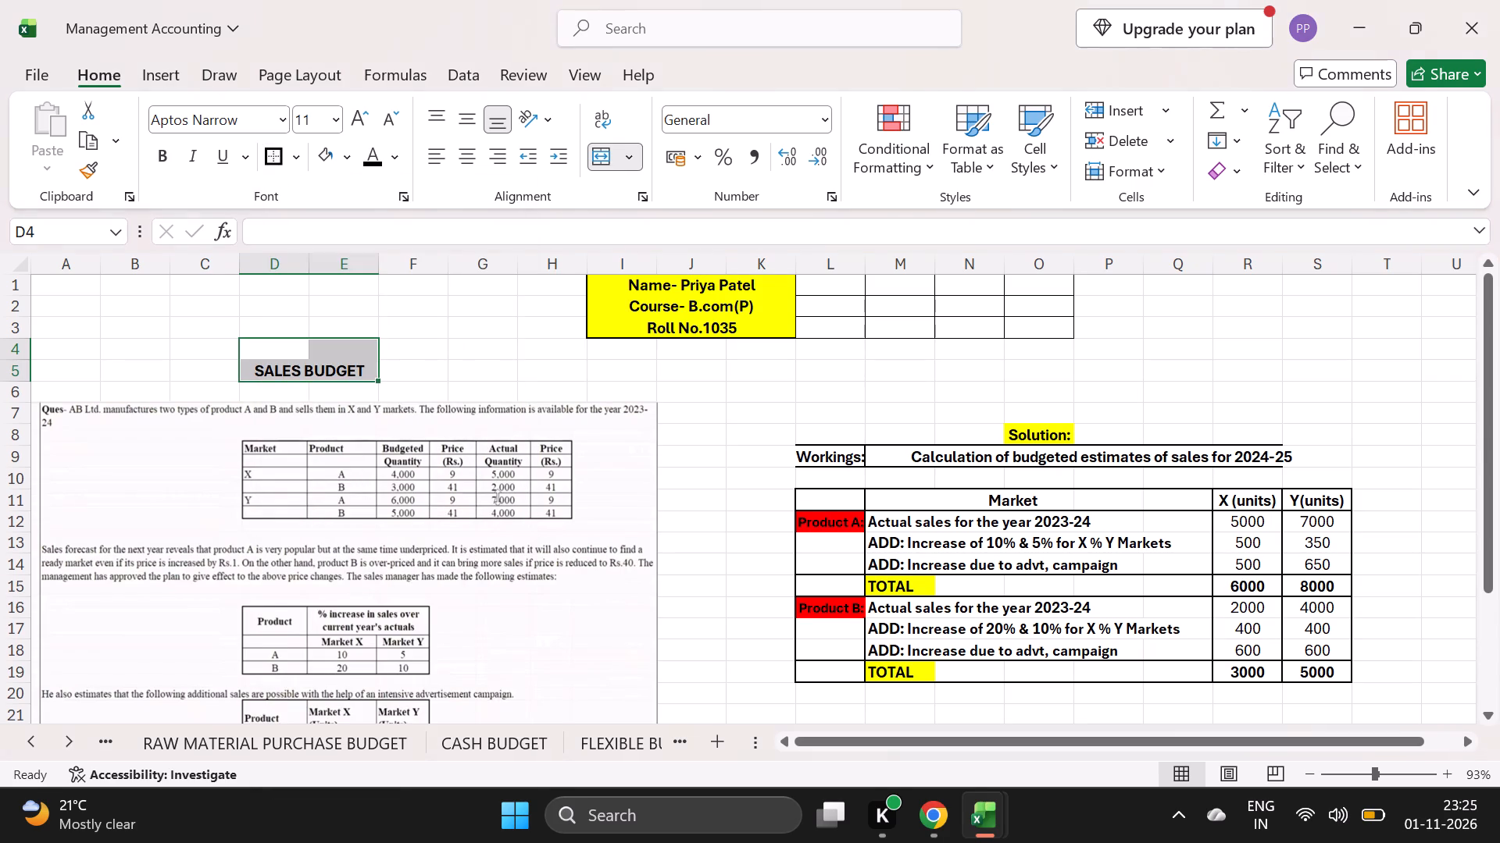
{"action": "left_click", "coordinate": [466, 381]}
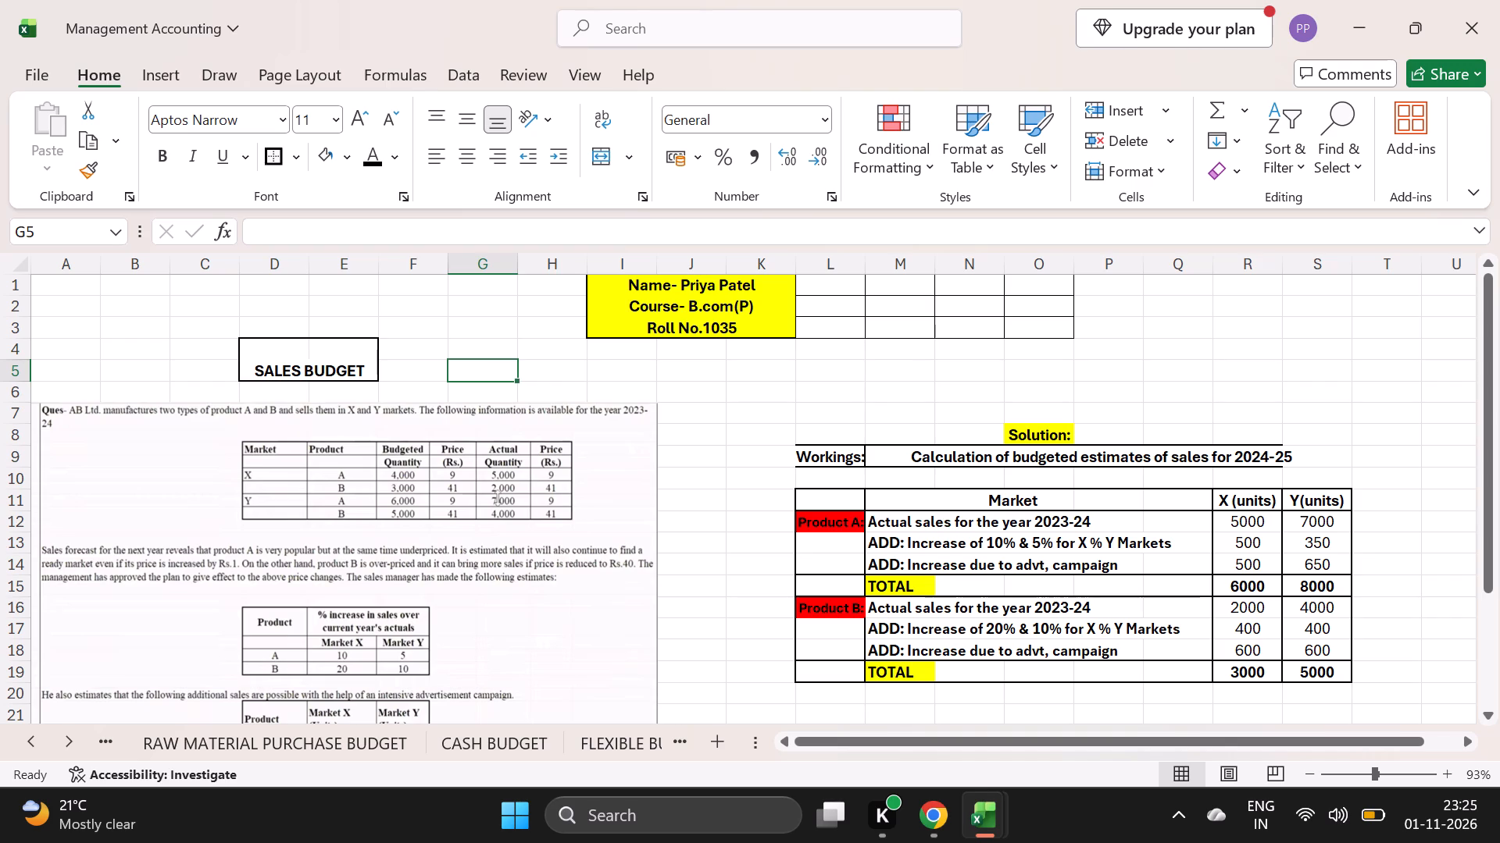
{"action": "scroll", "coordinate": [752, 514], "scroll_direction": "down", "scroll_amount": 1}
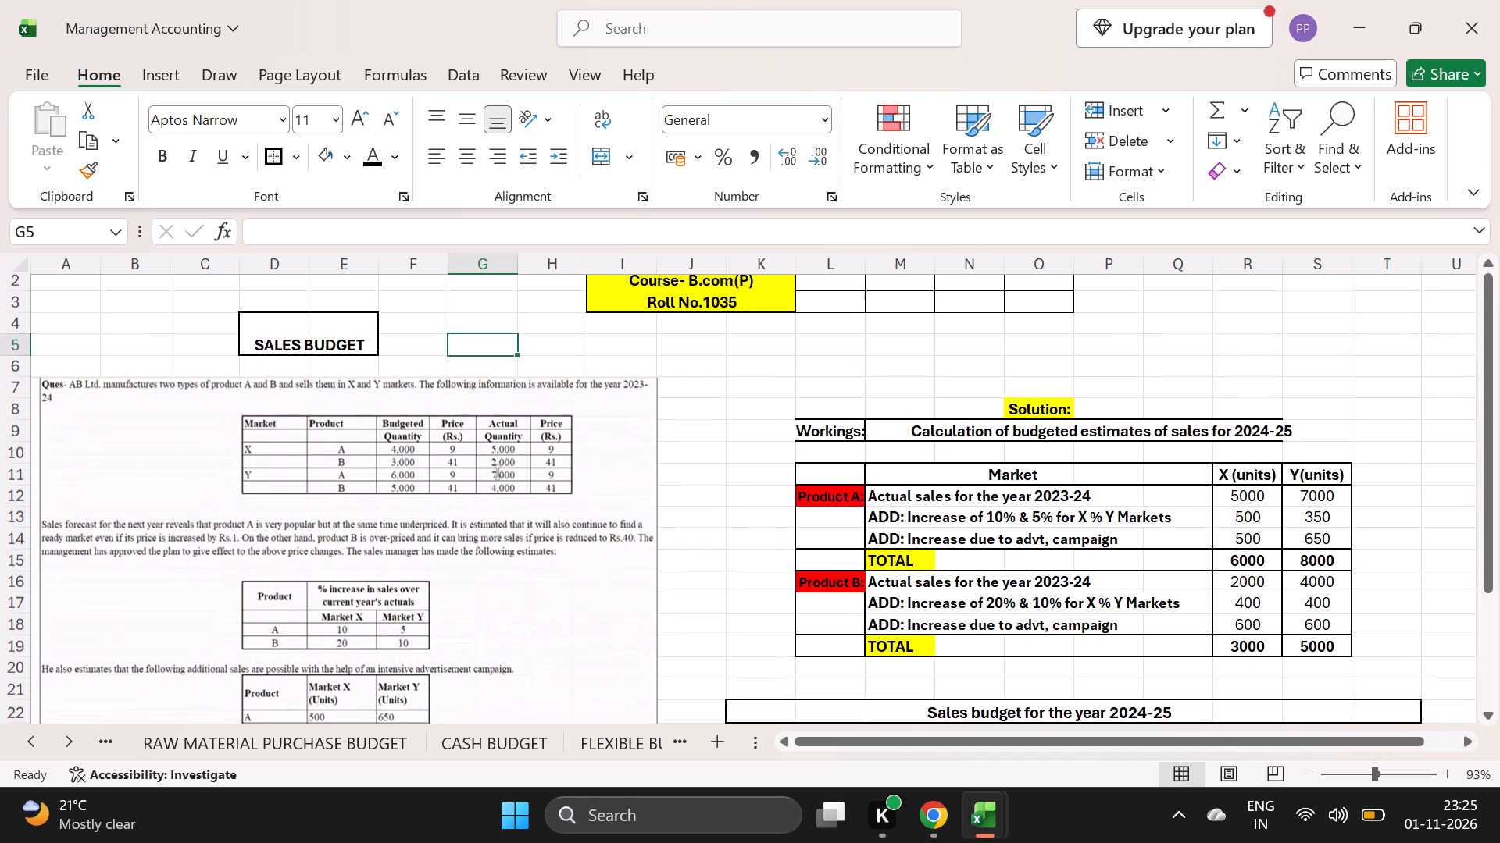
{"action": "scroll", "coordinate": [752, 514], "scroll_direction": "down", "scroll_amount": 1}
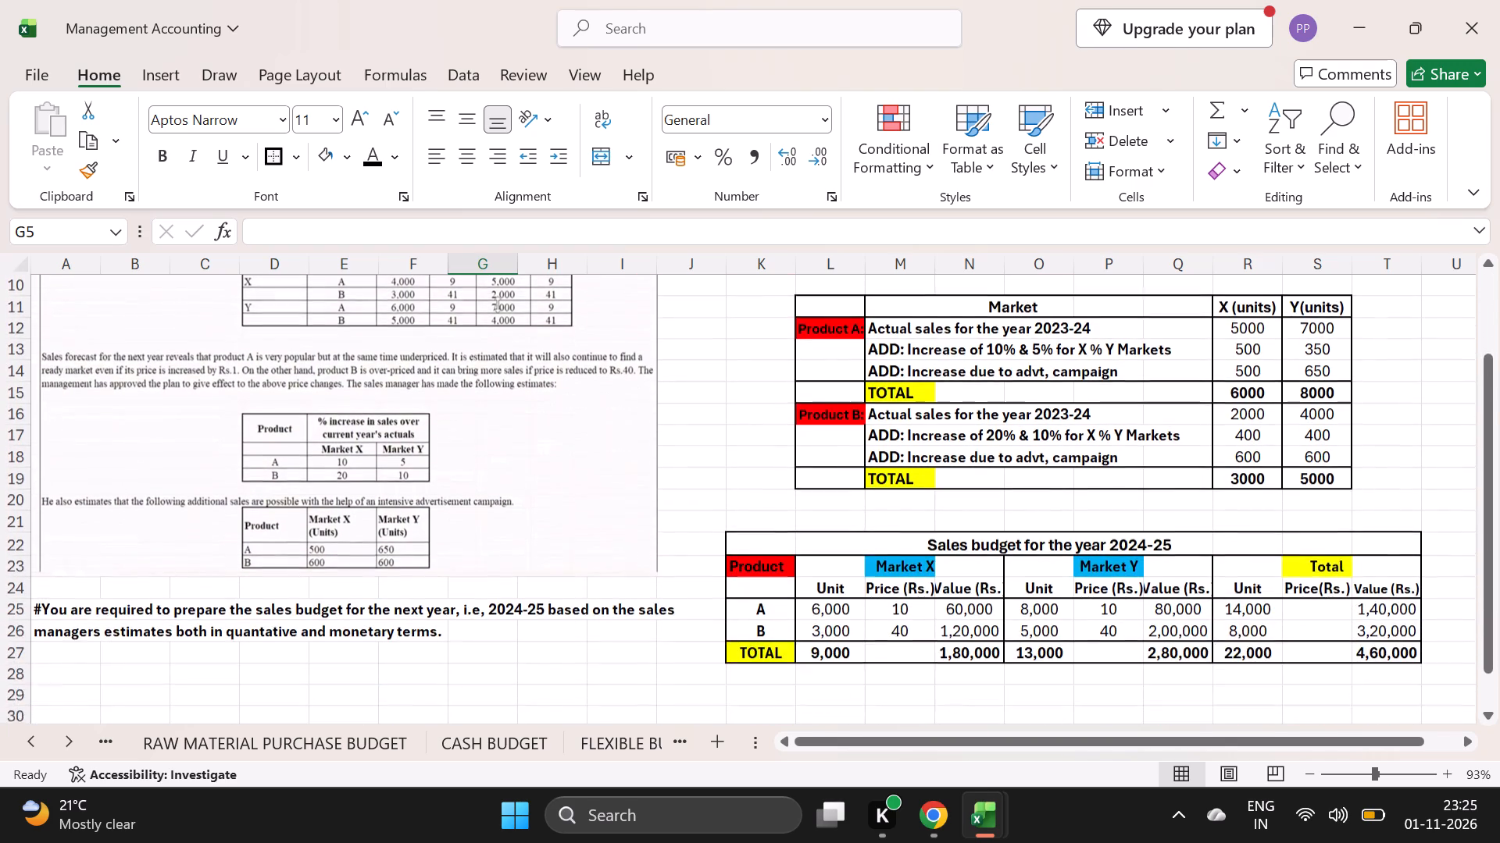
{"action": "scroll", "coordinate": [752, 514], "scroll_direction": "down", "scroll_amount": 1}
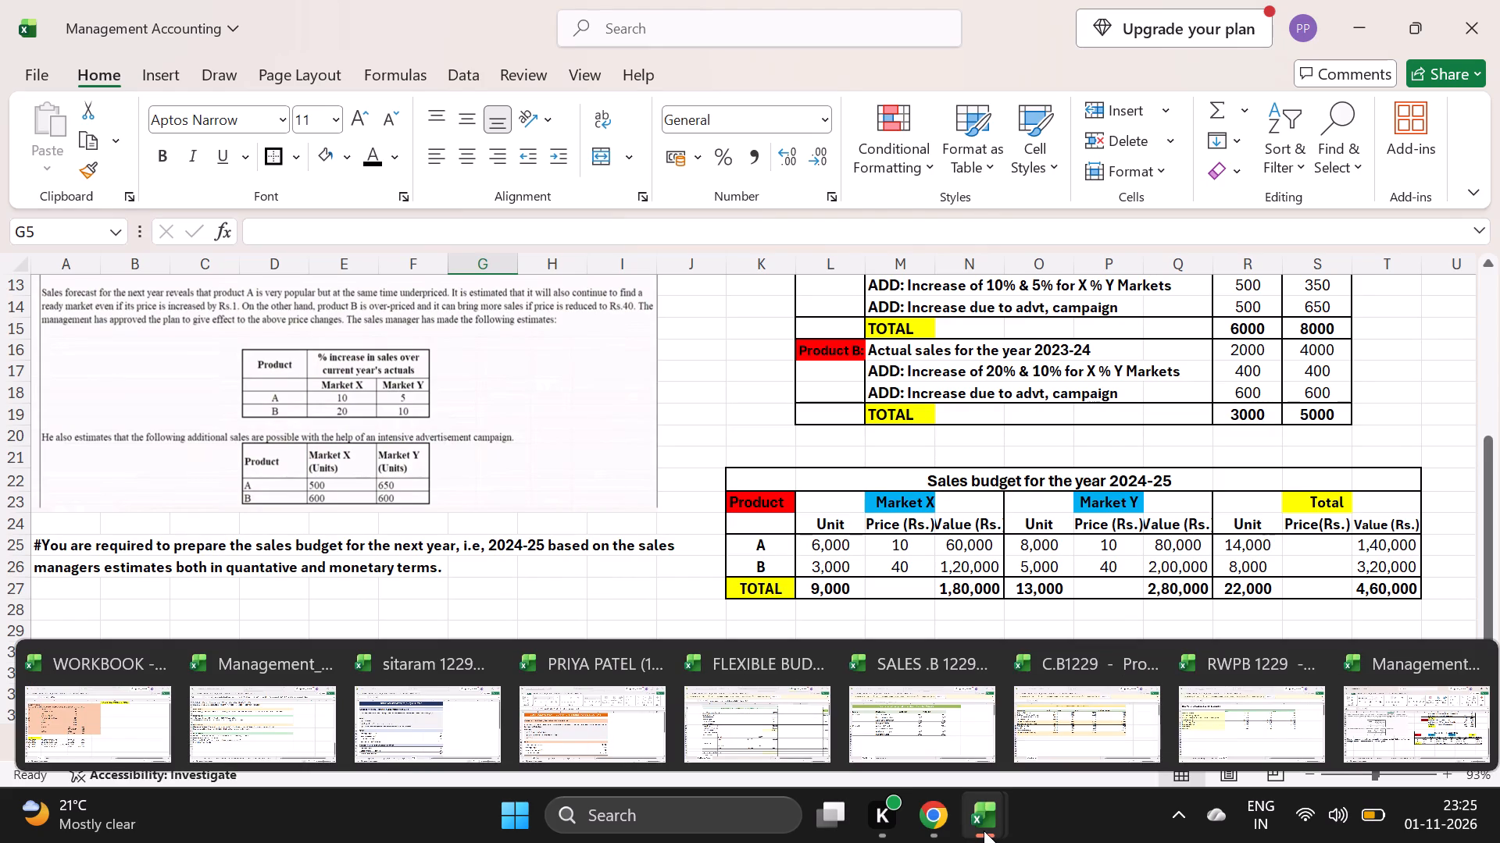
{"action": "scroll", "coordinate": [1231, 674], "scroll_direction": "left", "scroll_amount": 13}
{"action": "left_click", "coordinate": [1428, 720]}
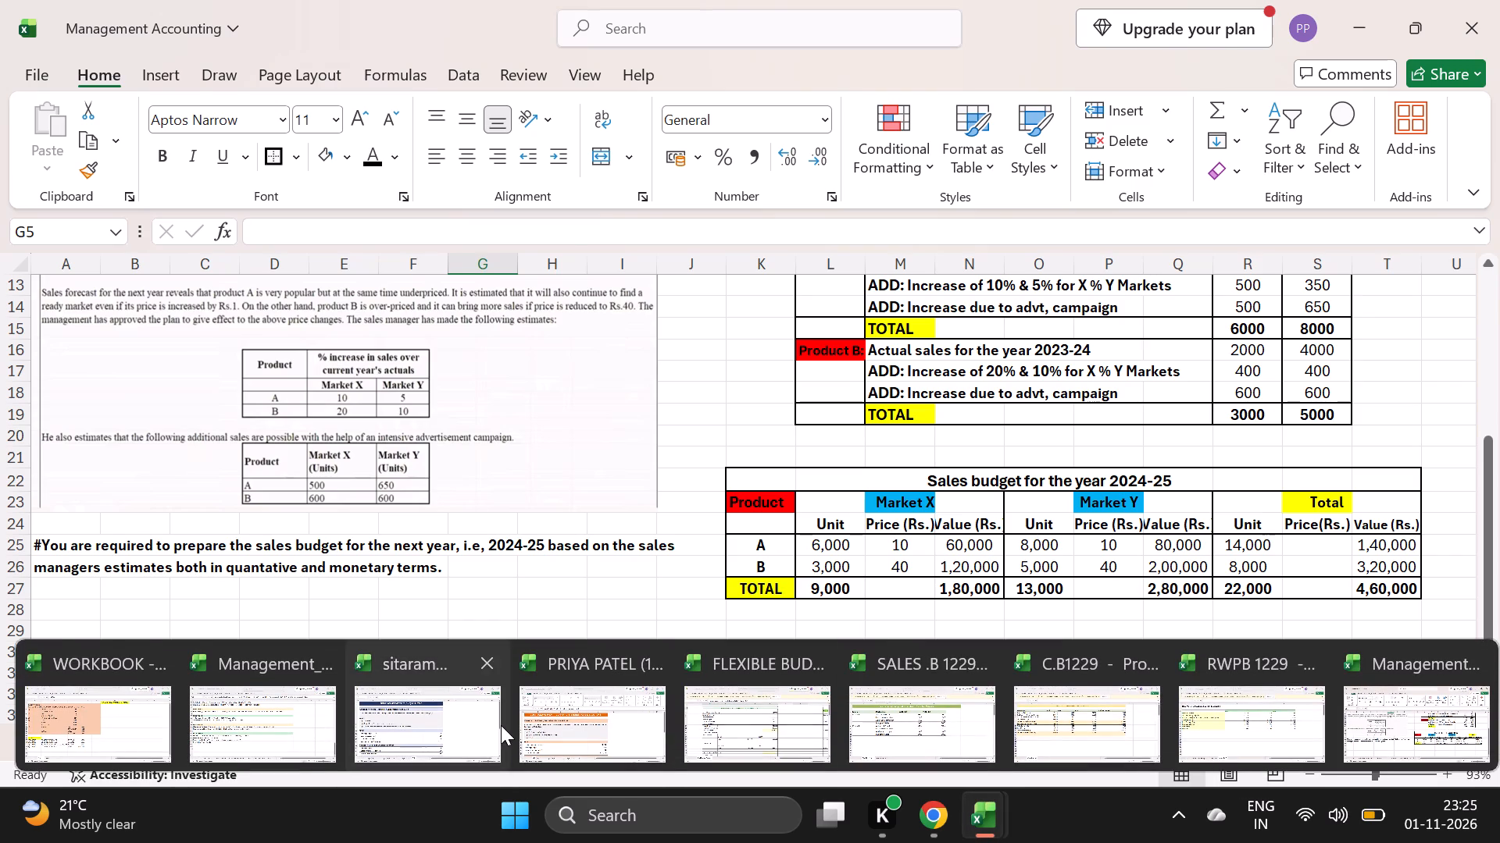
Switch to the WORKBOOK file, check its CVP analysis questions on Sheet1, and close it.
{"action": "left_click", "coordinate": [96, 723]}
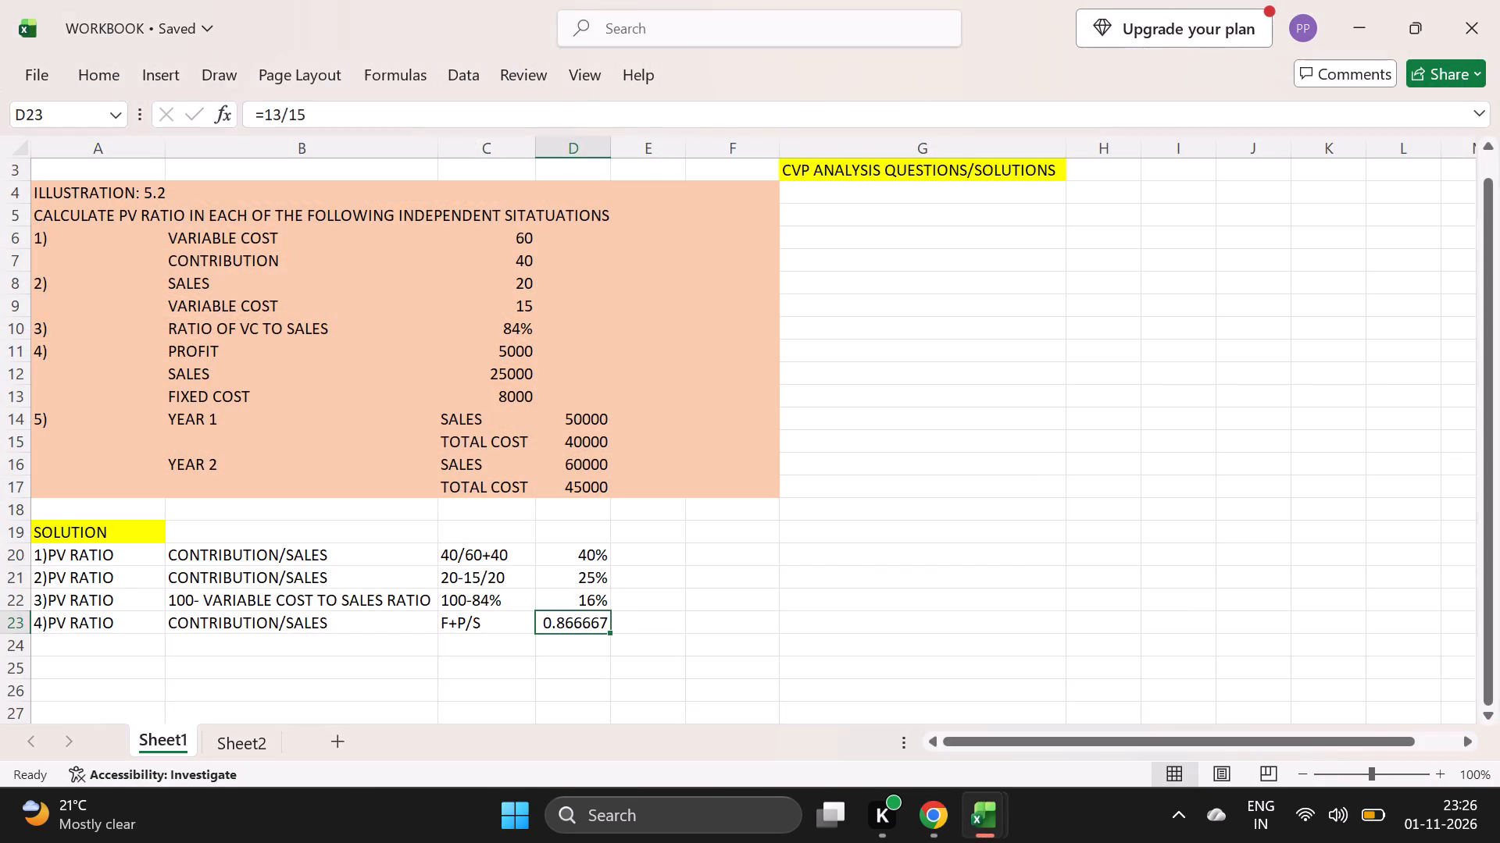
{"action": "scroll", "coordinate": [452, 542], "scroll_direction": "up", "scroll_amount": 2}
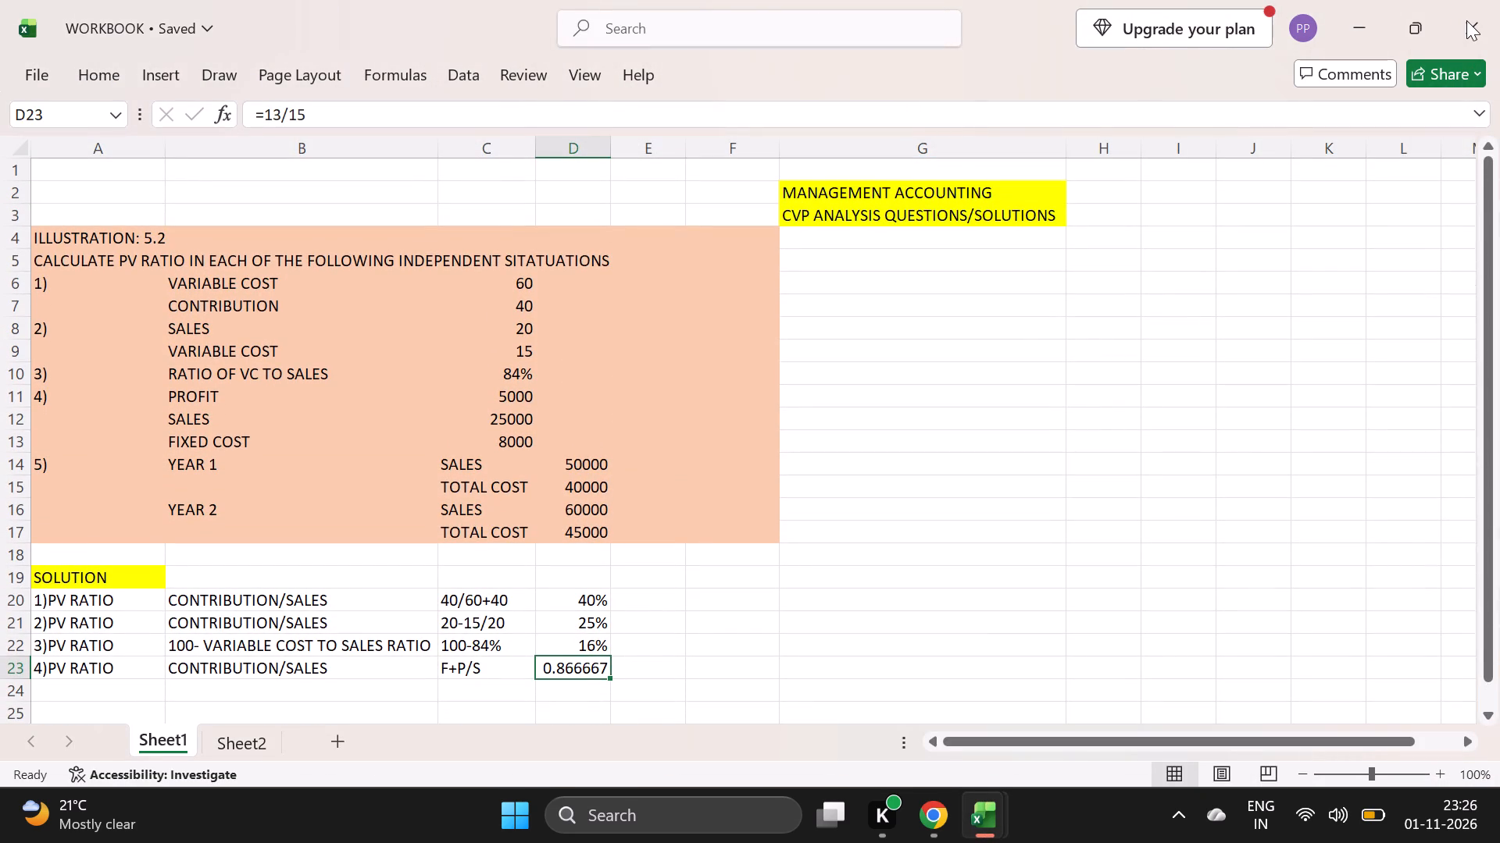
{"action": "left_click", "coordinate": [1466, 20]}
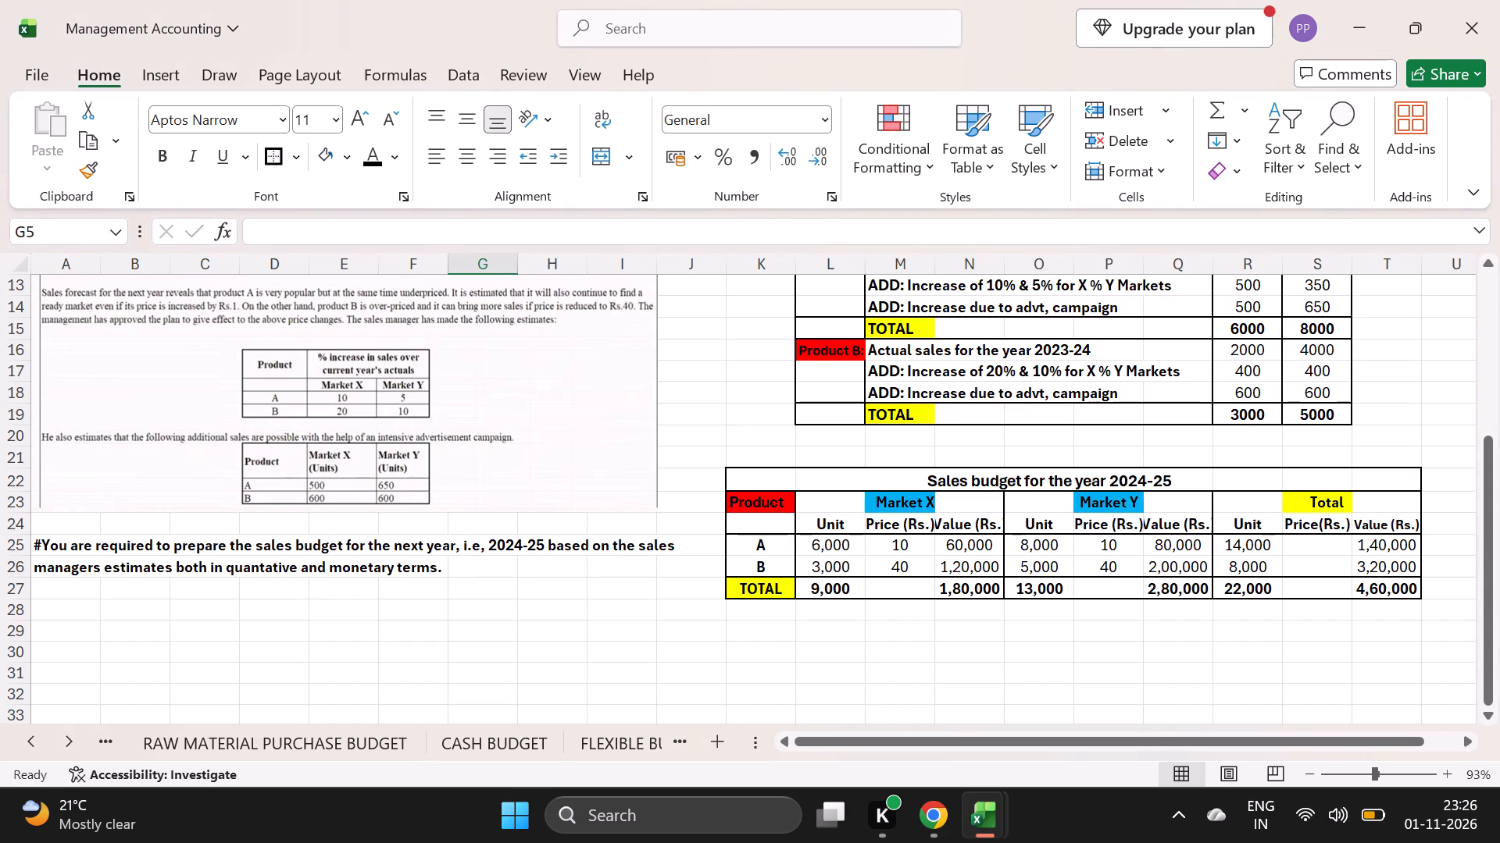
Look over Question 10 in the 1229 Ma work CVP analysis workbook and close it without saving.
{"action": "left_click", "coordinate": [310, 717]}
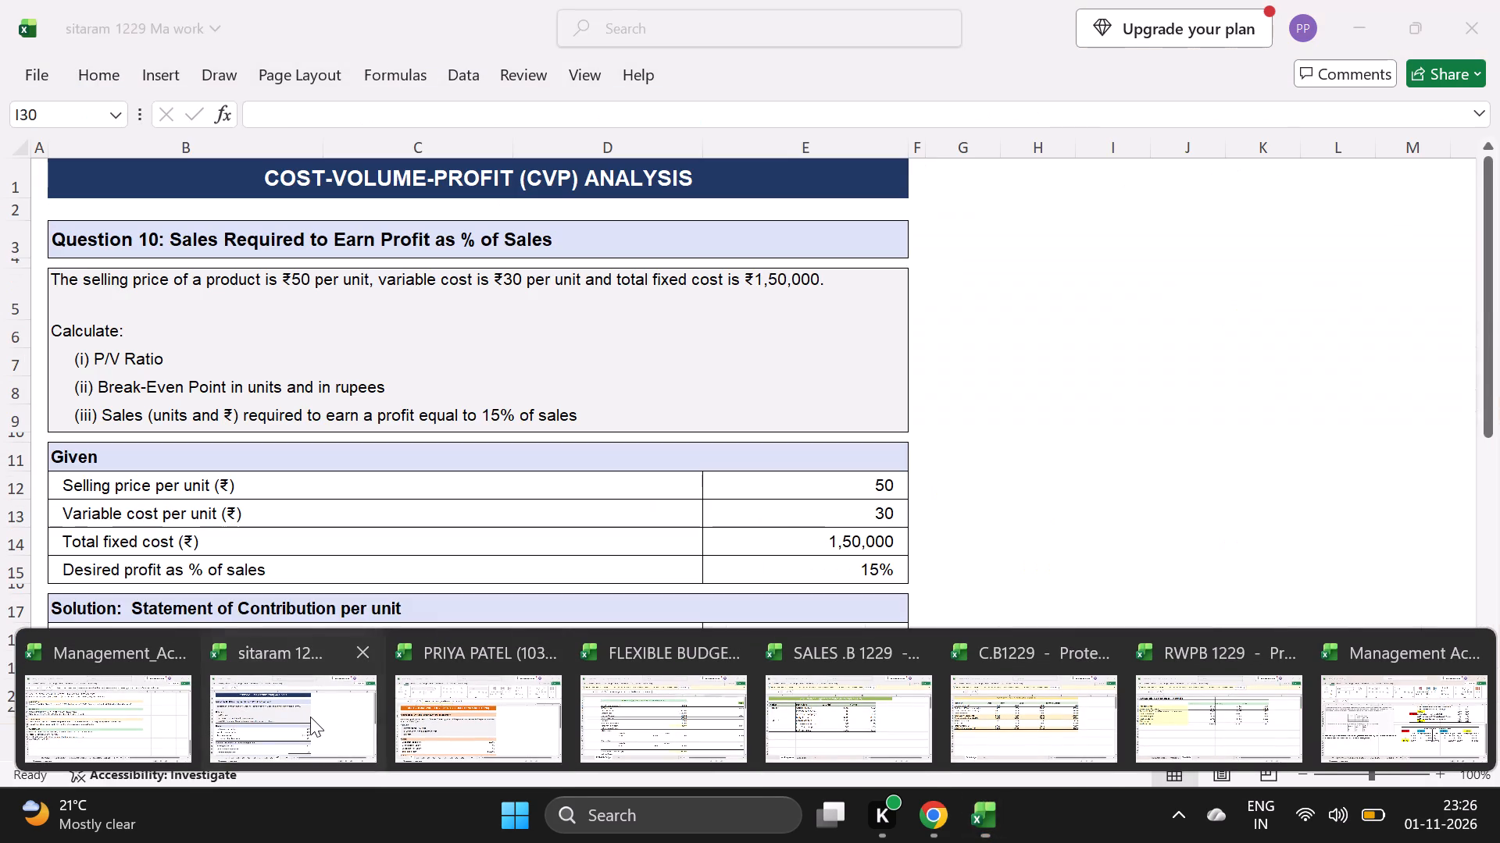
{"action": "scroll", "coordinate": [605, 589], "scroll_direction": "up", "scroll_amount": 2}
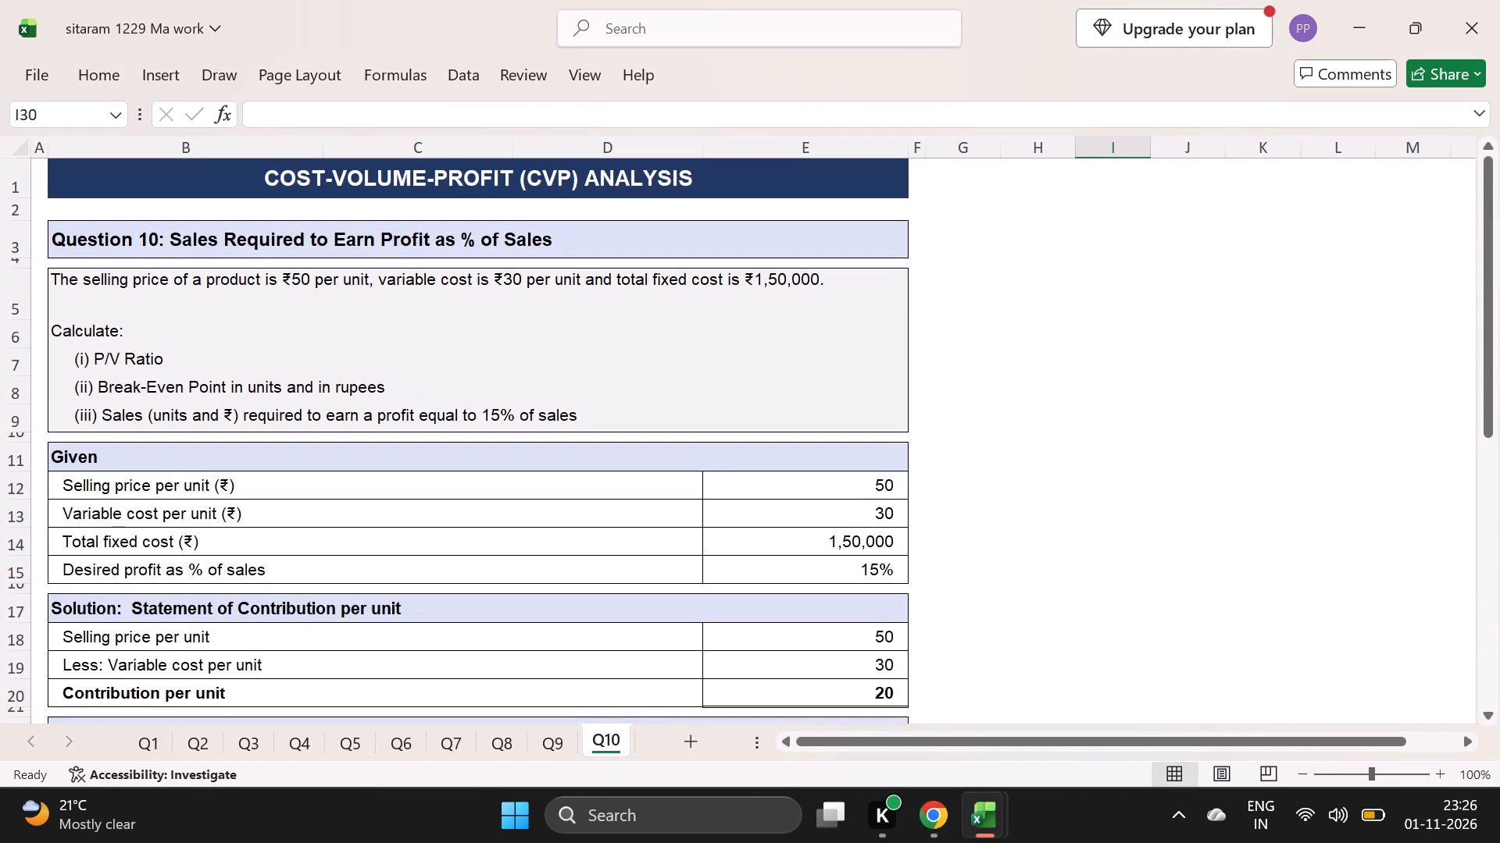
{"action": "scroll", "coordinate": [702, 623], "scroll_direction": "down", "scroll_amount": 3}
{"action": "scroll", "coordinate": [702, 623], "scroll_direction": "up", "scroll_amount": 2}
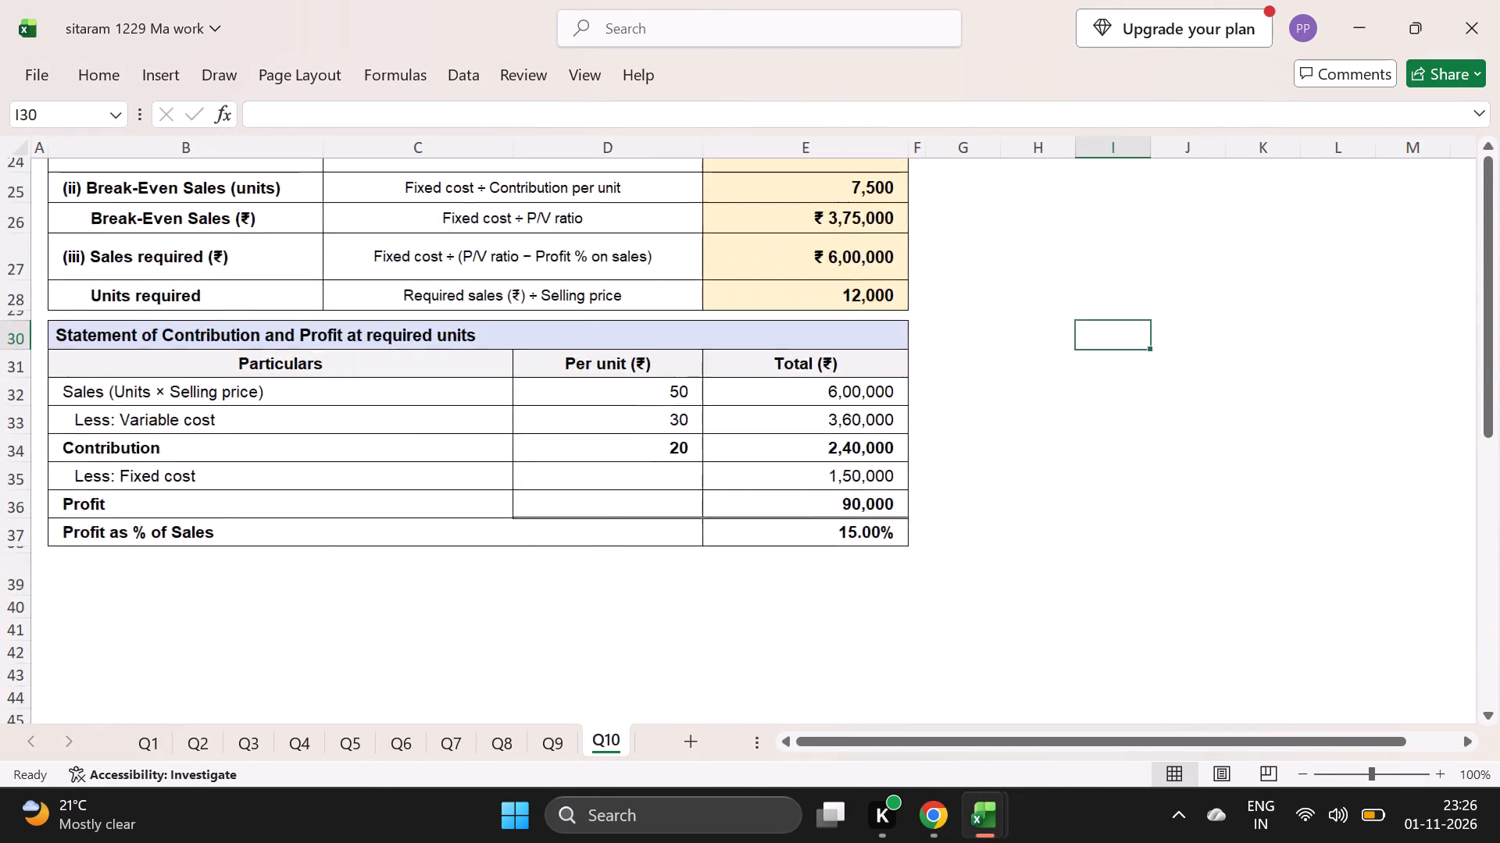
{"action": "scroll", "coordinate": [702, 623], "scroll_direction": "up", "scroll_amount": 3}
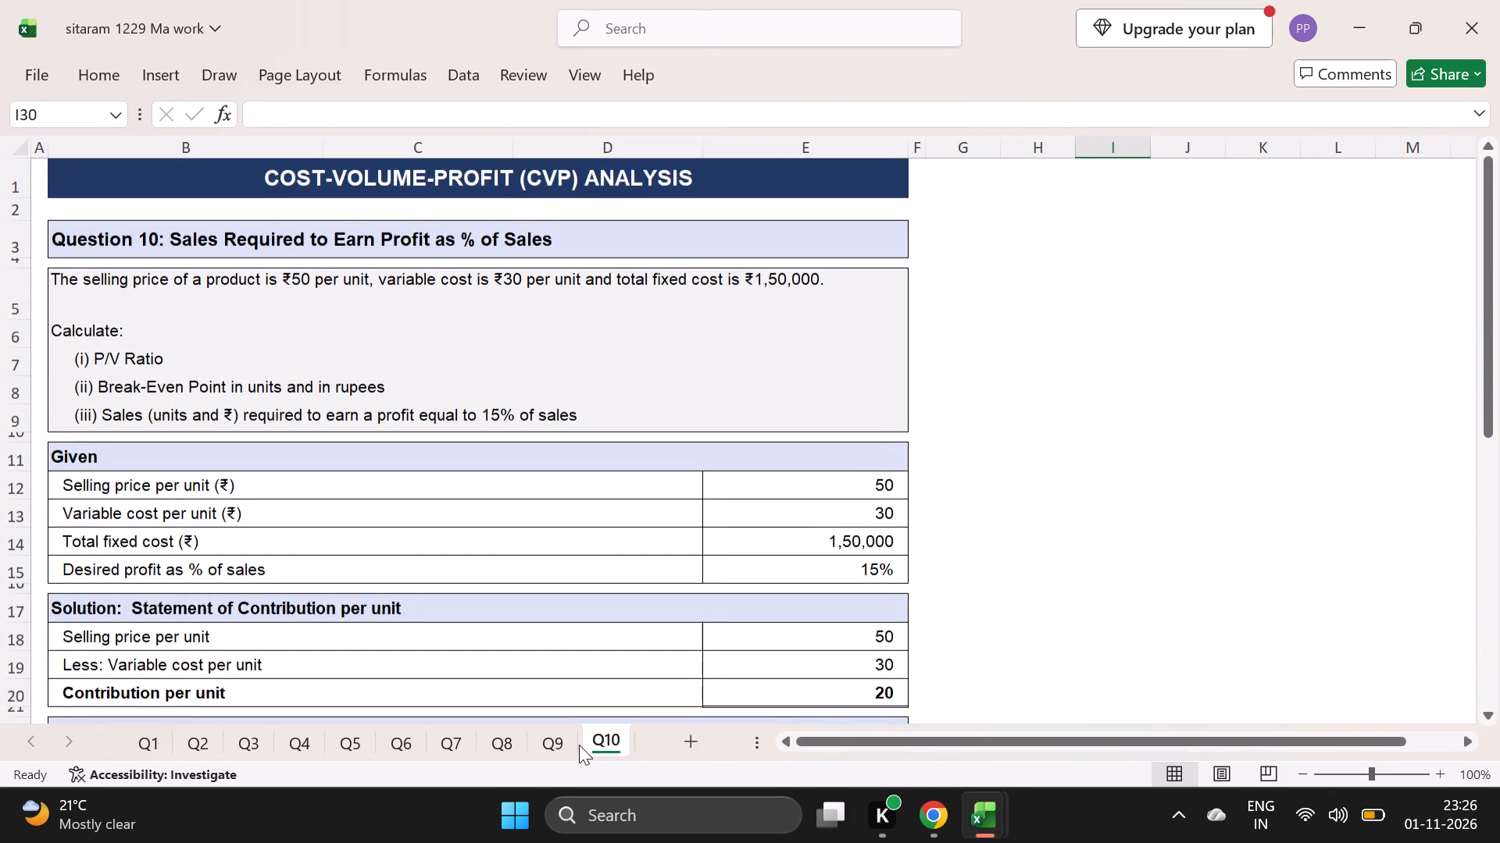
{"action": "left_click", "coordinate": [1484, 18]}
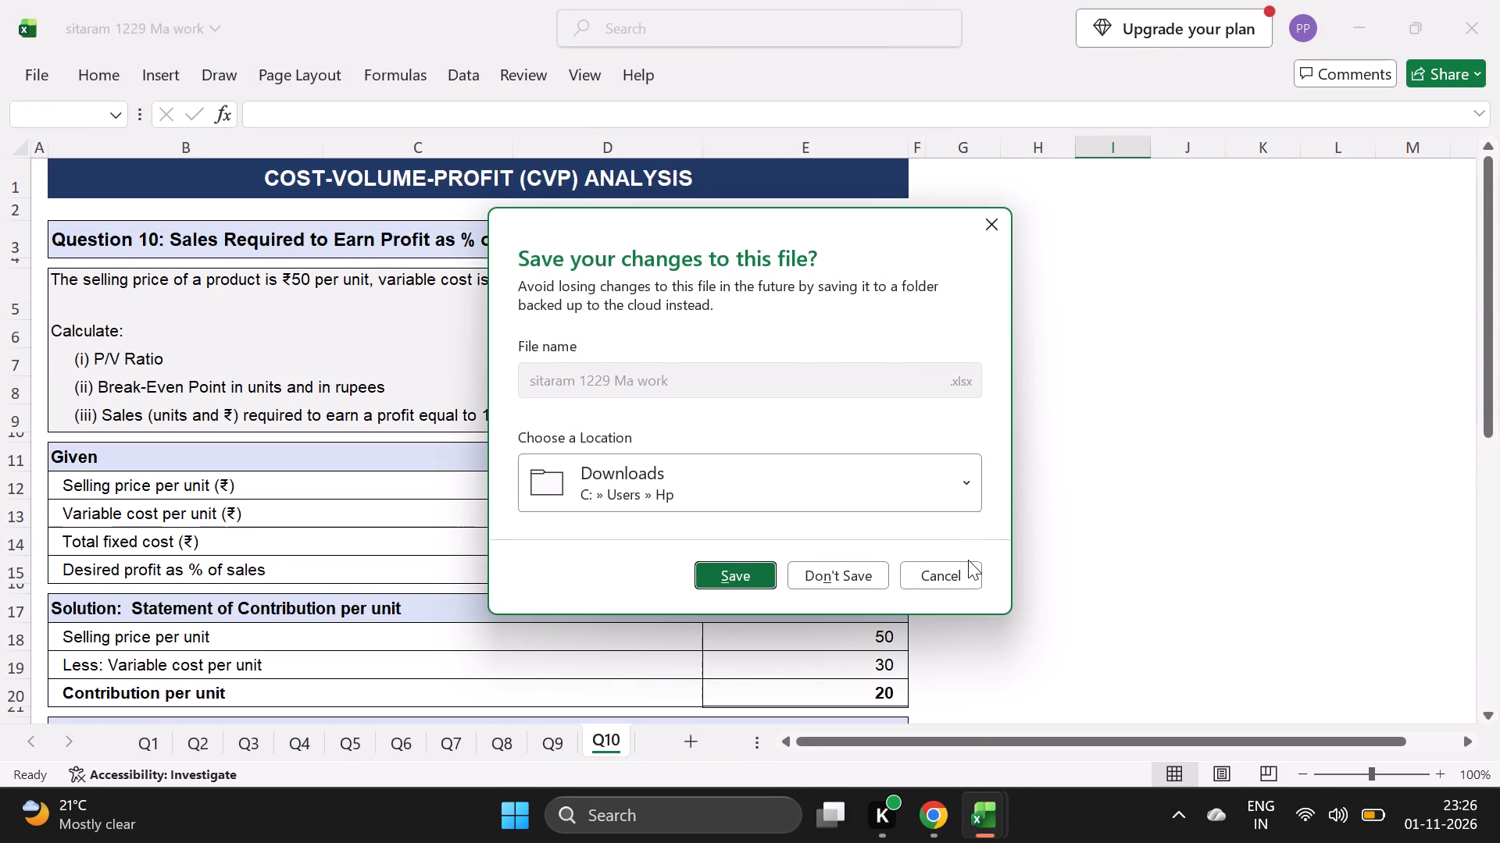
{"action": "left_click", "coordinate": [841, 581]}
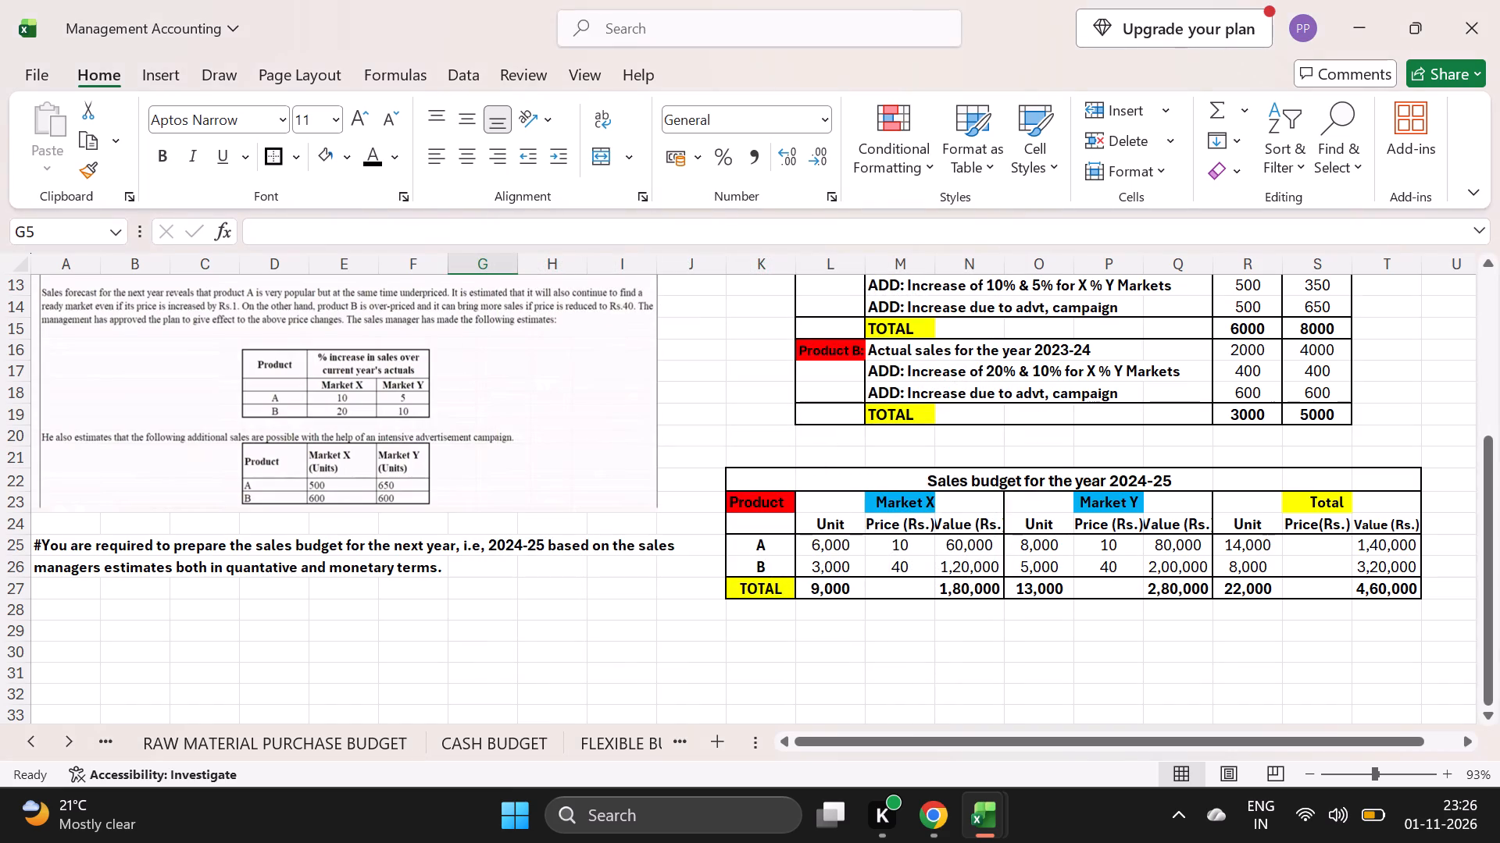
Examine the Sales, Production, Raw Material Purchase and Cash Budget sheets in the Management_Accounting_Budgets_and_CVP workbook.
{"action": "left_click", "coordinate": [994, 823]}
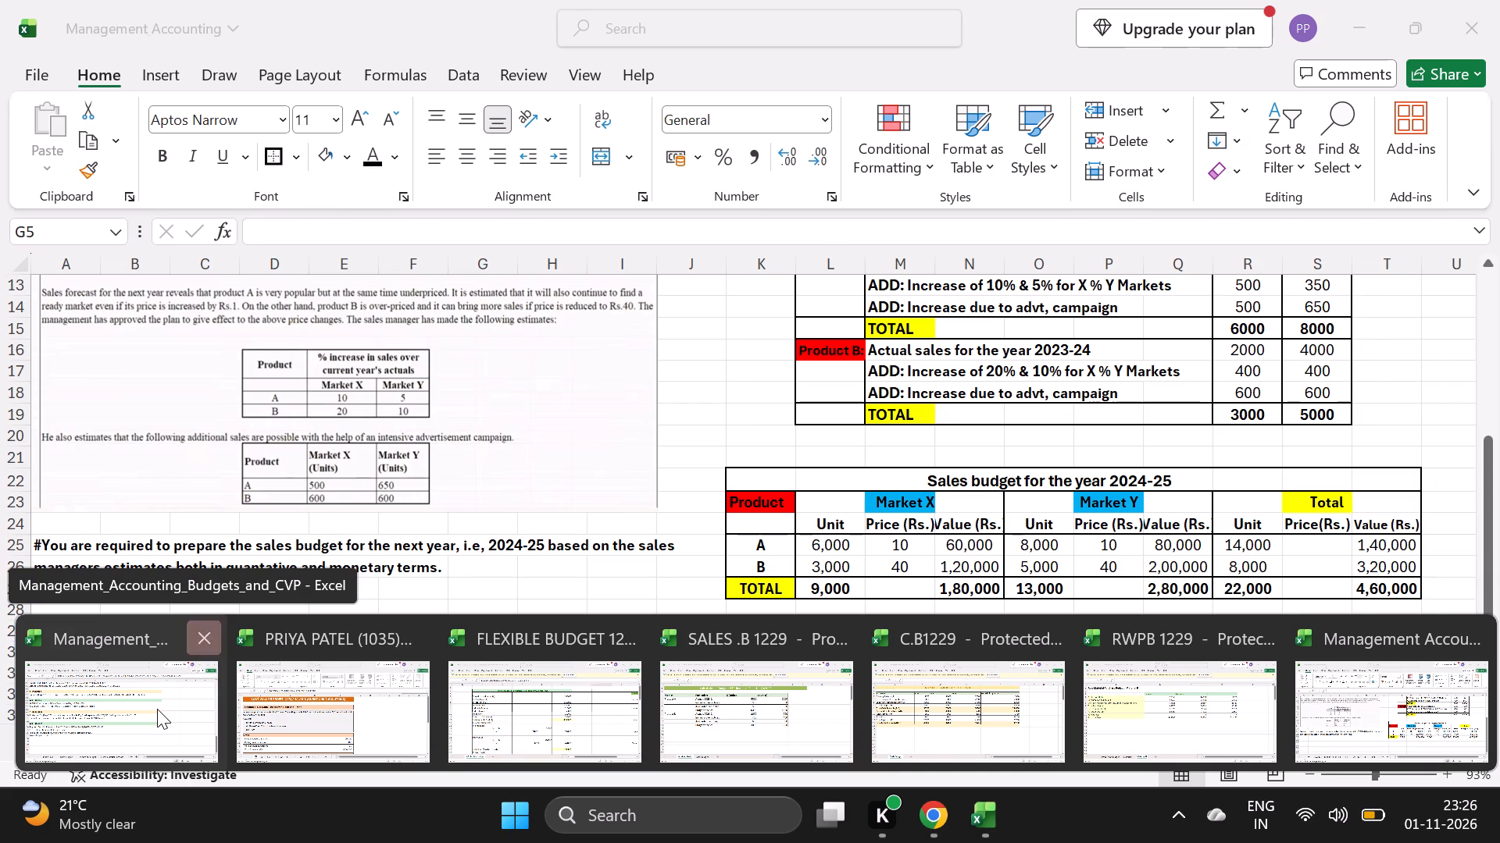
{"action": "left_click", "coordinate": [157, 709]}
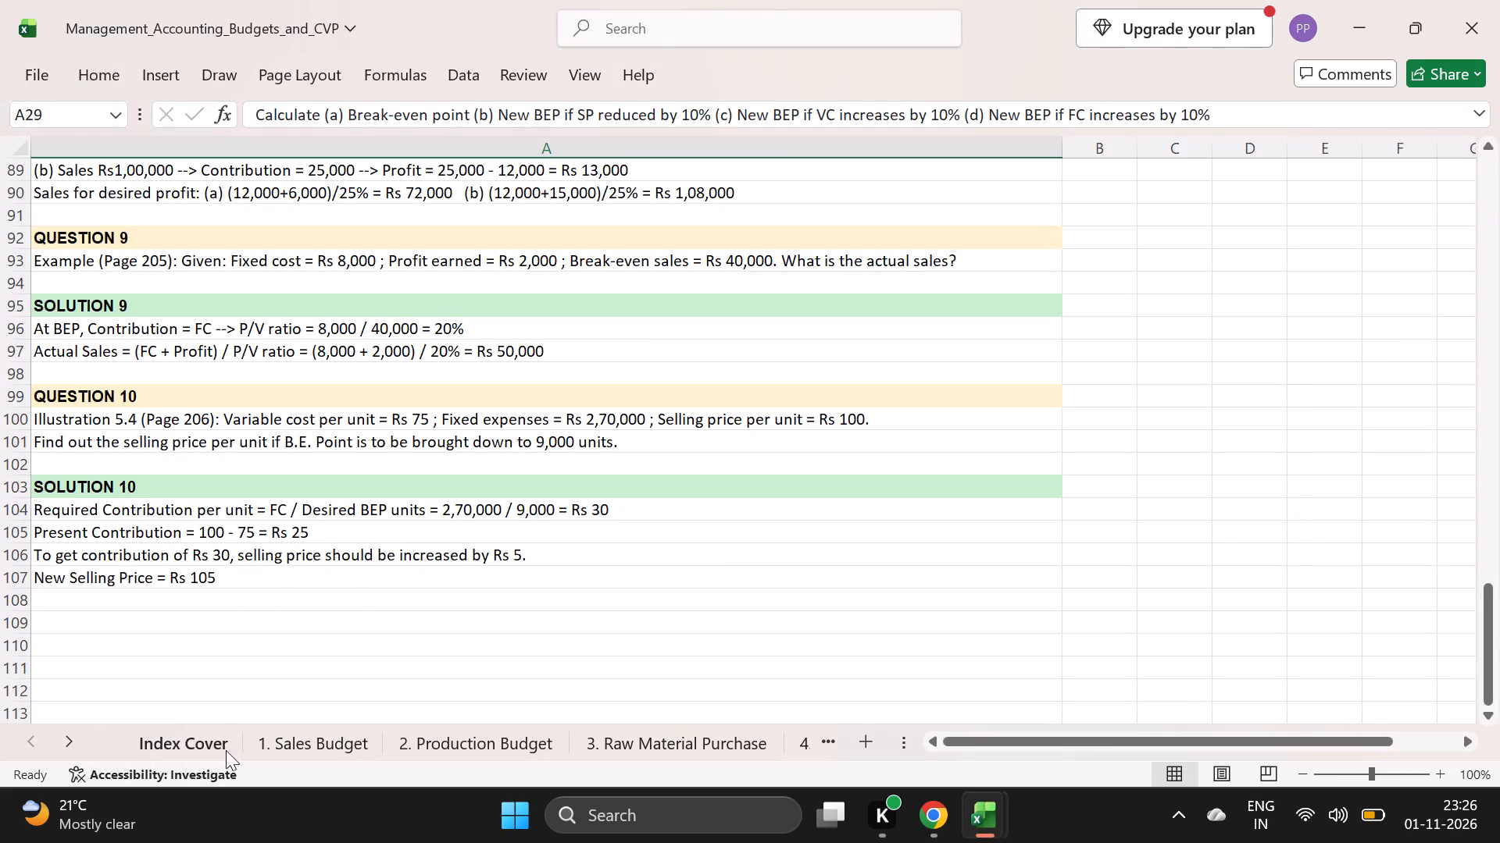
{"action": "left_click", "coordinate": [334, 754]}
{"action": "scroll", "coordinate": [466, 642], "scroll_direction": "right", "scroll_amount": 1}
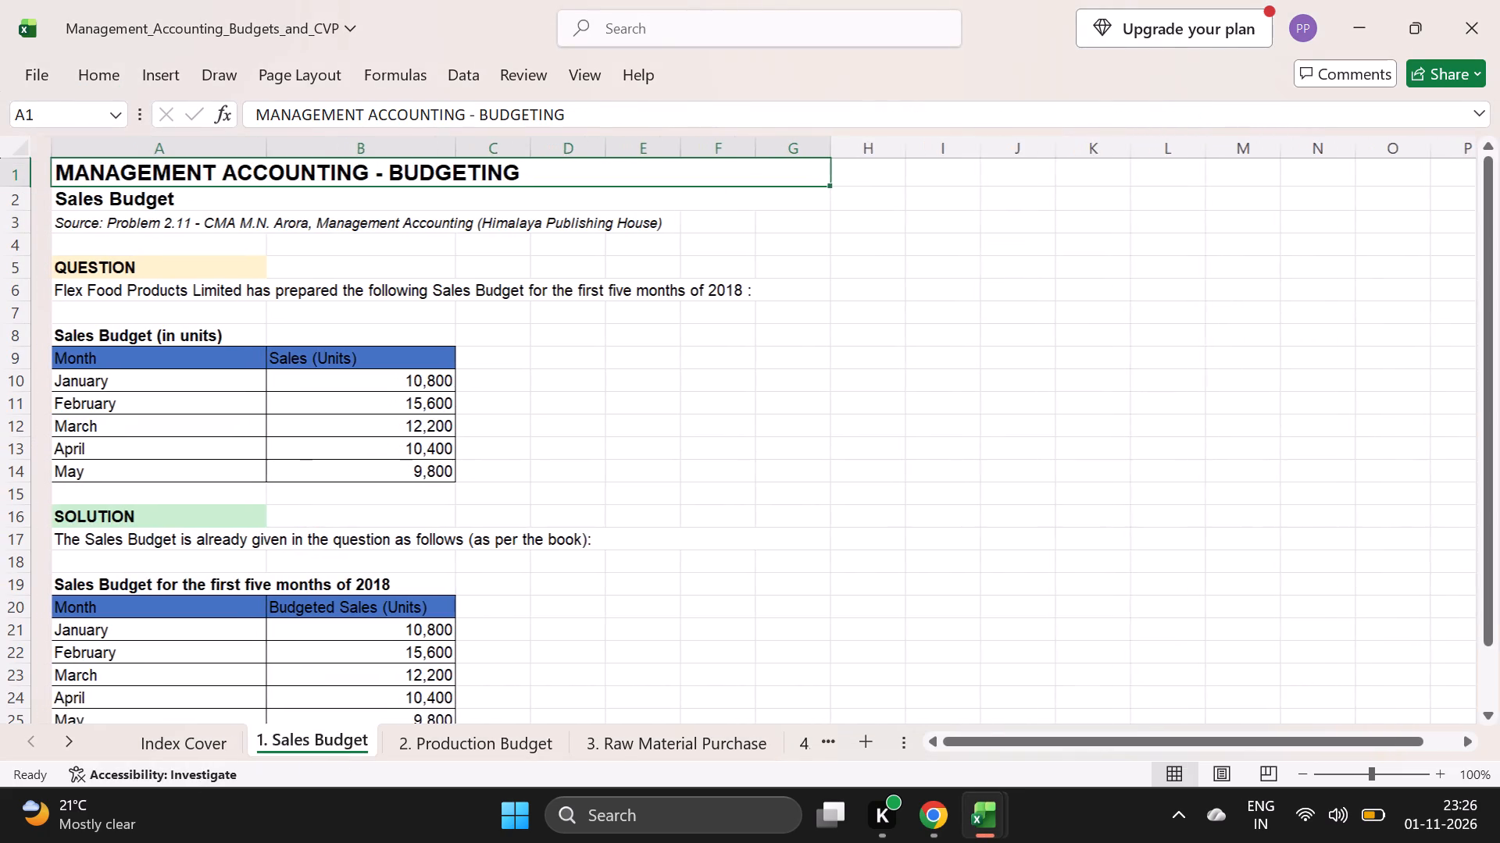
{"action": "scroll", "coordinate": [466, 642], "scroll_direction": "down", "scroll_amount": 1}
{"action": "left_click", "coordinate": [450, 738]}
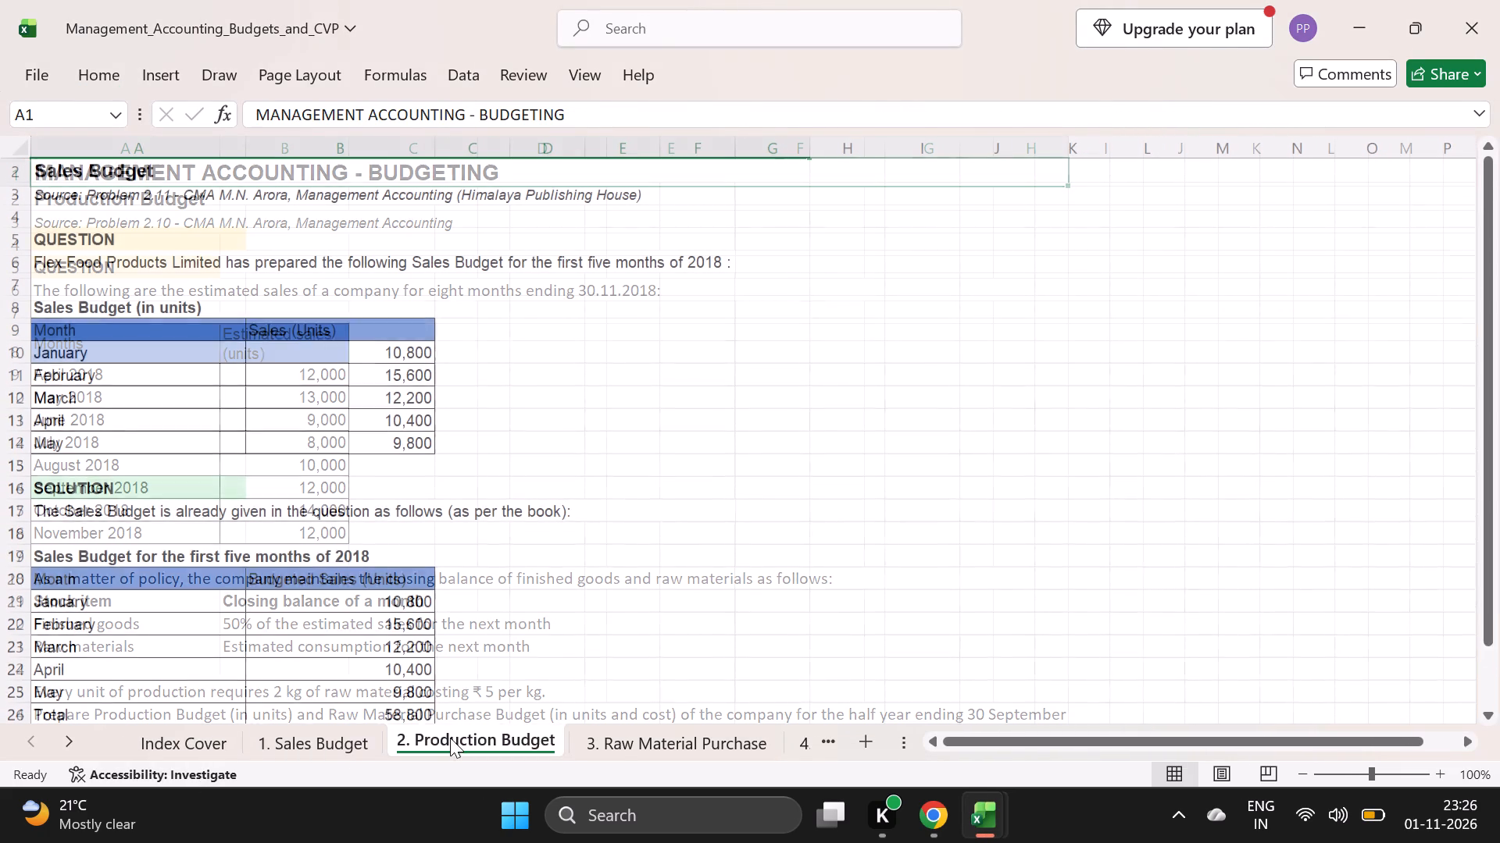
{"action": "scroll", "coordinate": [464, 612], "scroll_direction": "down", "scroll_amount": 3}
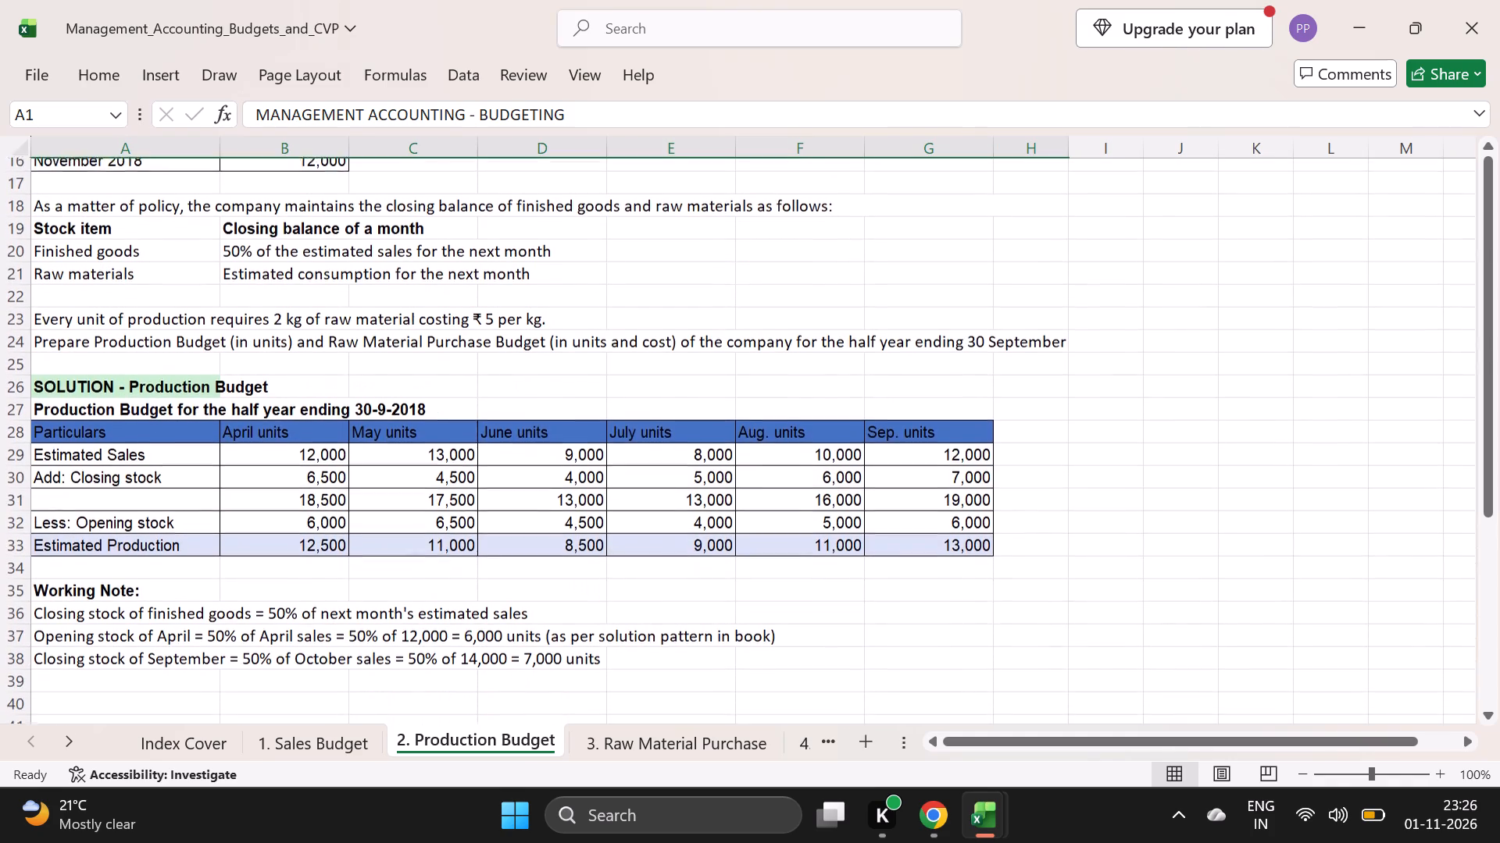
{"action": "scroll", "coordinate": [464, 612], "scroll_direction": "down", "scroll_amount": 1}
{"action": "scroll", "coordinate": [464, 612], "scroll_direction": "up", "scroll_amount": 2}
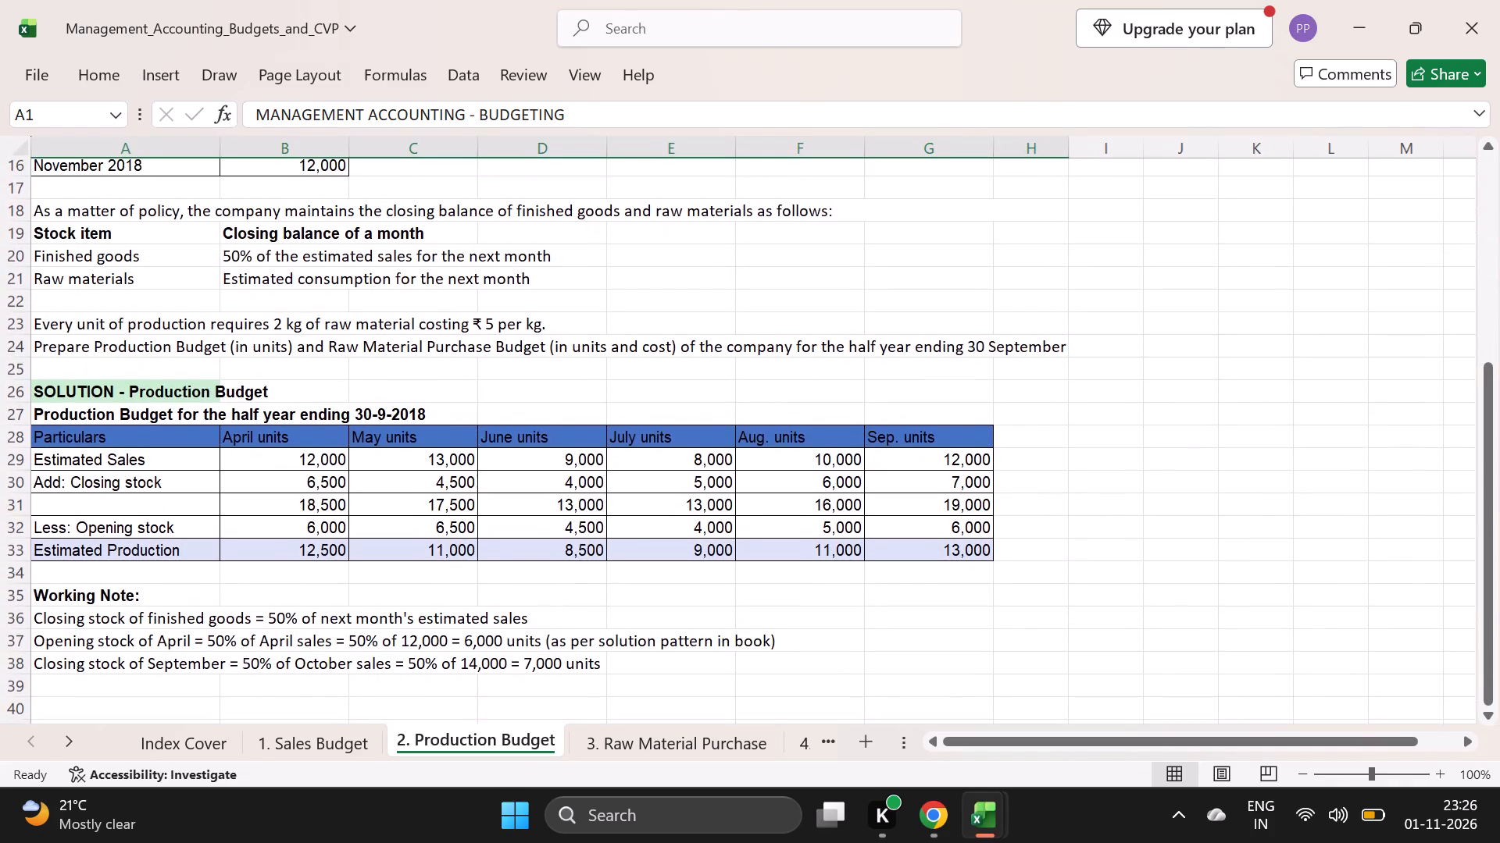
{"action": "scroll", "coordinate": [464, 612], "scroll_direction": "up", "scroll_amount": 1}
{"action": "left_click", "coordinate": [617, 743]}
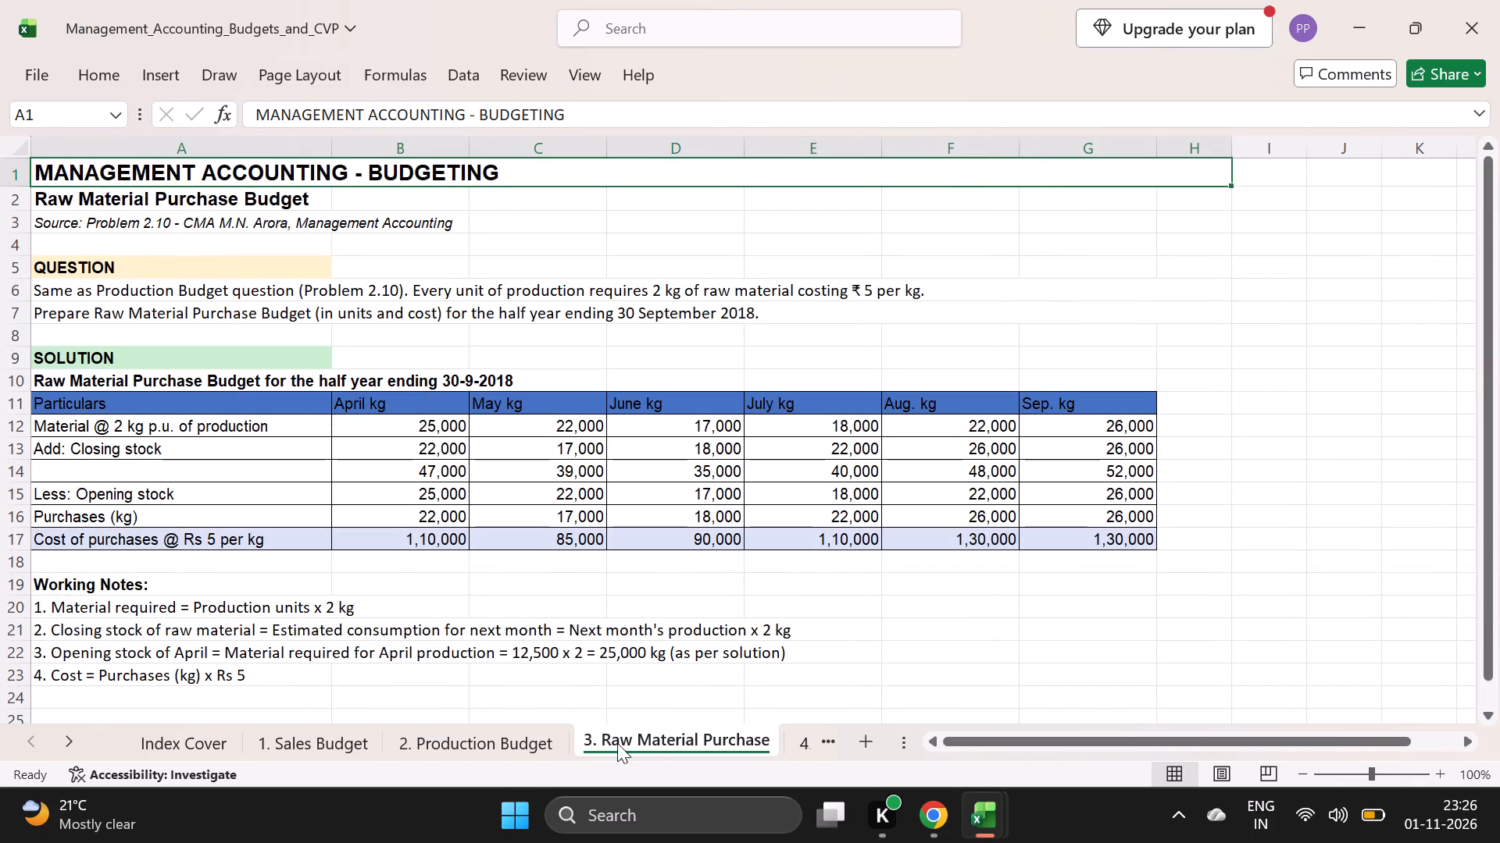
{"action": "scroll", "coordinate": [655, 752], "scroll_direction": "left", "scroll_amount": 1}
{"action": "scroll", "coordinate": [655, 752], "scroll_direction": "right", "scroll_amount": 4}
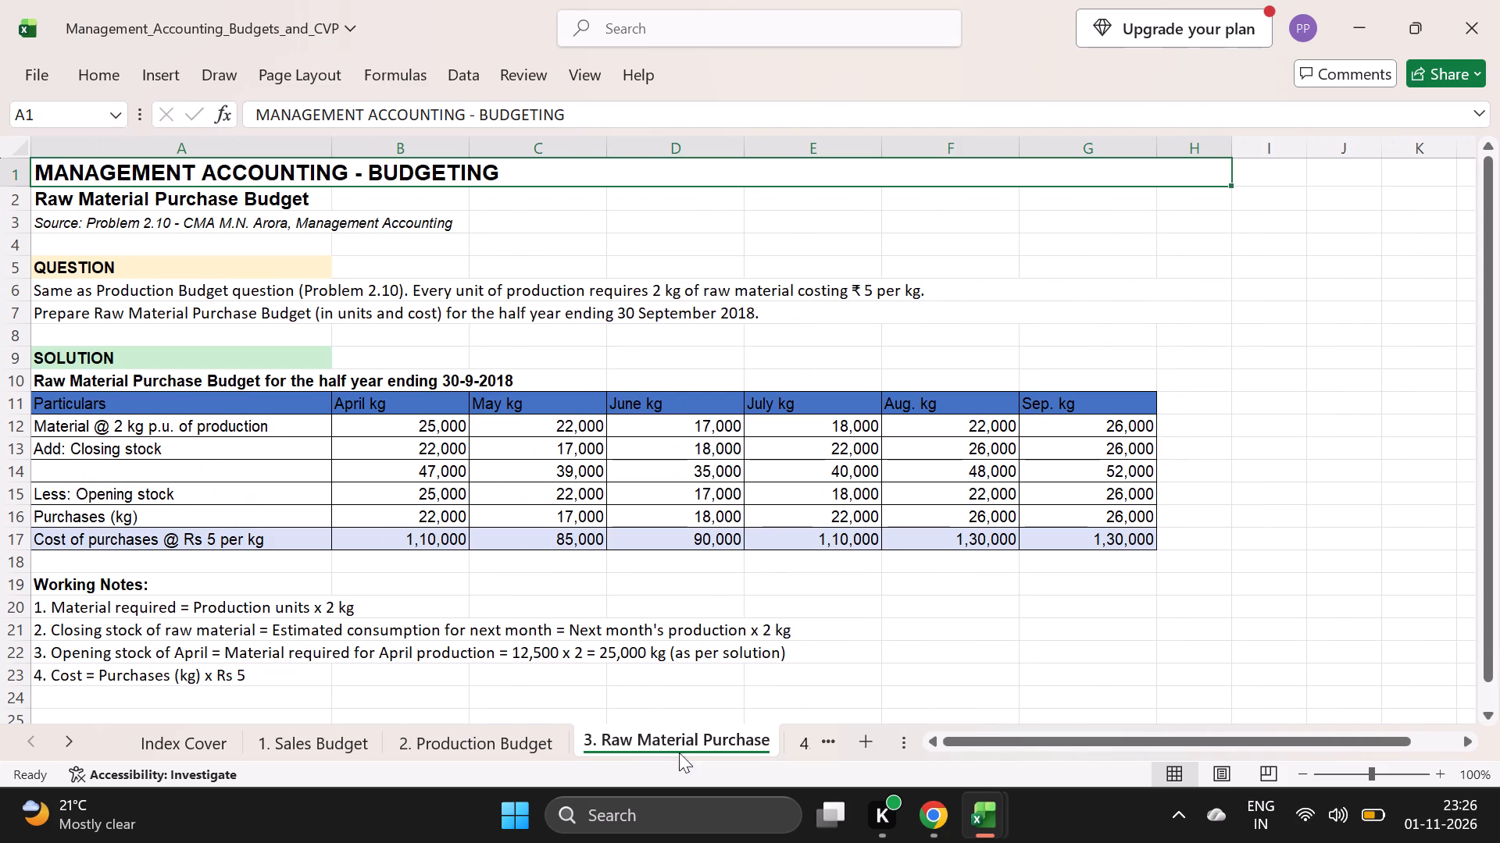
{"action": "left_click", "coordinate": [812, 747]}
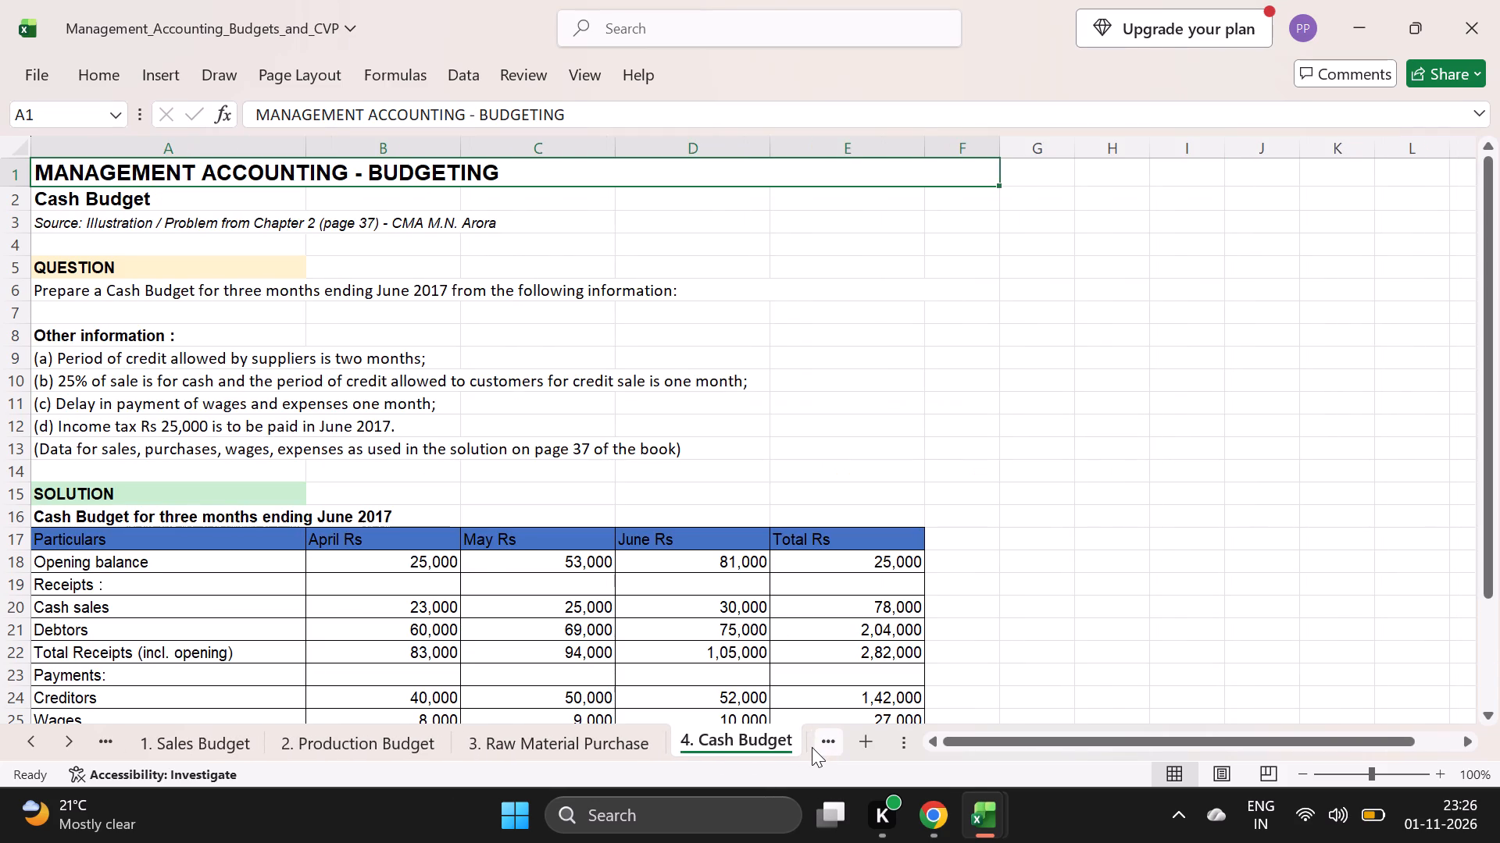
{"action": "scroll", "coordinate": [623, 686], "scroll_direction": "down", "scroll_amount": 2}
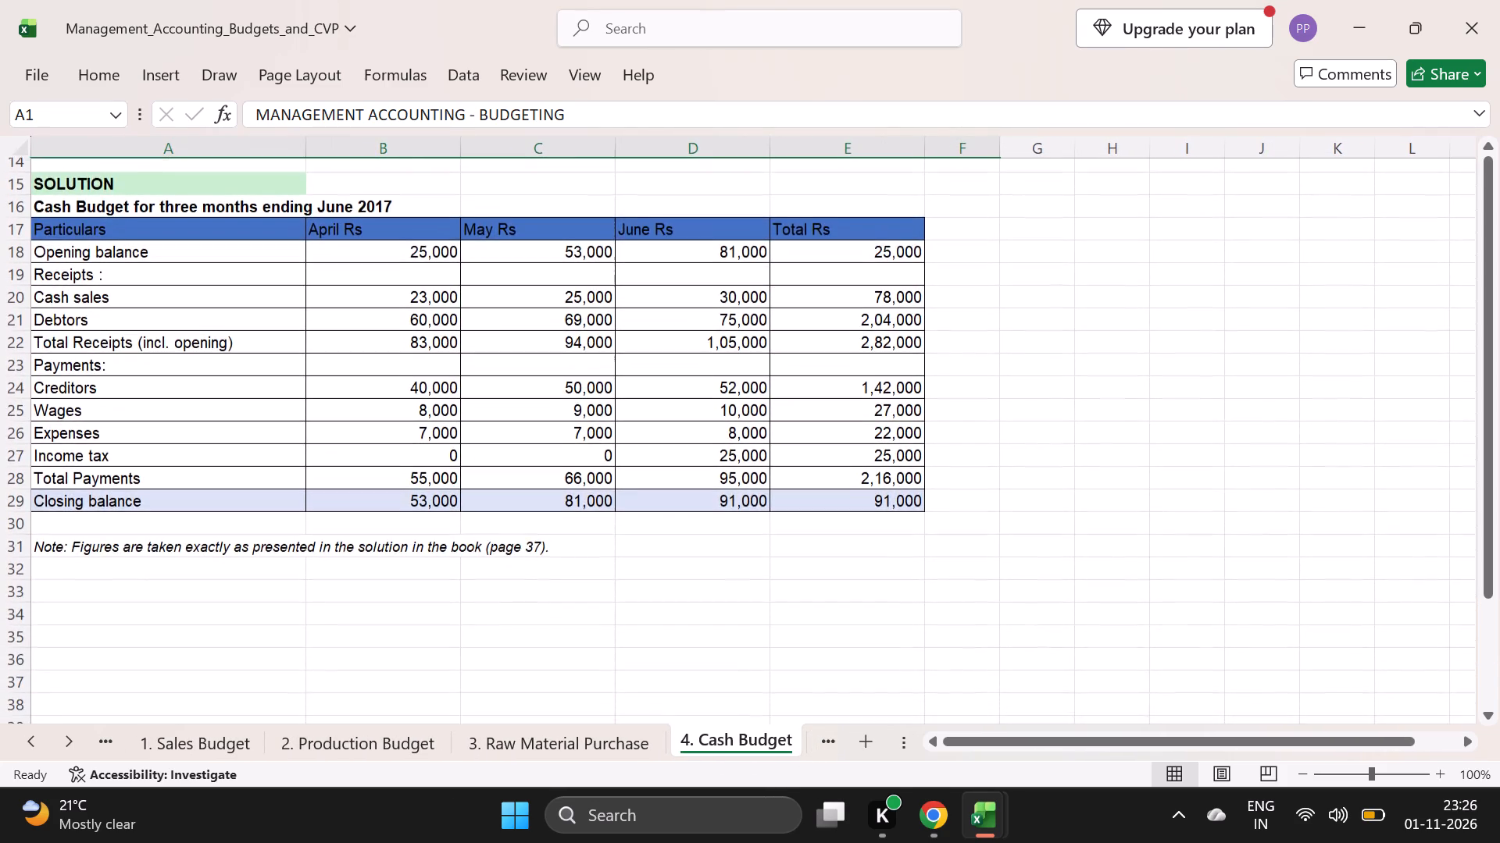
{"action": "scroll", "coordinate": [623, 686], "scroll_direction": "up", "scroll_amount": 2}
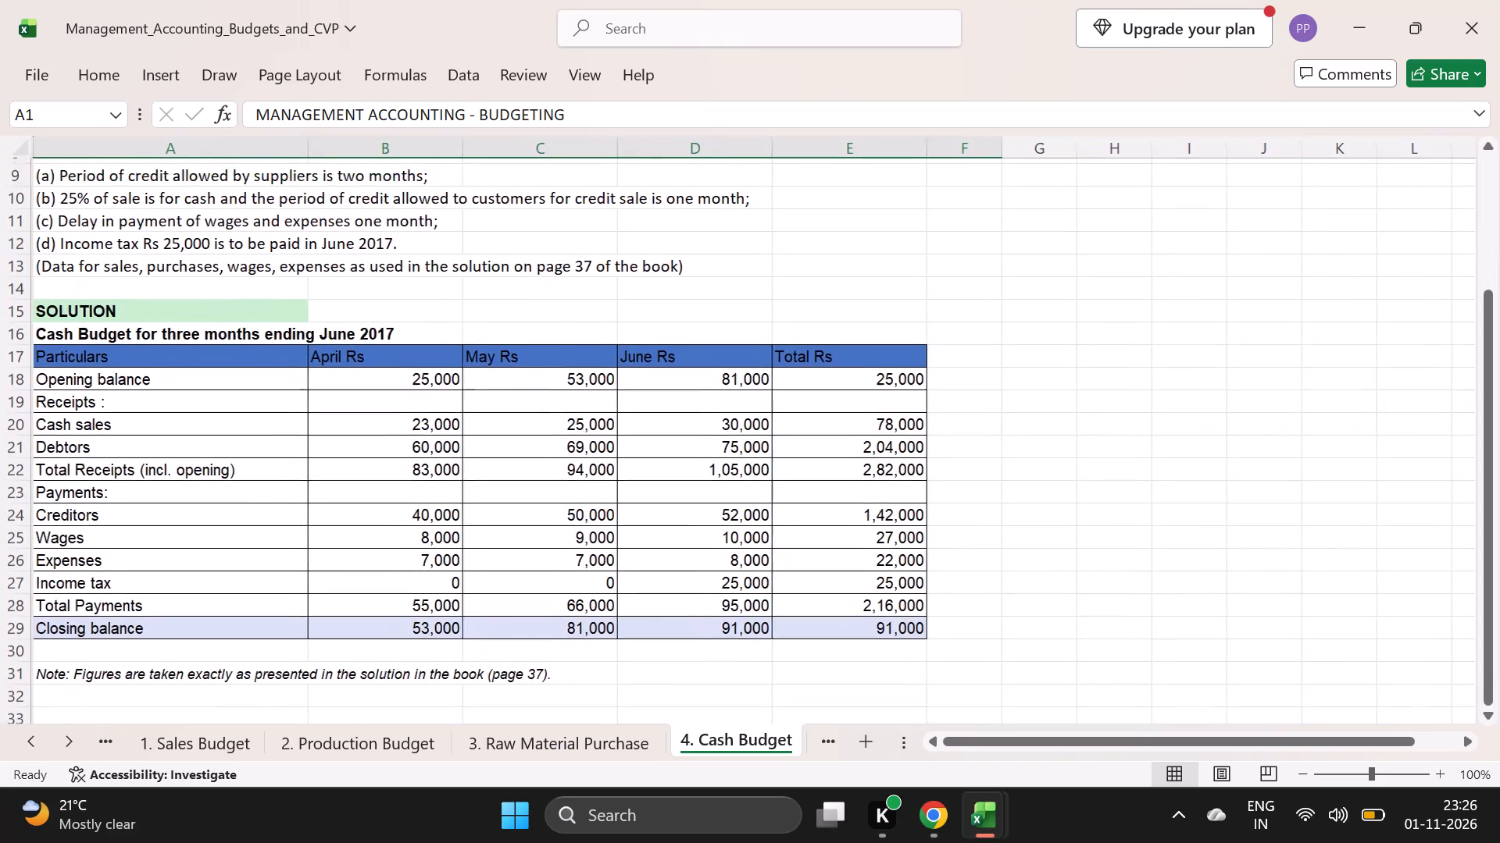
{"action": "scroll", "coordinate": [623, 686], "scroll_direction": "up", "scroll_amount": 2}
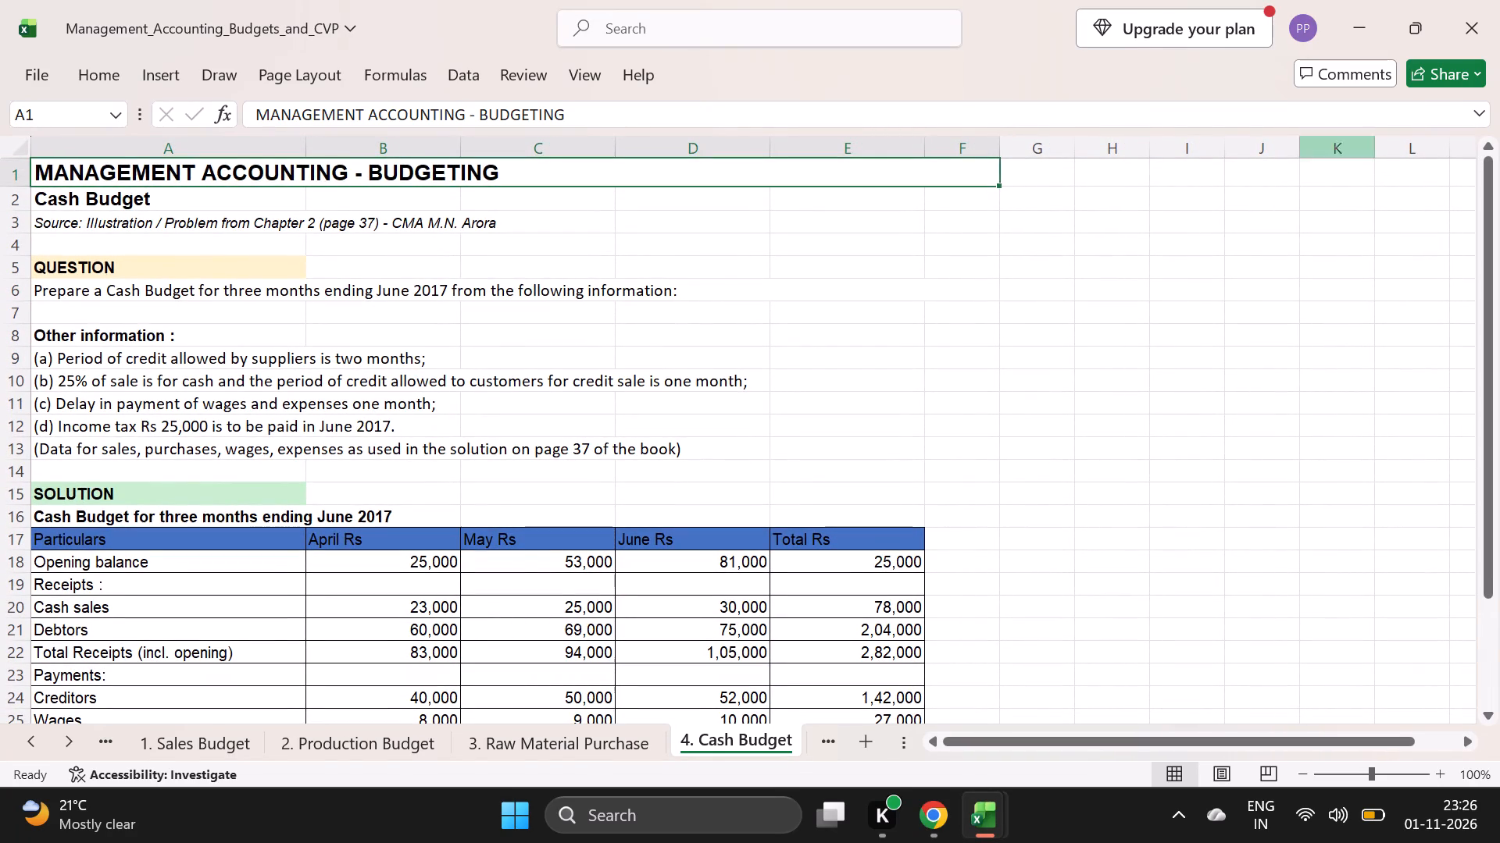
Close the Management_Accounting_Budgets_and_CVP workbook without saving.
{"action": "left_click", "coordinate": [1465, 39]}
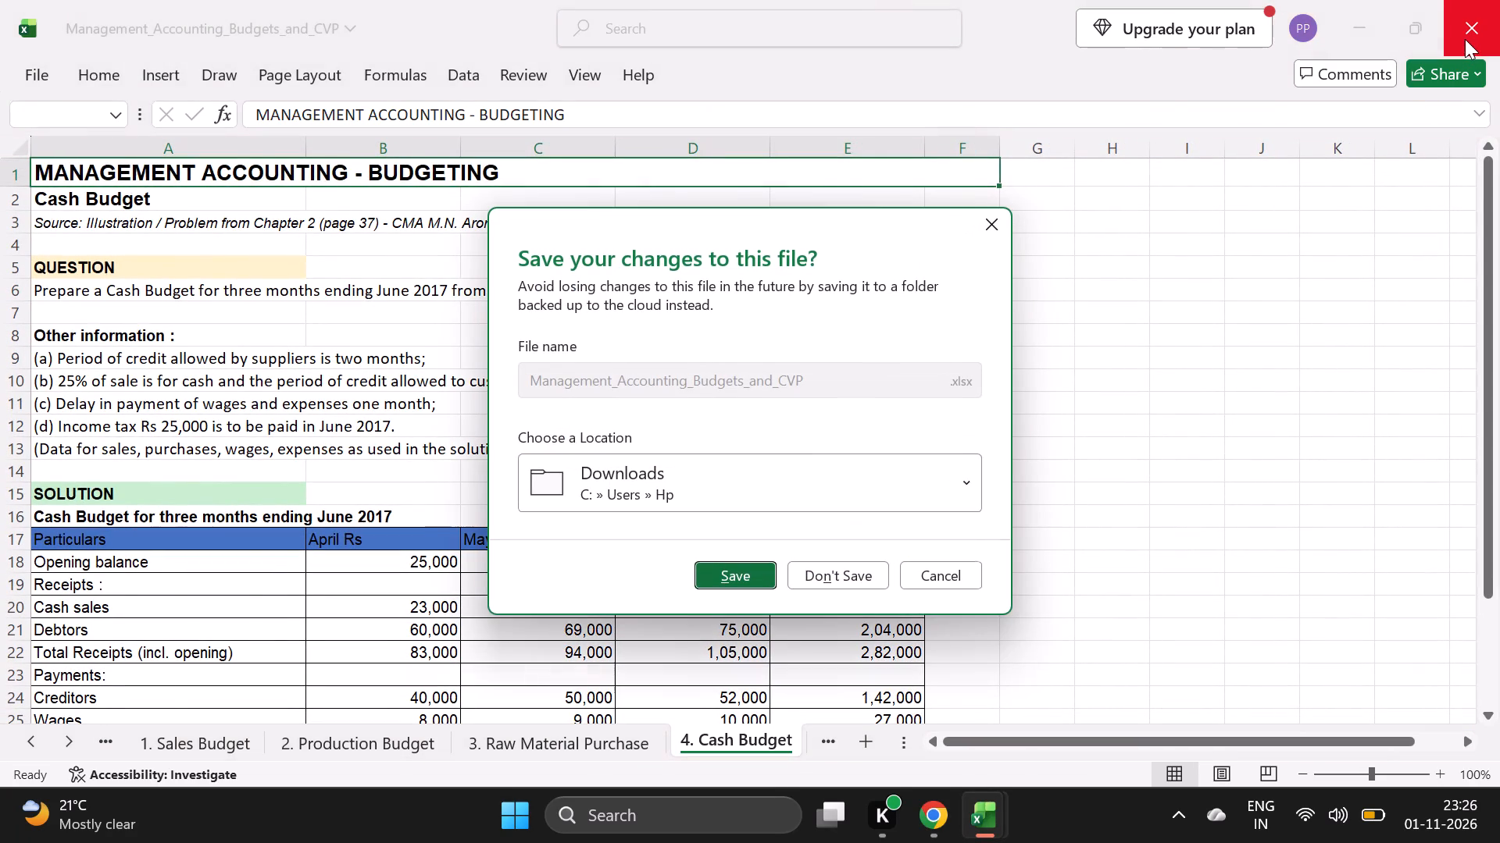
{"action": "left_click", "coordinate": [830, 575]}
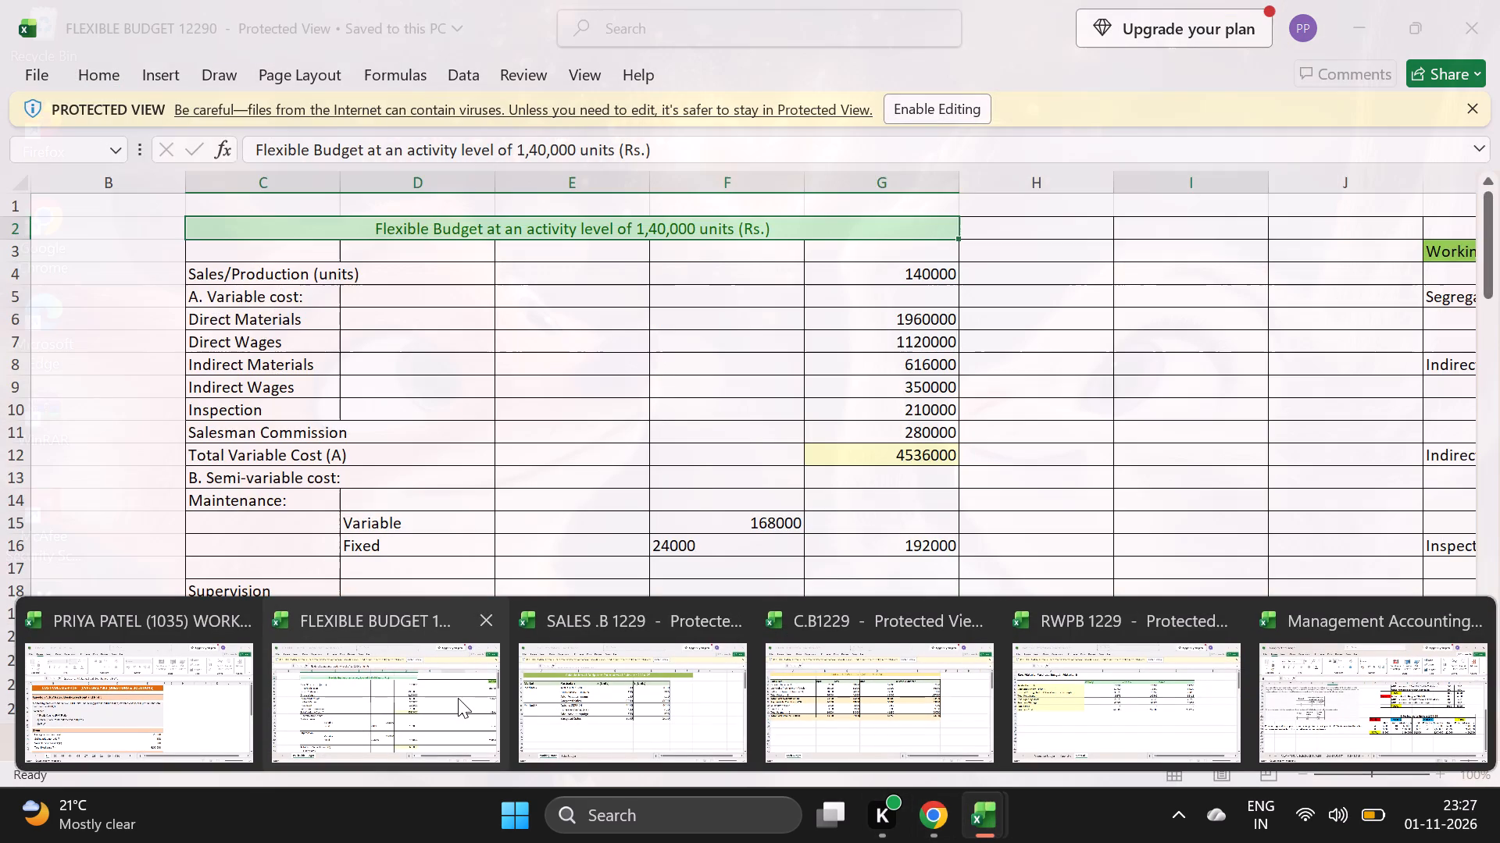
Examine the flexible budget statement, working notes and alternate working in the FLEXIBLE BUDGET 12290 workbook.
{"action": "left_click", "coordinate": [458, 698]}
{"action": "scroll", "coordinate": [654, 585], "scroll_direction": "up", "scroll_amount": 2}
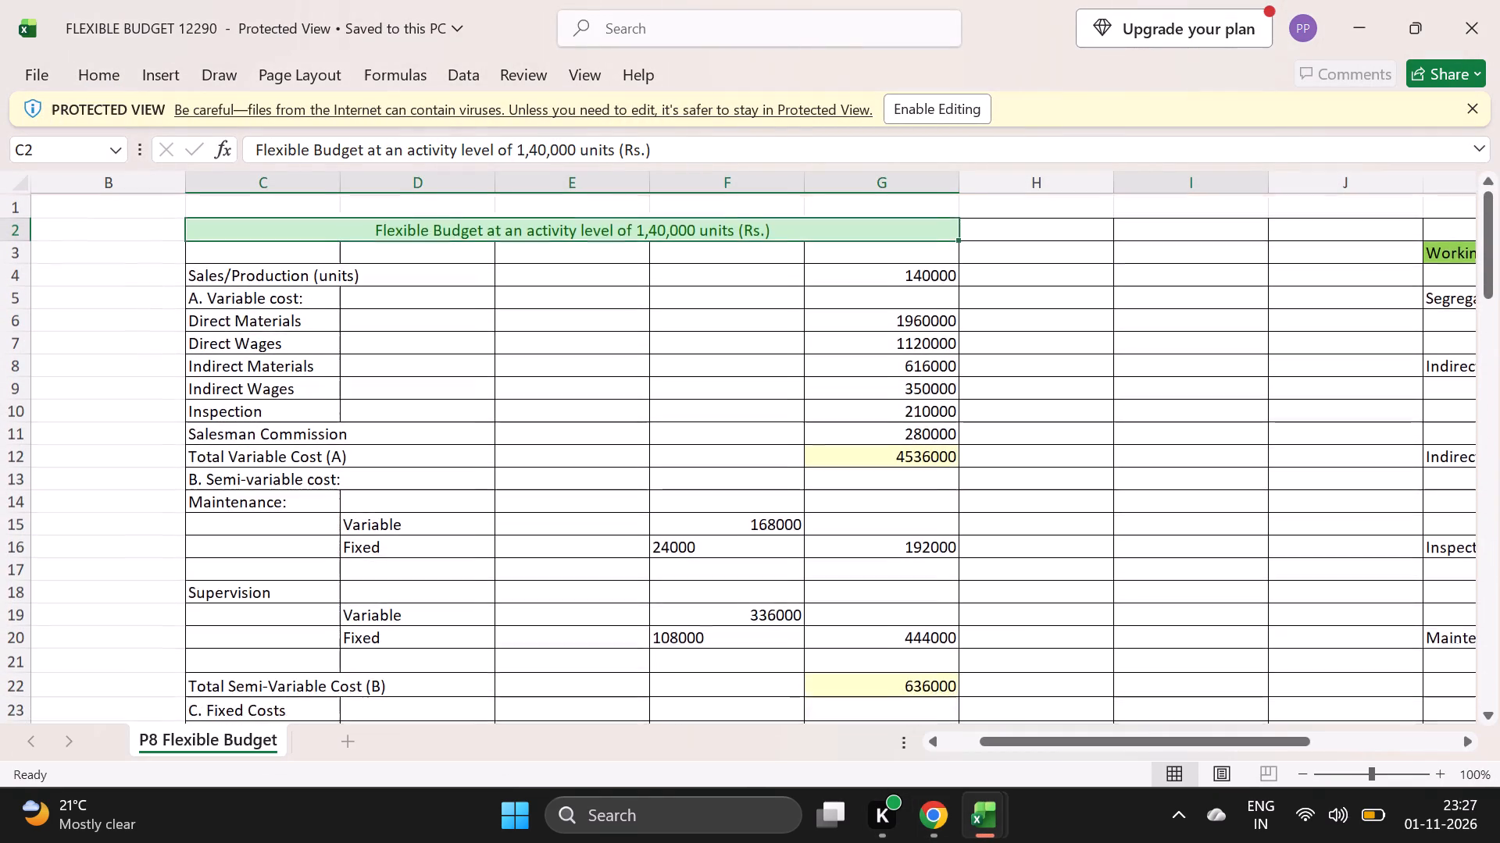
{"action": "scroll", "coordinate": [654, 585], "scroll_direction": "left", "scroll_amount": 6}
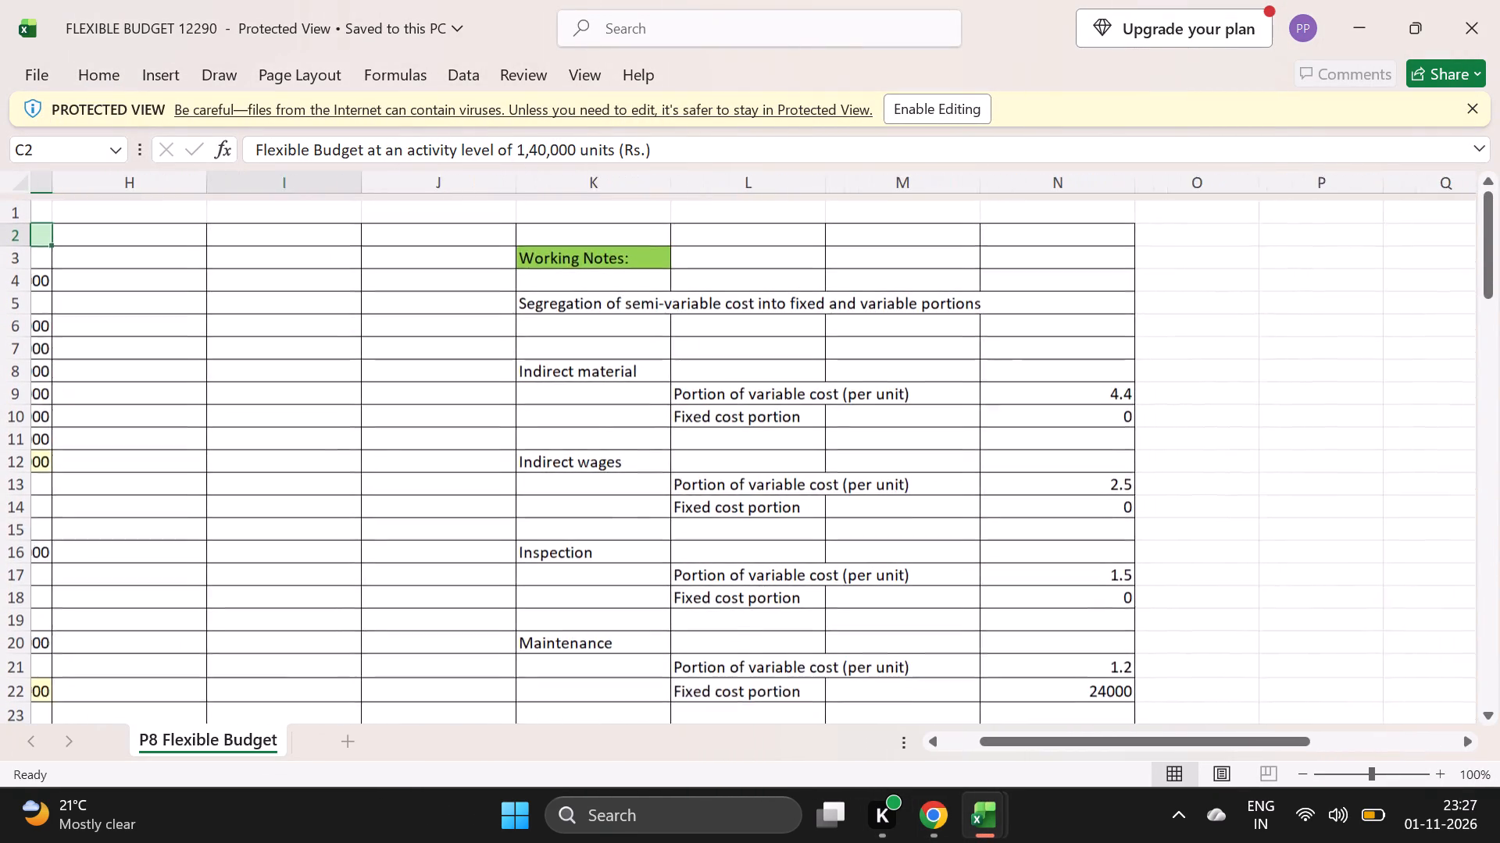
{"action": "scroll", "coordinate": [654, 585], "scroll_direction": "down", "scroll_amount": 1}
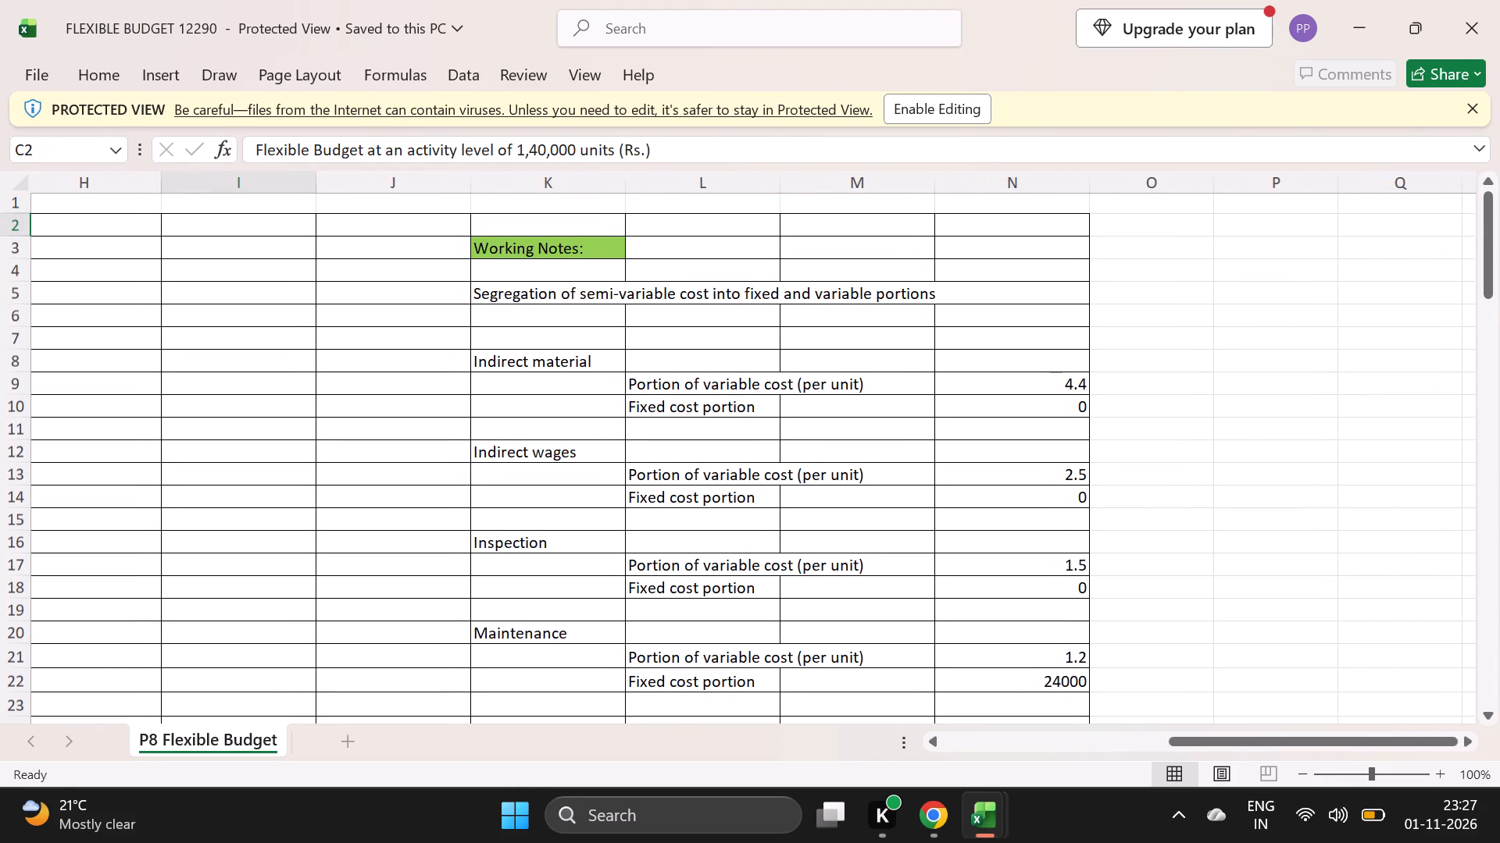
{"action": "scroll", "coordinate": [654, 585], "scroll_direction": "down", "scroll_amount": 2}
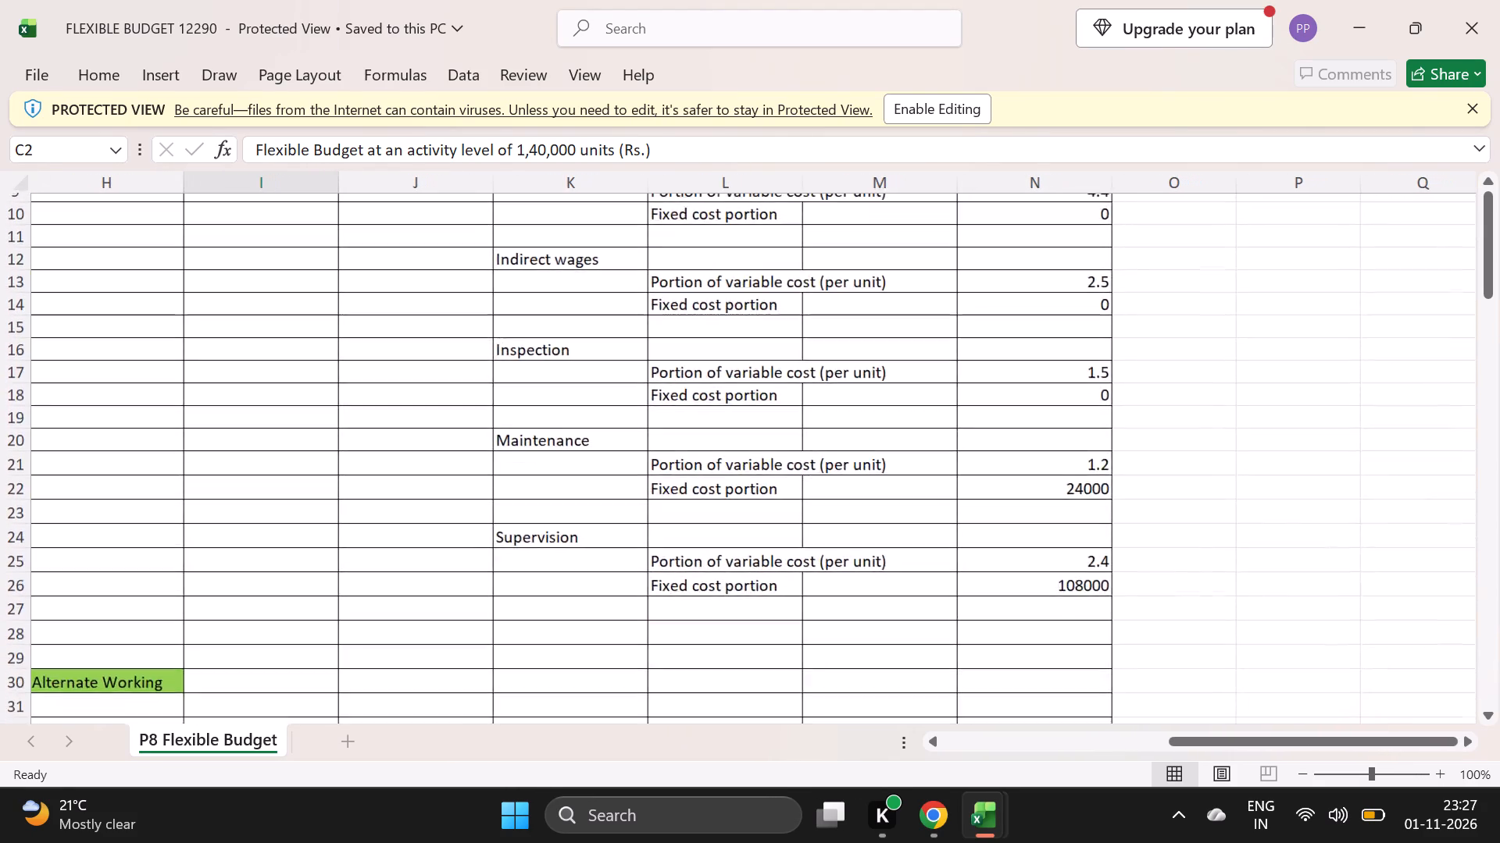
{"action": "scroll", "coordinate": [654, 585], "scroll_direction": "down", "scroll_amount": 1}
{"action": "scroll", "coordinate": [654, 585], "scroll_direction": "up", "scroll_amount": 2}
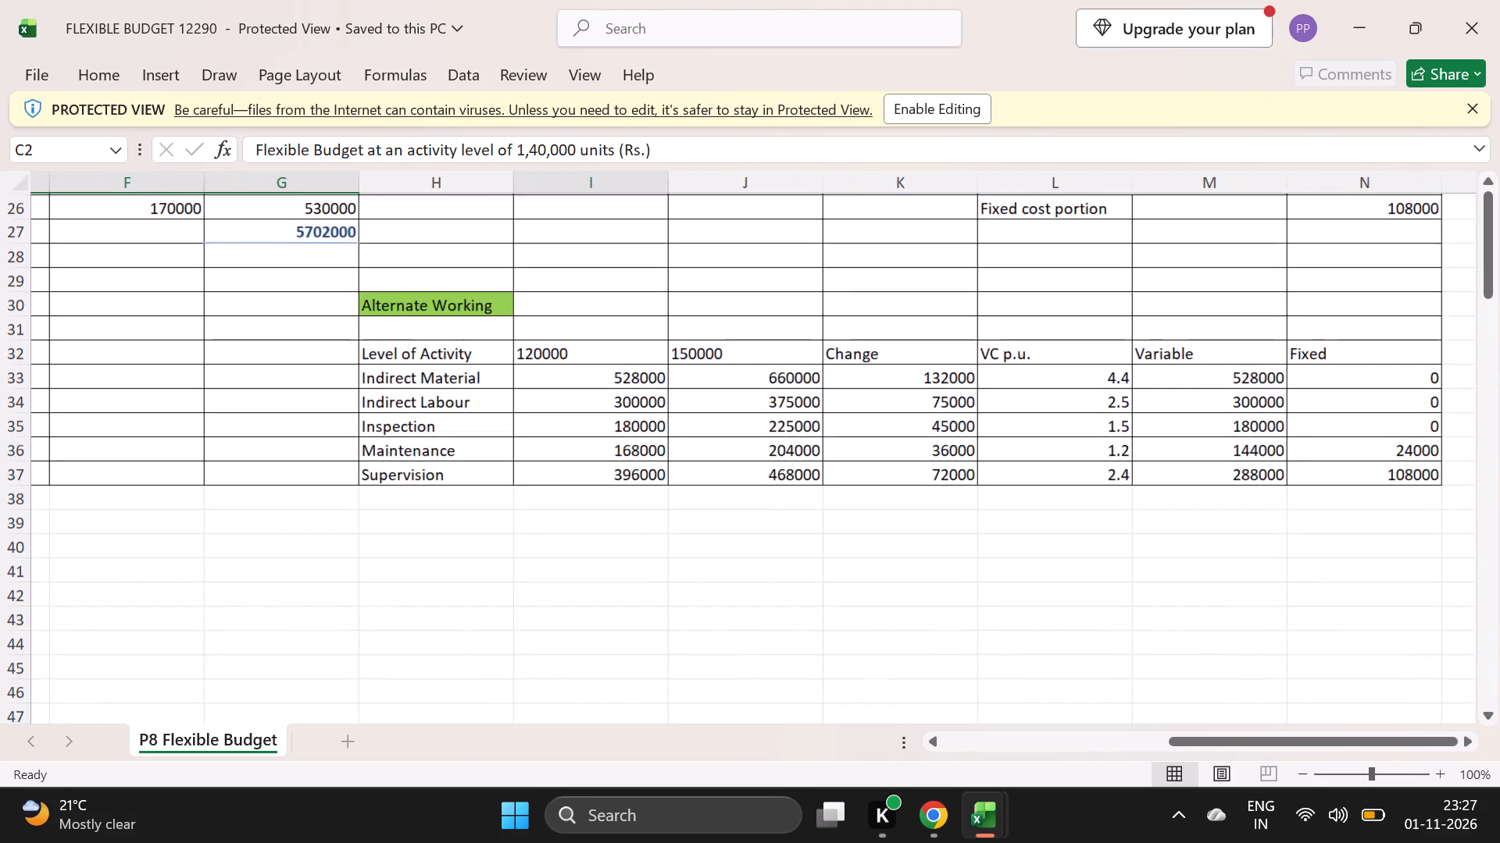
{"action": "scroll", "coordinate": [654, 585], "scroll_direction": "up", "scroll_amount": 1}
{"action": "scroll", "coordinate": [654, 585], "scroll_direction": "left", "scroll_amount": 1}
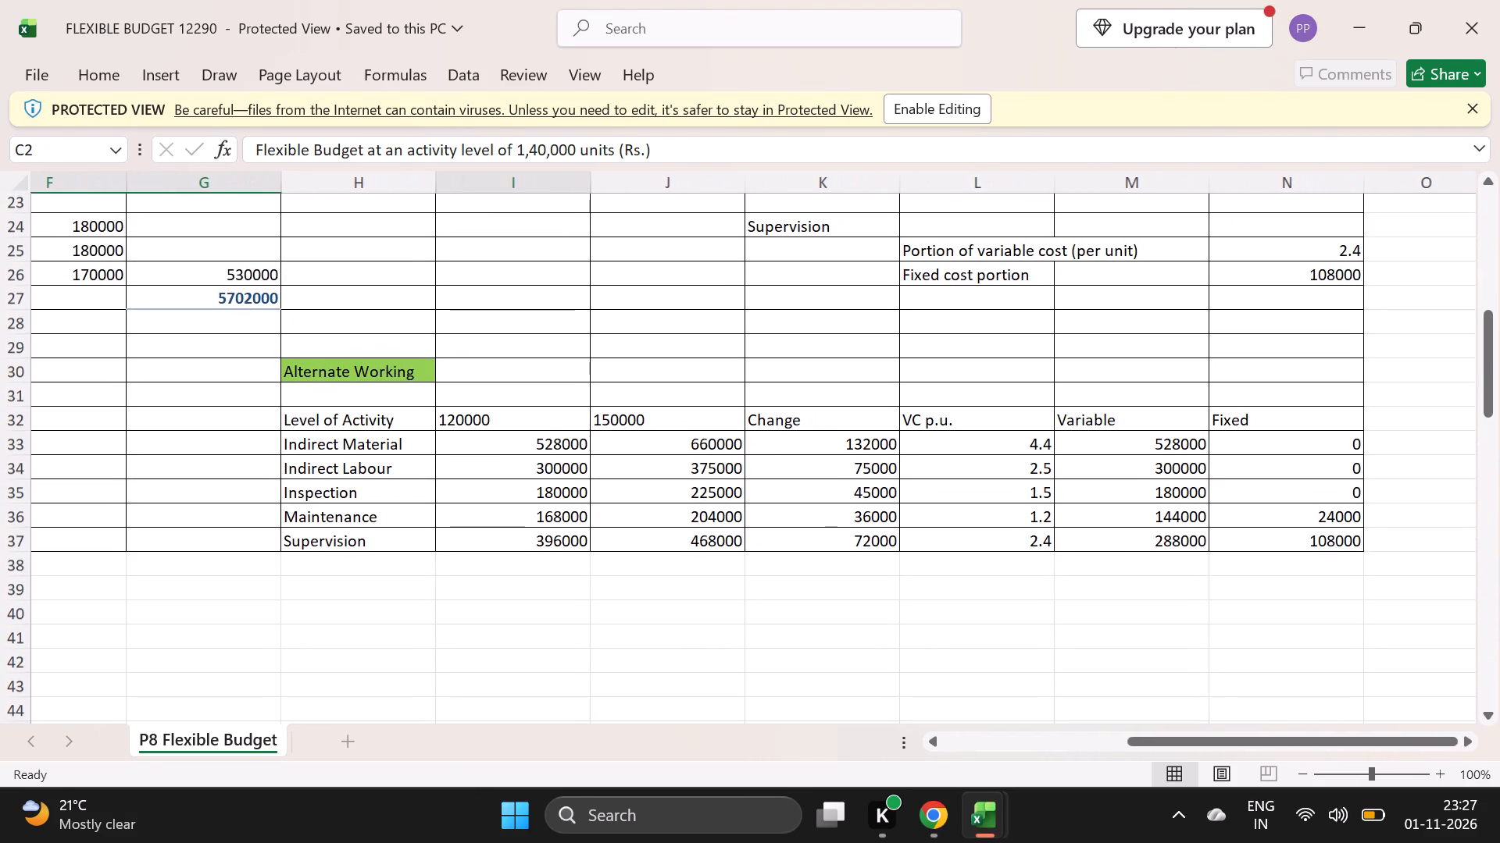
{"action": "scroll", "coordinate": [654, 585], "scroll_direction": "left", "scroll_amount": 1}
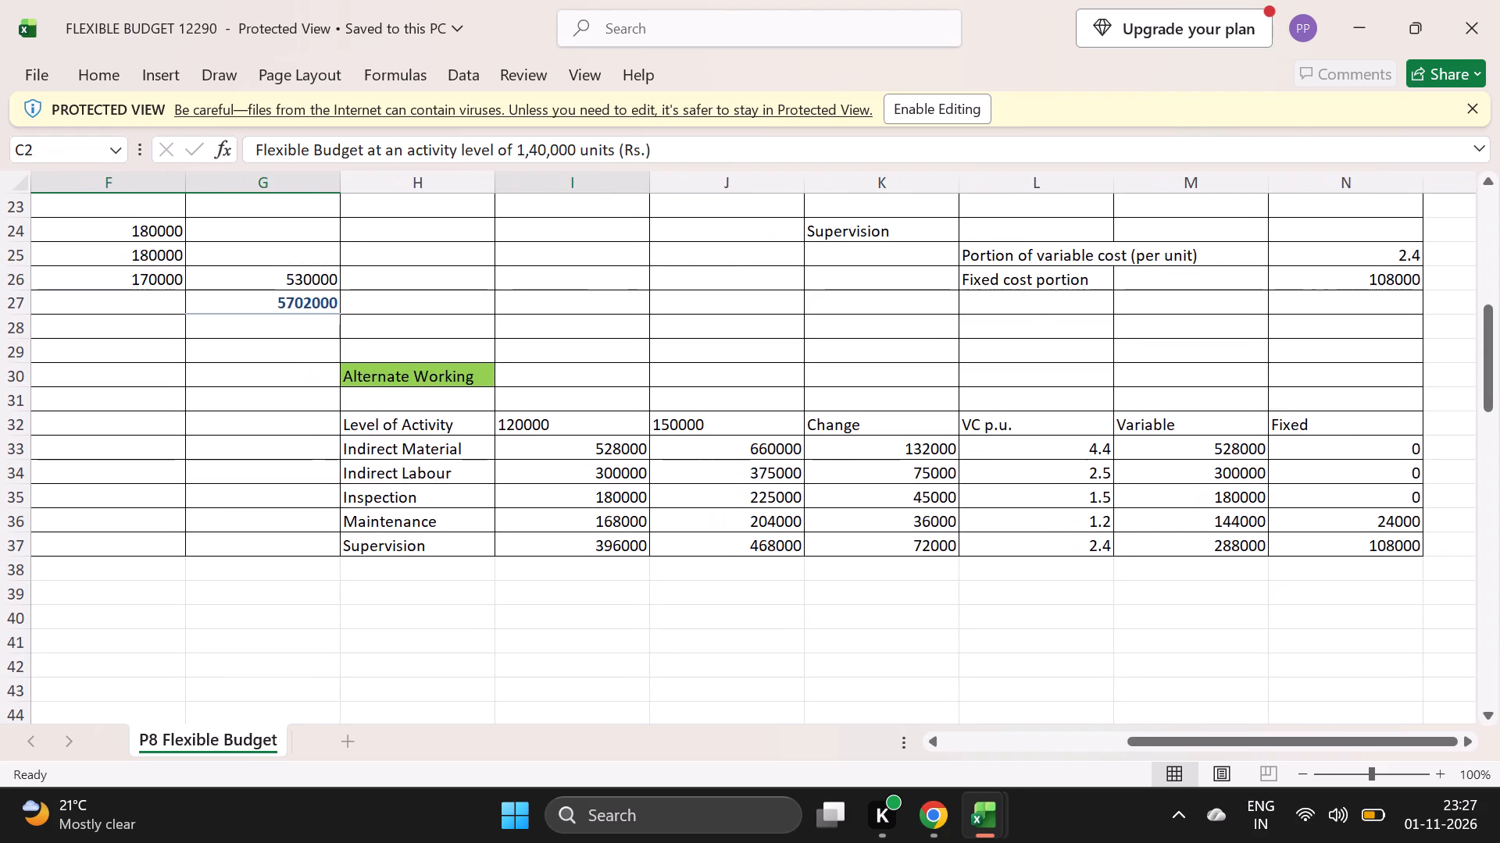
{"action": "scroll", "coordinate": [654, 585], "scroll_direction": "right", "scroll_amount": 1}
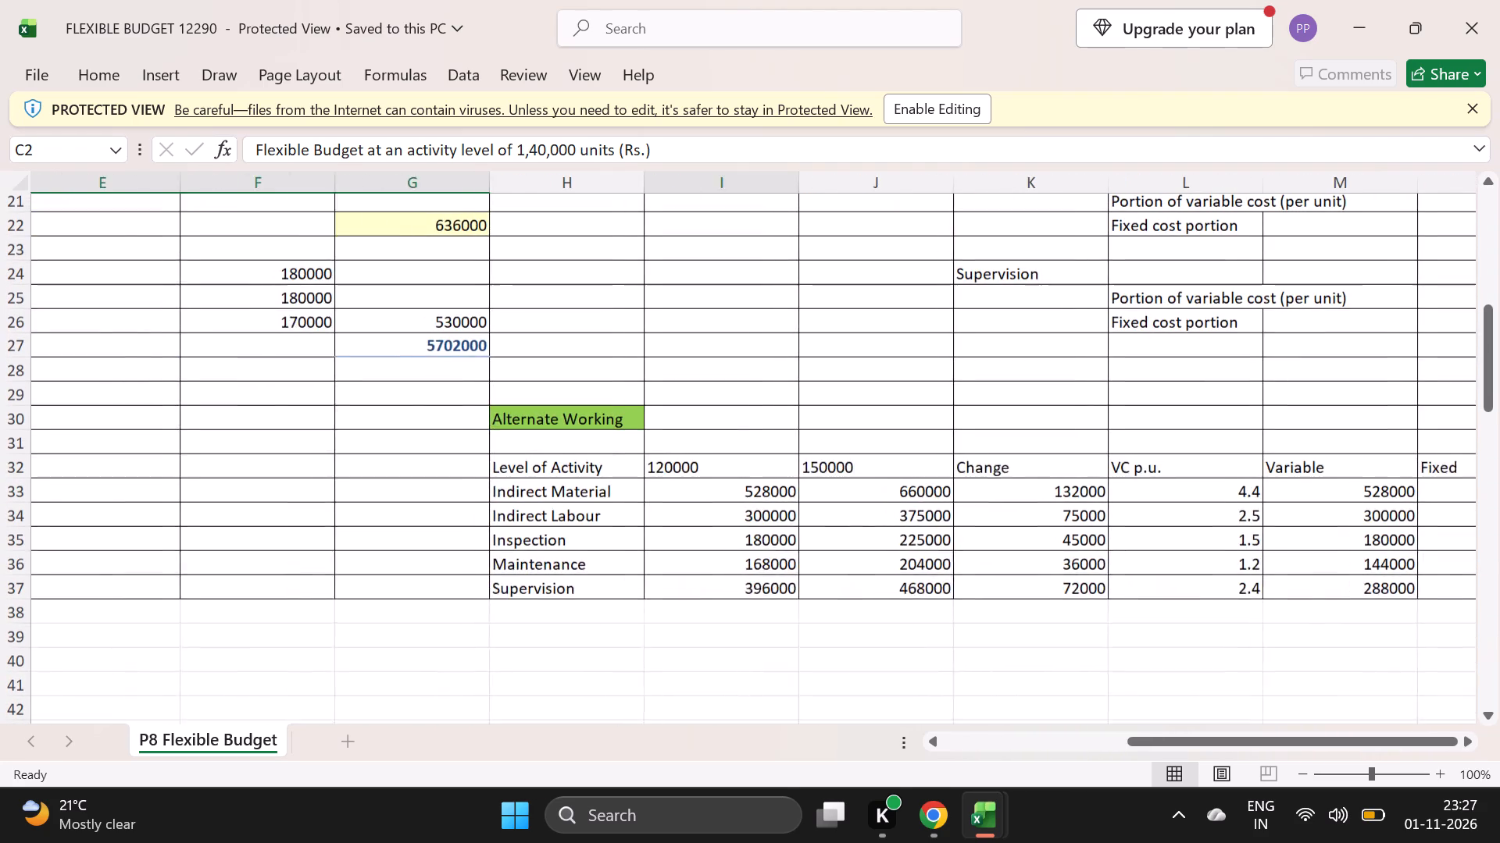
{"action": "scroll", "coordinate": [654, 585], "scroll_direction": "right", "scroll_amount": 3}
{"action": "scroll", "coordinate": [654, 585], "scroll_direction": "up", "scroll_amount": 2}
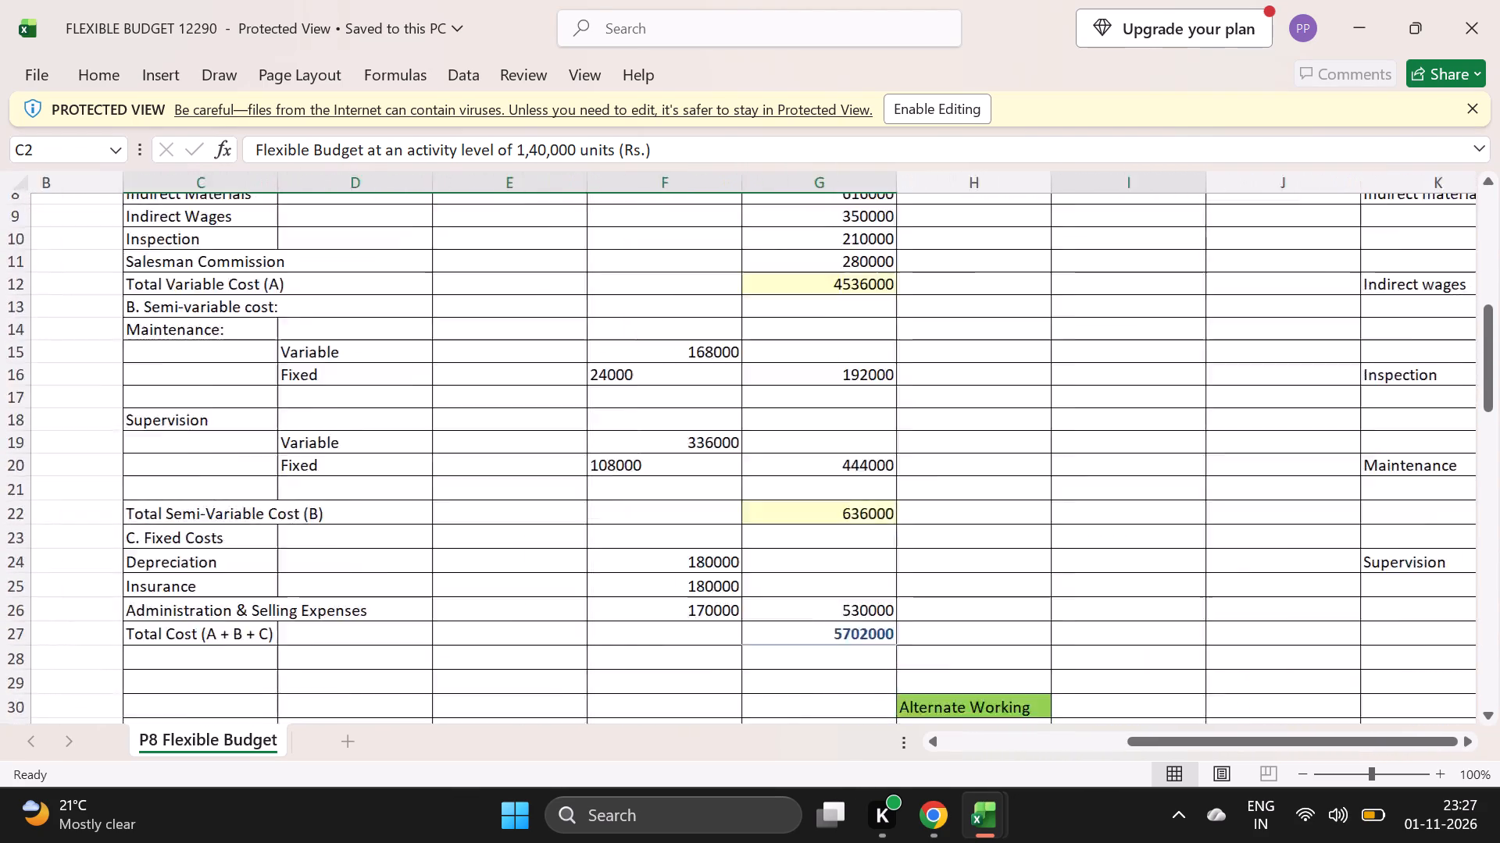
{"action": "scroll", "coordinate": [654, 585], "scroll_direction": "up", "scroll_amount": 1}
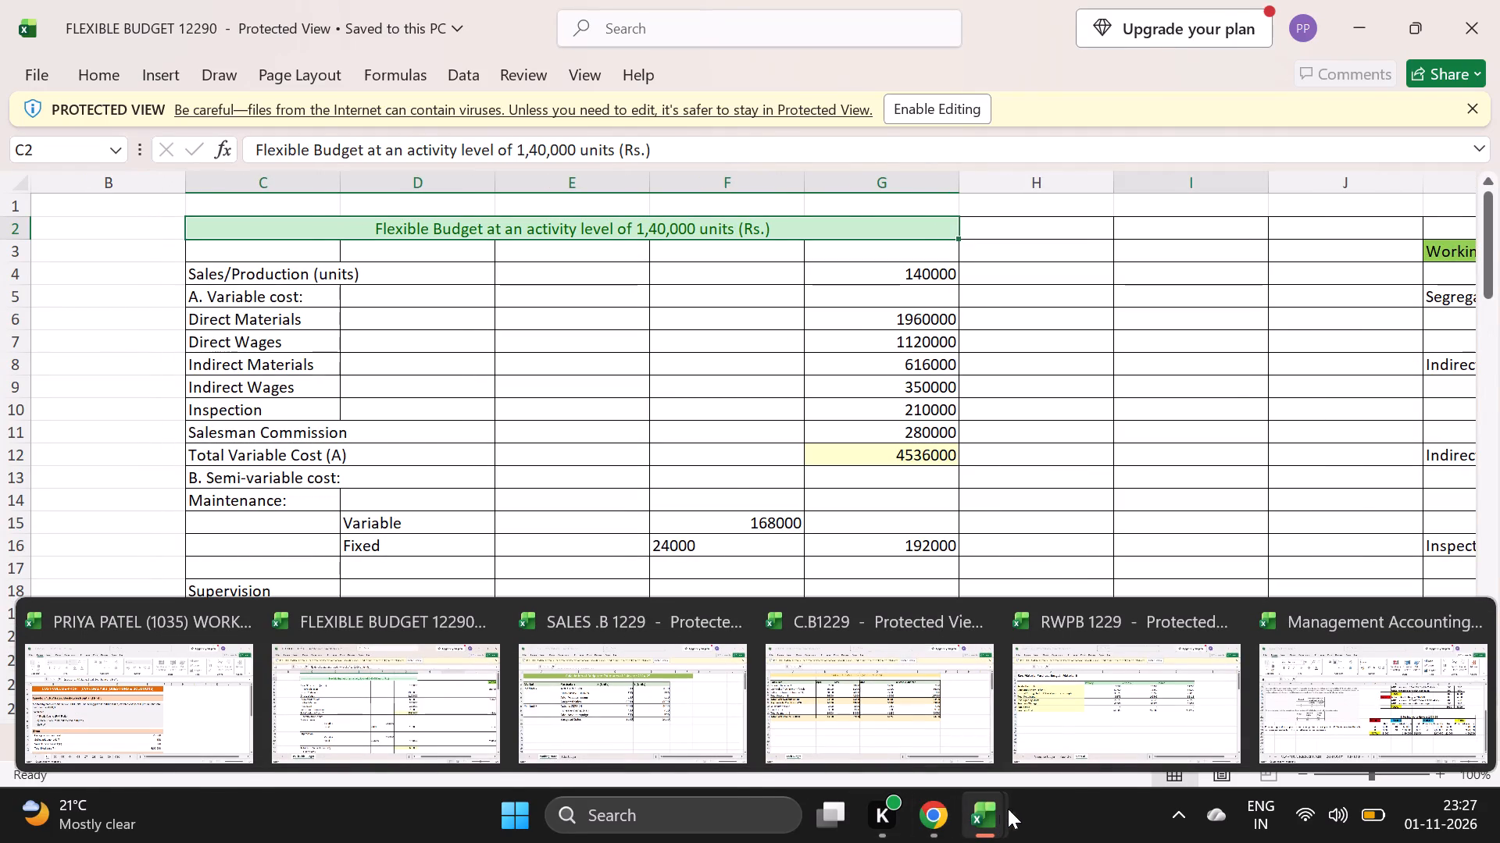
Close the student's 1035 workbook, leaving the budget files open.
{"action": "scroll", "coordinate": [1277, 671], "scroll_direction": "left", "scroll_amount": 6}
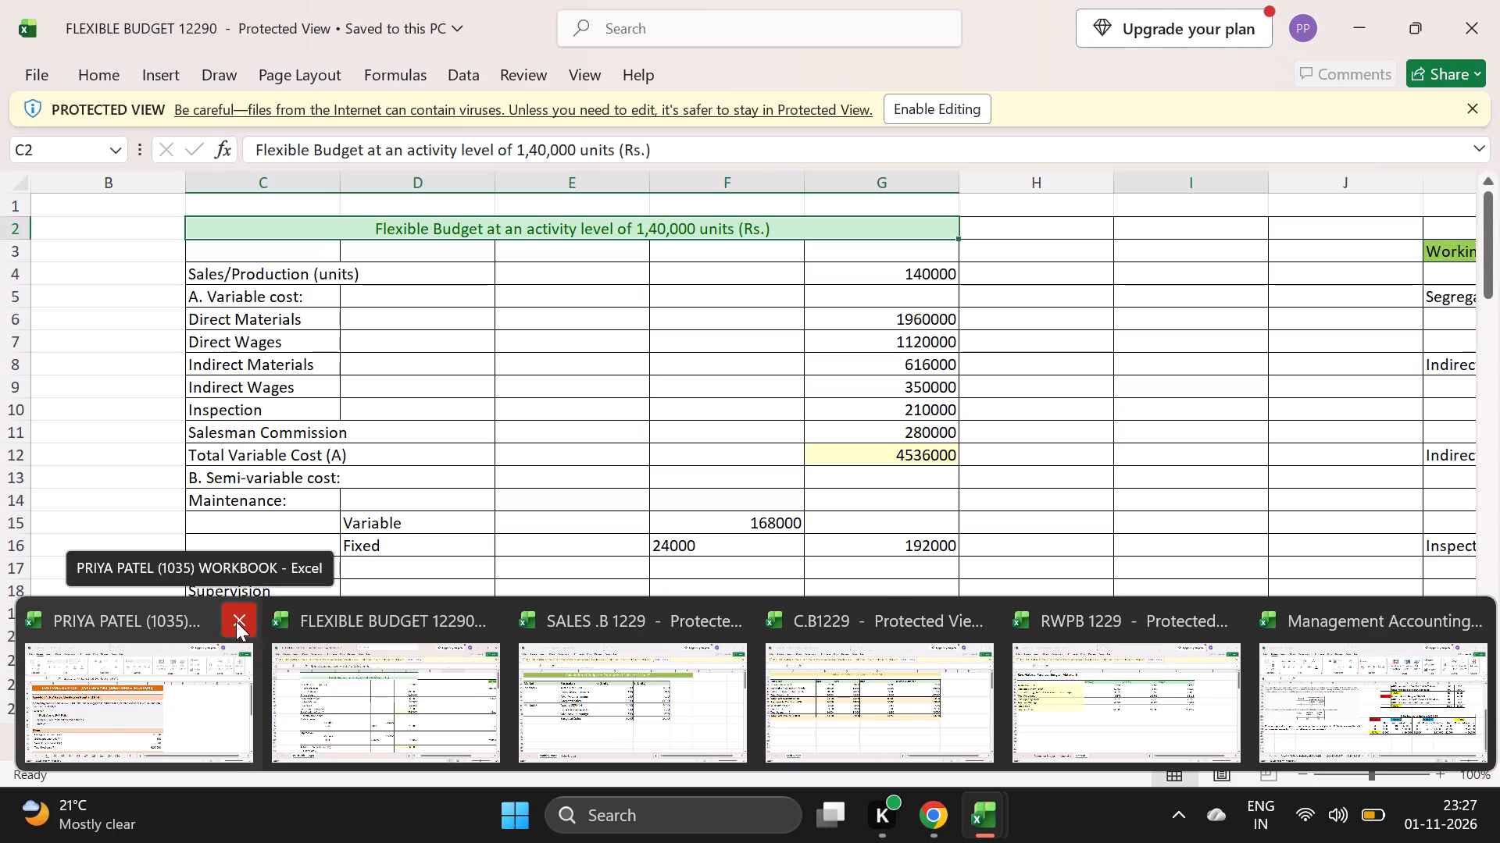
{"action": "left_click", "coordinate": [236, 621]}
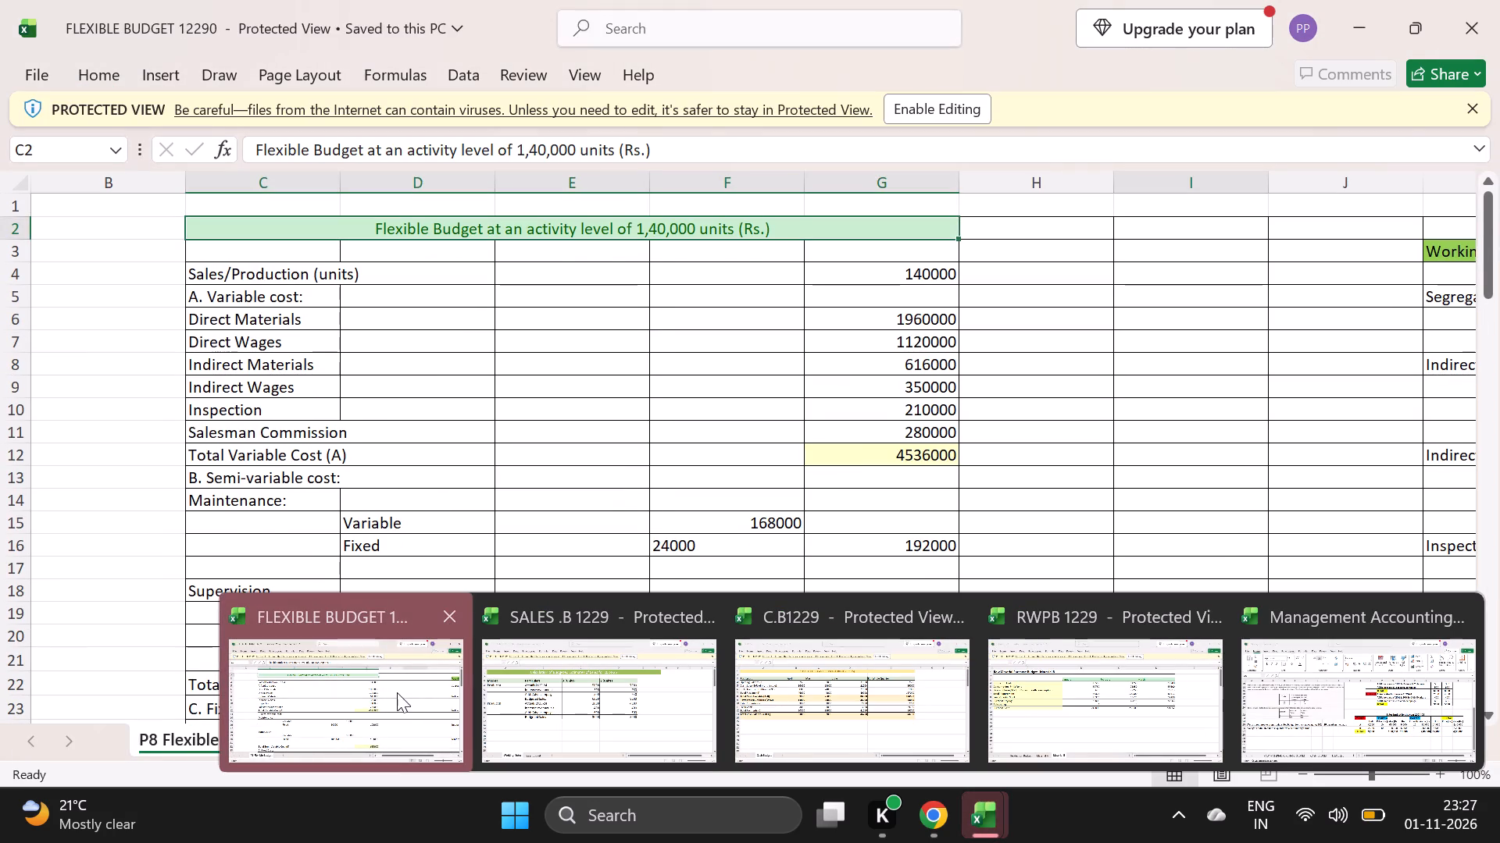
Recheck the layout of the flexible budget statement on the P8 Flexible Budget sheet.
{"action": "scroll", "coordinate": [635, 372], "scroll_direction": "down", "scroll_amount": 2}
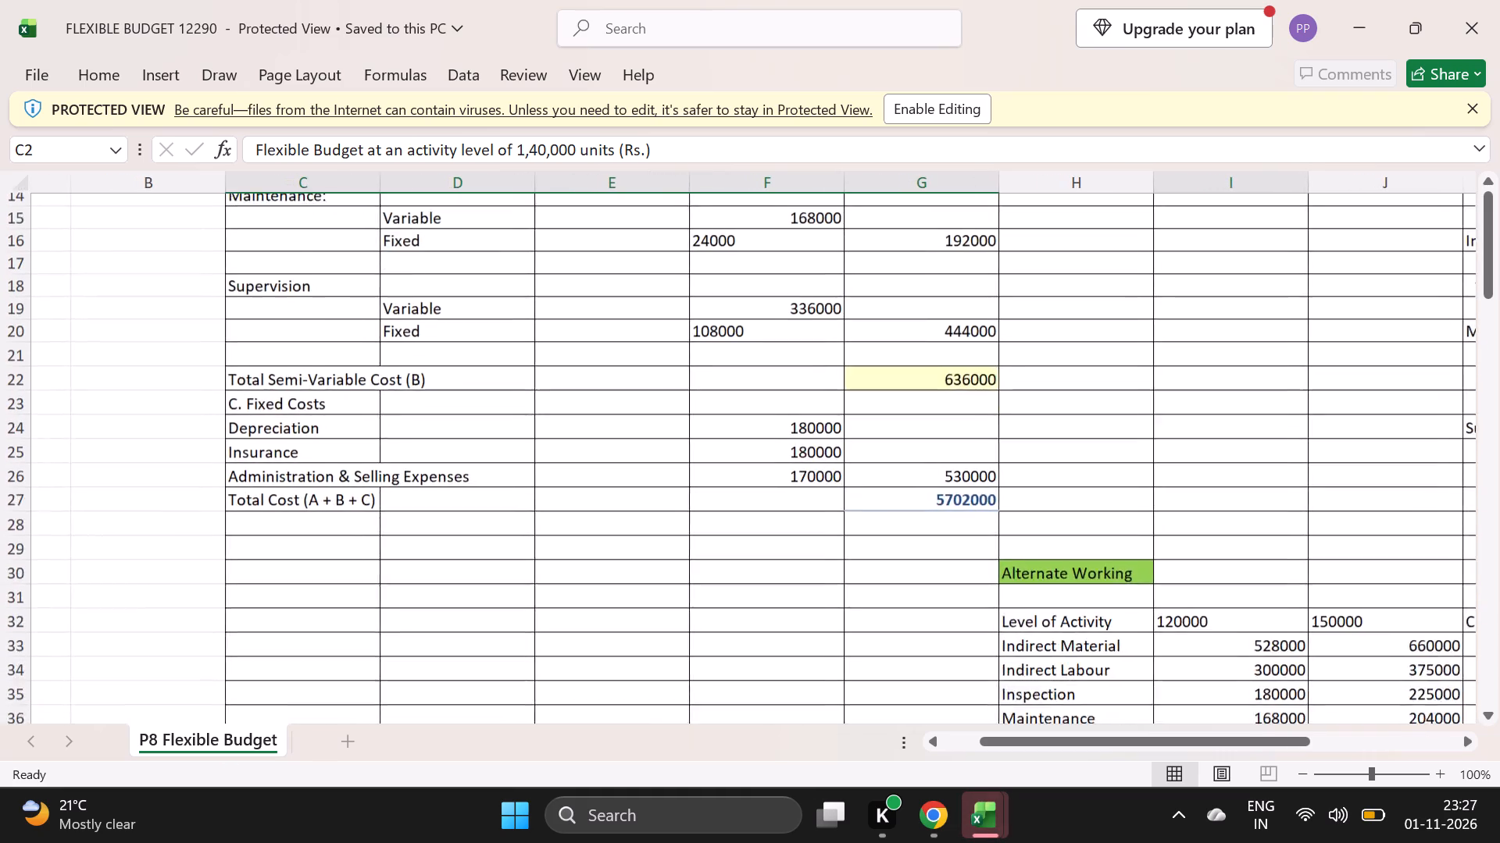
{"action": "scroll", "coordinate": [635, 372], "scroll_direction": "up", "scroll_amount": 2}
{"action": "scroll", "coordinate": [635, 372], "scroll_direction": "left", "scroll_amount": 1}
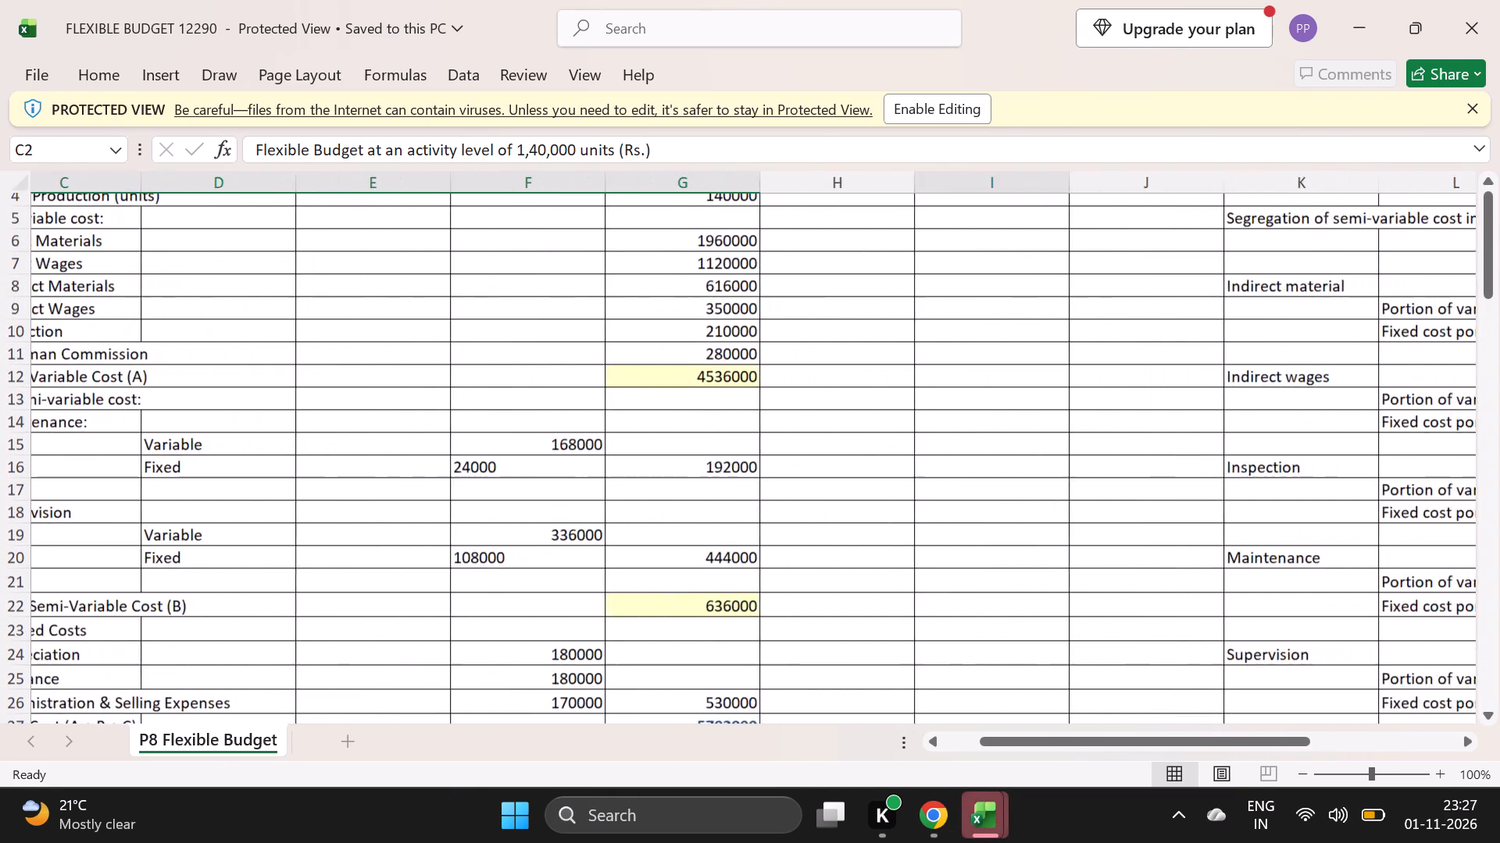
{"action": "scroll", "coordinate": [635, 372], "scroll_direction": "up", "scroll_amount": 1}
{"action": "scroll", "coordinate": [635, 372], "scroll_direction": "right", "scroll_amount": 2}
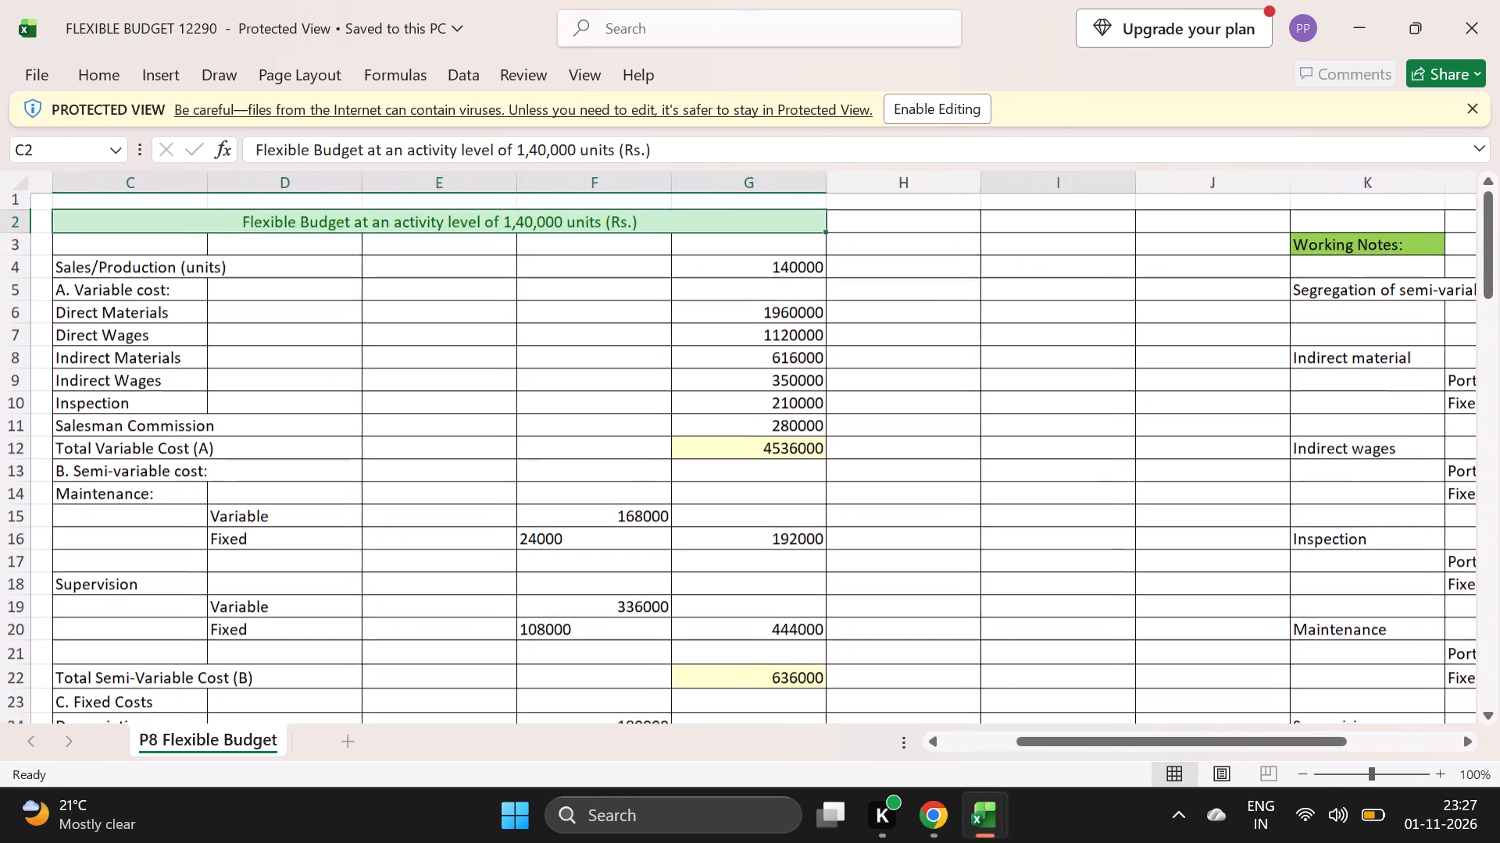
{"action": "scroll", "coordinate": [635, 372], "scroll_direction": "right", "scroll_amount": 1}
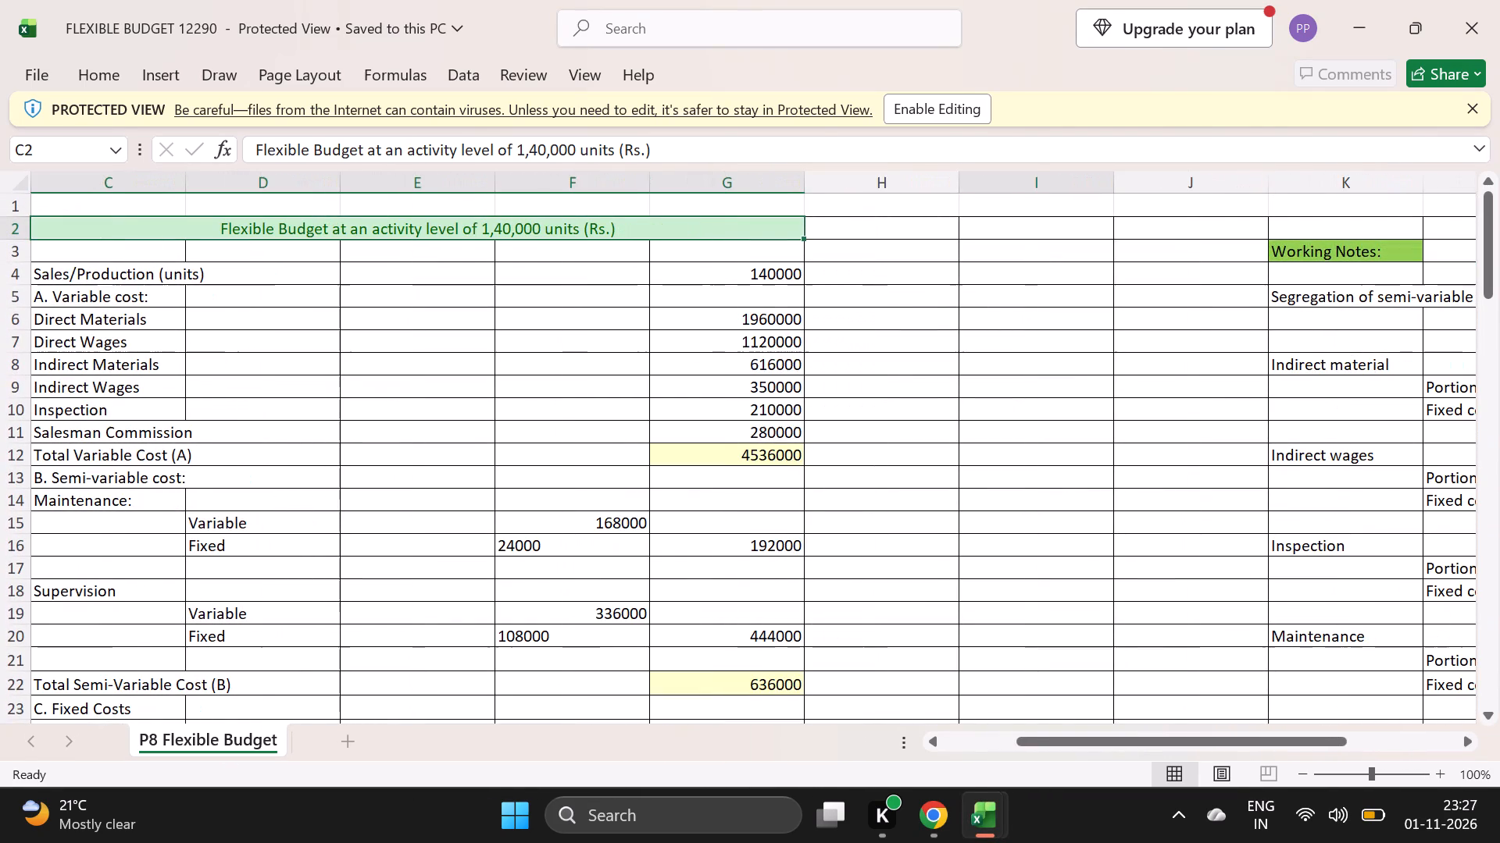
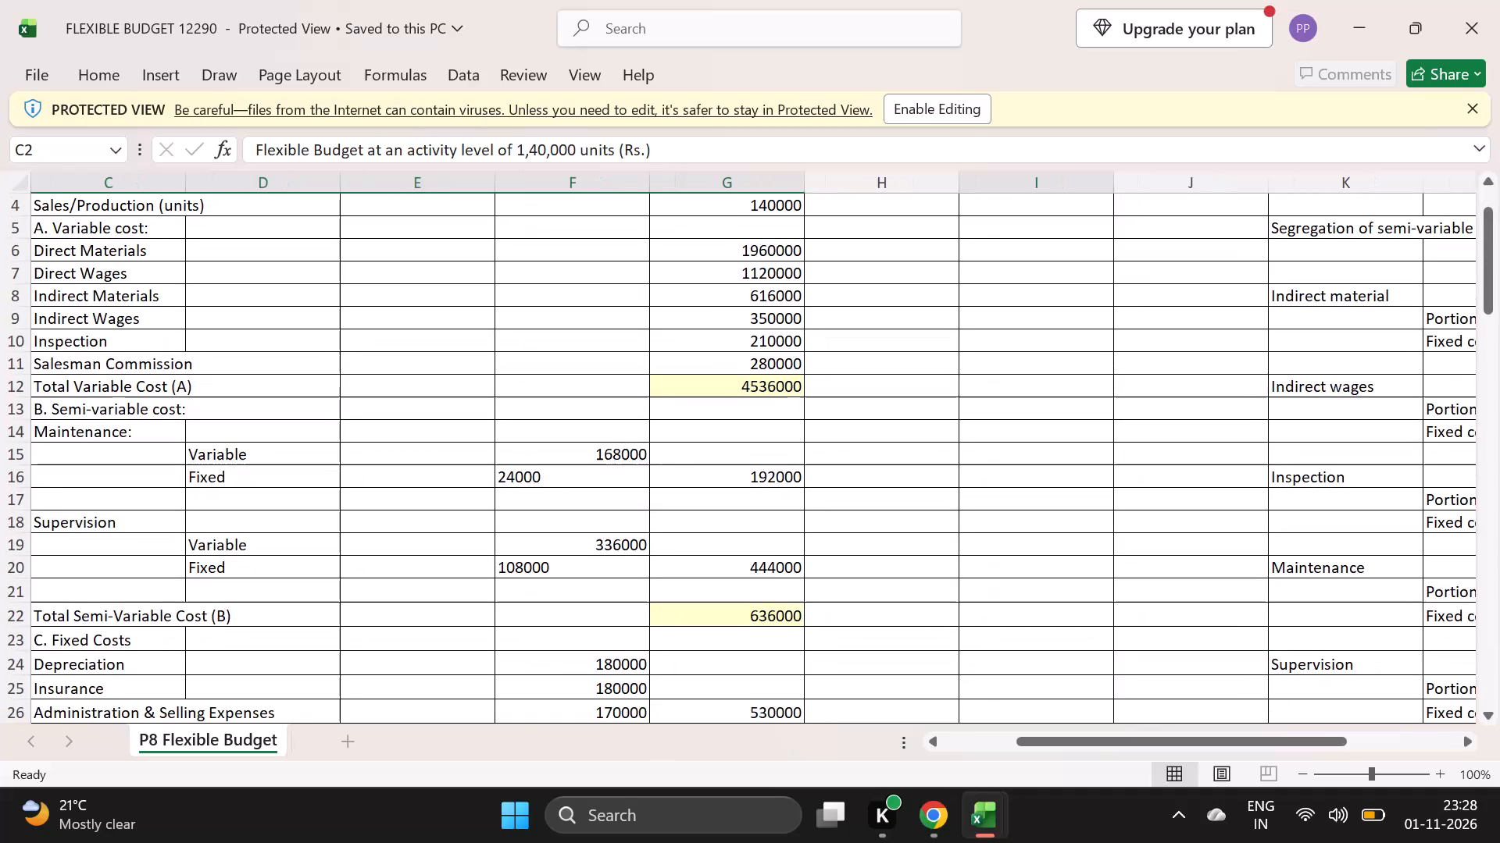
Examine the fixed costs, semi-variable segregation notes and Alternate Working table on the P8 Flexible Budget sheet.
{"action": "scroll", "coordinate": [635, 372], "scroll_direction": "down", "scroll_amount": 1}
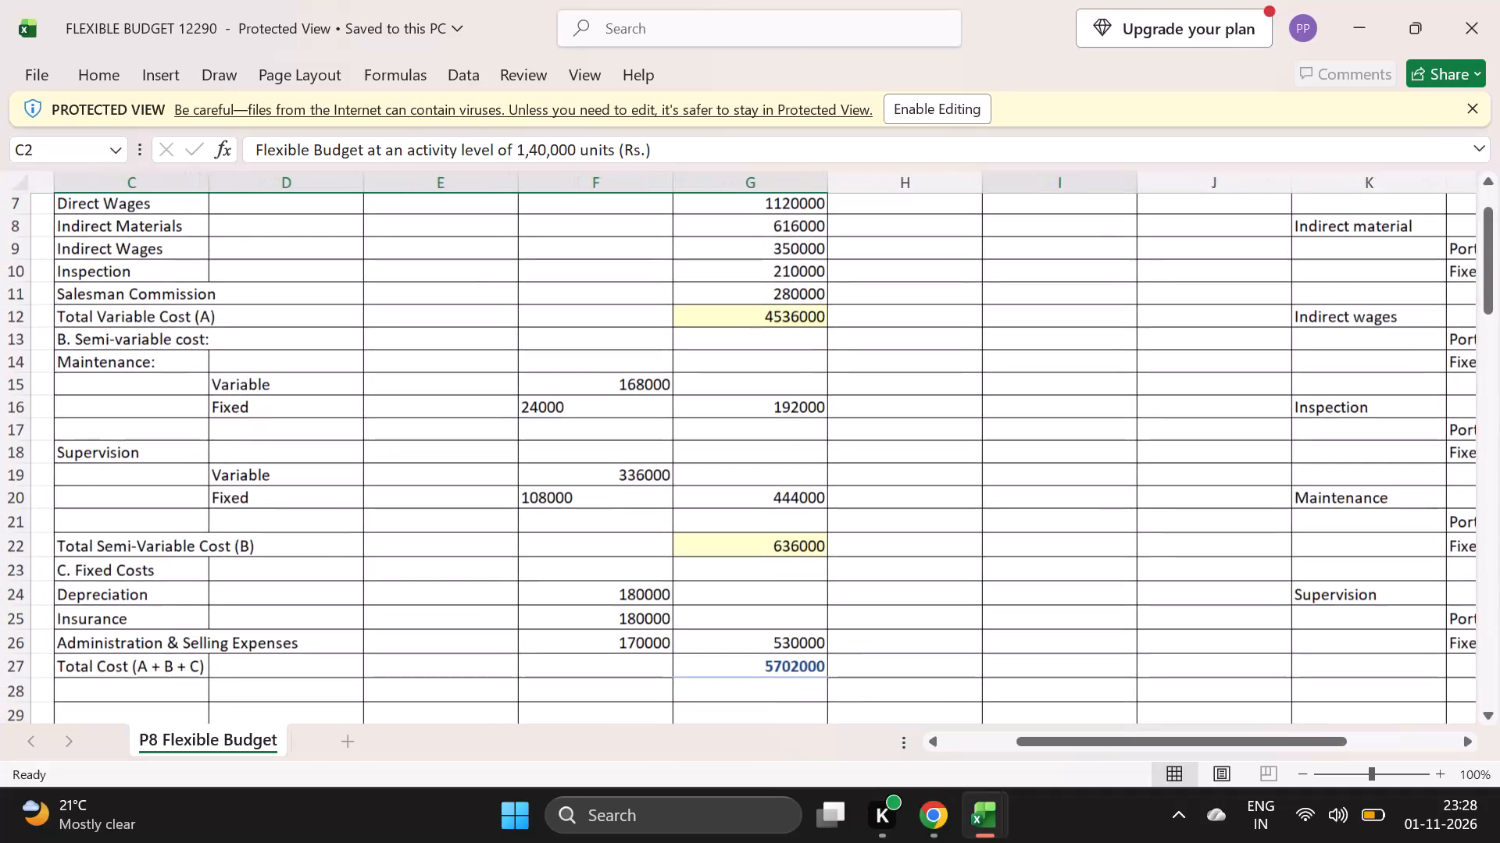
{"action": "scroll", "coordinate": [635, 372], "scroll_direction": "down", "scroll_amount": 3}
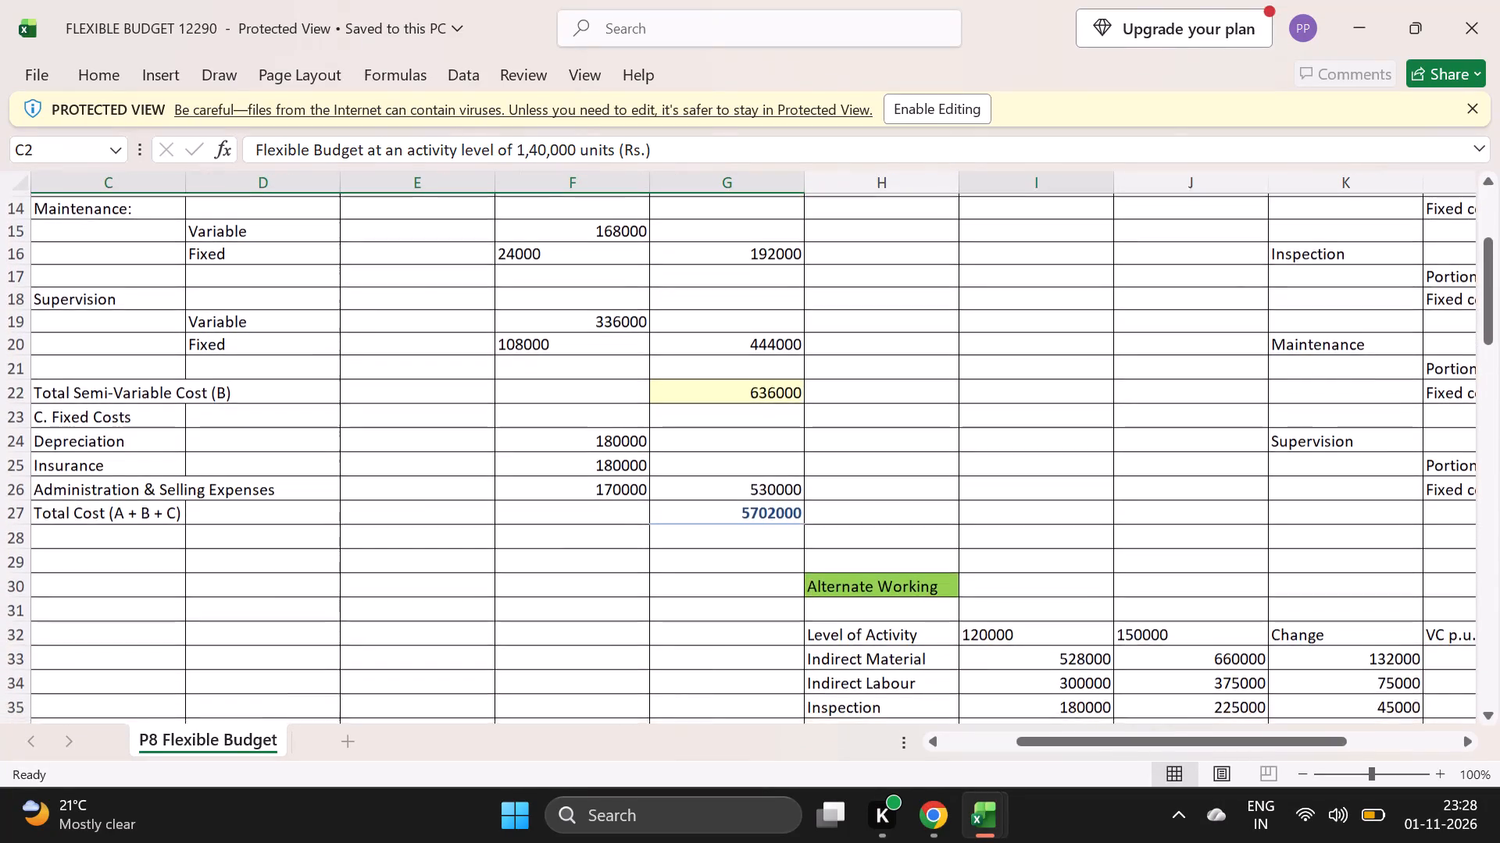
{"action": "scroll", "coordinate": [635, 372], "scroll_direction": "down", "scroll_amount": 1}
{"action": "scroll", "coordinate": [635, 372], "scroll_direction": "left", "scroll_amount": 1}
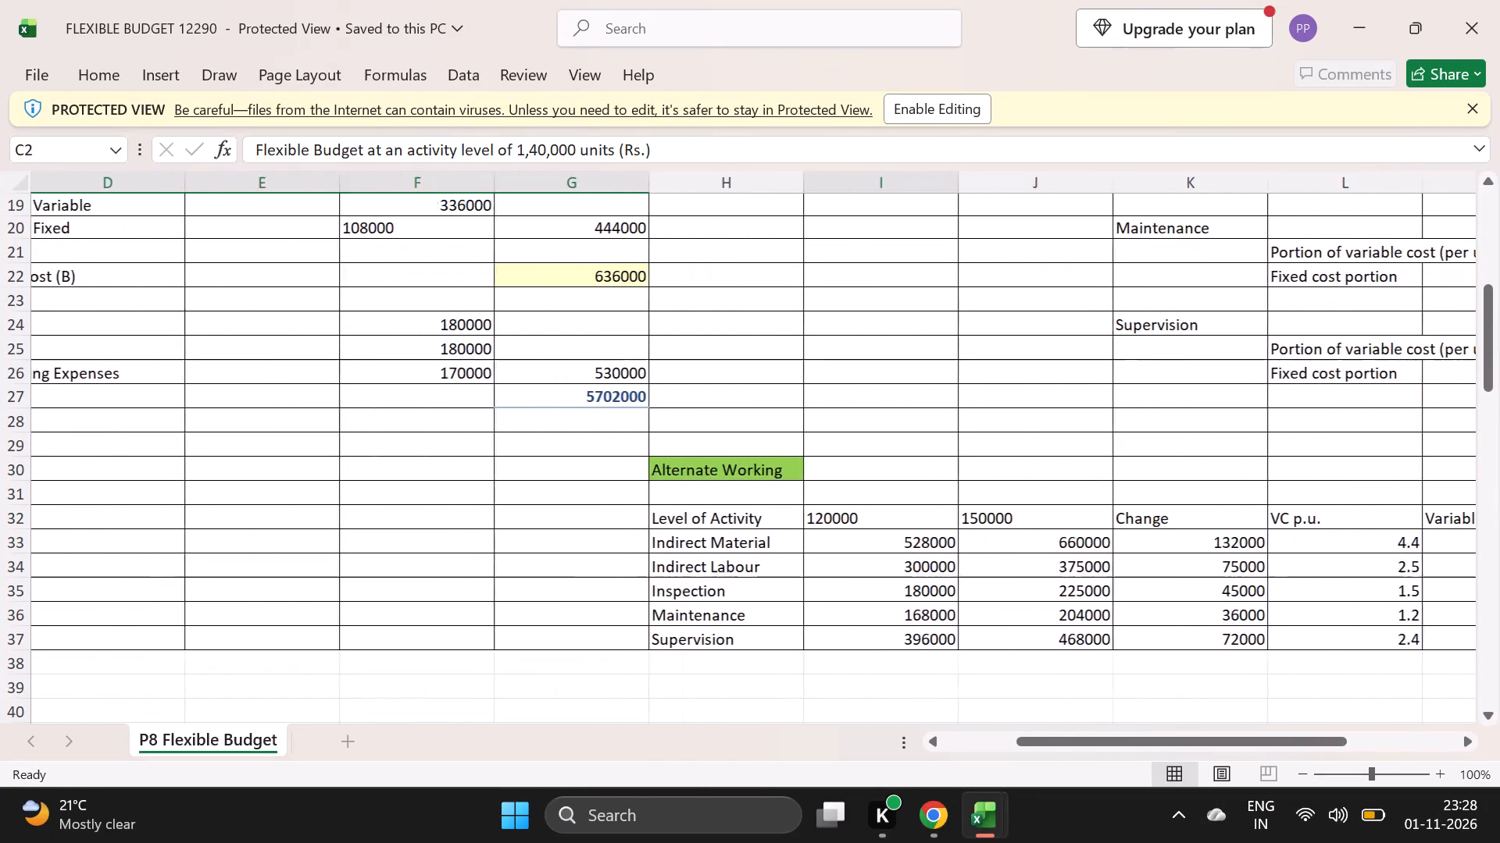
{"action": "scroll", "coordinate": [635, 372], "scroll_direction": "left", "scroll_amount": 1}
{"action": "scroll", "coordinate": [910, 492], "scroll_direction": "left", "scroll_amount": 4}
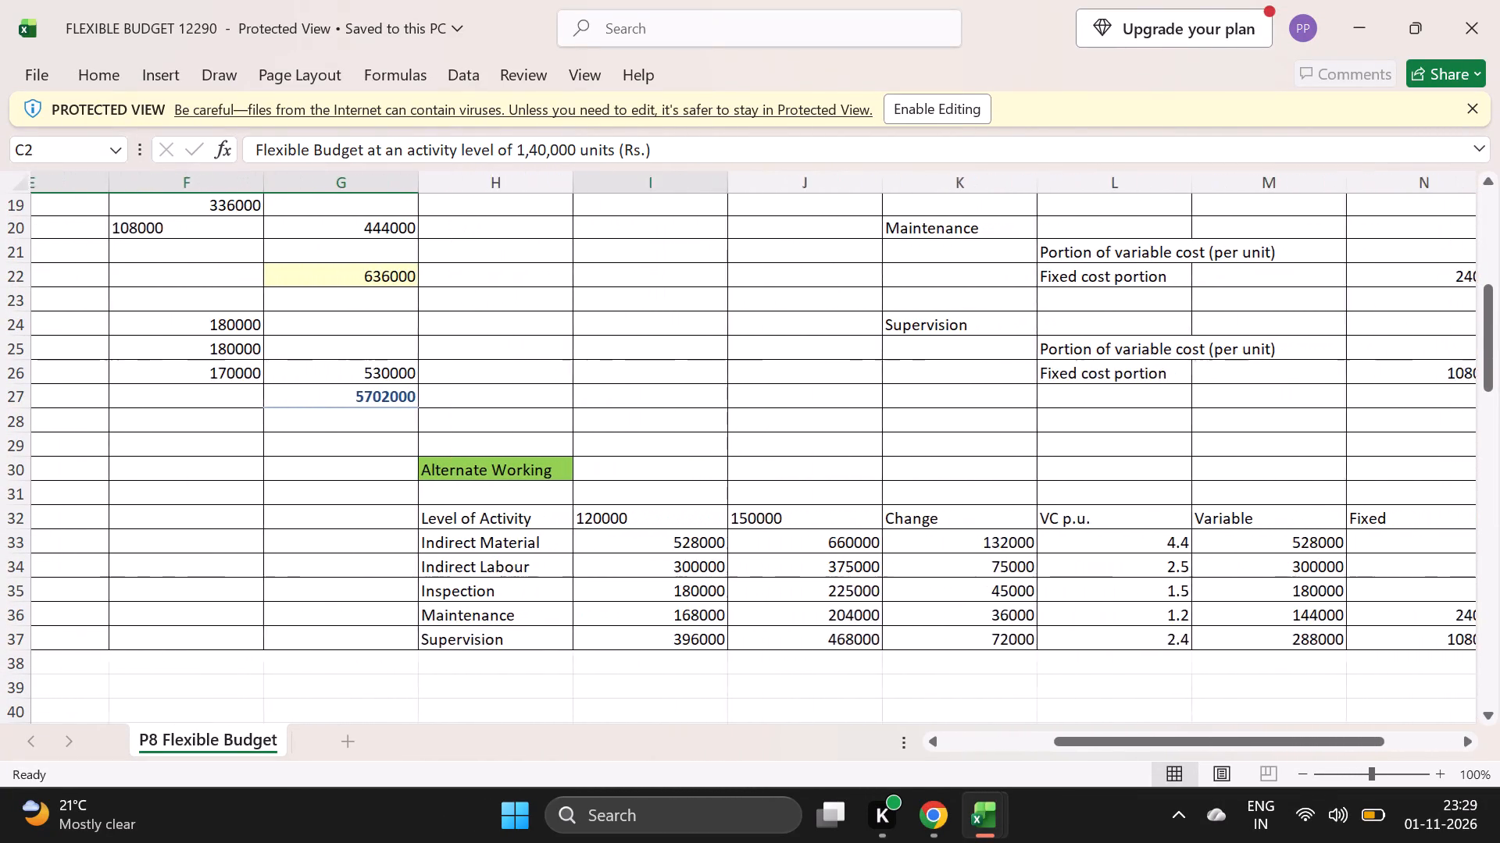
{"action": "scroll", "coordinate": [910, 492], "scroll_direction": "left", "scroll_amount": 1}
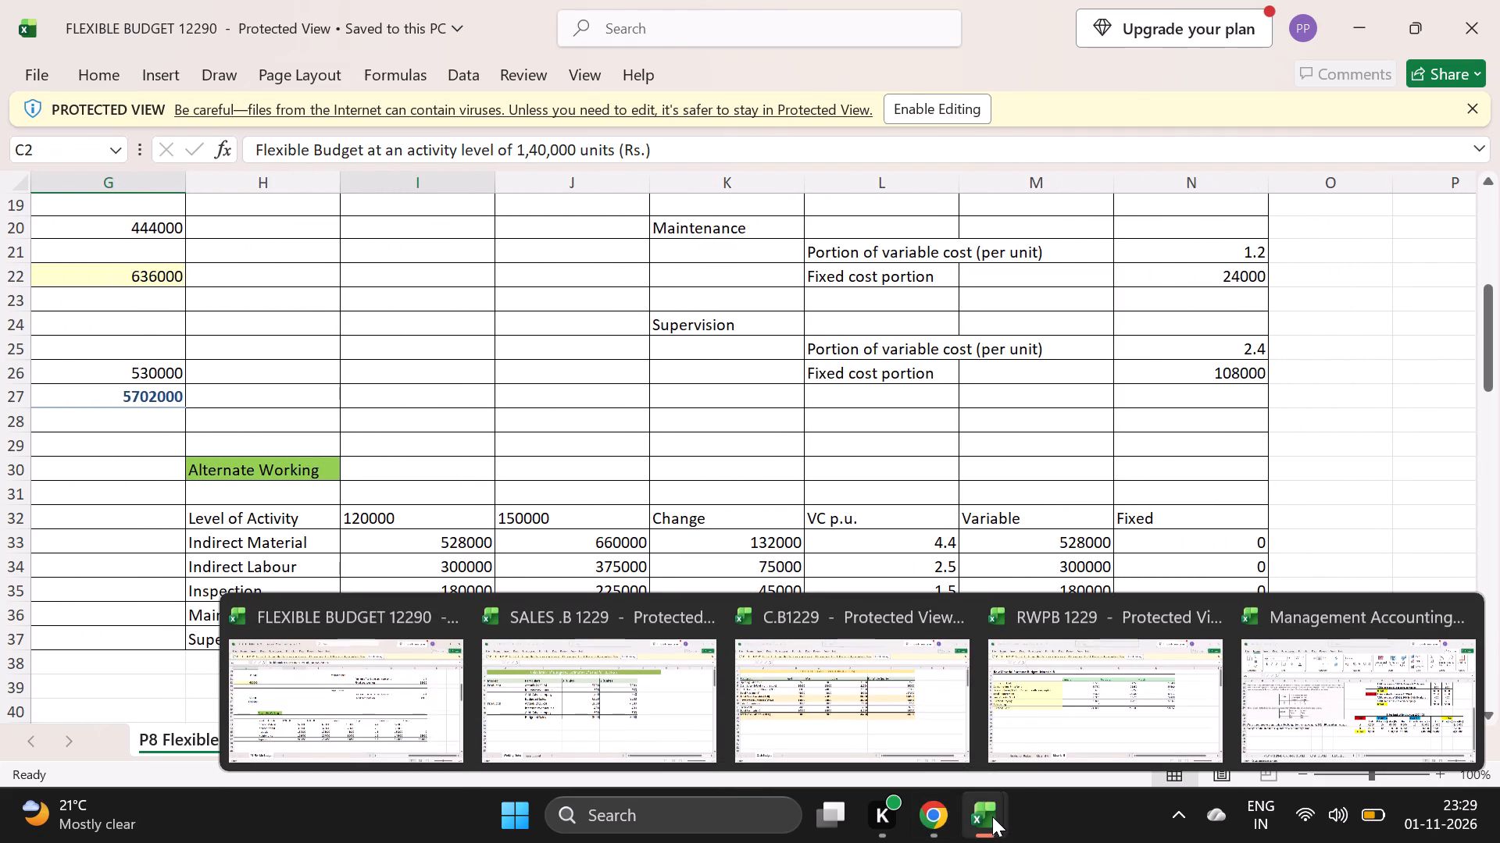
{"action": "scroll", "coordinate": [1143, 668], "scroll_direction": "left", "scroll_amount": 3}
Switch to the Management Accounting workbook and open its FLEXIBLE BUDGET sheet.
{"action": "left_click", "coordinate": [1412, 685]}
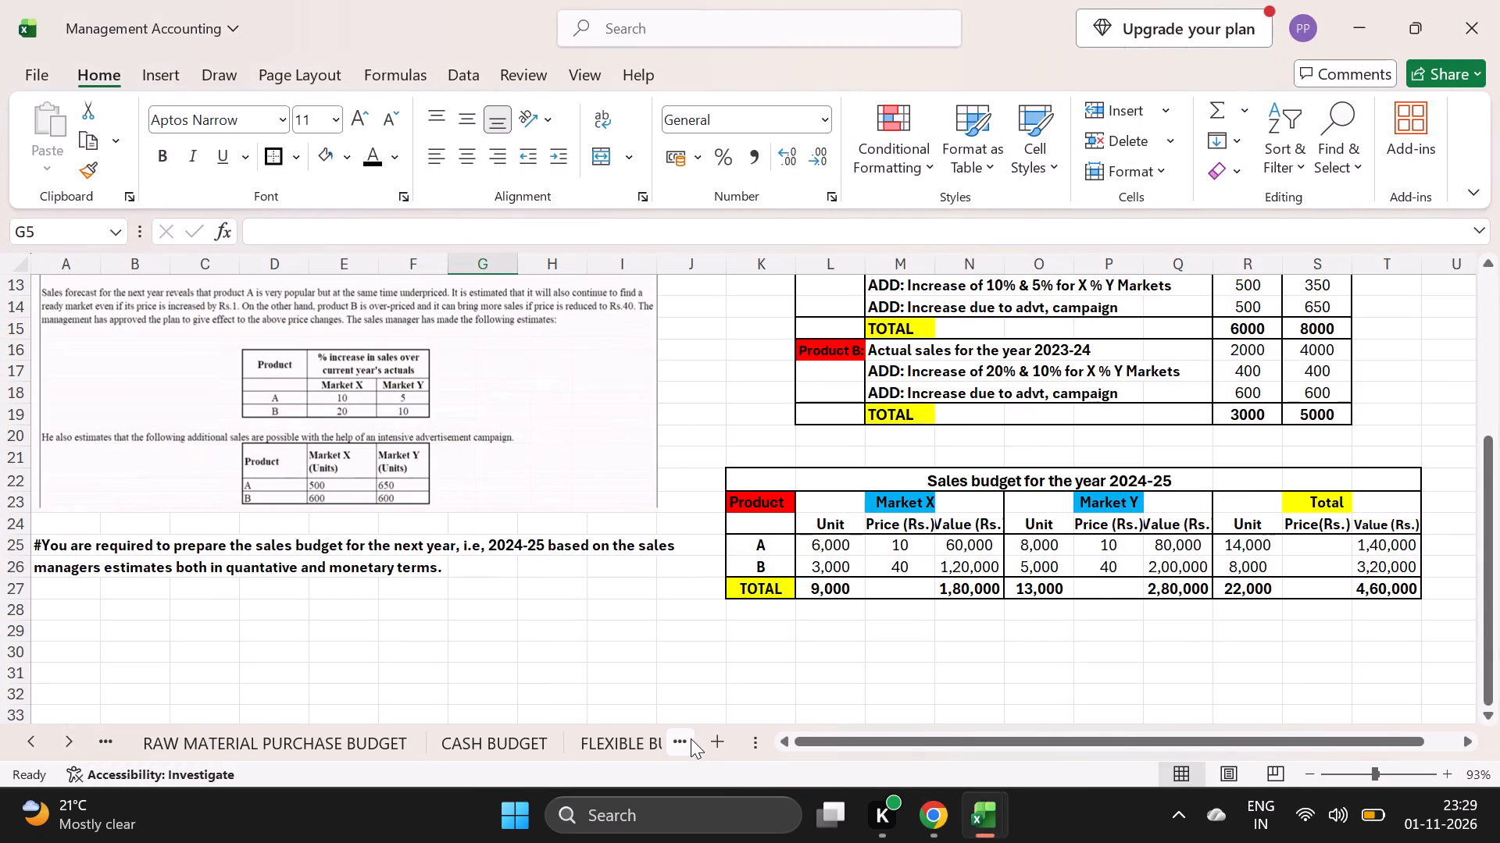
{"action": "left_click", "coordinate": [689, 738]}
Examine the flexible budget solution table and the overhead absorption rate calculation on the FLEXIBLE BUDGET sheet.
{"action": "scroll", "coordinate": [637, 578], "scroll_direction": "up", "scroll_amount": 1}
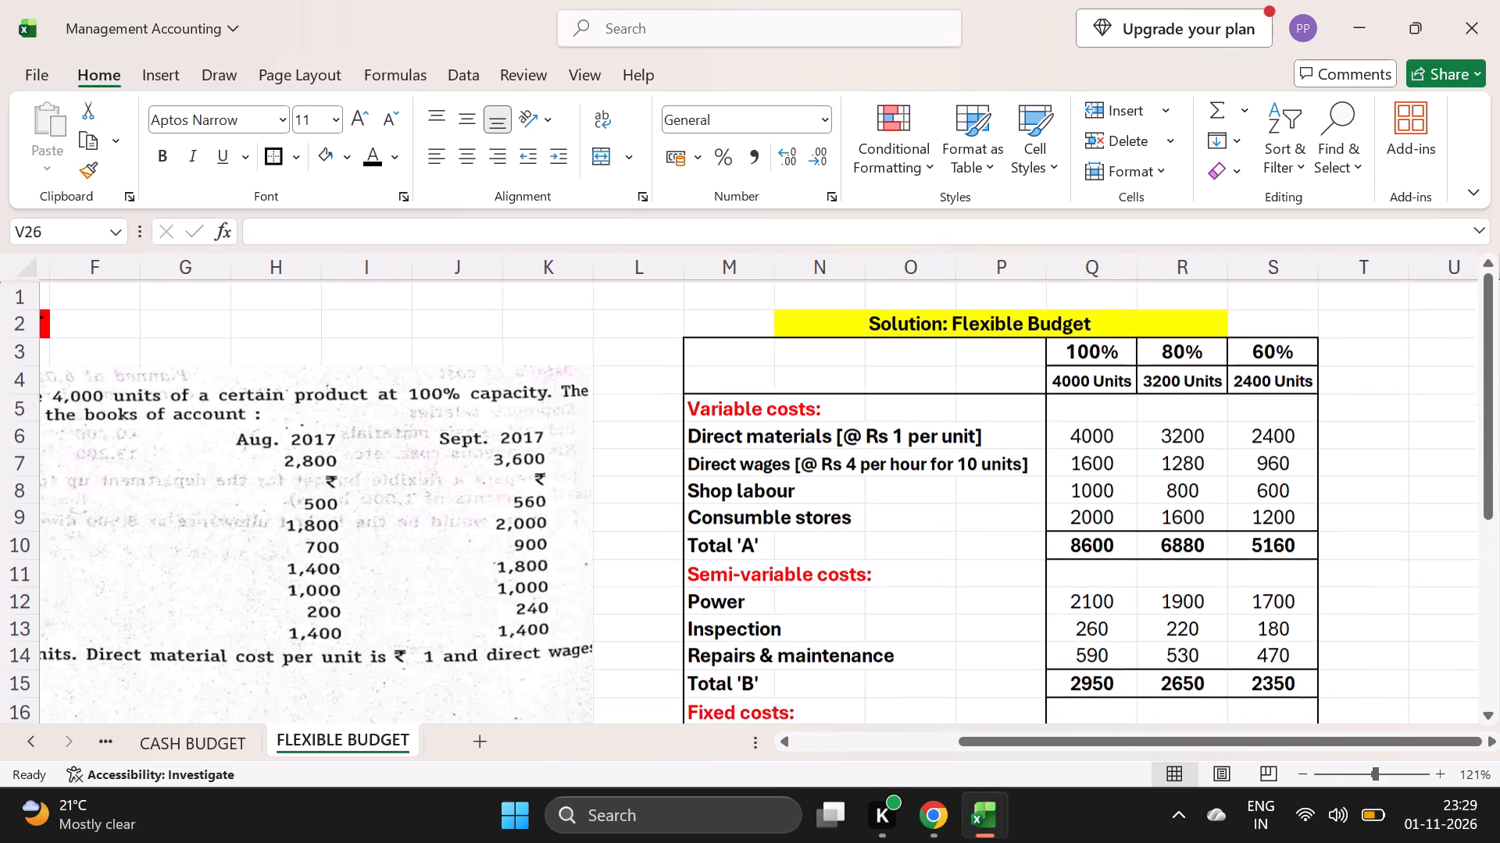
{"action": "scroll", "coordinate": [637, 578], "scroll_direction": "down", "scroll_amount": 2}
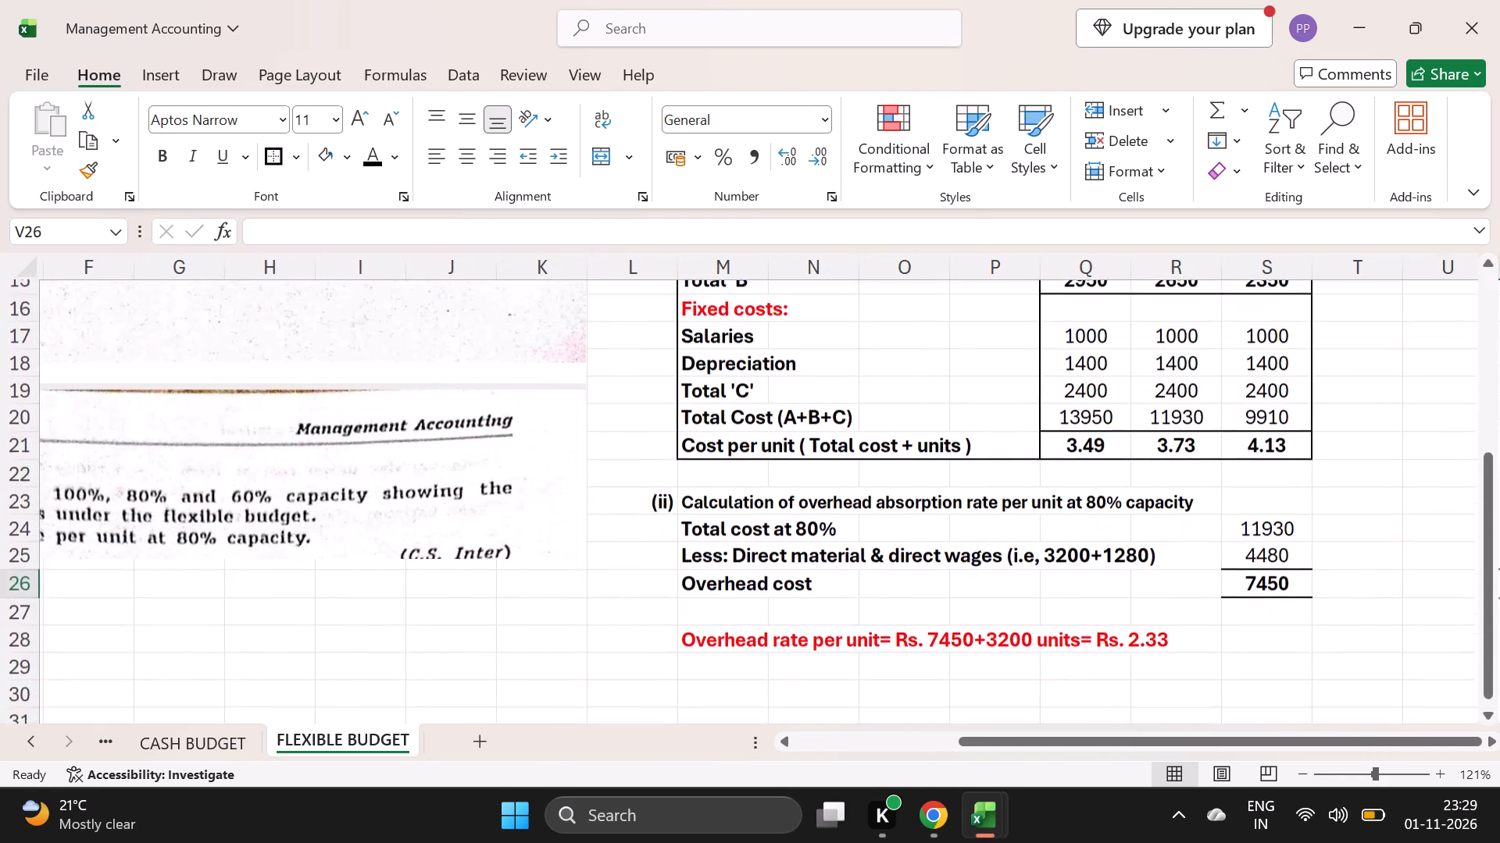
{"action": "scroll", "coordinate": [637, 578], "scroll_direction": "down", "scroll_amount": 2}
{"action": "scroll", "coordinate": [637, 578], "scroll_direction": "left", "scroll_amount": 1}
{"action": "scroll", "coordinate": [637, 578], "scroll_direction": "down", "scroll_amount": 3}
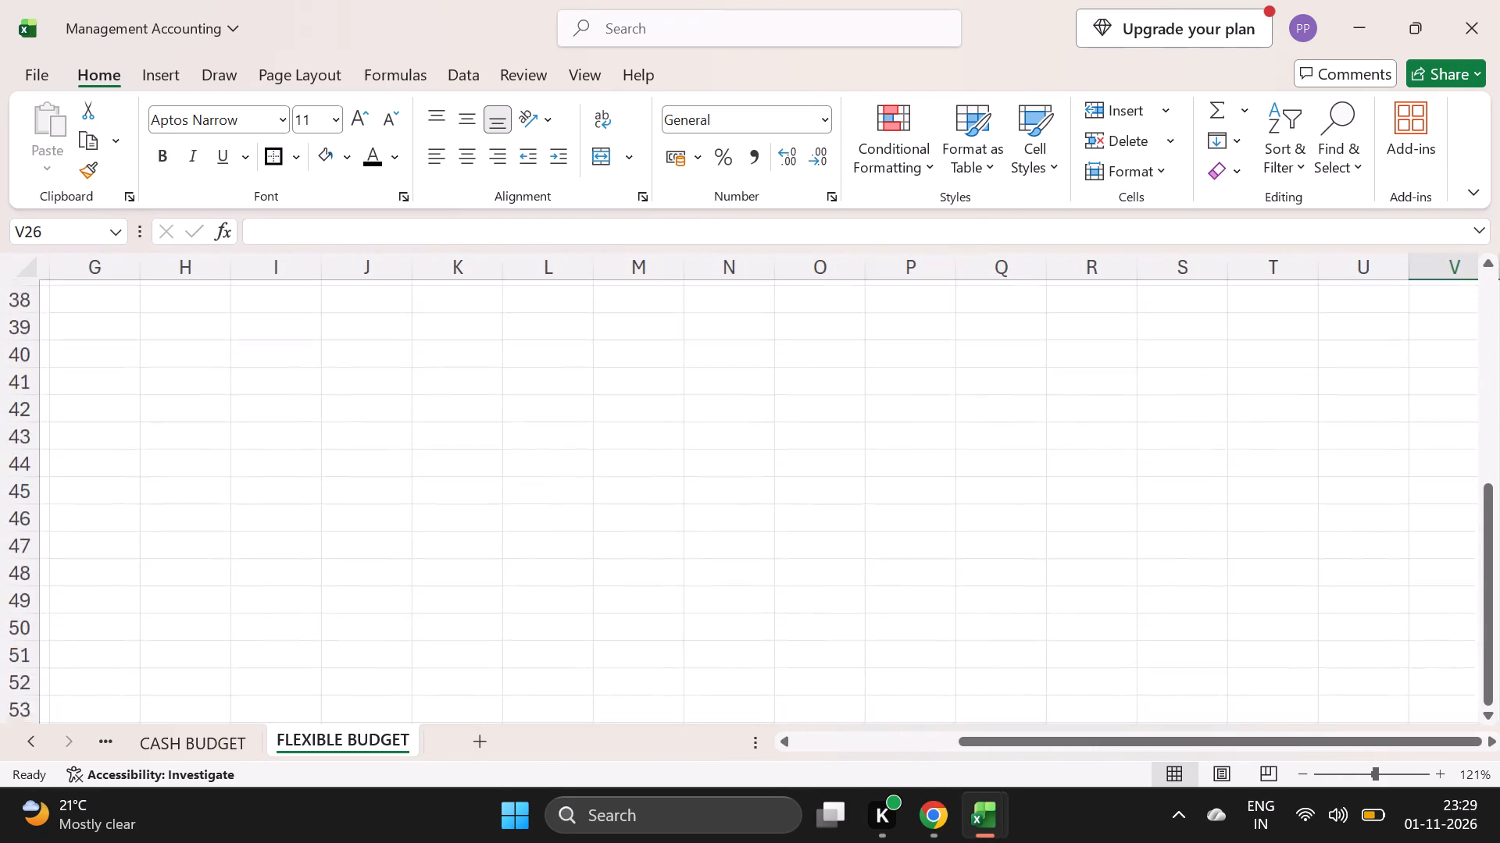
{"action": "scroll", "coordinate": [637, 578], "scroll_direction": "up", "scroll_amount": 4}
{"action": "scroll", "coordinate": [637, 578], "scroll_direction": "left", "scroll_amount": 2}
{"action": "scroll", "coordinate": [637, 578], "scroll_direction": "down", "scroll_amount": 2}
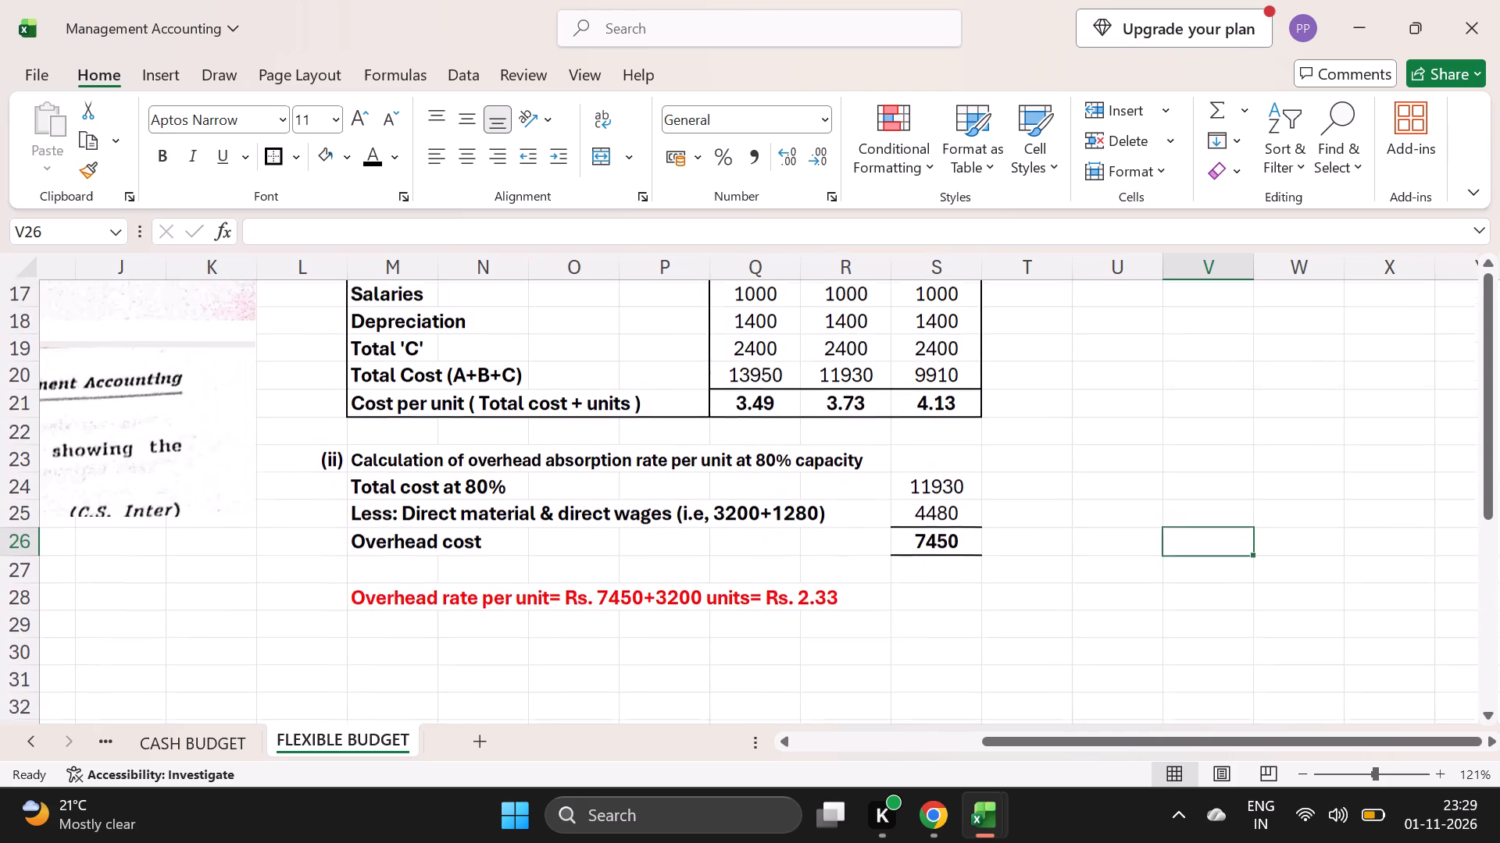
{"action": "scroll", "coordinate": [637, 578], "scroll_direction": "up", "scroll_amount": 3}
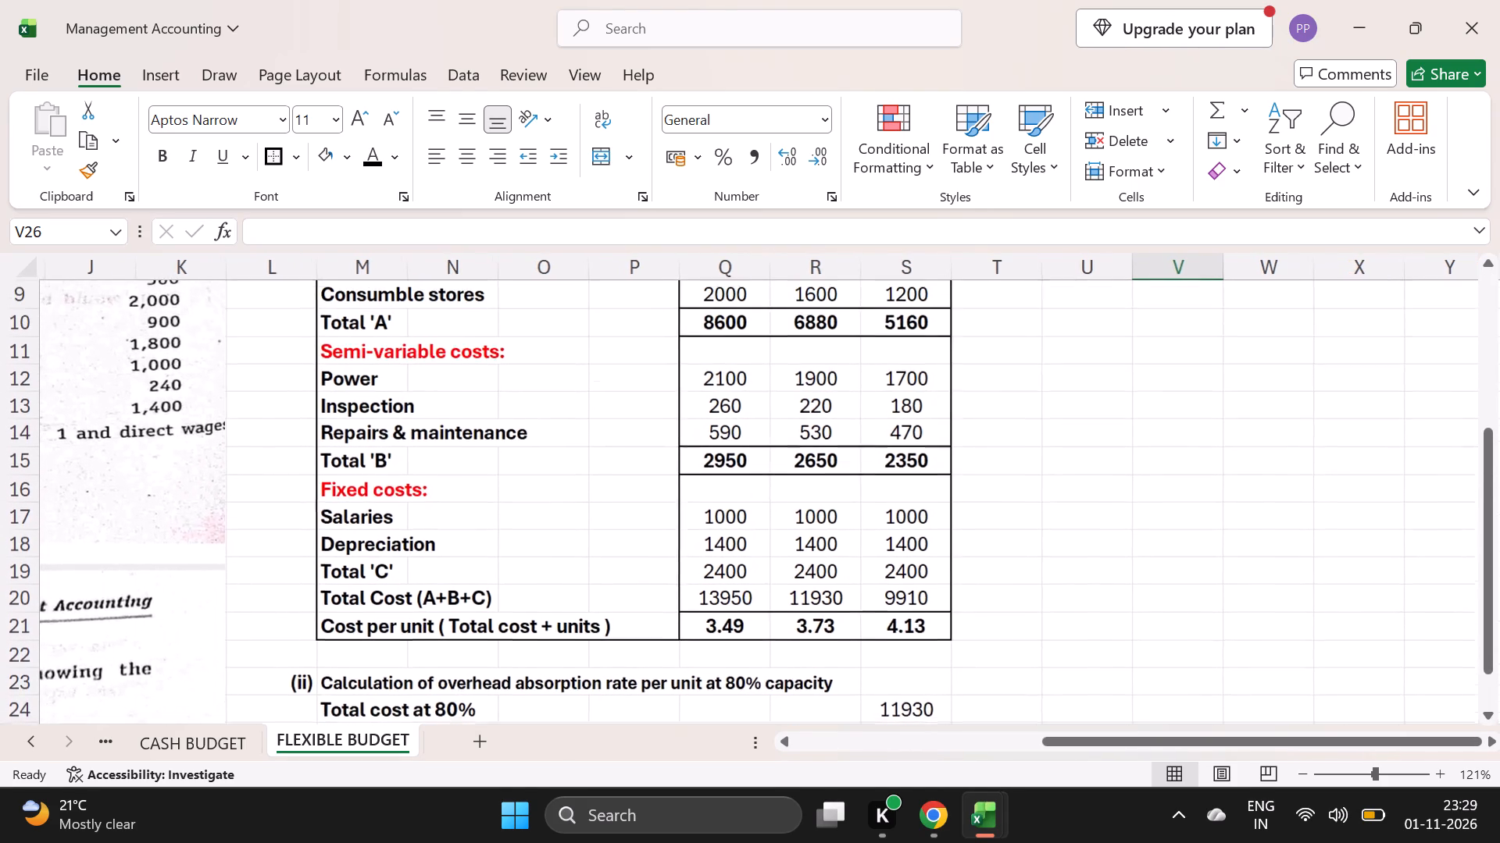
{"action": "scroll", "coordinate": [637, 578], "scroll_direction": "up", "scroll_amount": 4}
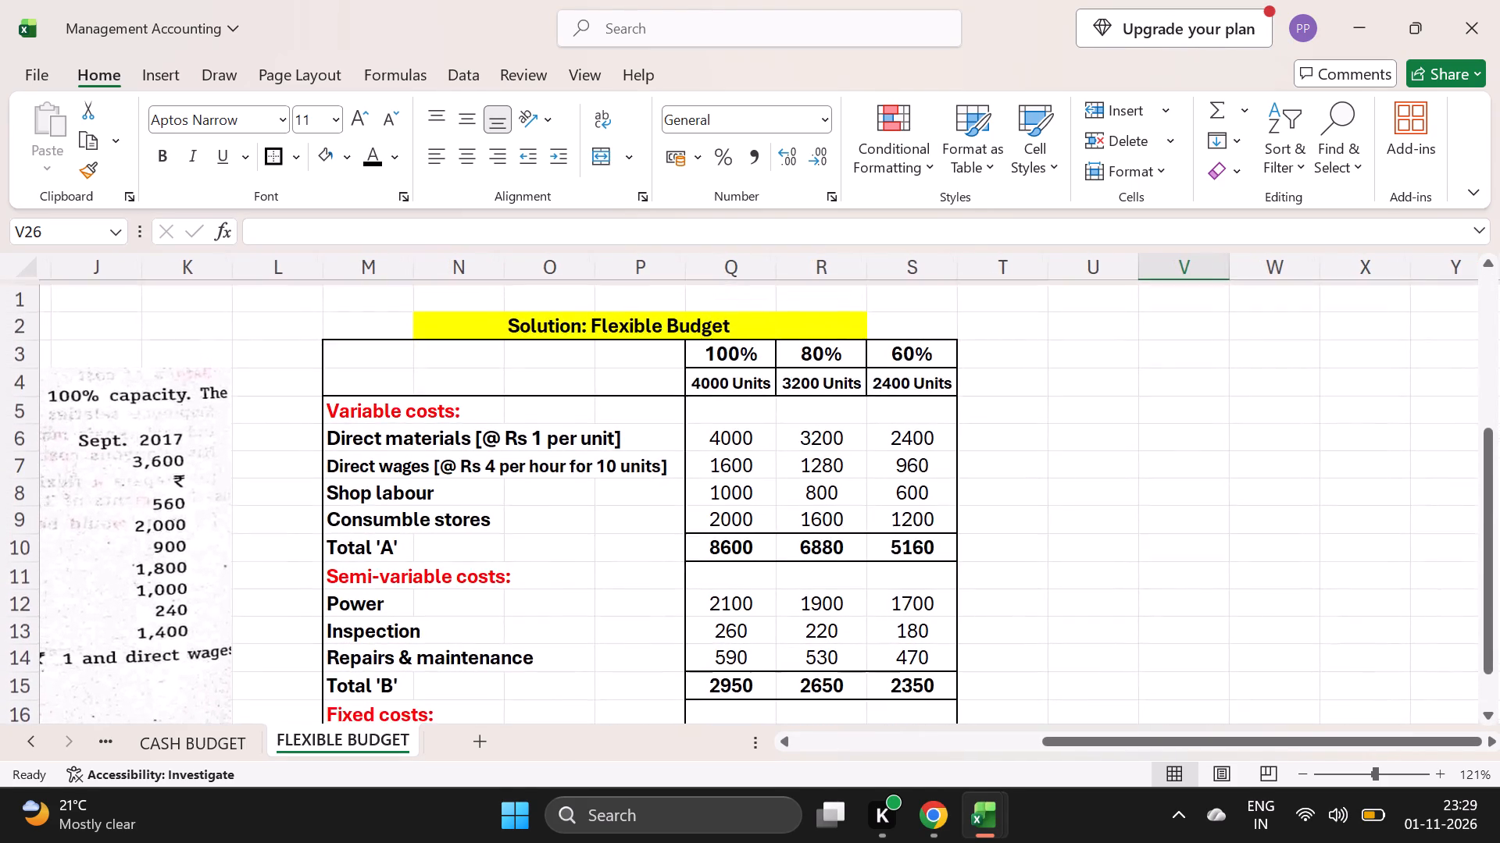
{"action": "scroll", "coordinate": [637, 578], "scroll_direction": "up", "scroll_amount": 1}
{"action": "scroll", "coordinate": [637, 578], "scroll_direction": "down", "scroll_amount": 2}
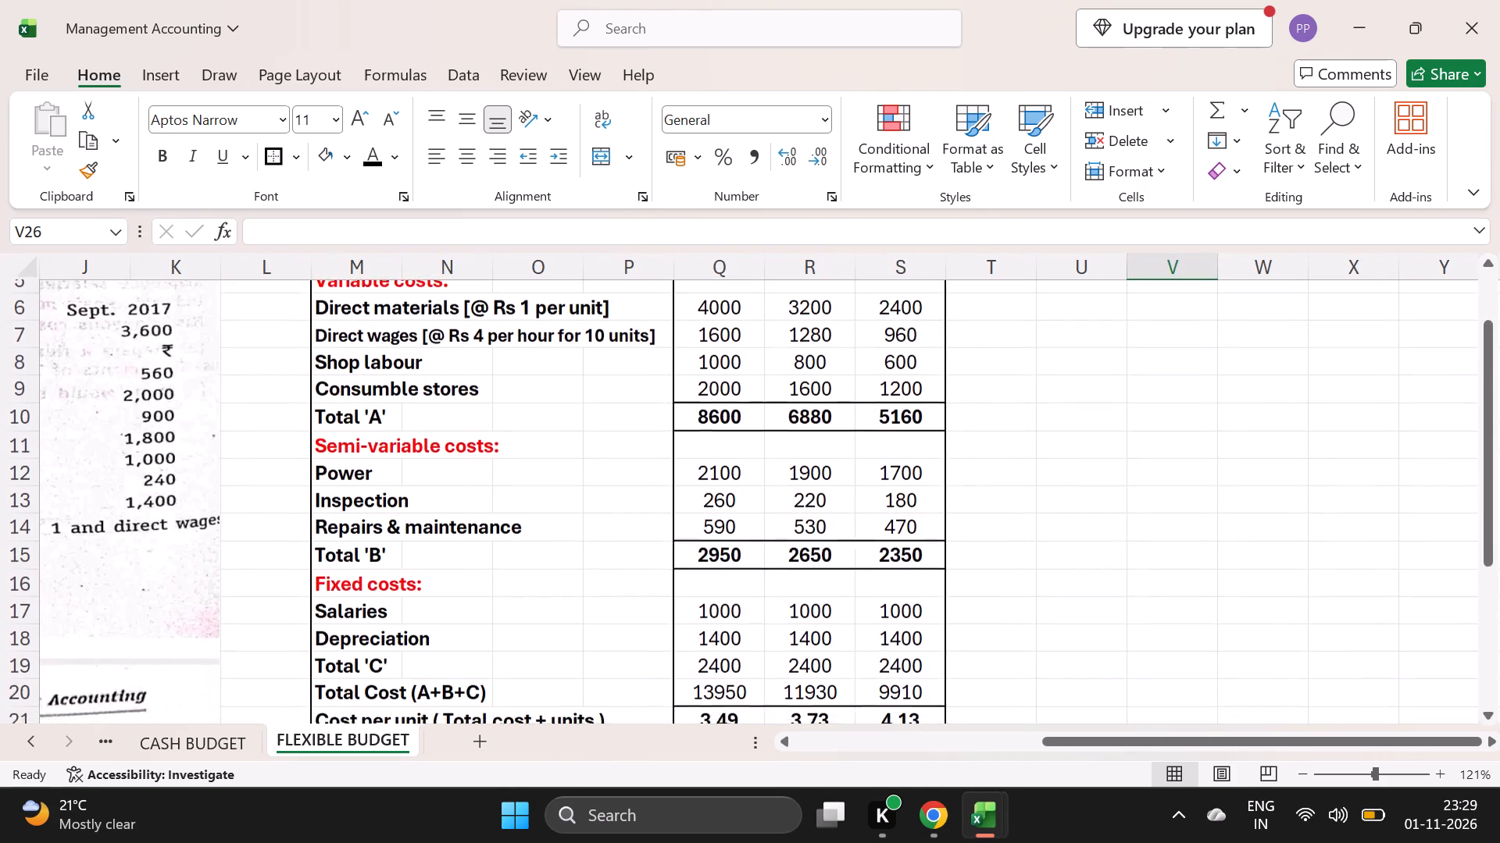
{"action": "scroll", "coordinate": [637, 578], "scroll_direction": "down", "scroll_amount": 2}
Read the Problem 2.7 picture on the FLEXIBLE BUDGET sheet, including its cost data and the two requirements.
{"action": "scroll", "coordinate": [637, 578], "scroll_direction": "right", "scroll_amount": 4}
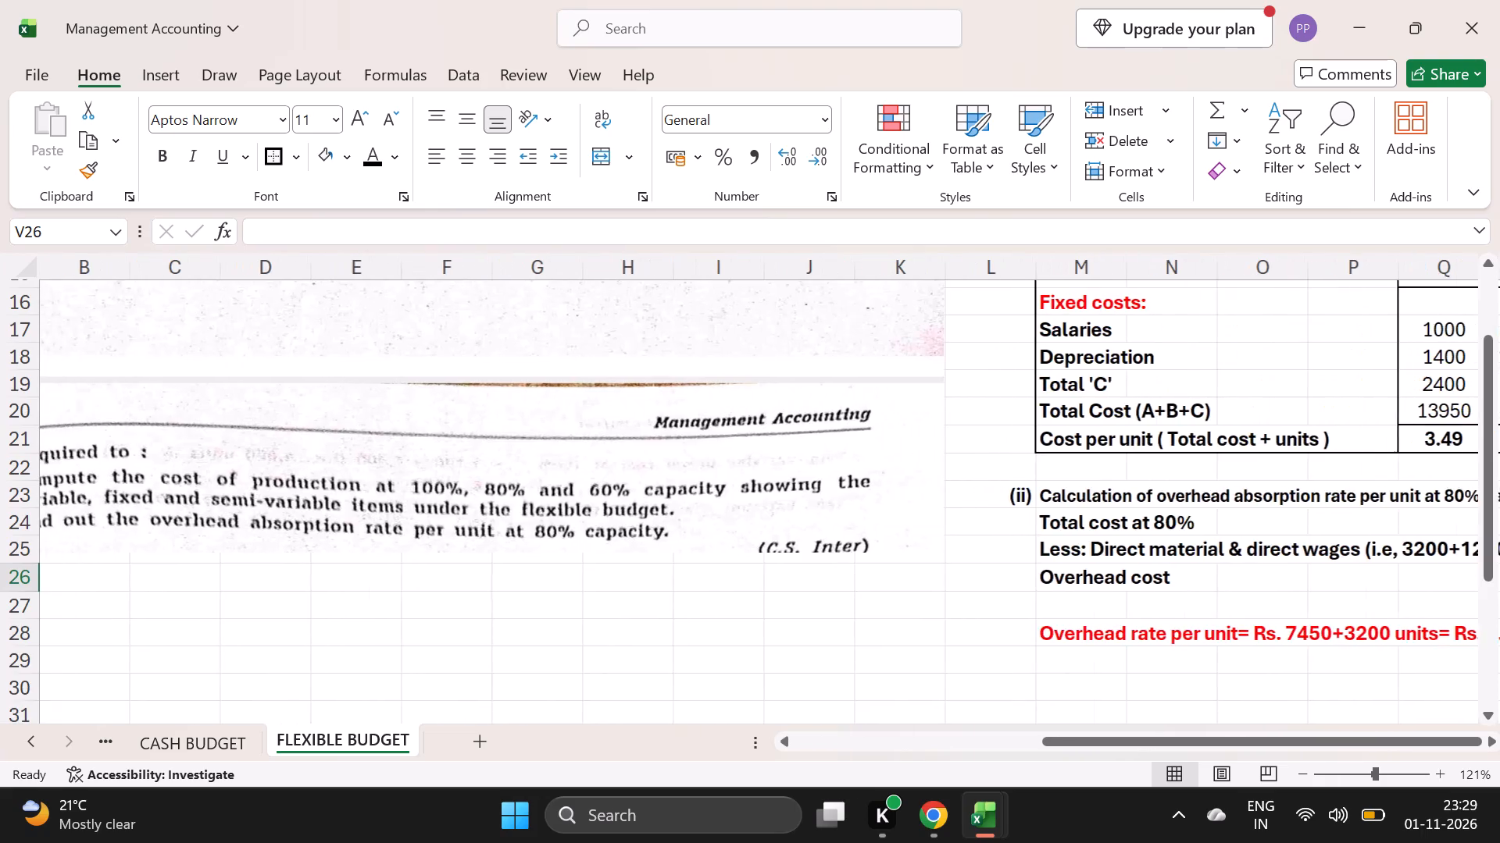
{"action": "scroll", "coordinate": [637, 578], "scroll_direction": "up", "scroll_amount": 1}
{"action": "scroll", "coordinate": [637, 578], "scroll_direction": "right", "scroll_amount": 4}
{"action": "scroll", "coordinate": [637, 578], "scroll_direction": "up", "scroll_amount": 1}
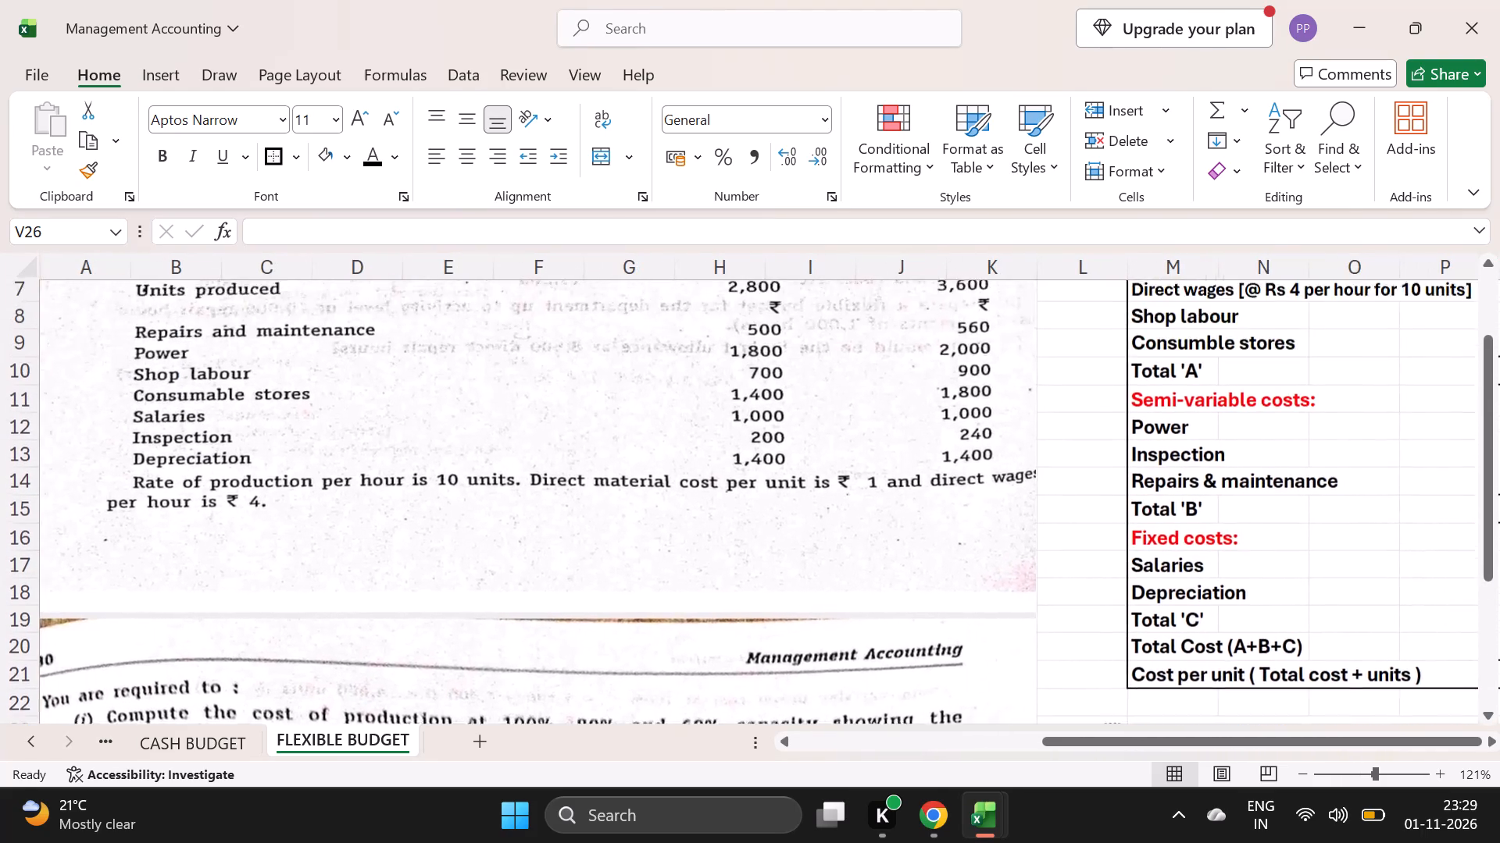
{"action": "scroll", "coordinate": [637, 578], "scroll_direction": "up", "scroll_amount": 1}
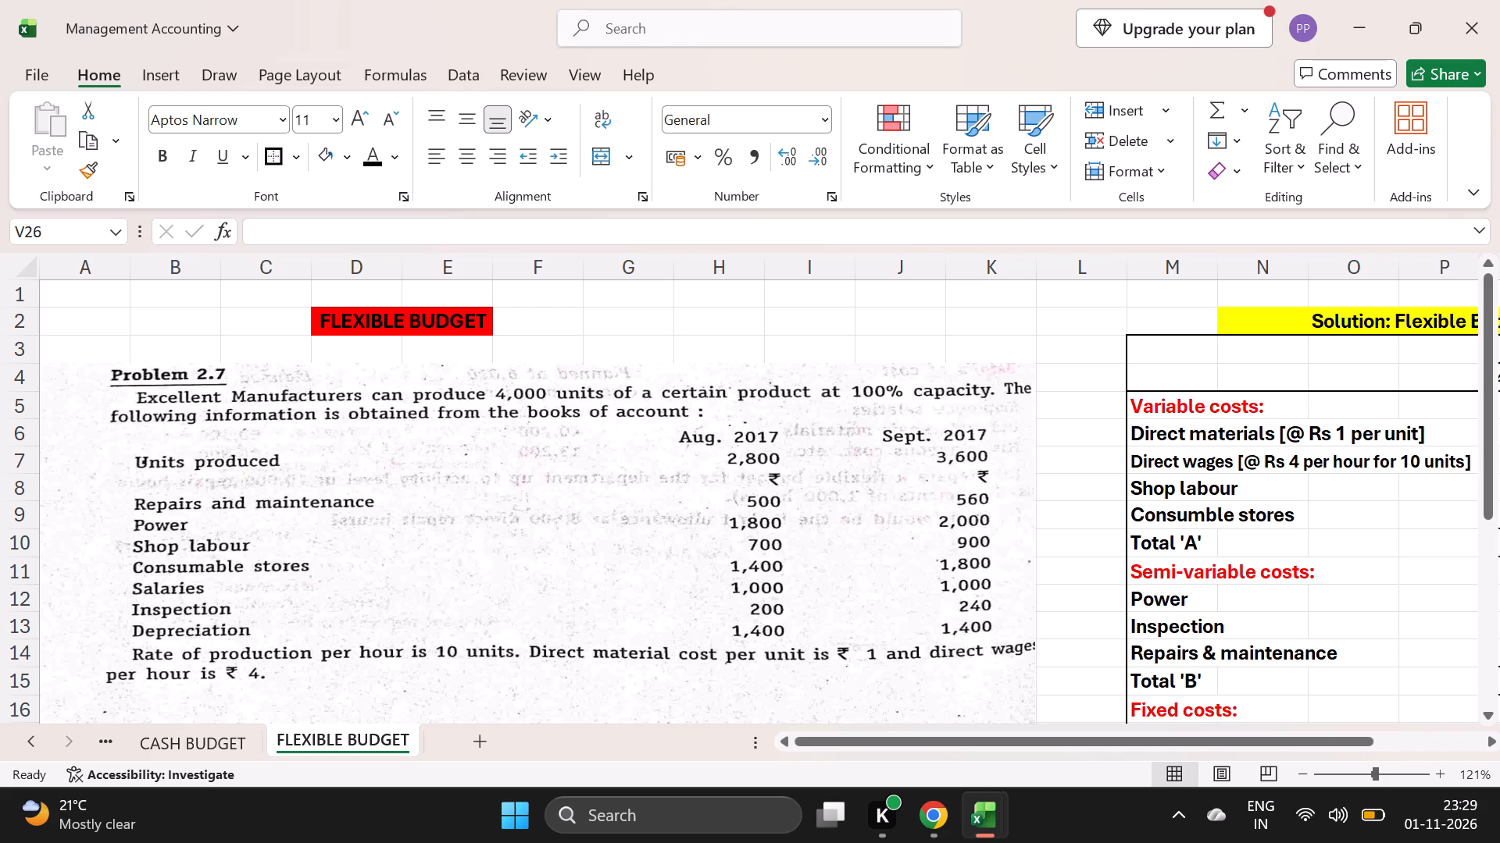
{"action": "scroll", "coordinate": [637, 578], "scroll_direction": "down", "scroll_amount": 1}
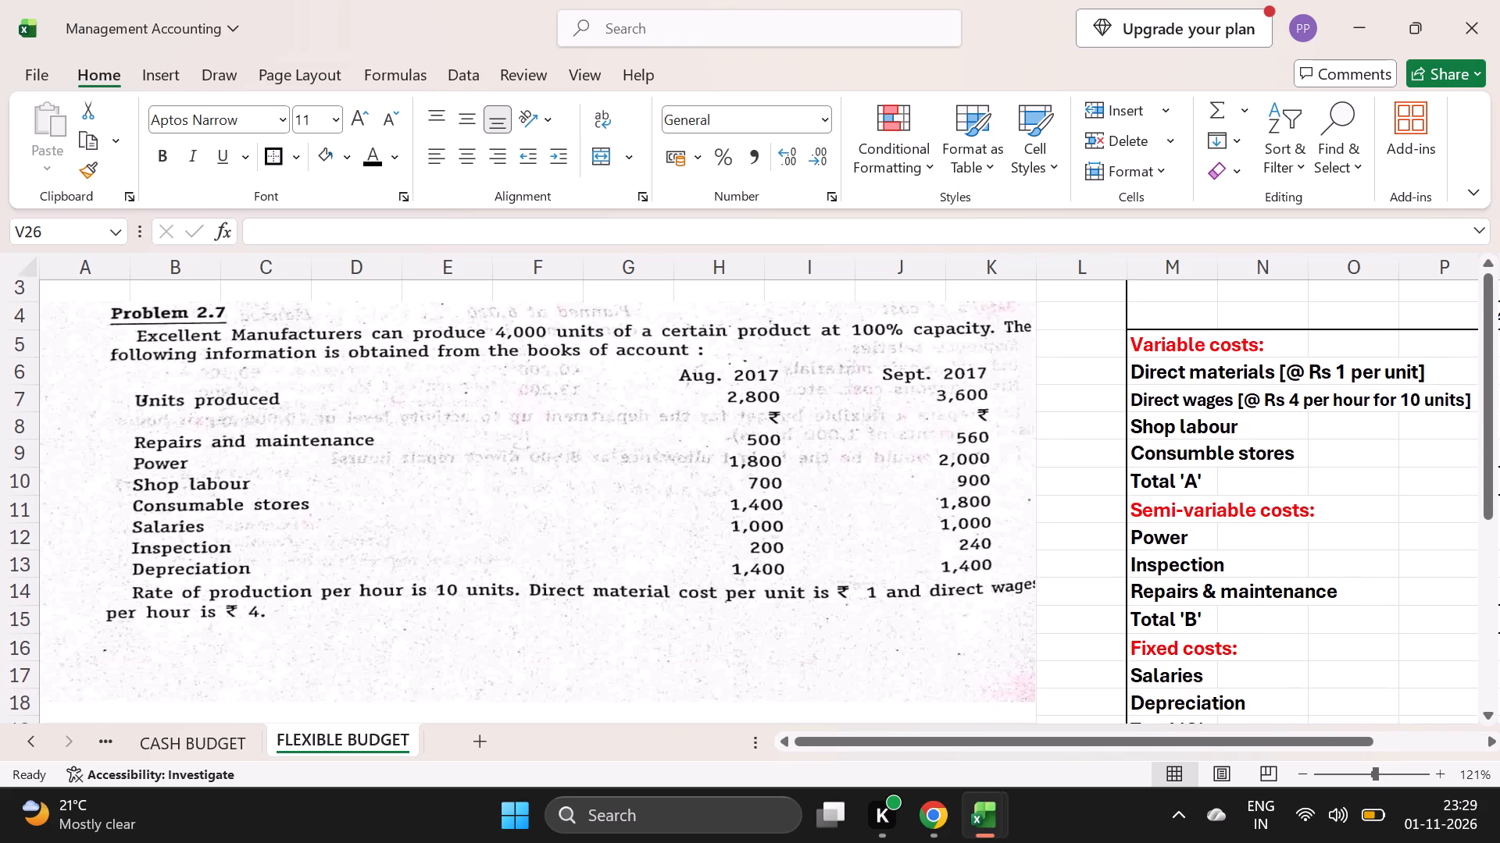
{"action": "scroll", "coordinate": [637, 578], "scroll_direction": "down", "scroll_amount": 1}
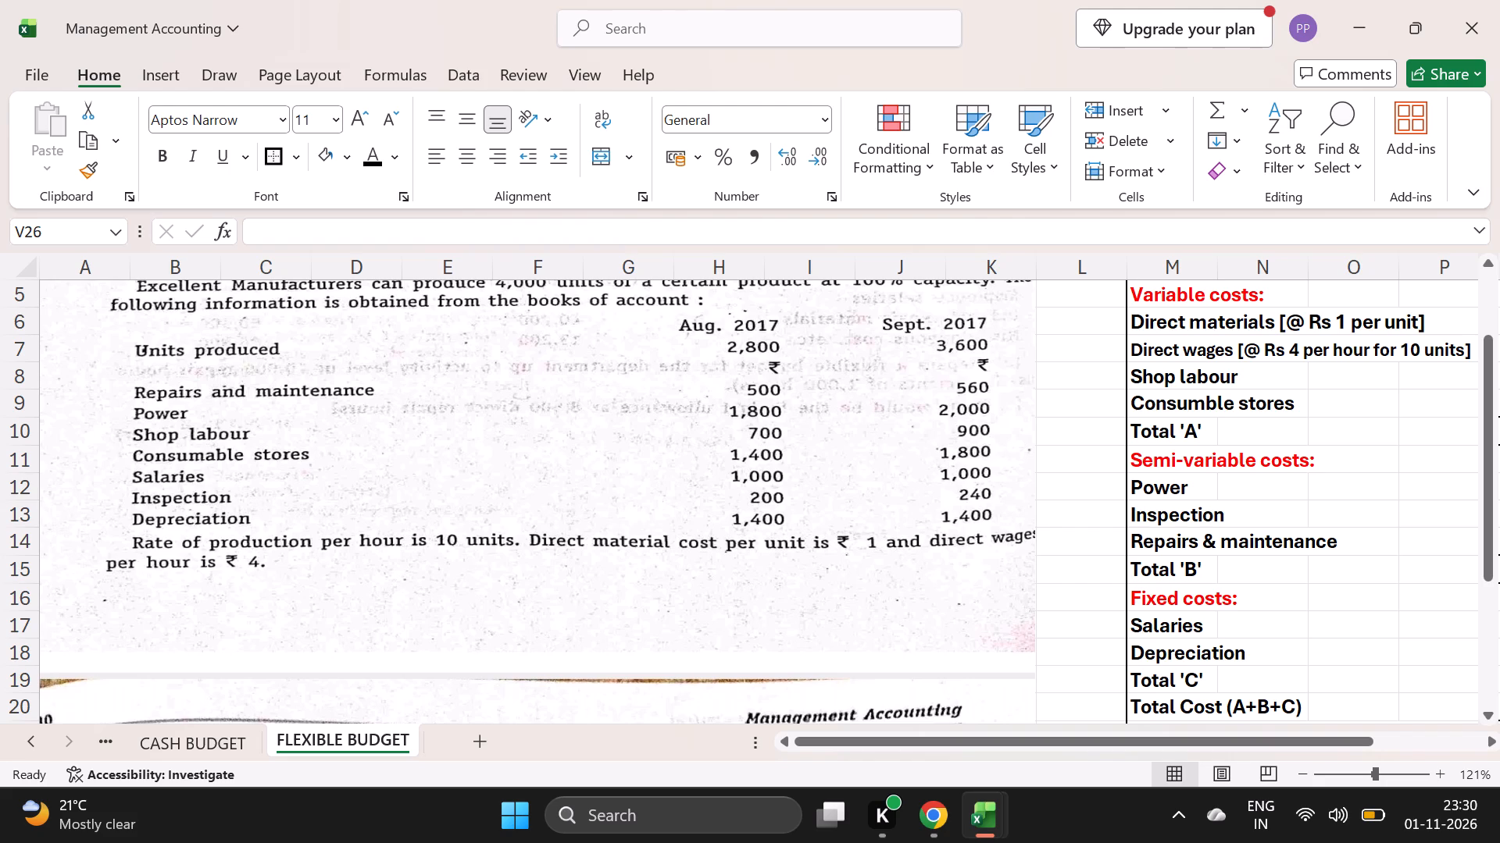
{"action": "scroll", "coordinate": [637, 578], "scroll_direction": "up", "scroll_amount": 1}
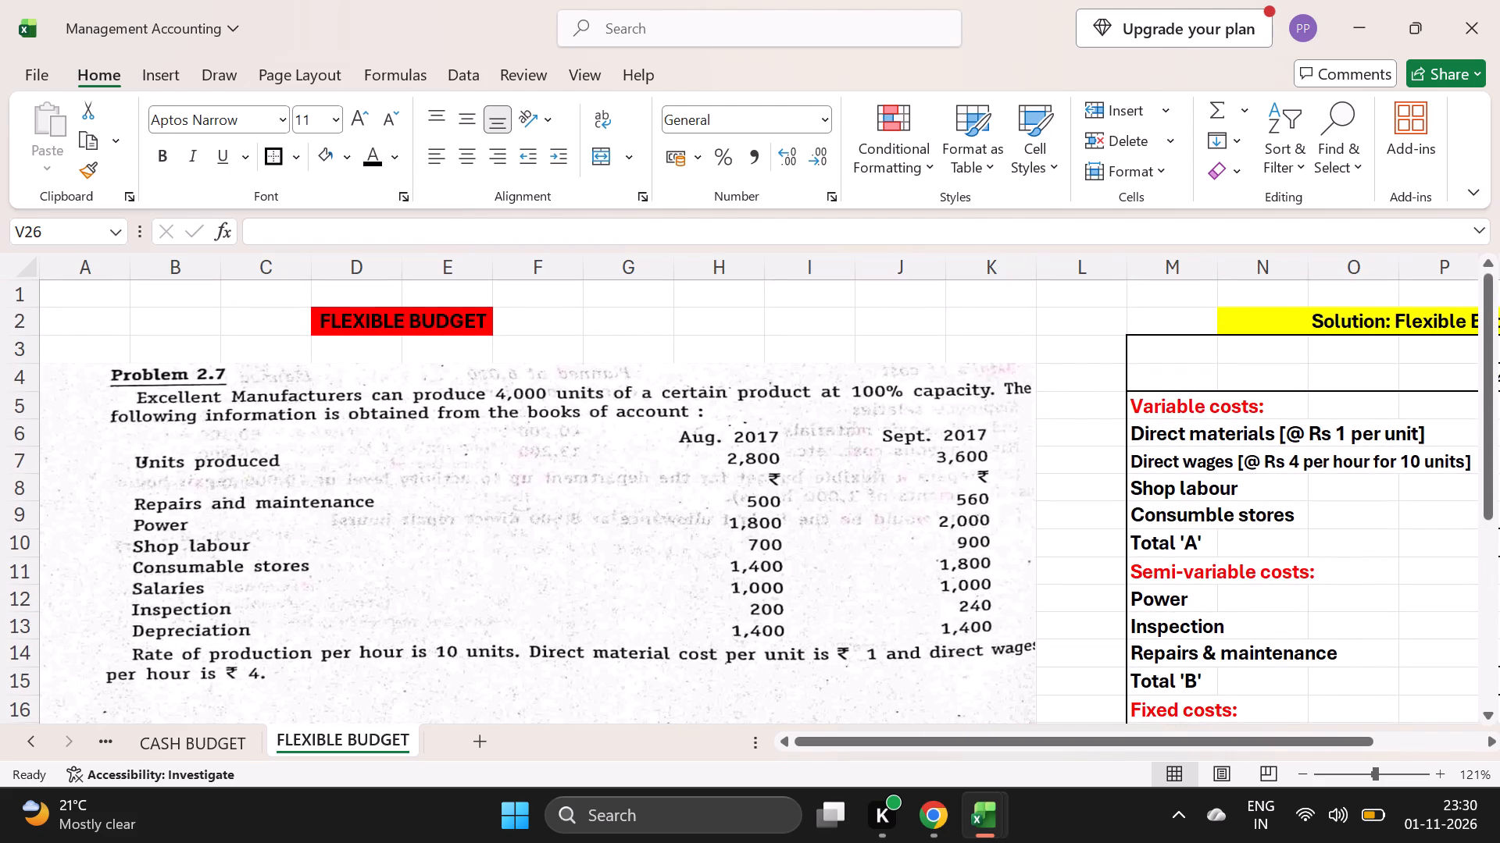
{"action": "left_click", "coordinate": [373, 396]}
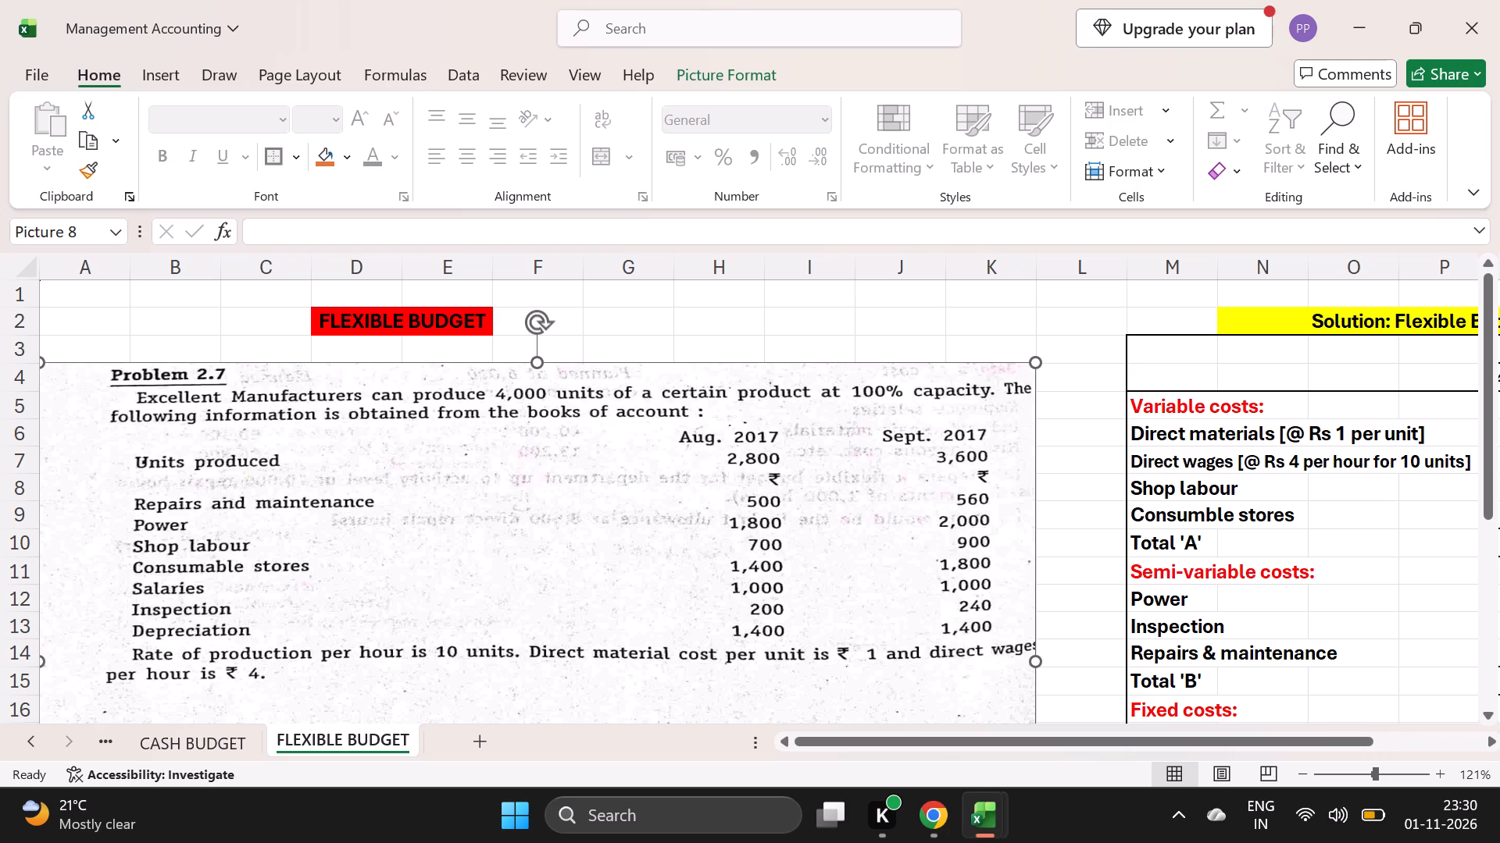
{"action": "left_click", "coordinate": [223, 416]}
{"action": "left_click", "coordinate": [262, 660]}
{"action": "scroll", "coordinate": [338, 653], "scroll_direction": "down", "scroll_amount": 4}
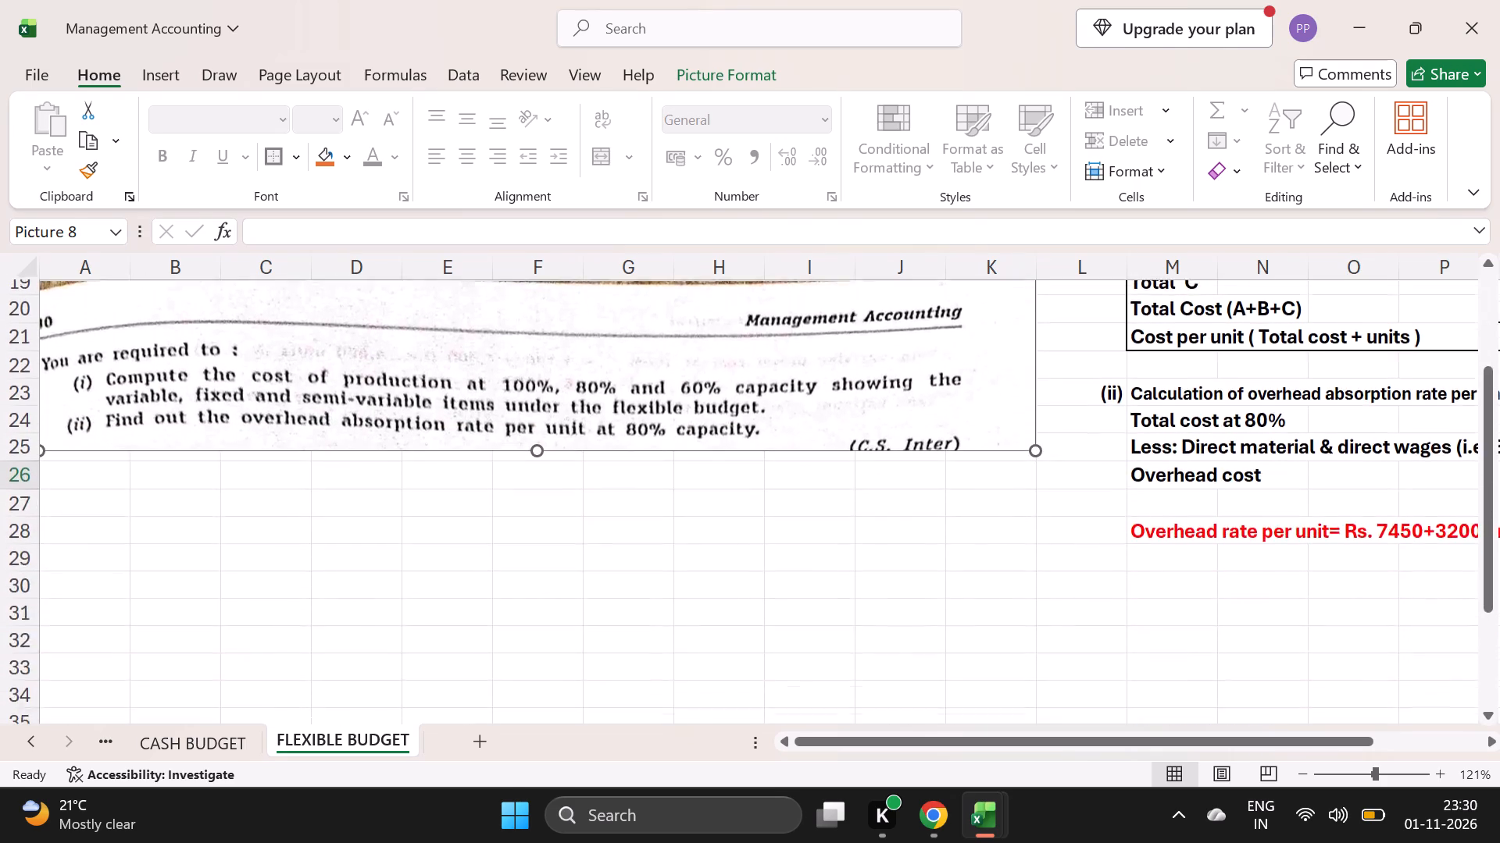
Recheck the variable, semi-variable and fixed cost sections and the overhead rate working against the Problem 2.7 requirements.
{"action": "scroll", "coordinate": [338, 653], "scroll_direction": "up", "scroll_amount": 1}
{"action": "scroll", "coordinate": [338, 653], "scroll_direction": "right", "scroll_amount": 1}
{"action": "scroll", "coordinate": [338, 653], "scroll_direction": "left", "scroll_amount": 2}
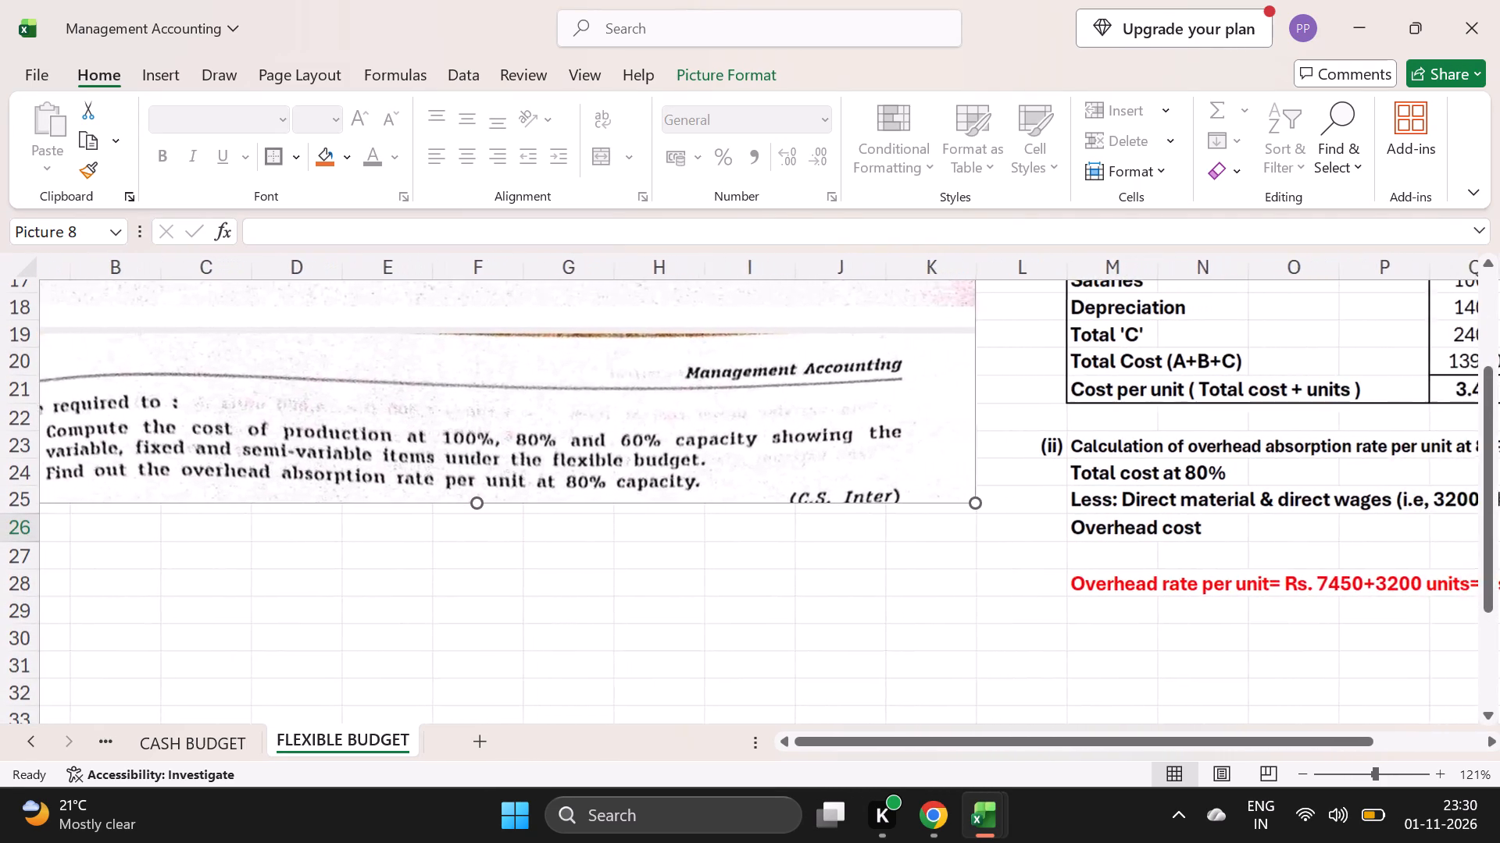
{"action": "scroll", "coordinate": [338, 653], "scroll_direction": "left", "scroll_amount": 3}
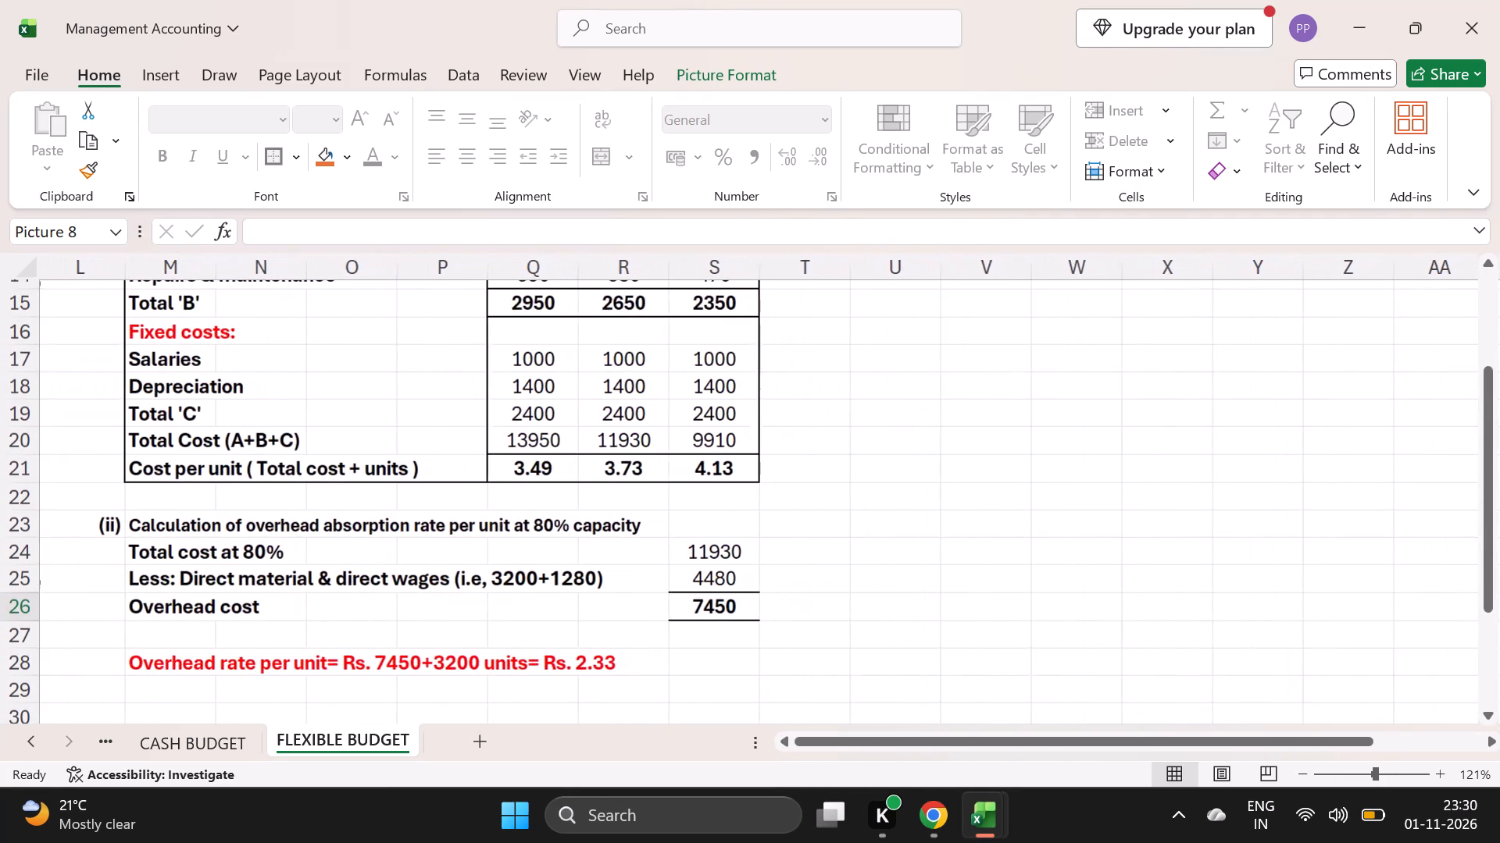
{"action": "scroll", "coordinate": [338, 653], "scroll_direction": "up", "scroll_amount": 3}
{"action": "scroll", "coordinate": [338, 653], "scroll_direction": "down", "scroll_amount": 1}
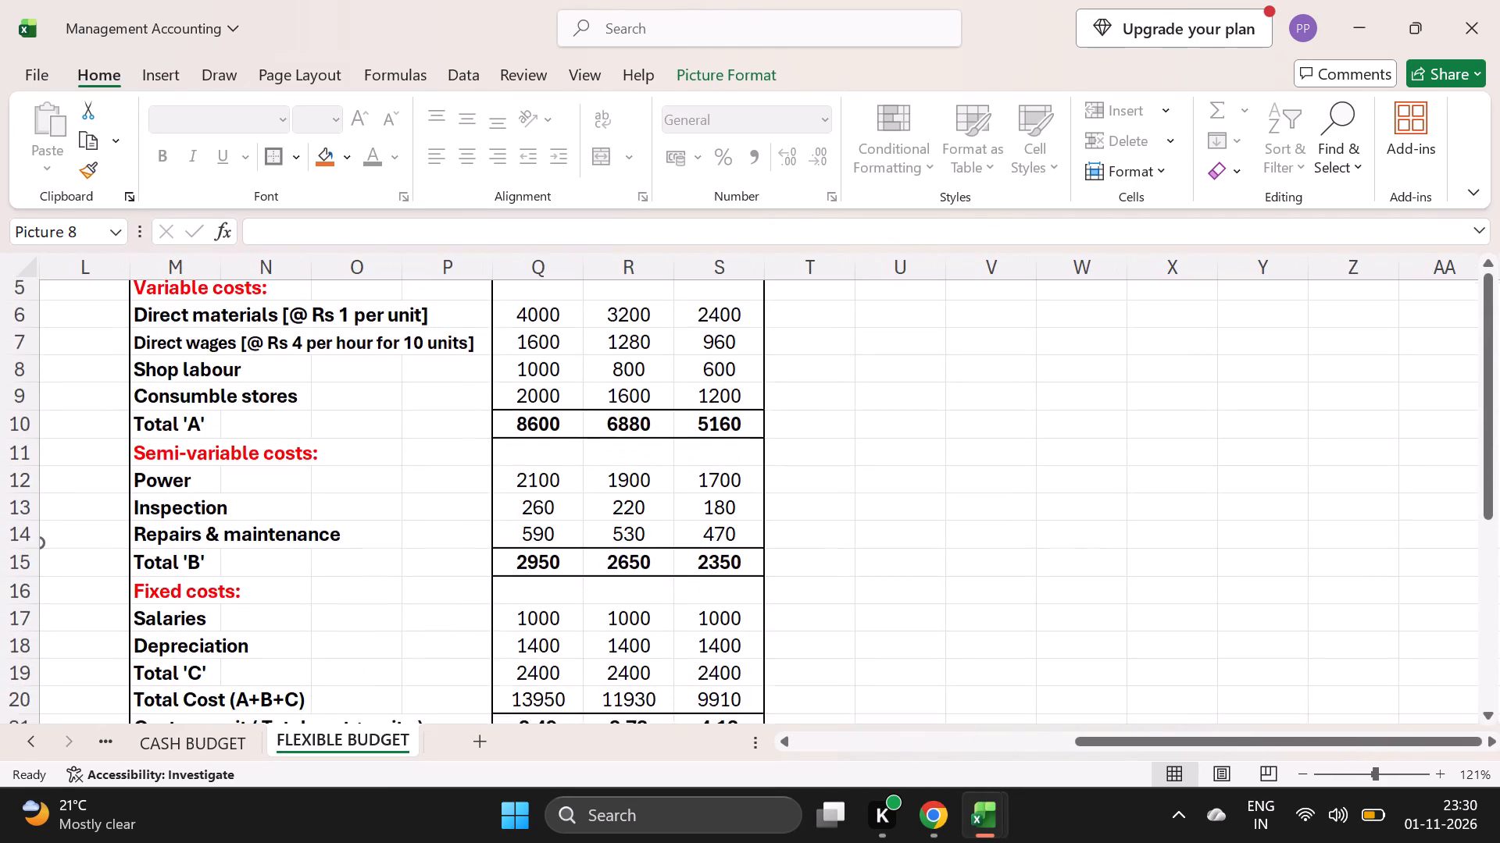
{"action": "scroll", "coordinate": [338, 653], "scroll_direction": "down", "scroll_amount": 2}
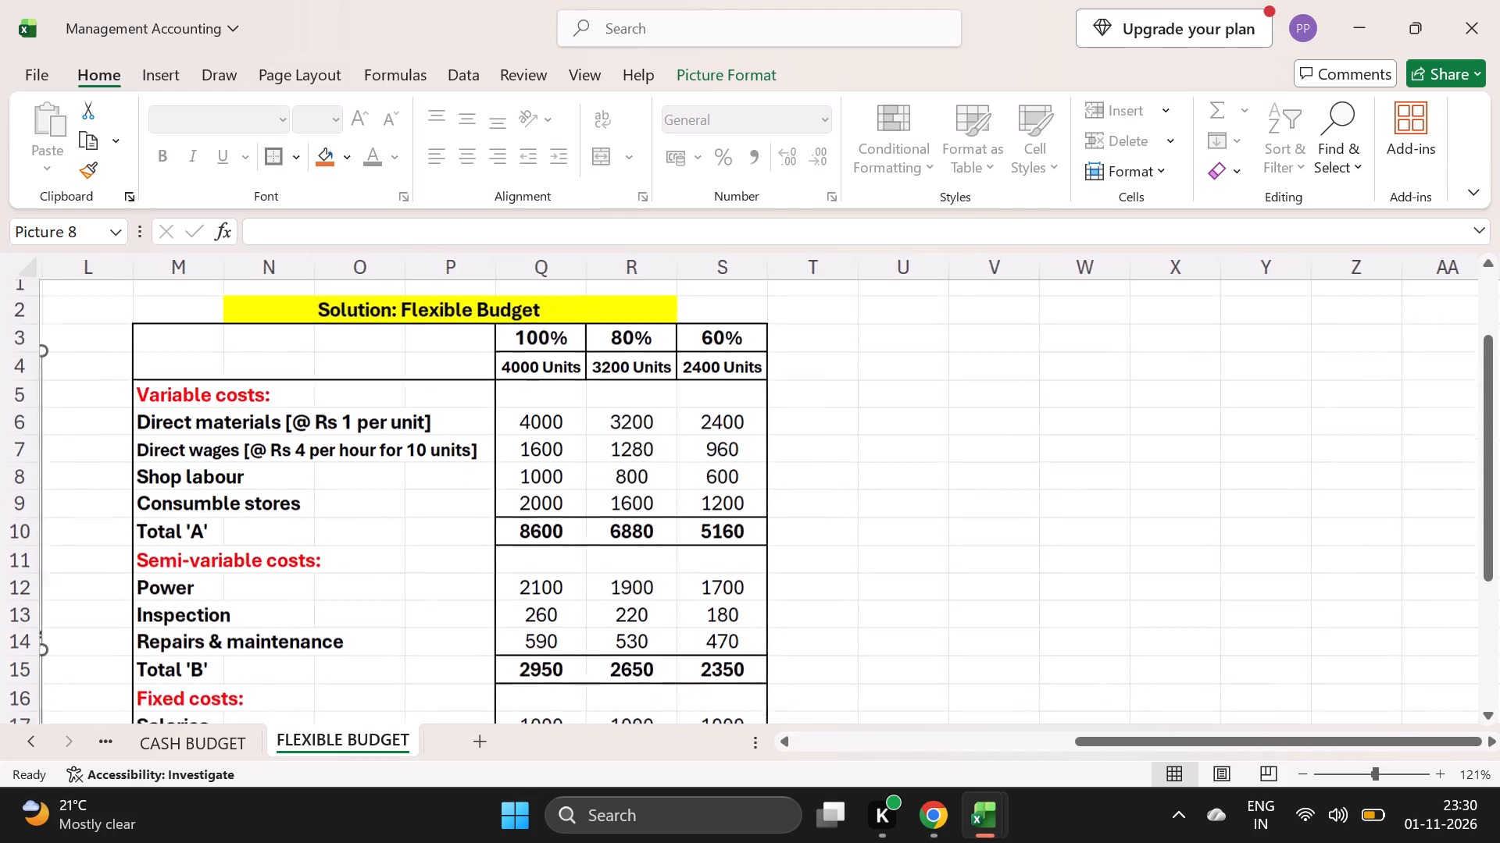
{"action": "scroll", "coordinate": [338, 653], "scroll_direction": "down", "scroll_amount": 2}
{"action": "scroll", "coordinate": [338, 653], "scroll_direction": "right", "scroll_amount": 2}
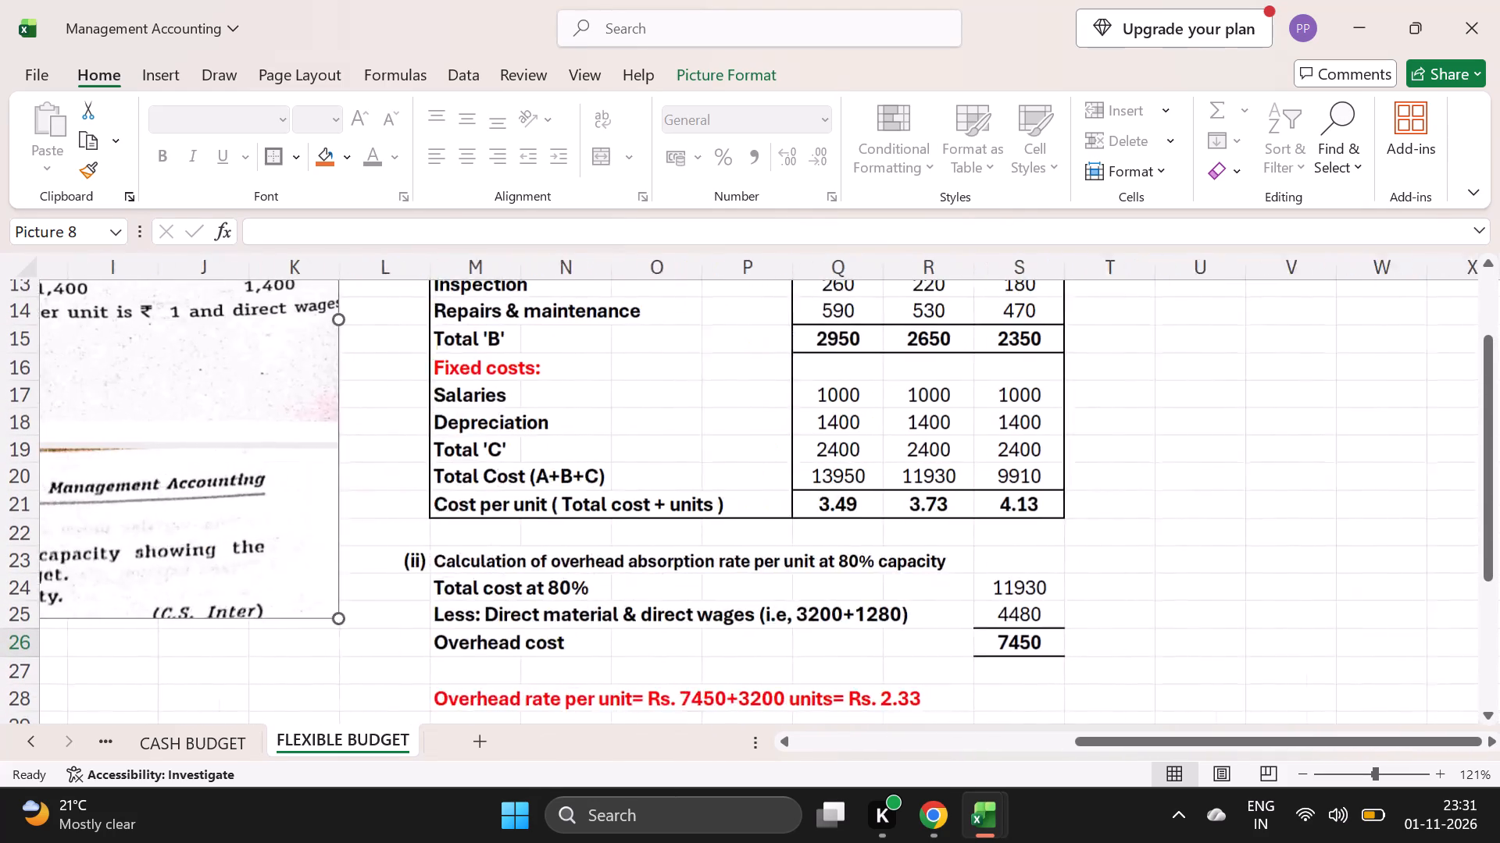
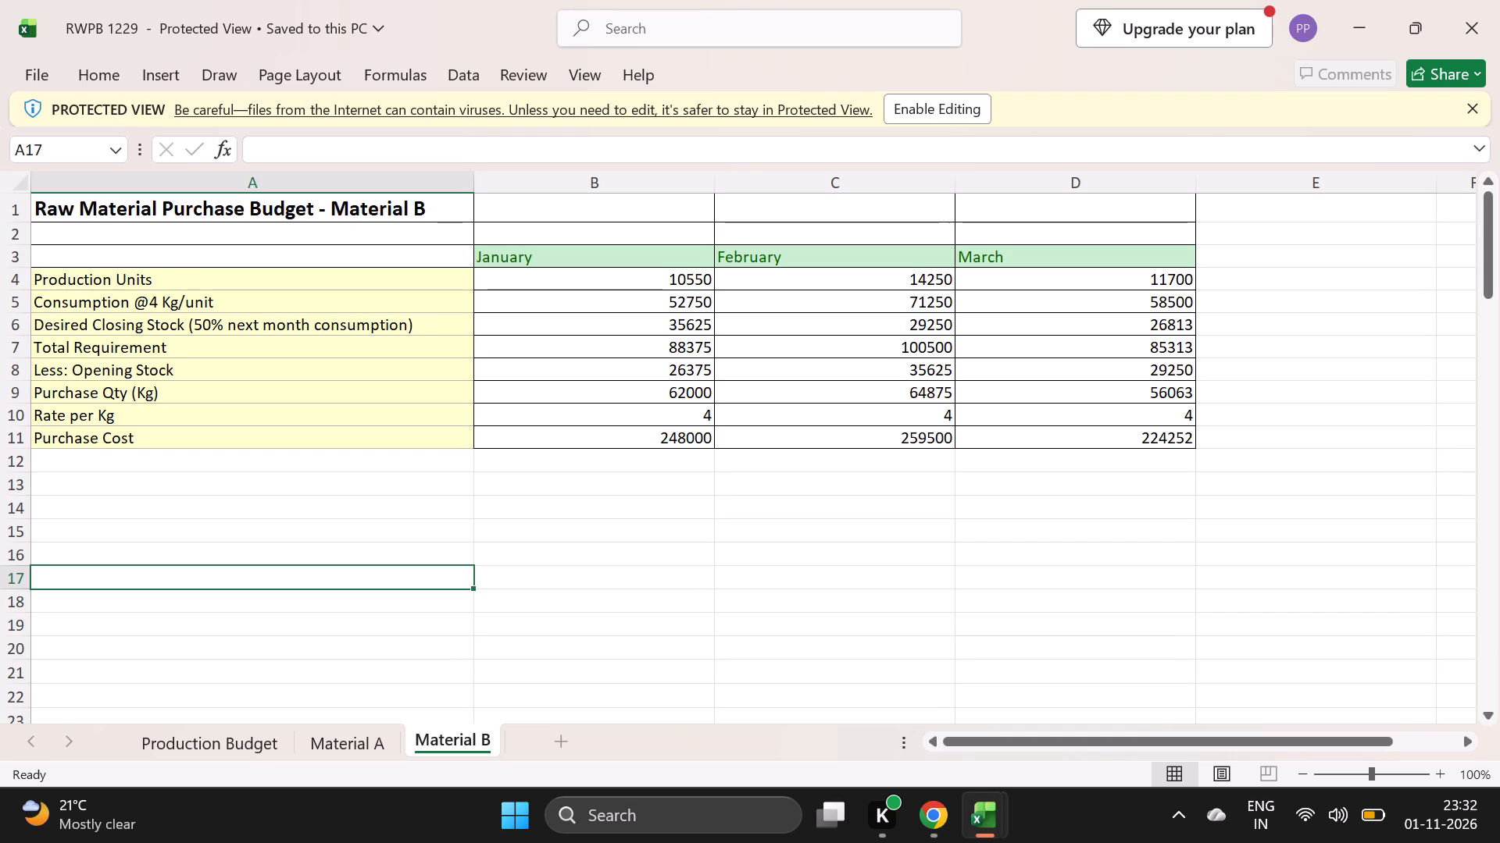
Look over the Material A and Production Budget sheets of the RWPB 1229 workbook and close that workbook.
{"action": "left_click", "coordinate": [326, 738]}
{"action": "left_click", "coordinate": [209, 741]}
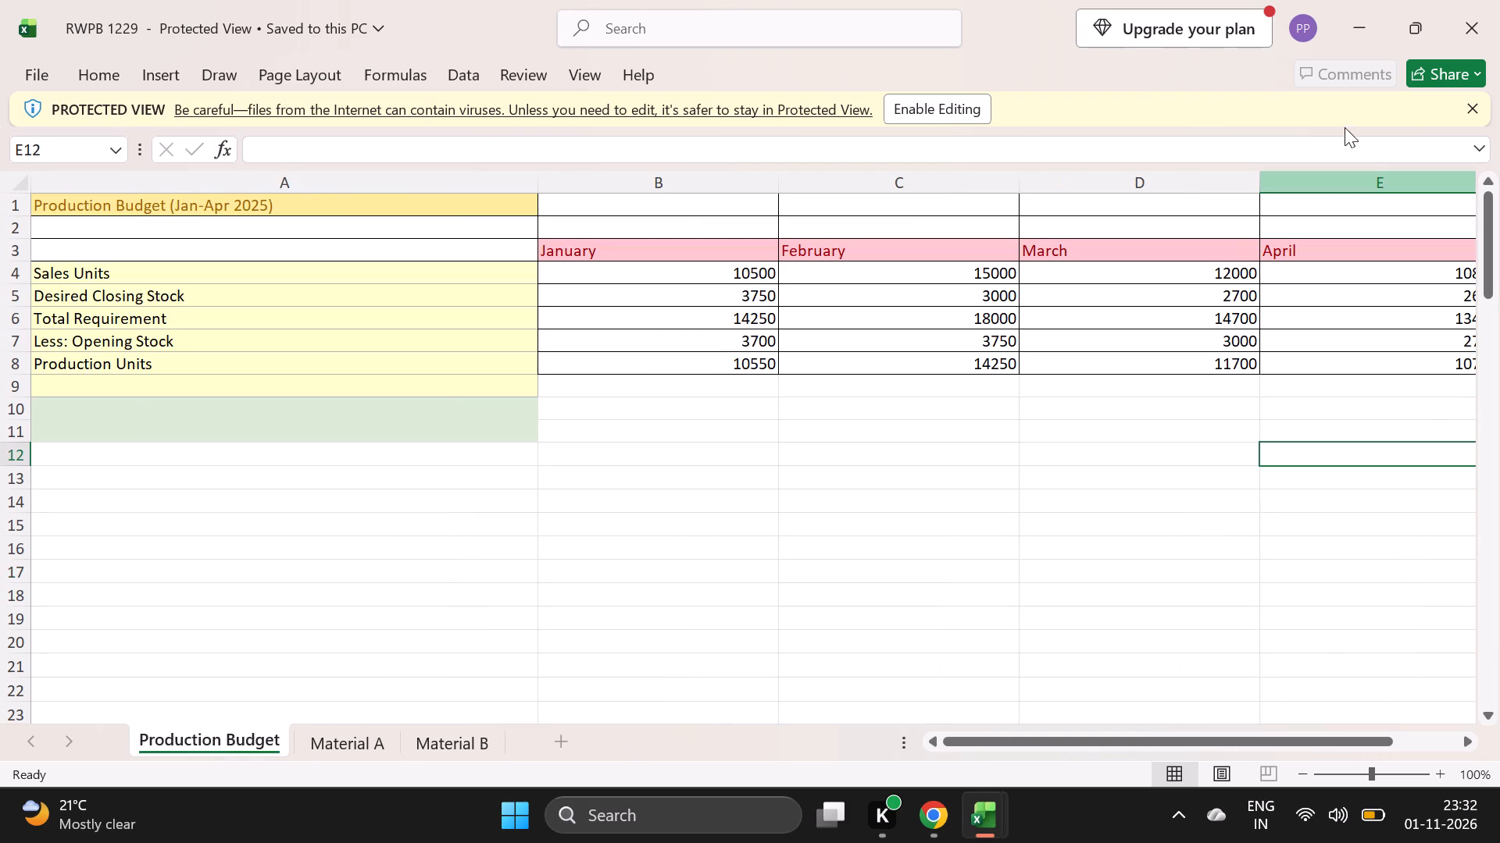
{"action": "left_click", "coordinate": [1467, 27]}
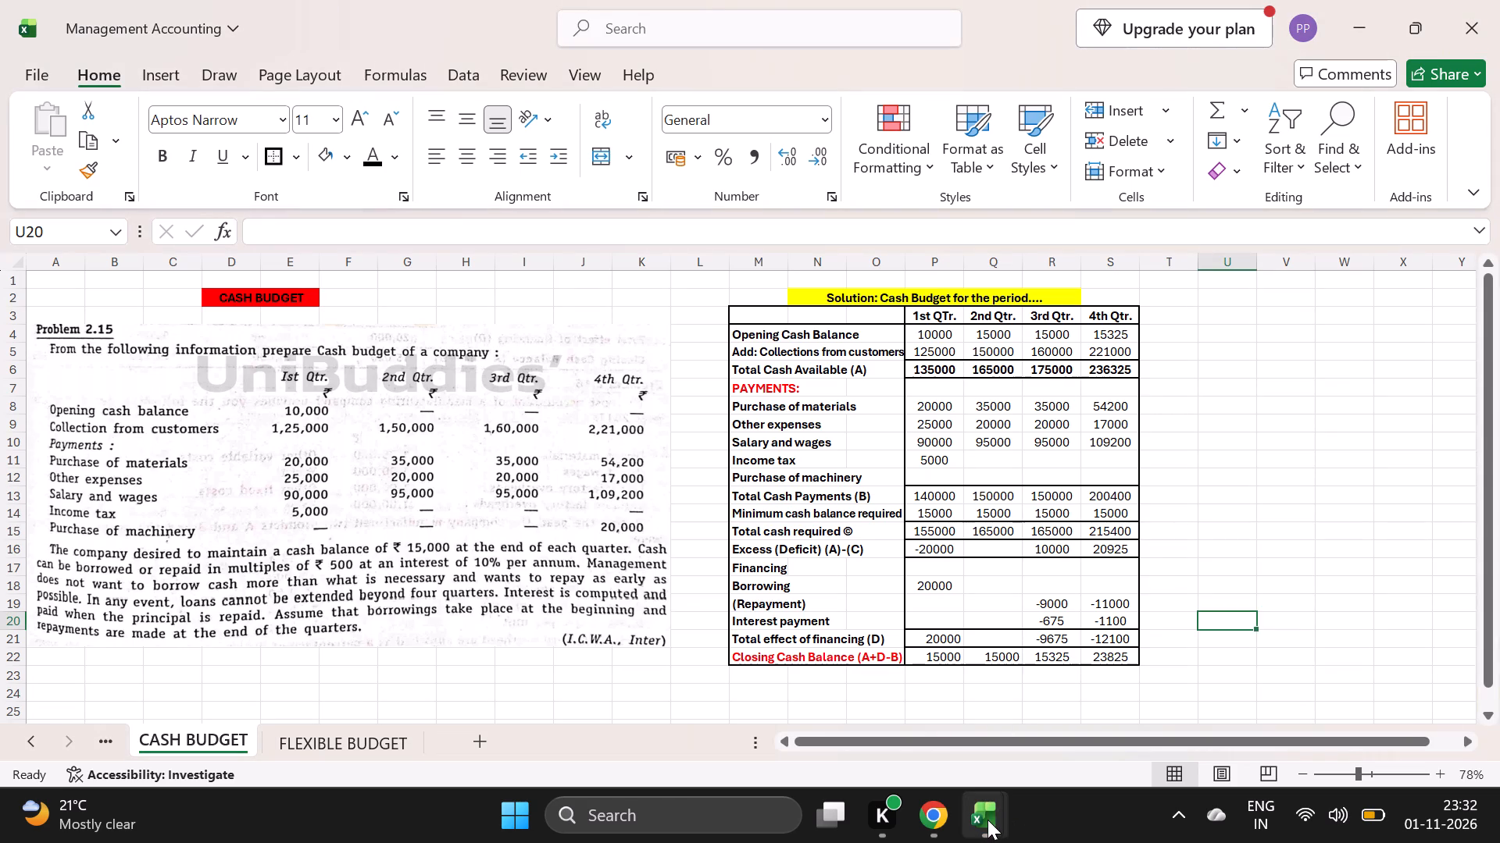
Switch to the SALES .B 1229 workbook, view its Sales Budget sheet and close the workbook.
{"action": "left_click", "coordinate": [987, 820]}
{"action": "left_click", "coordinate": [870, 727]}
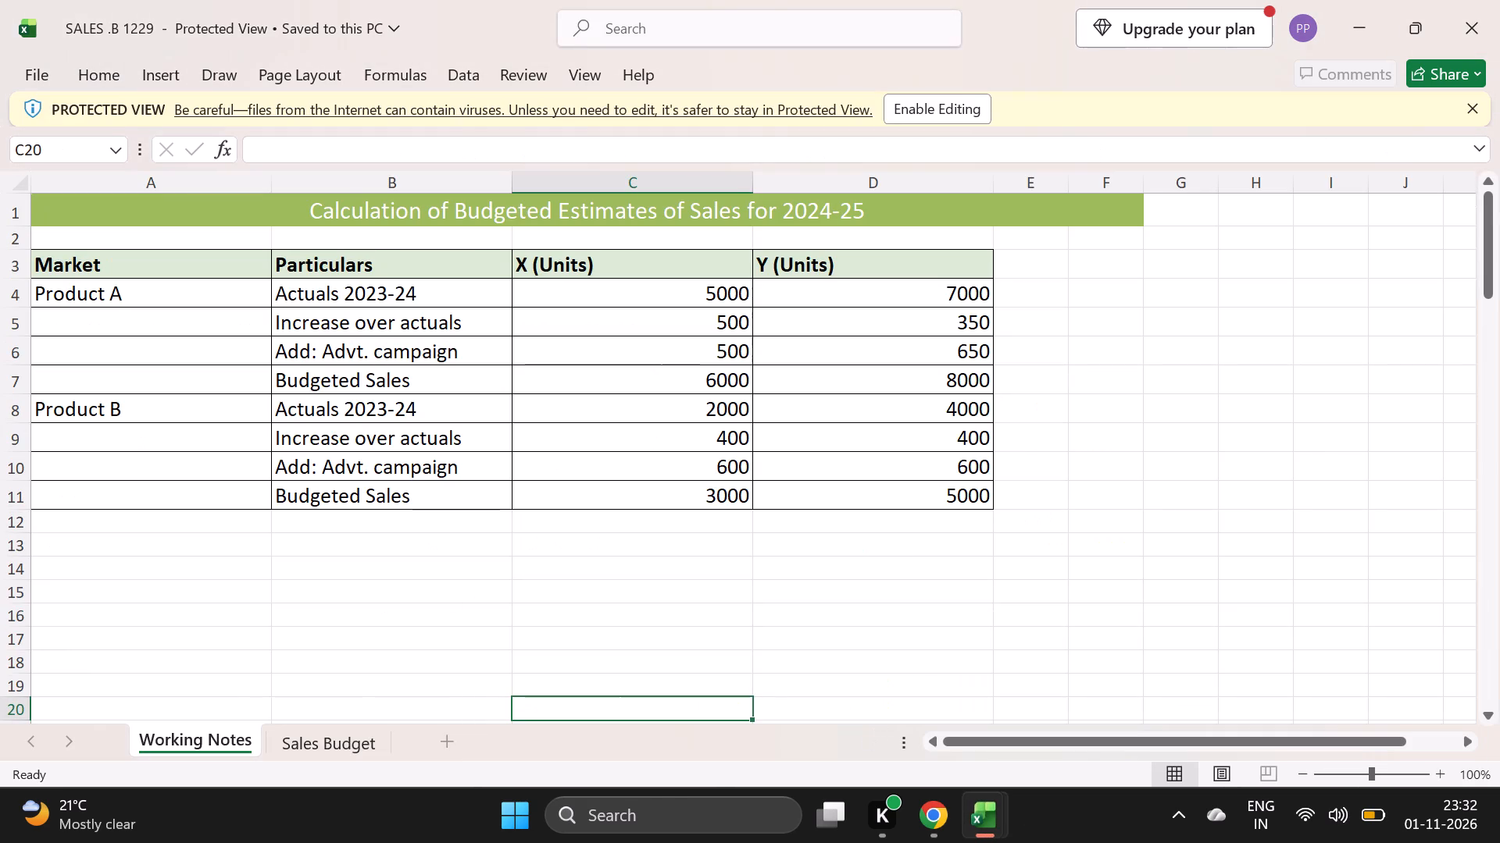
{"action": "scroll", "coordinate": [873, 513], "scroll_direction": "right", "scroll_amount": 1}
{"action": "left_click", "coordinate": [355, 752]}
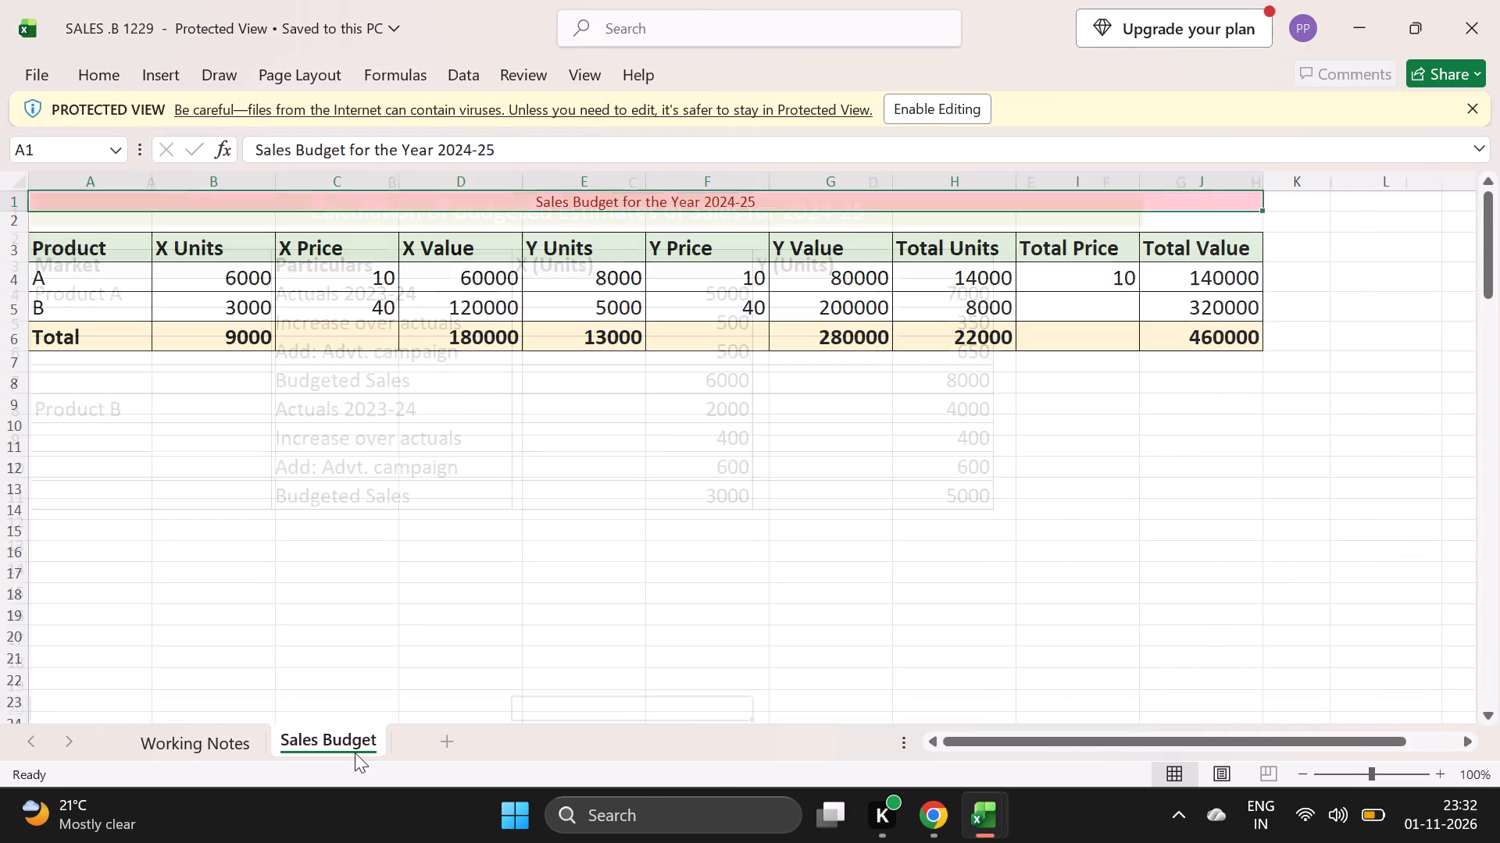
{"action": "left_click", "coordinate": [1465, 28]}
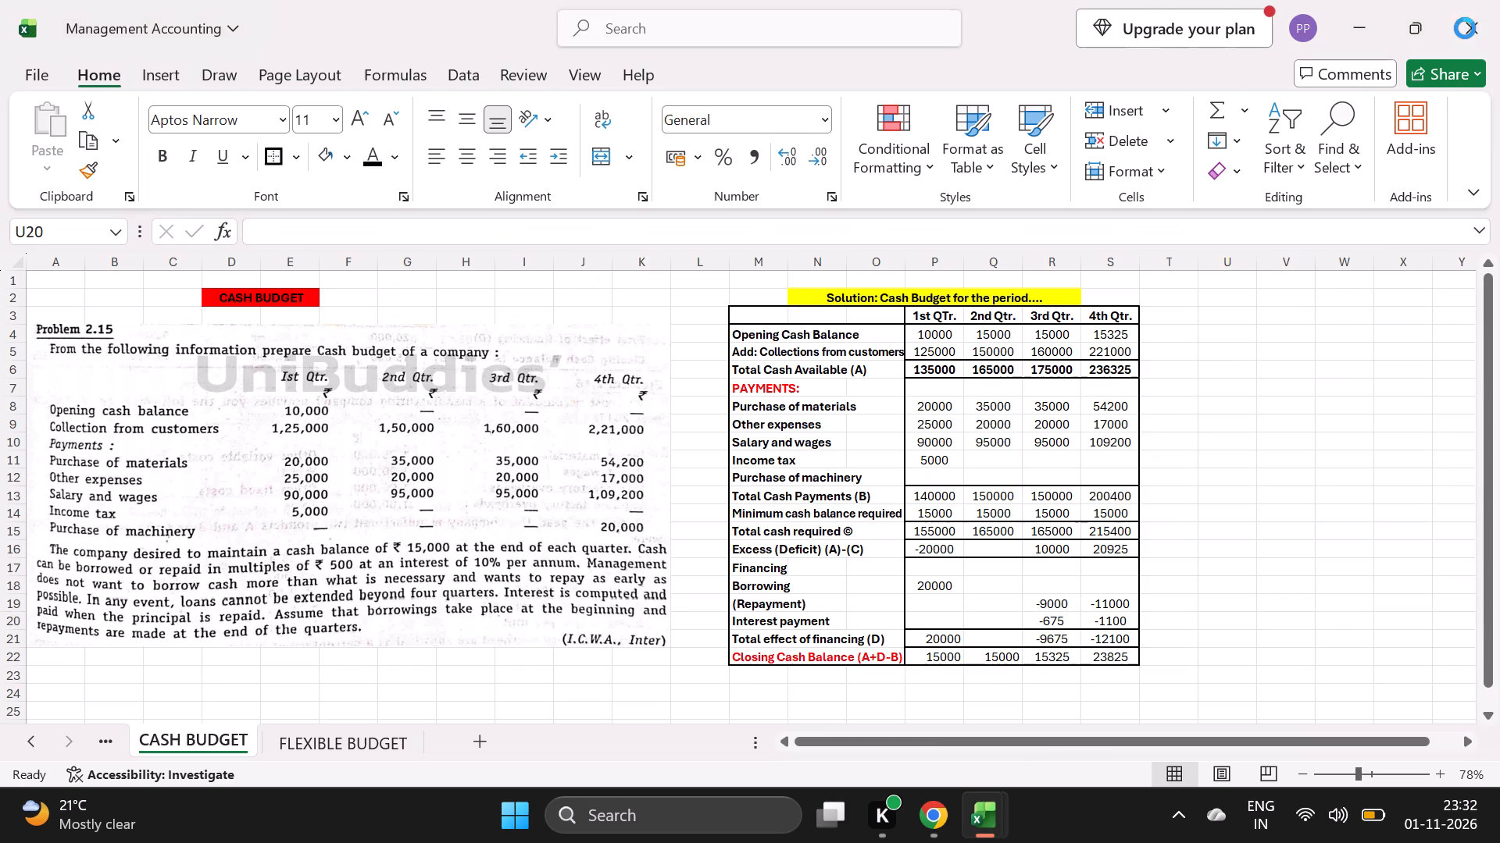
Switch to the C.B1229 cash budget workbook and close it.
{"action": "left_click", "coordinate": [981, 819]}
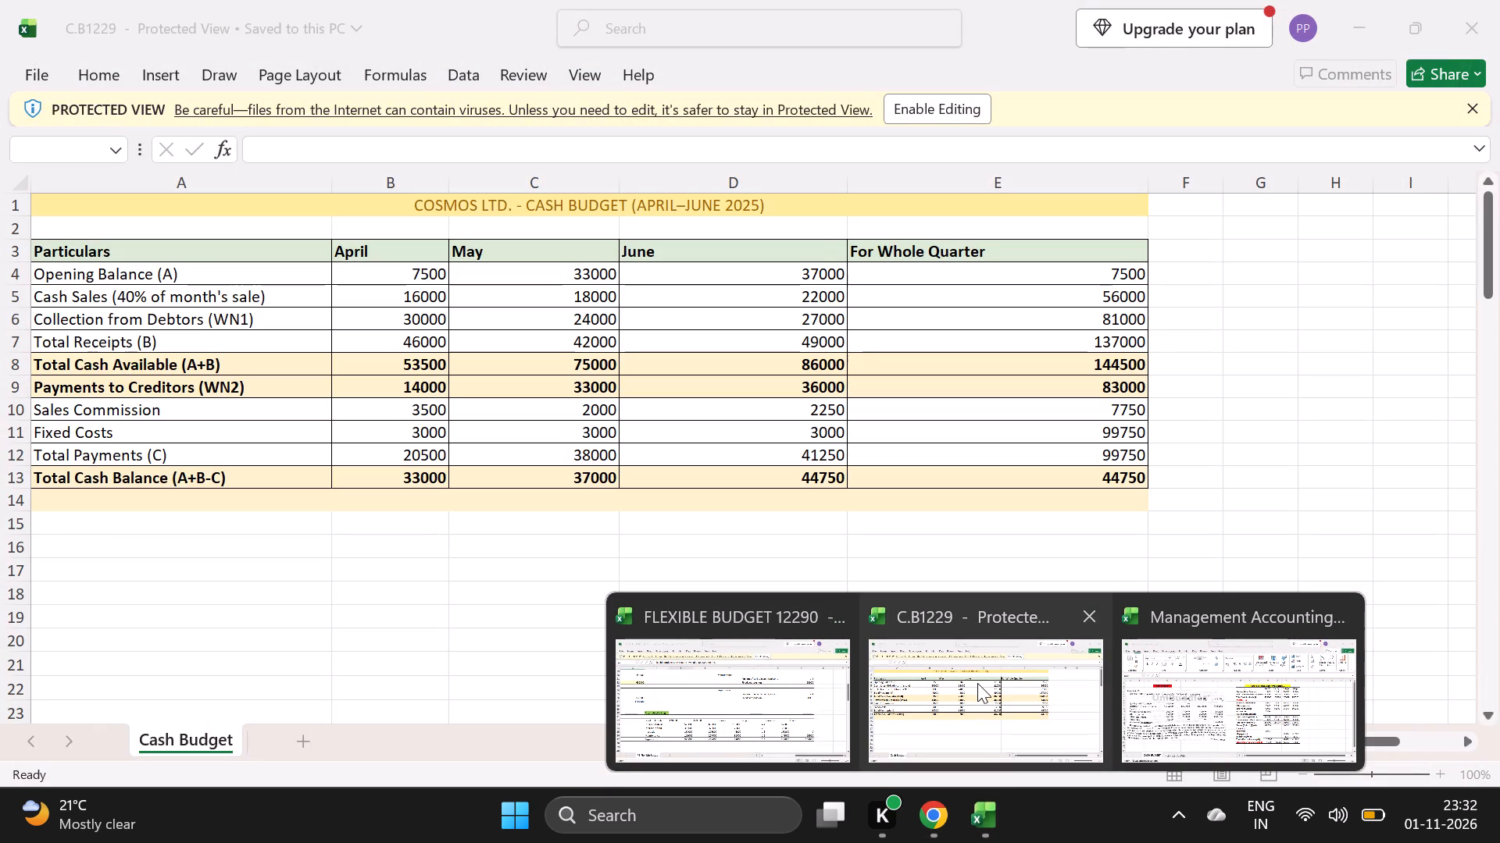
{"action": "left_click", "coordinate": [977, 683]}
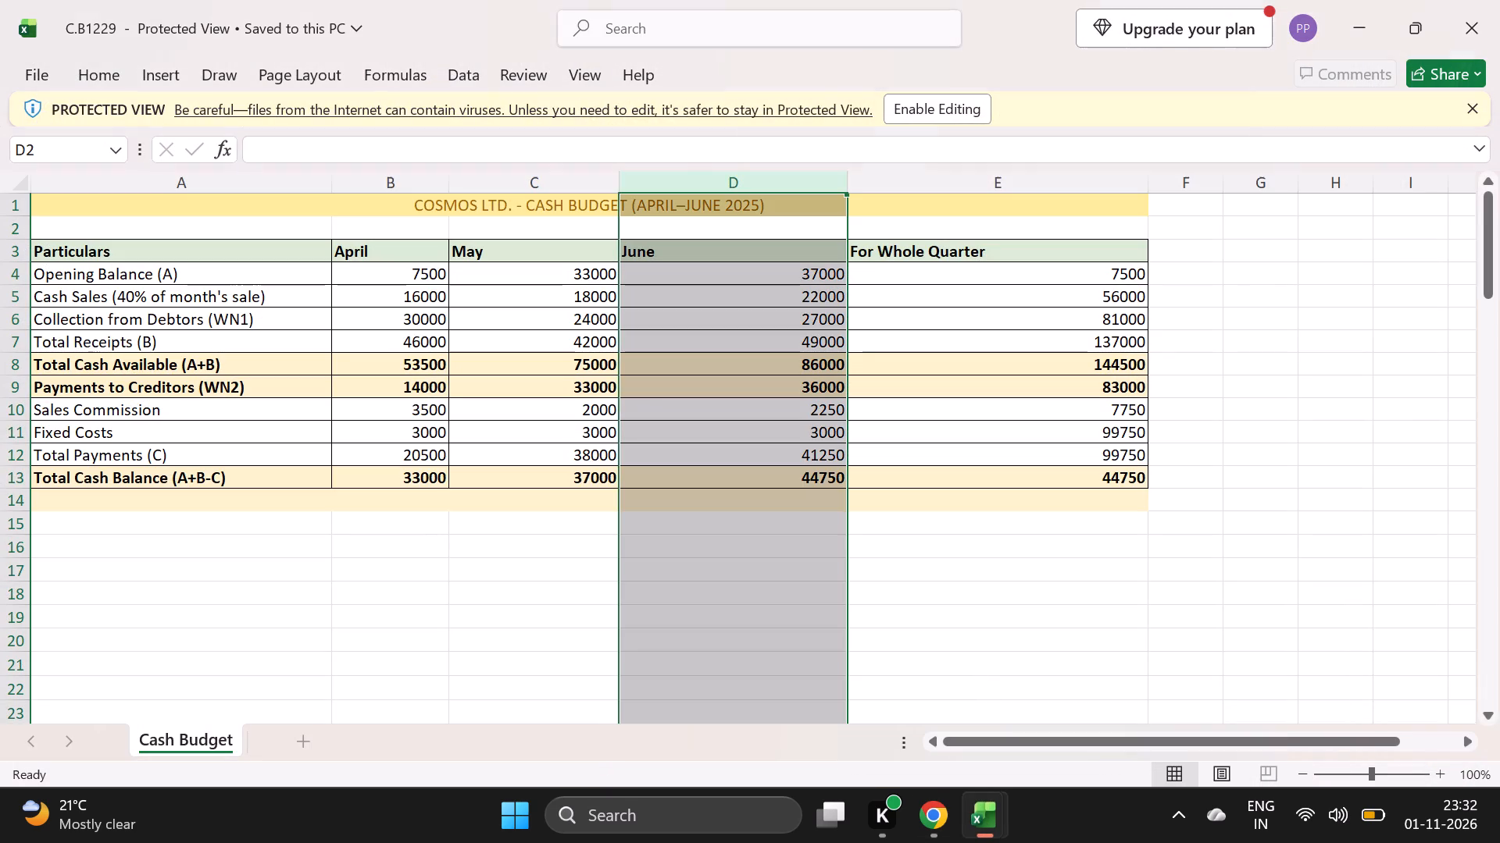
{"action": "left_click", "coordinate": [1473, 37]}
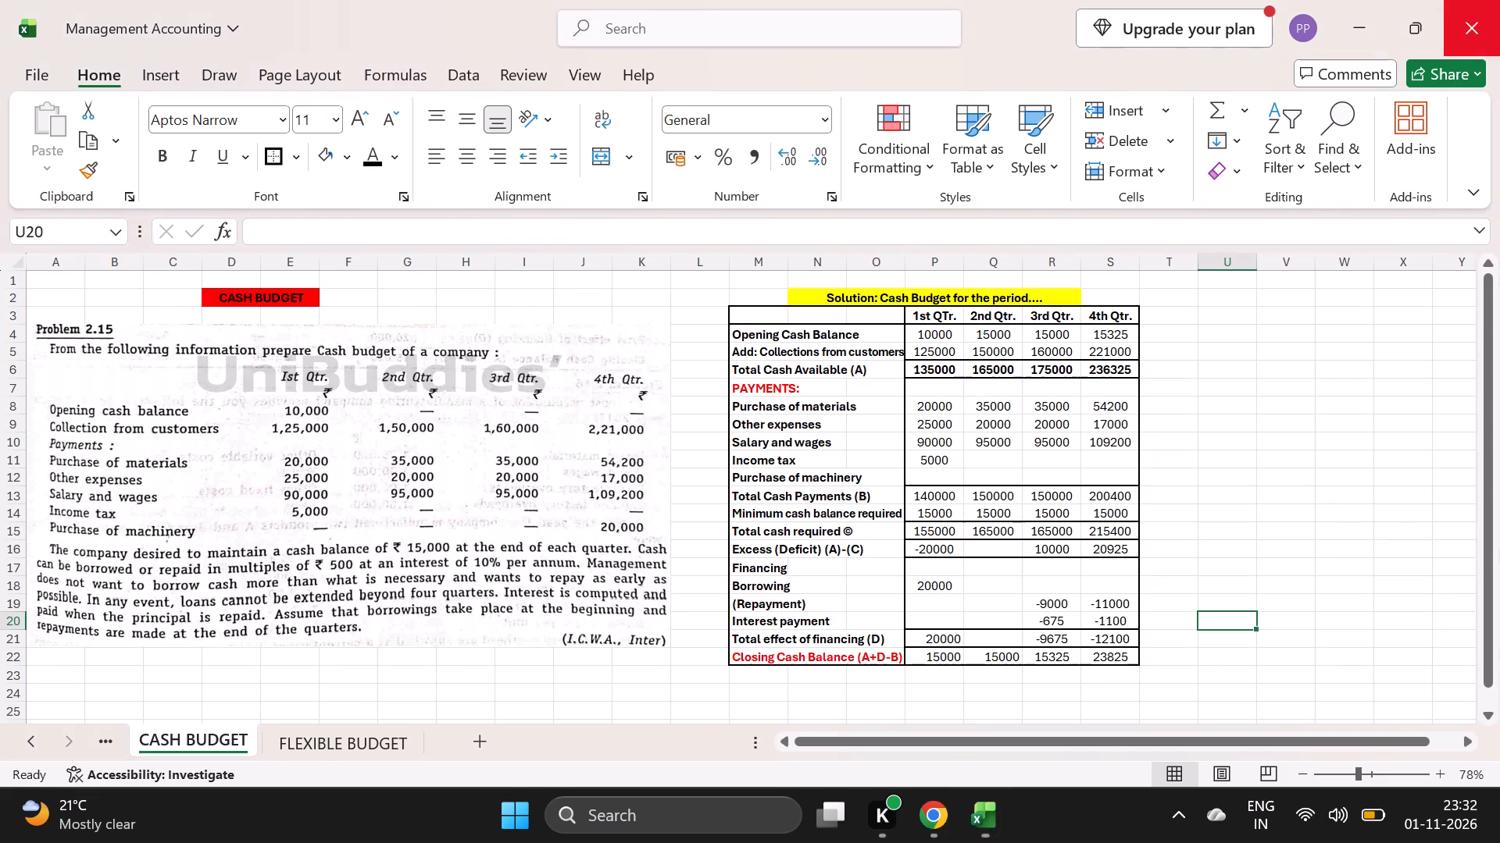
Switch to the FLEXIBLE BUDGET 12290 workbook, look through its P8 Flexible Budget sheet and close the workbook.
{"action": "left_click", "coordinate": [978, 816]}
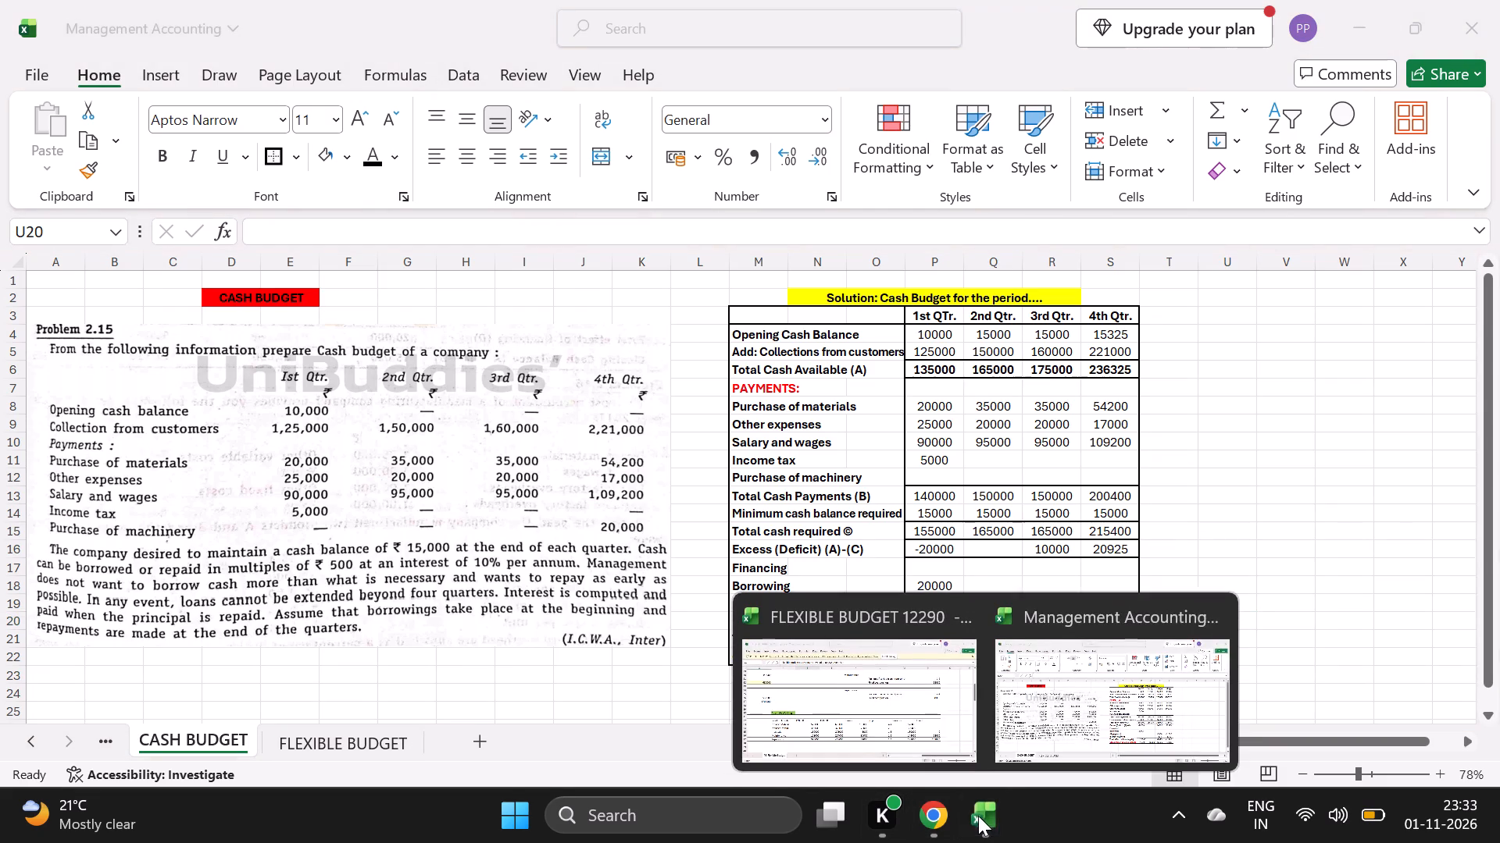
{"action": "left_click", "coordinate": [932, 702]}
{"action": "scroll", "coordinate": [699, 599], "scroll_direction": "right", "scroll_amount": 4}
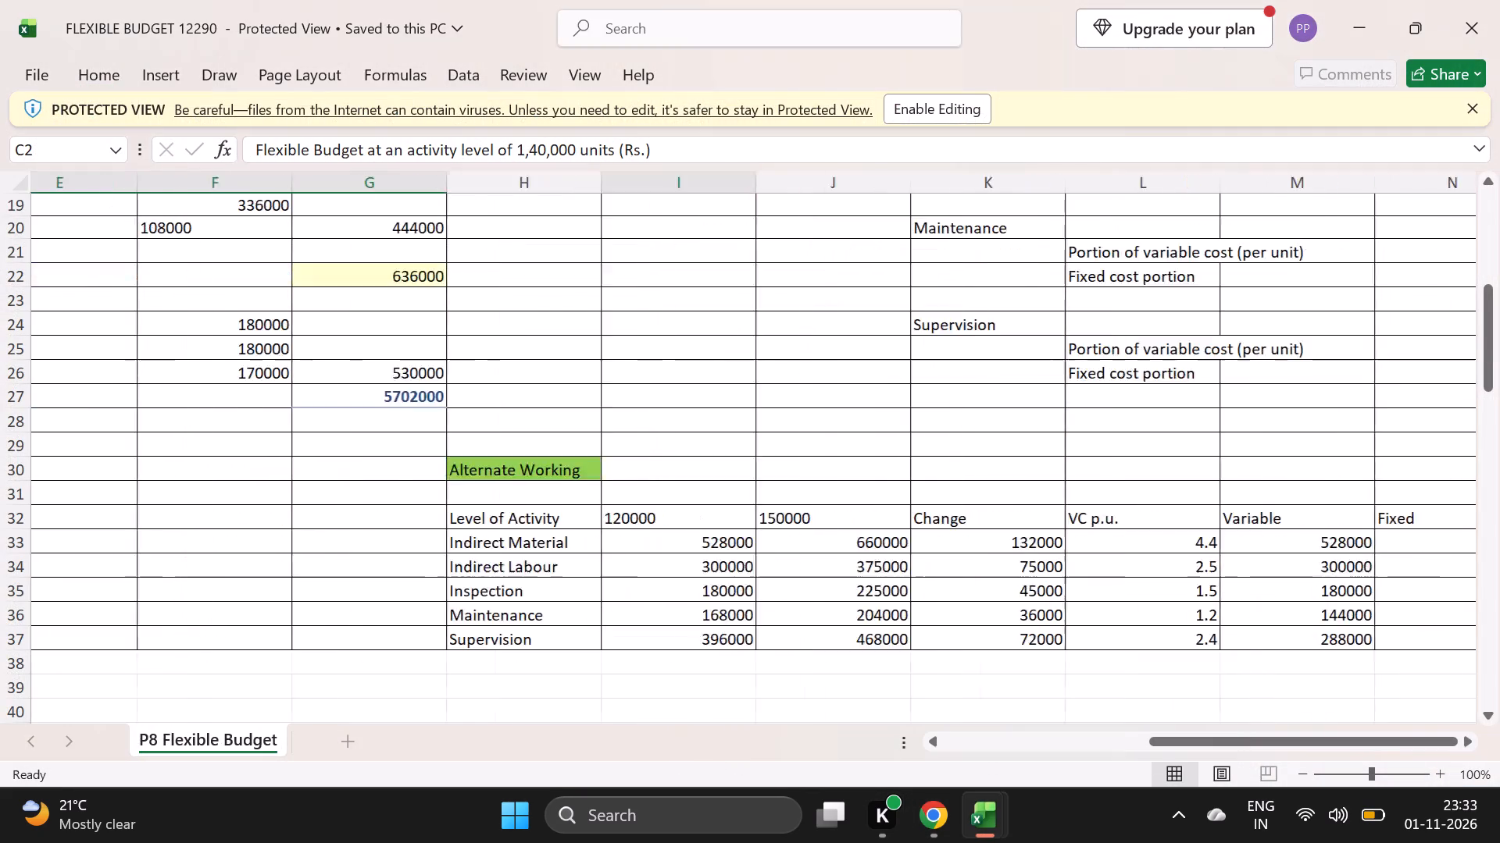
{"action": "scroll", "coordinate": [699, 599], "scroll_direction": "right", "scroll_amount": 2}
{"action": "scroll", "coordinate": [699, 599], "scroll_direction": "up", "scroll_amount": 4}
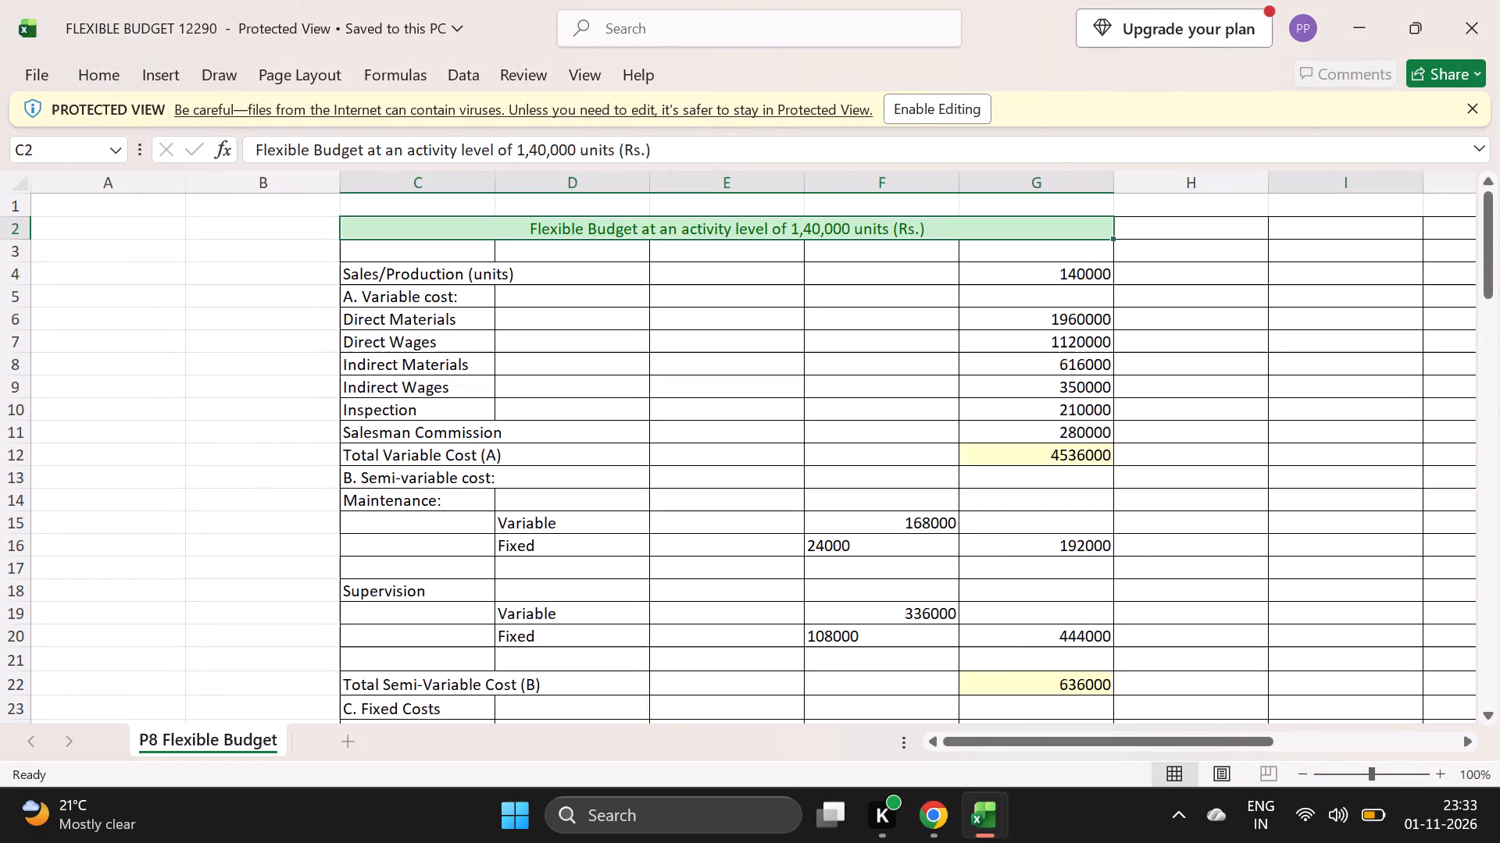
{"action": "scroll", "coordinate": [699, 599], "scroll_direction": "down", "scroll_amount": 2}
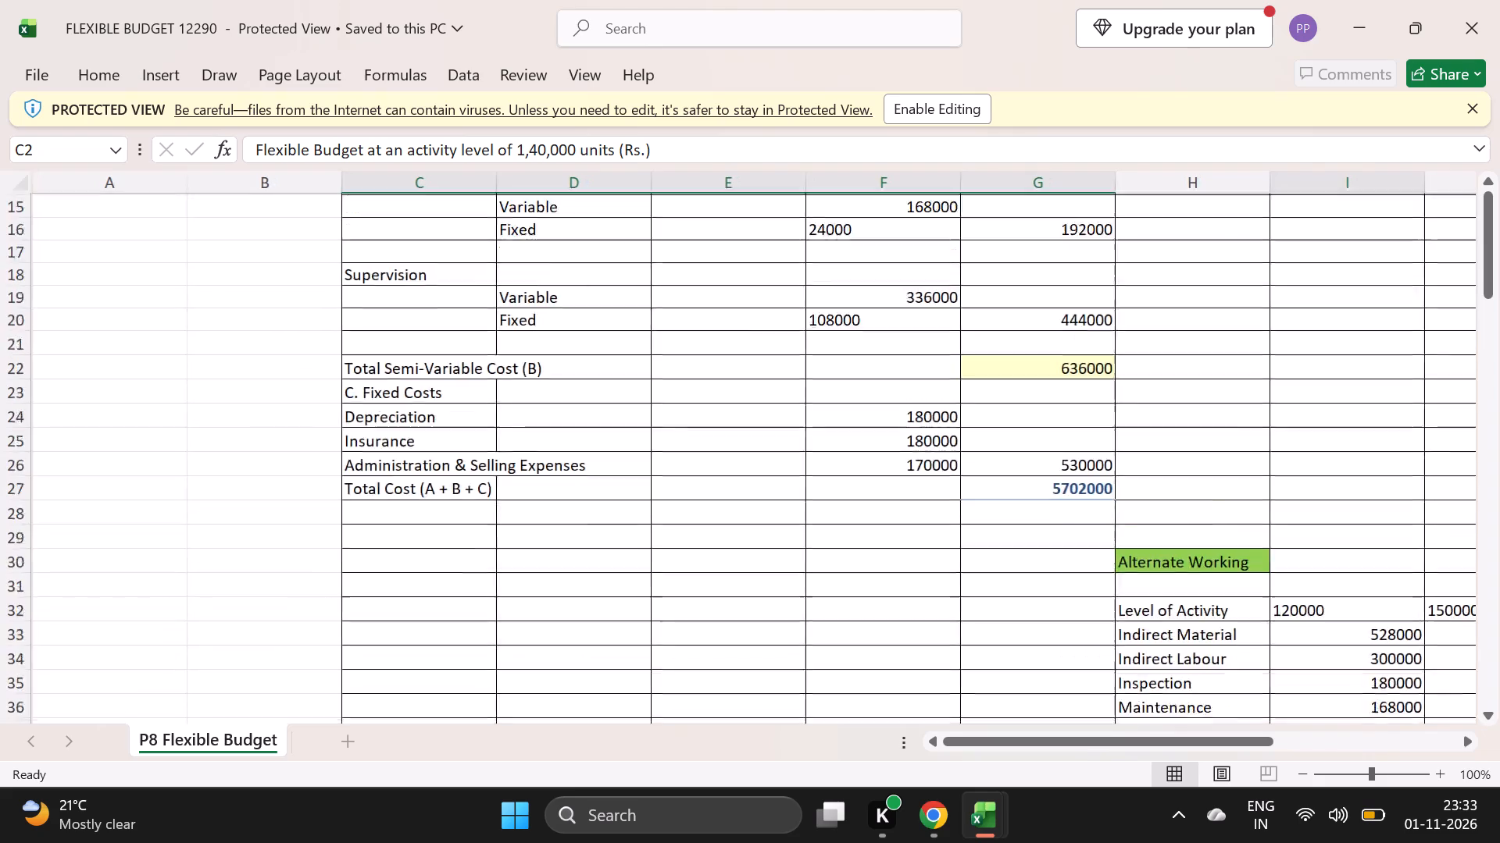
{"action": "left_click", "coordinate": [1472, 42]}
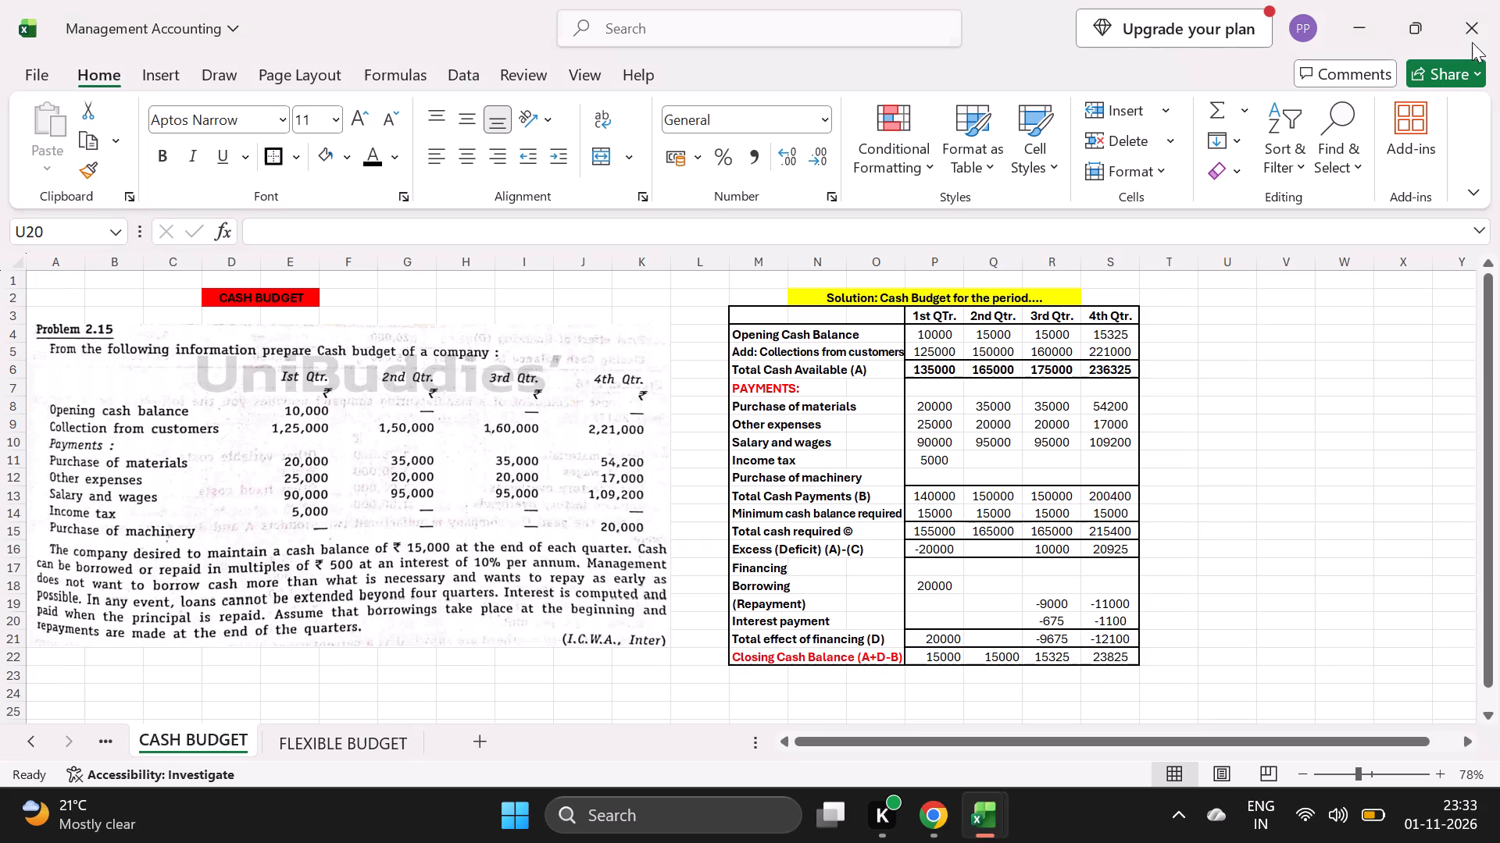
Change the font colour of the Closing Cash Balance (A+D-B) label, cells M22 to O22 on the CASH BUDGET sheet, to black.
{"action": "scroll", "coordinate": [703, 571], "scroll_direction": "right", "scroll_amount": 1}
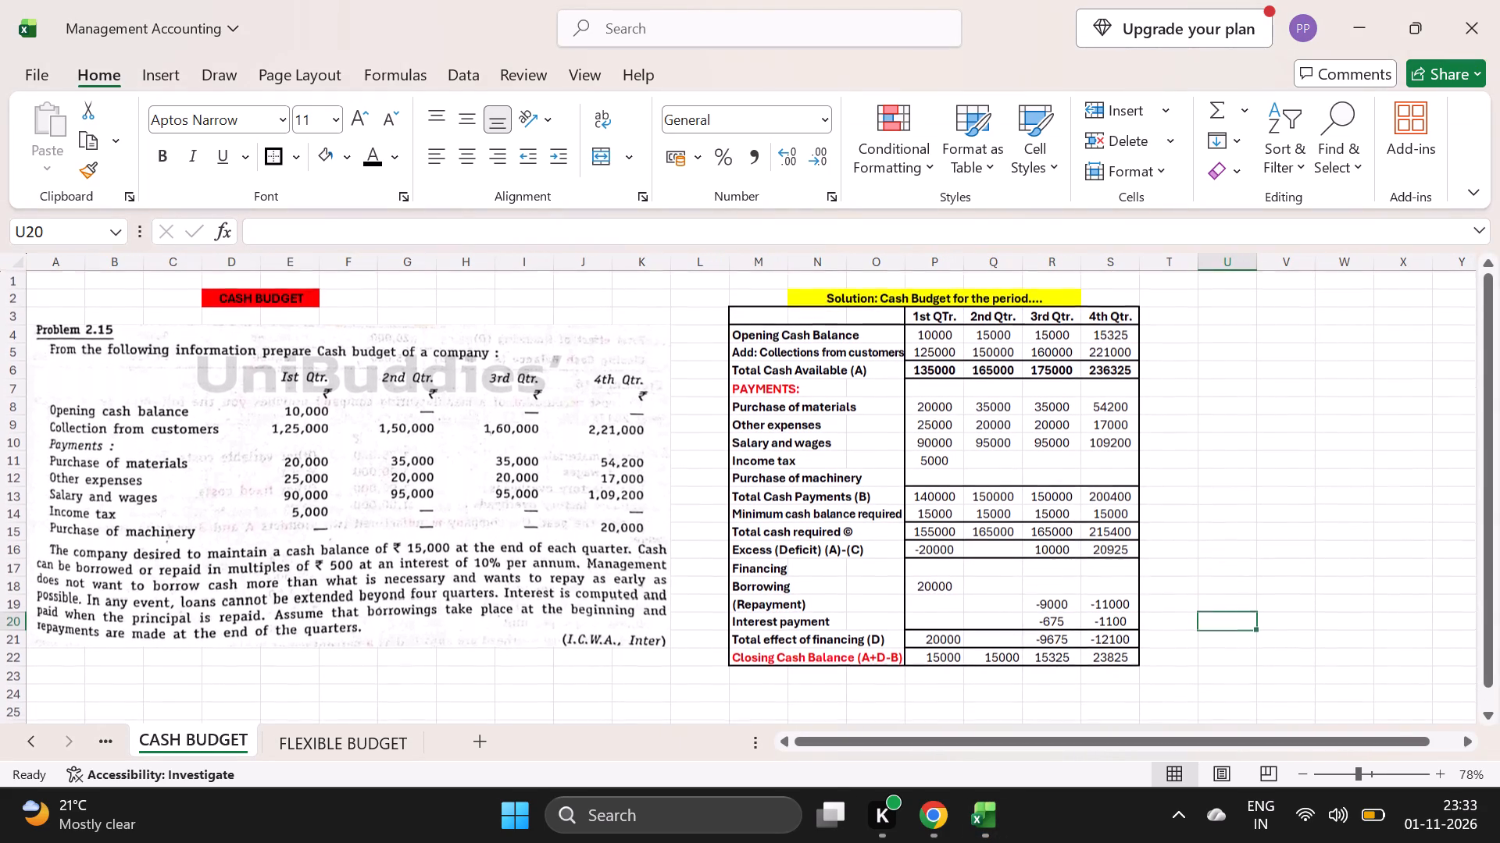
{"action": "scroll", "coordinate": [745, 555], "scroll_direction": "down", "scroll_amount": 1}
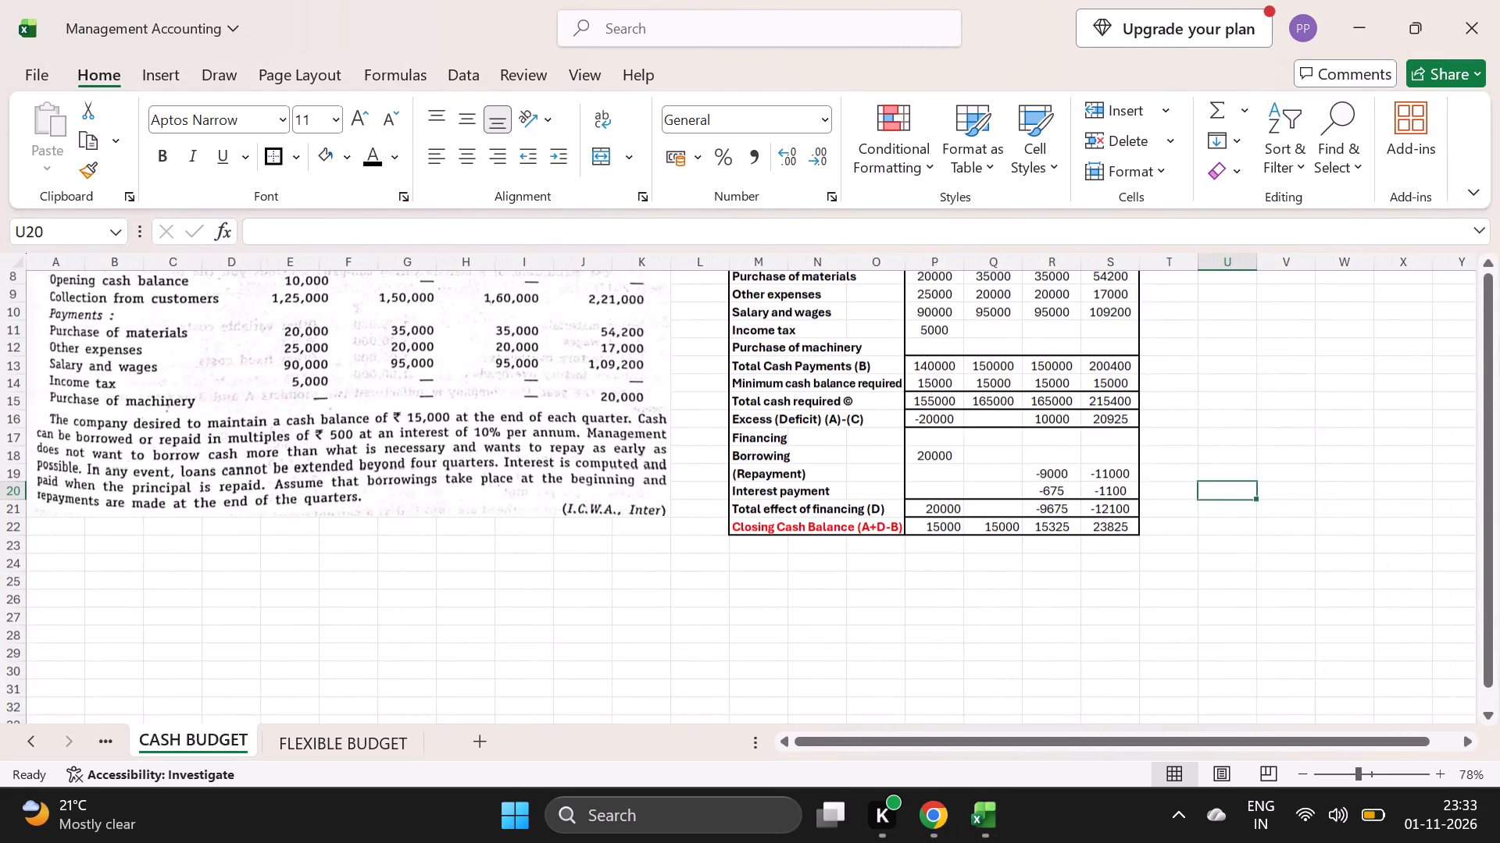
{"action": "left_click", "coordinate": [793, 537]}
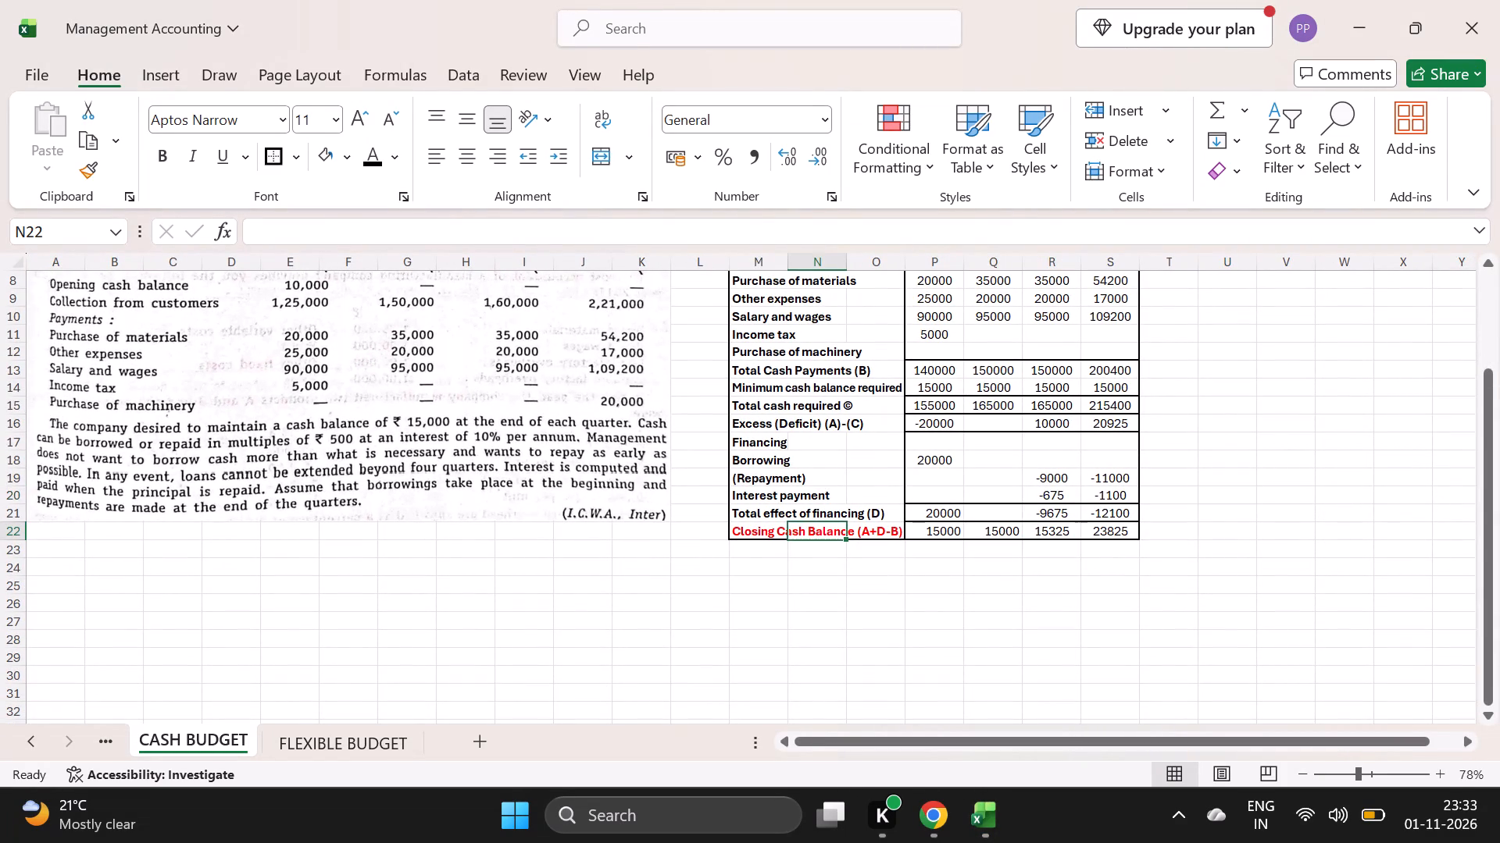
{"action": "left_click", "coordinate": [755, 531]}
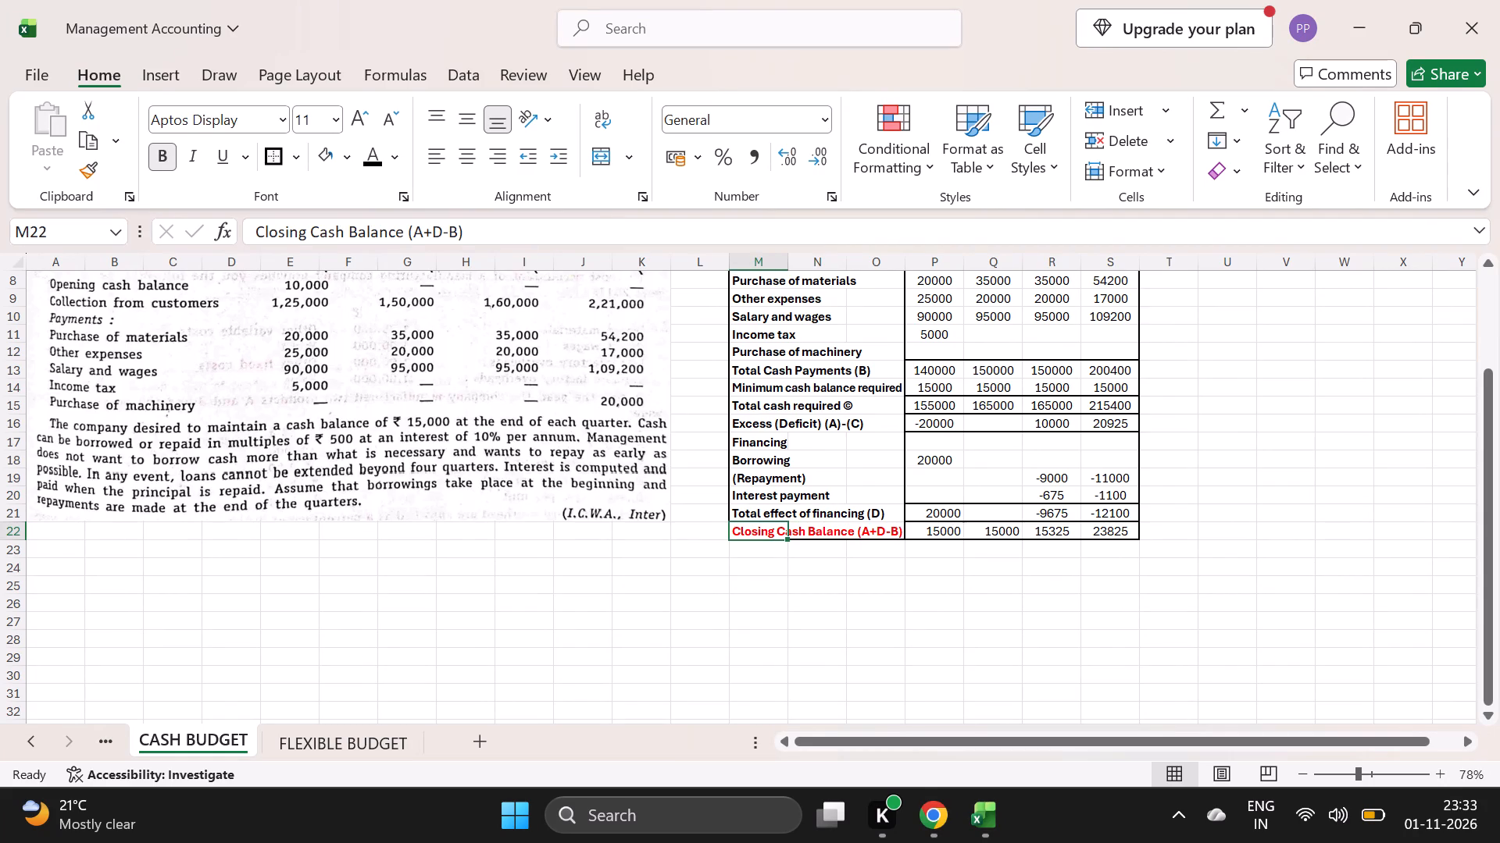
{"action": "left_click_drag", "start_coordinate": [744, 530], "coordinate": [873, 560]}
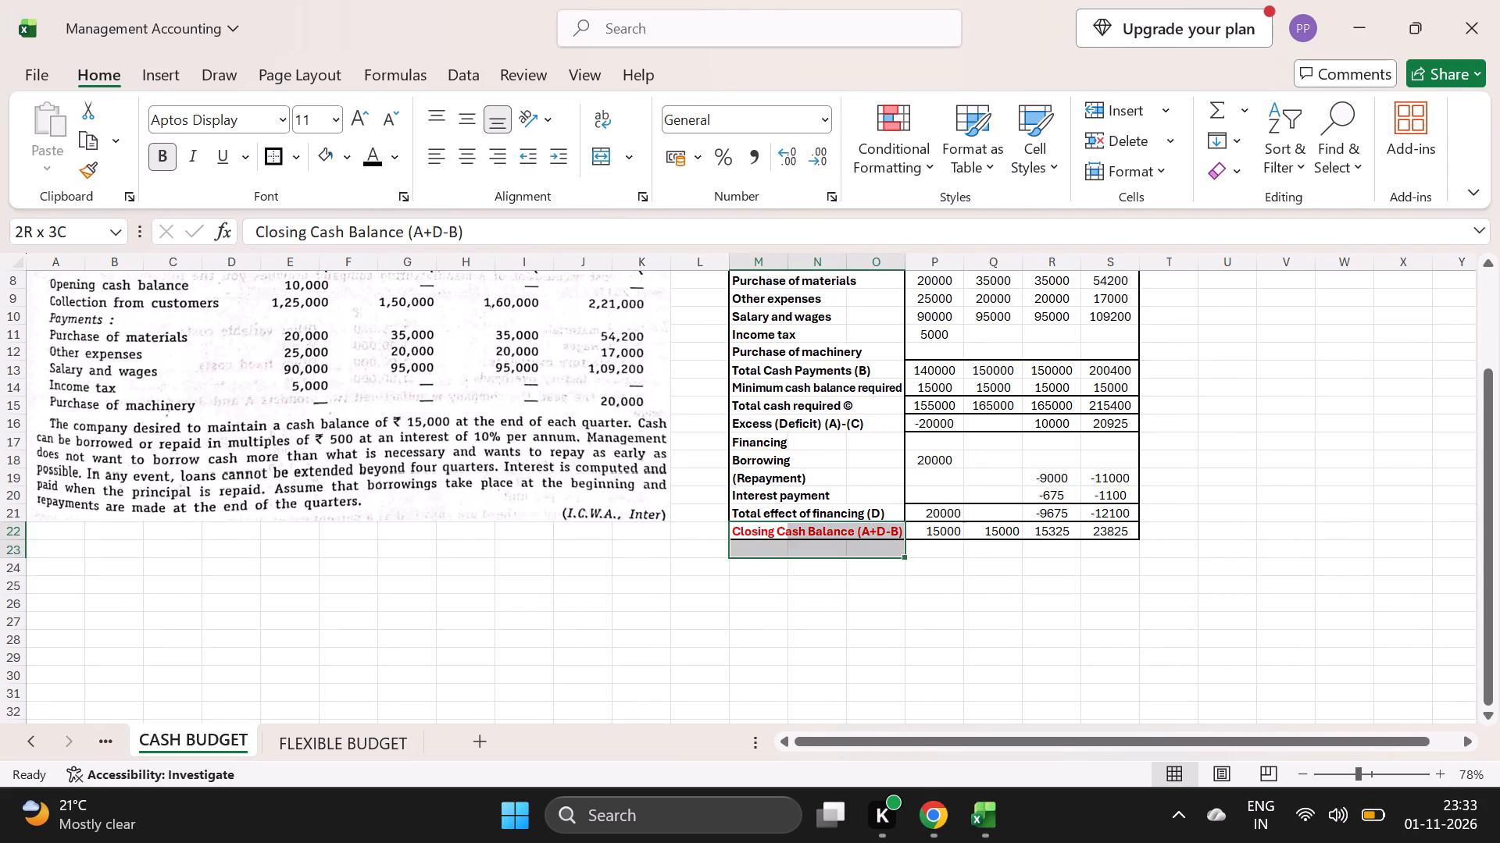
{"action": "left_click_drag", "start_coordinate": [873, 560], "coordinate": [891, 533]}
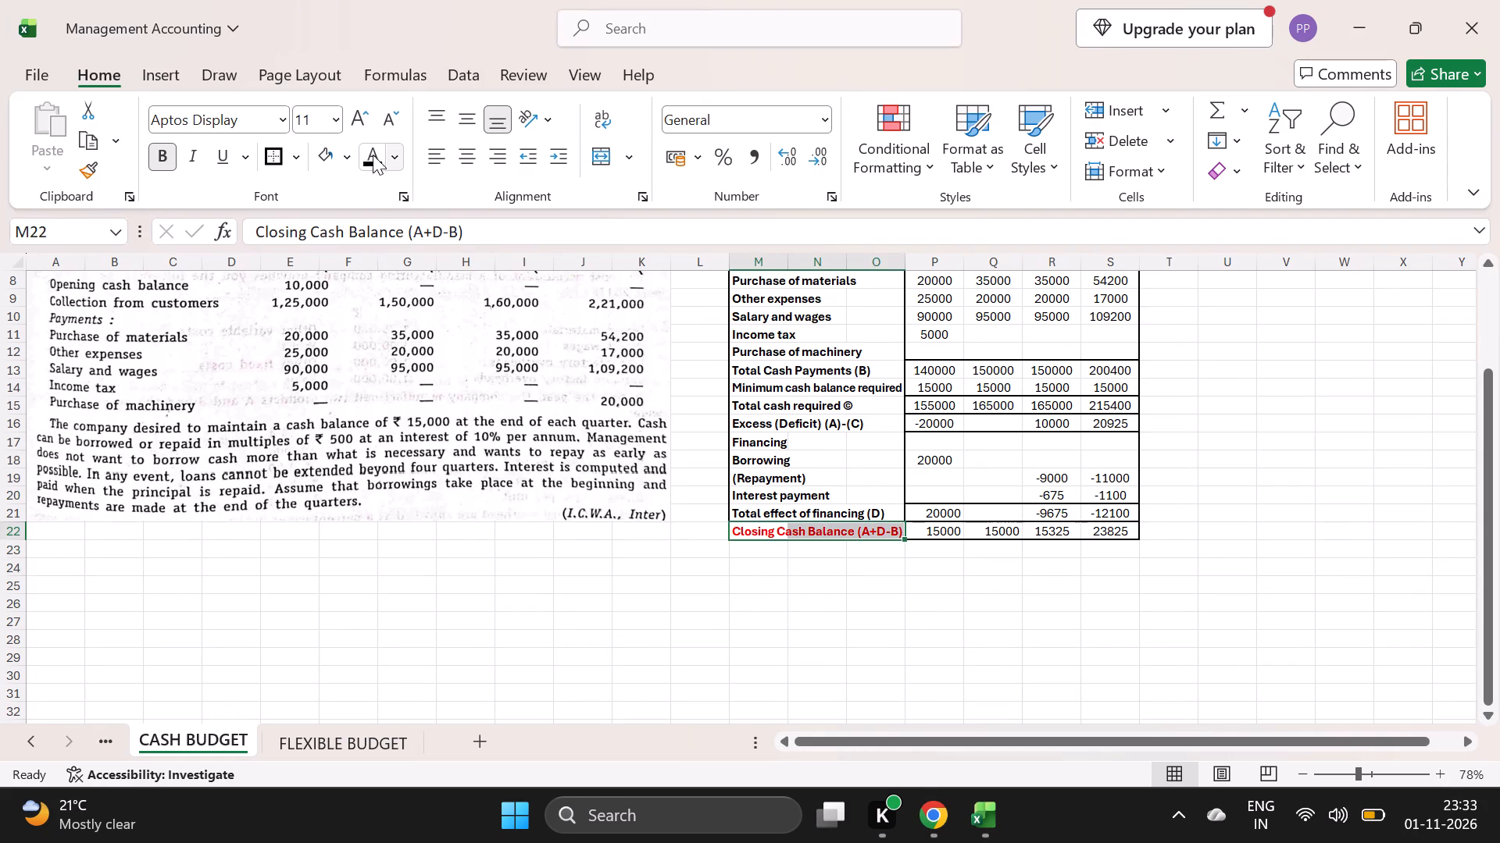
{"action": "left_click", "coordinate": [398, 162]}
{"action": "left_click", "coordinate": [408, 301]}
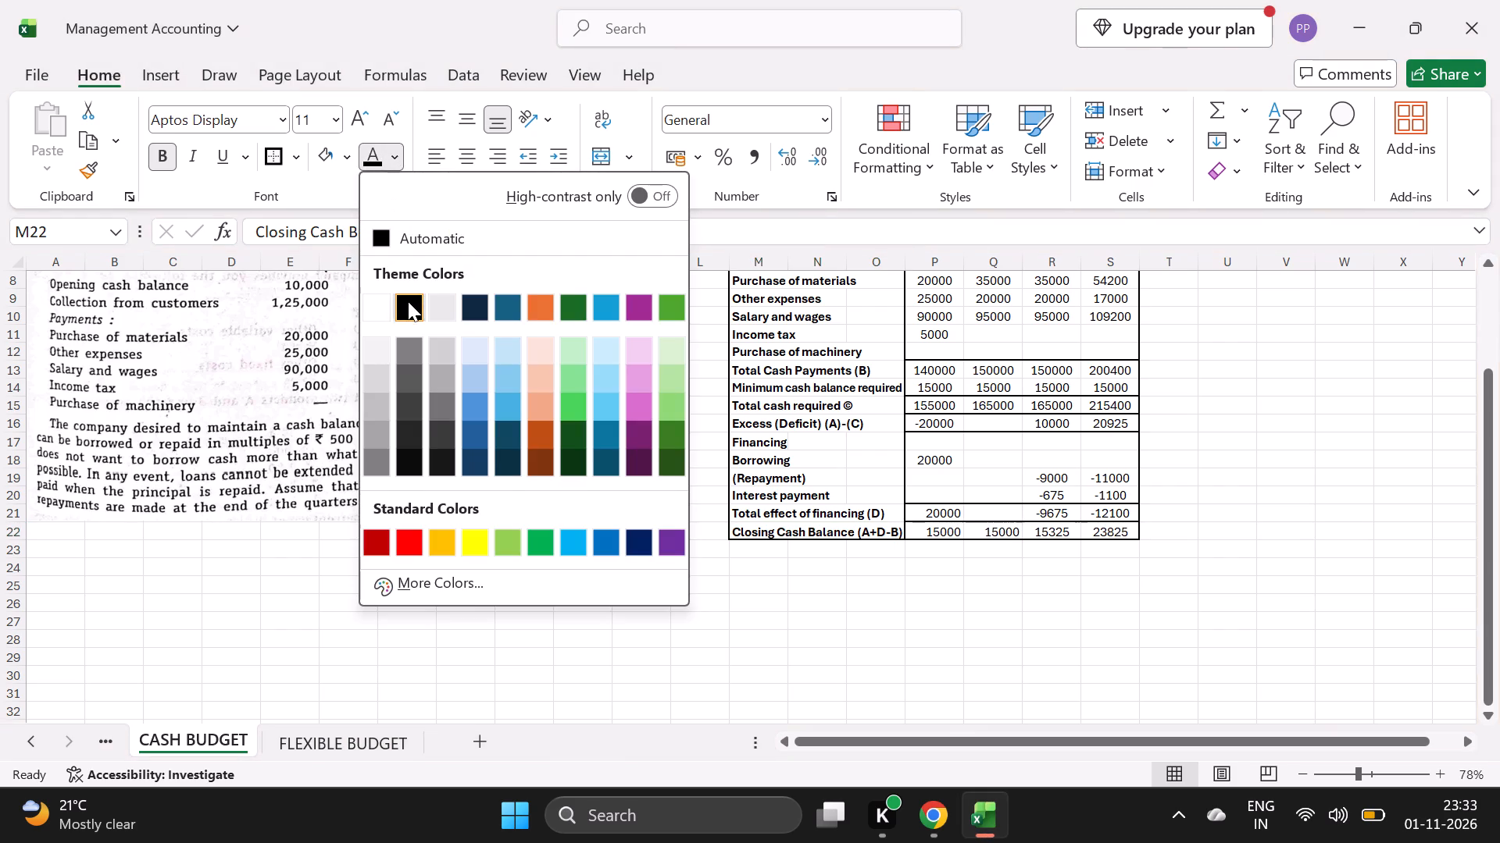
{"action": "left_click", "coordinate": [727, 567]}
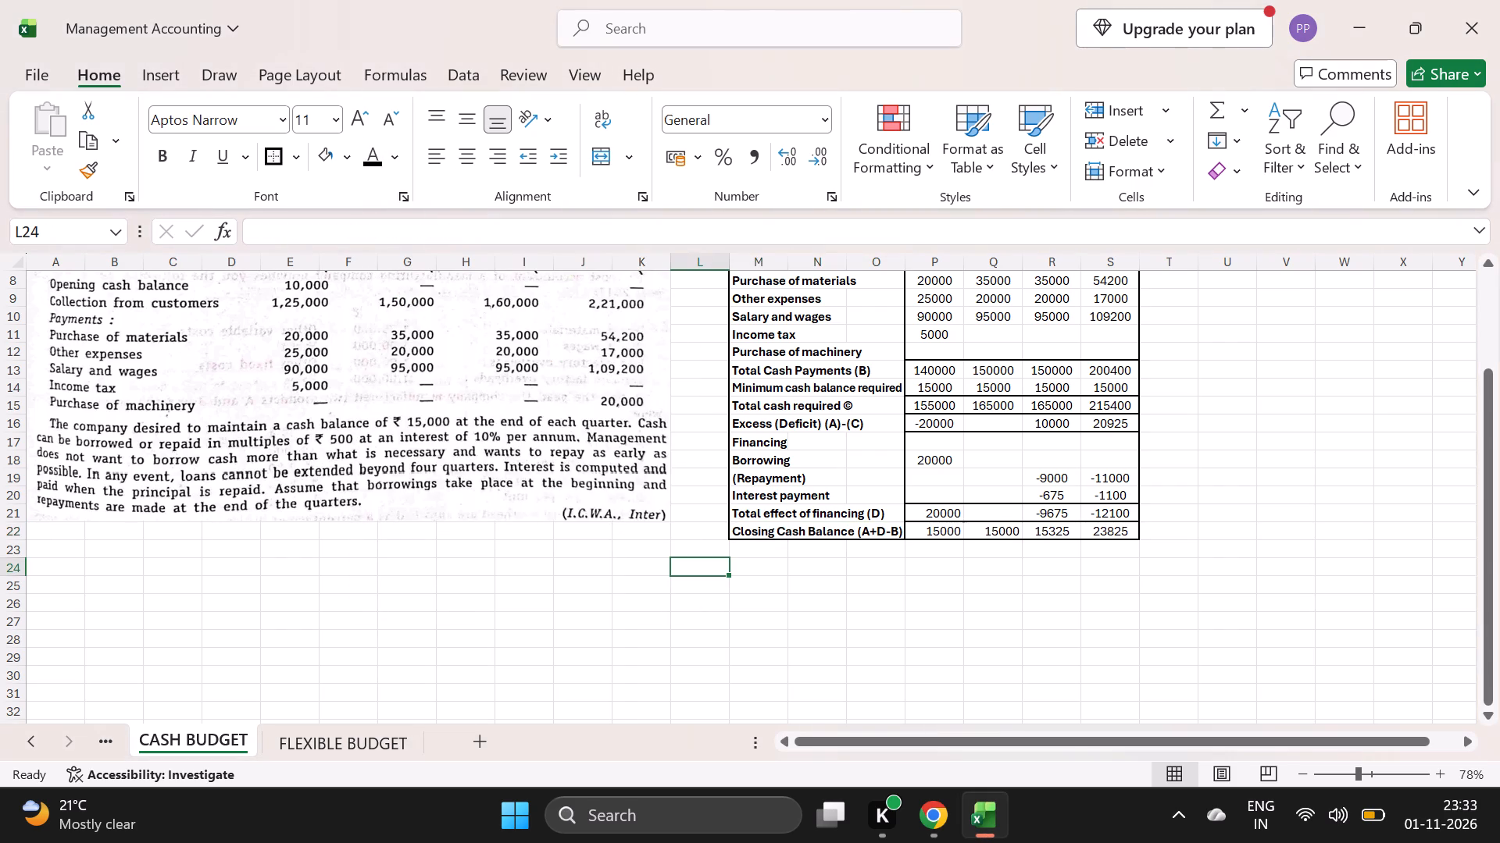
Remove the © symbol from the end of the label in cell M15 so it reads Total cash required.
{"action": "scroll", "coordinate": [818, 569], "scroll_direction": "up", "scroll_amount": 1}
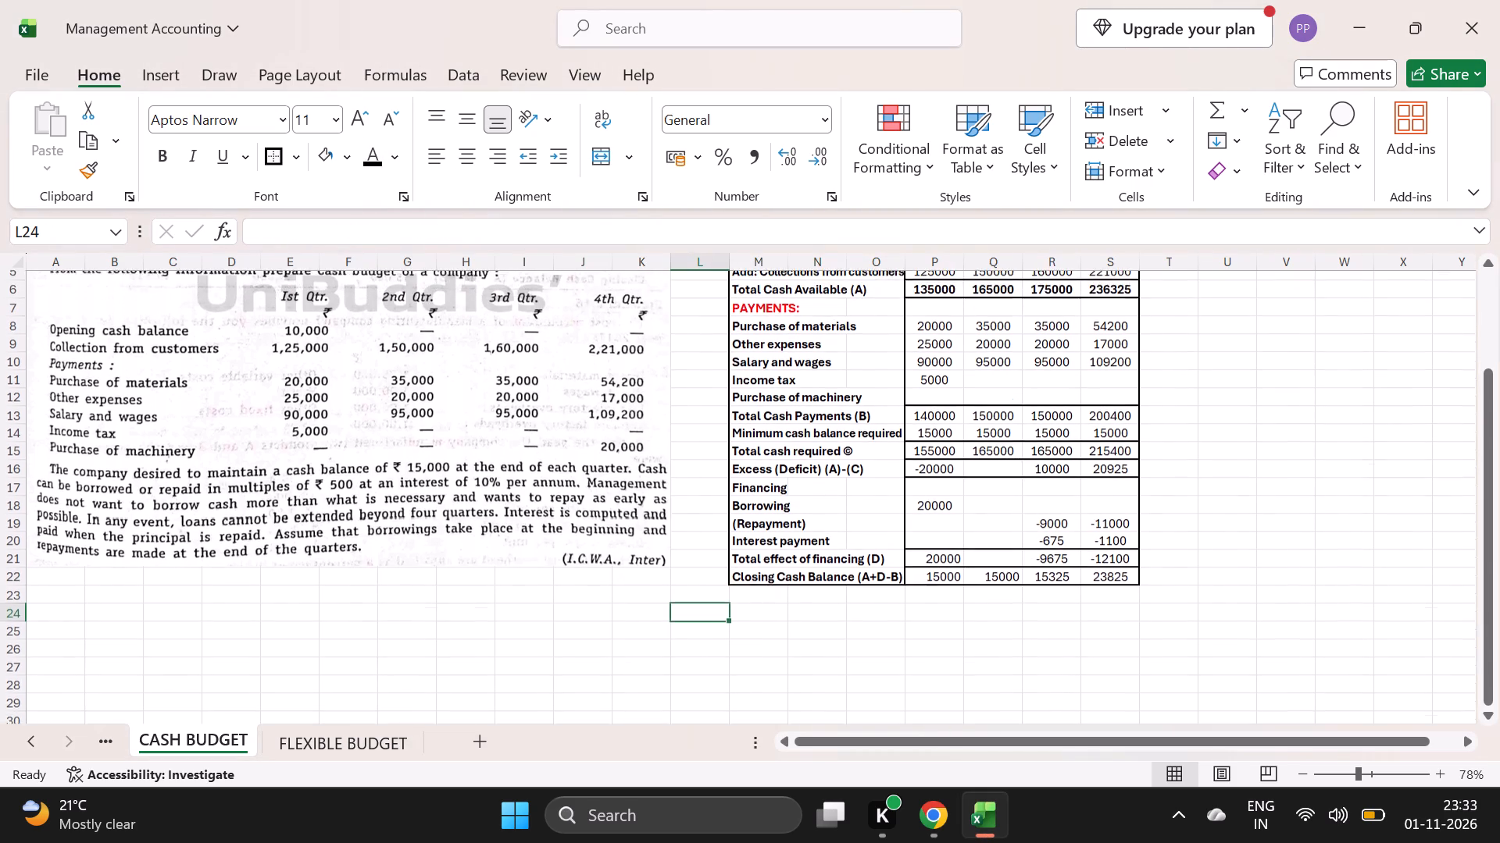
{"action": "scroll", "coordinate": [818, 569], "scroll_direction": "up", "scroll_amount": 1}
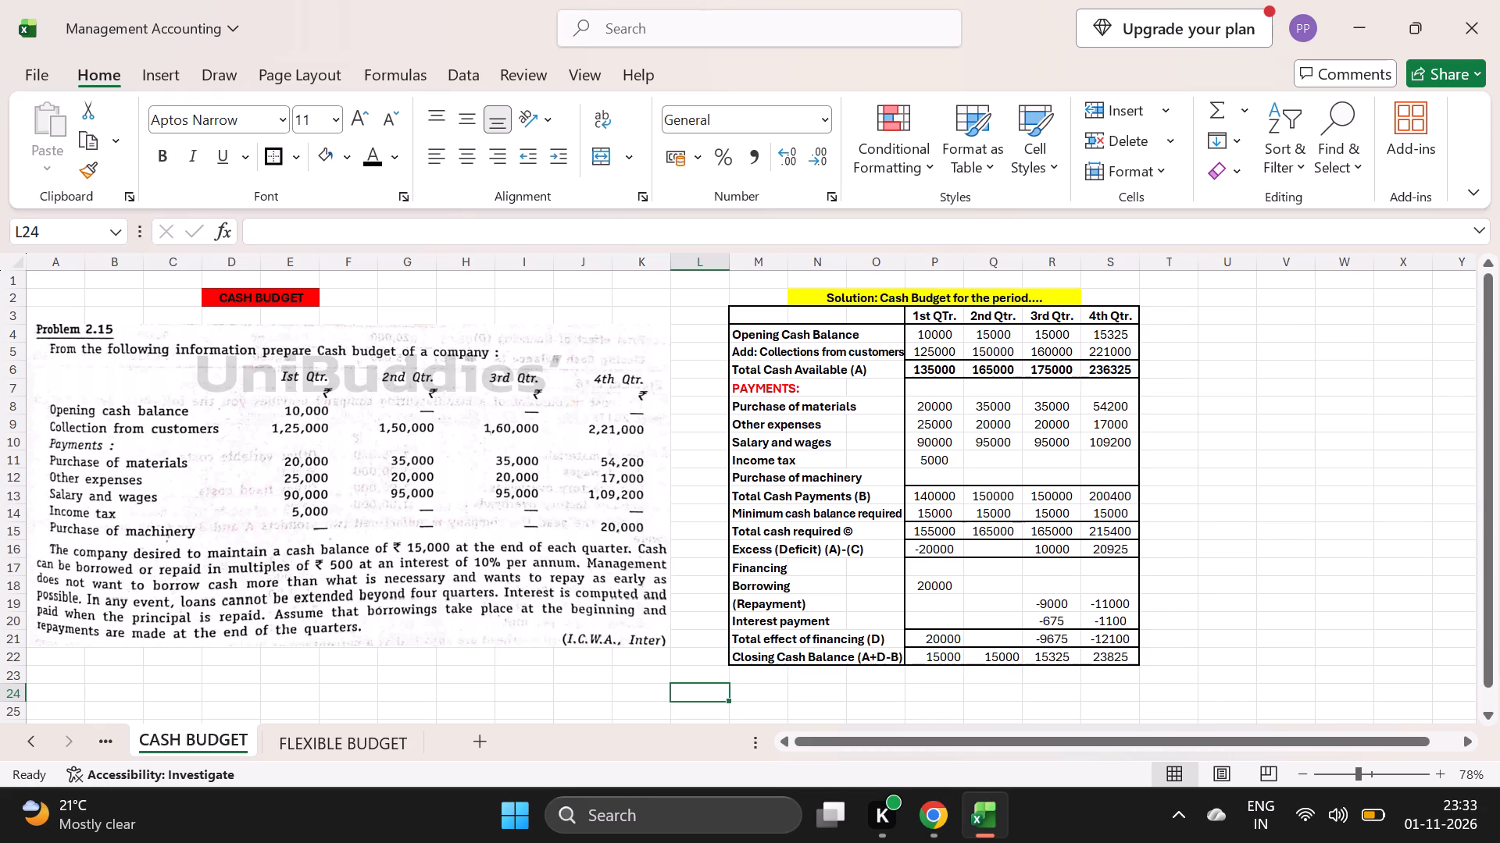
{"action": "left_click", "coordinate": [856, 529]}
{"action": "left_click", "coordinate": [805, 535]}
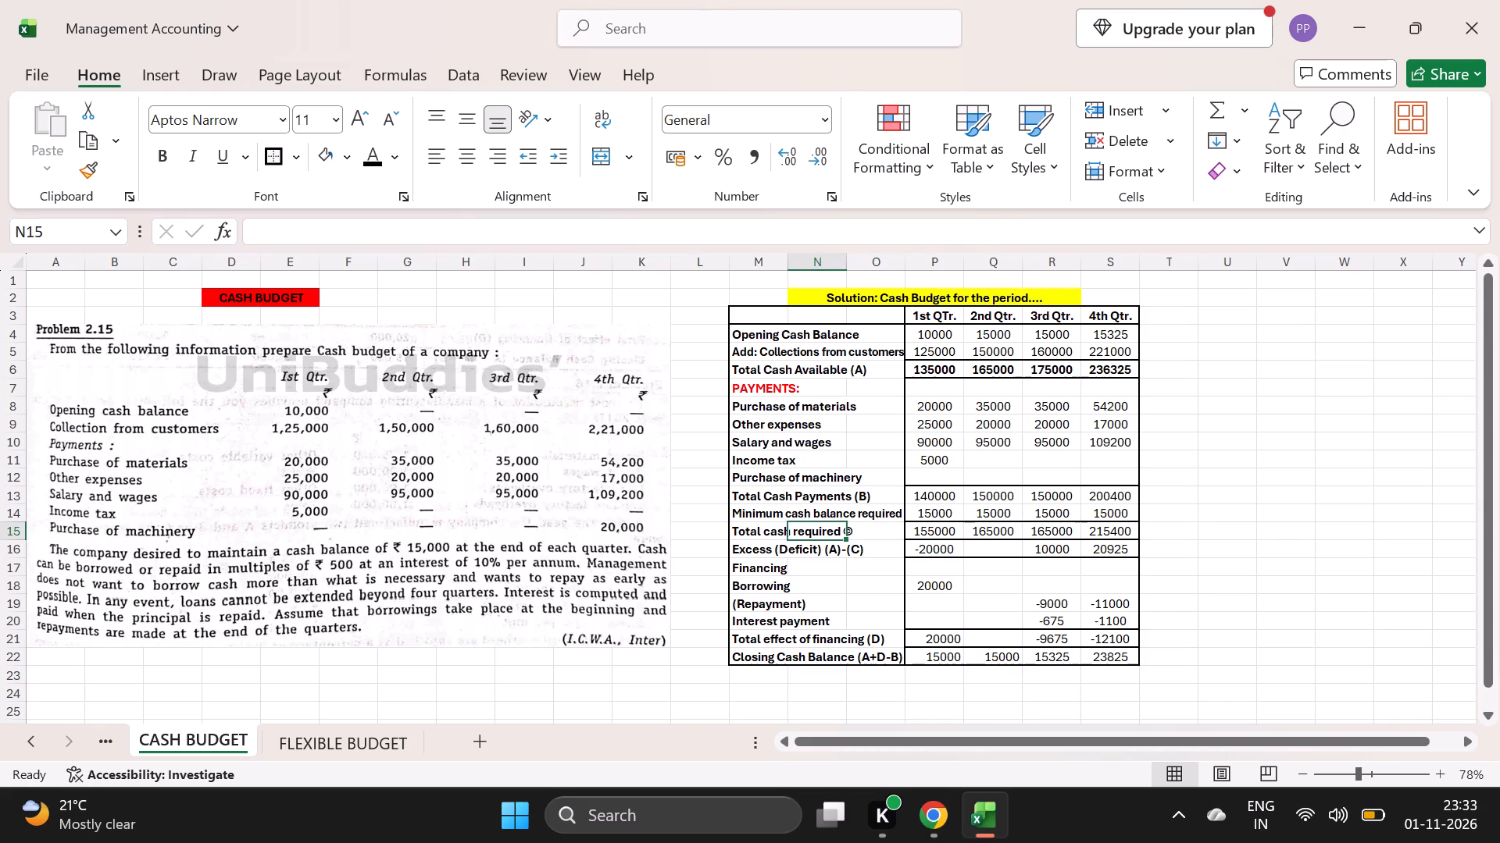
{"action": "left_click", "coordinate": [776, 535]}
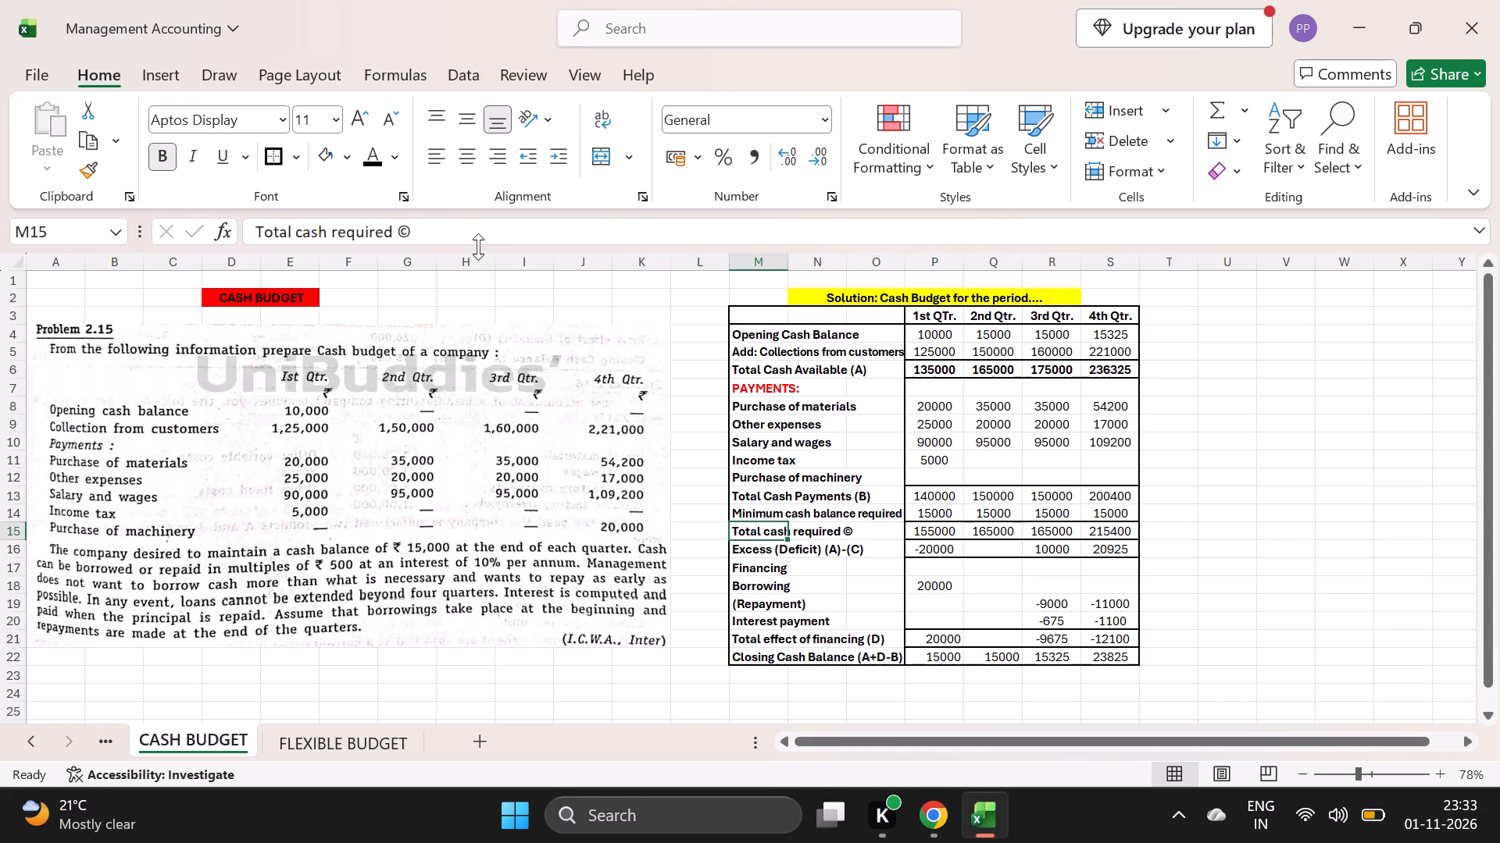
{"action": "left_click", "coordinate": [477, 236]}
{"action": "key", "text": "BackSpace"}
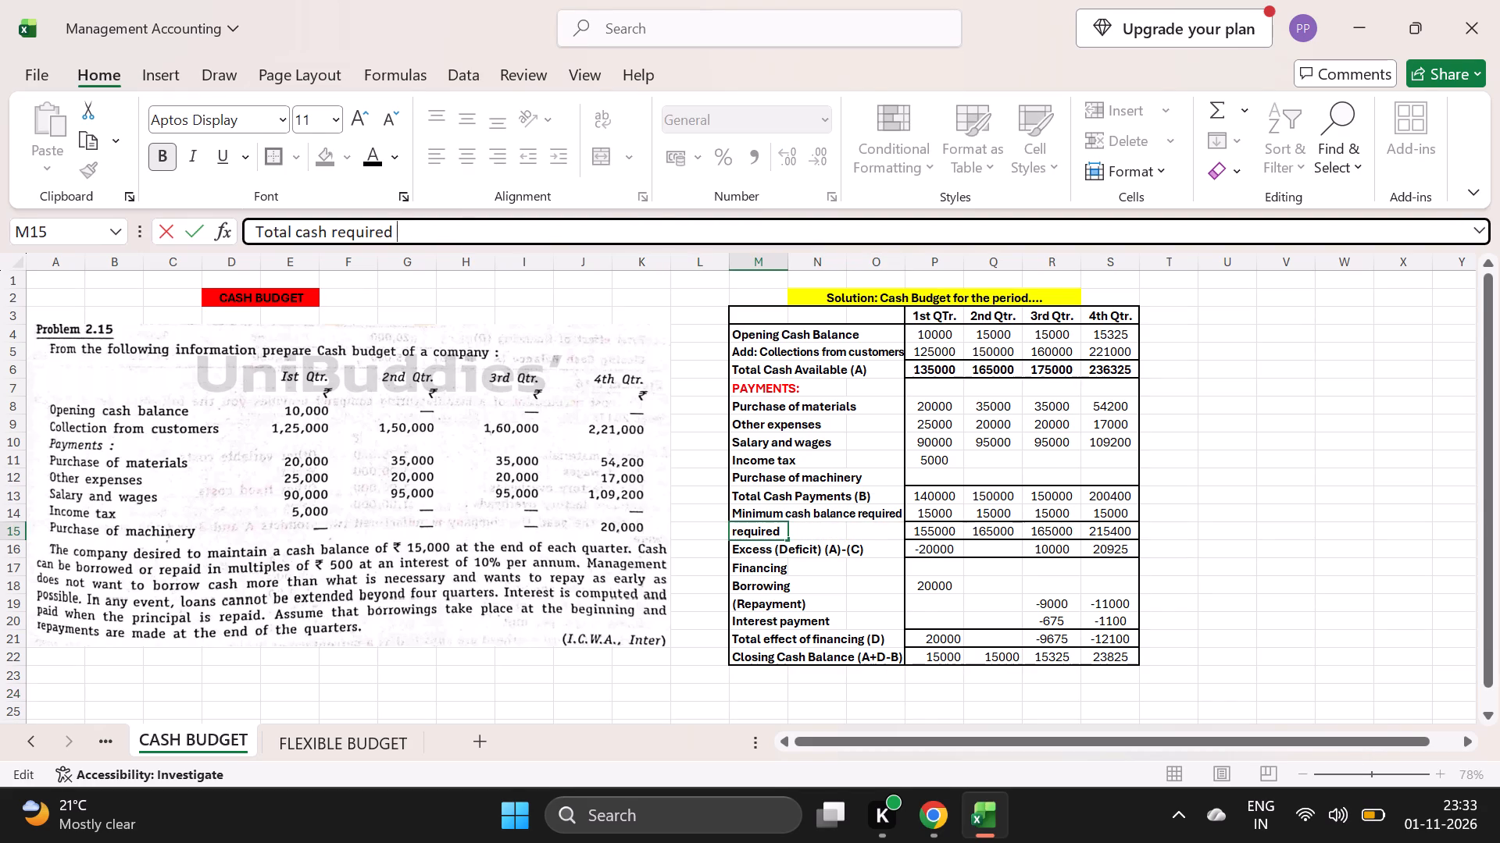
{"action": "left_click", "coordinate": [643, 710]}
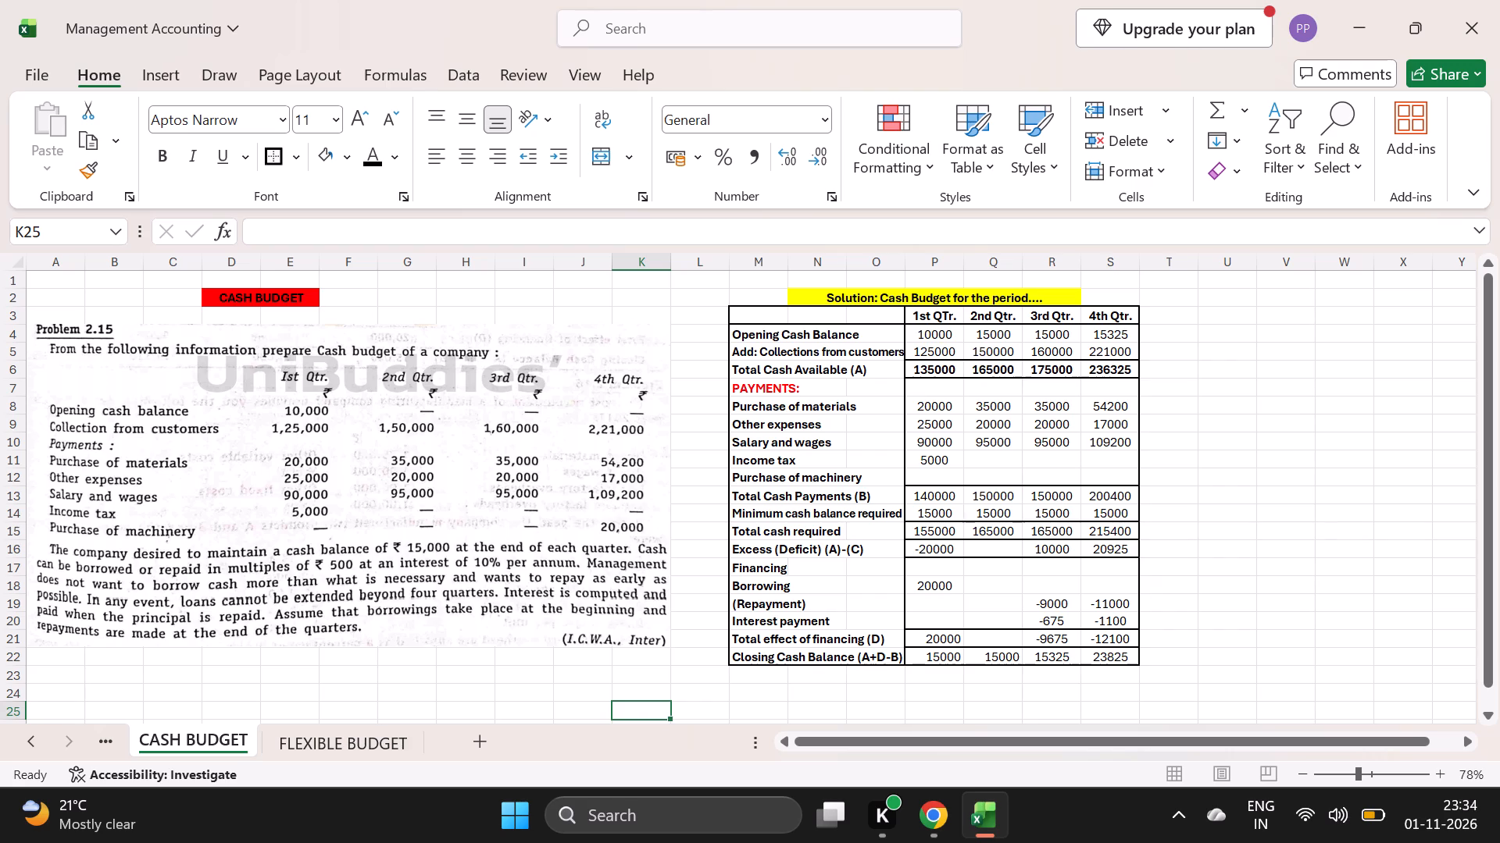
Change the font colour of the PAYMENTS: label in cell M7 to black.
{"action": "left_click", "coordinate": [781, 391]}
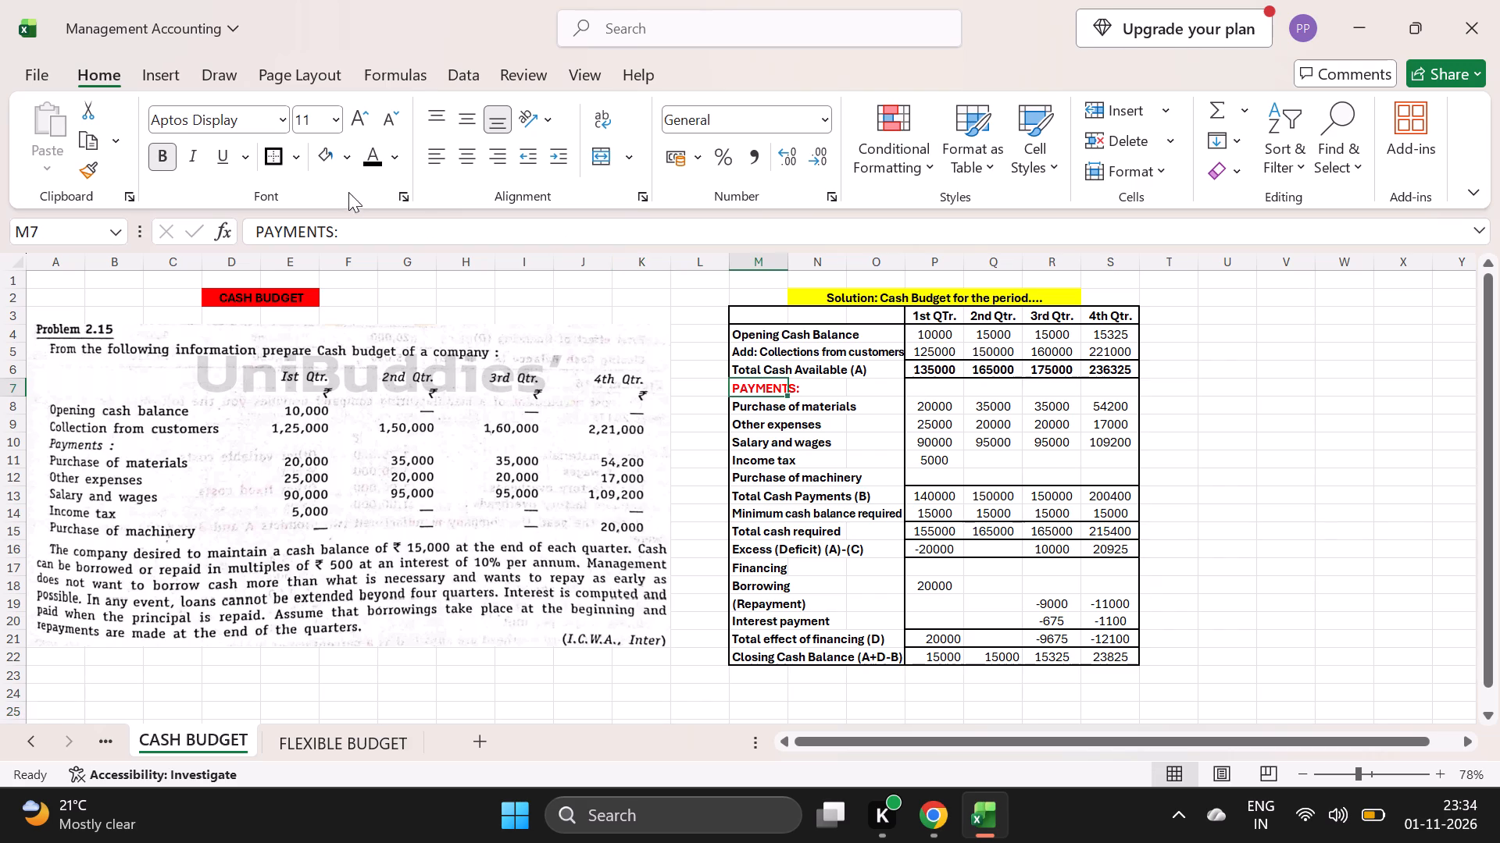
{"action": "left_click", "coordinate": [397, 158]}
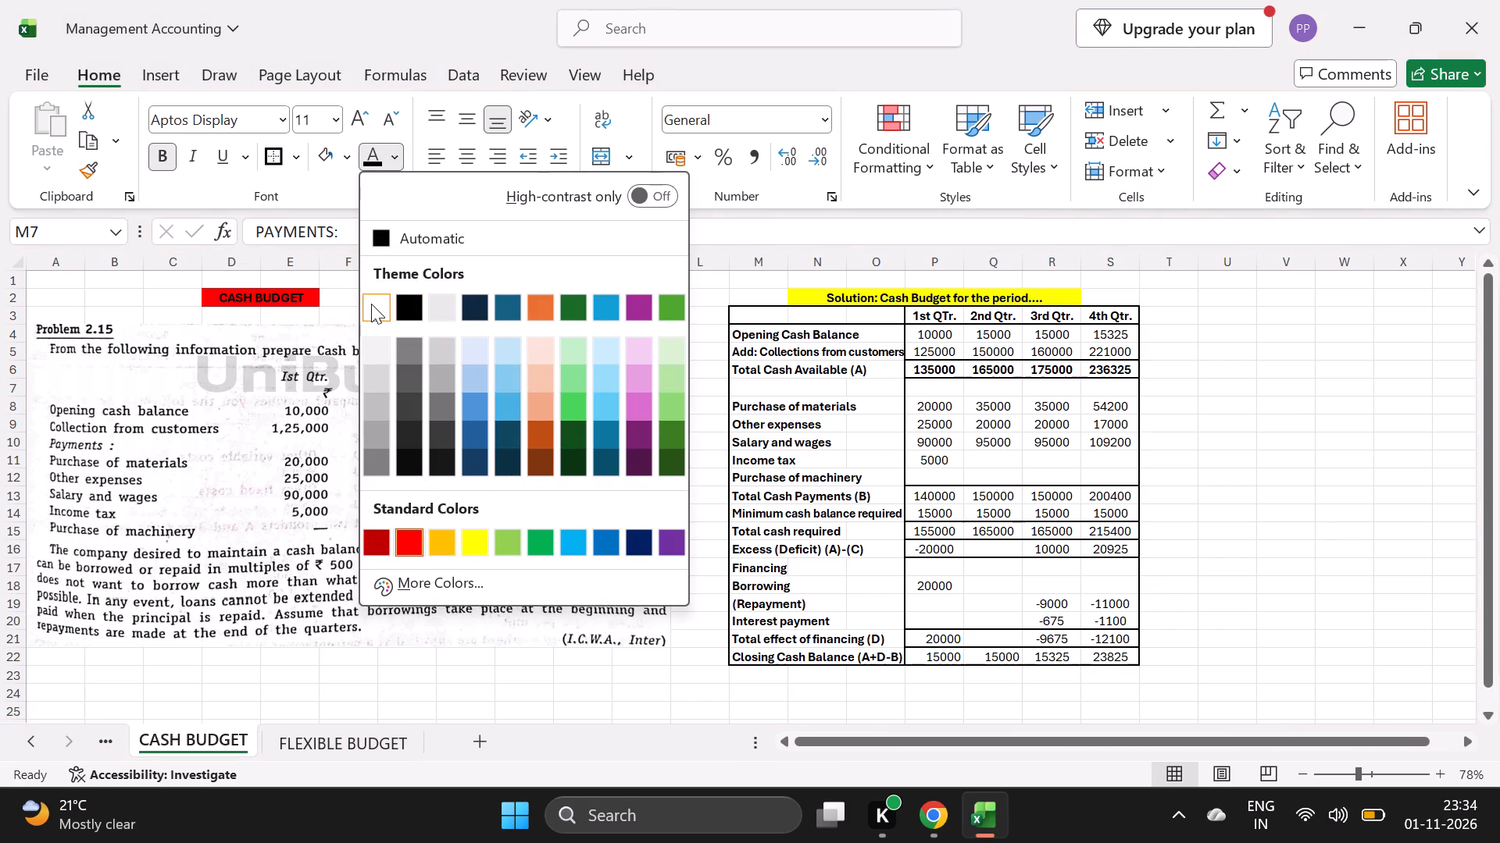
{"action": "left_click", "coordinate": [411, 302]}
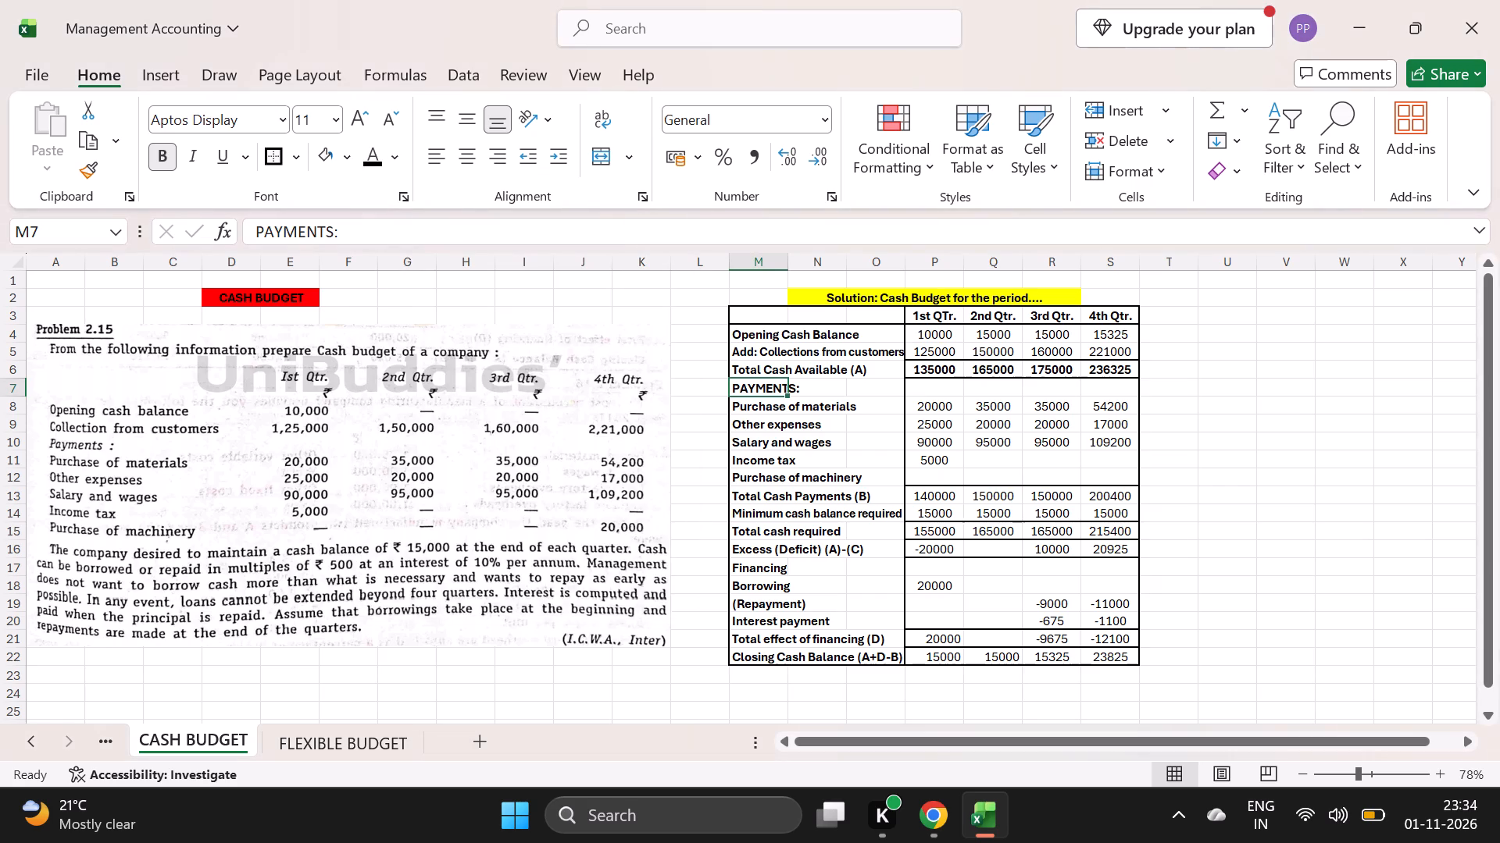
{"action": "left_click", "coordinate": [566, 666]}
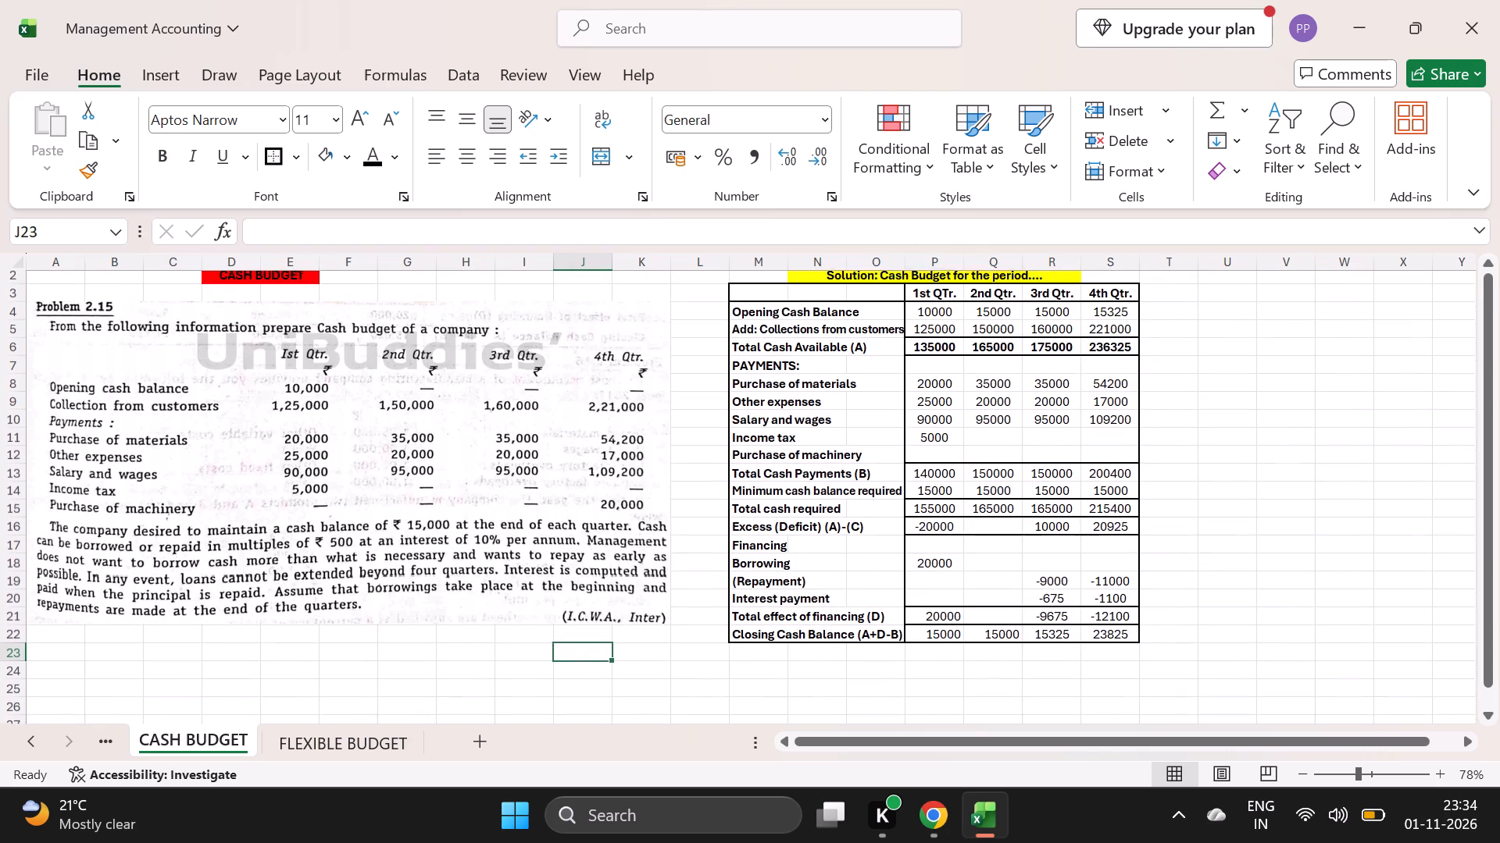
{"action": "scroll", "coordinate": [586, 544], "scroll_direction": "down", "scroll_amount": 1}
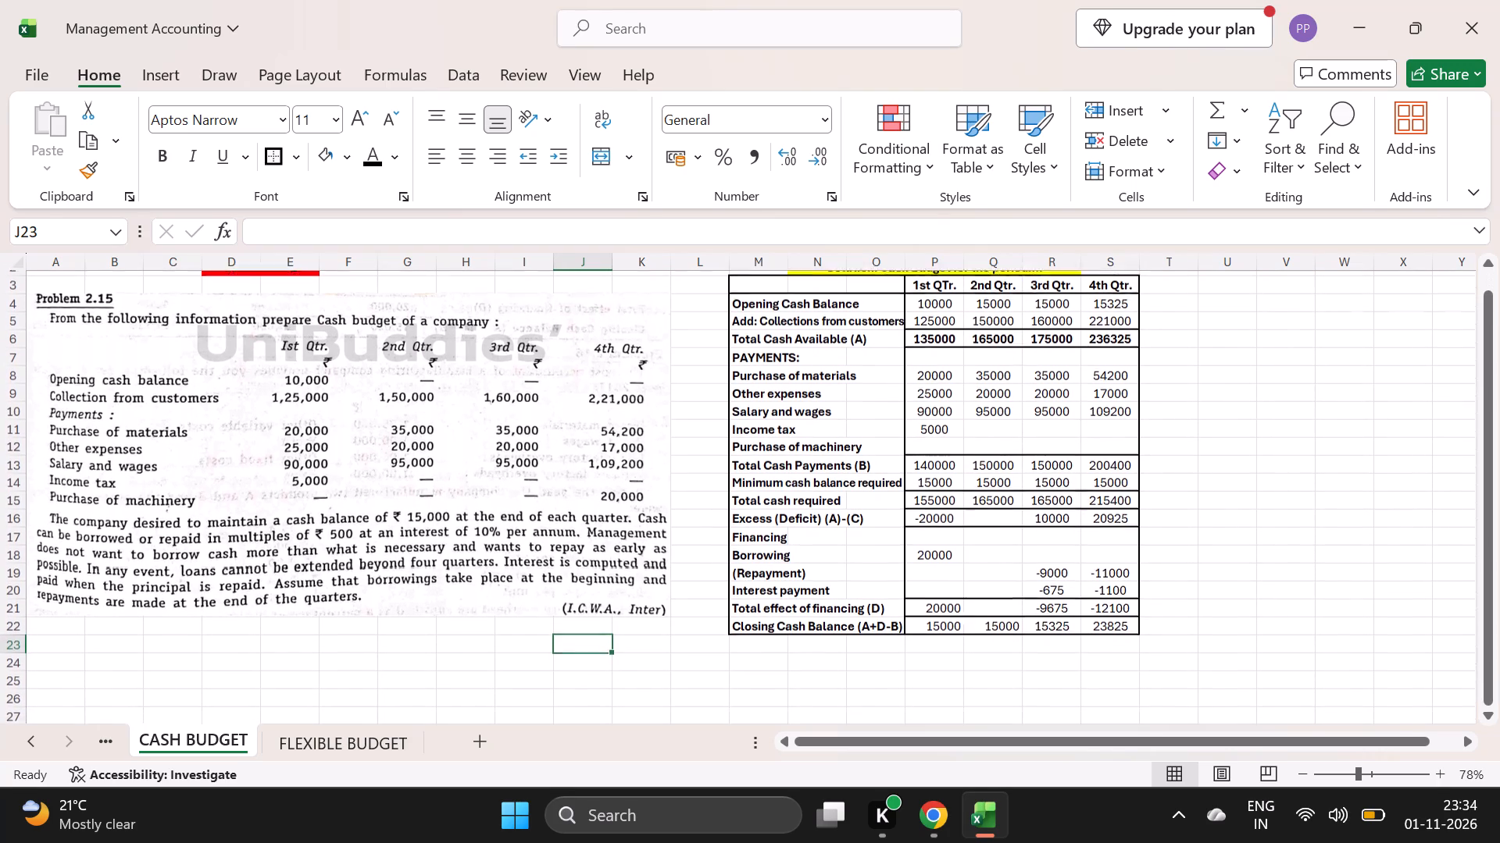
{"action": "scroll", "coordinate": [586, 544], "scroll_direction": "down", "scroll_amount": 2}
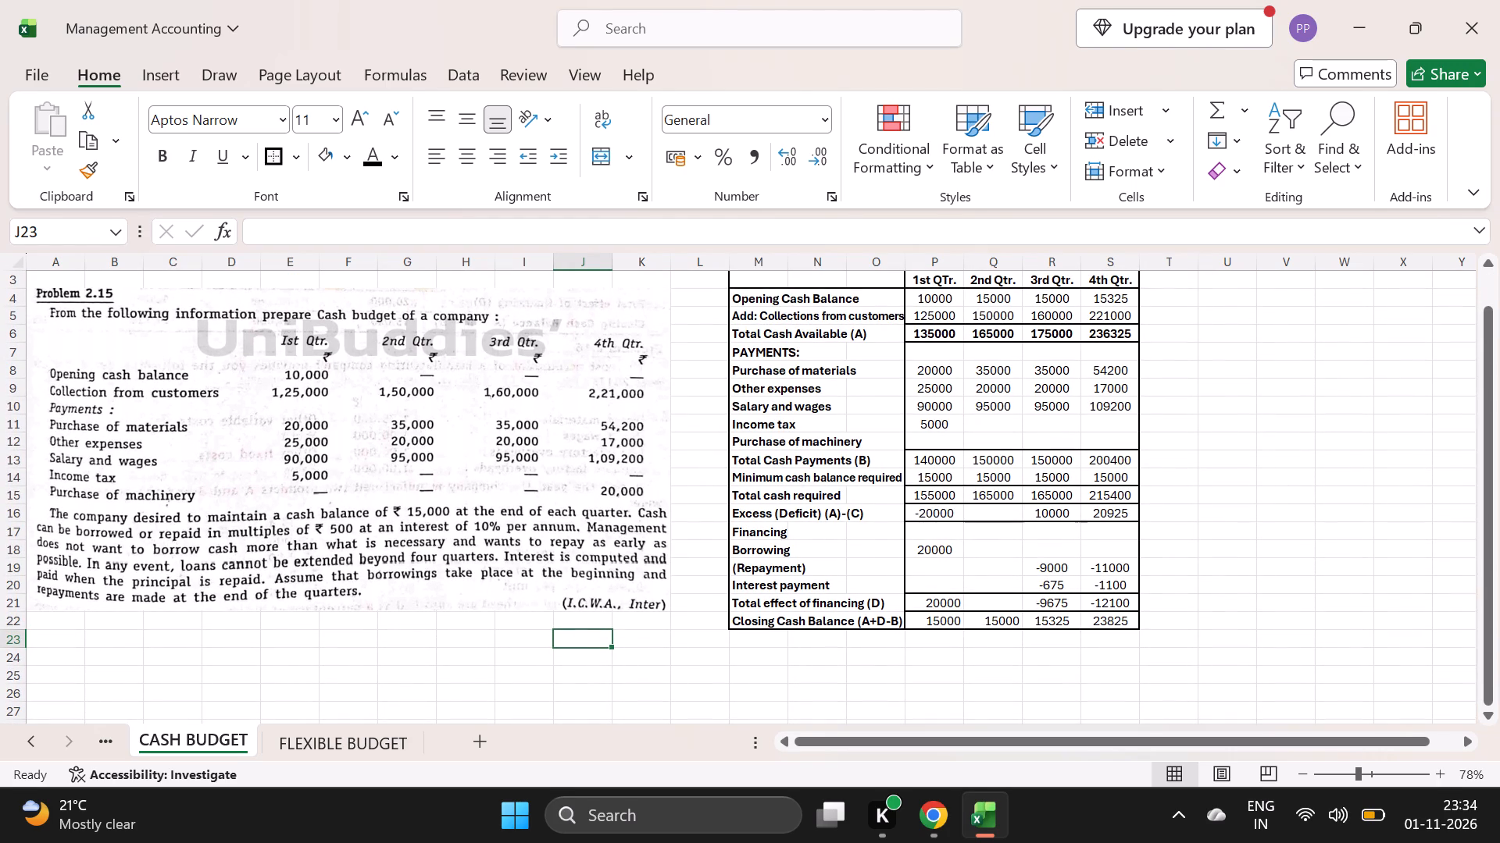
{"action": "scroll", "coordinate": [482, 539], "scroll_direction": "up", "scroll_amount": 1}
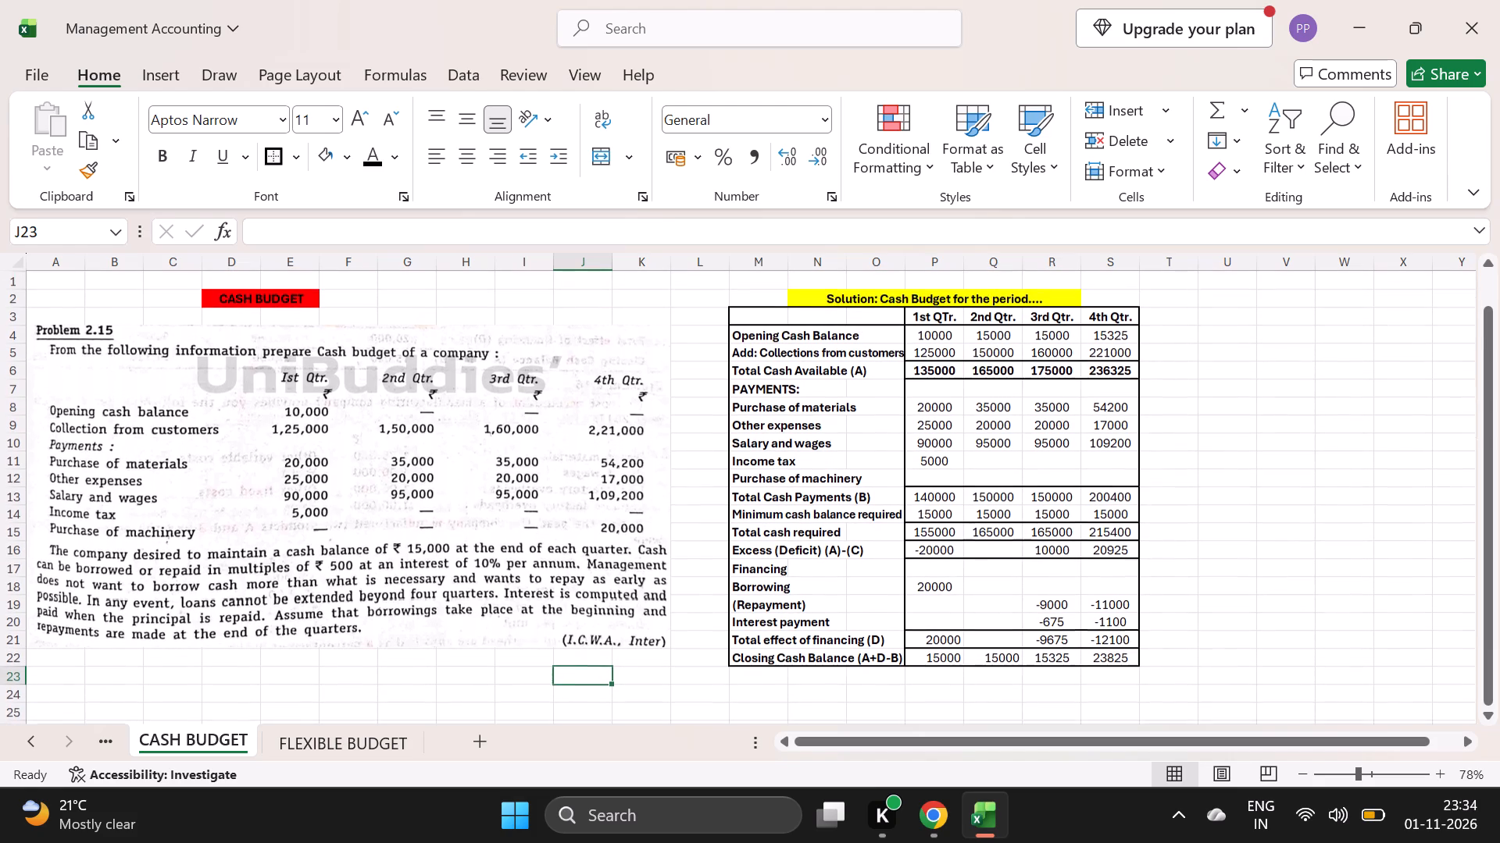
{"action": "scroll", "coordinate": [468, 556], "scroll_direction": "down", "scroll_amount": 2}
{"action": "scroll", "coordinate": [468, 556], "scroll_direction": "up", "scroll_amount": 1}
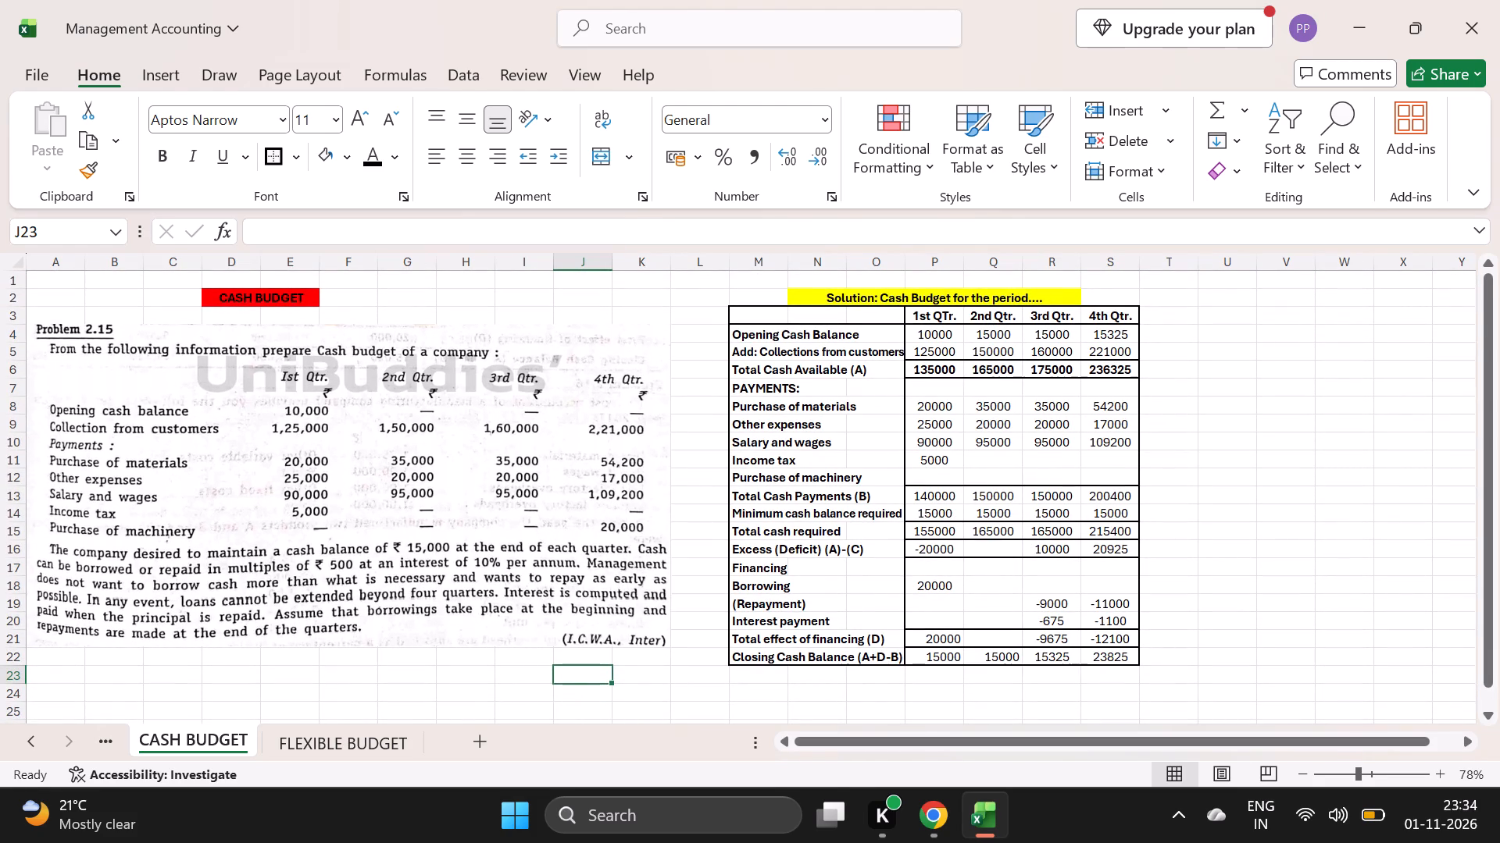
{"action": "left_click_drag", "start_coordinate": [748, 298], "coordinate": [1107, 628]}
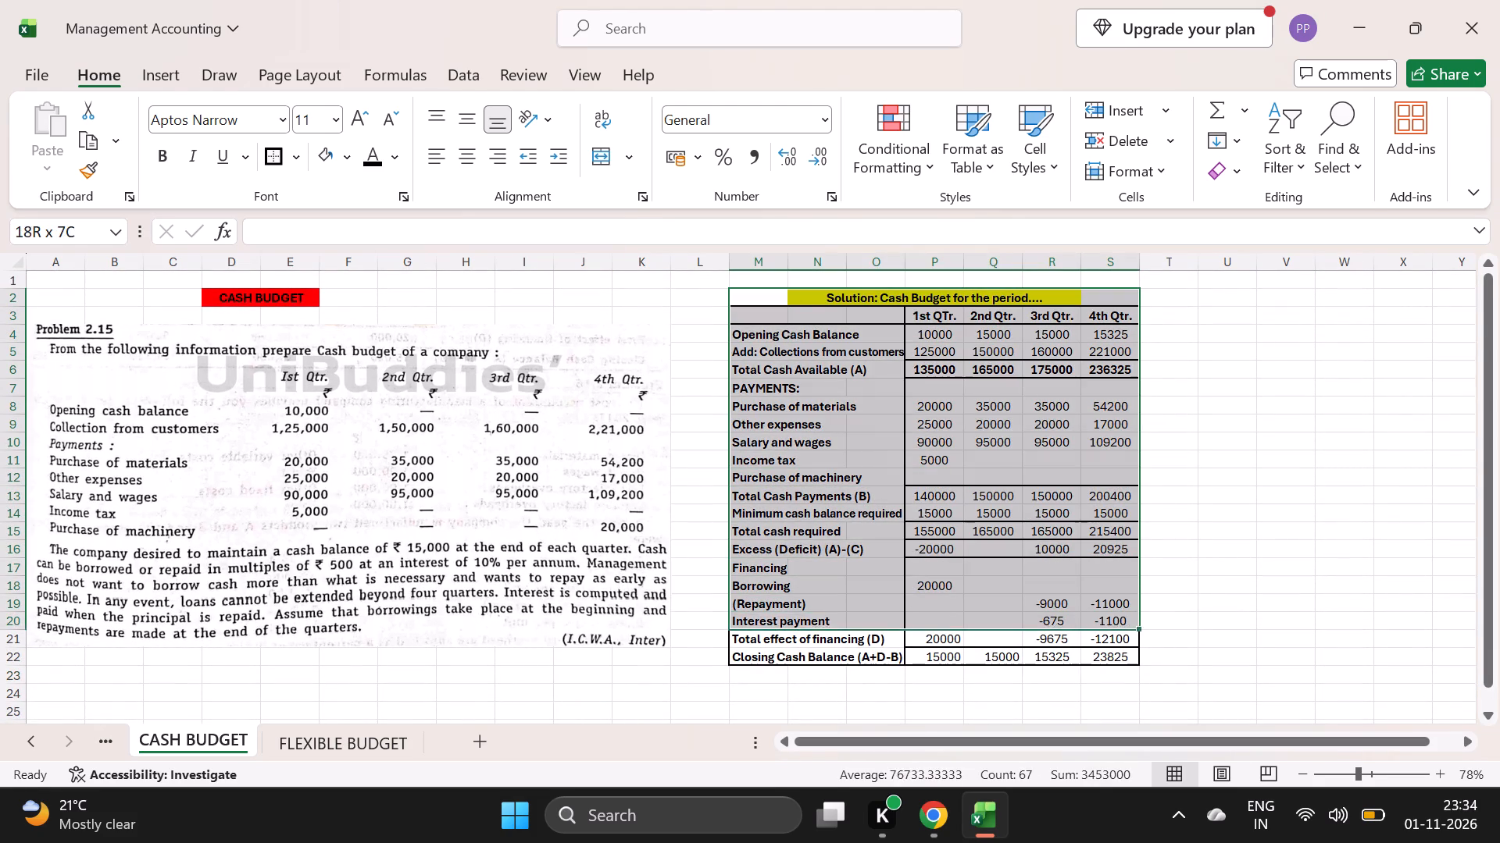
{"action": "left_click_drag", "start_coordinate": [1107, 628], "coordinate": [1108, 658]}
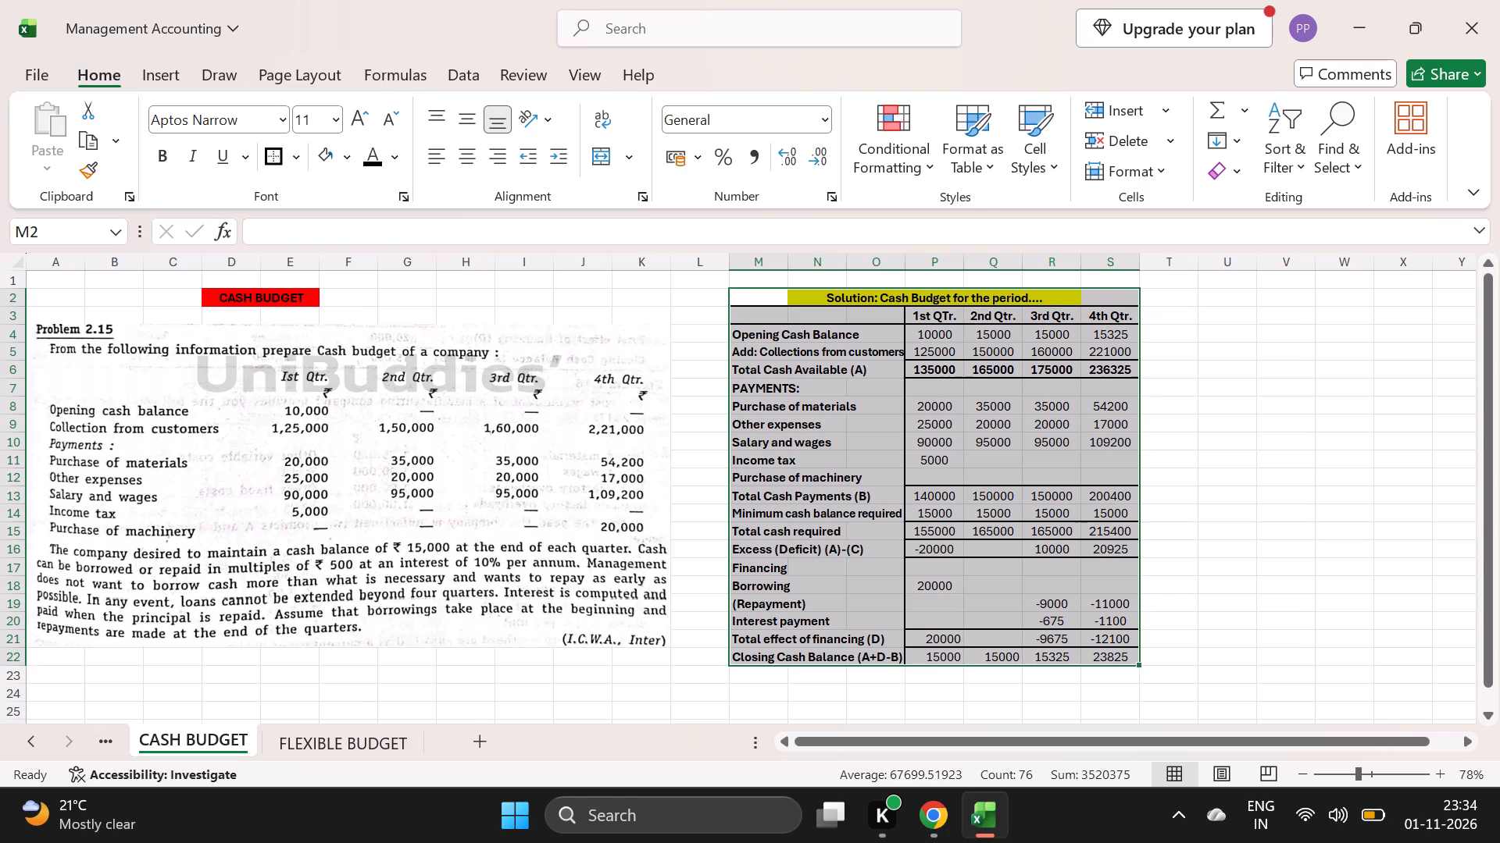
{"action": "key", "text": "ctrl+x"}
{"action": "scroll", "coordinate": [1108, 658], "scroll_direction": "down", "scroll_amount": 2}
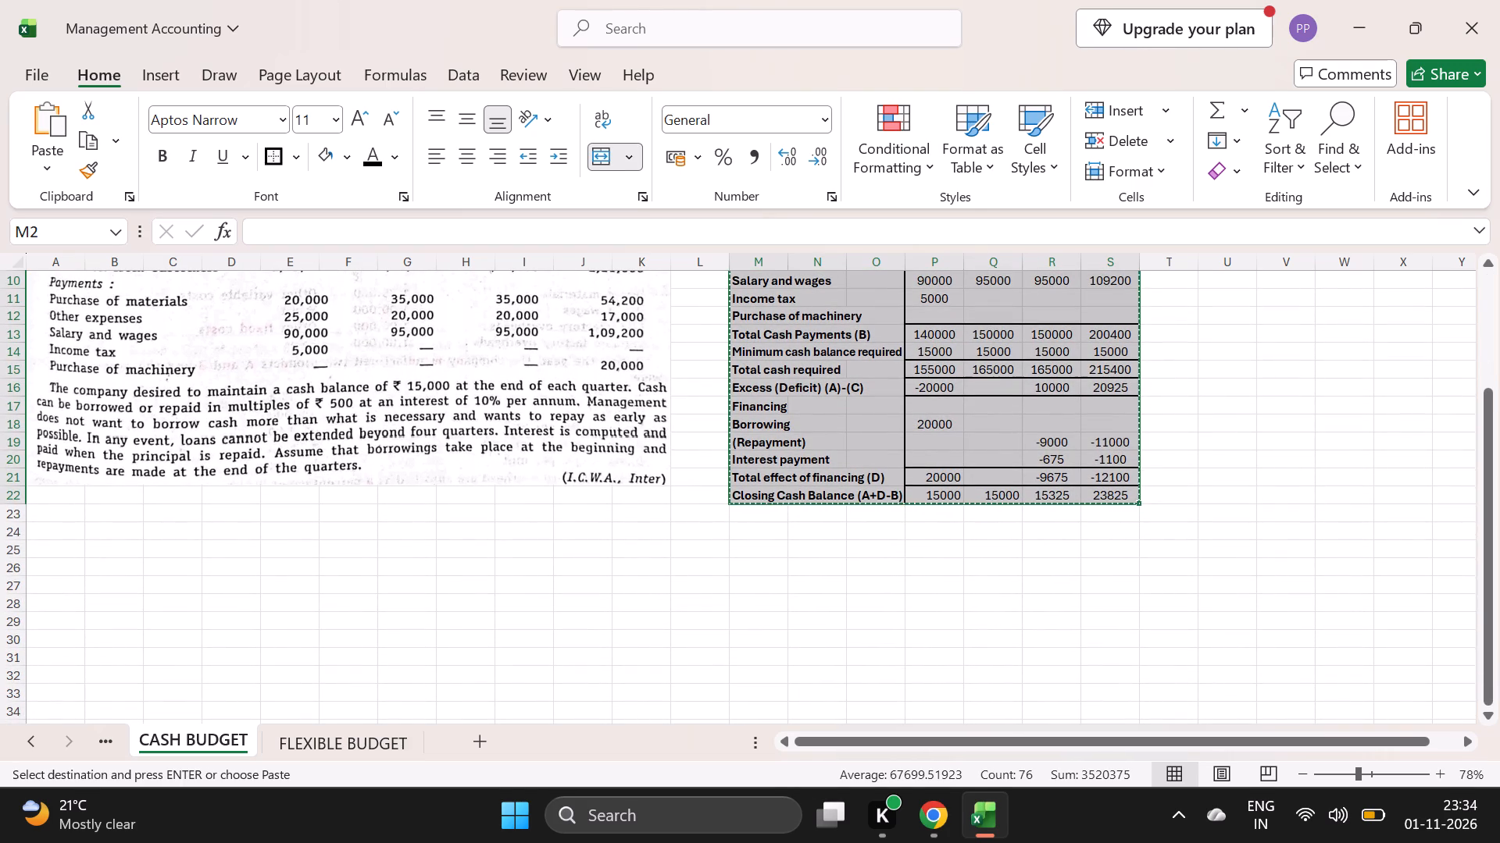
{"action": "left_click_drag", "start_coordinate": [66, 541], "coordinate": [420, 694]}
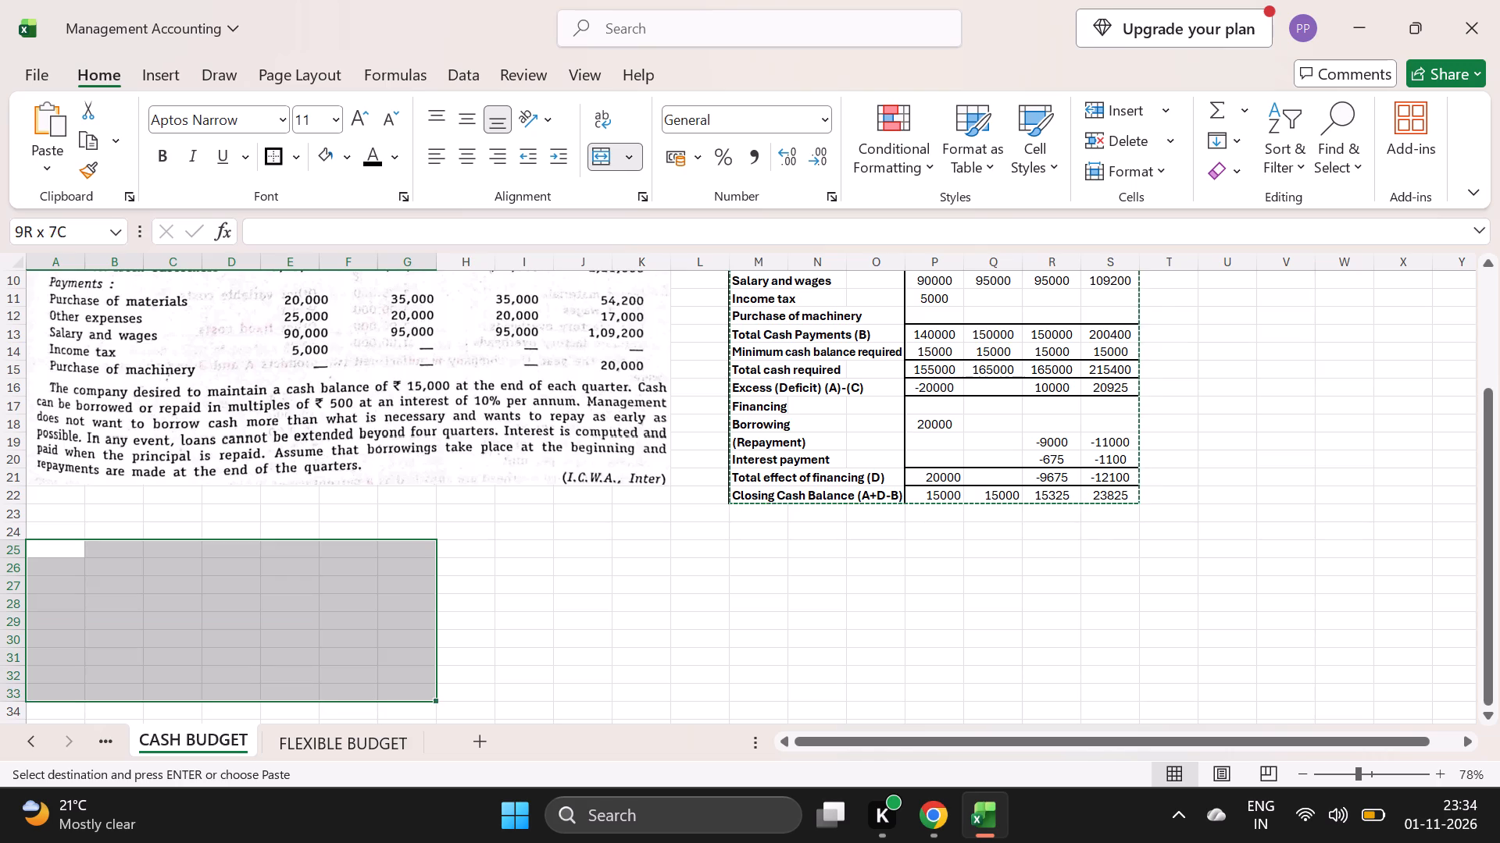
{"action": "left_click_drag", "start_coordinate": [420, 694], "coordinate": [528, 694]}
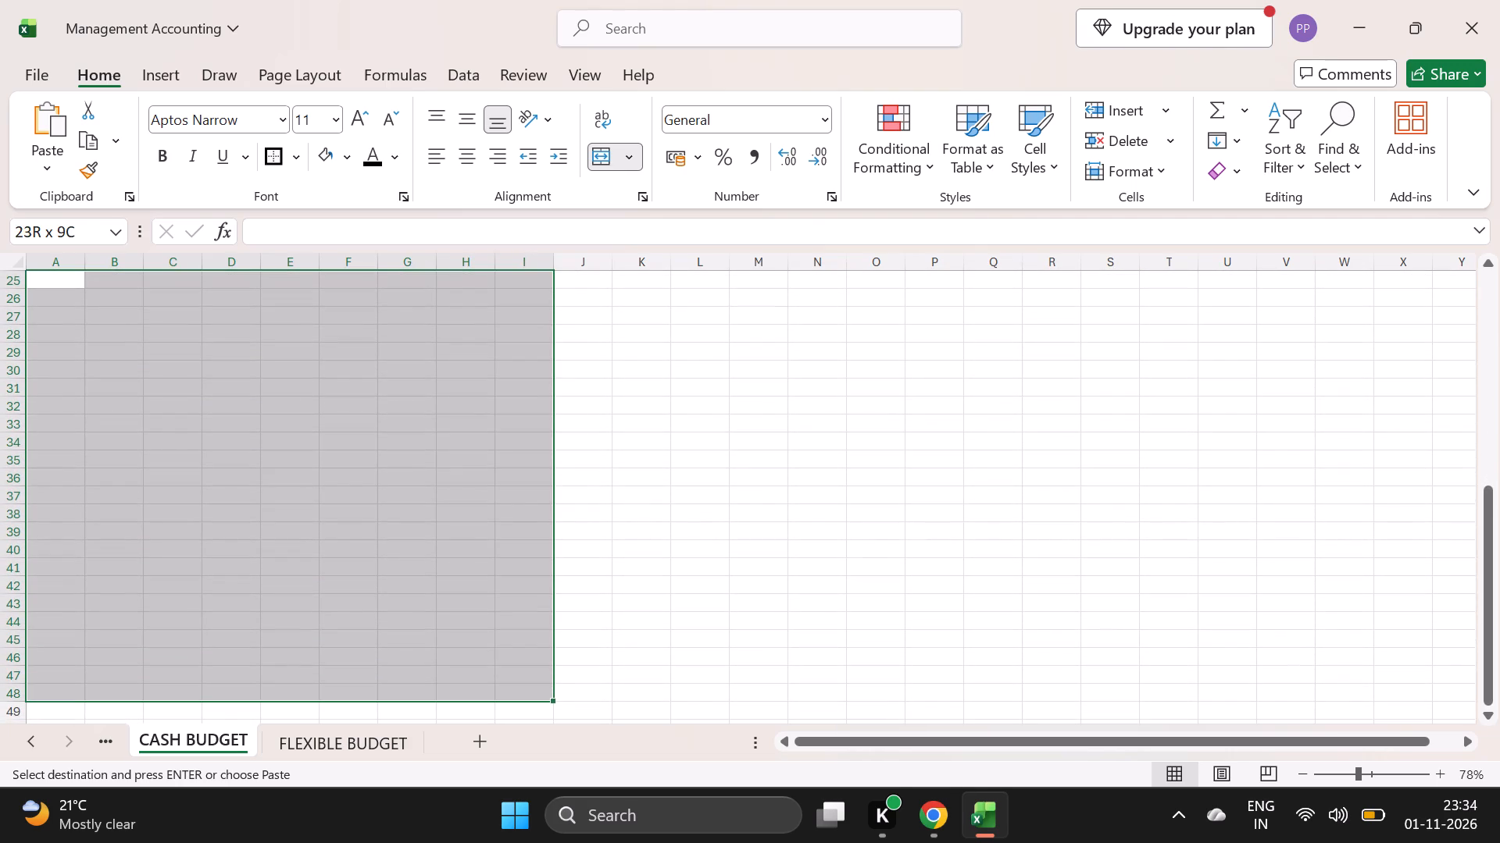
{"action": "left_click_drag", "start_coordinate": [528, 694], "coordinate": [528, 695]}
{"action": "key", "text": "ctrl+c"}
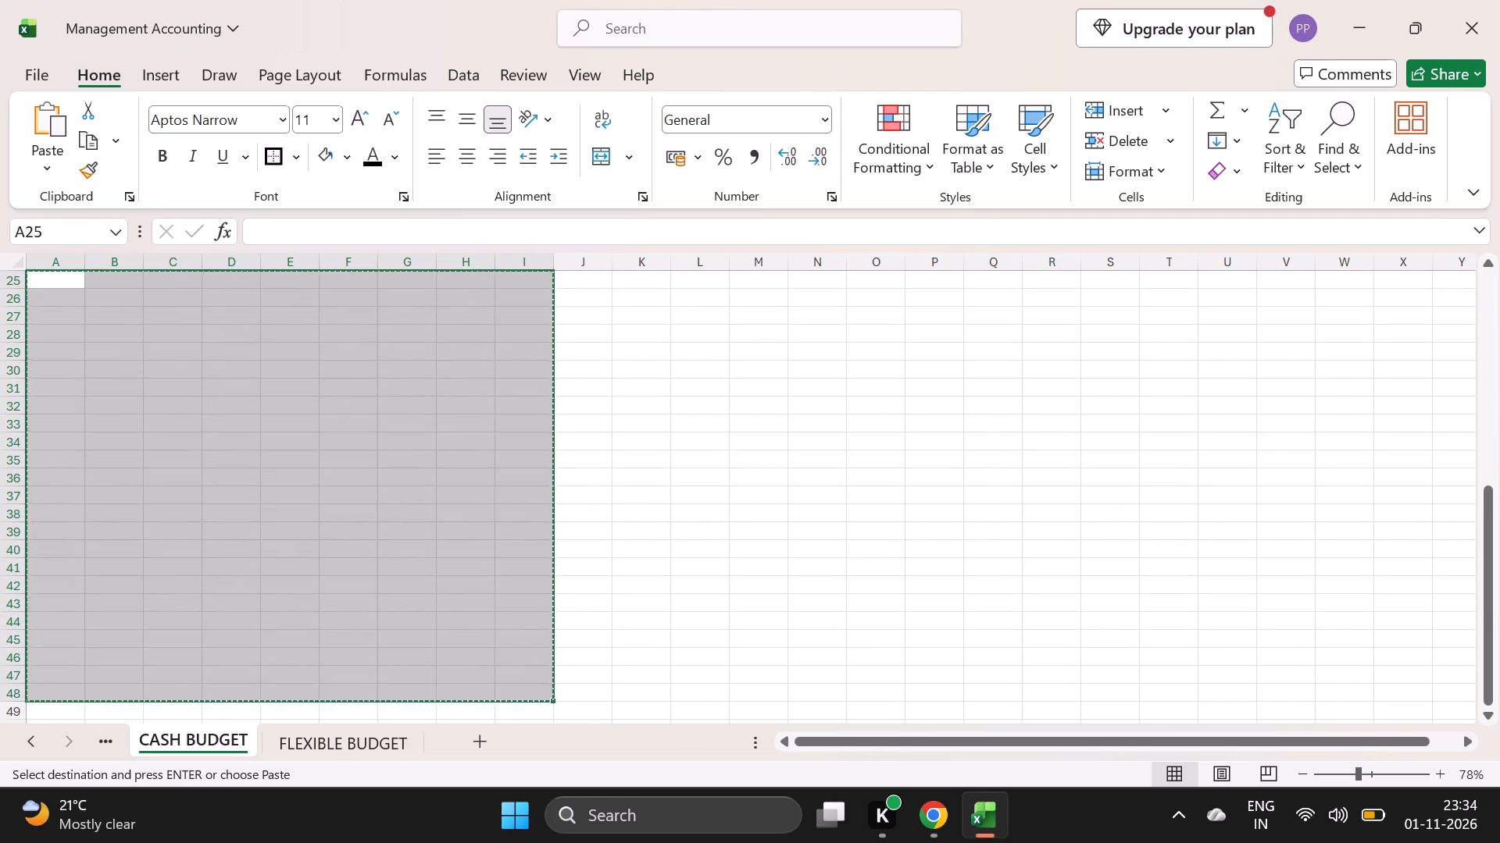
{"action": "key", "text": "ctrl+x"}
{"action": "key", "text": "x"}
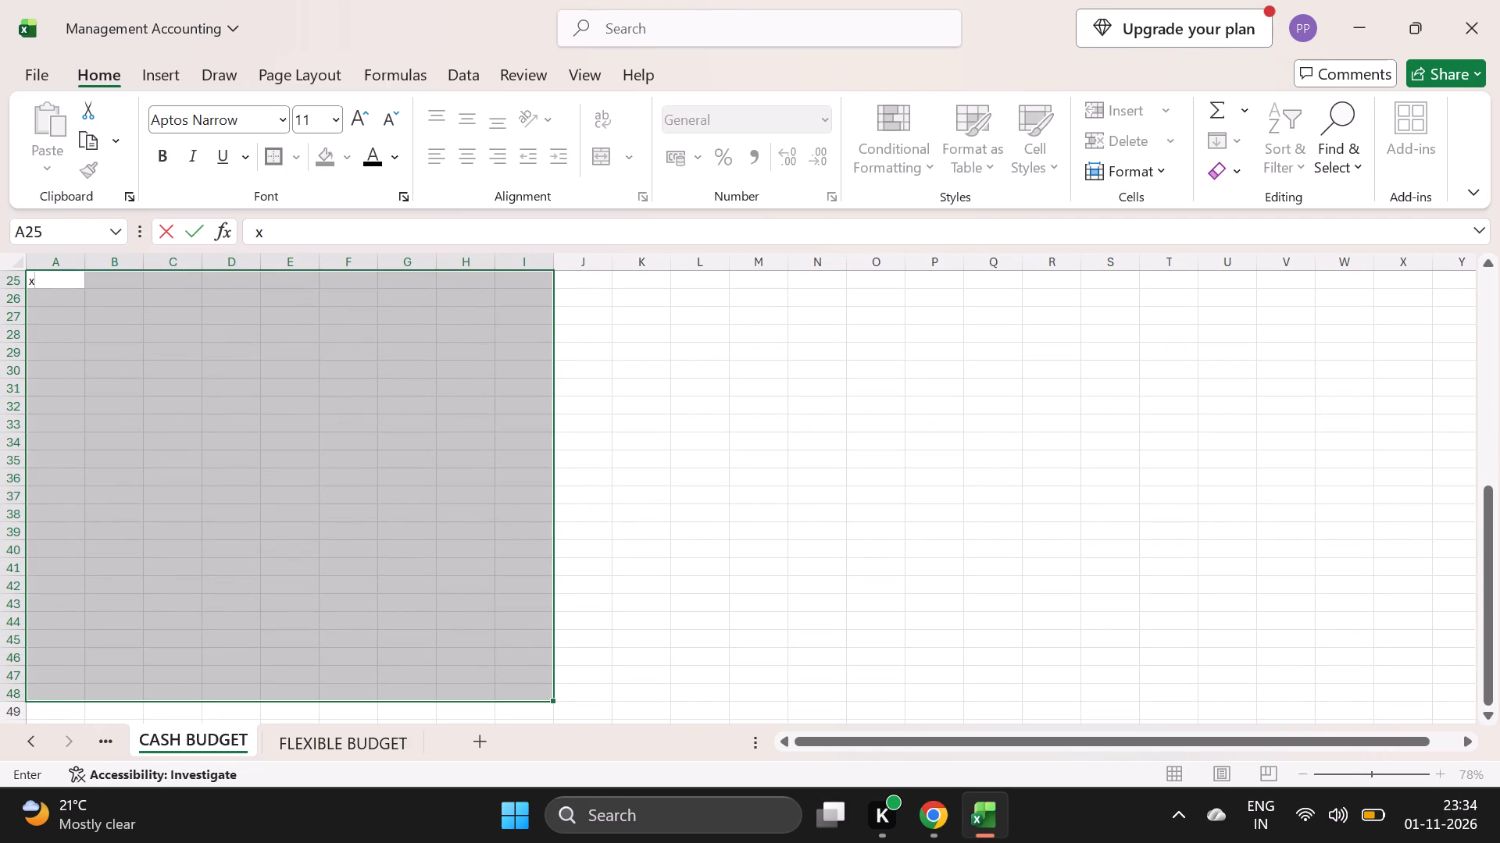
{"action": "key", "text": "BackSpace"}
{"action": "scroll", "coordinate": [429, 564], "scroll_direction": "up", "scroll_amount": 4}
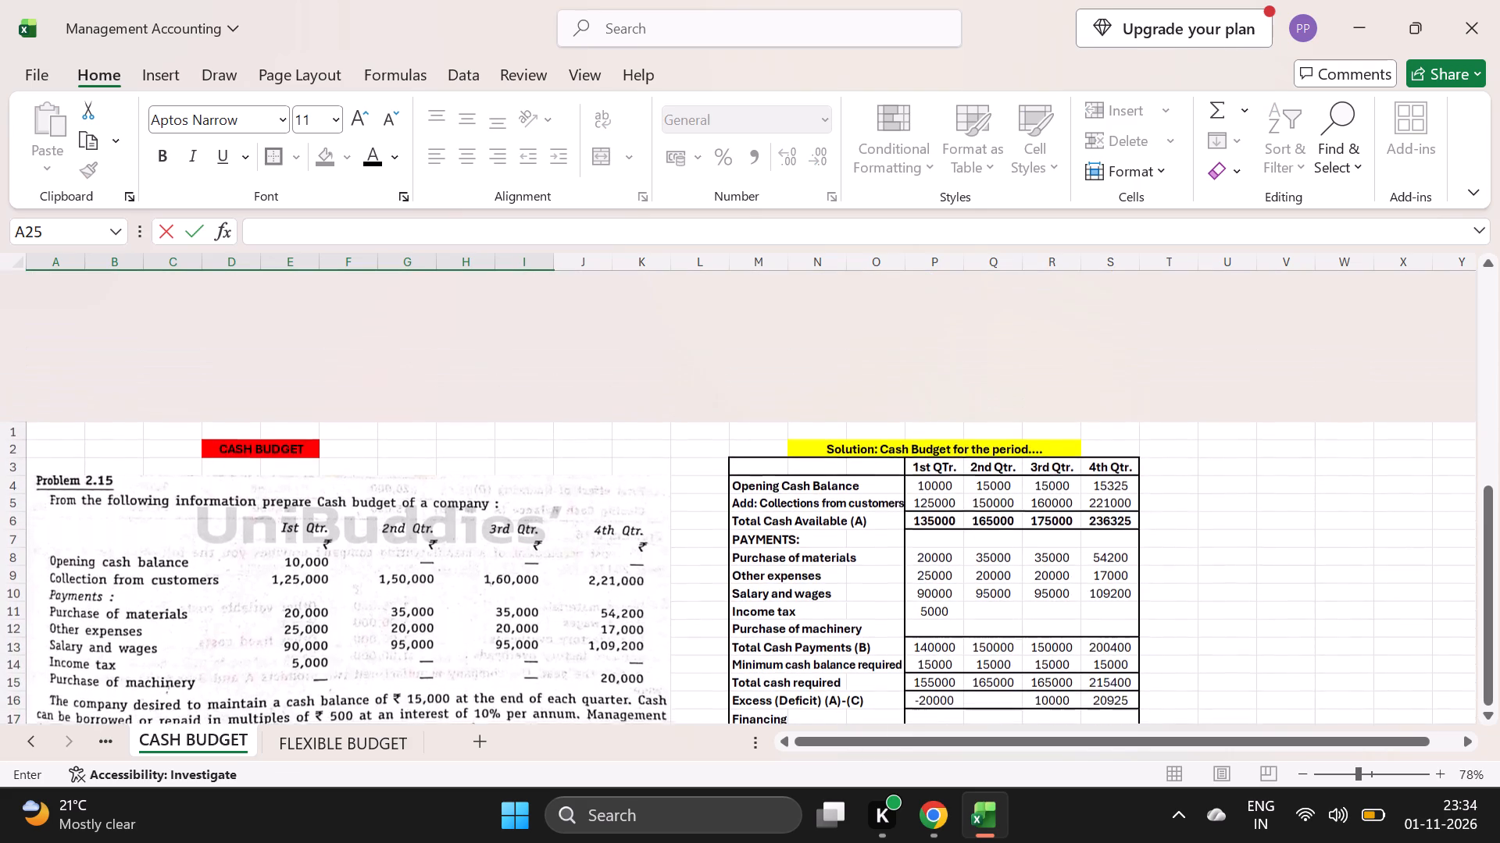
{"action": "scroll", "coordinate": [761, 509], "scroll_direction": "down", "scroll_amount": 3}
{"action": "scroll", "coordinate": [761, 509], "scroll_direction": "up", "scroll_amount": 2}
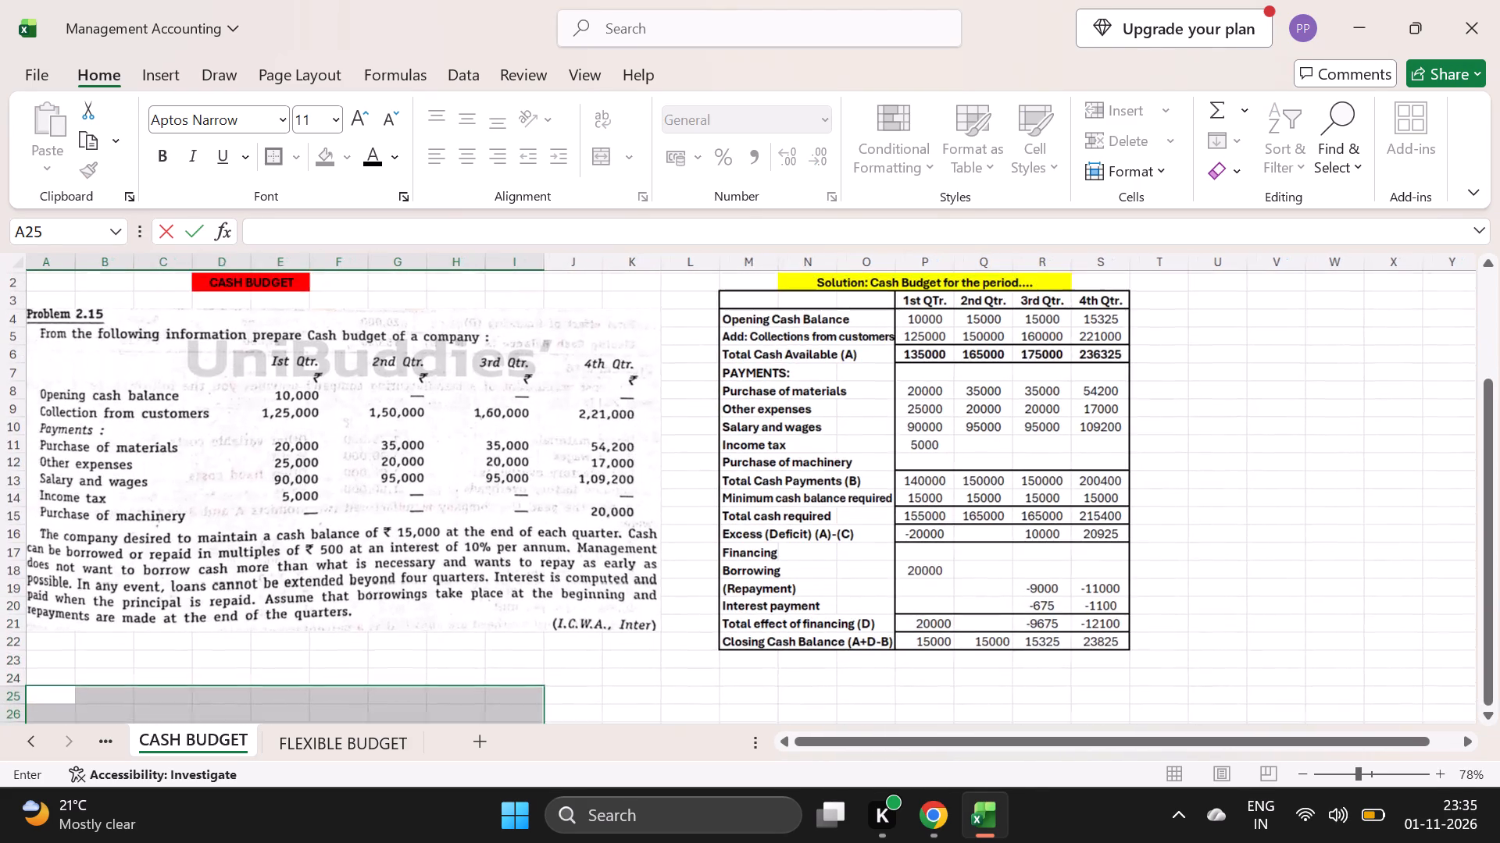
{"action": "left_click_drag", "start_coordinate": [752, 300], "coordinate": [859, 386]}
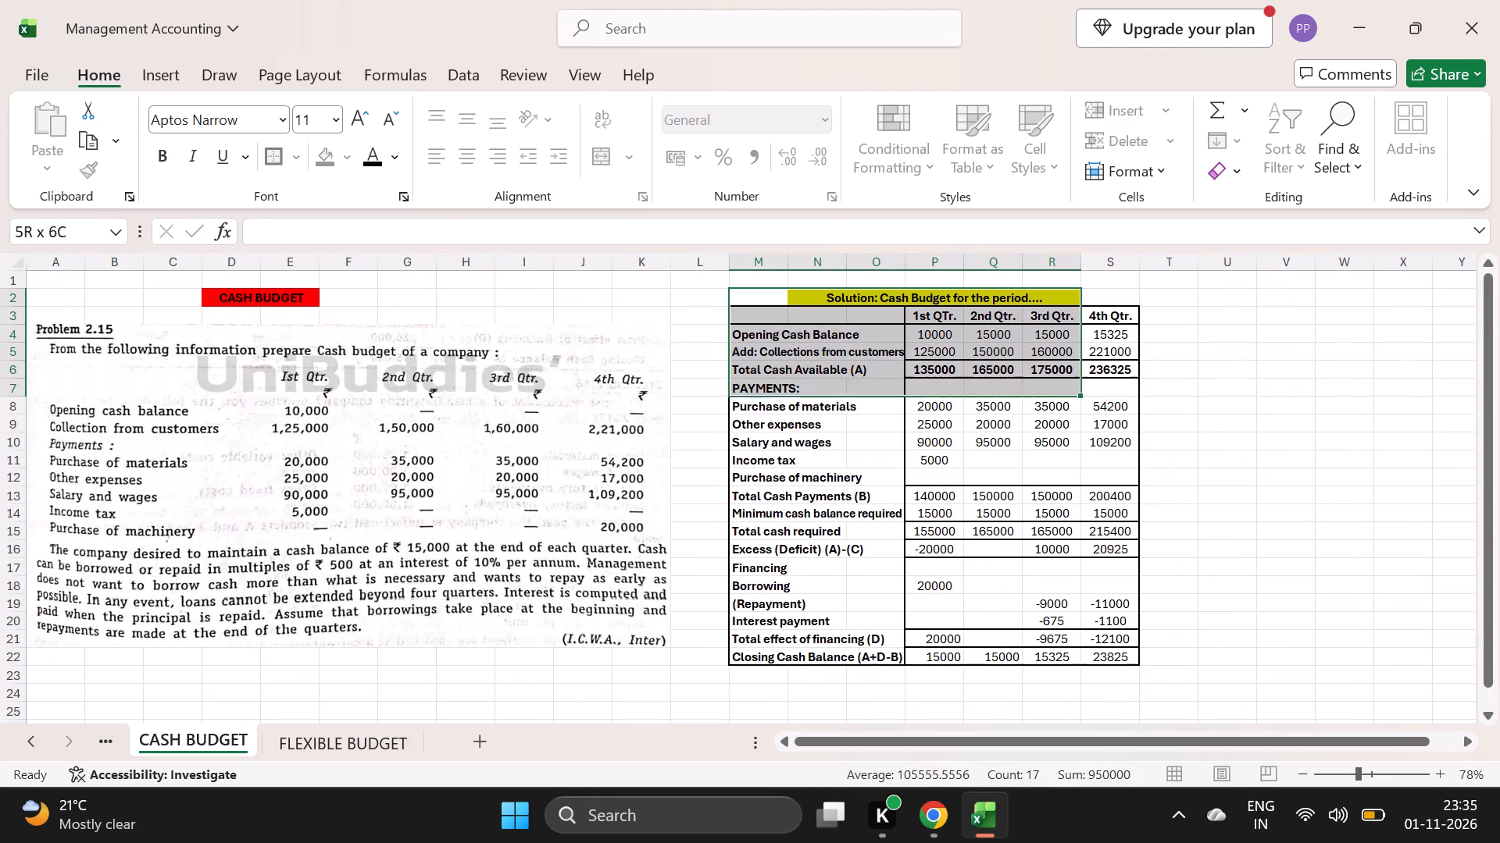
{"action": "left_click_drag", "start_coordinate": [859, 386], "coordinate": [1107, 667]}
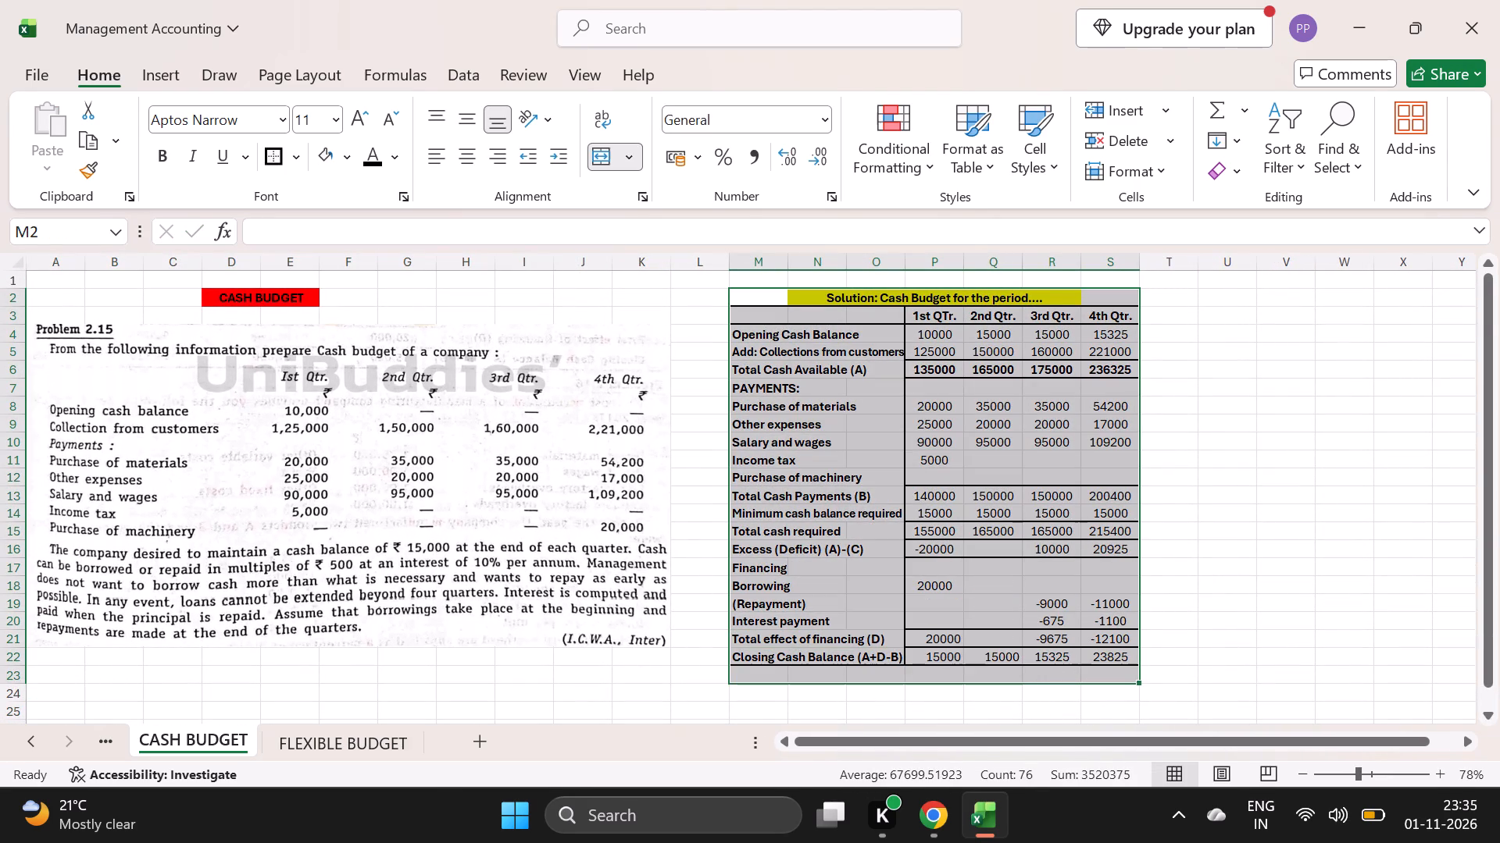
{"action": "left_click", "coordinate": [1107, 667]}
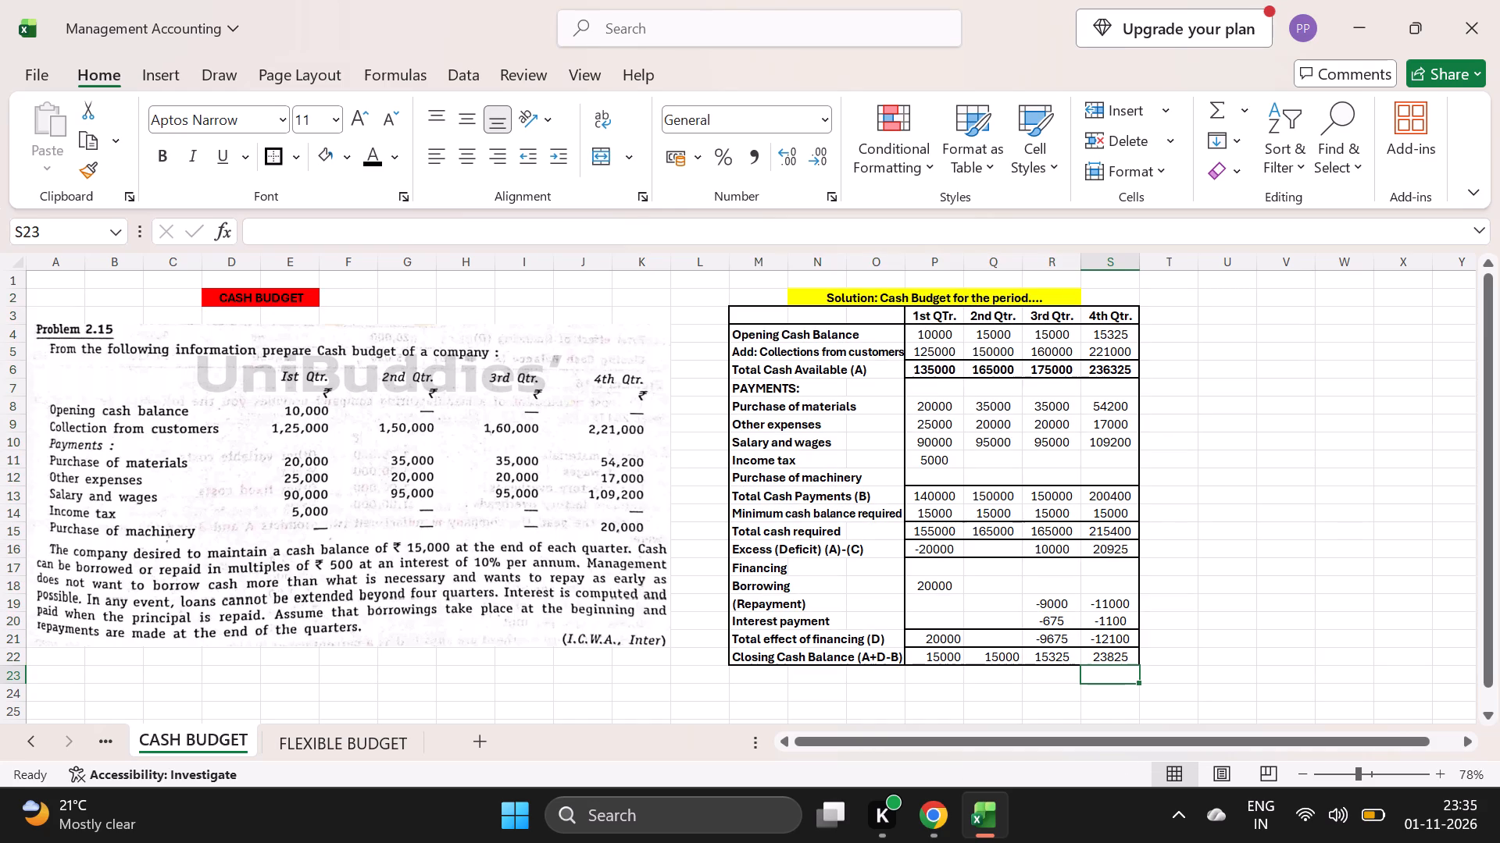
Copy the cash budget solution table, cells M2 to S22, and paste it below the problem starting at cell A24.
{"action": "left_click_drag", "start_coordinate": [750, 300], "coordinate": [1123, 670]}
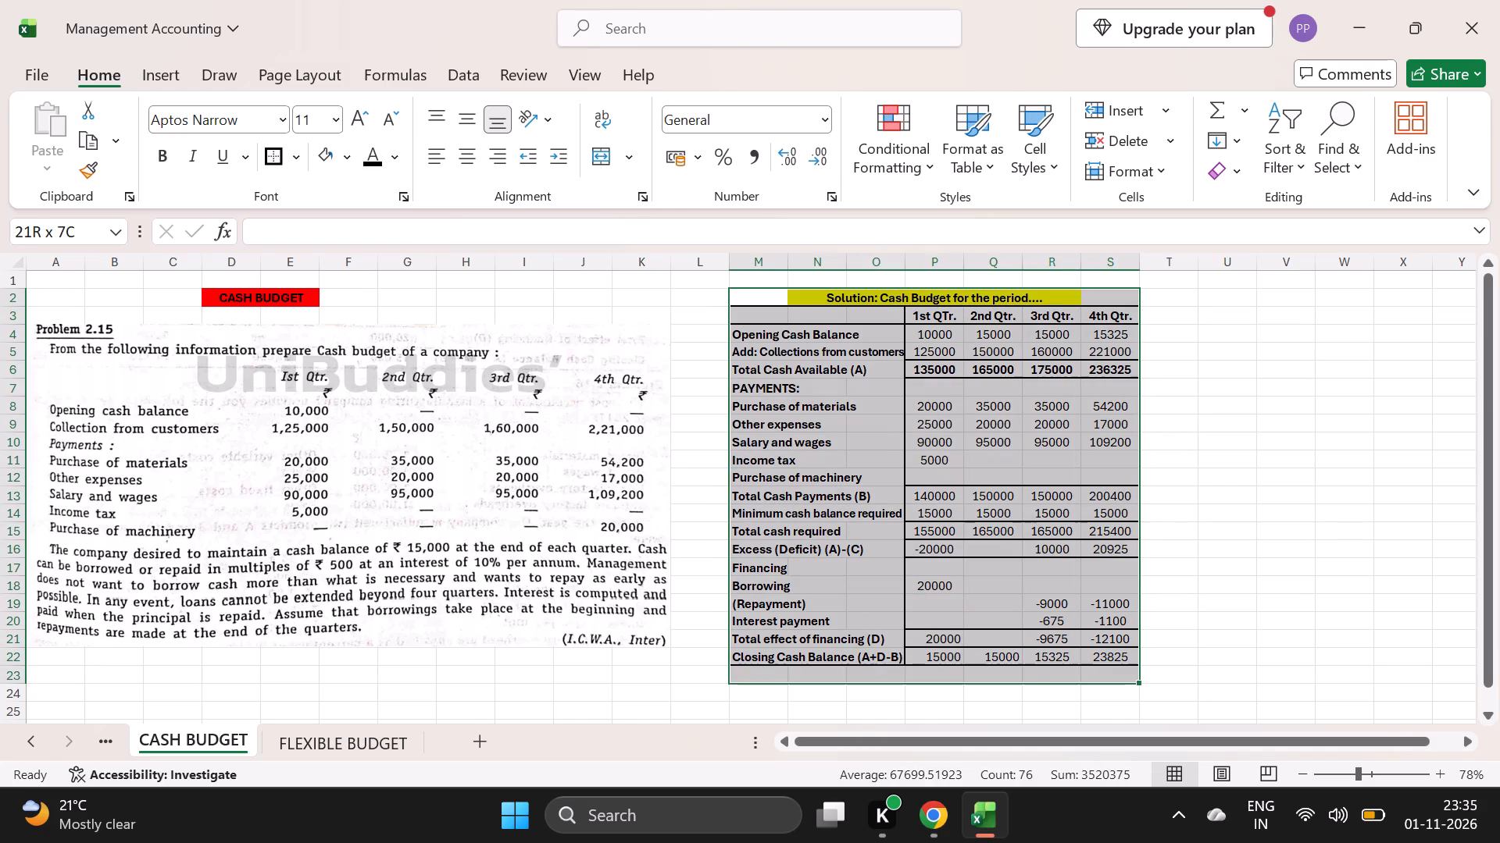
{"action": "left_click_drag", "start_coordinate": [1123, 670], "coordinate": [1123, 662]}
{"action": "key", "text": "ctrl+c"}
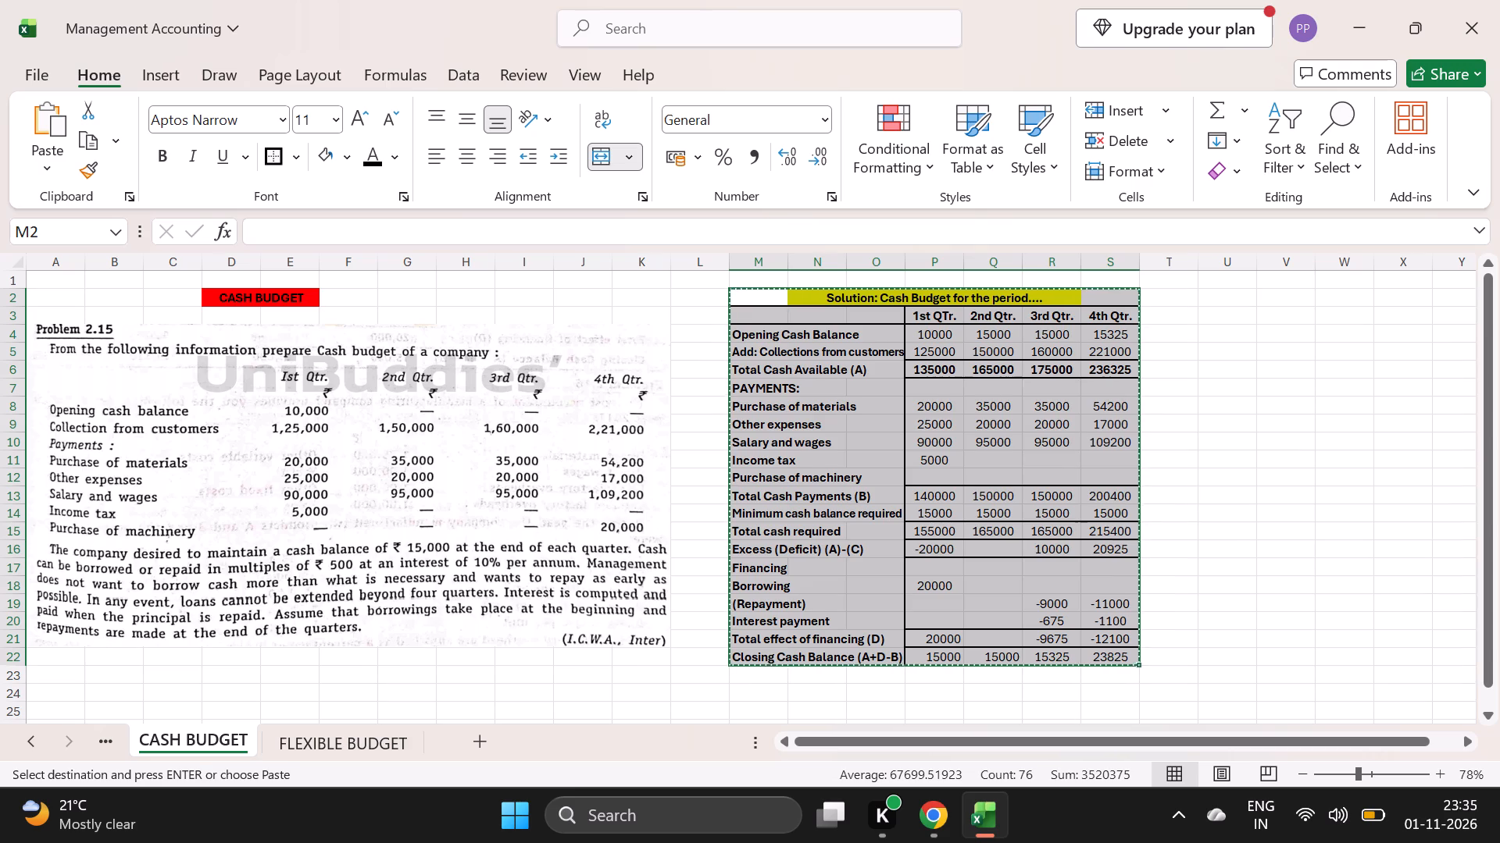
{"action": "scroll", "coordinate": [1123, 662], "scroll_direction": "down", "scroll_amount": 2}
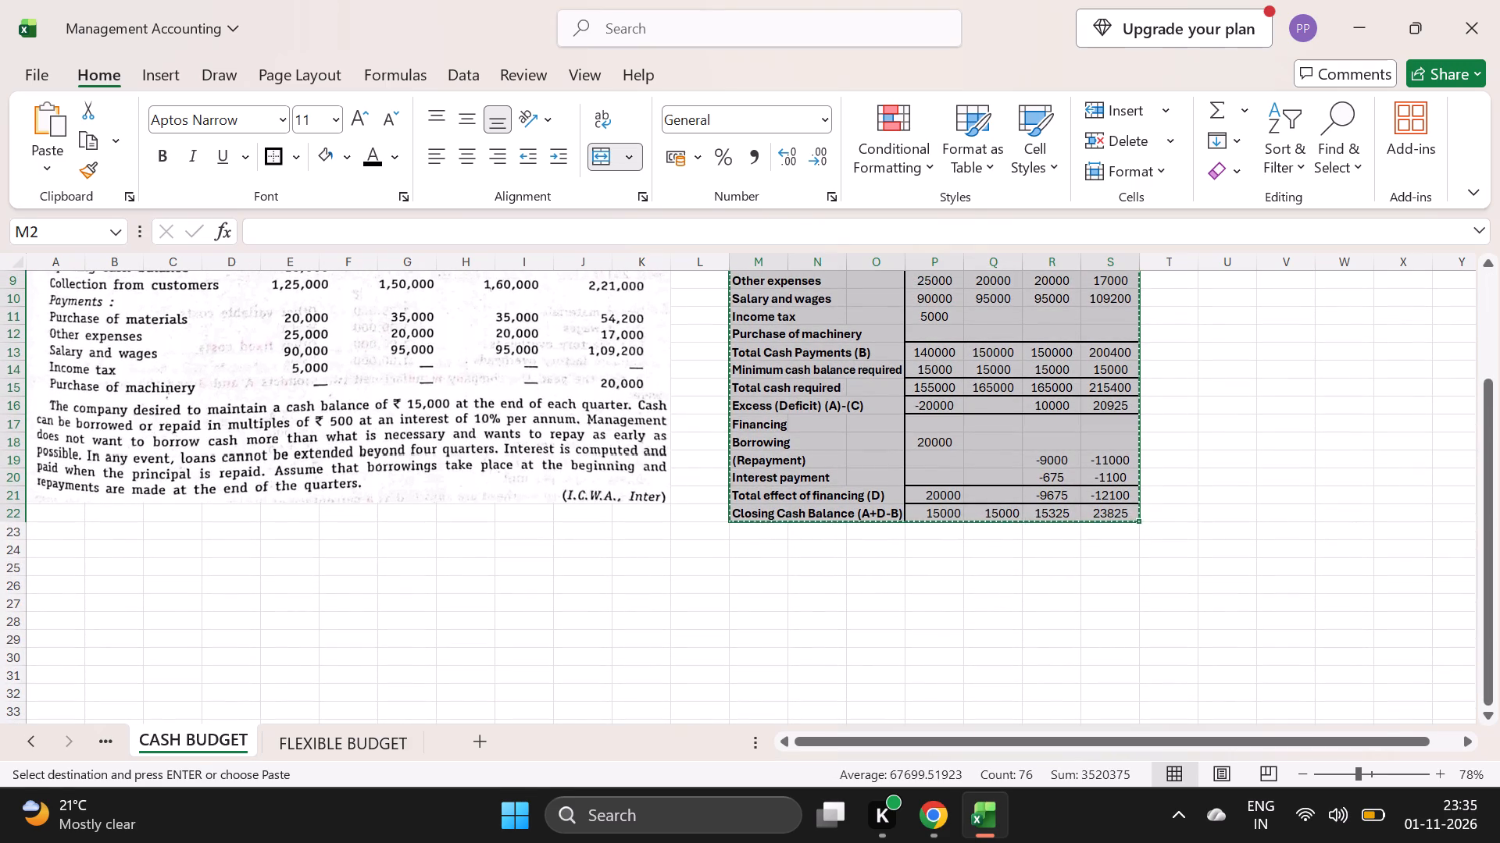
{"action": "left_click_drag", "start_coordinate": [52, 543], "coordinate": [379, 726]}
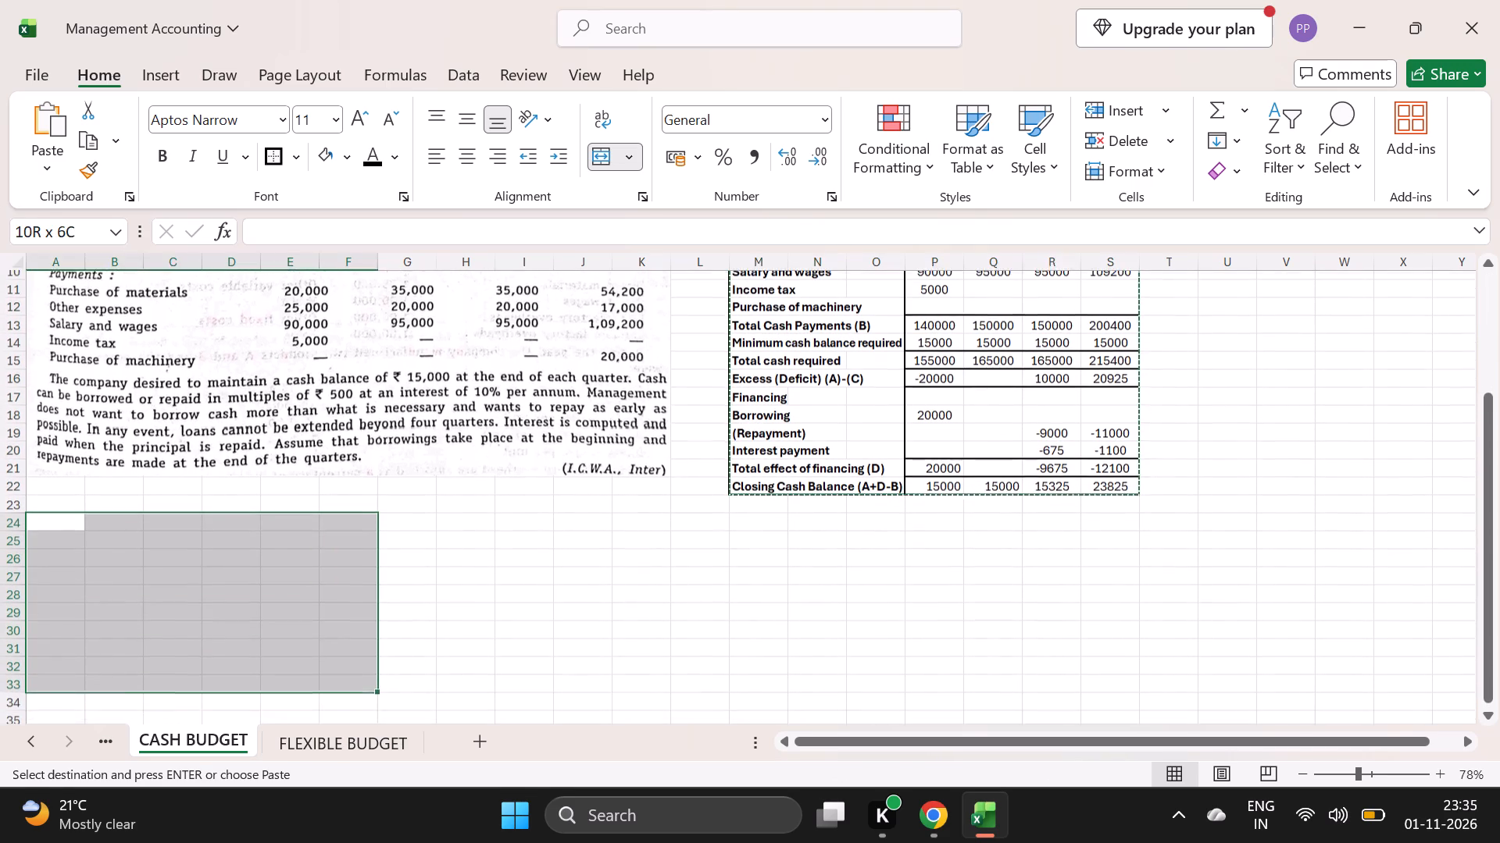
{"action": "left_click_drag", "start_coordinate": [379, 726], "coordinate": [470, 662]}
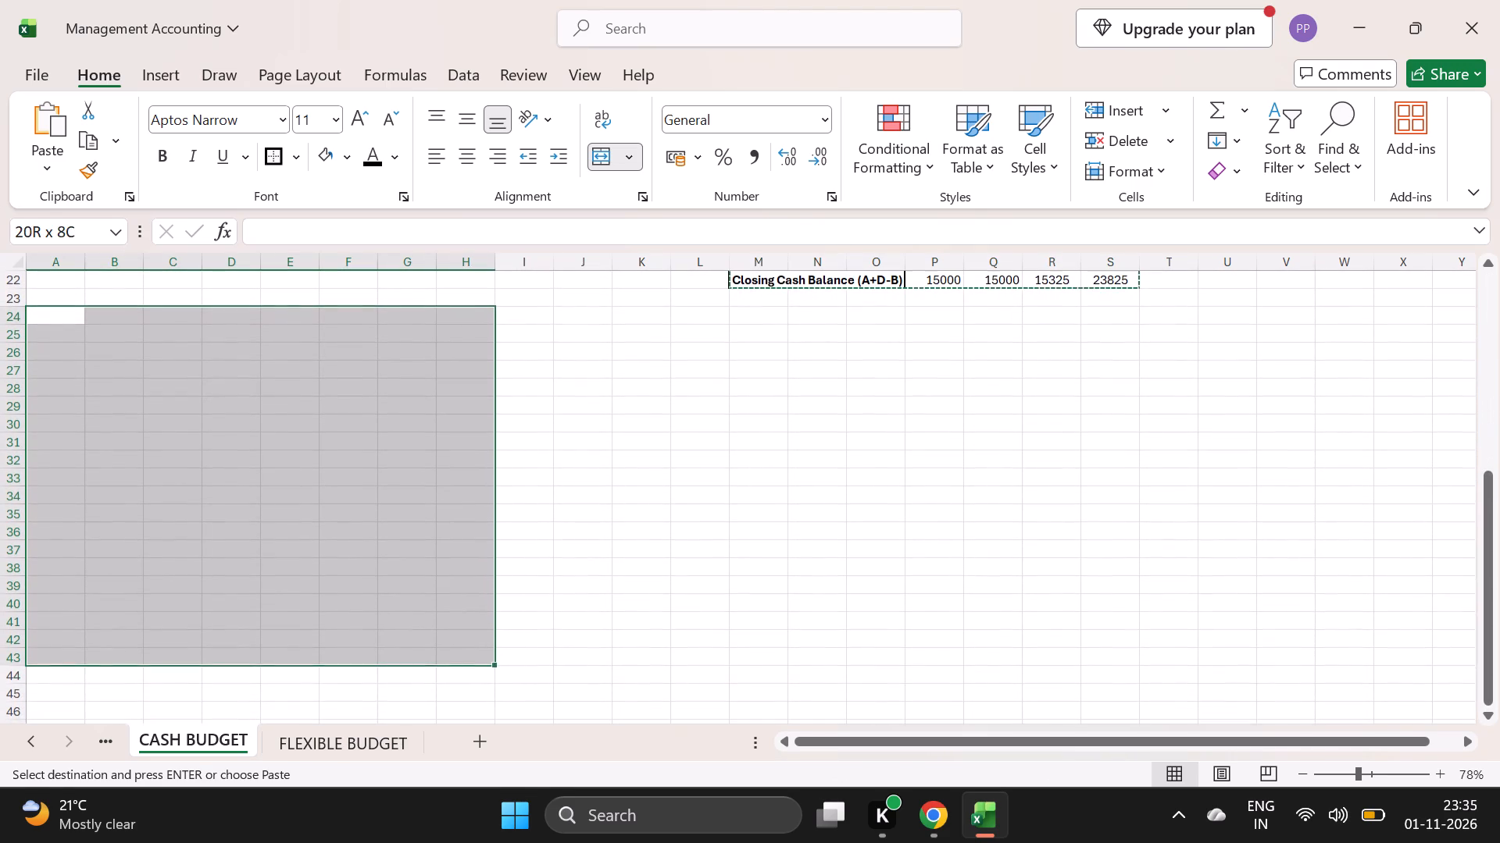
{"action": "left_click_drag", "start_coordinate": [470, 662], "coordinate": [500, 685]}
{"action": "key", "text": "ctrl+v"}
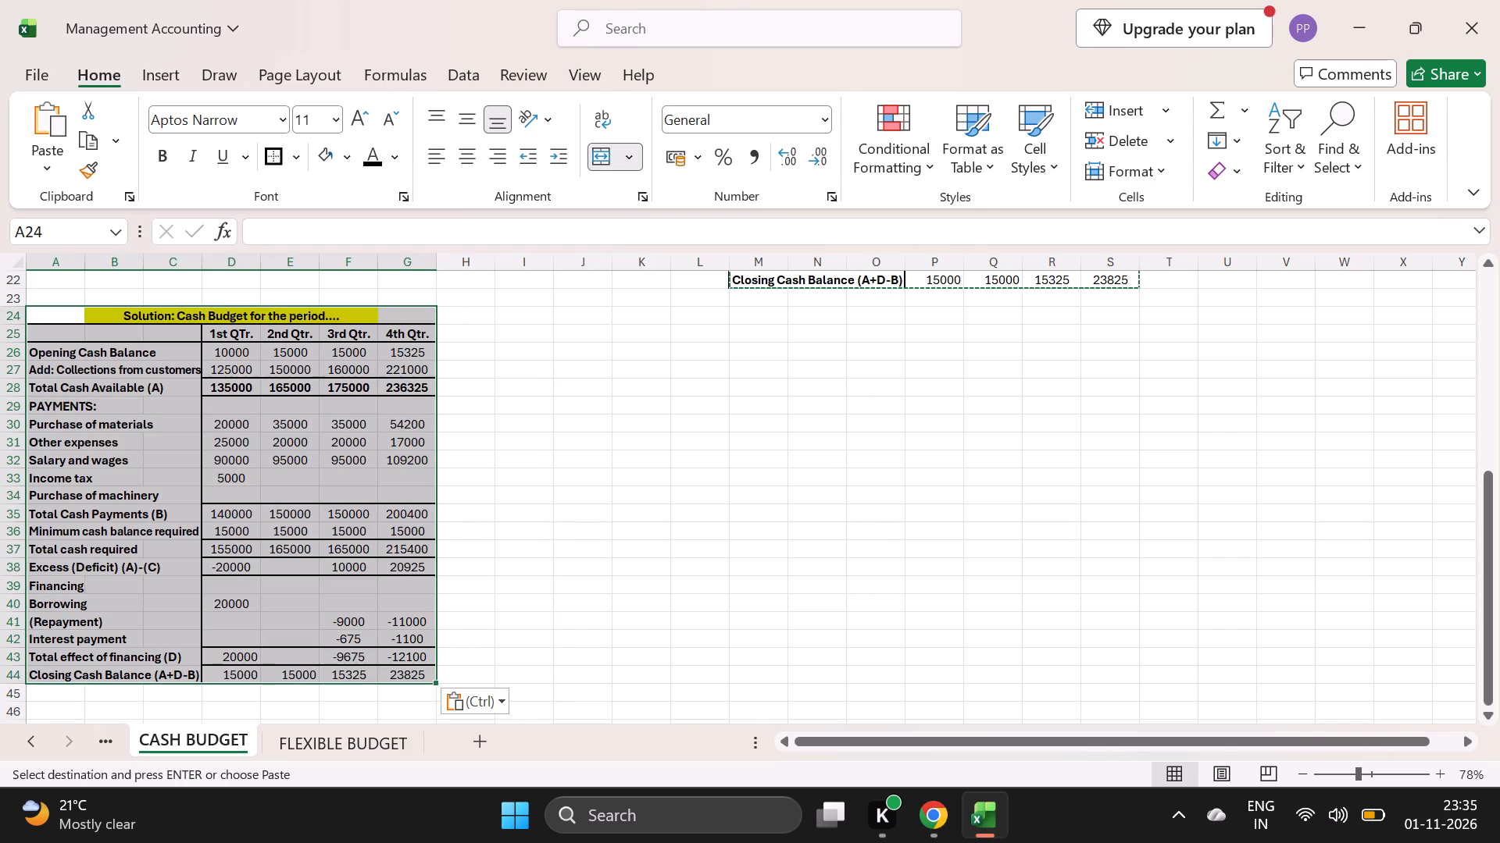
Look over the pasted cash budget table below the problem and compare it with the original solution table.
{"action": "scroll", "coordinate": [636, 573], "scroll_direction": "up", "scroll_amount": 1}
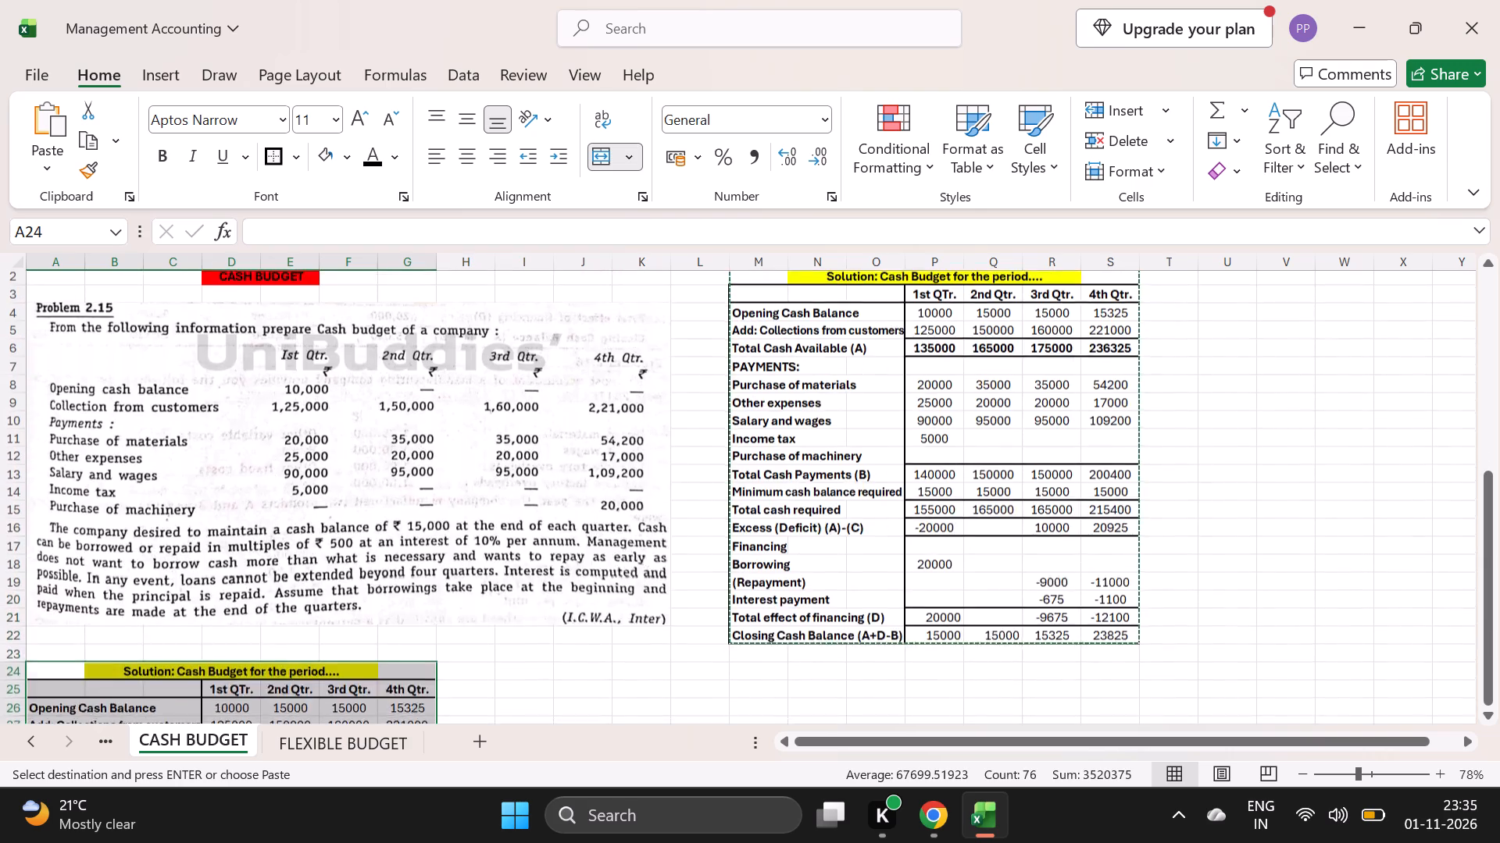
{"action": "scroll", "coordinate": [636, 573], "scroll_direction": "up", "scroll_amount": 1}
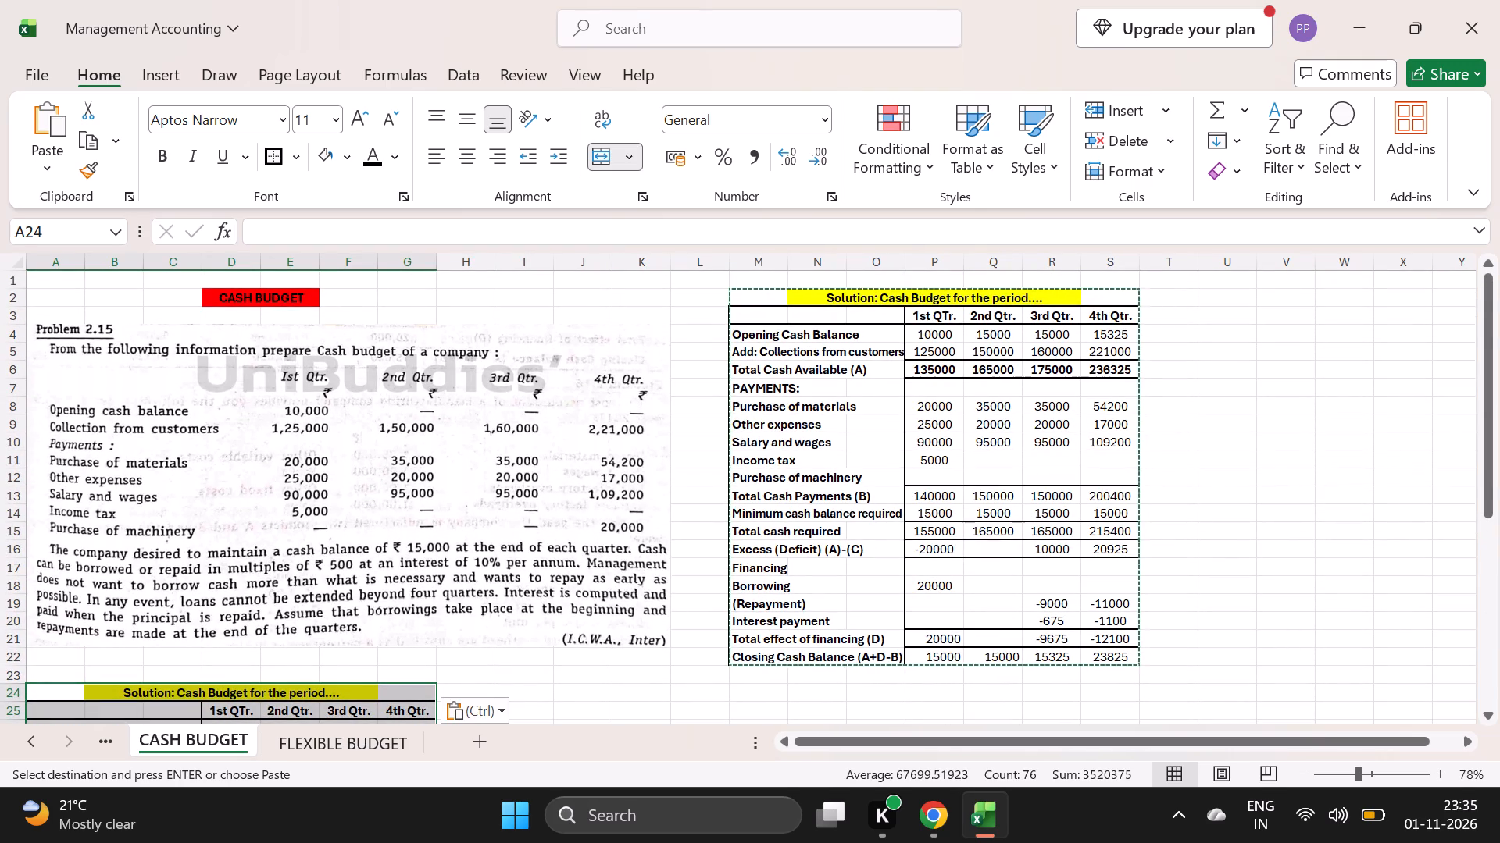
{"action": "left_click", "coordinate": [677, 313]}
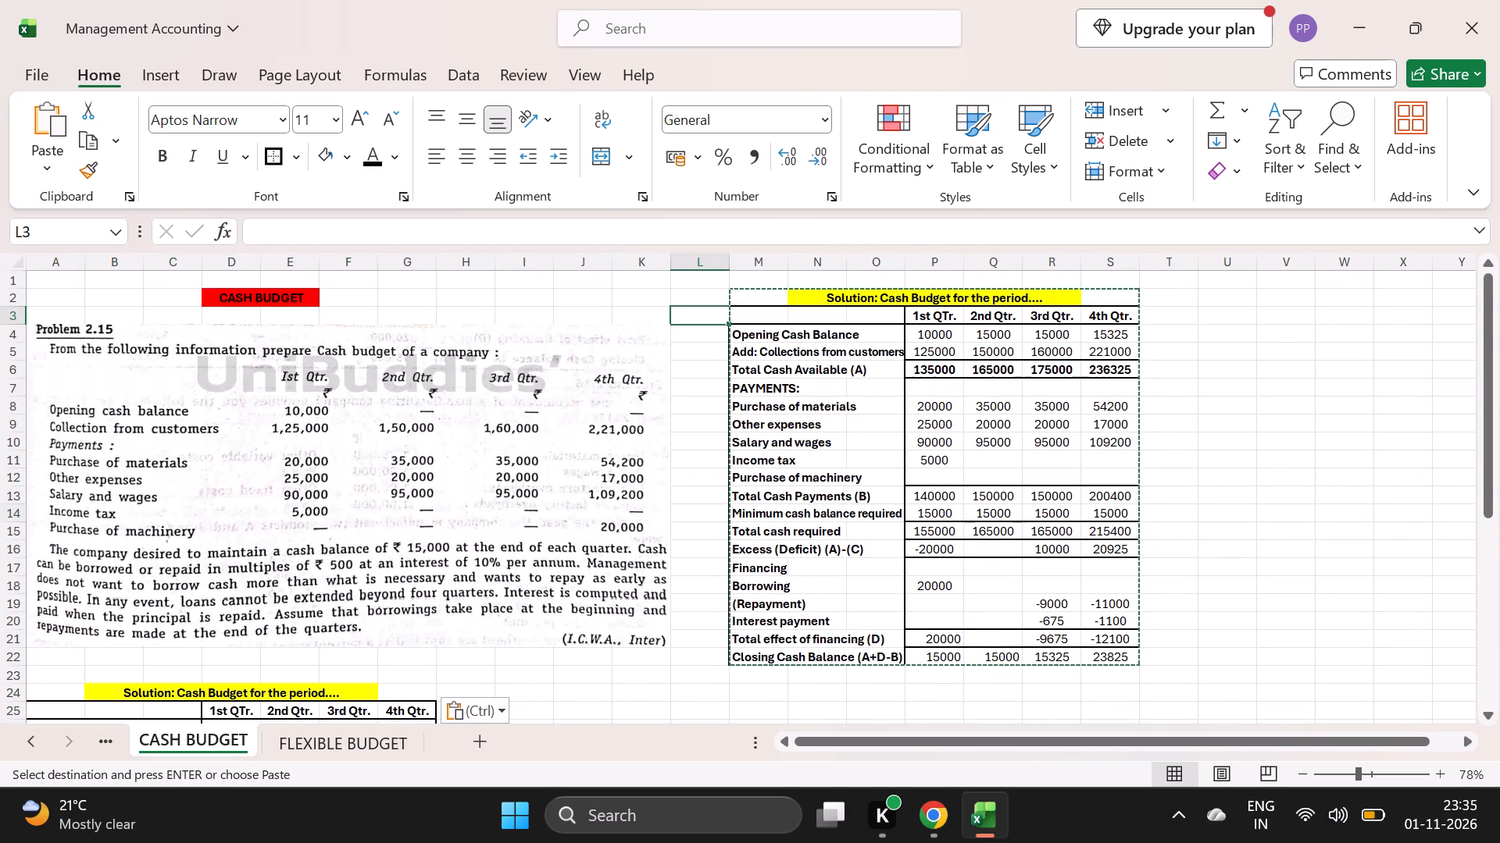
{"action": "left_click", "coordinate": [716, 521]}
{"action": "left_click", "coordinate": [1364, 525]}
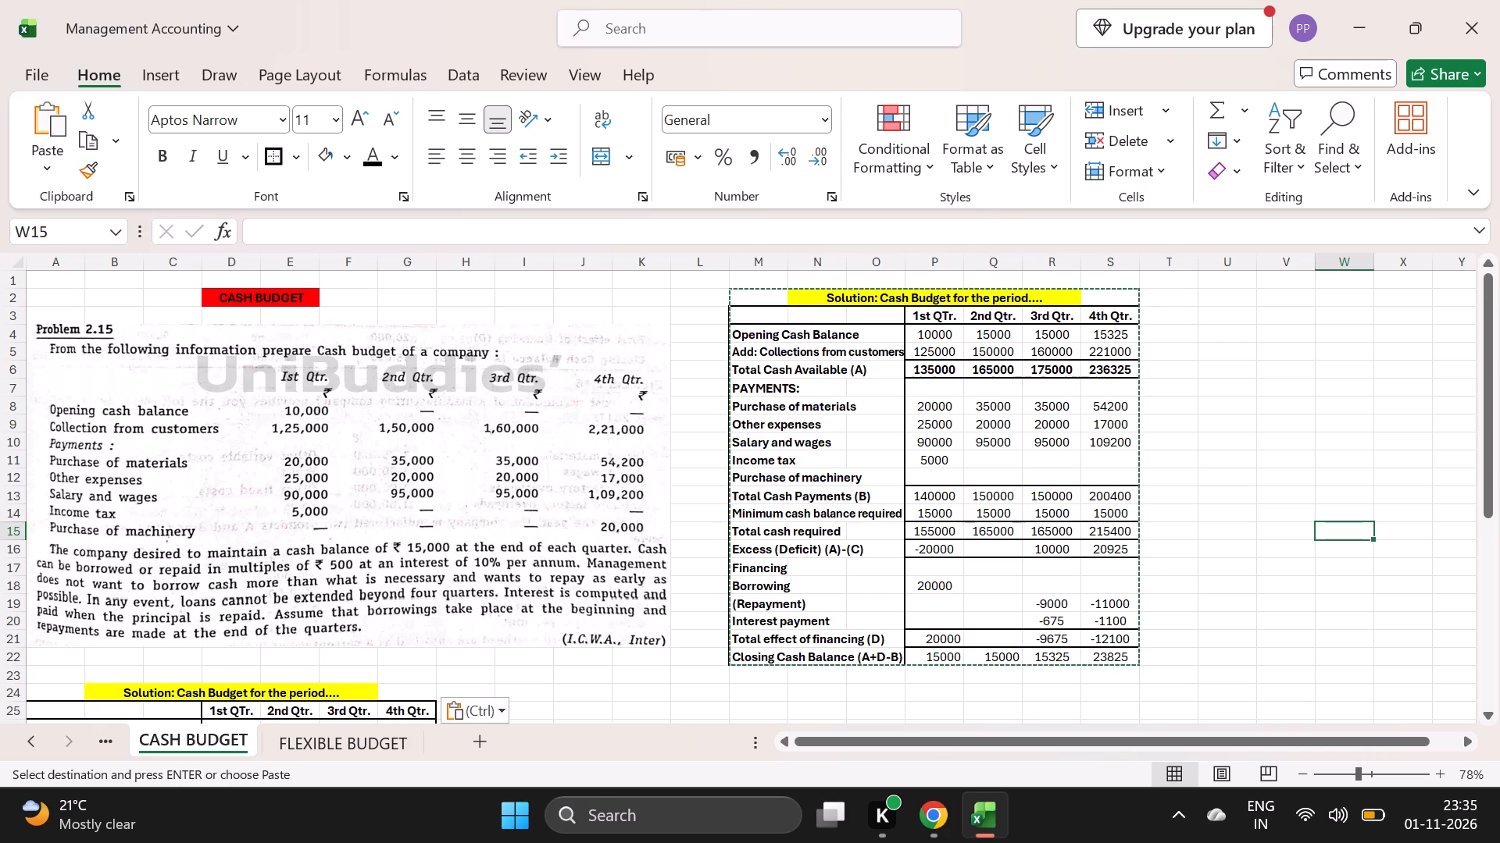
{"action": "scroll", "coordinate": [1258, 551], "scroll_direction": "down", "scroll_amount": 2}
{"action": "left_click", "coordinate": [906, 525]}
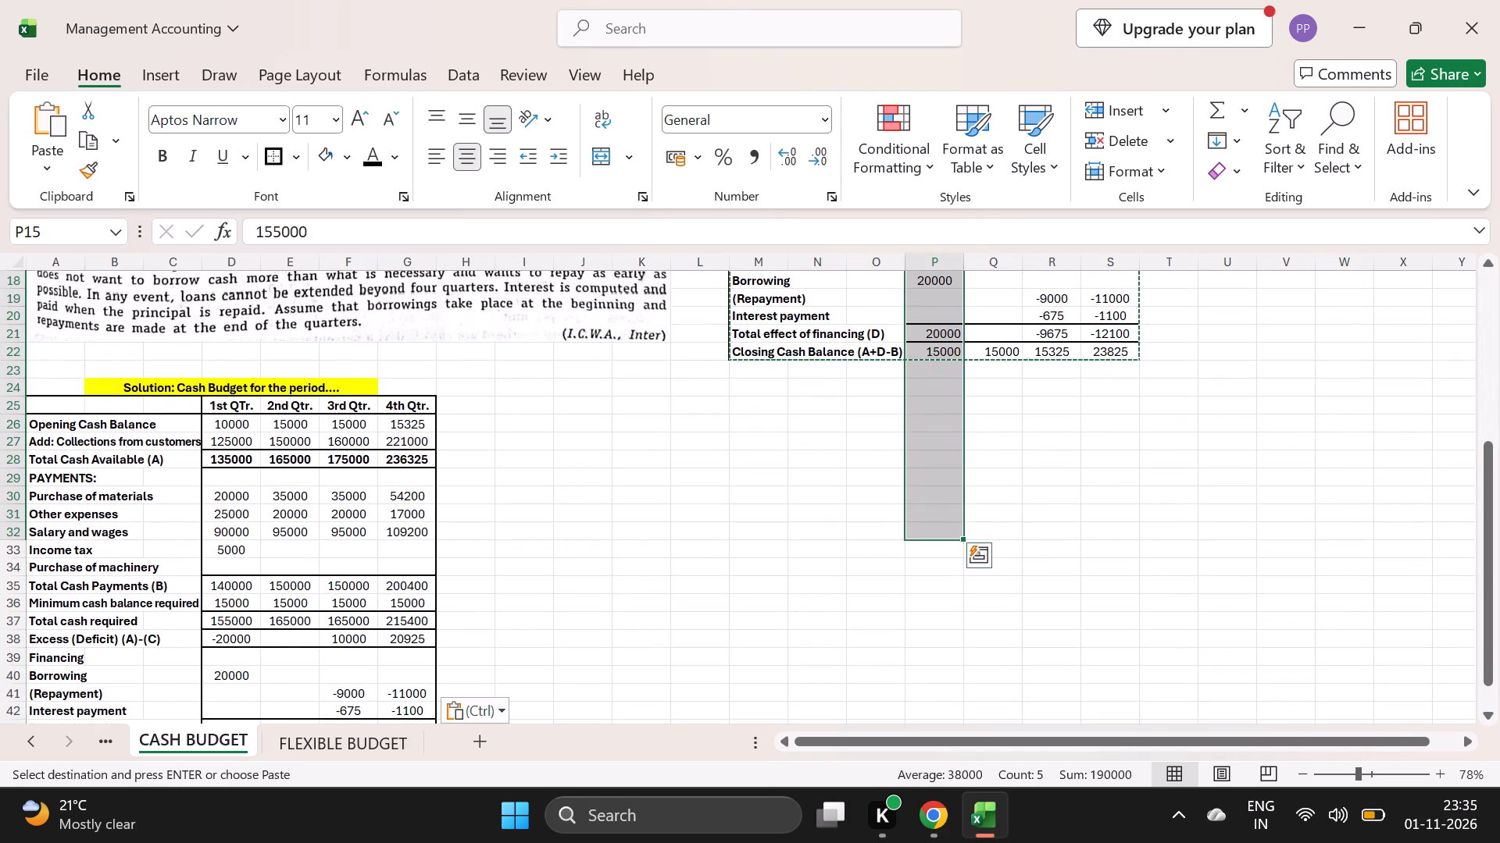
{"action": "double_click", "coordinate": [789, 507]}
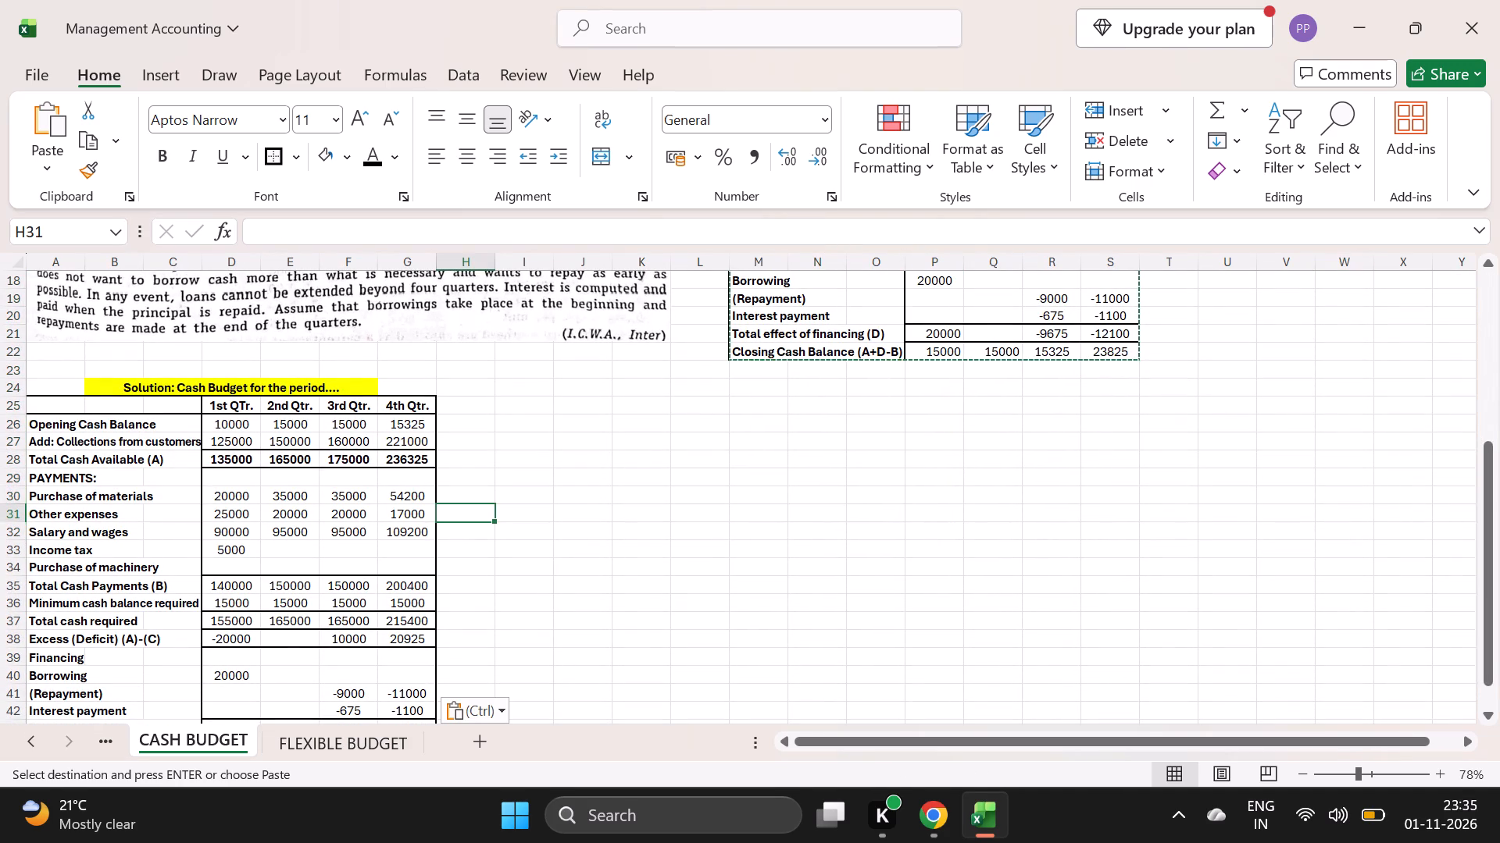
{"action": "scroll", "coordinate": [982, 392], "scroll_direction": "up", "scroll_amount": 1}
{"action": "double_click", "coordinate": [984, 423]}
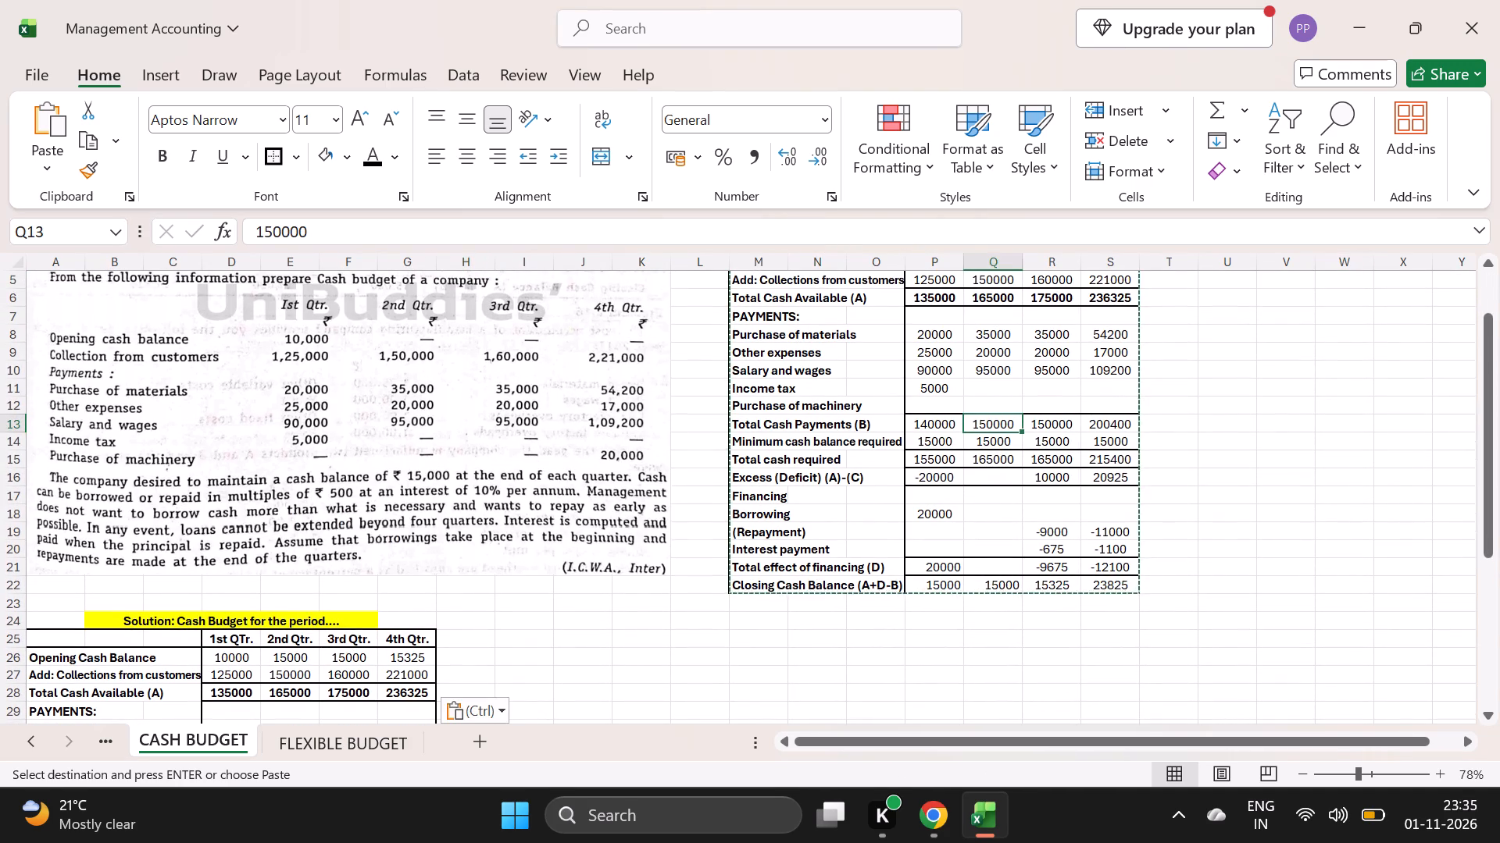
{"action": "left_click", "coordinate": [1010, 410]}
{"action": "left_click", "coordinate": [1276, 436]}
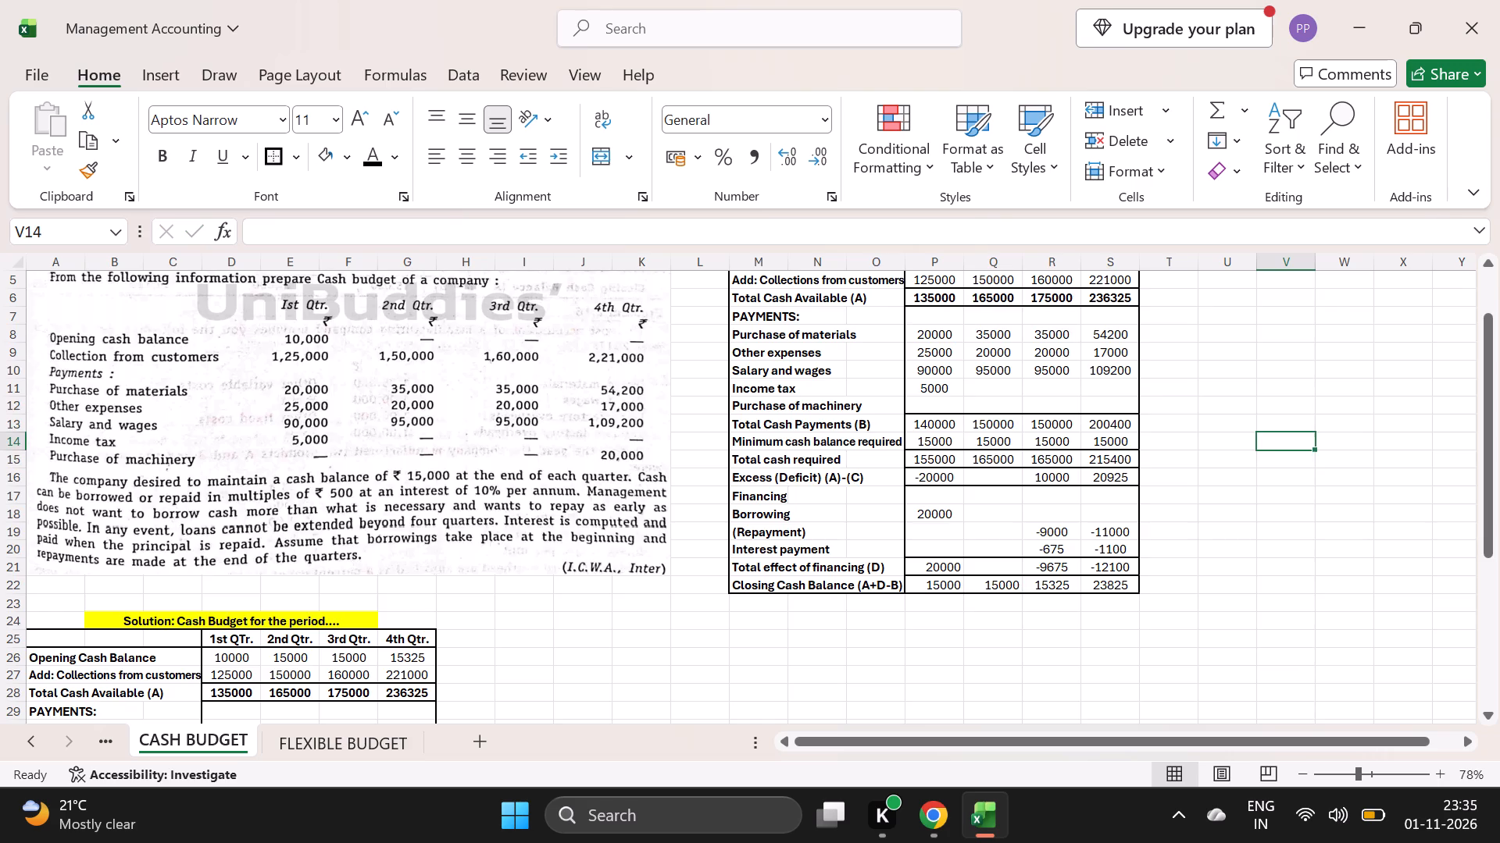
{"action": "scroll", "coordinate": [1276, 436], "scroll_direction": "down", "scroll_amount": 2}
Replace the yellow title of the pasted table in cell B24 with CASH BUDGET.
{"action": "scroll", "coordinate": [1276, 436], "scroll_direction": "up", "scroll_amount": 1}
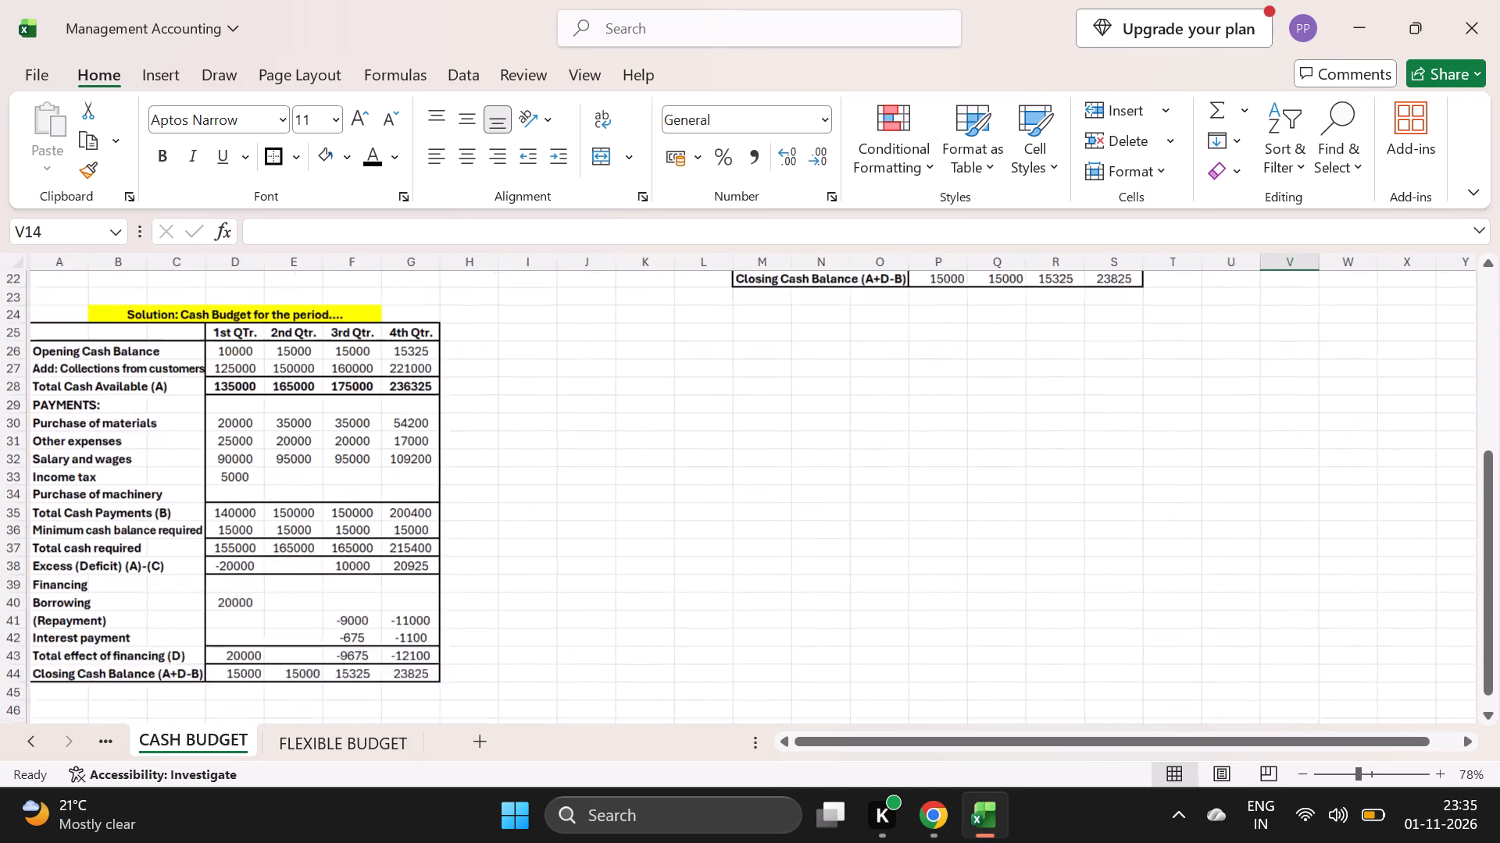
{"action": "scroll", "coordinate": [1276, 436], "scroll_direction": "up", "scroll_amount": 1}
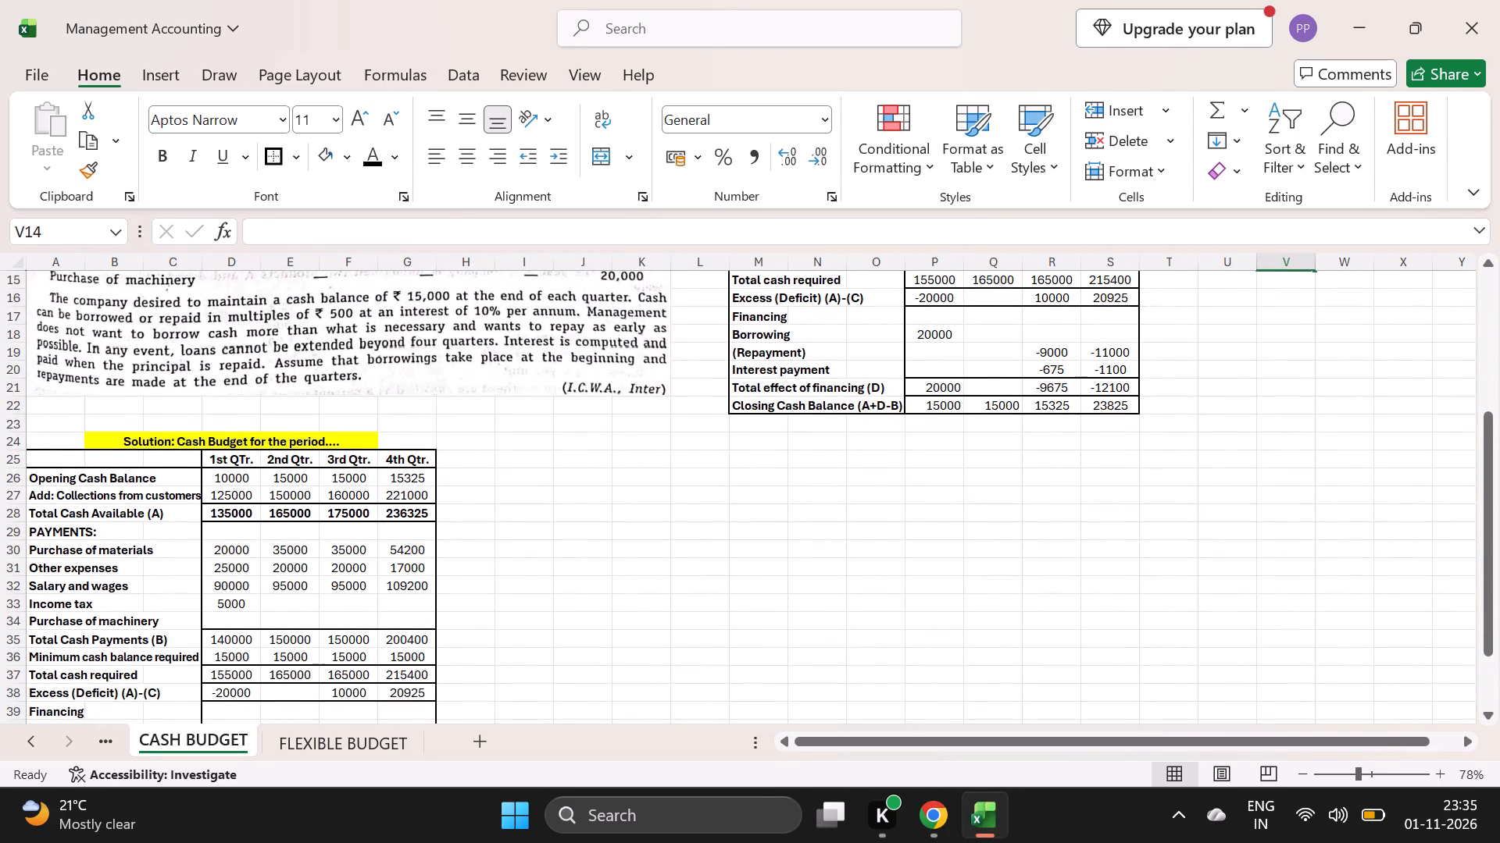
{"action": "left_click", "coordinate": [195, 443]}
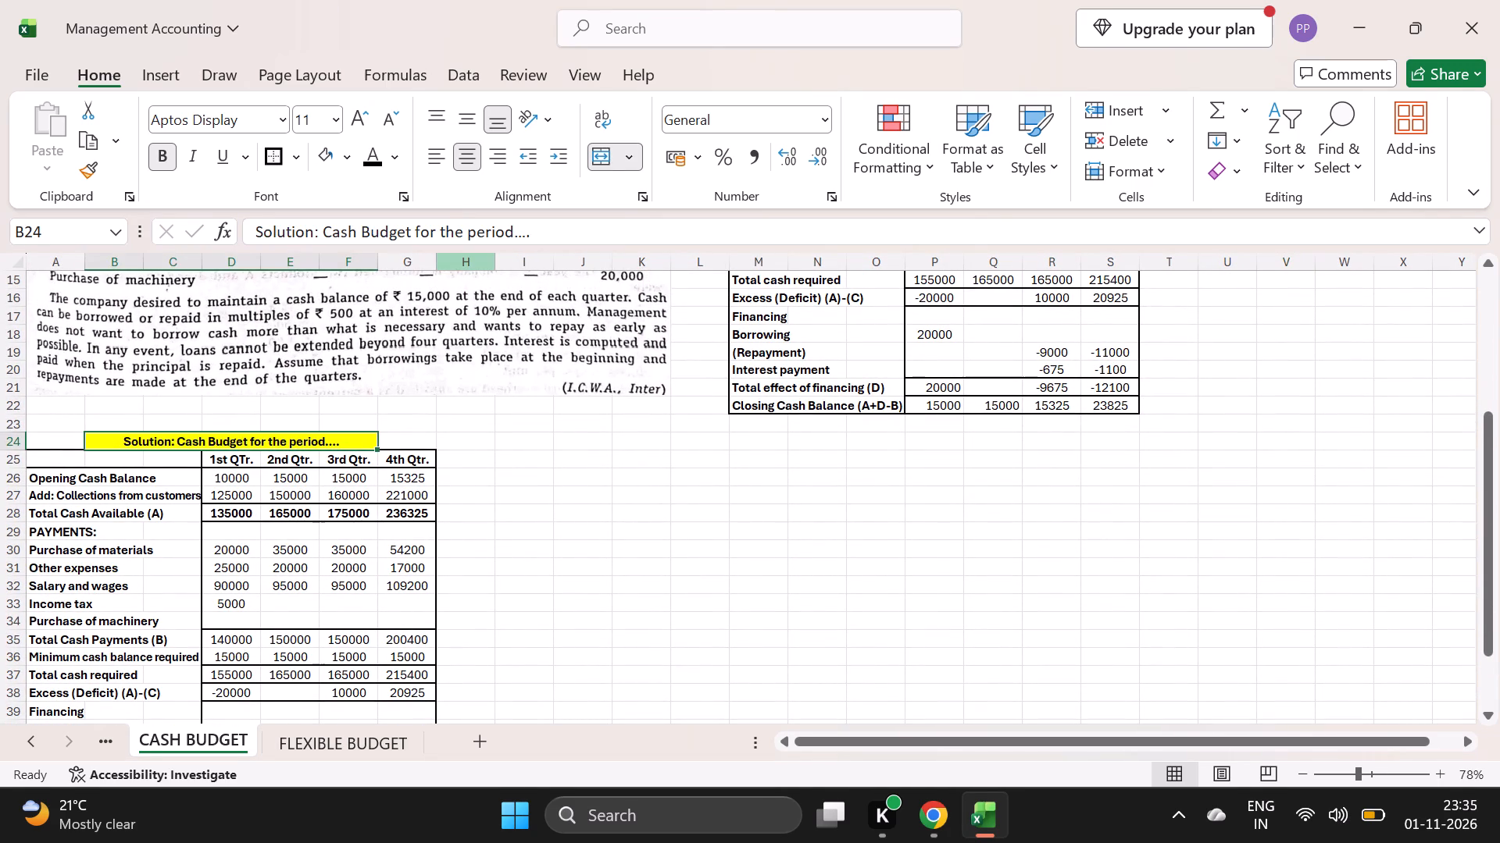
{"action": "left_click", "coordinate": [572, 235]}
{"action": "key", "text": "BackSpace"}
{"action": "key", "text": "BackSpace"}
{"action": "key", "text": "BackSpace"}
{"action": "key", "text": "BackSpace"}
{"action": "key", "text": "BackSpace"}
{"action": "key", "text": "BackSpace"}
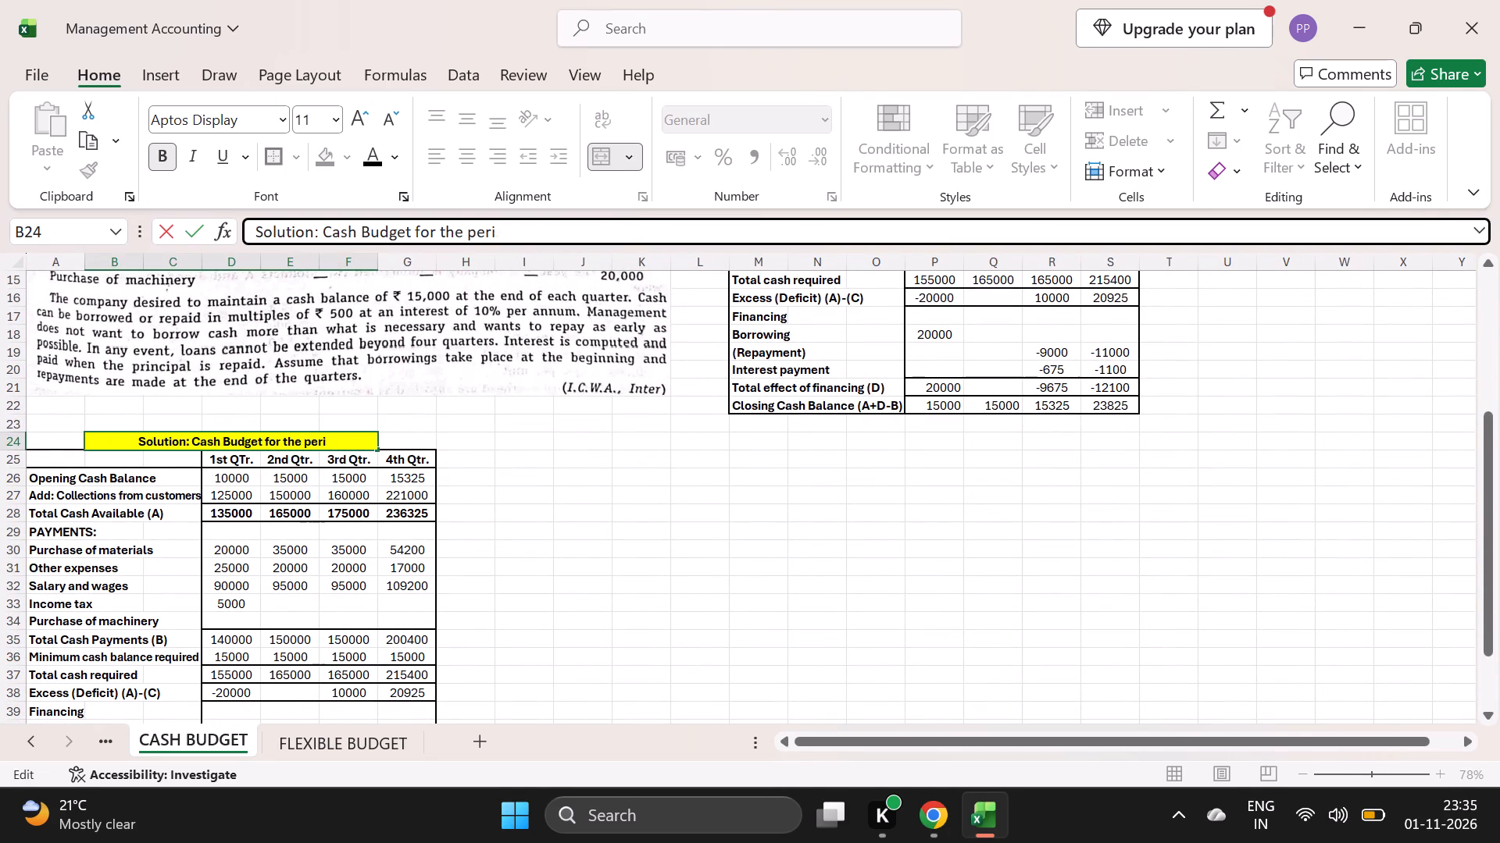
{"action": "key", "text": "BackSpace"}
{"action": "key", "text": "BackSpace"}
{"action": "key", "text": "BackSpace"}
{"action": "key", "text": "BackSpace"}
{"action": "key", "text": "BackSpace"}
{"action": "key", "text": "BackSpace"}
{"action": "key", "text": "BackSpace"}
{"action": "key", "text": "BackSpace"}
{"action": "key", "text": "BackSpace"}
{"action": "key", "text": "BackSpace"}
{"action": "key", "text": "BackSpace"}
{"action": "key", "text": "BackSpace"}
{"action": "key", "text": "BackSpace"}
{"action": "key", "text": "BackSpace"}
{"action": "key", "text": "BackSpace"}
{"action": "key", "text": "BackSpace"}
{"action": "key", "text": "BackSpace"}
{"action": "key", "text": "BackSpace"}
{"action": "key", "text": "BackSpace"}
{"action": "key", "text": "BackSpace"}
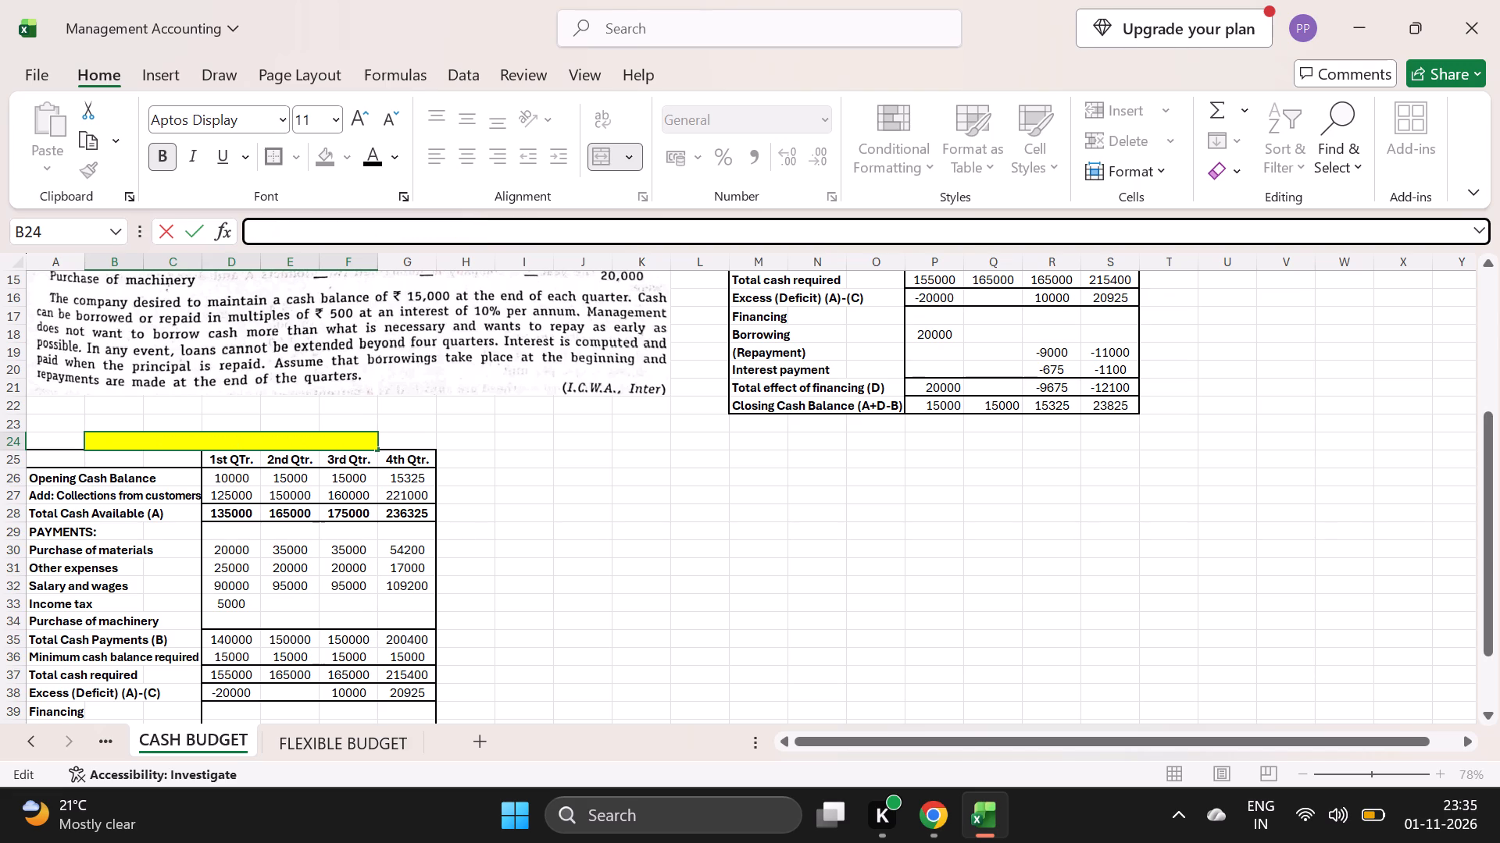
{"action": "type", "text": "CASH"}
{"action": "key", "text": "space"}
{"action": "type", "text": "BUDGET"}
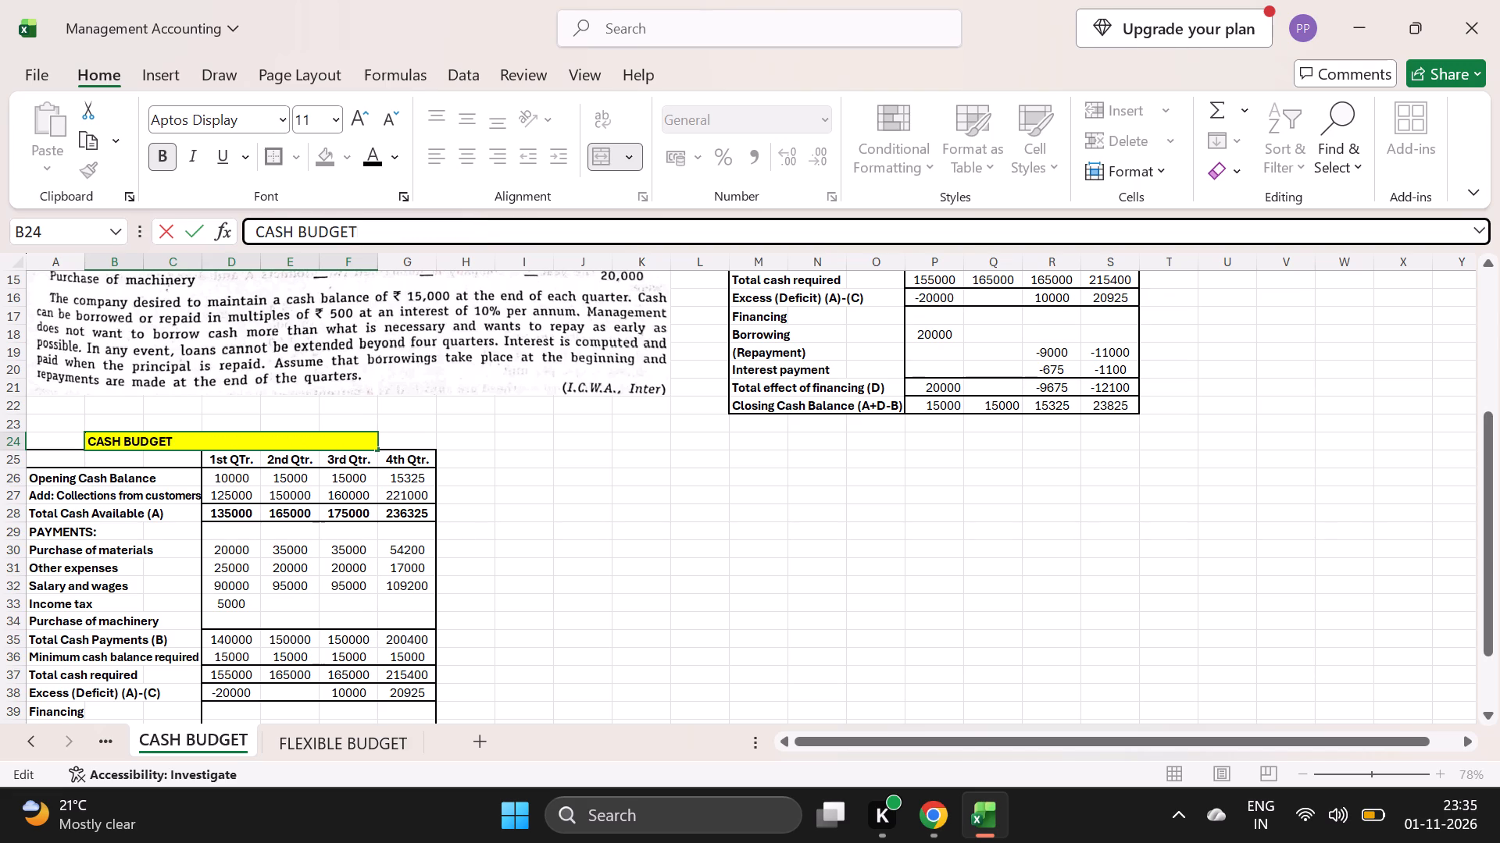
{"action": "left_click", "coordinate": [718, 574]}
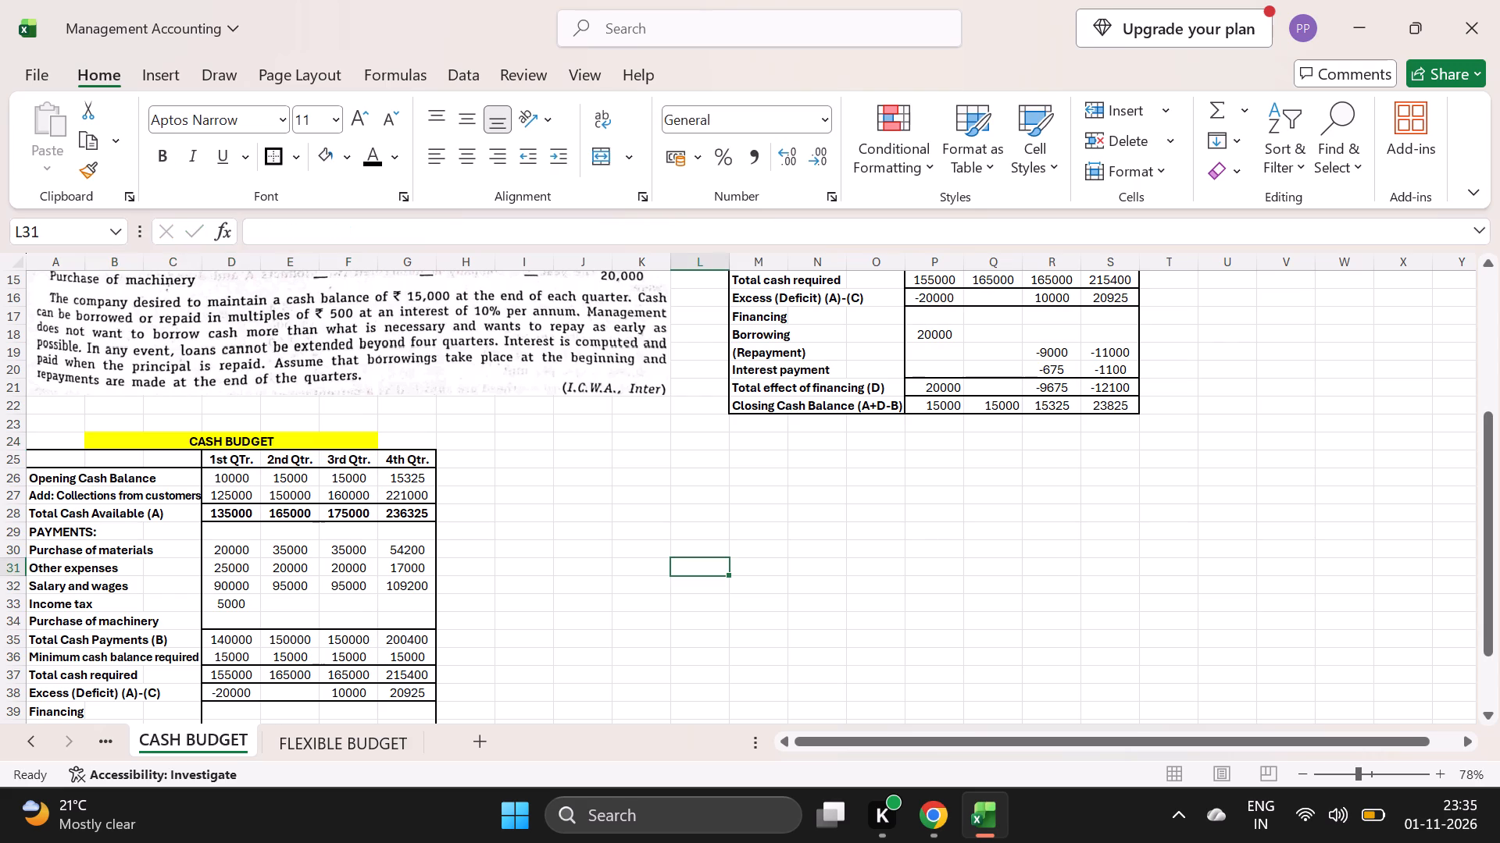
Clear the CASH BUDGET title text from merged cell B24 above the pasted table.
{"action": "left_click", "coordinate": [174, 438]}
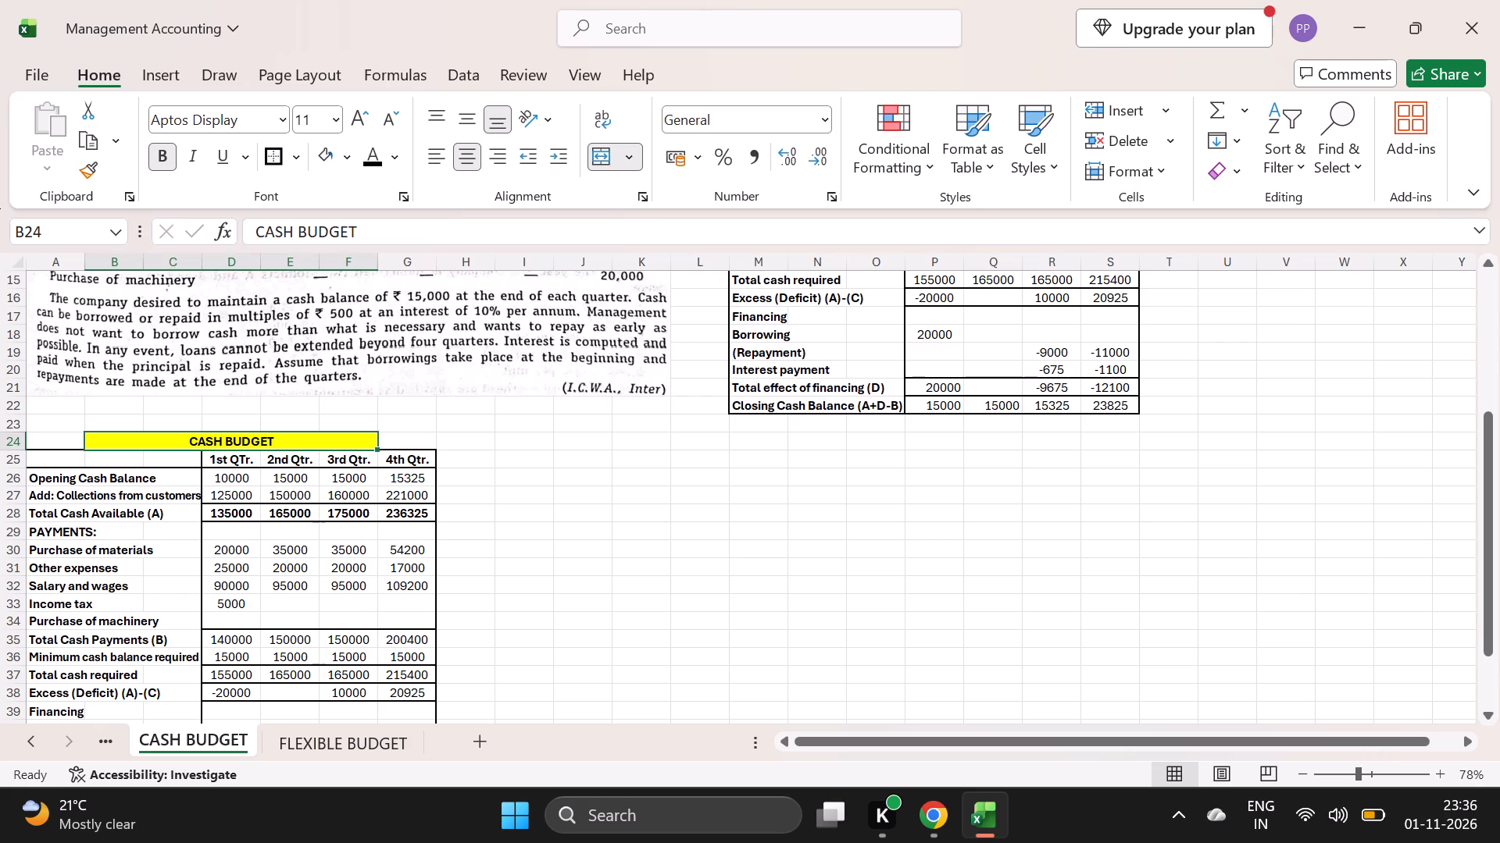
{"action": "left_click", "coordinate": [280, 436]}
{"action": "key", "text": "BackSpace"}
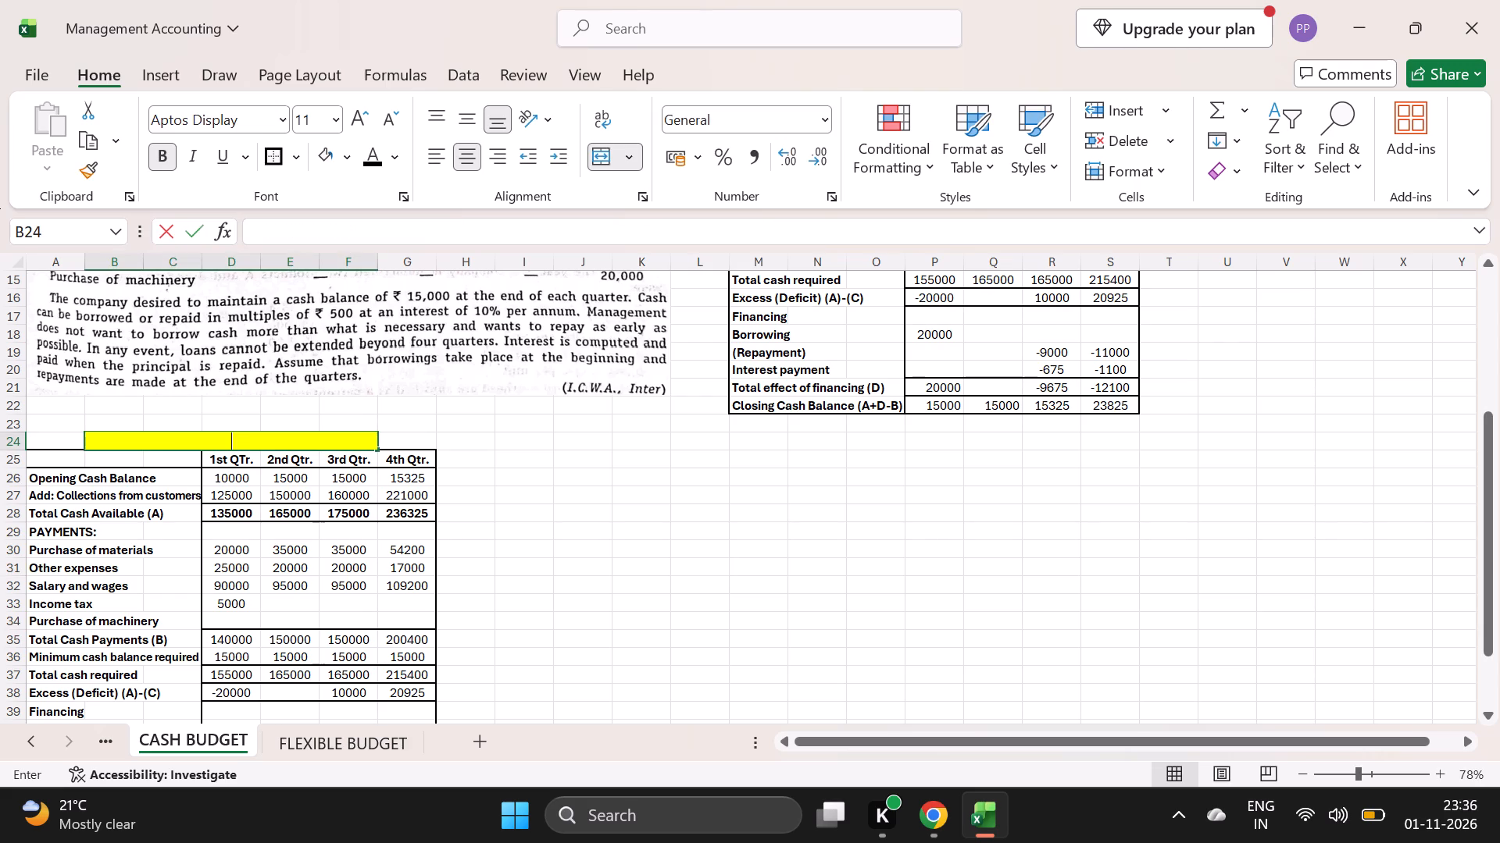
{"action": "left_click", "coordinate": [224, 416]}
Change the yellow fill of the empty title cell B24 to white.
{"action": "left_click", "coordinate": [186, 443]}
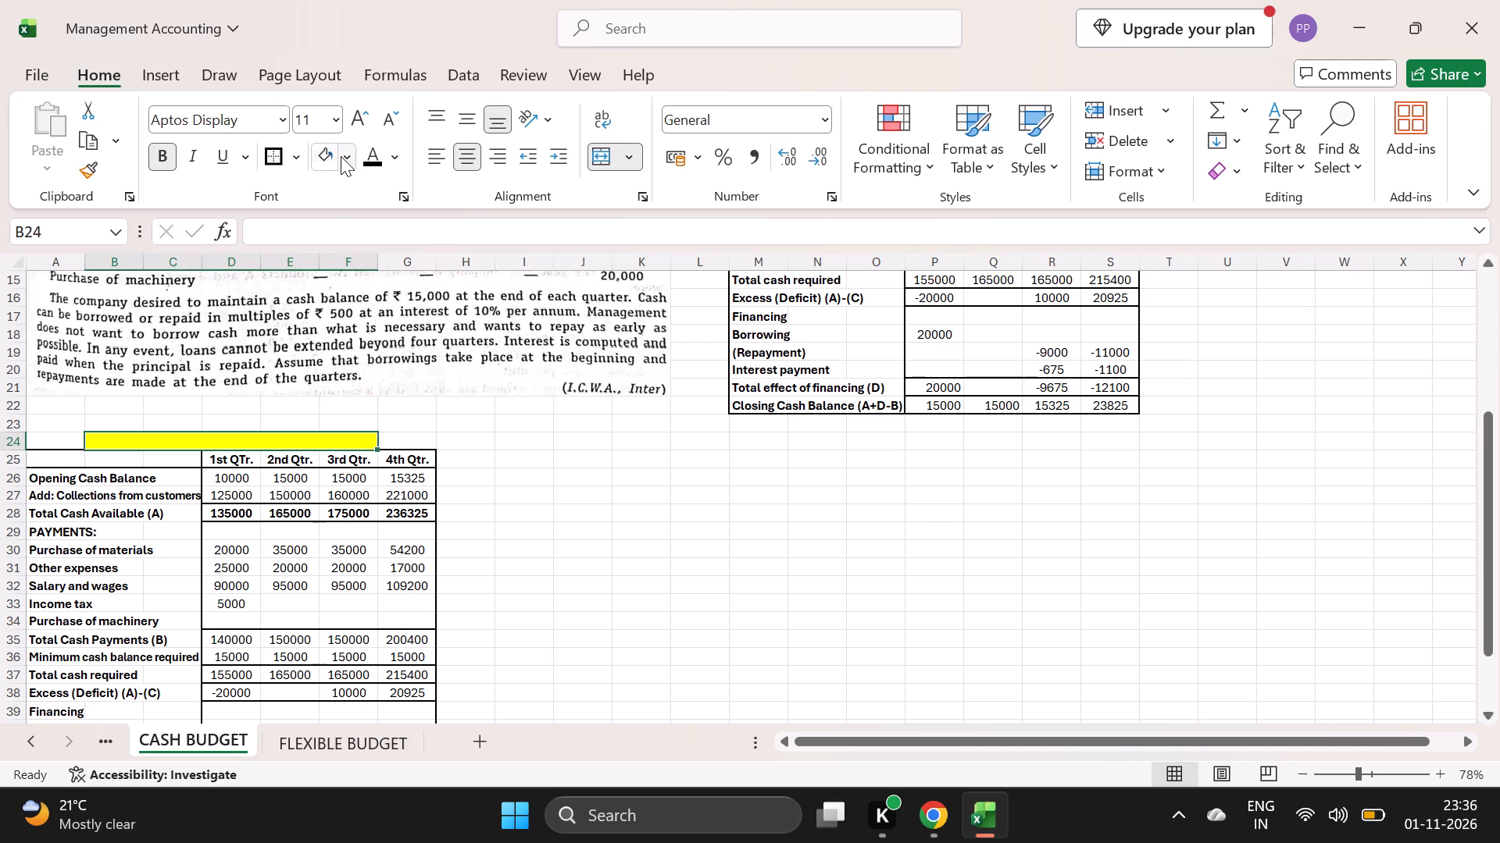
{"action": "left_click", "coordinate": [345, 155]}
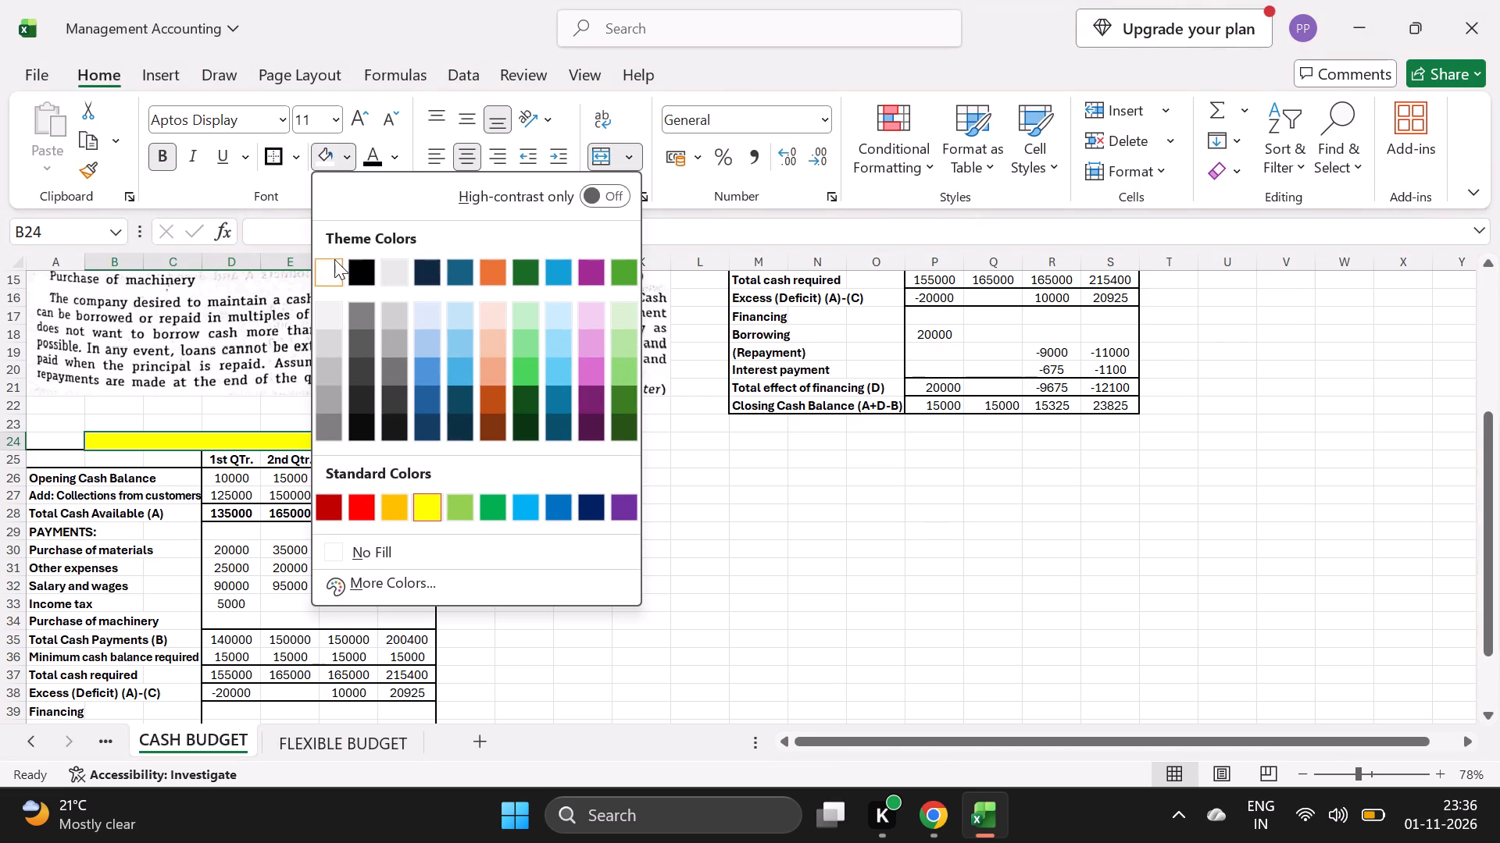
{"action": "left_click", "coordinate": [329, 272]}
{"action": "left_click", "coordinate": [536, 515]}
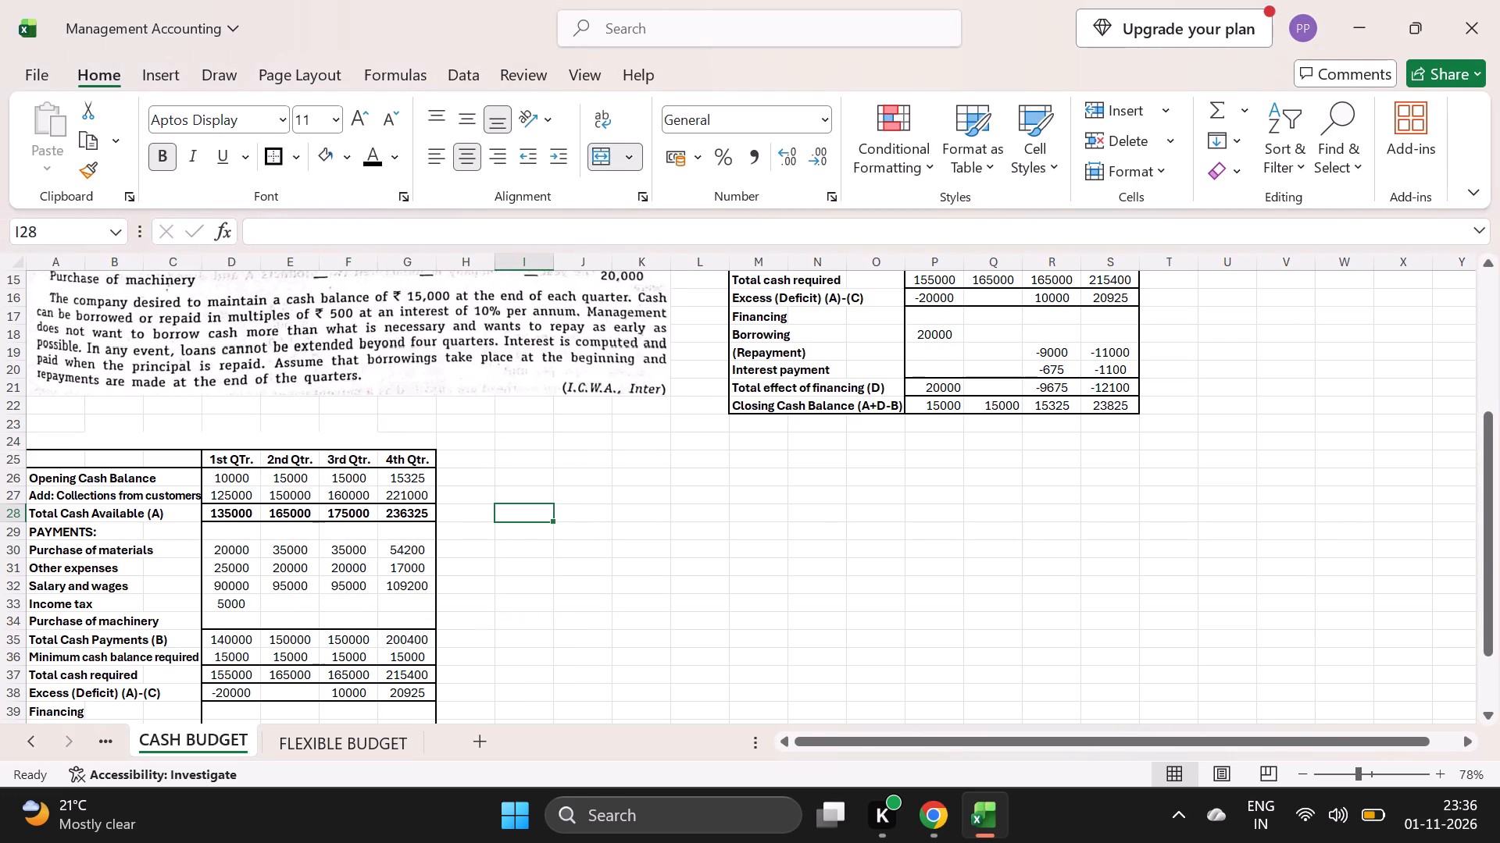
Check the sheet around the pasted table and save the workbook.
{"action": "scroll", "coordinate": [348, 424], "scroll_direction": "up", "scroll_amount": 1}
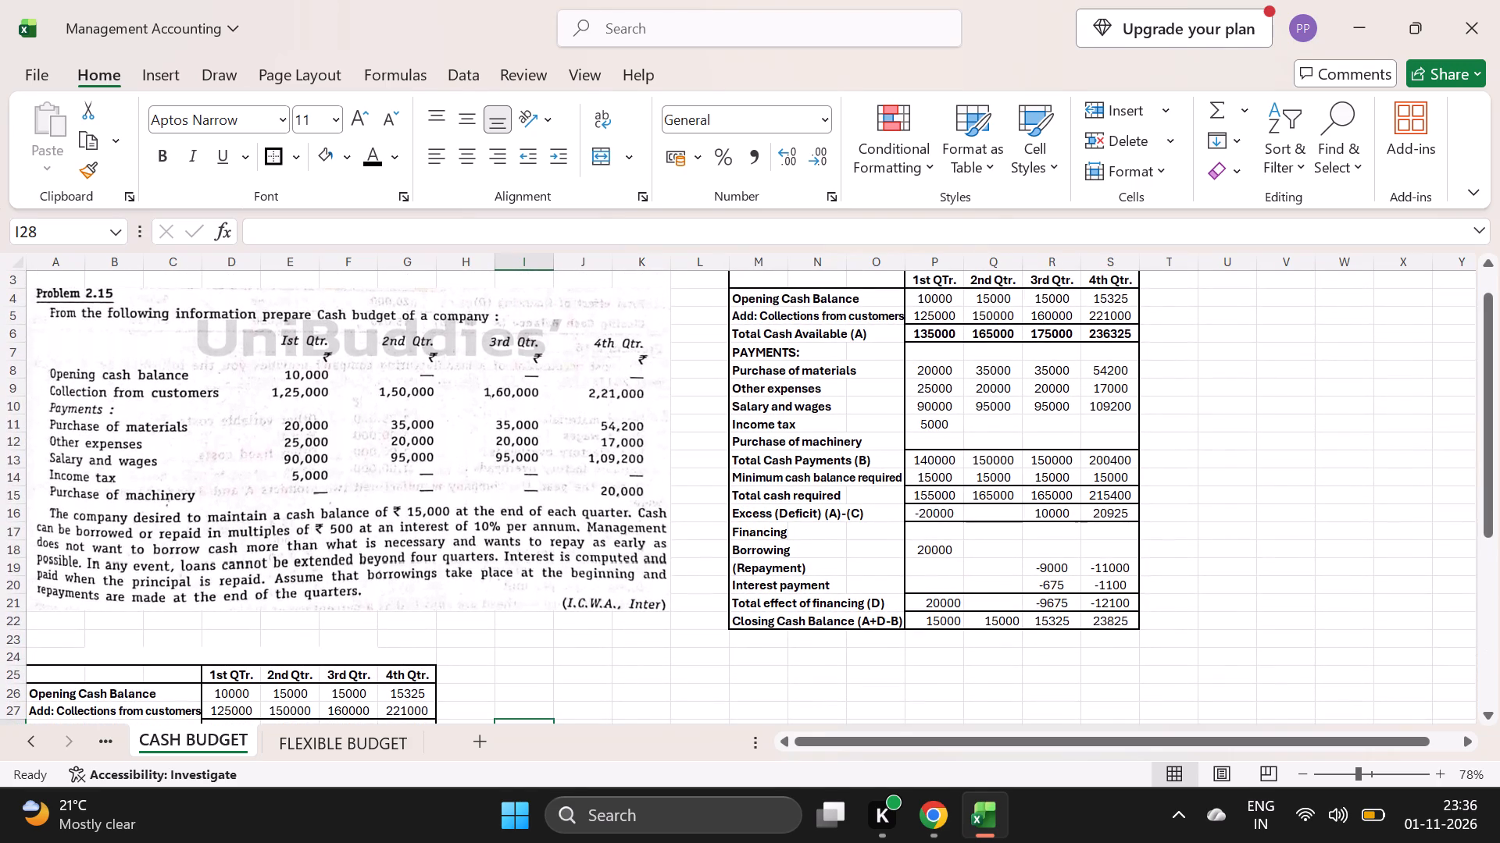
{"action": "scroll", "coordinate": [348, 424], "scroll_direction": "down", "scroll_amount": 1}
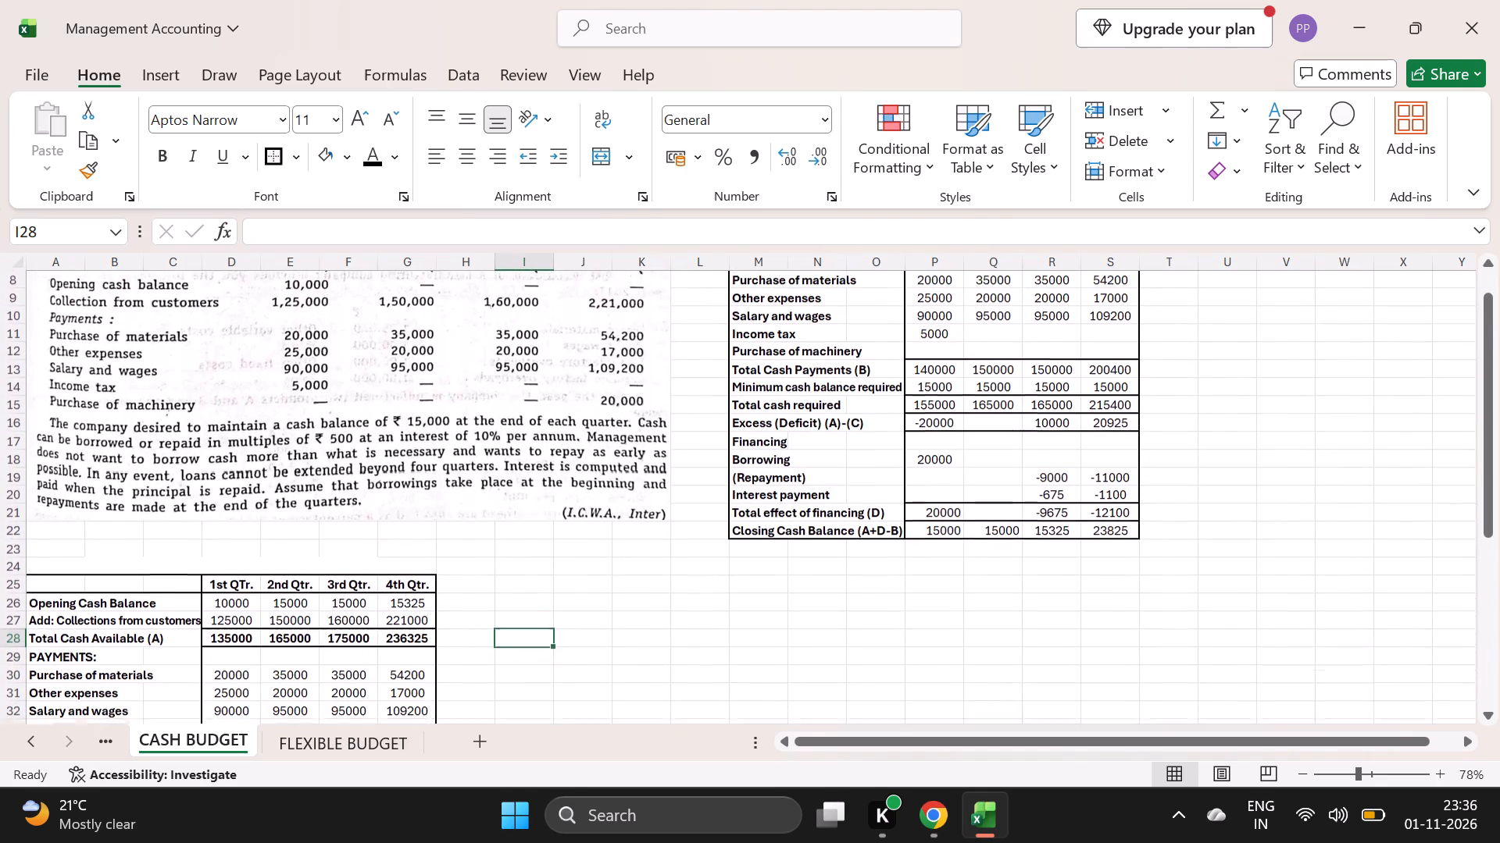
{"action": "scroll", "coordinate": [348, 424], "scroll_direction": "down", "scroll_amount": 1}
{"action": "left_click", "coordinate": [176, 548]}
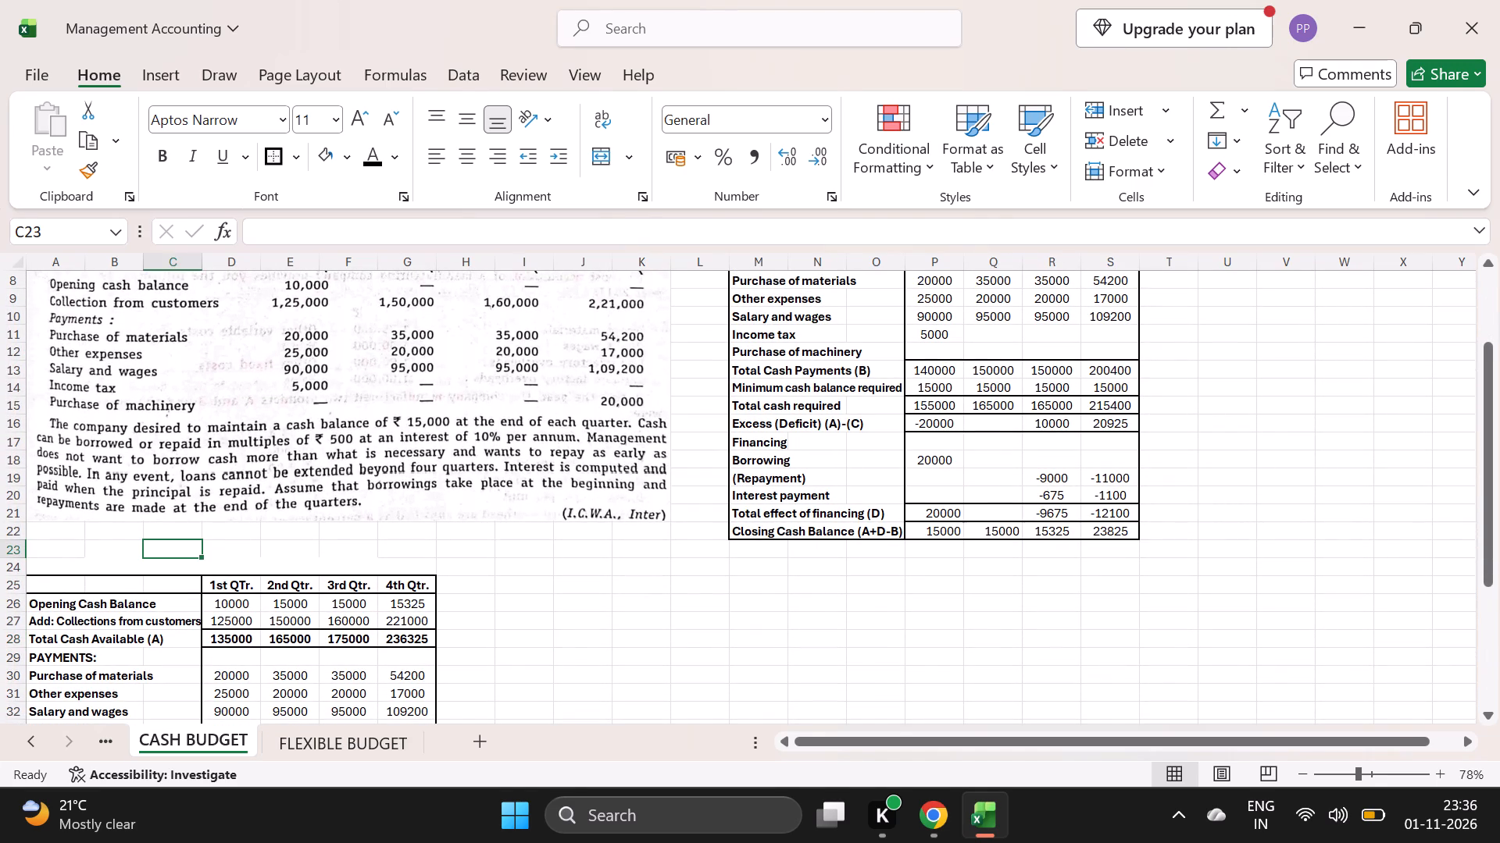
{"action": "scroll", "coordinate": [239, 549], "scroll_direction": "up", "scroll_amount": 2}
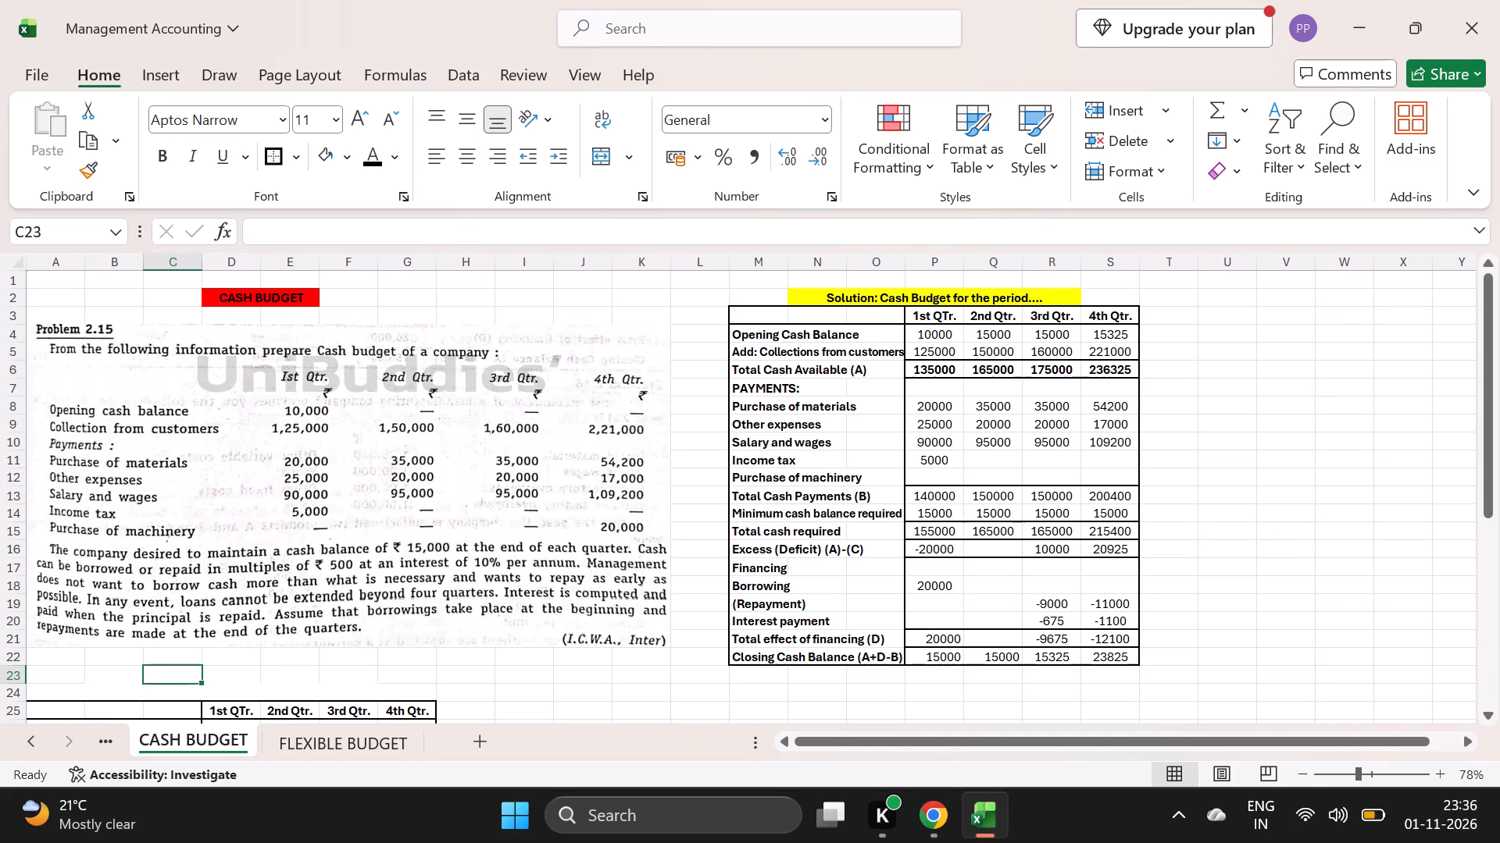
{"action": "key", "text": "ctrl+s"}
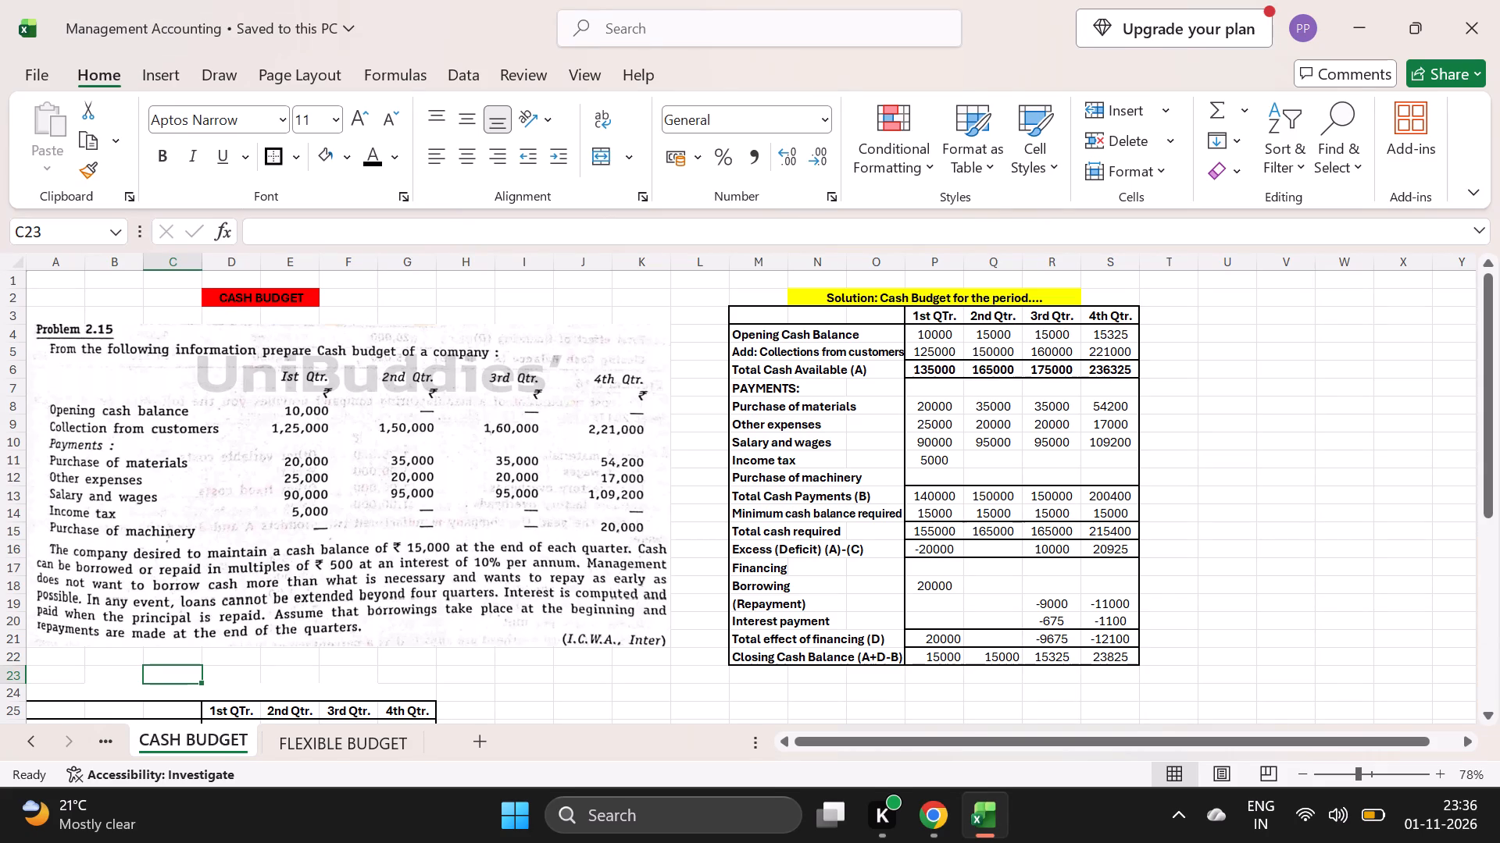
Delete the Problem 2.15 picture from the CASH BUDGET sheet.
{"action": "left_click", "coordinate": [201, 353]}
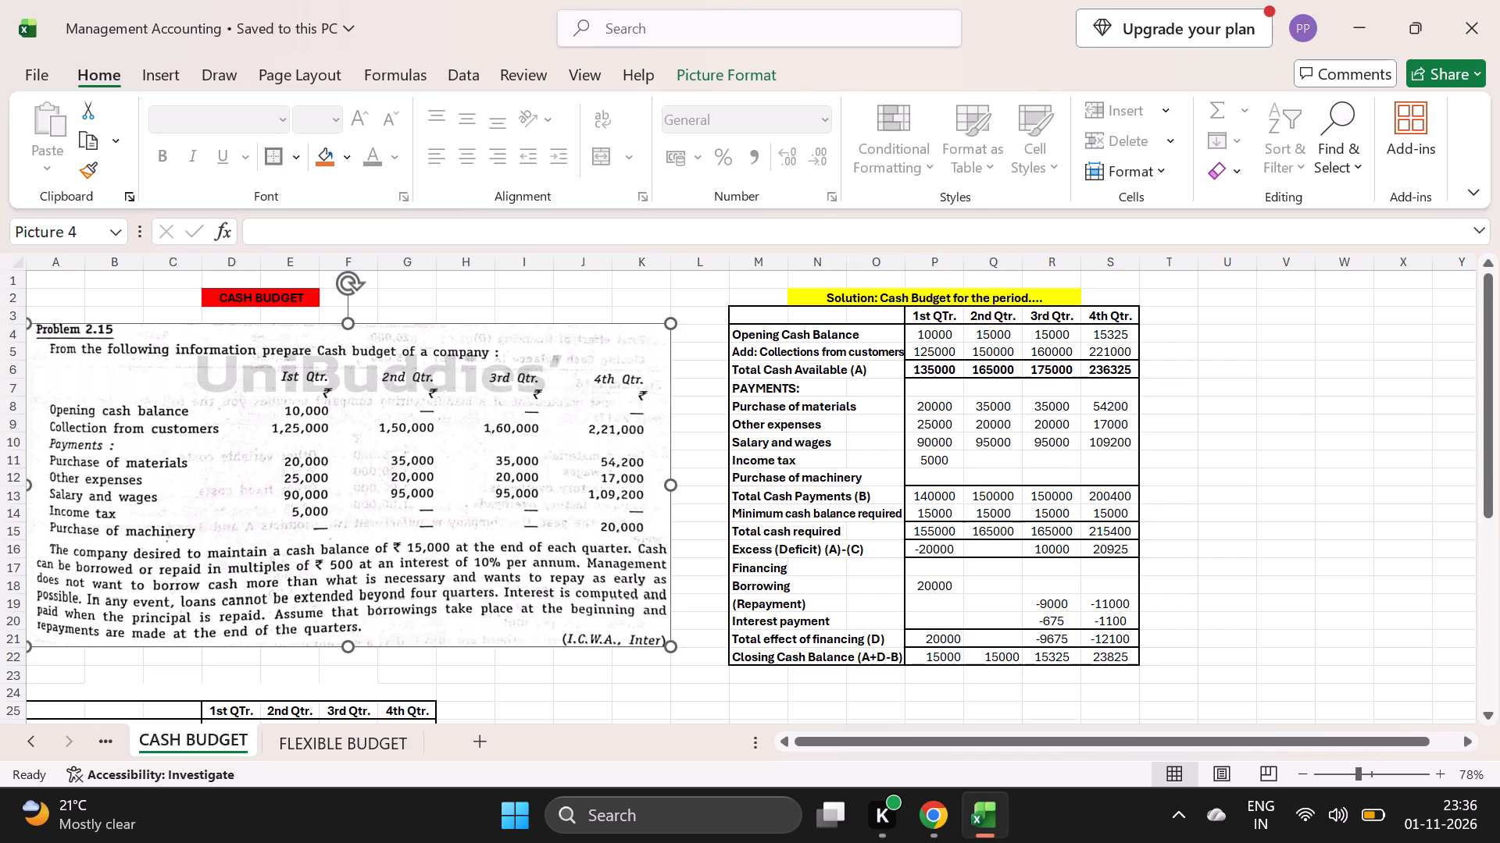
{"action": "double_click", "coordinate": [375, 551]}
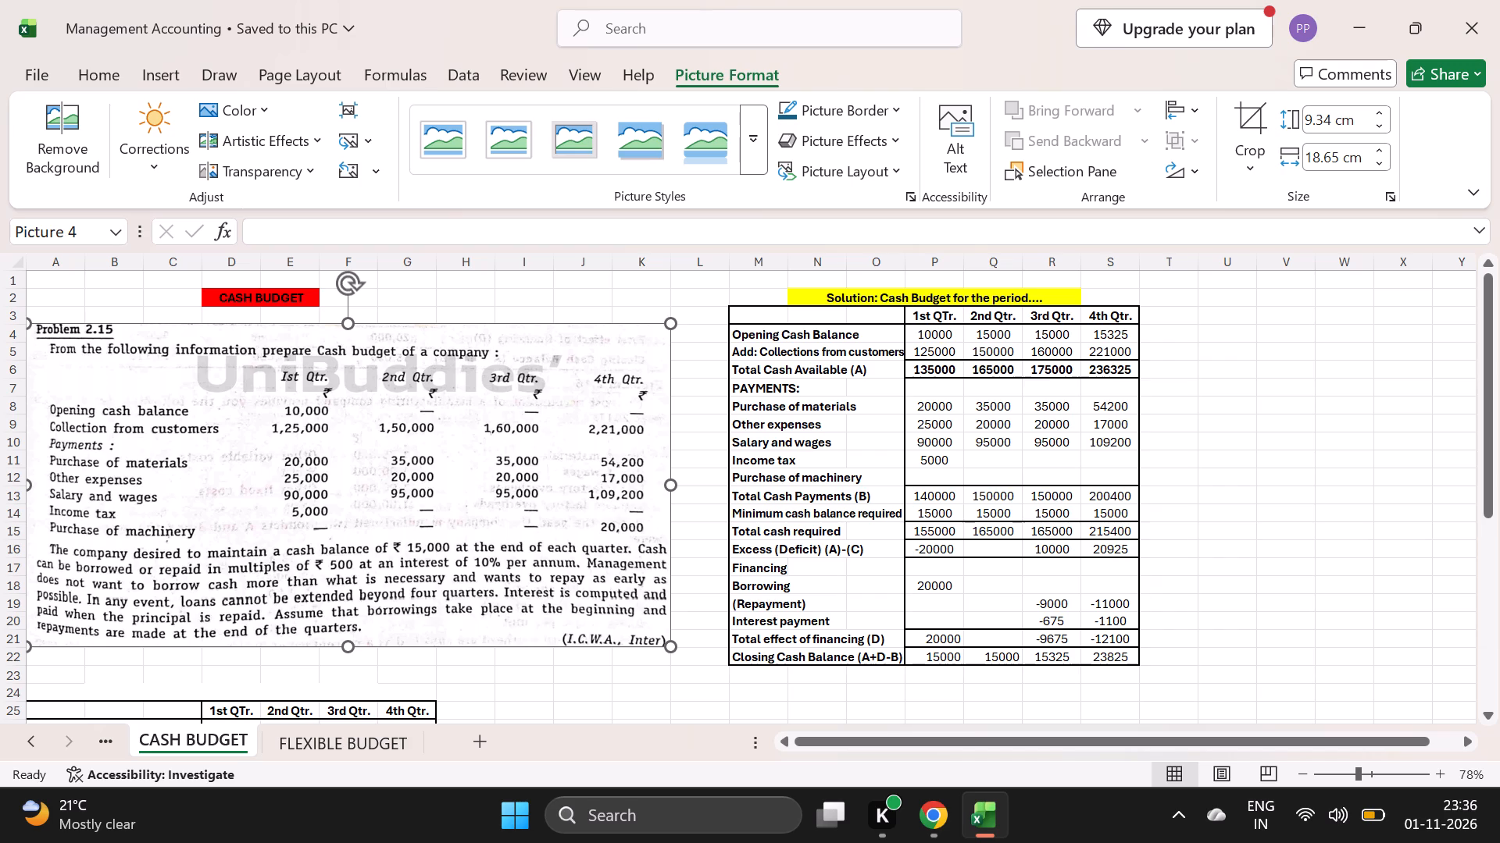
{"action": "key", "text": "ctrl+Delete"}
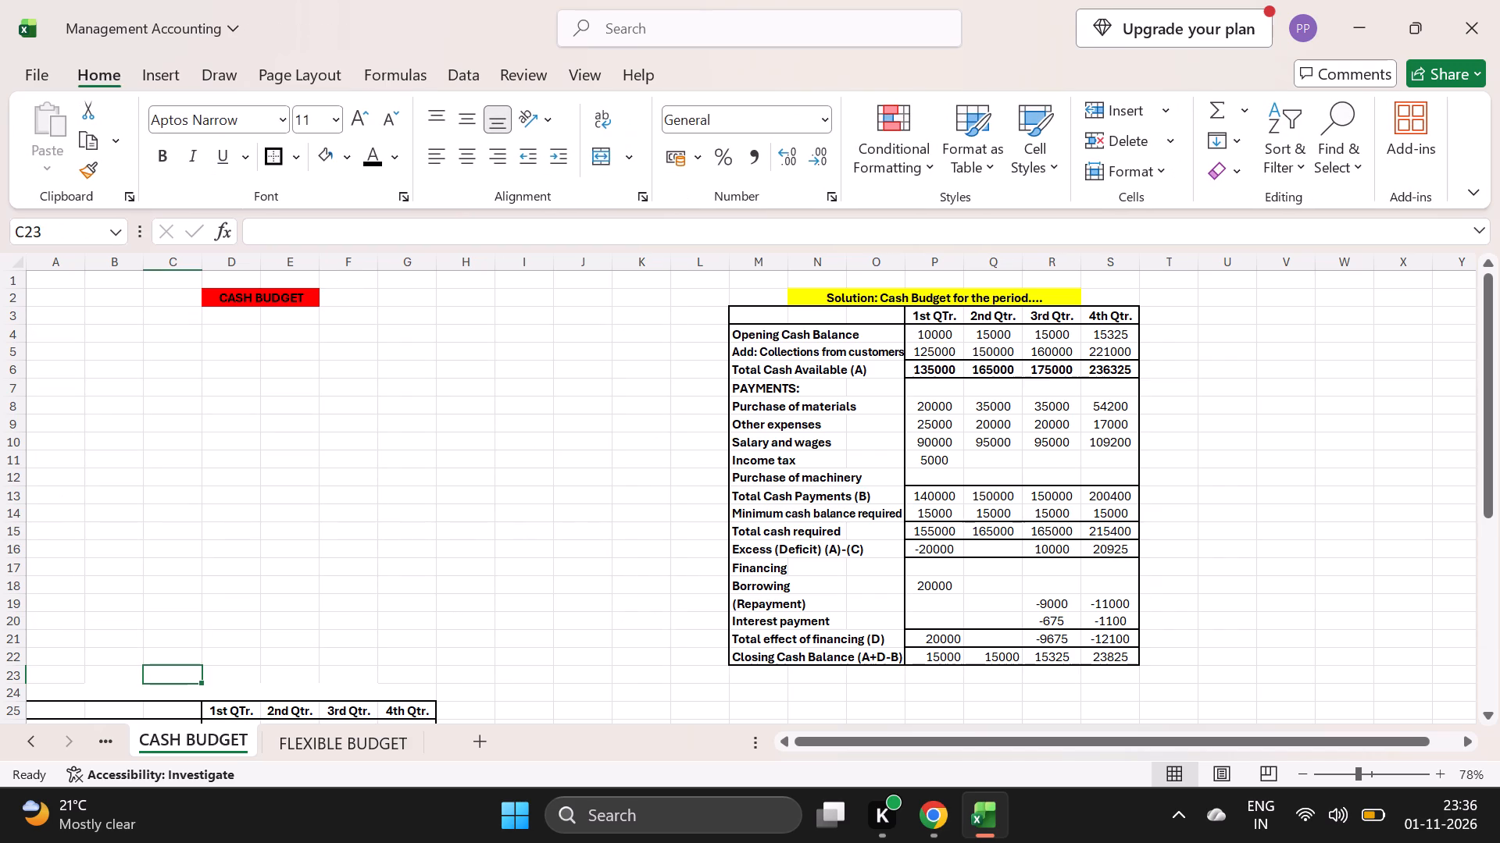
Widen columns D, E, F and G, which hold the four quarters of the pasted cash budget table.
{"action": "scroll", "coordinate": [449, 405], "scroll_direction": "down", "scroll_amount": 1}
{"action": "scroll", "coordinate": [374, 511], "scroll_direction": "down", "scroll_amount": 2}
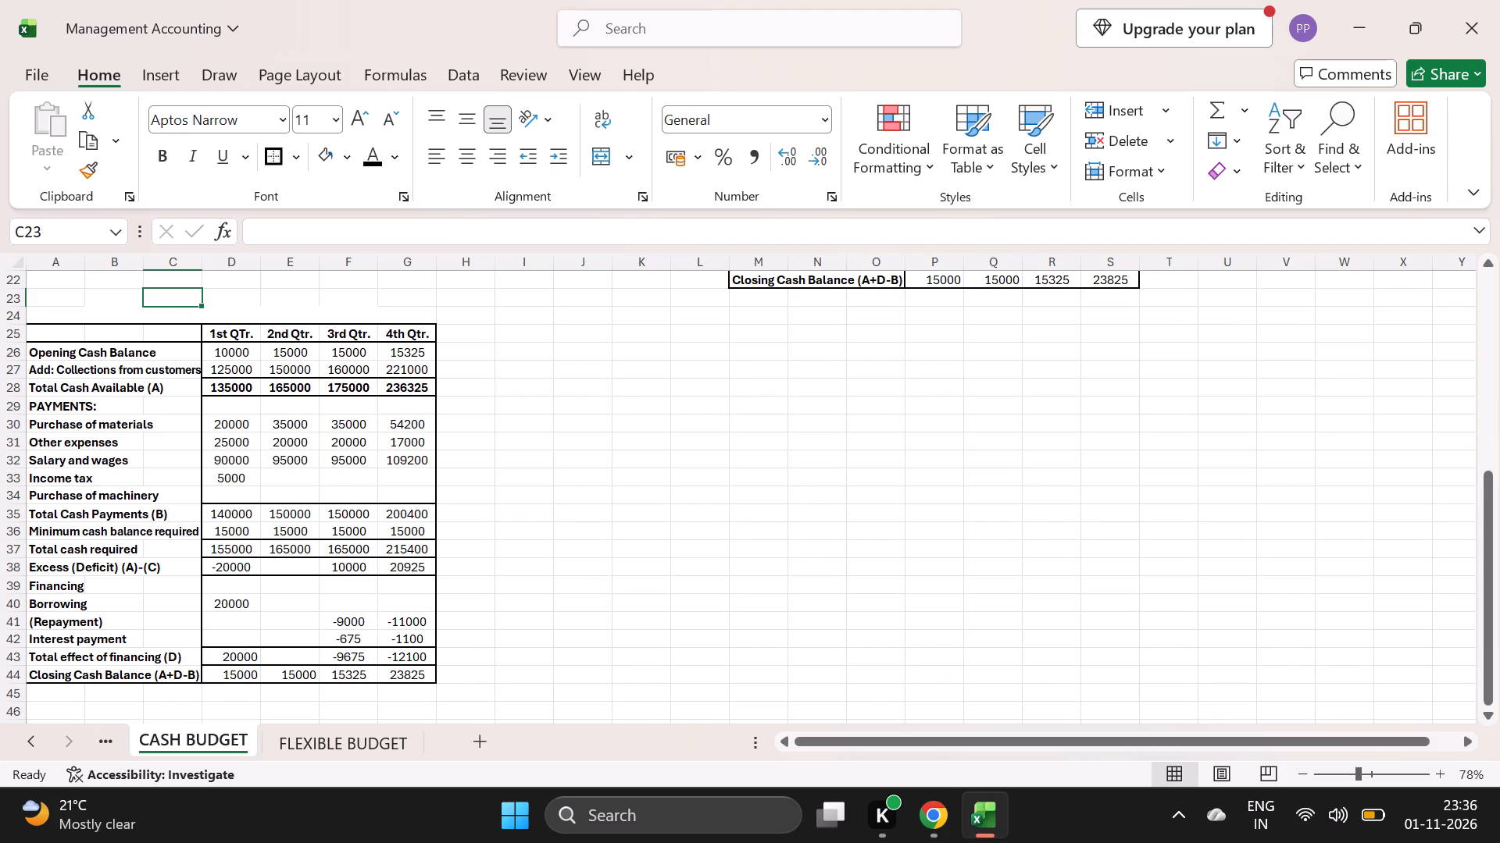
{"action": "scroll", "coordinate": [337, 439], "scroll_direction": "up", "scroll_amount": 4}
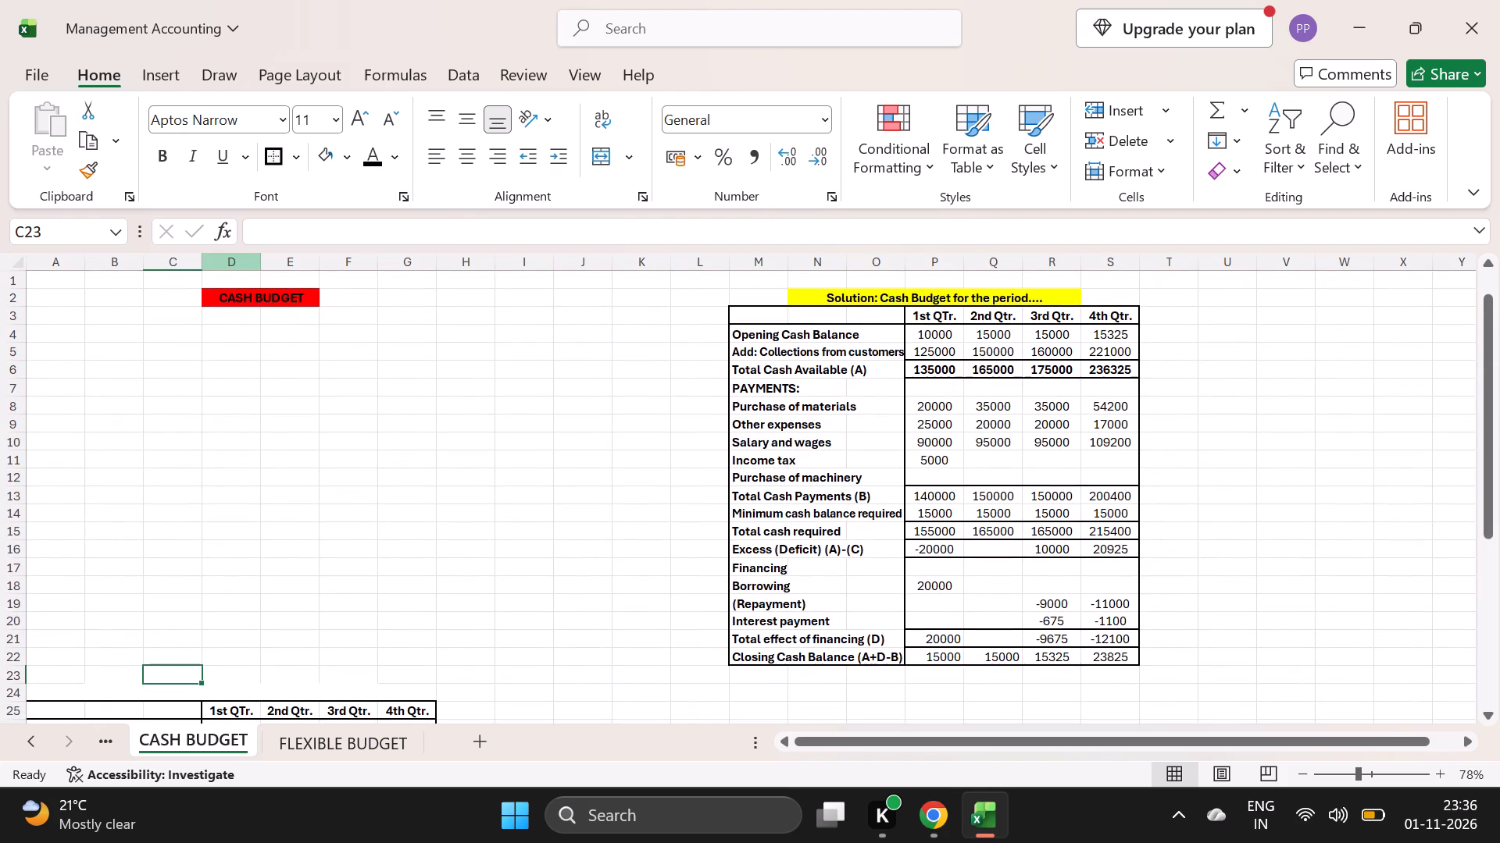
{"action": "left_click", "coordinate": [248, 271]}
{"action": "left_click_drag", "start_coordinate": [254, 265], "coordinate": [297, 265]}
{"action": "scroll", "coordinate": [429, 337], "scroll_direction": "down", "scroll_amount": 3}
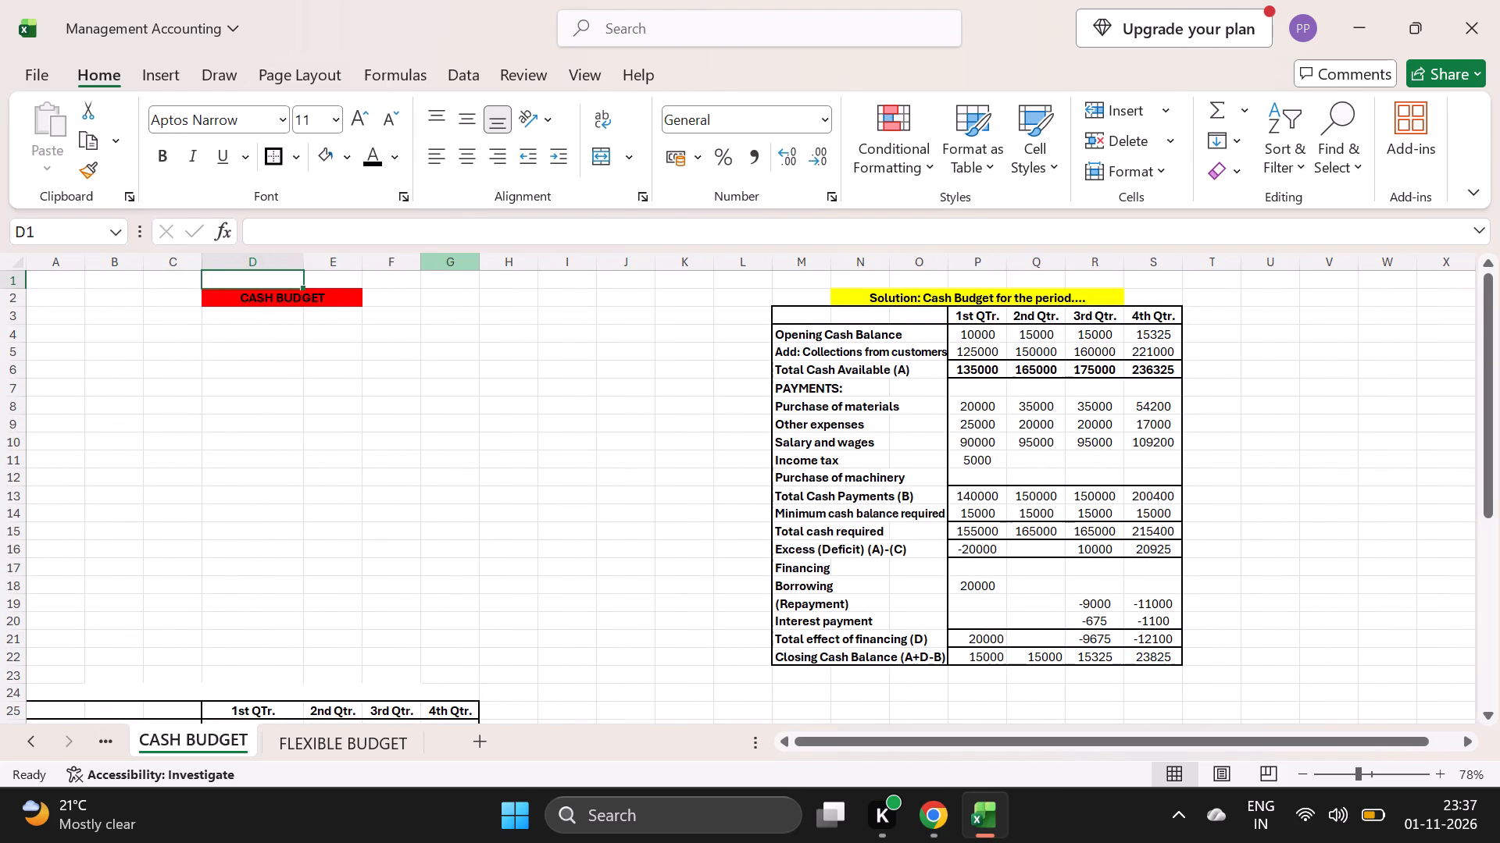
{"action": "scroll", "coordinate": [424, 481], "scroll_direction": "down", "scroll_amount": 2}
{"action": "scroll", "coordinate": [424, 481], "scroll_direction": "up", "scroll_amount": 1}
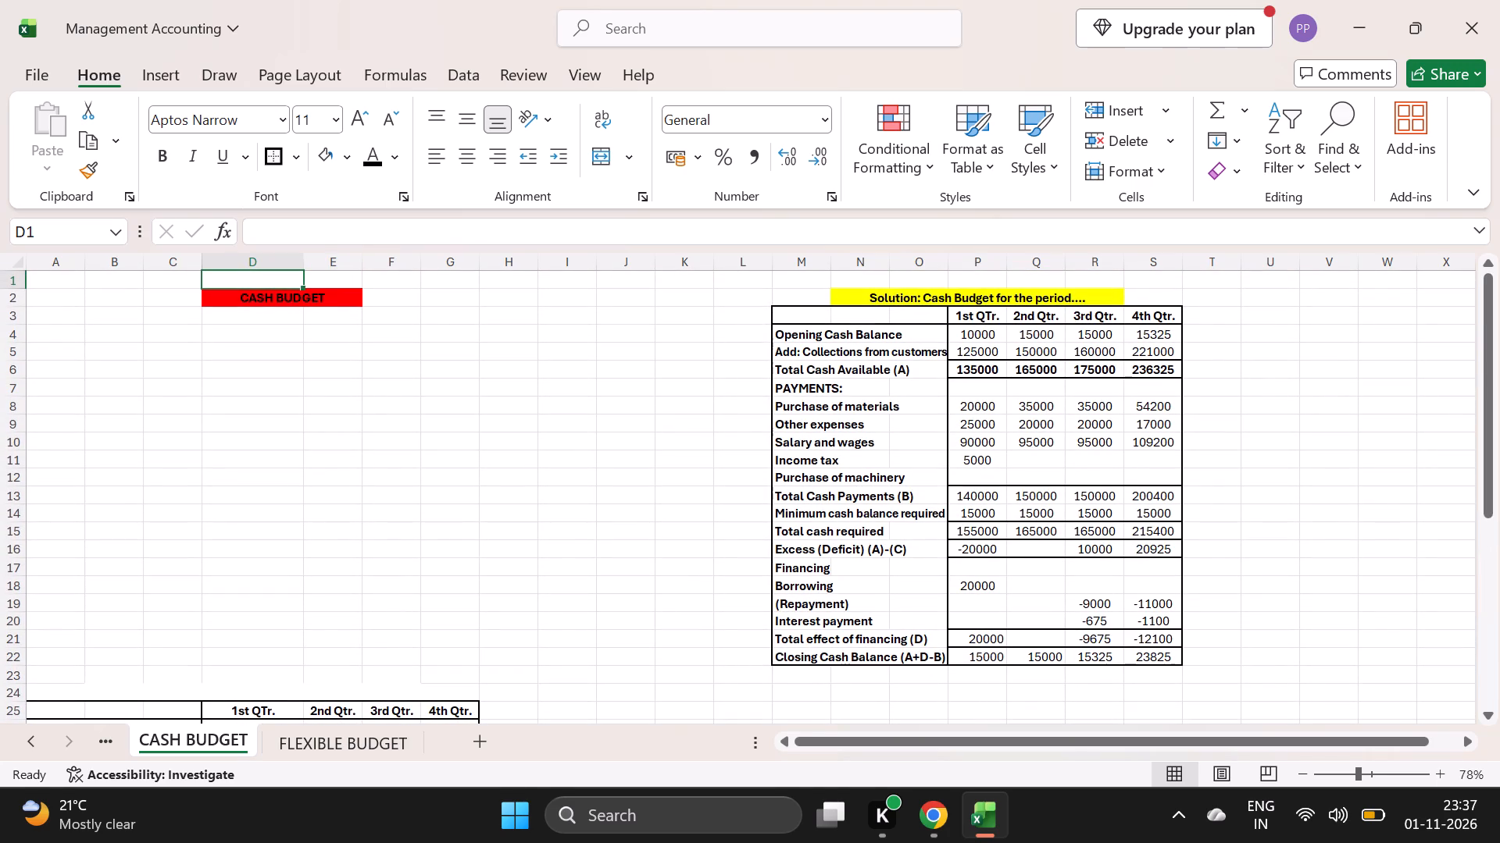
{"action": "left_click_drag", "start_coordinate": [356, 269], "coordinate": [392, 277]}
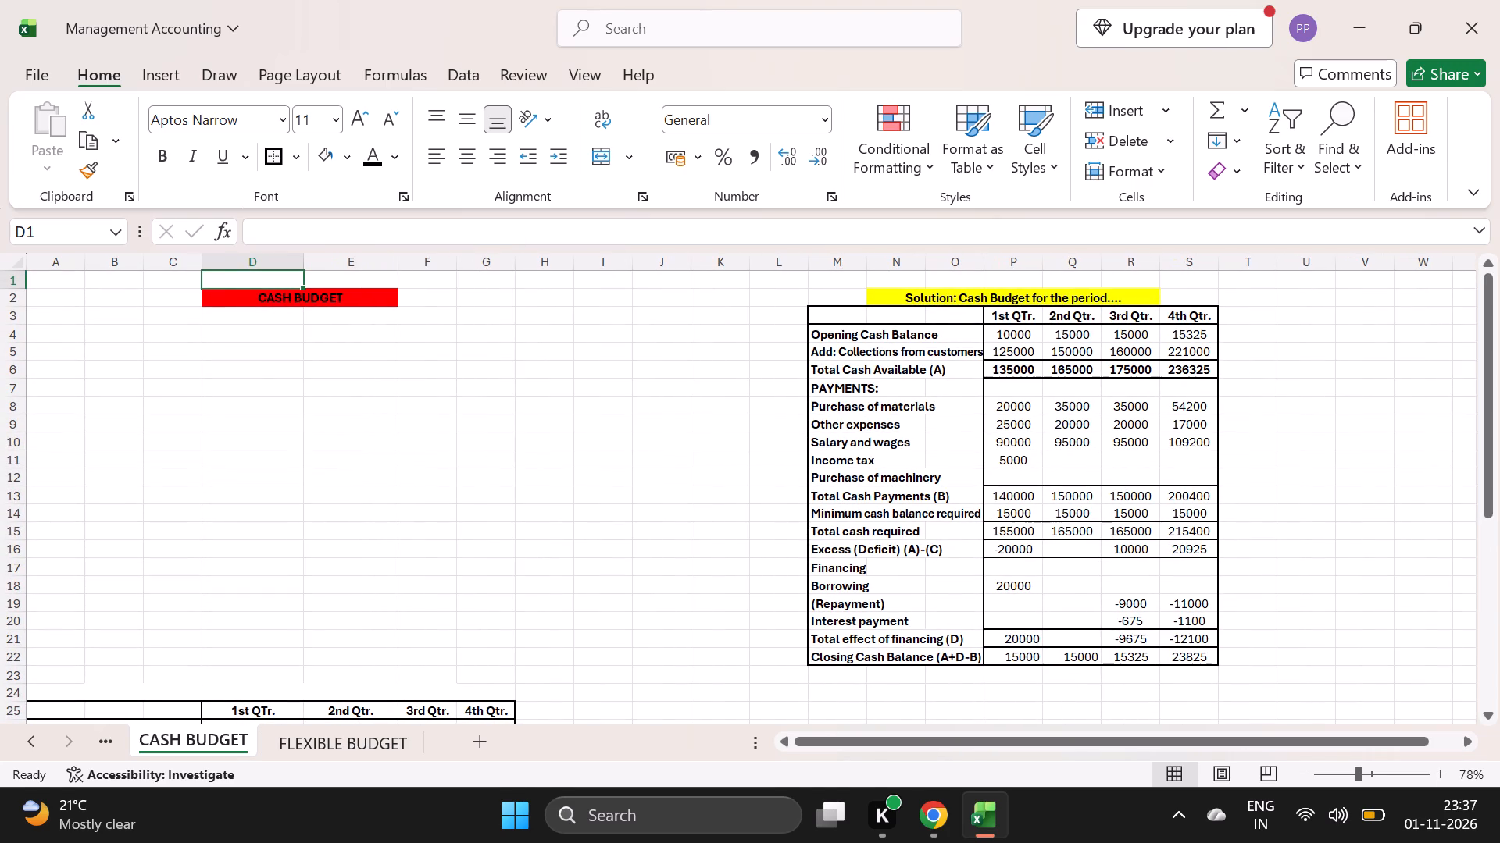
{"action": "left_click_drag", "start_coordinate": [455, 267], "coordinate": [477, 274]}
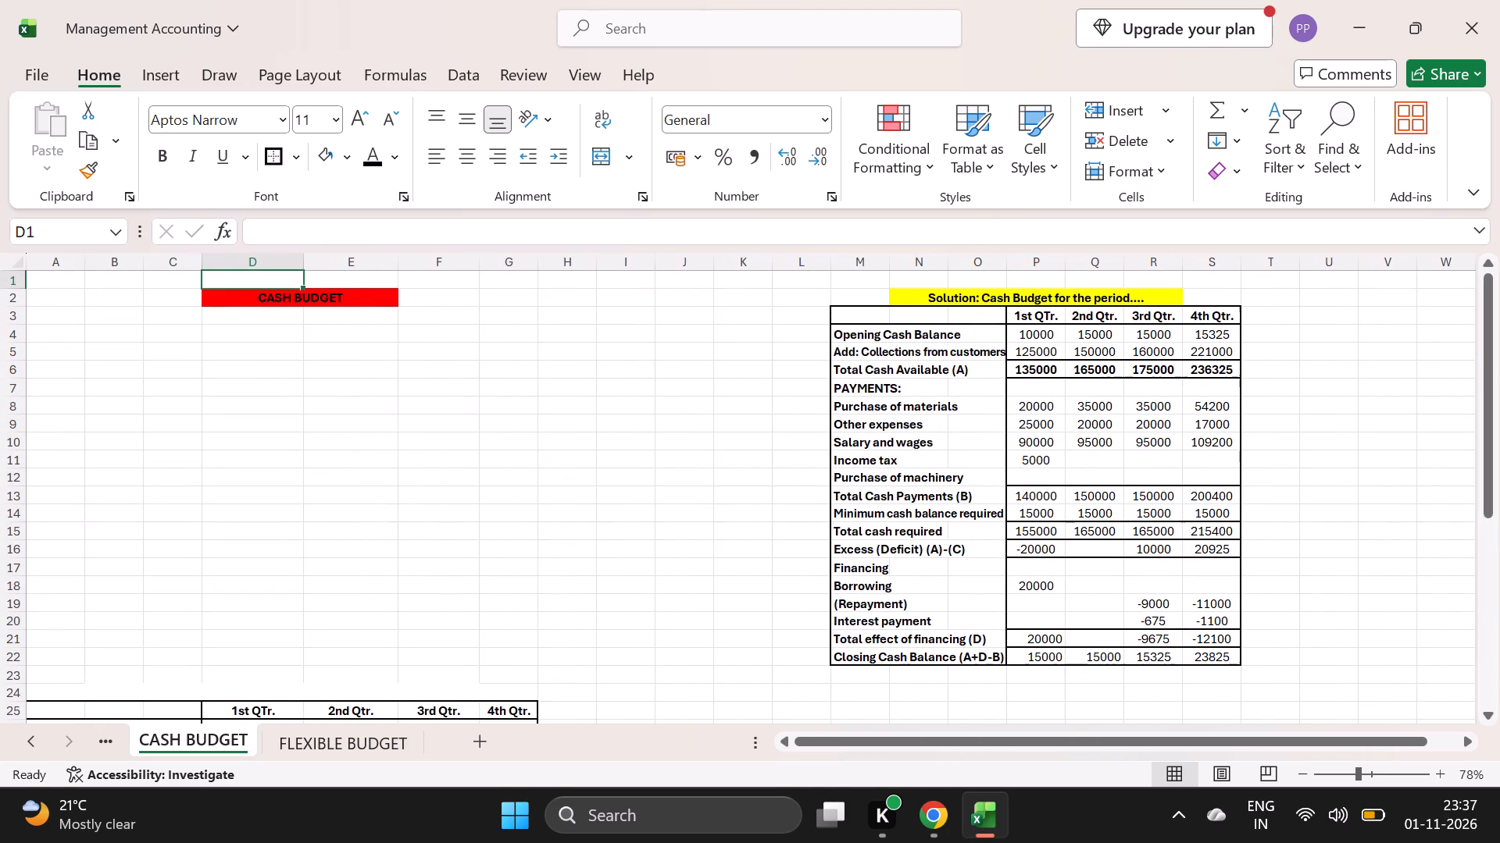
{"action": "left_click_drag", "start_coordinate": [536, 269], "coordinate": [560, 272]}
Look over the pasted cash budget table from its quarter headings to the closing cash balance at a larger zoom.
{"action": "scroll", "coordinate": [560, 272], "scroll_direction": "down", "scroll_amount": 2}
{"action": "scroll", "coordinate": [588, 272], "scroll_direction": "right", "scroll_amount": 3}
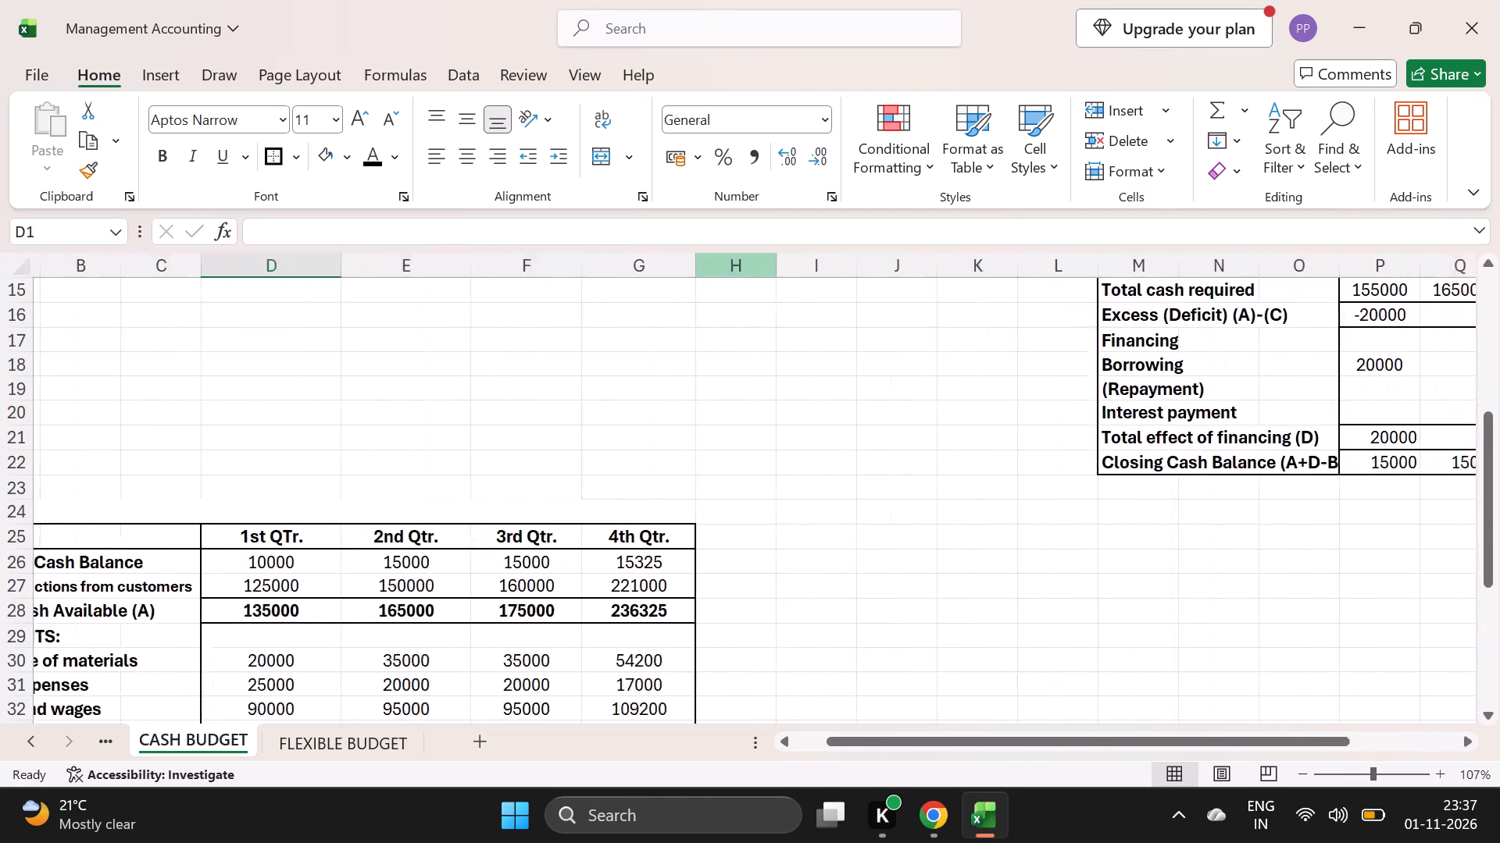
{"action": "scroll", "coordinate": [588, 272], "scroll_direction": "right", "scroll_amount": 3}
{"action": "scroll", "coordinate": [588, 272], "scroll_direction": "down", "scroll_amount": 2}
{"action": "scroll", "coordinate": [588, 272], "scroll_direction": "up", "scroll_amount": 1}
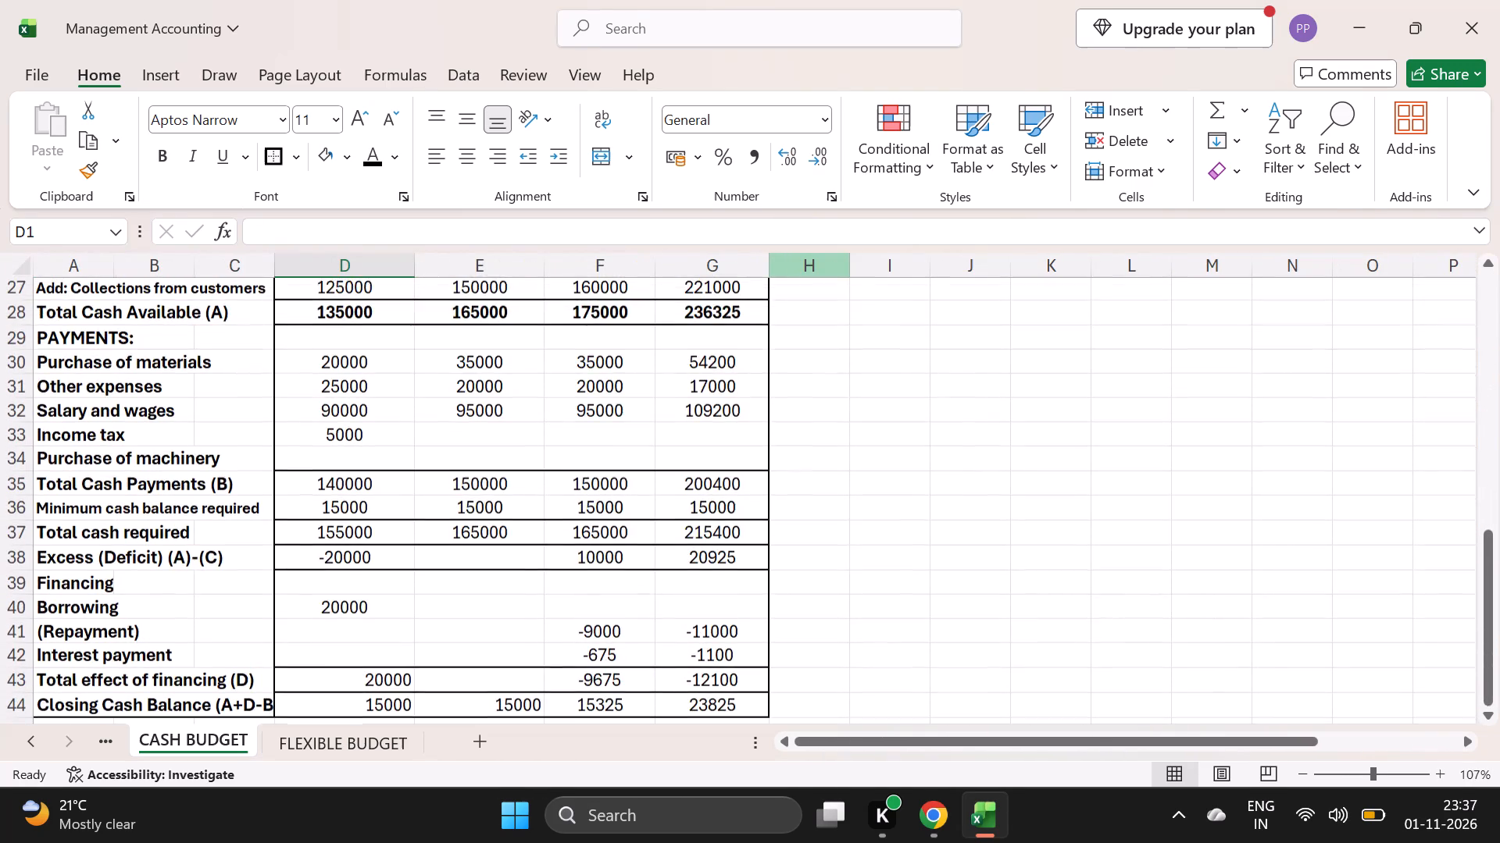
{"action": "scroll", "coordinate": [588, 272], "scroll_direction": "up", "scroll_amount": 3}
{"action": "scroll", "coordinate": [588, 272], "scroll_direction": "down", "scroll_amount": 1}
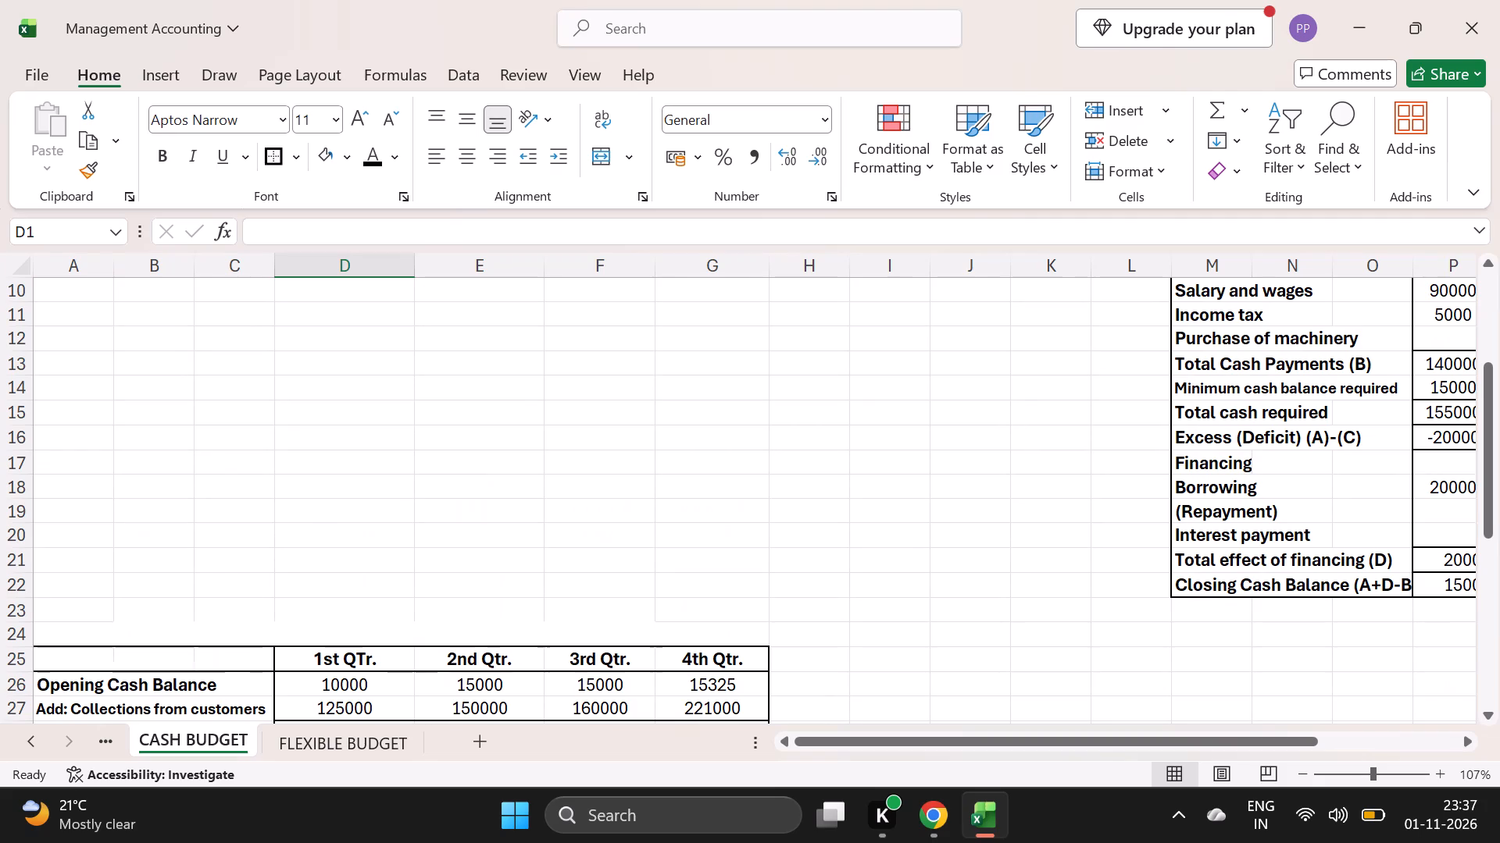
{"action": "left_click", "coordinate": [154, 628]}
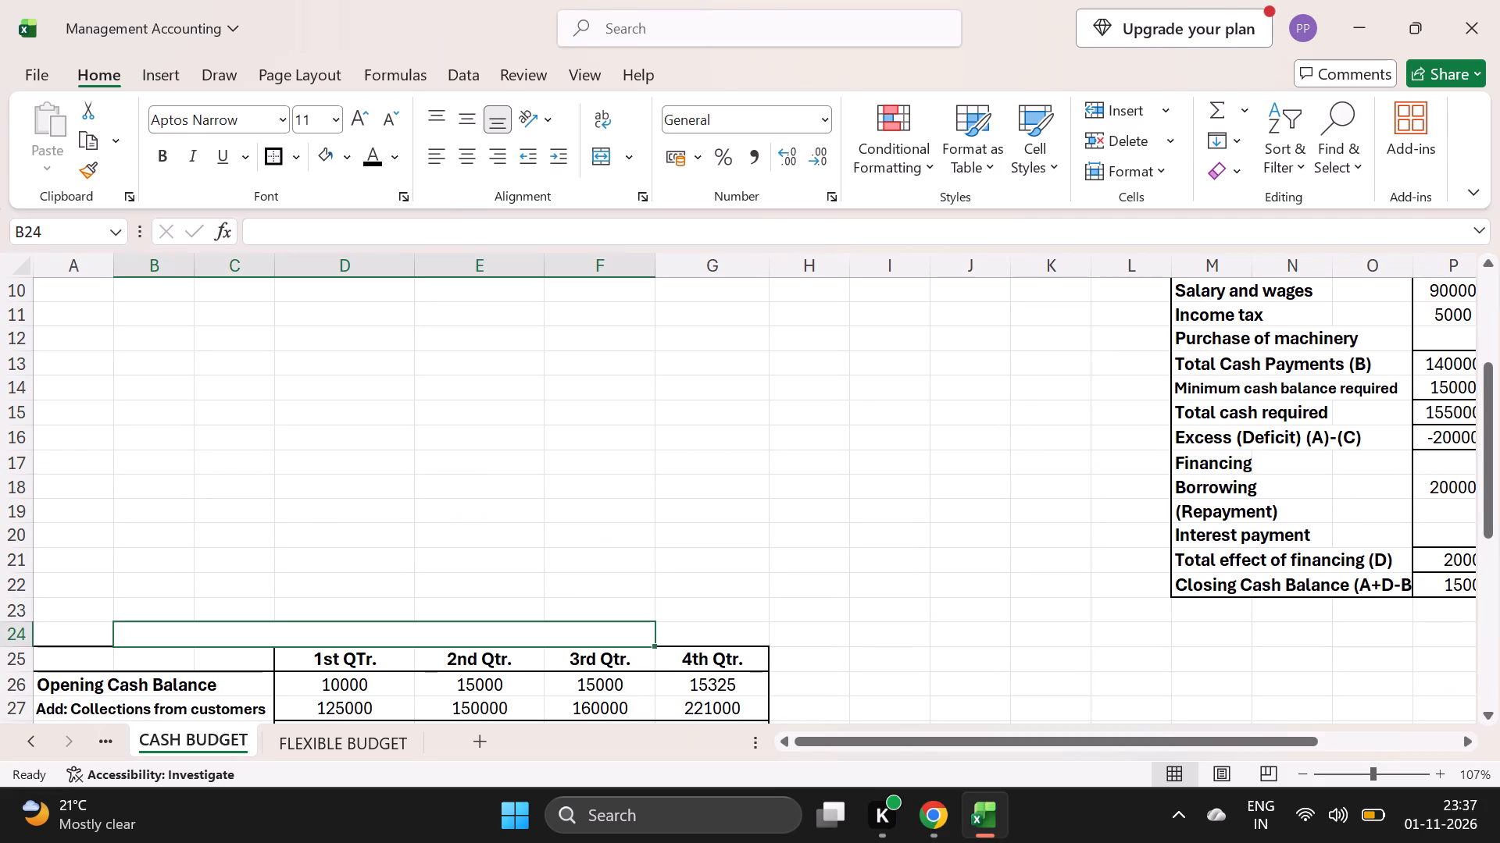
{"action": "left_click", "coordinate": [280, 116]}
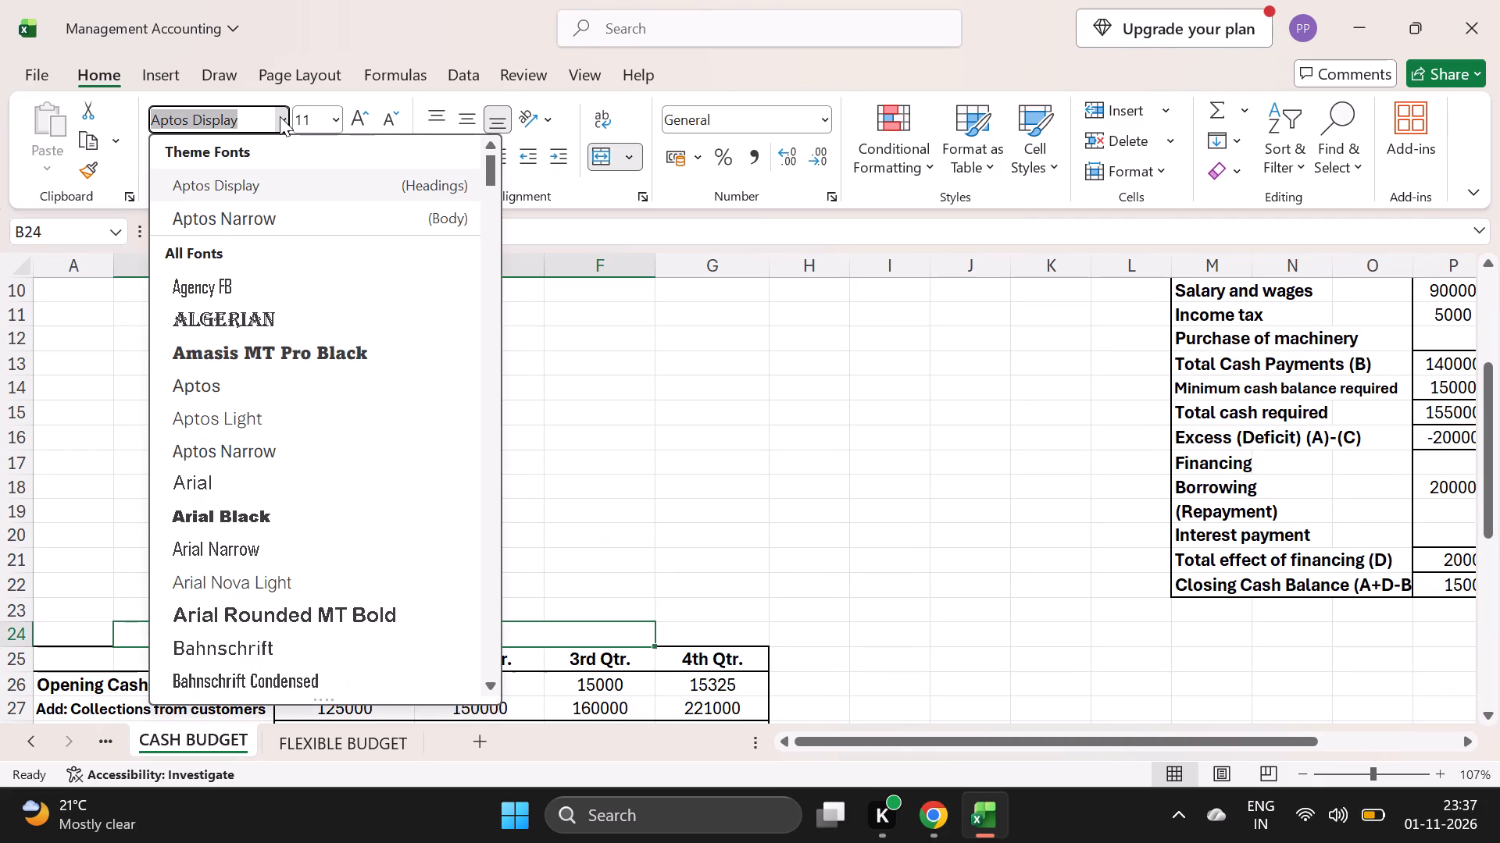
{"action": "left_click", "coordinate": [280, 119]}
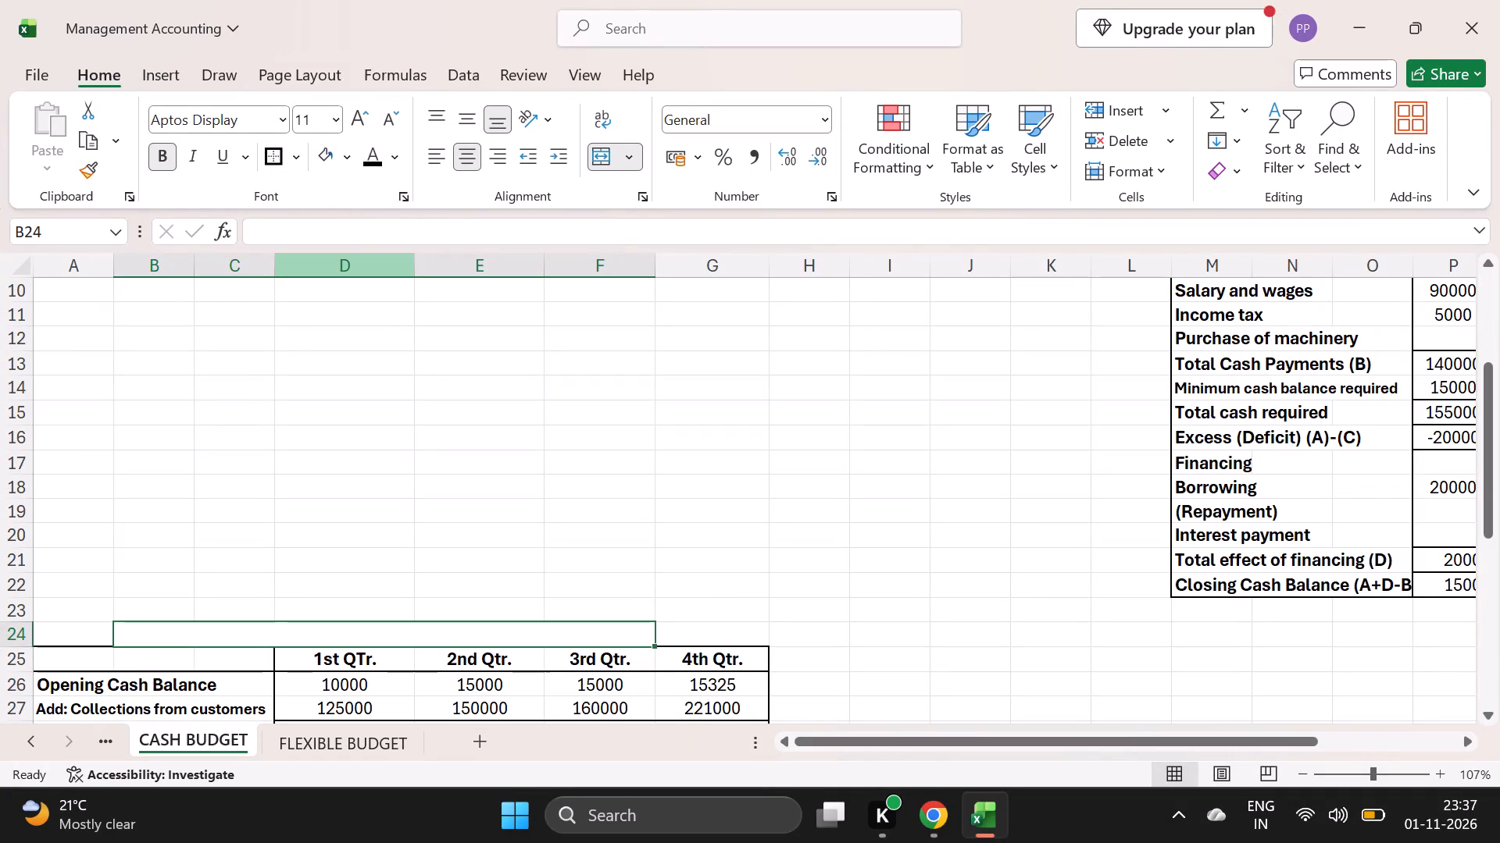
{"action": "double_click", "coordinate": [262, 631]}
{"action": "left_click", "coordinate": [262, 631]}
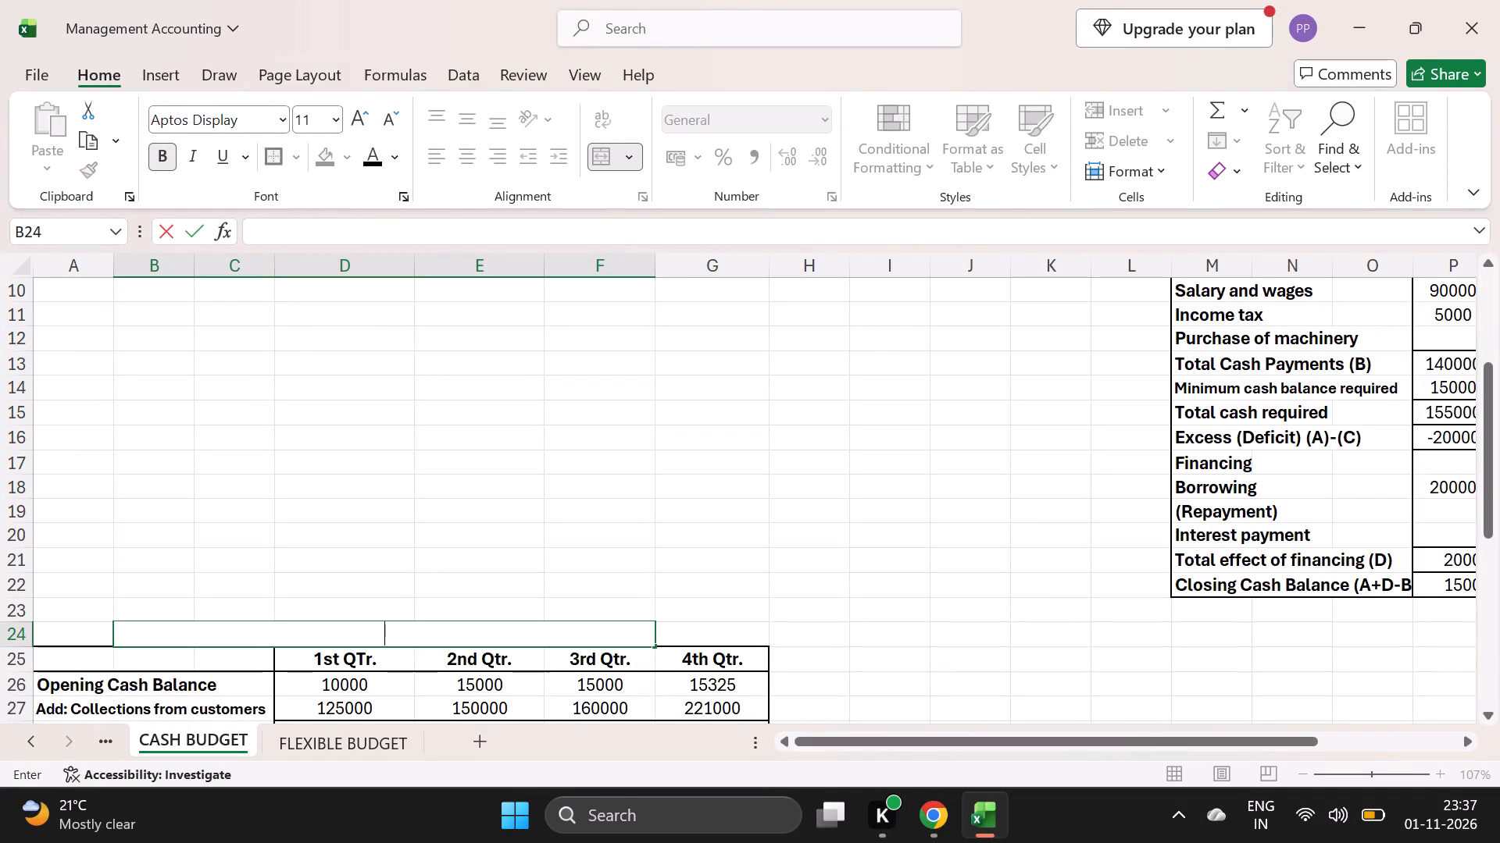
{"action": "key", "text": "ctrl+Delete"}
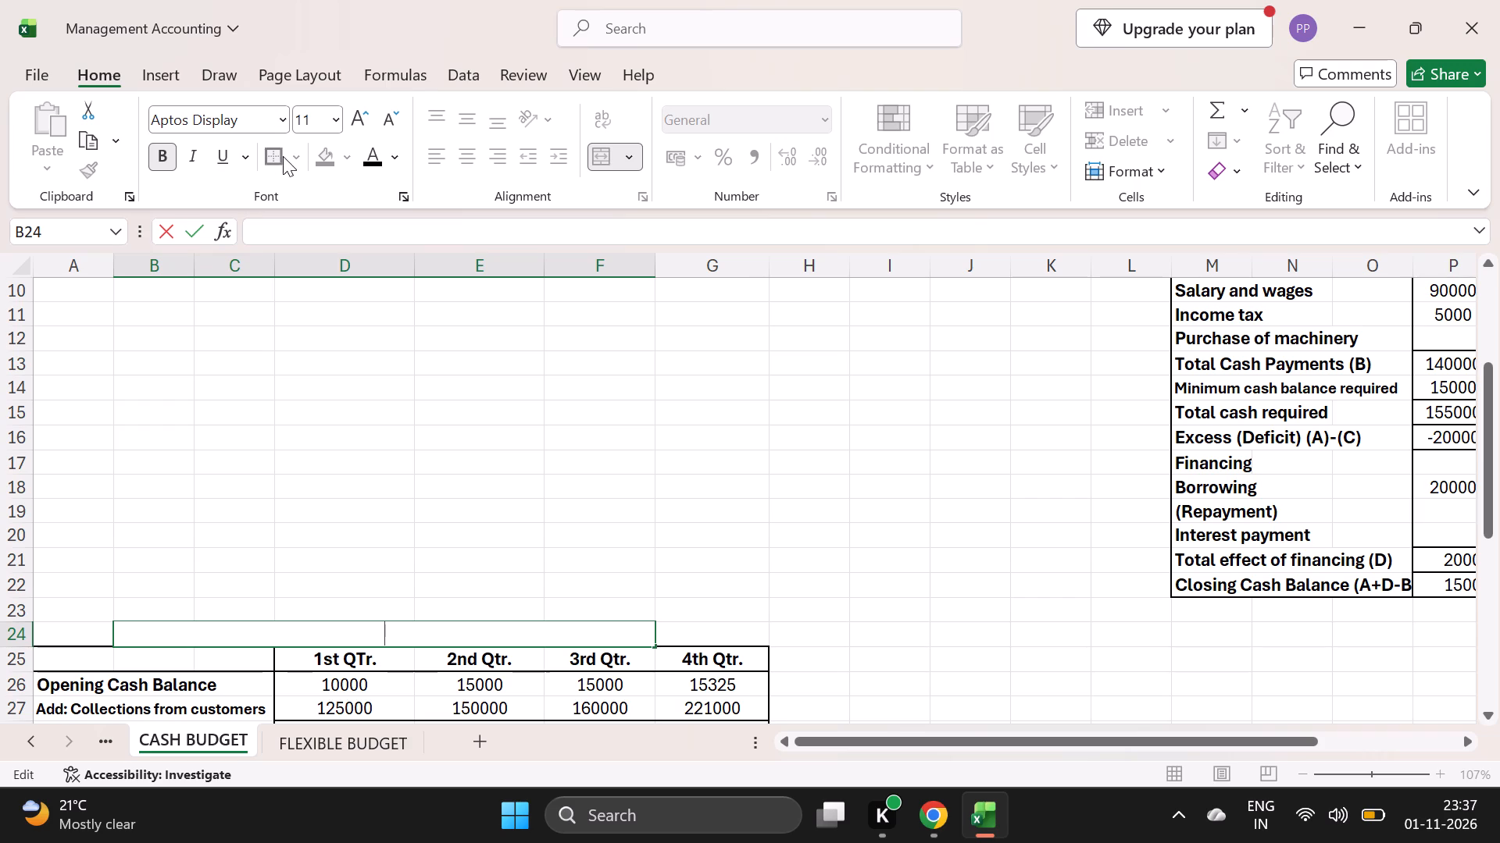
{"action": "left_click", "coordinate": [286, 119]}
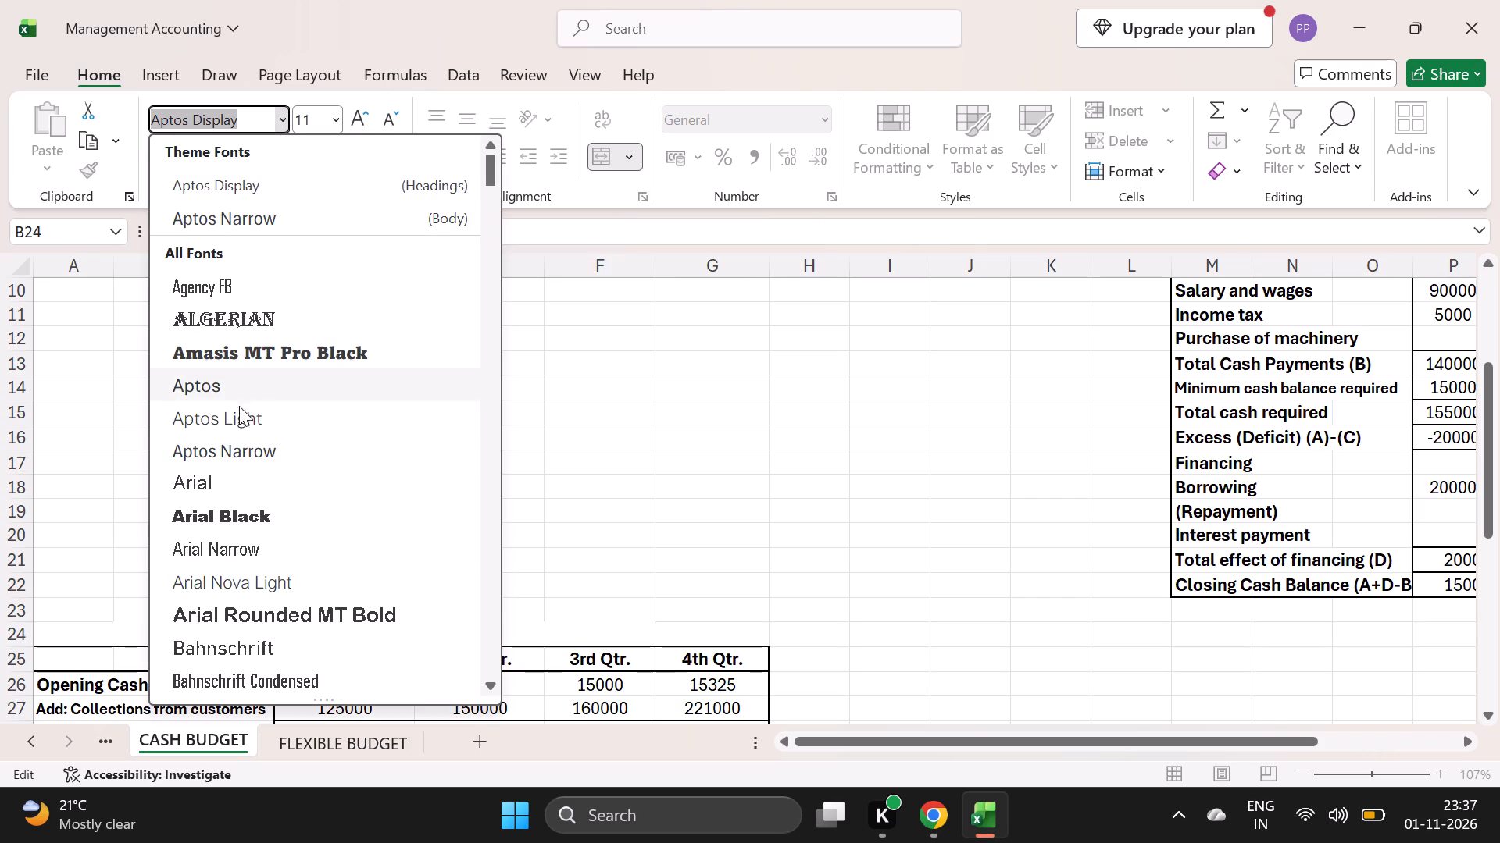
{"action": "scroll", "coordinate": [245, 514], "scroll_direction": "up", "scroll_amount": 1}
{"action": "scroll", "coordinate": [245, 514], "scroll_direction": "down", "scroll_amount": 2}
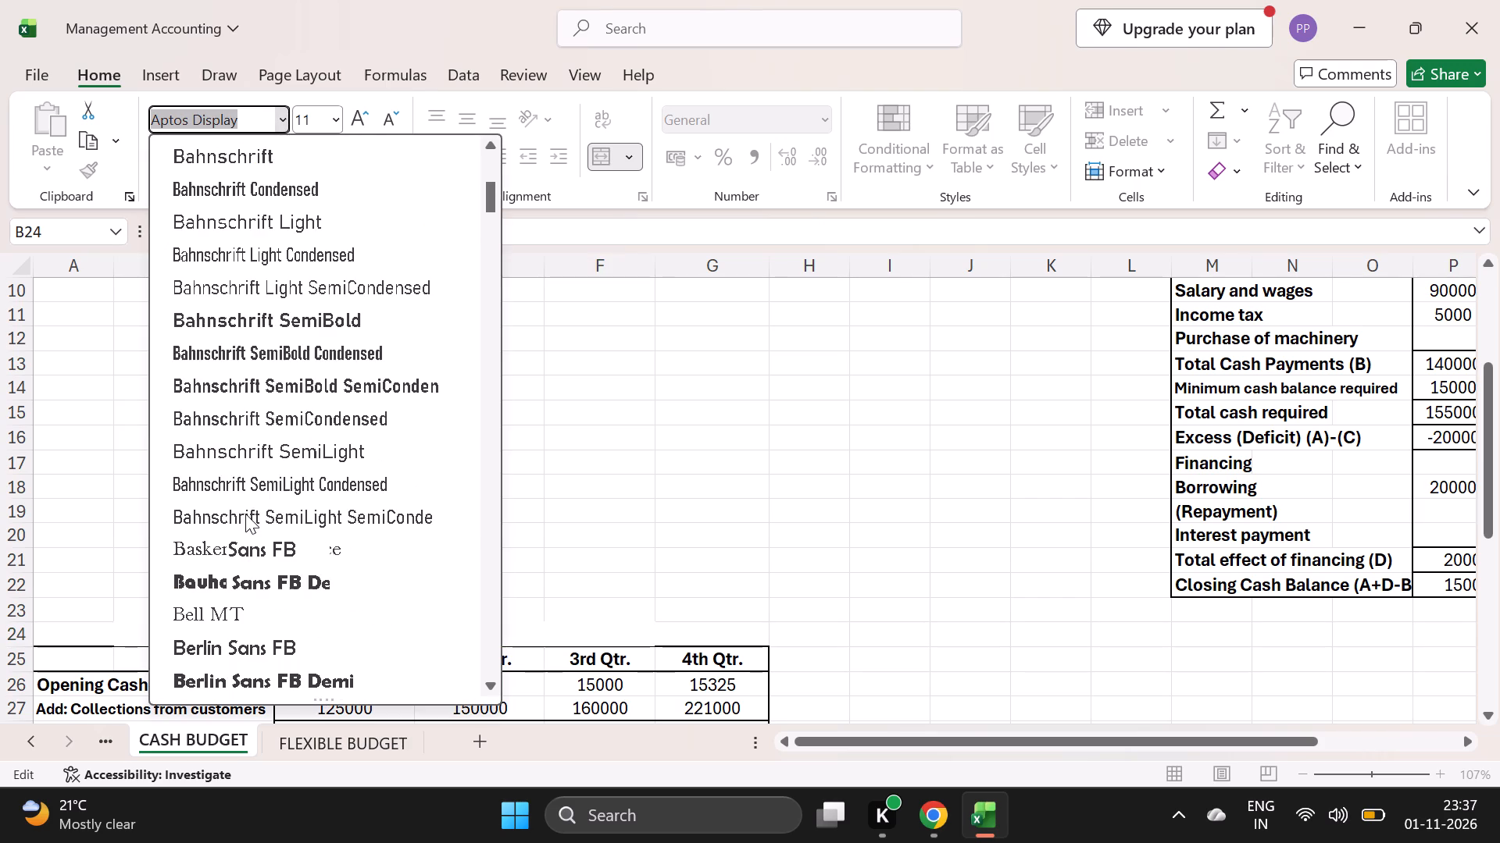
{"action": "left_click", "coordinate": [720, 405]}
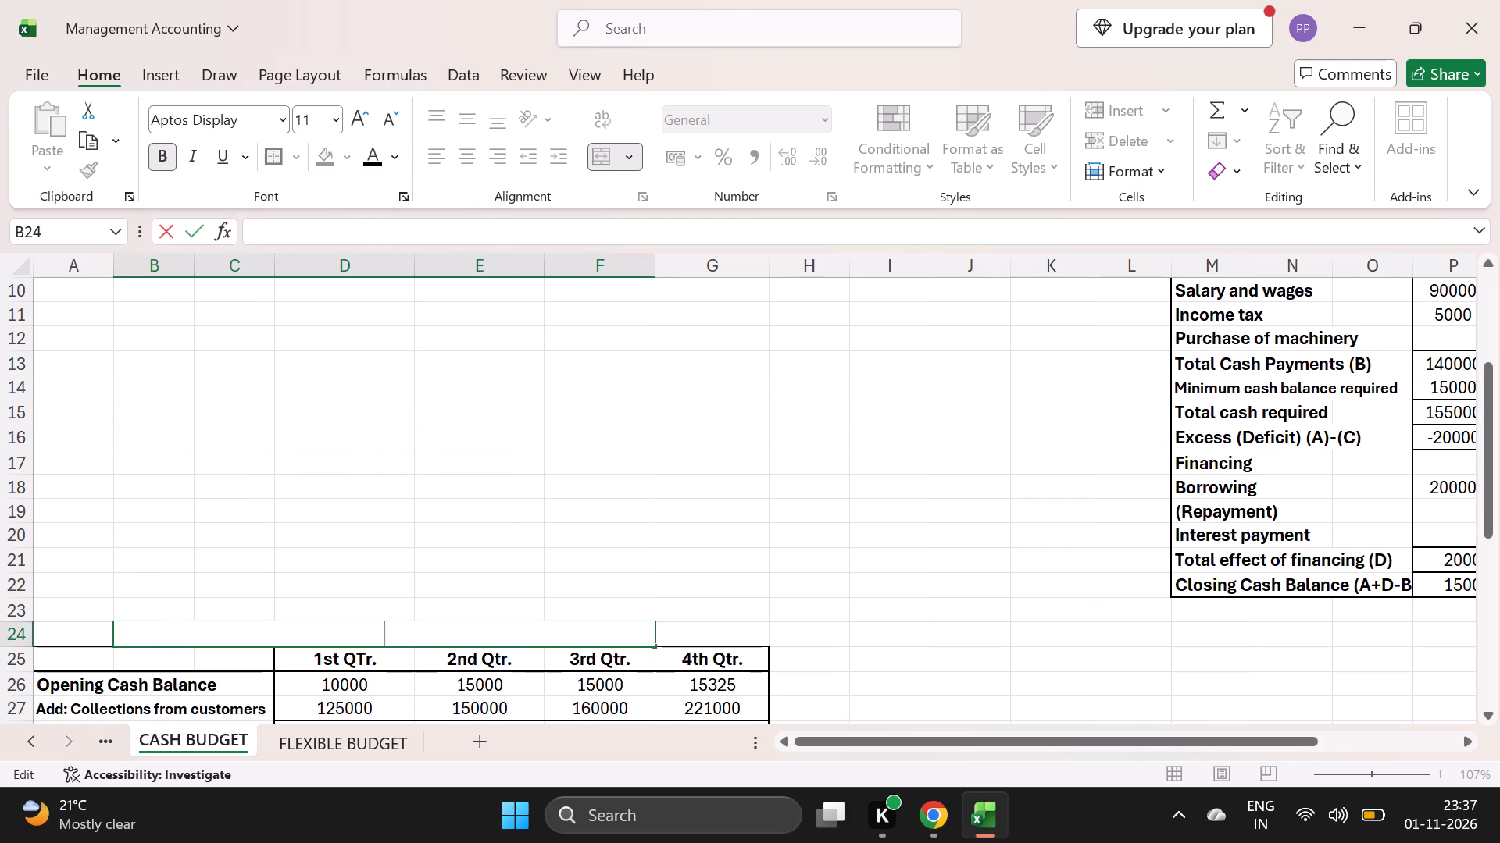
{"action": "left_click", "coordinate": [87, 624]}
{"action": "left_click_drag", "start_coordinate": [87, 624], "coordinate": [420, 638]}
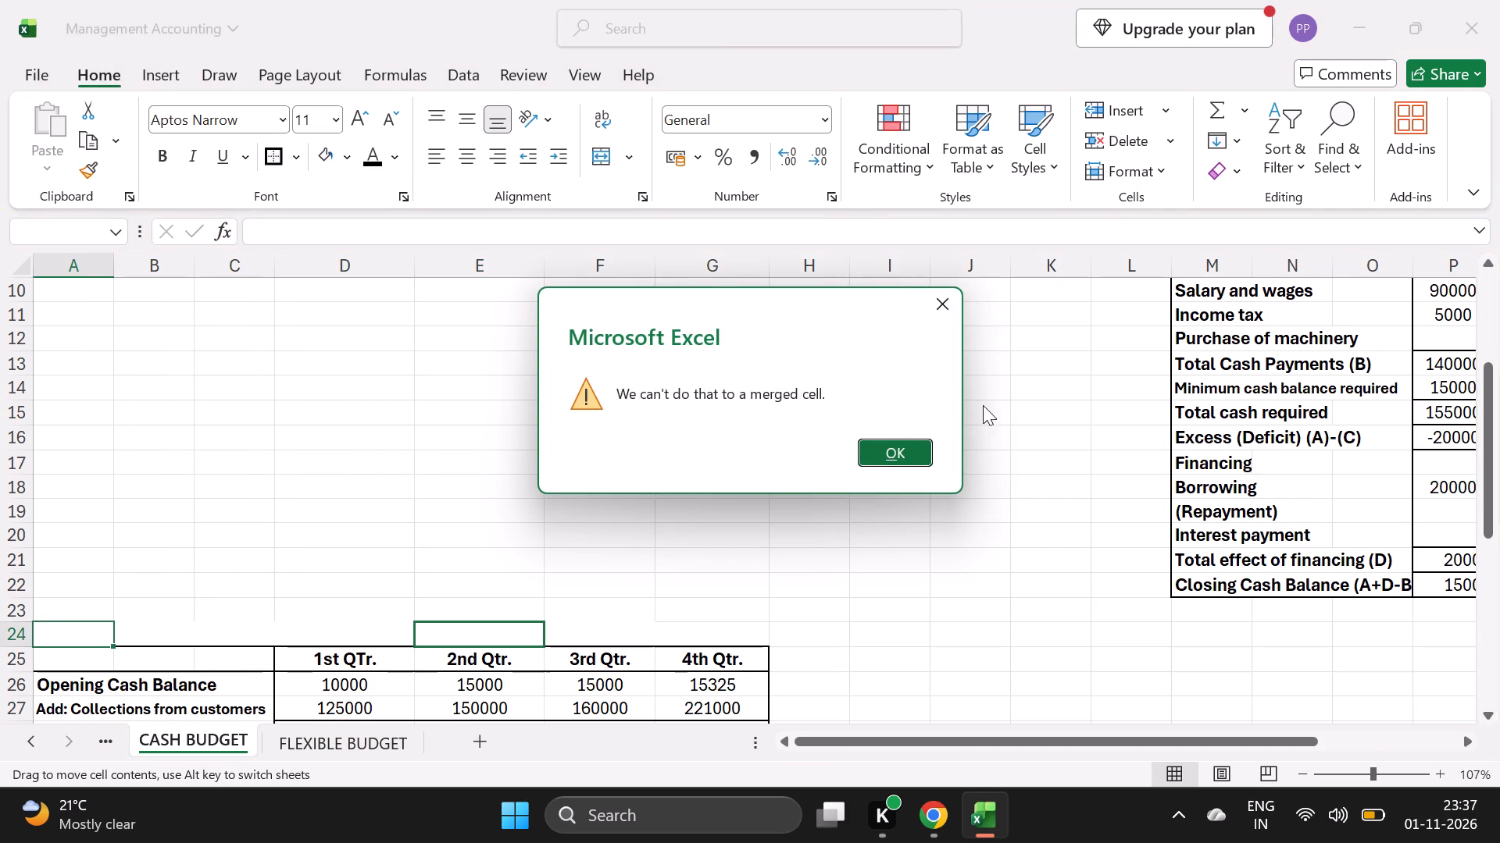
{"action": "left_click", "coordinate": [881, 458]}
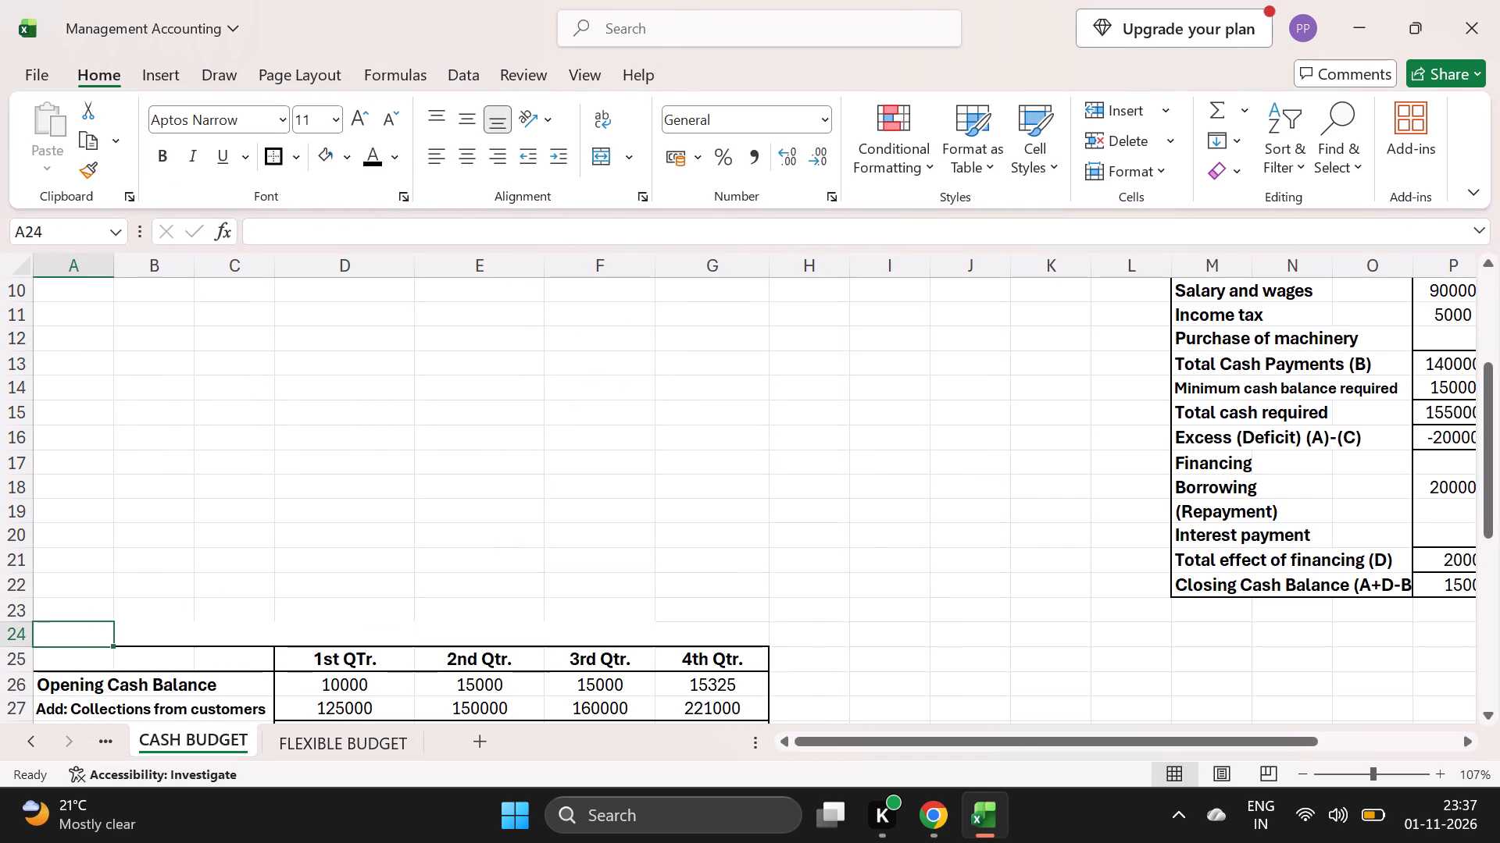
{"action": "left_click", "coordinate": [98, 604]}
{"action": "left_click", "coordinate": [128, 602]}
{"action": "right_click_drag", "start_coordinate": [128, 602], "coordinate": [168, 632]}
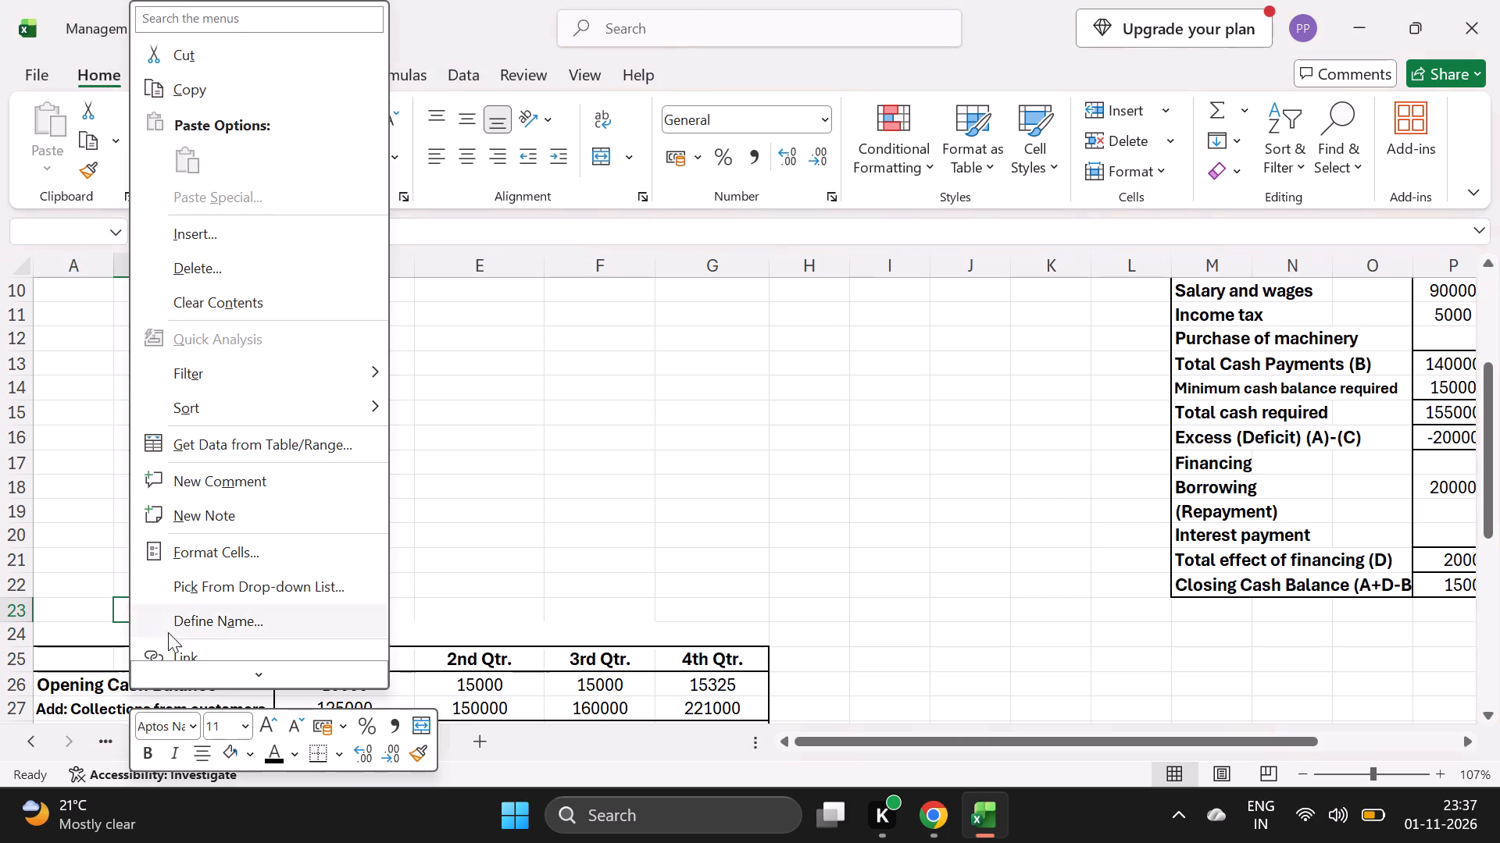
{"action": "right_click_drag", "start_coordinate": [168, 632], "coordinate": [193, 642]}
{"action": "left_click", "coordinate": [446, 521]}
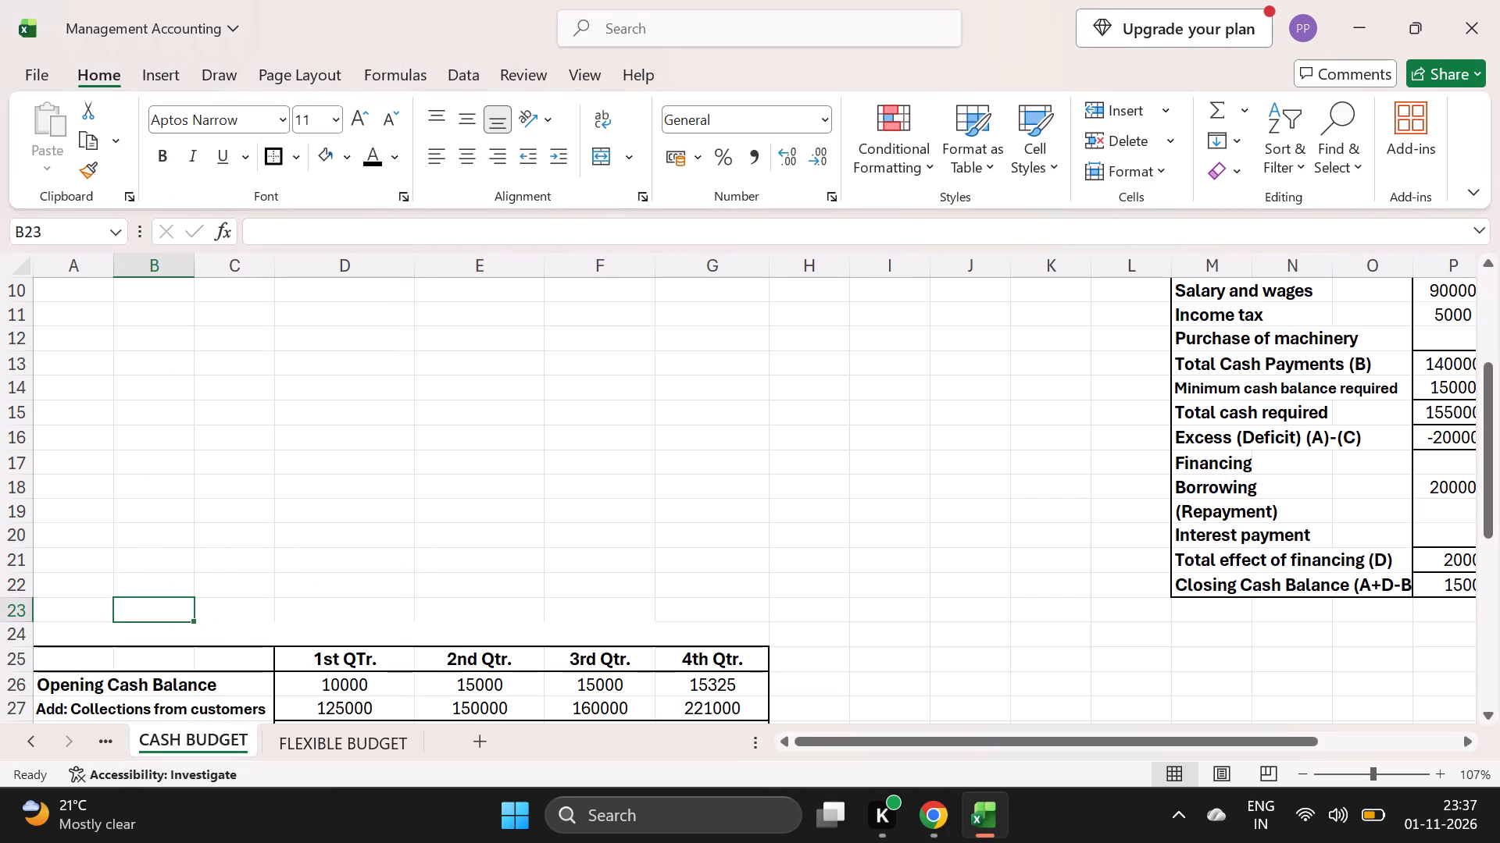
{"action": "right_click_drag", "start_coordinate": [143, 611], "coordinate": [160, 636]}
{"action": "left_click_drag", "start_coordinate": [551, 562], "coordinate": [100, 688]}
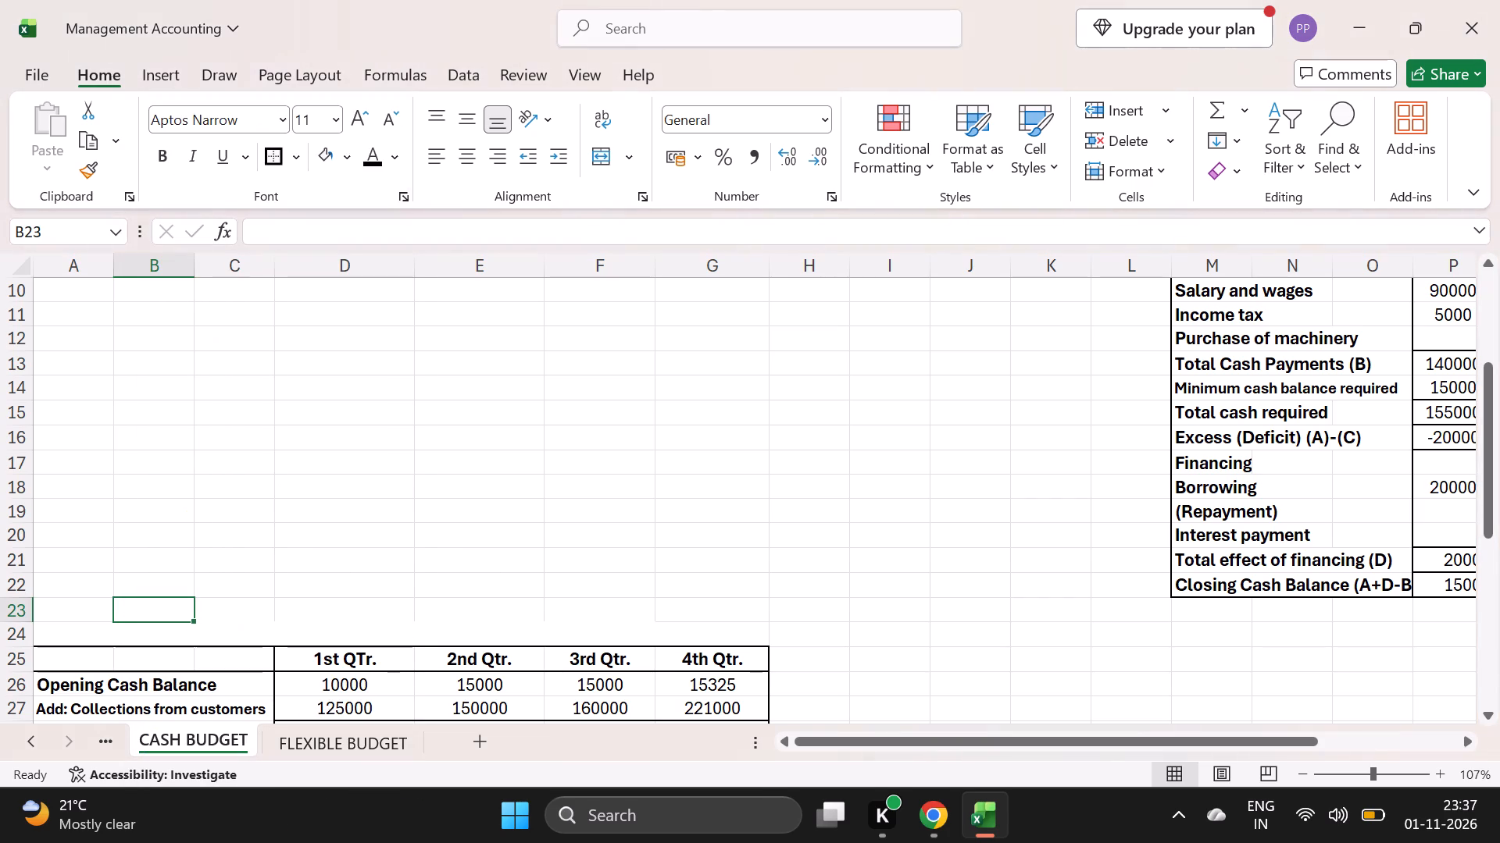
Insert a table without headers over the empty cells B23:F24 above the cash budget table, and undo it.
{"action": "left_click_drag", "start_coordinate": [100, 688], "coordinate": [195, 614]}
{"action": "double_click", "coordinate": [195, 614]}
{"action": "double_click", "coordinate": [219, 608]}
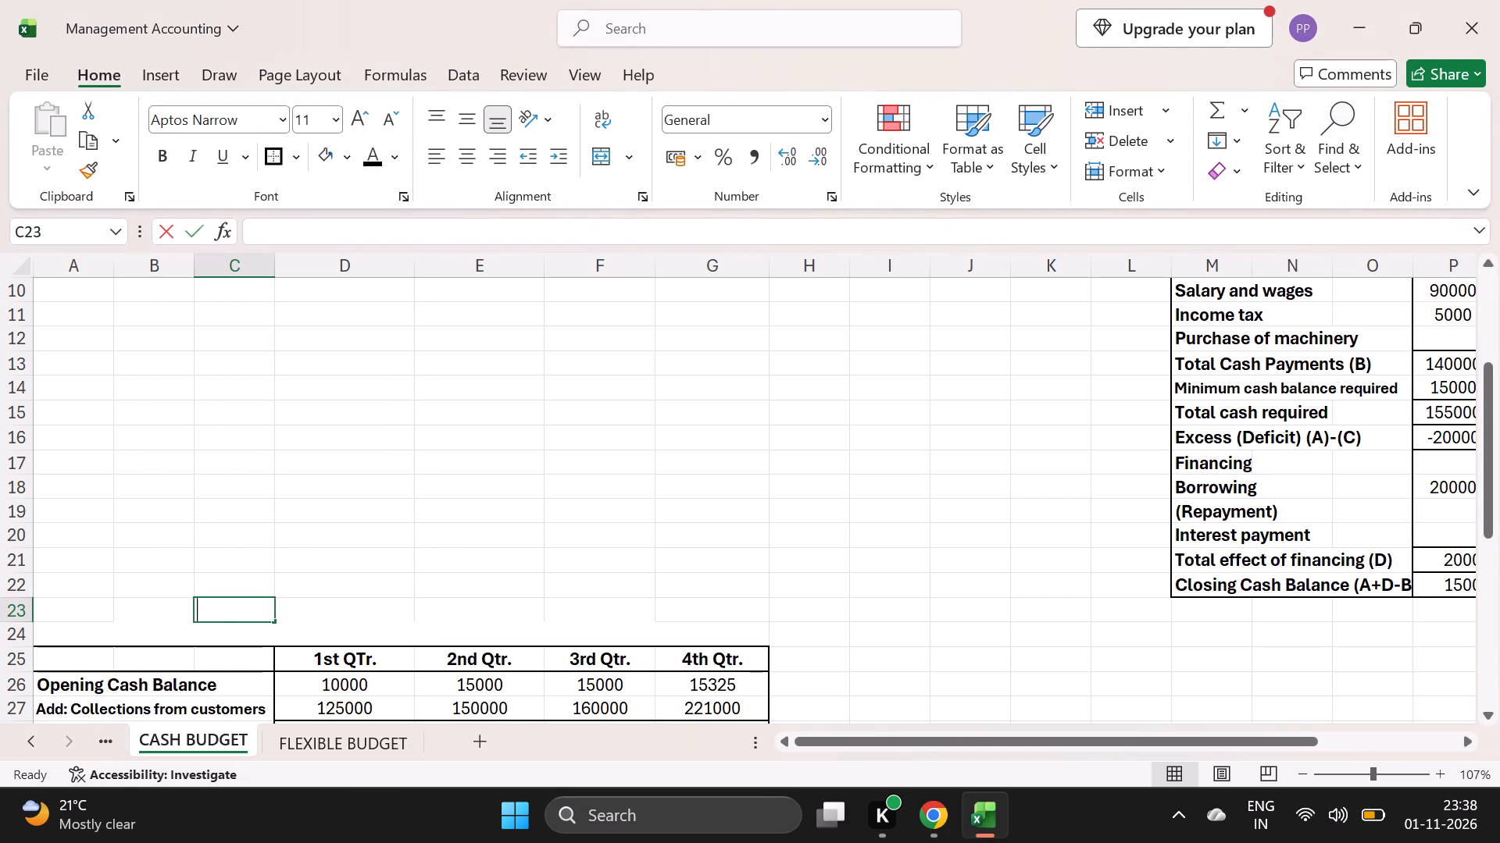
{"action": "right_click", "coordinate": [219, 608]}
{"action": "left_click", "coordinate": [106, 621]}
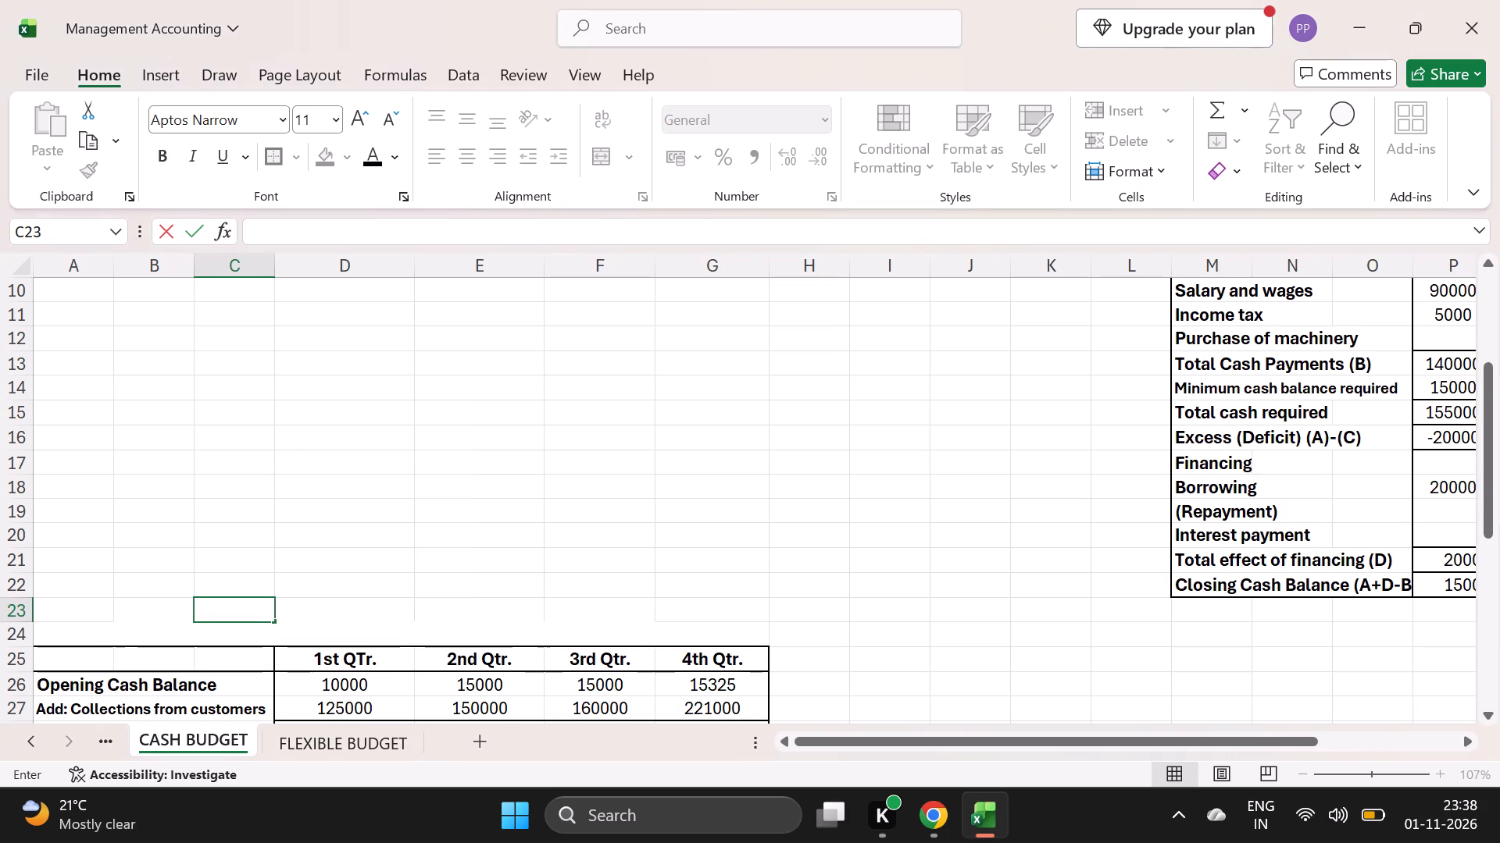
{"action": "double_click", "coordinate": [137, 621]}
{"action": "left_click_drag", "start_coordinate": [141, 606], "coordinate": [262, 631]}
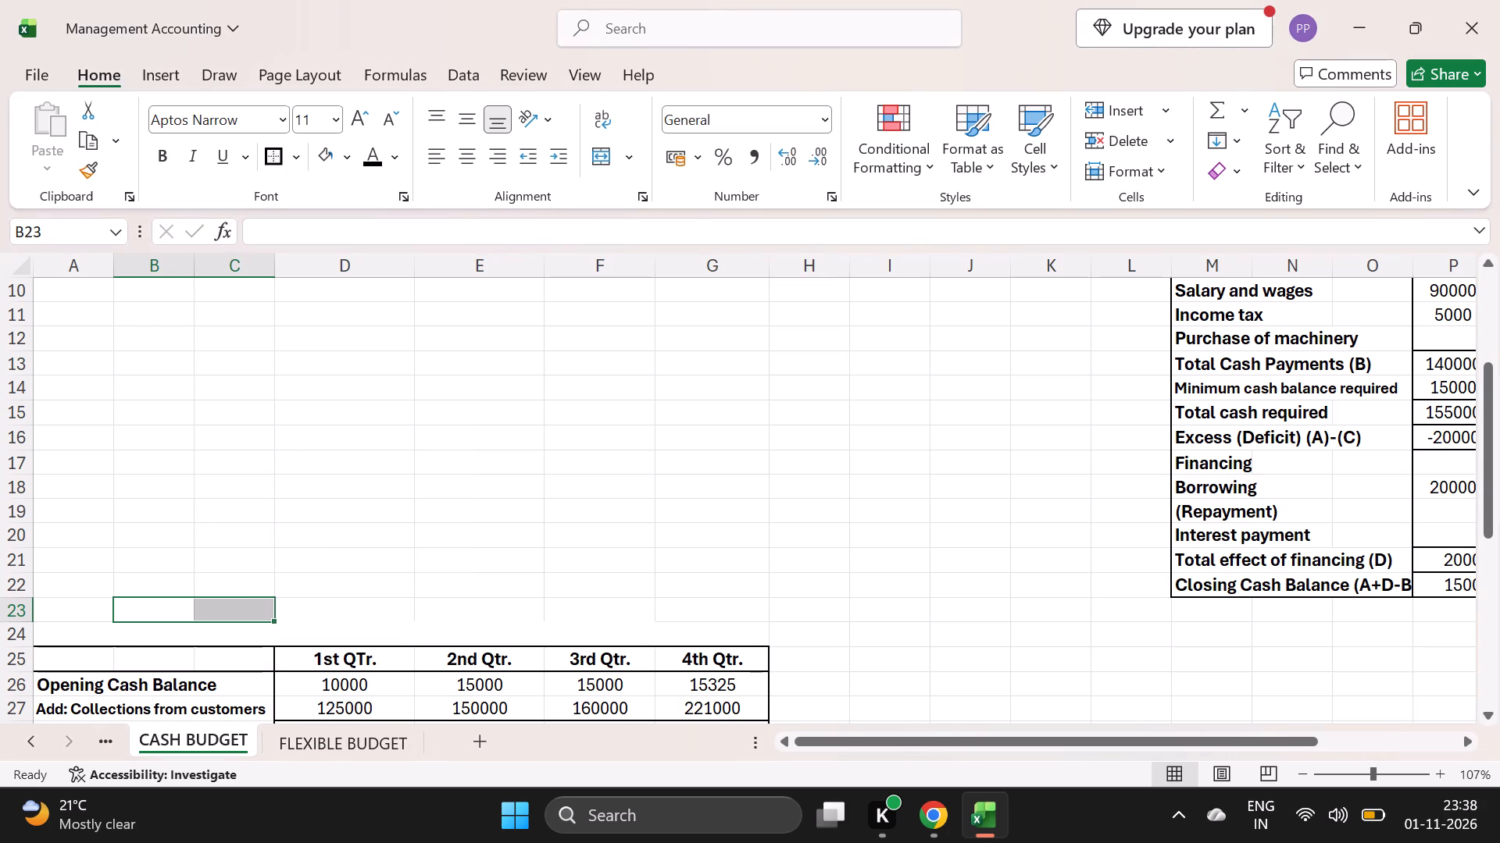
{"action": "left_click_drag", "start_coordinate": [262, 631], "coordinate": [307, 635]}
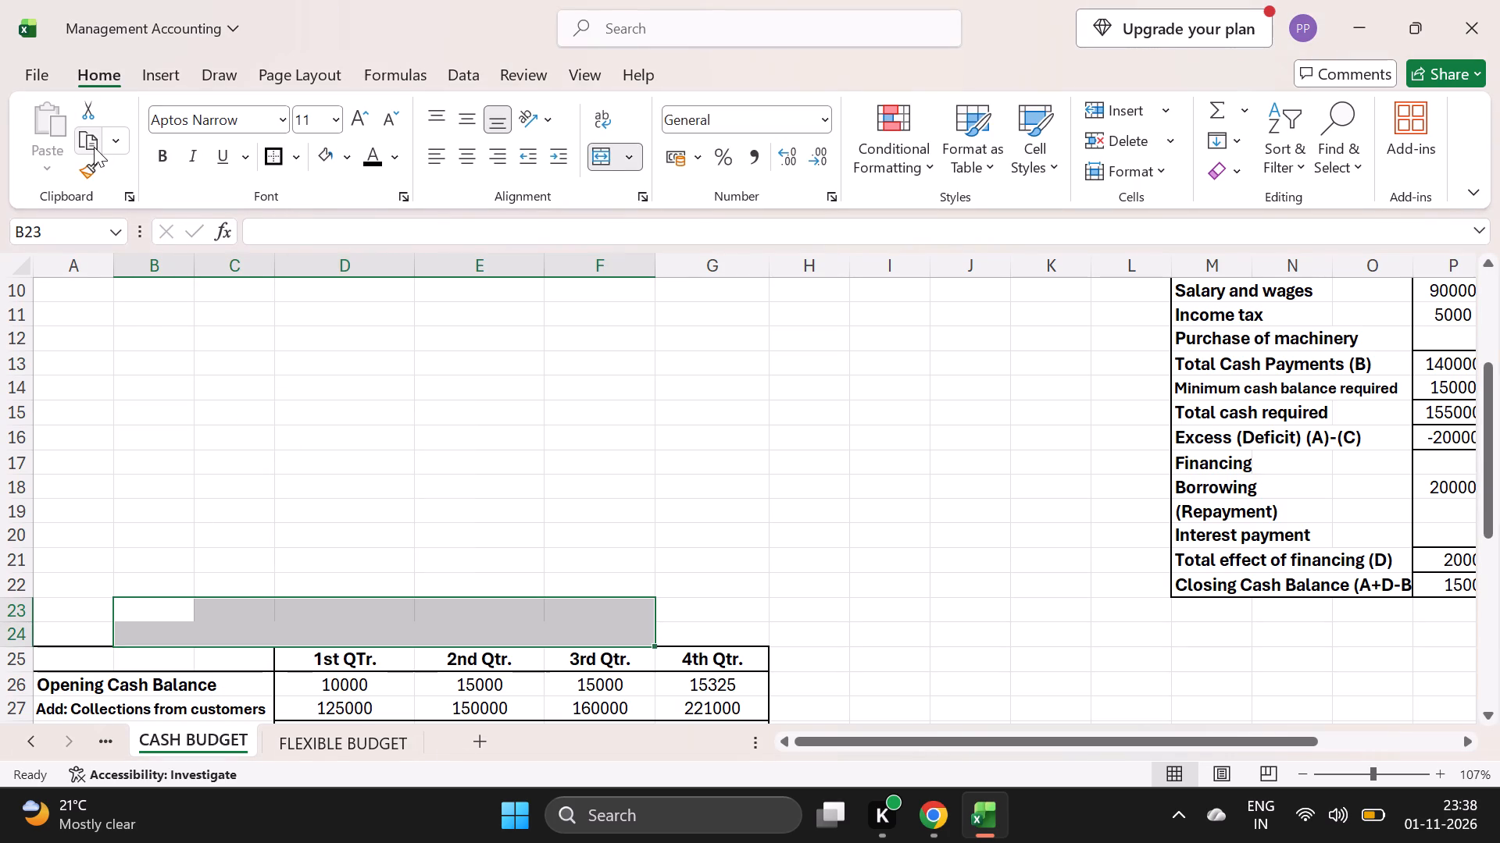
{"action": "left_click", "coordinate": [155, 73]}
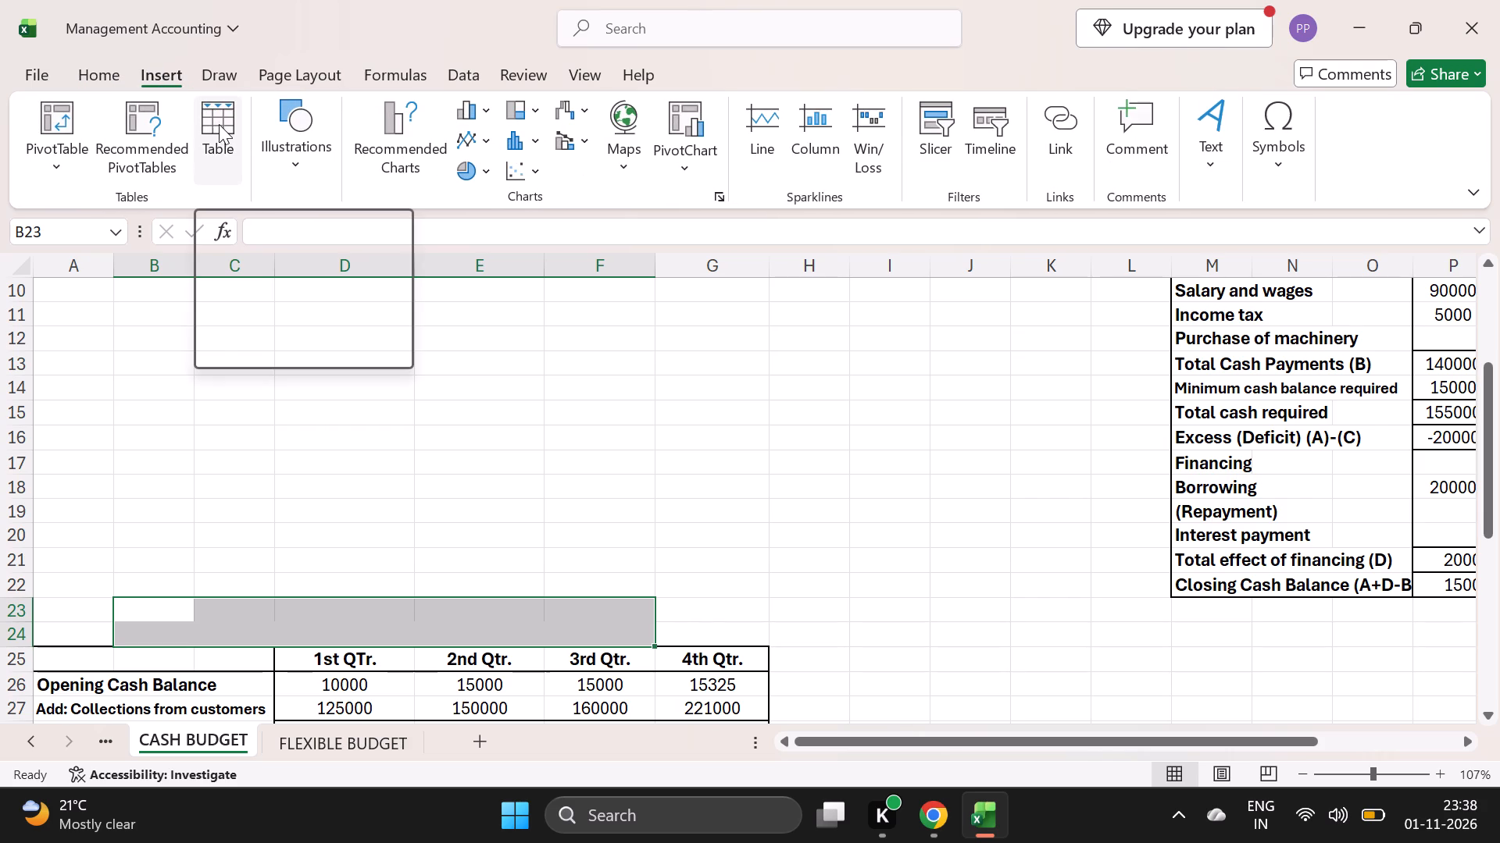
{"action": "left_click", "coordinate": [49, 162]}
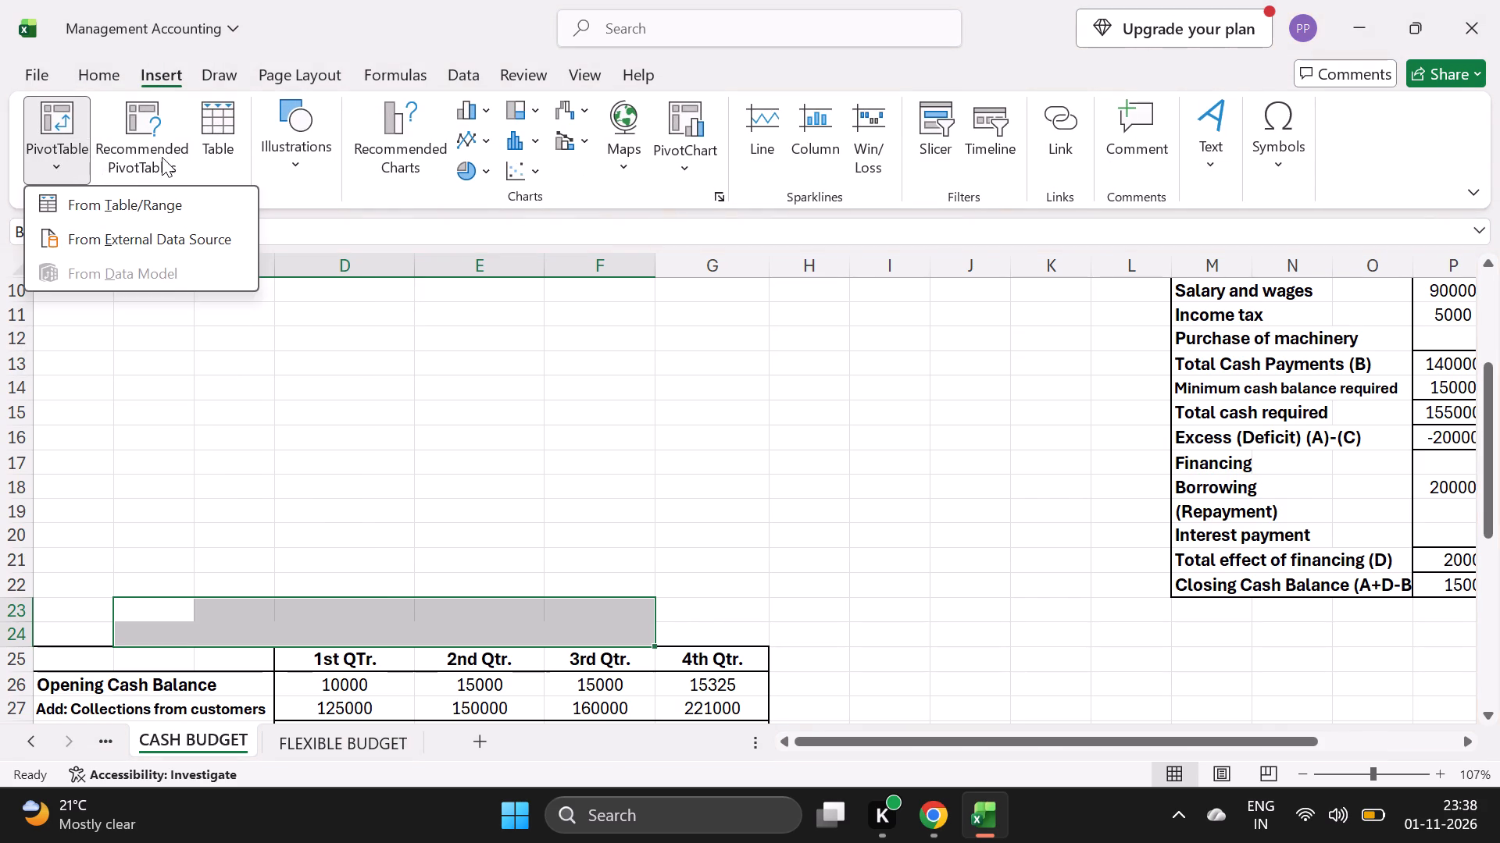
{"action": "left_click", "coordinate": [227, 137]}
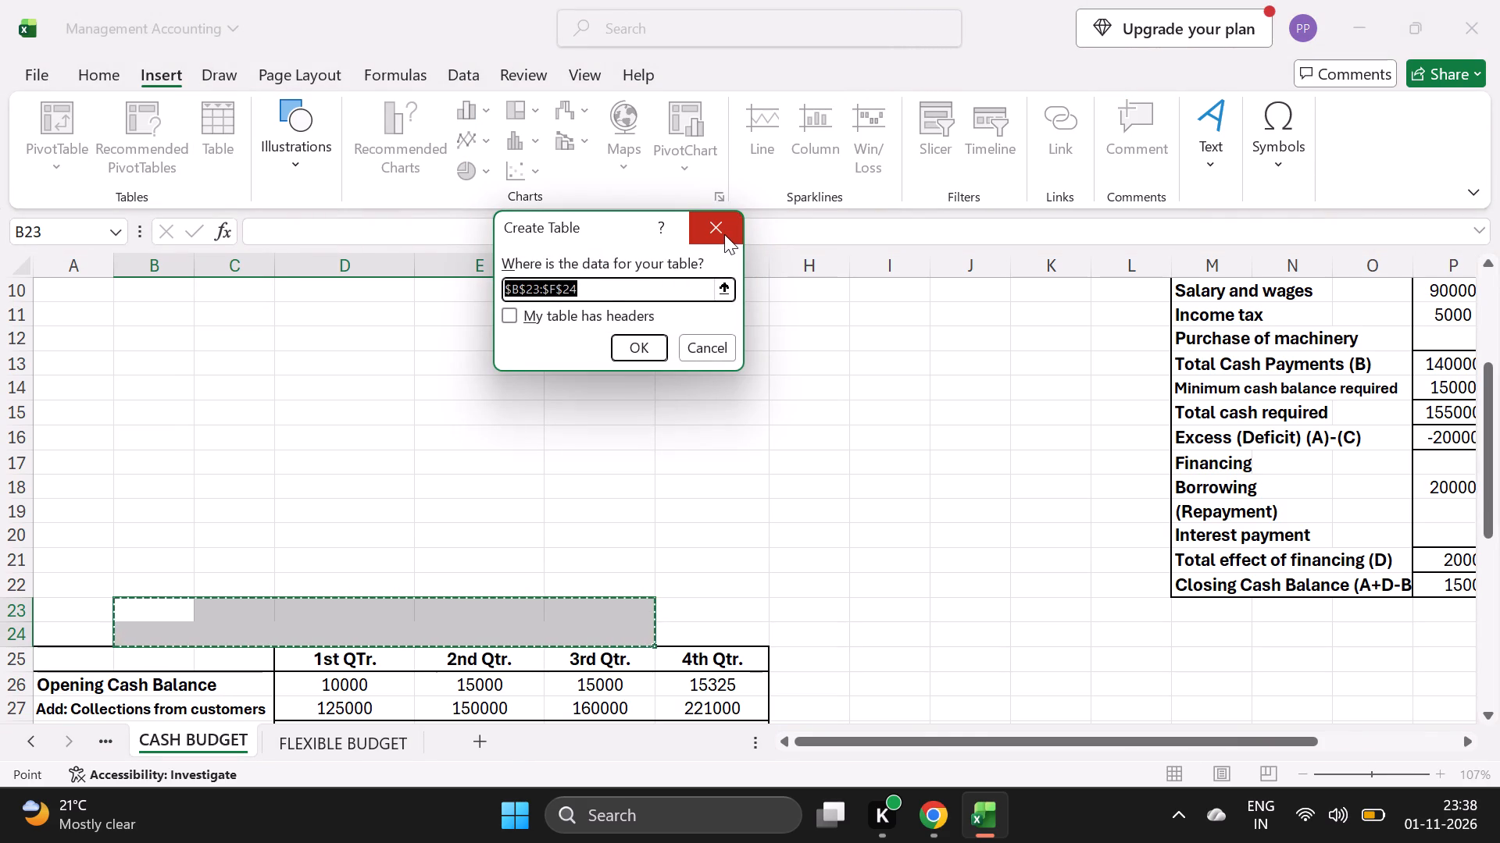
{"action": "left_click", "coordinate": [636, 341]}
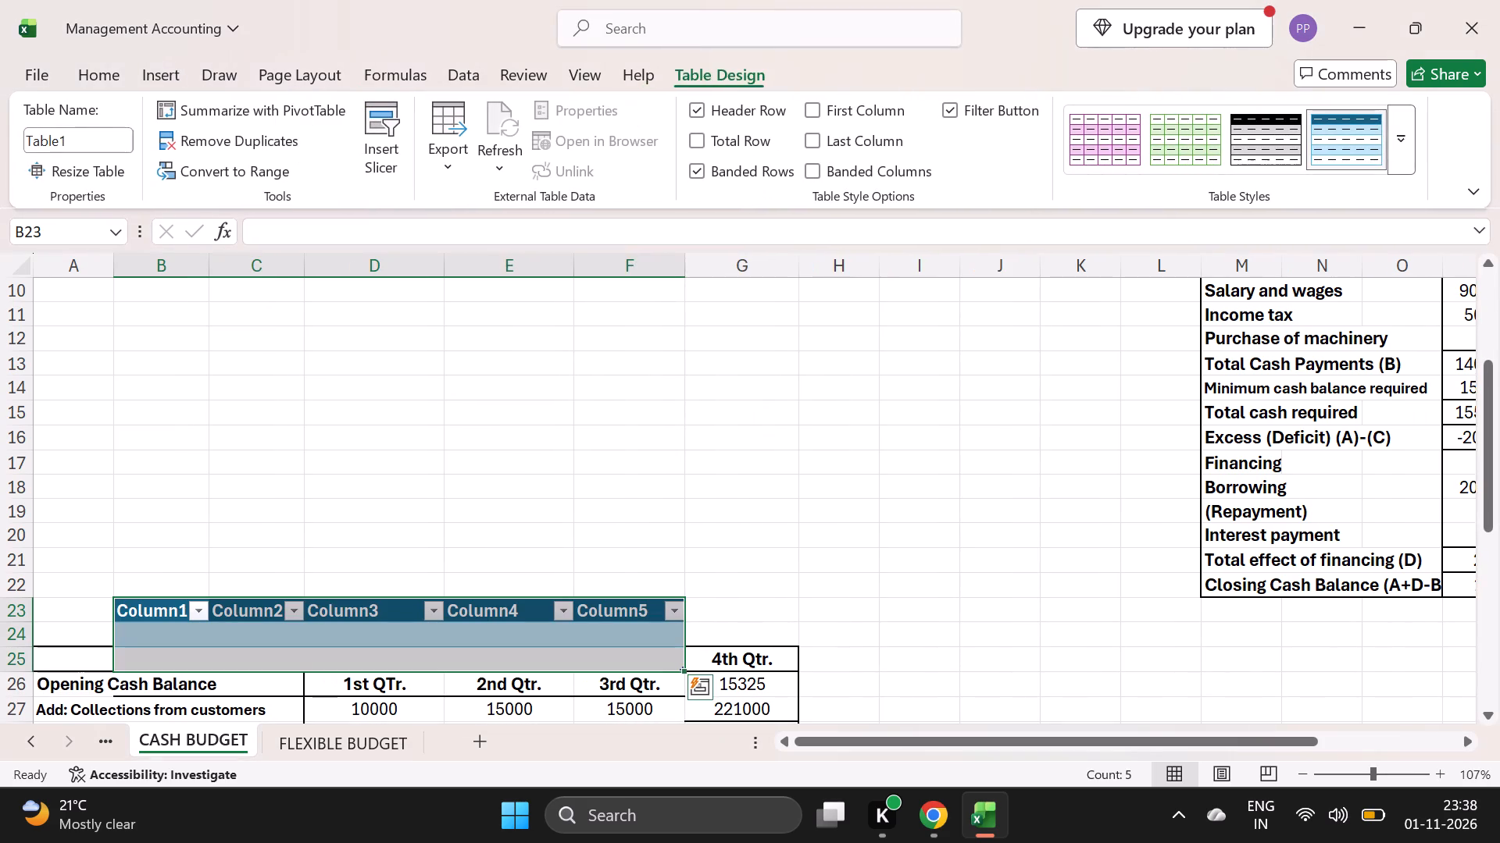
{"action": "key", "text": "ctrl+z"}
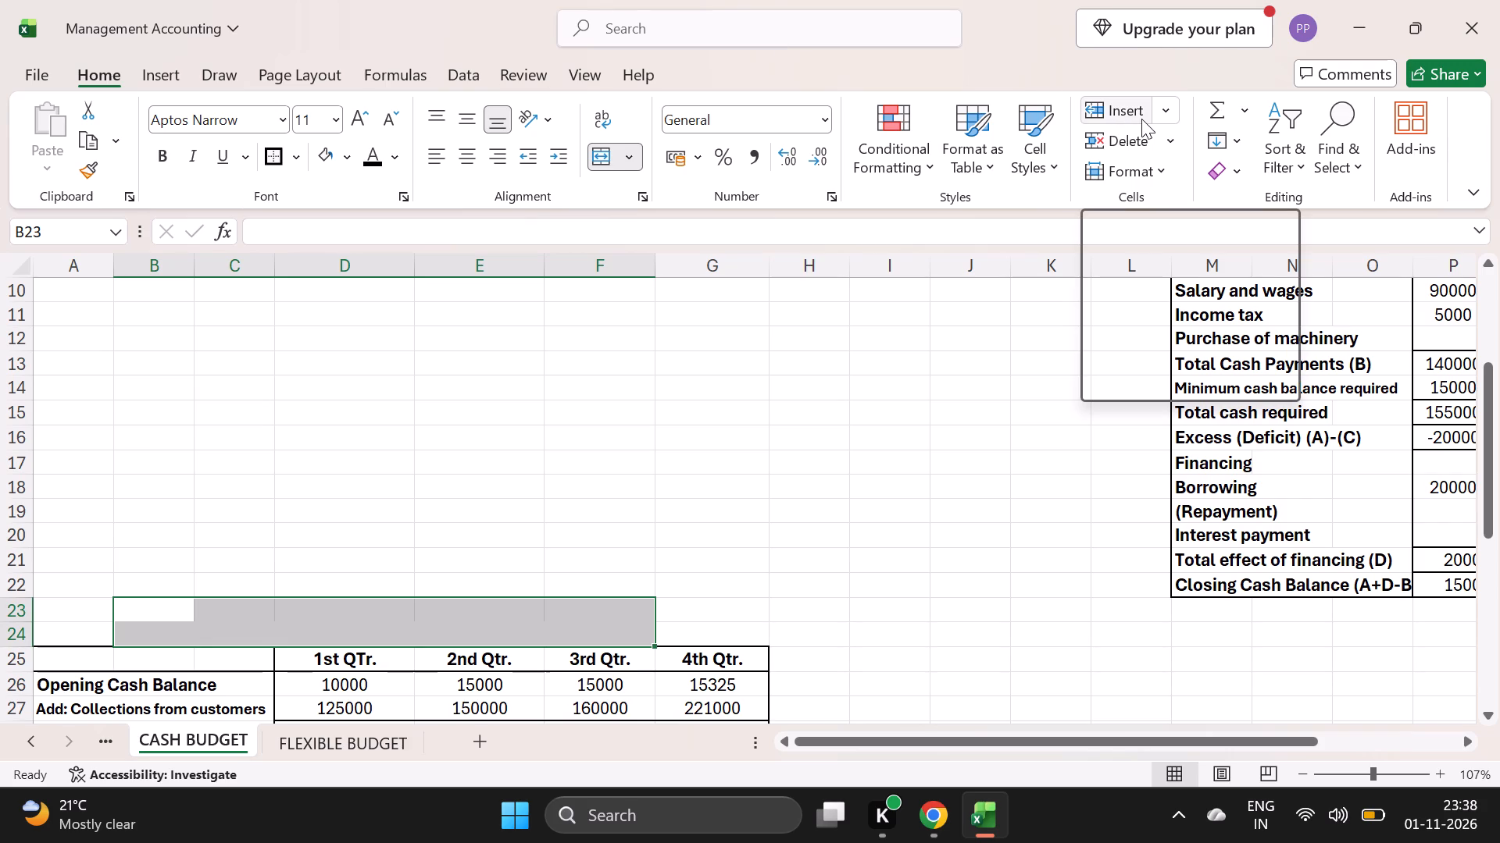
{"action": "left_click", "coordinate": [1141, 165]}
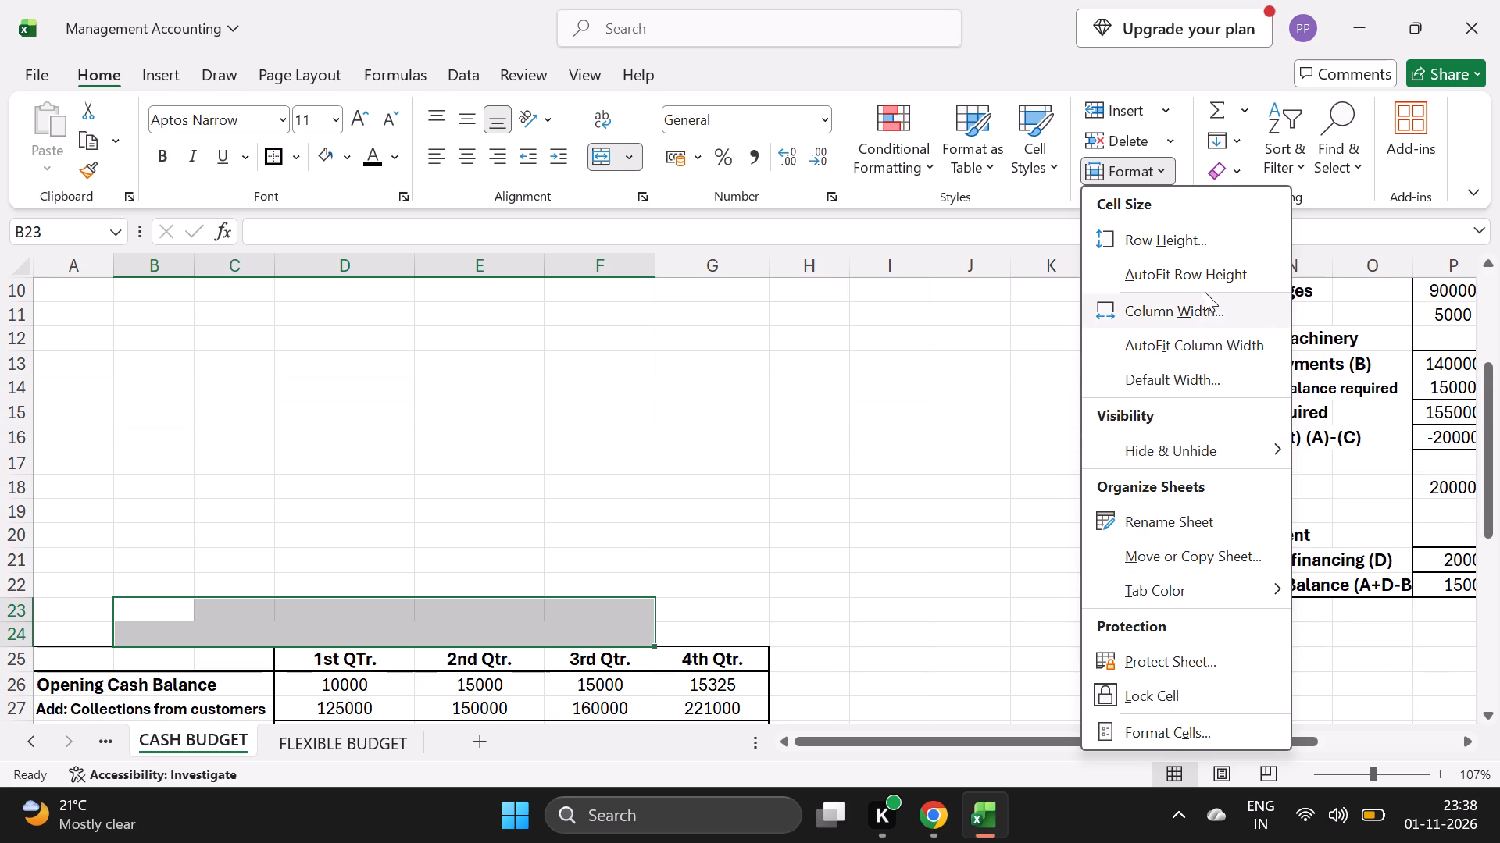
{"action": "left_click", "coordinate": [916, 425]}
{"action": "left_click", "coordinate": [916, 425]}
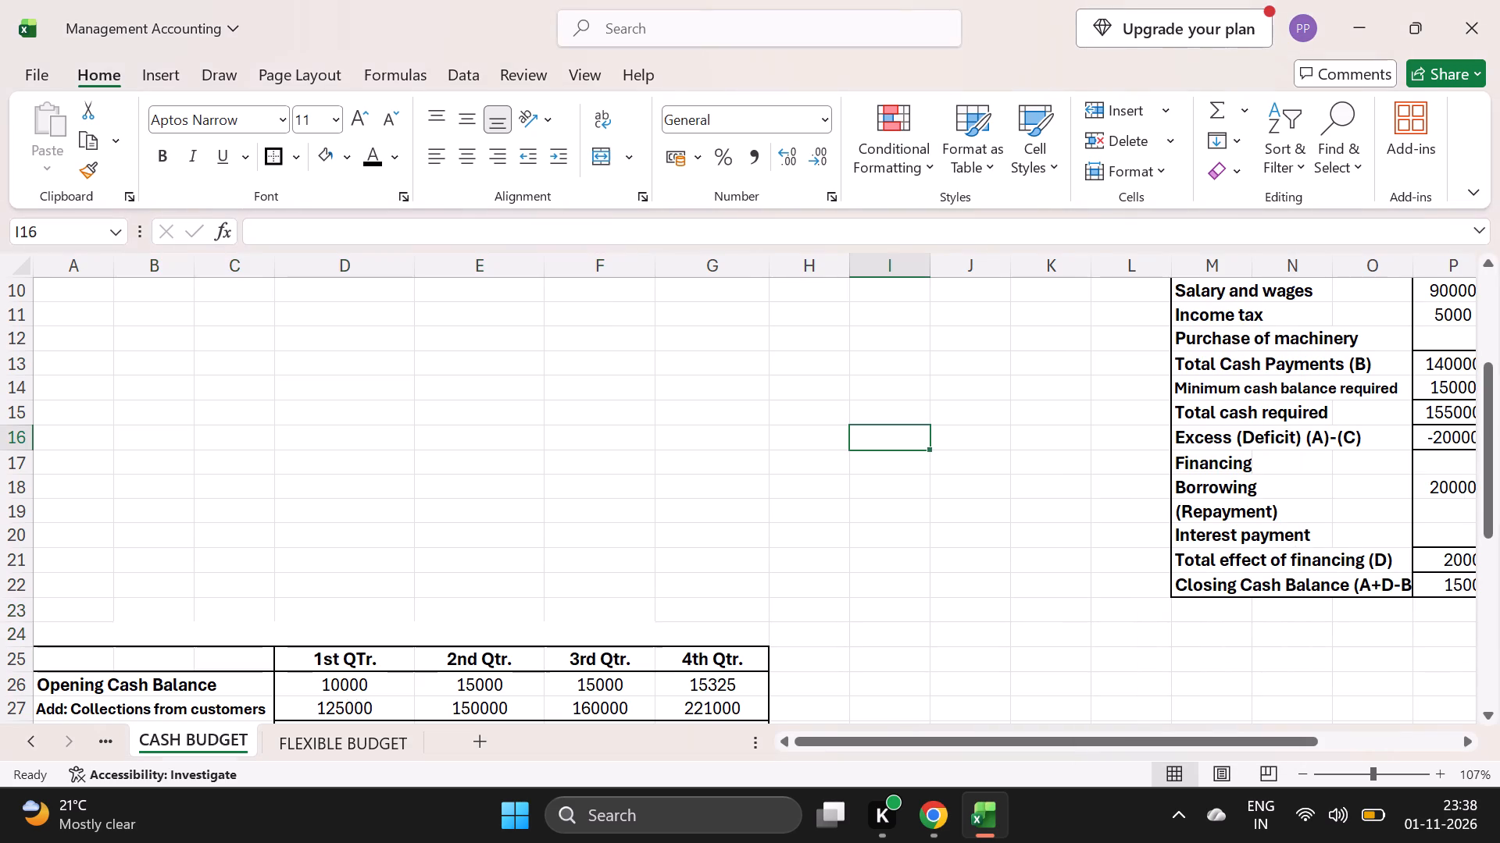
Enter the title CASH BUDGET in cell D22 above the pasted cash budget table.
{"action": "left_click", "coordinate": [286, 586]}
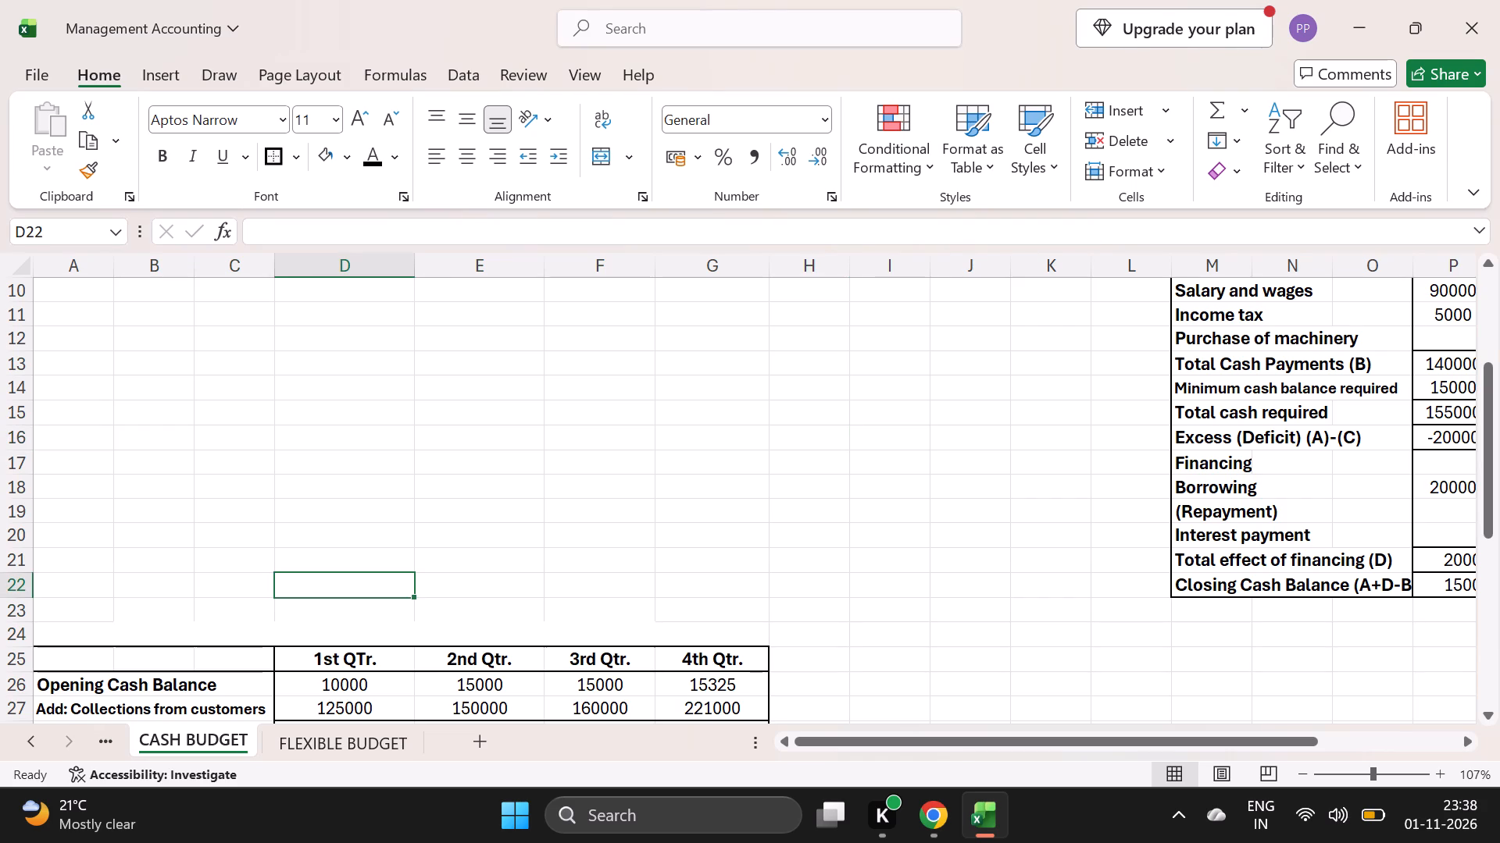
{"action": "type", "text": "CASH BUD"}
{"action": "type", "text": "GET"}
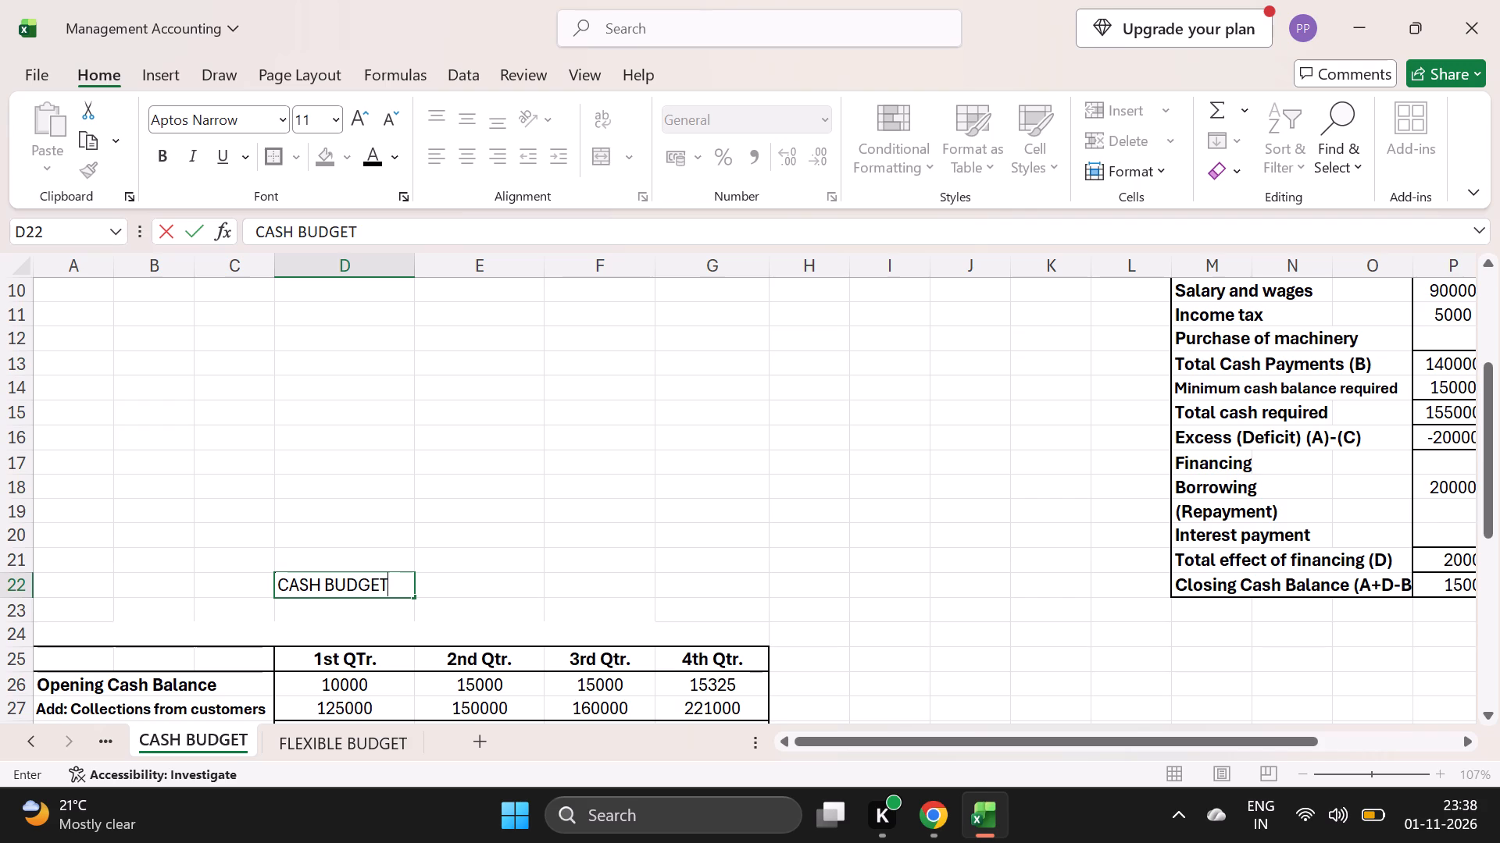
{"action": "left_click", "coordinate": [268, 582]}
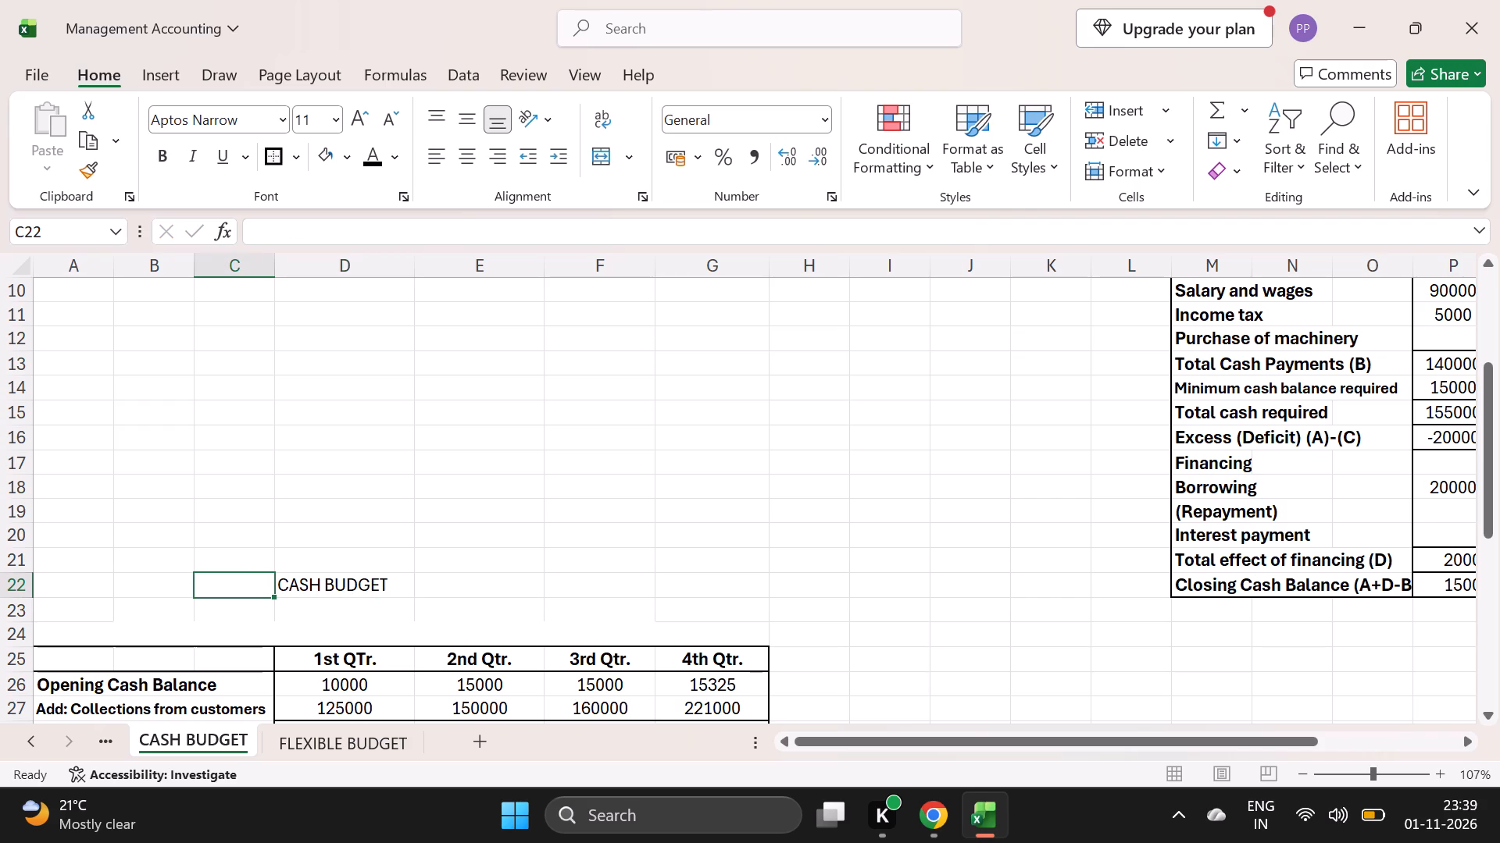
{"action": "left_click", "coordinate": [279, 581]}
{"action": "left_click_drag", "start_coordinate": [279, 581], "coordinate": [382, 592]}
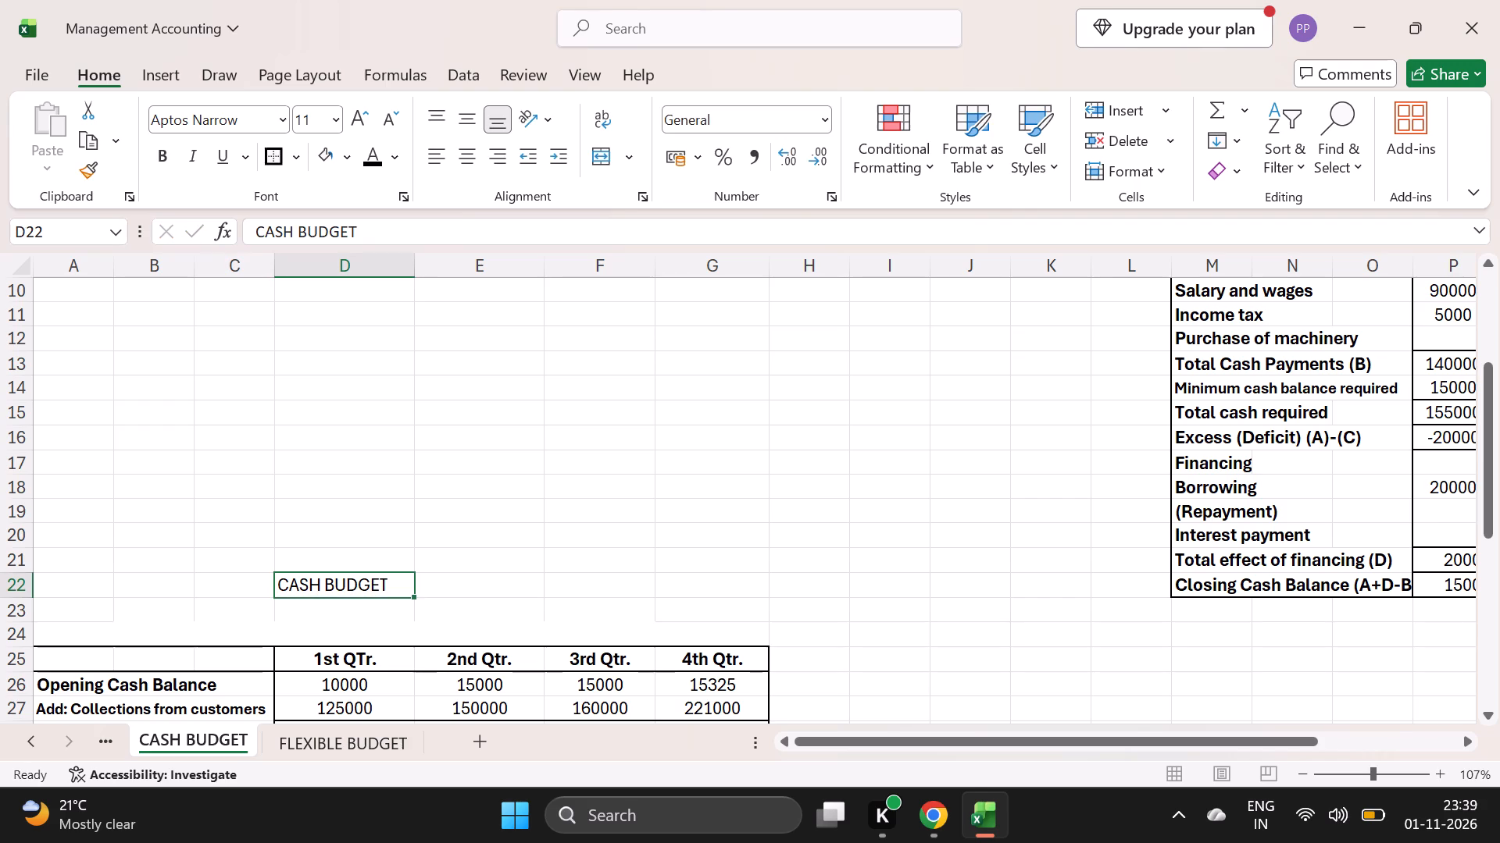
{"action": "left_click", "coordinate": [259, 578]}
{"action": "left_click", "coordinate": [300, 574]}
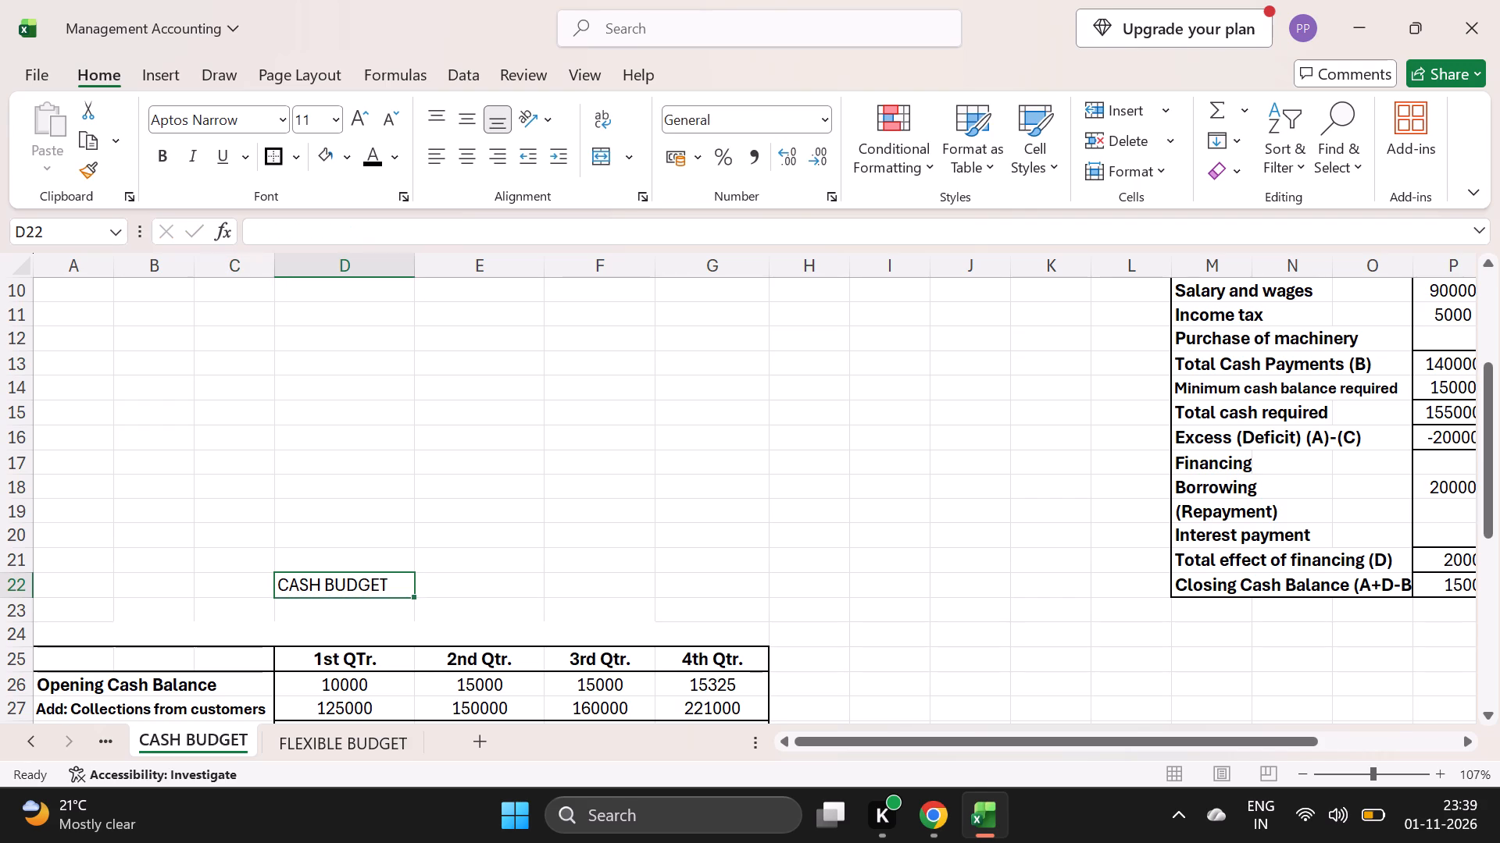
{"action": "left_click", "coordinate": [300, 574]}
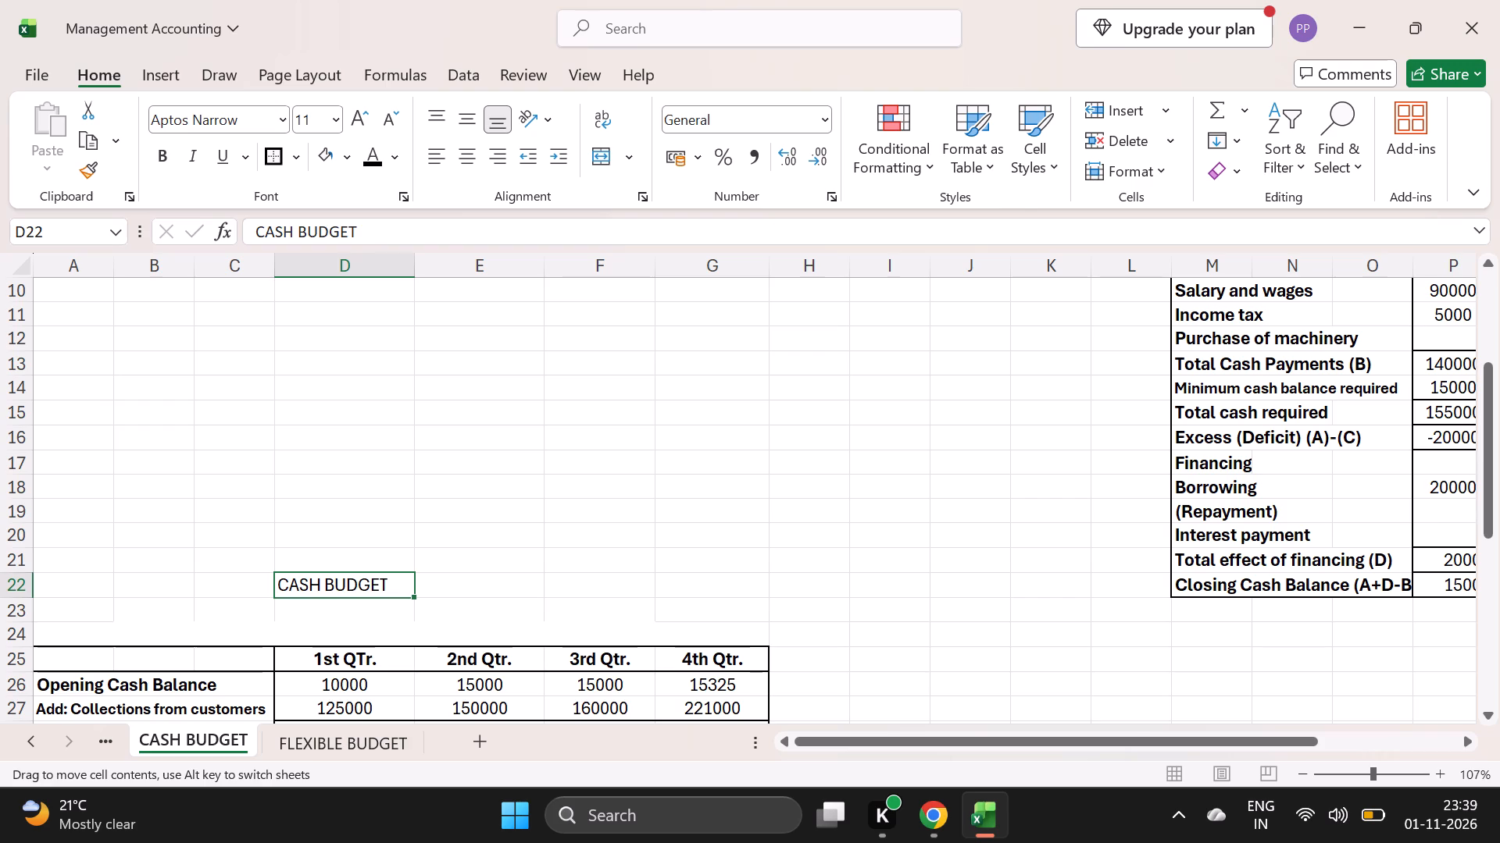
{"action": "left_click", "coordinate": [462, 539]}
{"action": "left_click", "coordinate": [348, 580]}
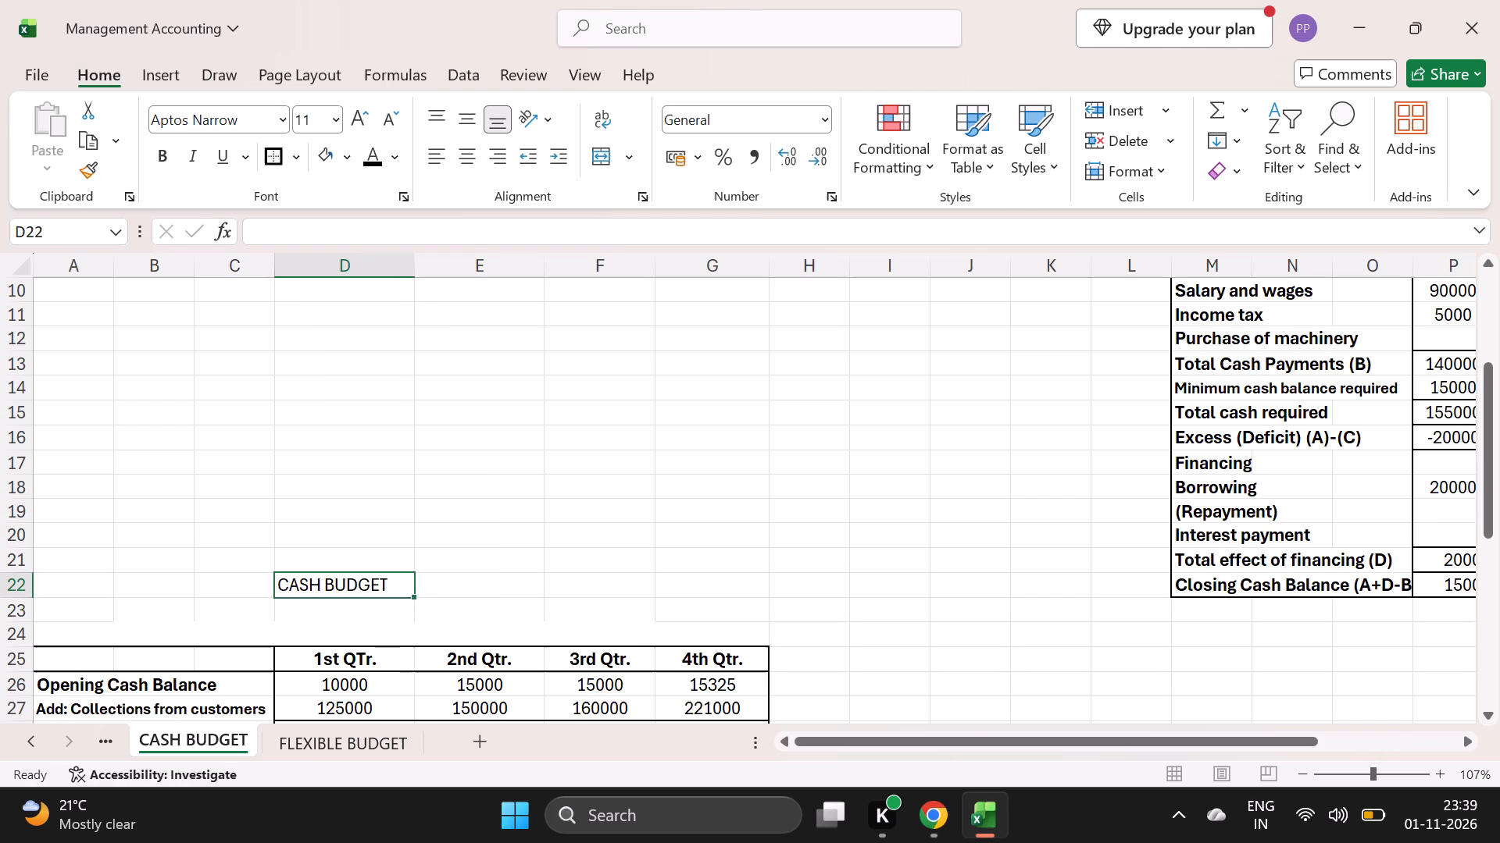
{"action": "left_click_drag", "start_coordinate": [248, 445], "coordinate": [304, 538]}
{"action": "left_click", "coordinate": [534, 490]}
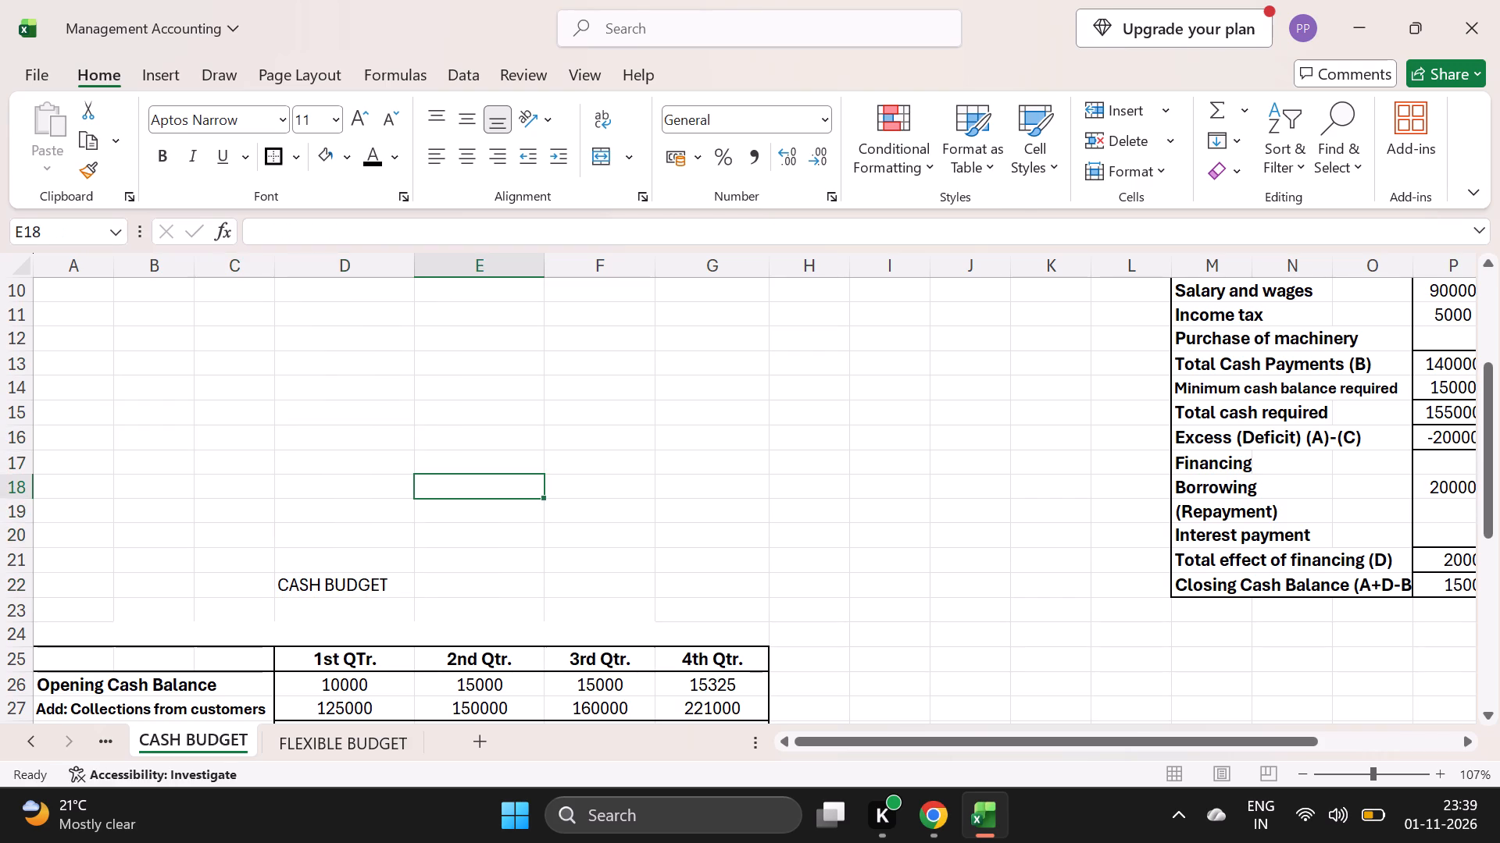
Apply thick outside borders to the CASH BUDGET title cell D22.
{"action": "left_click", "coordinate": [318, 582]}
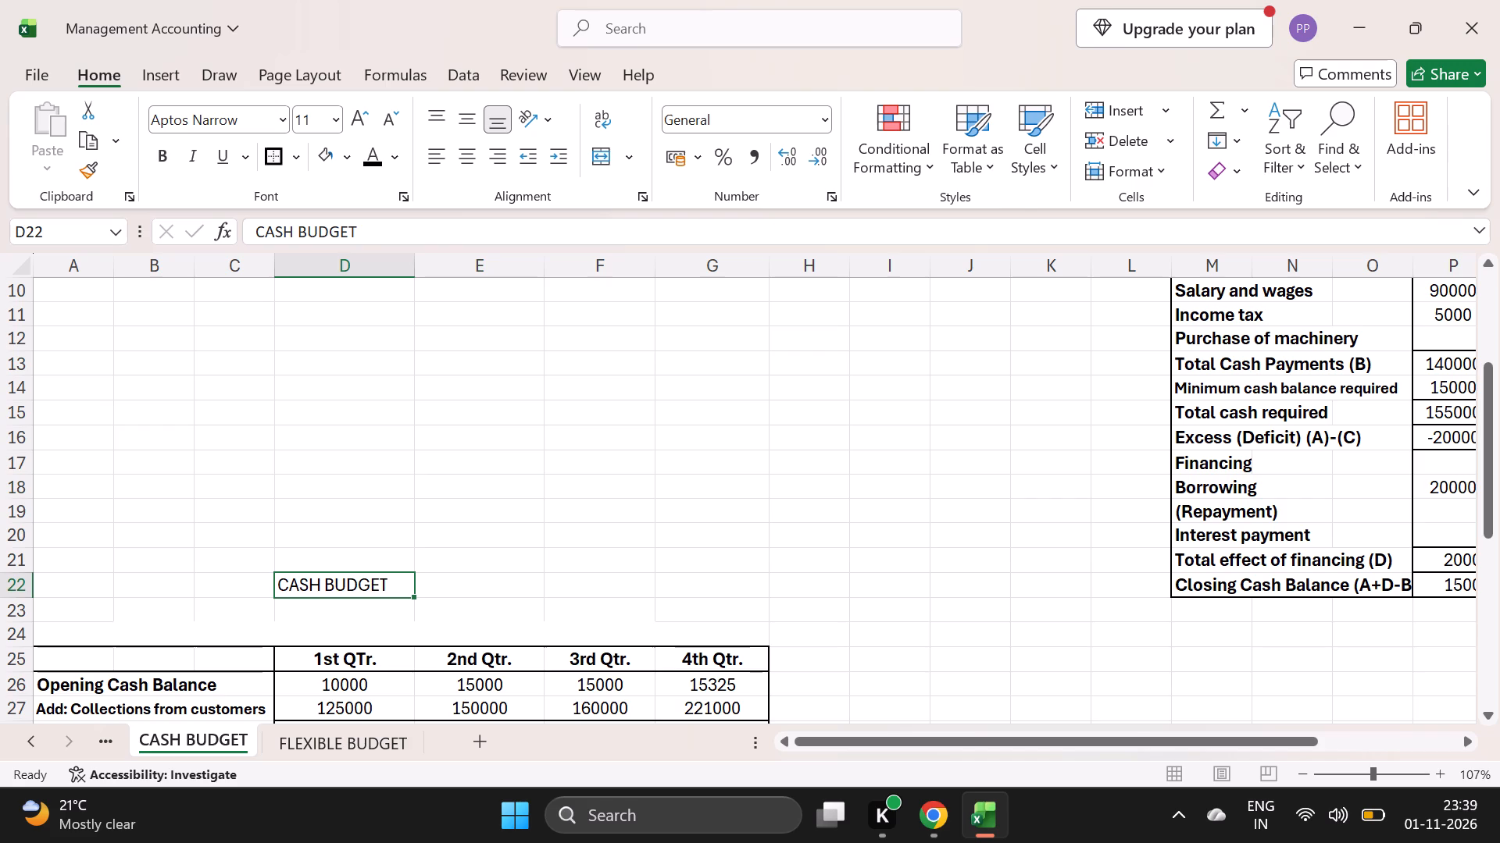
{"action": "left_click_drag", "start_coordinate": [289, 581], "coordinate": [332, 590]}
{"action": "left_click_drag", "start_coordinate": [365, 584], "coordinate": [299, 596]}
{"action": "left_click_drag", "start_coordinate": [299, 596], "coordinate": [276, 592]}
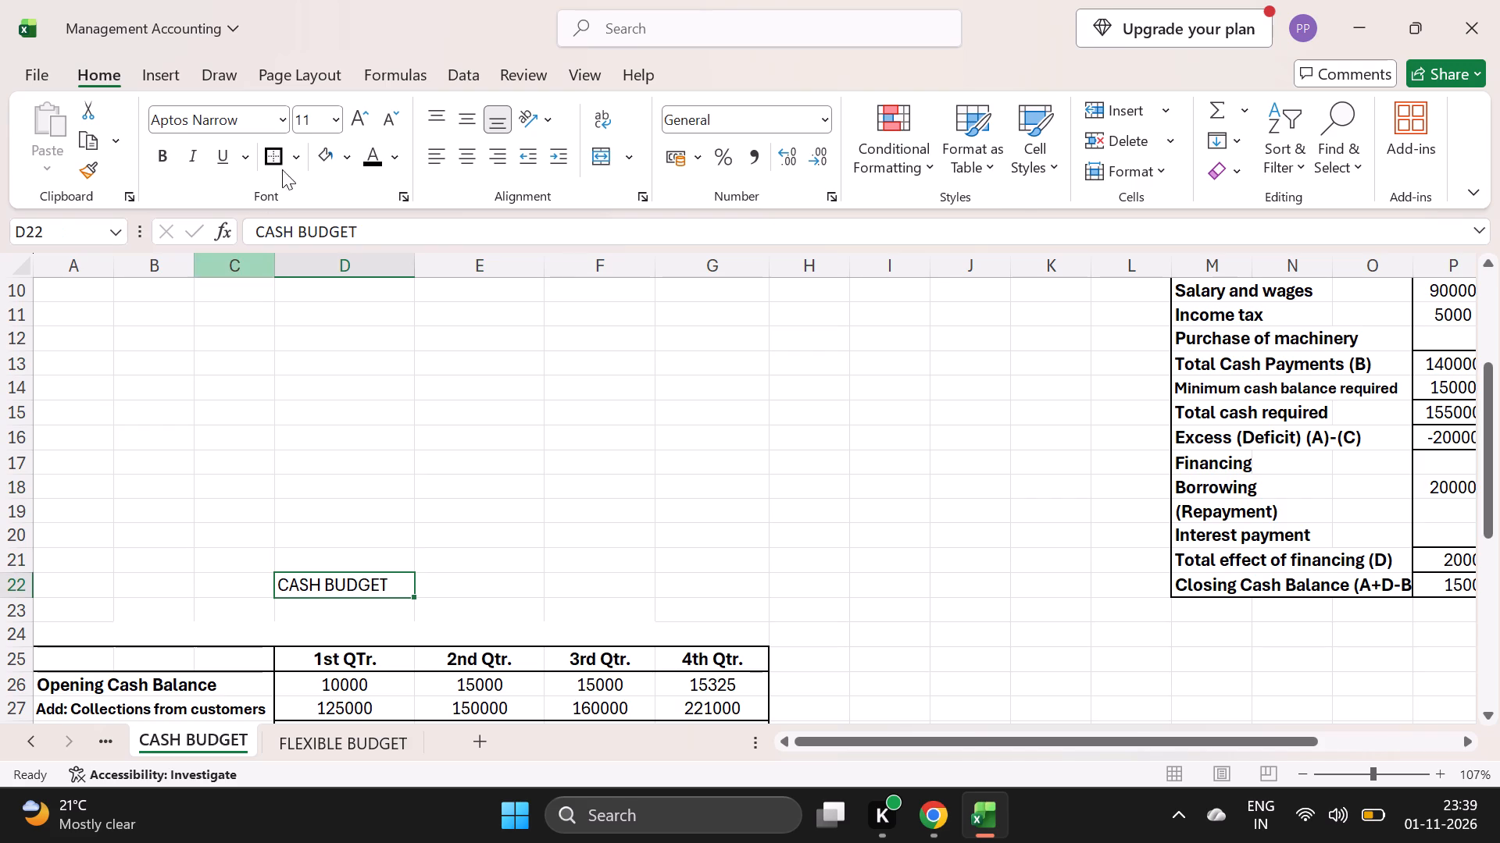
{"action": "left_click", "coordinate": [295, 162]}
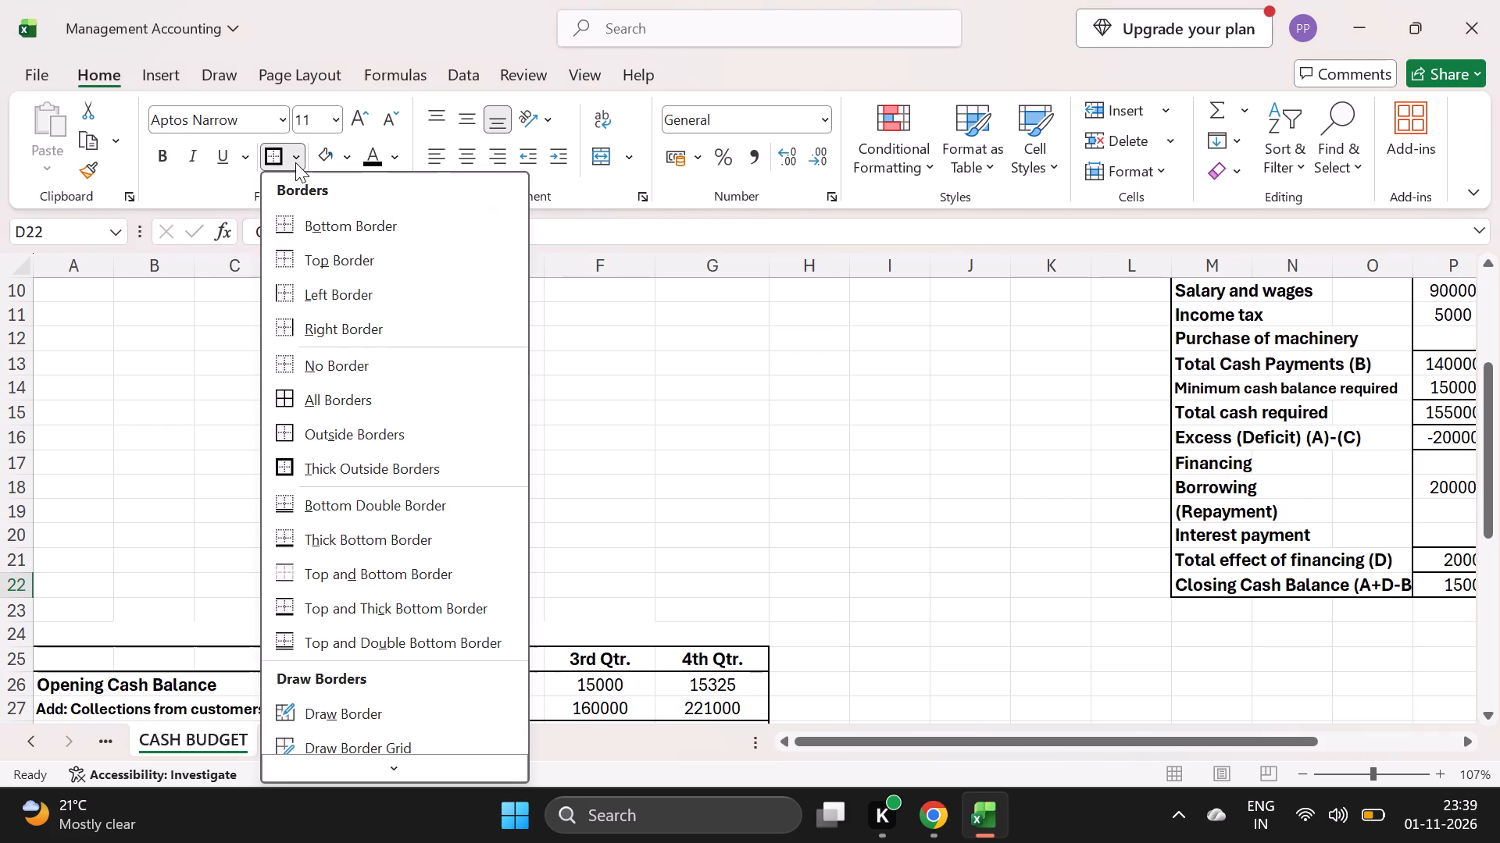
{"action": "left_click", "coordinate": [331, 469]}
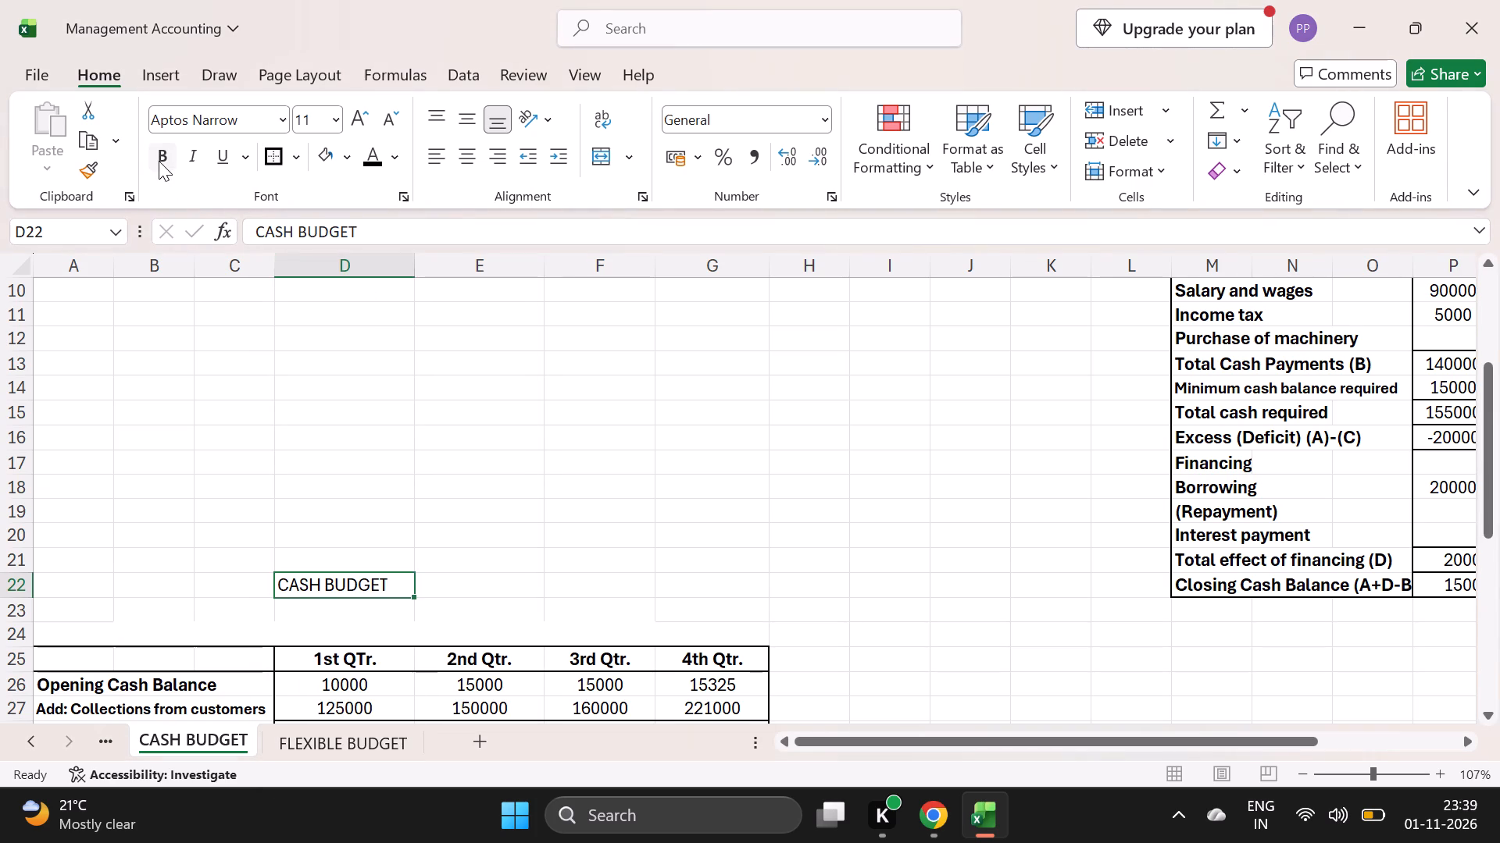
Make the CASH BUDGET title in D22 bold and set its font to Amasis MT Pro Black.
{"action": "left_click", "coordinate": [159, 157]}
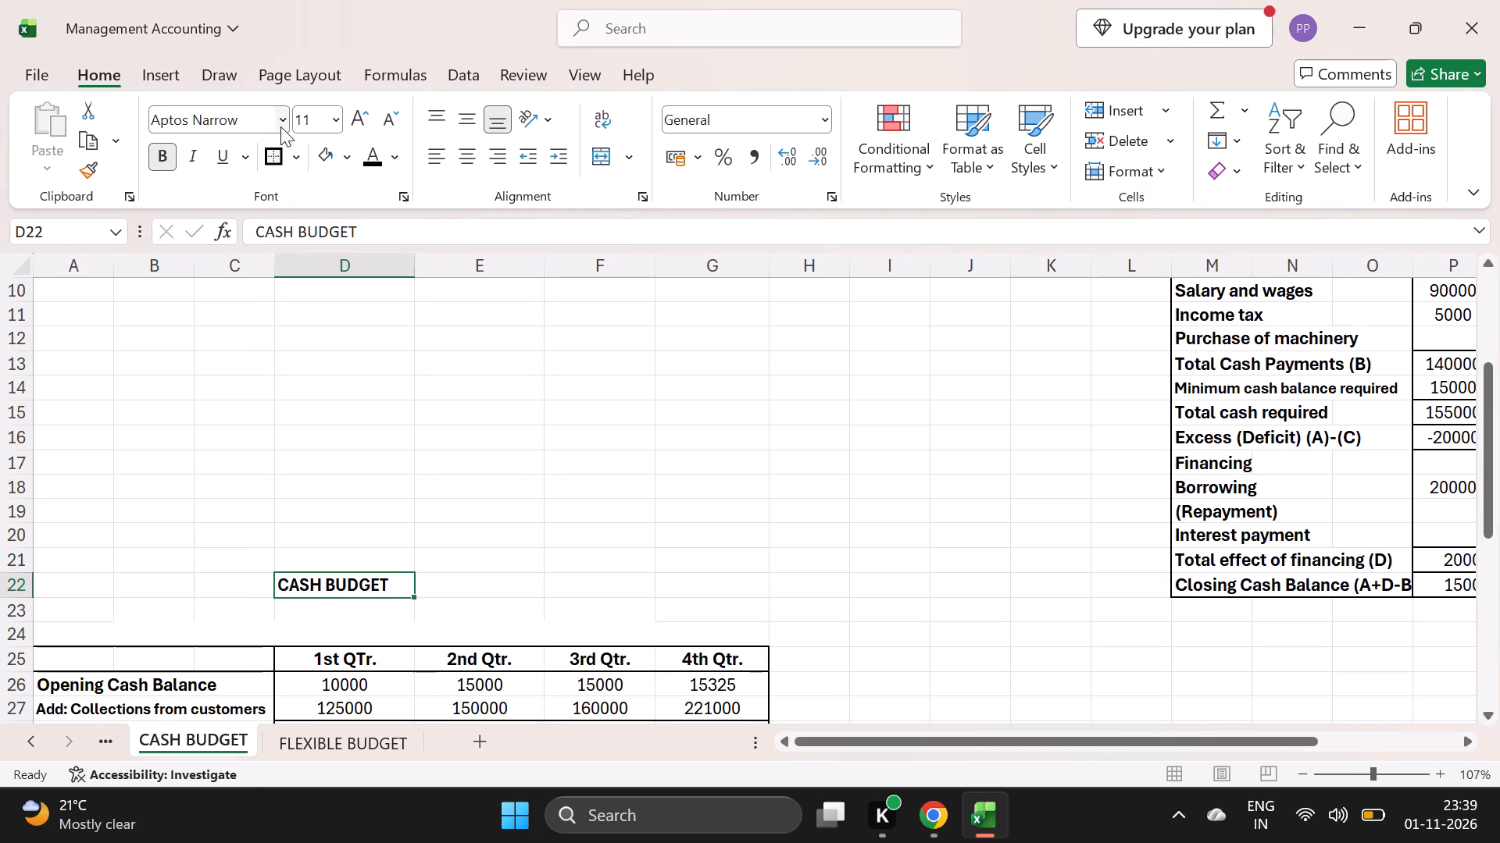
{"action": "left_click", "coordinate": [286, 123]}
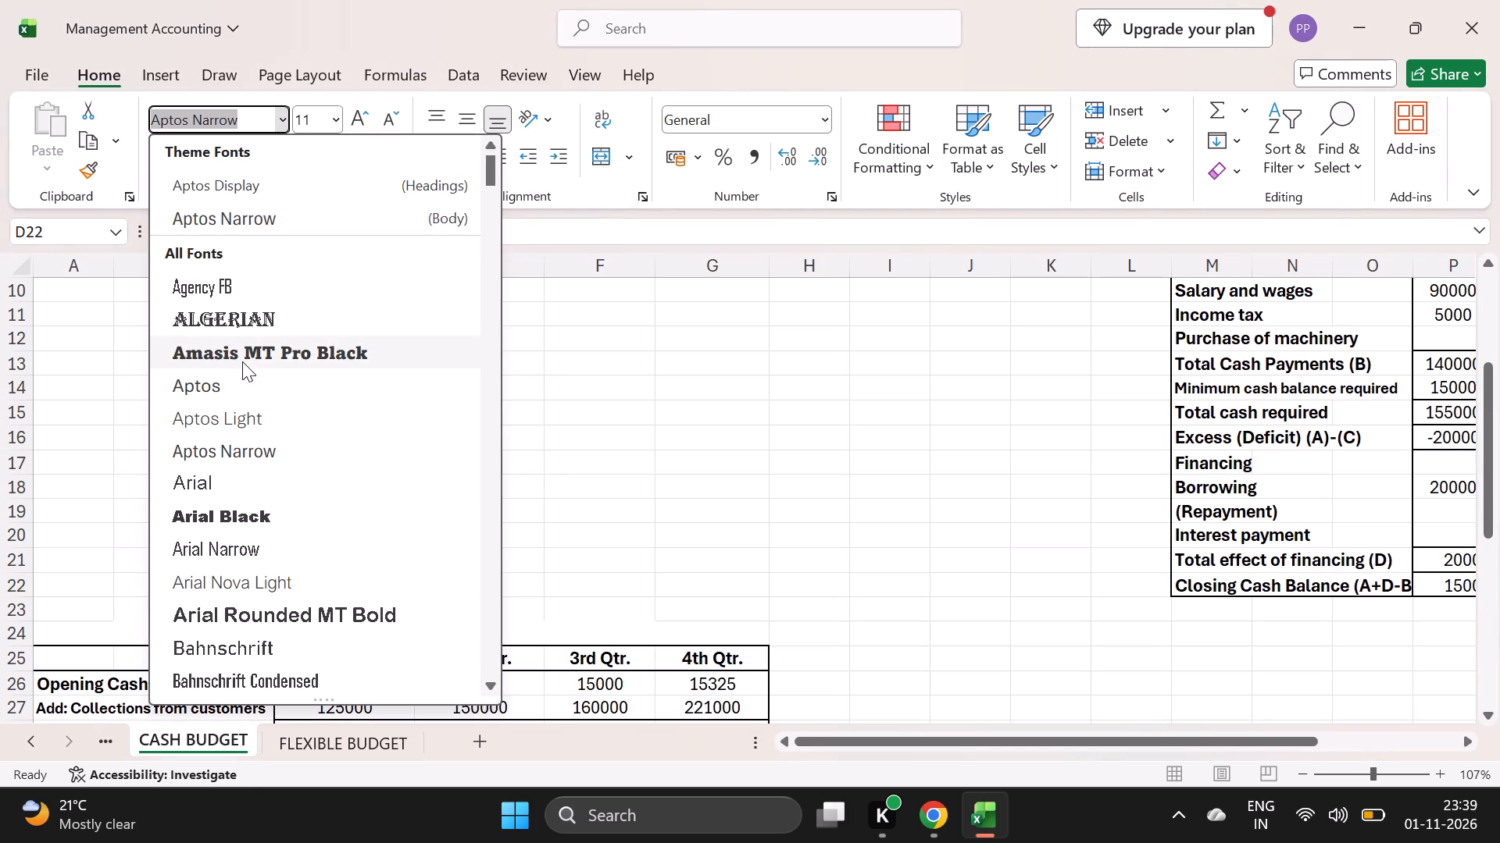
{"action": "left_click", "coordinate": [242, 361]}
{"action": "left_click", "coordinate": [494, 454]}
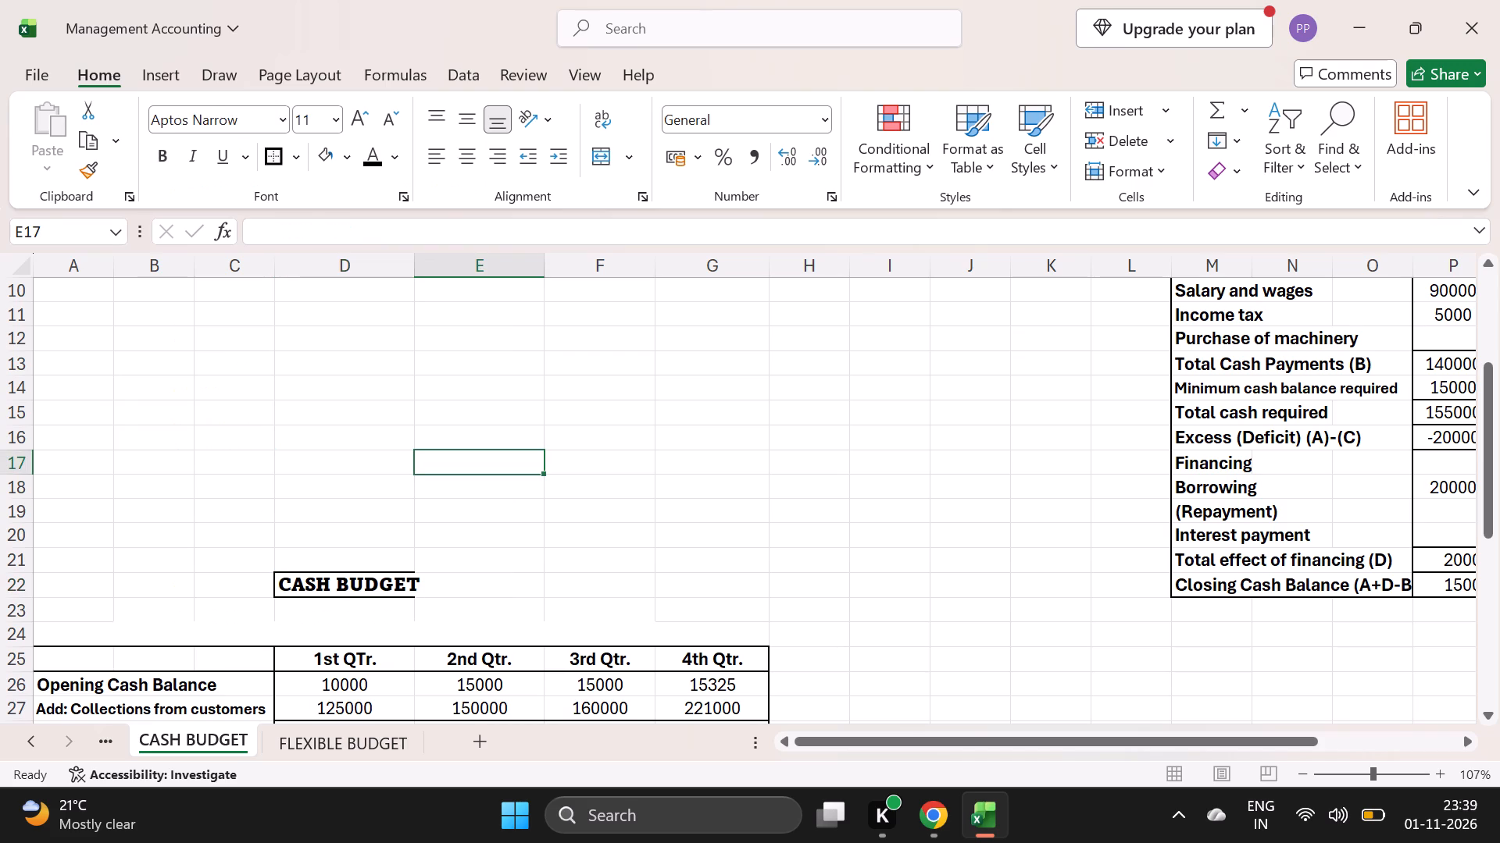
Fill the CASH BUDGET title cell D22 with a light orange theme colour.
{"action": "left_click", "coordinate": [337, 156]}
{"action": "left_click", "coordinate": [348, 160]}
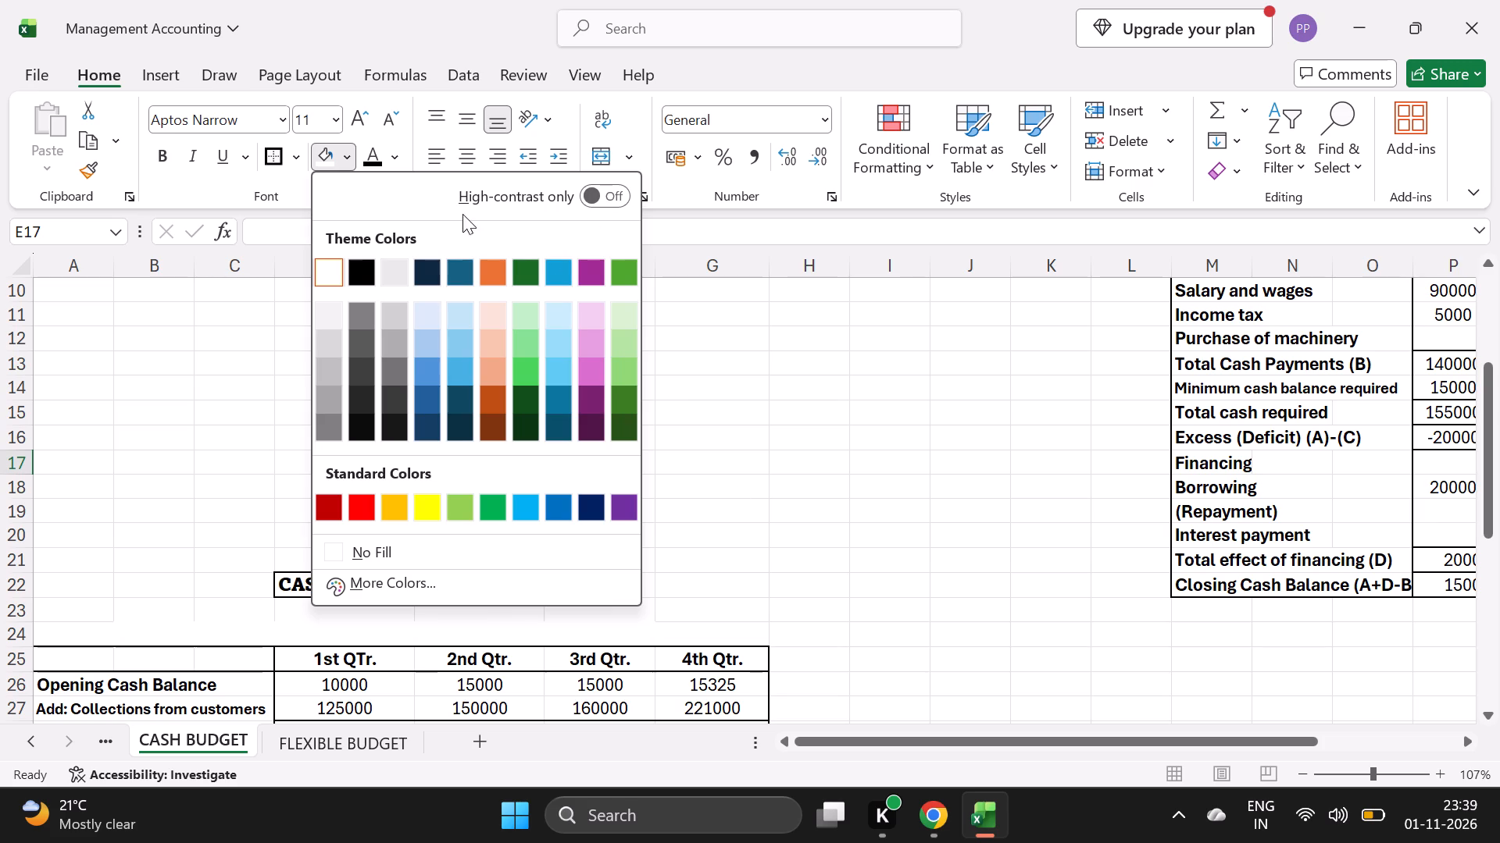
{"action": "left_click", "coordinate": [324, 151]}
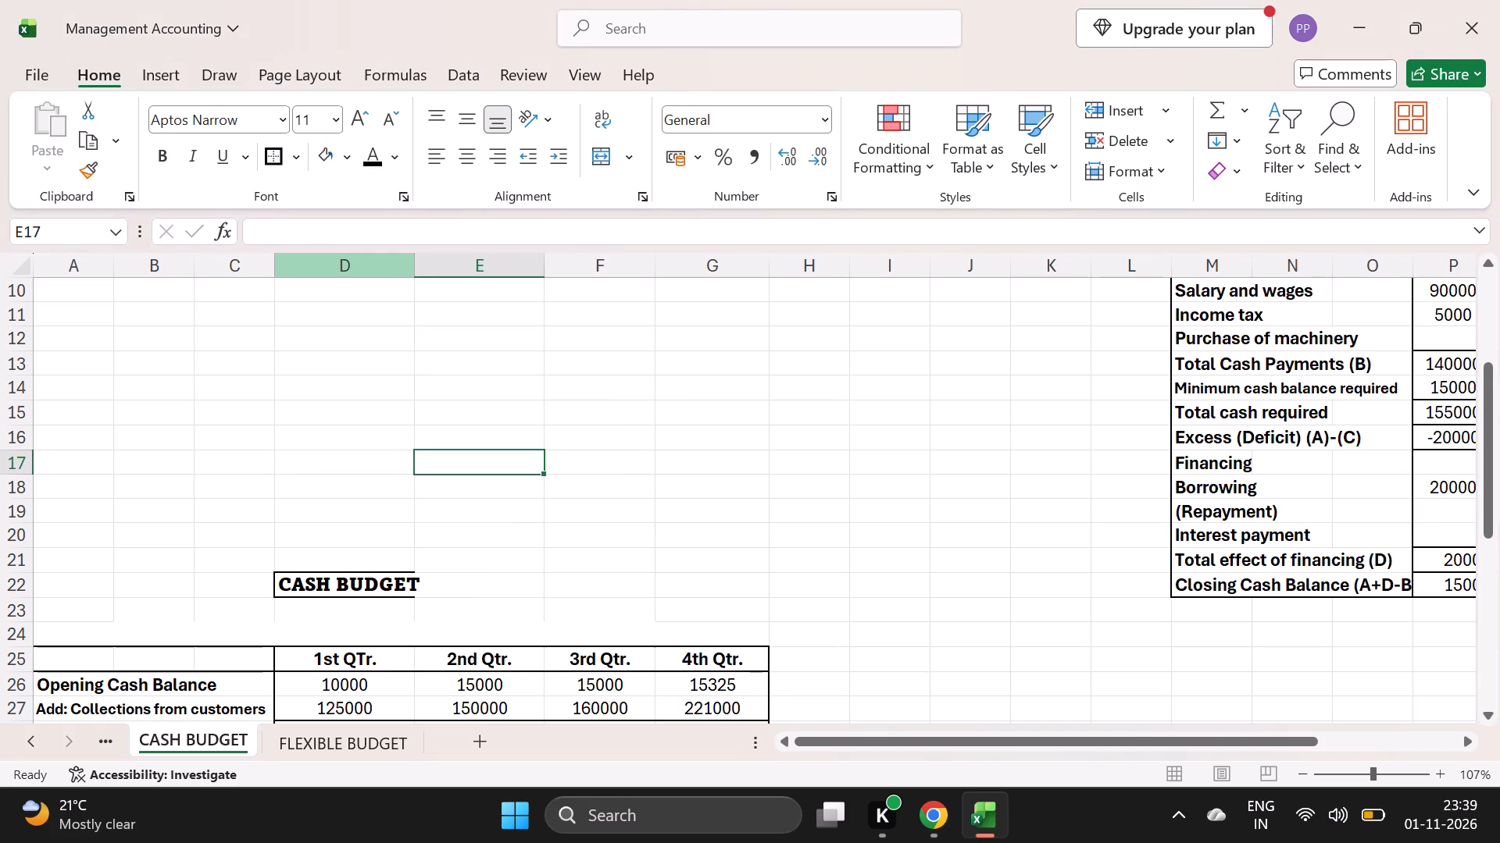
{"action": "left_click", "coordinate": [316, 598]}
{"action": "left_click", "coordinate": [341, 585]}
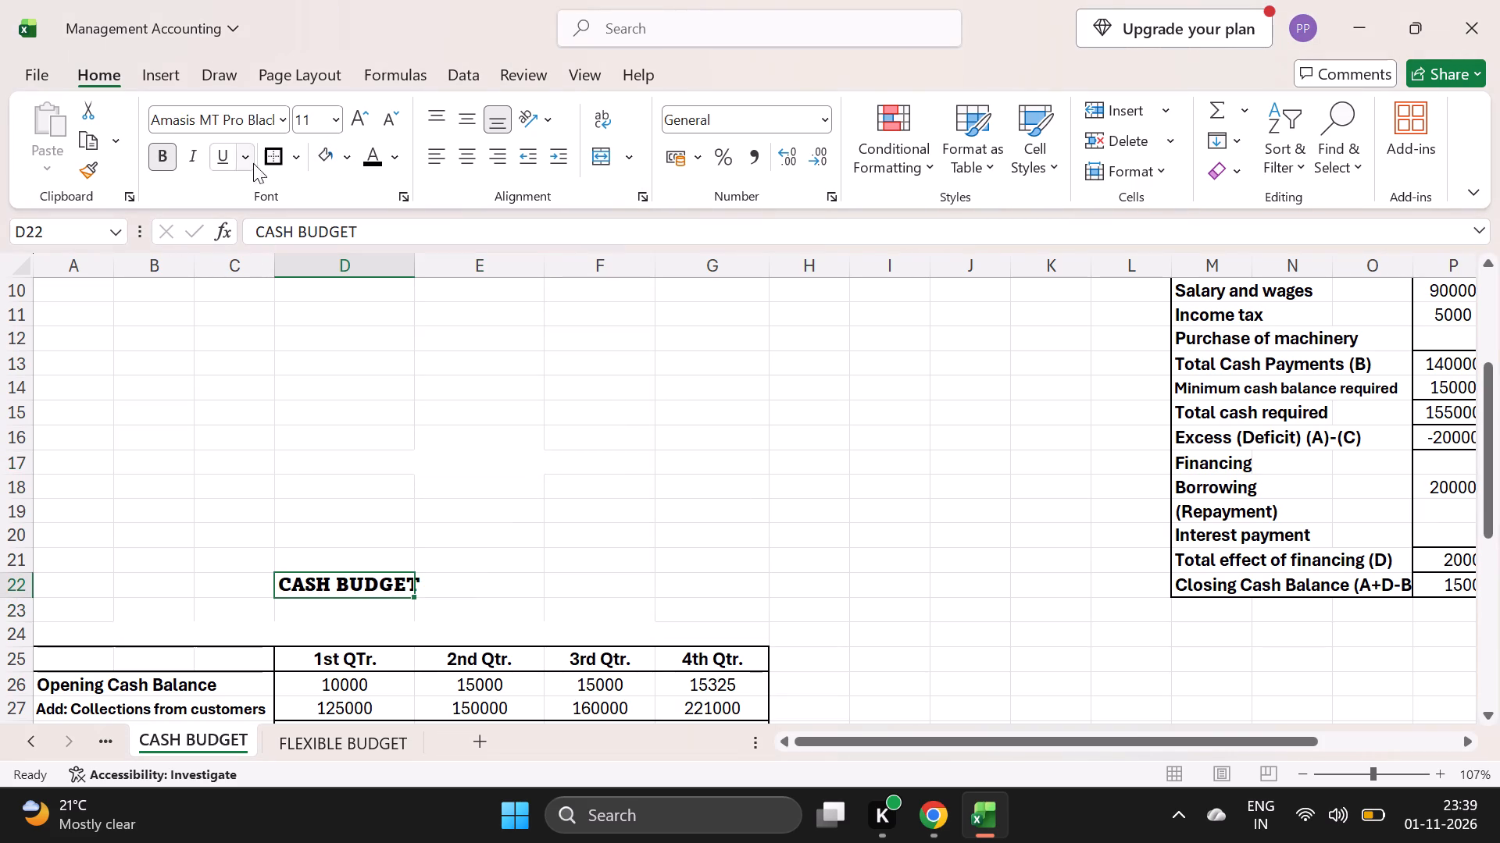
{"action": "left_click", "coordinate": [345, 159]}
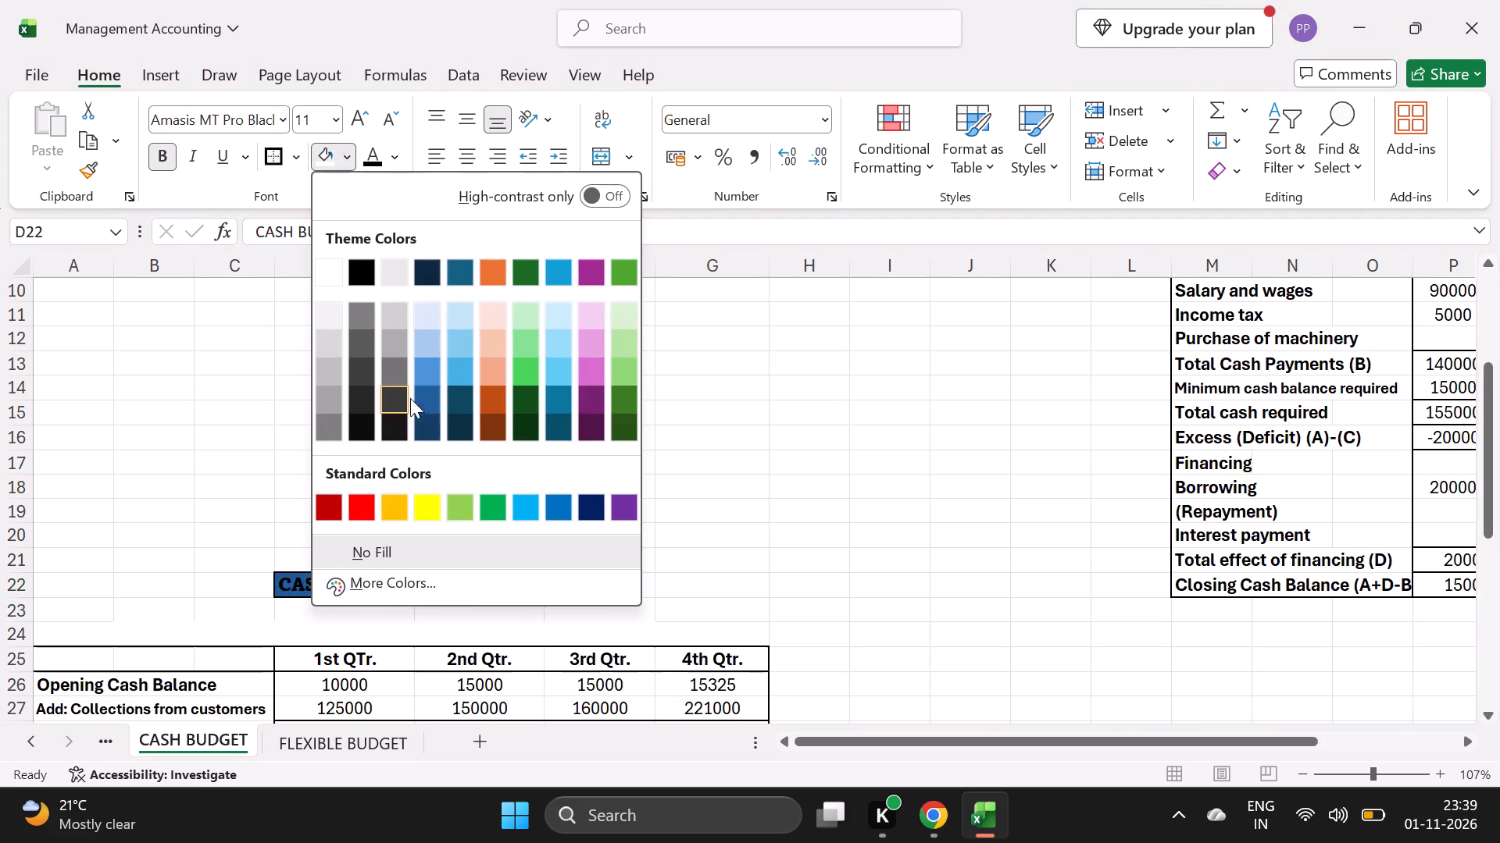
{"action": "left_click", "coordinate": [491, 342]}
{"action": "left_click", "coordinate": [690, 601]}
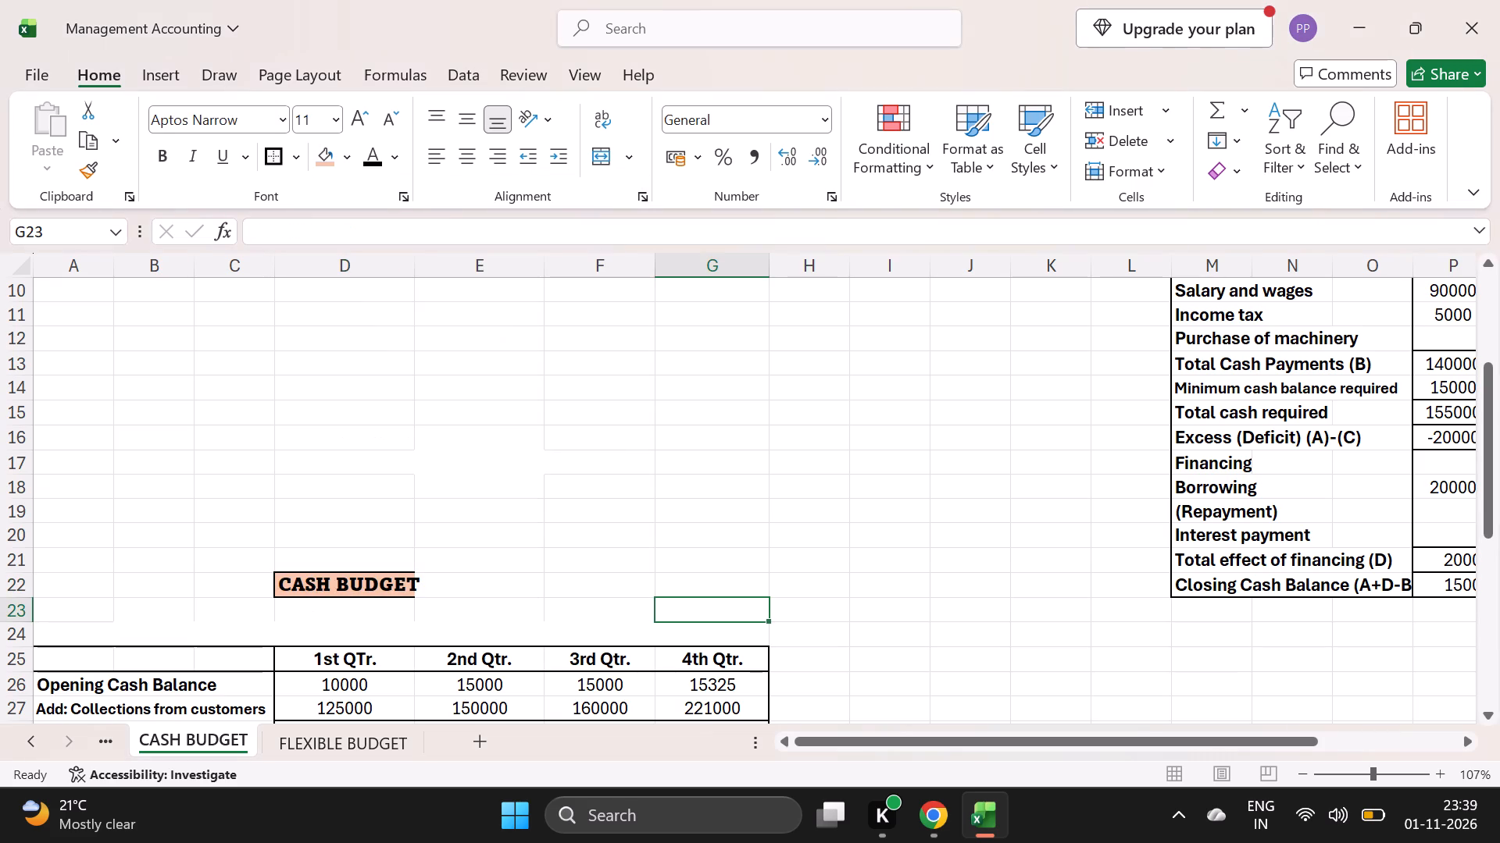
Widen column D to about 16 so the CASH BUDGET title fits inside its bordered cell.
{"action": "left_click_drag", "start_coordinate": [414, 271], "coordinate": [430, 268]}
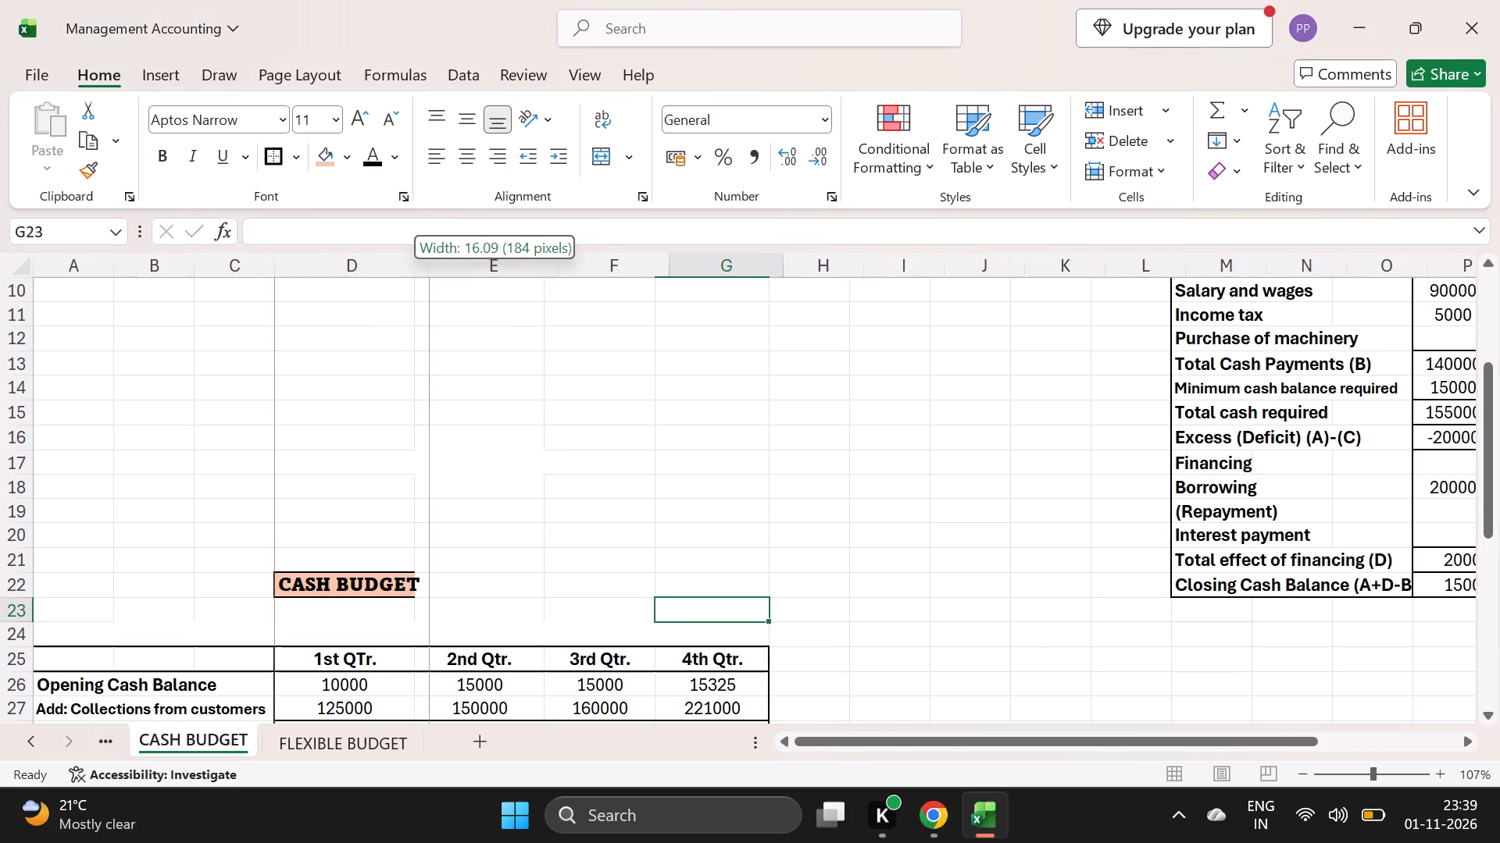
{"action": "left_click_drag", "start_coordinate": [430, 268], "coordinate": [430, 268]}
{"action": "left_click", "coordinate": [624, 453]}
{"action": "left_click", "coordinate": [605, 568]}
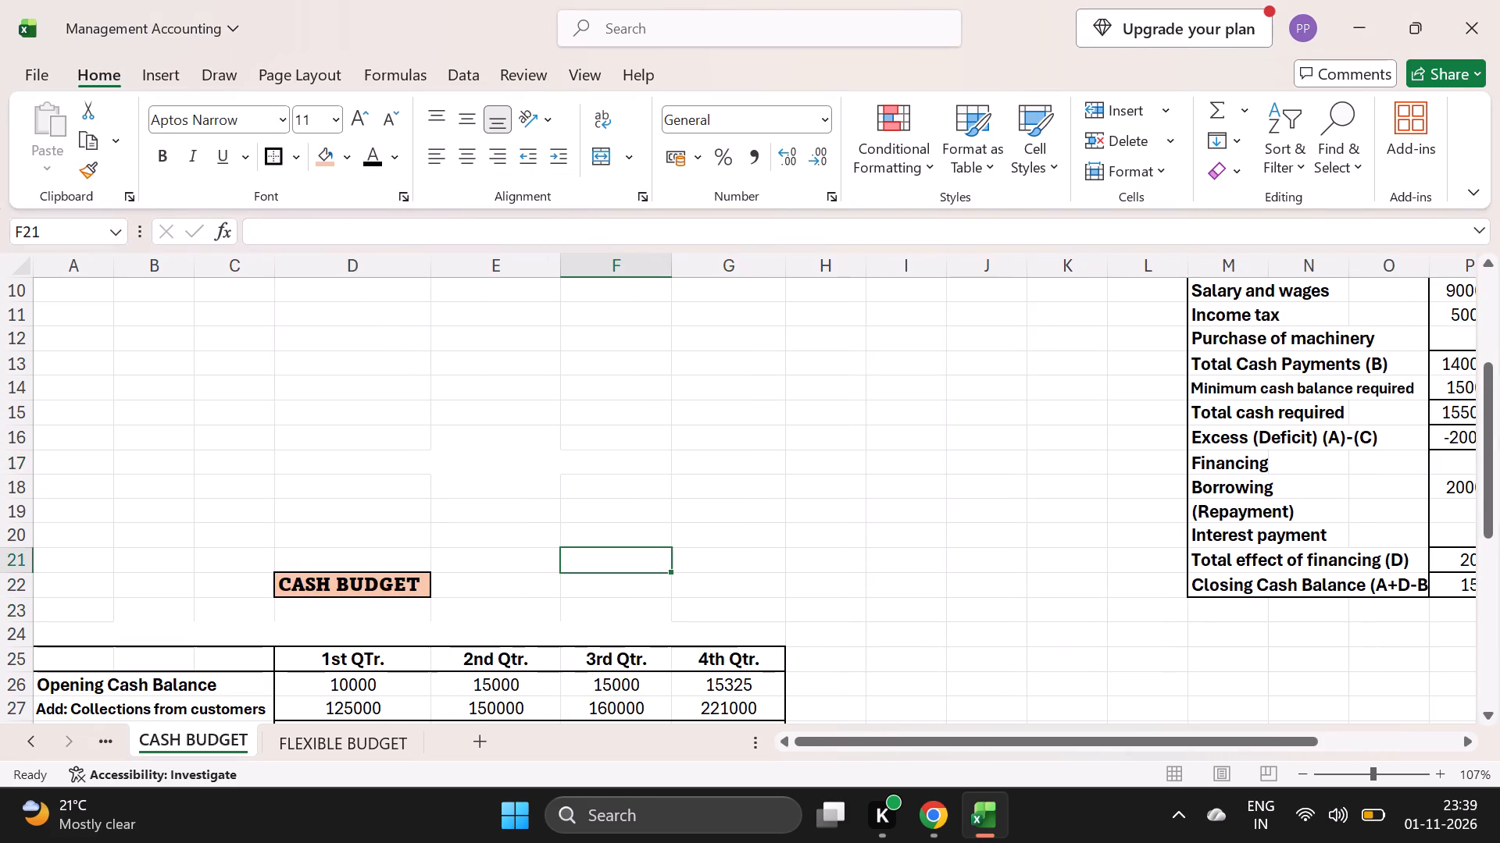
Delete the old CASH BUDGET title in merged cell D2 and replace its red fill with white.
{"action": "scroll", "coordinate": [605, 568], "scroll_direction": "down", "scroll_amount": 3}
{"action": "scroll", "coordinate": [605, 568], "scroll_direction": "up", "scroll_amount": 3}
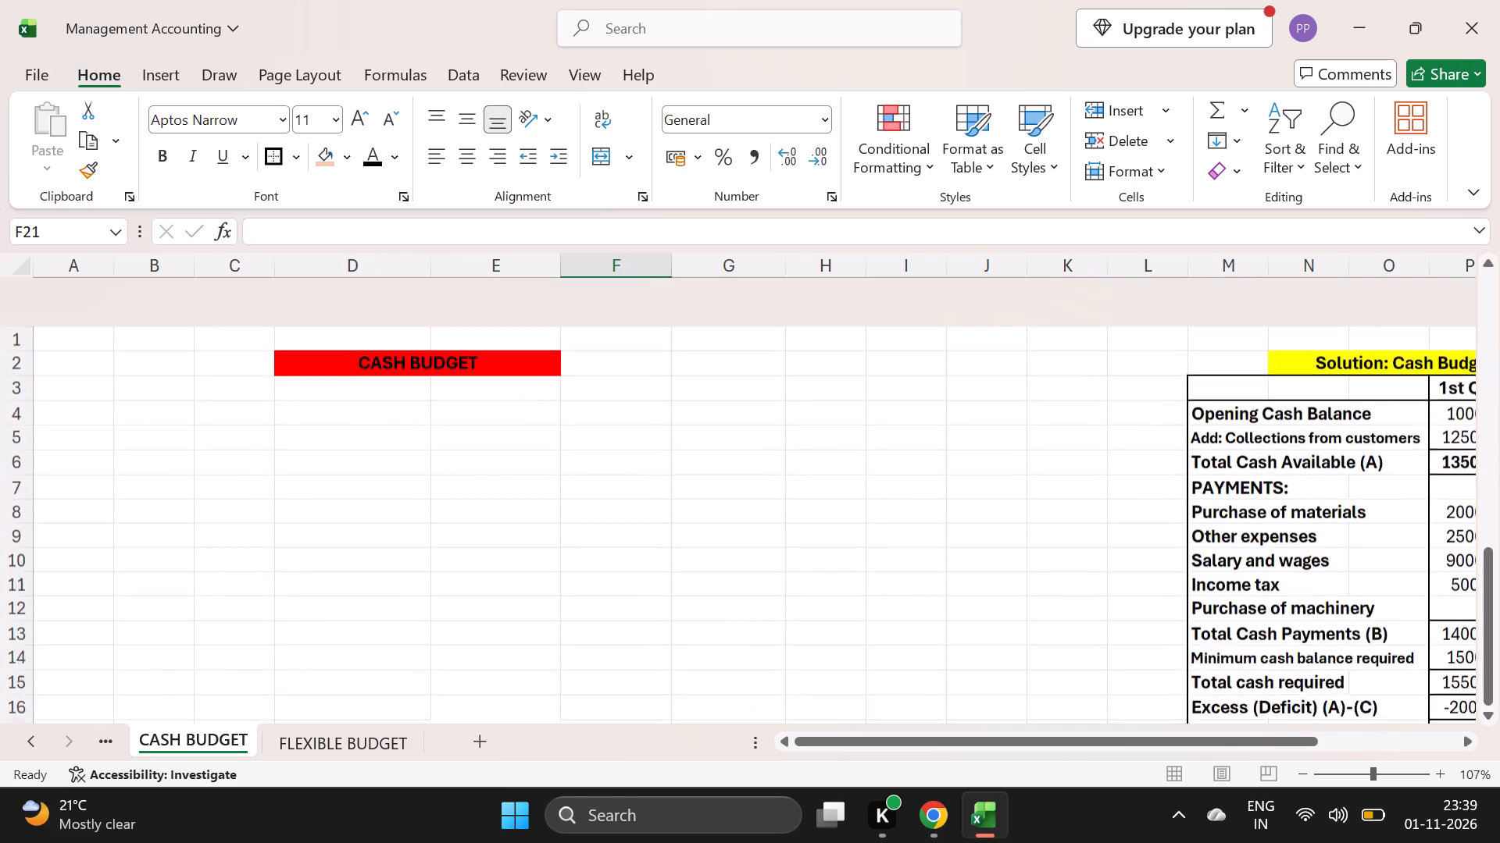
{"action": "left_click", "coordinate": [499, 314]}
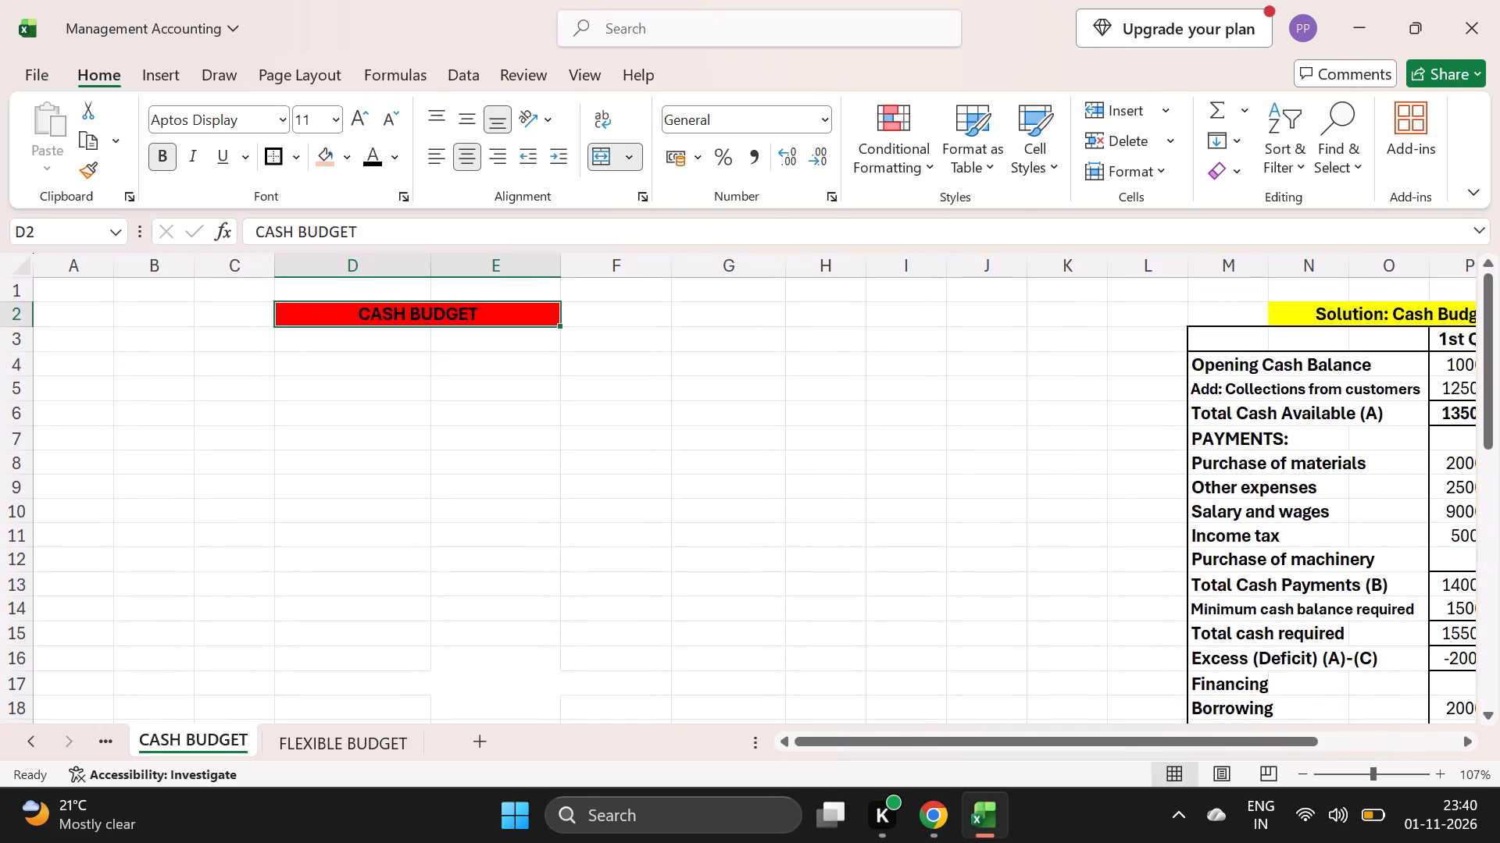
{"action": "key", "text": "ctrl+Delete"}
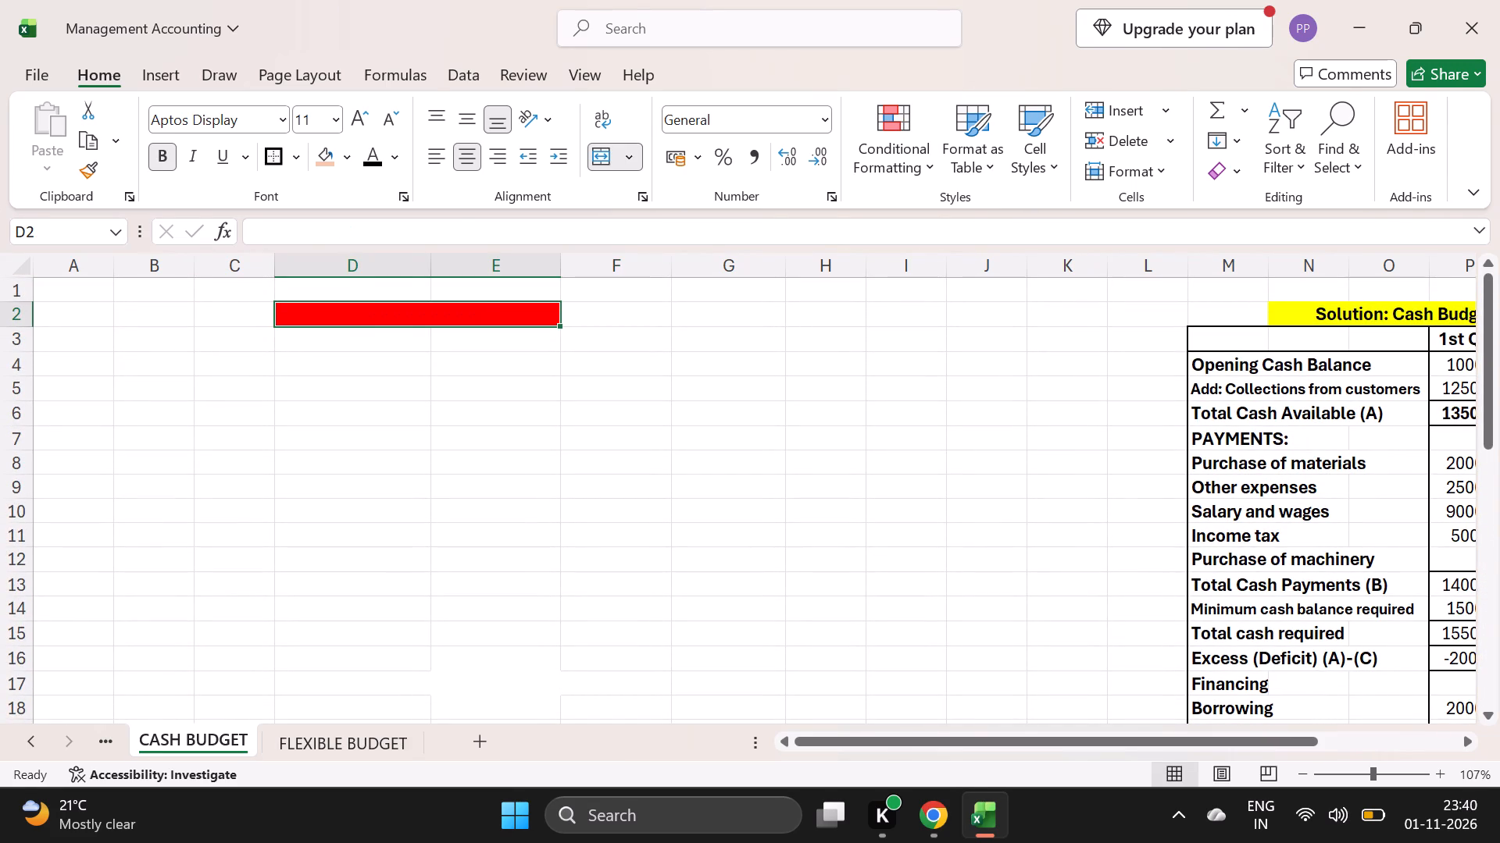
{"action": "left_click", "coordinate": [344, 158]}
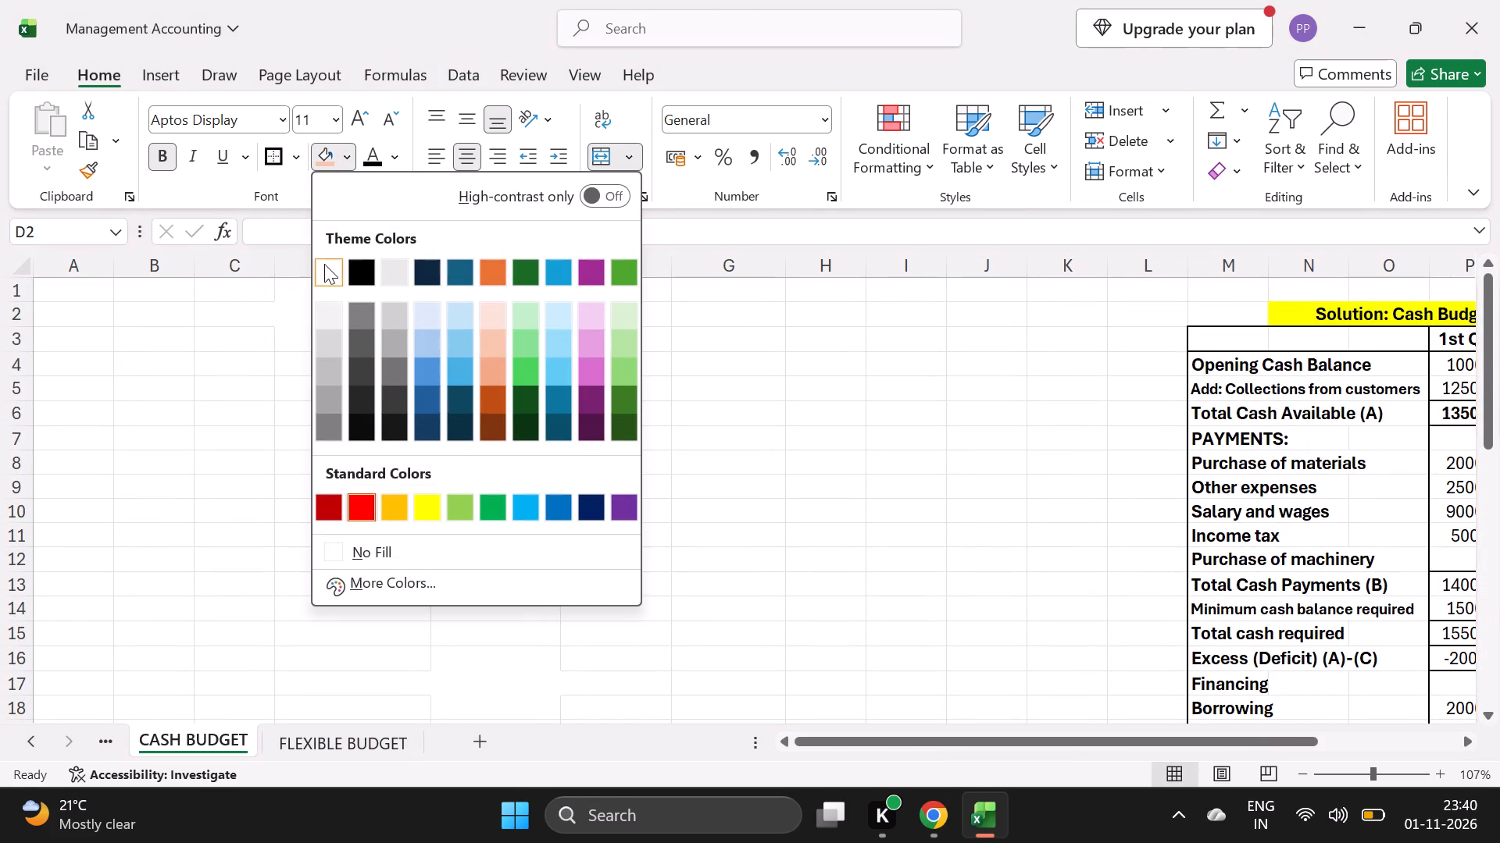
{"action": "left_click", "coordinate": [324, 264]}
{"action": "left_click", "coordinate": [656, 466]}
Delete the contents of the original cash budget solution in columns M to S, including its title.
{"action": "scroll", "coordinate": [1254, 433], "scroll_direction": "left", "scroll_amount": 4}
{"action": "left_click", "coordinate": [589, 317]}
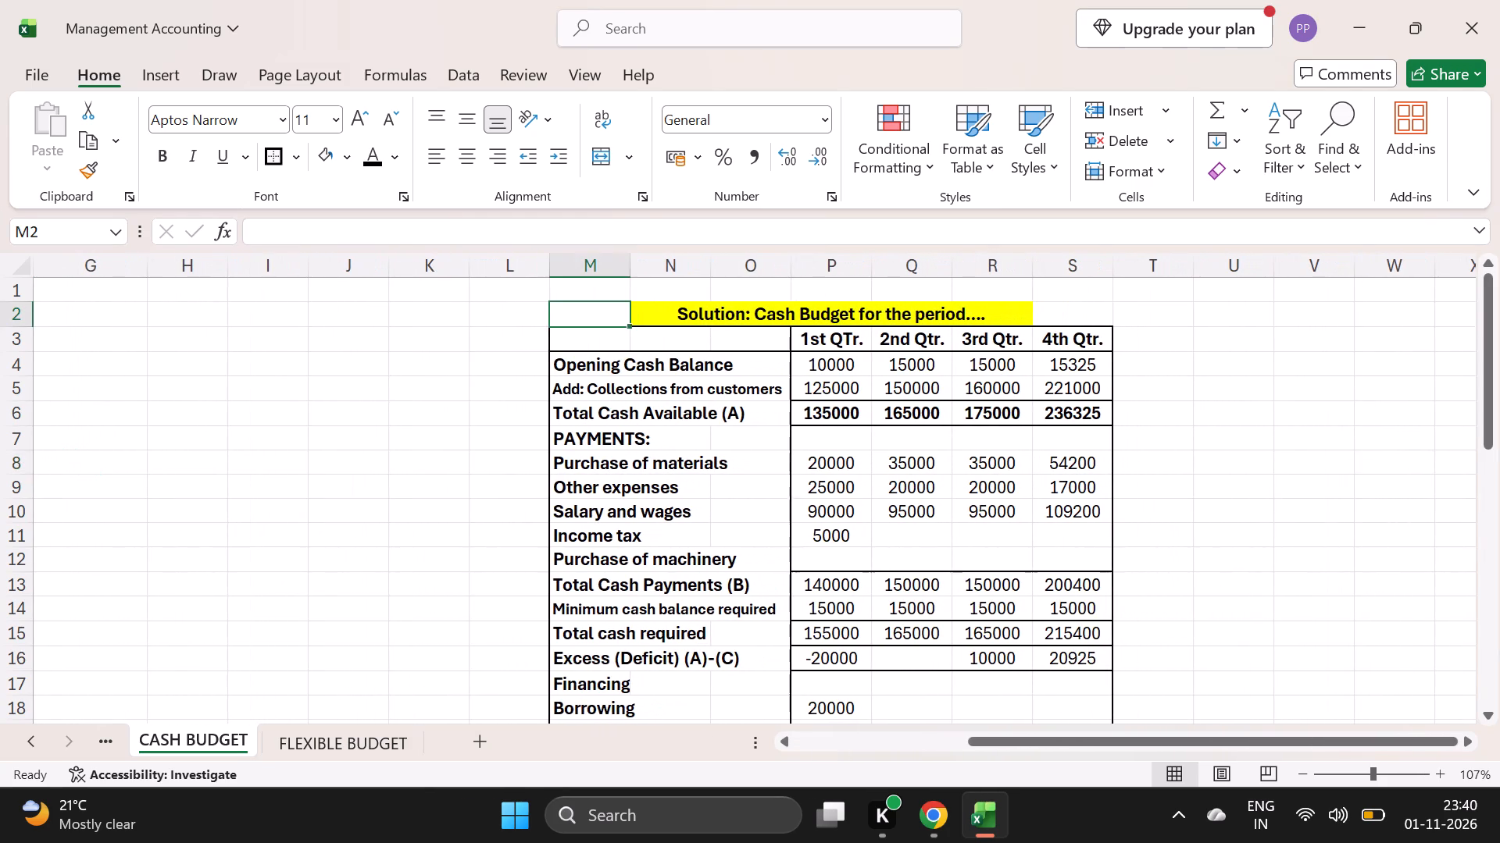
{"action": "left_click_drag", "start_coordinate": [589, 317], "coordinate": [863, 511]}
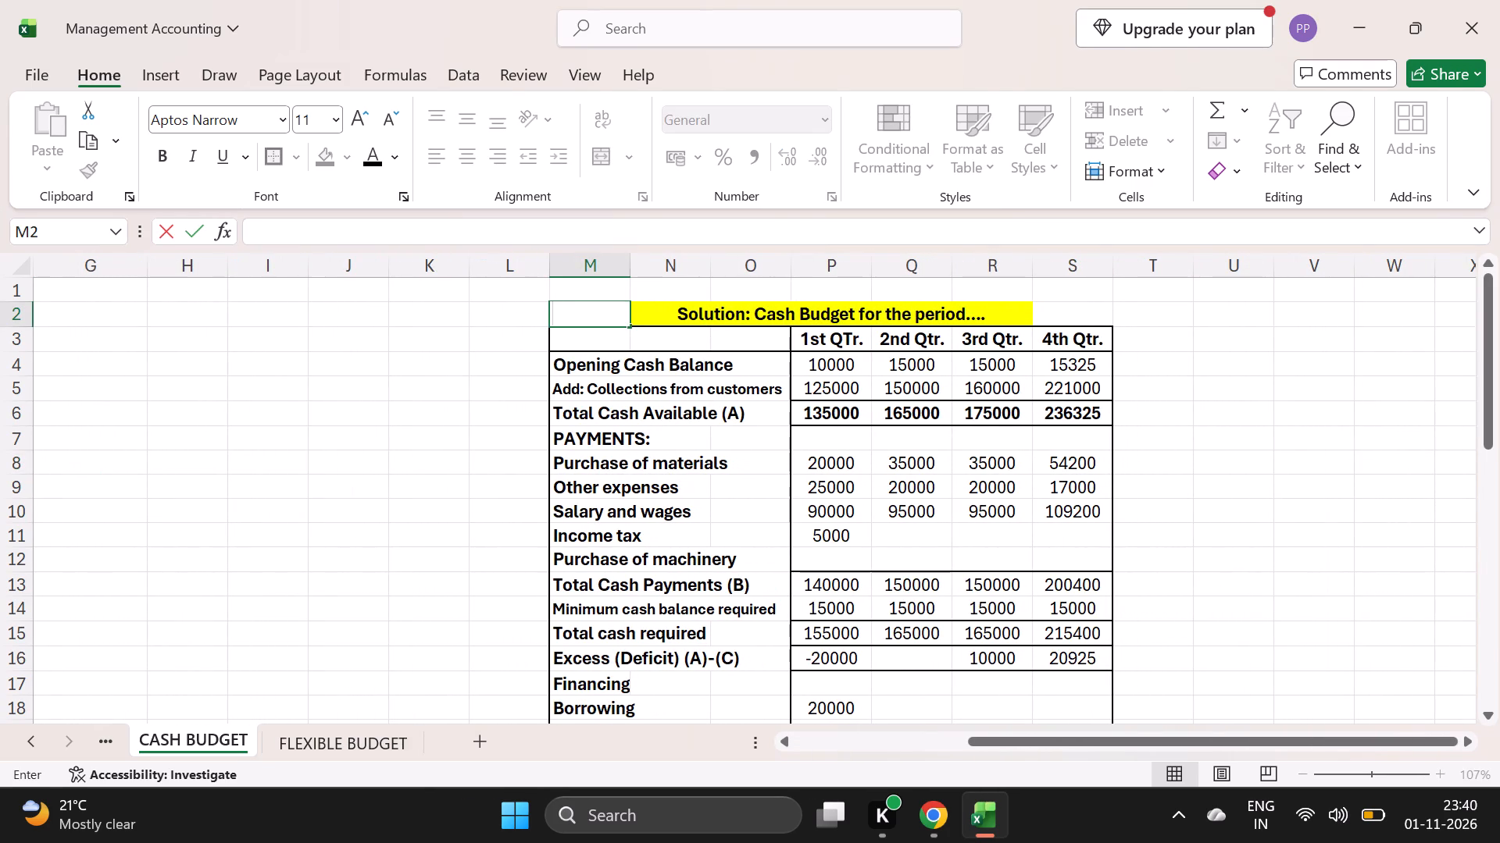
{"action": "left_click", "coordinate": [593, 296]}
{"action": "left_click_drag", "start_coordinate": [593, 296], "coordinate": [912, 659]}
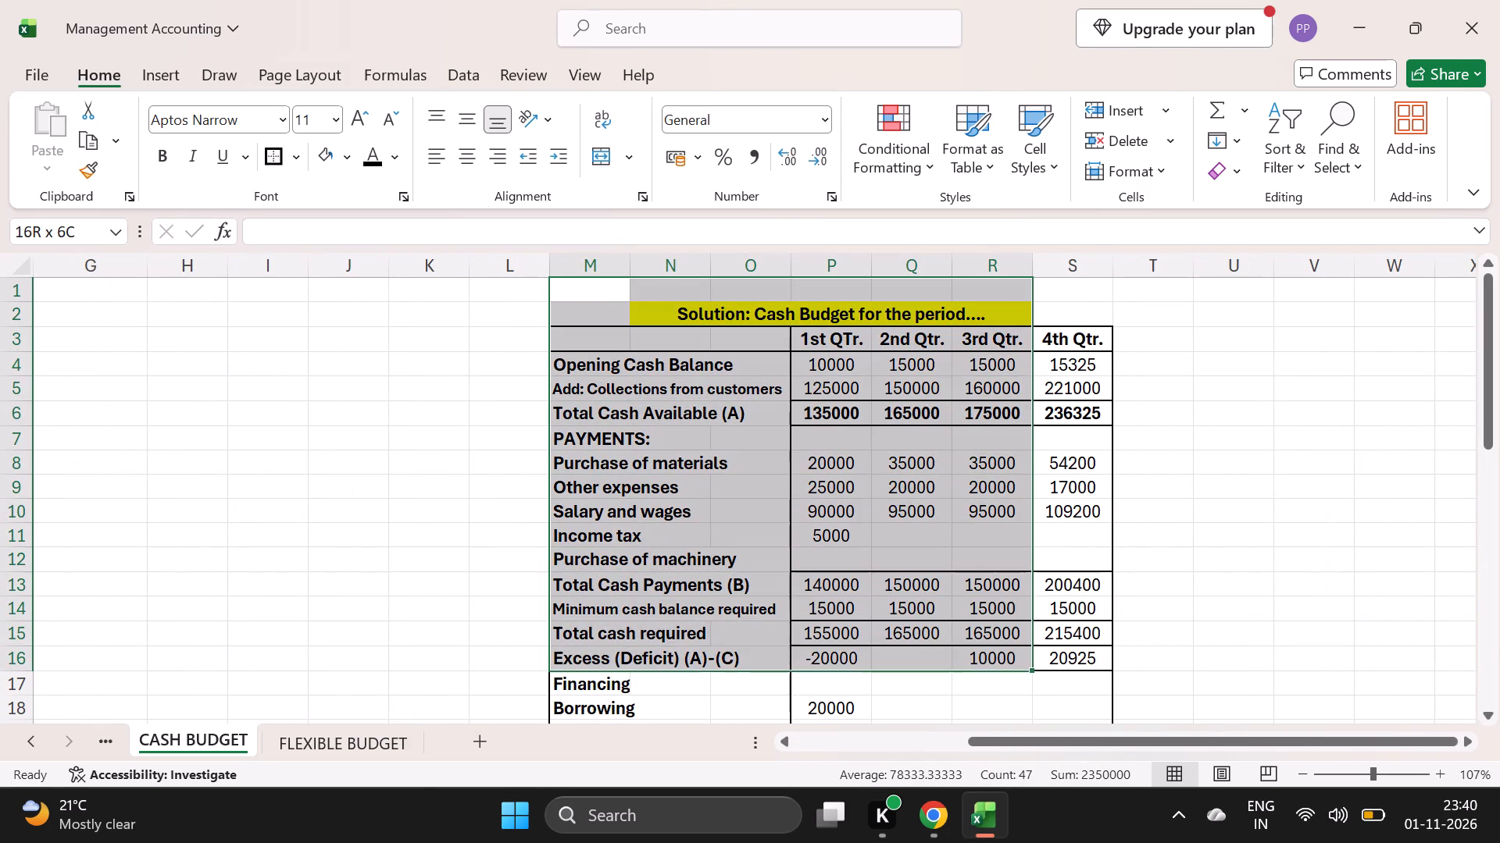
{"action": "left_click_drag", "start_coordinate": [912, 659], "coordinate": [985, 684]}
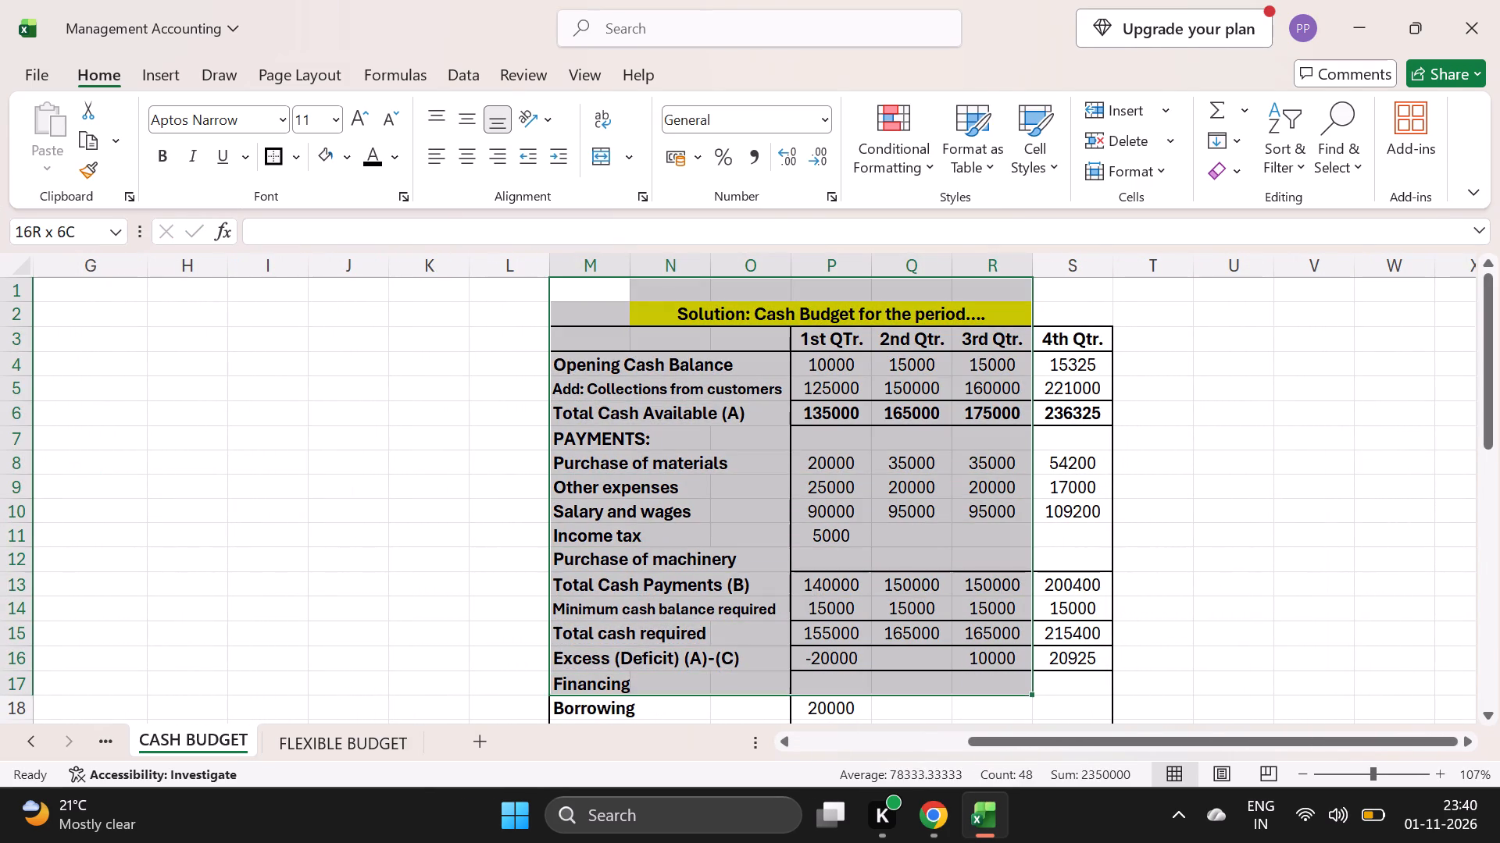
{"action": "left_click_drag", "start_coordinate": [985, 684], "coordinate": [1045, 626]}
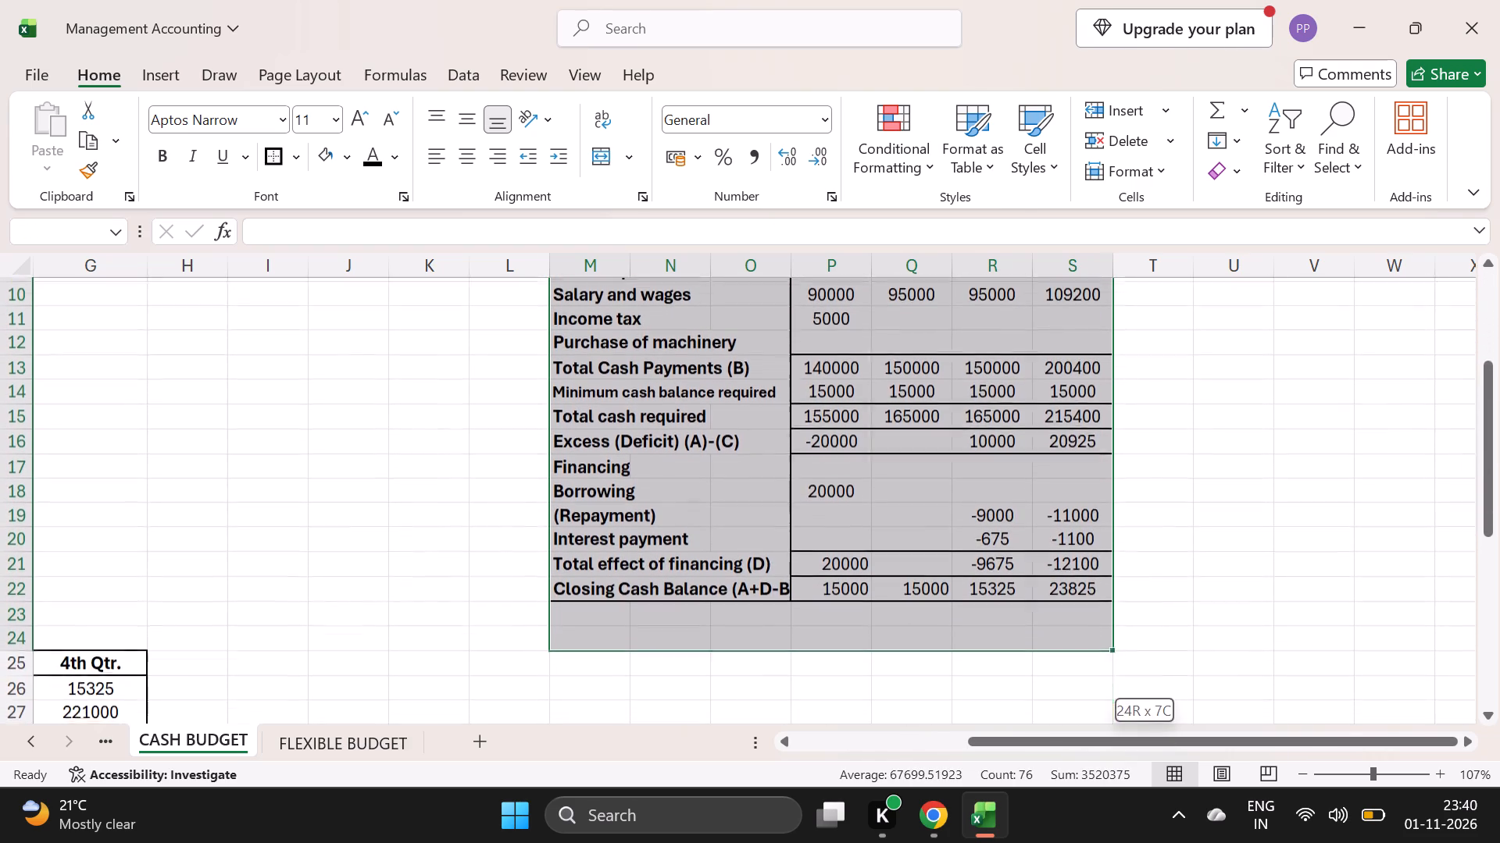
{"action": "left_click_drag", "start_coordinate": [1045, 626], "coordinate": [1043, 620]}
{"action": "key", "text": "ctrl+Delete"}
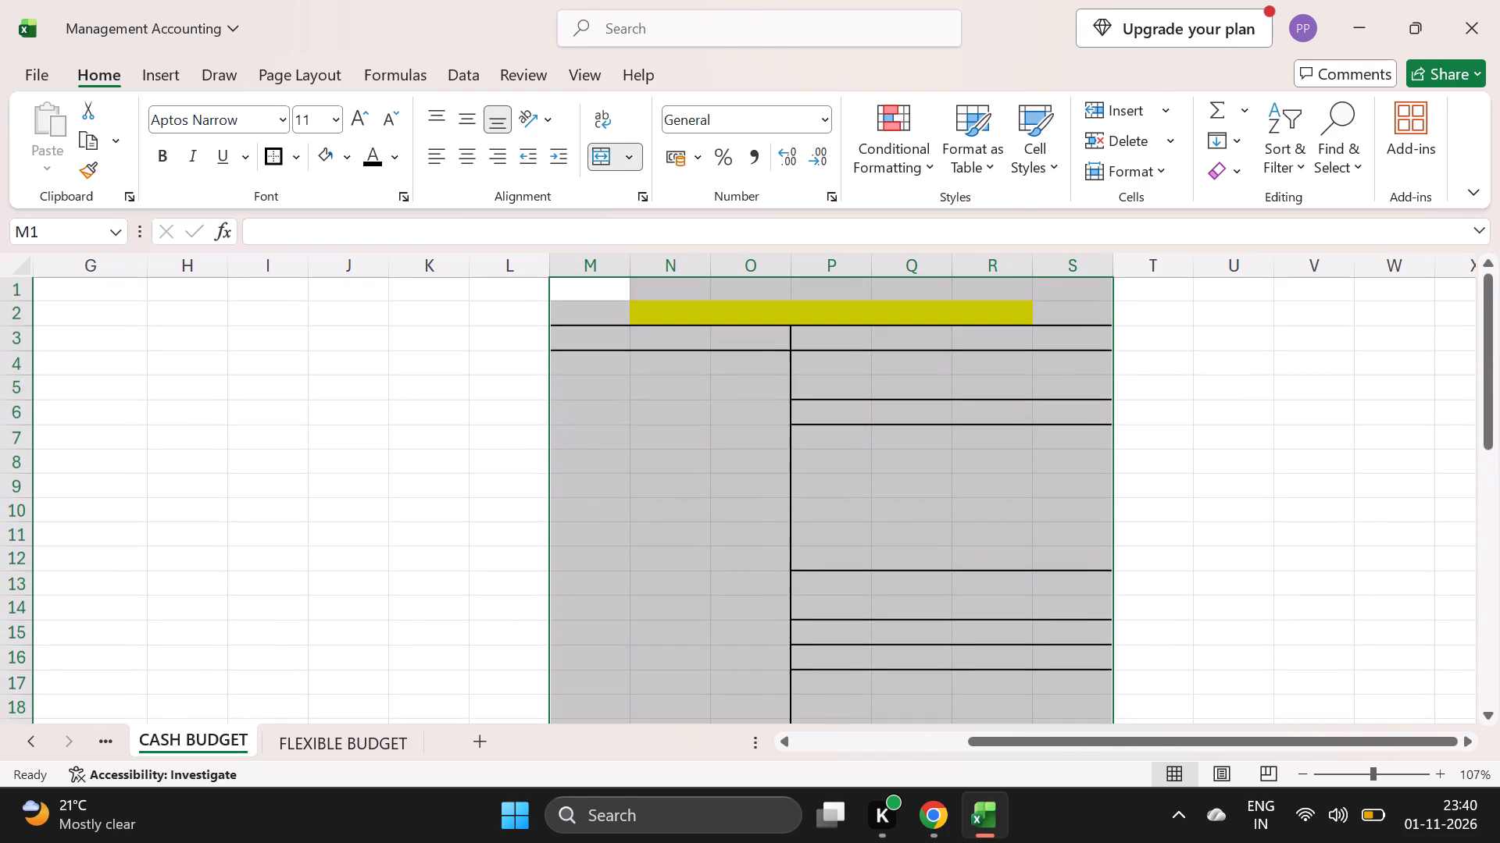
{"action": "key", "text": "ctrl+Delete"}
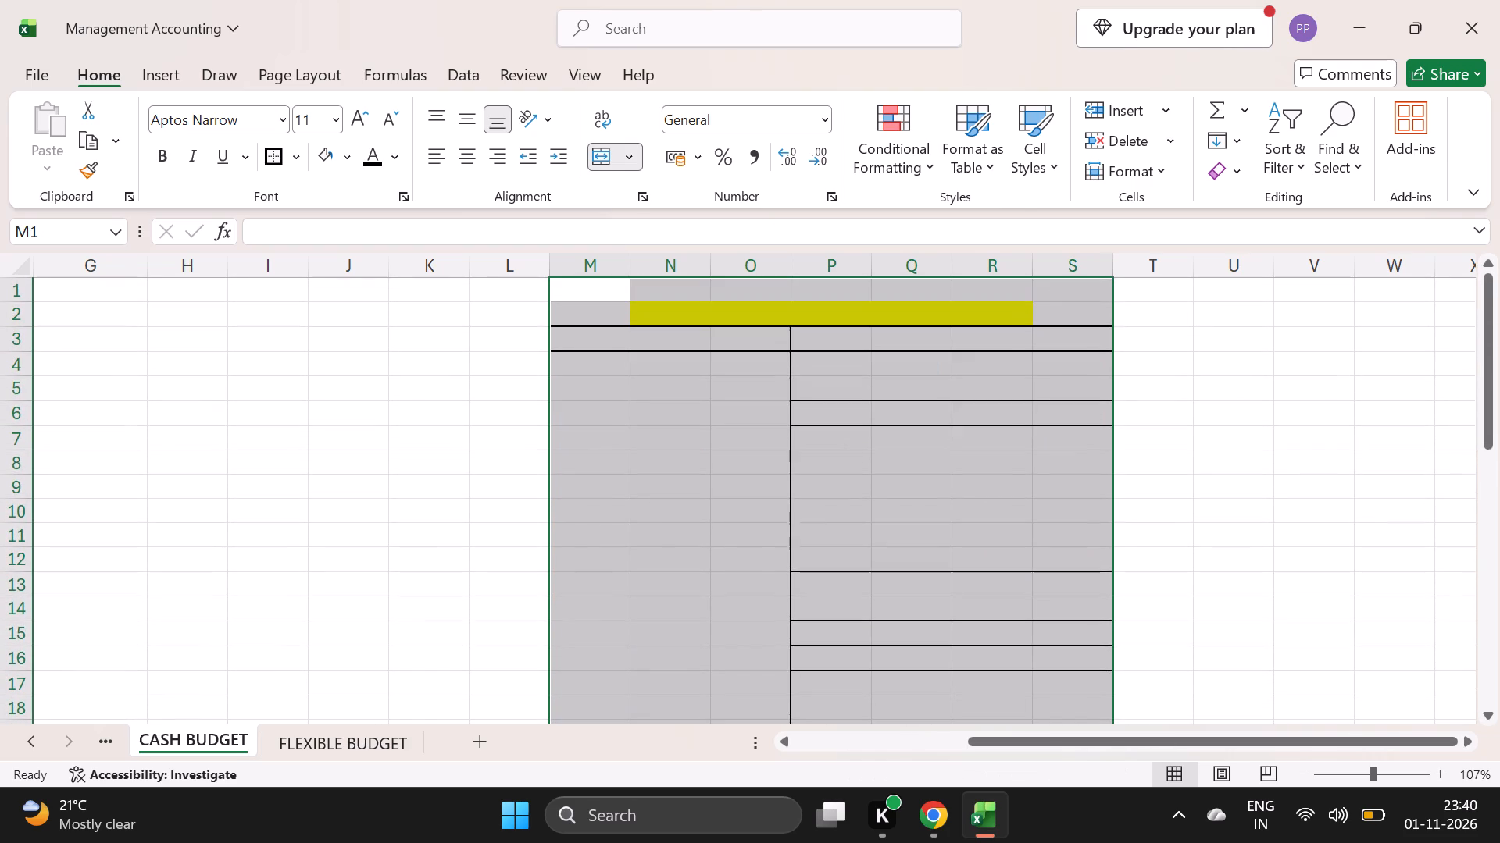
Fill the emptied yellow title cell N2 with white.
{"action": "left_click", "coordinate": [608, 289]}
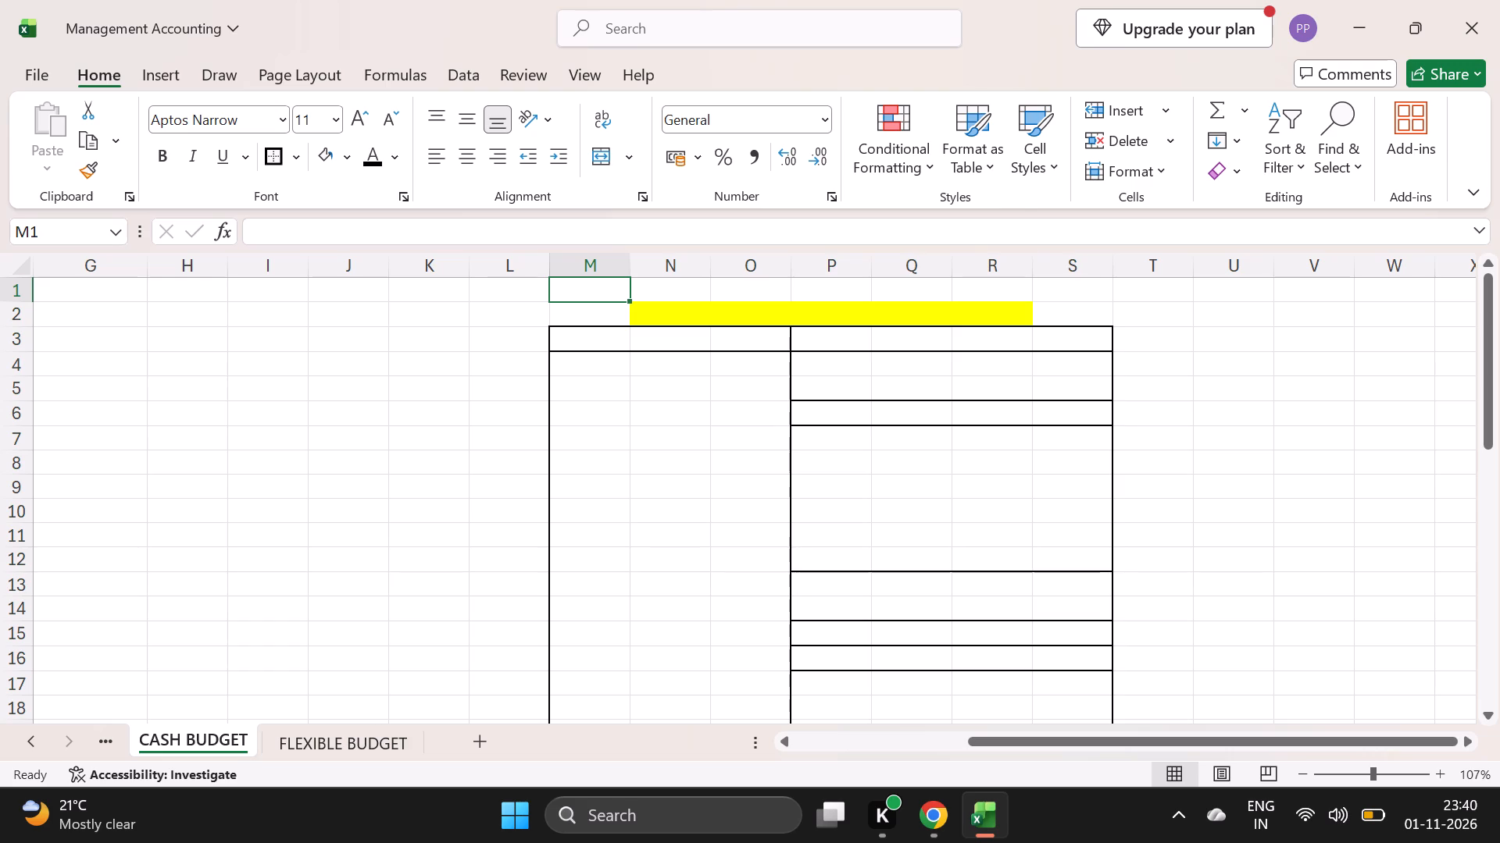
{"action": "left_click_drag", "start_coordinate": [652, 312], "coordinate": [555, 253]}
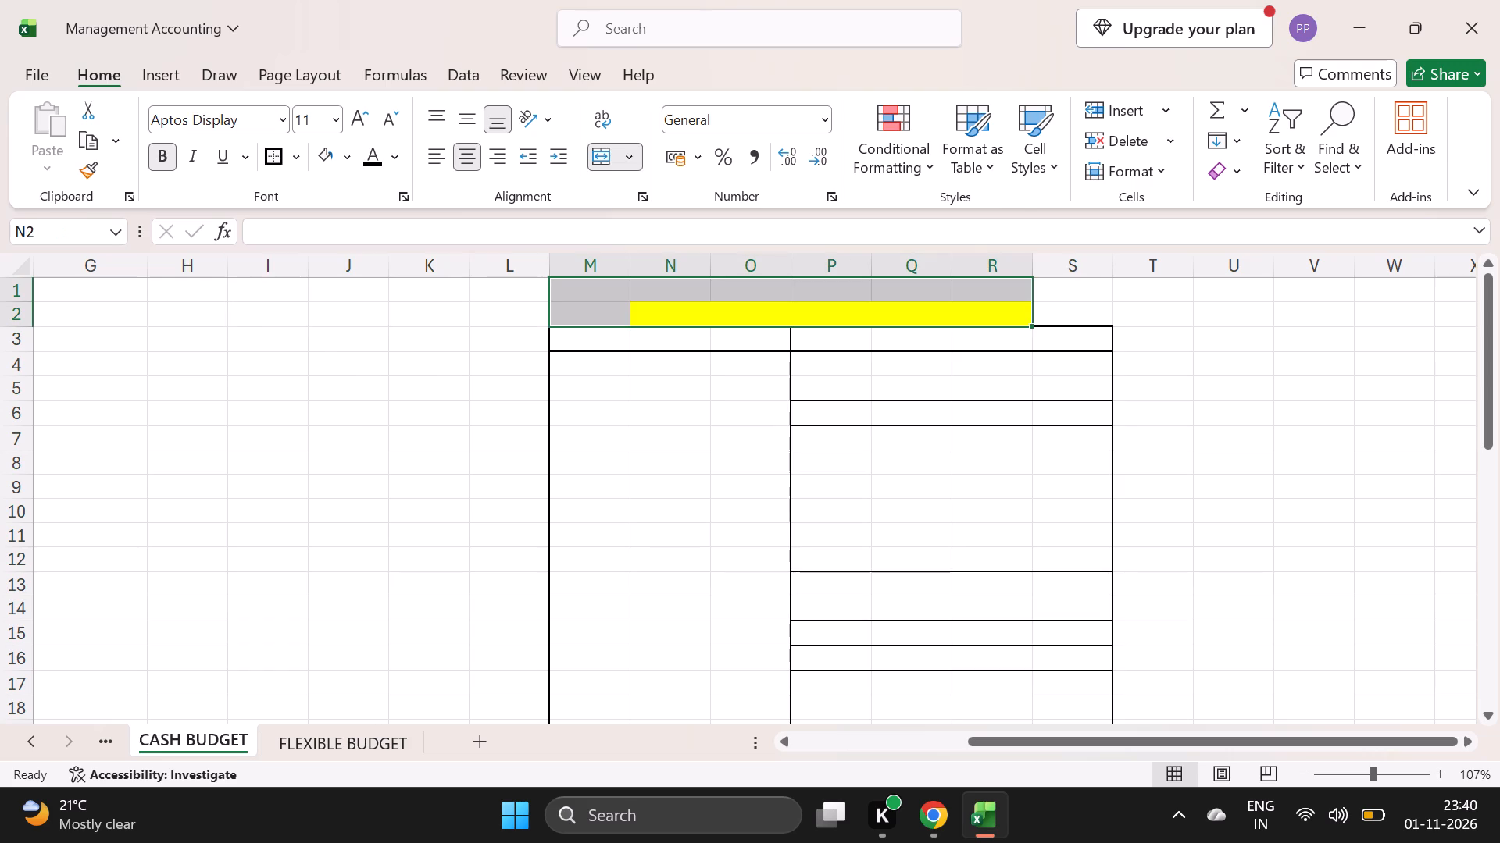
{"action": "left_click", "coordinate": [659, 380]}
{"action": "left_click", "coordinate": [693, 323]}
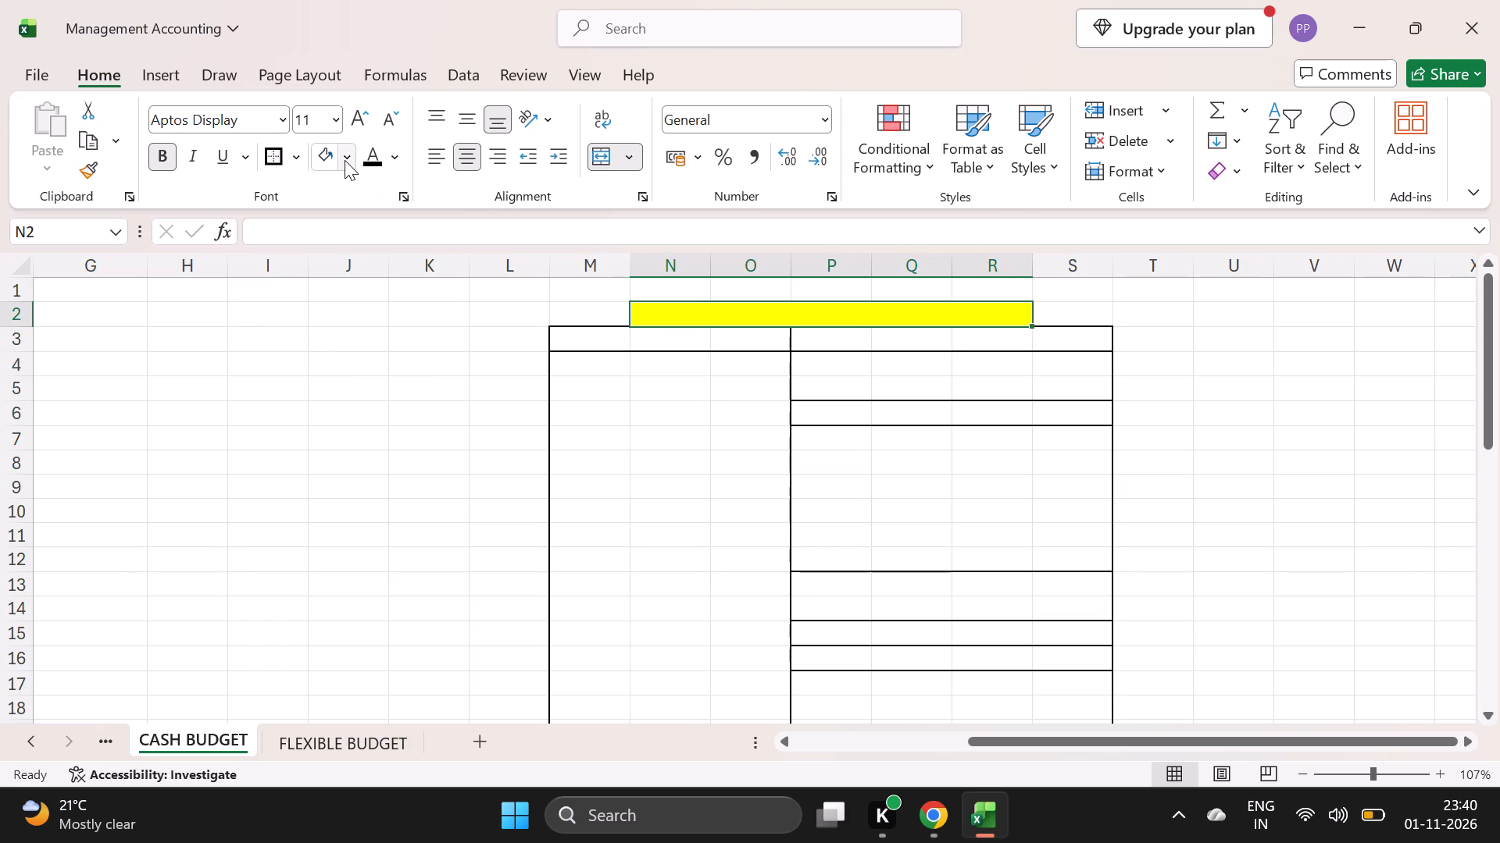
{"action": "left_click", "coordinate": [345, 158]}
{"action": "left_click", "coordinate": [329, 272]}
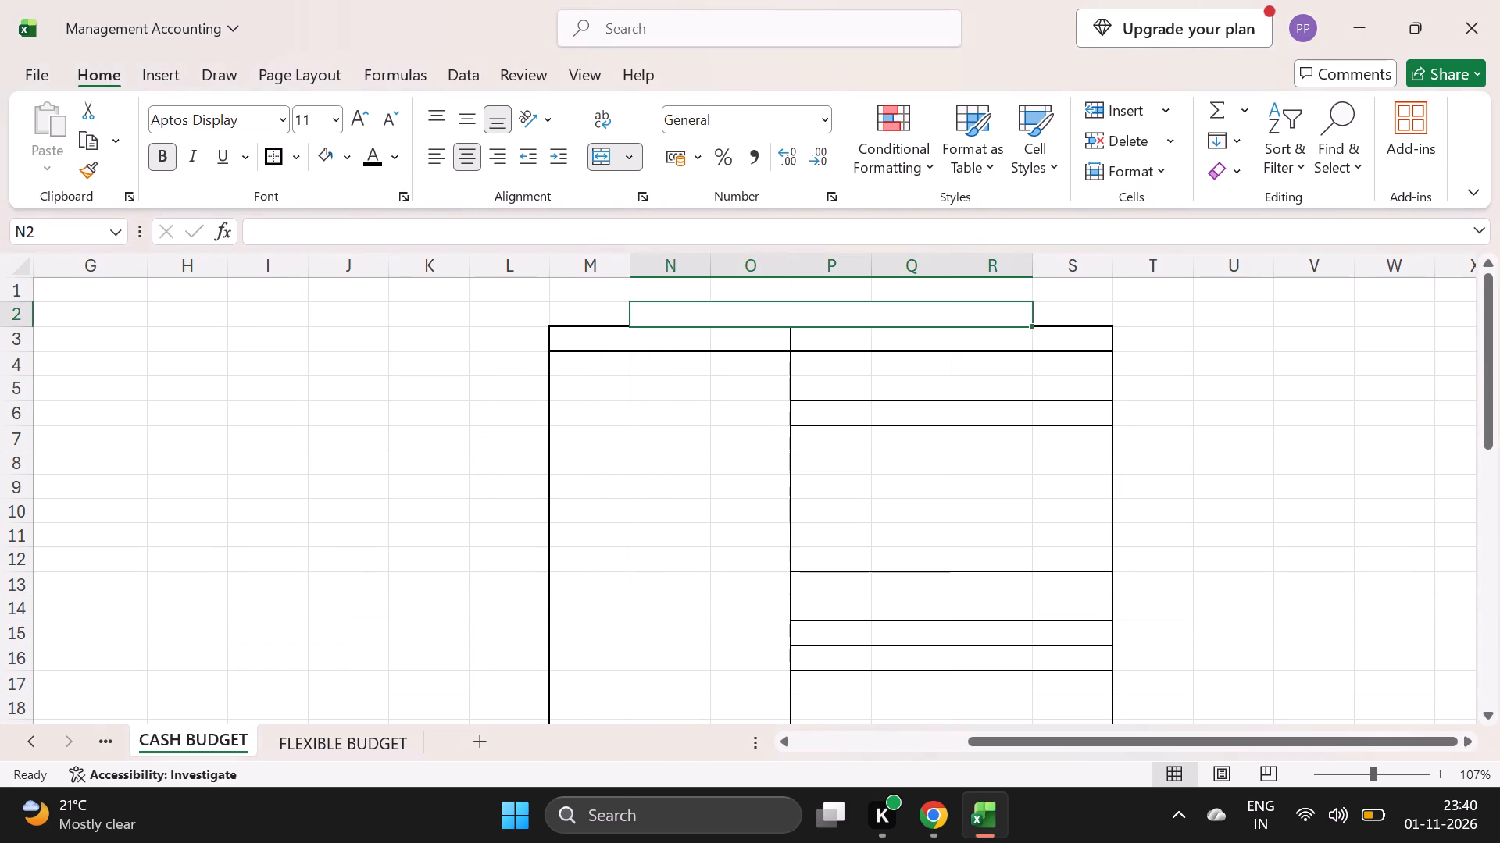
{"action": "left_click", "coordinate": [582, 347]}
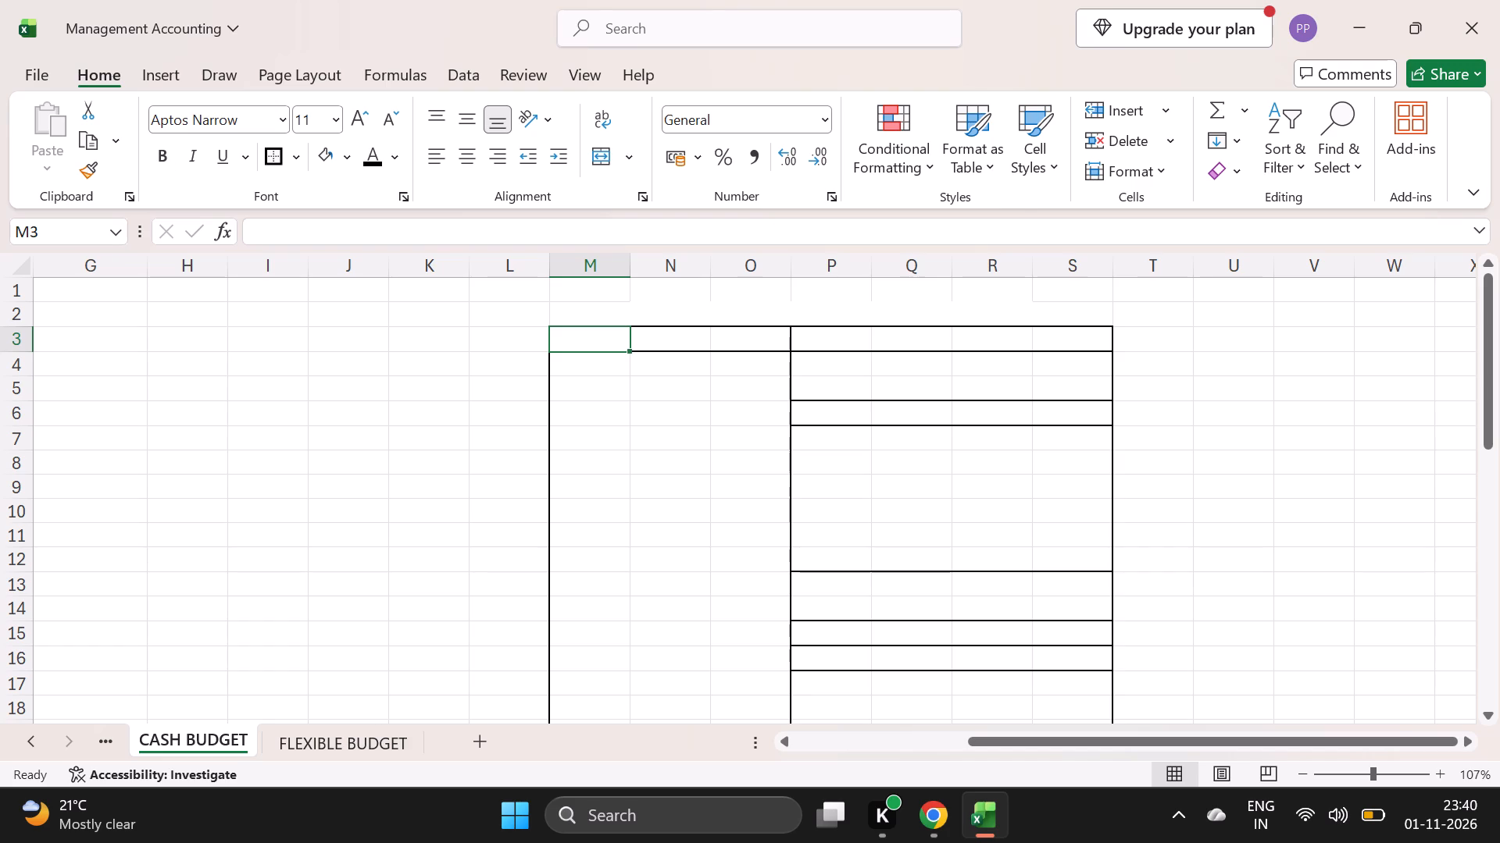
Remove all borders from the emptied original table range M3:S22.
{"action": "left_click", "coordinate": [593, 346]}
{"action": "left_click", "coordinate": [295, 160]}
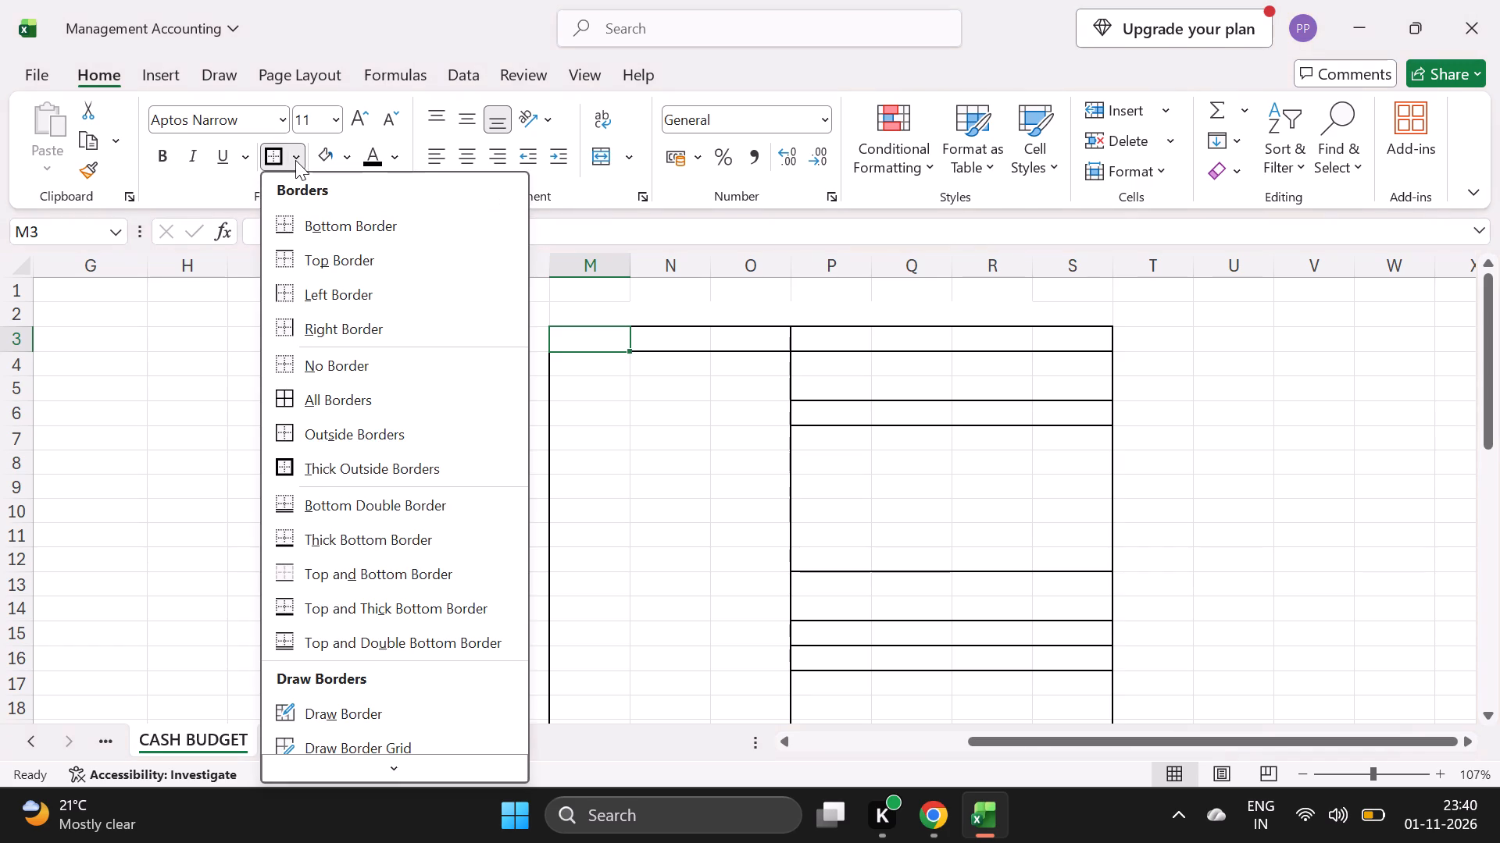
{"action": "left_click", "coordinate": [750, 493]}
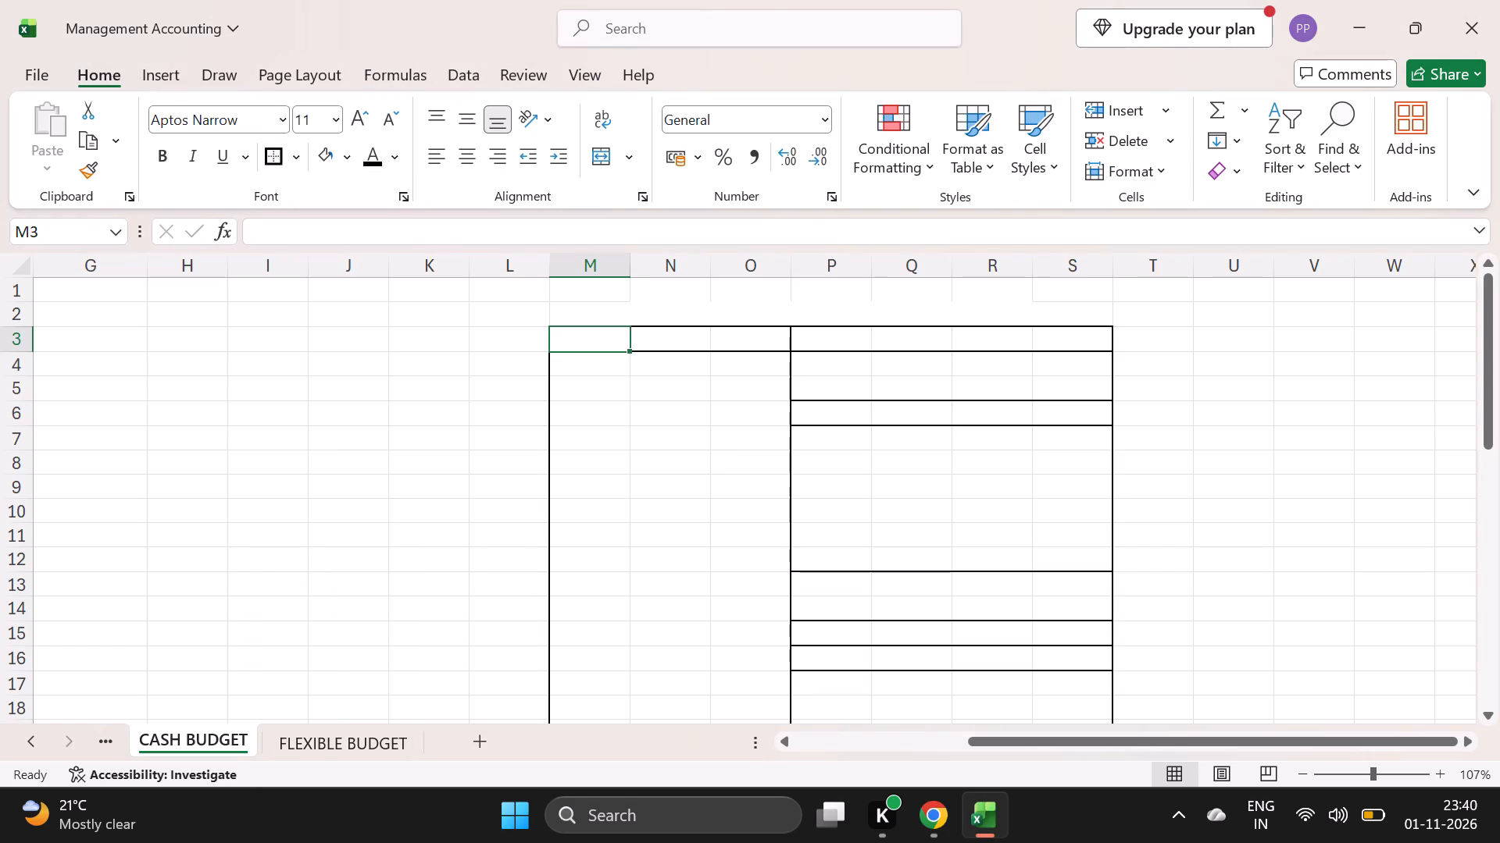
{"action": "left_click_drag", "start_coordinate": [580, 347], "coordinate": [890, 668]}
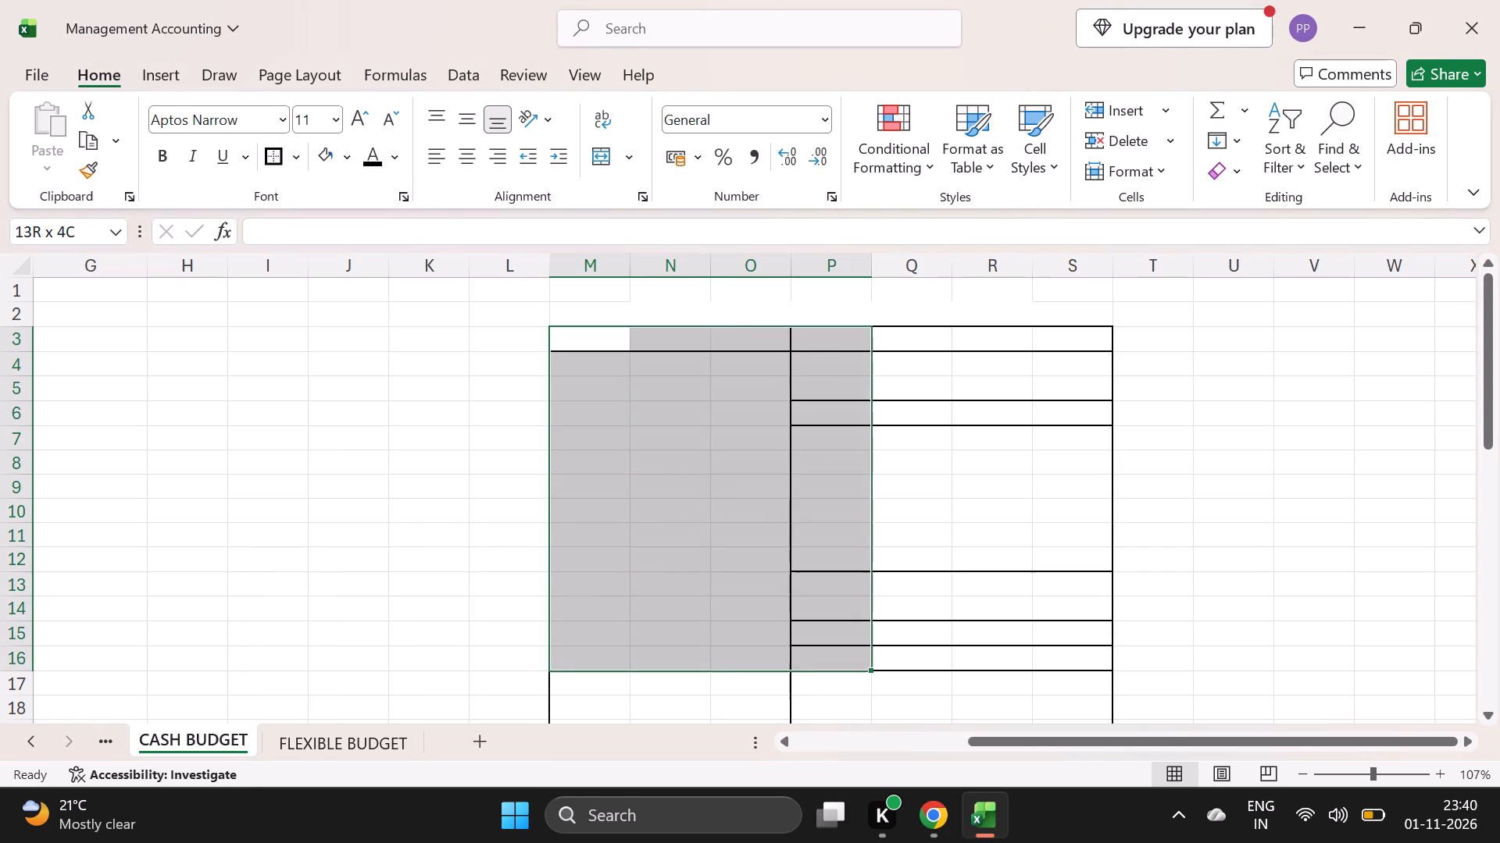
{"action": "left_click_drag", "start_coordinate": [890, 668], "coordinate": [1087, 308]}
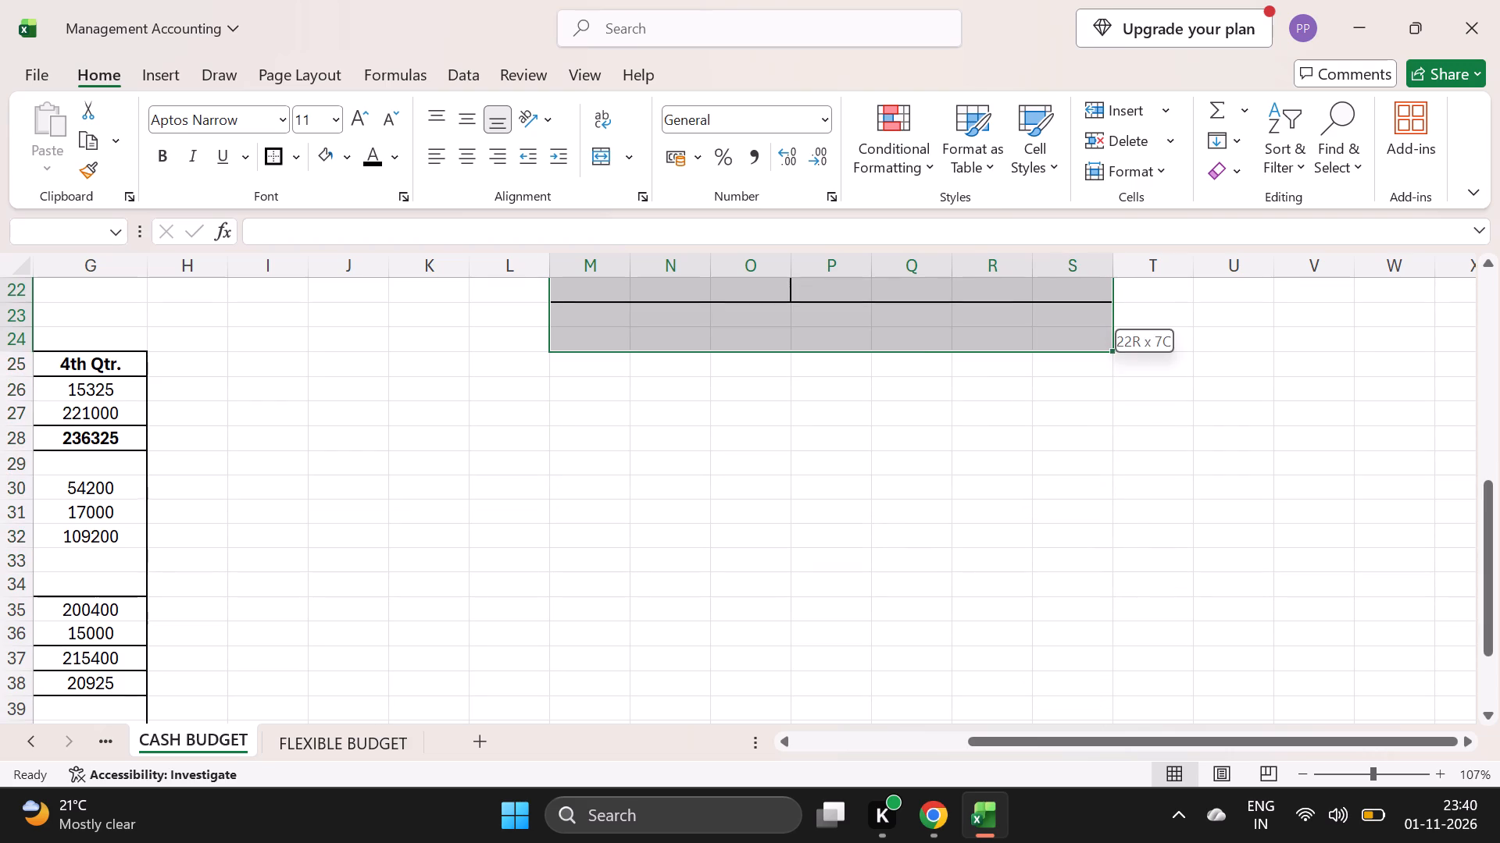
{"action": "left_click_drag", "start_coordinate": [1087, 308], "coordinate": [1086, 290]}
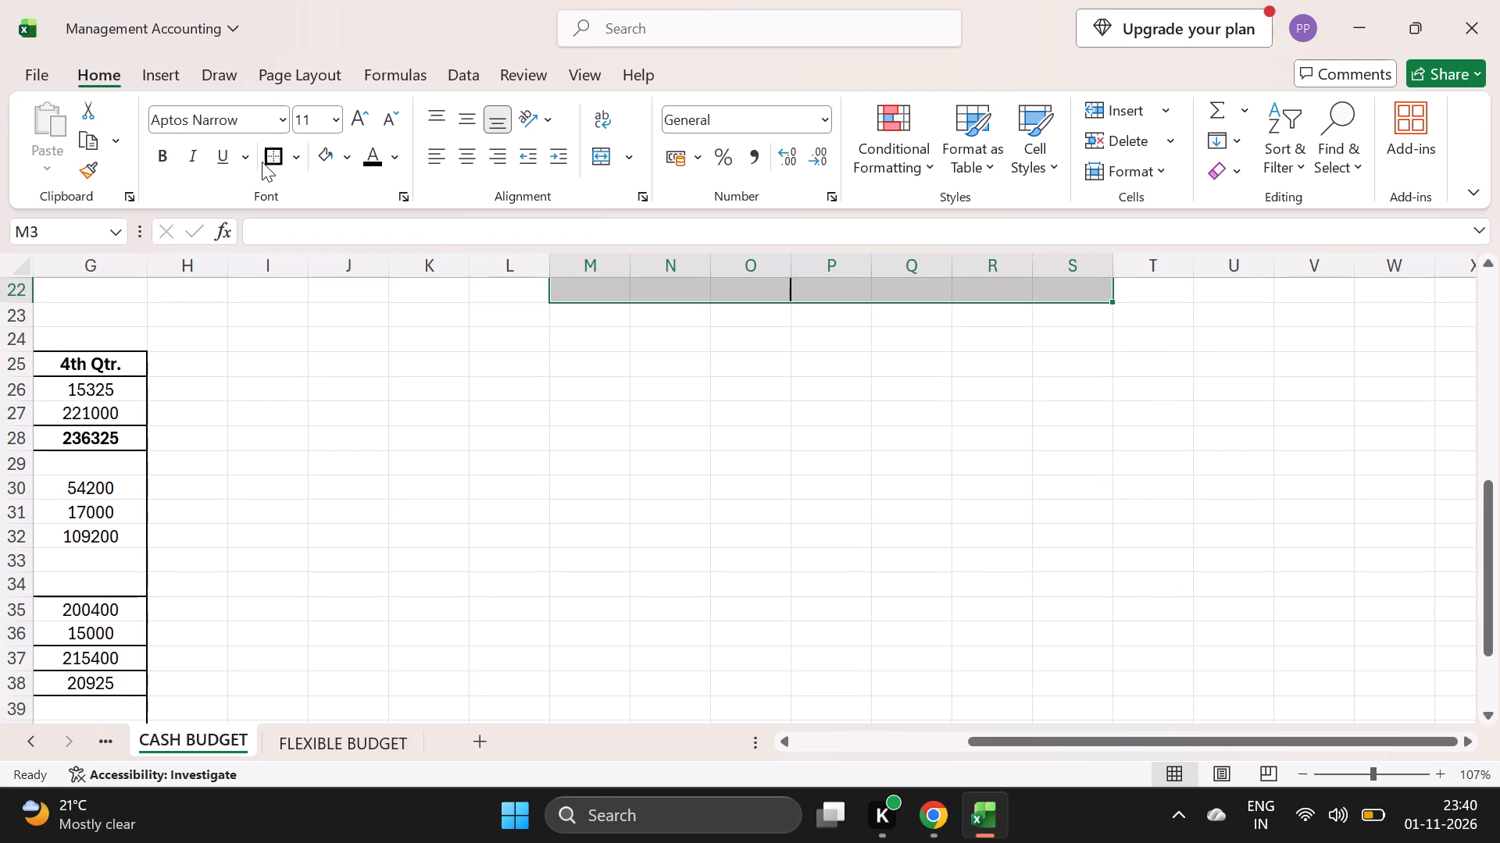
{"action": "left_click", "coordinate": [288, 158]}
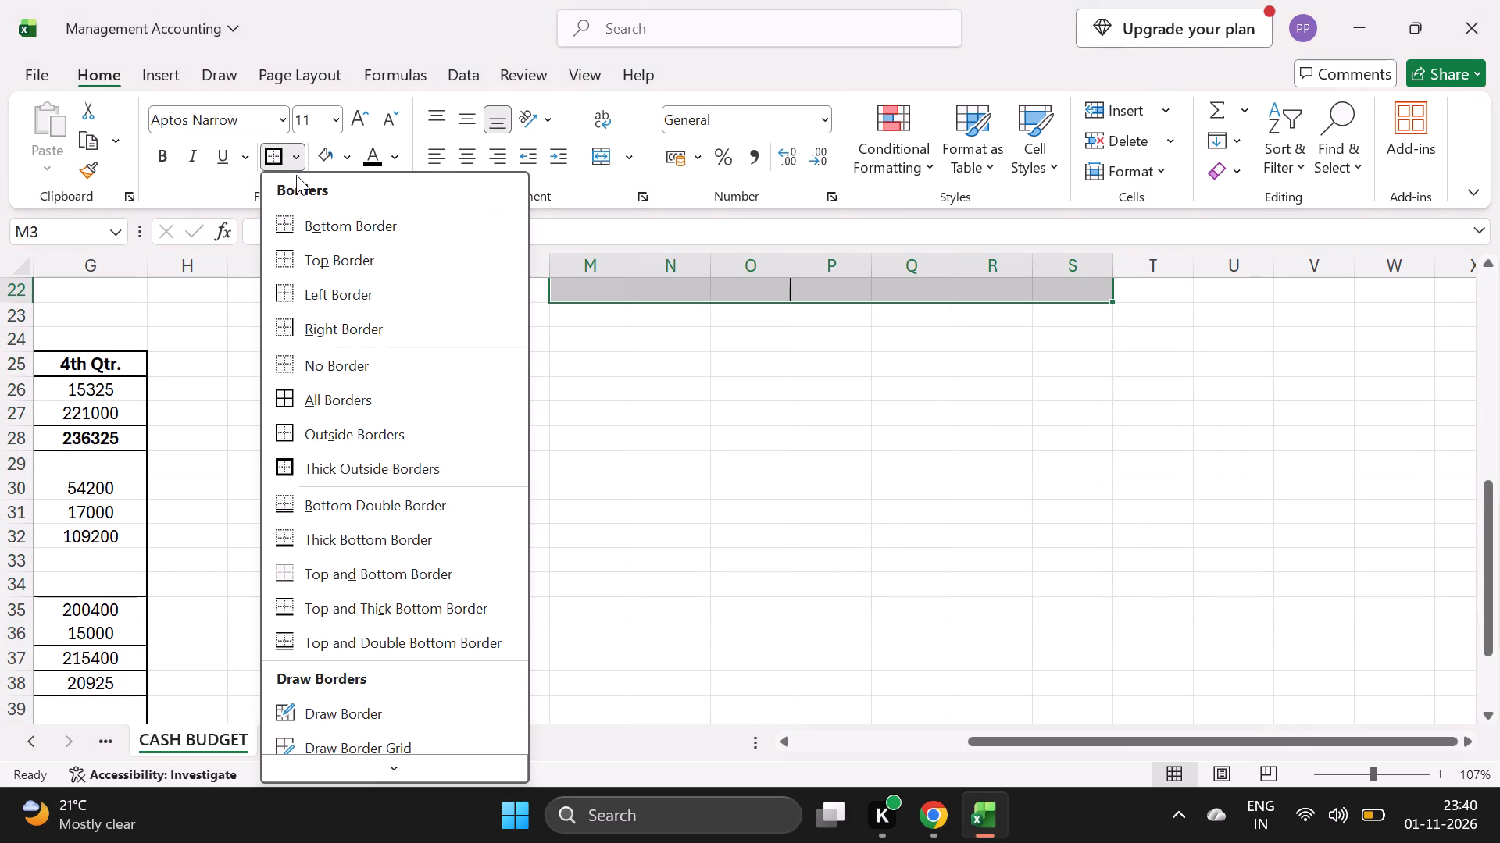
{"action": "left_click", "coordinate": [349, 363]}
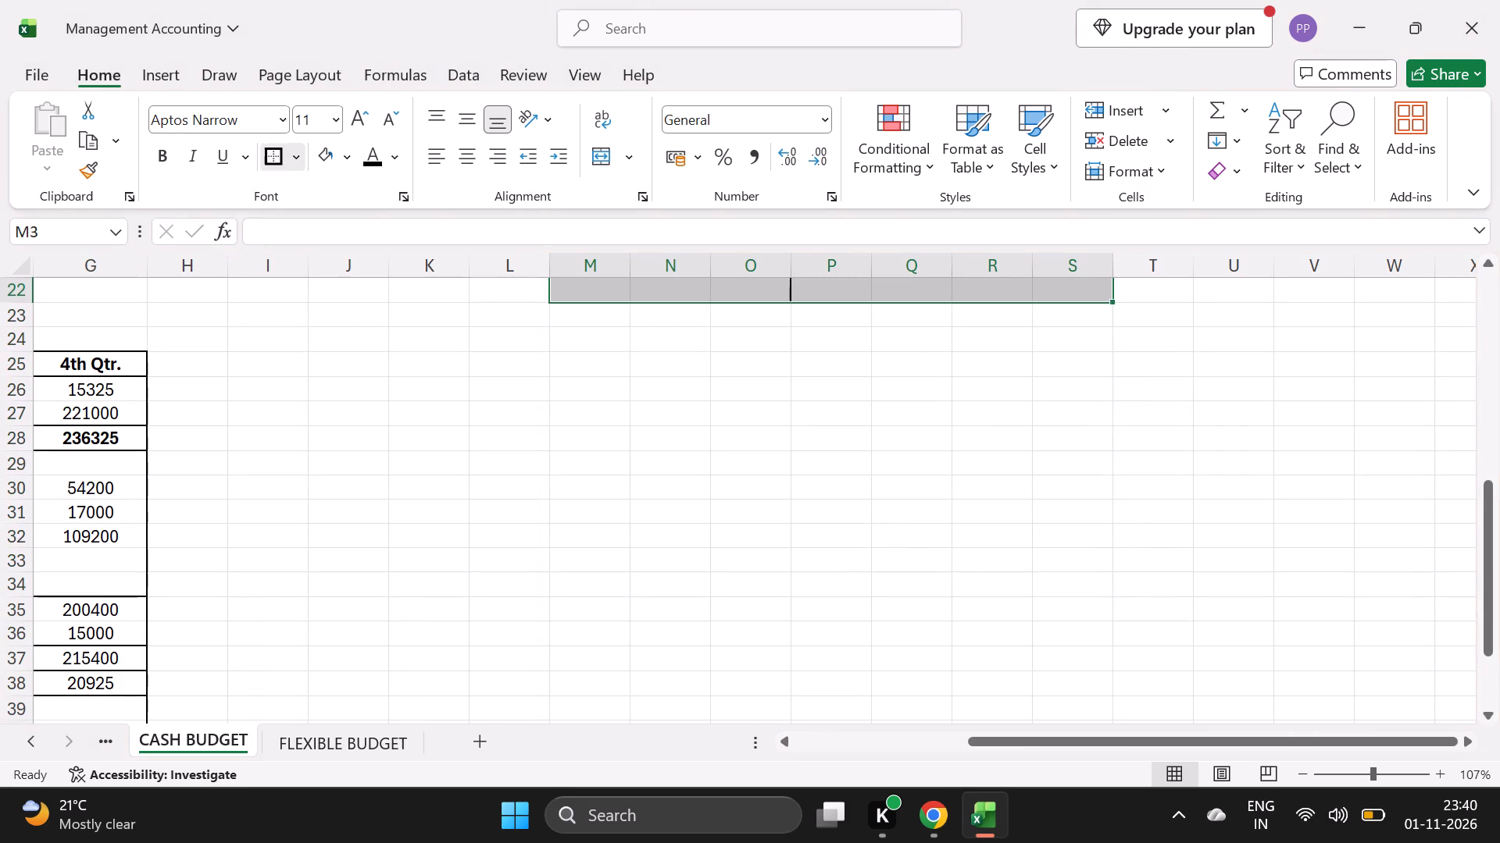
{"action": "left_click", "coordinate": [349, 363]}
Enter the heading SOLUTION in A24, directly above the copied cash budget table.
{"action": "scroll", "coordinate": [349, 363], "scroll_direction": "right", "scroll_amount": 2}
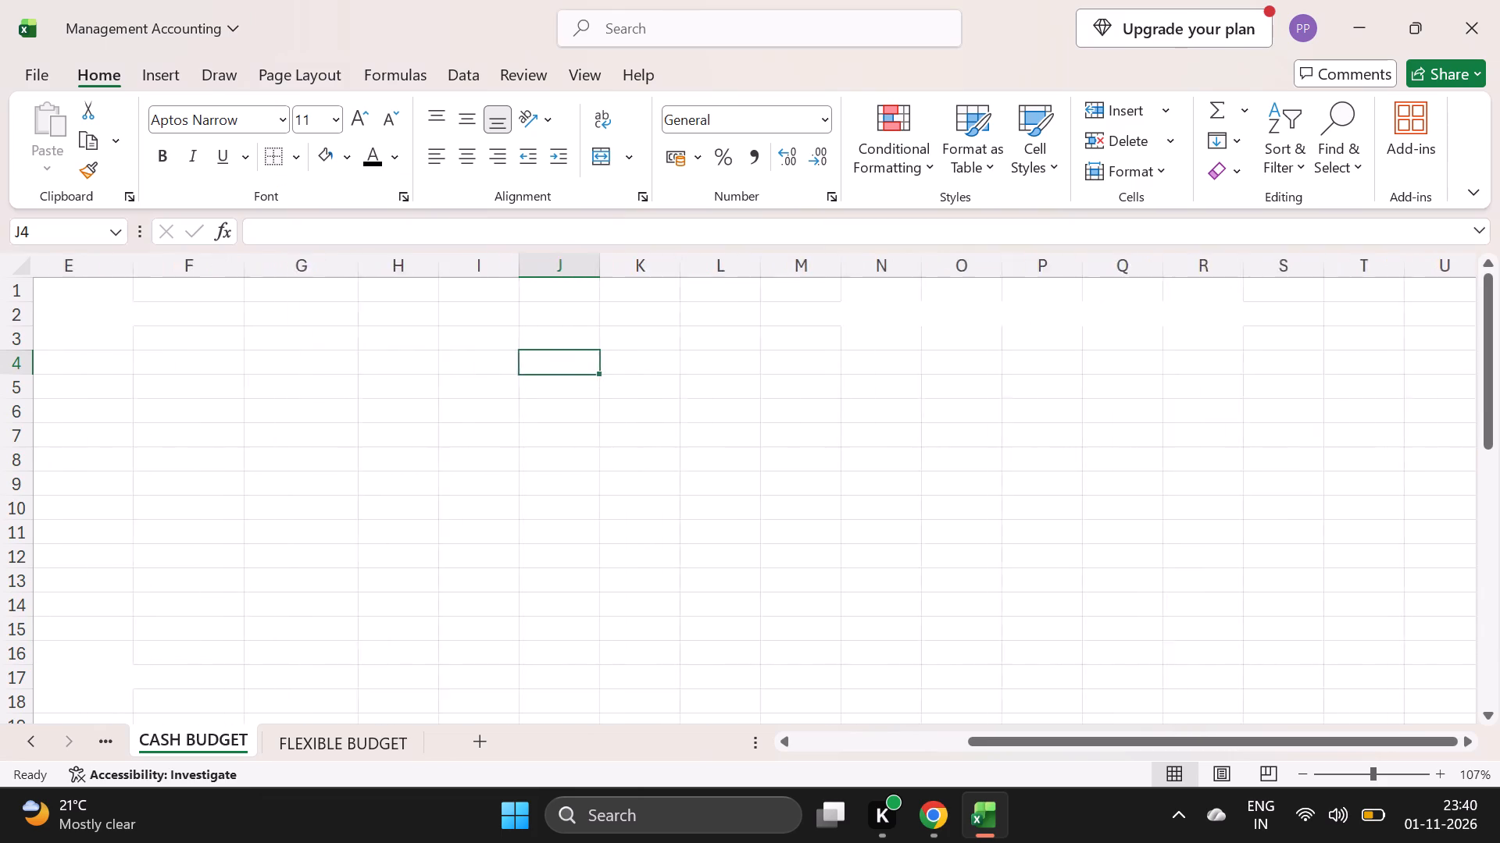
{"action": "scroll", "coordinate": [349, 363], "scroll_direction": "right", "scroll_amount": 3}
{"action": "scroll", "coordinate": [349, 363], "scroll_direction": "down", "scroll_amount": 3}
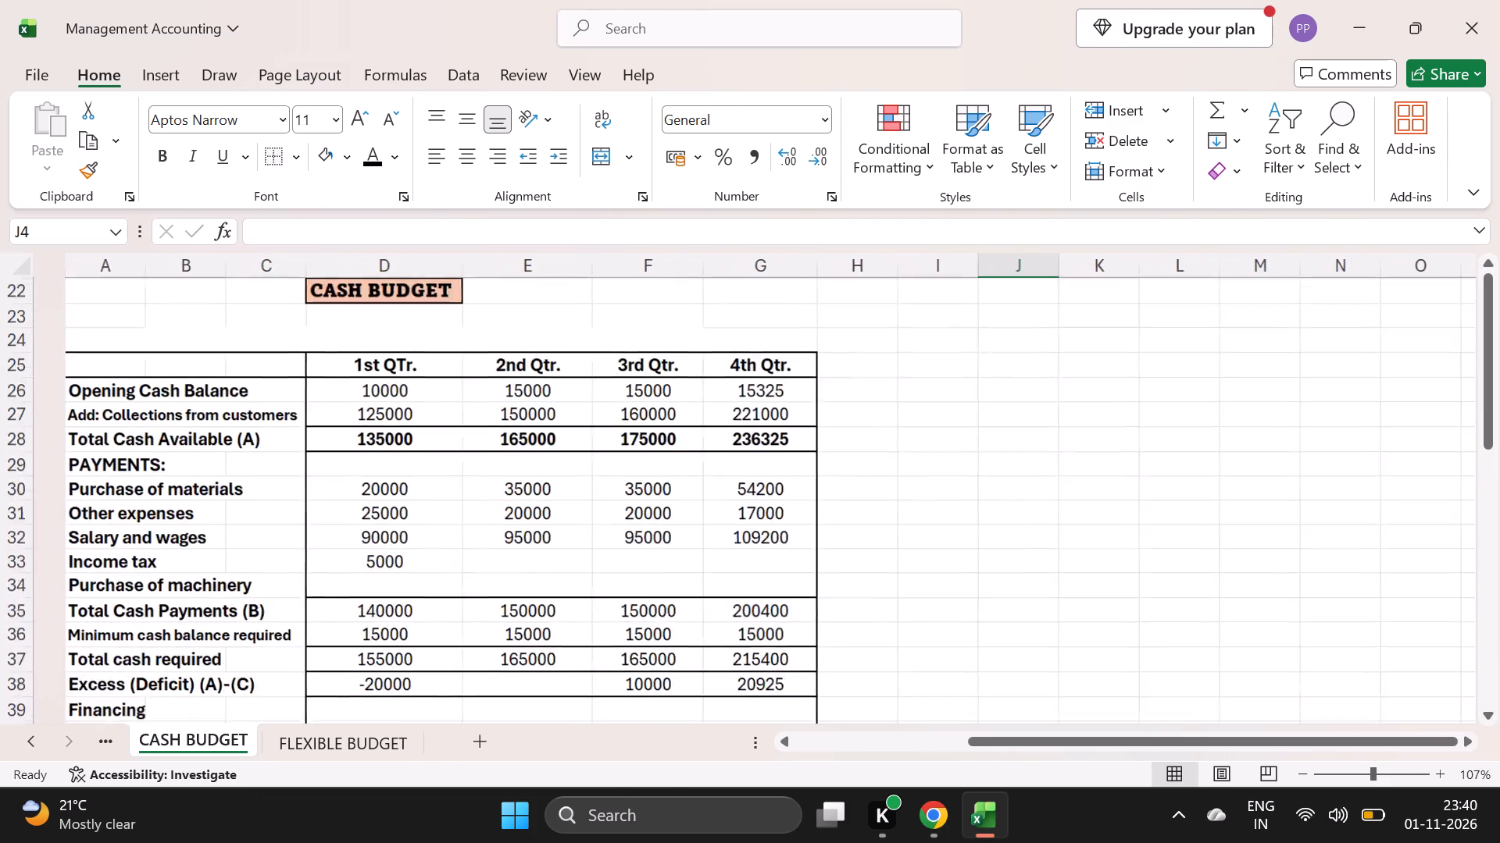
{"action": "scroll", "coordinate": [349, 363], "scroll_direction": "down", "scroll_amount": 3}
{"action": "scroll", "coordinate": [349, 363], "scroll_direction": "up", "scroll_amount": 3}
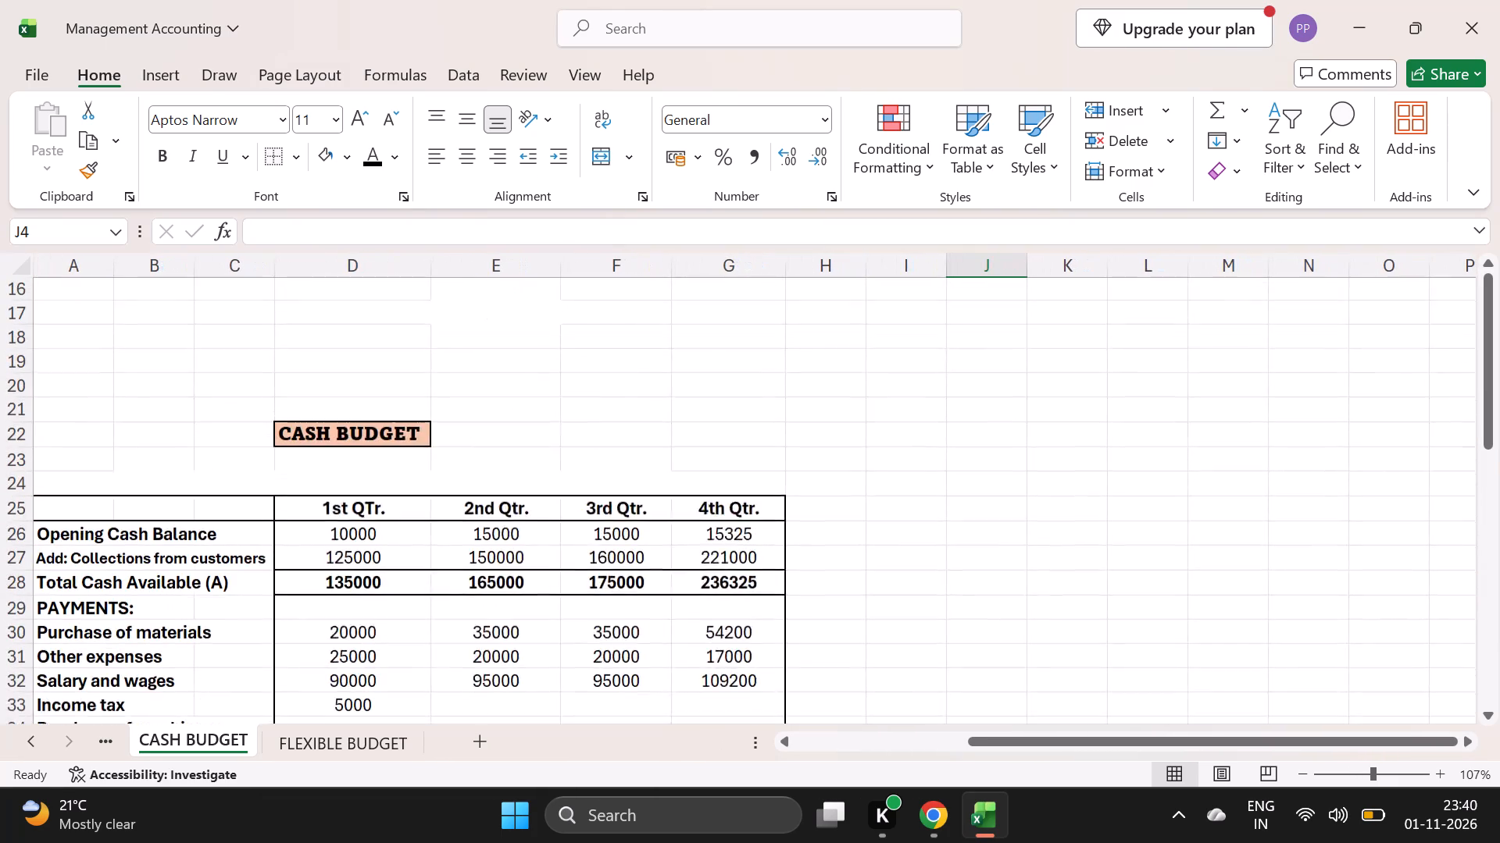
{"action": "left_click", "coordinate": [79, 540]}
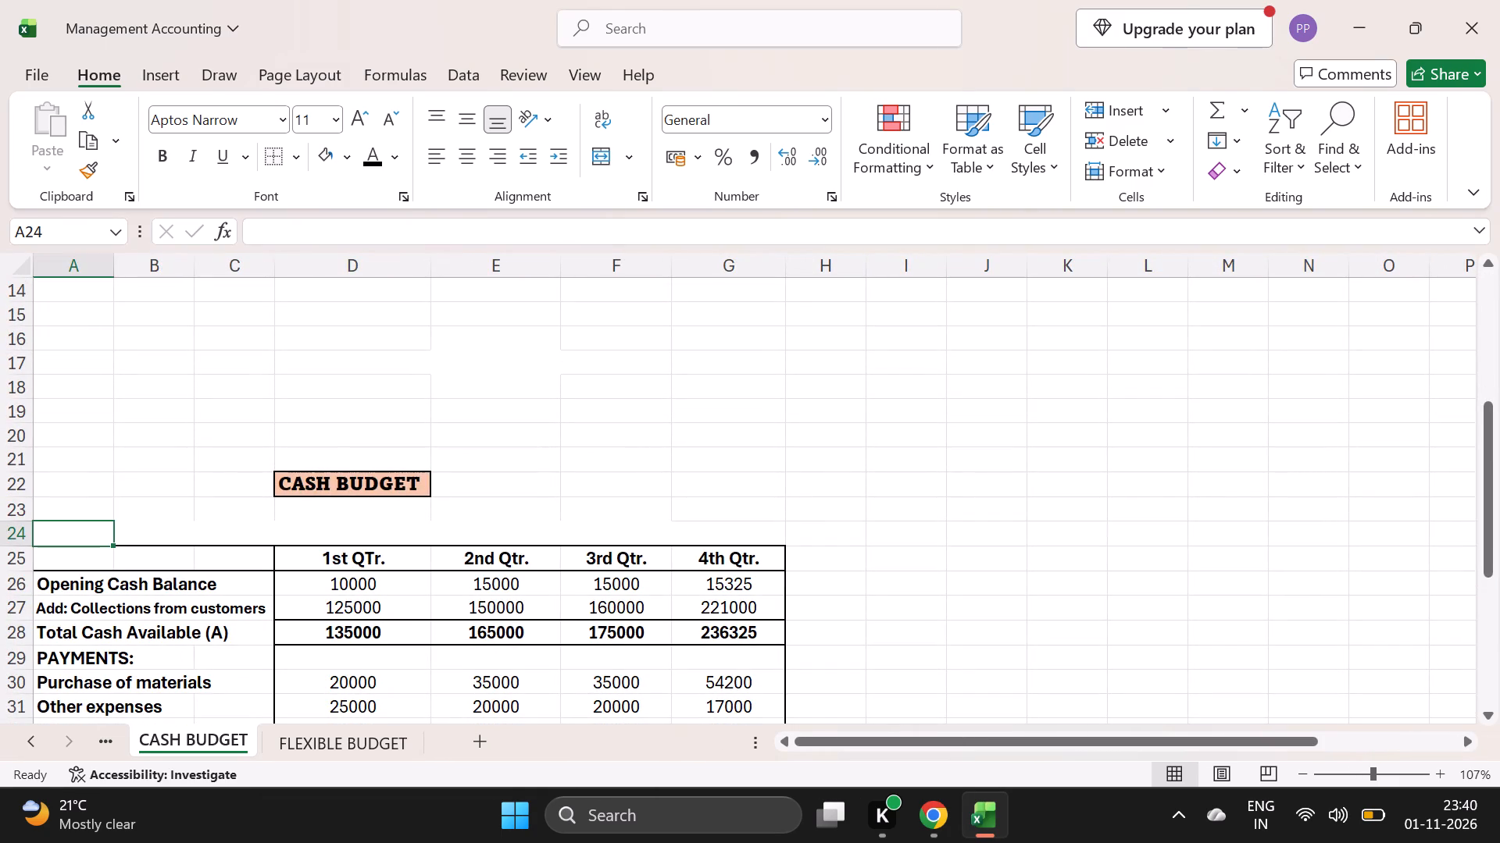
{"action": "type", "text": "SOL"}
{"action": "type", "text": "UTIONS"}
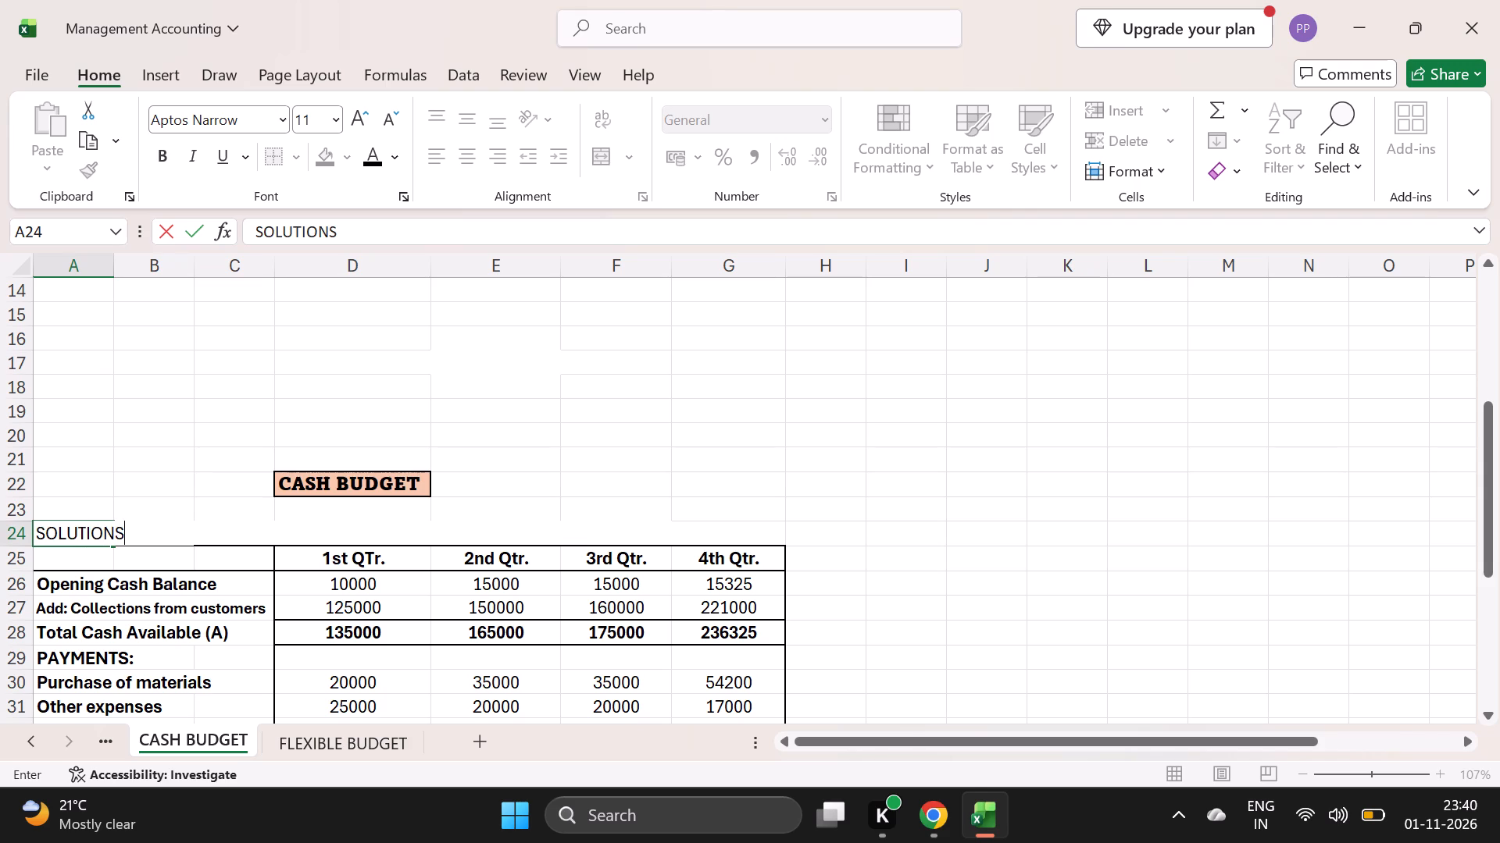
{"action": "key", "text": "BackSpace"}
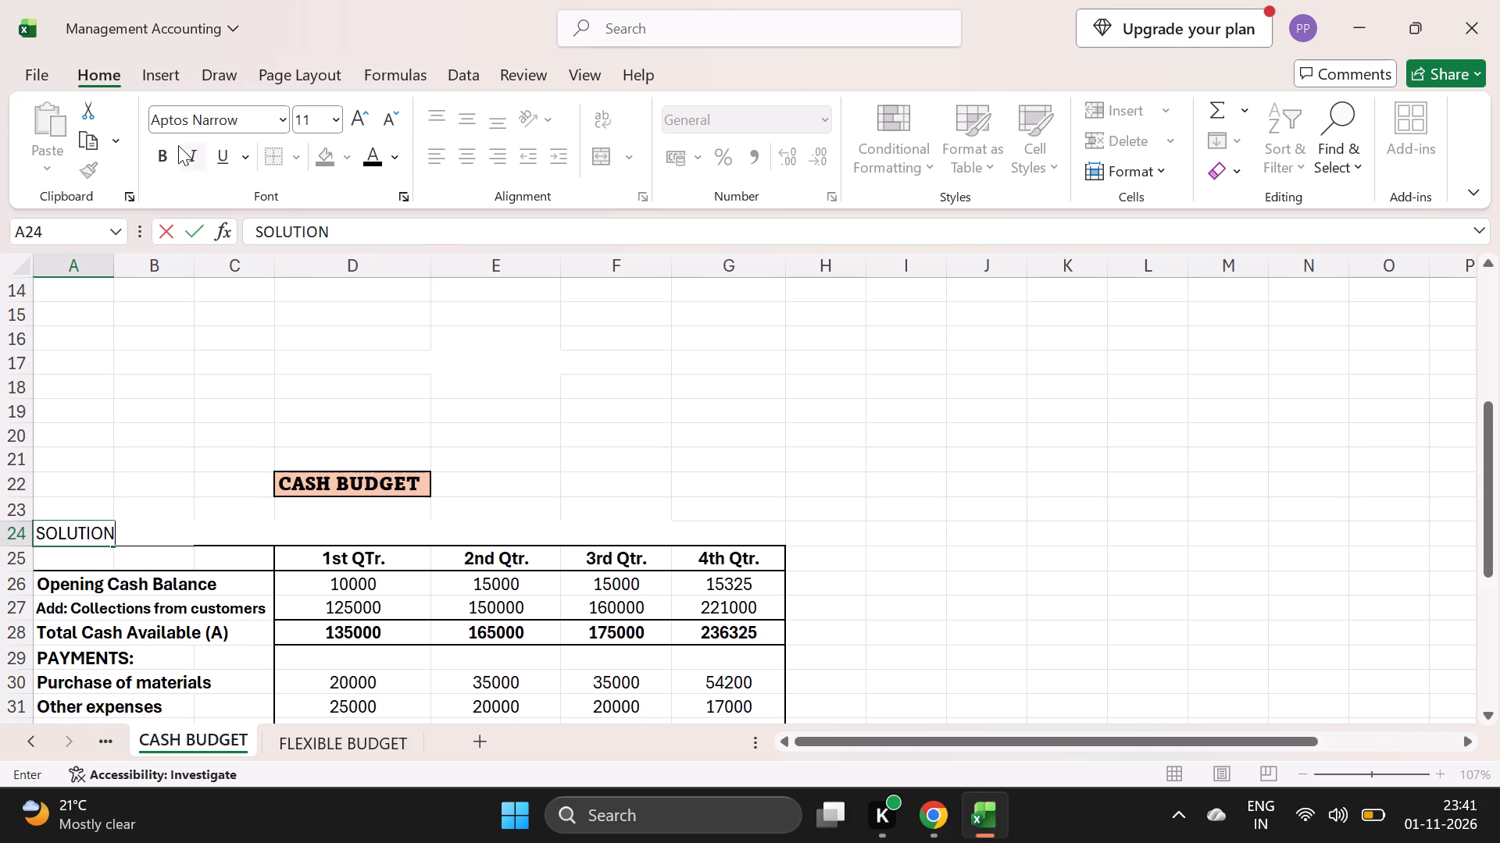
Make the SOLUTION heading in A24 bold.
{"action": "left_click", "coordinate": [166, 157]}
{"action": "double_click", "coordinate": [162, 155]}
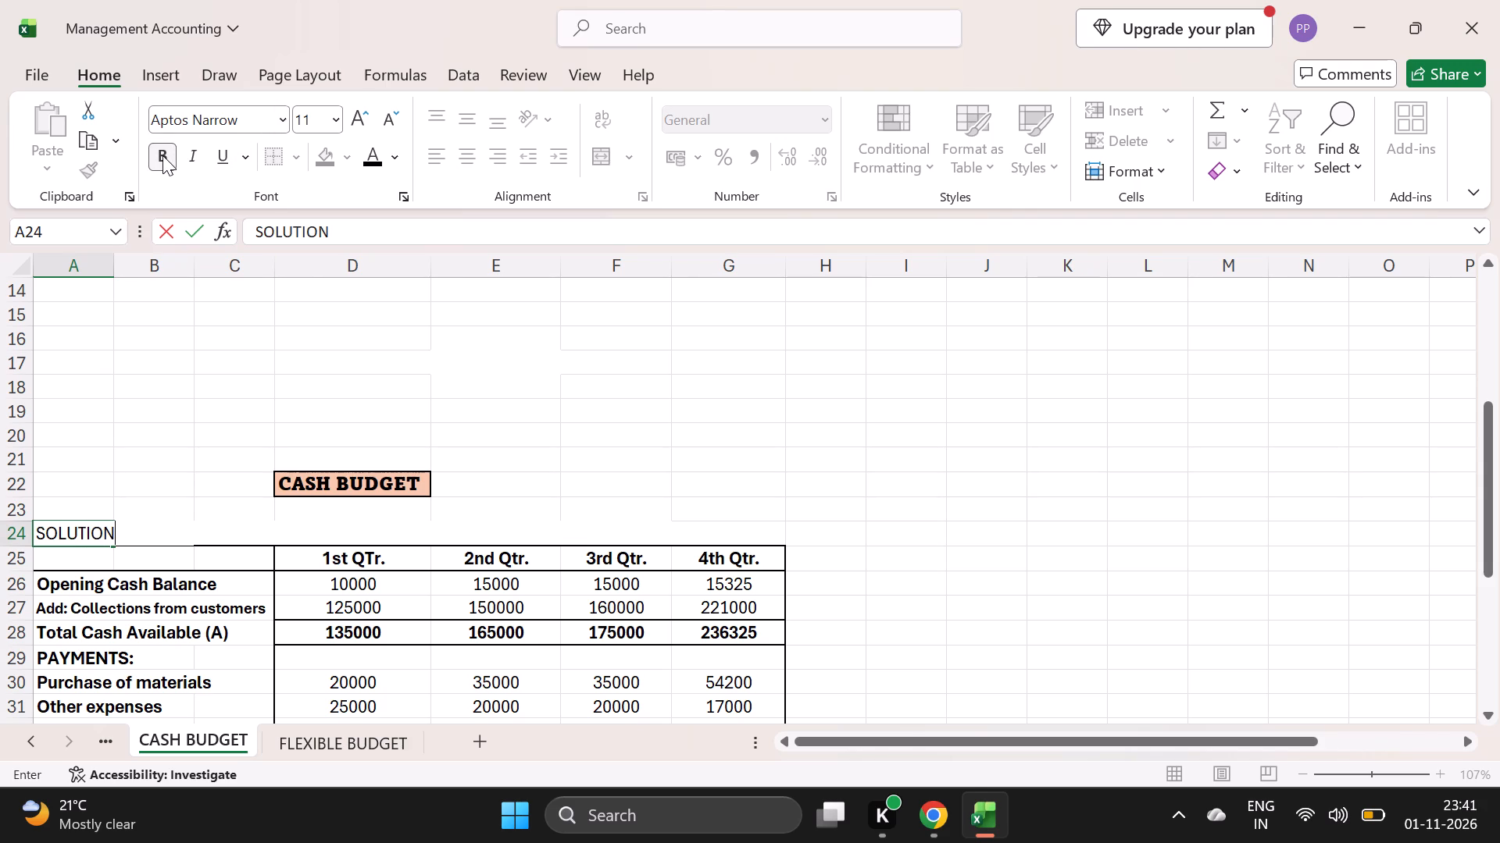
{"action": "left_click", "coordinate": [162, 156]}
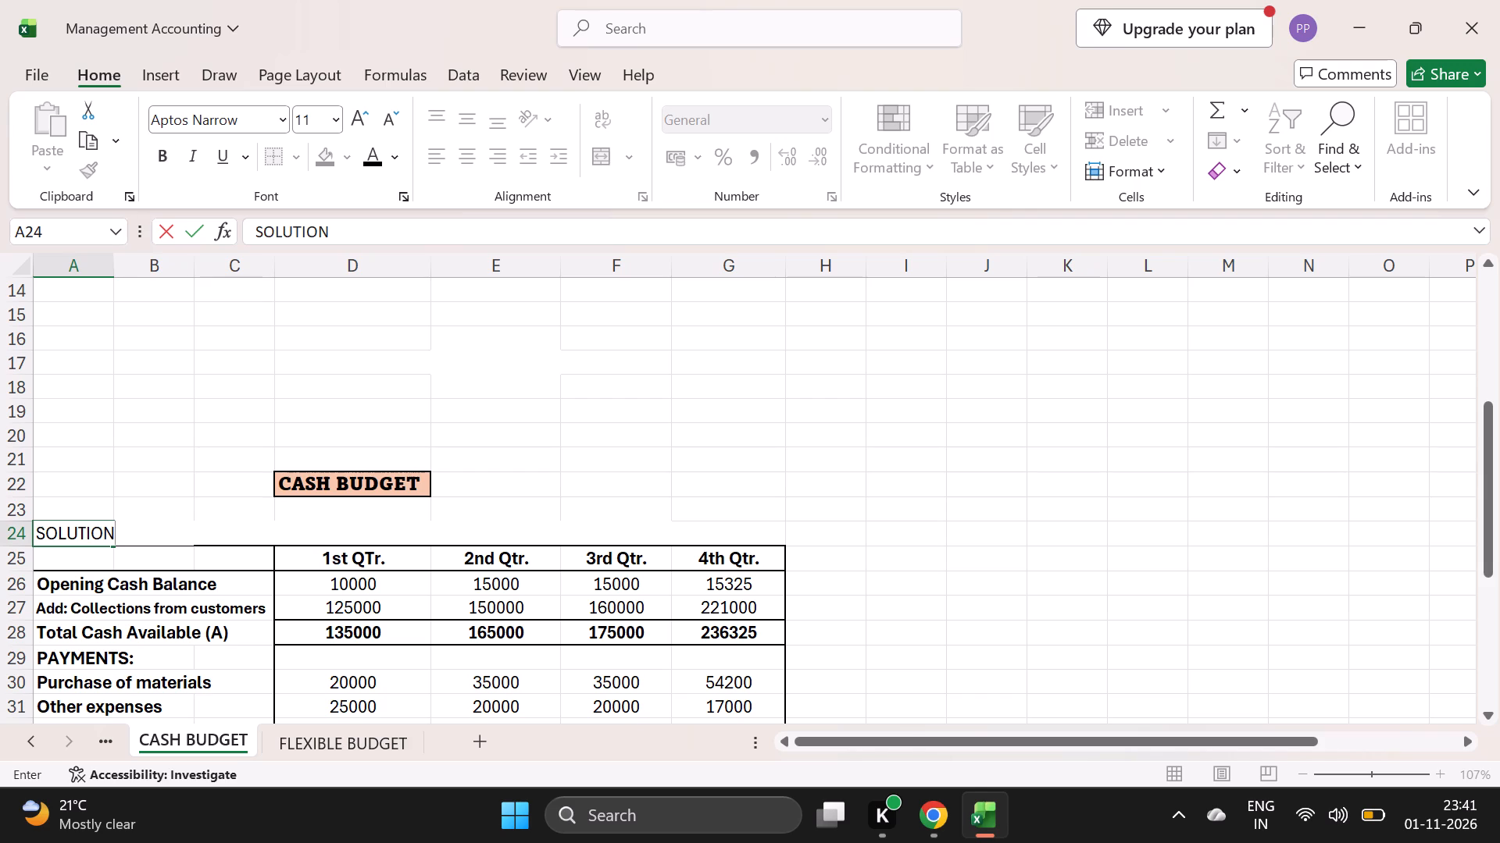
{"action": "left_click", "coordinate": [67, 534]}
{"action": "left_click", "coordinate": [63, 503]}
{"action": "left_click", "coordinate": [61, 523]}
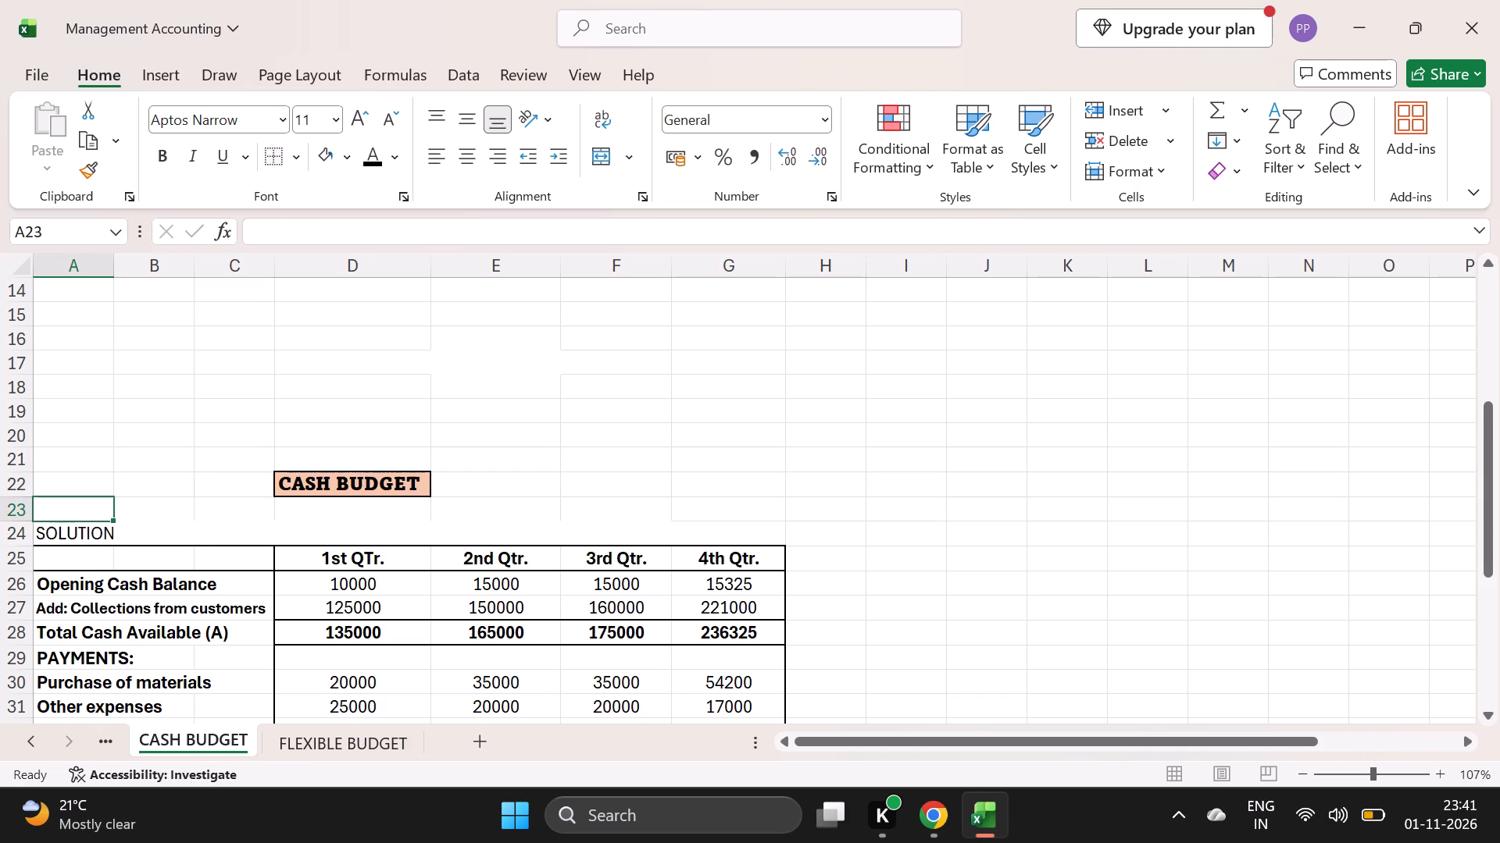
{"action": "left_click", "coordinate": [62, 530]}
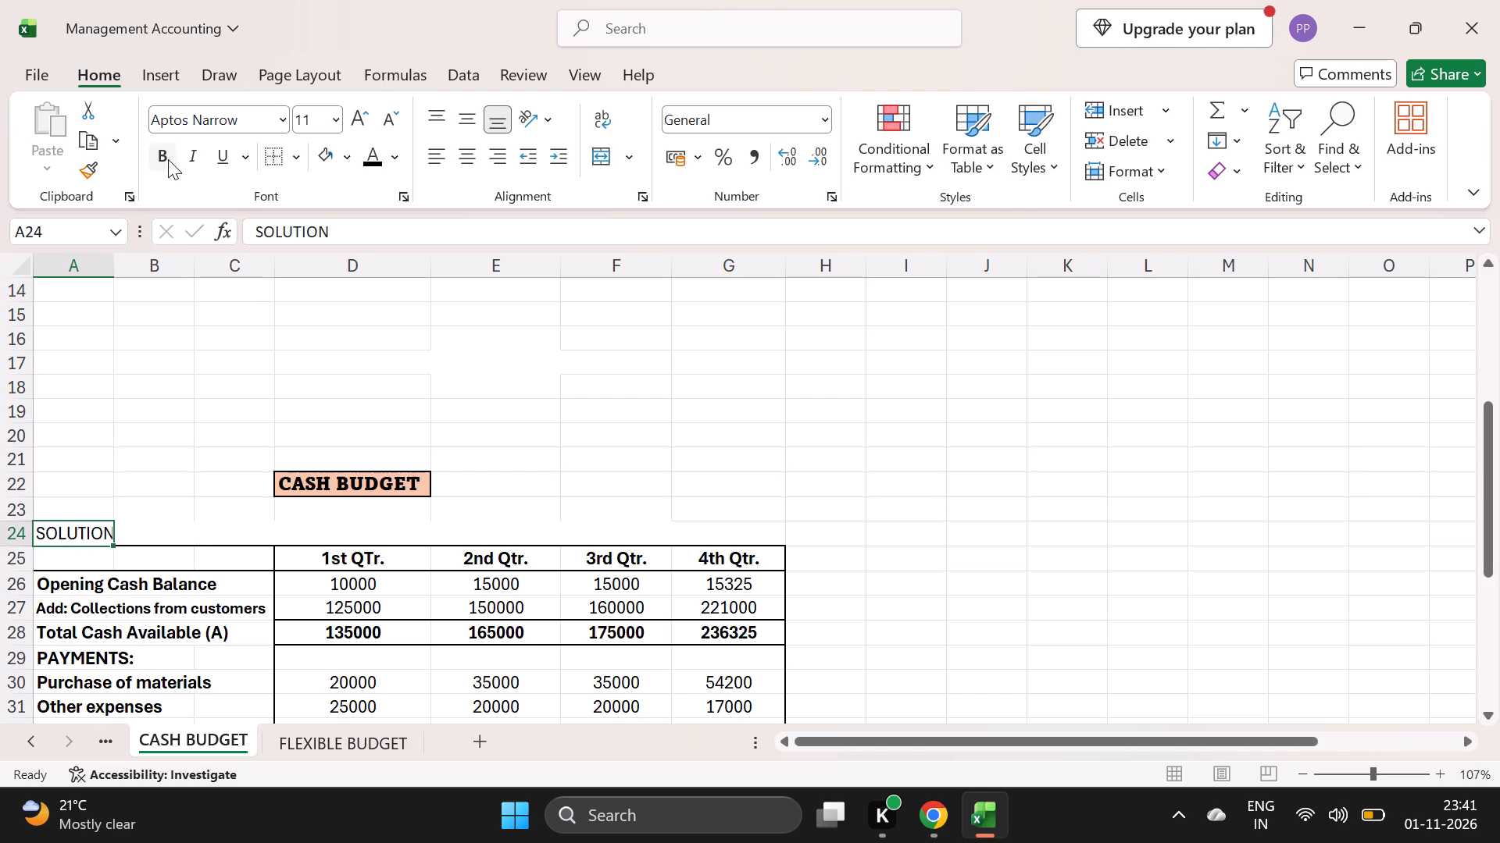
{"action": "left_click", "coordinate": [168, 159]}
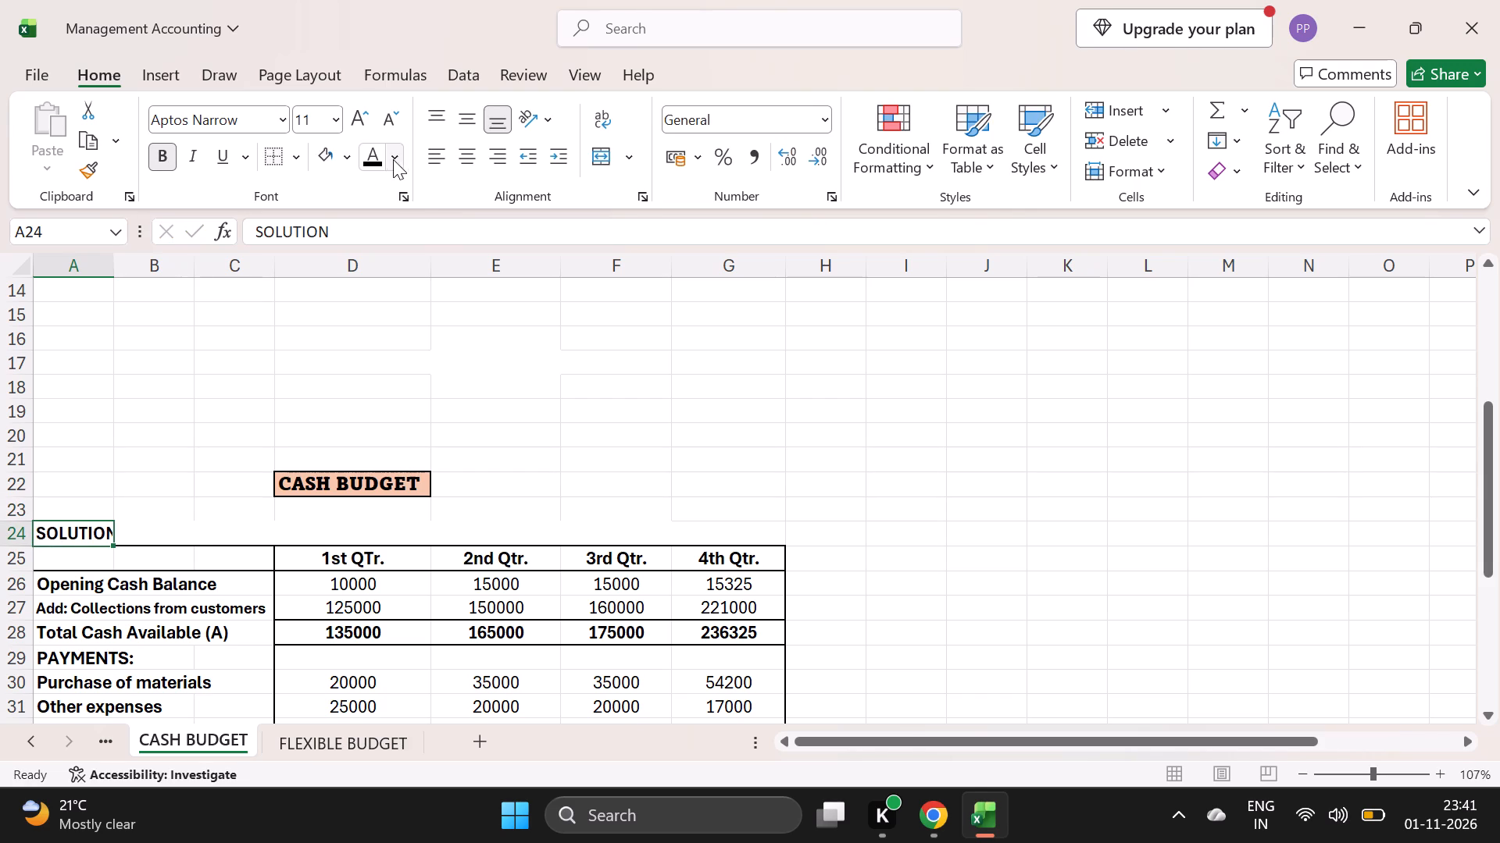
Fill the SOLUTION heading cell A24 with yellow and set its font colour to dark blue.
{"action": "left_click", "coordinate": [349, 158]}
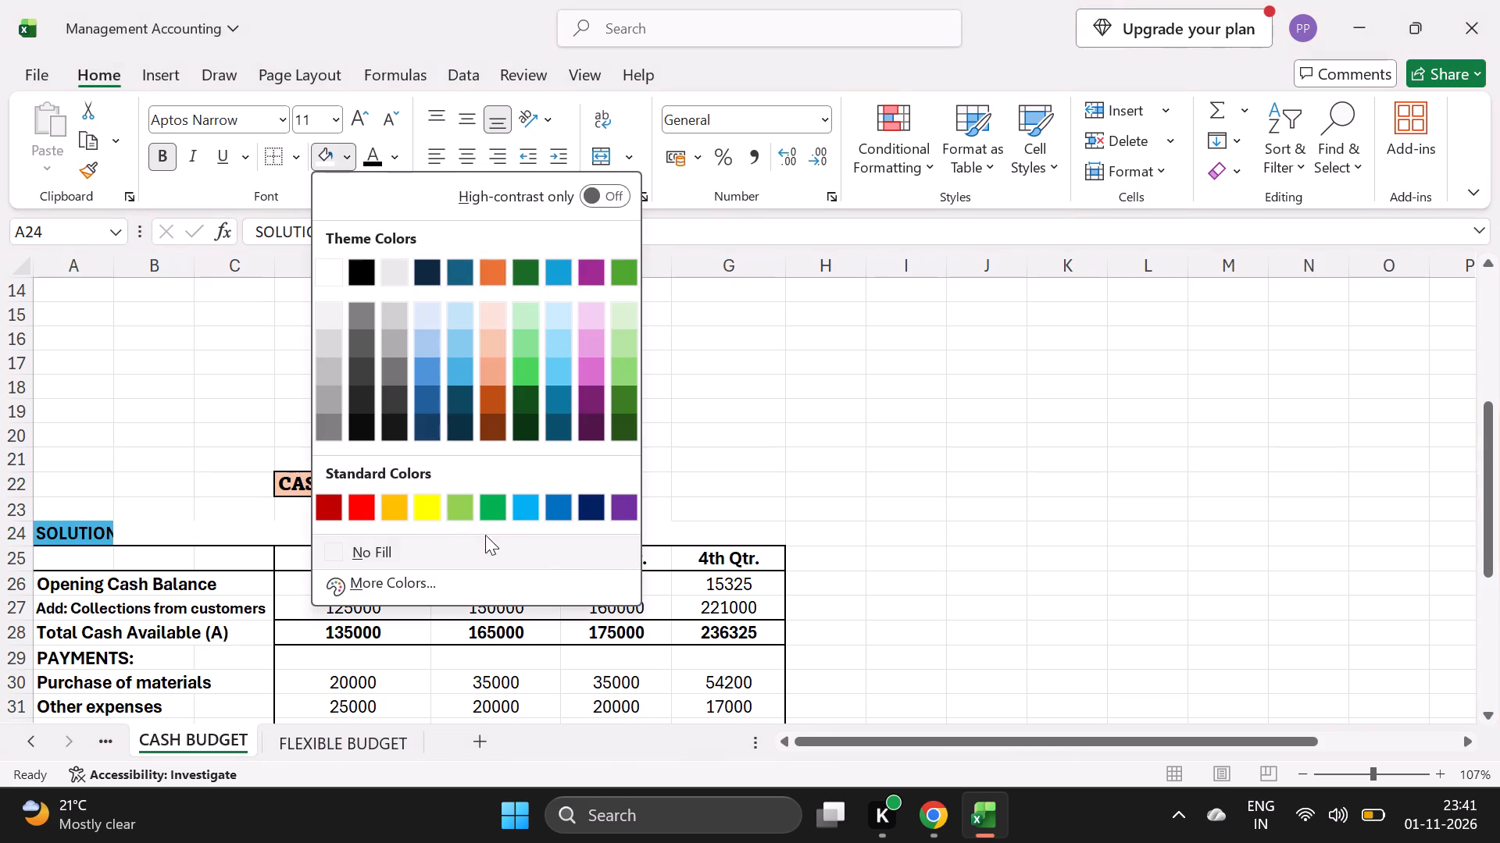
{"action": "left_click", "coordinate": [434, 509]}
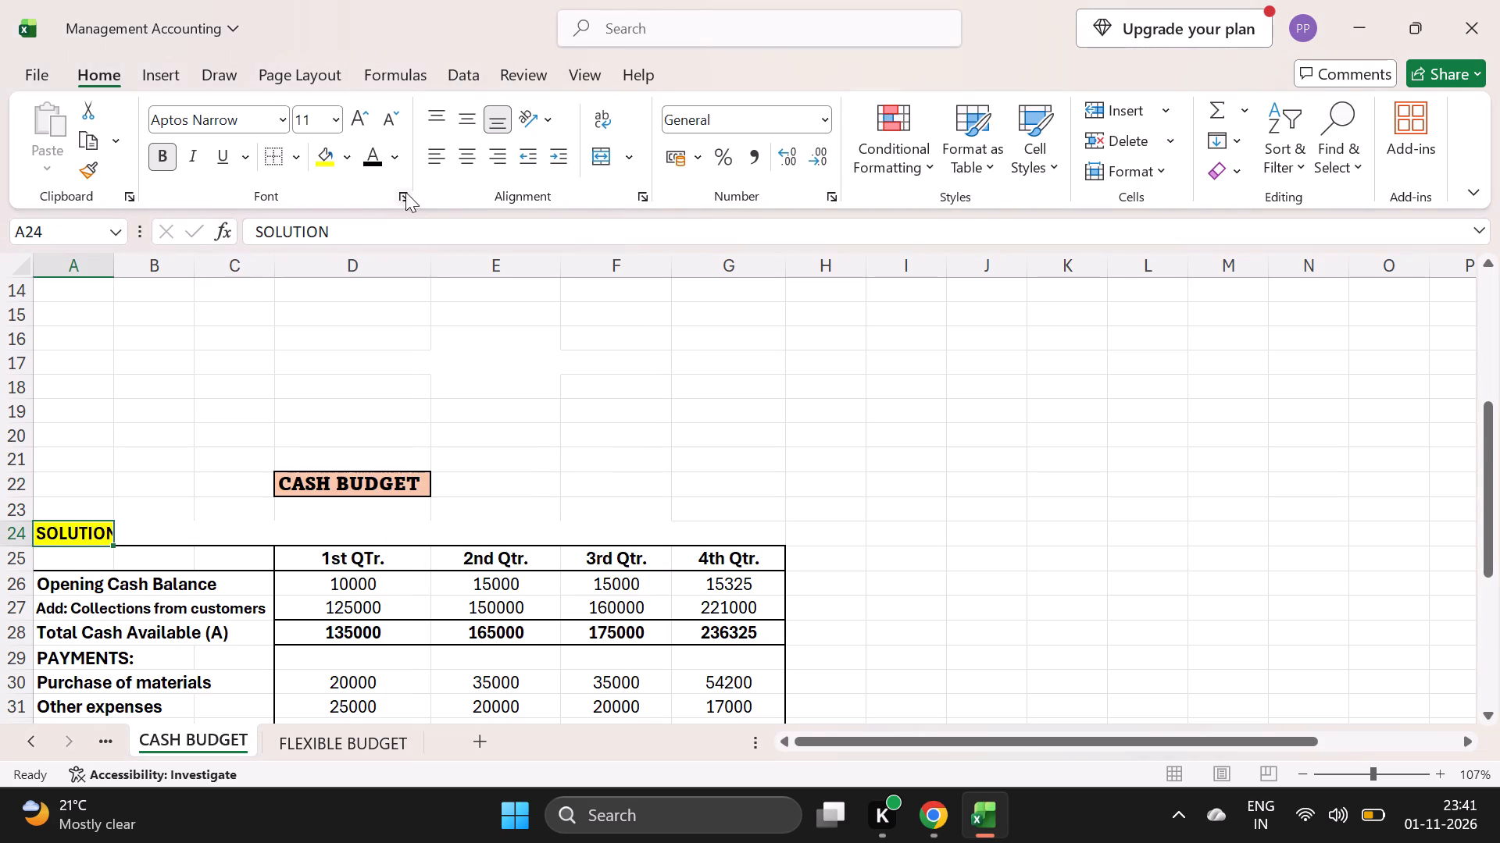
{"action": "left_click", "coordinate": [394, 168]}
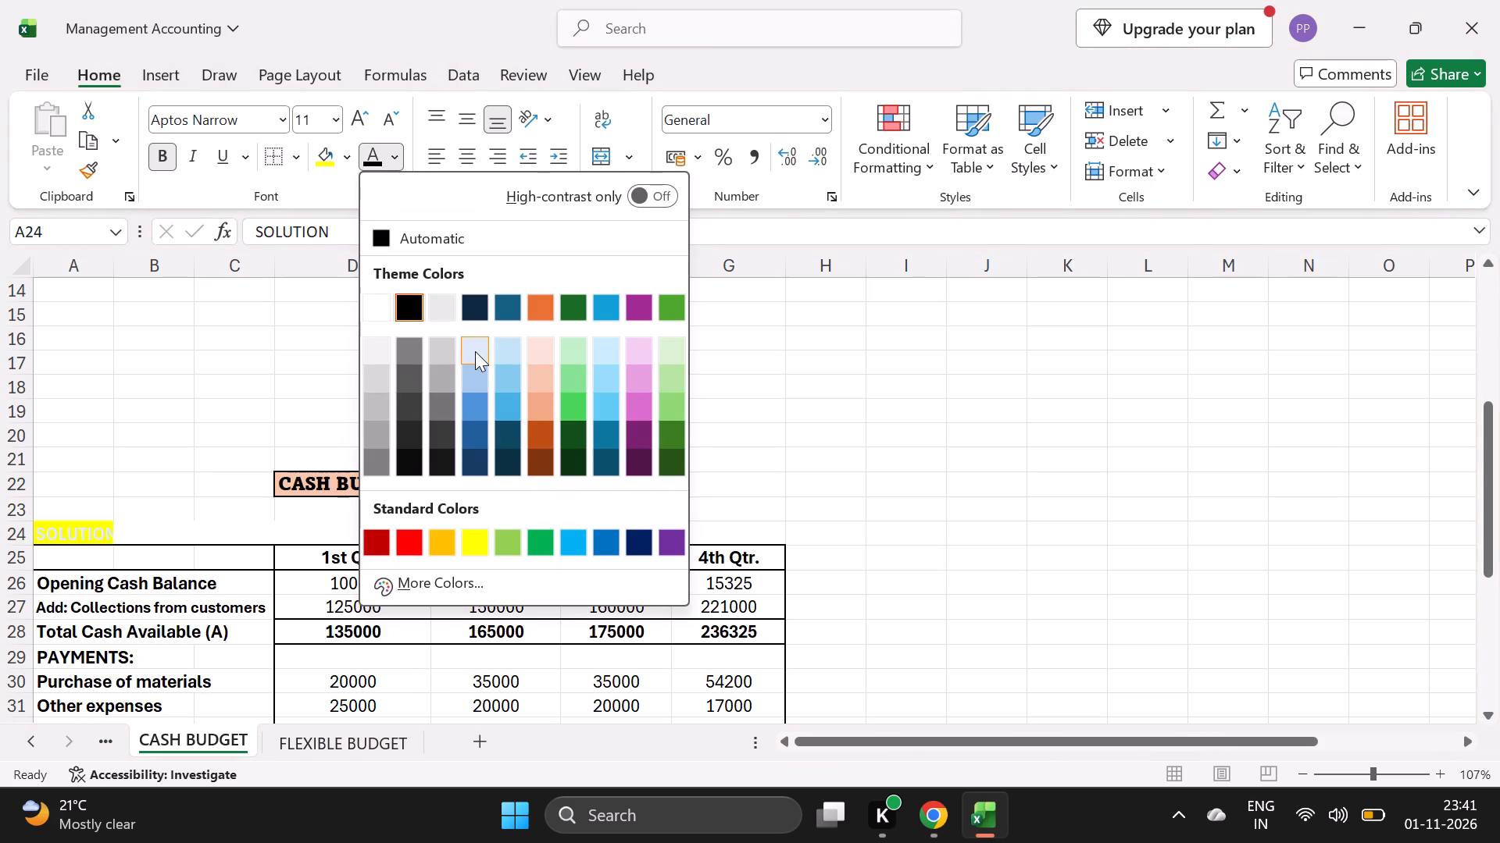
{"action": "left_click", "coordinate": [475, 311]}
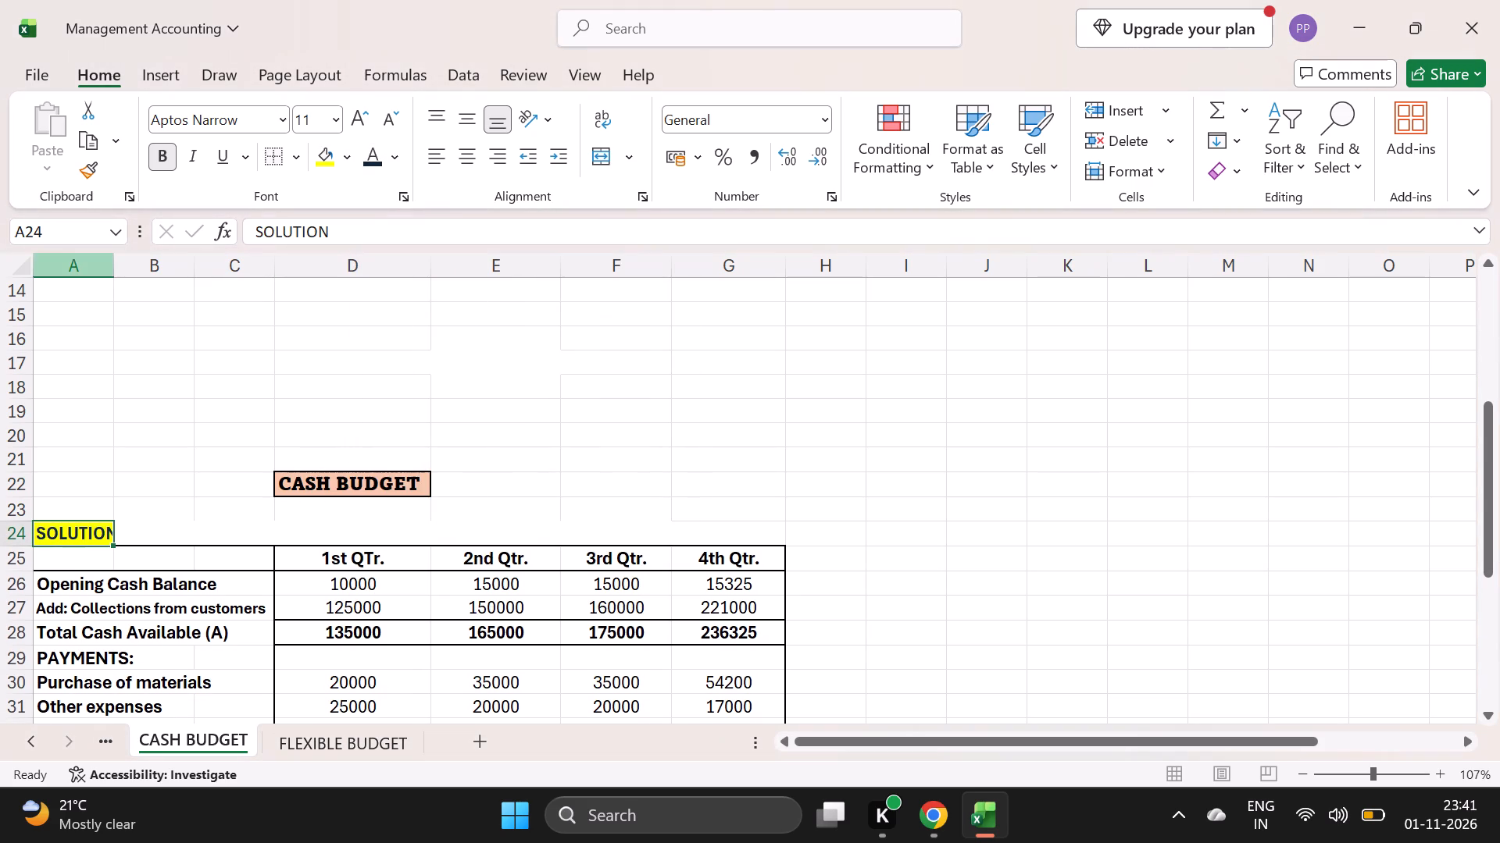
Widen column A slightly so the SOLUTION heading fits within its cell.
{"action": "left_click_drag", "start_coordinate": [111, 271], "coordinate": [124, 269]}
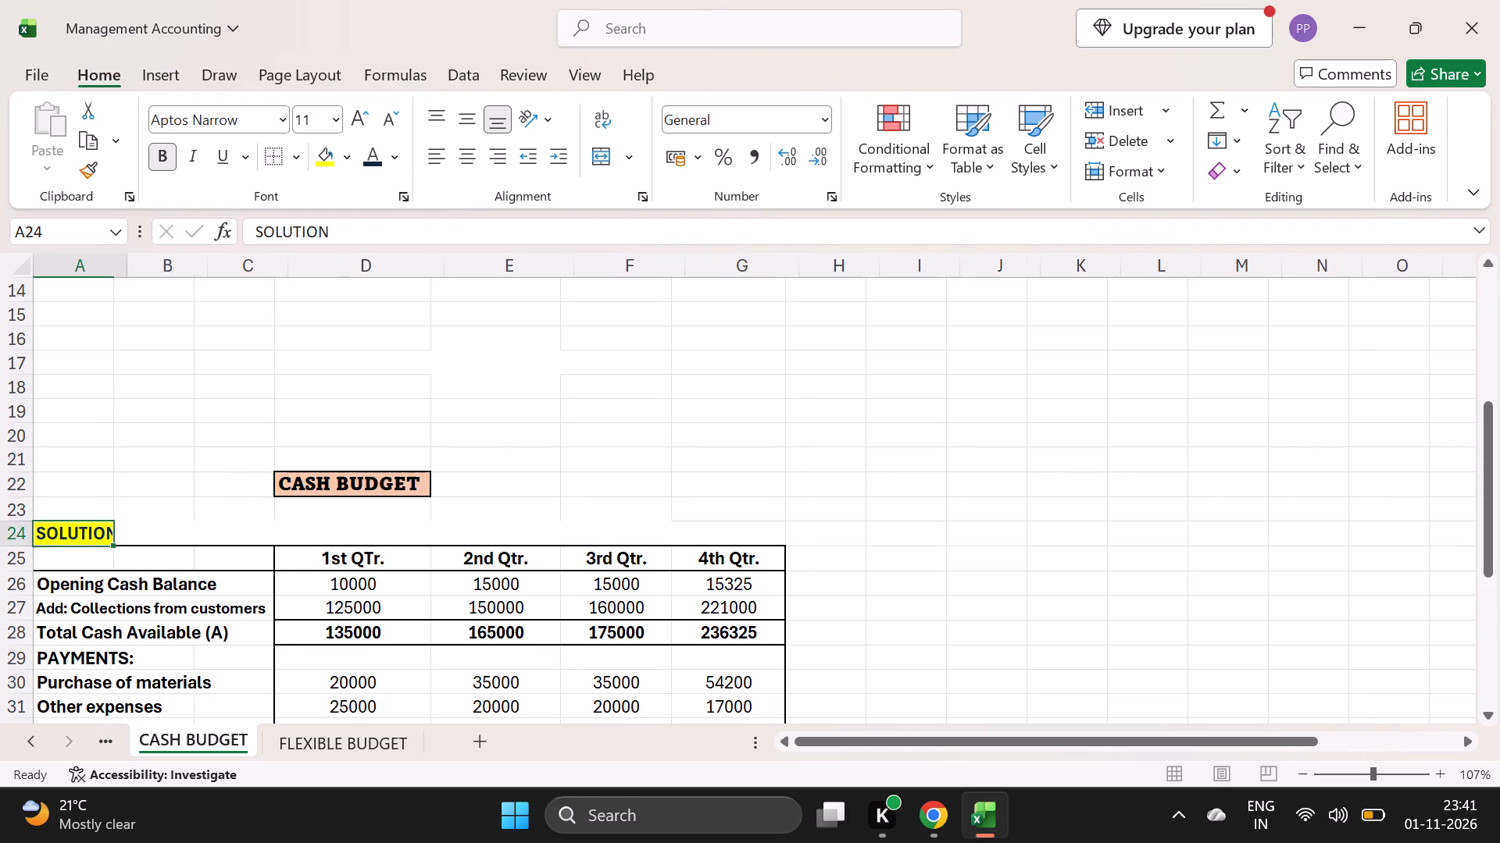
{"action": "left_click", "coordinate": [355, 449]}
{"action": "left_click", "coordinate": [560, 445]}
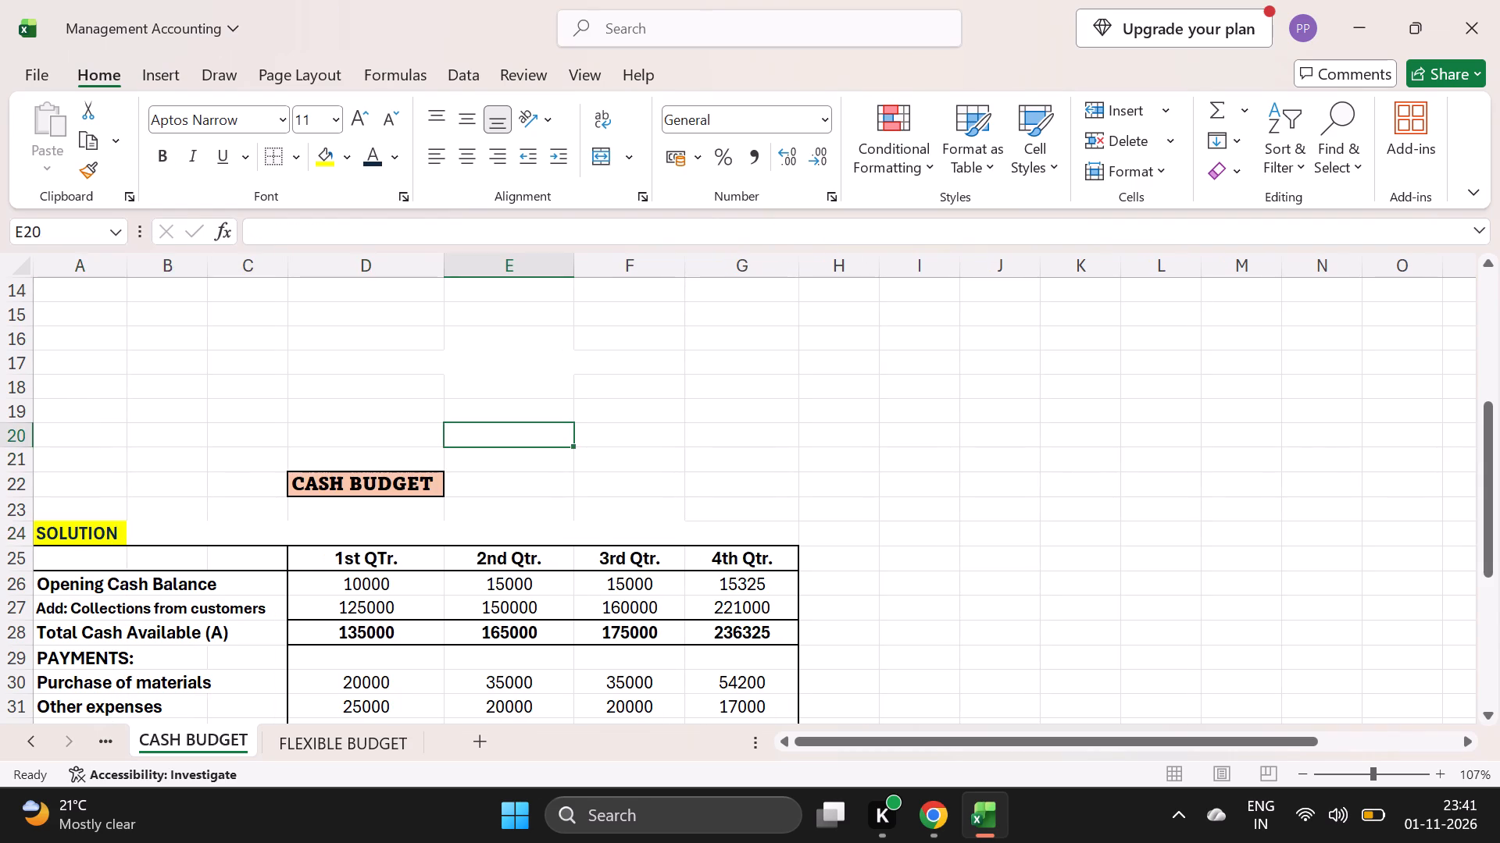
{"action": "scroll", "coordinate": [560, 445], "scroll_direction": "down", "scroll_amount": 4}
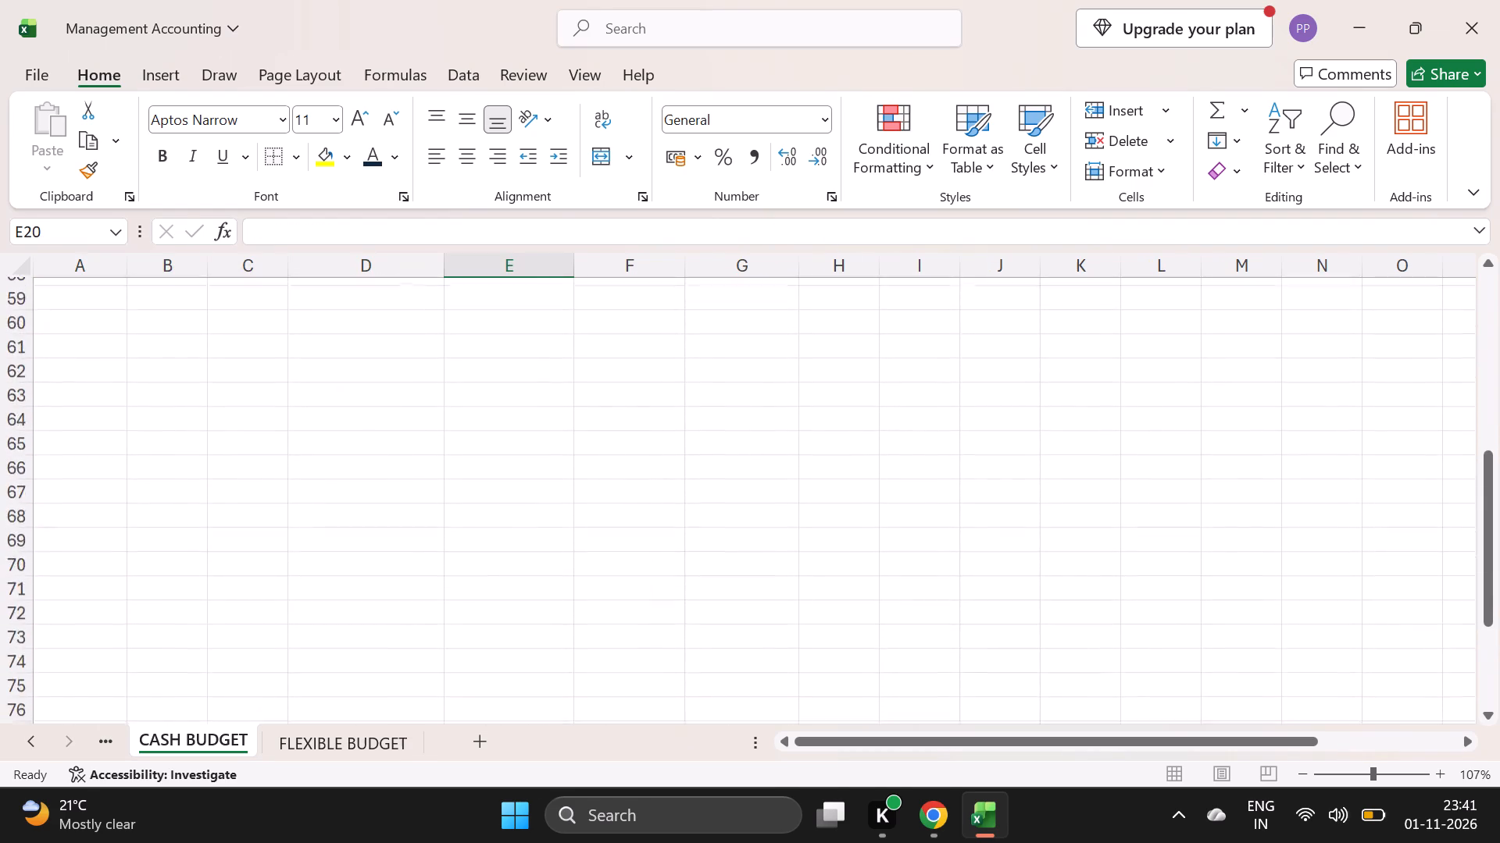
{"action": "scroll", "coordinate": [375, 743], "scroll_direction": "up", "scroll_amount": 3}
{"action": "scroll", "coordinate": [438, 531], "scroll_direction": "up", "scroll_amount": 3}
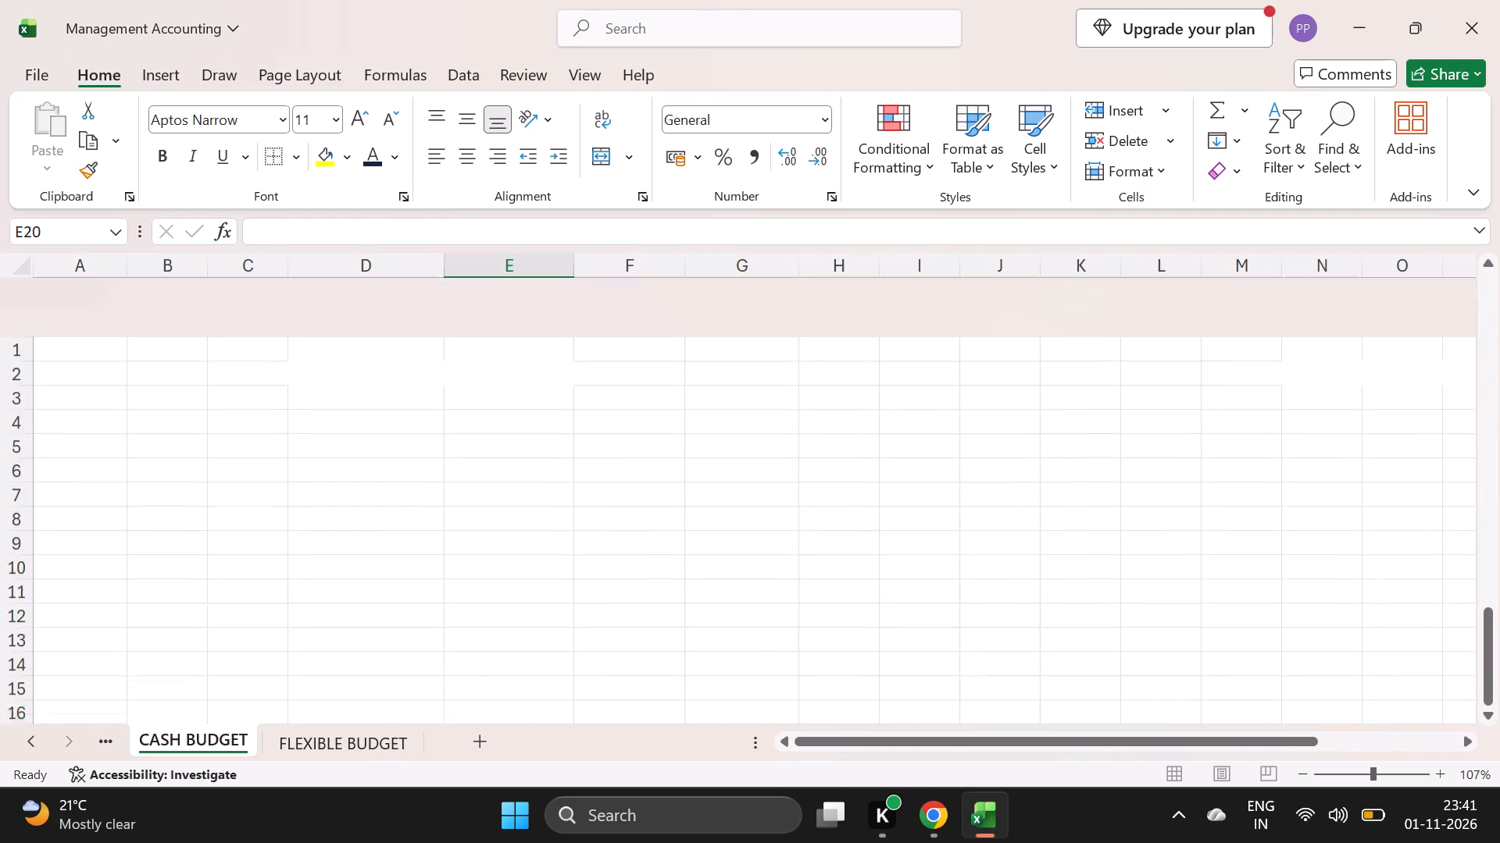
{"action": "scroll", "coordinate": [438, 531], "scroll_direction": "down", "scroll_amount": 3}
Delete the scanned Problem 2.7 picture from the FLEXIBLE BUDGET sheet.
{"action": "left_click", "coordinate": [337, 745]}
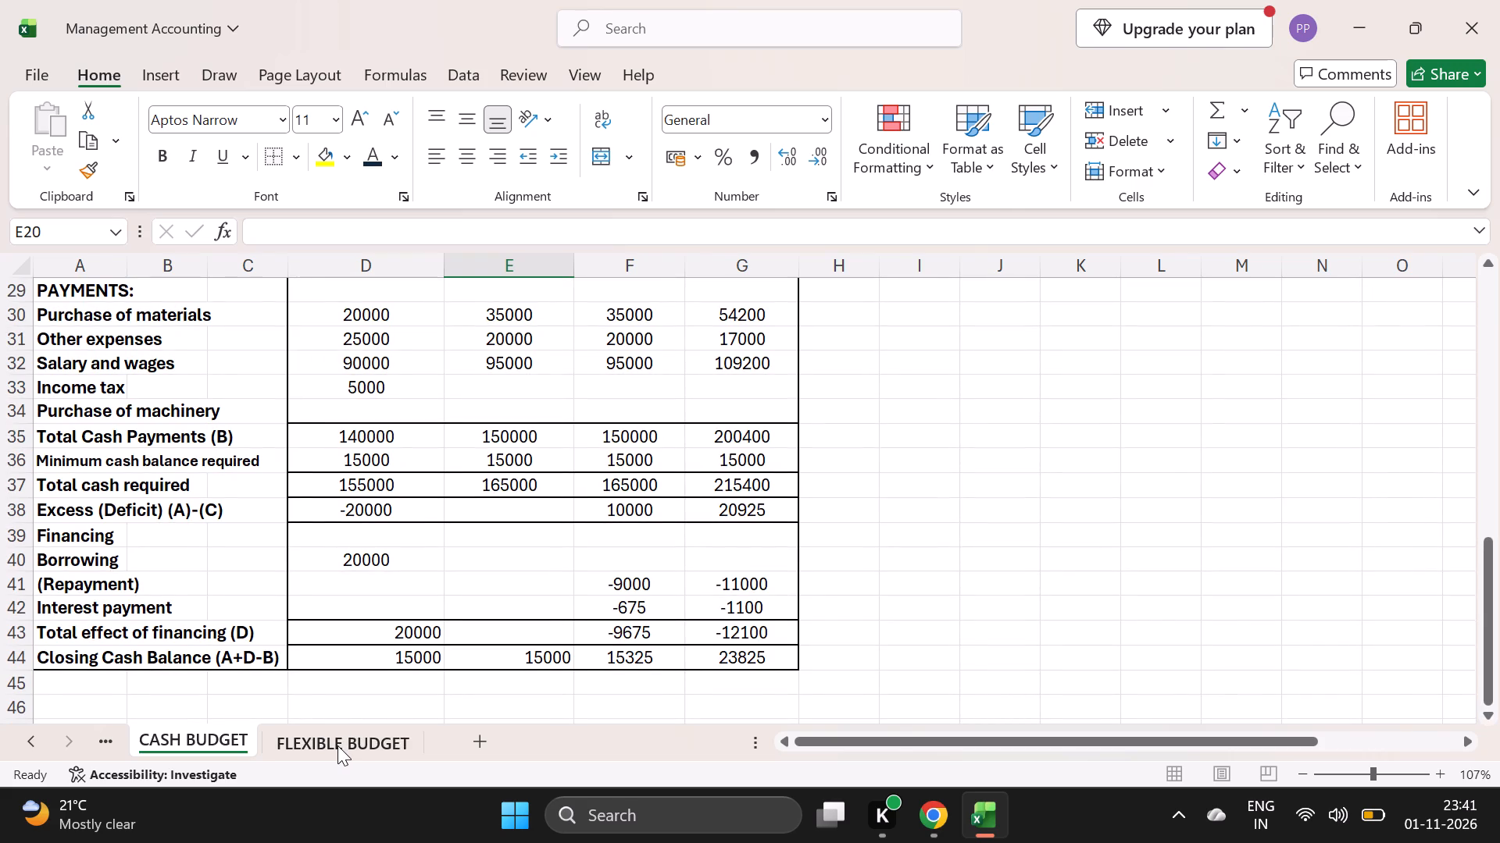
{"action": "scroll", "coordinate": [473, 660], "scroll_direction": "up", "scroll_amount": 3}
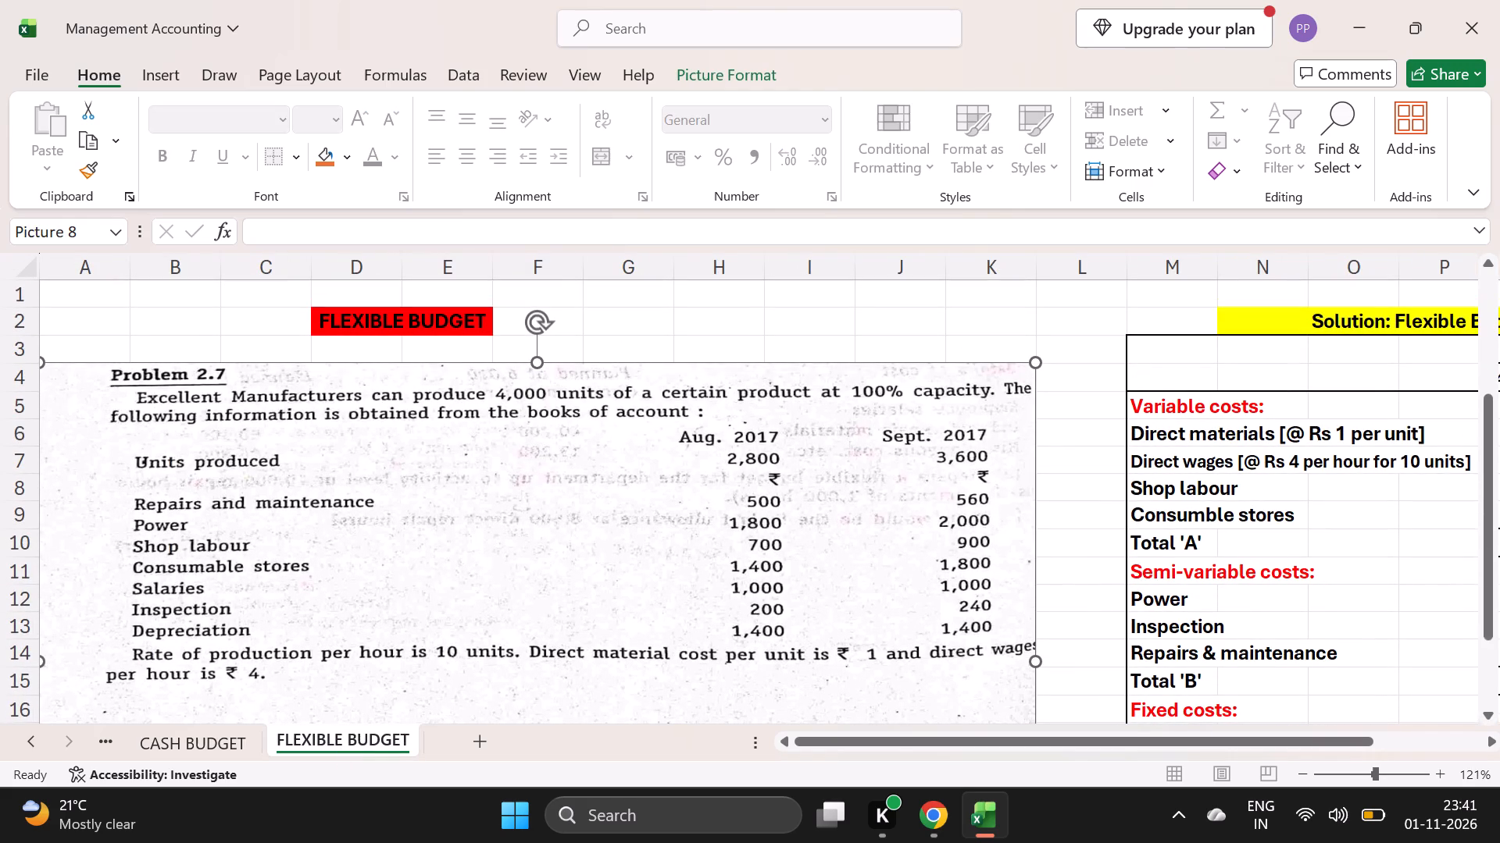
{"action": "right_click", "coordinate": [522, 565]}
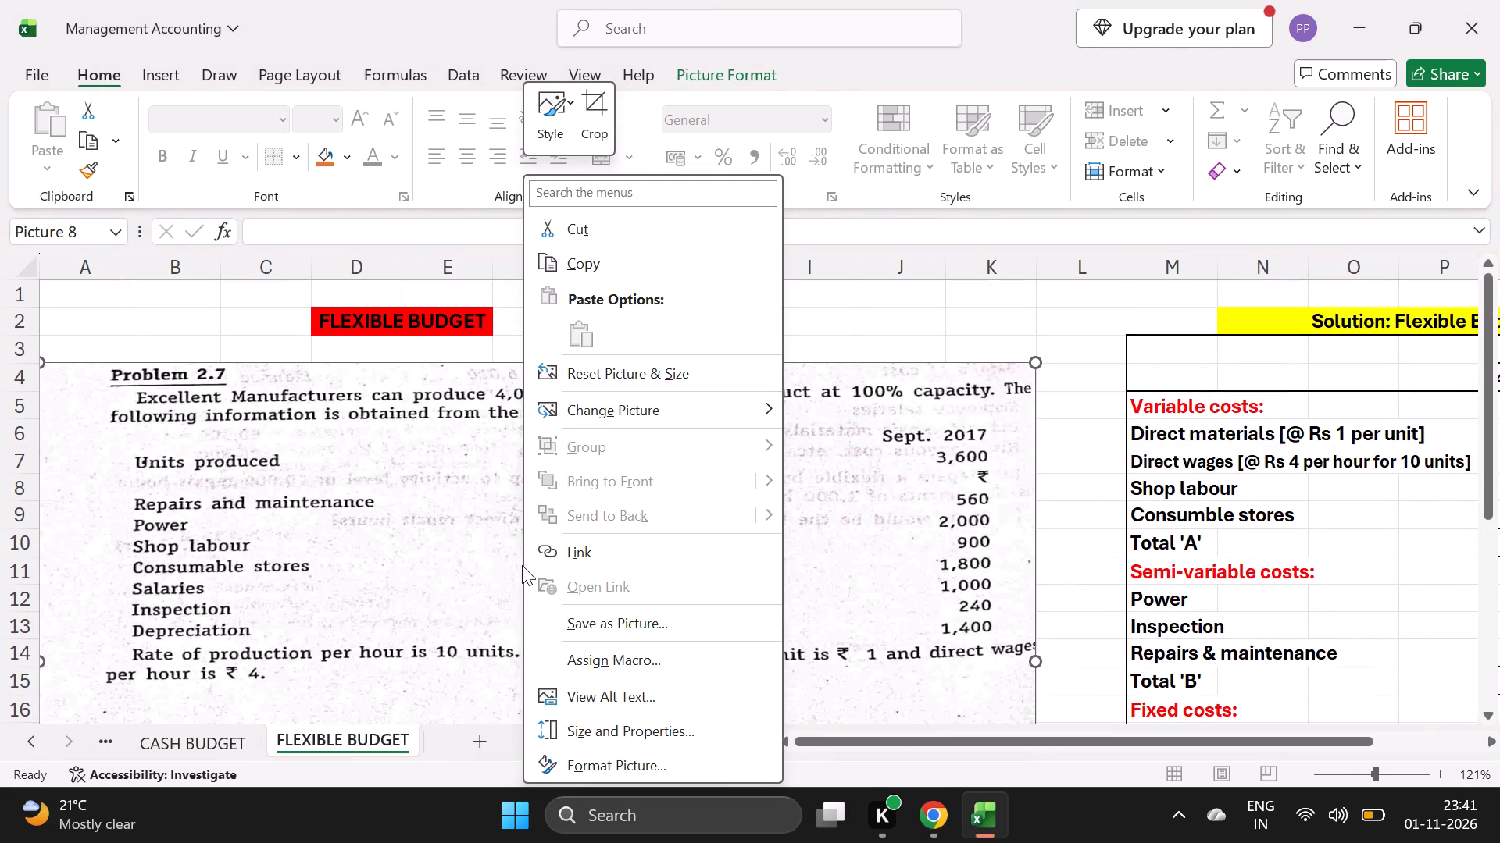
{"action": "left_click", "coordinate": [391, 490]}
{"action": "left_click", "coordinate": [466, 464]}
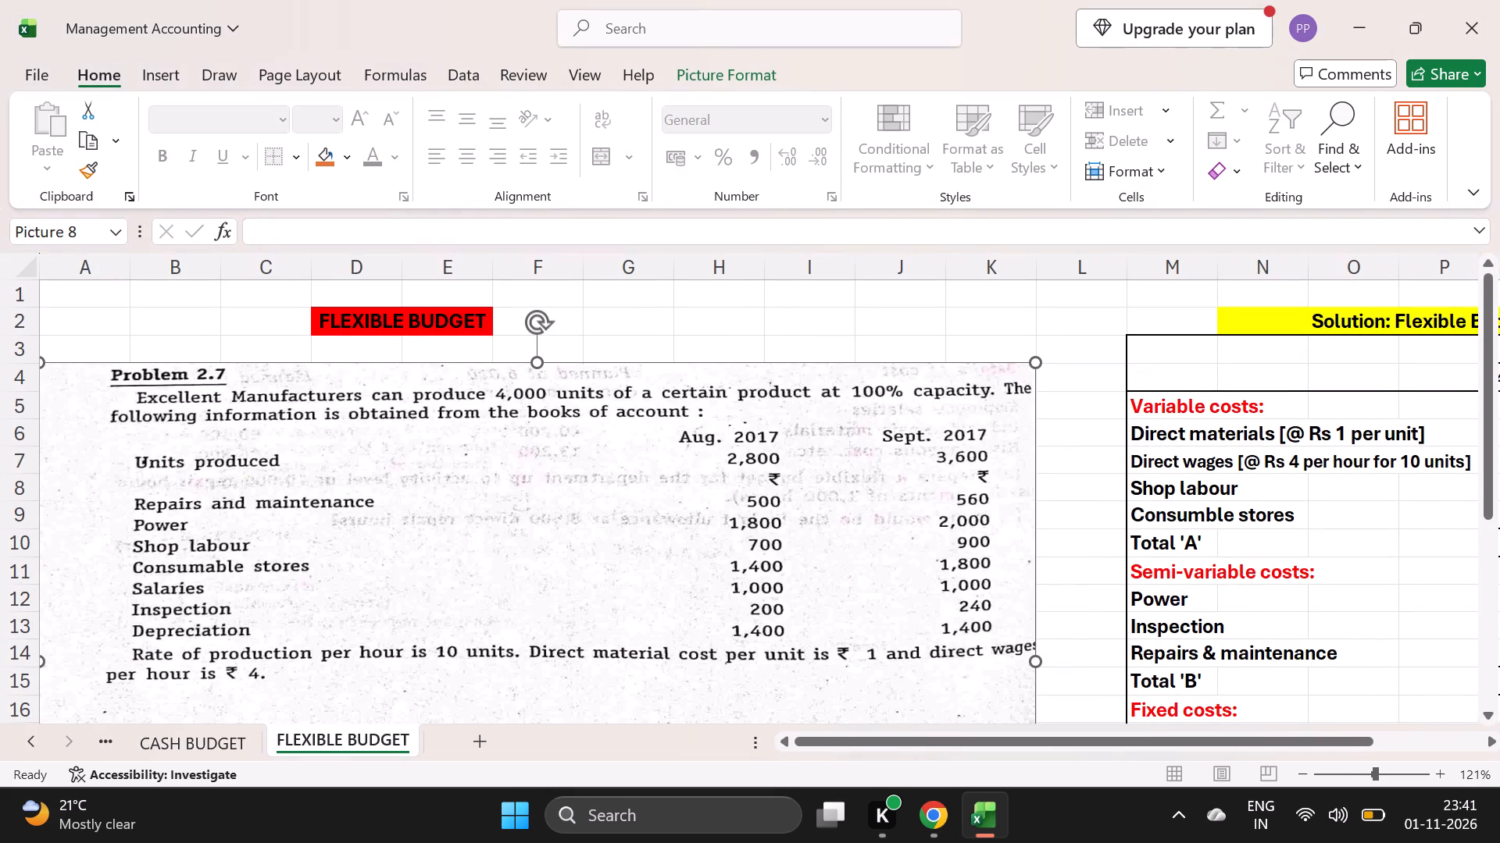
{"action": "right_click", "coordinate": [512, 460]}
{"action": "left_click", "coordinate": [470, 463]}
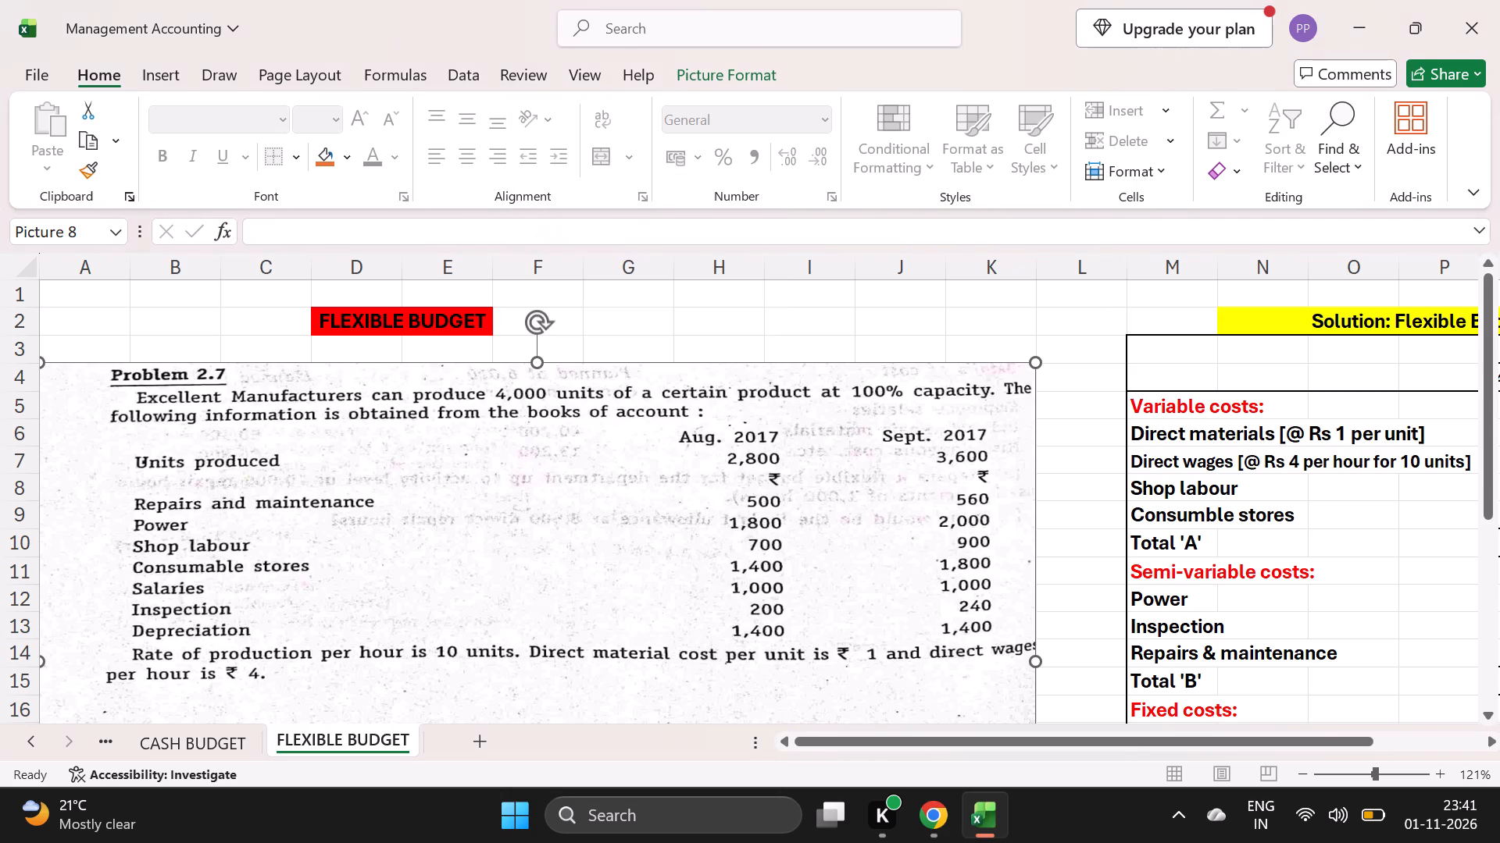
{"action": "key", "text": "ctrl+Delete"}
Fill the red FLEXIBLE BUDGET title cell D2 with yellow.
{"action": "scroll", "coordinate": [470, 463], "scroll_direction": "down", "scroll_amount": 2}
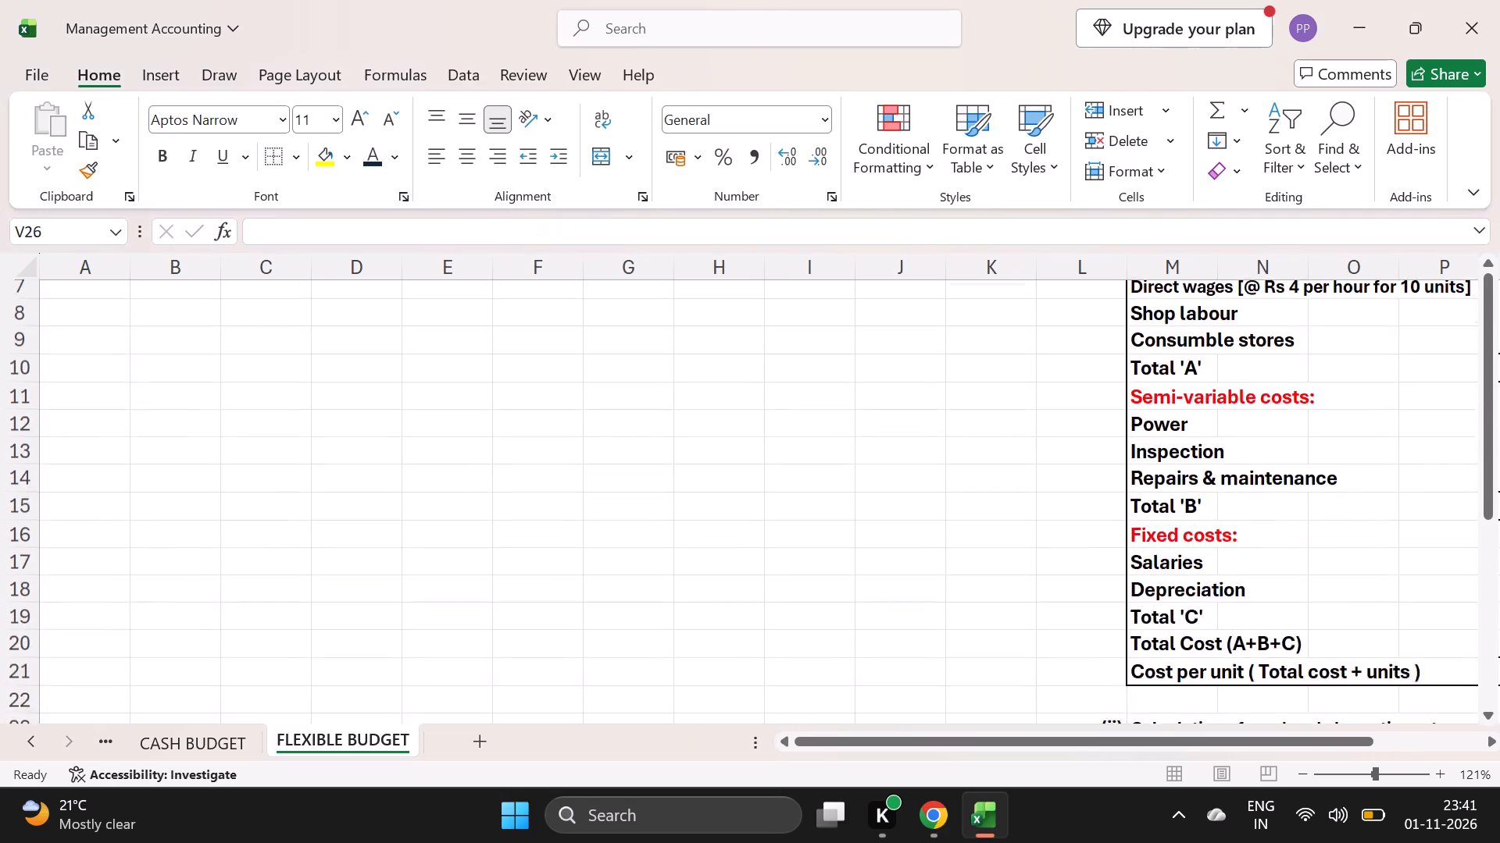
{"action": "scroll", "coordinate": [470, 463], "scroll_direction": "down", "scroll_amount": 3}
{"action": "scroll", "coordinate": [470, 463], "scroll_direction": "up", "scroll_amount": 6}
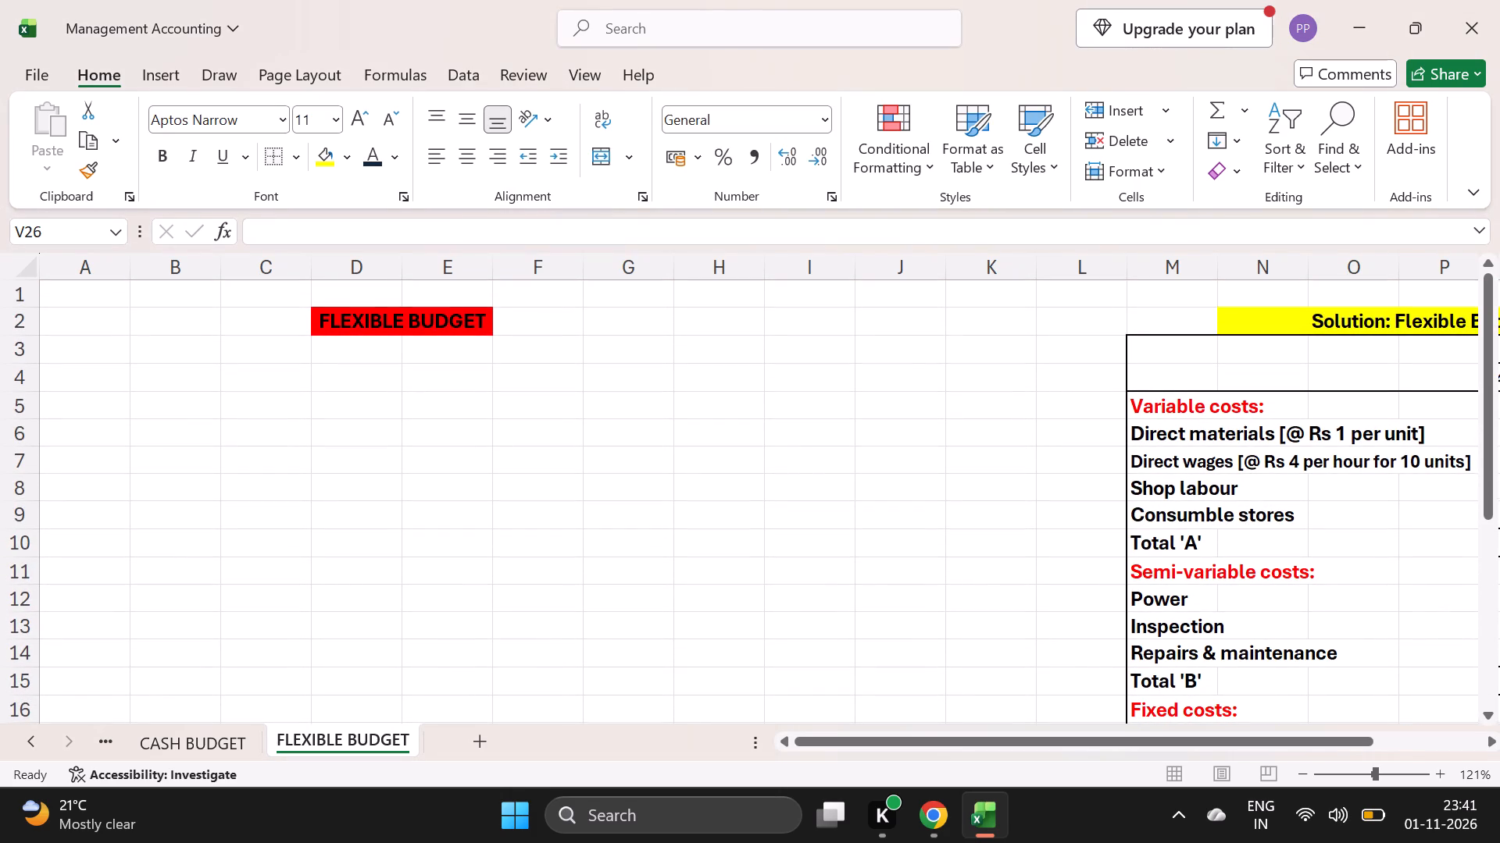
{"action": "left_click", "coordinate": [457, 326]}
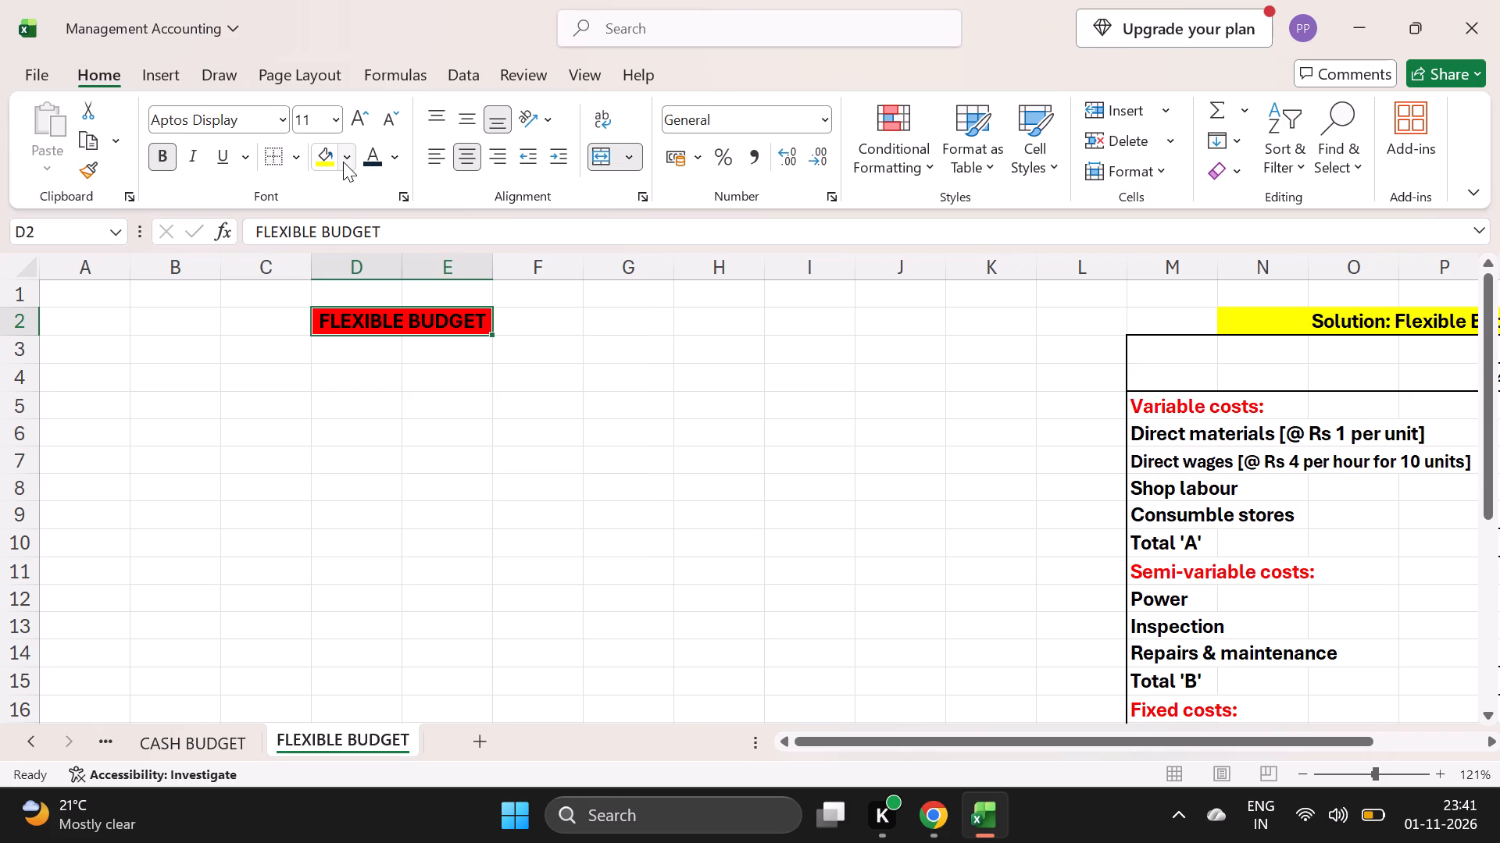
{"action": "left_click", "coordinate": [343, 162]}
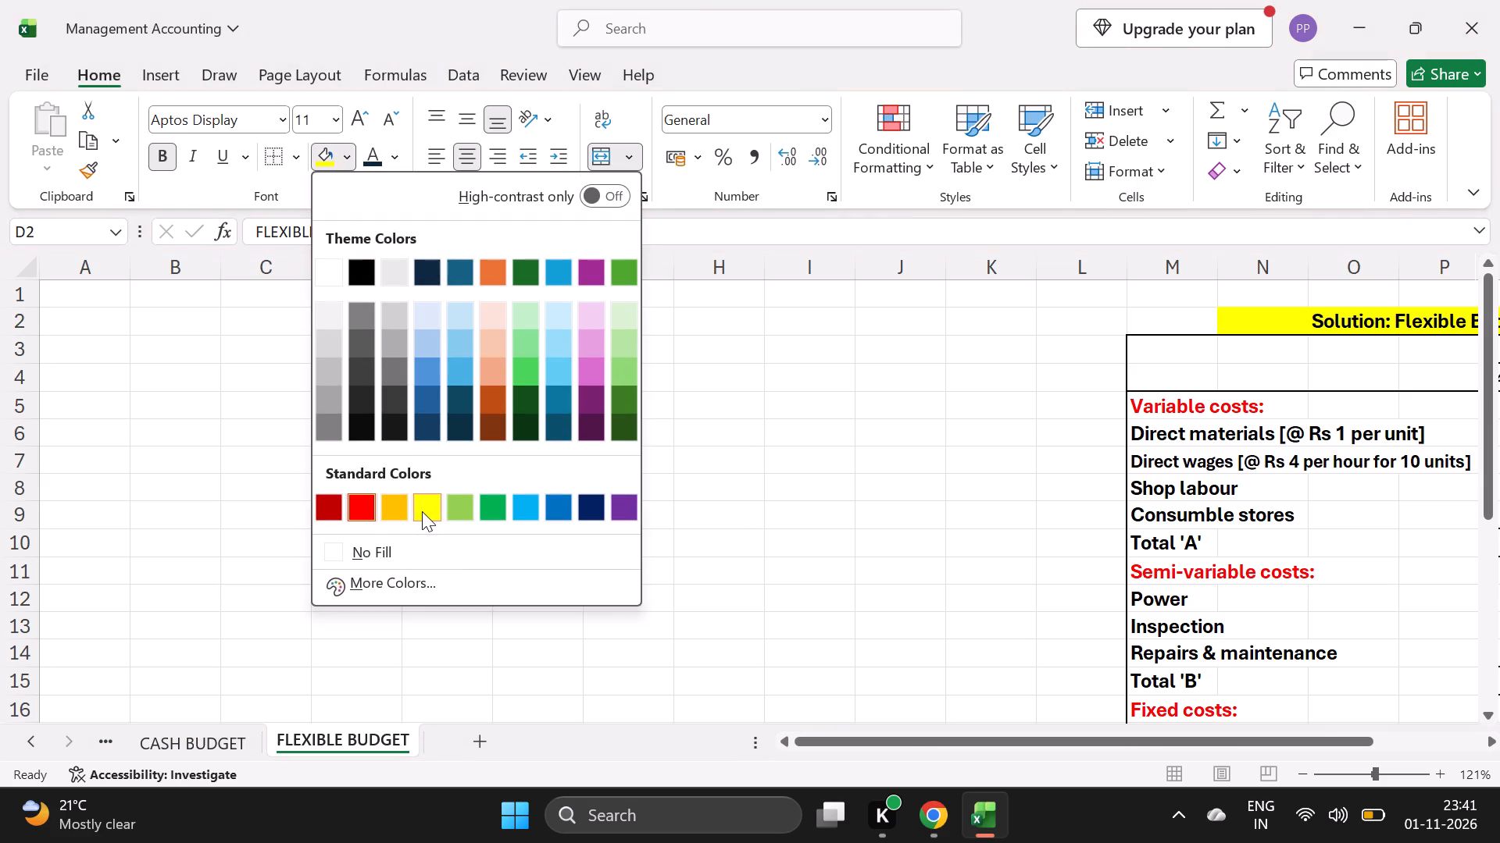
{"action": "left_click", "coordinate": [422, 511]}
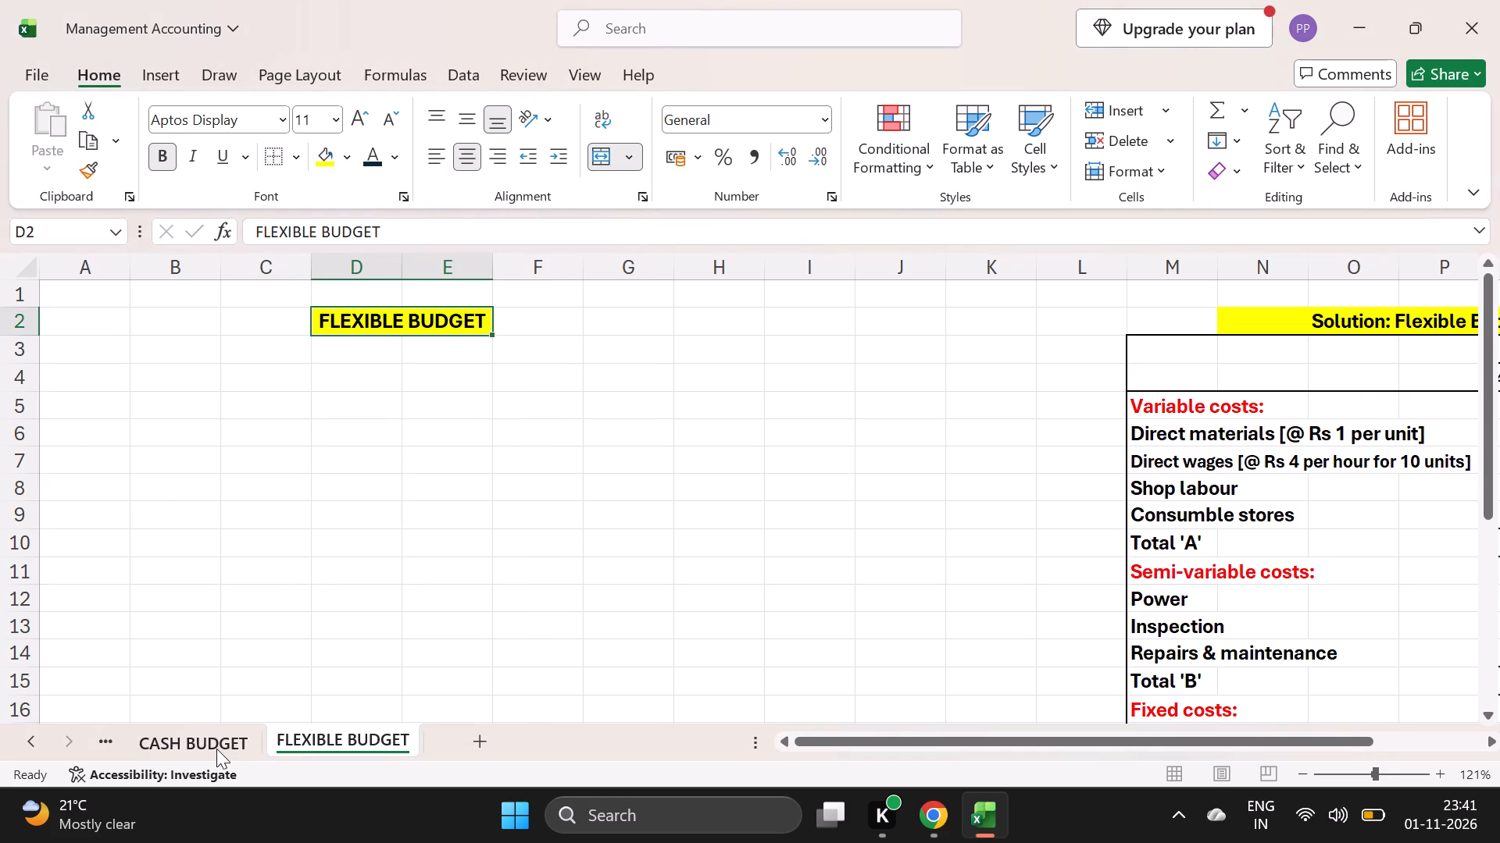
Fill the FLEXIBLE BUDGET title cell D2 with light orange to match the title on the CASH BUDGET sheet.
{"action": "left_click", "coordinate": [216, 749]}
{"action": "scroll", "coordinate": [406, 623], "scroll_direction": "up", "scroll_amount": 2}
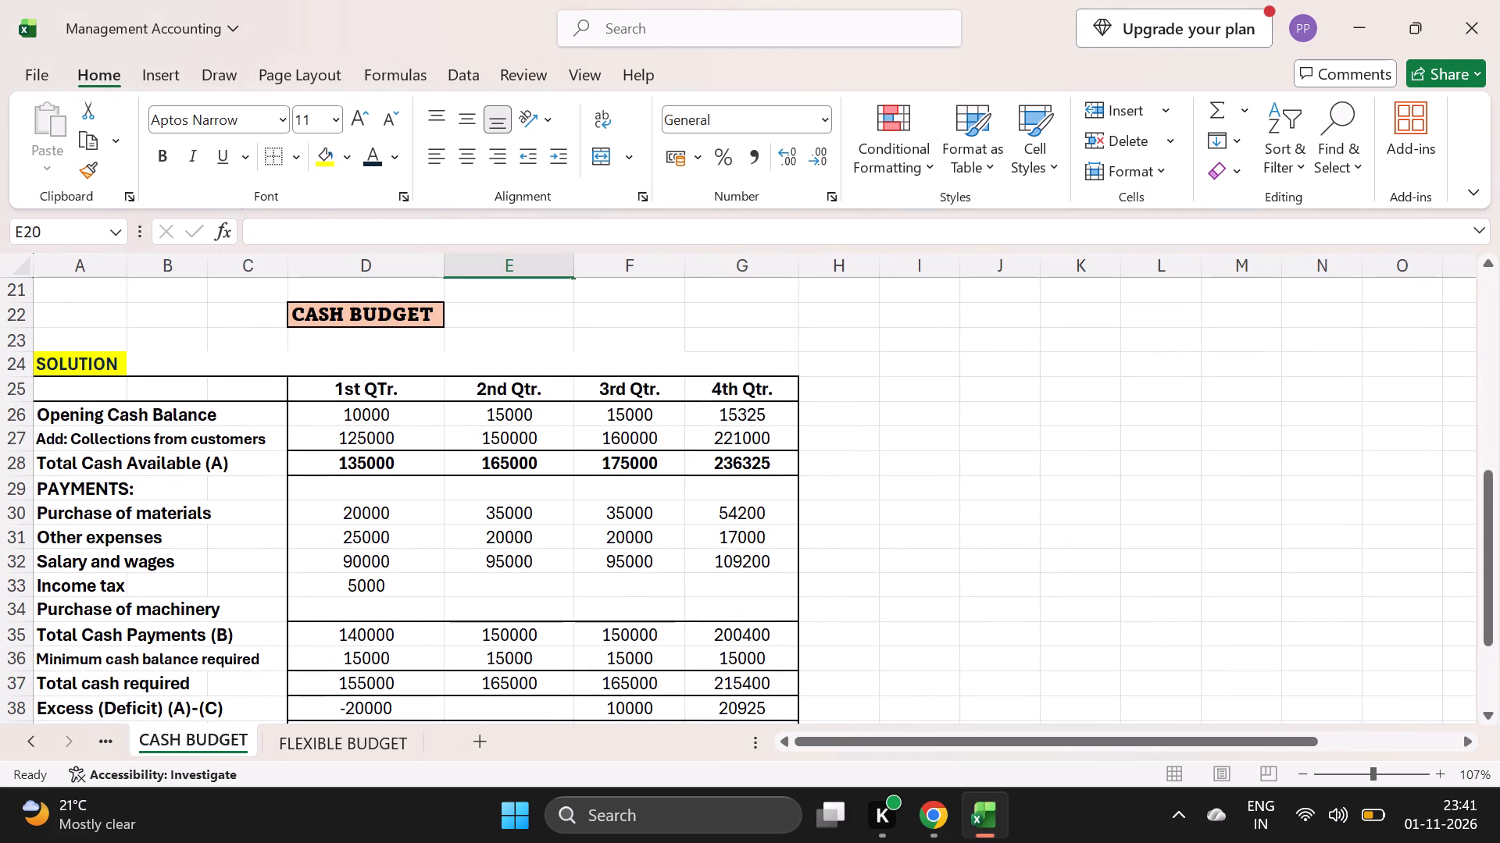
{"action": "left_click", "coordinate": [342, 742]}
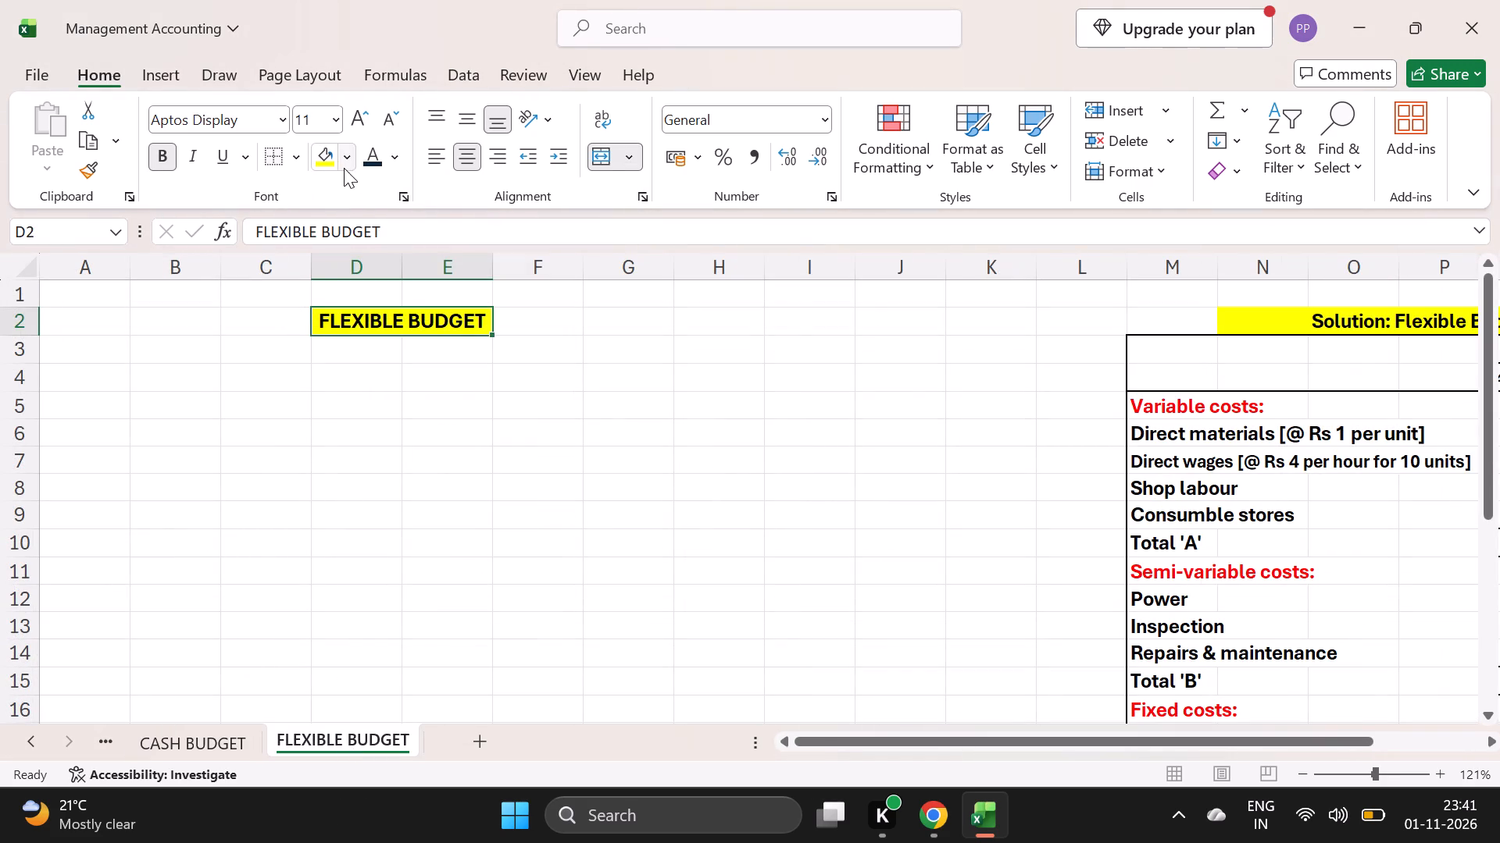
{"action": "left_click", "coordinate": [344, 161]}
{"action": "left_click", "coordinate": [487, 329]}
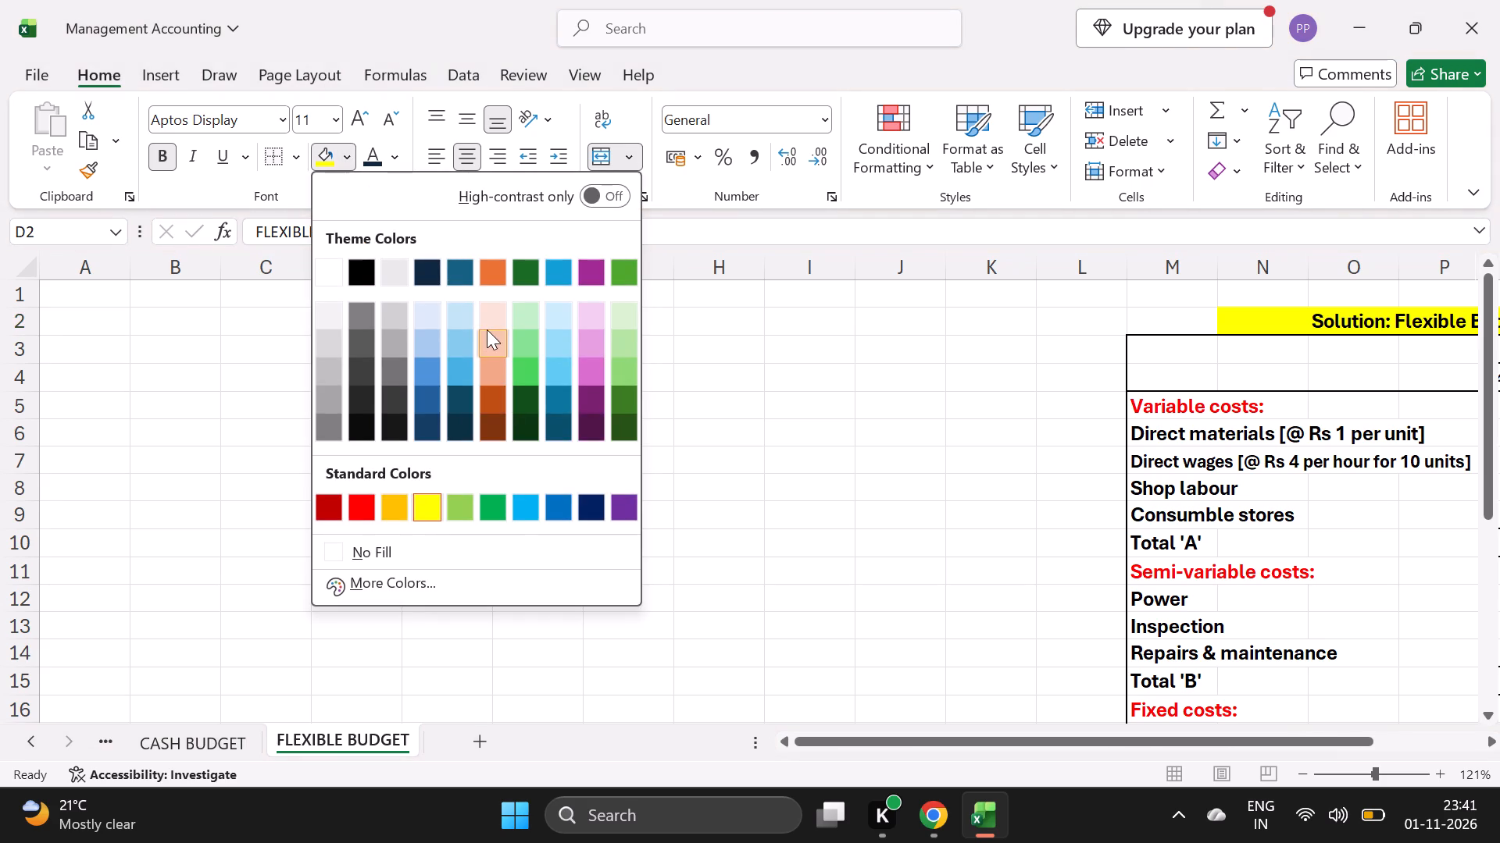
Copy the whole flexible budget solution, including the overhead rate calculation, from range M2:S28.
{"action": "scroll", "coordinate": [866, 487], "scroll_direction": "left", "scroll_amount": 2}
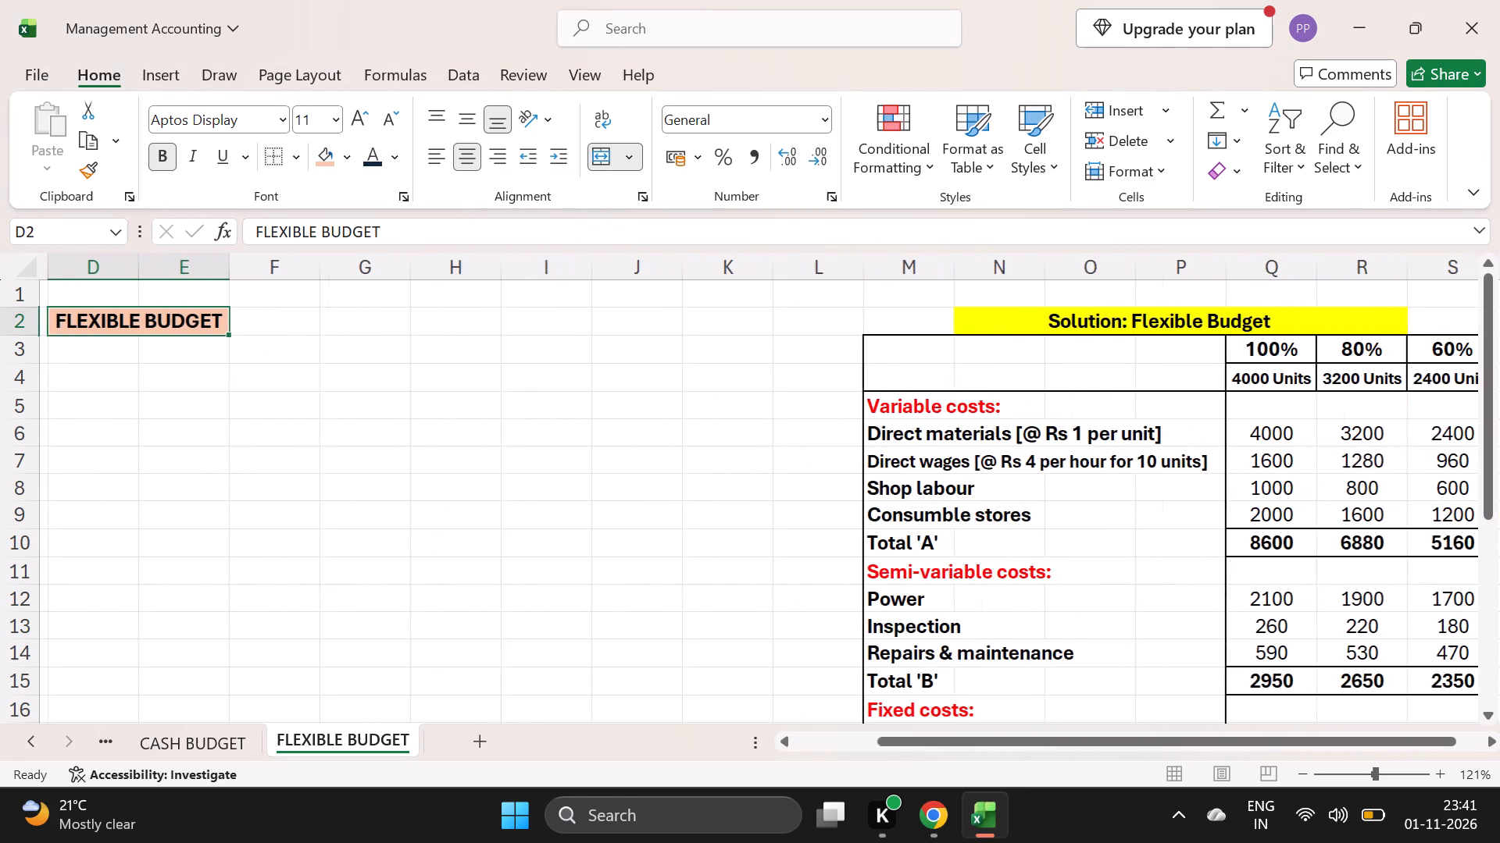
{"action": "scroll", "coordinate": [839, 362], "scroll_direction": "left", "scroll_amount": 2}
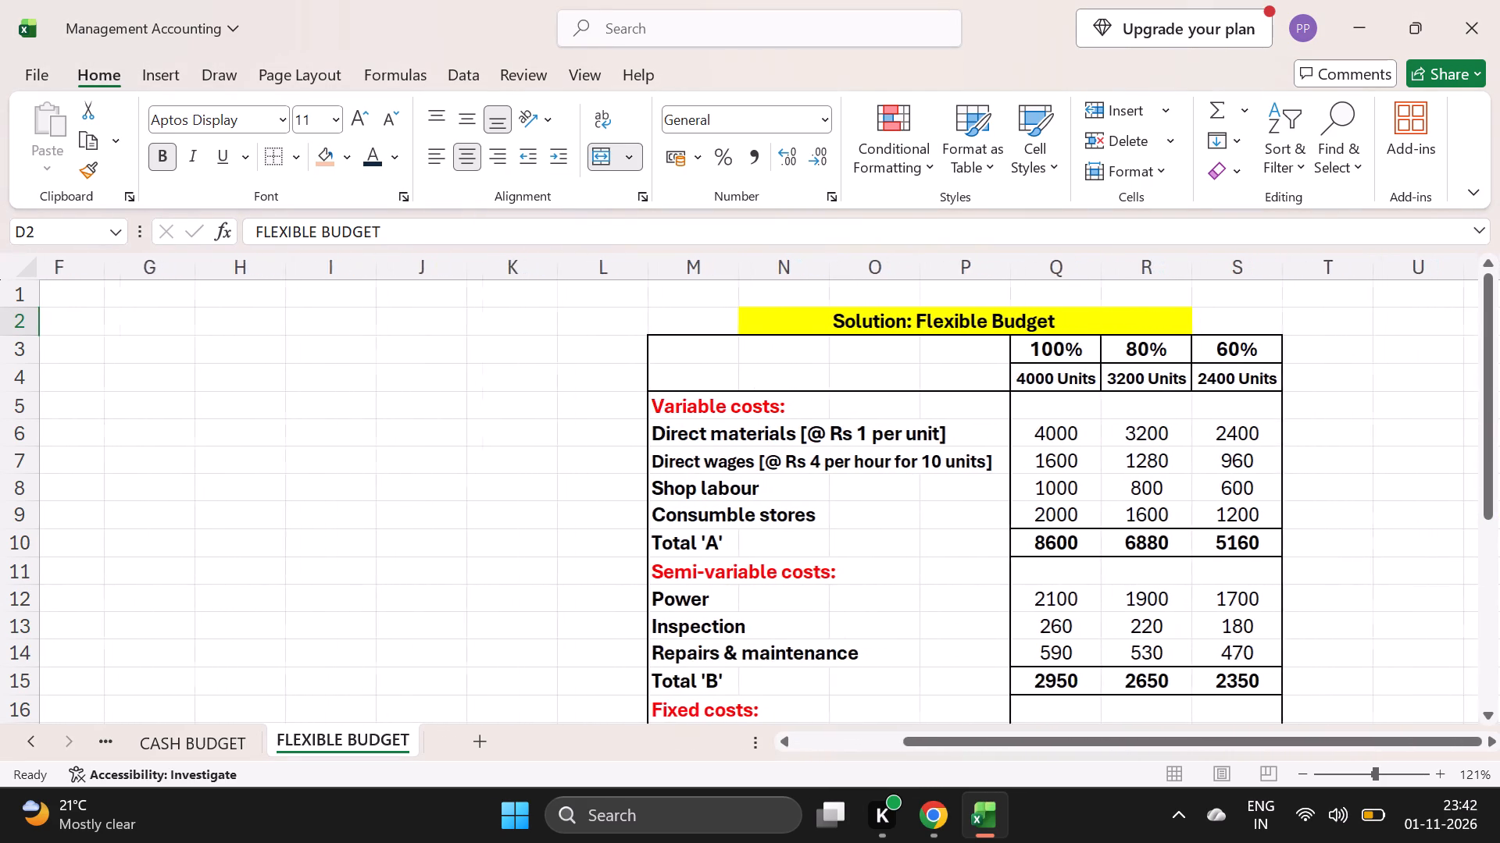
{"action": "left_click_drag", "start_coordinate": [689, 325], "coordinate": [1280, 730]}
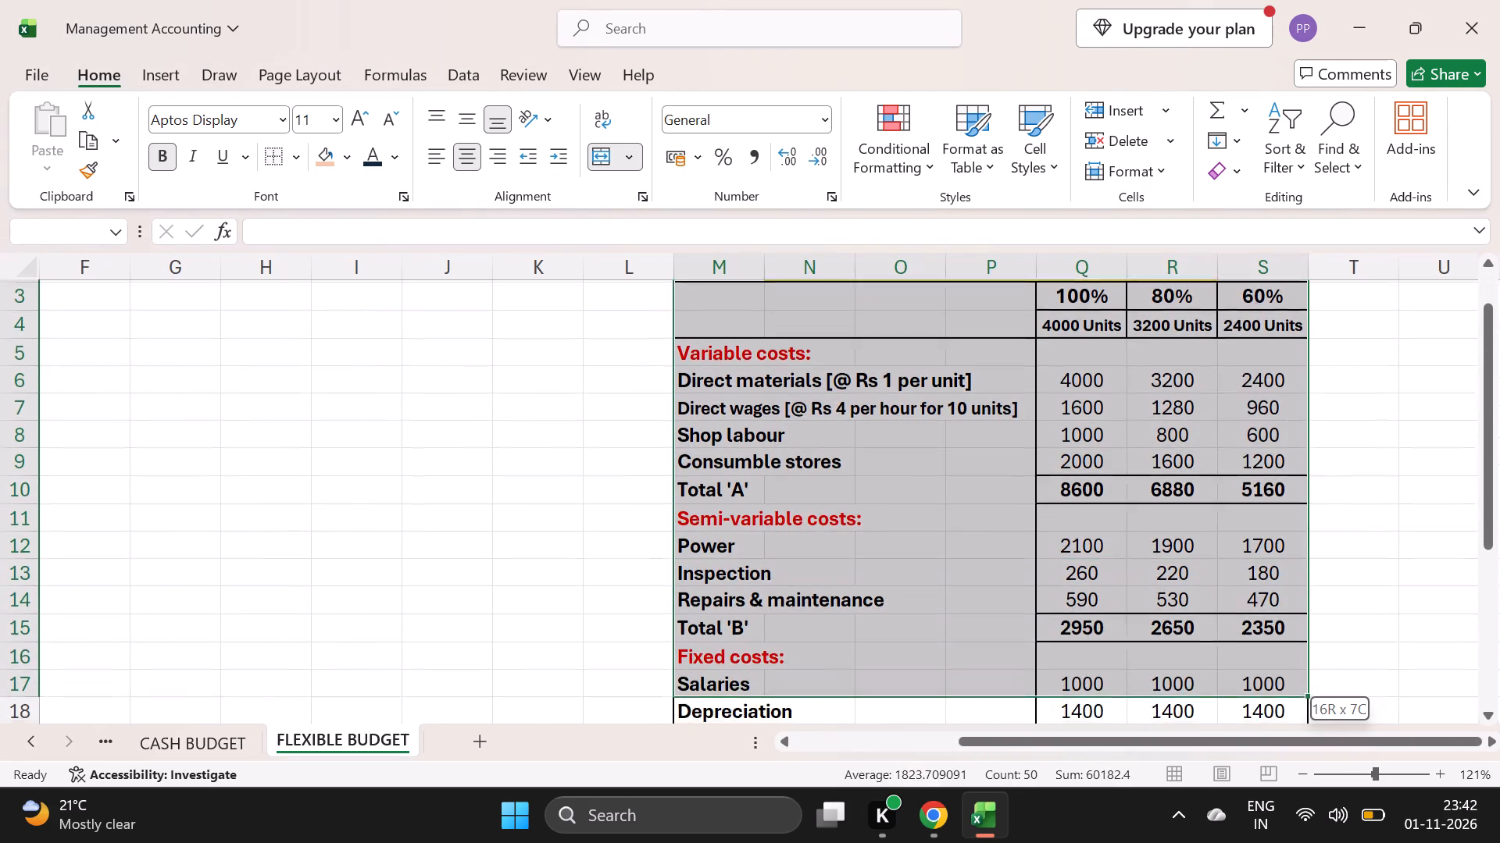
{"action": "left_click_drag", "start_coordinate": [1280, 730], "coordinate": [1305, 795]}
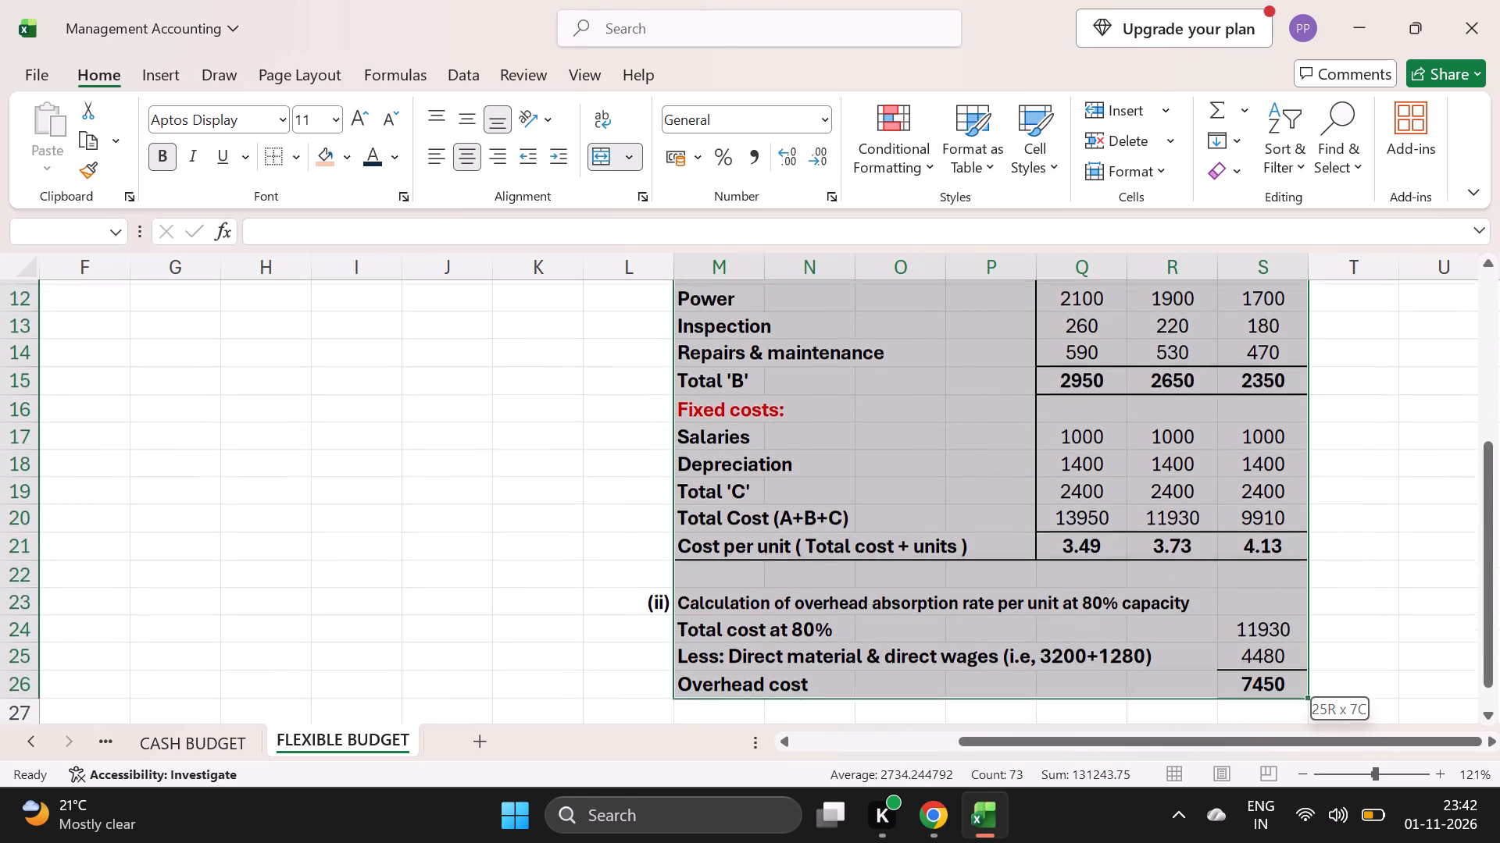
{"action": "left_click_drag", "start_coordinate": [1305, 795], "coordinate": [1283, 594]}
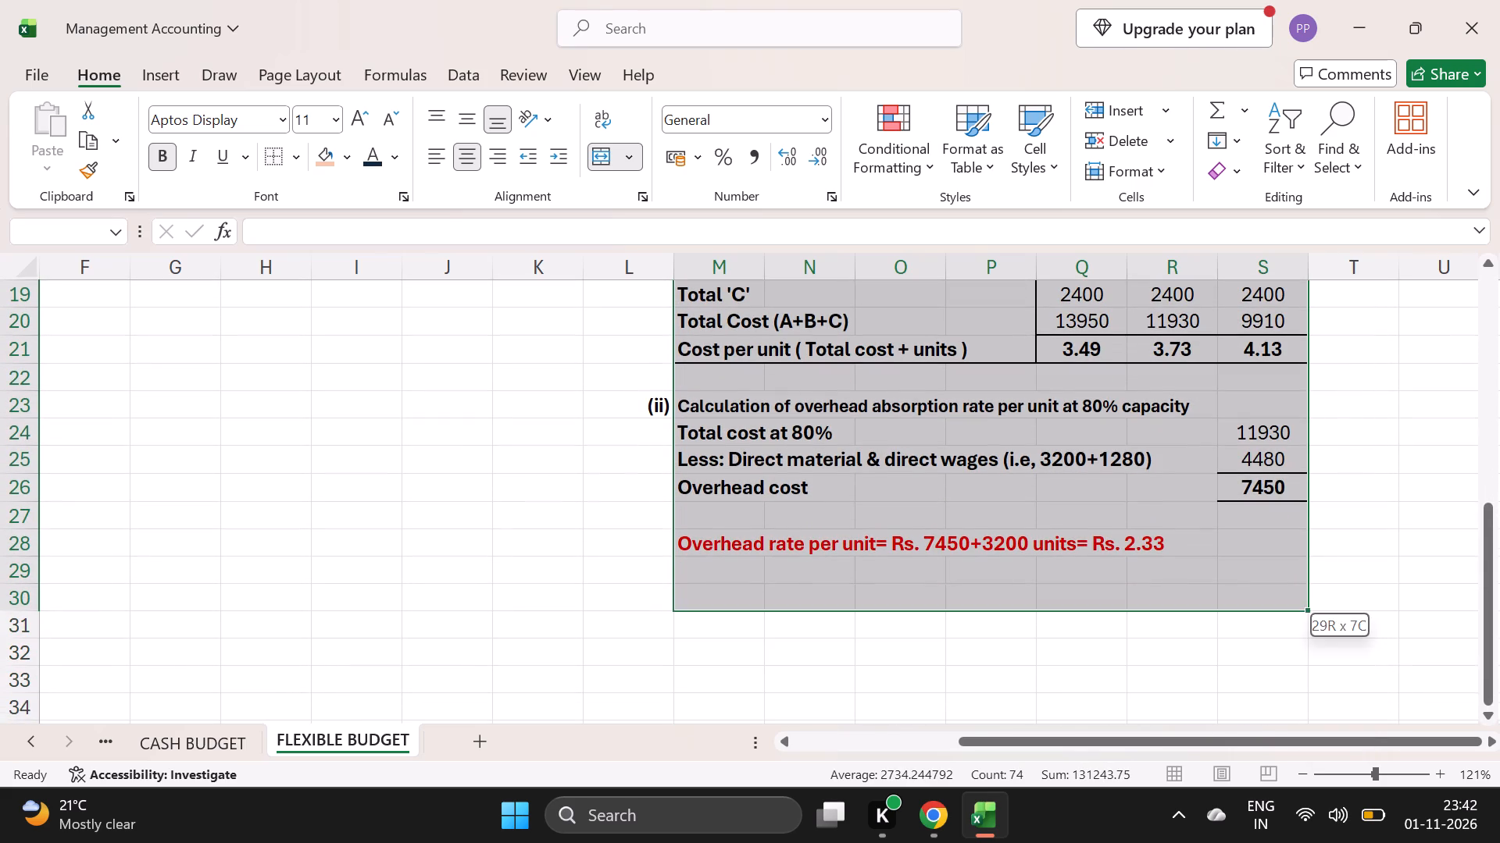
{"action": "left_click_drag", "start_coordinate": [1283, 594], "coordinate": [1279, 546]}
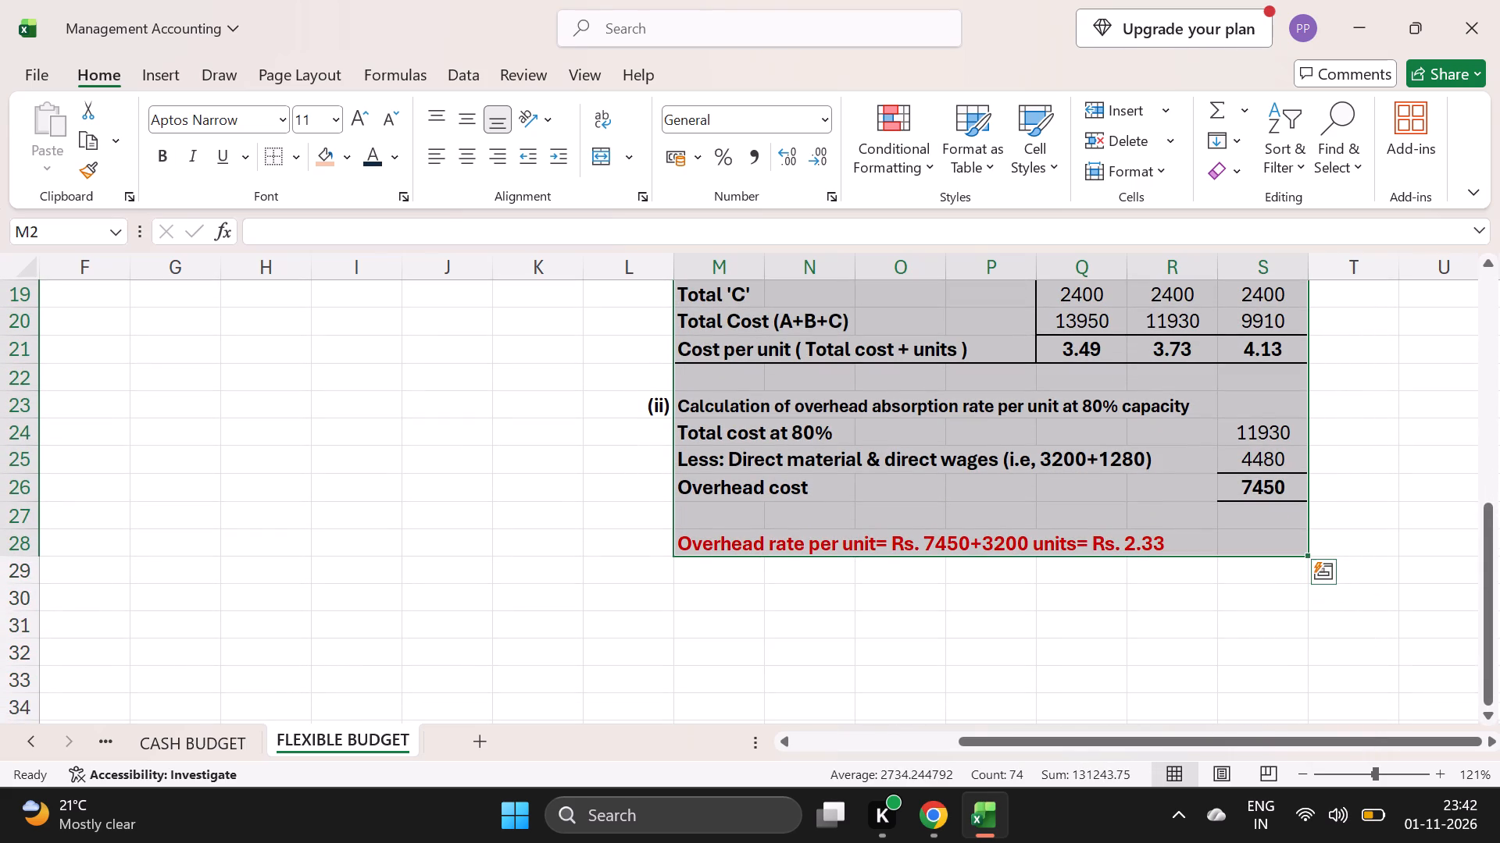
{"action": "key", "text": "ctrl+c"}
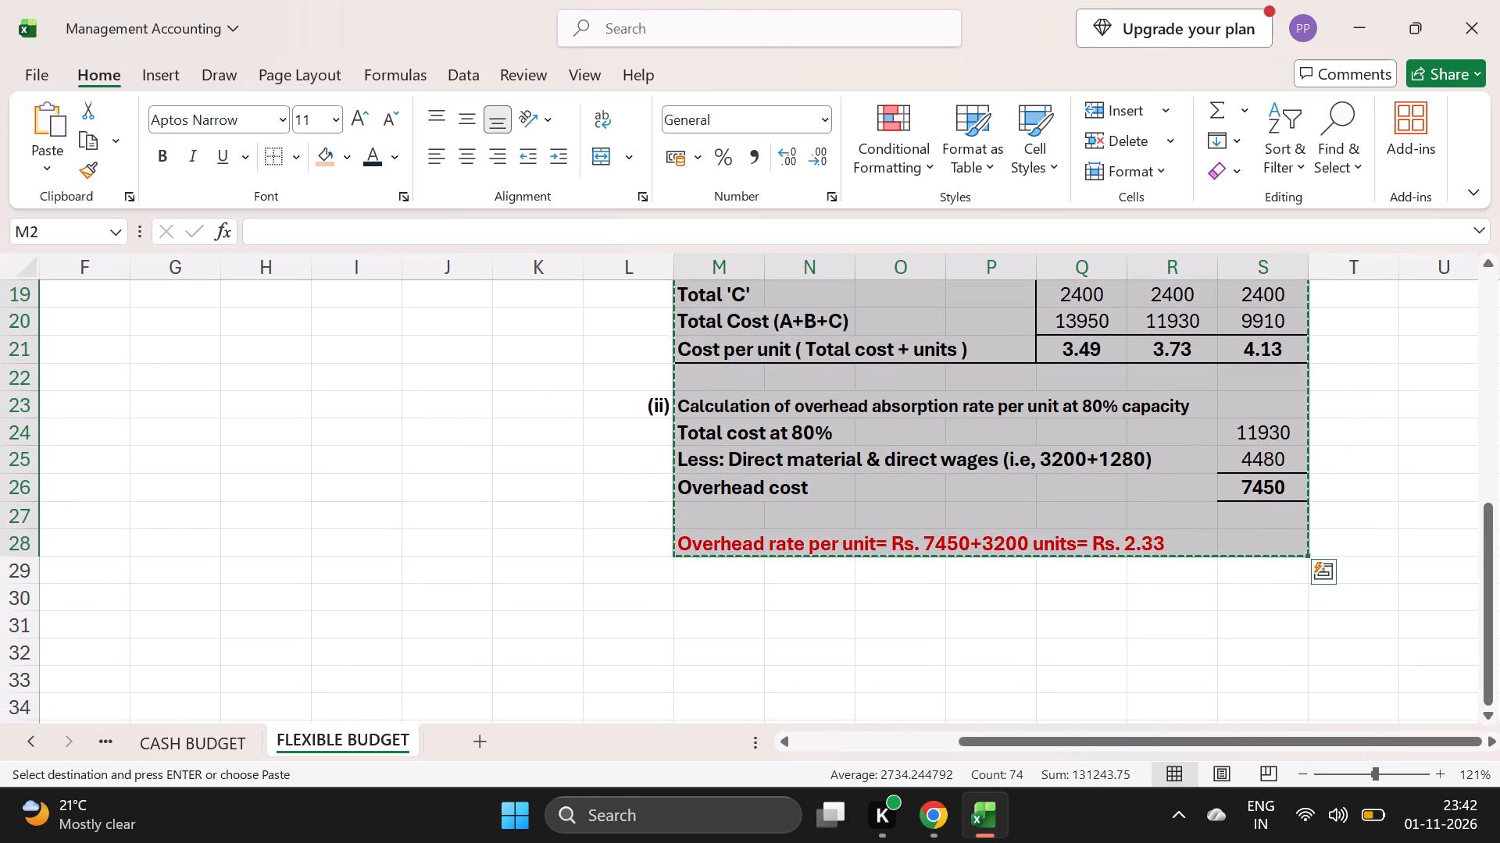
Paste the copied flexible budget solution beneath the FLEXIBLE BUDGET title, starting at cell B4.
{"action": "scroll", "coordinate": [1279, 546], "scroll_direction": "right", "scroll_amount": 4}
{"action": "scroll", "coordinate": [1279, 546], "scroll_direction": "up", "scroll_amount": 4}
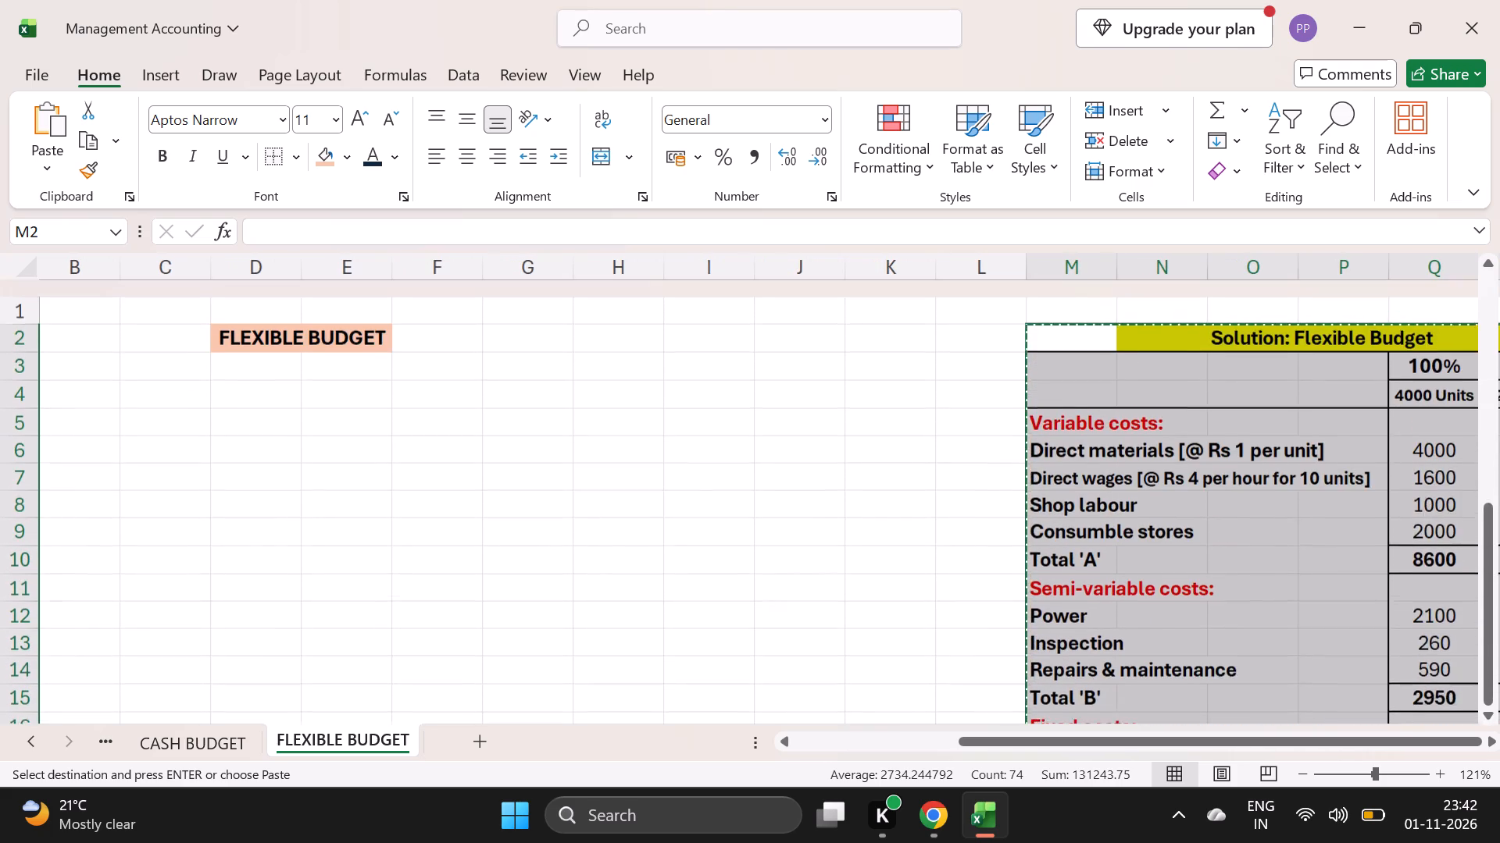
{"action": "scroll", "coordinate": [1279, 546], "scroll_direction": "up", "scroll_amount": 1}
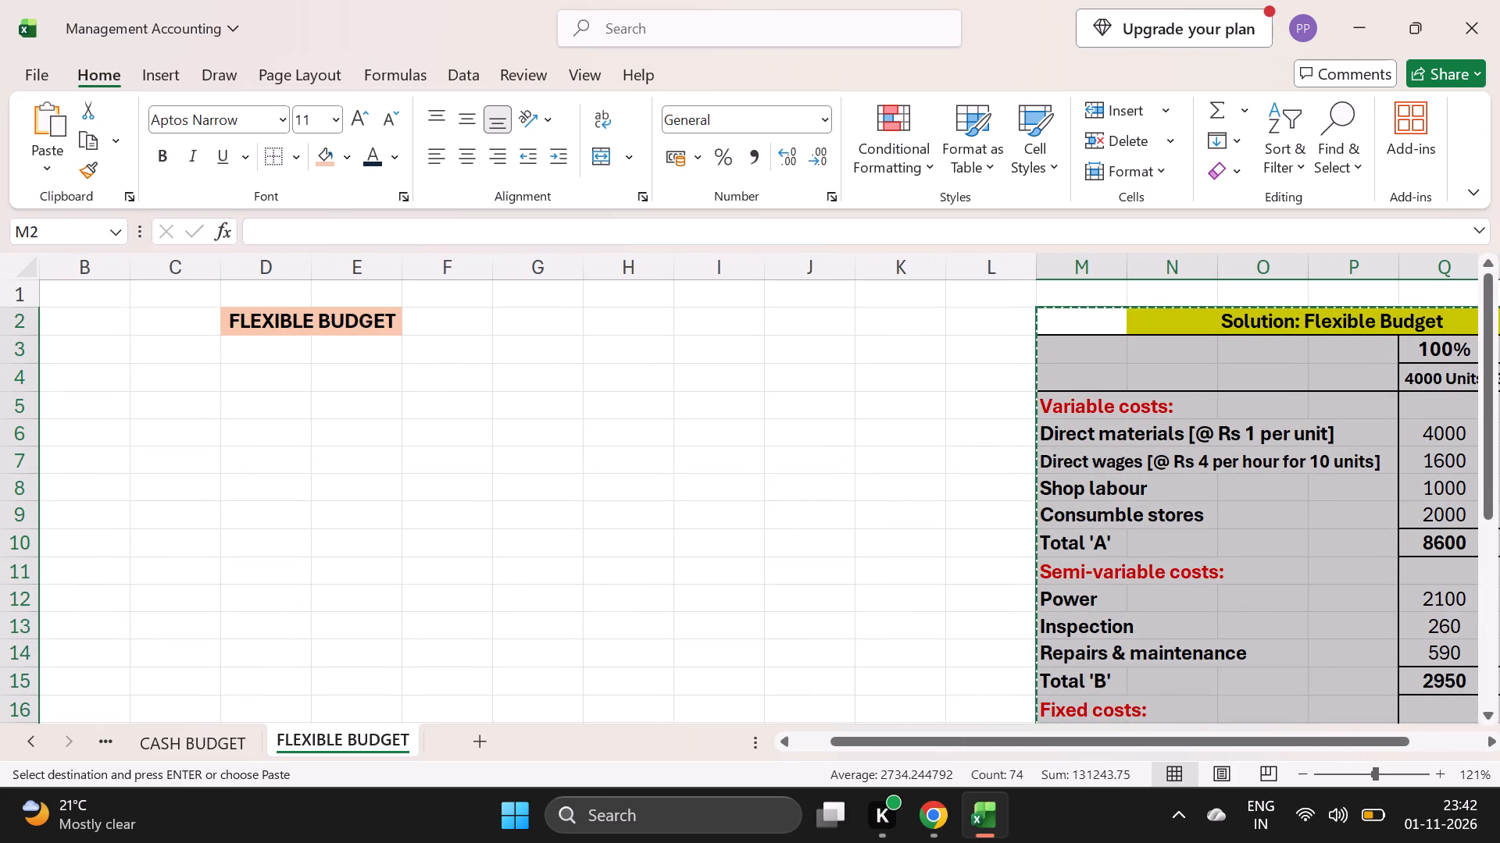
{"action": "right_click_drag", "start_coordinate": [79, 382], "coordinate": [119, 391]}
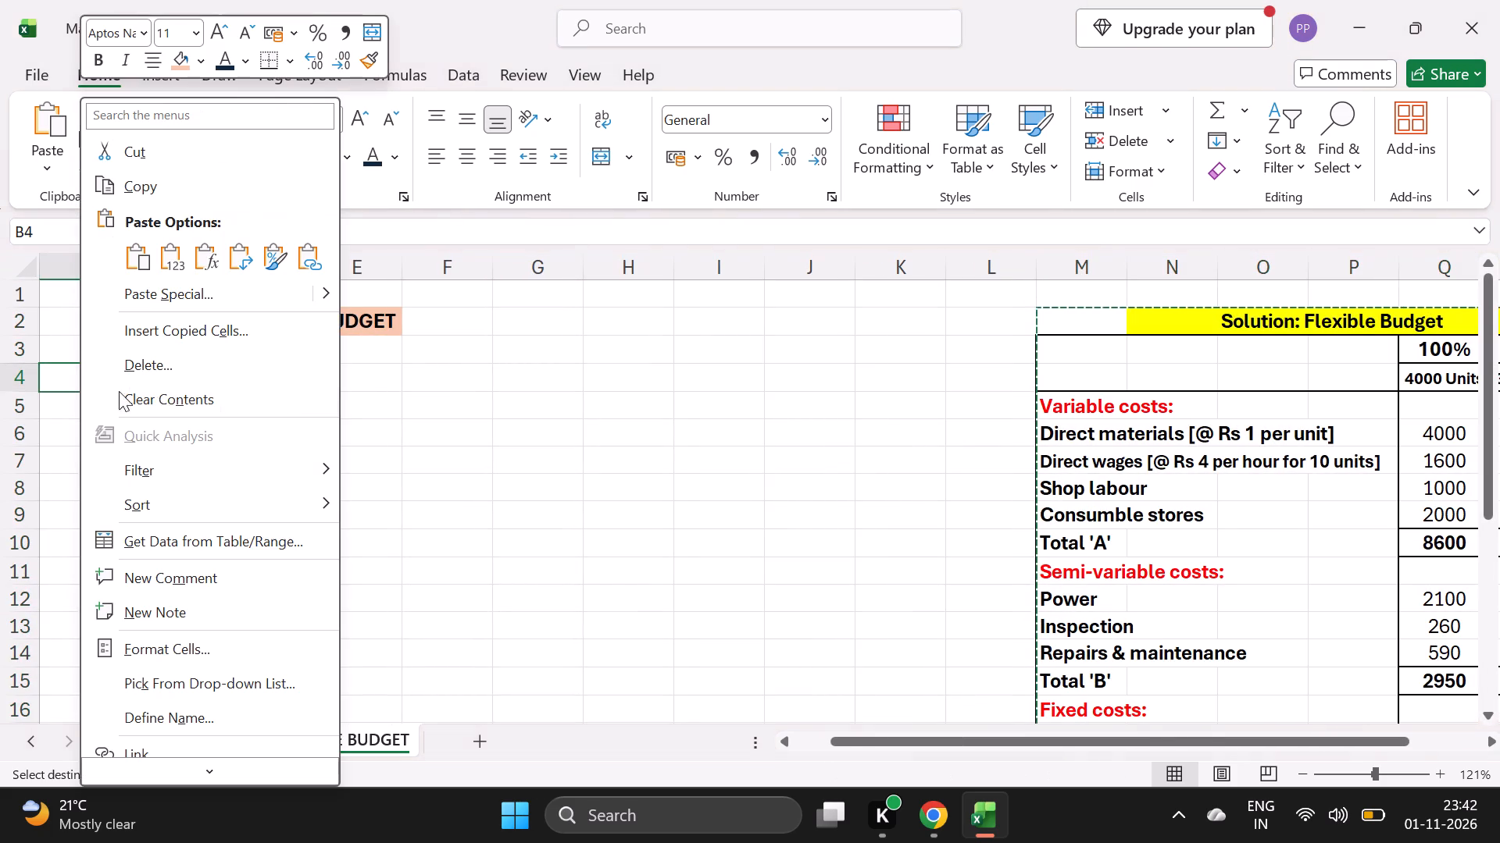
{"action": "right_click_drag", "start_coordinate": [119, 391], "coordinate": [318, 459]}
{"action": "left_click", "coordinate": [69, 371]}
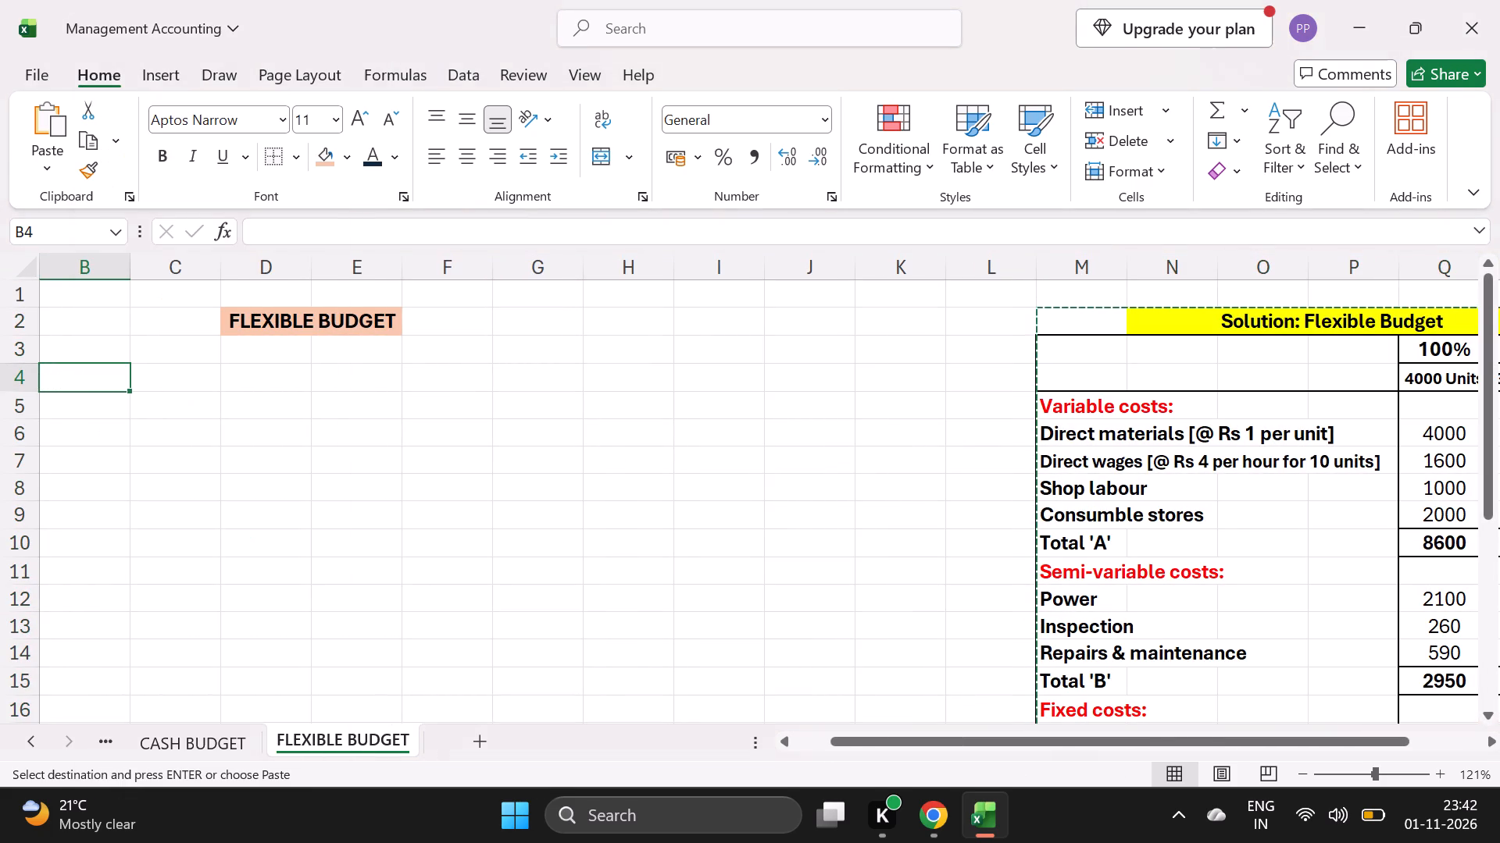
{"action": "left_click_drag", "start_coordinate": [80, 382], "coordinate": [344, 556]}
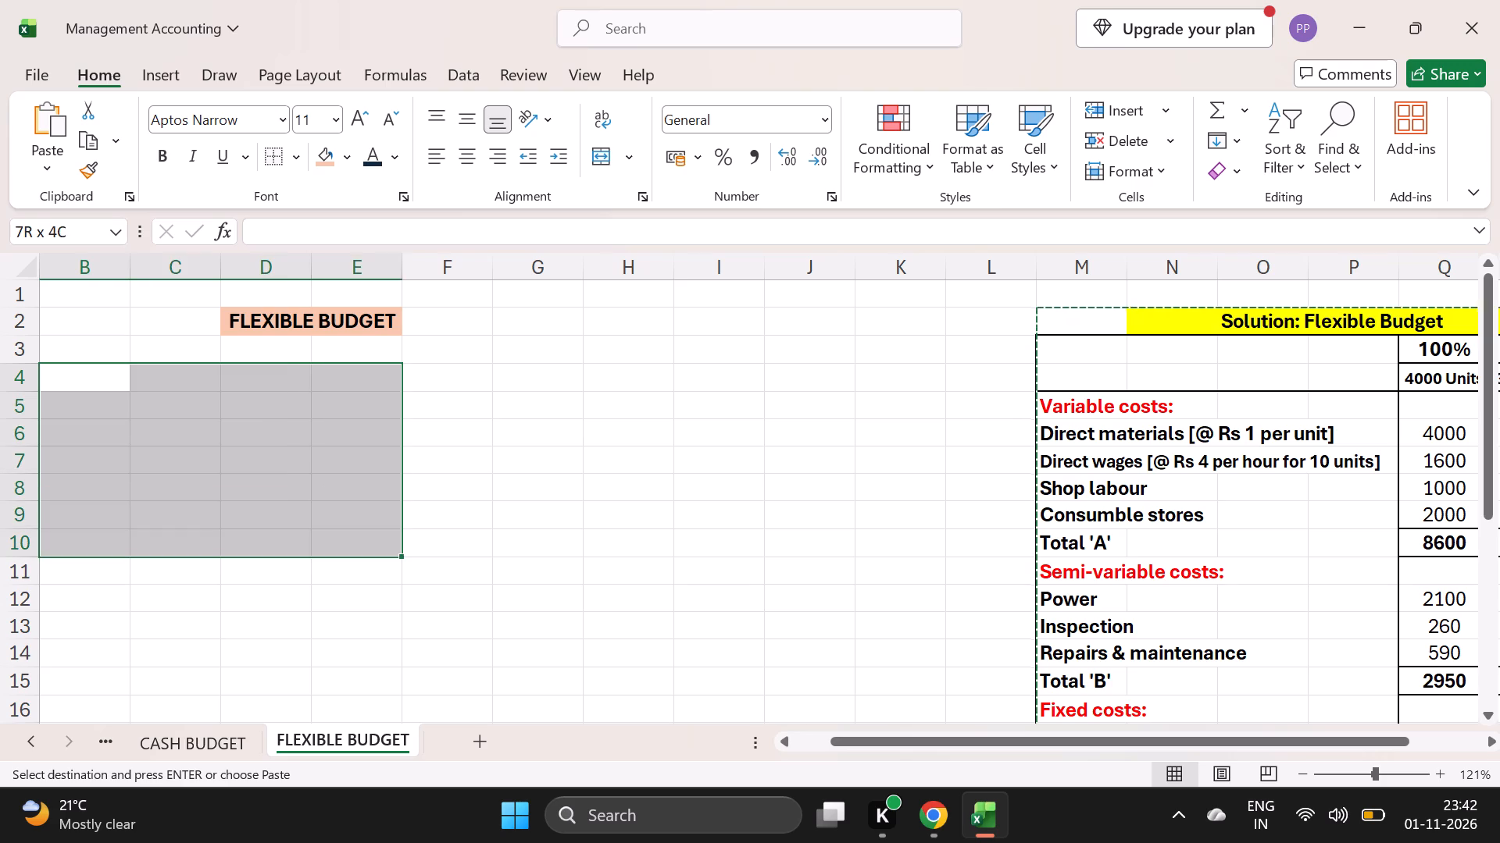
{"action": "left_click_drag", "start_coordinate": [344, 556], "coordinate": [632, 784]}
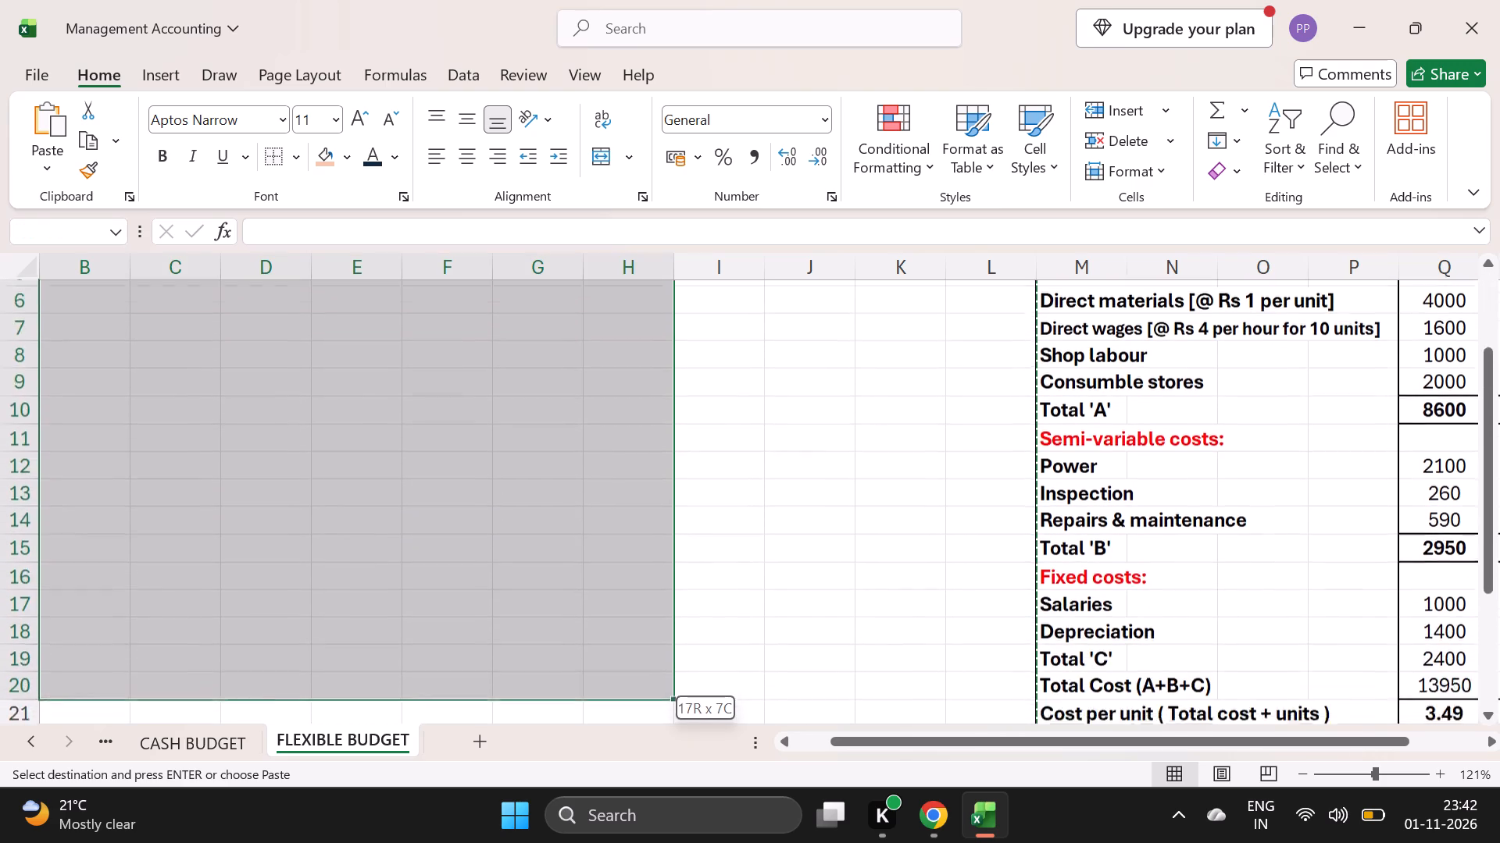
{"action": "left_click_drag", "start_coordinate": [632, 784], "coordinate": [624, 774]}
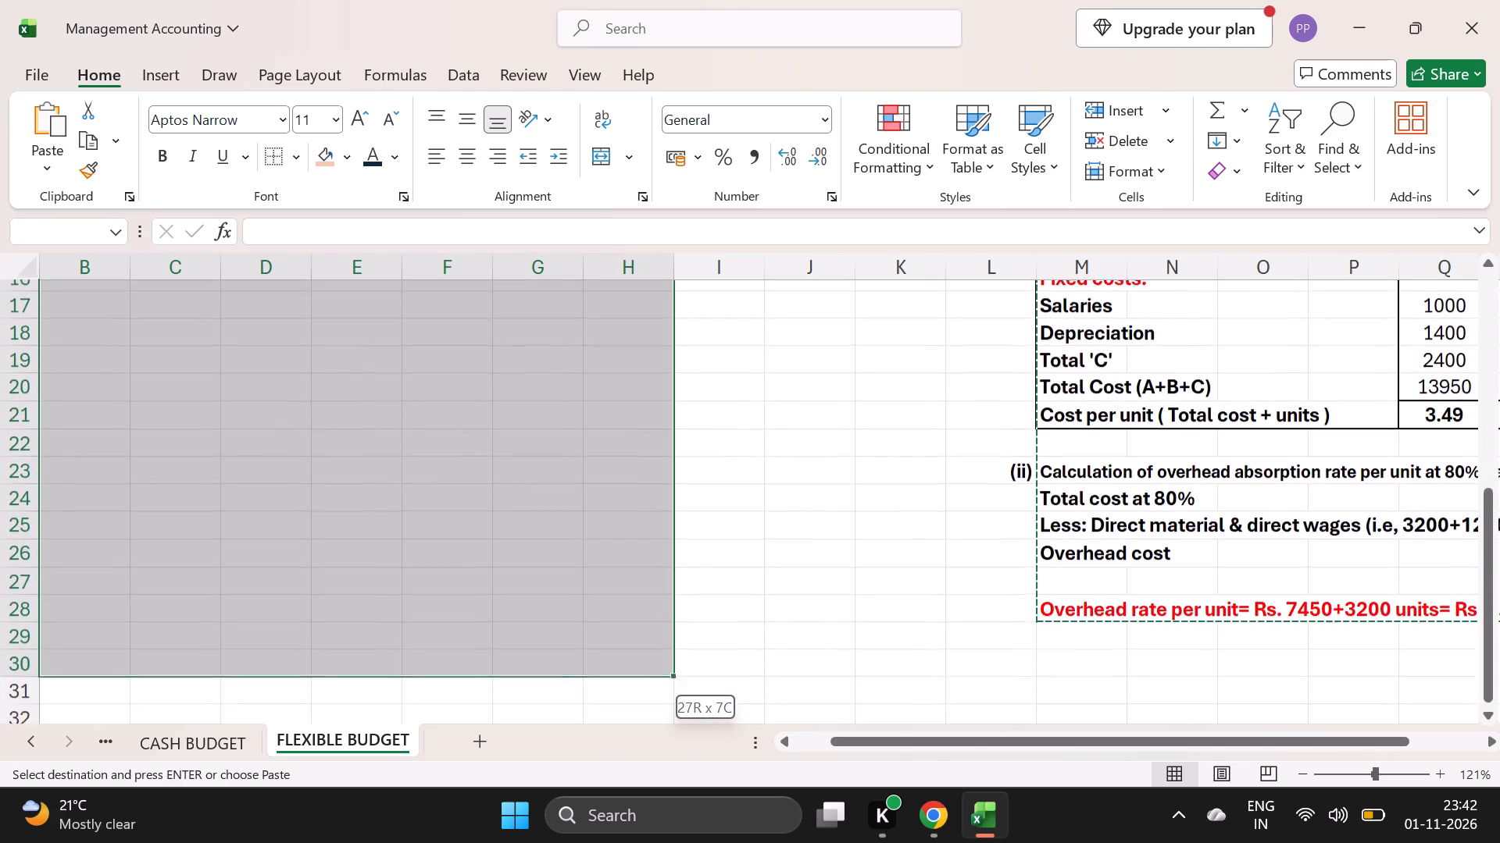
{"action": "left_click_drag", "start_coordinate": [624, 774], "coordinate": [609, 475]}
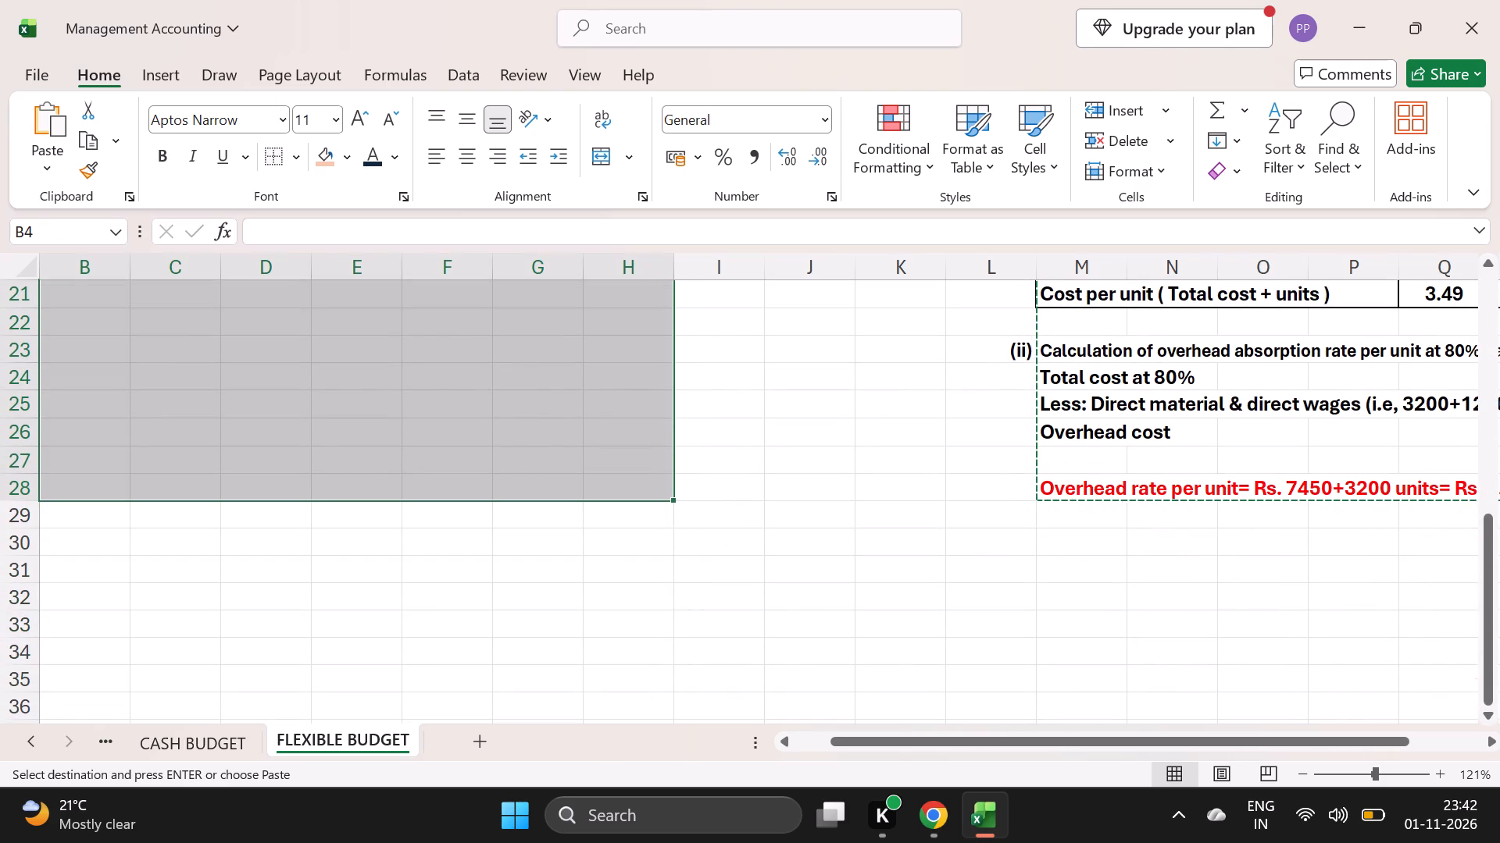
{"action": "key", "text": "ctrl+v"}
{"action": "scroll", "coordinate": [828, 492], "scroll_direction": "down", "scroll_amount": 1}
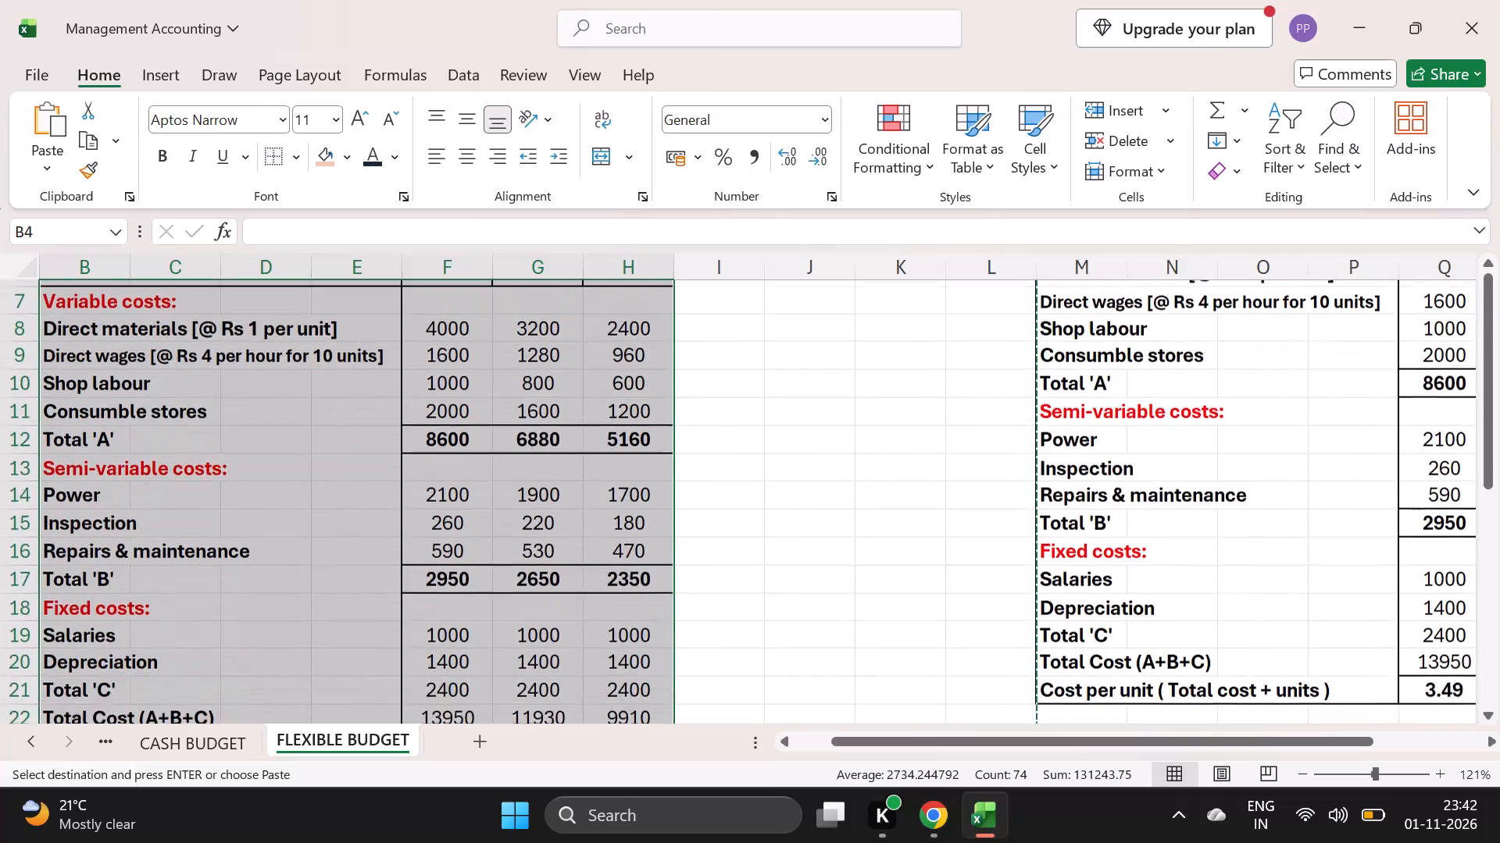
{"action": "scroll", "coordinate": [828, 492], "scroll_direction": "down", "scroll_amount": 3}
{"action": "left_click", "coordinate": [828, 492]}
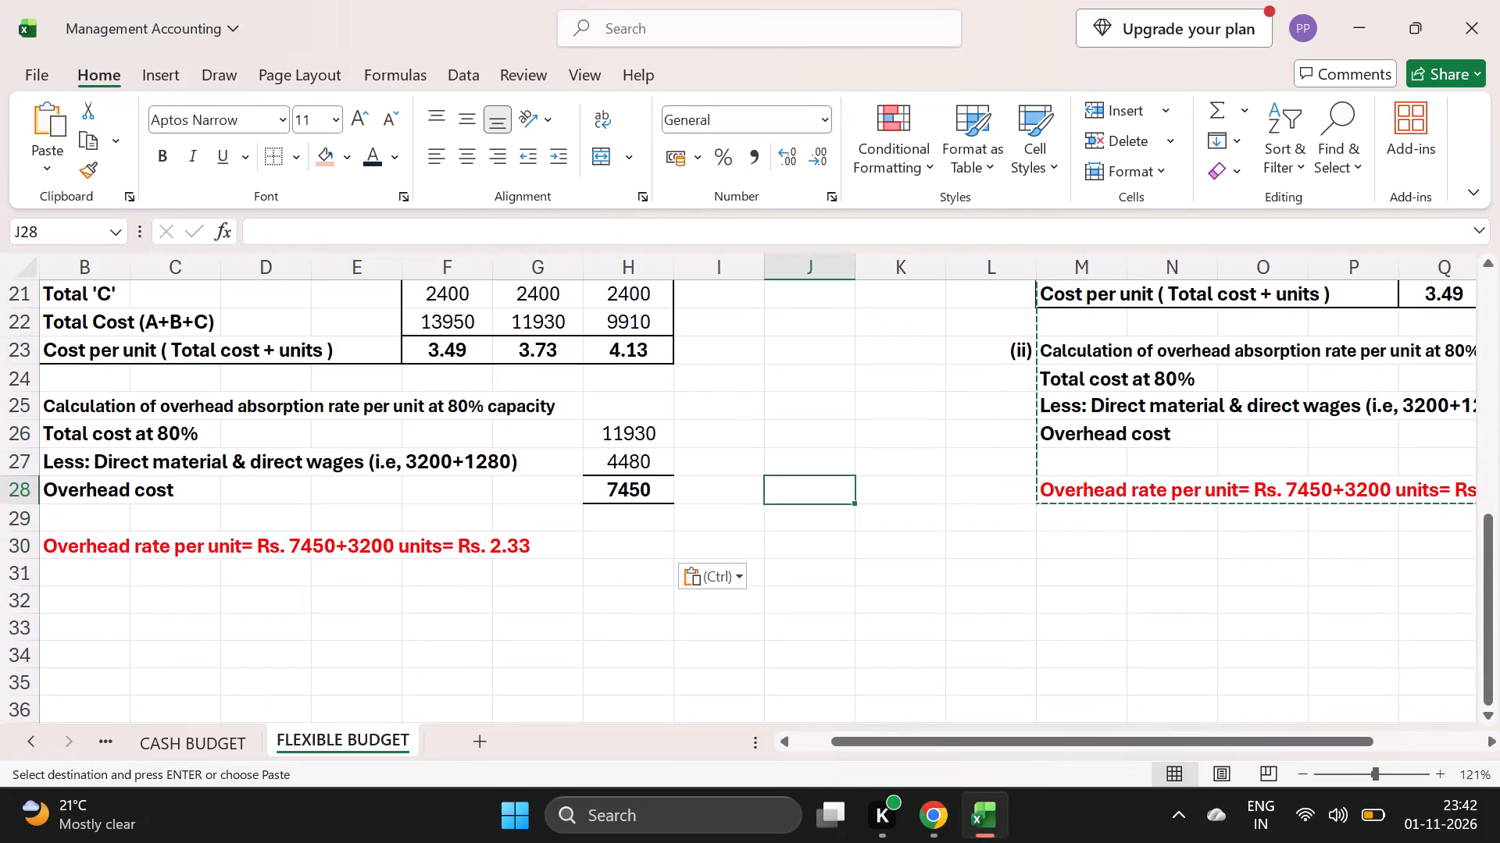
Clear the contents of the original flexible budget solution in range M2:S28.
{"action": "scroll", "coordinate": [875, 482], "scroll_direction": "up", "scroll_amount": 1}
{"action": "scroll", "coordinate": [1124, 482], "scroll_direction": "up", "scroll_amount": 1}
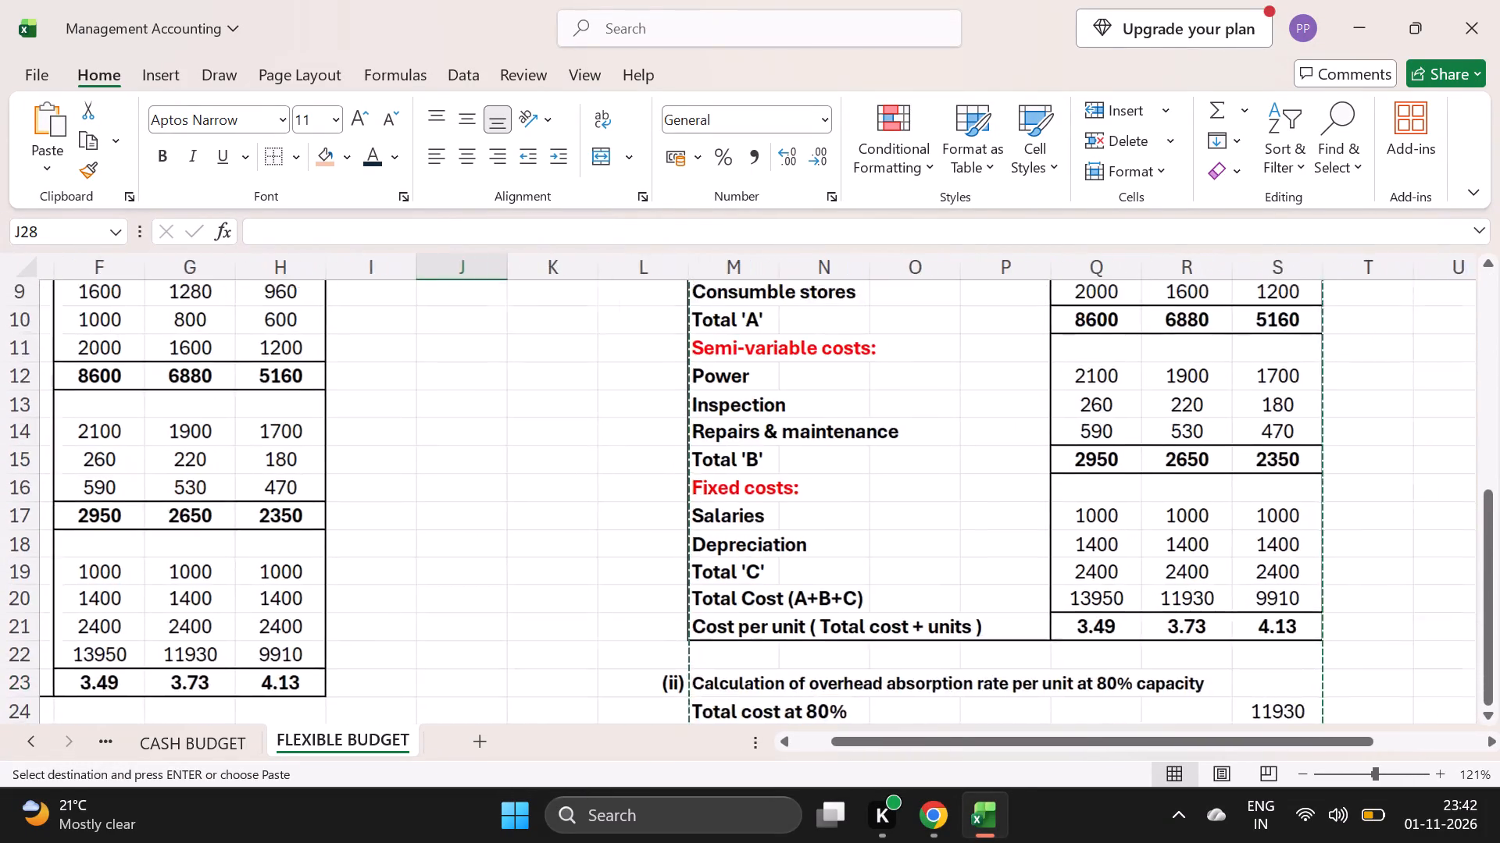
{"action": "scroll", "coordinate": [1124, 482], "scroll_direction": "up", "scroll_amount": 1}
{"action": "scroll", "coordinate": [998, 594], "scroll_direction": "up", "scroll_amount": 1}
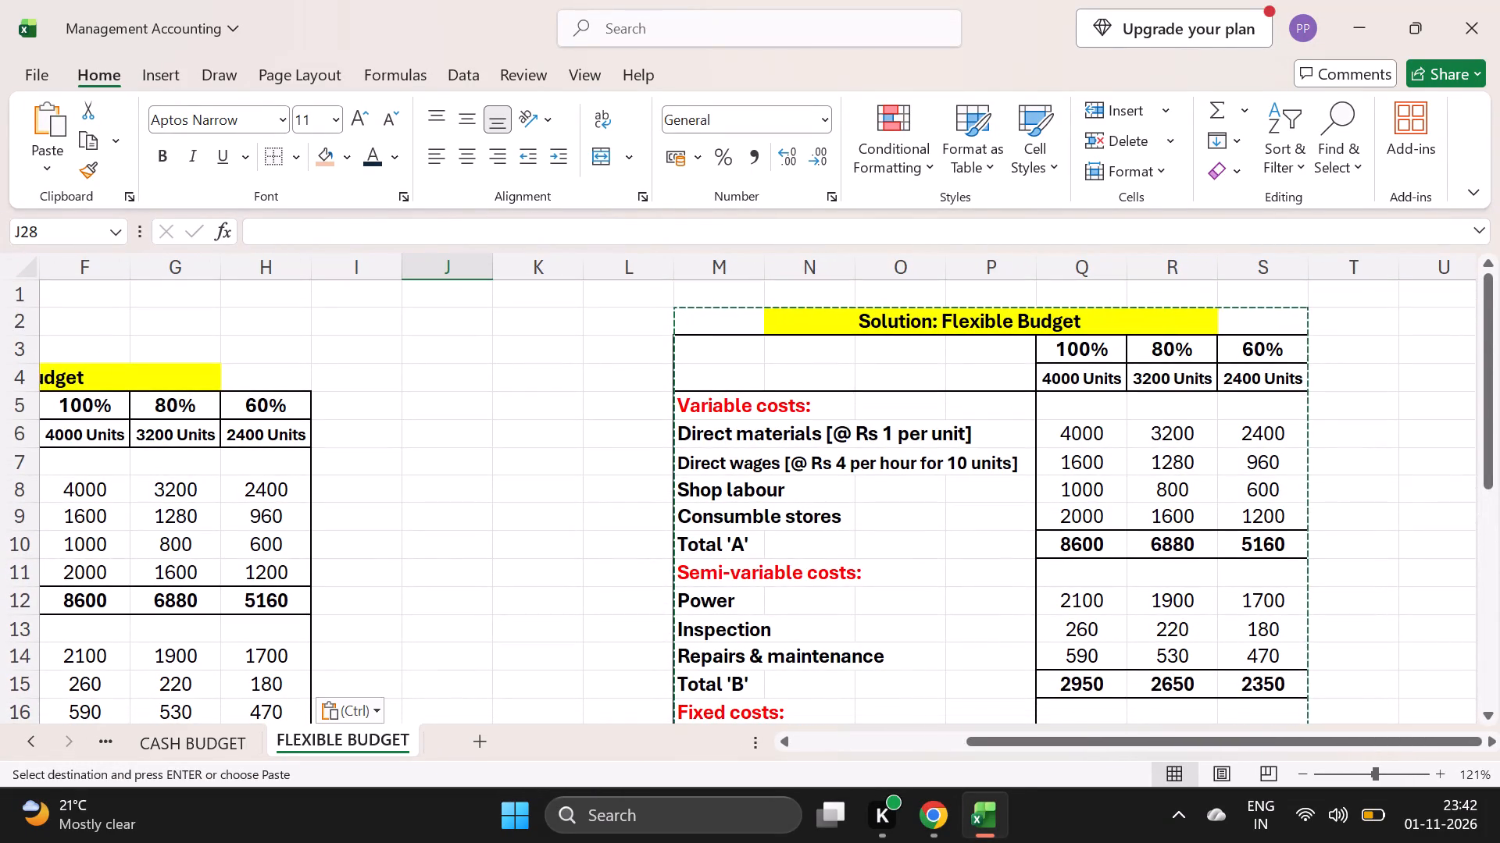
{"action": "left_click_drag", "start_coordinate": [715, 322], "coordinate": [1325, 778]}
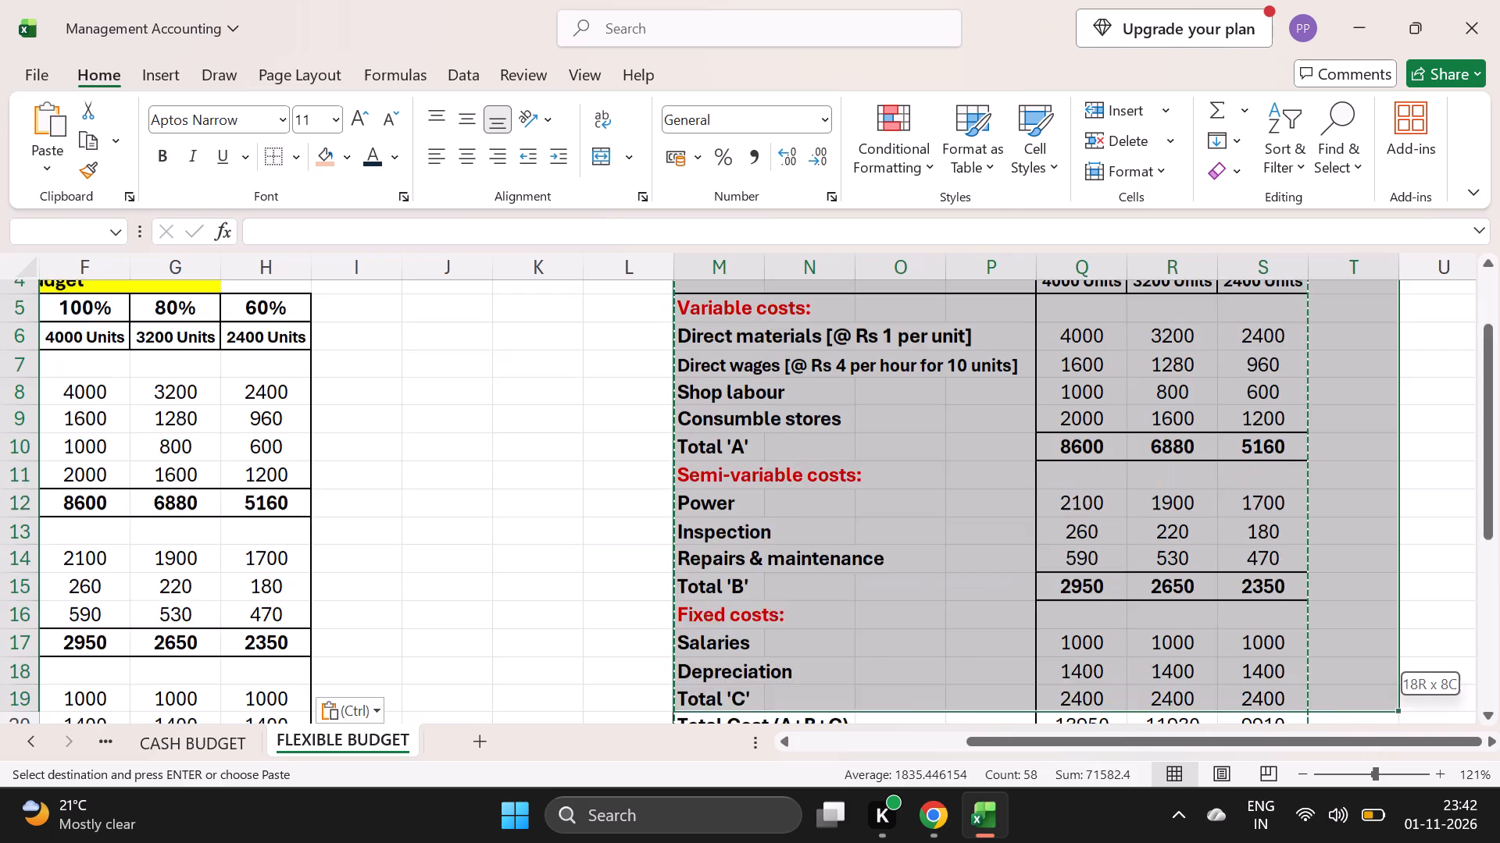
{"action": "left_click_drag", "start_coordinate": [1325, 778], "coordinate": [1237, 603]}
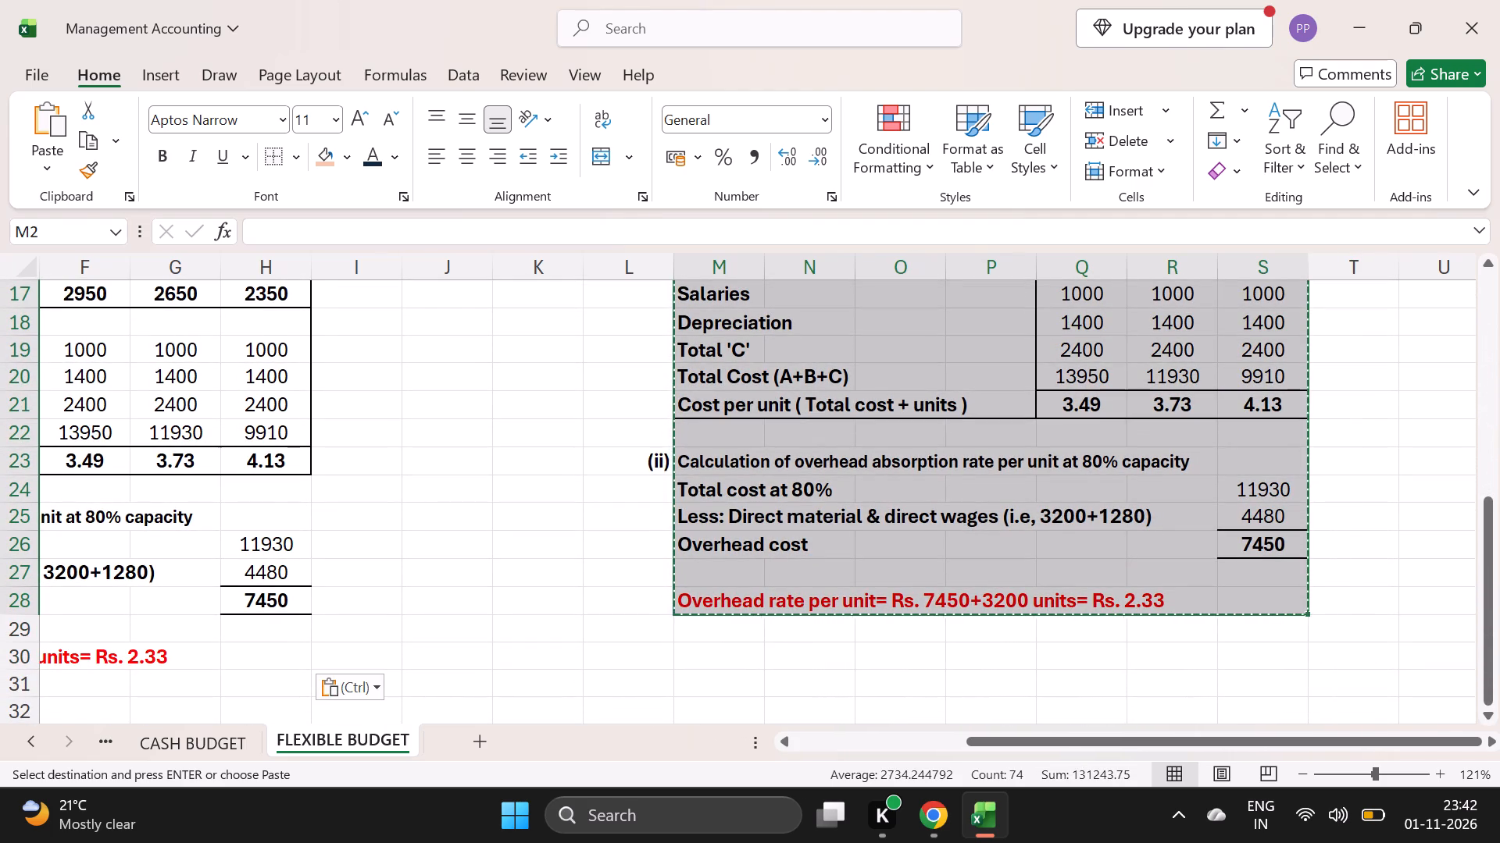
{"action": "key", "text": "ctrl+Delete"}
{"action": "left_click", "coordinate": [590, 573]}
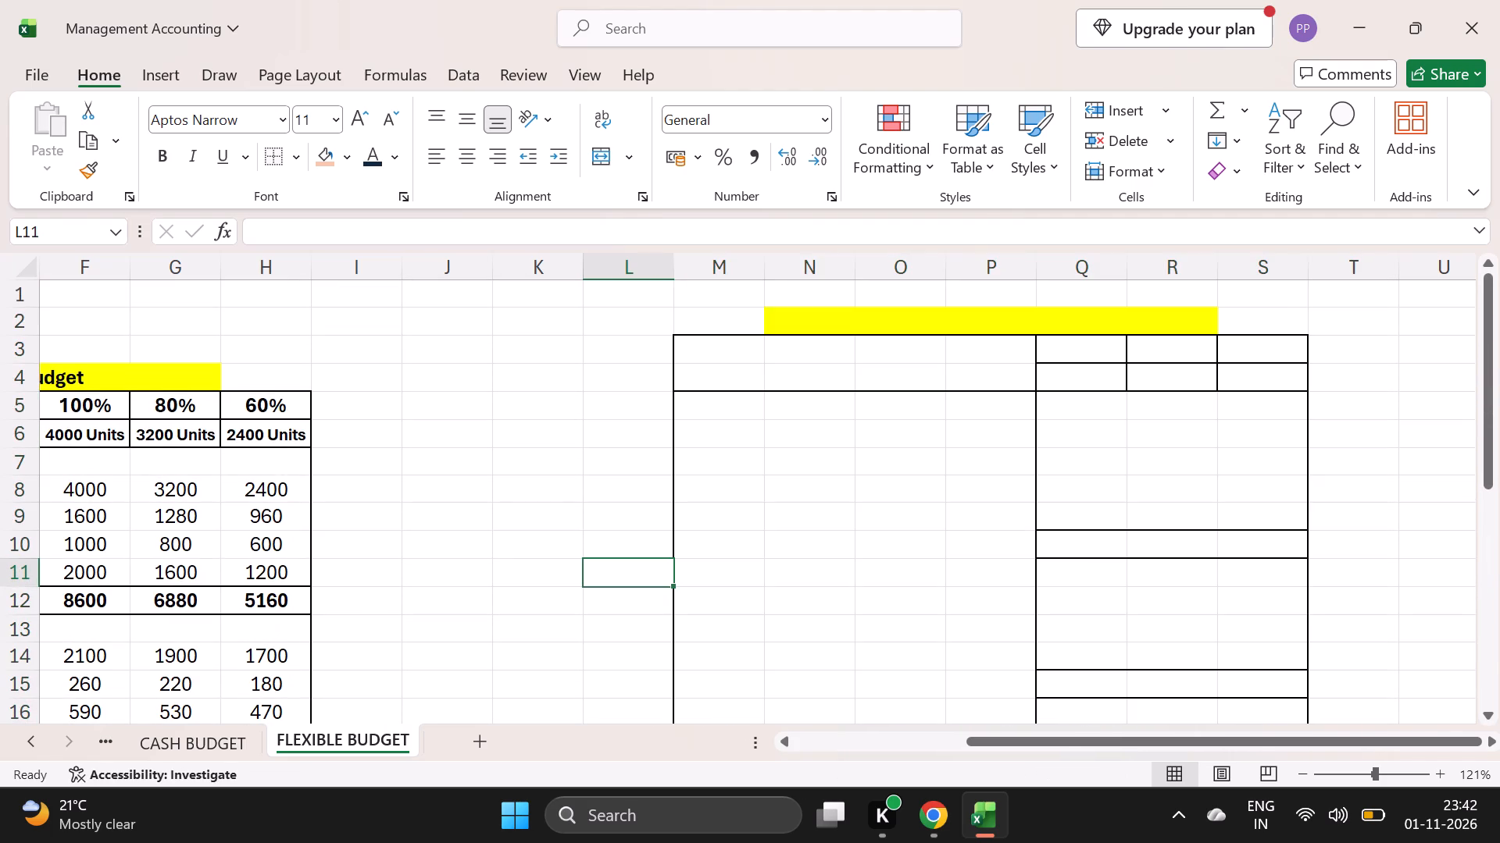
Remove all borders from the emptied original solution area, range M3:S27.
{"action": "left_click", "coordinate": [706, 322]}
{"action": "left_click_drag", "start_coordinate": [706, 322], "coordinate": [1123, 597]}
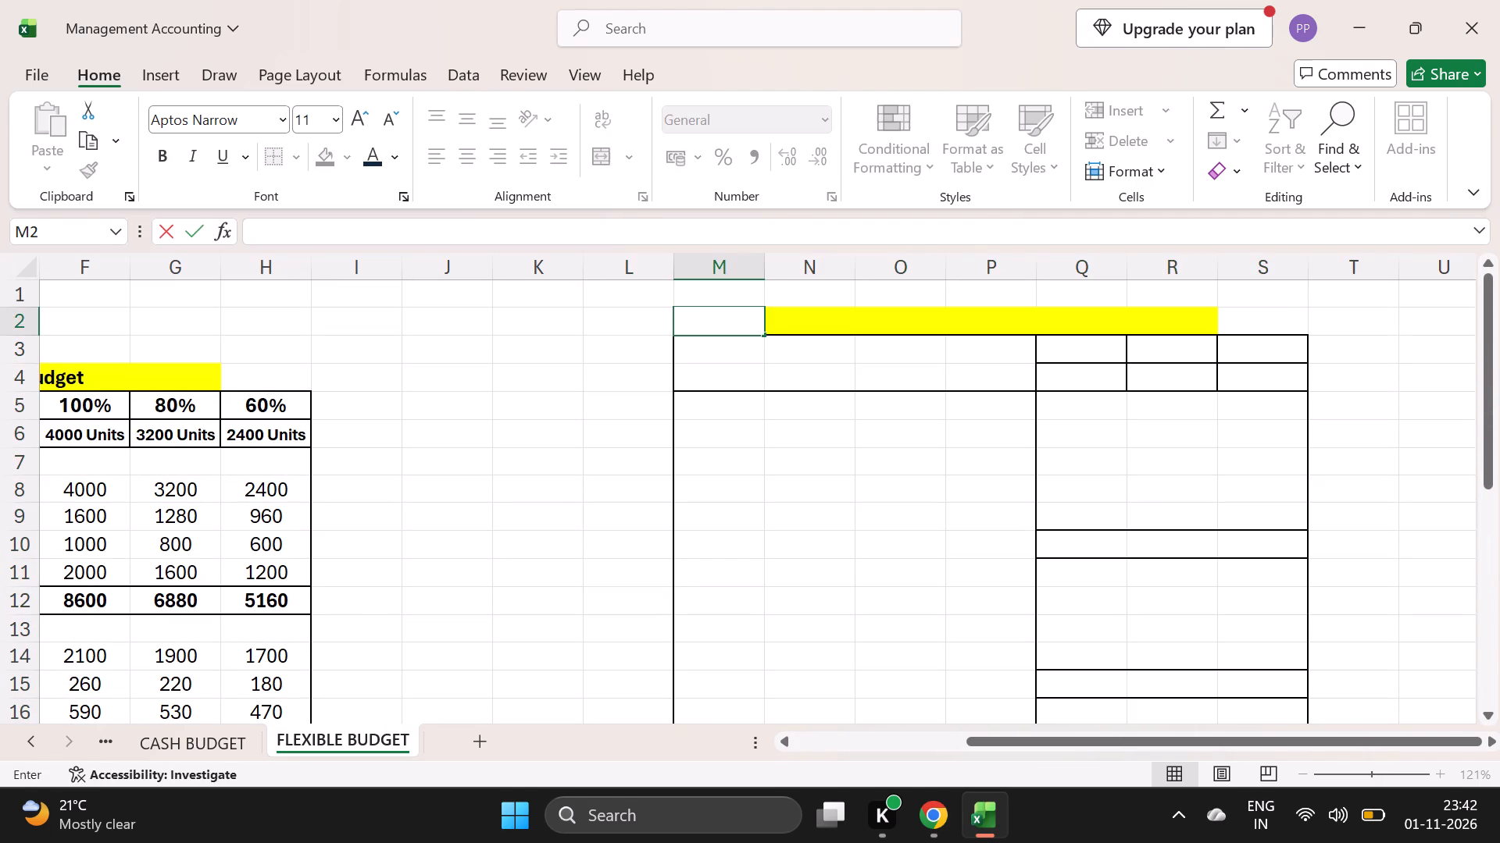
{"action": "left_click", "coordinate": [847, 487]}
{"action": "left_click", "coordinate": [745, 320]}
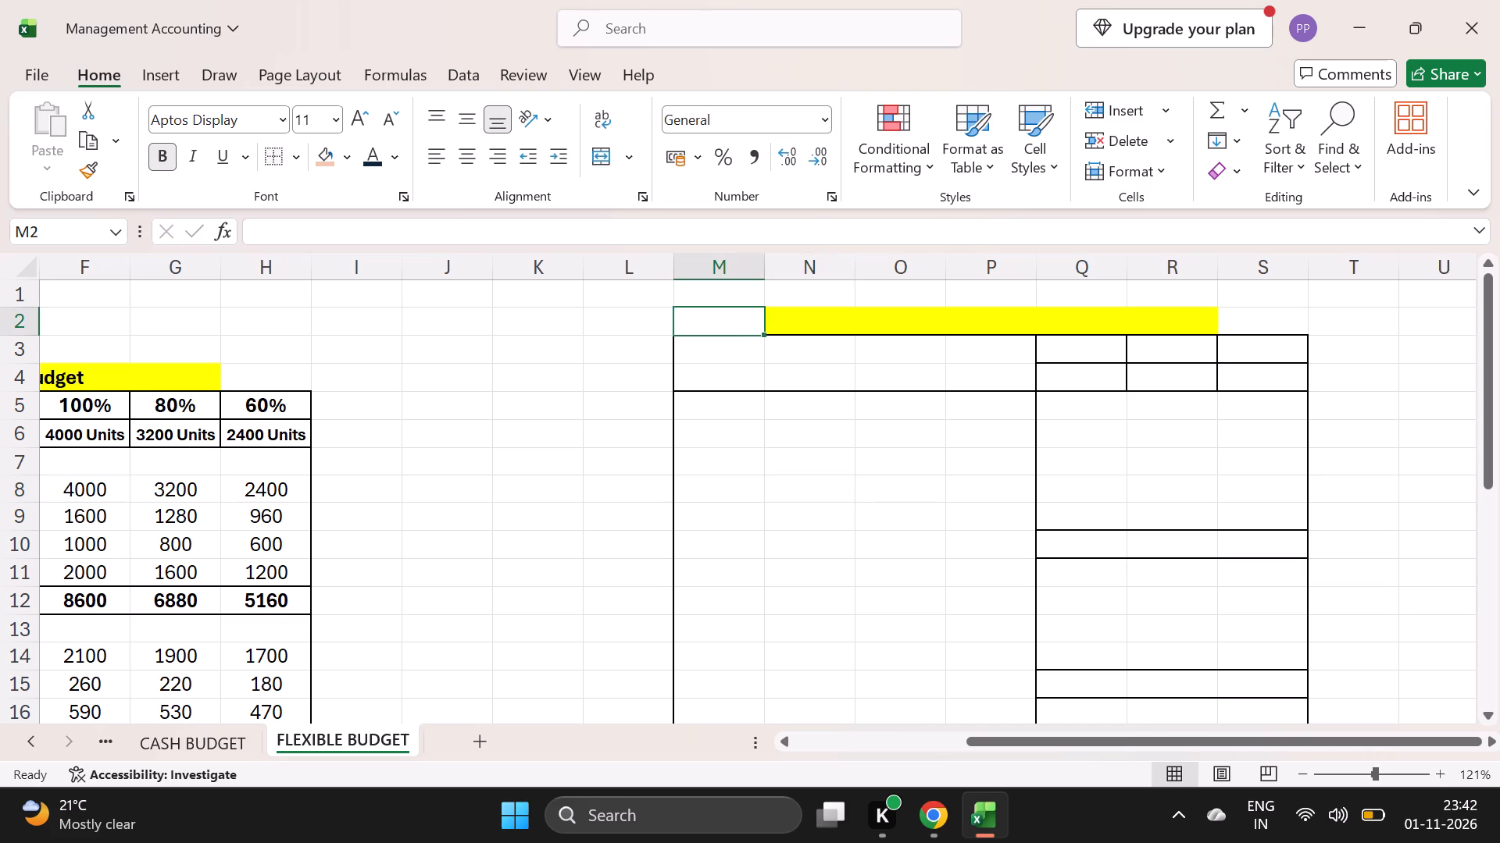
{"action": "left_click_drag", "start_coordinate": [745, 320], "coordinate": [914, 586]}
{"action": "left_click", "coordinate": [795, 333]}
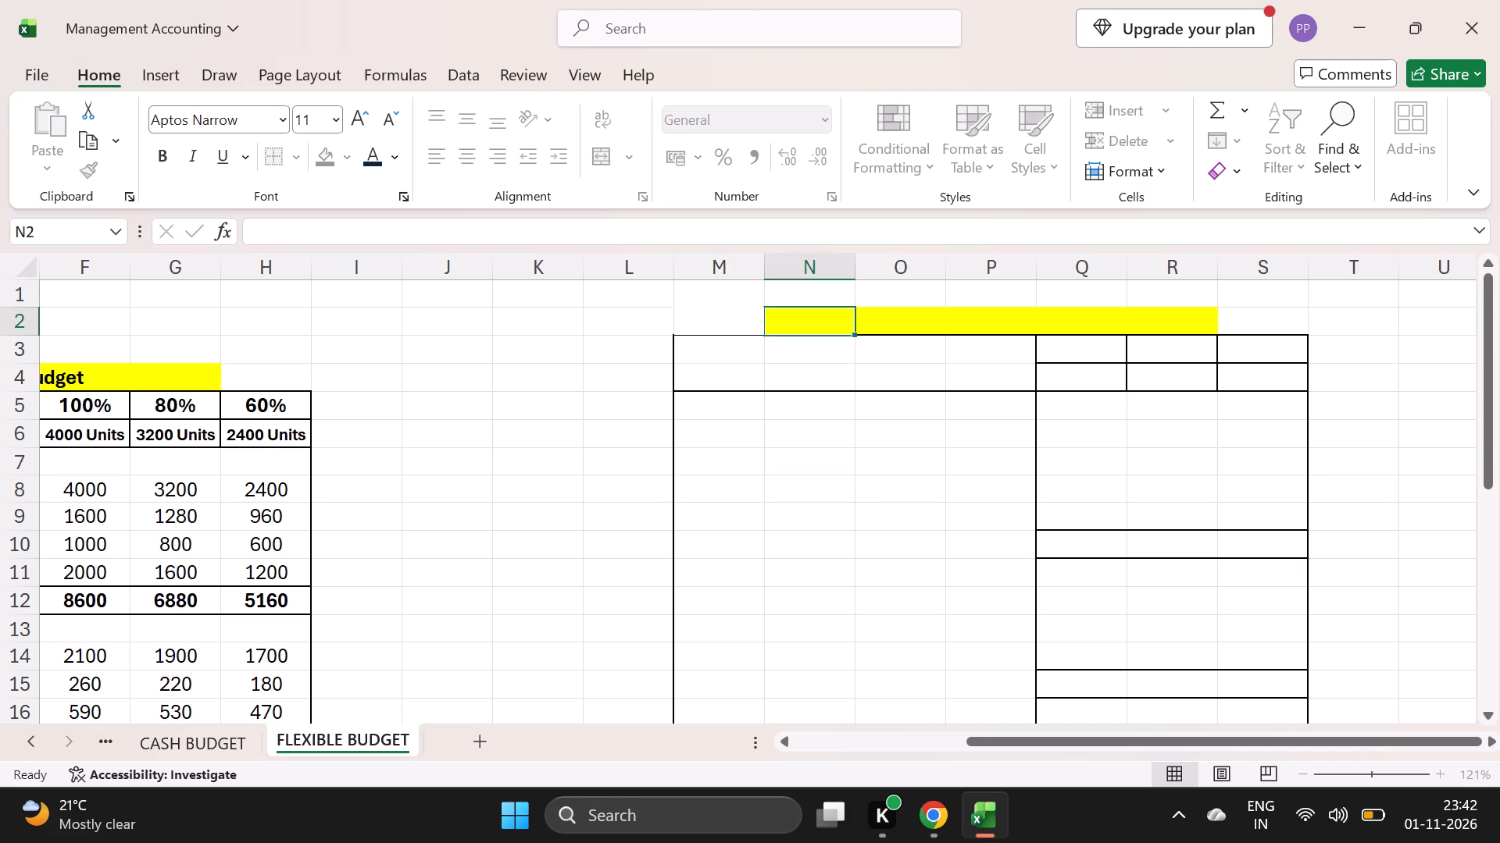
{"action": "left_click", "coordinate": [714, 361]}
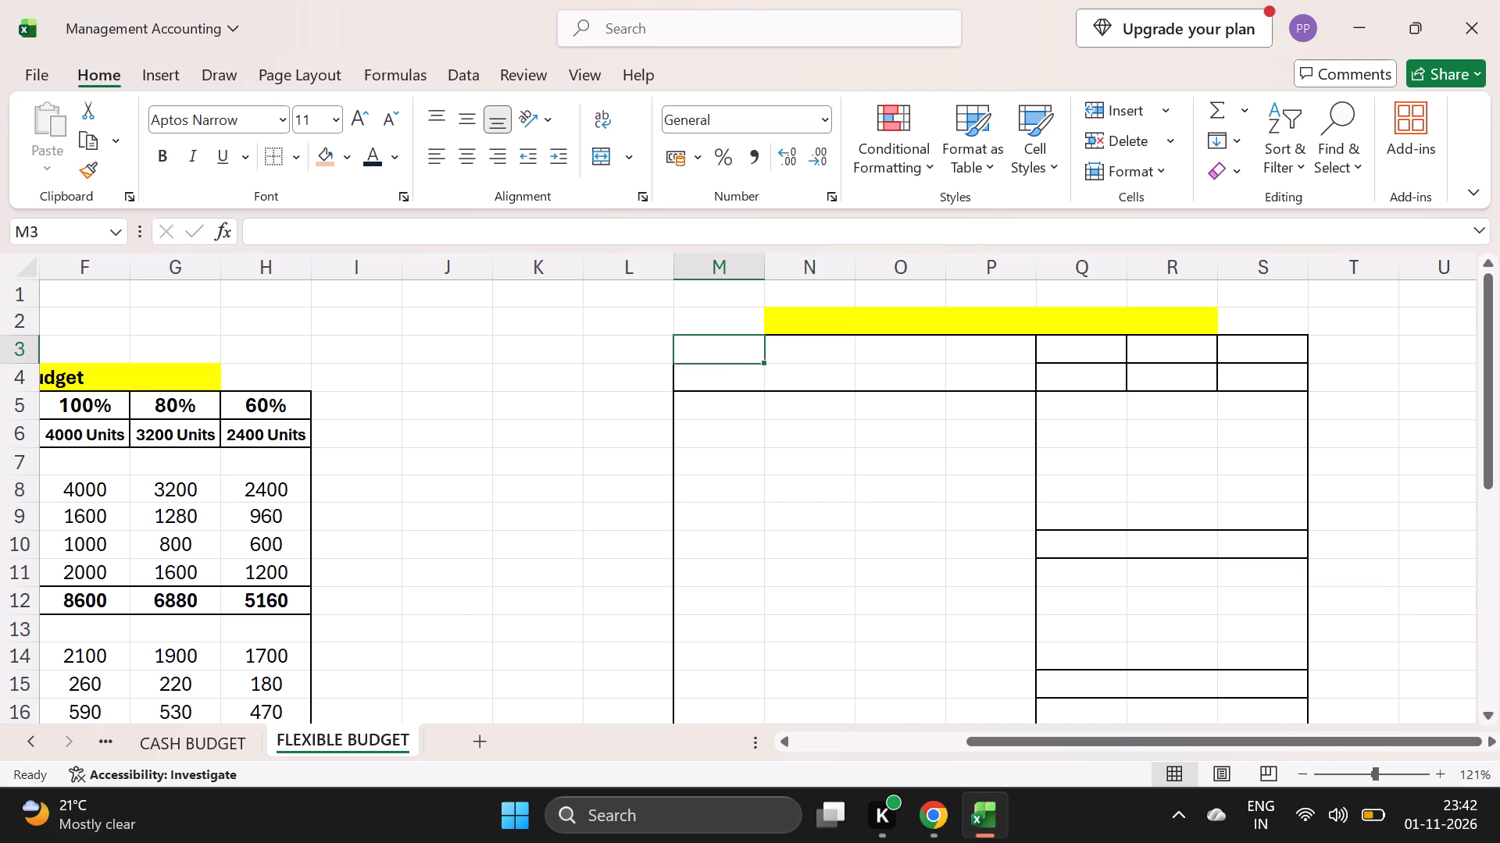
{"action": "left_click", "coordinate": [714, 361]}
{"action": "left_click_drag", "start_coordinate": [724, 351], "coordinate": [1218, 649]}
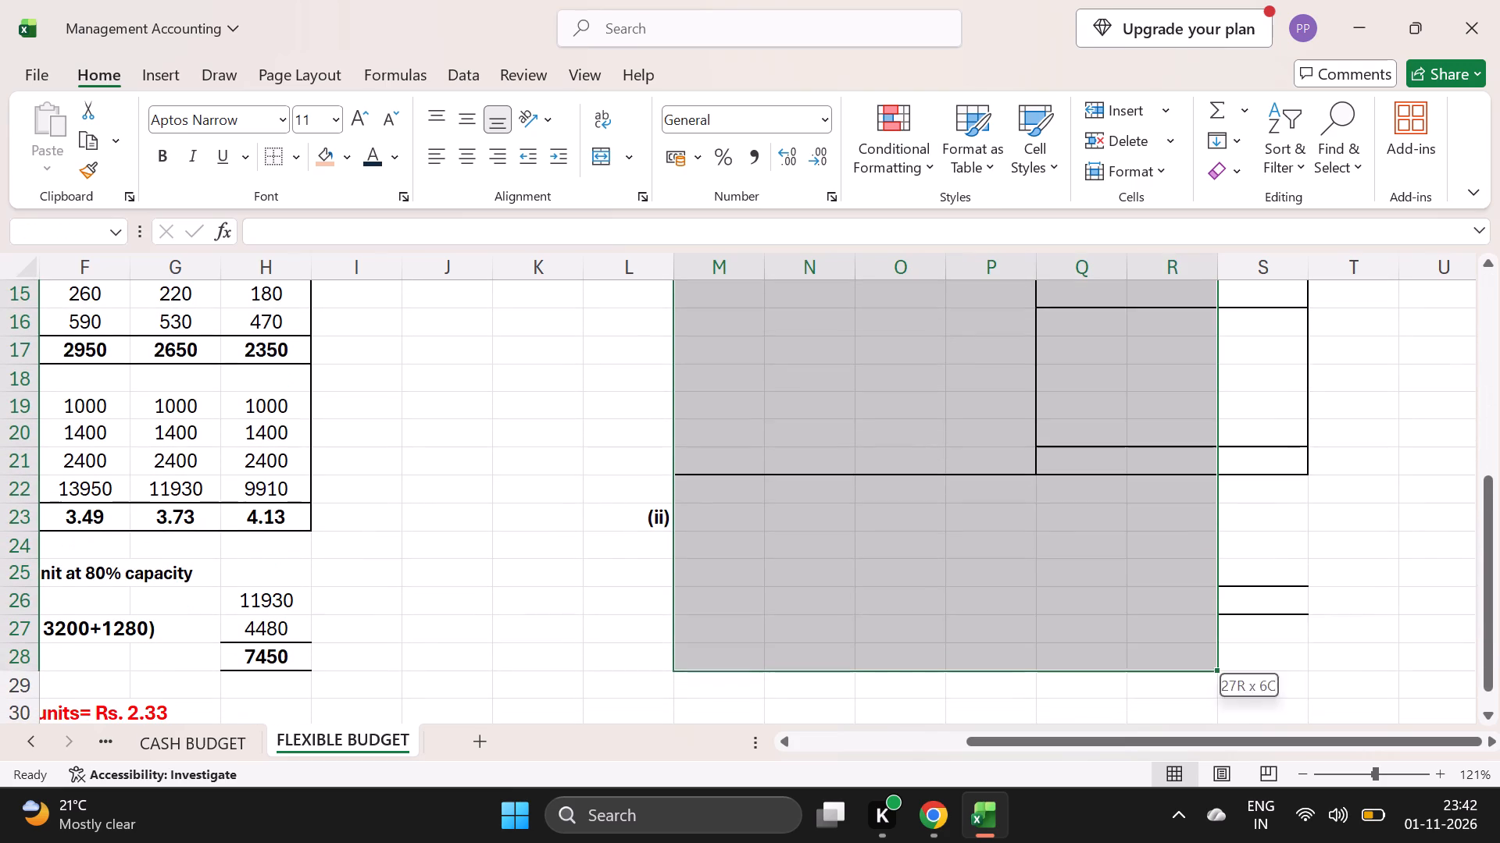
{"action": "left_click_drag", "start_coordinate": [1218, 649], "coordinate": [1240, 624]}
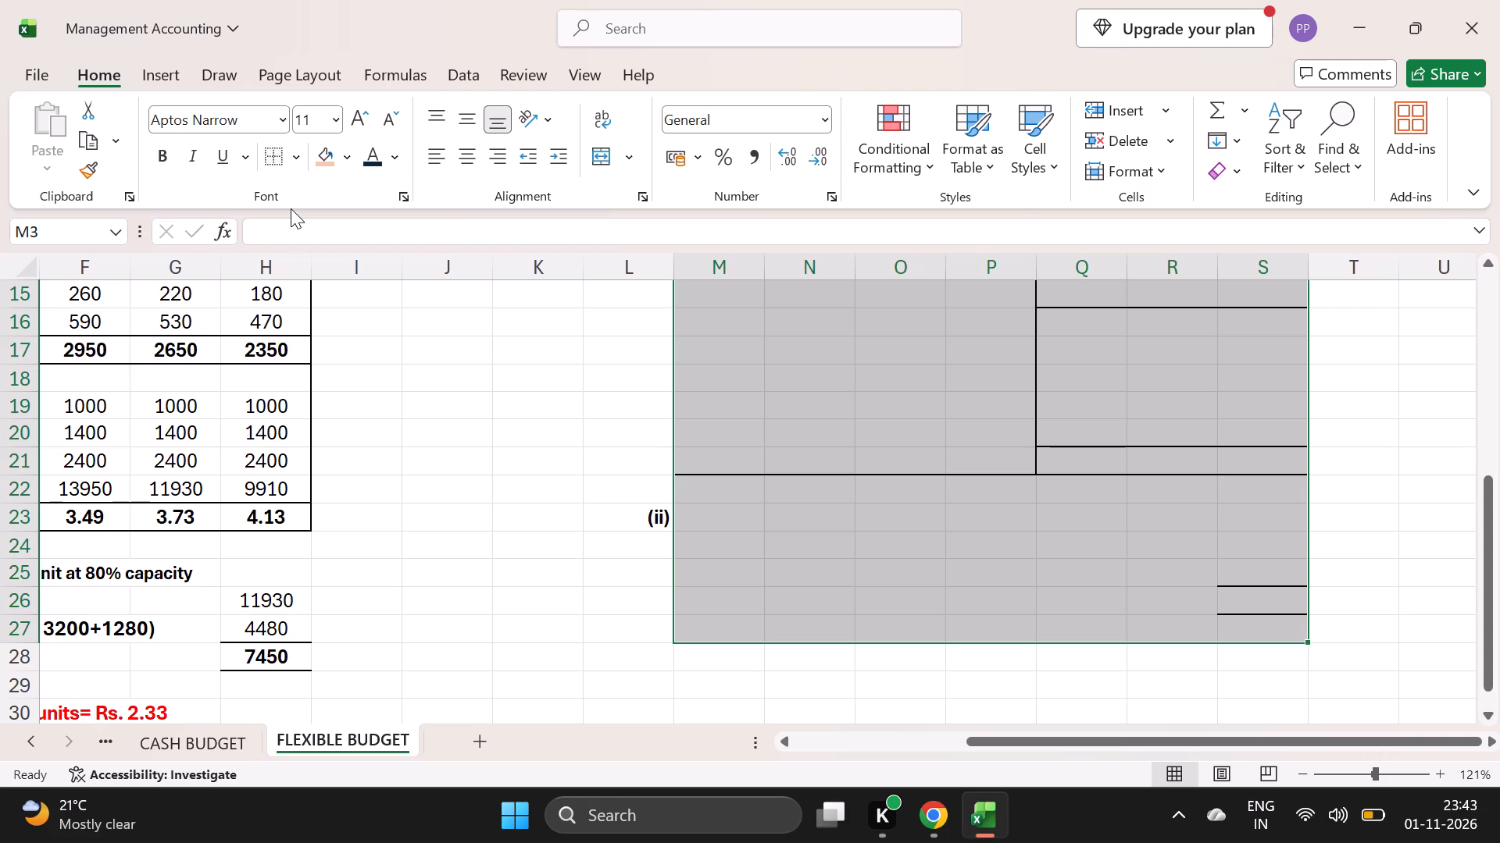
{"action": "key", "text": "ctrl+Delete"}
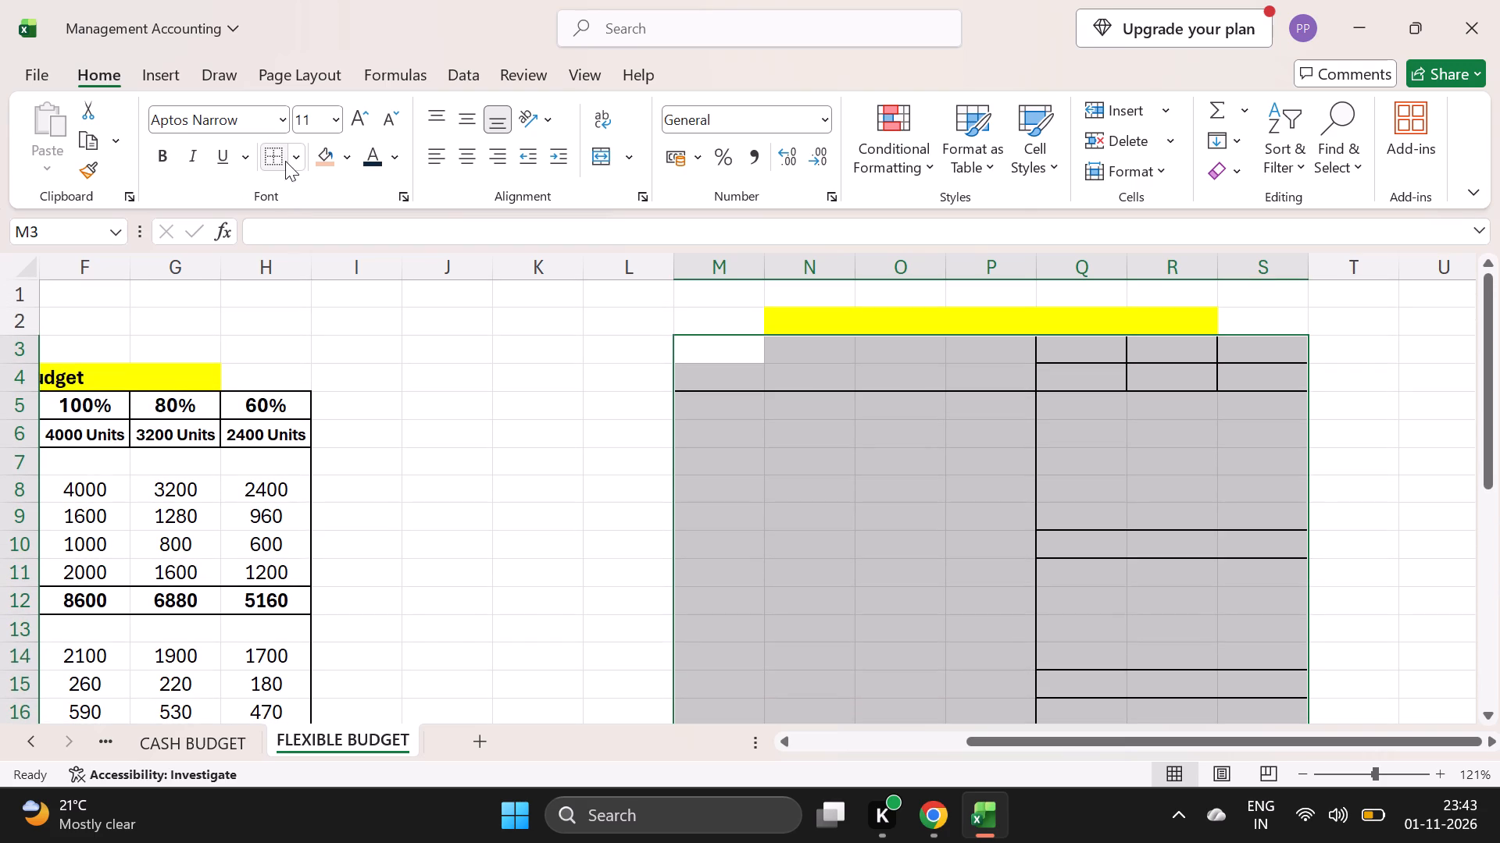
{"action": "left_click", "coordinate": [301, 160]}
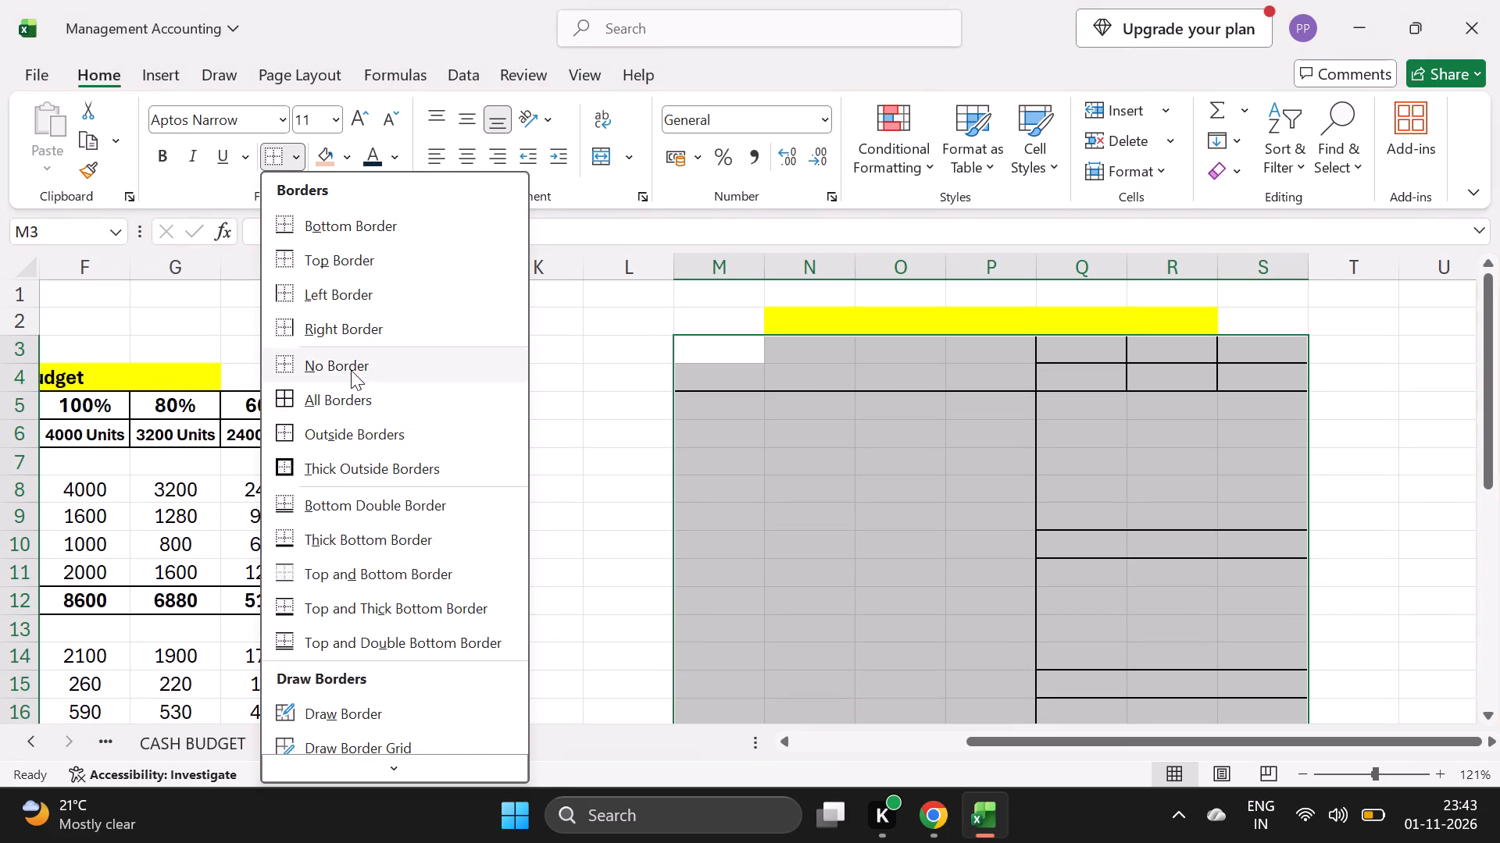
{"action": "left_click", "coordinate": [352, 369]}
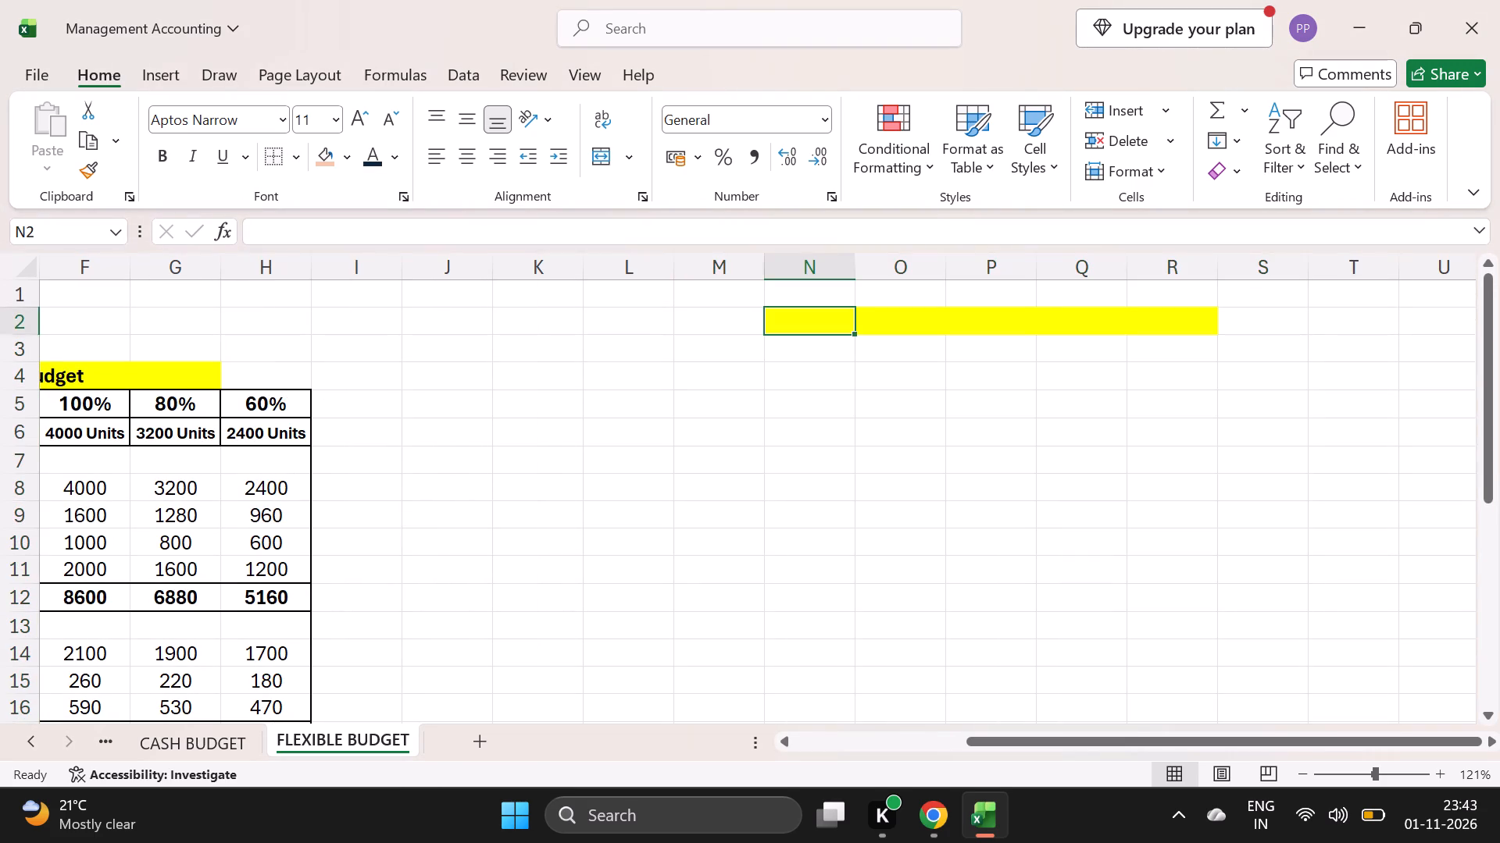
Fill the leftover yellow heading cells N2:R2 with white.
{"action": "left_click", "coordinate": [832, 325]}
{"action": "left_click_drag", "start_coordinate": [803, 326], "coordinate": [1079, 325]}
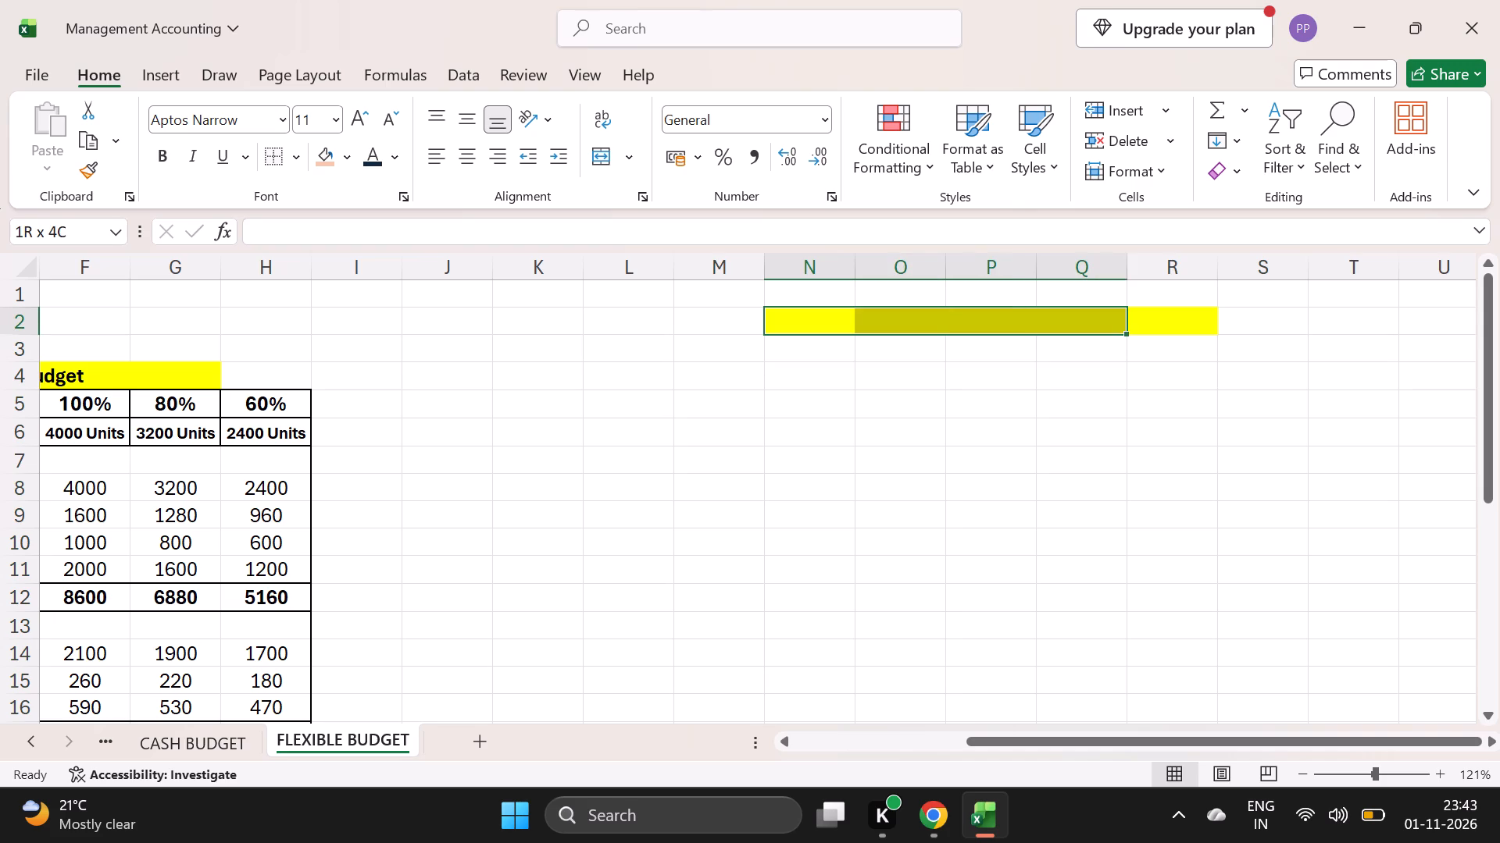
{"action": "left_click_drag", "start_coordinate": [1079, 325], "coordinate": [1170, 313]}
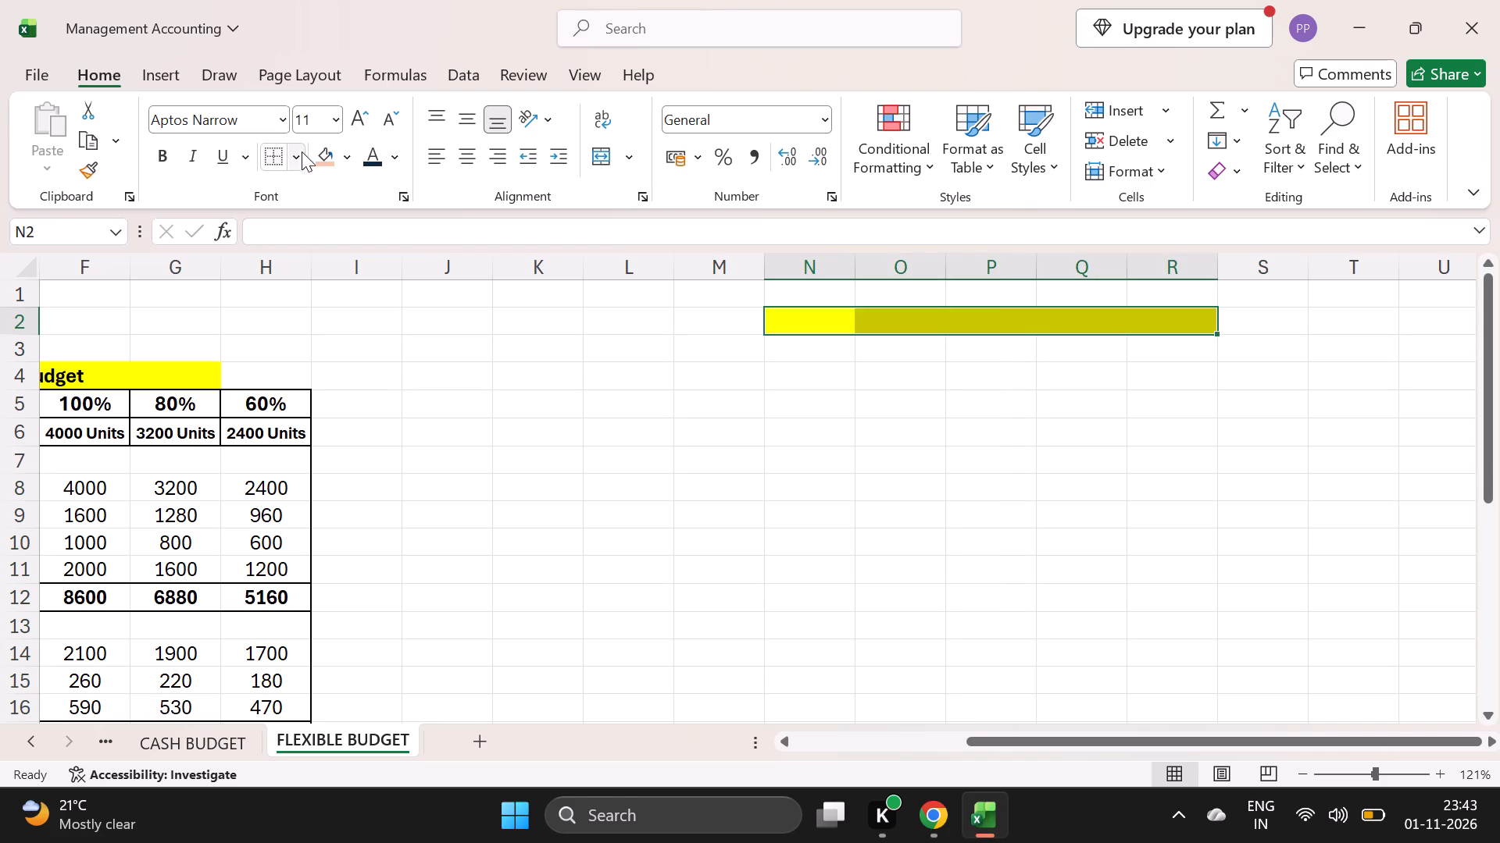
{"action": "left_click", "coordinate": [349, 157]}
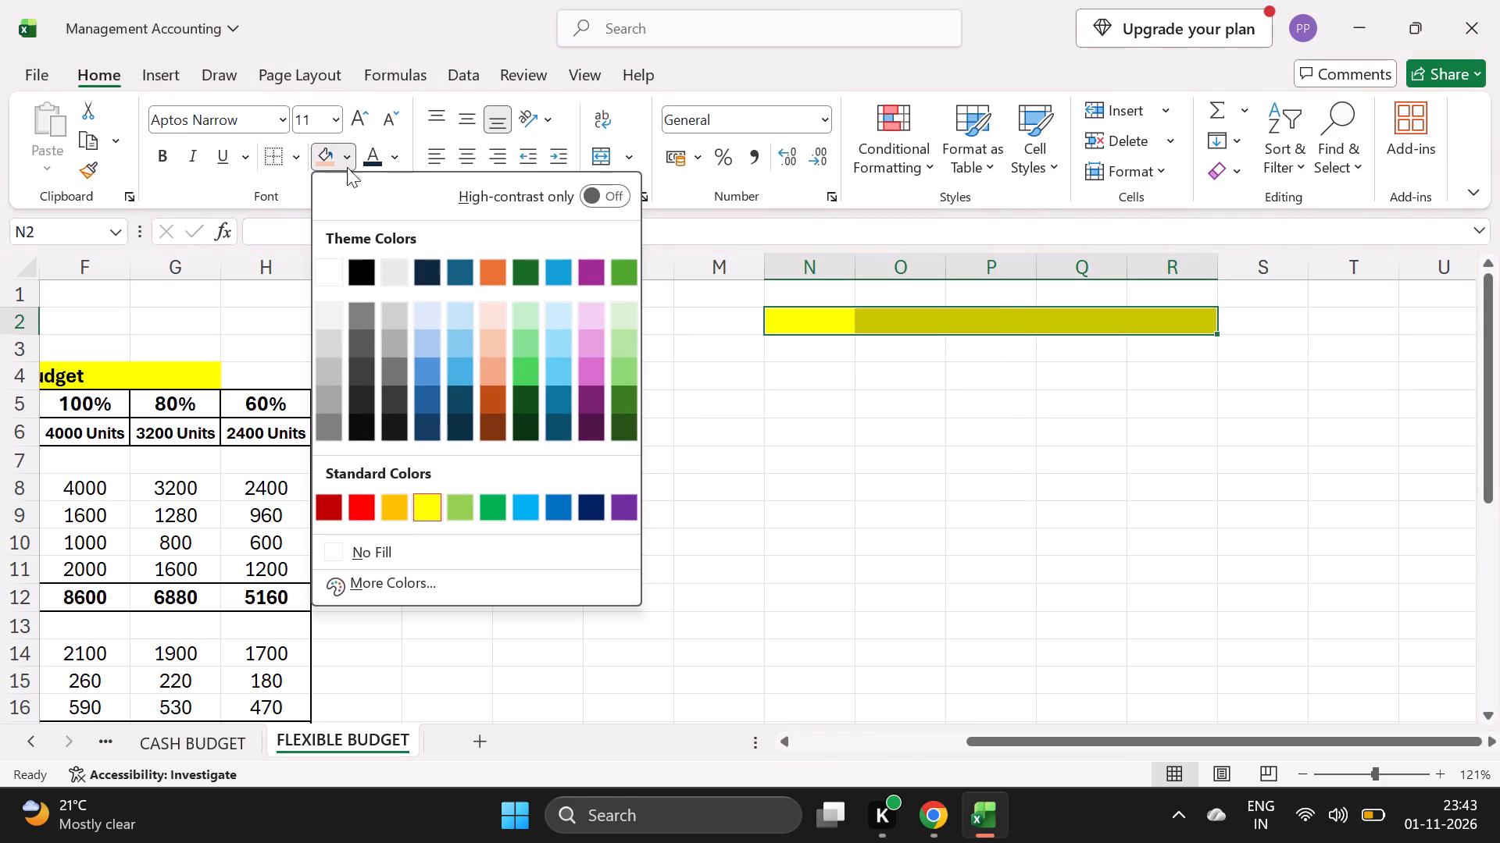
{"action": "left_click", "coordinate": [327, 279]}
{"action": "scroll", "coordinate": [512, 398], "scroll_direction": "right", "scroll_amount": 2}
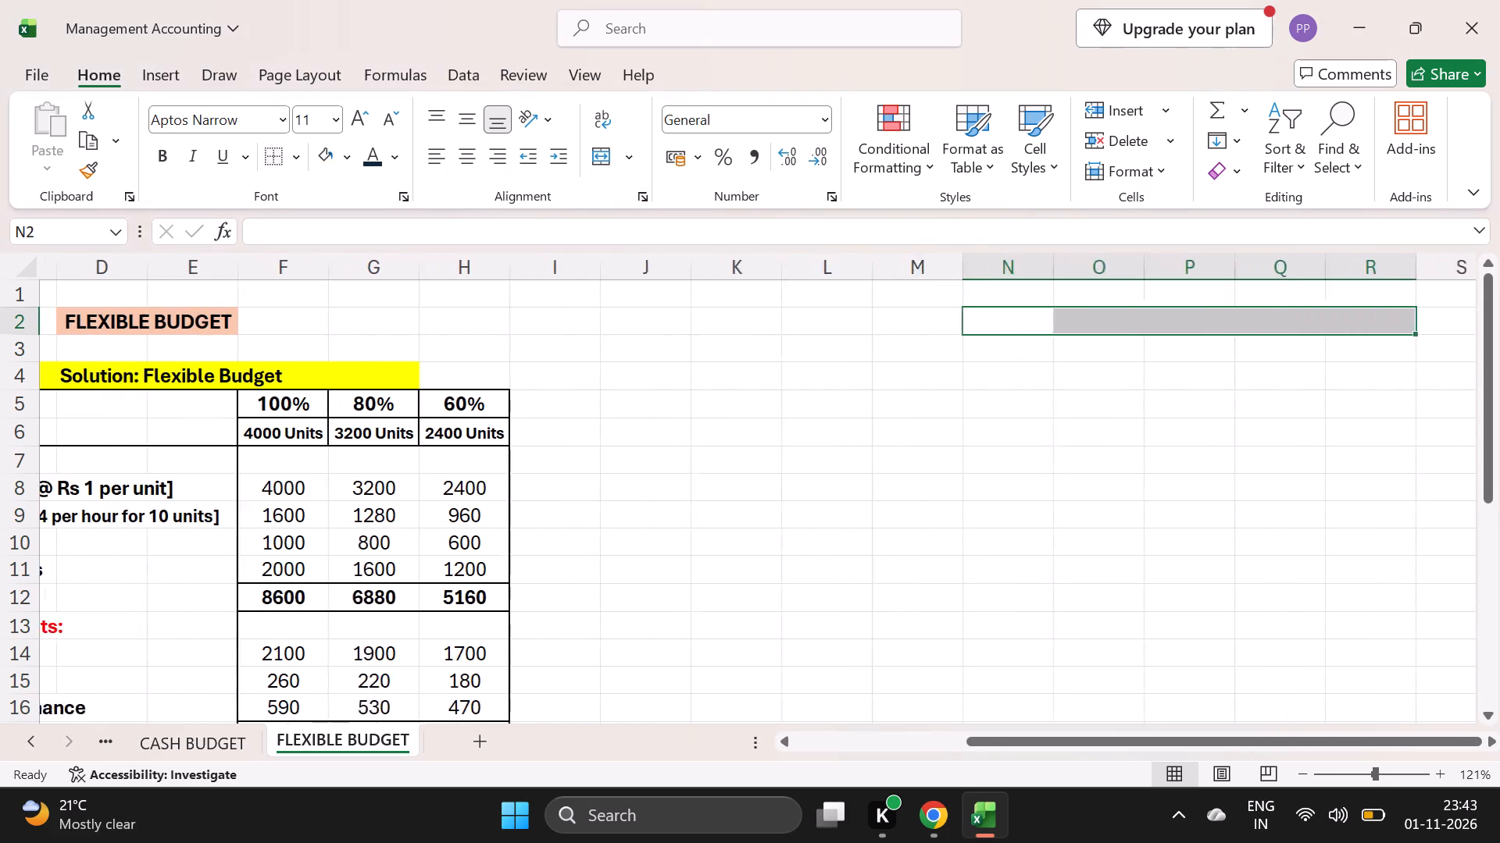
{"action": "left_click", "coordinate": [733, 382]}
Apply outside borders around the overhead absorption rate calculation in range B24:H30.
{"action": "scroll", "coordinate": [733, 382], "scroll_direction": "right", "scroll_amount": 2}
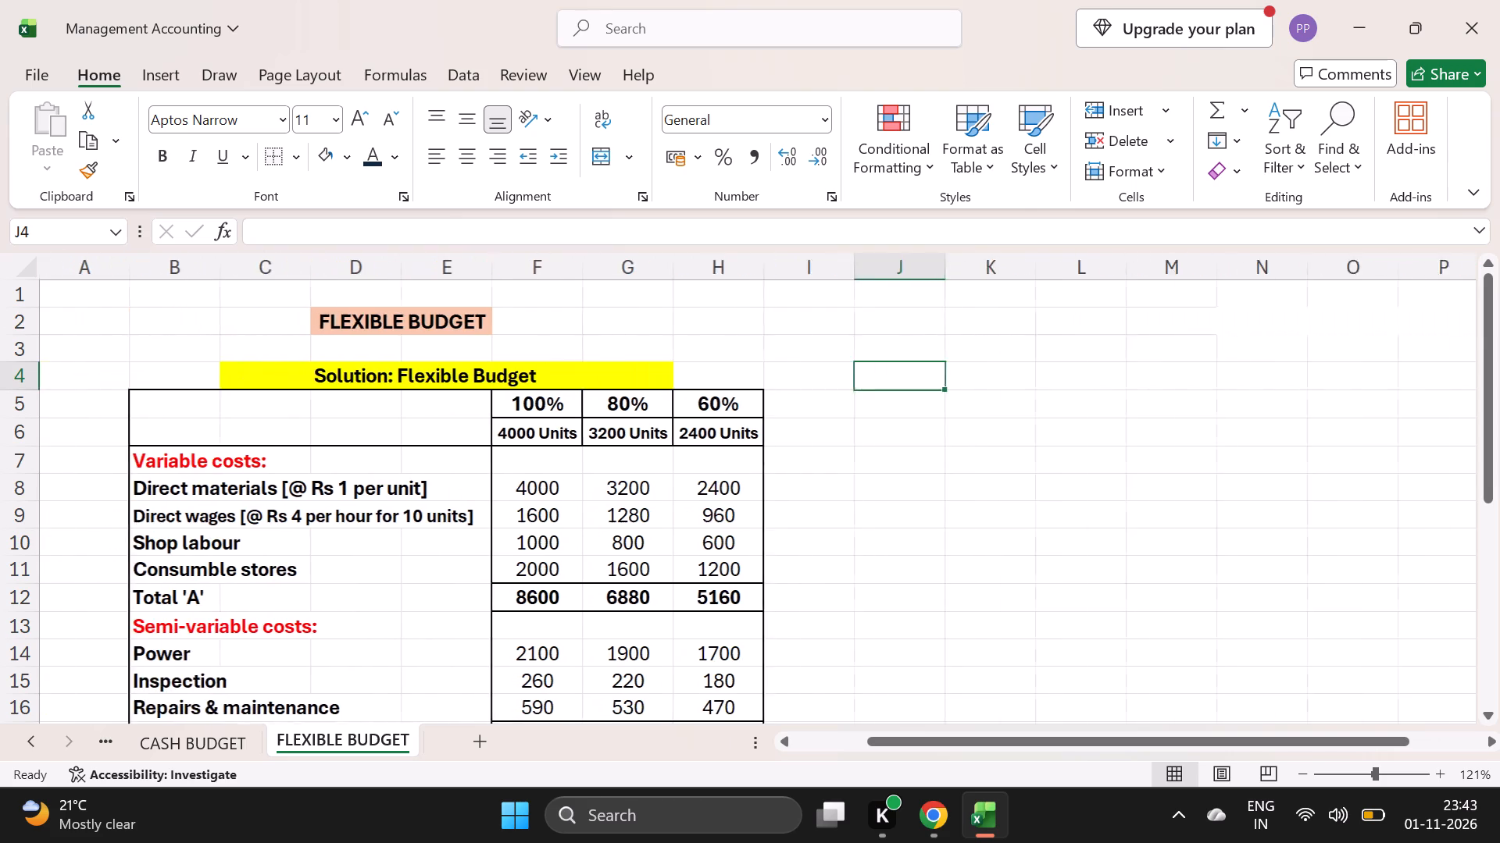
{"action": "scroll", "coordinate": [733, 382], "scroll_direction": "right", "scroll_amount": 1}
{"action": "scroll", "coordinate": [733, 382], "scroll_direction": "down", "scroll_amount": 3}
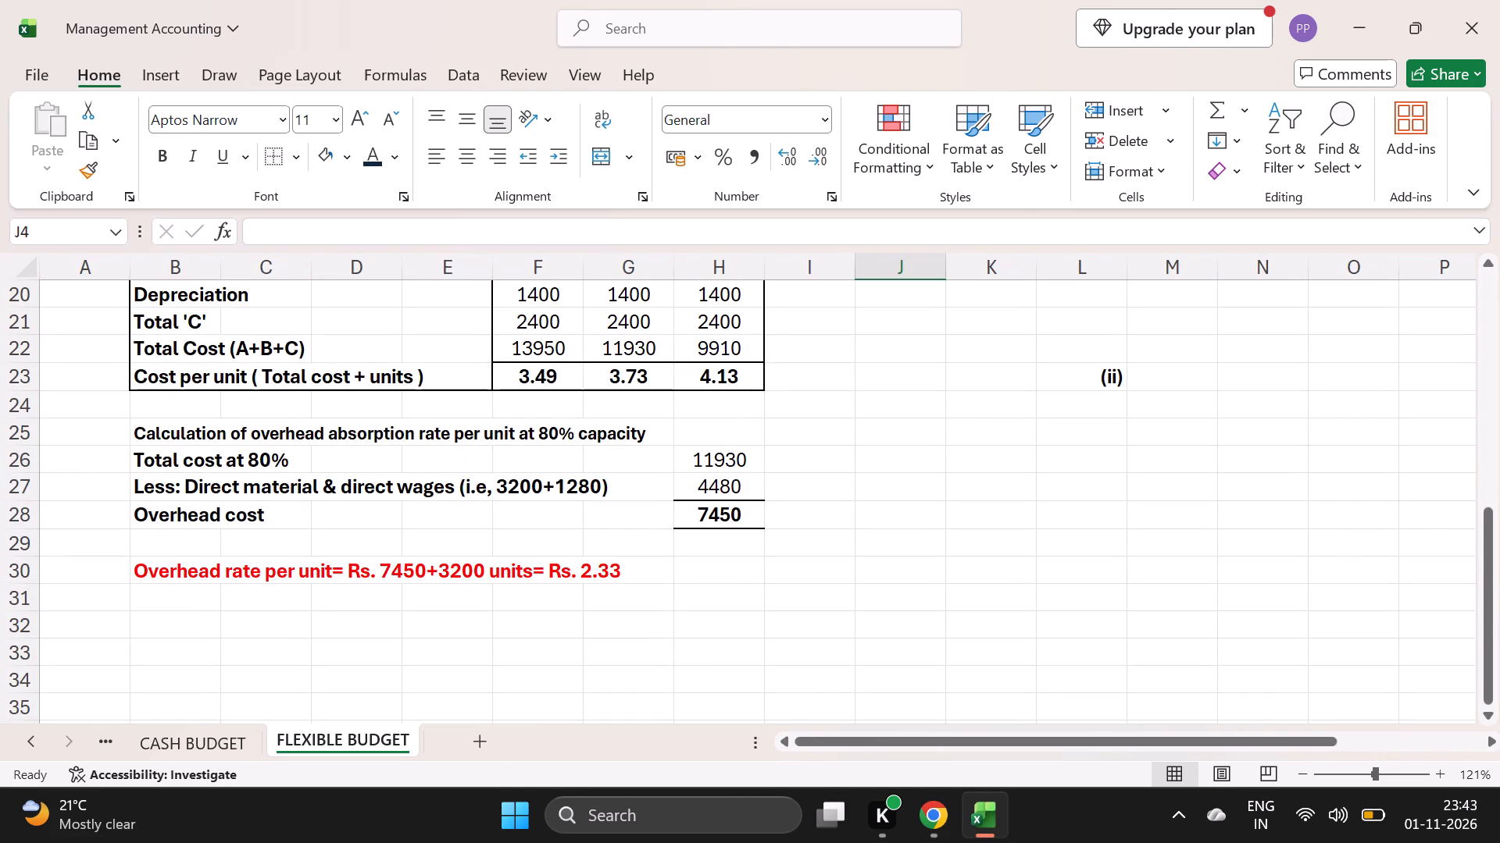
{"action": "left_click_drag", "start_coordinate": [151, 417], "coordinate": [648, 571]}
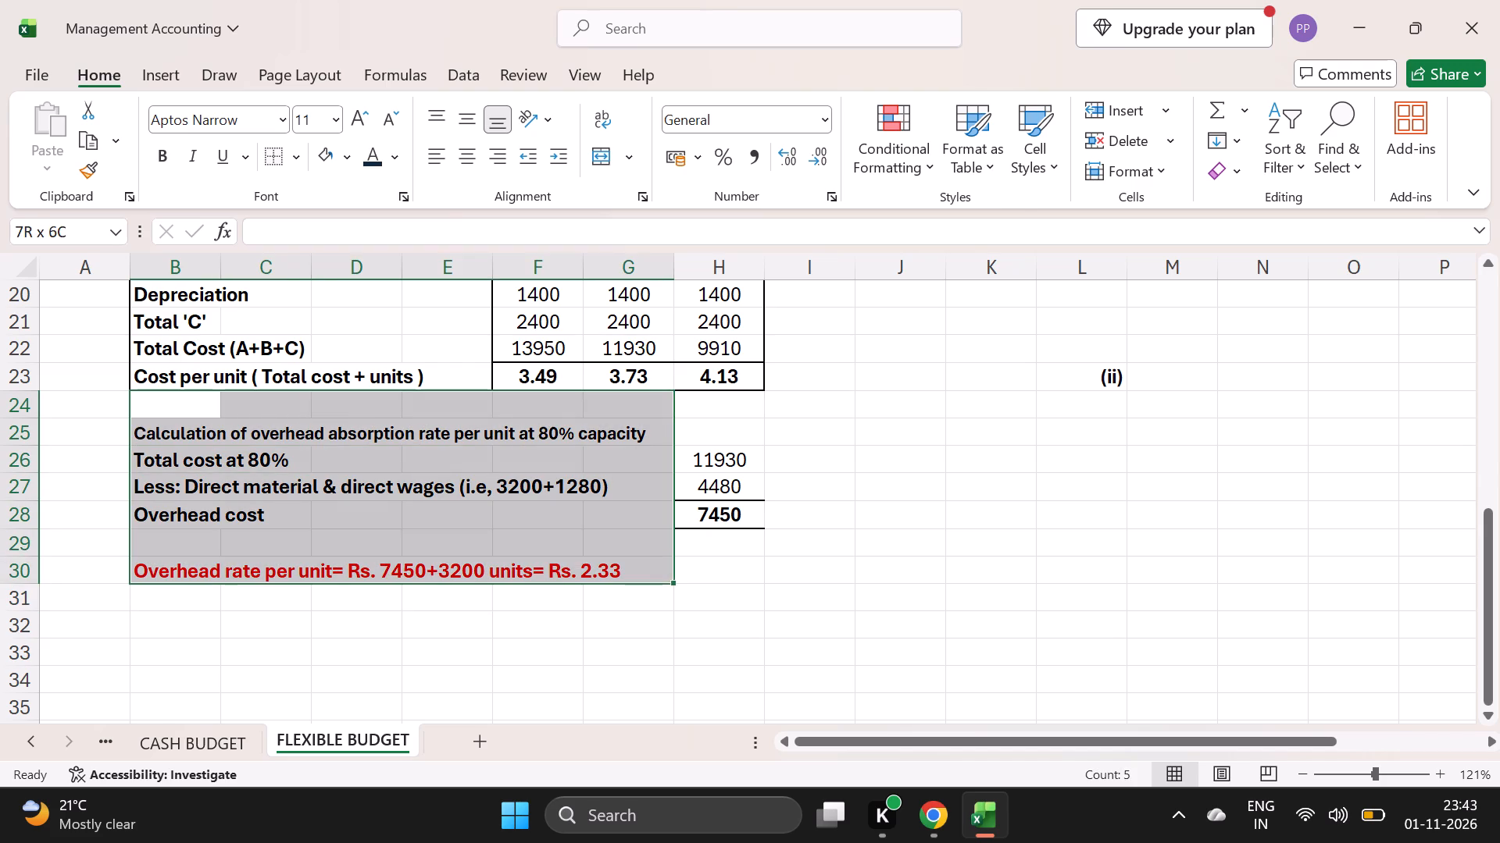
{"action": "left_click_drag", "start_coordinate": [648, 571], "coordinate": [716, 571]}
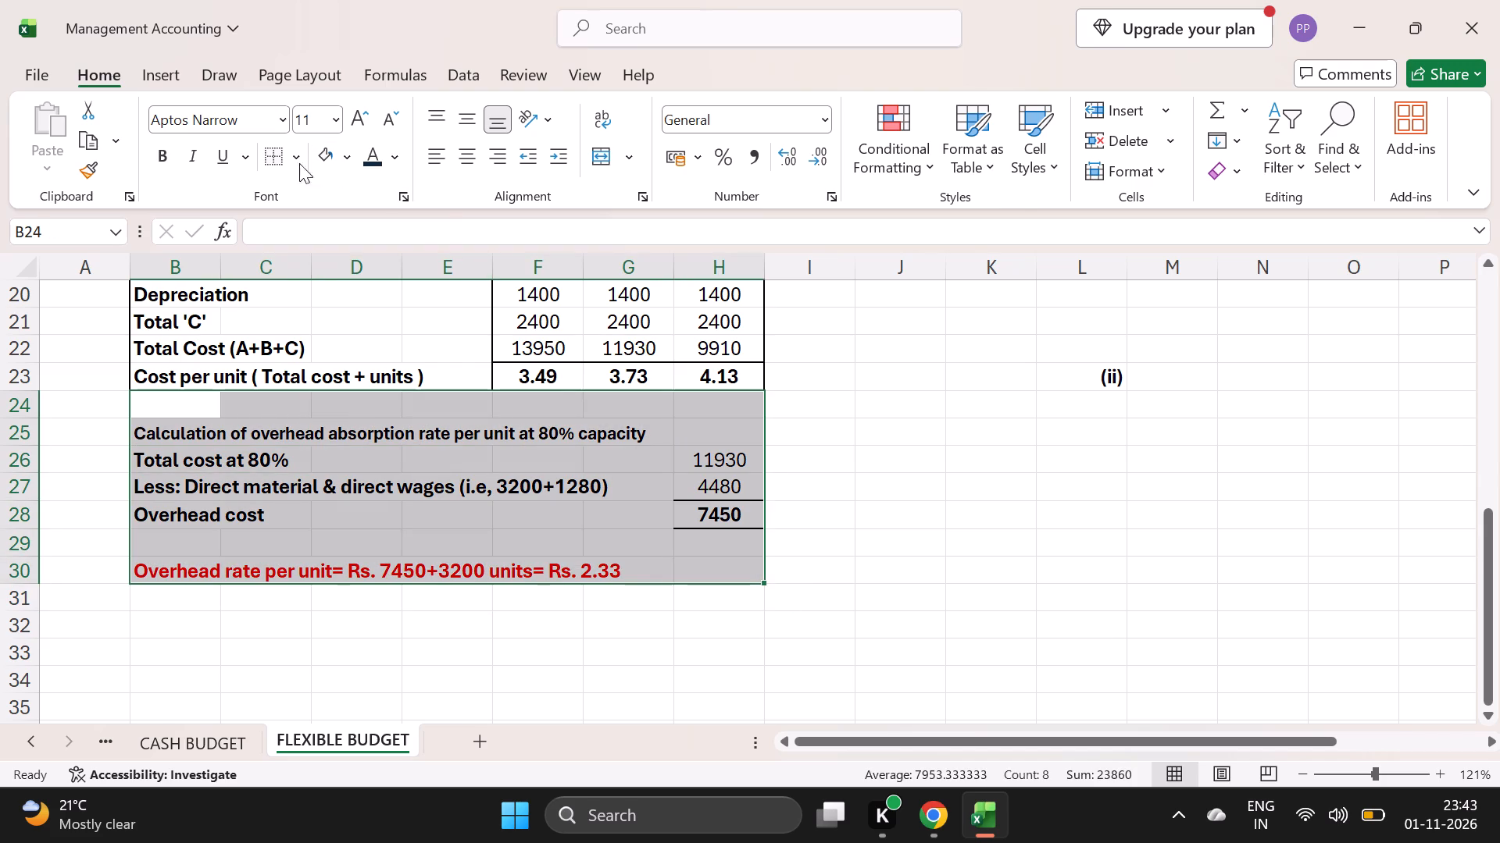
{"action": "left_click", "coordinate": [290, 162]}
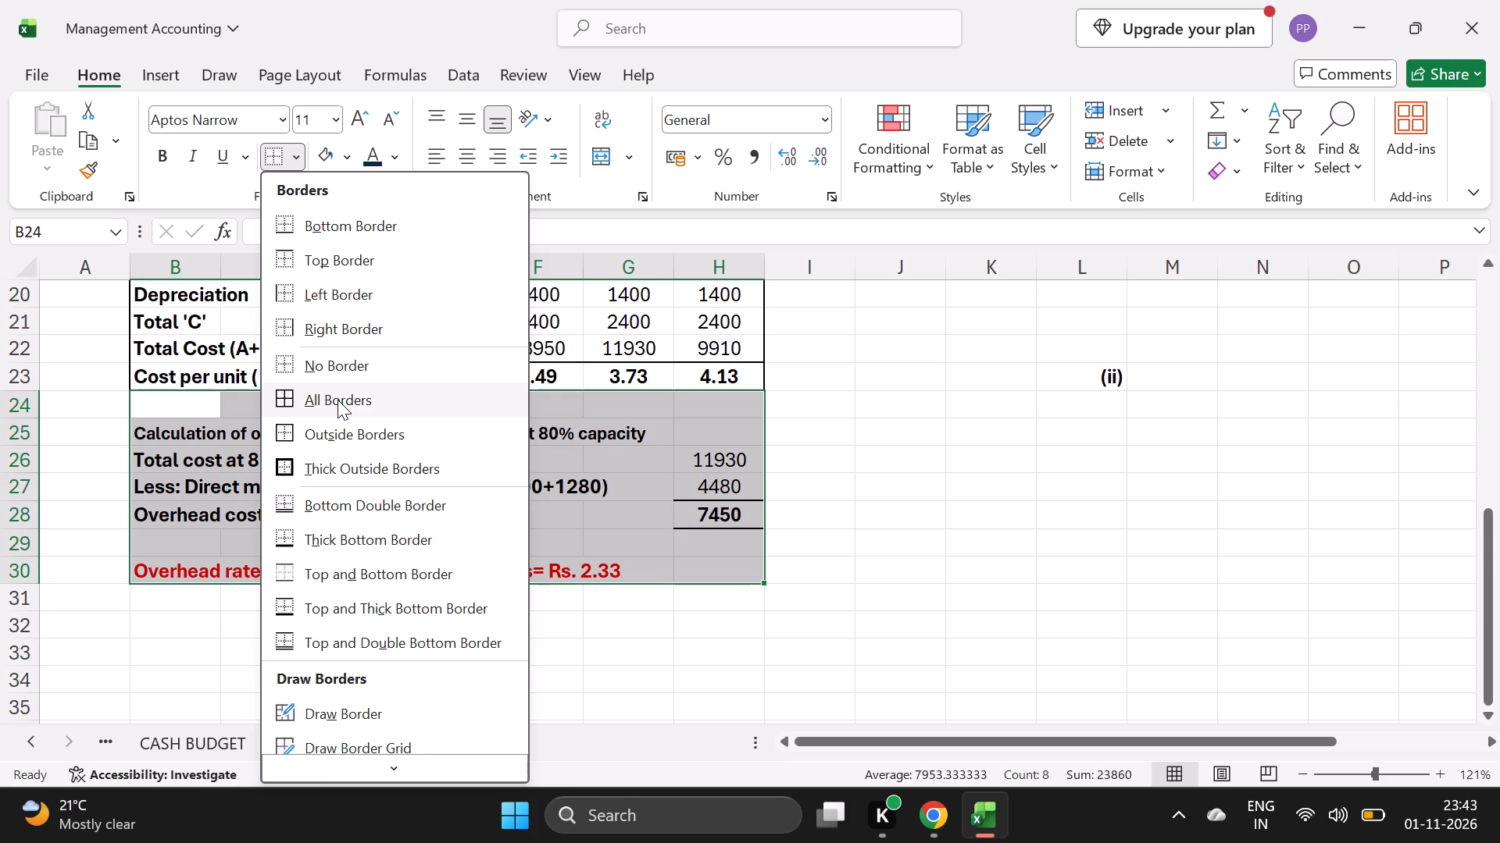
{"action": "left_click", "coordinate": [335, 426]}
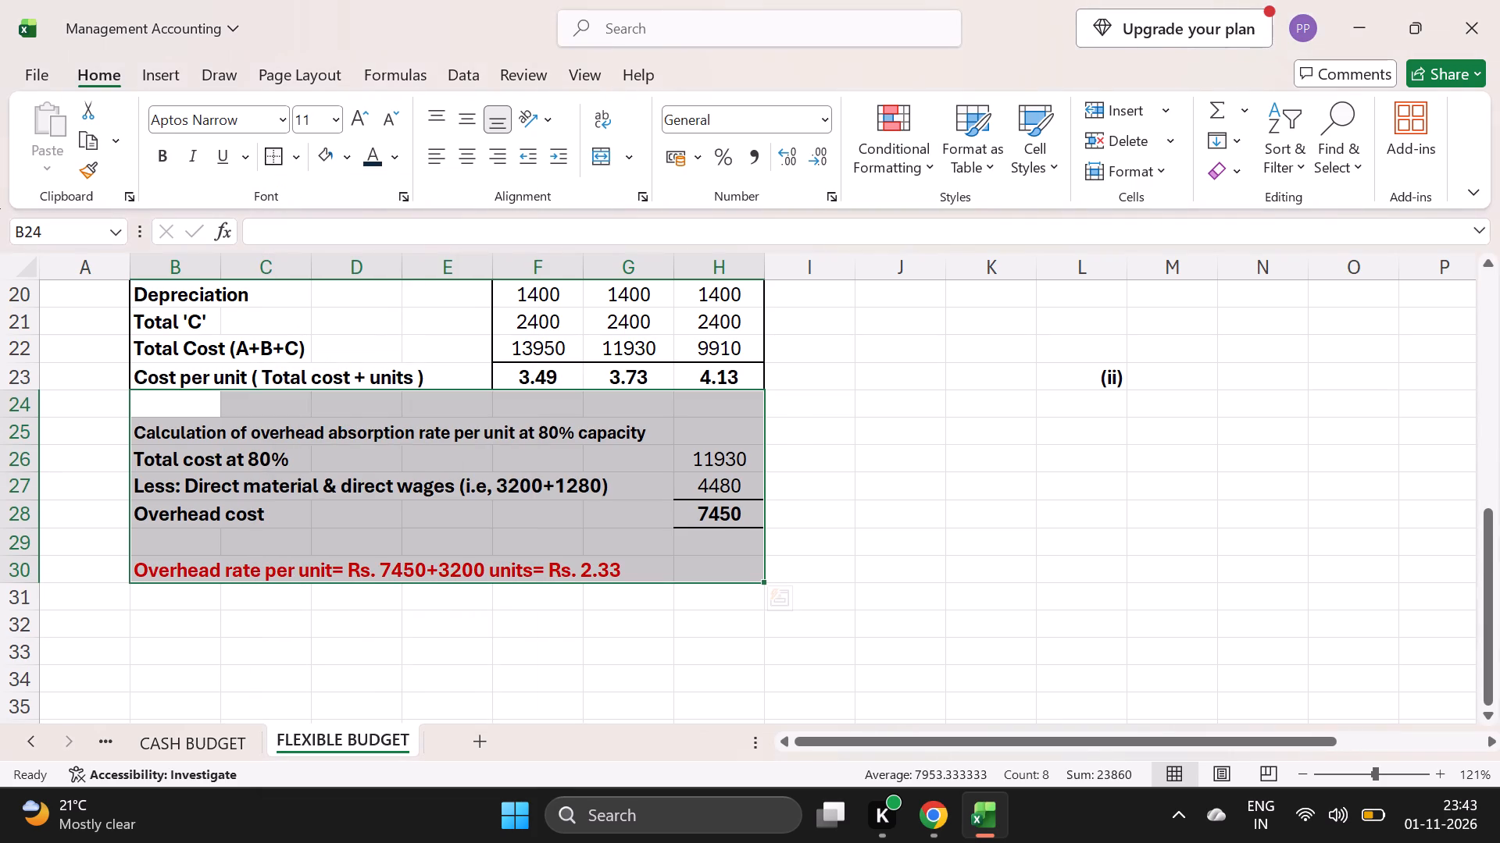
{"action": "left_click", "coordinate": [1001, 425]}
{"action": "scroll", "coordinate": [953, 440], "scroll_direction": "up", "scroll_amount": 2}
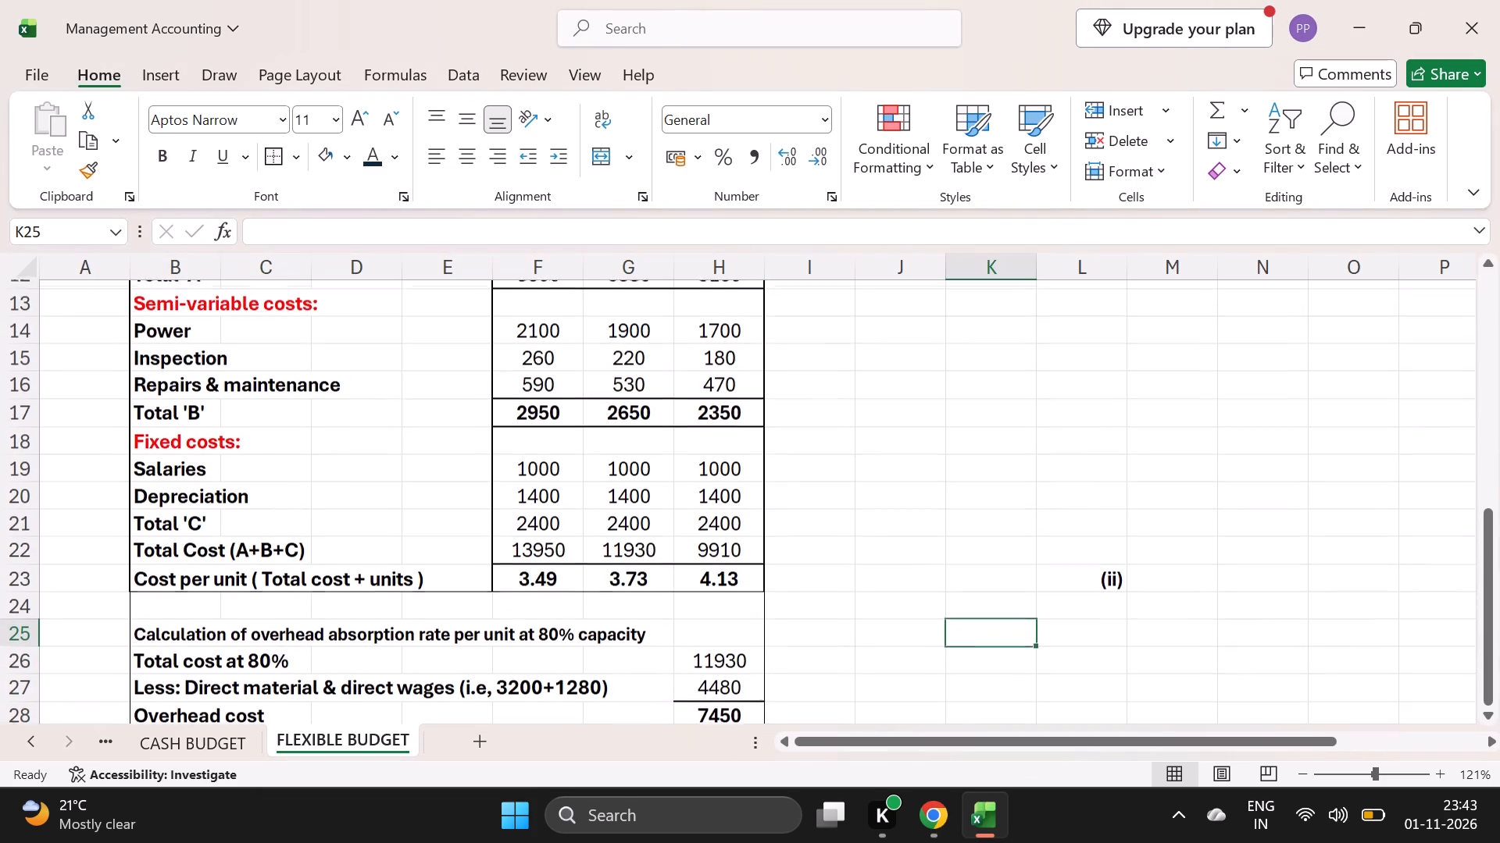
Delete the leftover (ii) label from cell L23.
{"action": "scroll", "coordinate": [953, 440], "scroll_direction": "up", "scroll_amount": 5}
{"action": "scroll", "coordinate": [953, 440], "scroll_direction": "down", "scroll_amount": 2}
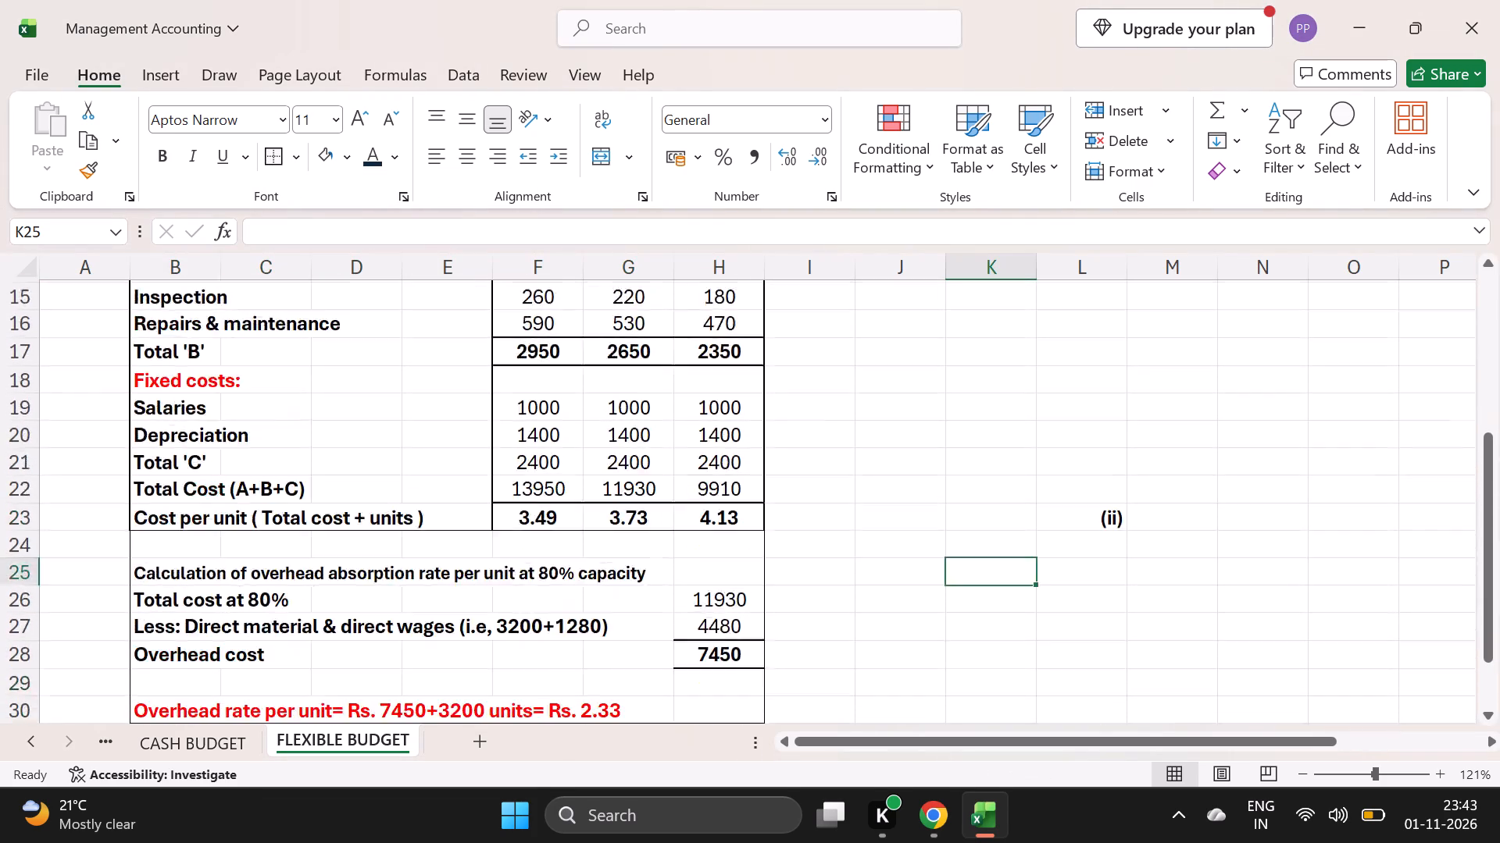
{"action": "scroll", "coordinate": [953, 440], "scroll_direction": "down", "scroll_amount": 1}
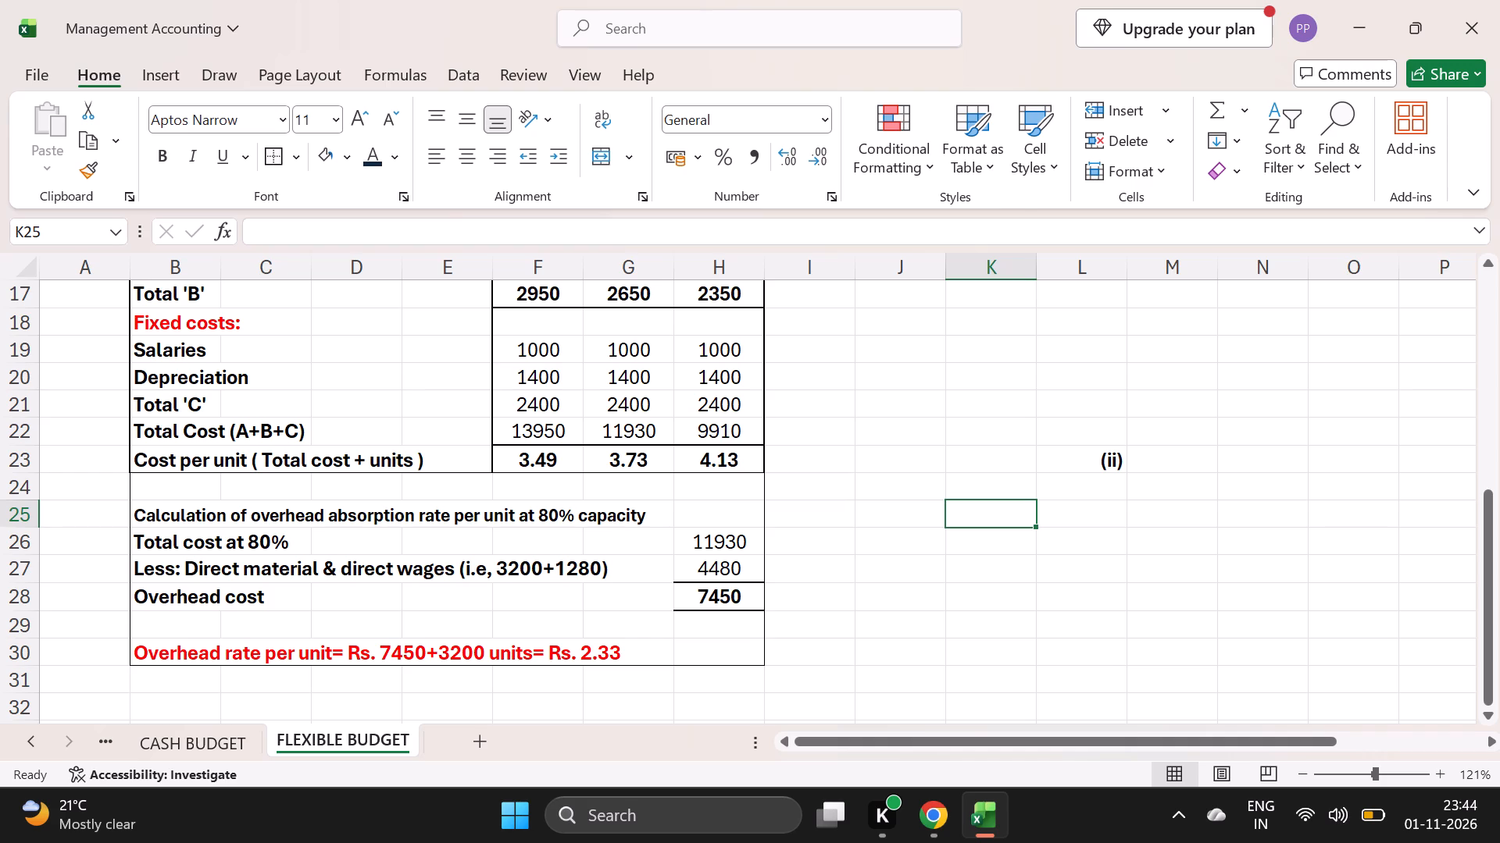
{"action": "left_click", "coordinate": [1117, 469]}
{"action": "key", "text": "BackSpace"}
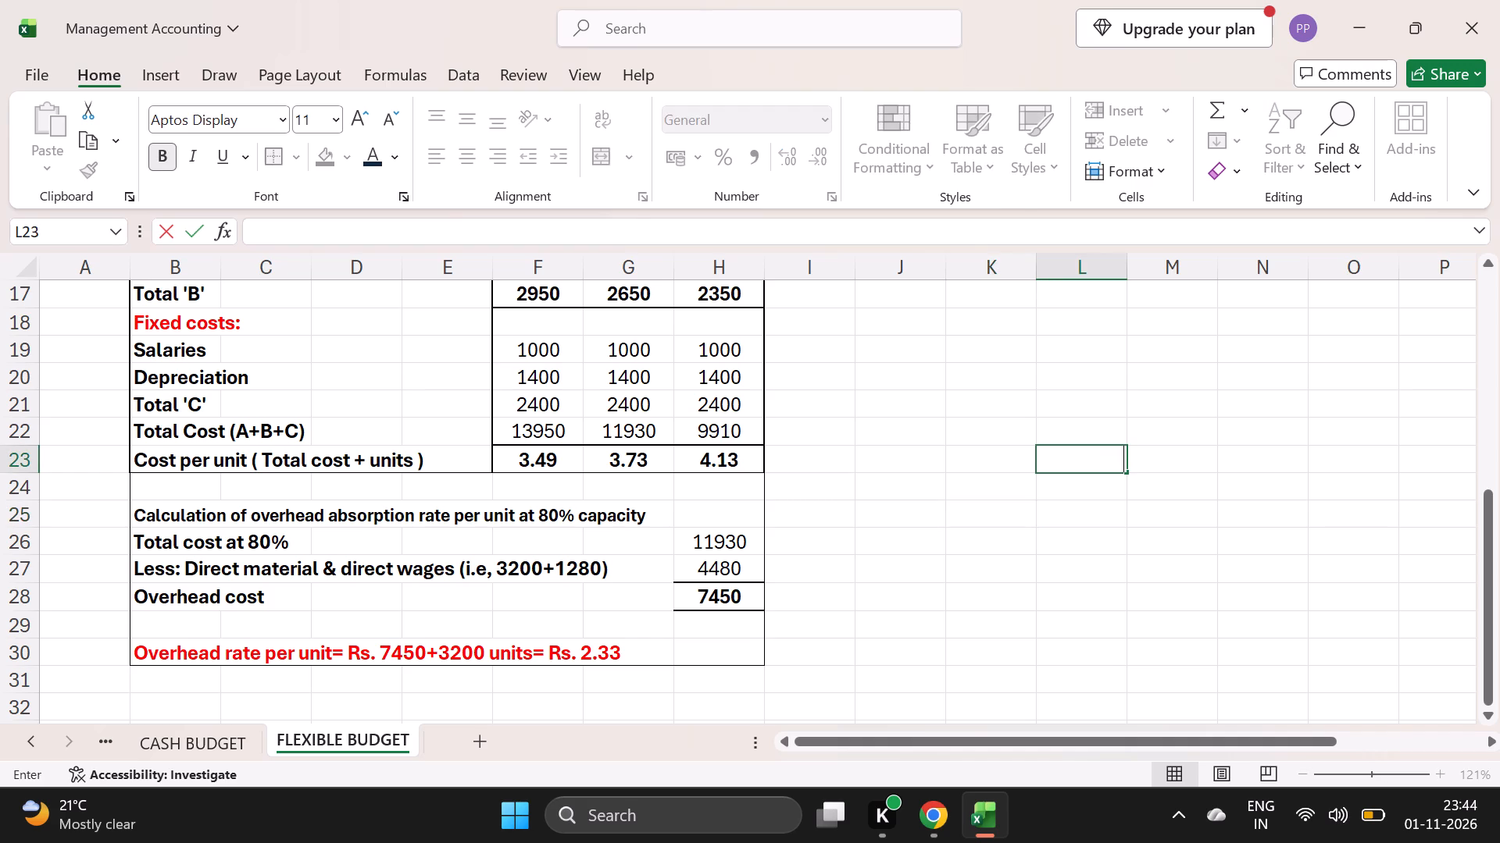
{"action": "left_click", "coordinate": [108, 514]}
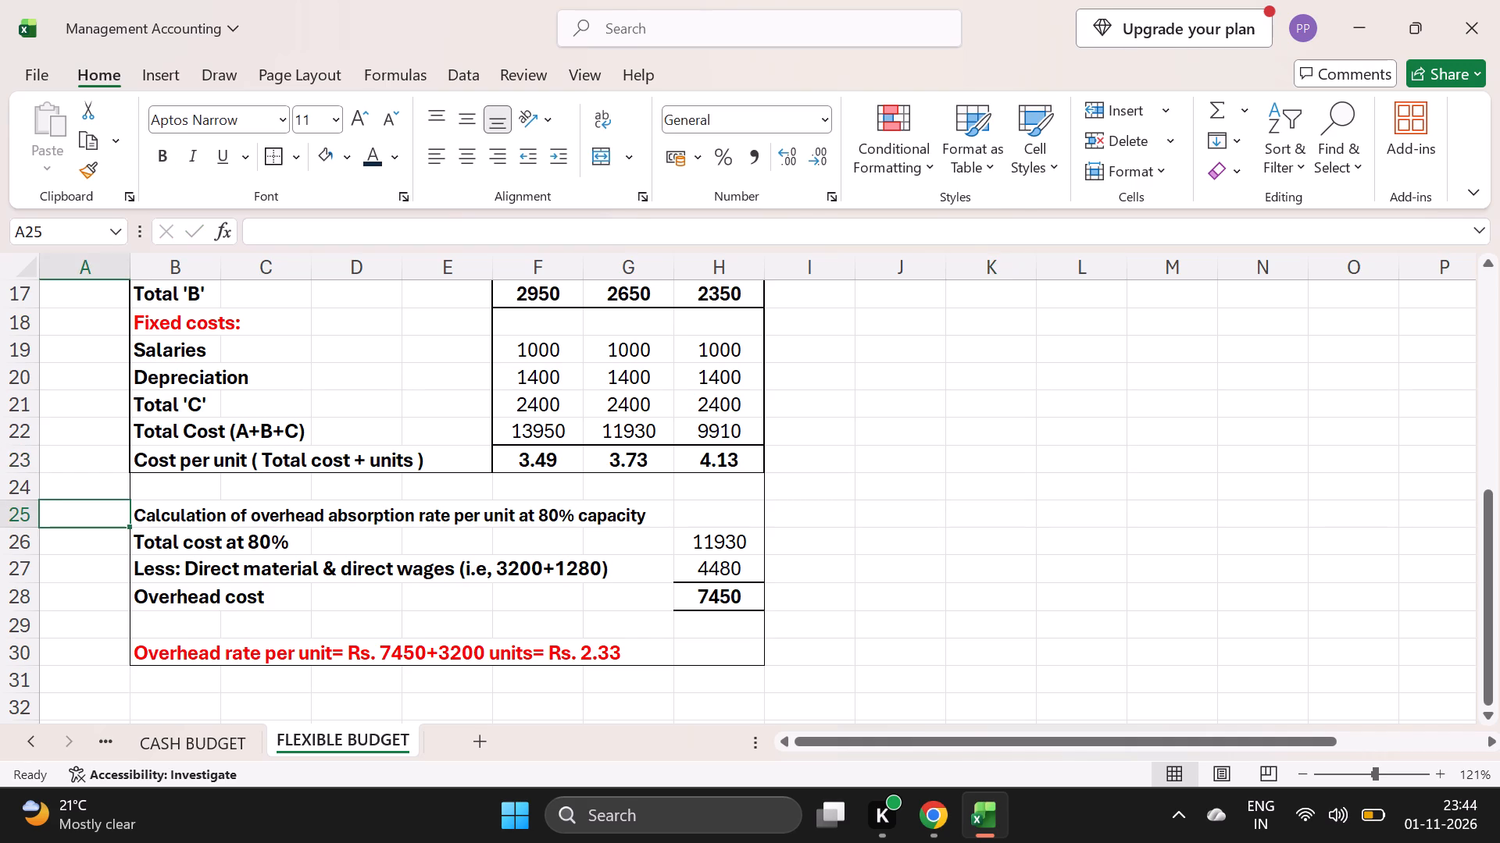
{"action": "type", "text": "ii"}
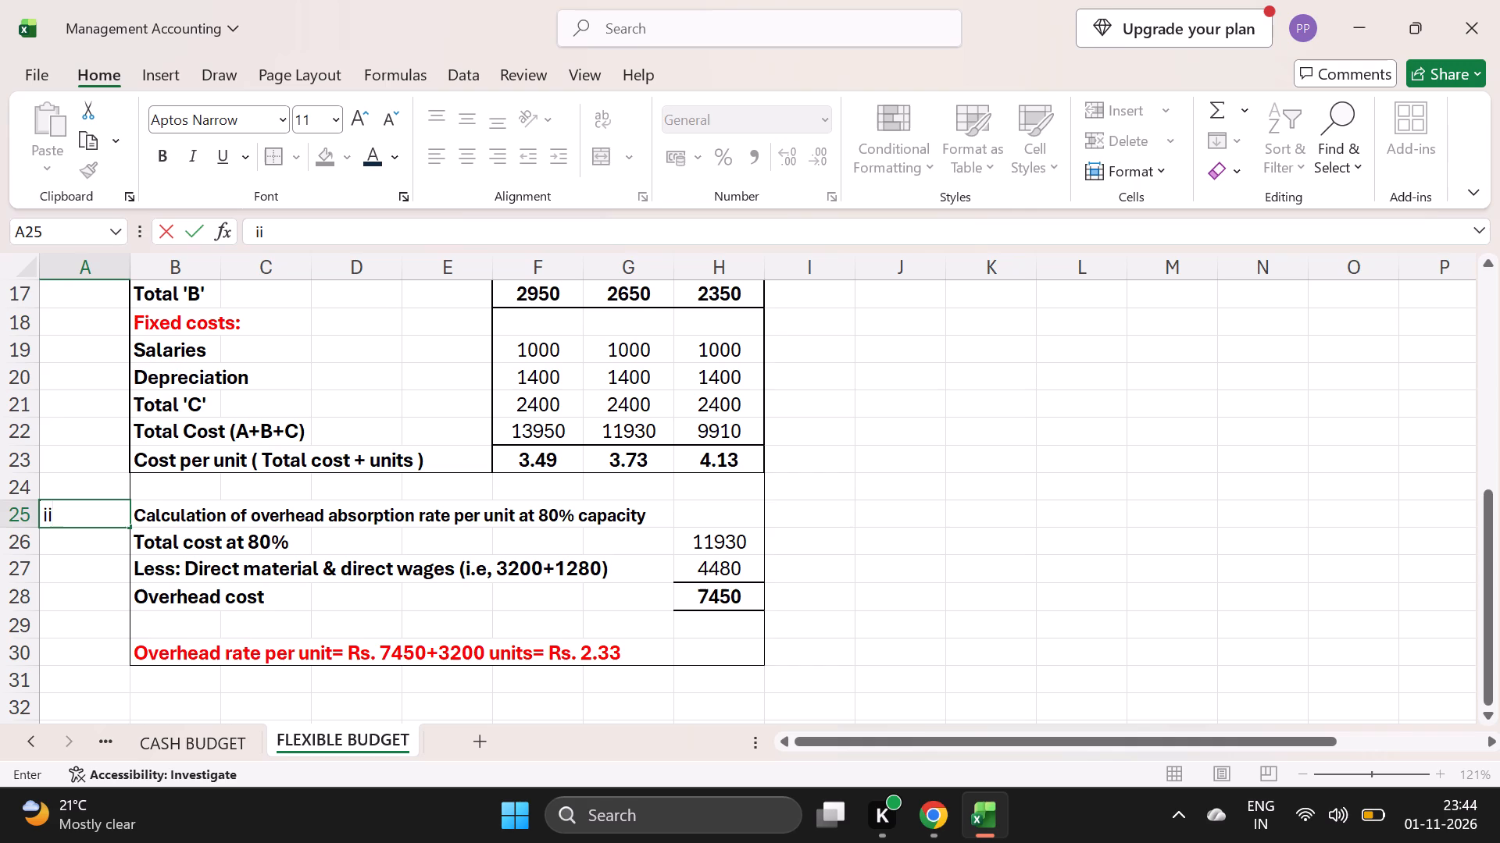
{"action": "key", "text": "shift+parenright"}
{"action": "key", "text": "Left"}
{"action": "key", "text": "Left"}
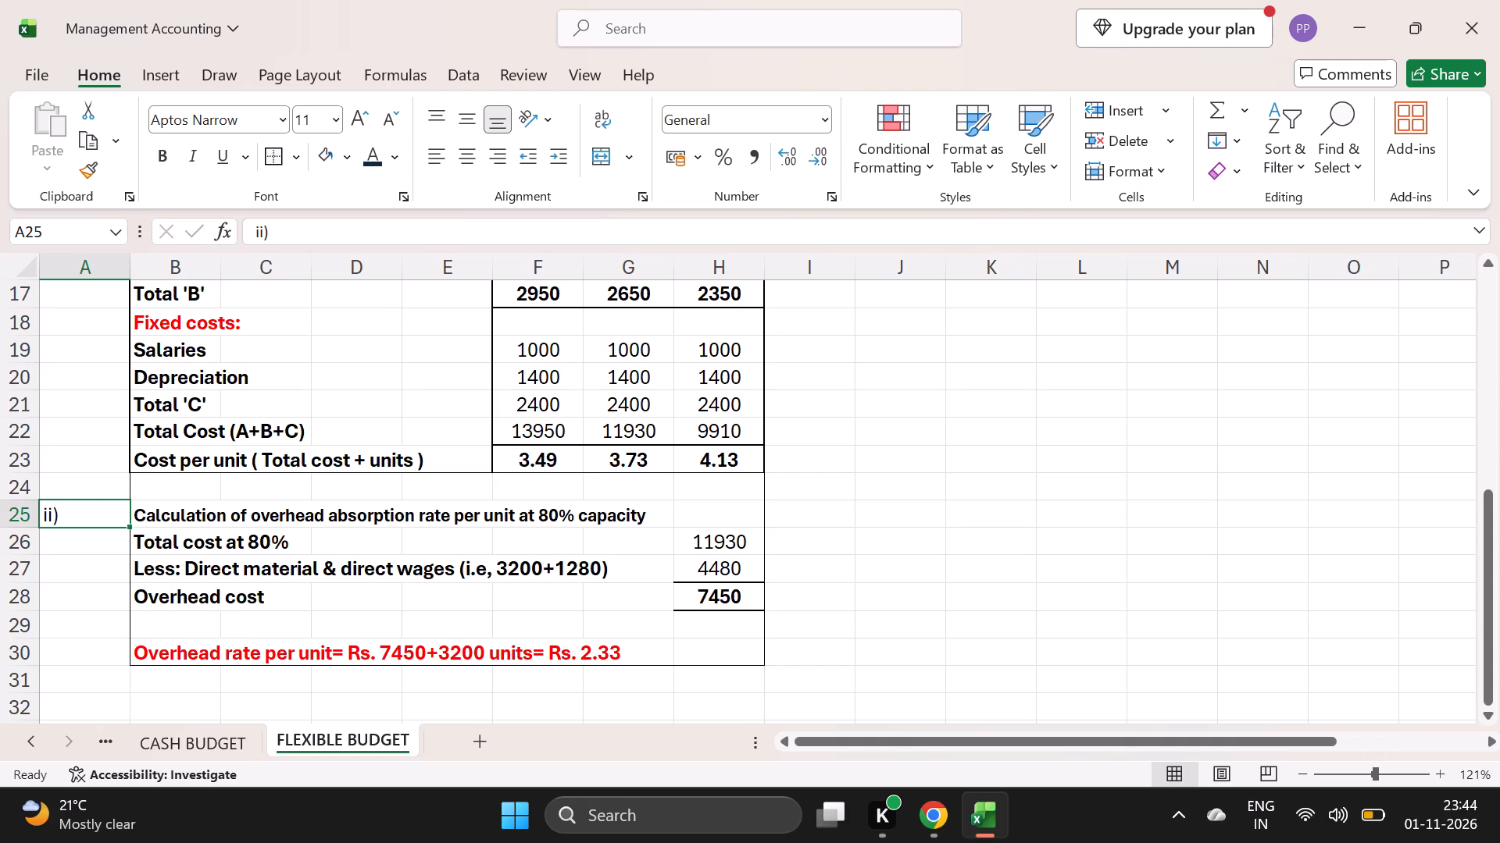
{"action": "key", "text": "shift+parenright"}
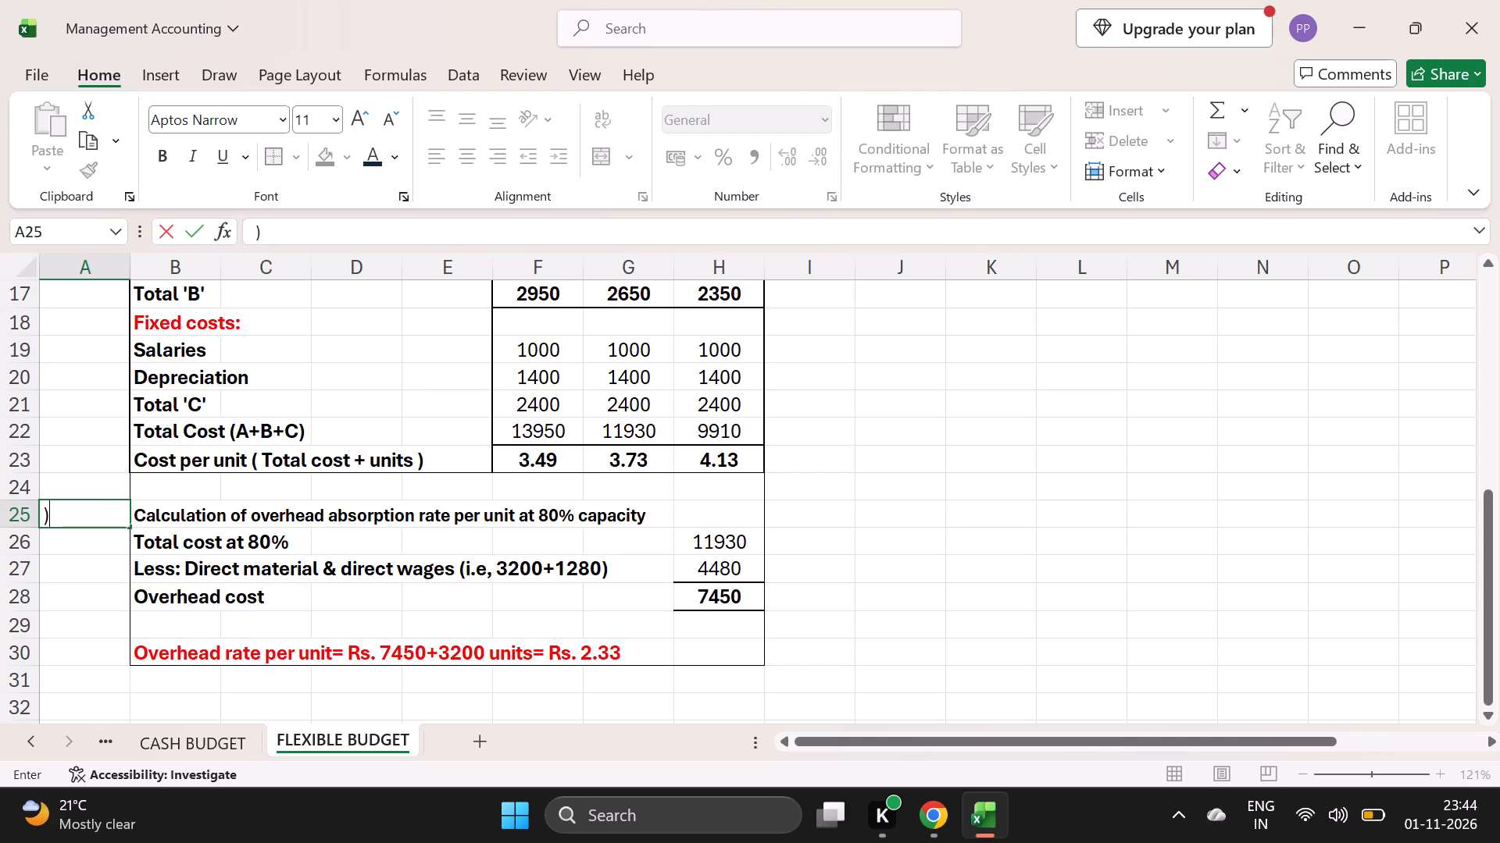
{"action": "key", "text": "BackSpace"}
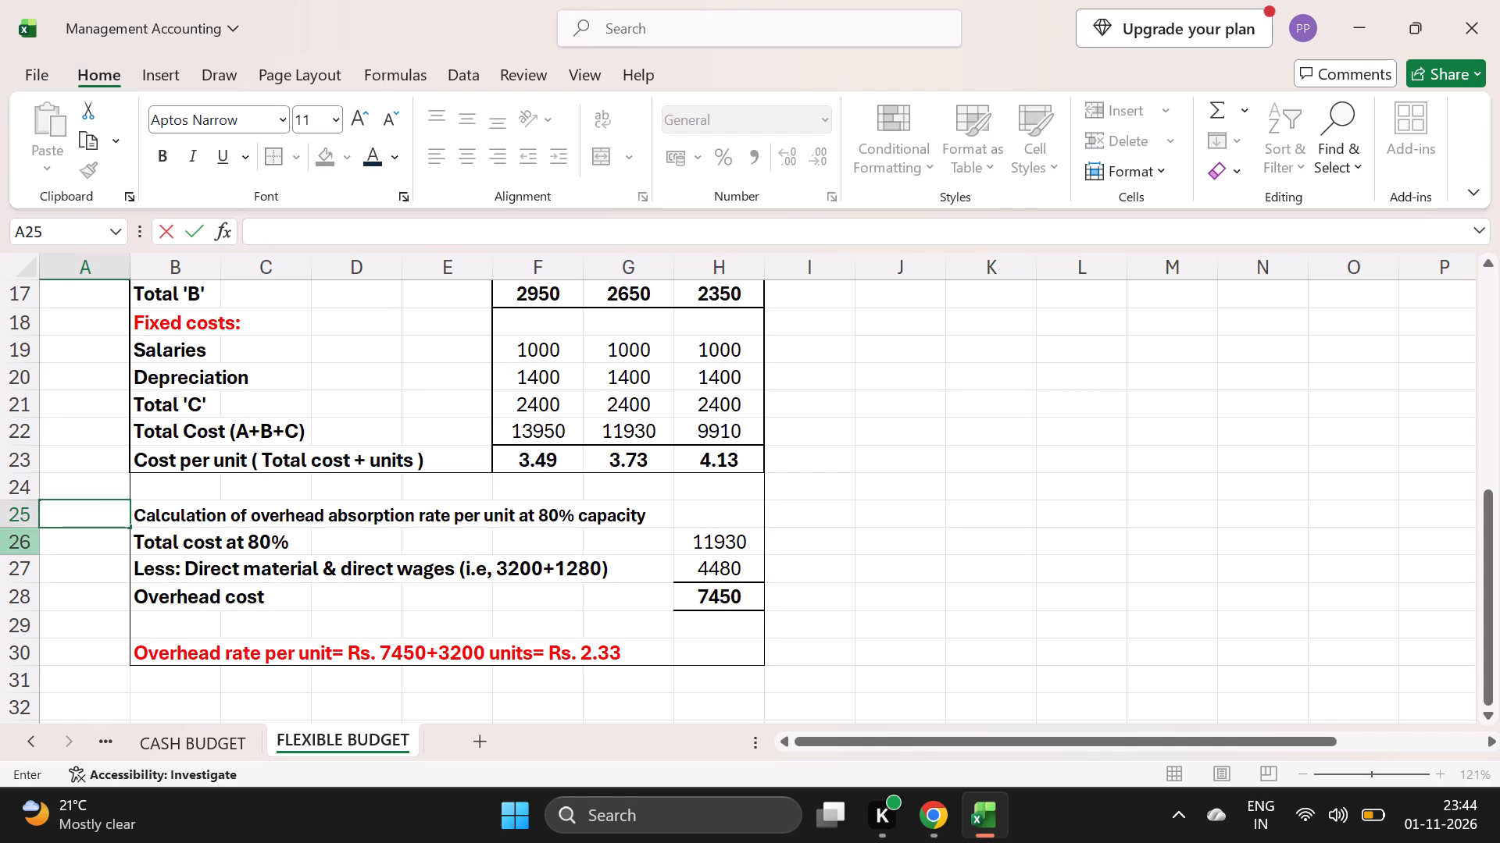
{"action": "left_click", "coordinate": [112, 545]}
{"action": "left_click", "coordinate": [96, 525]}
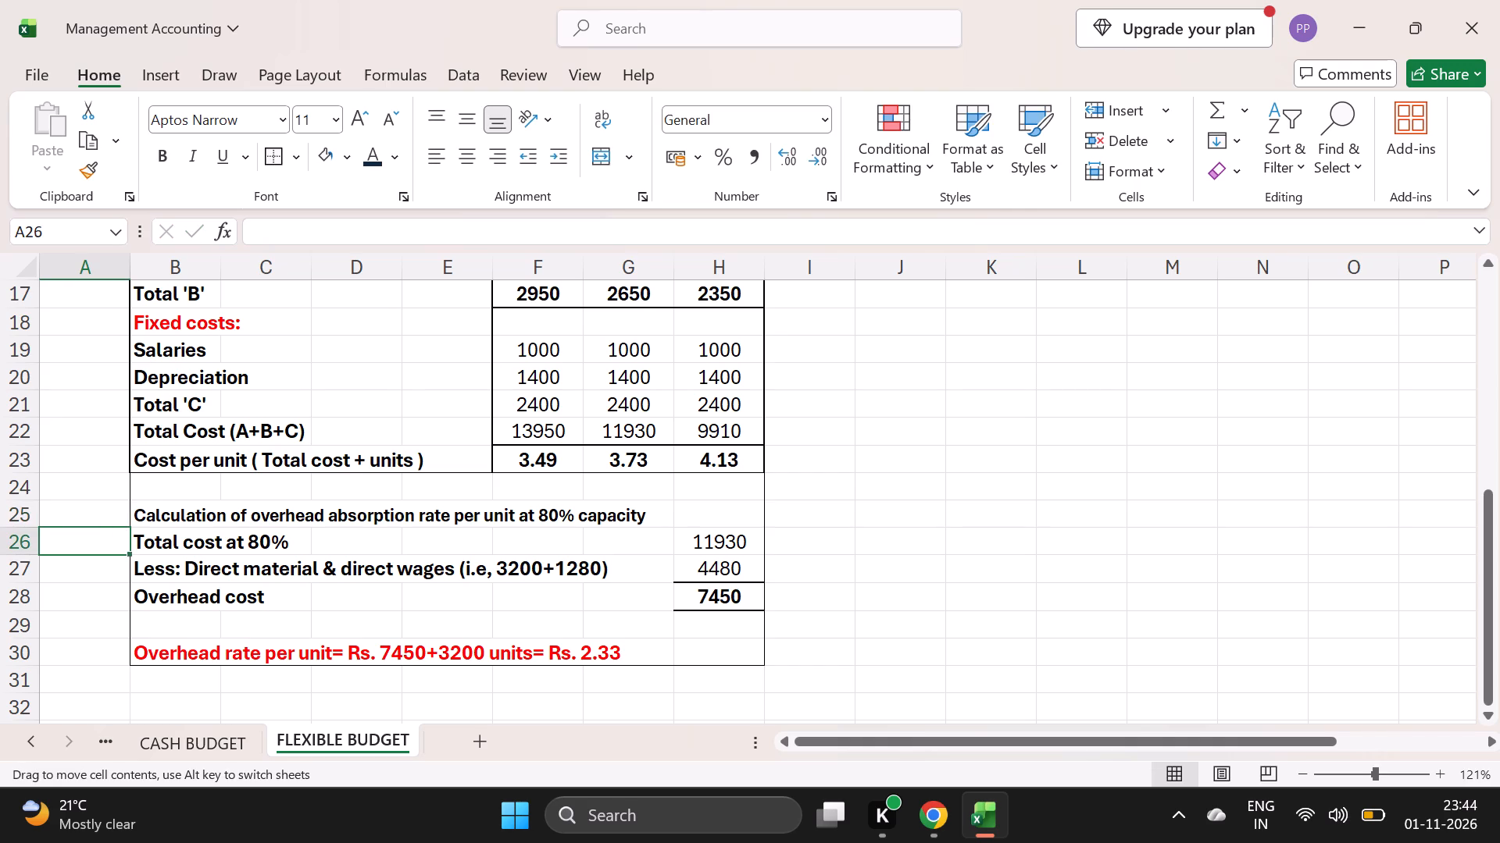
Enter the label (ii) in cell A25 beside the overhead absorption rate heading and make it bold.
{"action": "left_click", "coordinate": [97, 521]}
{"action": "key", "text": "shift+parenleft"}
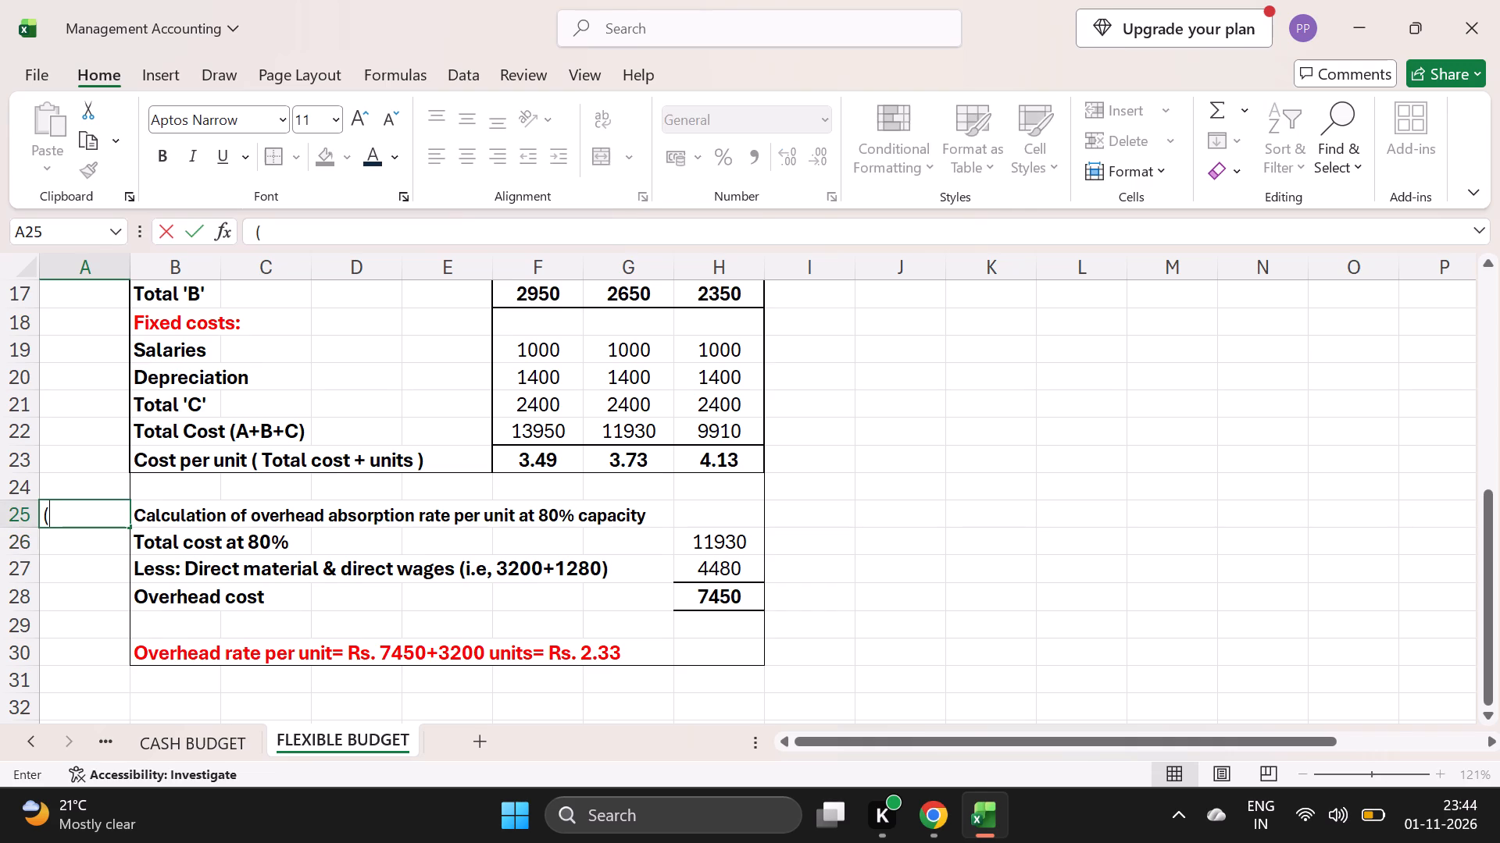
{"action": "type", "text": "ii"}
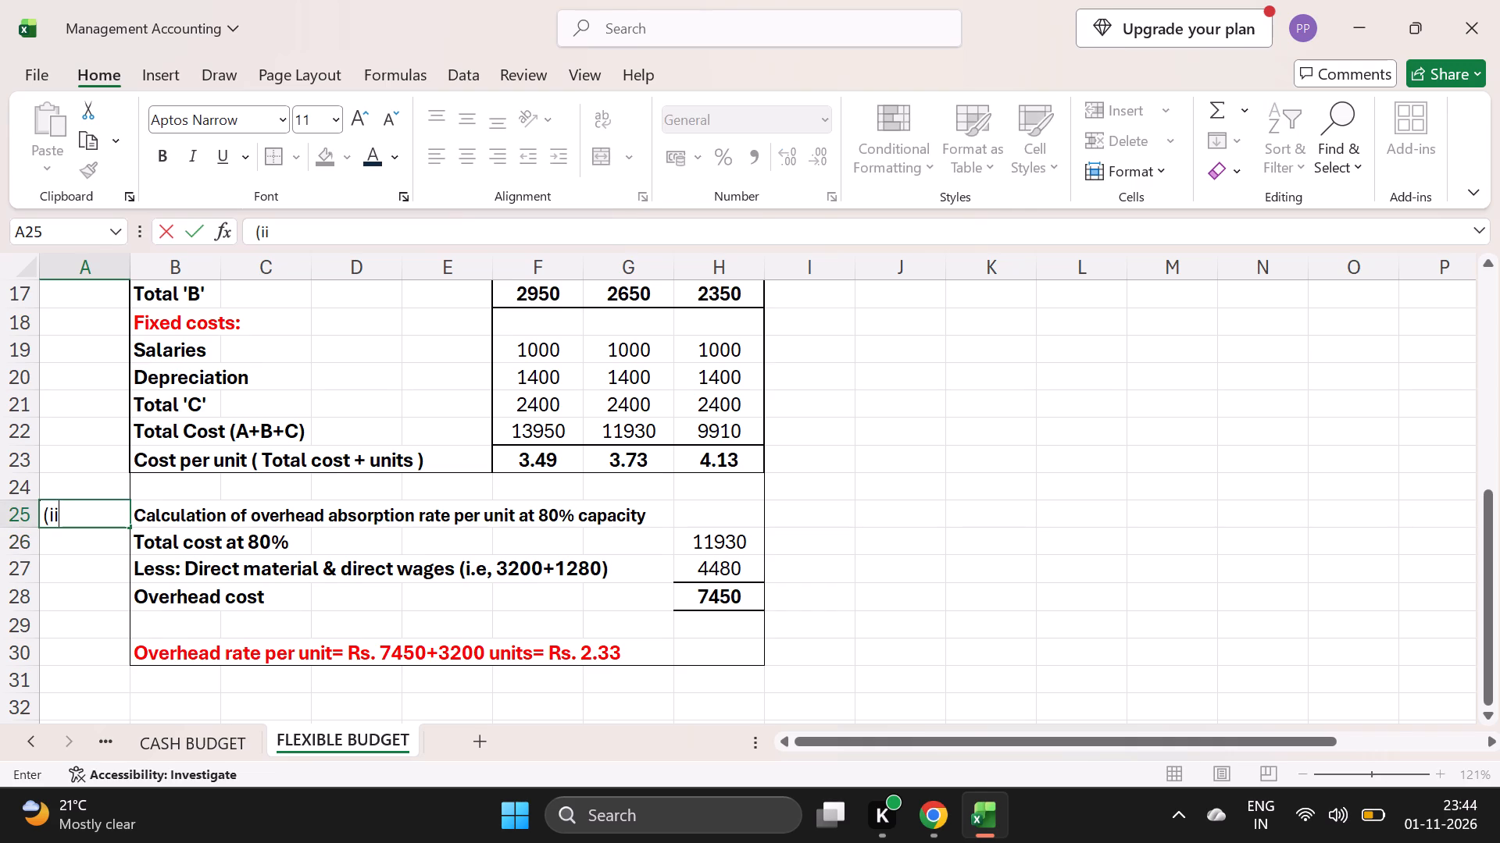
{"action": "key", "text": "shift+parenright"}
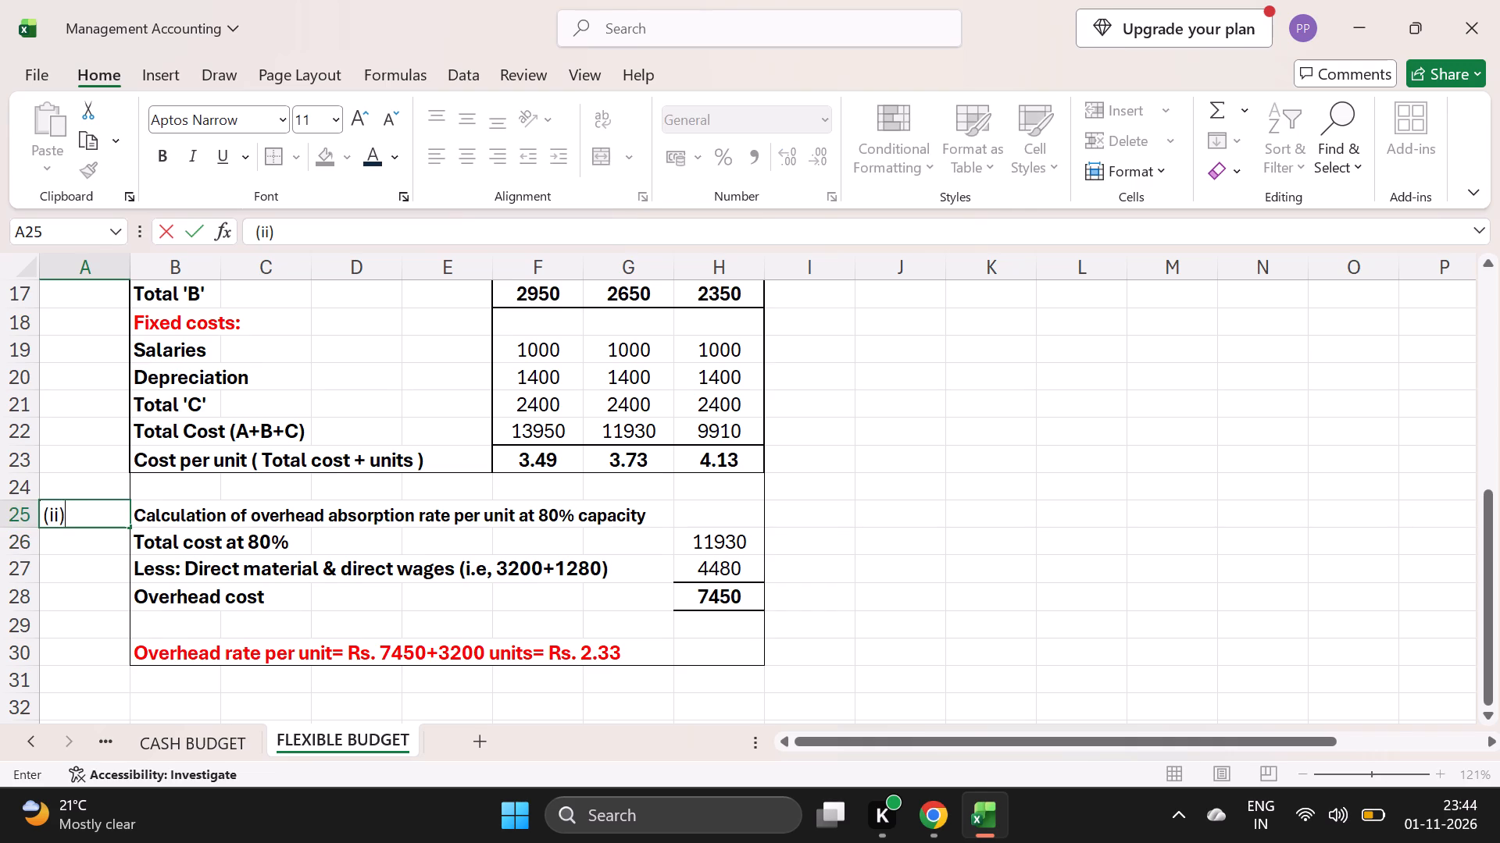
{"action": "left_click", "coordinate": [48, 514]}
{"action": "left_click", "coordinate": [161, 159]}
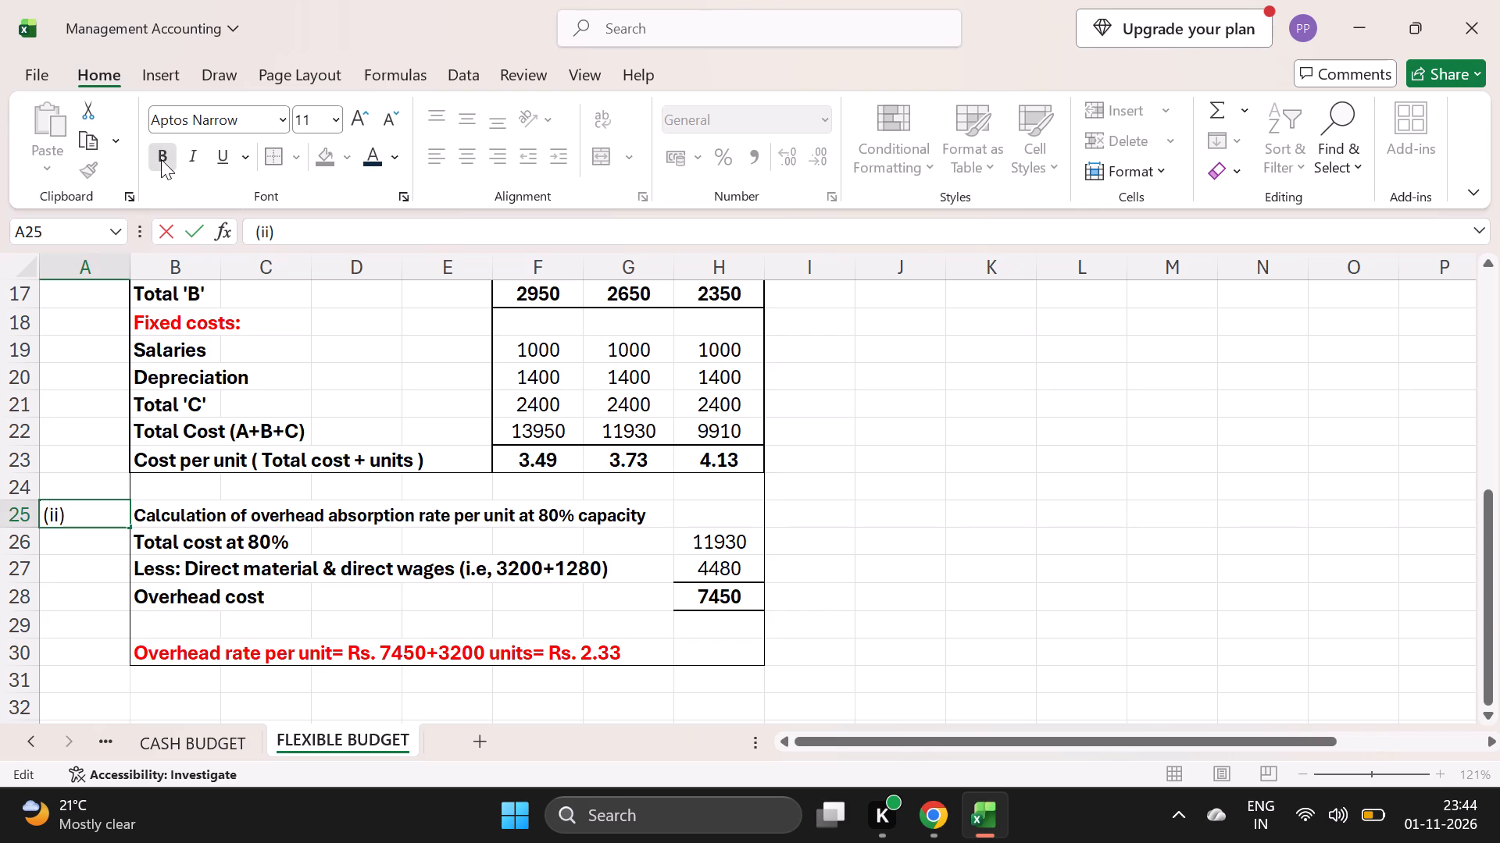
{"action": "left_click", "coordinate": [161, 159]}
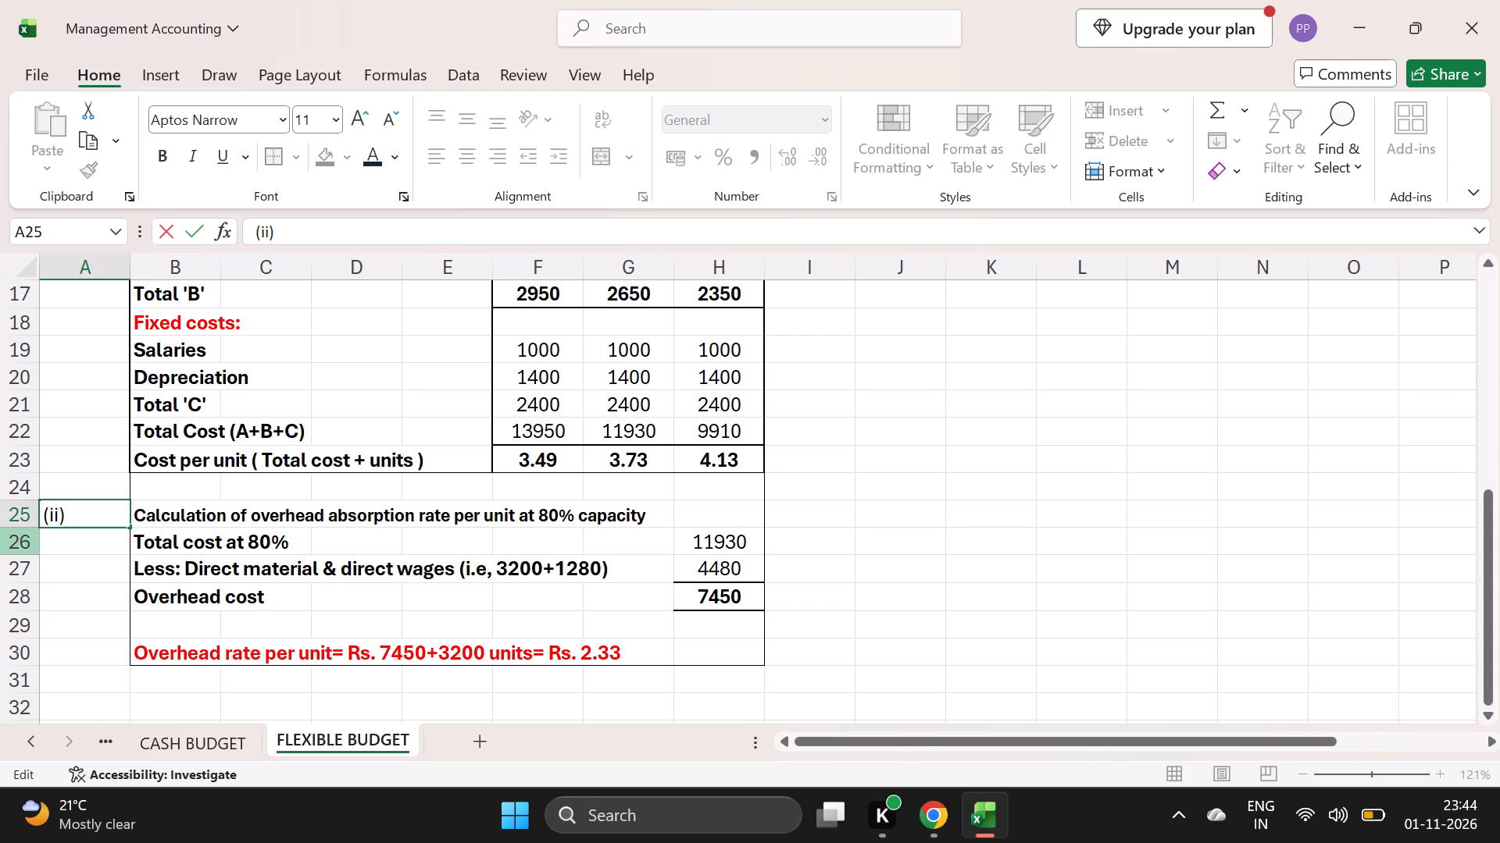
{"action": "left_click", "coordinate": [75, 532]}
{"action": "left_click", "coordinate": [78, 518]}
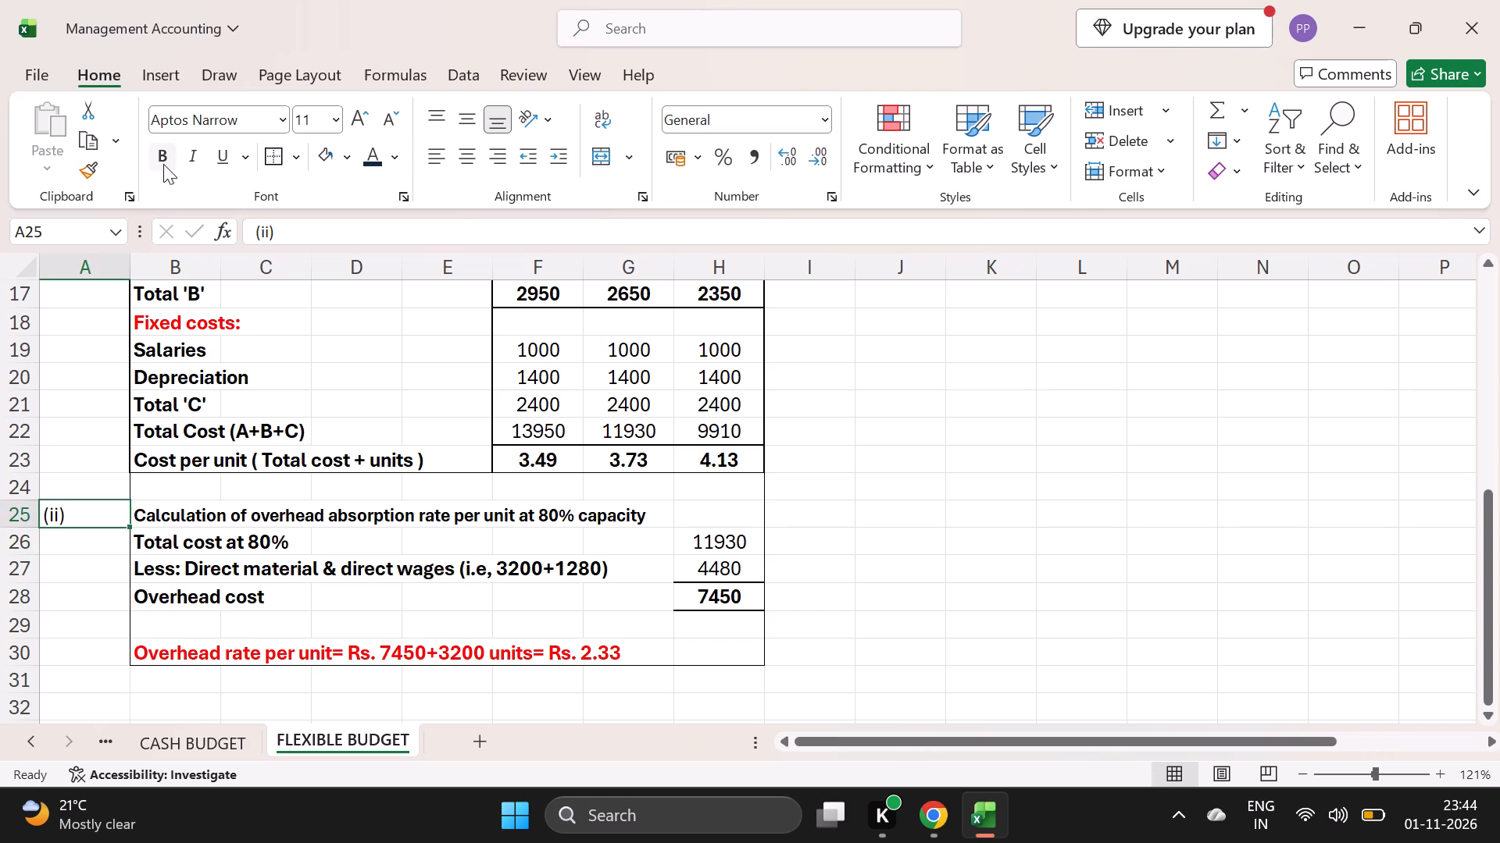
{"action": "left_click", "coordinate": [163, 158]}
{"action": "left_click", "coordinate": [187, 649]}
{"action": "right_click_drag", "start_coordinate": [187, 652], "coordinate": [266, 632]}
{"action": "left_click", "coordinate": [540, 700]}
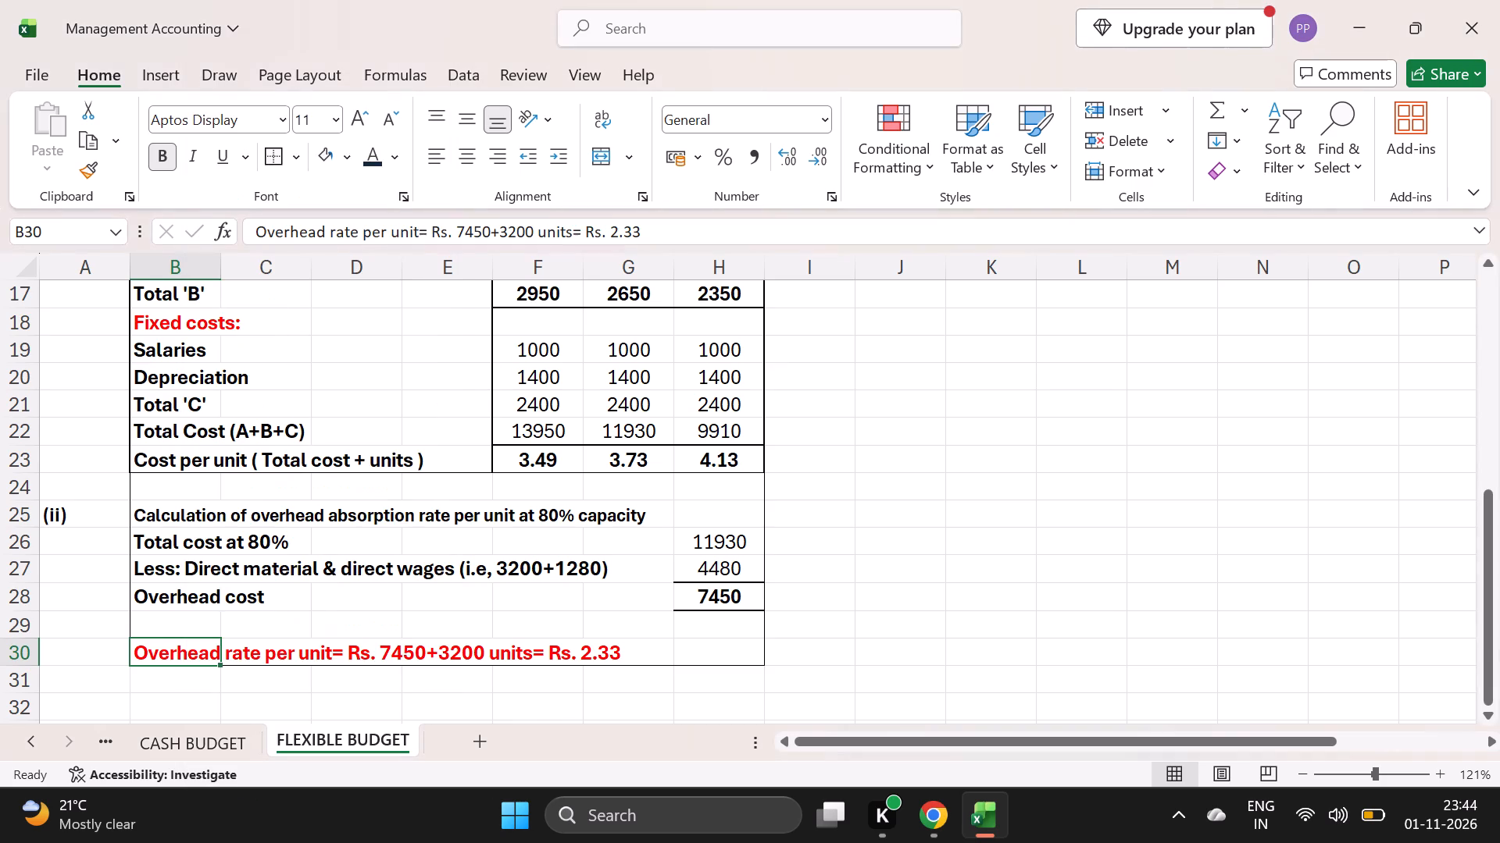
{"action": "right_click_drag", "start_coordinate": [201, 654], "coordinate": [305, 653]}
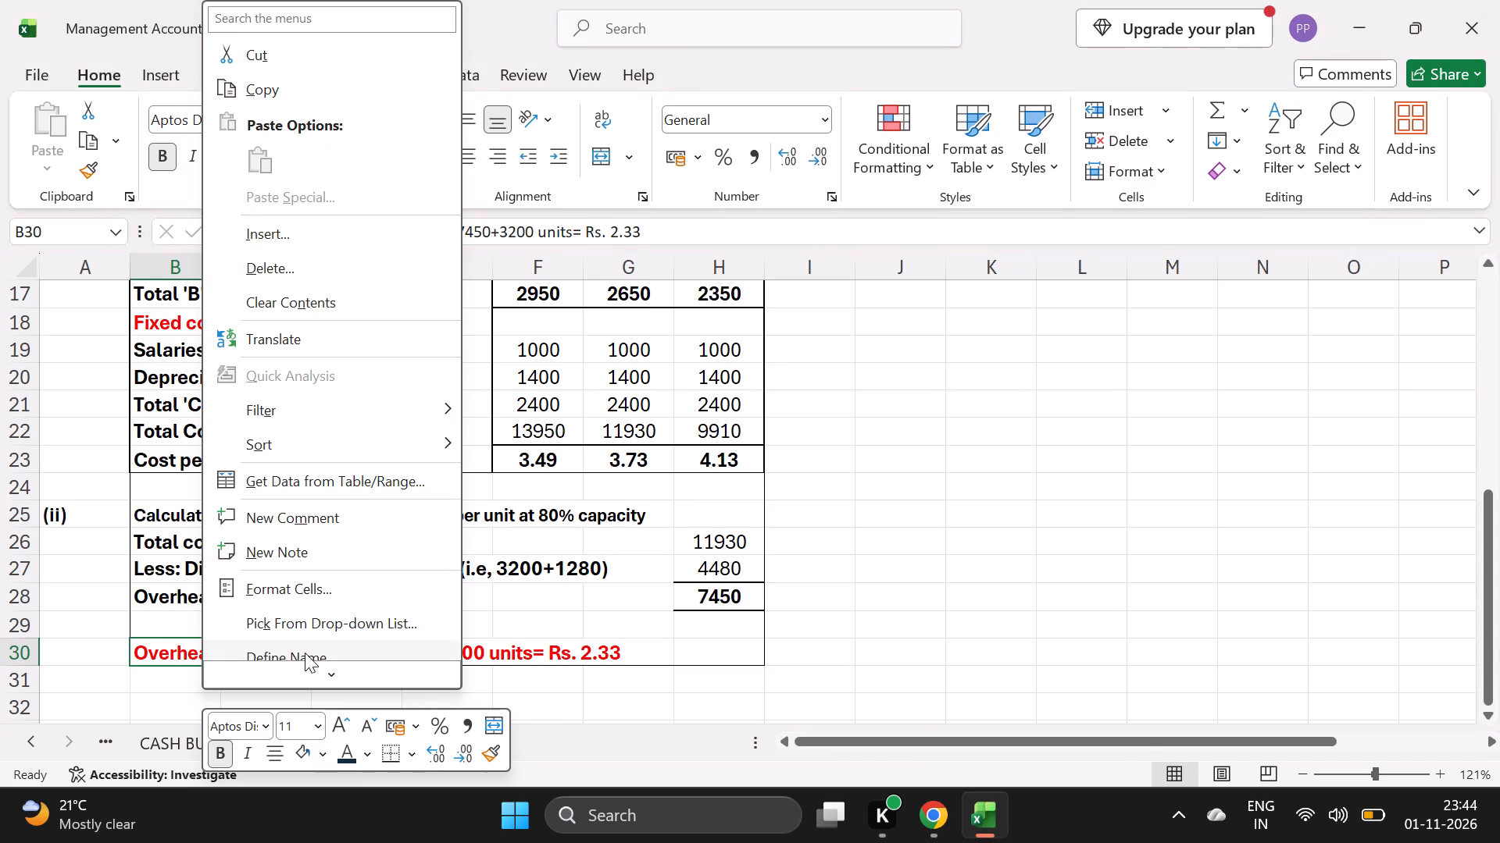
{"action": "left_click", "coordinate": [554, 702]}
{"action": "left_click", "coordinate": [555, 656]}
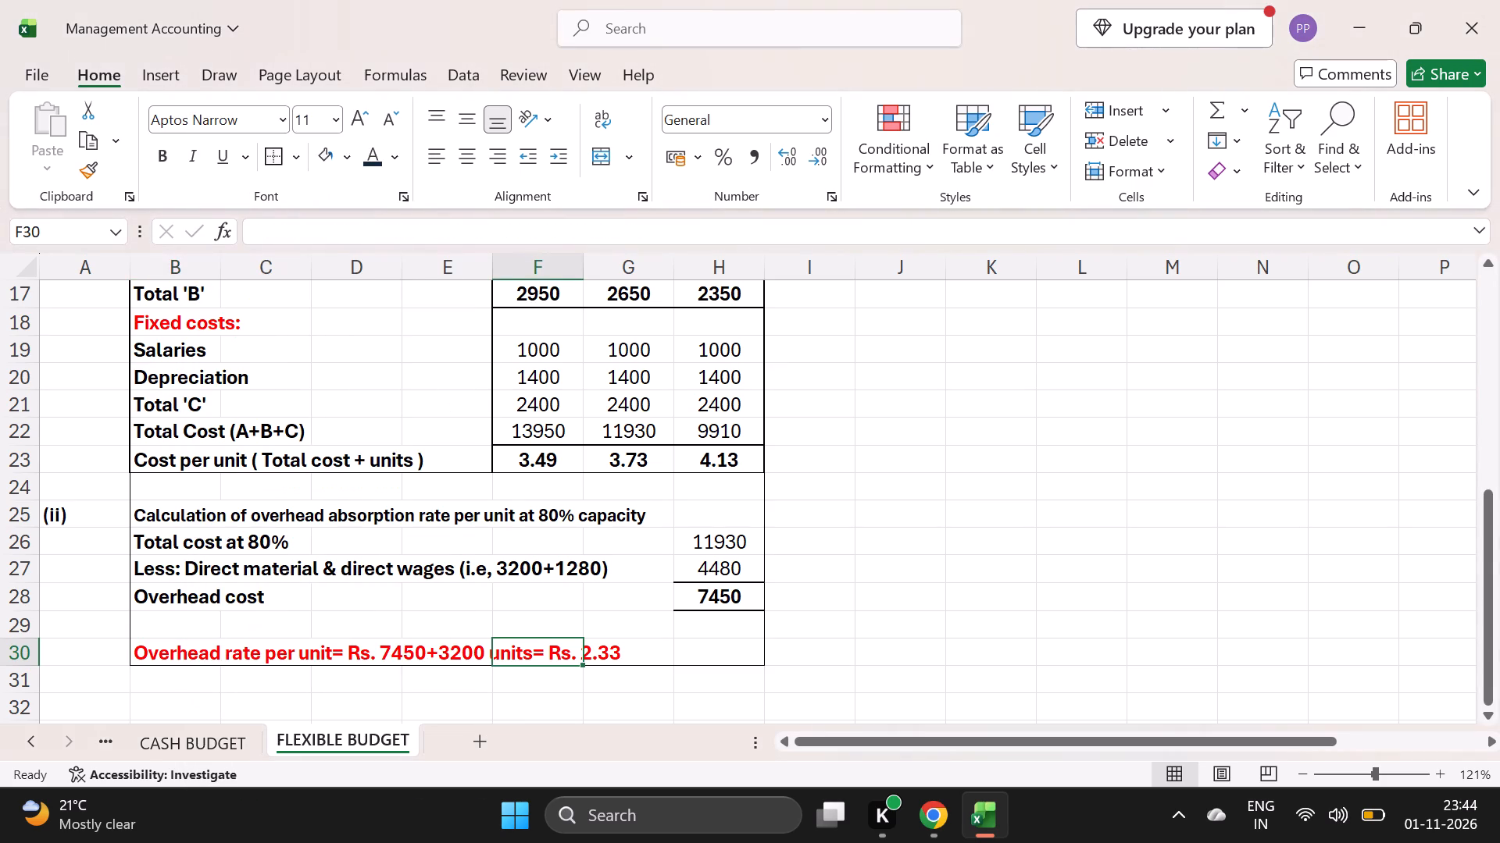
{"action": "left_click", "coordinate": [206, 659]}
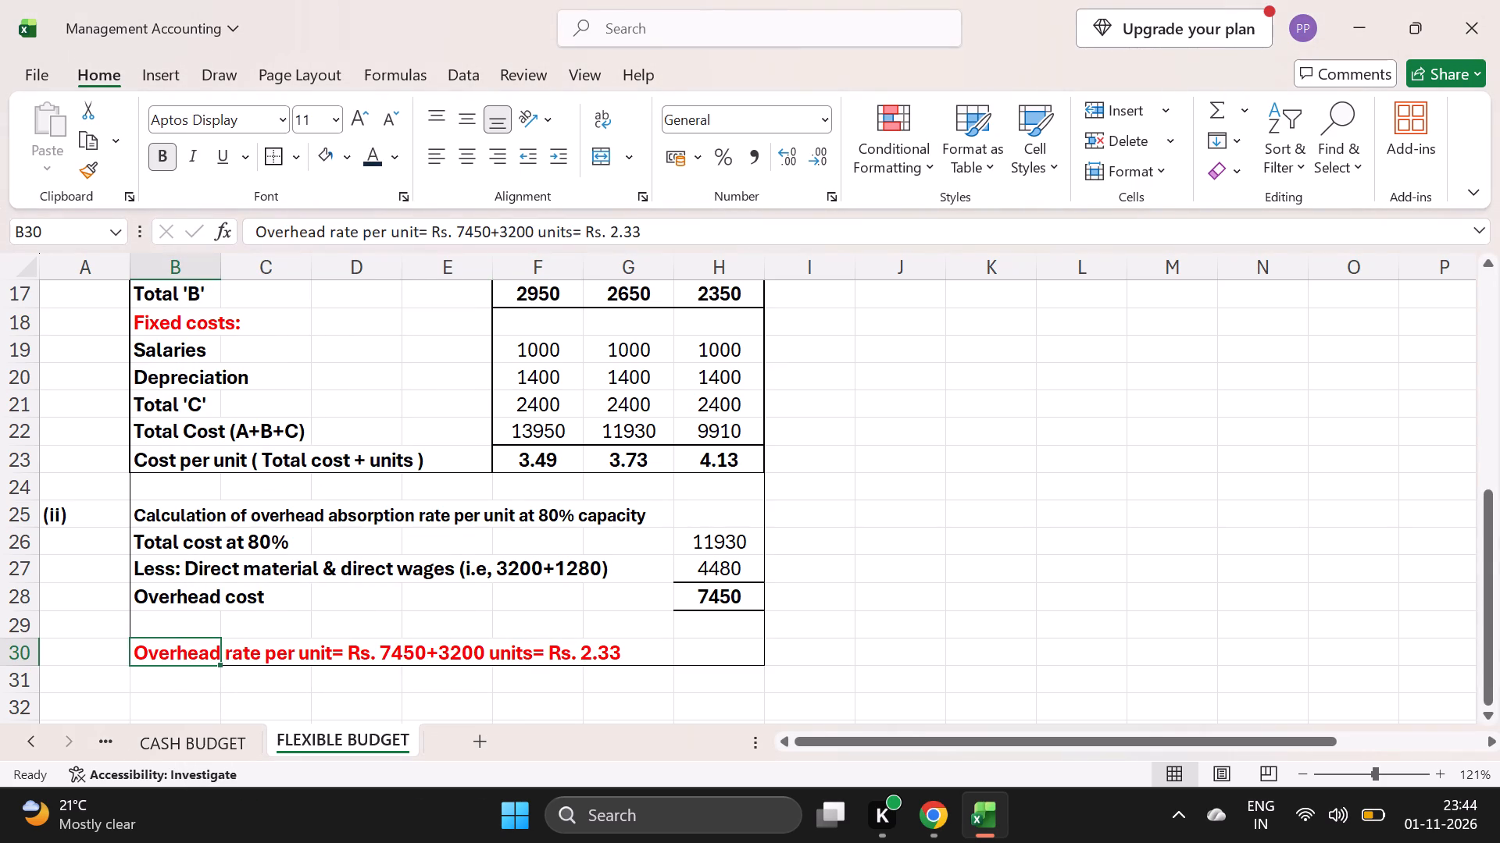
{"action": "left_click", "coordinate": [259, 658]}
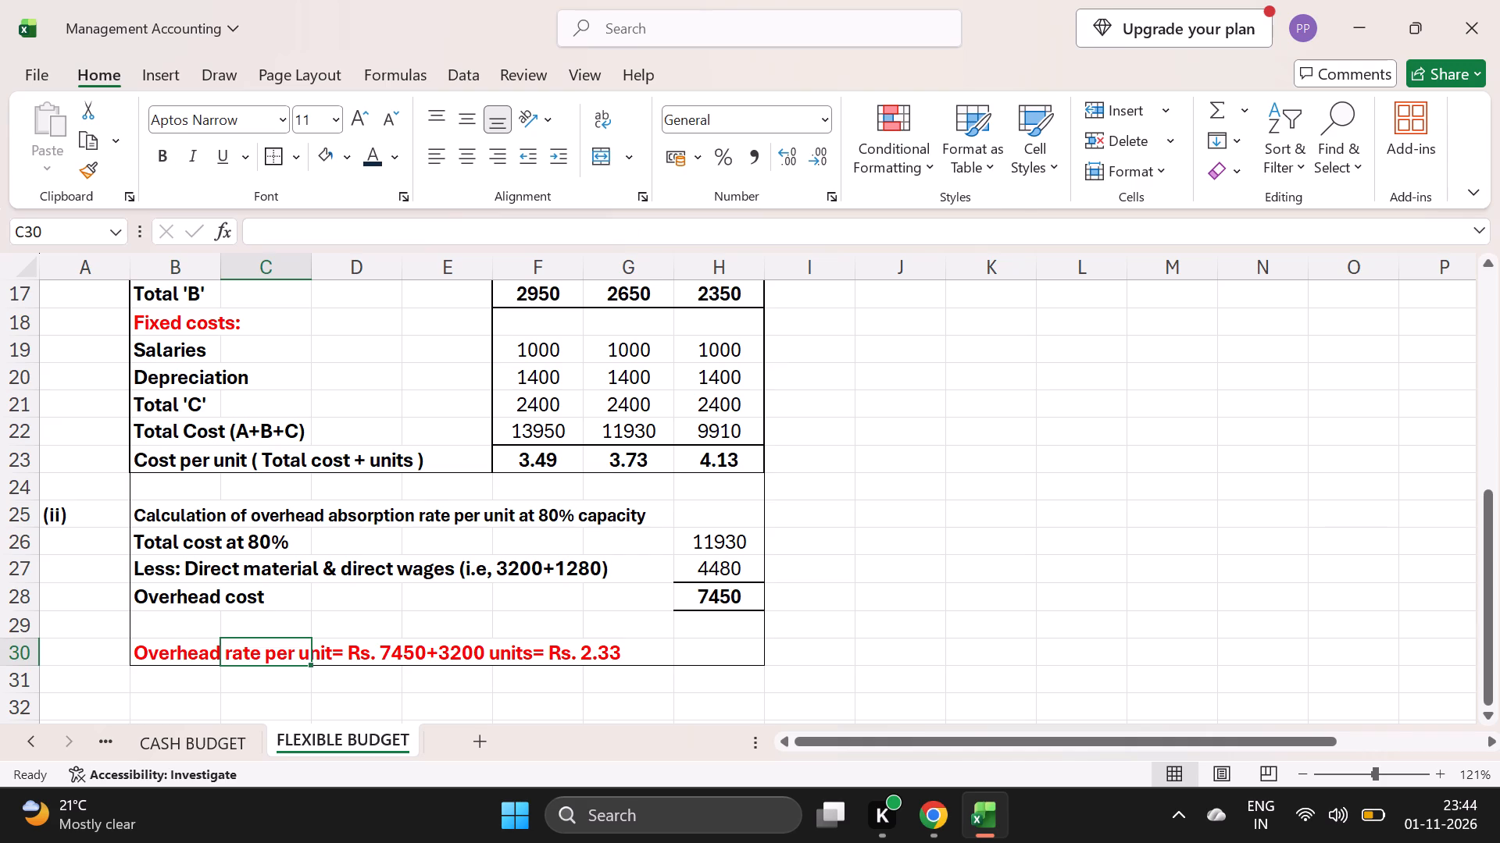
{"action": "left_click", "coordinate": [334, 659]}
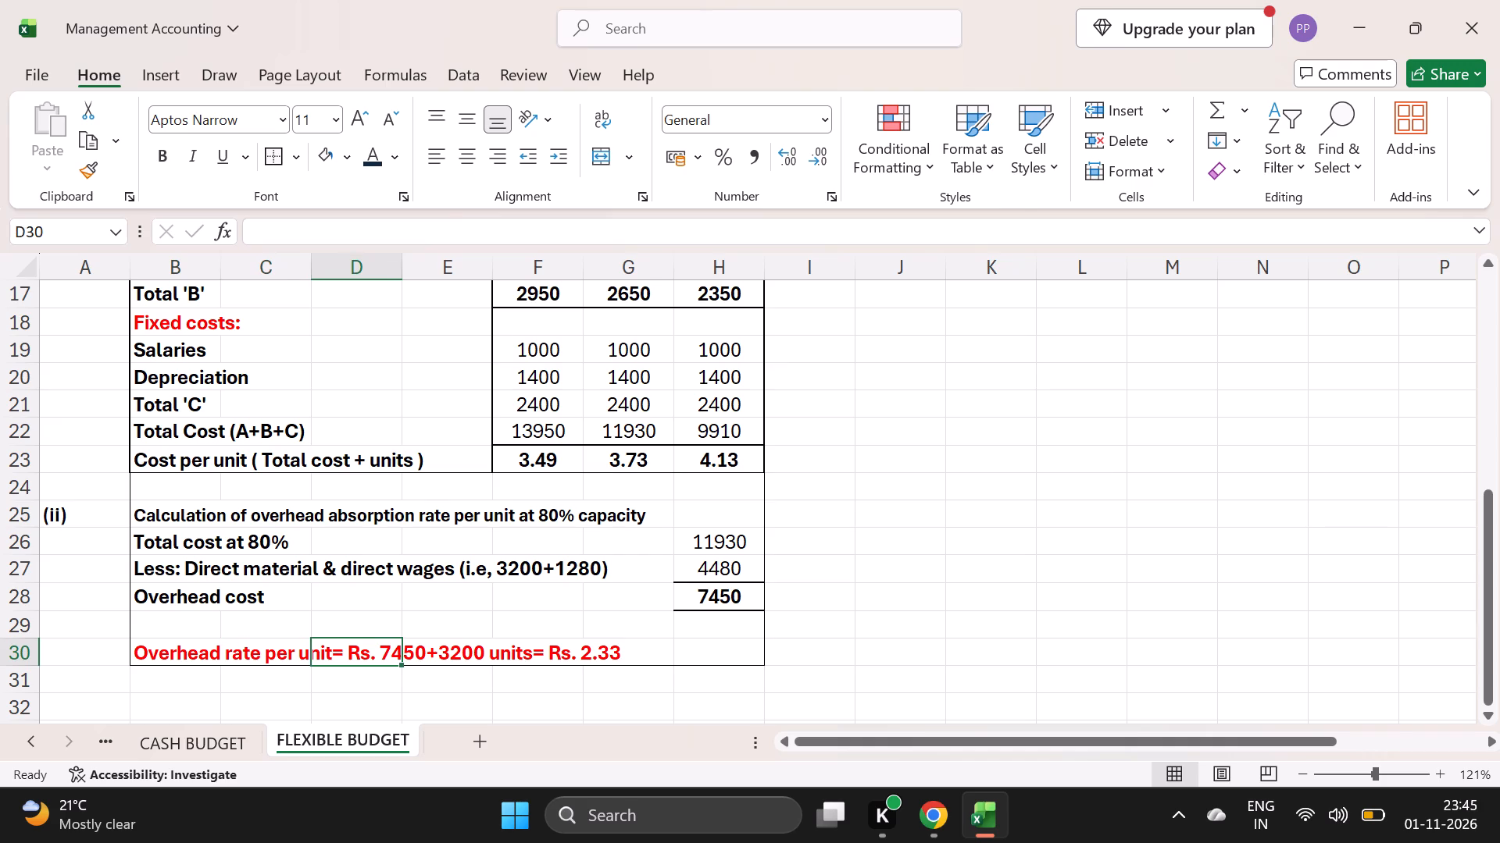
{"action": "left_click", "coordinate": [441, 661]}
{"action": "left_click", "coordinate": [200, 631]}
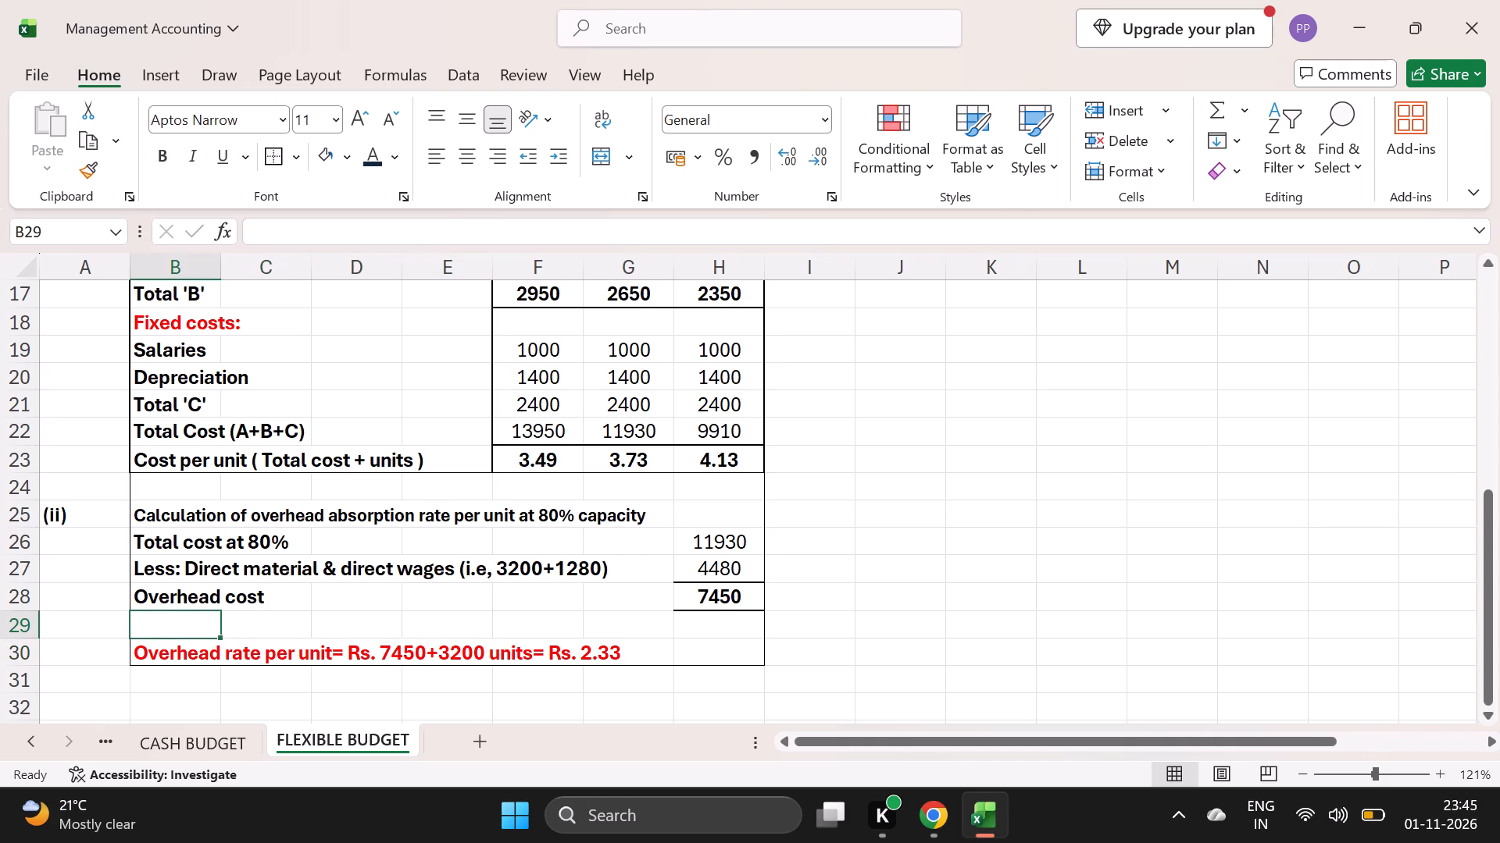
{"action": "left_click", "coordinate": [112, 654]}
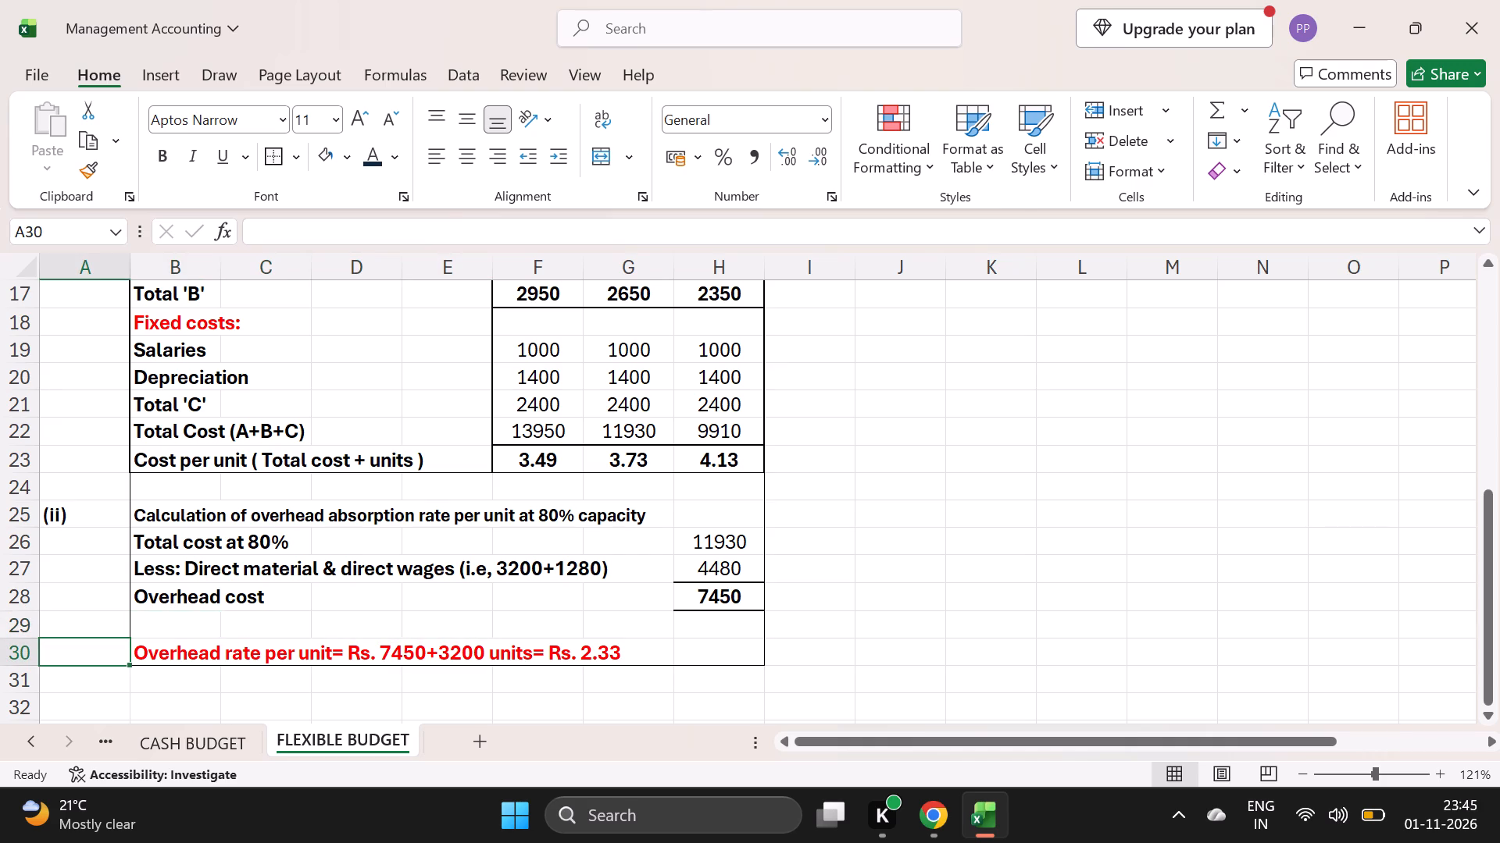
Format the overhead rate per unit line in B30:H30 with a white fill and black font colour.
{"action": "left_click", "coordinate": [141, 655]}
{"action": "left_click_drag", "start_coordinate": [141, 655], "coordinate": [325, 653]}
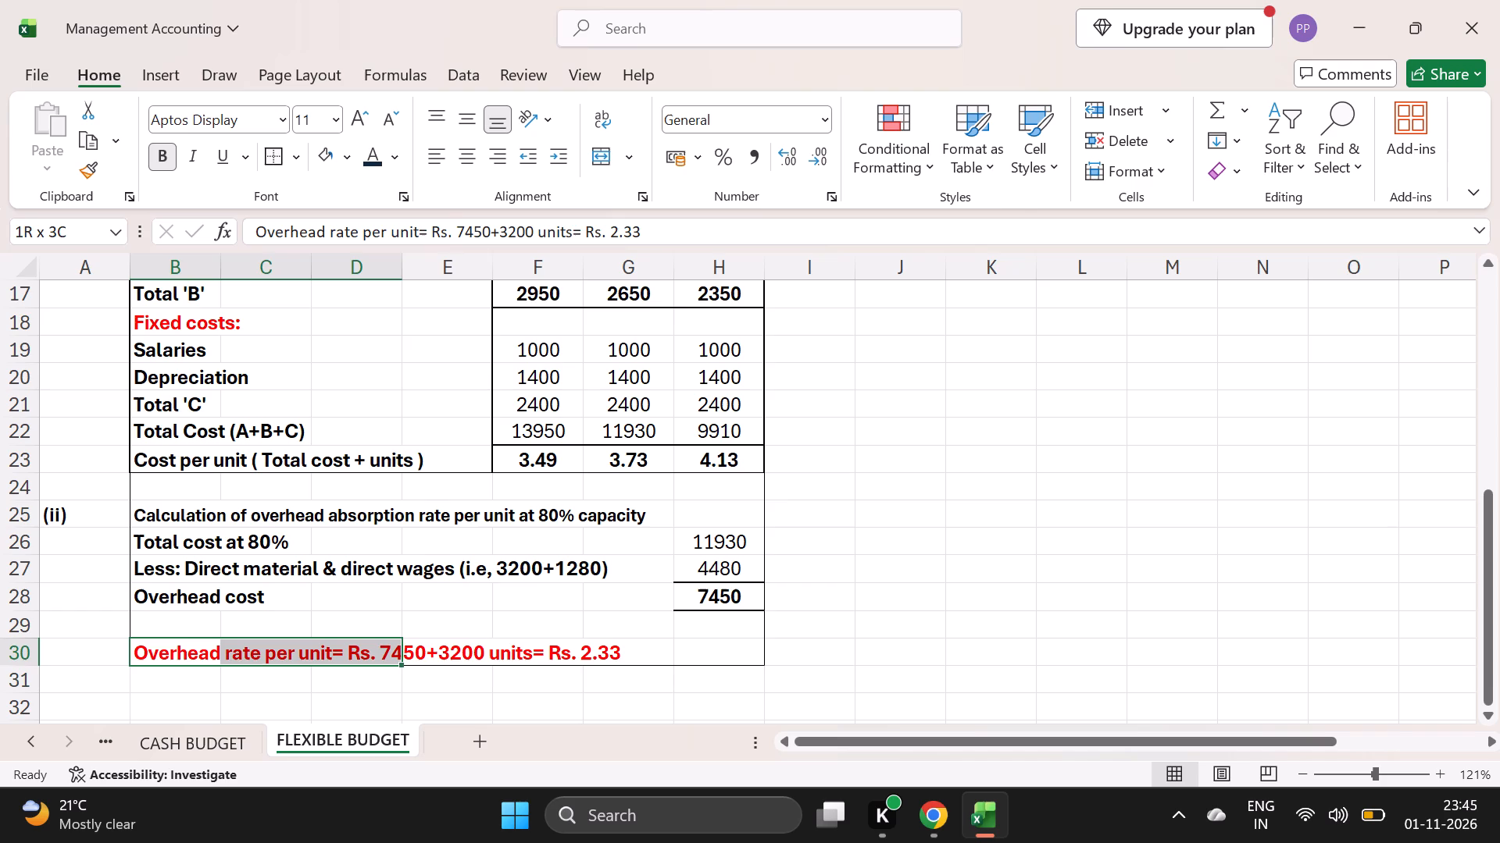
{"action": "left_click_drag", "start_coordinate": [325, 653], "coordinate": [722, 661]}
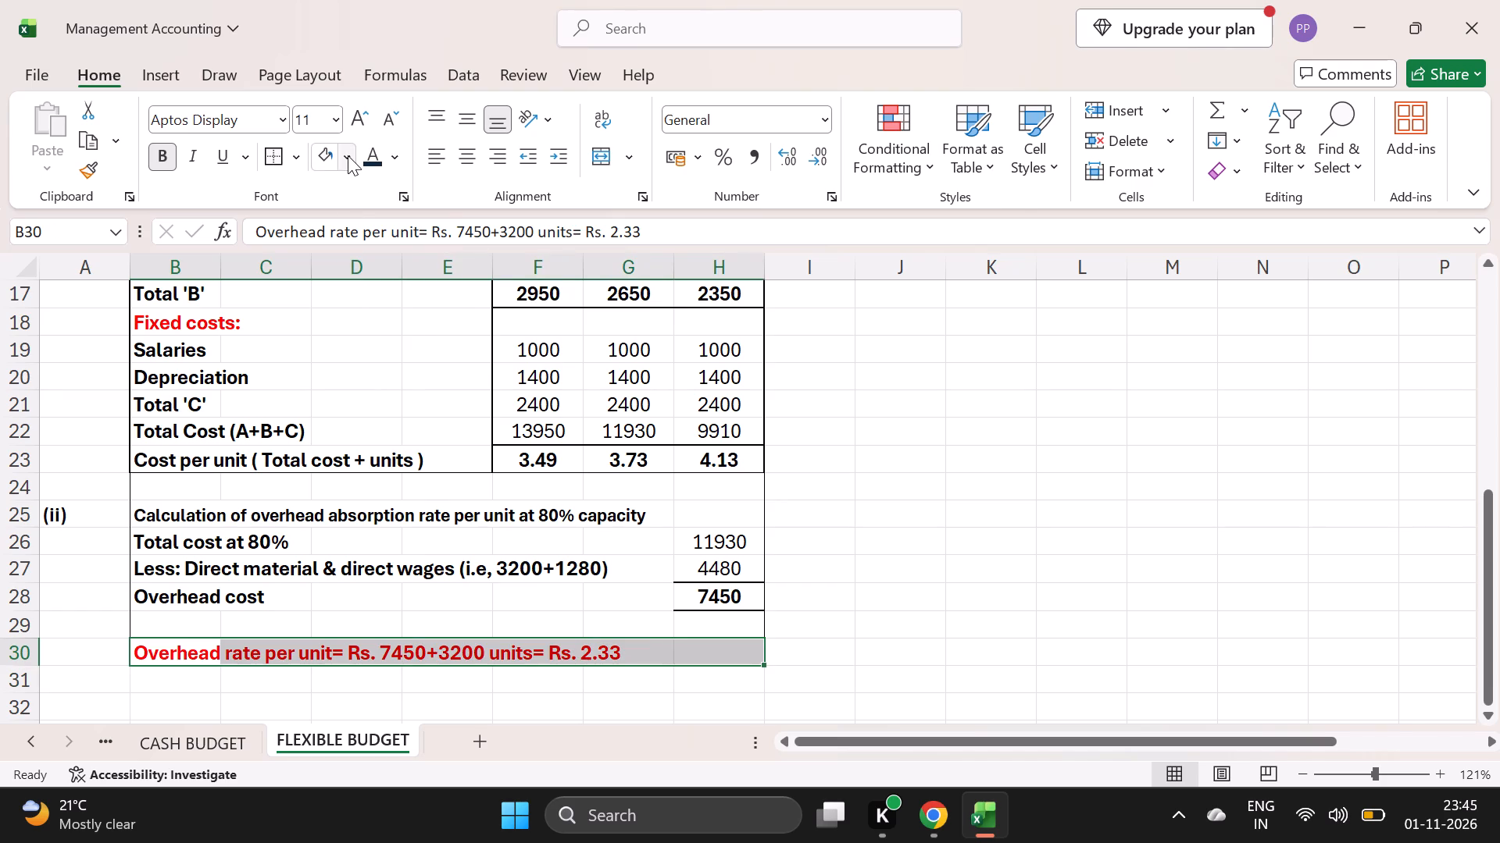
{"action": "left_click", "coordinate": [348, 155]}
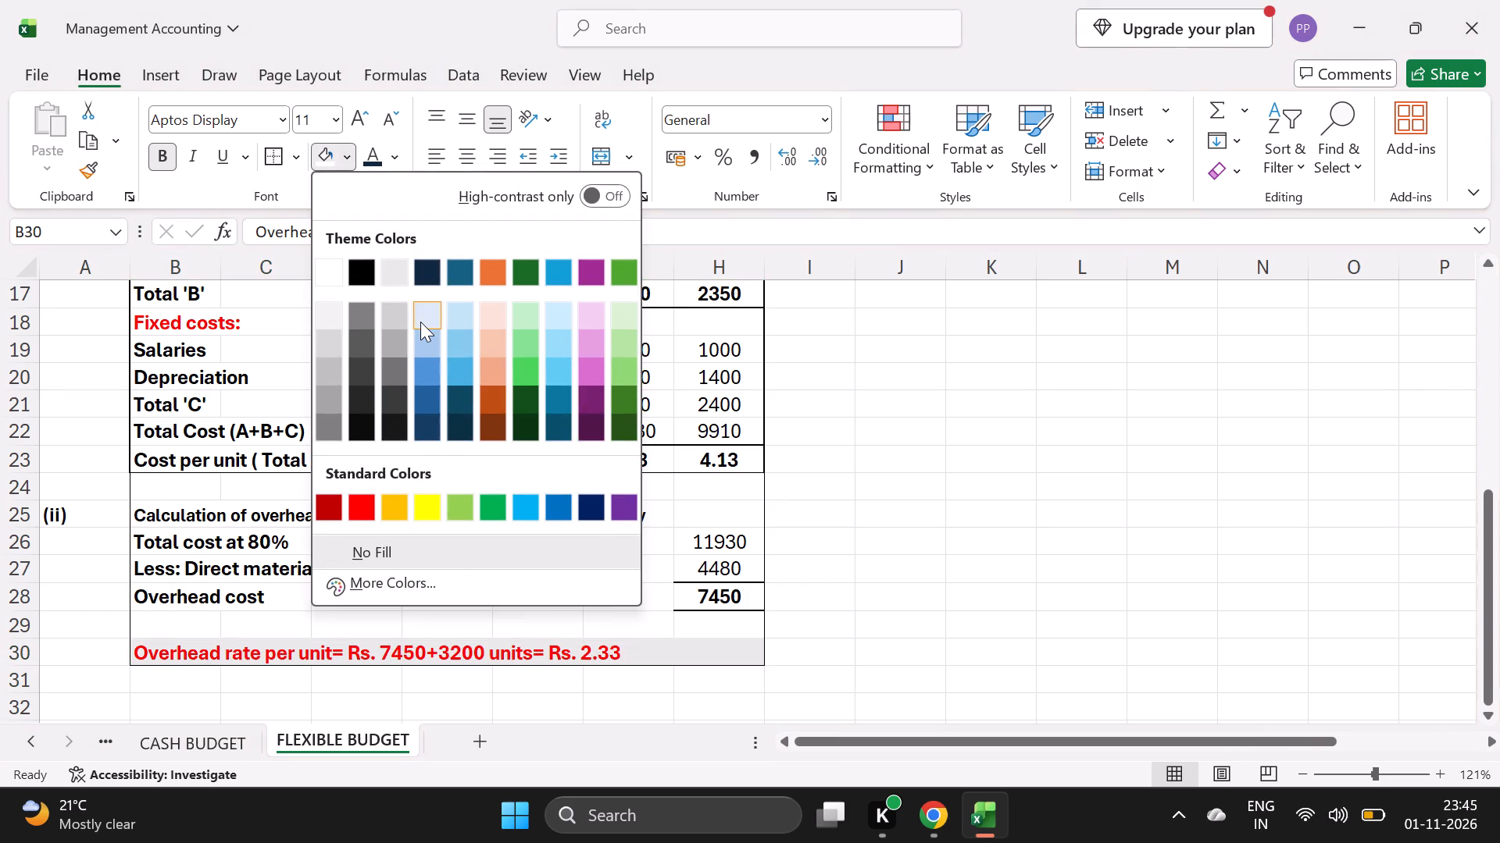
{"action": "left_click", "coordinate": [331, 272]}
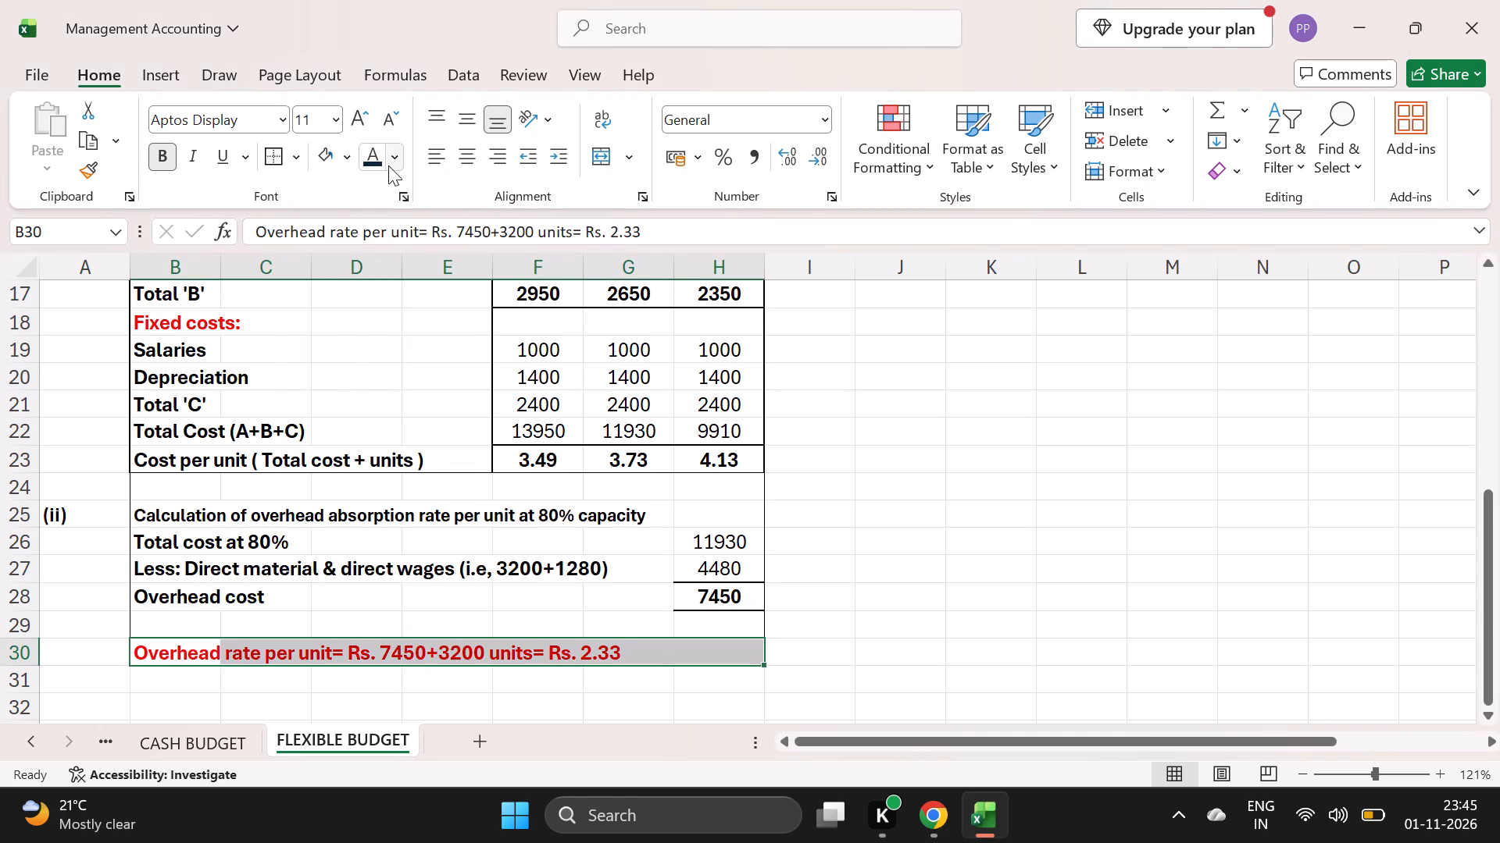
{"action": "left_click", "coordinate": [400, 159]}
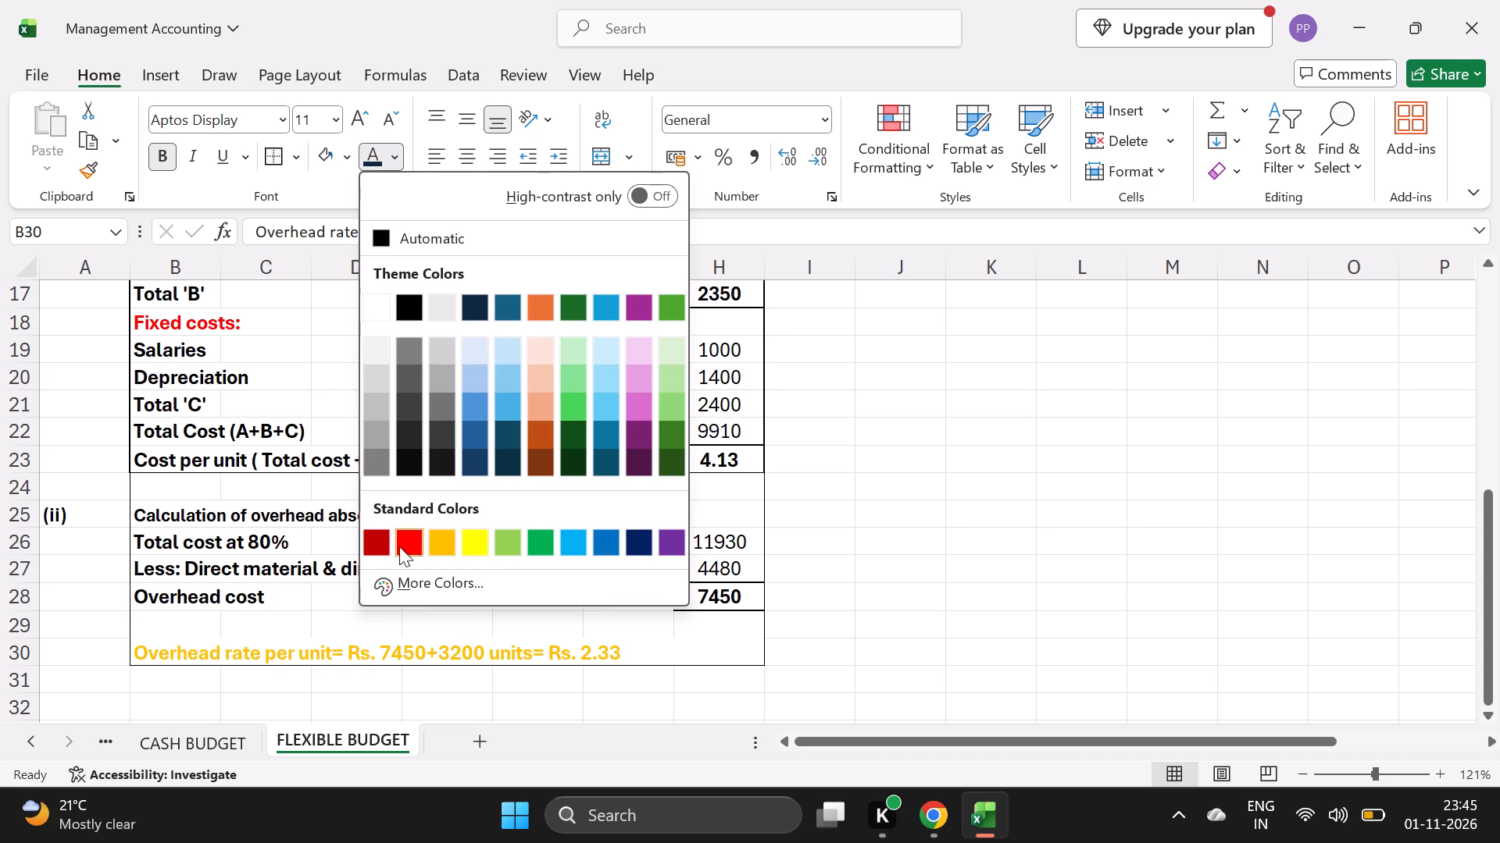
{"action": "left_click", "coordinate": [412, 304]}
Set the font colour of the Variable costs heading in B7:C7 to the standard dark blue.
{"action": "scroll", "coordinate": [459, 421], "scroll_direction": "up", "scroll_amount": 1}
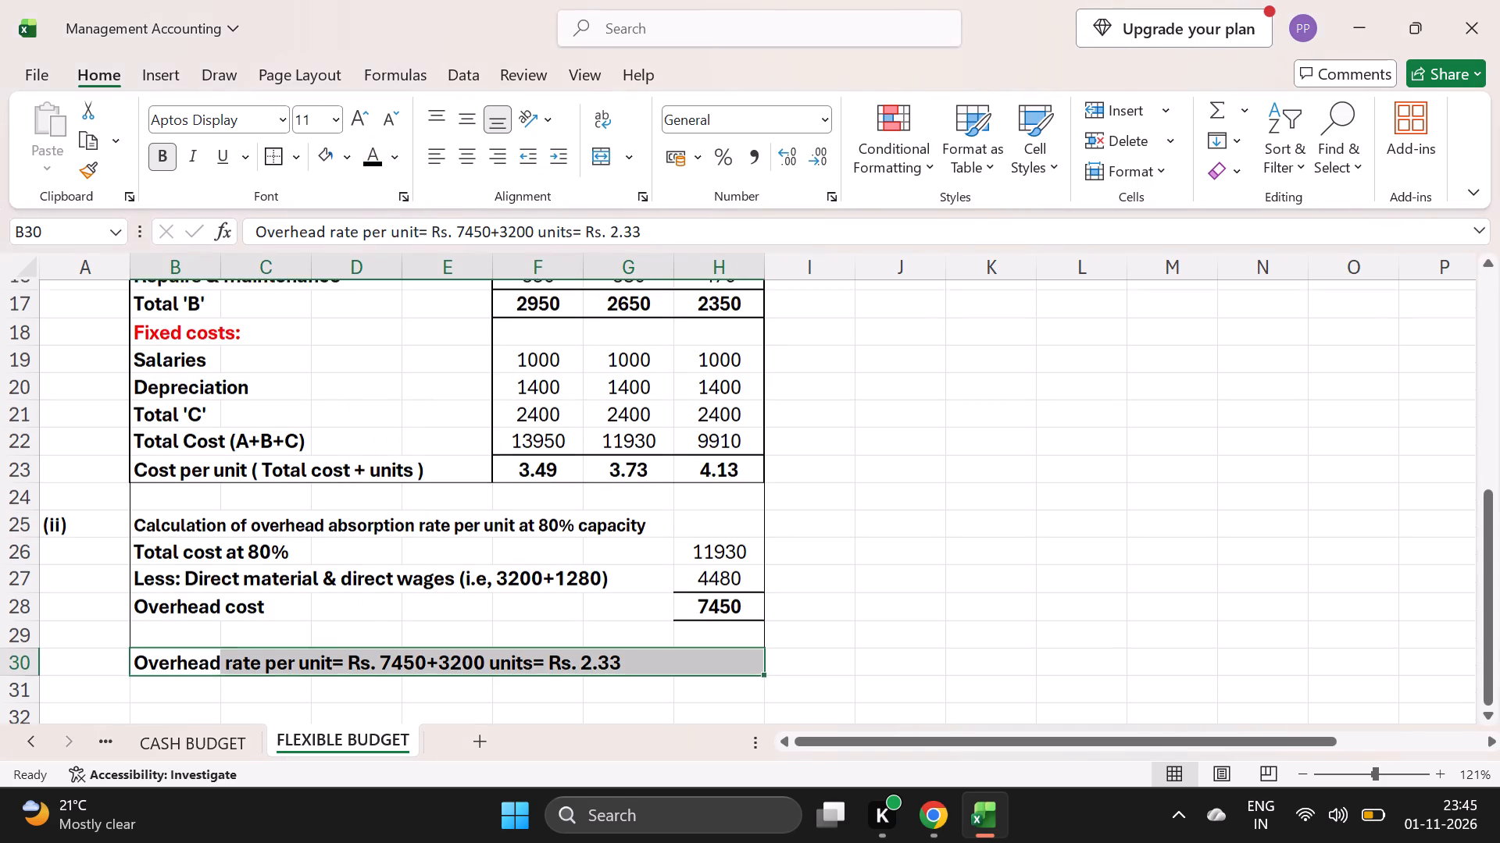
{"action": "scroll", "coordinate": [459, 421], "scroll_direction": "up", "scroll_amount": 1}
{"action": "scroll", "coordinate": [303, 399], "scroll_direction": "up", "scroll_amount": 1}
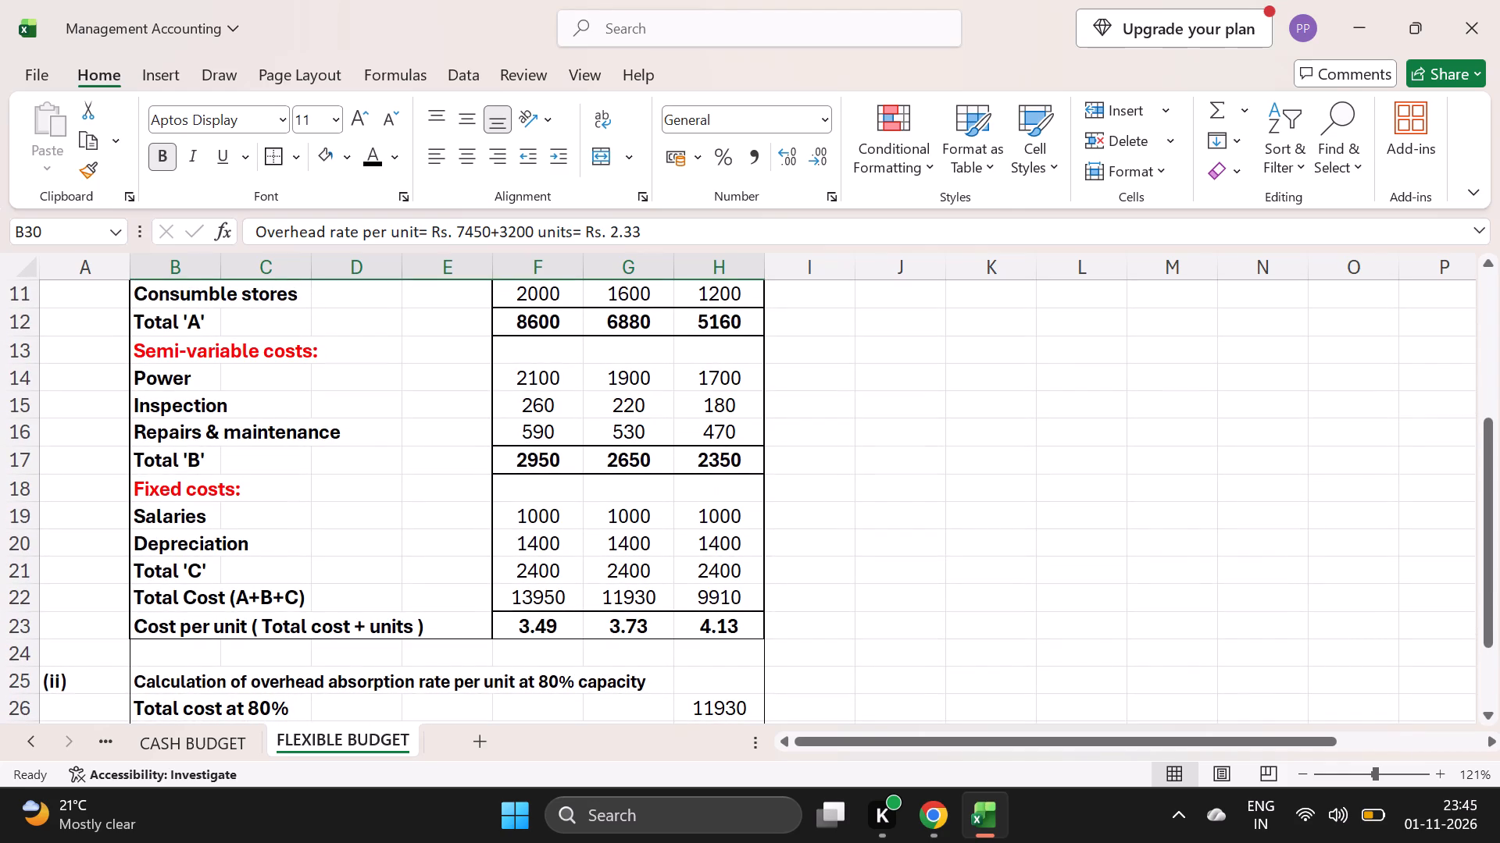
{"action": "scroll", "coordinate": [242, 486], "scroll_direction": "up", "scroll_amount": 2}
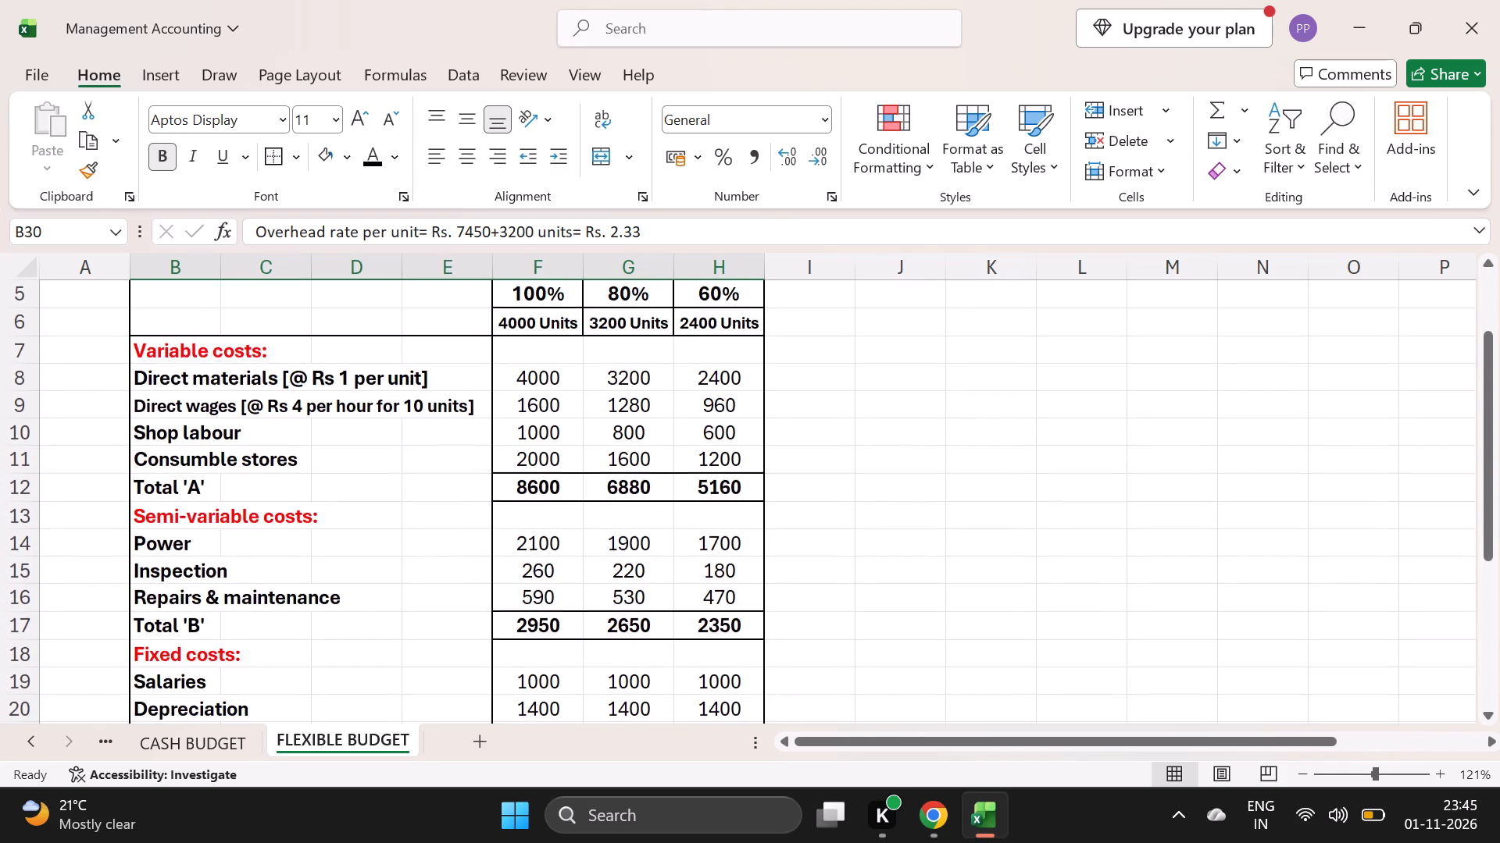
{"action": "left_click", "coordinate": [219, 353]}
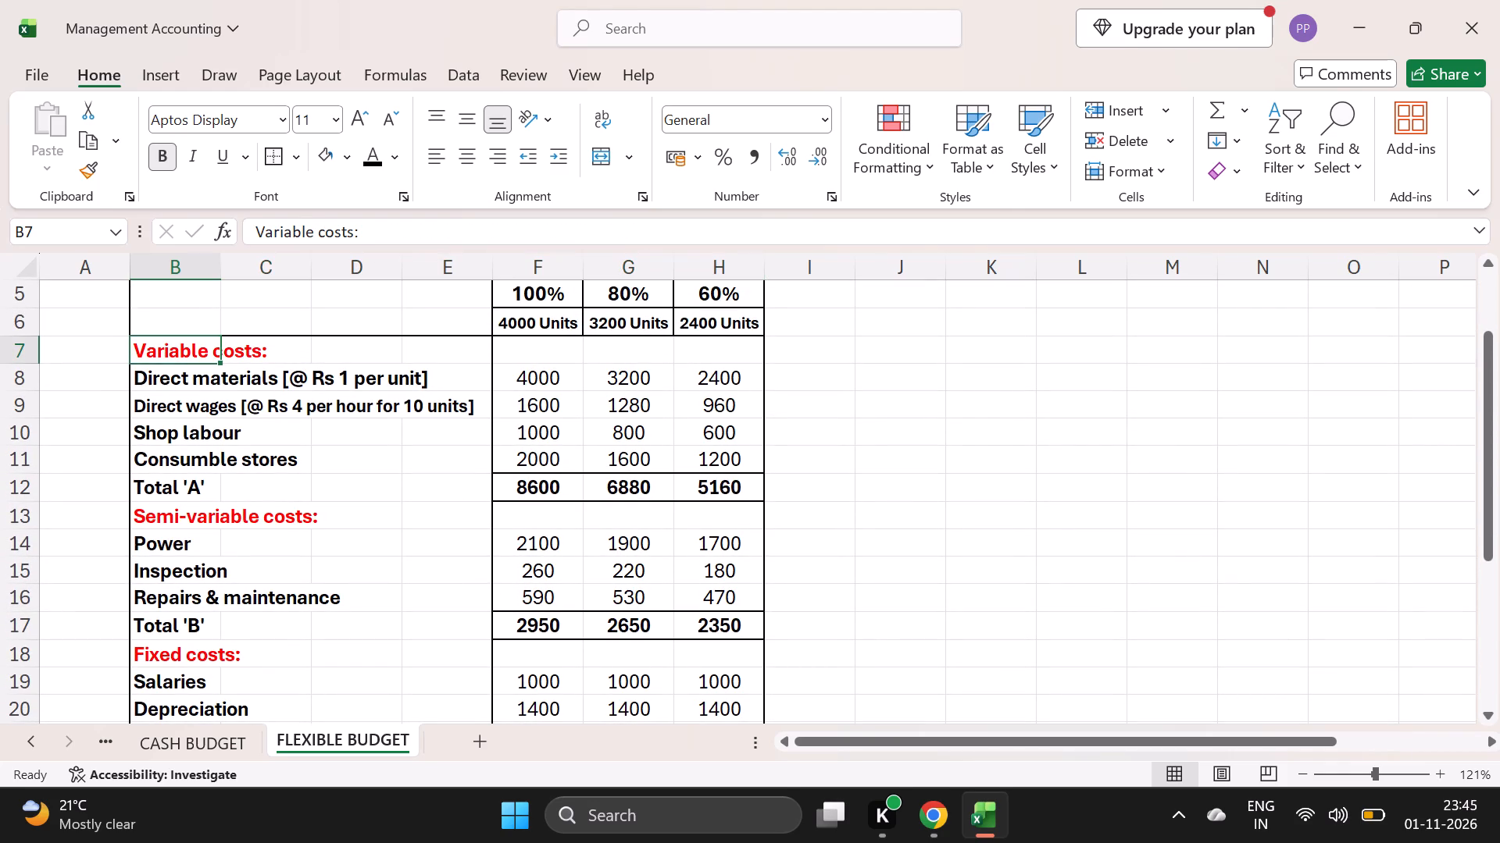
{"action": "left_click", "coordinate": [186, 347]}
{"action": "left_click_drag", "start_coordinate": [186, 347], "coordinate": [268, 357]}
{"action": "left_click", "coordinate": [398, 162]}
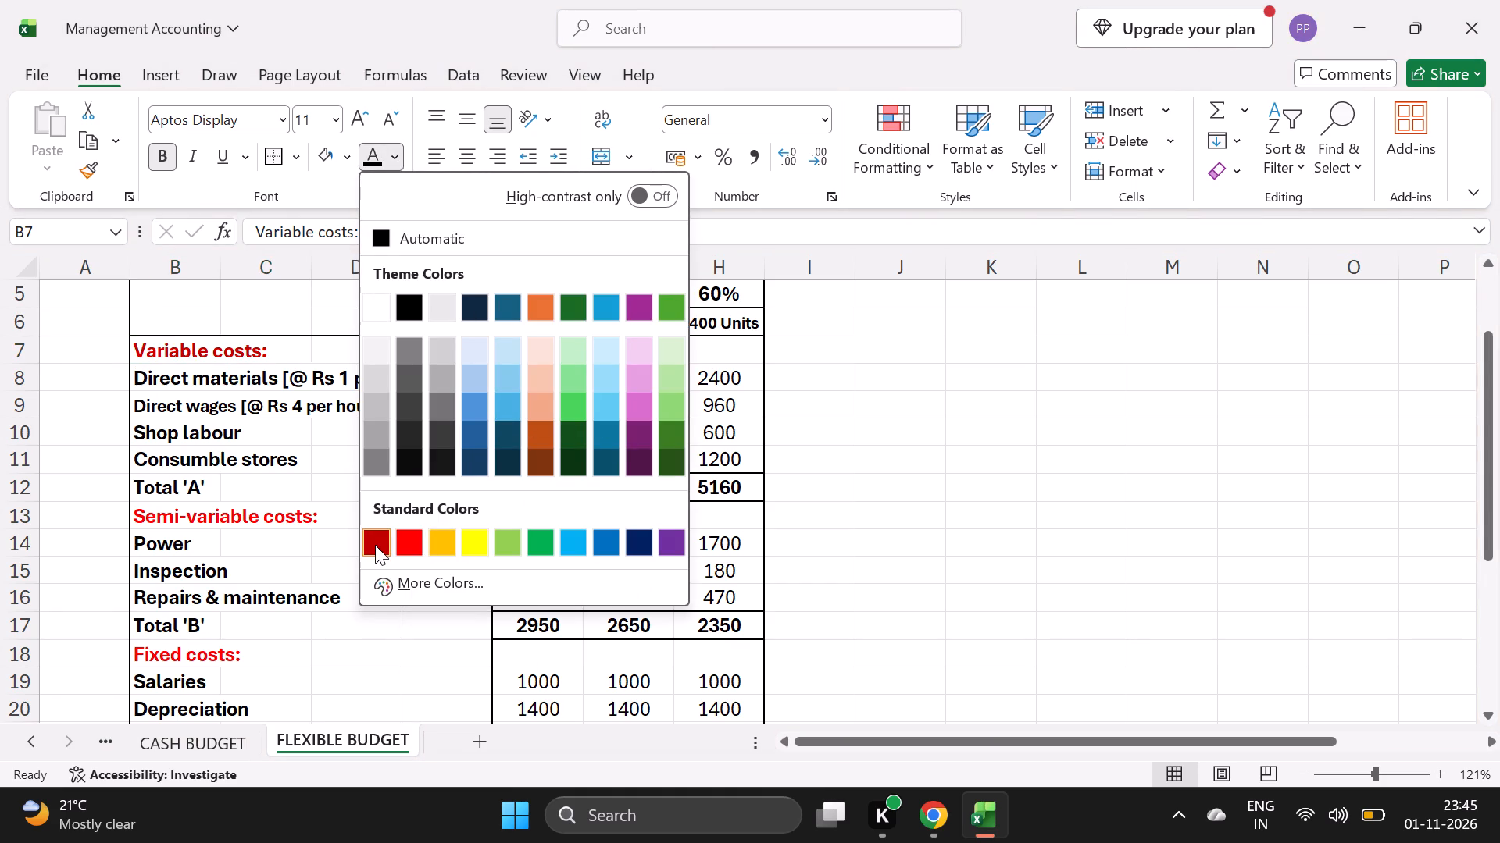
{"action": "left_click", "coordinate": [632, 538]}
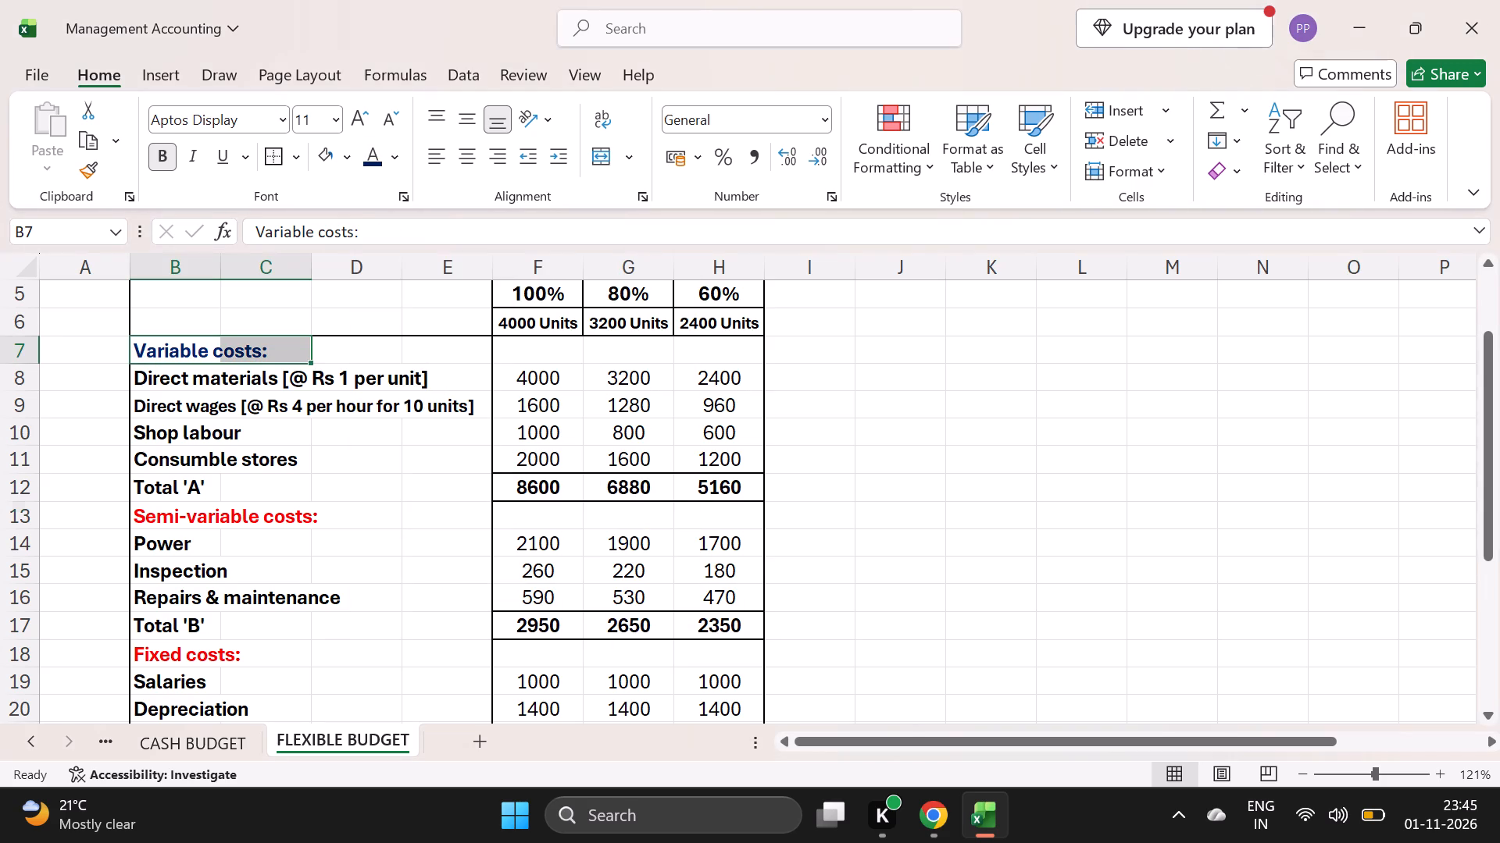
Set the font colour of the Semi-variable costs heading in B13:D13 and the Fixed costs heading in B18:C18 to dark blue.
{"action": "left_click", "coordinate": [185, 510]}
{"action": "left_click_drag", "start_coordinate": [185, 510], "coordinate": [284, 527]}
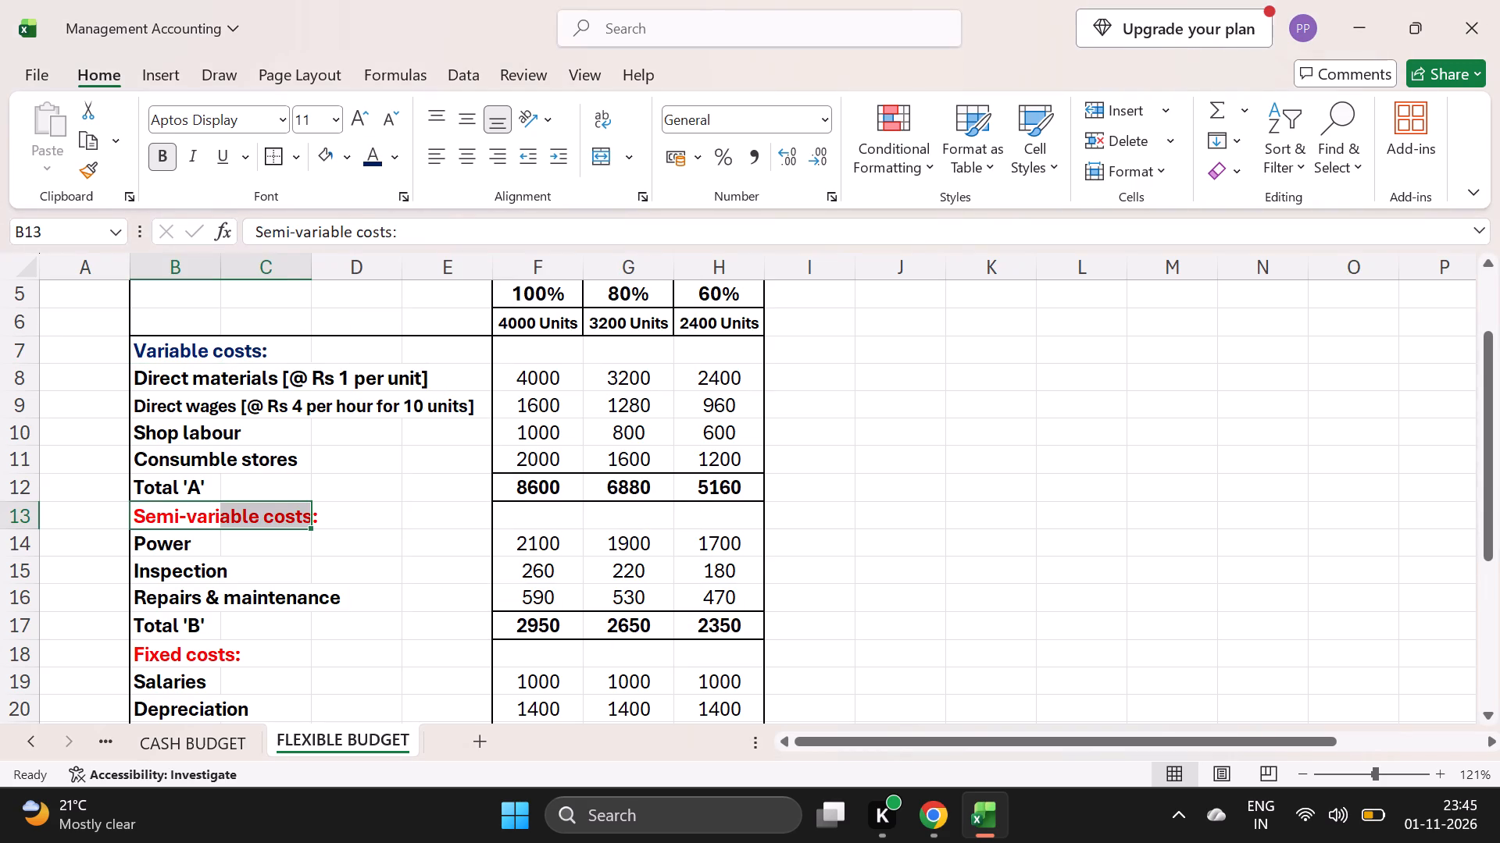
{"action": "left_click_drag", "start_coordinate": [284, 527], "coordinate": [319, 527]}
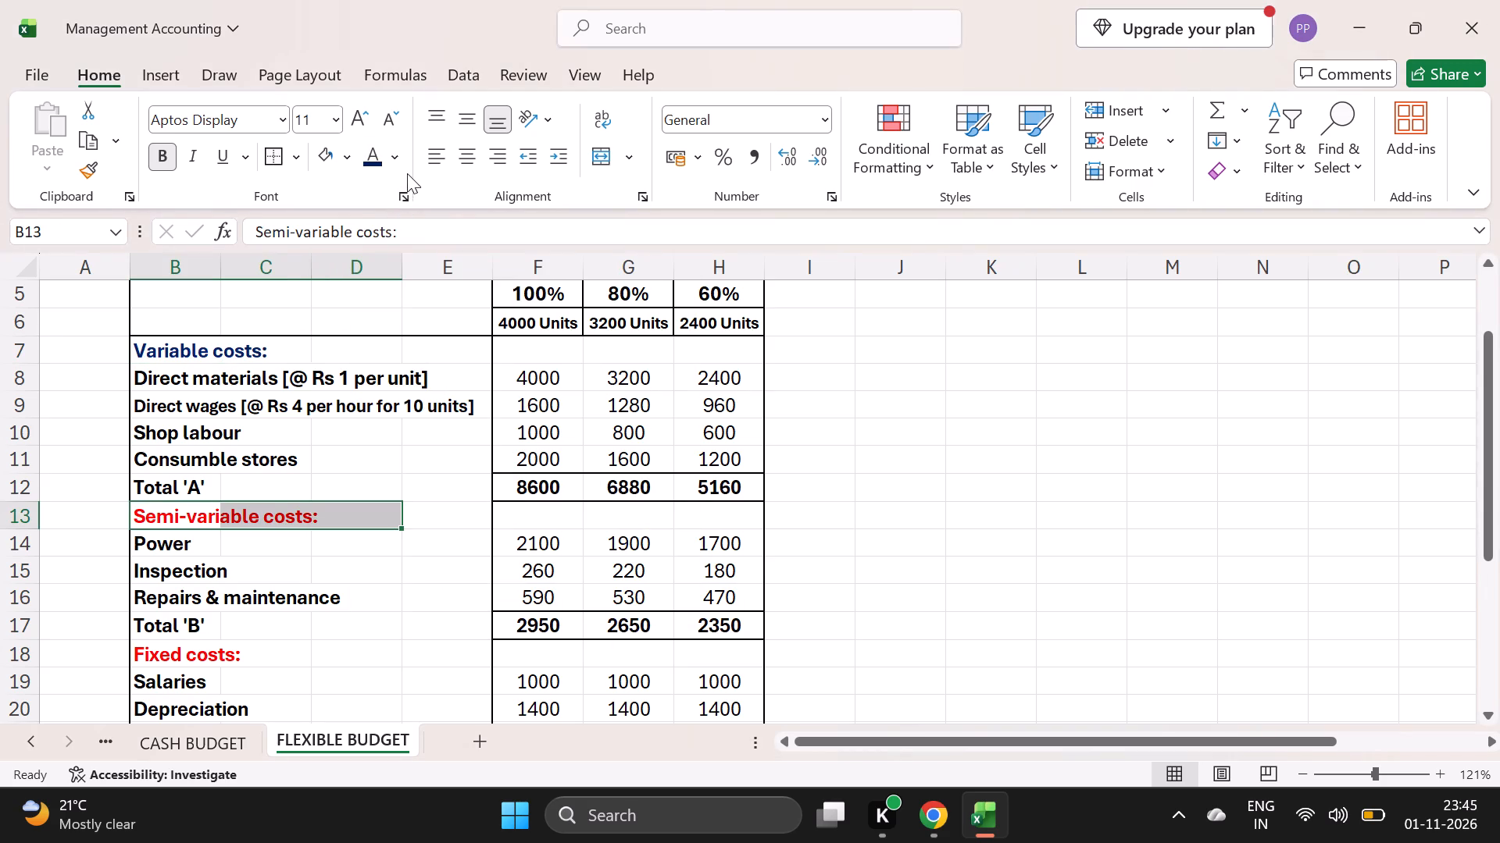
{"action": "left_click", "coordinate": [380, 162]}
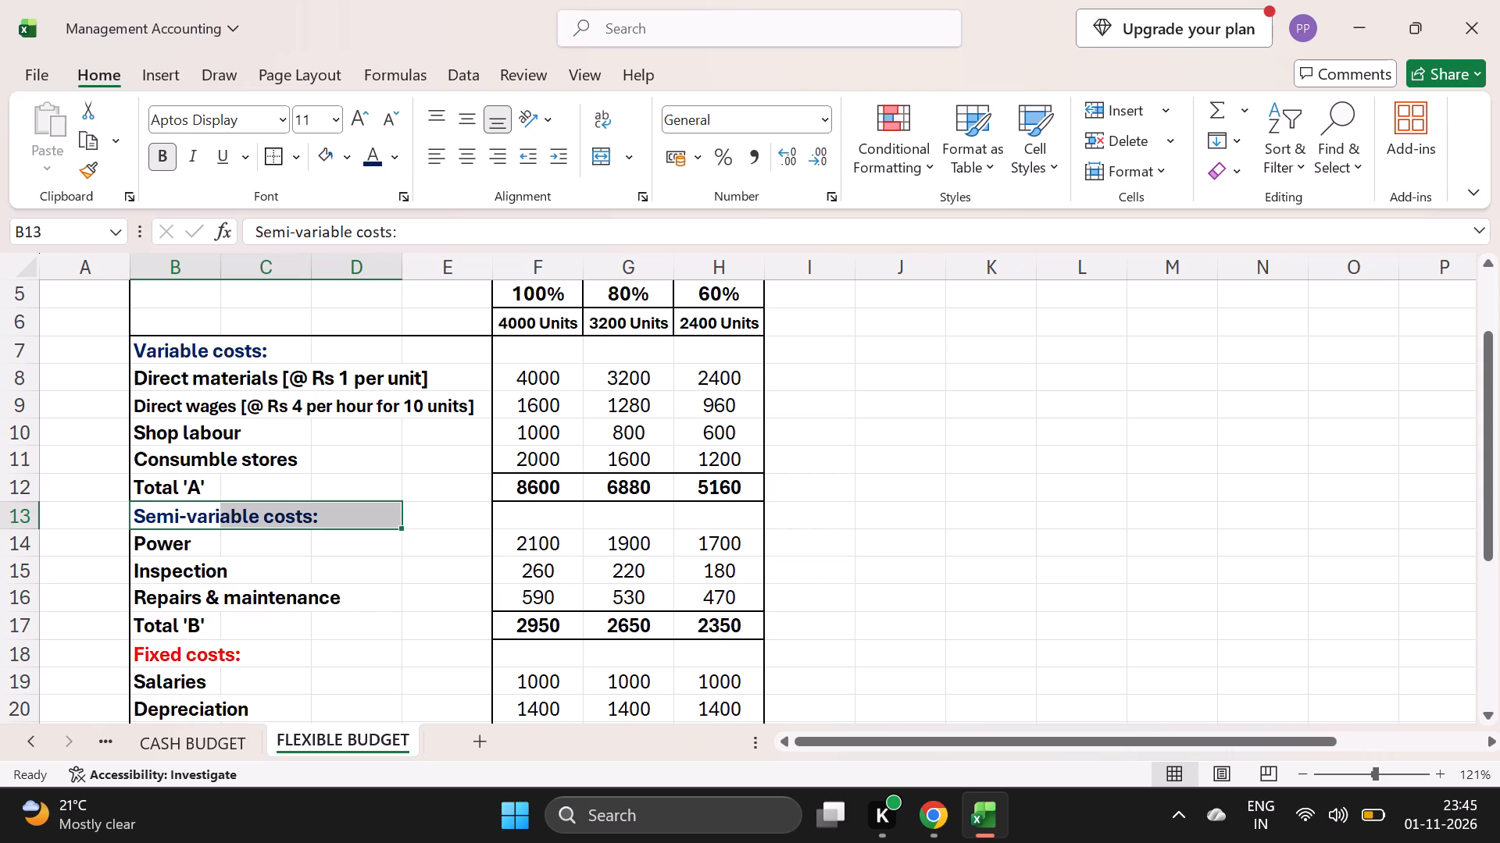
{"action": "left_click_drag", "start_coordinate": [151, 657], "coordinate": [239, 659]}
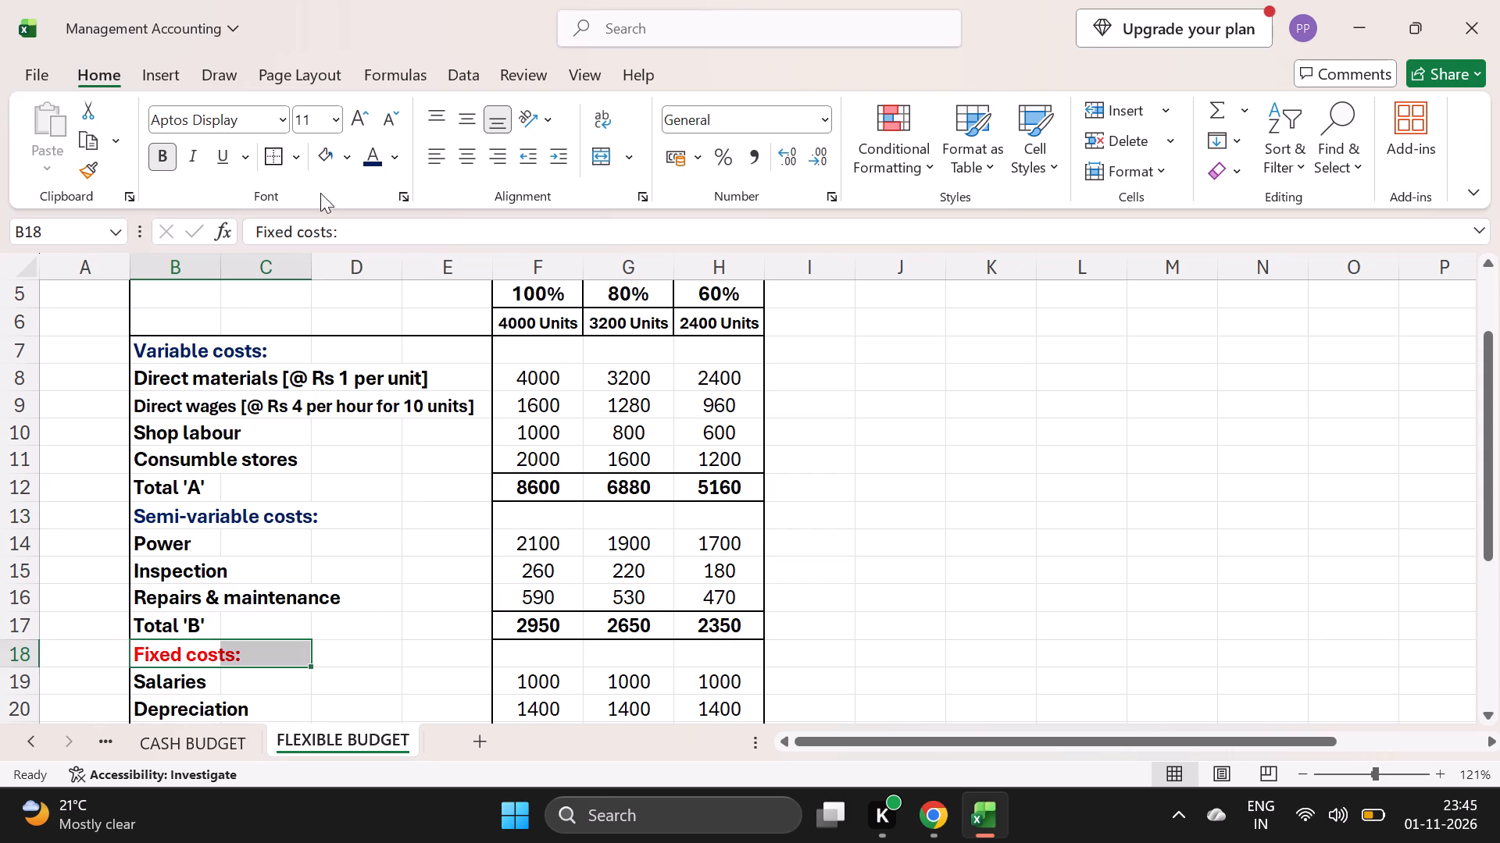
{"action": "left_click", "coordinate": [365, 166]}
Review the layout of the FLEXIBLE BUDGET sheet and the cash budget table on the CASH BUDGET sheet.
{"action": "scroll", "coordinate": [350, 478], "scroll_direction": "up", "scroll_amount": 1}
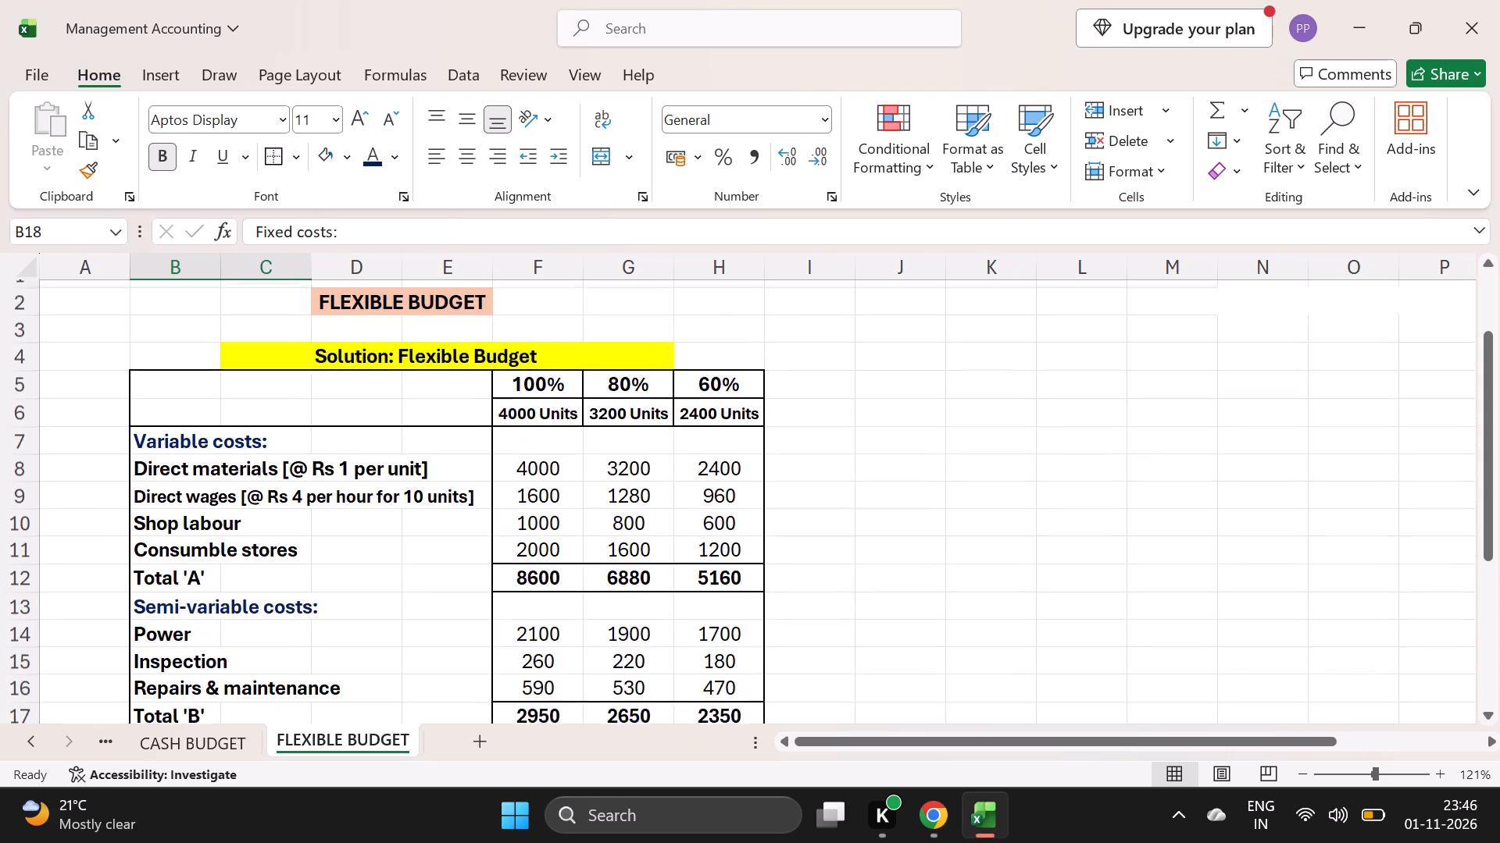
{"action": "scroll", "coordinate": [350, 478], "scroll_direction": "up", "scroll_amount": 1}
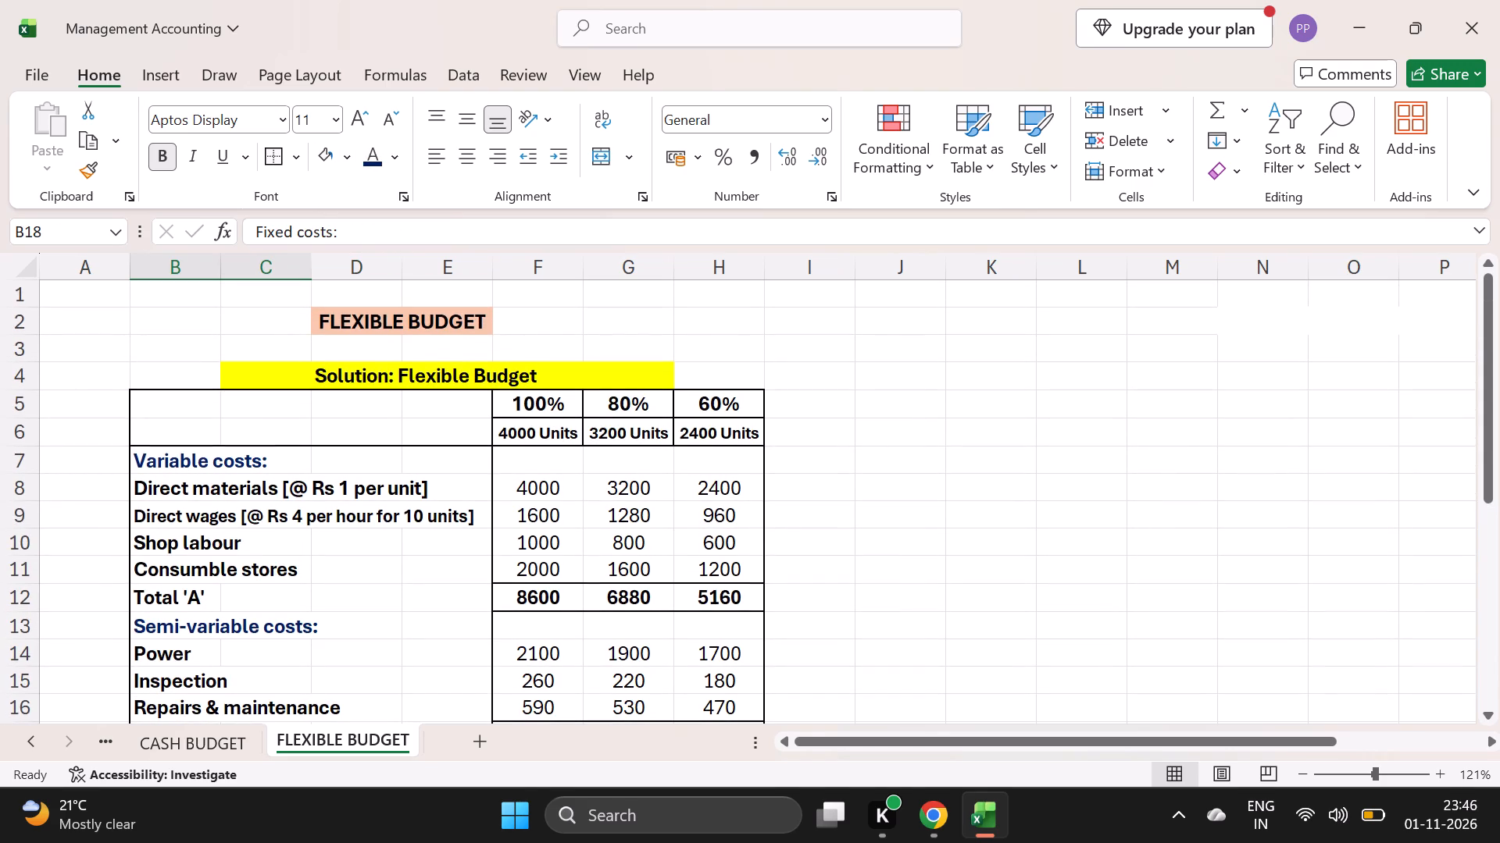
{"action": "left_click", "coordinate": [201, 744]}
{"action": "left_click", "coordinate": [305, 750]}
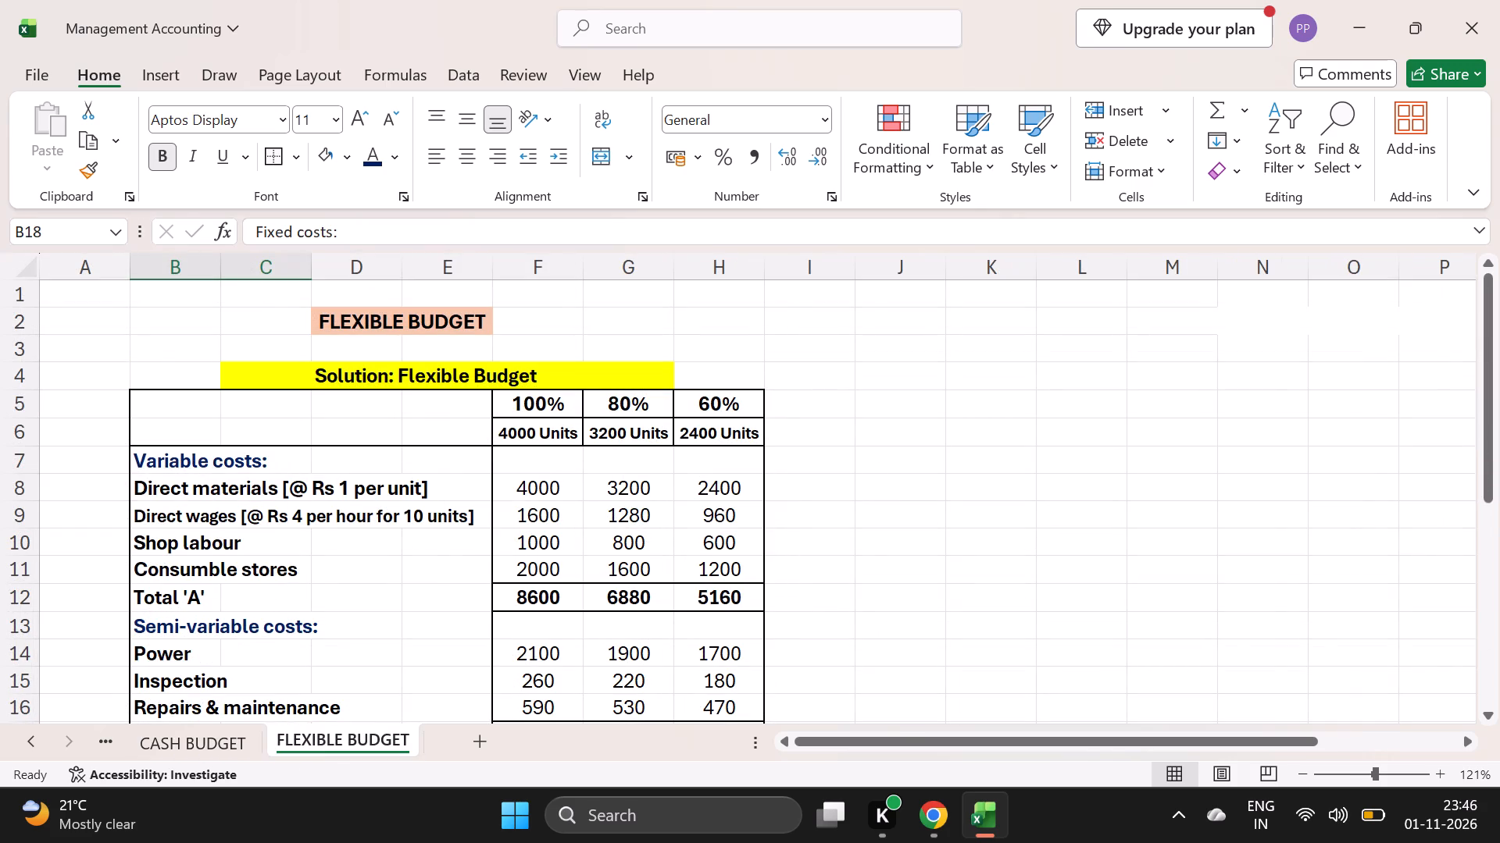
{"action": "scroll", "coordinate": [235, 375], "scroll_direction": "up", "scroll_amount": 1}
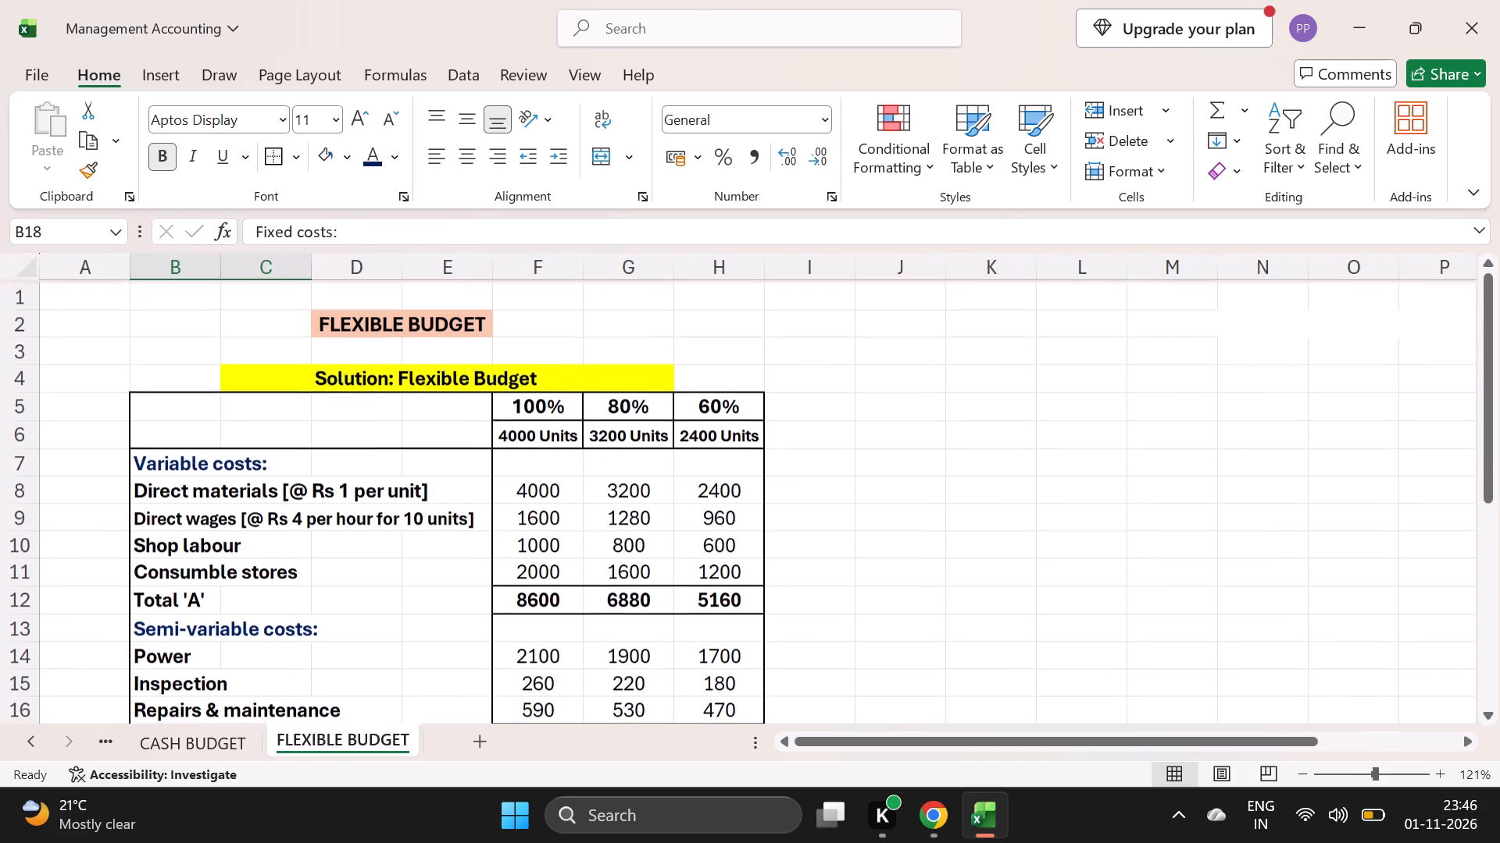
{"action": "scroll", "coordinate": [317, 482], "scroll_direction": "down", "scroll_amount": 3}
{"action": "scroll", "coordinate": [317, 482], "scroll_direction": "up", "scroll_amount": 1}
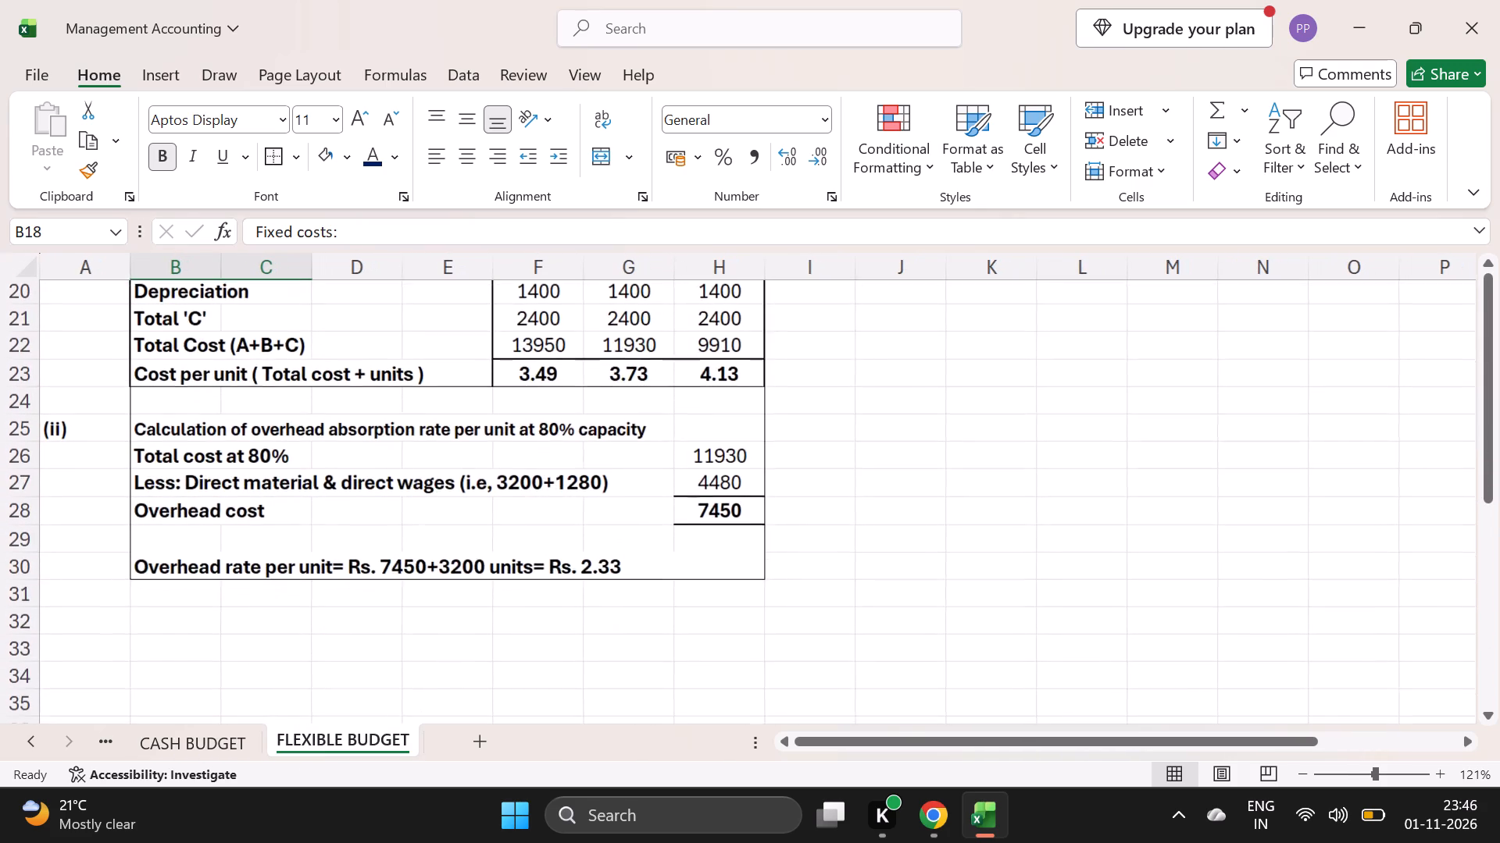
{"action": "scroll", "coordinate": [317, 482], "scroll_direction": "up", "scroll_amount": 1}
{"action": "left_click", "coordinate": [164, 756]}
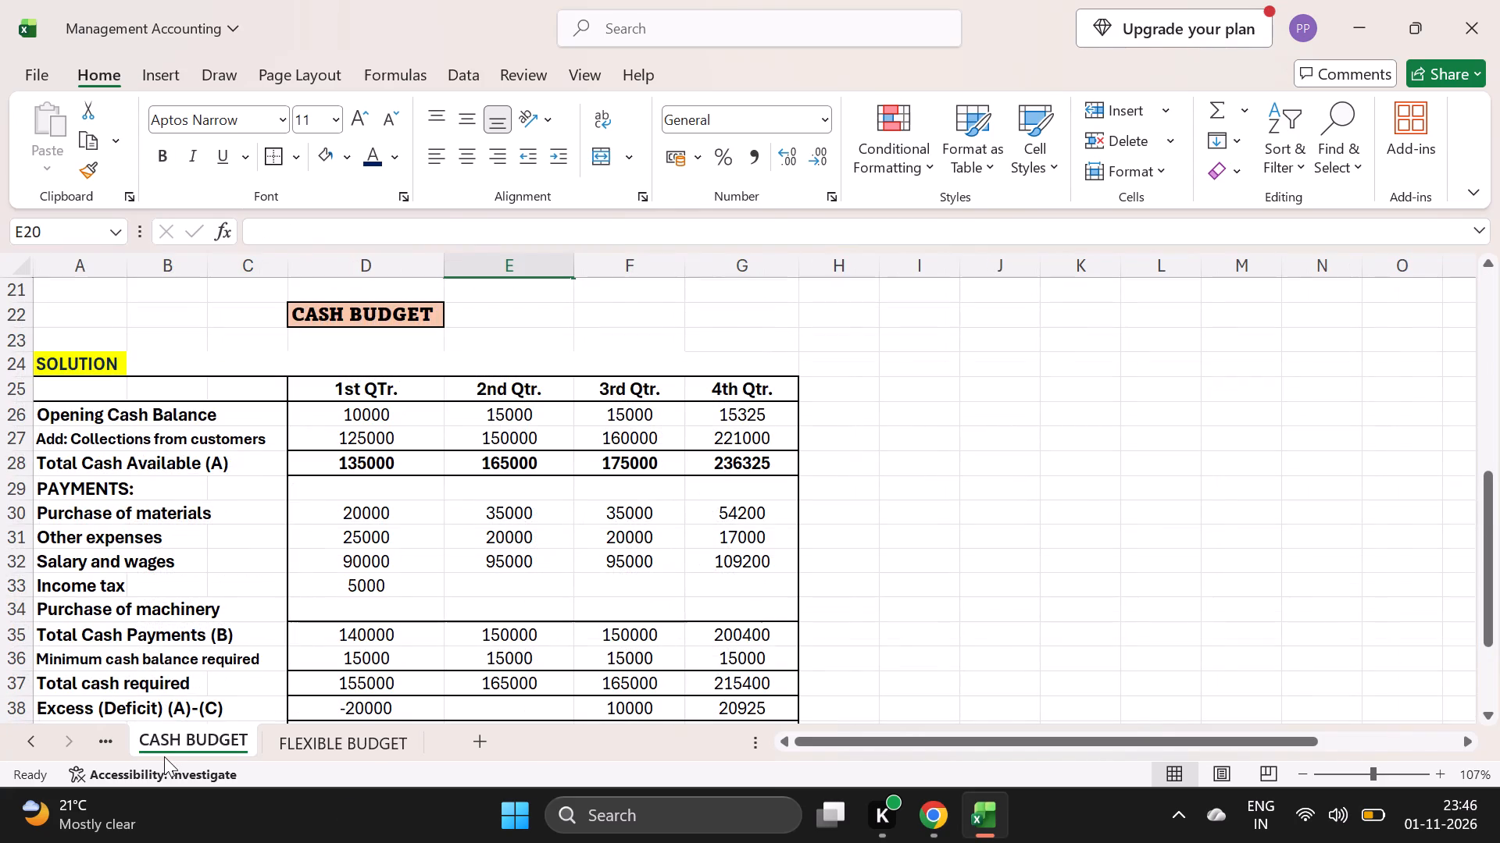
{"action": "scroll", "coordinate": [316, 653], "scroll_direction": "right", "scroll_amount": 2}
{"action": "scroll", "coordinate": [316, 653], "scroll_direction": "down", "scroll_amount": 1}
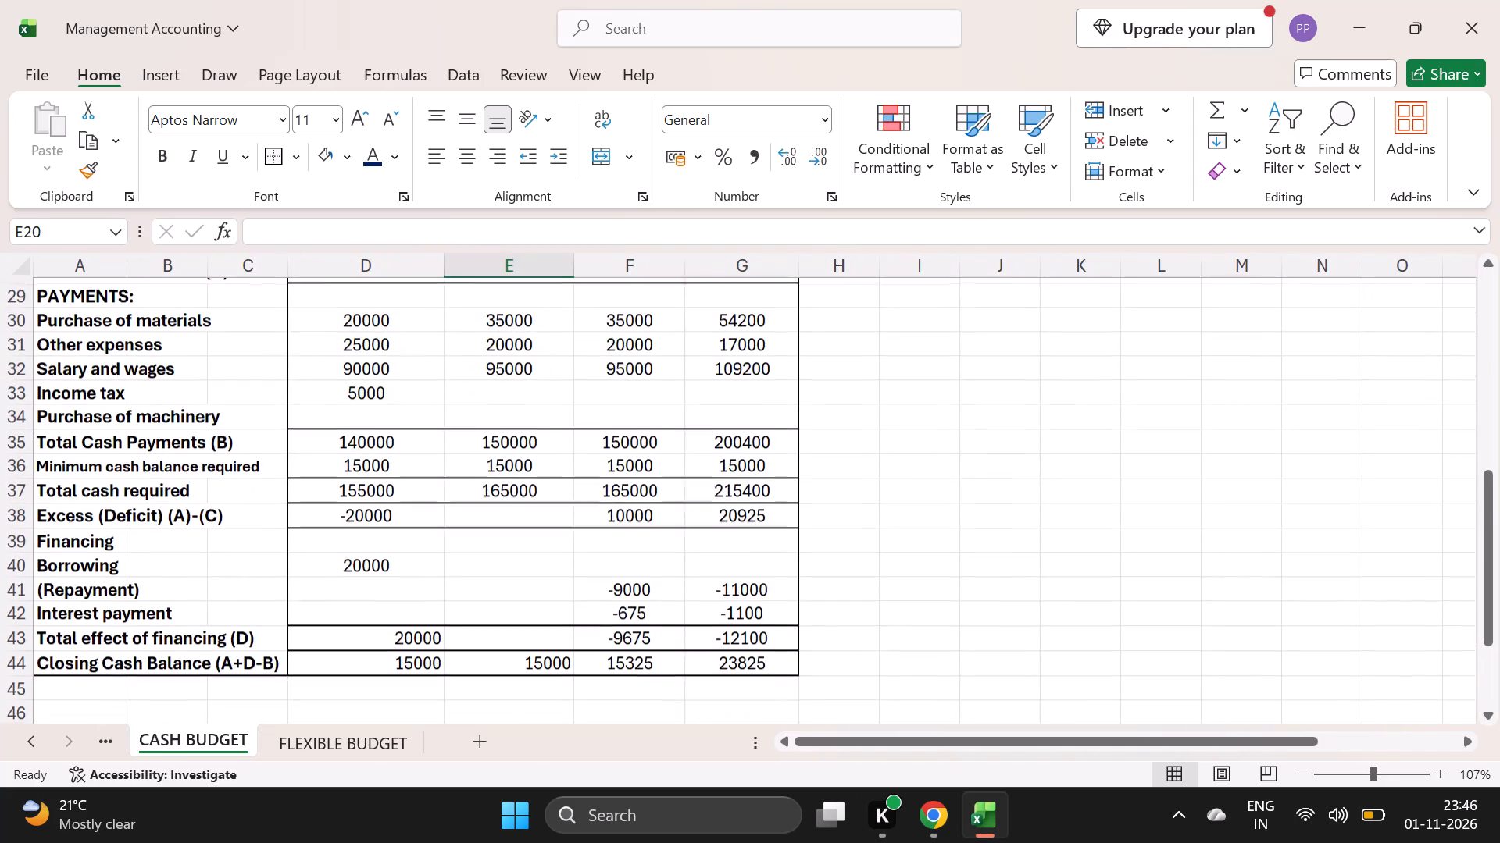
Delete the scanned problem picture from the RAW MATERIAL PURCHASE BUDGET sheet.
{"action": "left_click", "coordinate": [105, 743]}
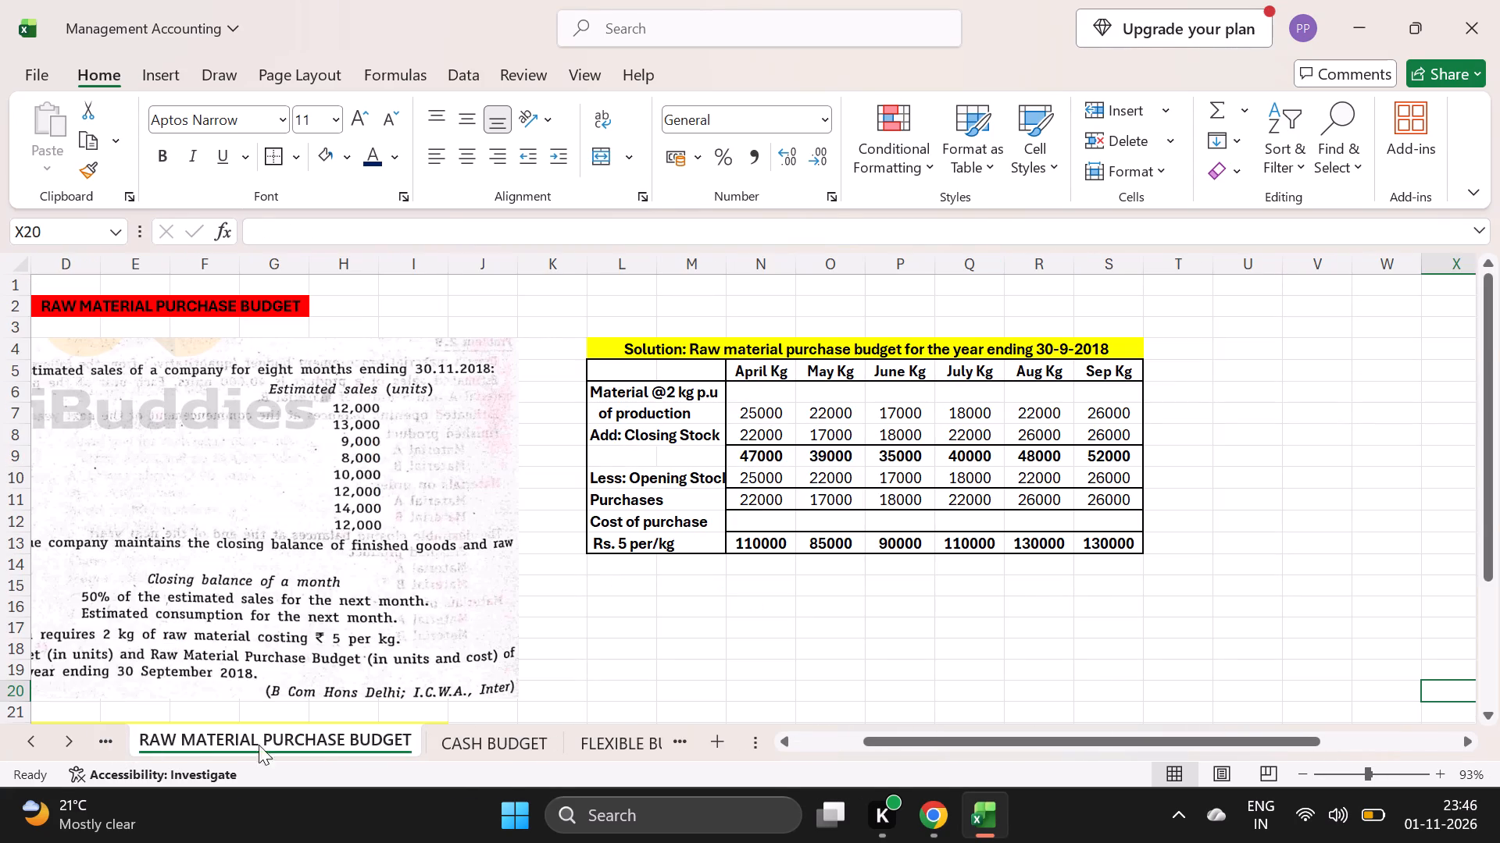
{"action": "left_click", "coordinate": [288, 485]}
{"action": "key", "text": "ctrl+Delete"}
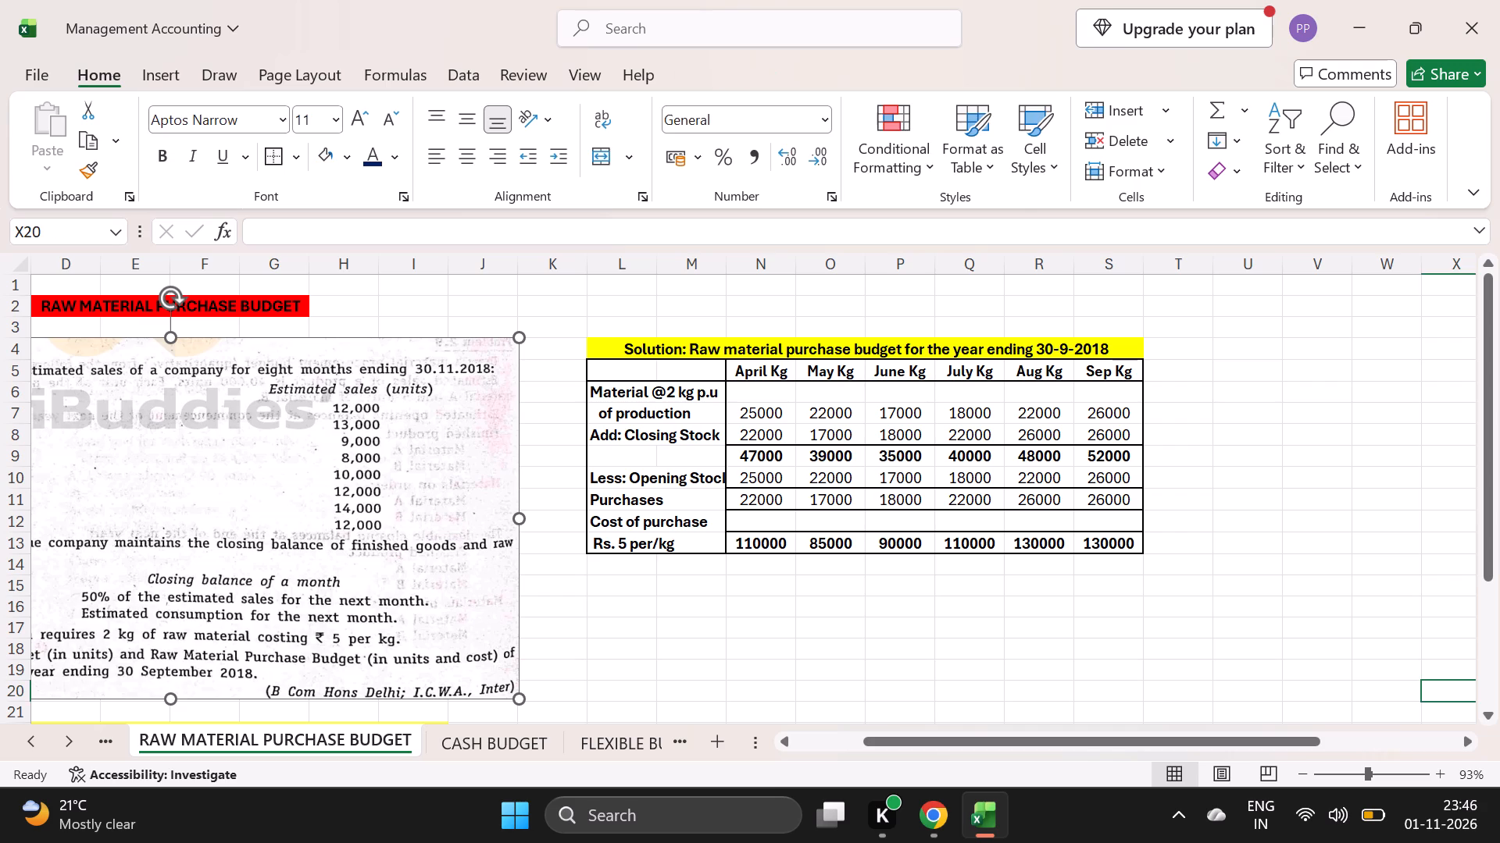
Copy the raw material purchase budget solution table from L4:S13 and paste it at A4, below the sheet title.
{"action": "scroll", "coordinate": [288, 485], "scroll_direction": "right", "scroll_amount": 3}
{"action": "scroll", "coordinate": [288, 485], "scroll_direction": "down", "scroll_amount": 3}
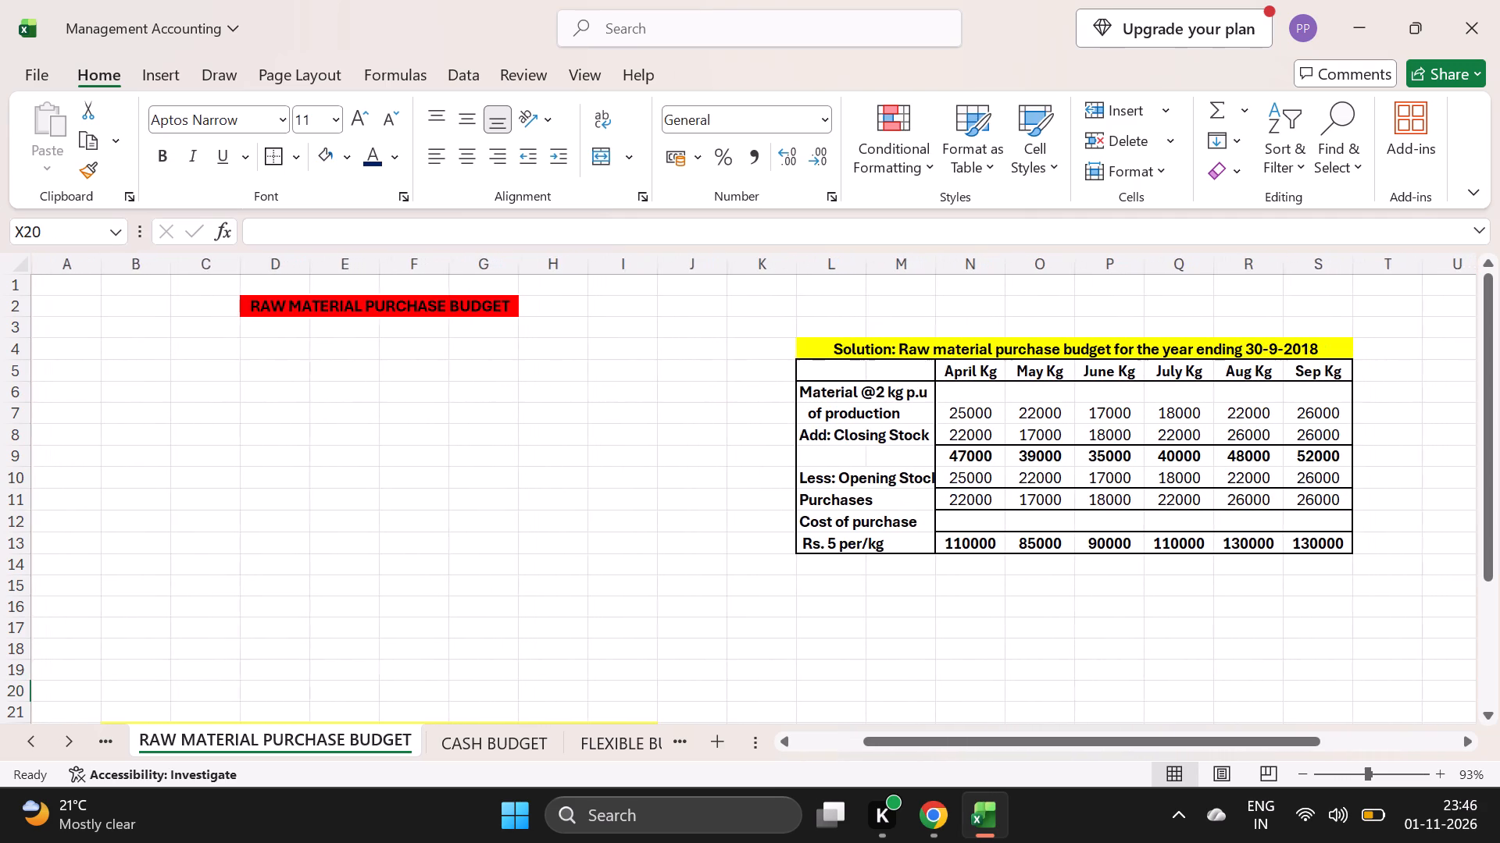
{"action": "scroll", "coordinate": [288, 485], "scroll_direction": "down", "scroll_amount": 4}
{"action": "scroll", "coordinate": [288, 485], "scroll_direction": "up", "scroll_amount": 2}
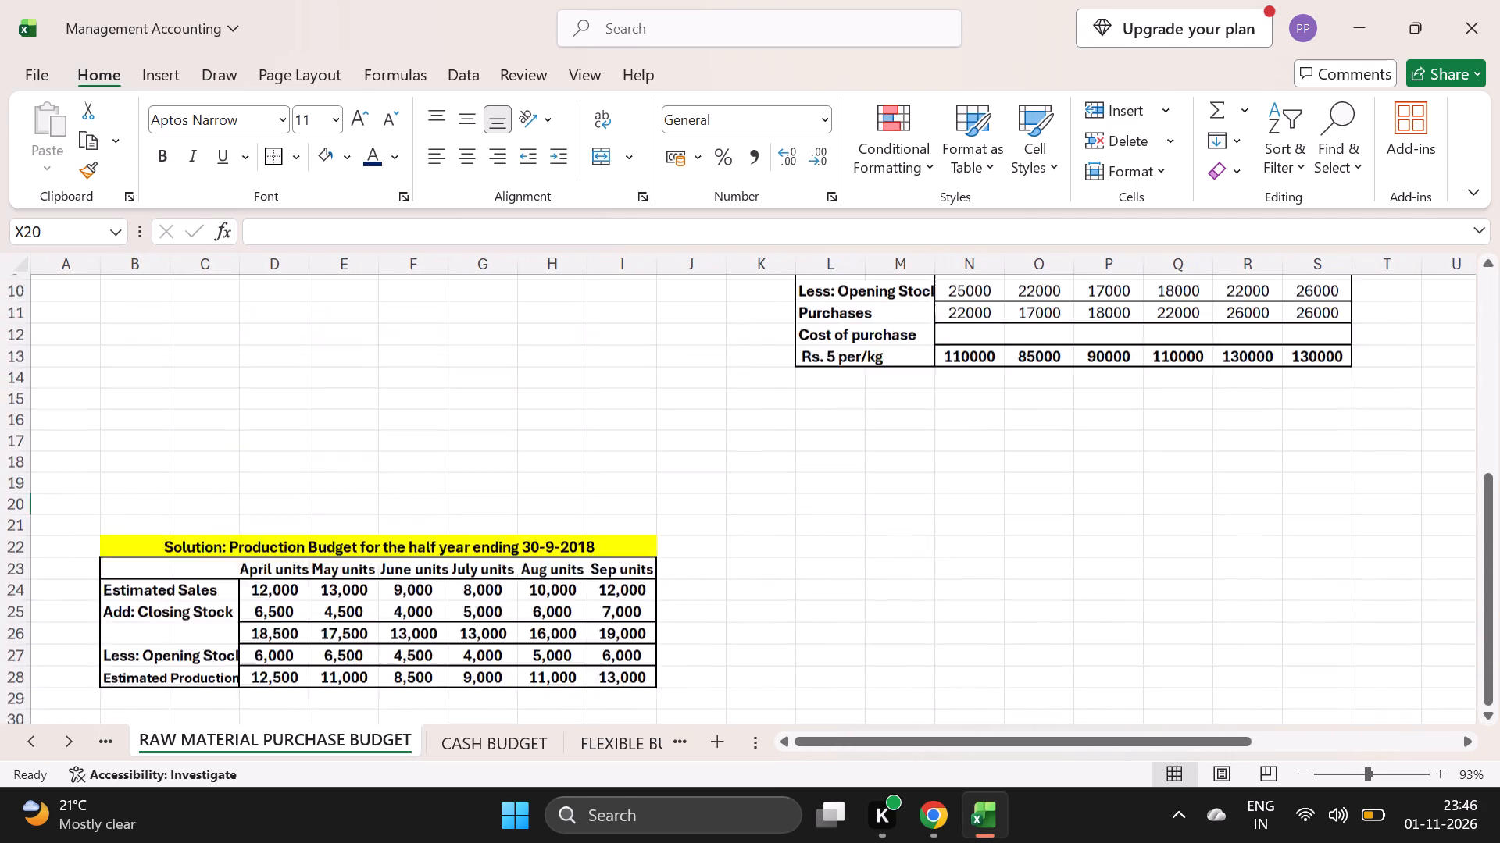
{"action": "scroll", "coordinate": [288, 485], "scroll_direction": "up", "scroll_amount": 2}
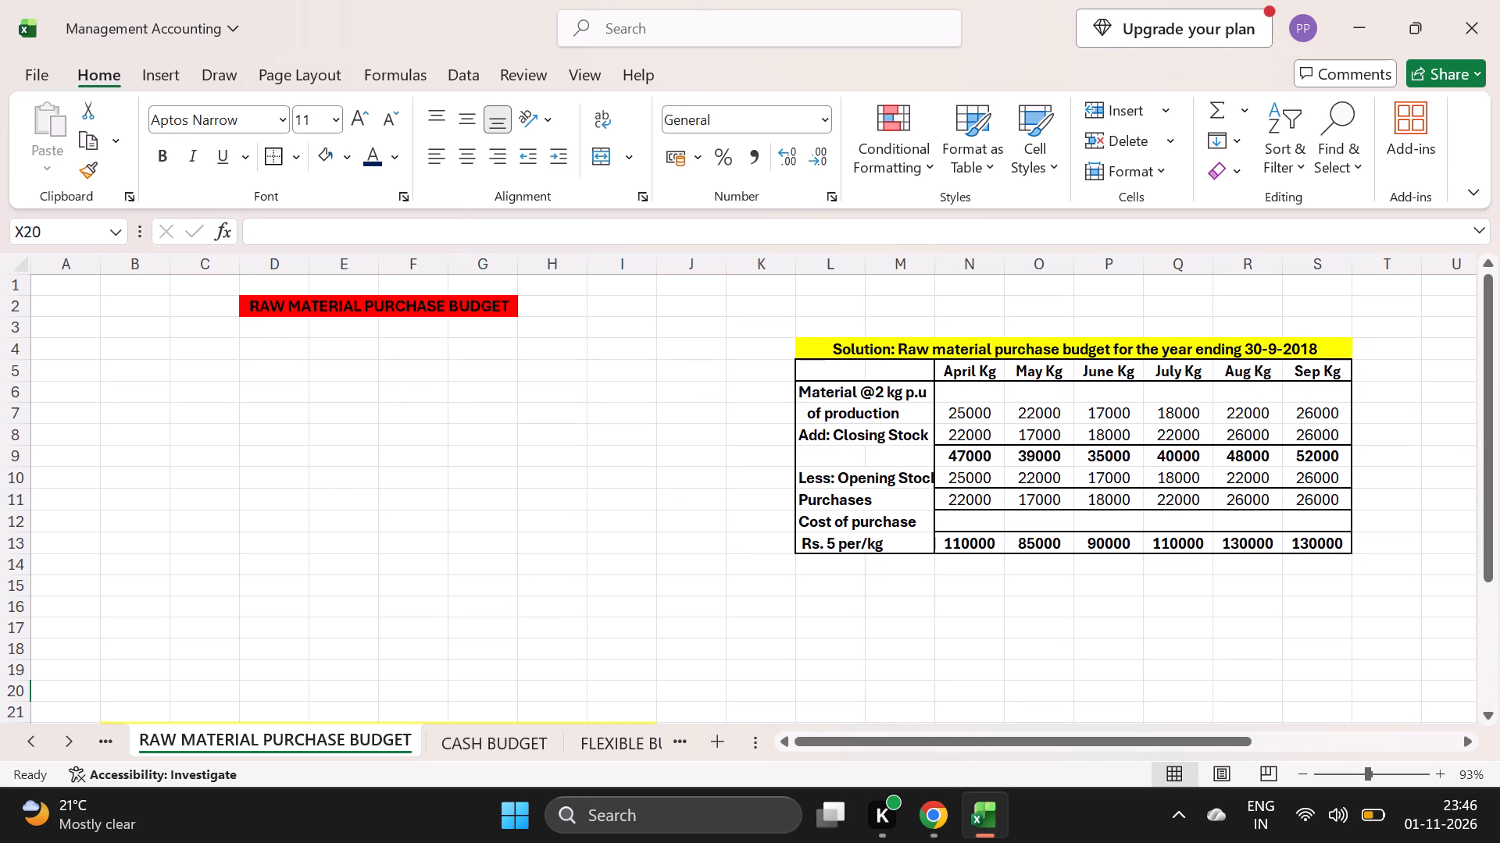
{"action": "left_click_drag", "start_coordinate": [800, 347], "coordinate": [1305, 537]}
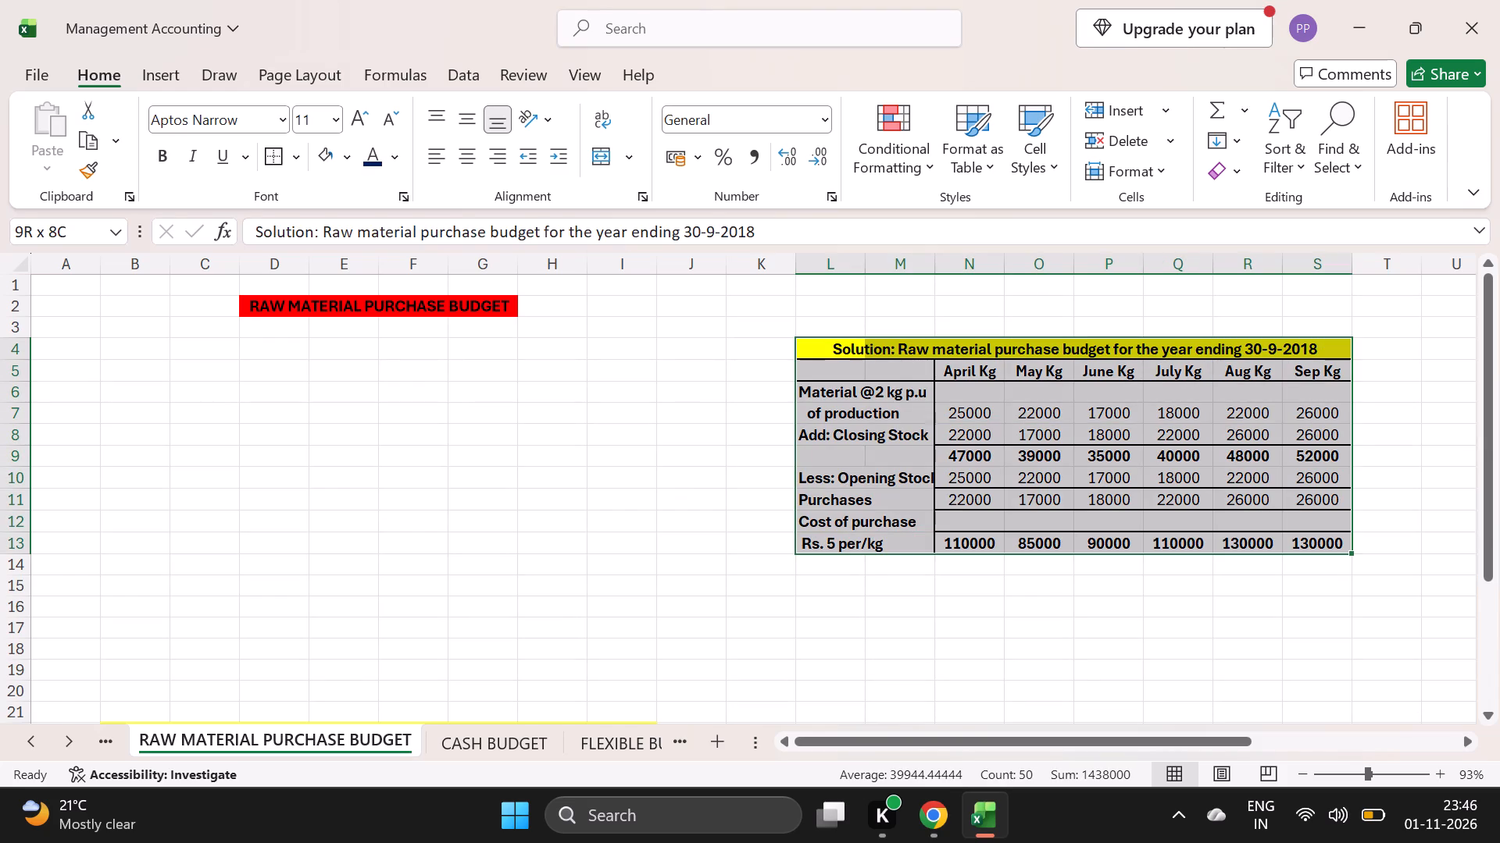
{"action": "left_click_drag", "start_coordinate": [1305, 537], "coordinate": [1303, 543]}
{"action": "key", "text": "ctrl+c"}
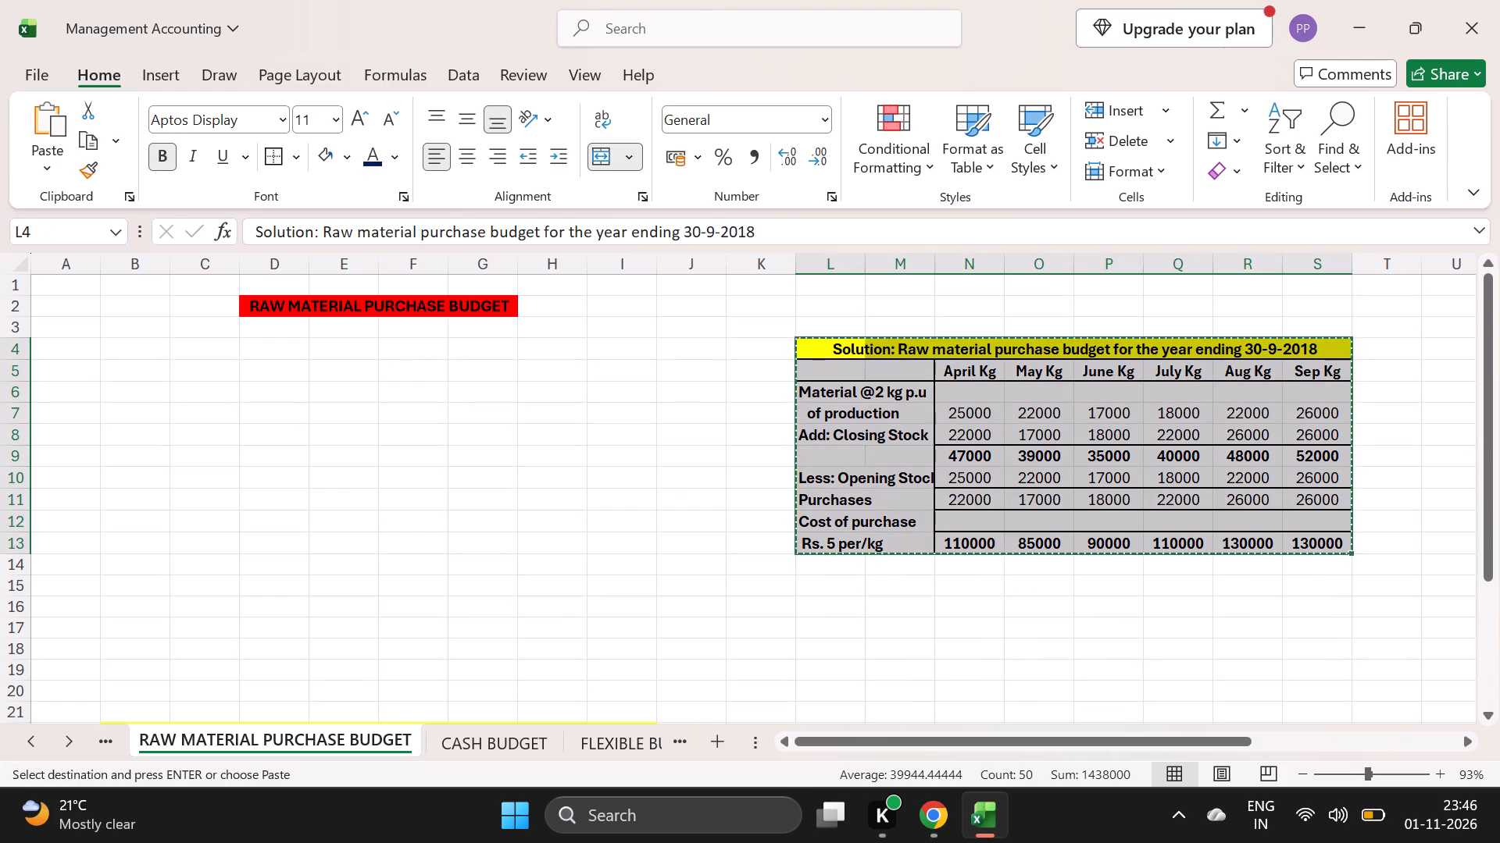
{"action": "left_click_drag", "start_coordinate": [77, 351], "coordinate": [632, 524]}
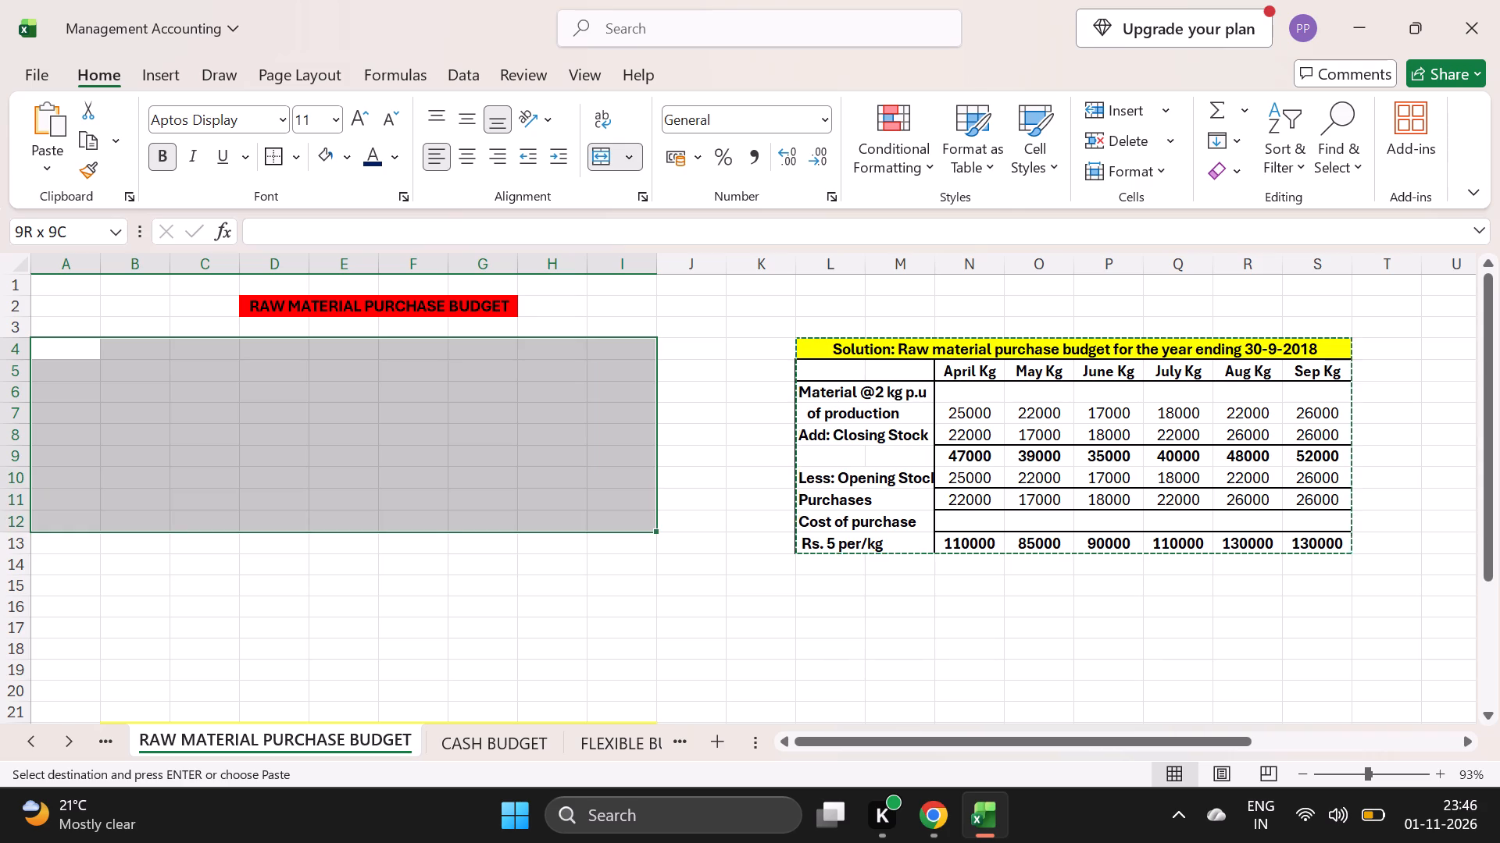
{"action": "left_click_drag", "start_coordinate": [632, 524], "coordinate": [672, 548]}
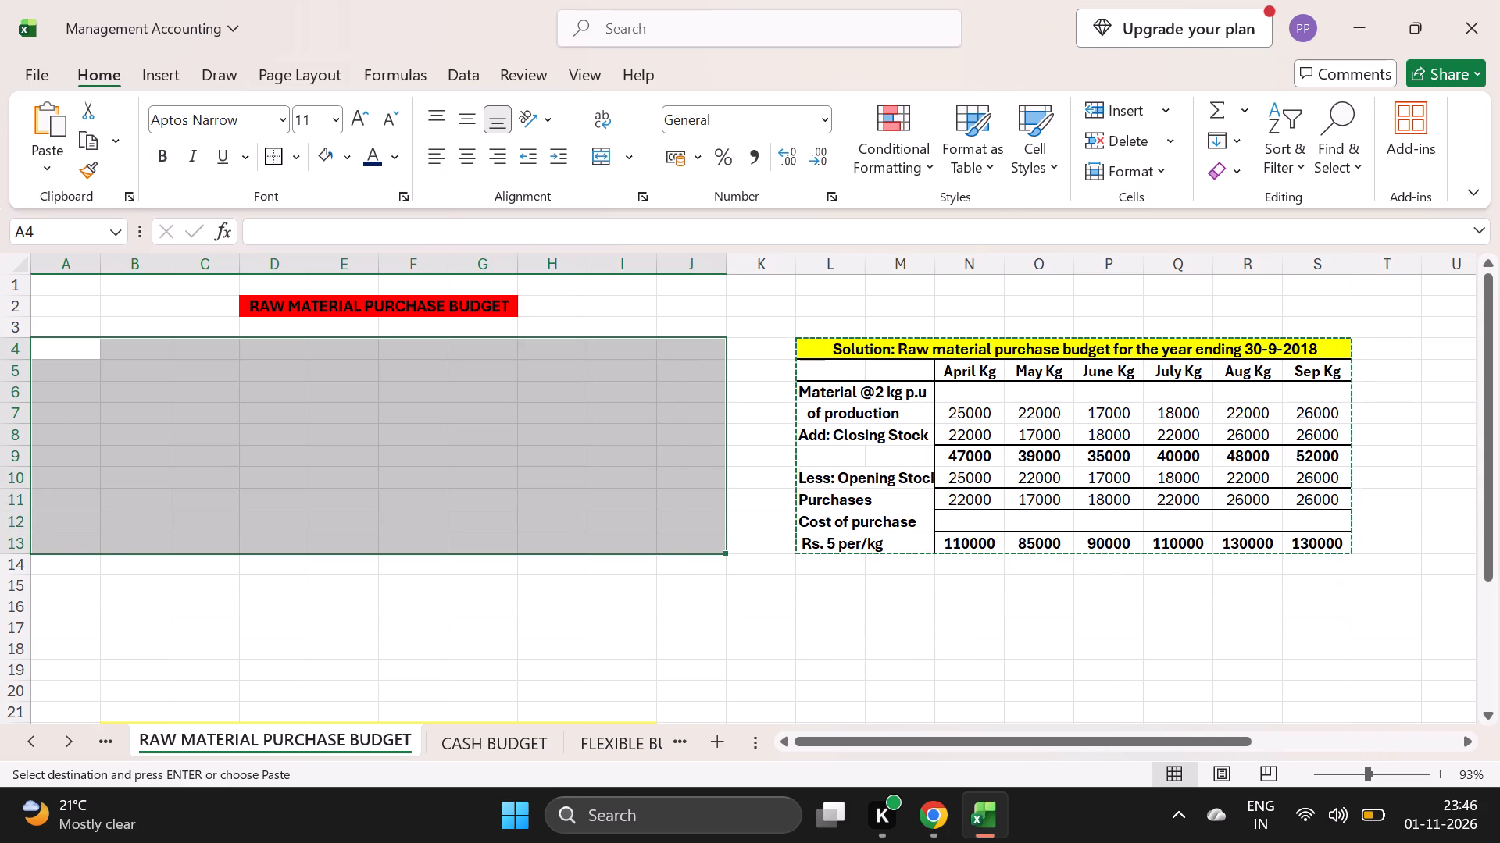
{"action": "key", "text": "ctrl+v"}
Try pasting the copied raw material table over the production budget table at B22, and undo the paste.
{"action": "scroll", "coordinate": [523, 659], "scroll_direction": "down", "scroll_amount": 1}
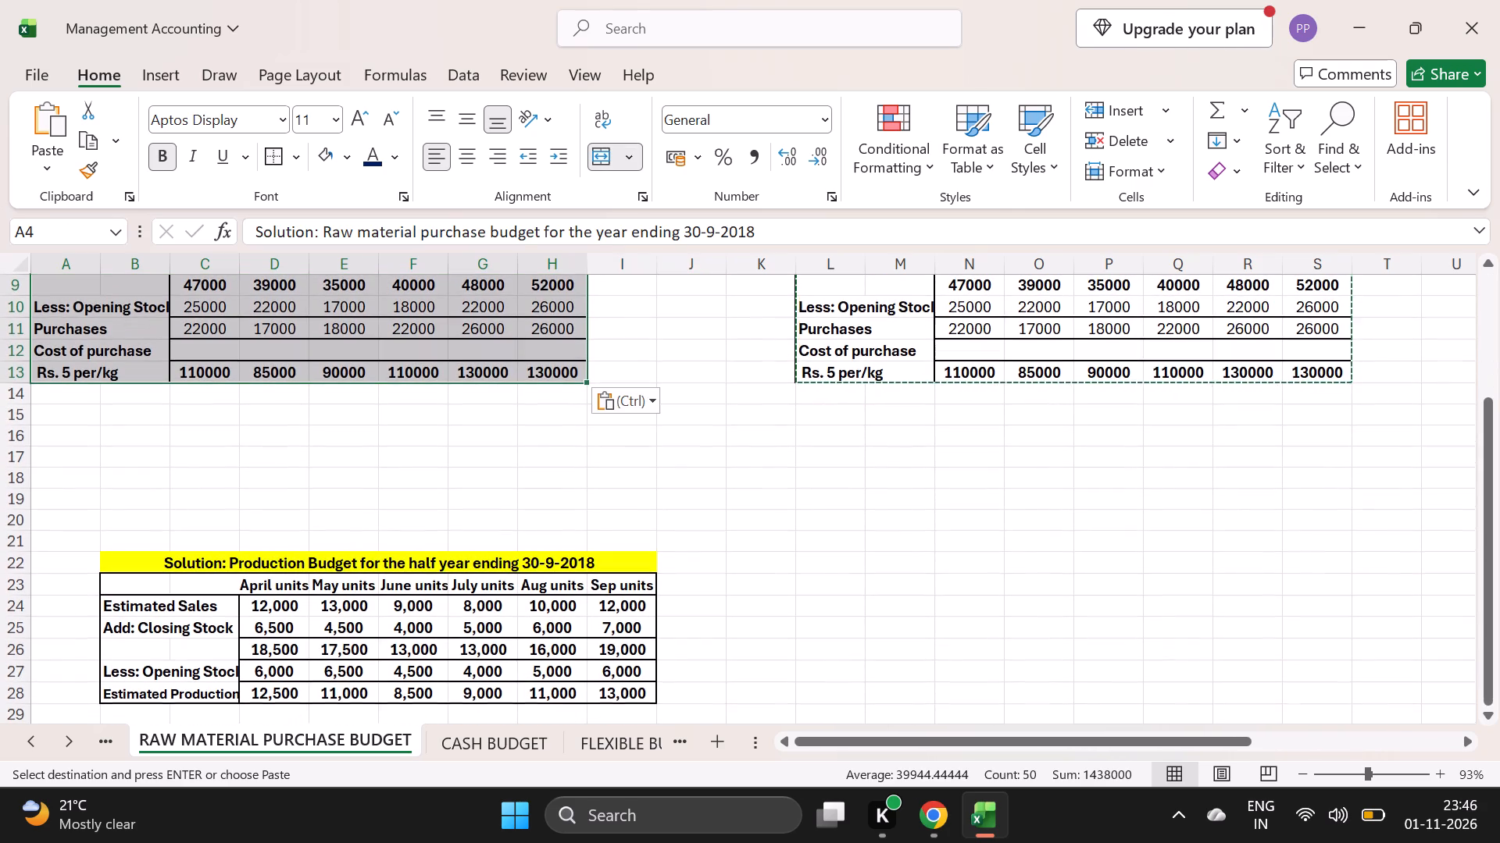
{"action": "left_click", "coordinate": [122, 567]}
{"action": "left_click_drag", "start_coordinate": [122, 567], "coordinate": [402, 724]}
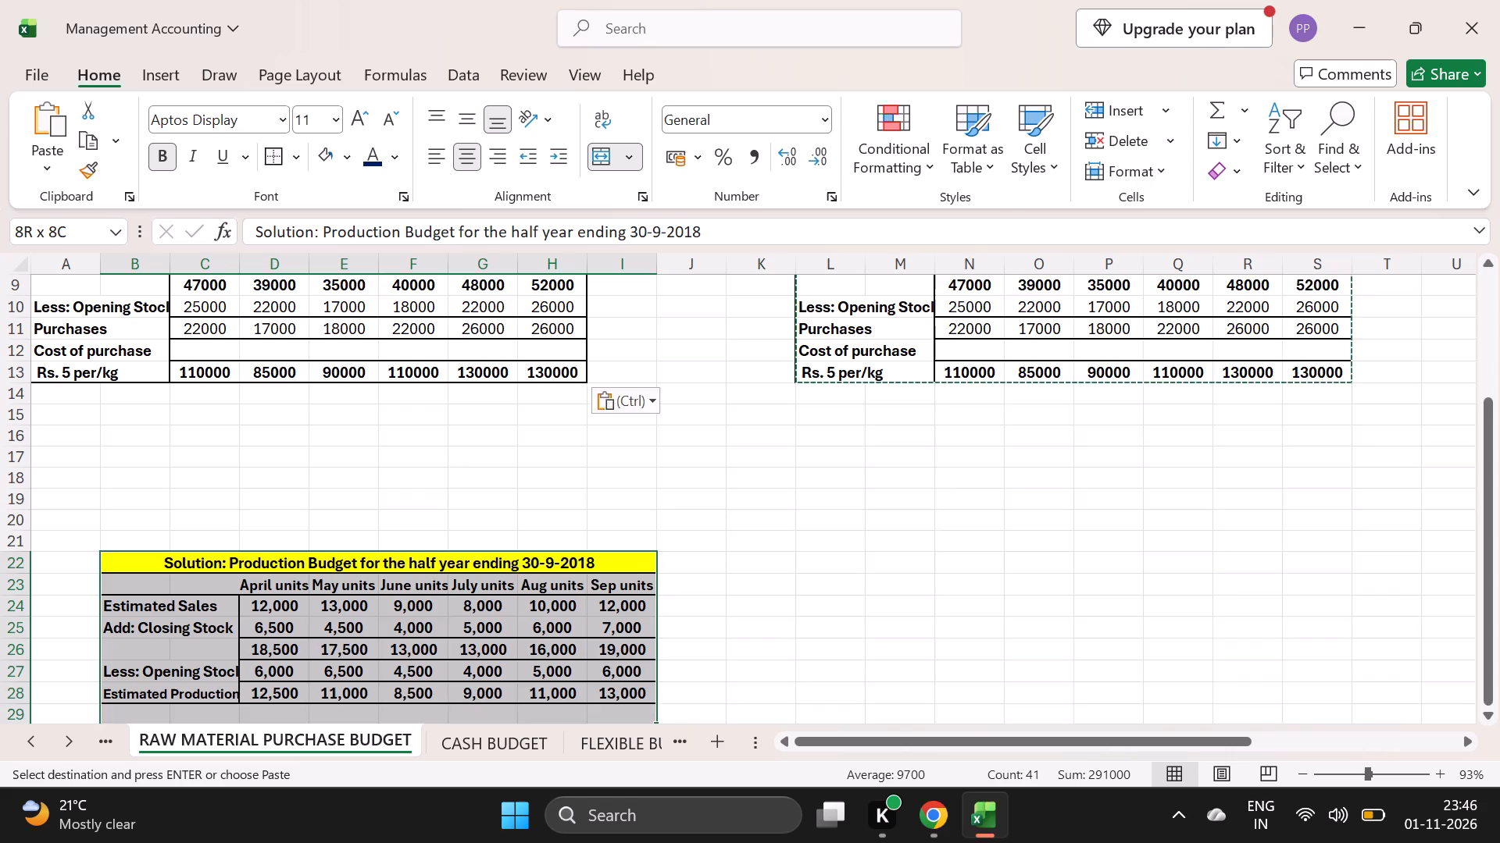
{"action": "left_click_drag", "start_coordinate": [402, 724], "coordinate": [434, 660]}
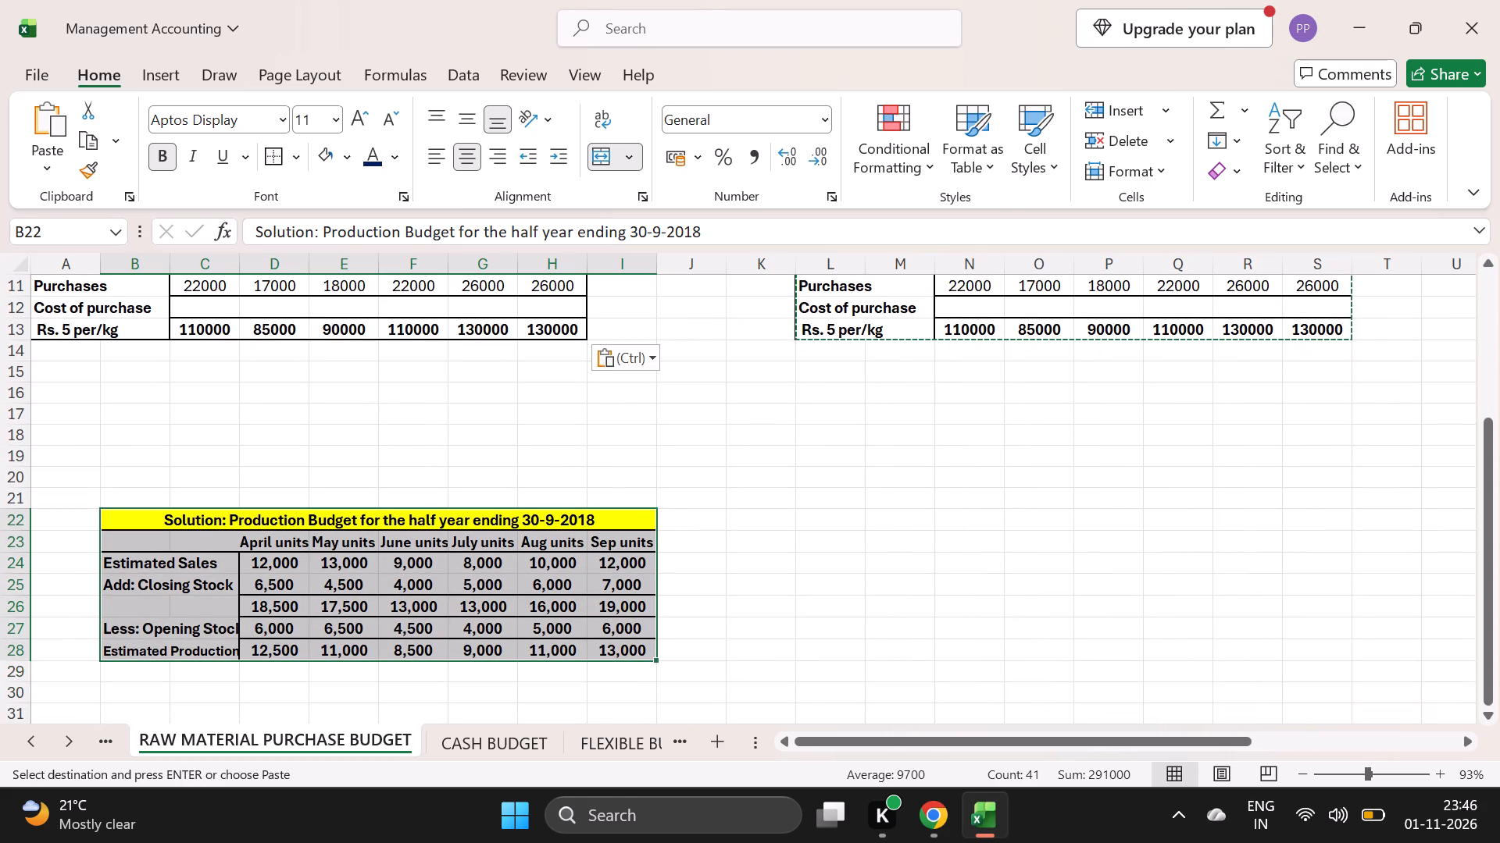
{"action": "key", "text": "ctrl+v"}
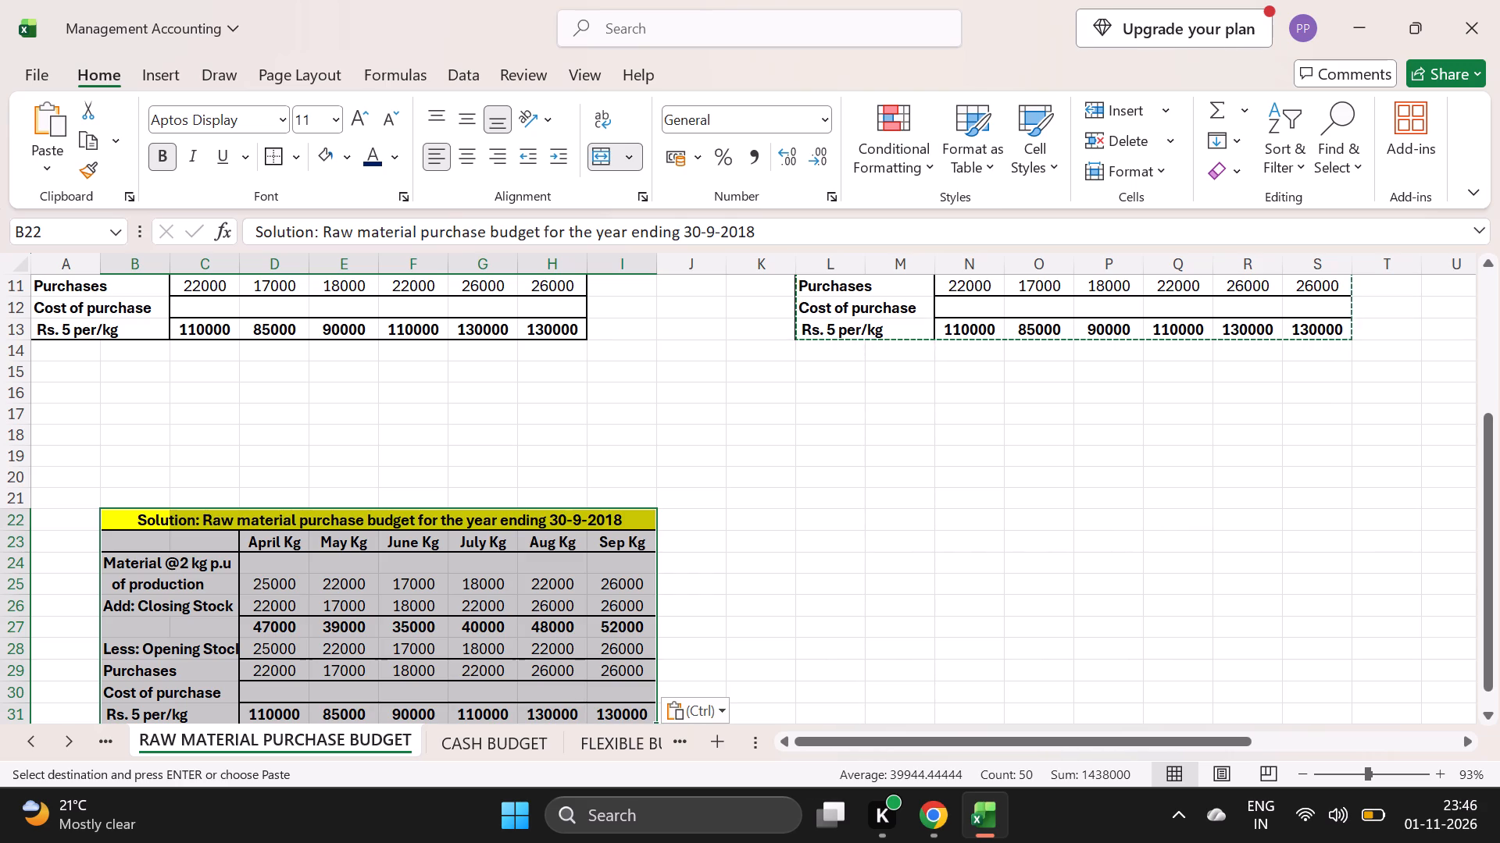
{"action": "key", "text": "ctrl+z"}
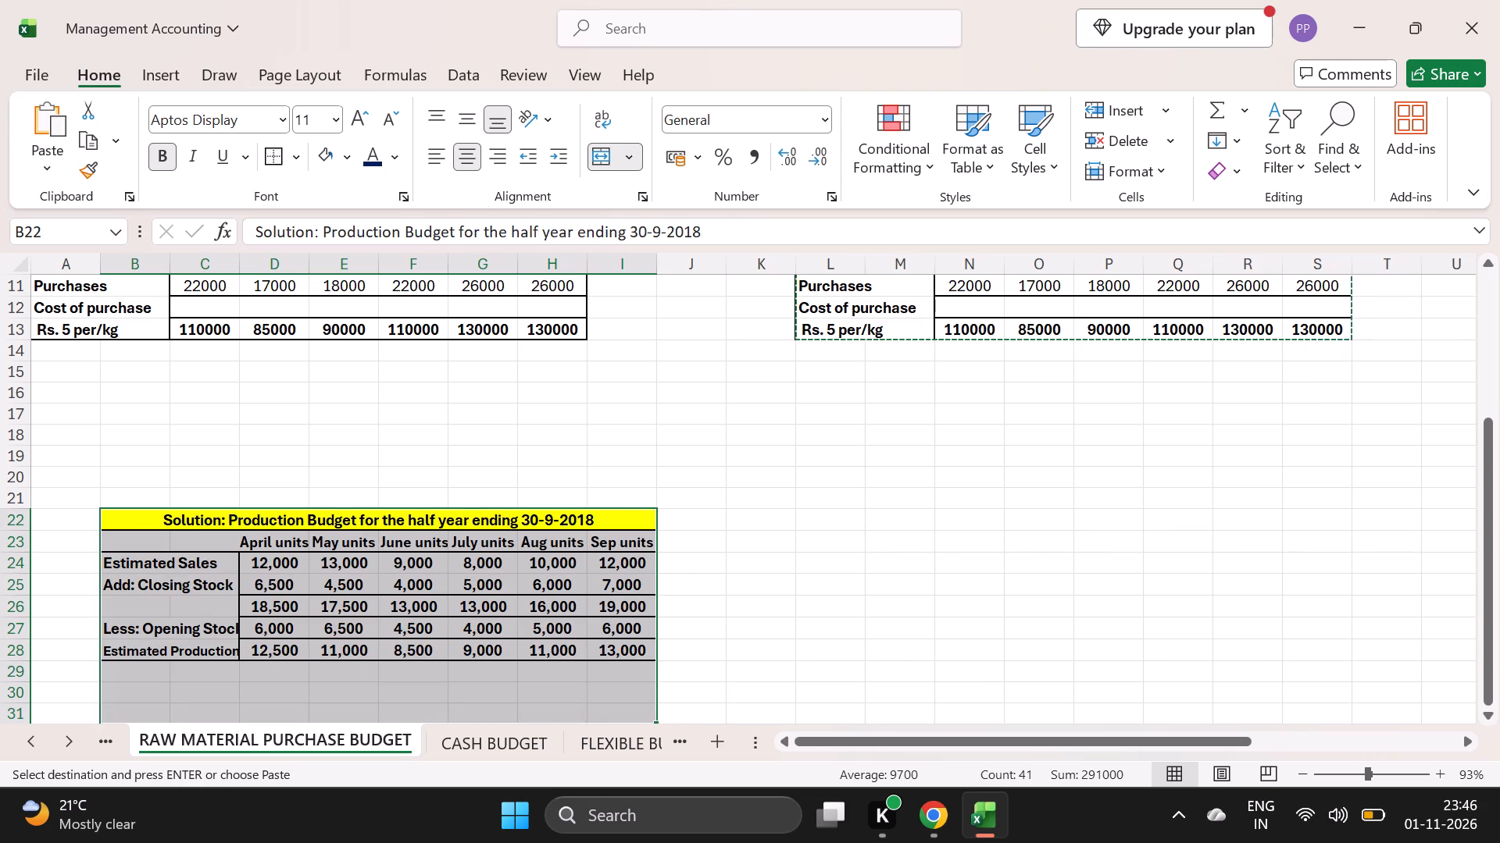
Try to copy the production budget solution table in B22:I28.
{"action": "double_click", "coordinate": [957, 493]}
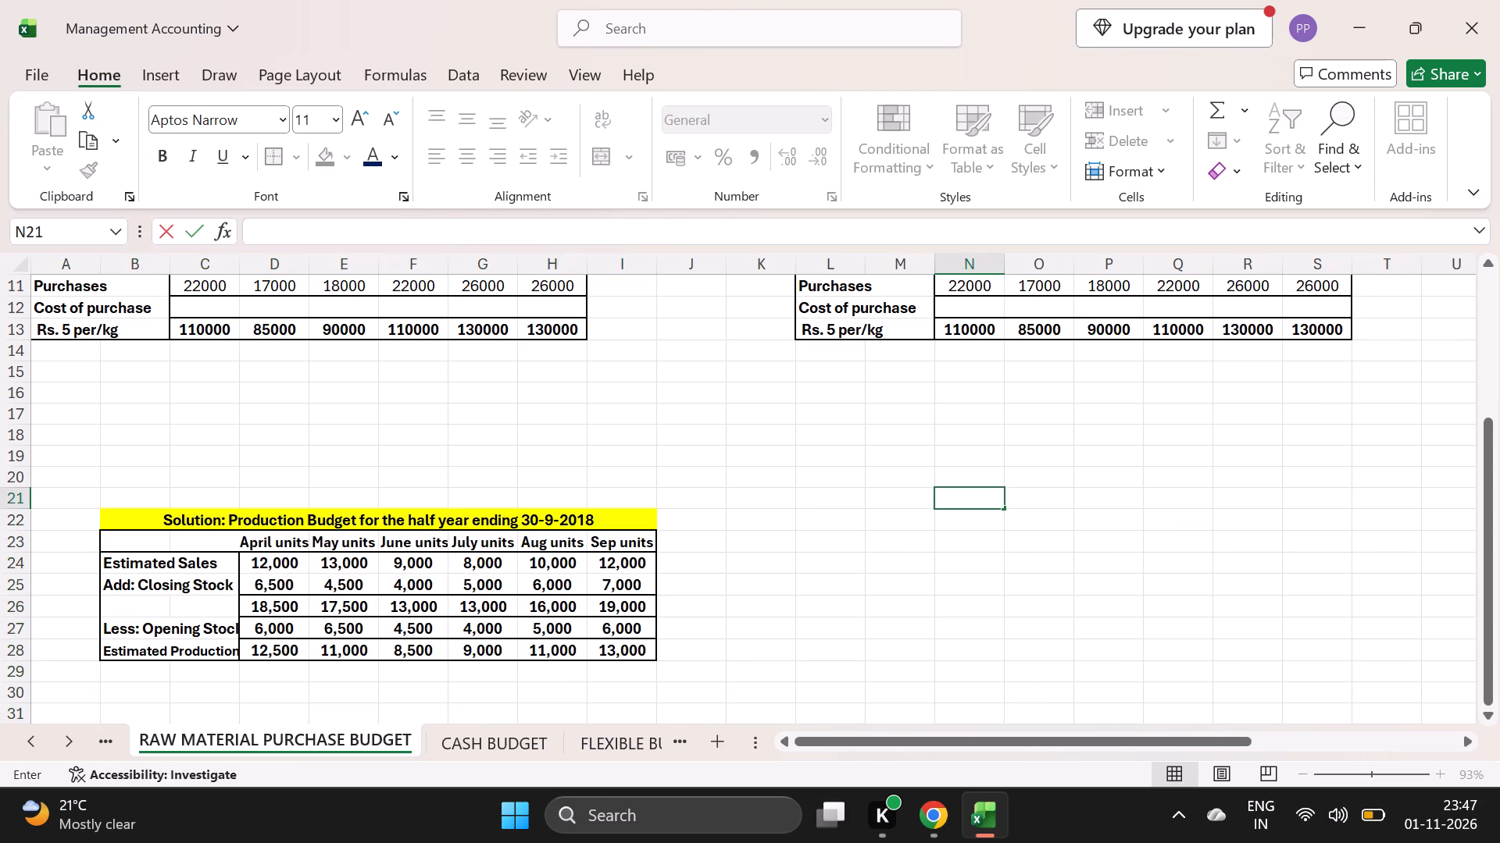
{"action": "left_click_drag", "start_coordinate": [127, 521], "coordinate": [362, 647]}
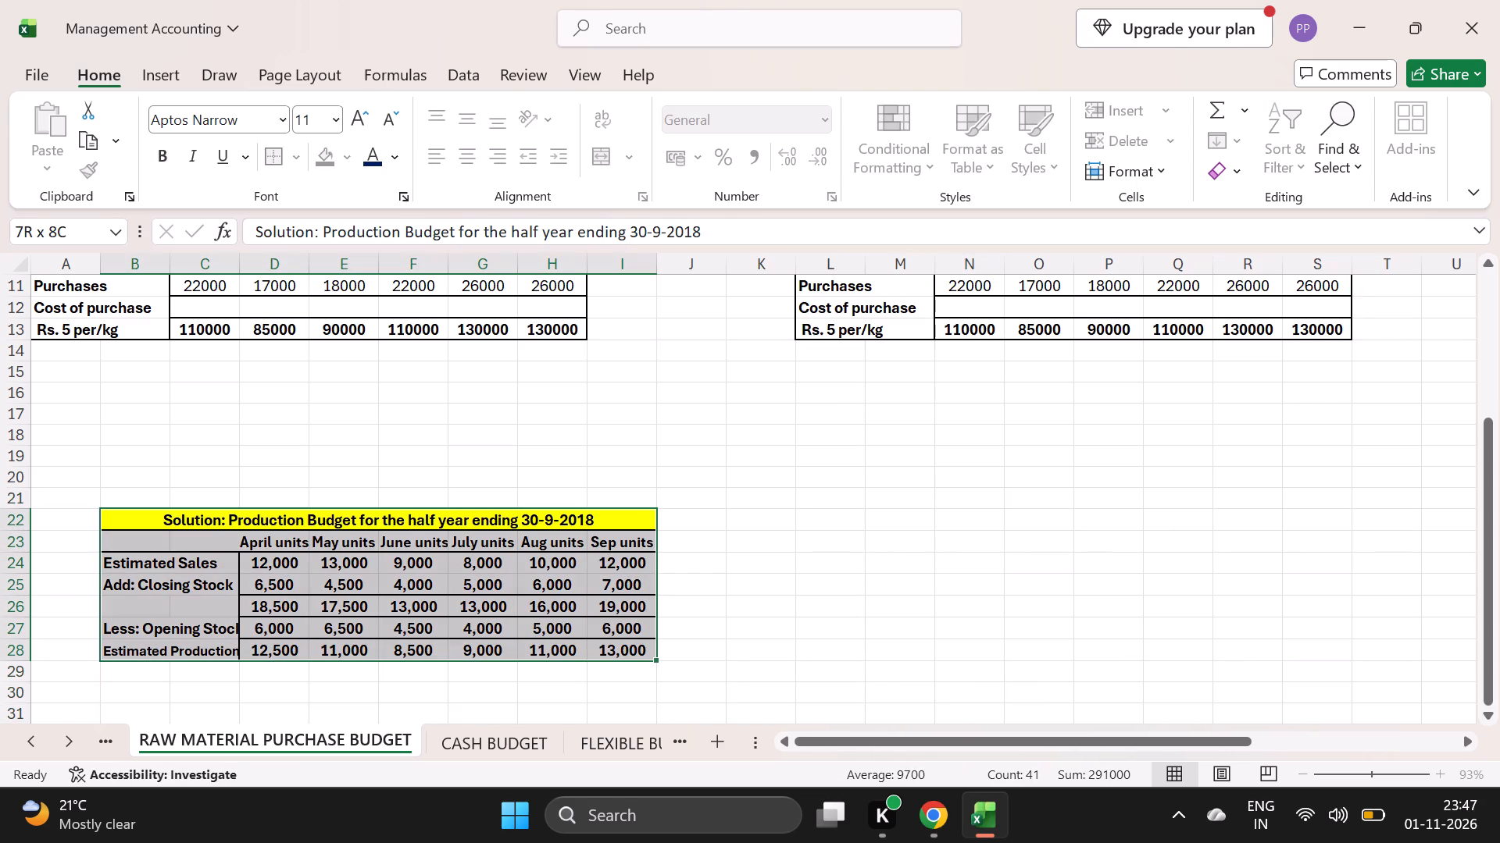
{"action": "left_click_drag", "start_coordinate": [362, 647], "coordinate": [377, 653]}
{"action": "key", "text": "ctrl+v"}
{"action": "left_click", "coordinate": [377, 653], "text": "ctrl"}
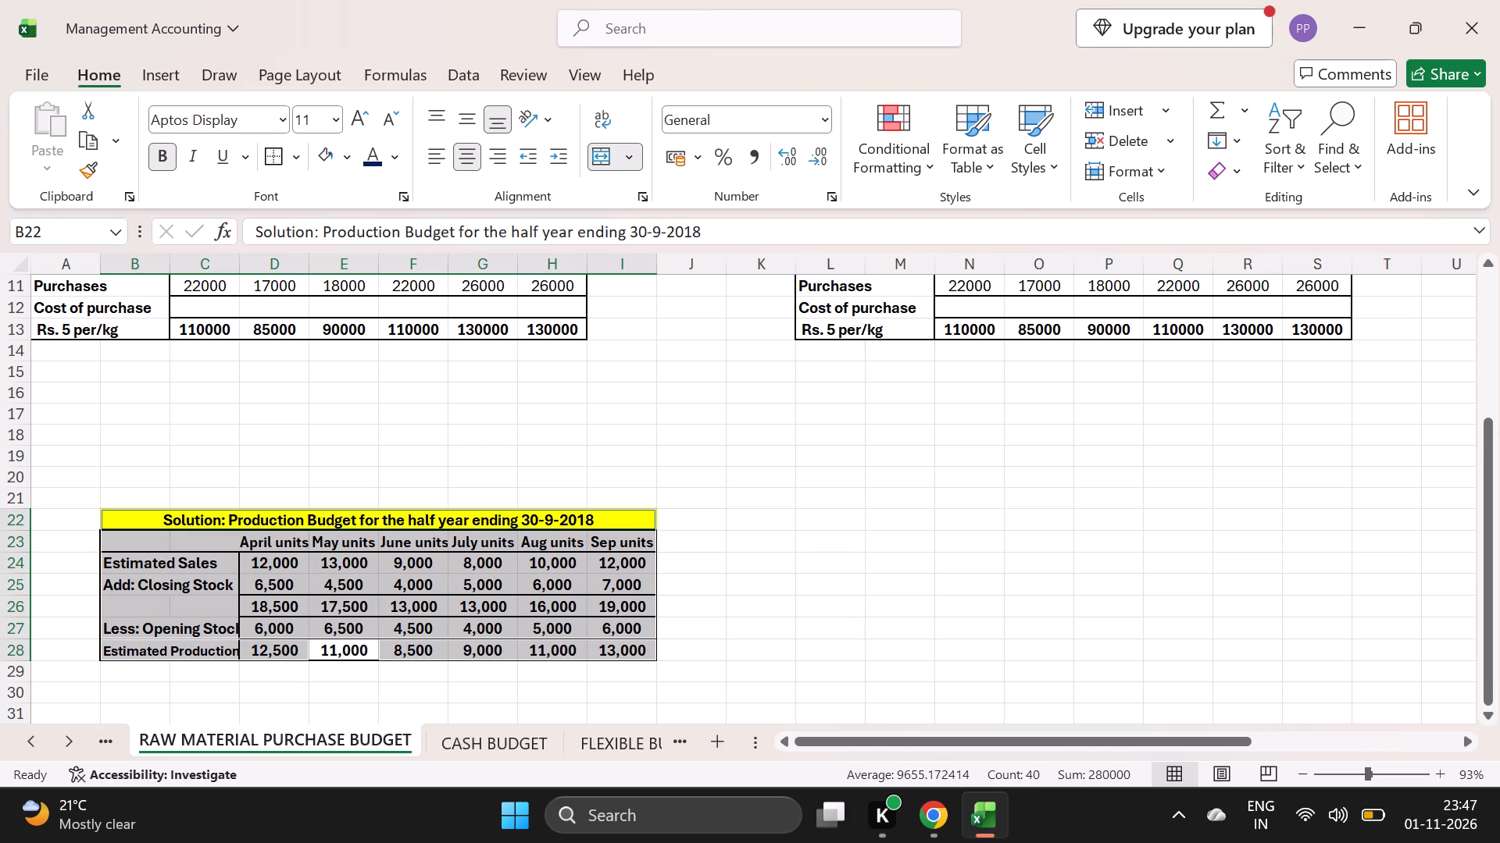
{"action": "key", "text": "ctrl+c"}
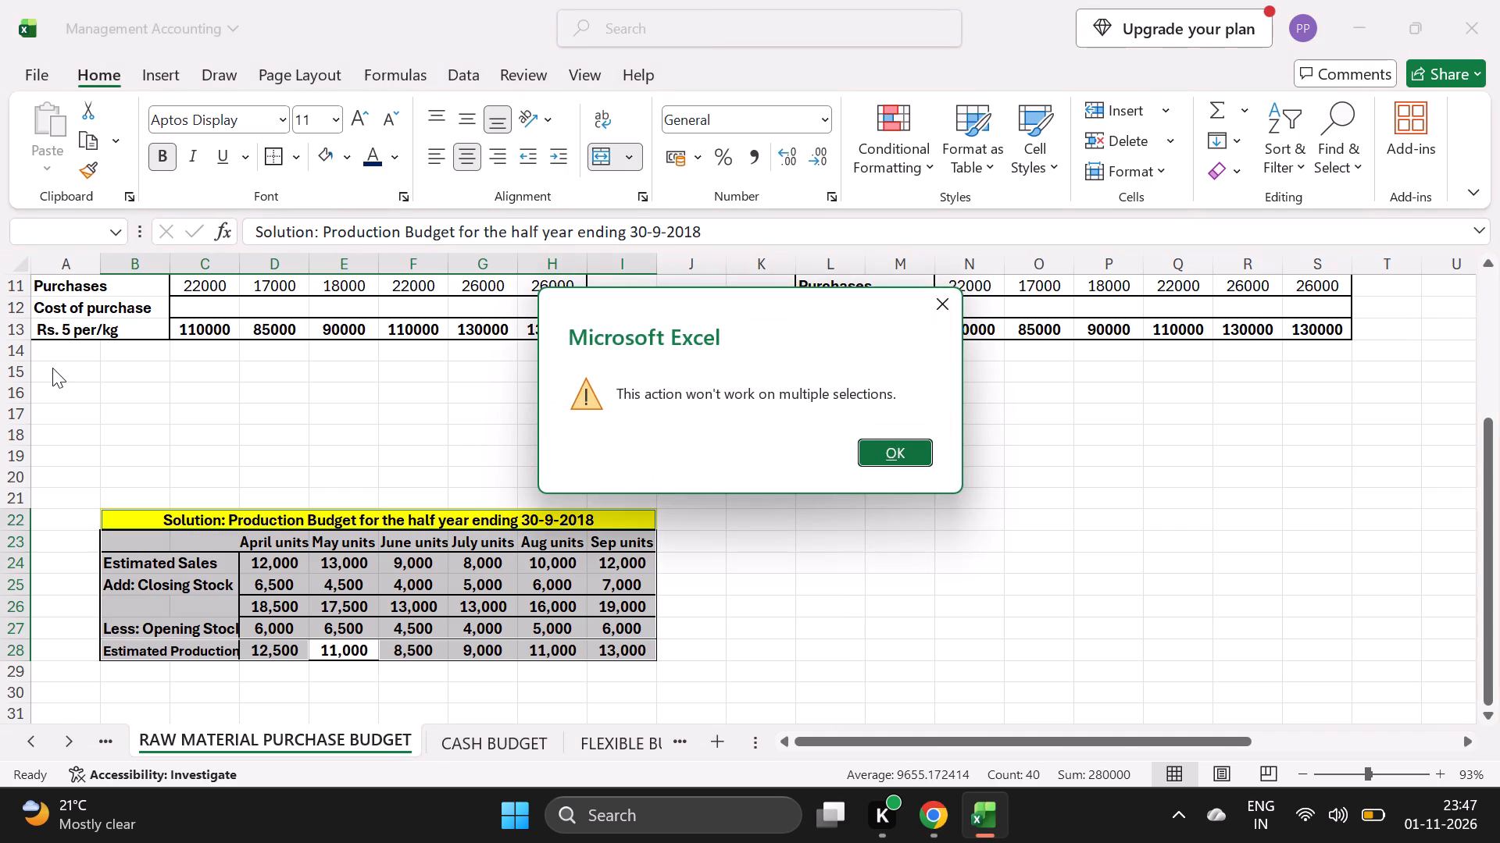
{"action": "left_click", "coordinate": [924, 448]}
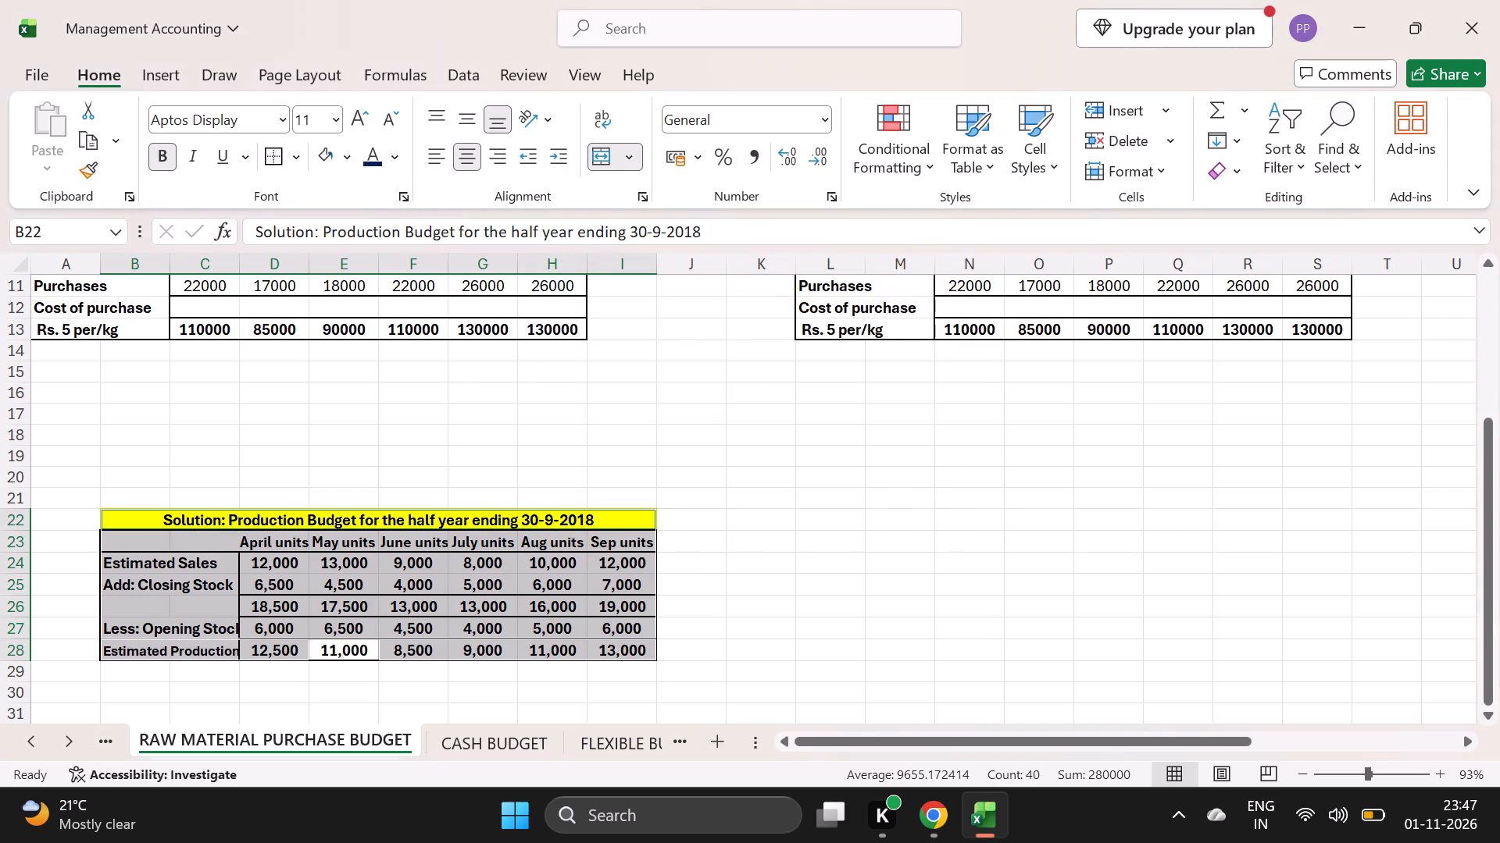
Copy the production budget solution table in B22:I28 and try to paste it over the range starting at A16.
{"action": "left_click", "coordinate": [870, 518]}
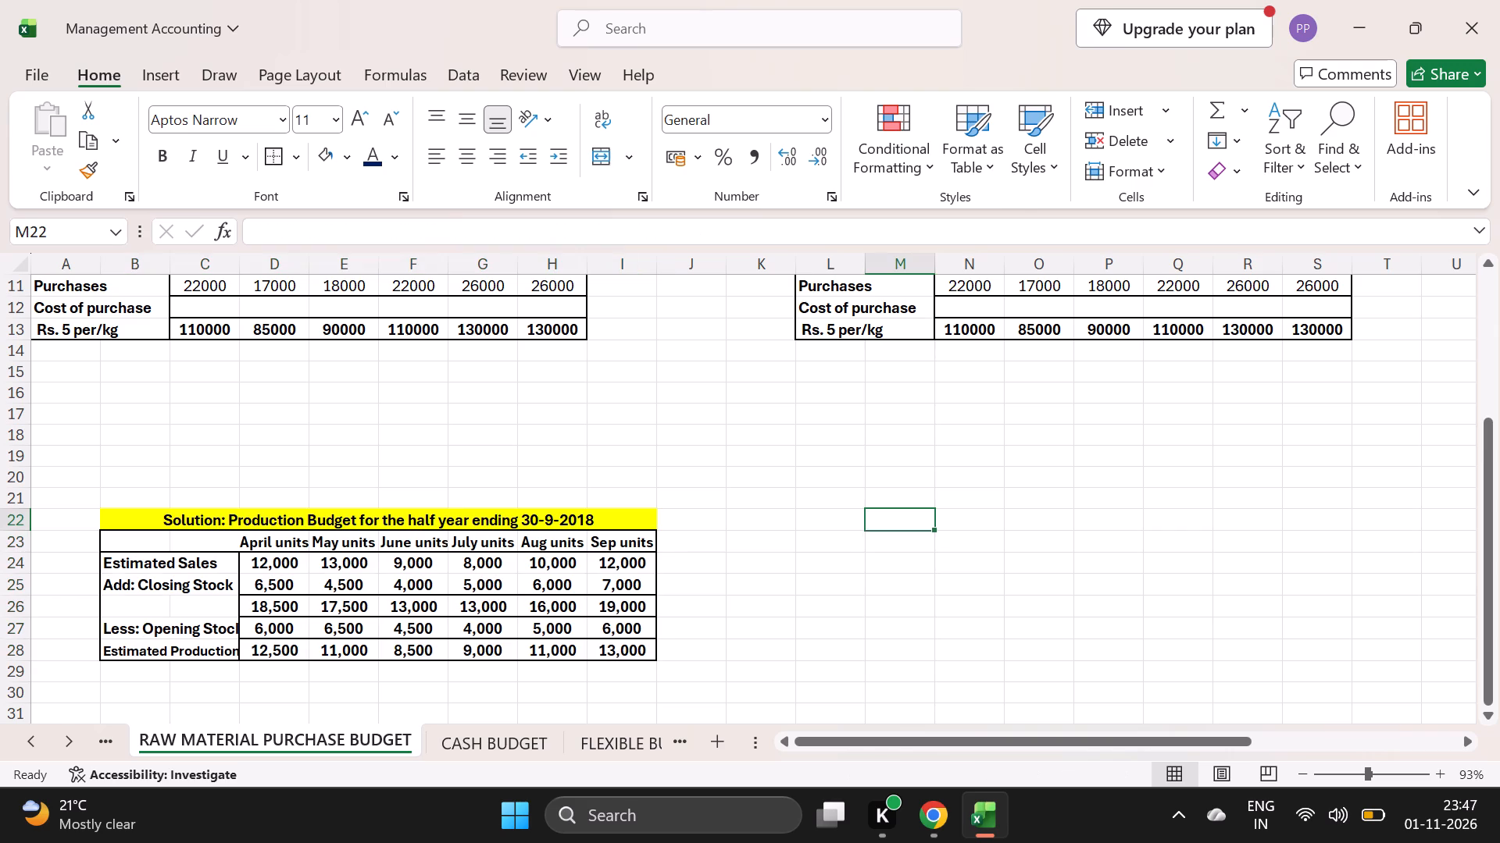
{"action": "left_click_drag", "start_coordinate": [130, 526], "coordinate": [313, 610]}
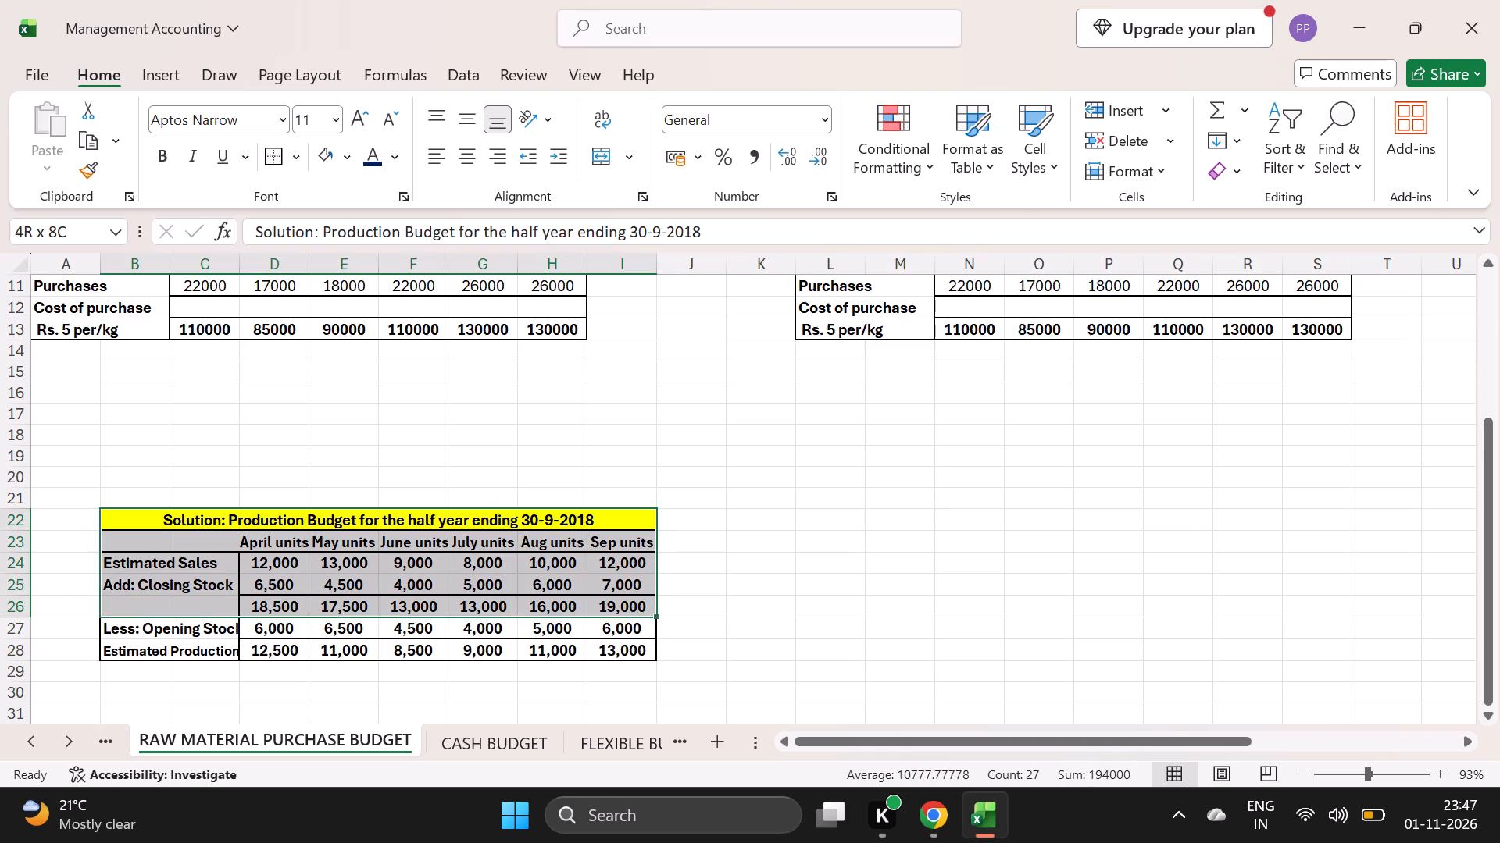
{"action": "left_click_drag", "start_coordinate": [313, 610], "coordinate": [370, 658]}
{"action": "key", "text": "ctrl+c"}
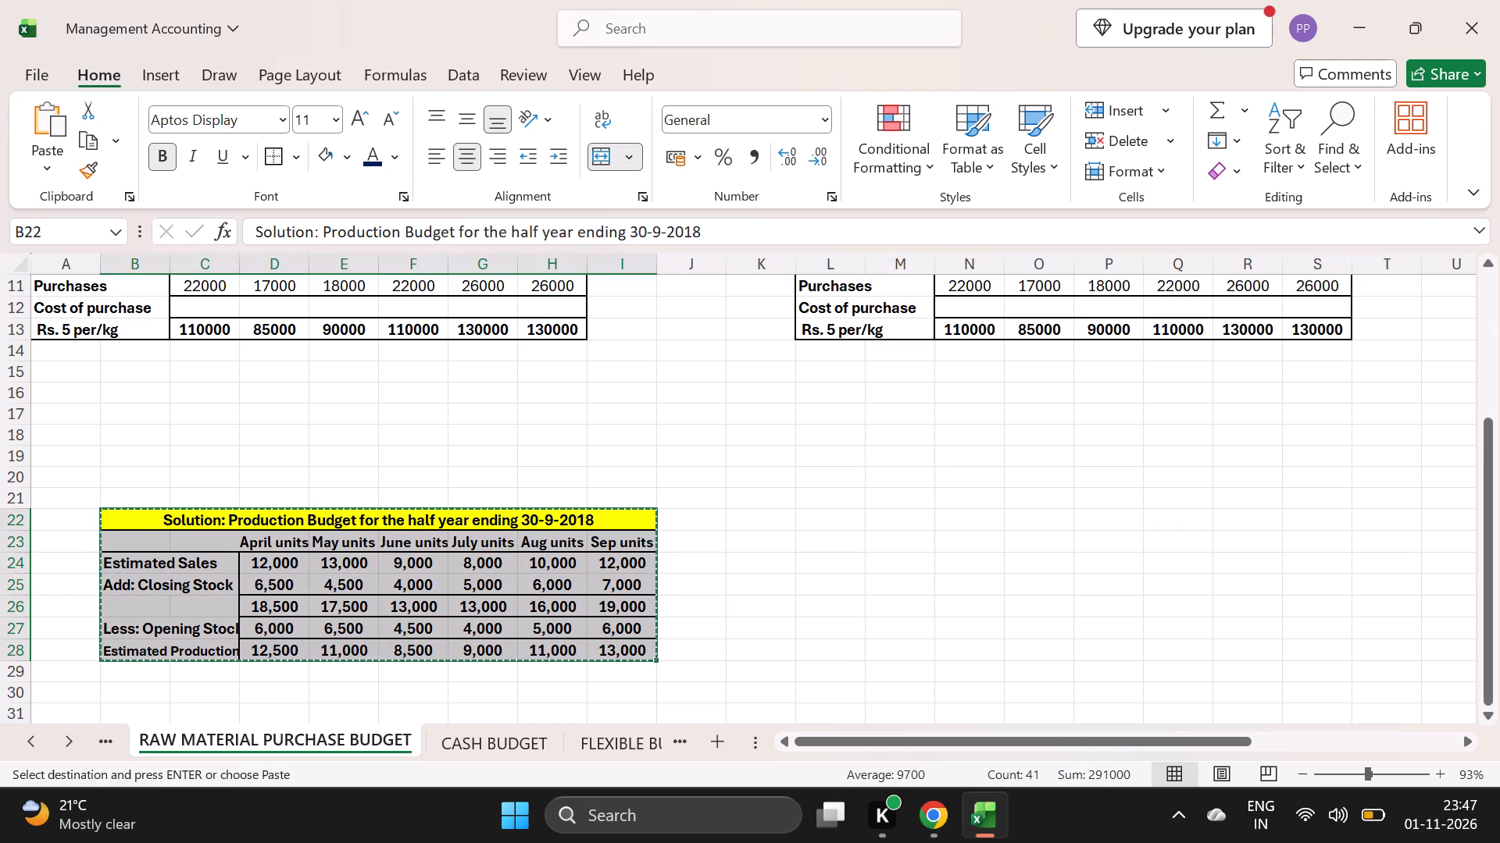
{"action": "left_click_drag", "start_coordinate": [60, 391], "coordinate": [262, 461]}
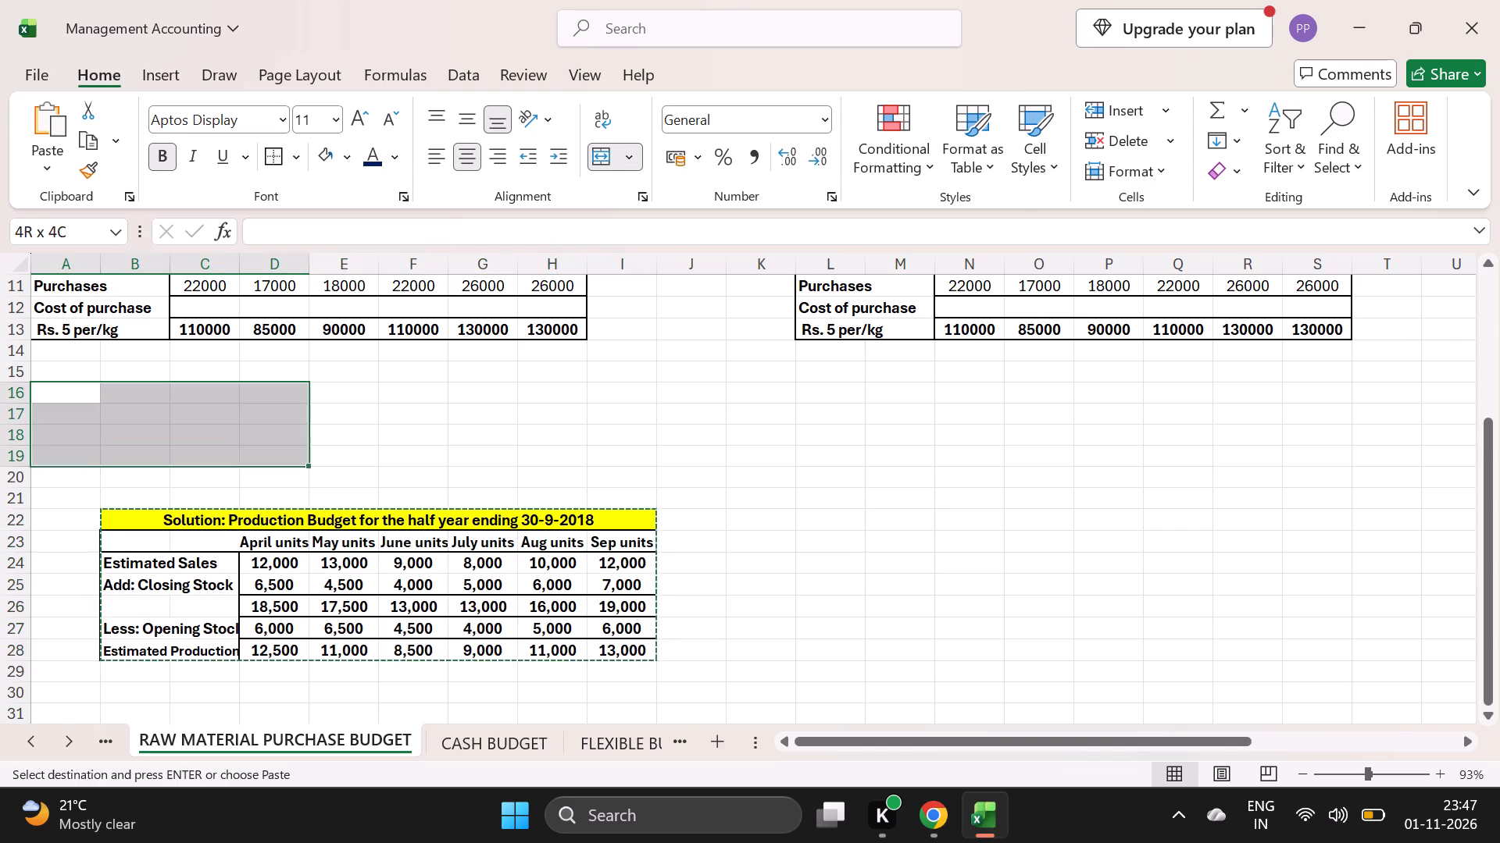
{"action": "left_click_drag", "start_coordinate": [262, 461], "coordinate": [382, 529]}
{"action": "key", "text": "ctrl+v"}
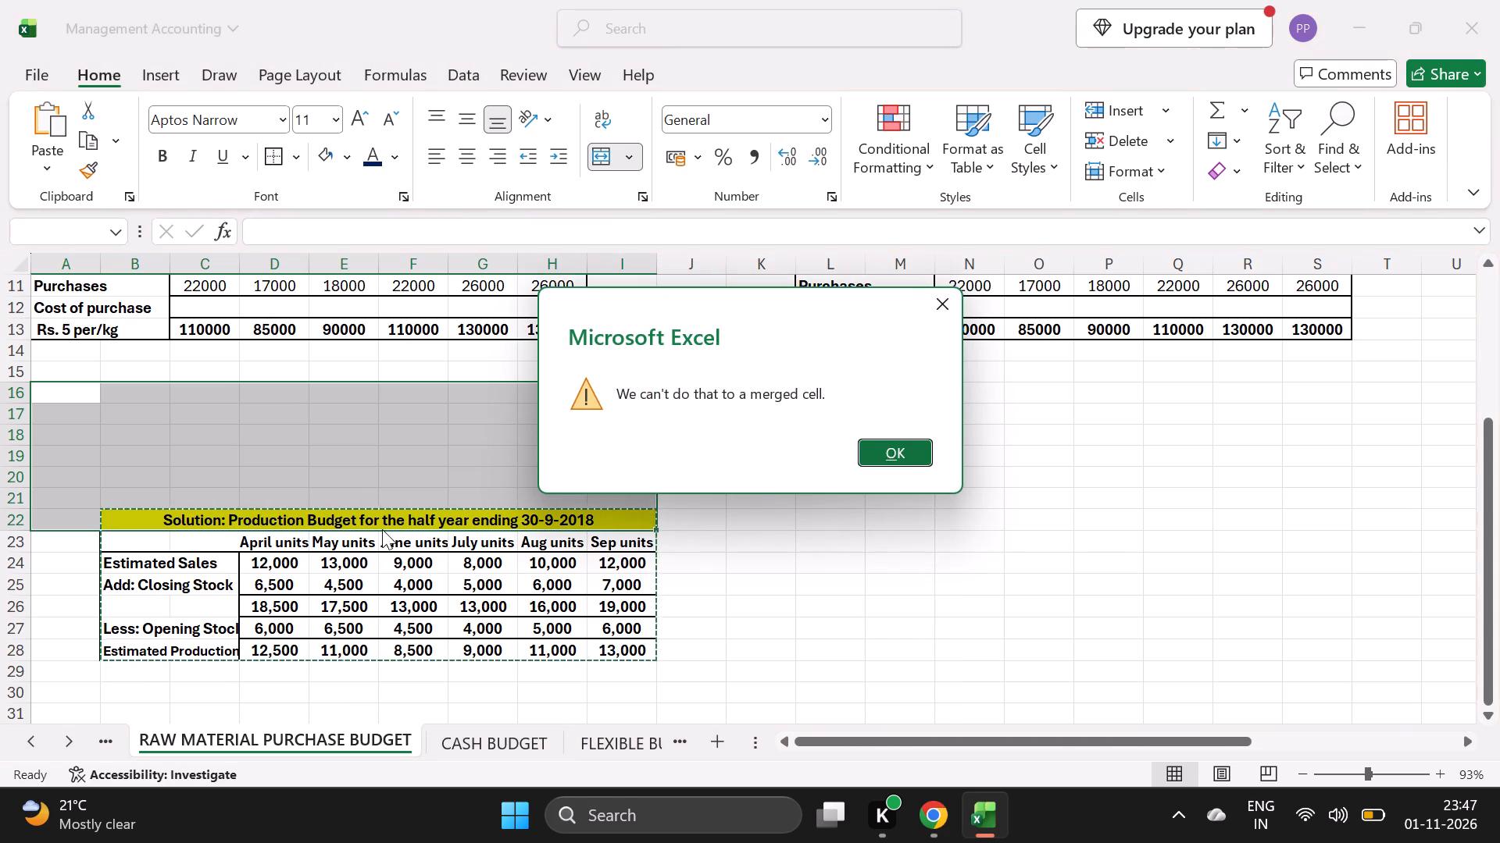
{"action": "left_click", "coordinate": [886, 459]}
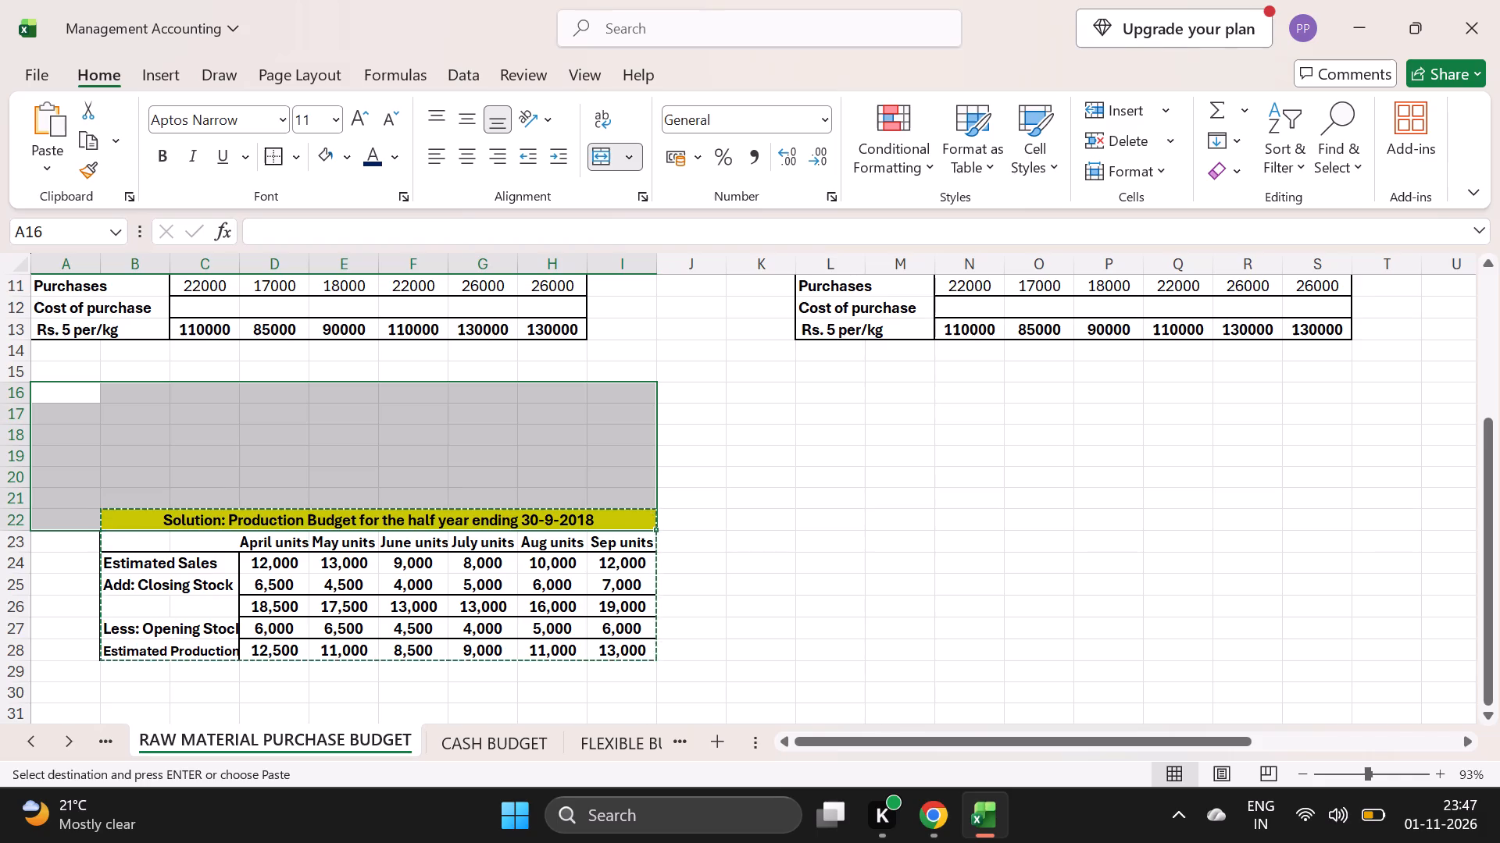
Paste the copied production budget table at L17, below the raw material purchase budget table in columns L to S.
{"action": "left_click_drag", "start_coordinate": [834, 411], "coordinate": [1160, 644]}
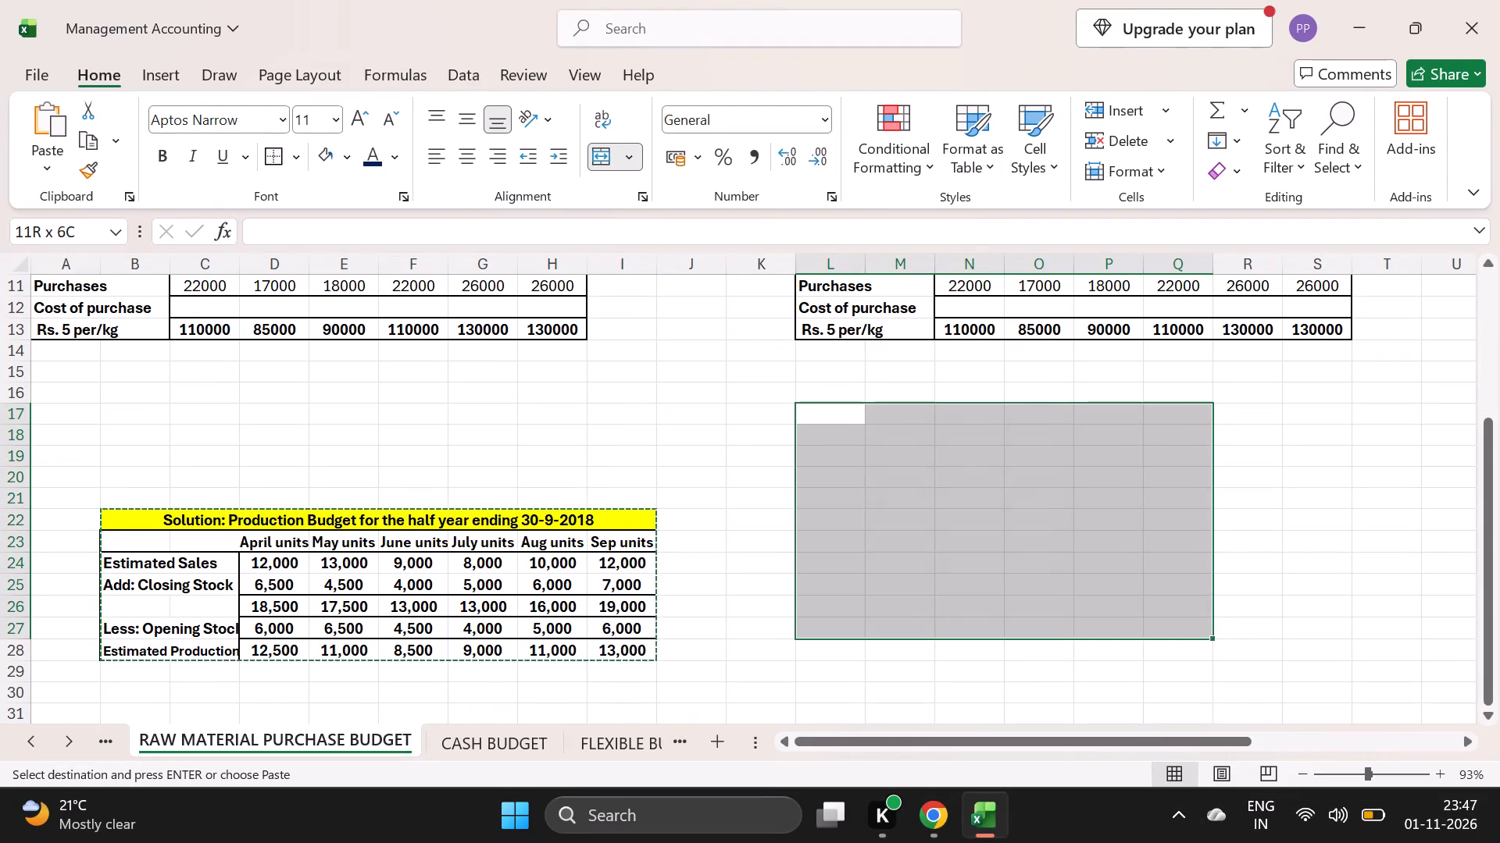
{"action": "left_click_drag", "start_coordinate": [1160, 644], "coordinate": [1384, 624]}
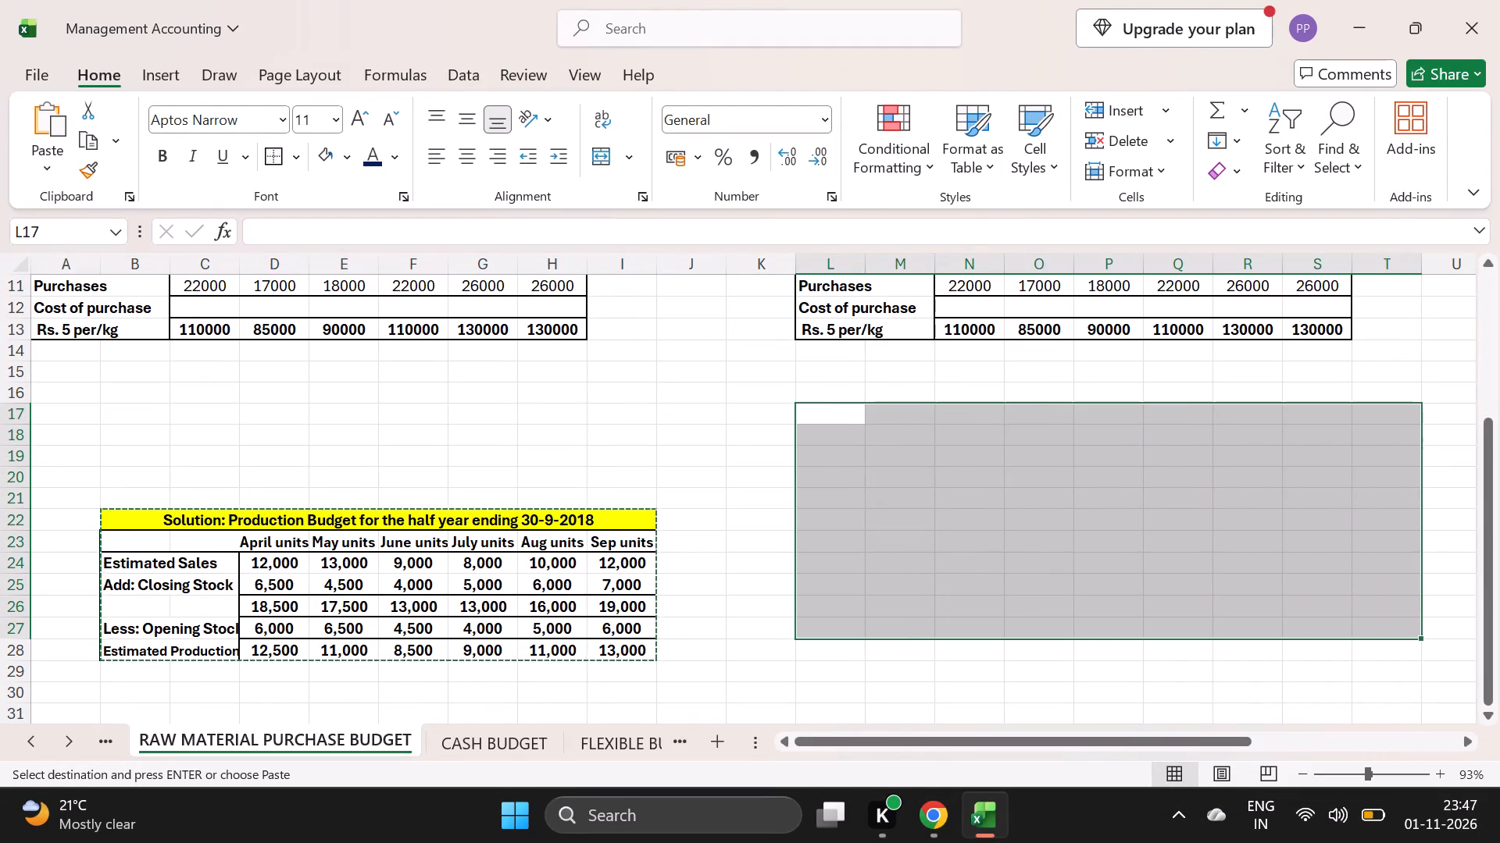
{"action": "key", "text": "ctrl+v"}
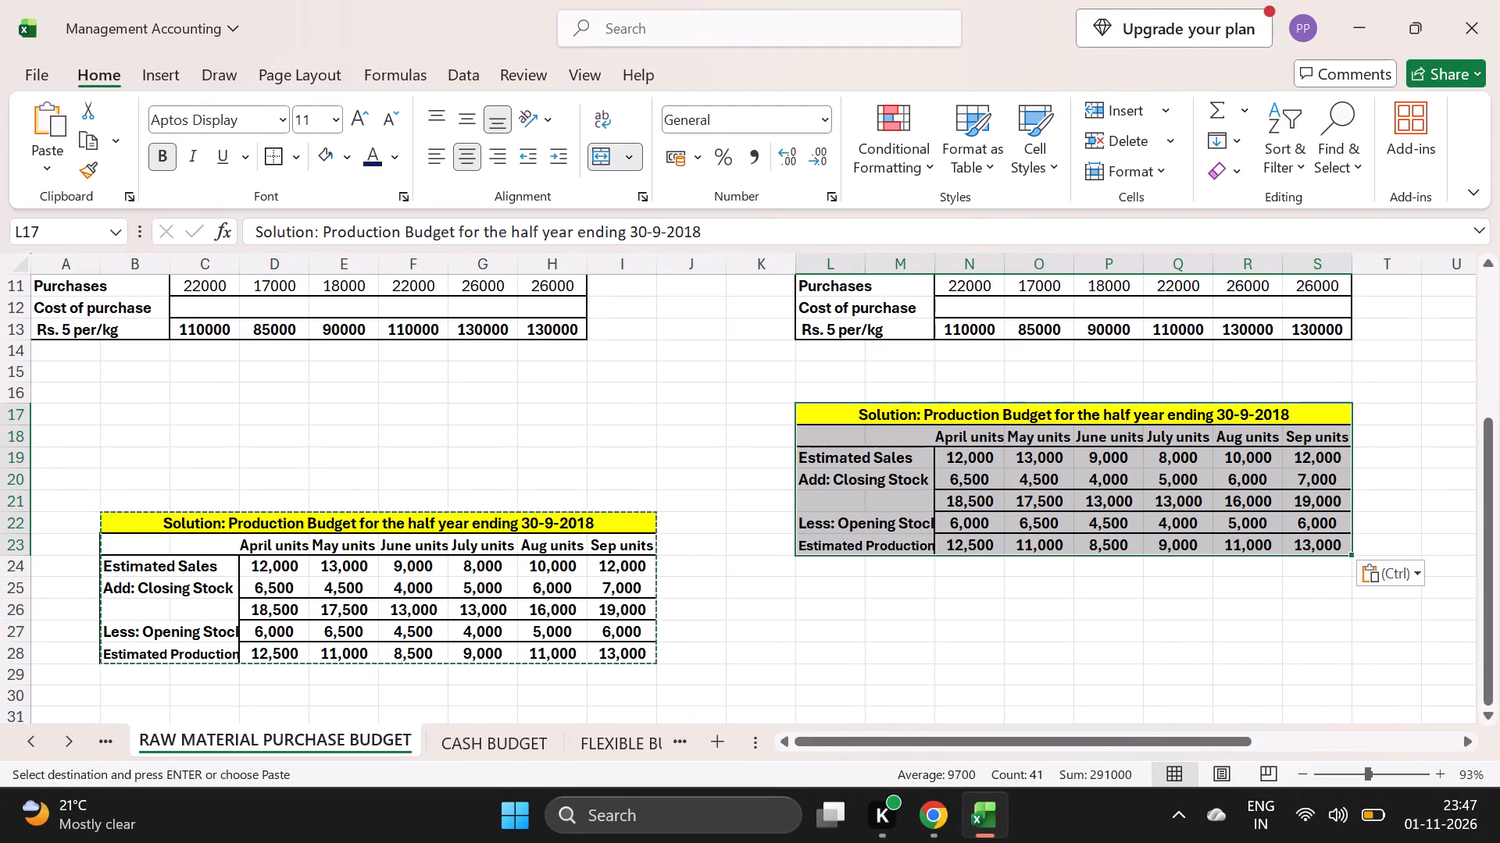
Delete the contents of the original production budget table in B22:I28 and remove all its borders.
{"action": "left_click", "coordinate": [159, 524]}
{"action": "left_click_drag", "start_coordinate": [159, 524], "coordinate": [445, 677]}
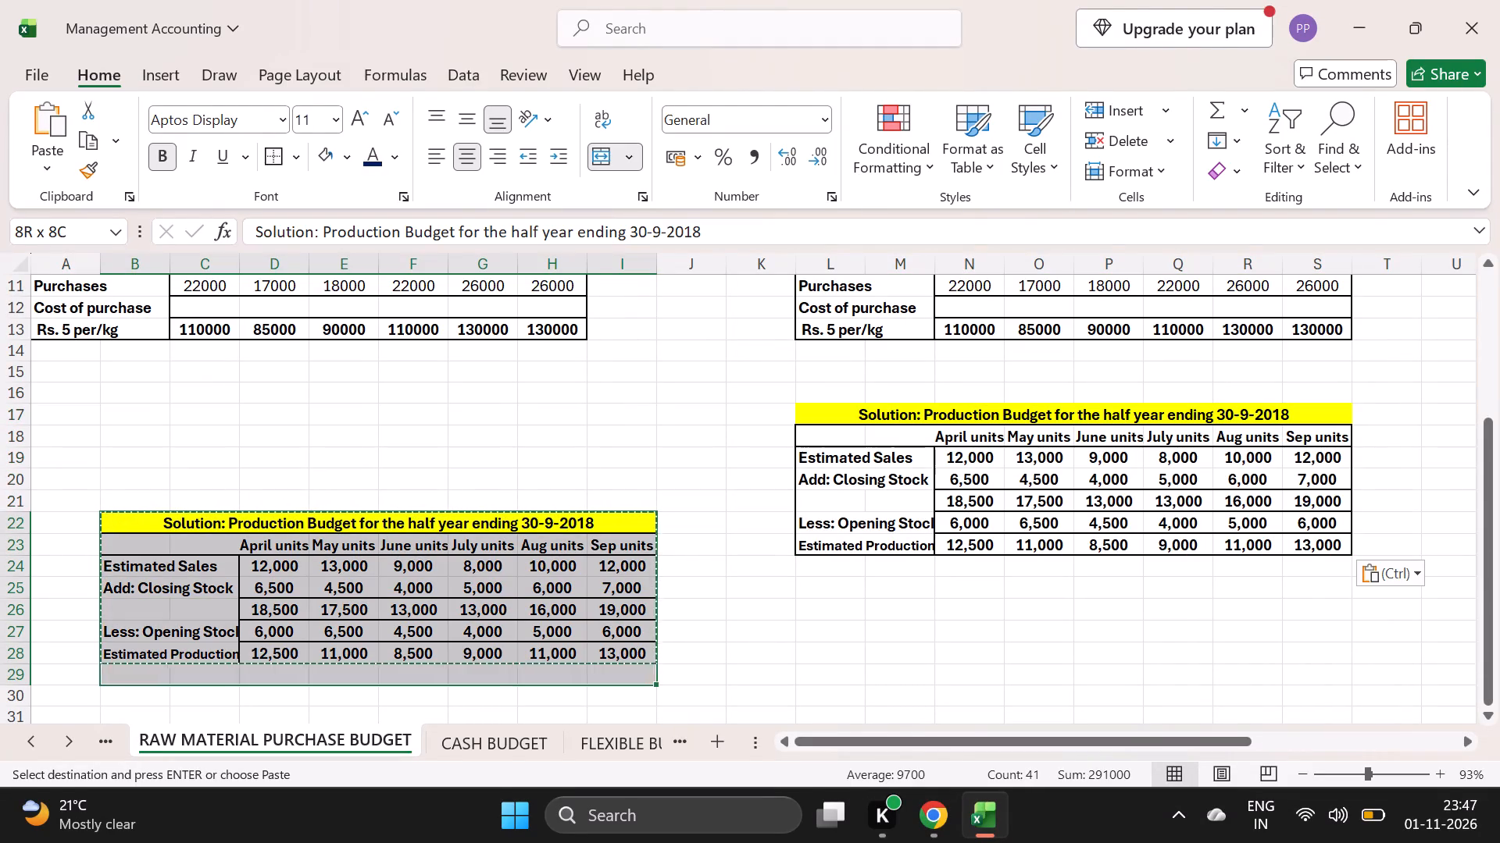
{"action": "left_click_drag", "start_coordinate": [445, 677], "coordinate": [457, 646]}
{"action": "key", "text": "ctrl+Delete"}
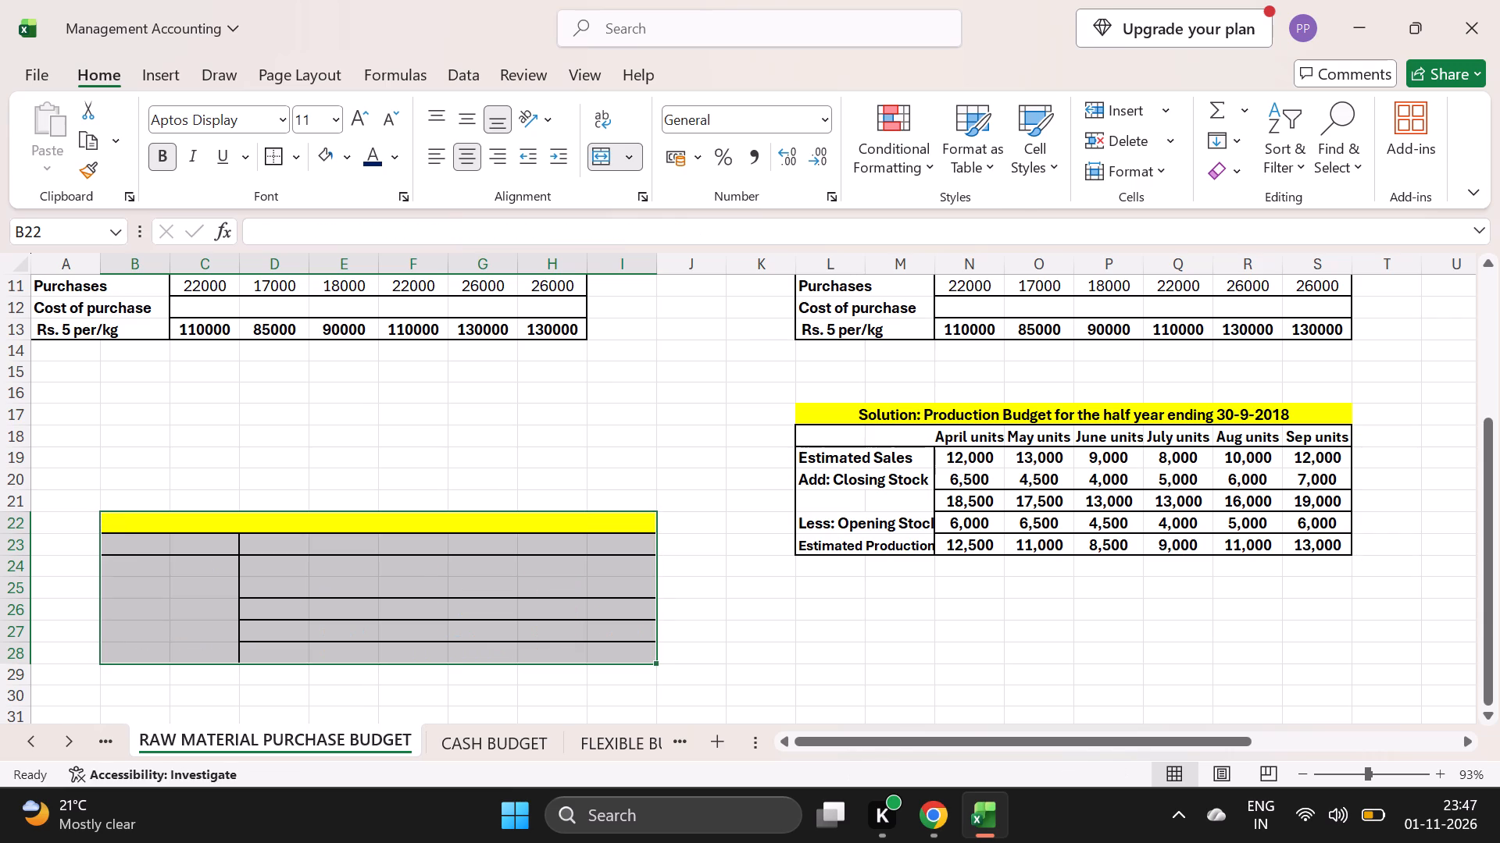
{"action": "left_click_drag", "start_coordinate": [157, 522], "coordinate": [461, 597]}
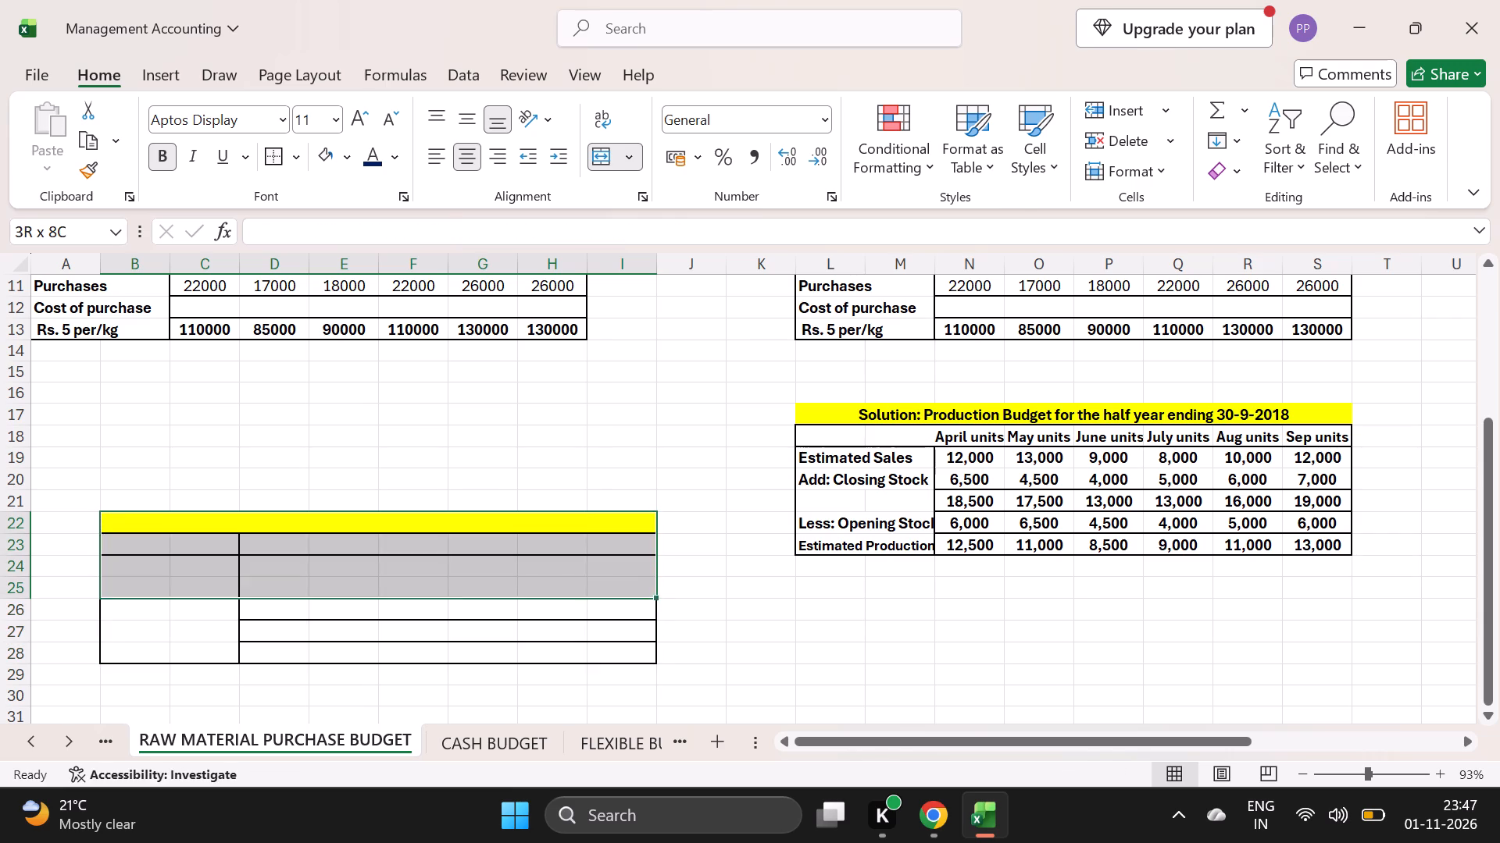
{"action": "left_click_drag", "start_coordinate": [461, 597], "coordinate": [511, 646]}
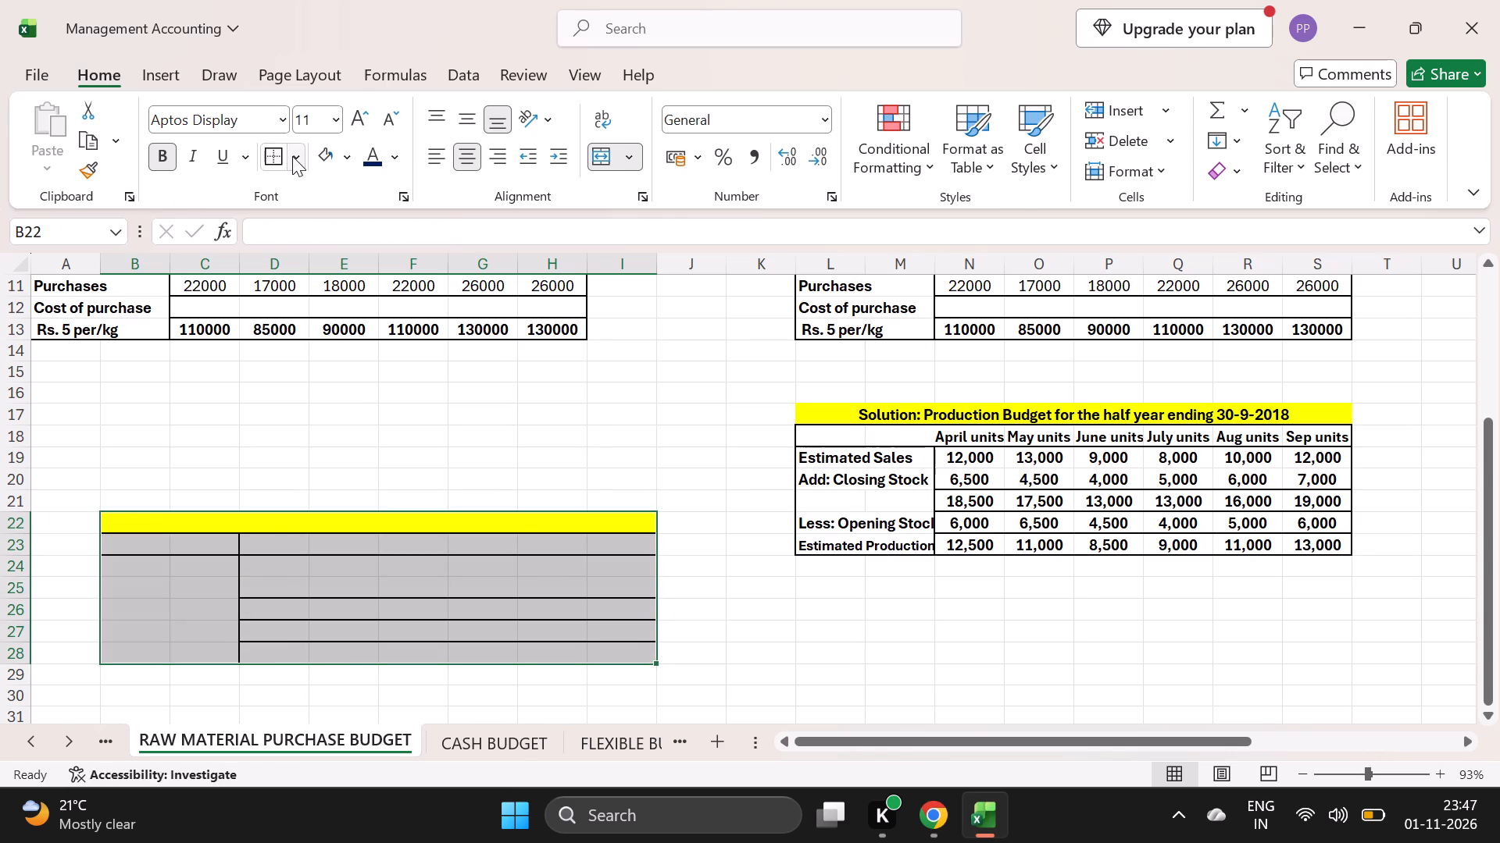
{"action": "left_click", "coordinate": [293, 157]}
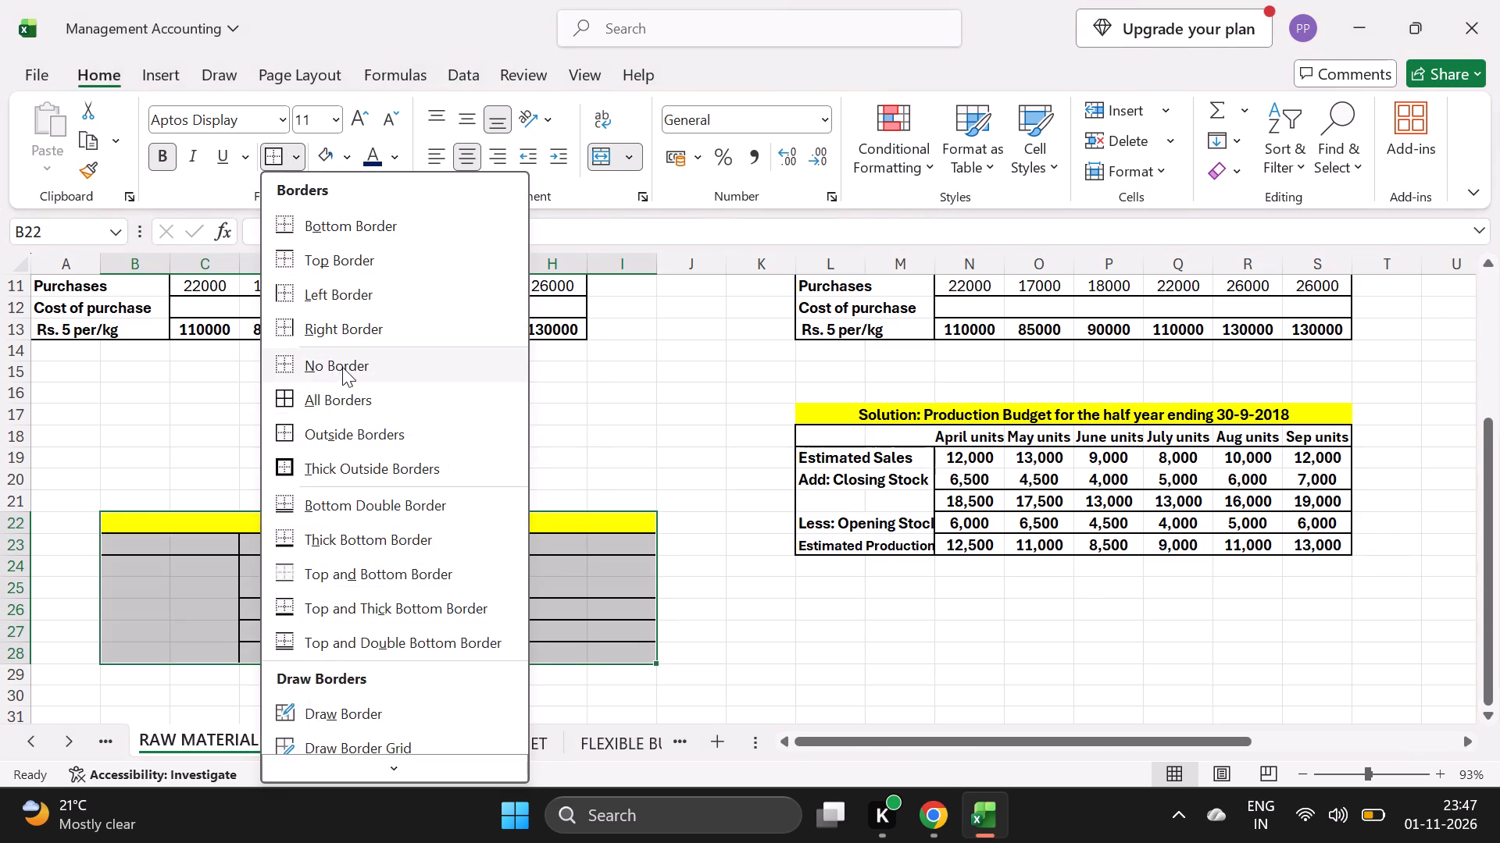
{"action": "left_click", "coordinate": [342, 367]}
Fill the emptied merged heading cell at B22 with white.
{"action": "left_click", "coordinate": [262, 524]}
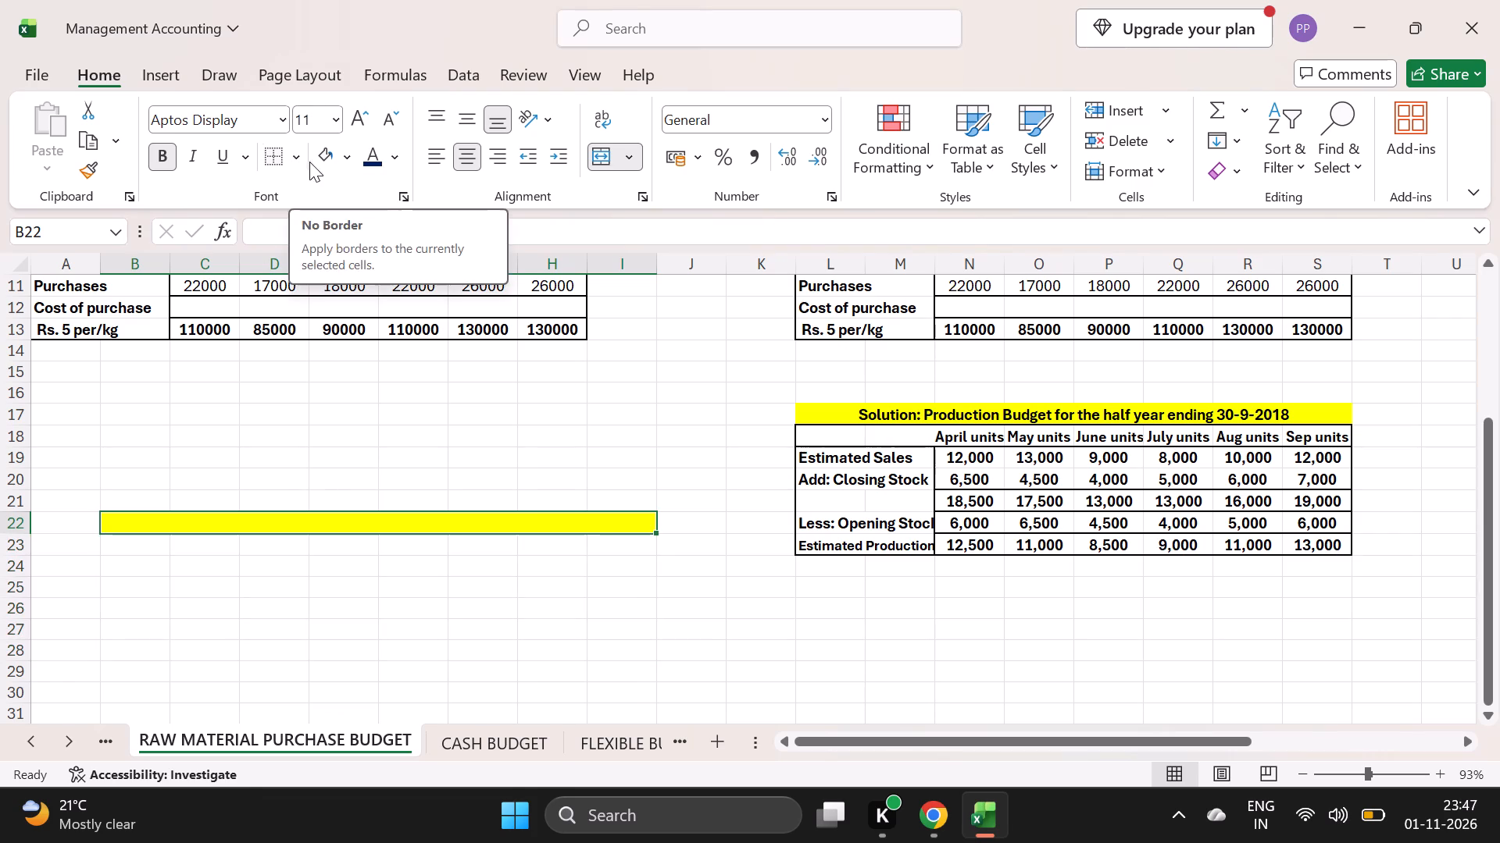
{"action": "left_click", "coordinate": [352, 162]}
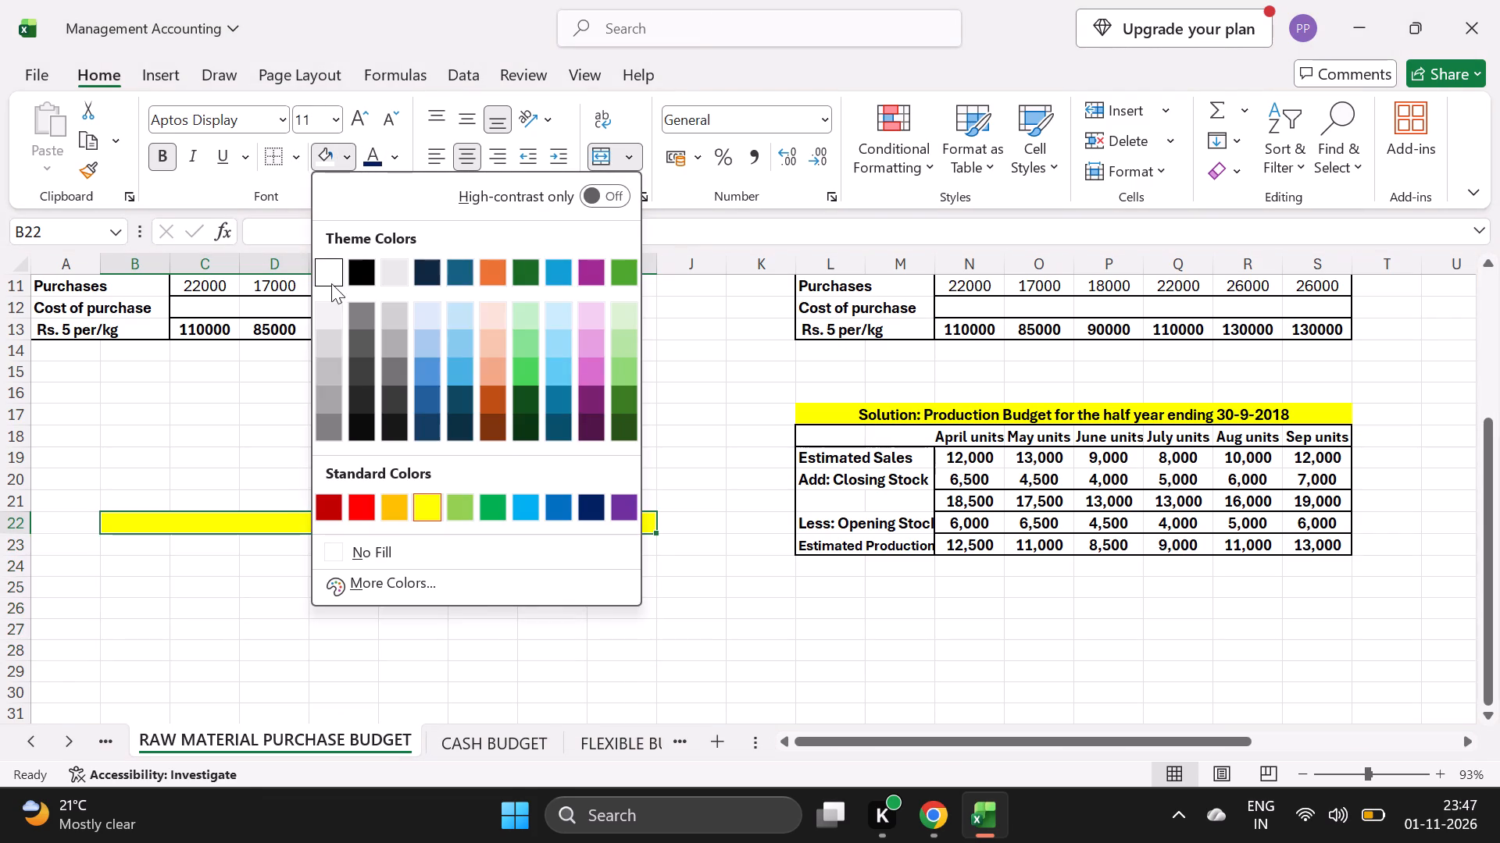
{"action": "left_click", "coordinate": [332, 273]}
{"action": "left_click", "coordinate": [286, 439]}
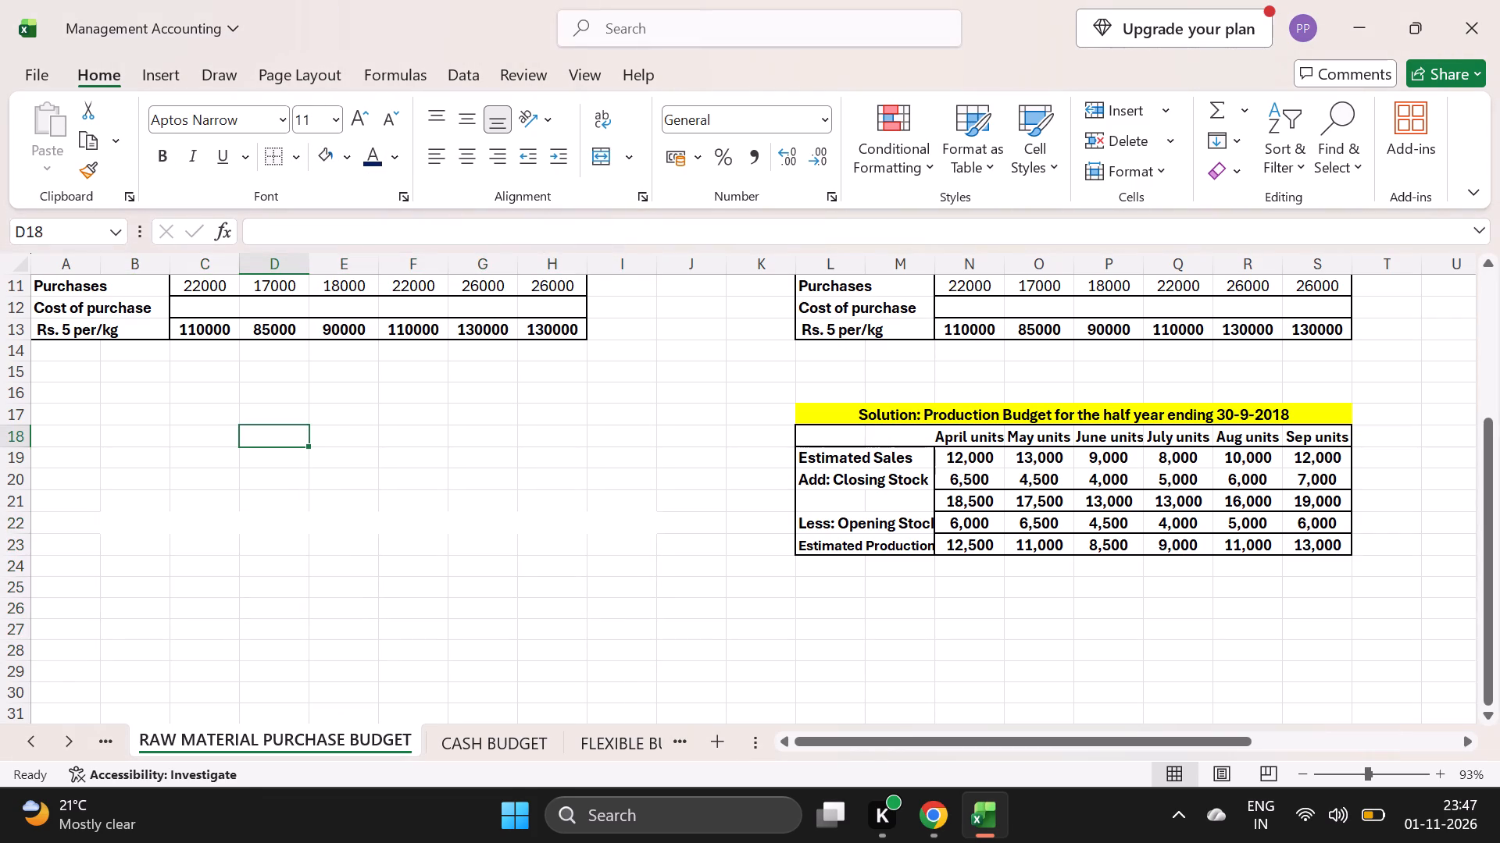
Copy the production budget table in L17:S23 and paste it at A15, below the raw material purchase budget table.
{"action": "left_click_drag", "start_coordinate": [818, 414], "coordinate": [1167, 543]}
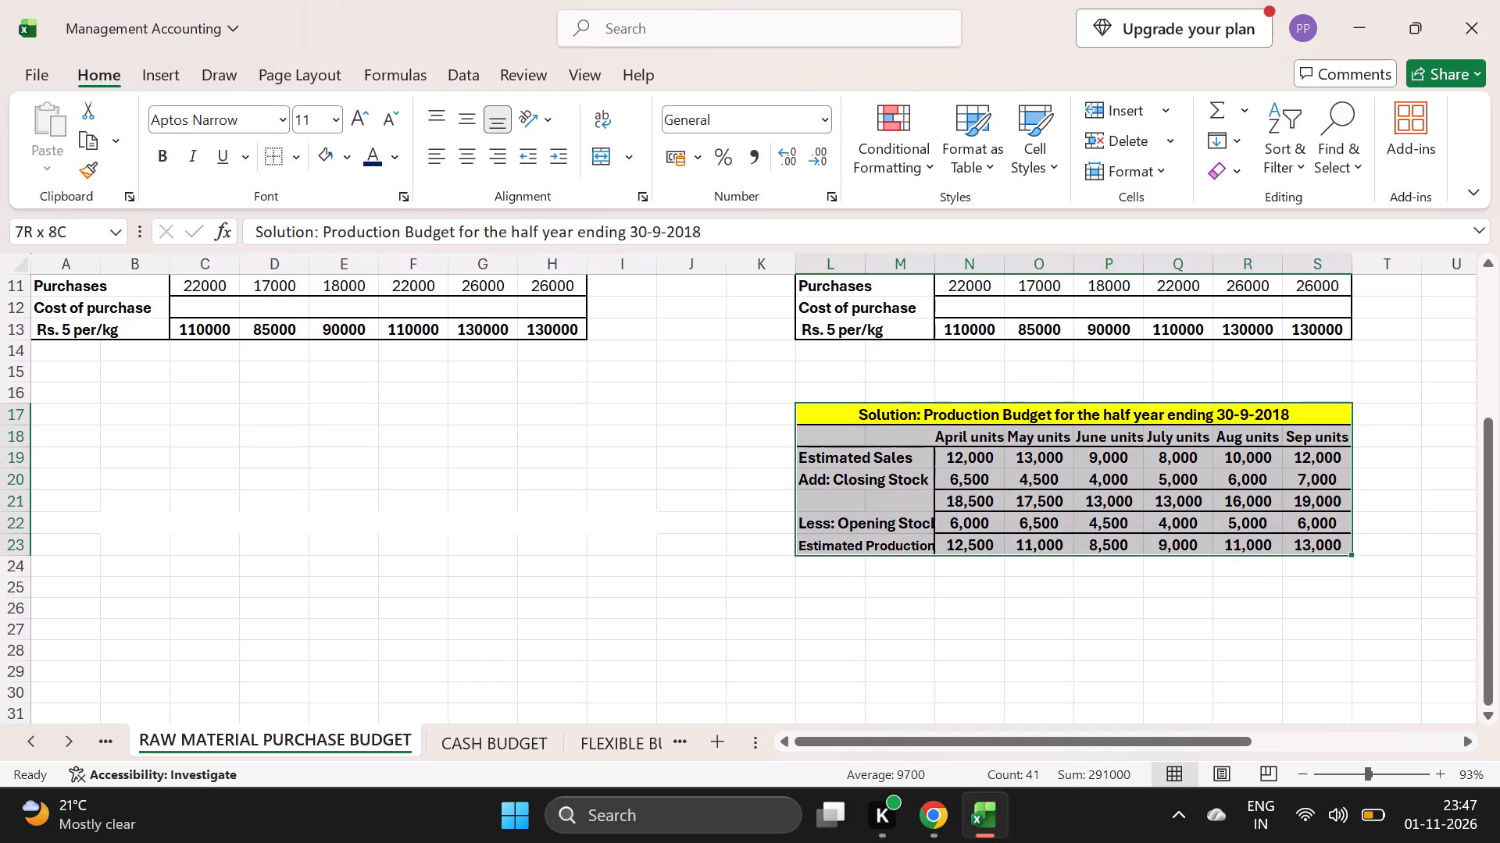
{"action": "left_click_drag", "start_coordinate": [1167, 543], "coordinate": [1181, 543]}
{"action": "key", "text": "ctrl+c"}
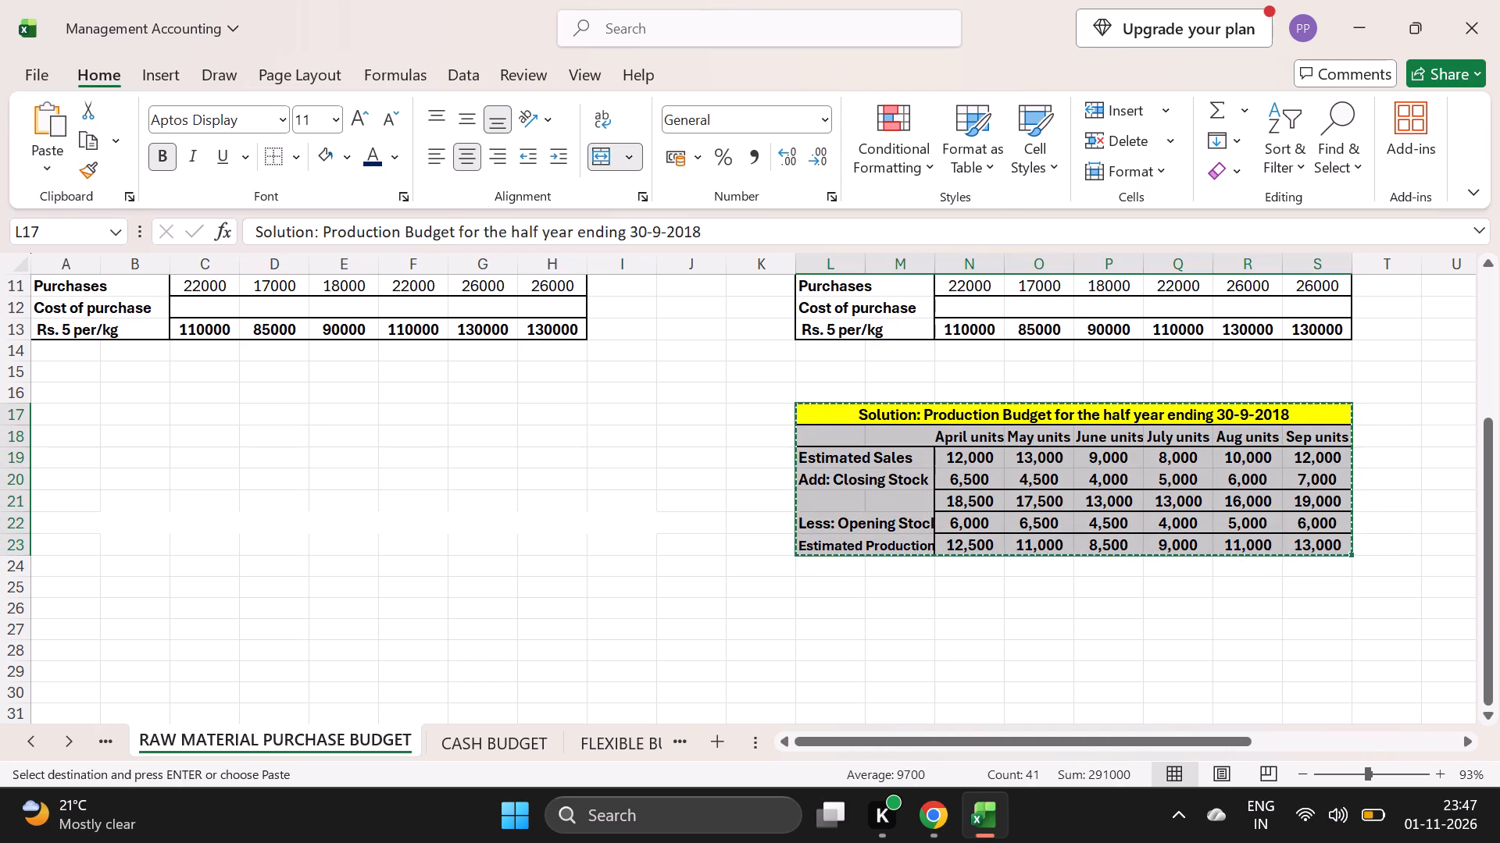
{"action": "left_click_drag", "start_coordinate": [59, 378], "coordinate": [523, 532]}
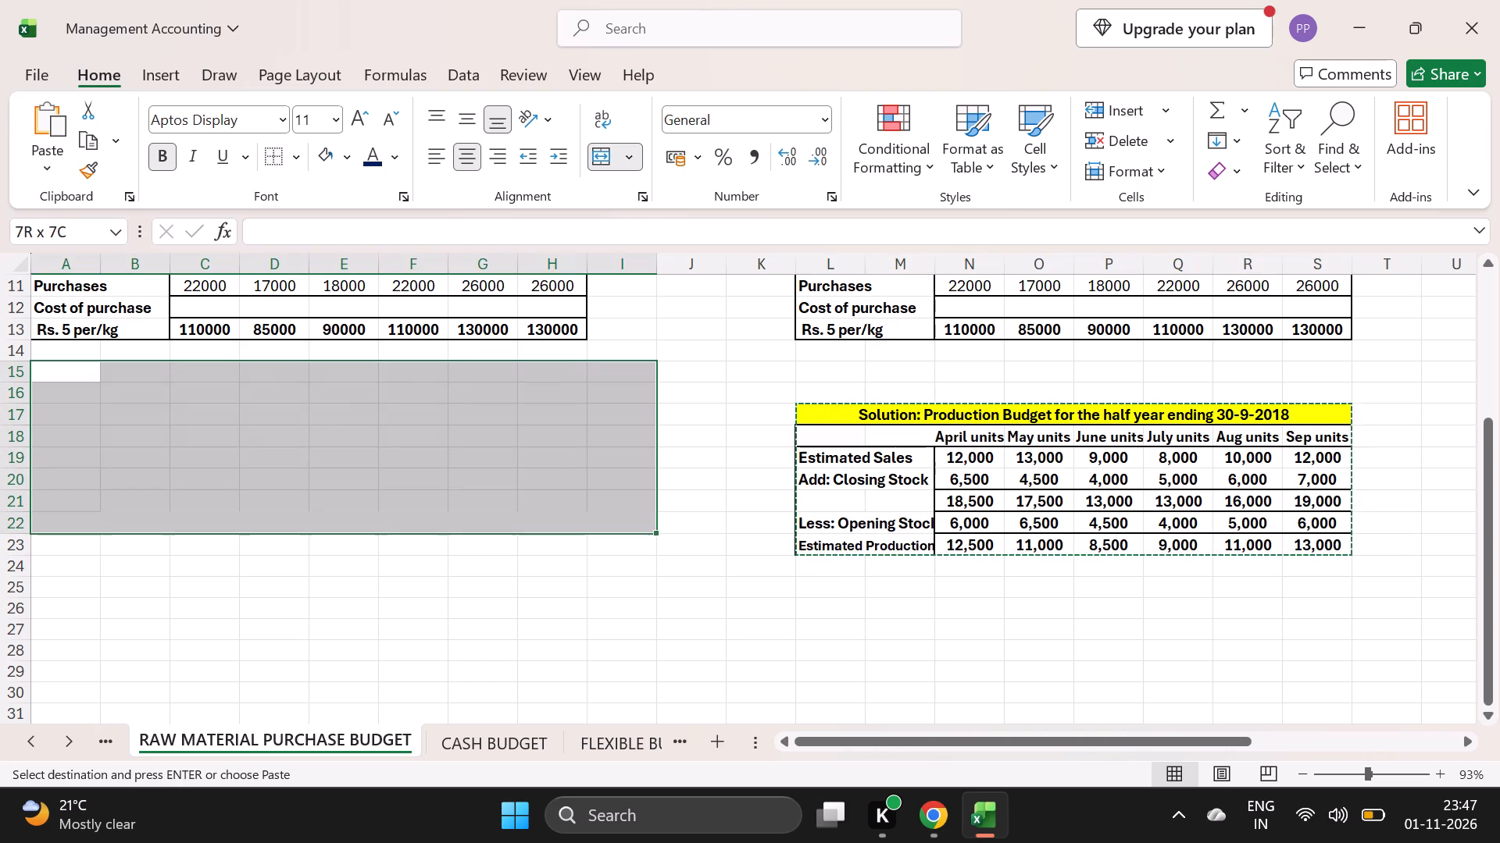
{"action": "left_click_drag", "start_coordinate": [523, 532], "coordinate": [545, 589]}
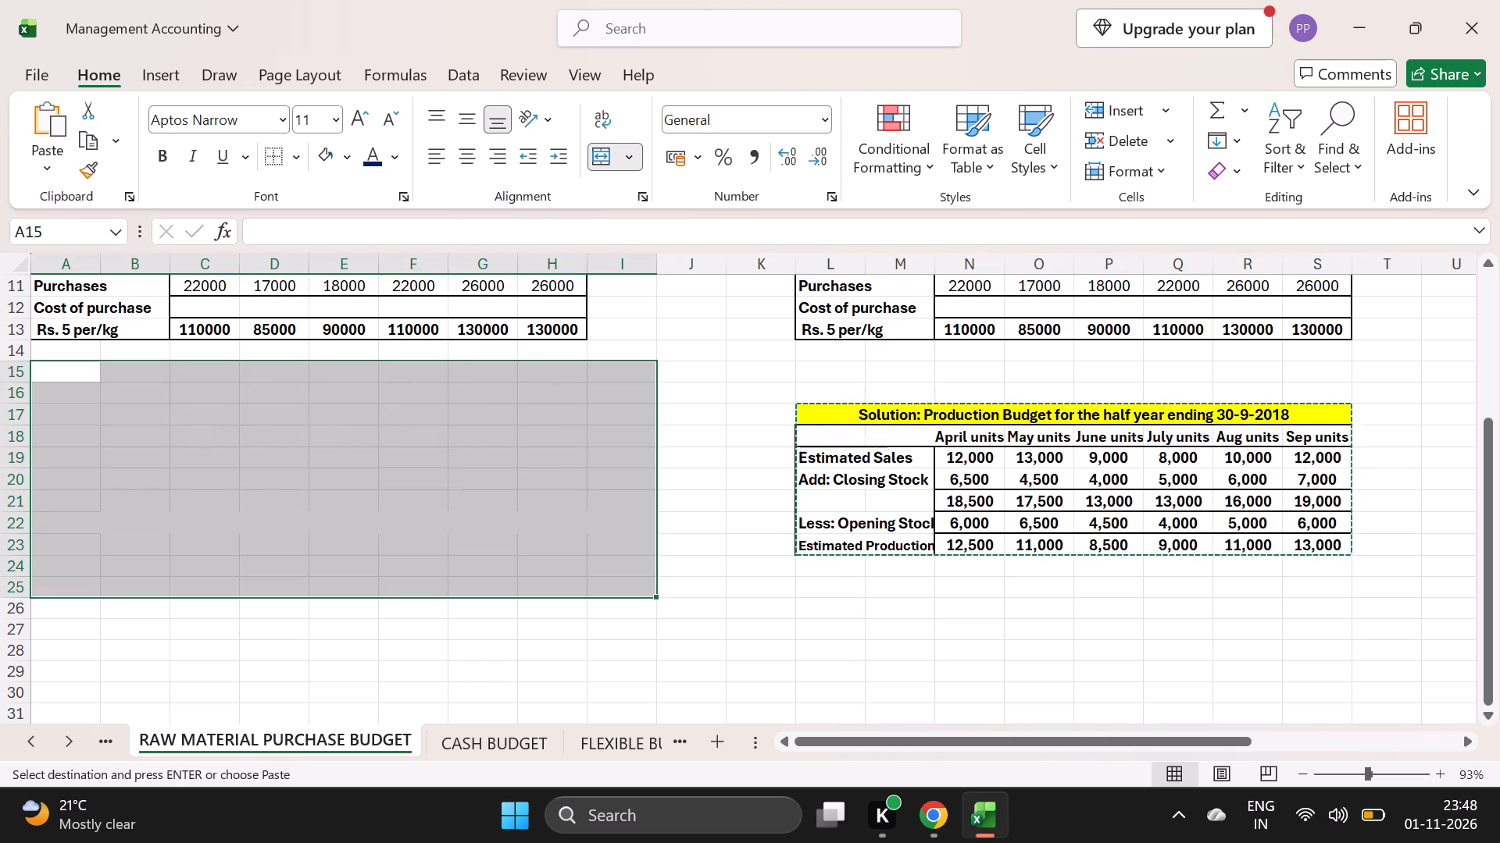
{"action": "key", "text": "ctrl+v"}
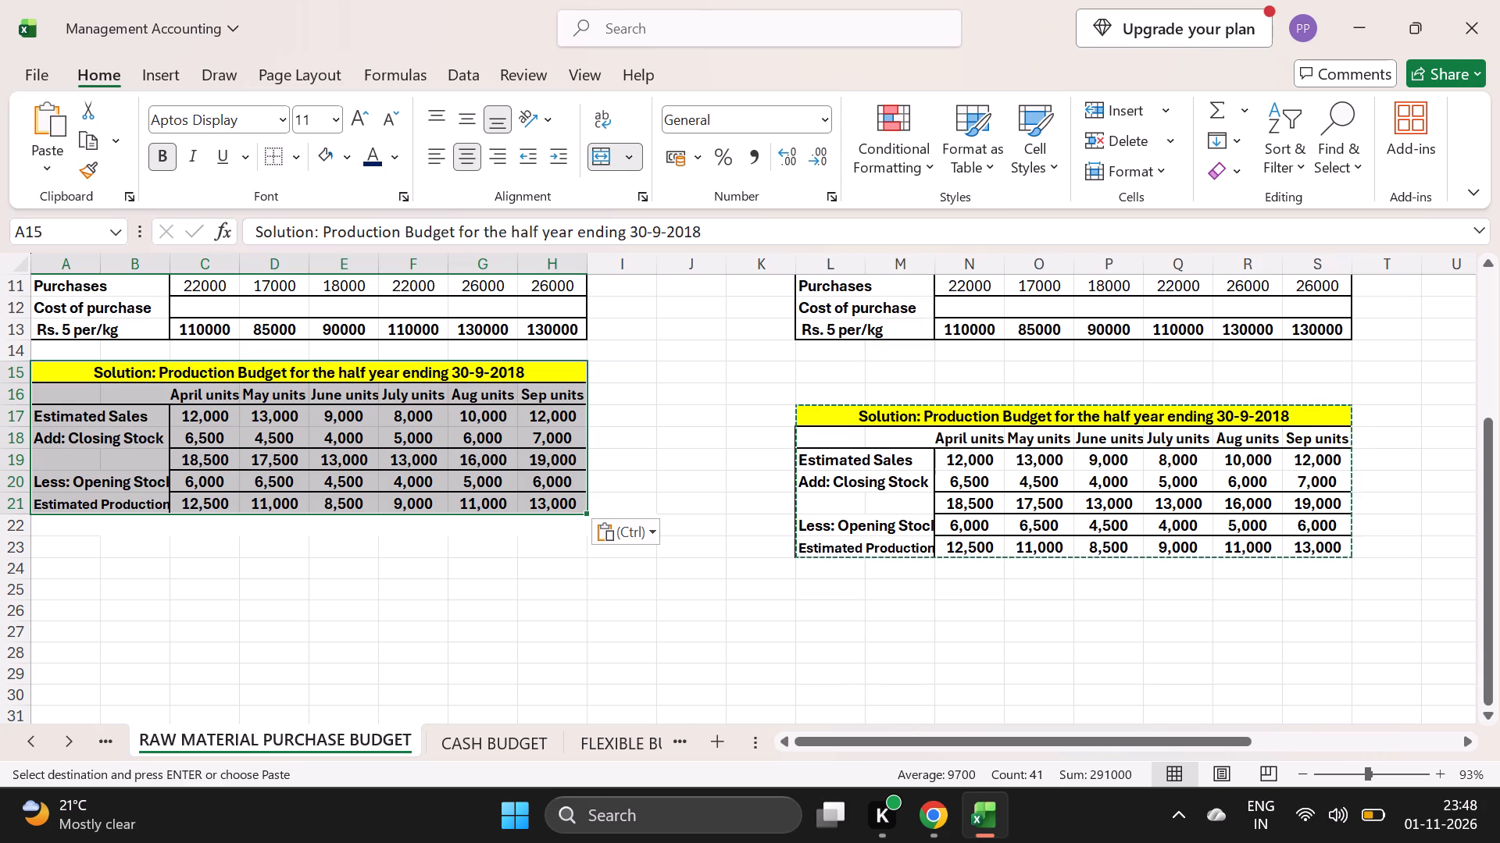
Delete the contents of the duplicate production budget table in L17:S23.
{"action": "right_click_drag", "start_coordinate": [828, 416], "coordinate": [1063, 515]}
{"action": "left_click", "coordinate": [1143, 626]}
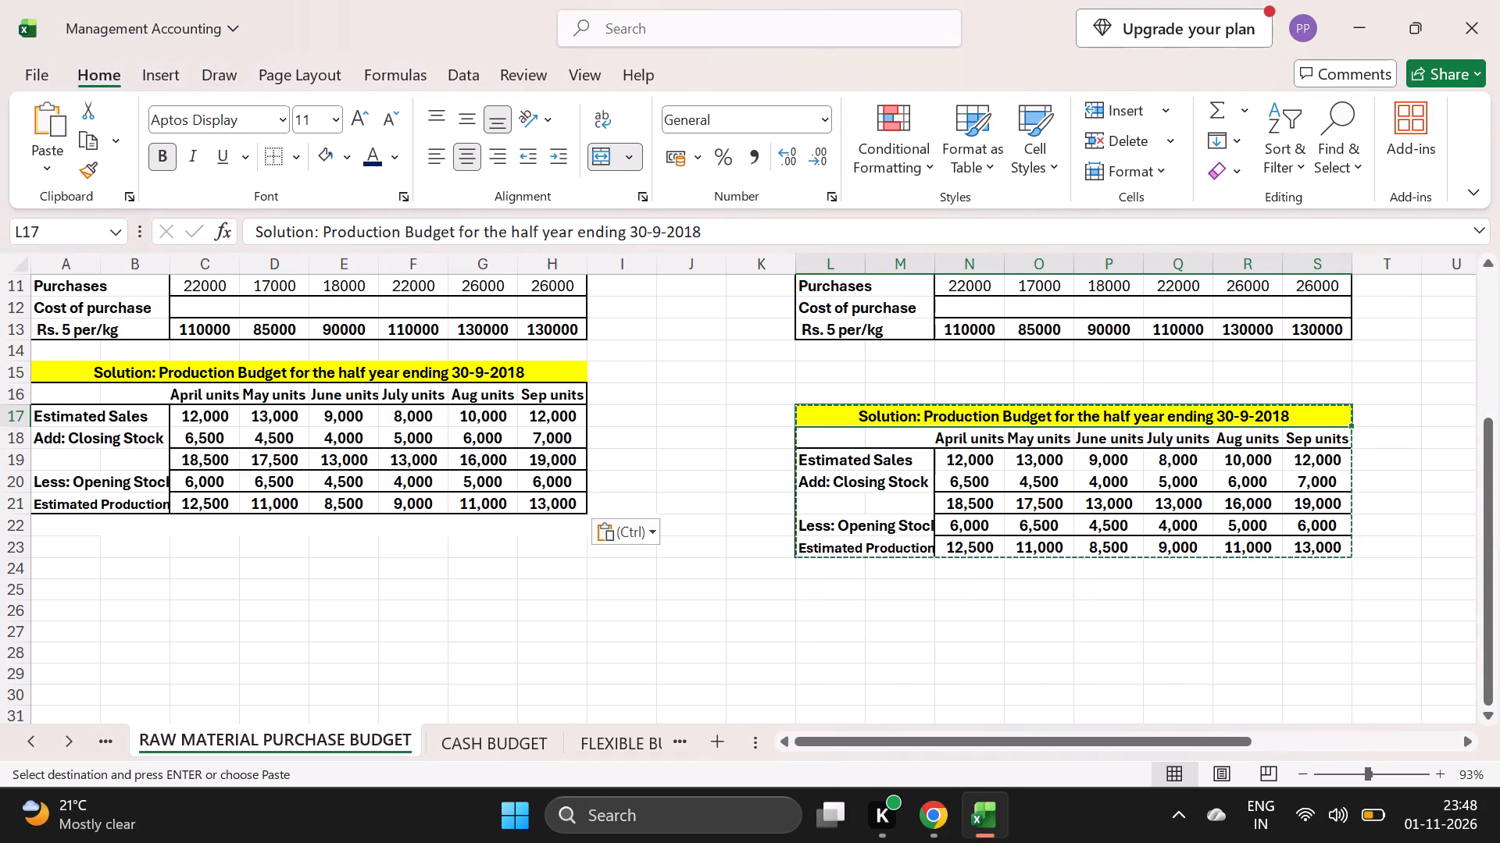
{"action": "left_click", "coordinate": [756, 411]}
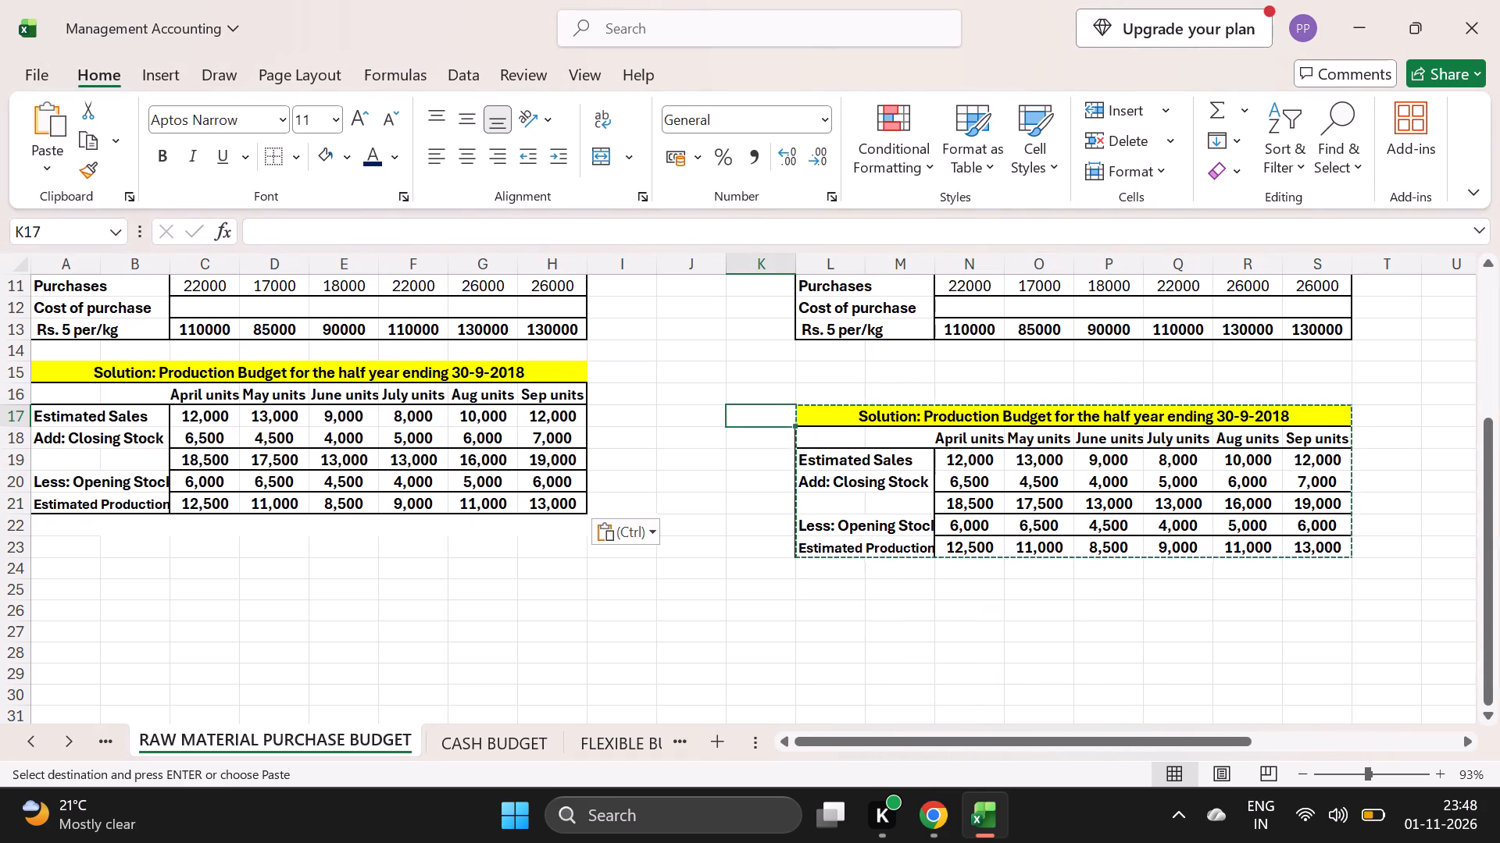
{"action": "double_click", "coordinate": [716, 535]}
{"action": "left_click", "coordinate": [753, 655]}
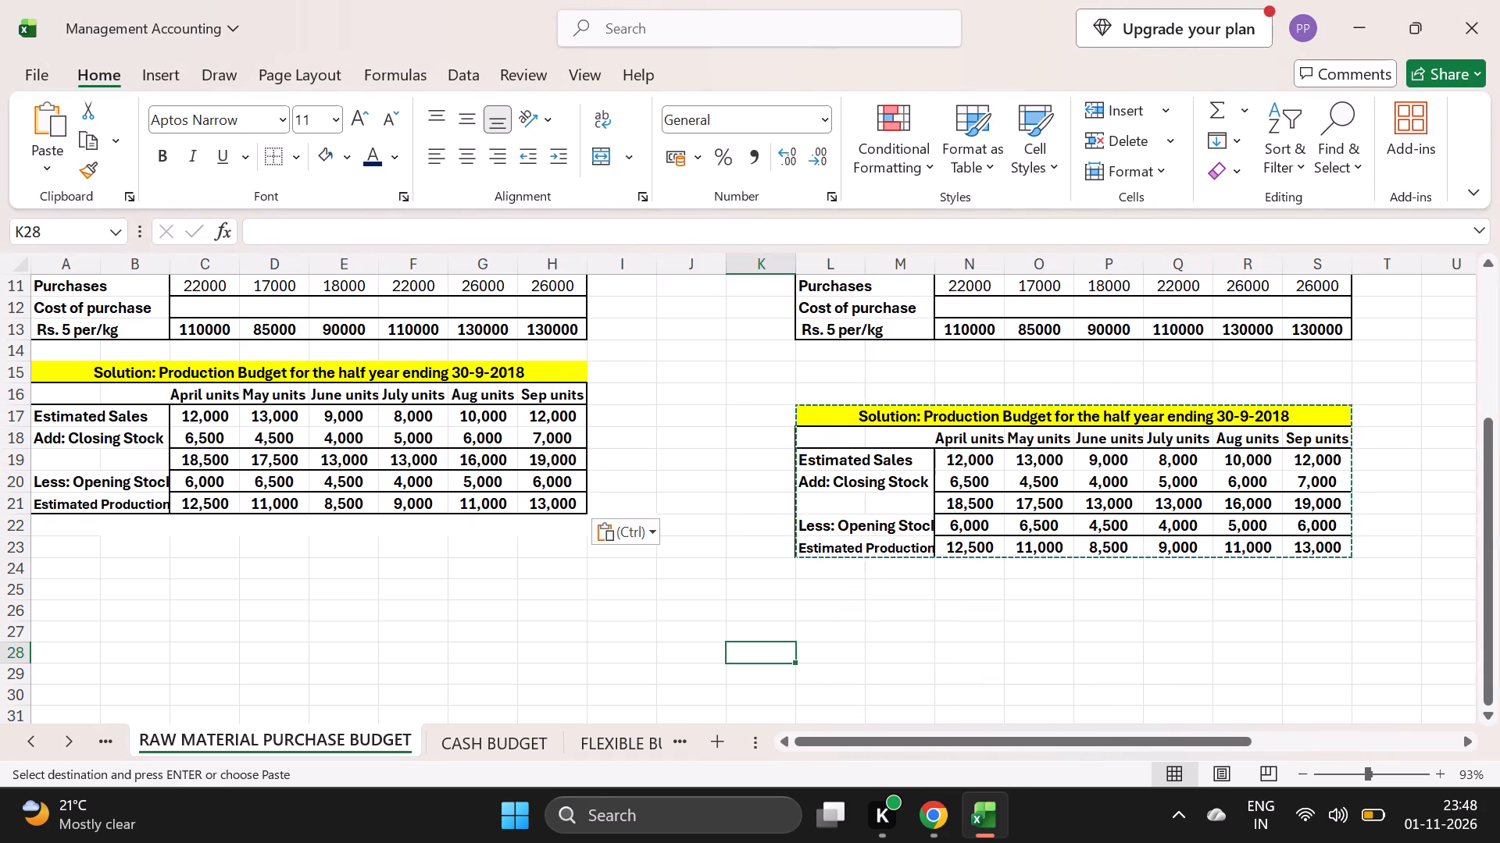
{"action": "left_click", "coordinate": [709, 519]}
{"action": "double_click", "coordinate": [945, 460]}
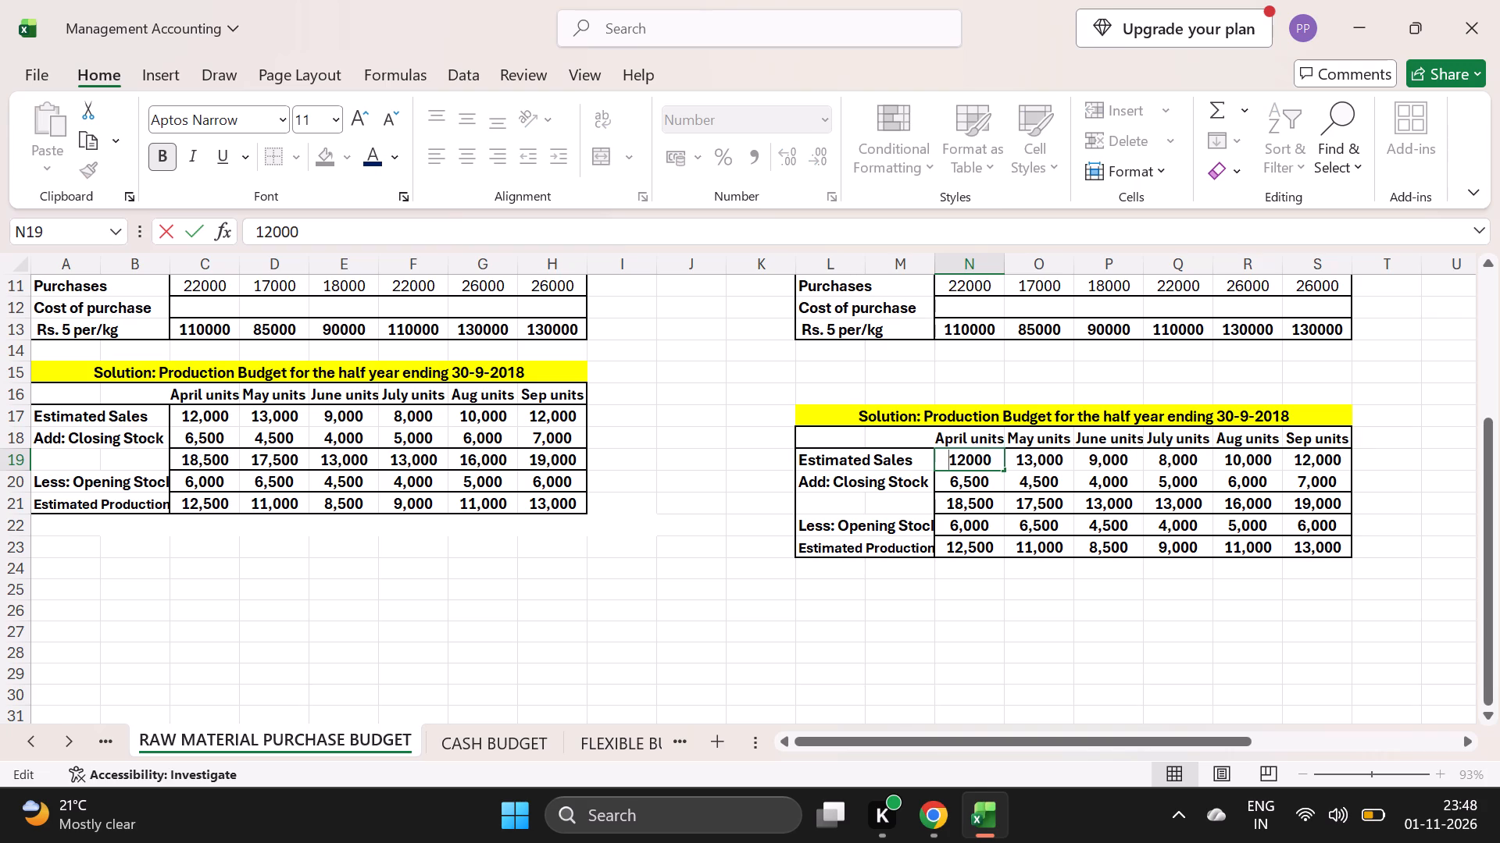
{"action": "left_click_drag", "start_coordinate": [832, 421], "coordinate": [1107, 545]}
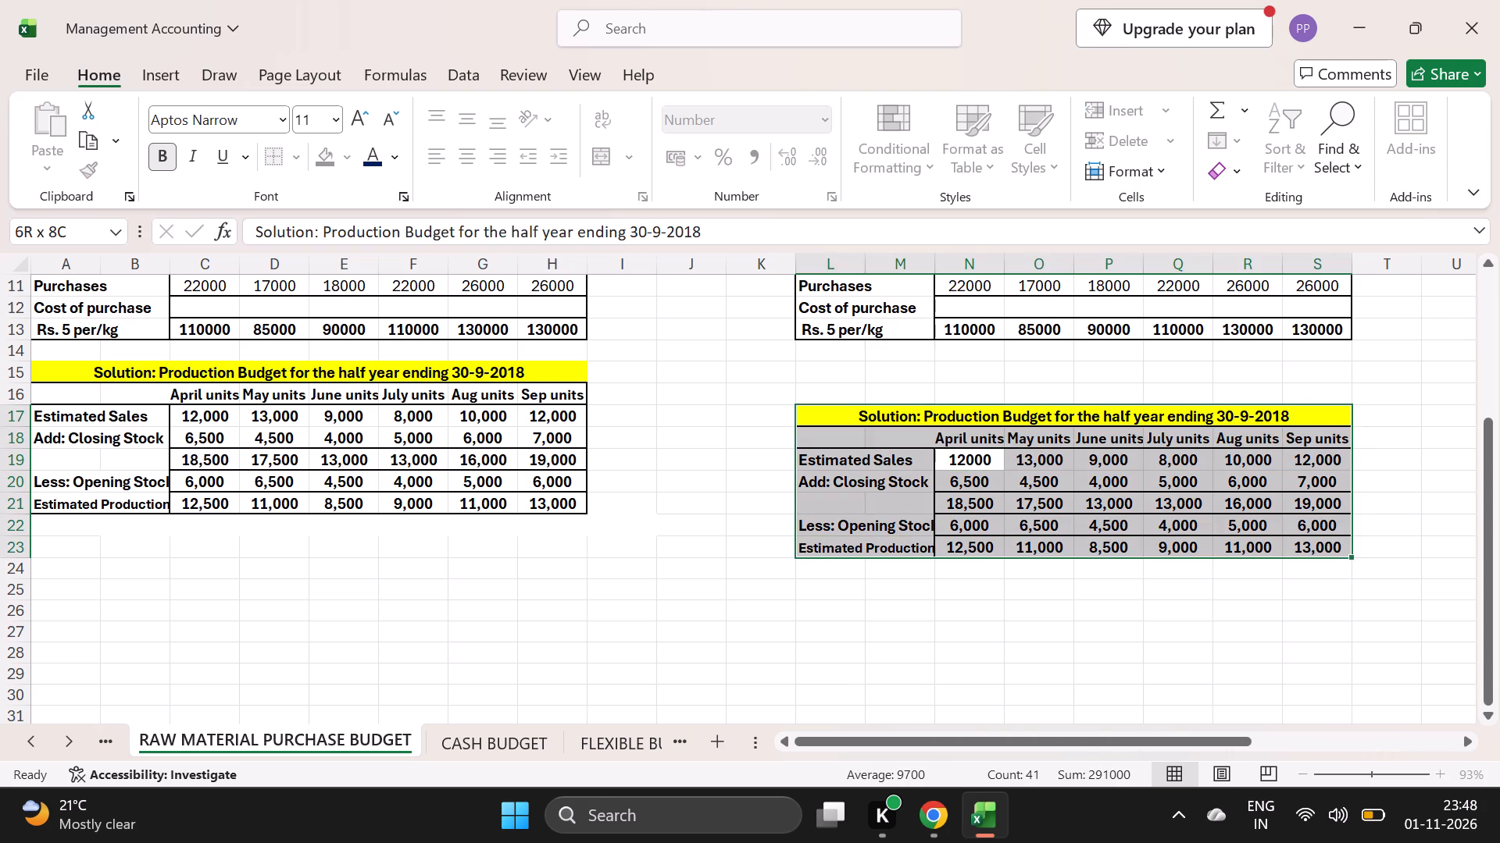
{"action": "left_click_drag", "start_coordinate": [1107, 545], "coordinate": [1114, 550]}
{"action": "key", "text": "ctrl+Delete"}
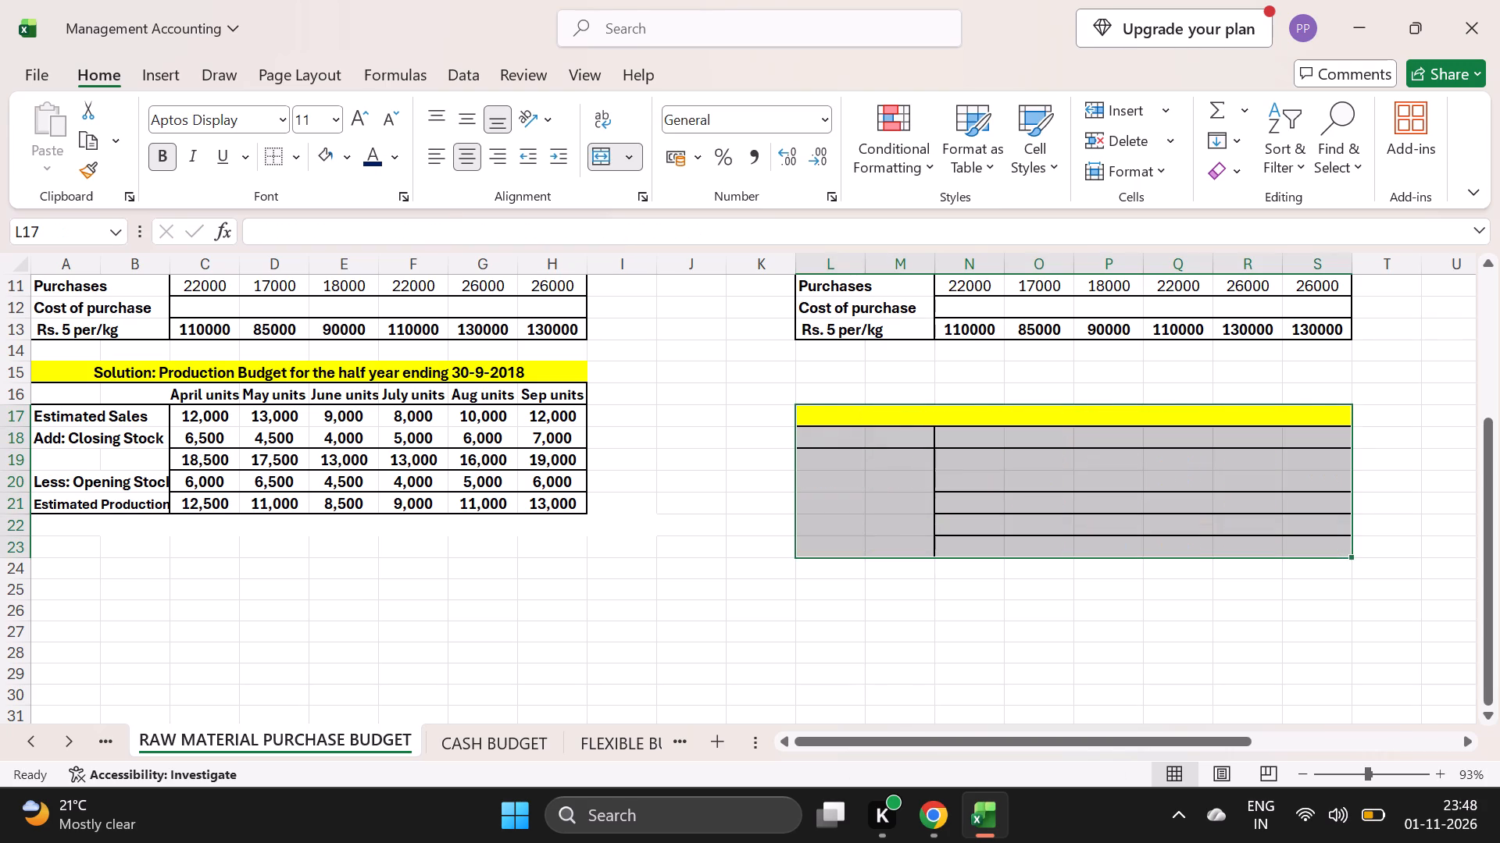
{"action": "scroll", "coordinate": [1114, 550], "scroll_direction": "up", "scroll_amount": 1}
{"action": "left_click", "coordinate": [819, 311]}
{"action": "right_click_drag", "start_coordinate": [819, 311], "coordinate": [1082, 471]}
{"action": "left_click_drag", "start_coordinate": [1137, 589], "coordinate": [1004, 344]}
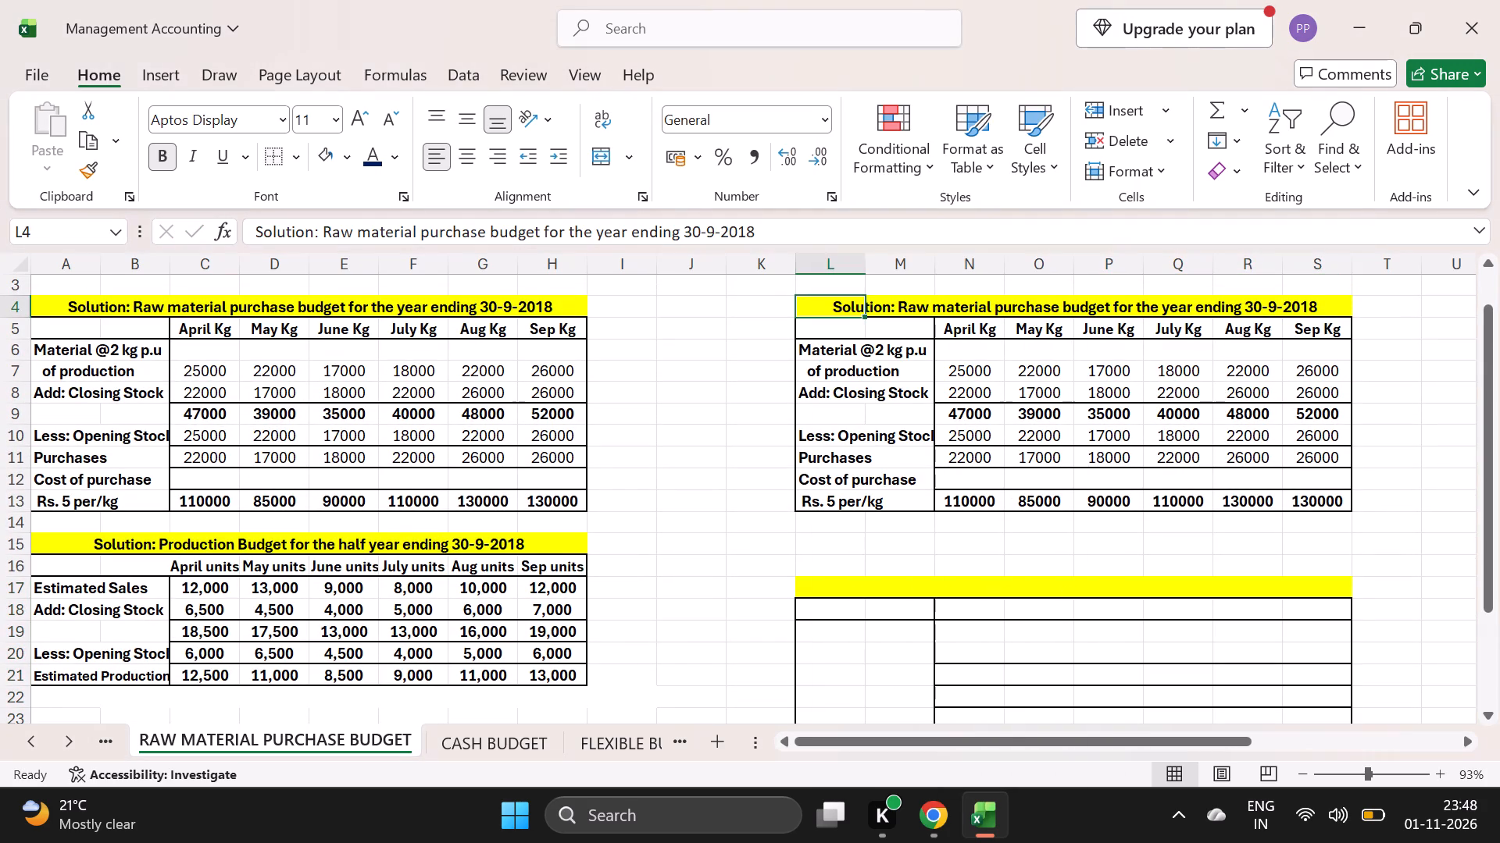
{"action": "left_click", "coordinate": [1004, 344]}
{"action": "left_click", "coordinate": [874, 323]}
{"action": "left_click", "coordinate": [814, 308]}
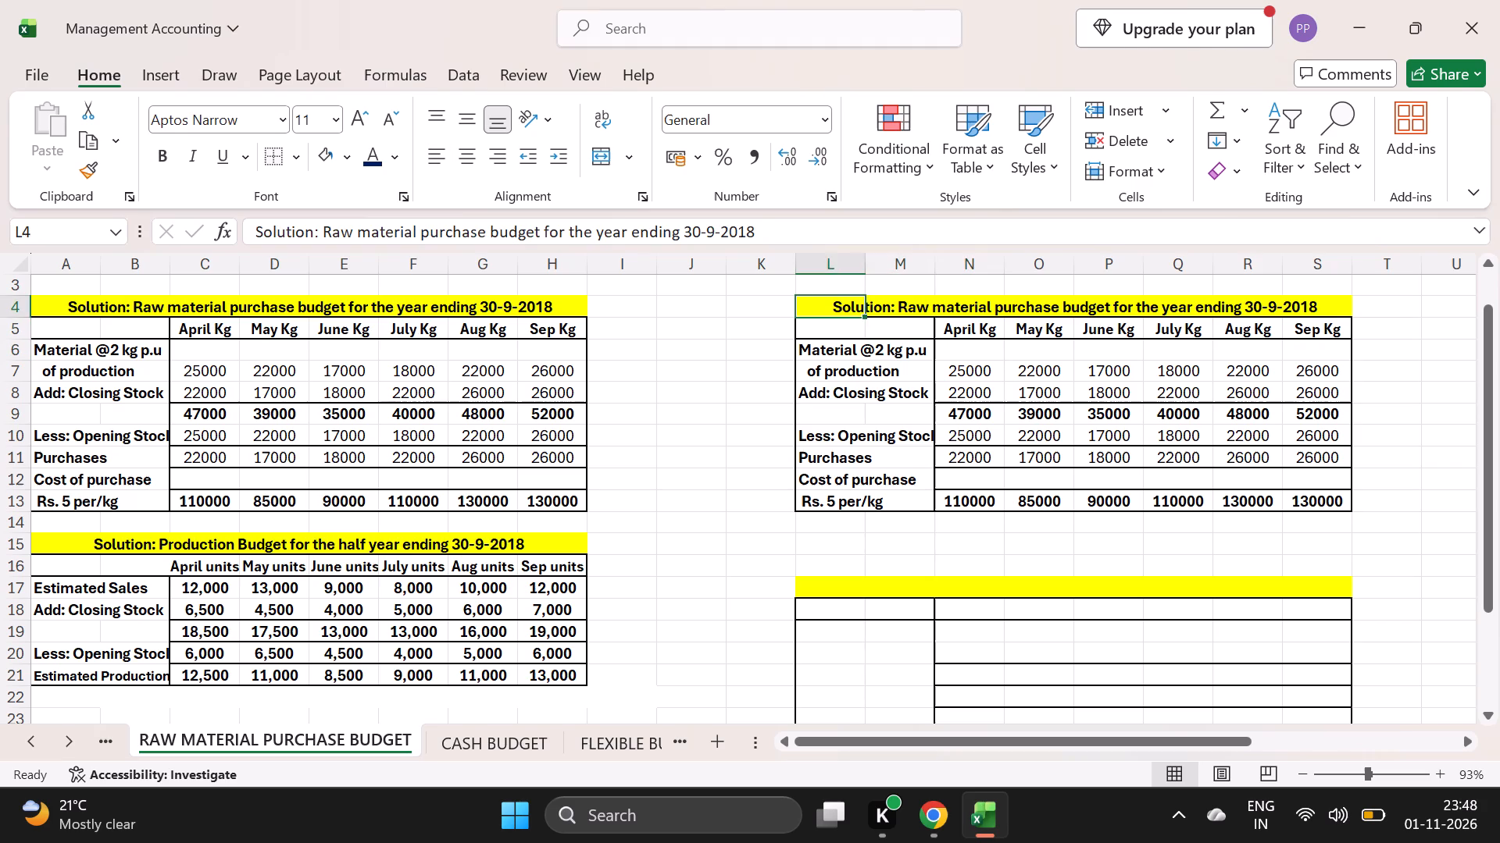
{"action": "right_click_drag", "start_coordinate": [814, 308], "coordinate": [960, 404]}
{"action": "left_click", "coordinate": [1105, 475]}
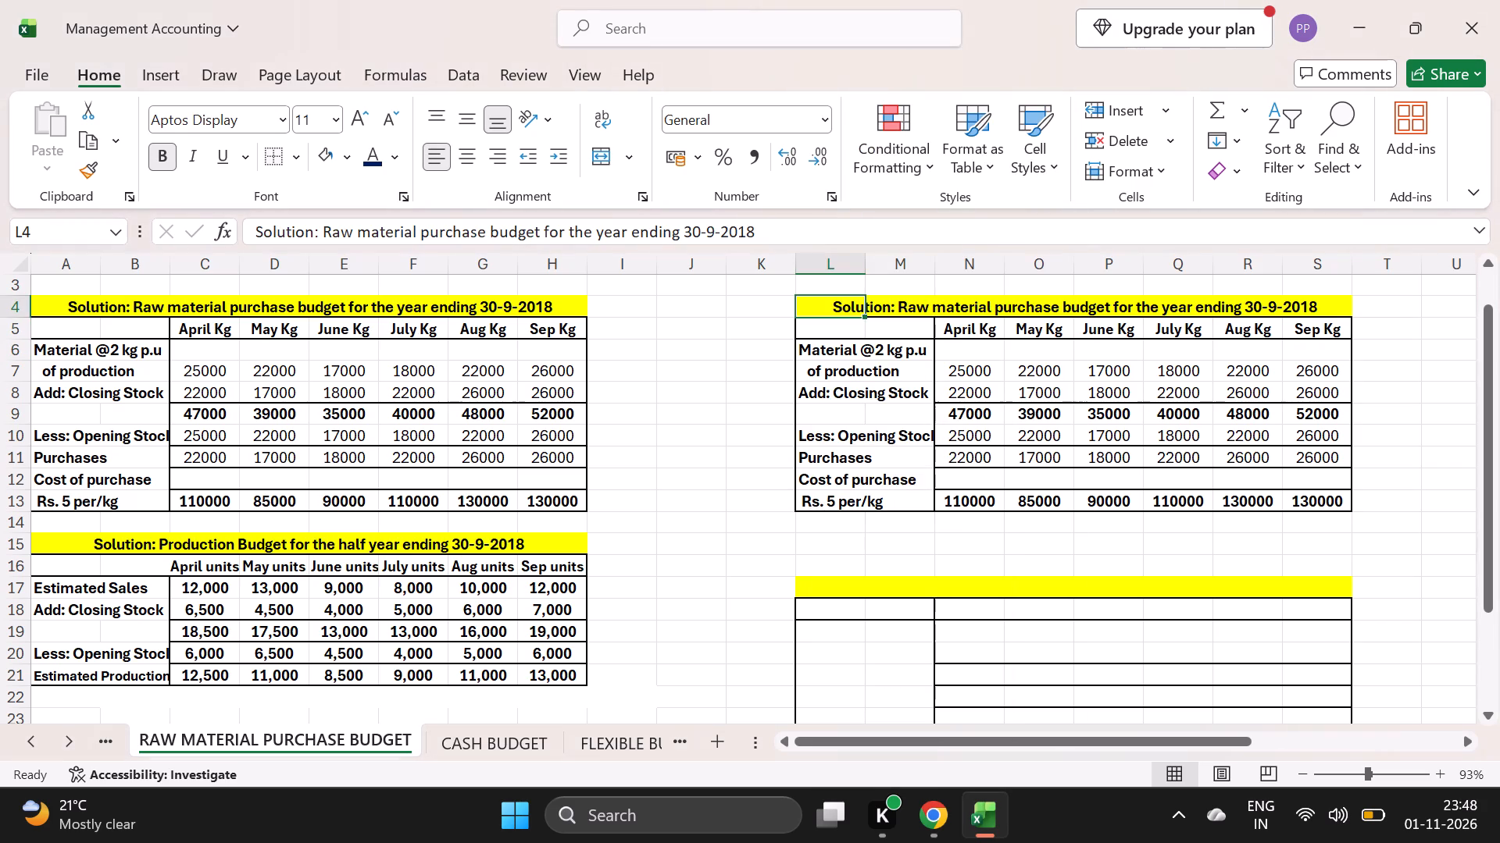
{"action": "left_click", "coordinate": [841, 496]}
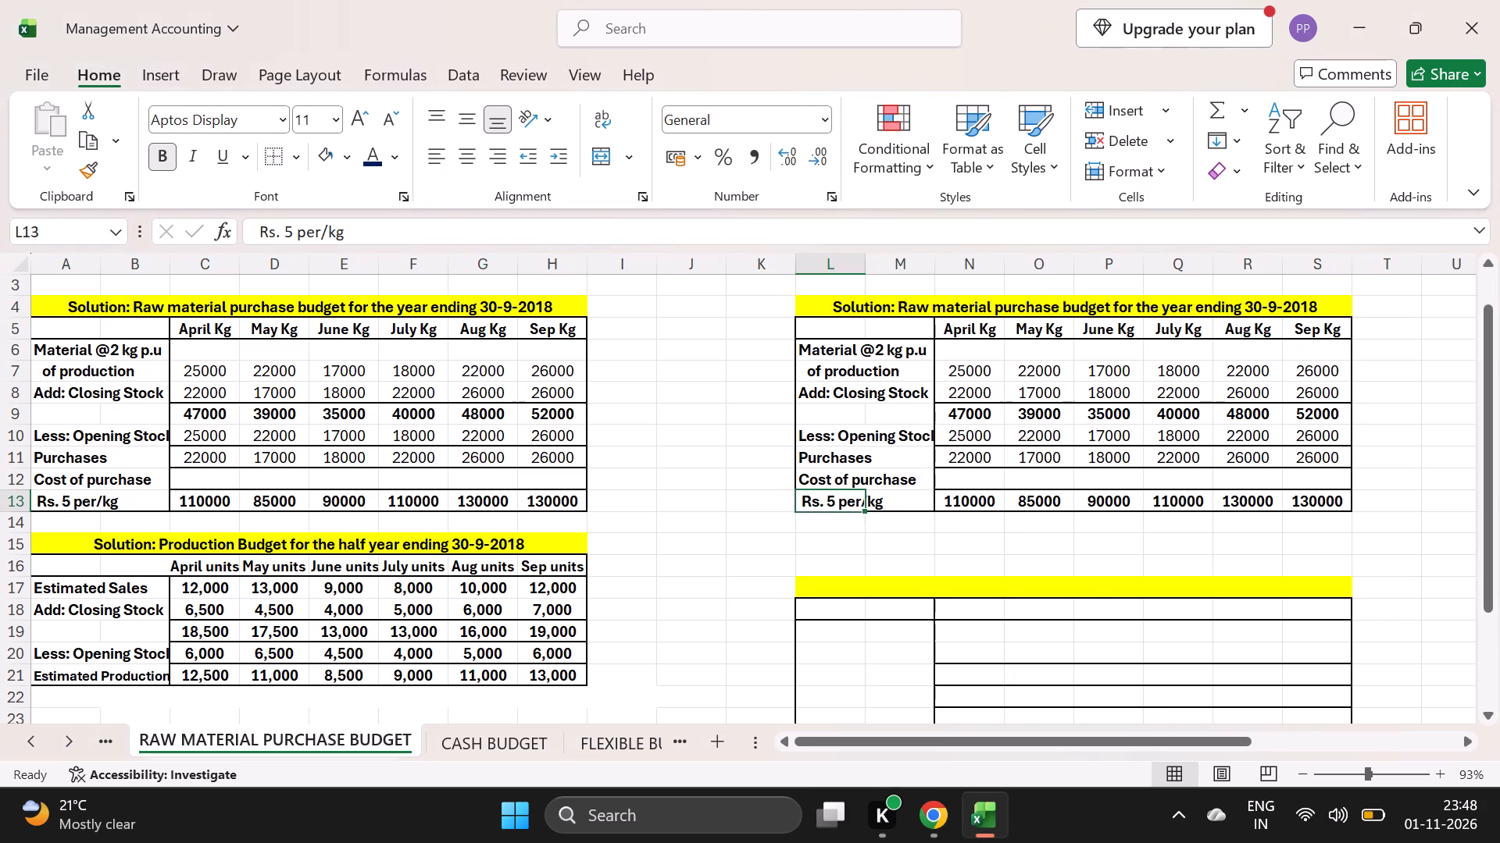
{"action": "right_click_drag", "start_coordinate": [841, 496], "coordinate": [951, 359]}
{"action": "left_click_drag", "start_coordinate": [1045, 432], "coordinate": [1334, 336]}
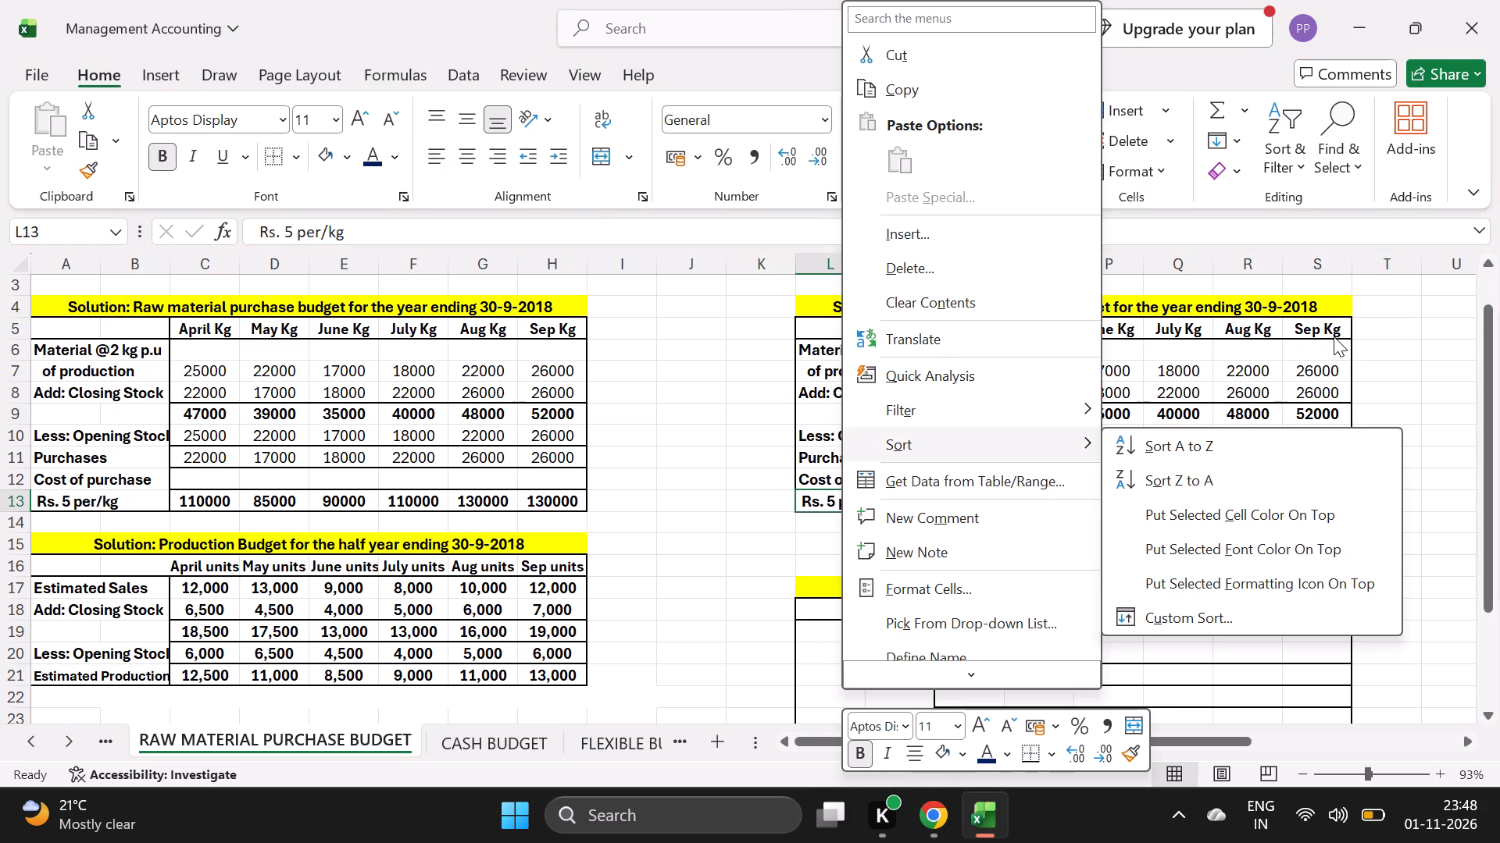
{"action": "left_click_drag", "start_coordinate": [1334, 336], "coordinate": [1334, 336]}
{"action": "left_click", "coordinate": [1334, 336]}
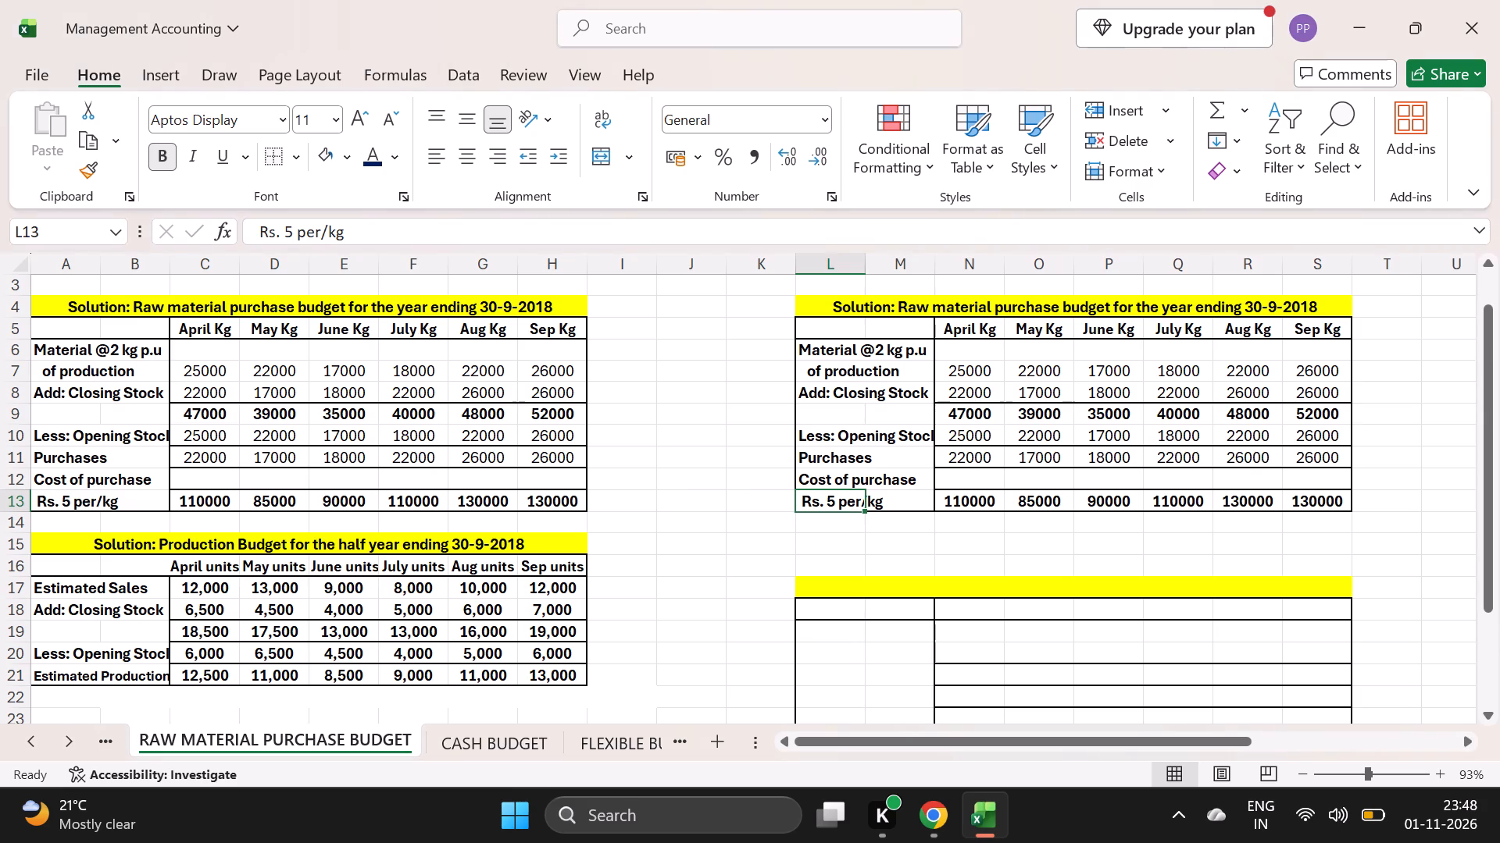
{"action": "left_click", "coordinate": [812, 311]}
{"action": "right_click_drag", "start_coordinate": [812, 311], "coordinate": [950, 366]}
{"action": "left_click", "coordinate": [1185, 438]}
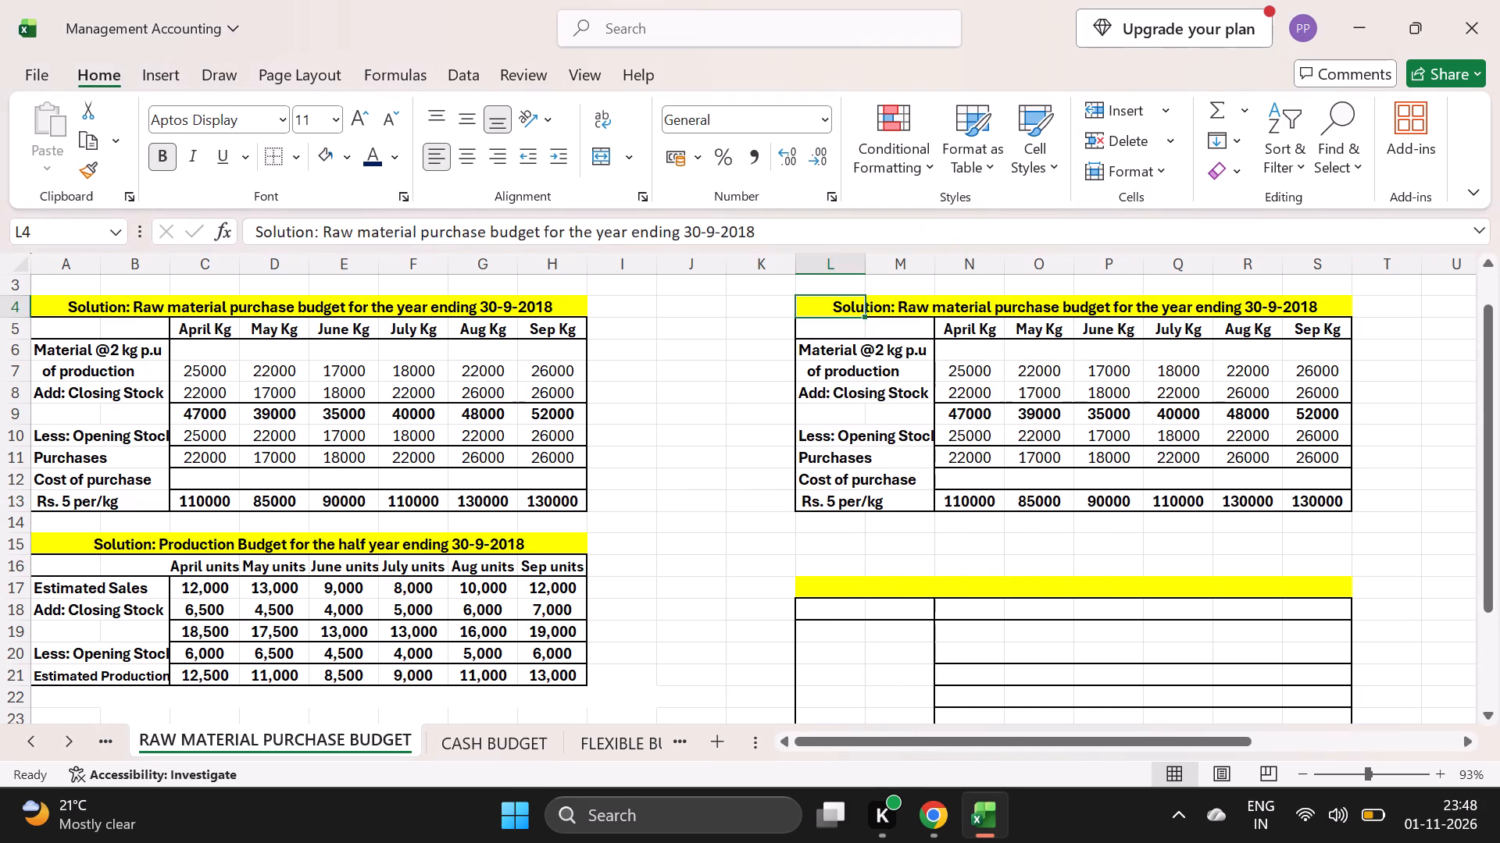
Delete the contents of K4:S23, covering the duplicate raw material purchase budget table, and remove all borders from that range.
{"action": "left_click_drag", "start_coordinate": [770, 313], "coordinate": [1231, 742]}
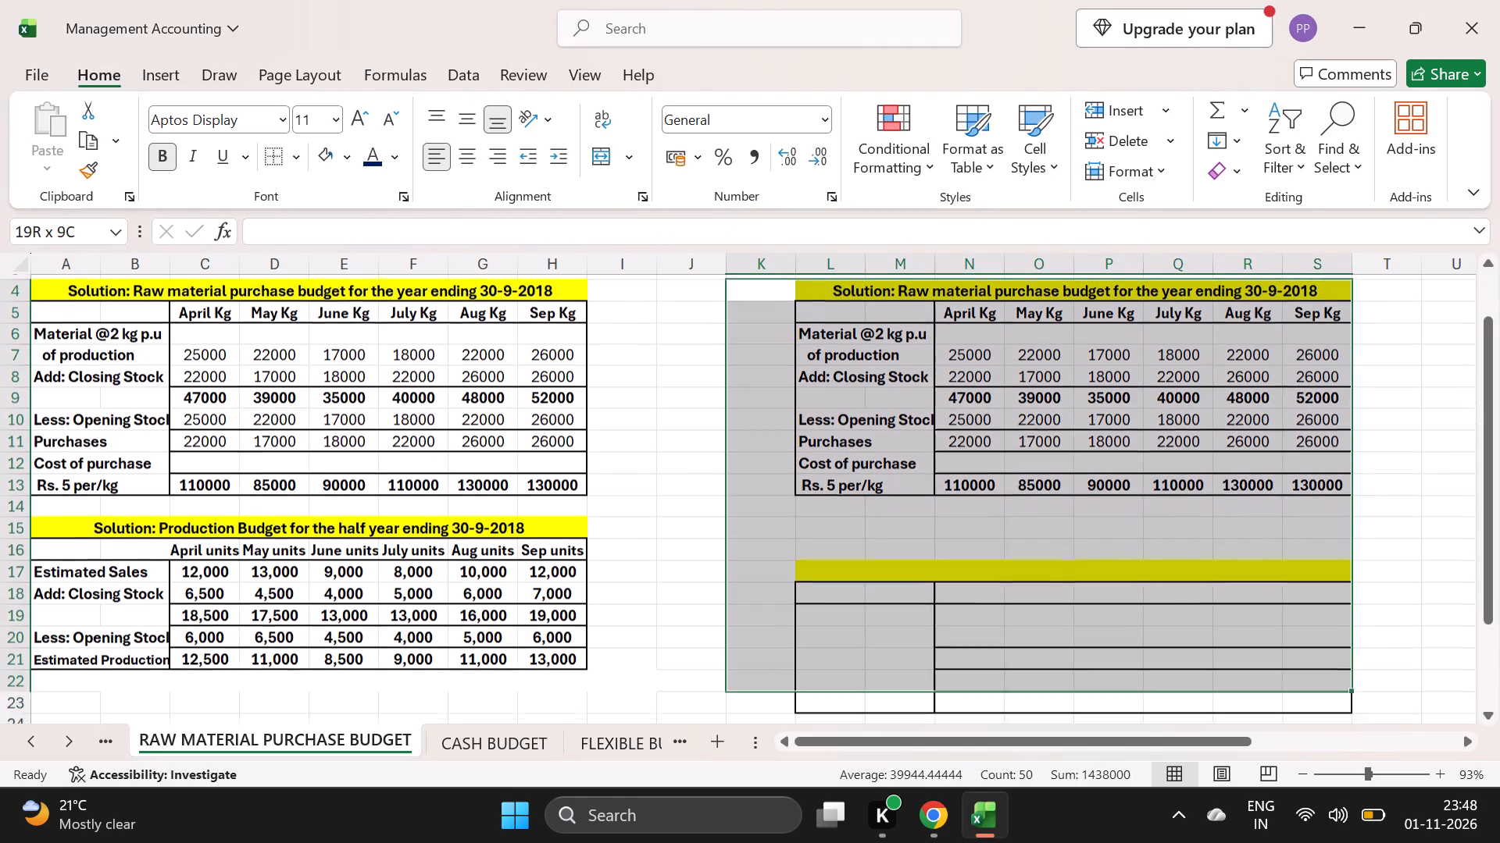
{"action": "left_click_drag", "start_coordinate": [1231, 742], "coordinate": [1210, 607]}
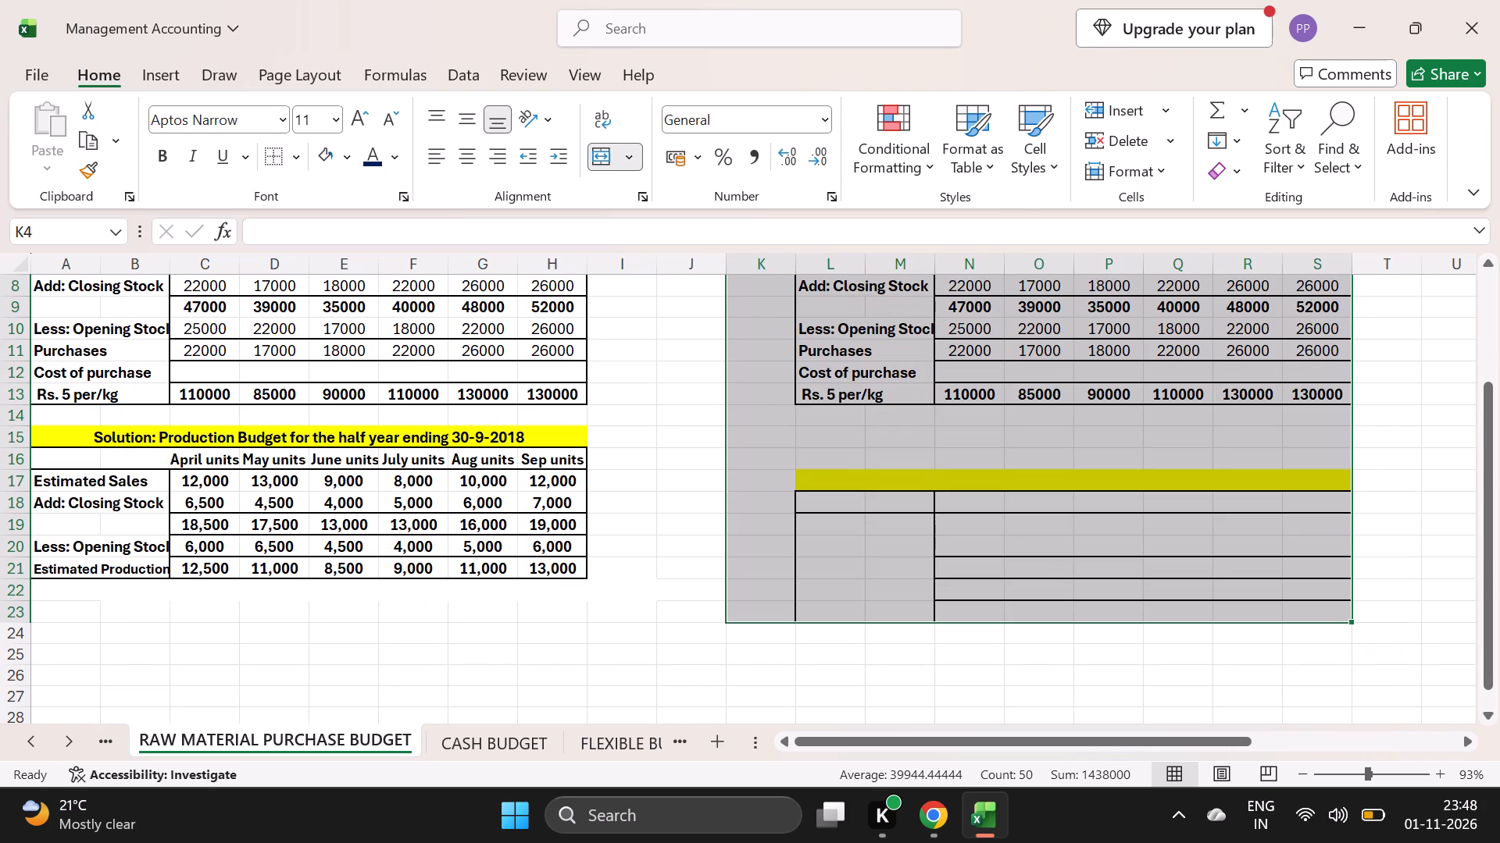
{"action": "key", "text": "ctrl+Delete"}
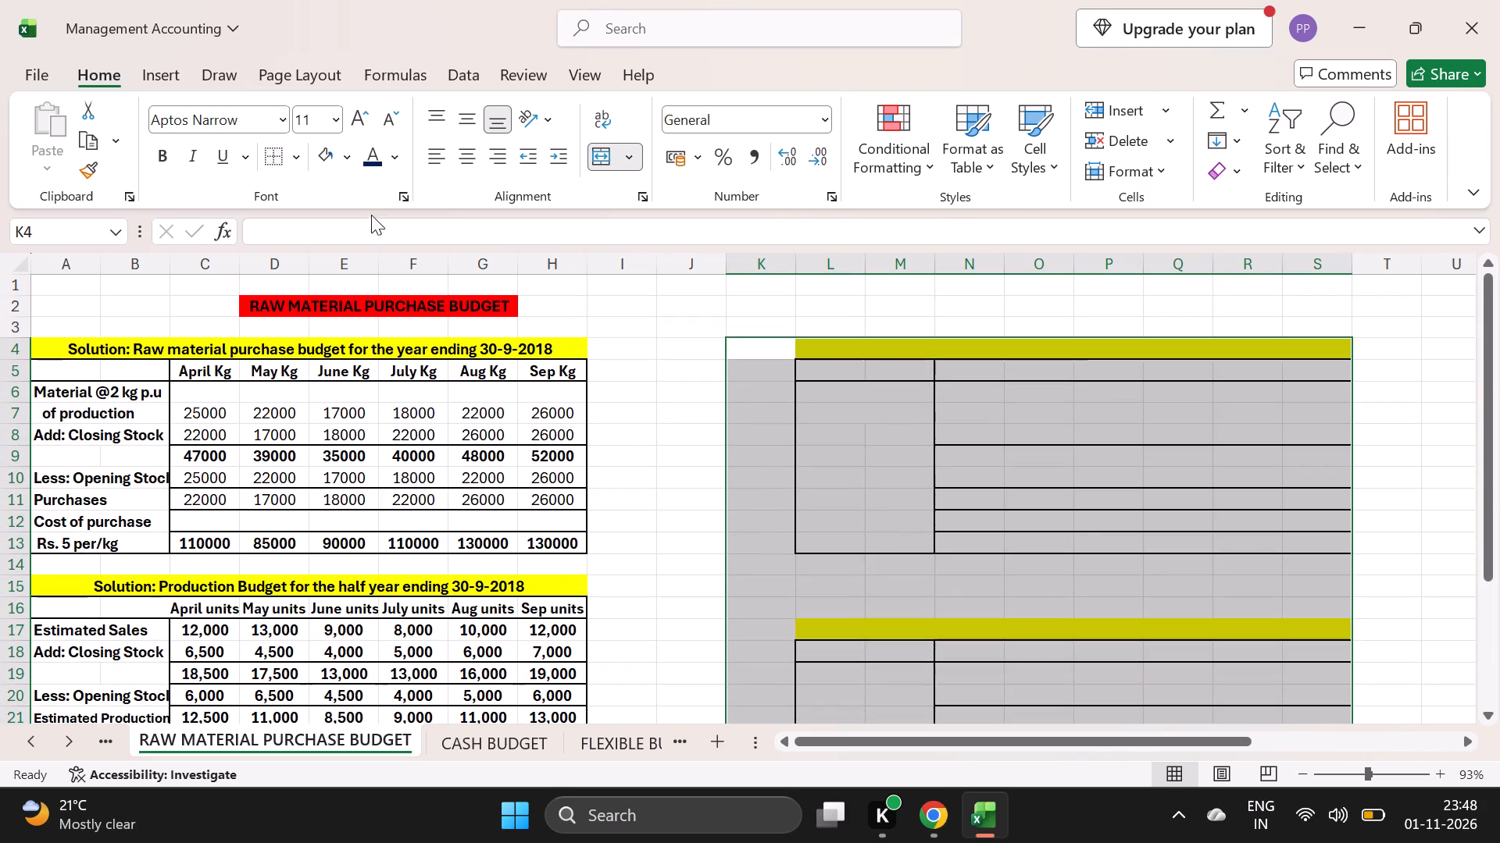
{"action": "left_click", "coordinate": [293, 162]}
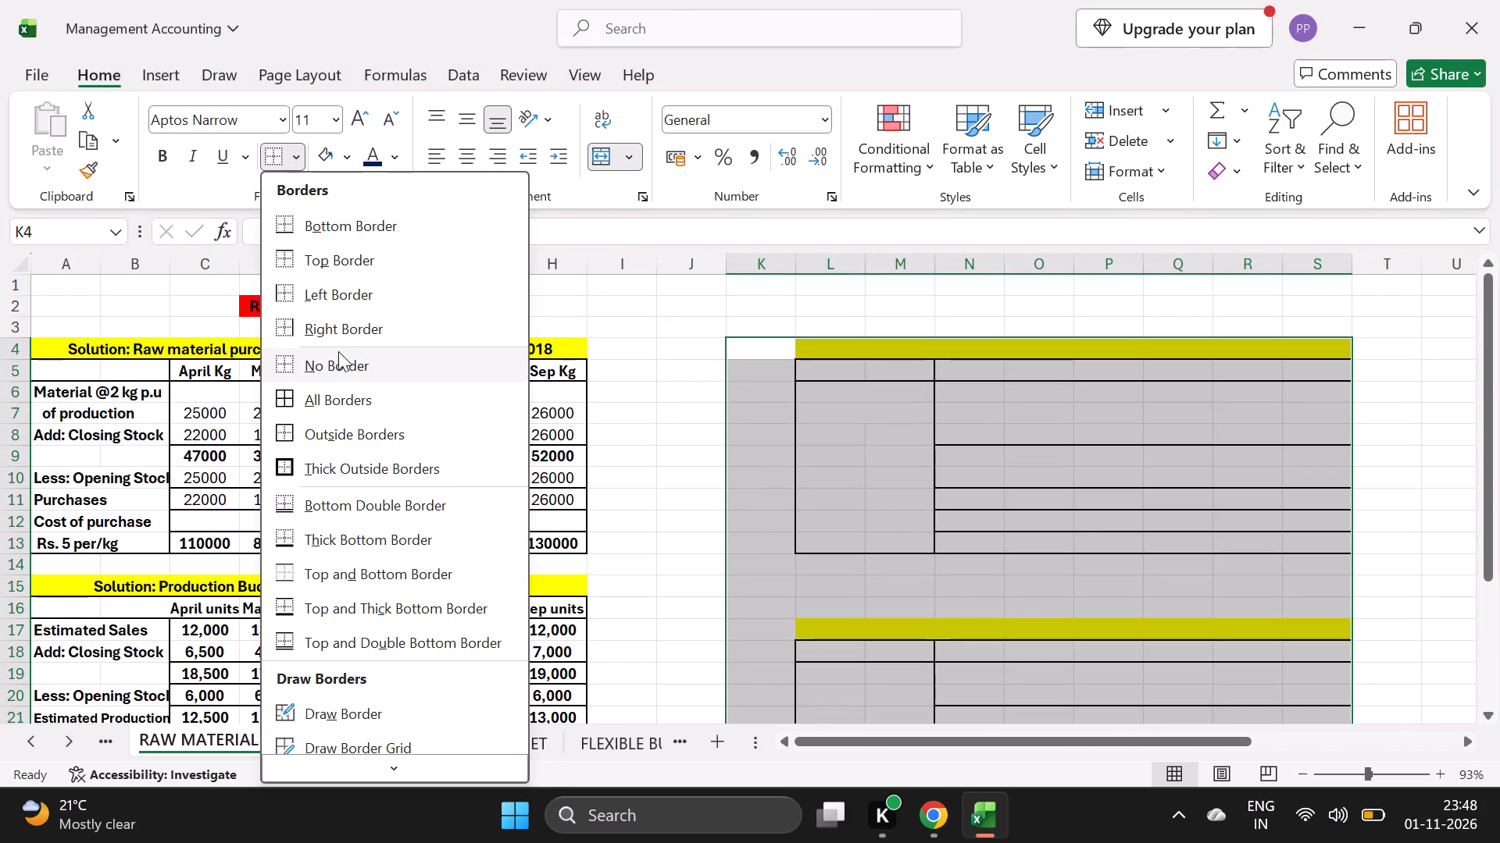
{"action": "left_click", "coordinate": [338, 354]}
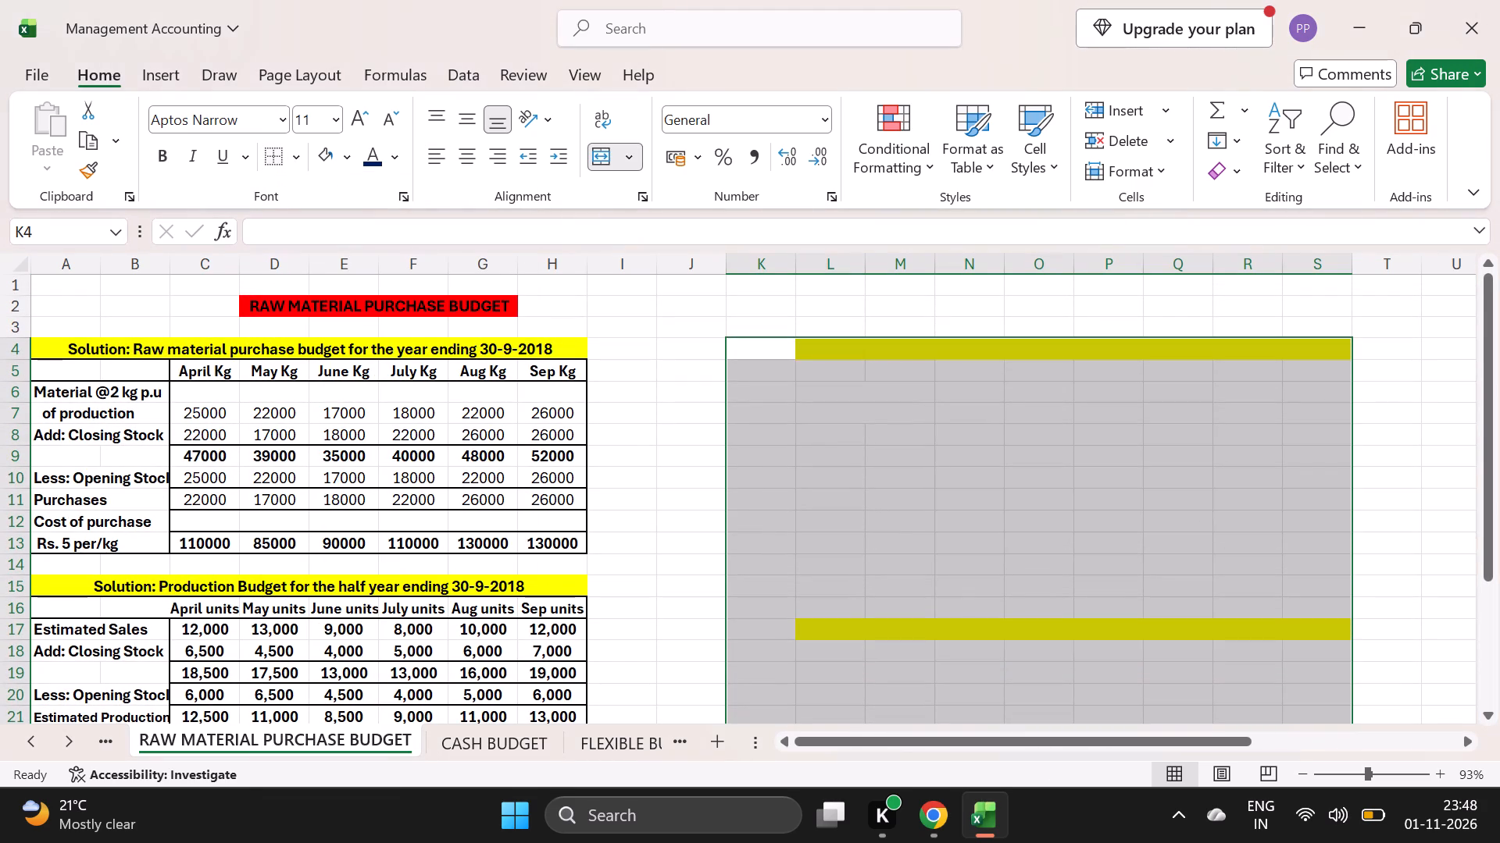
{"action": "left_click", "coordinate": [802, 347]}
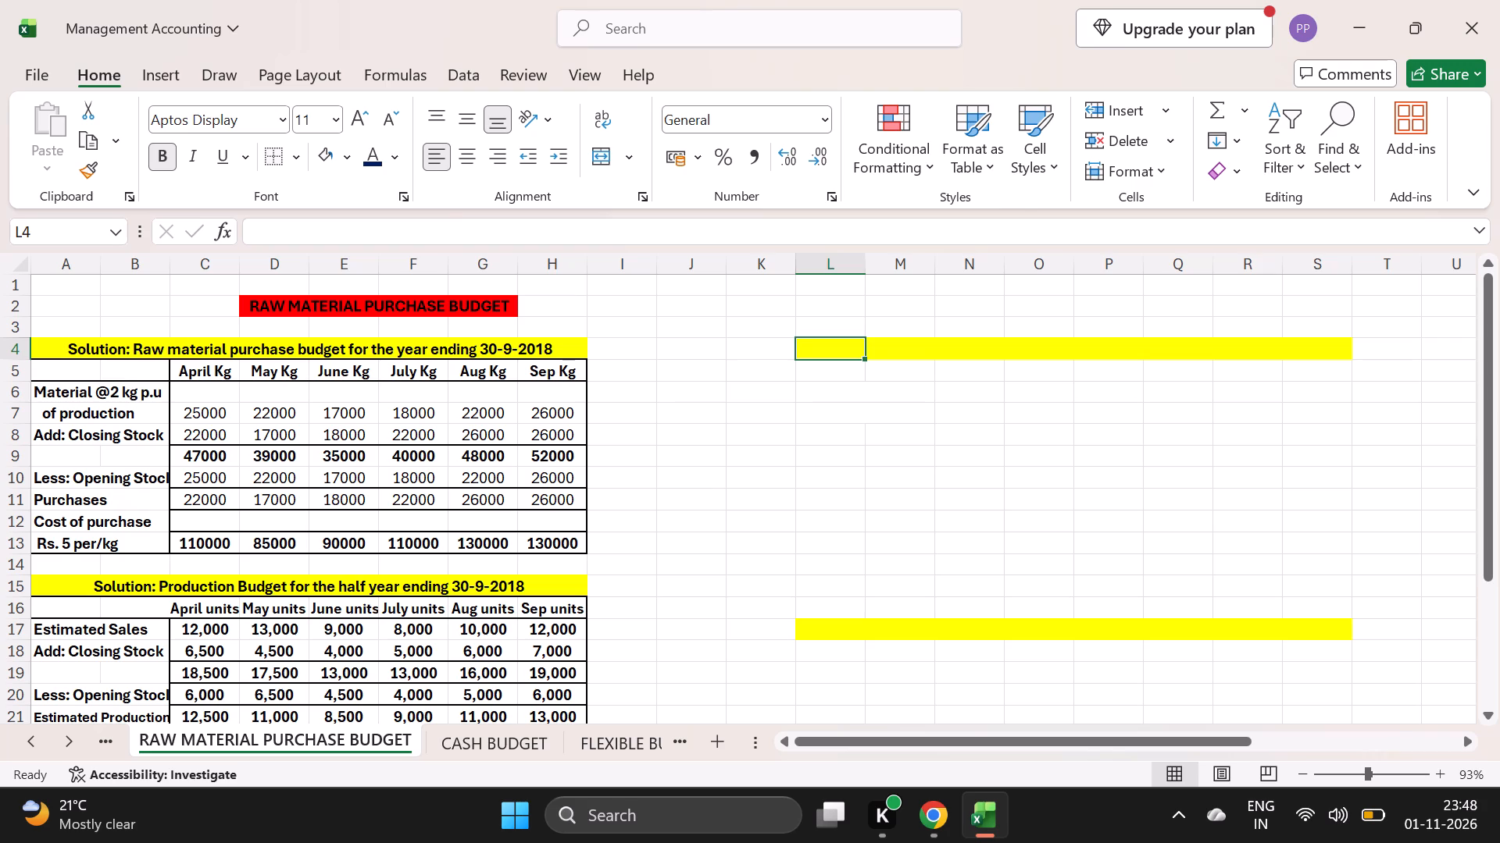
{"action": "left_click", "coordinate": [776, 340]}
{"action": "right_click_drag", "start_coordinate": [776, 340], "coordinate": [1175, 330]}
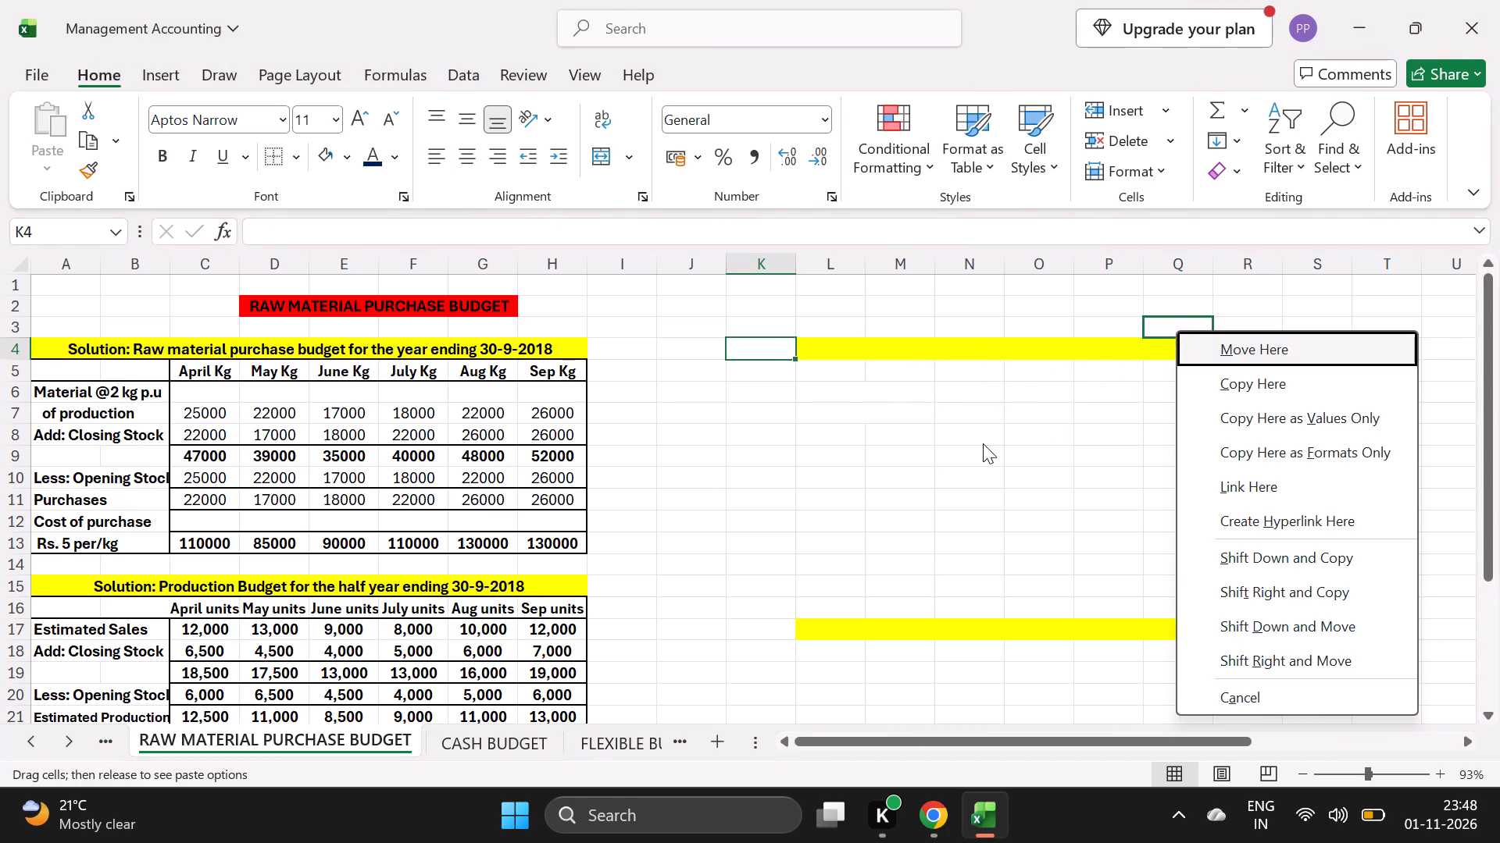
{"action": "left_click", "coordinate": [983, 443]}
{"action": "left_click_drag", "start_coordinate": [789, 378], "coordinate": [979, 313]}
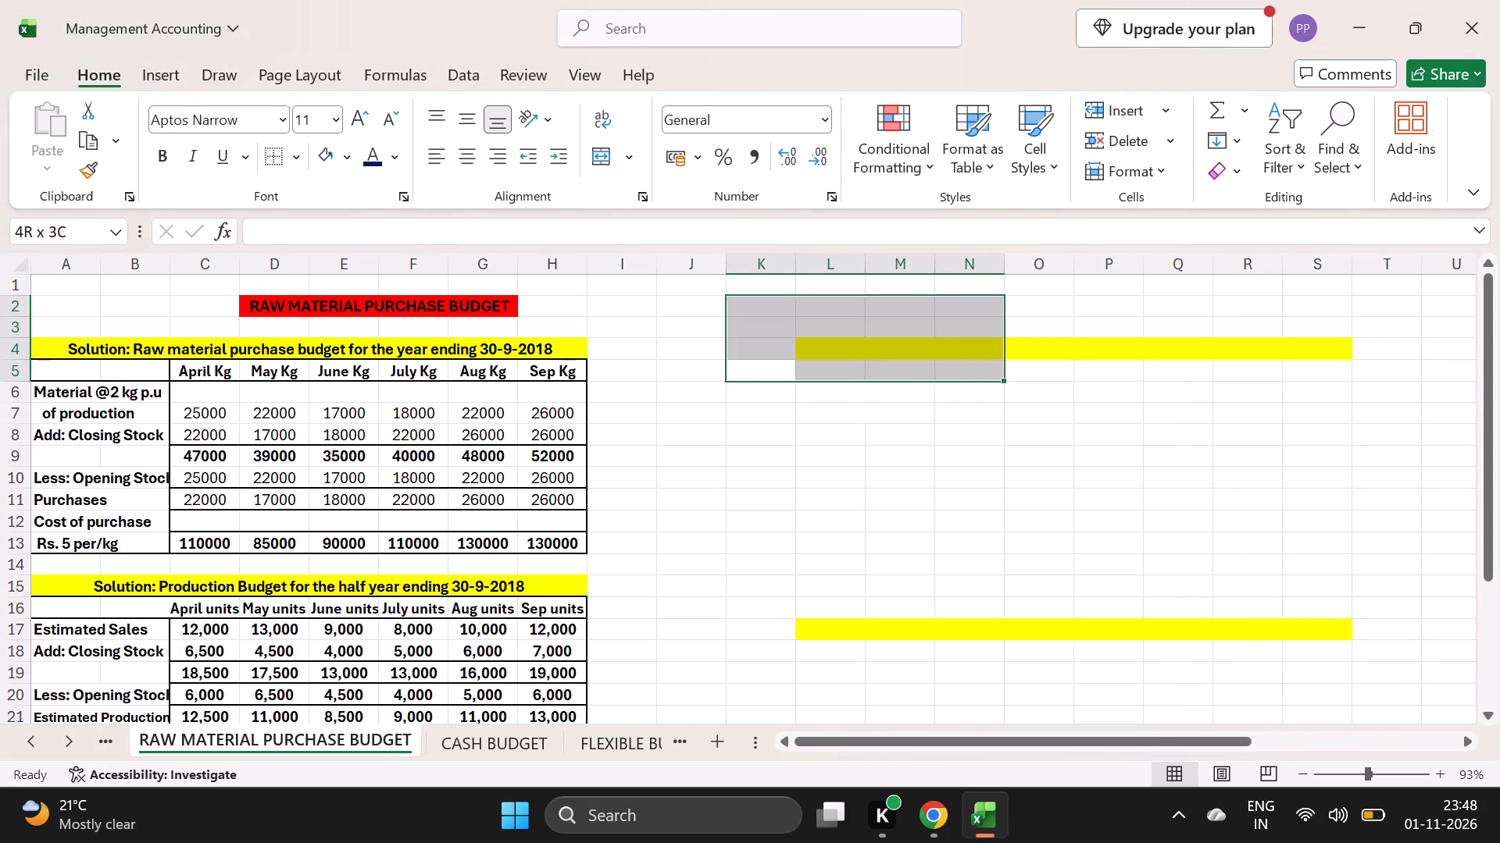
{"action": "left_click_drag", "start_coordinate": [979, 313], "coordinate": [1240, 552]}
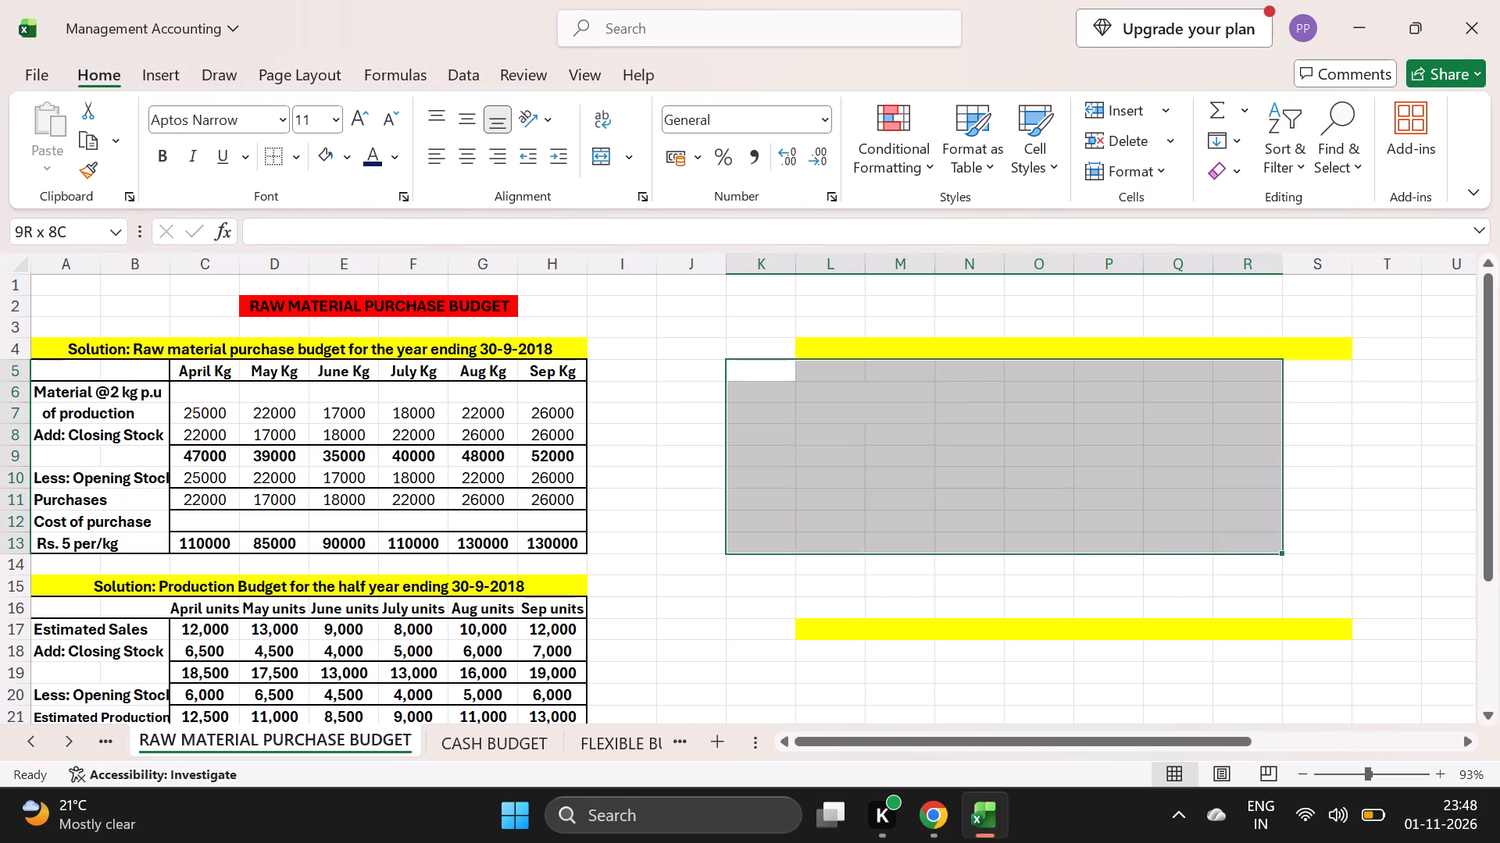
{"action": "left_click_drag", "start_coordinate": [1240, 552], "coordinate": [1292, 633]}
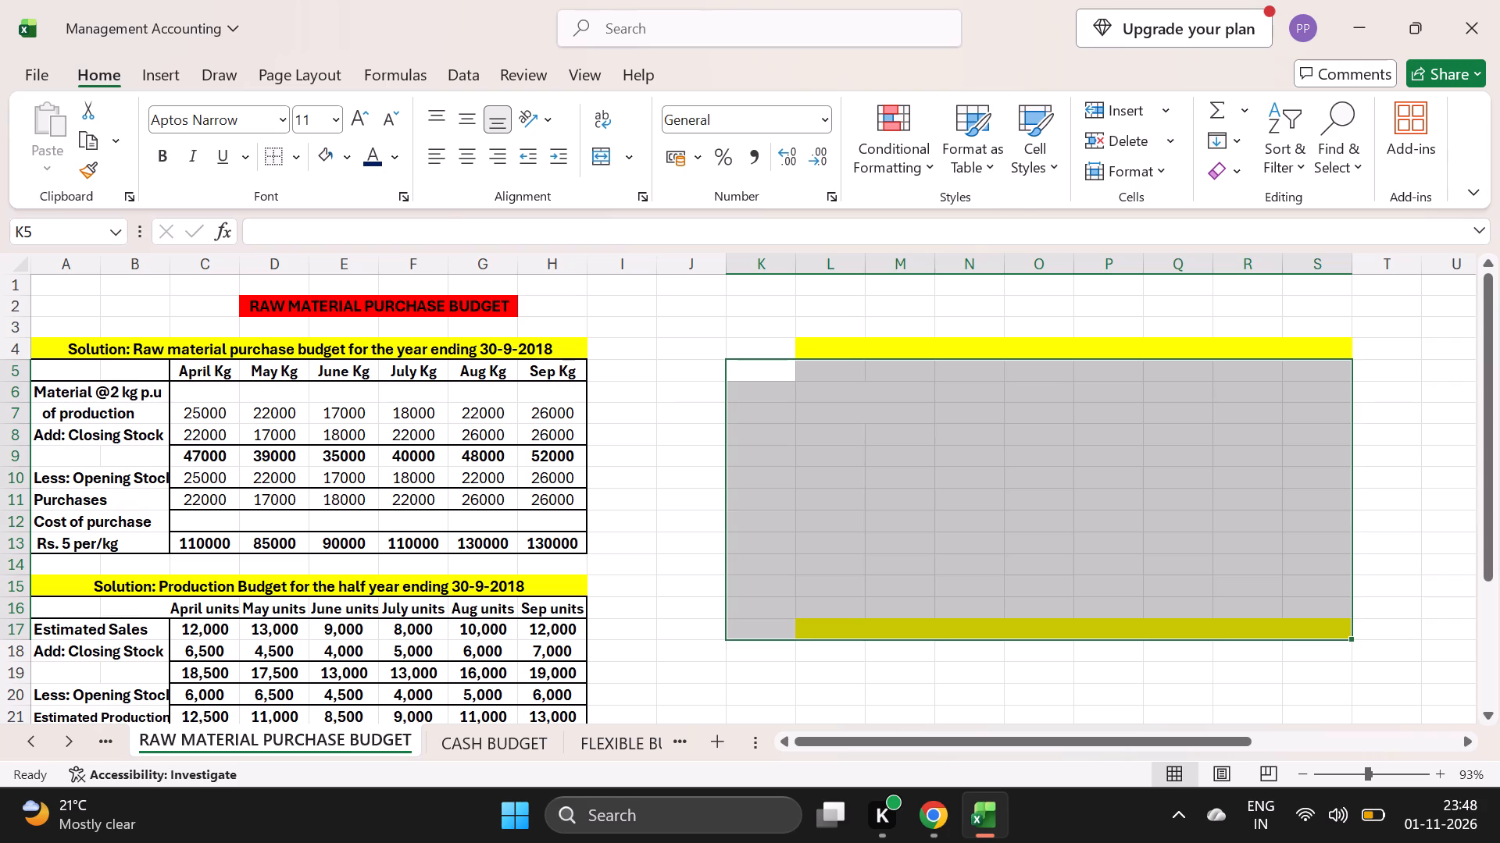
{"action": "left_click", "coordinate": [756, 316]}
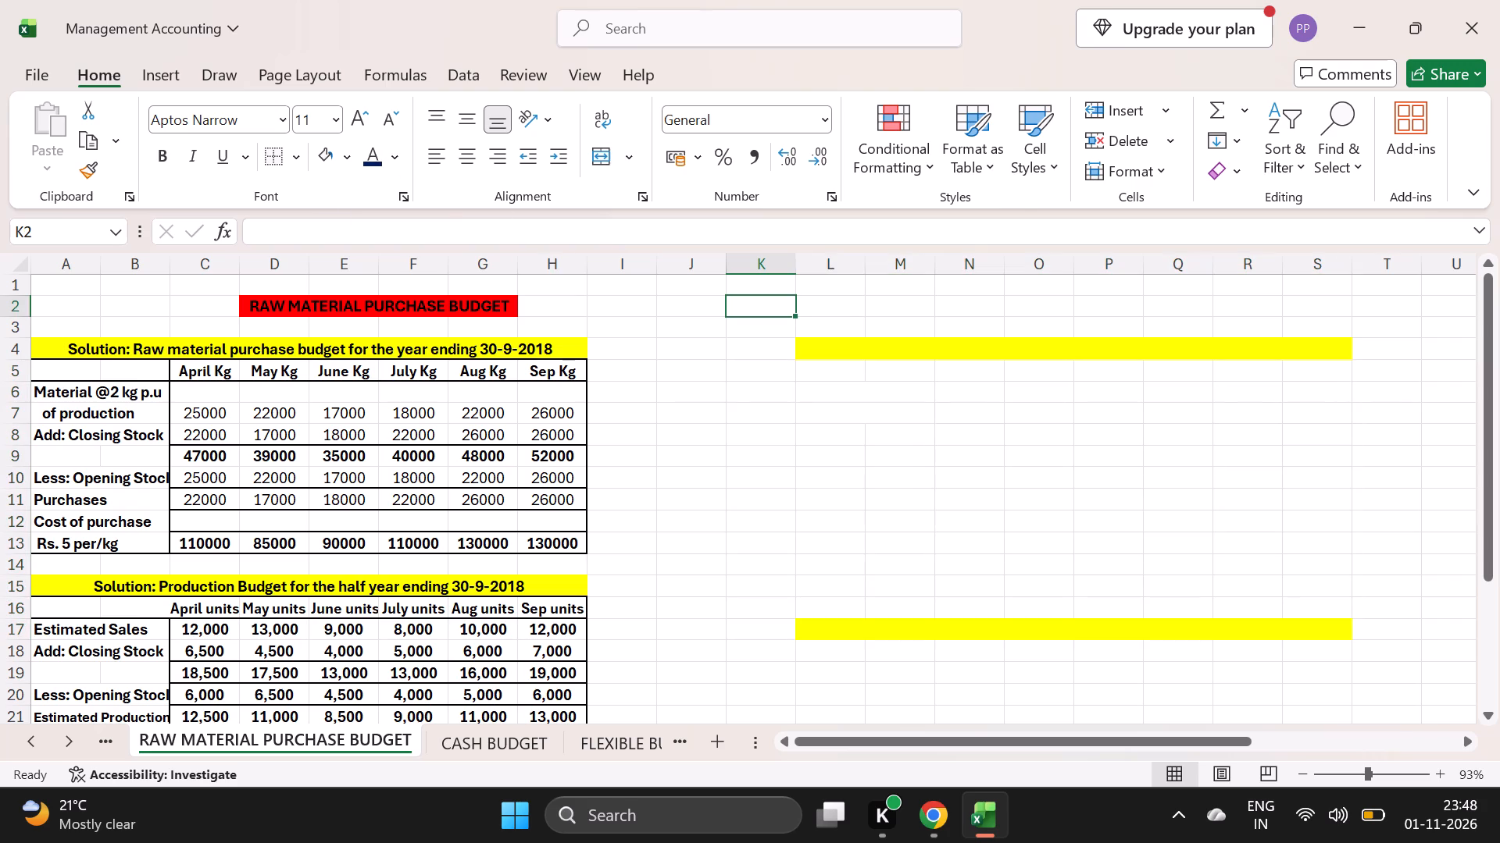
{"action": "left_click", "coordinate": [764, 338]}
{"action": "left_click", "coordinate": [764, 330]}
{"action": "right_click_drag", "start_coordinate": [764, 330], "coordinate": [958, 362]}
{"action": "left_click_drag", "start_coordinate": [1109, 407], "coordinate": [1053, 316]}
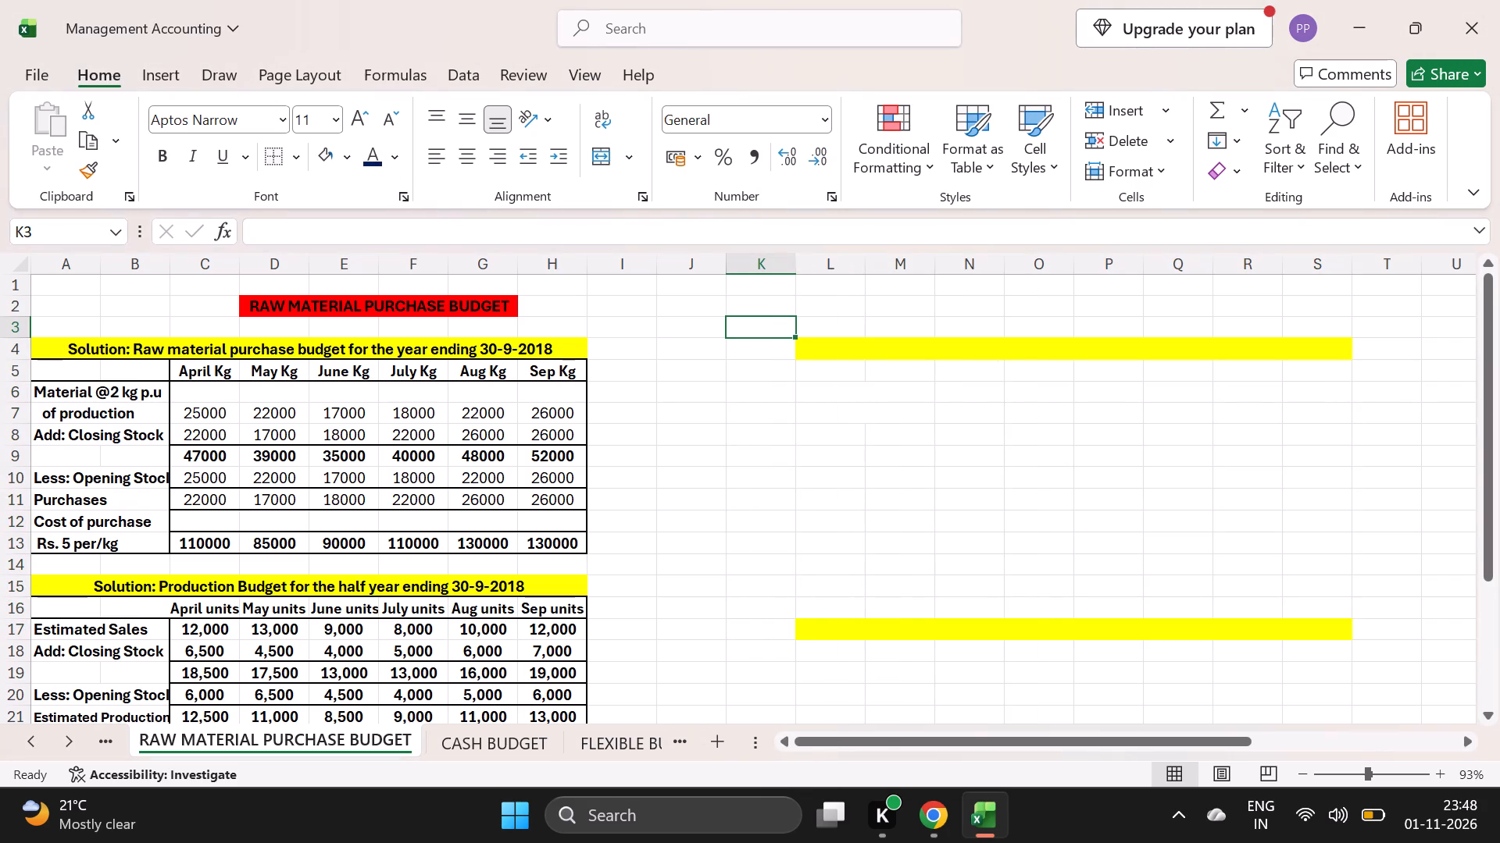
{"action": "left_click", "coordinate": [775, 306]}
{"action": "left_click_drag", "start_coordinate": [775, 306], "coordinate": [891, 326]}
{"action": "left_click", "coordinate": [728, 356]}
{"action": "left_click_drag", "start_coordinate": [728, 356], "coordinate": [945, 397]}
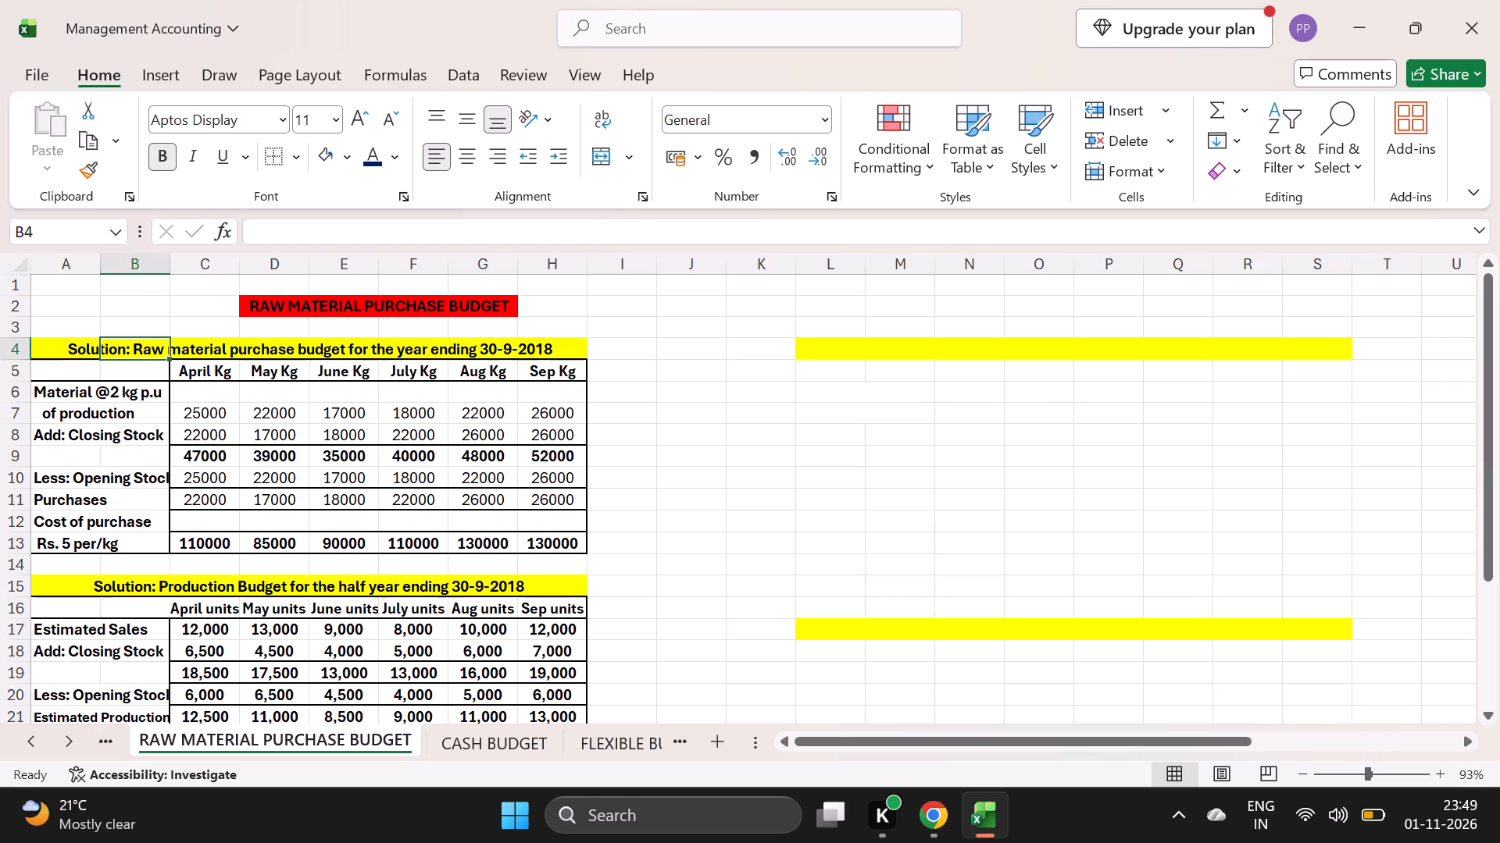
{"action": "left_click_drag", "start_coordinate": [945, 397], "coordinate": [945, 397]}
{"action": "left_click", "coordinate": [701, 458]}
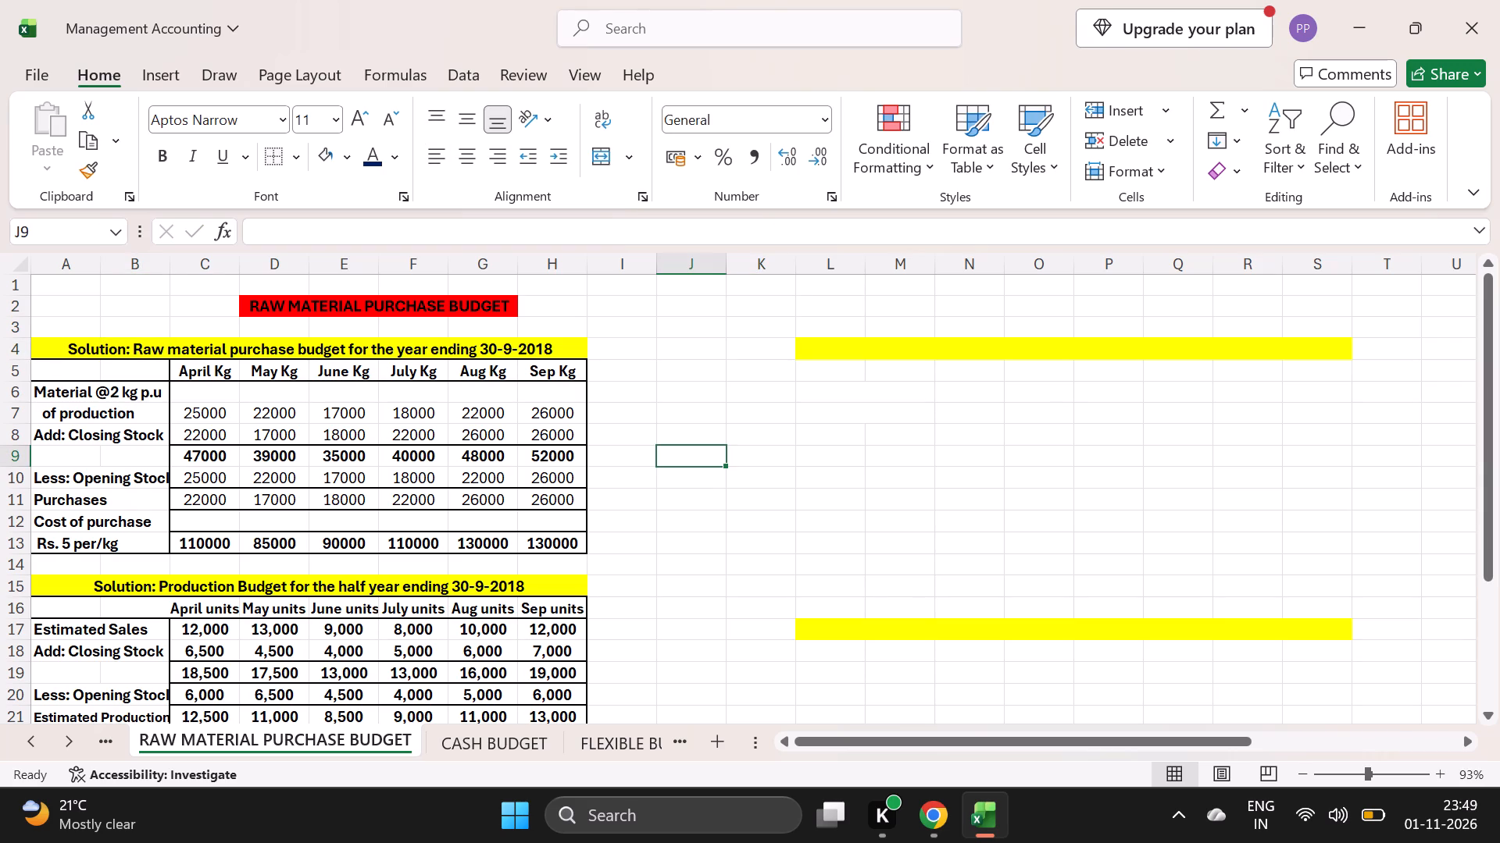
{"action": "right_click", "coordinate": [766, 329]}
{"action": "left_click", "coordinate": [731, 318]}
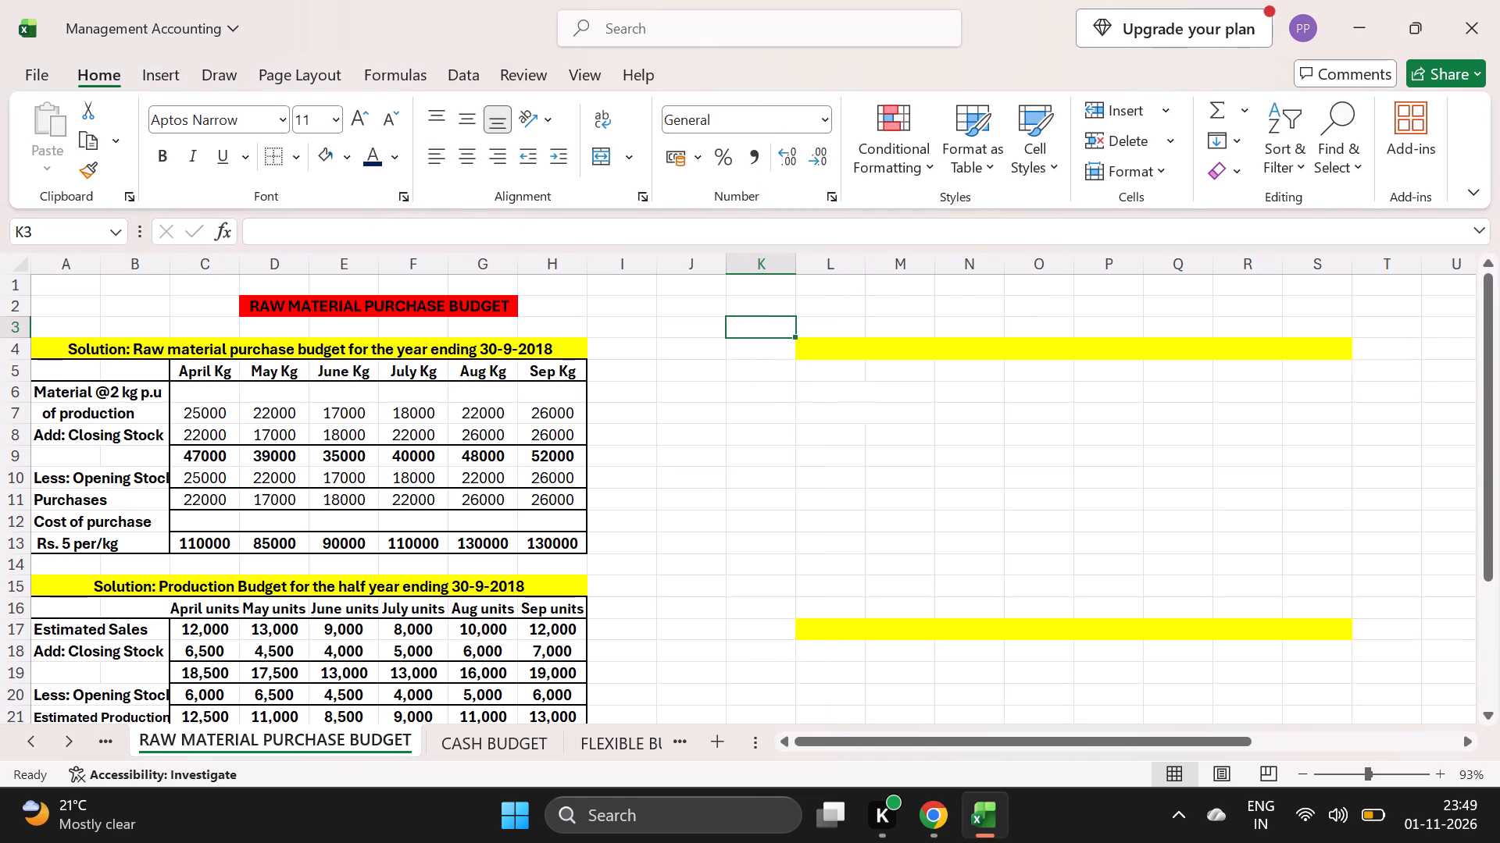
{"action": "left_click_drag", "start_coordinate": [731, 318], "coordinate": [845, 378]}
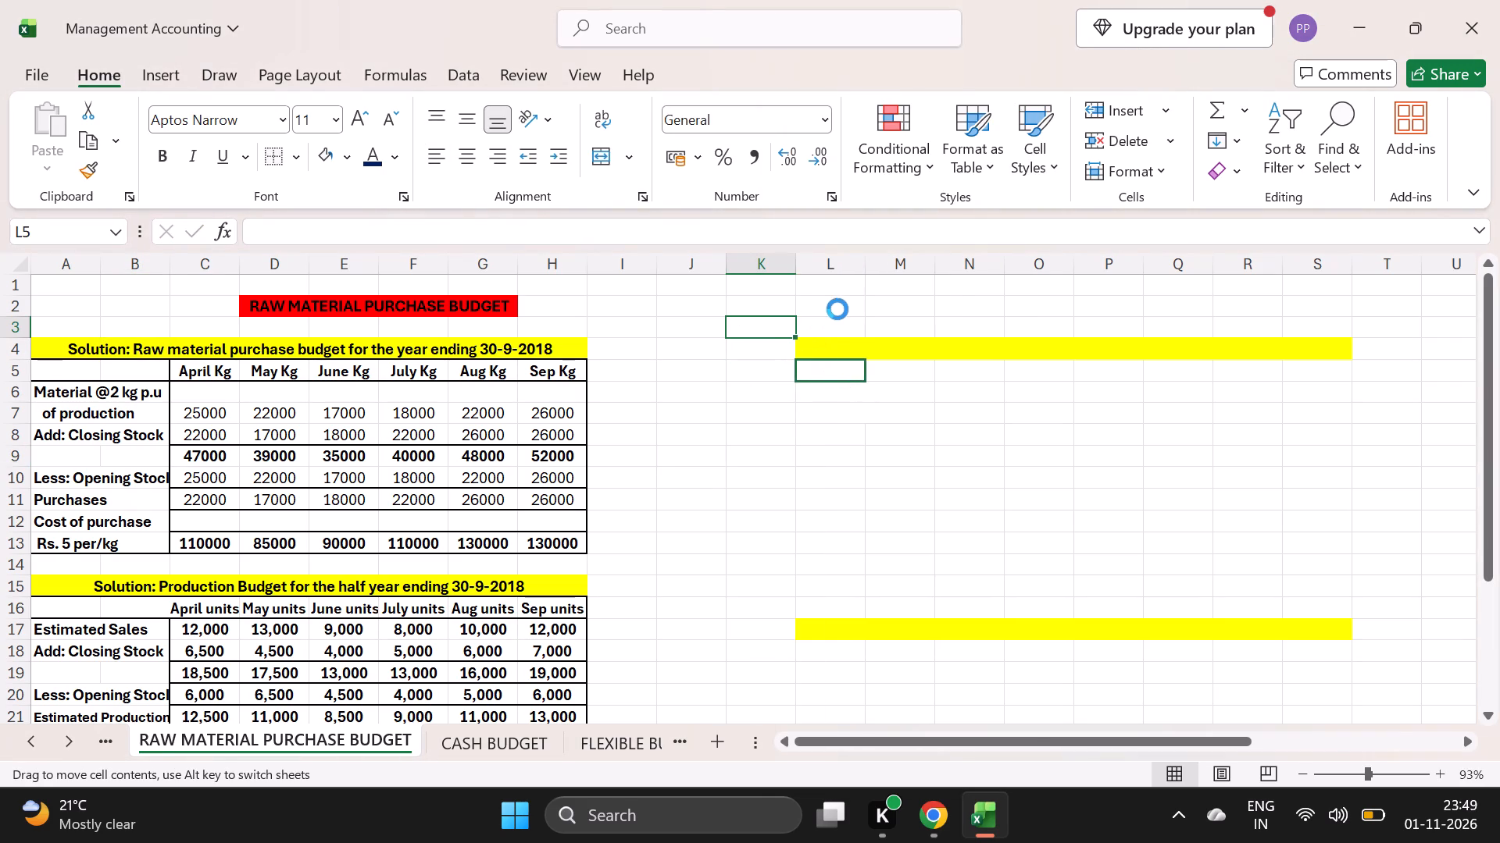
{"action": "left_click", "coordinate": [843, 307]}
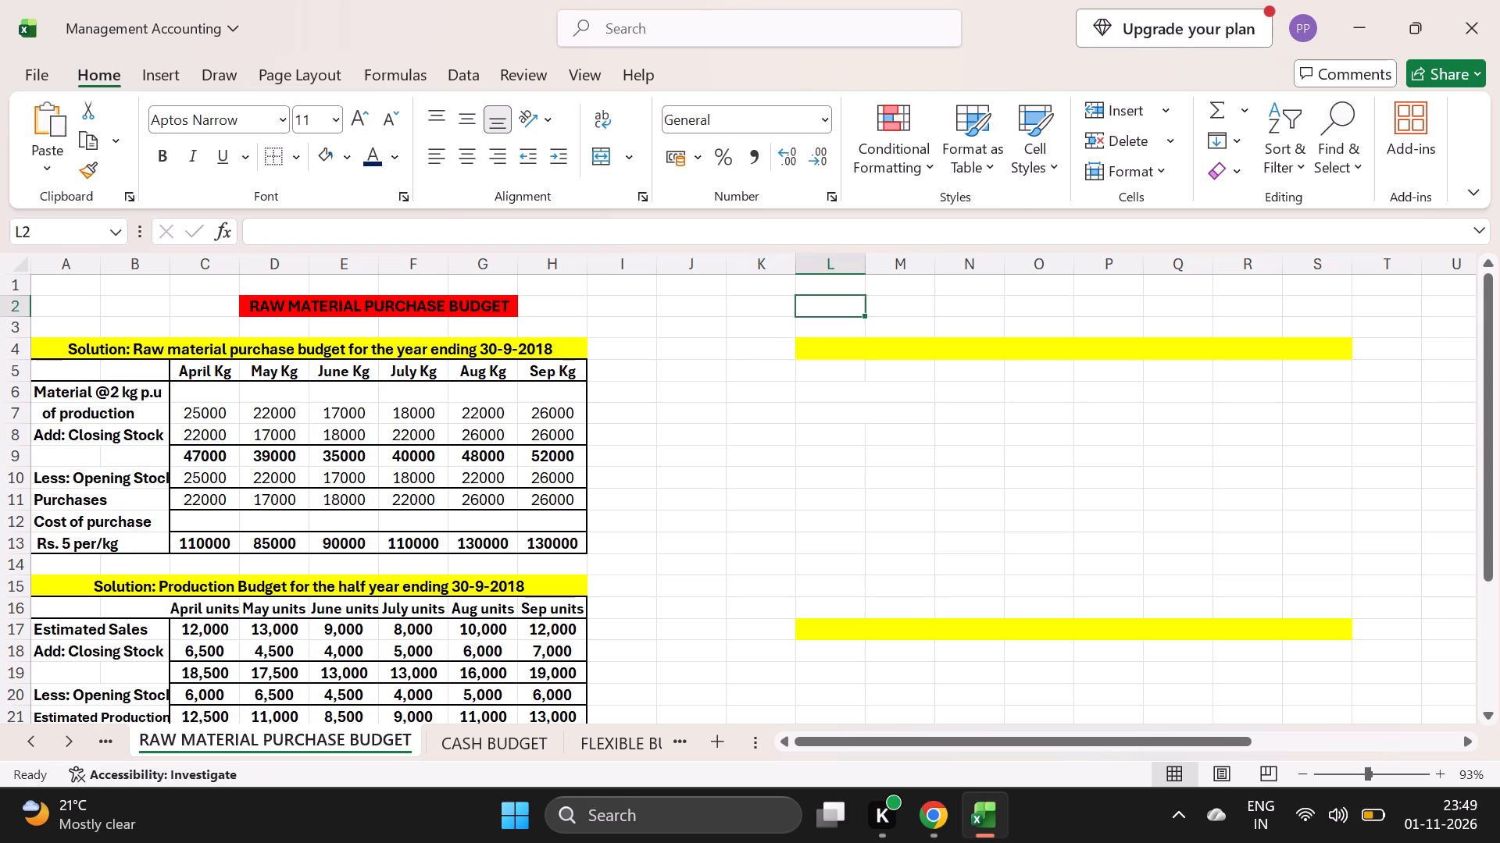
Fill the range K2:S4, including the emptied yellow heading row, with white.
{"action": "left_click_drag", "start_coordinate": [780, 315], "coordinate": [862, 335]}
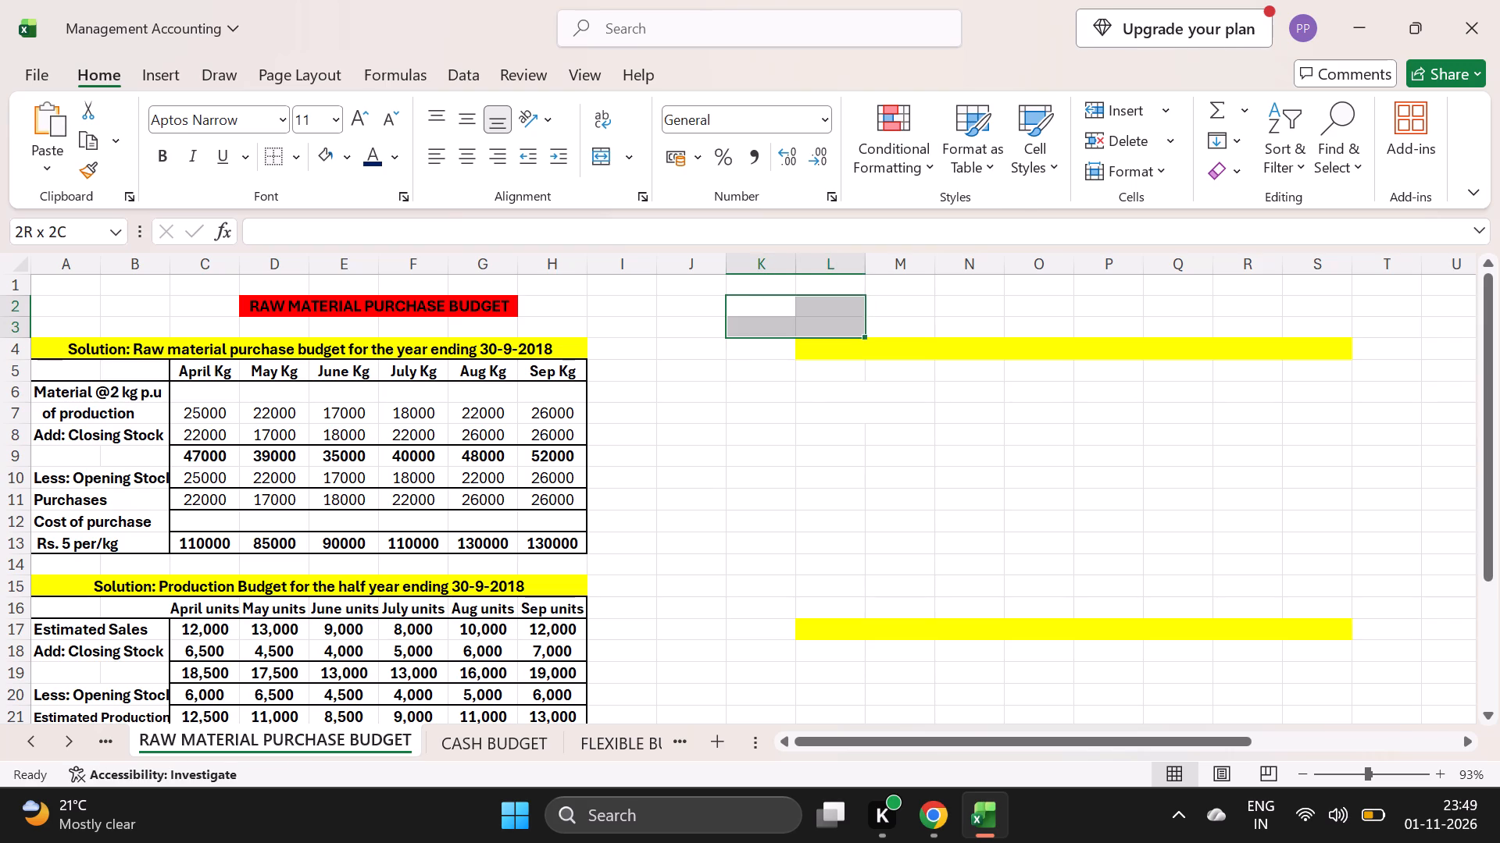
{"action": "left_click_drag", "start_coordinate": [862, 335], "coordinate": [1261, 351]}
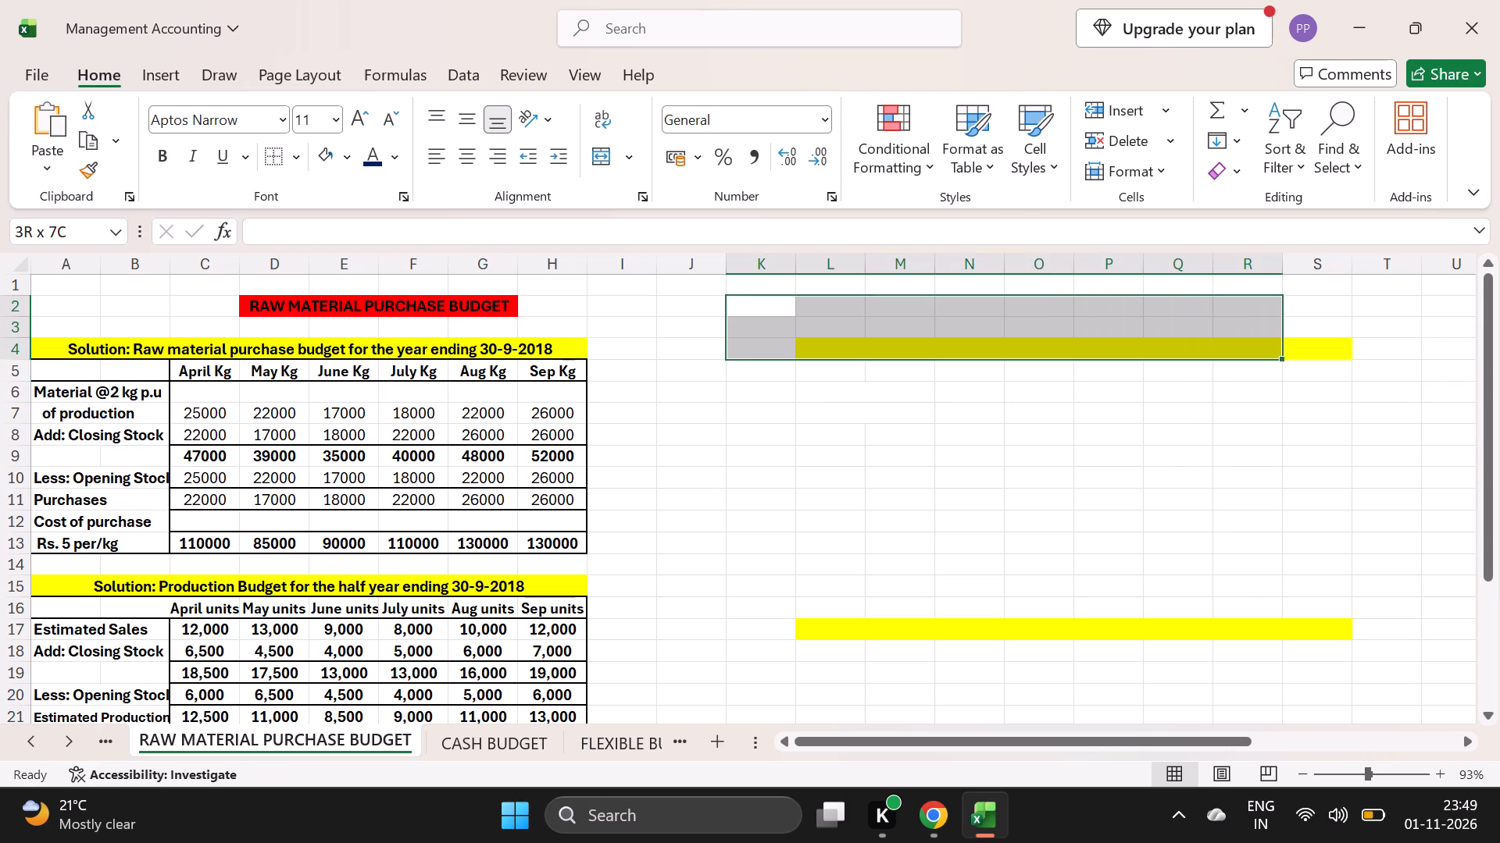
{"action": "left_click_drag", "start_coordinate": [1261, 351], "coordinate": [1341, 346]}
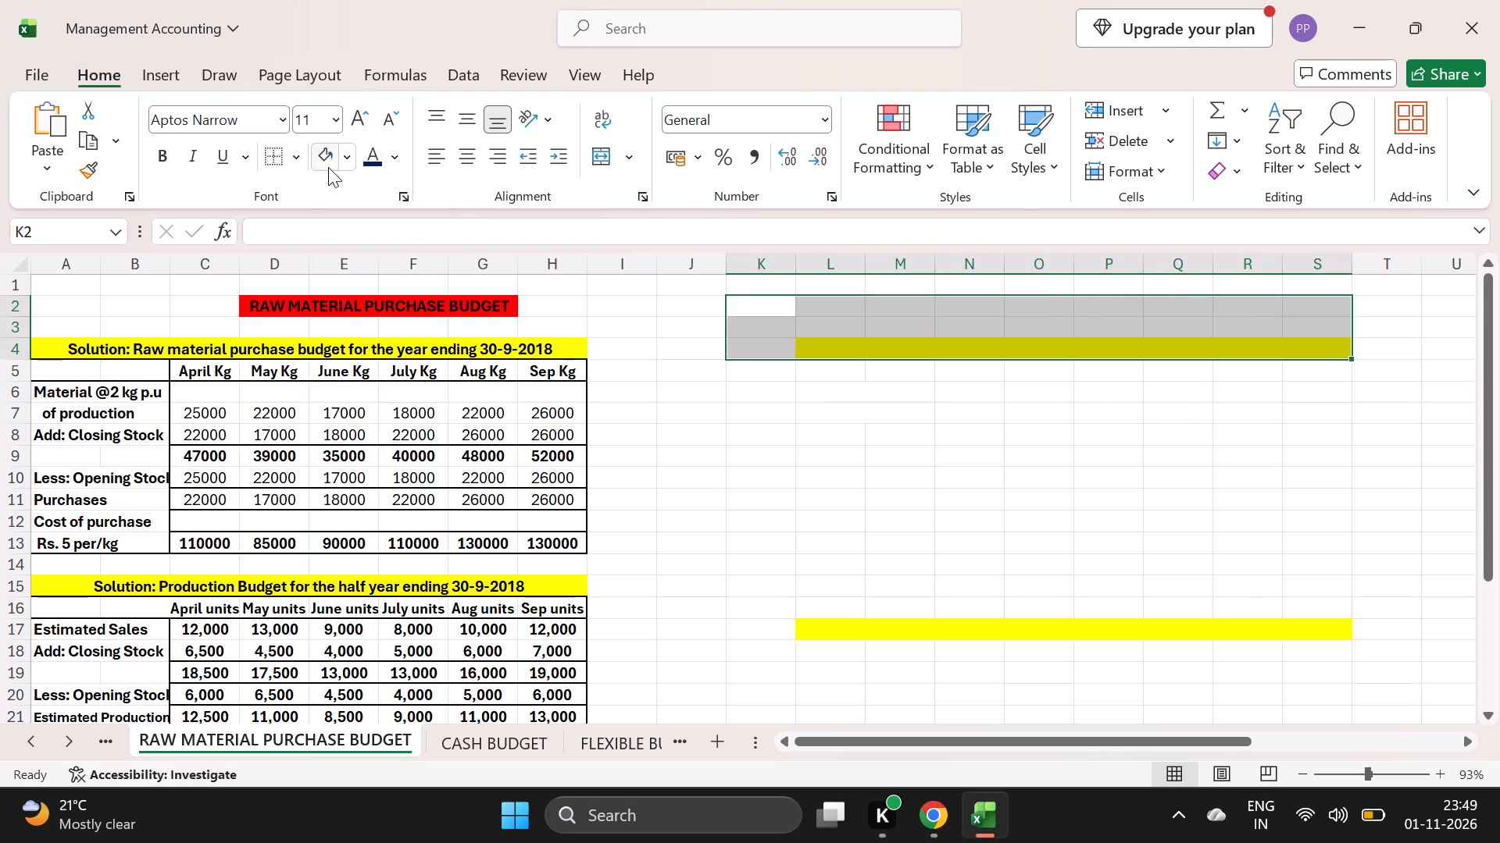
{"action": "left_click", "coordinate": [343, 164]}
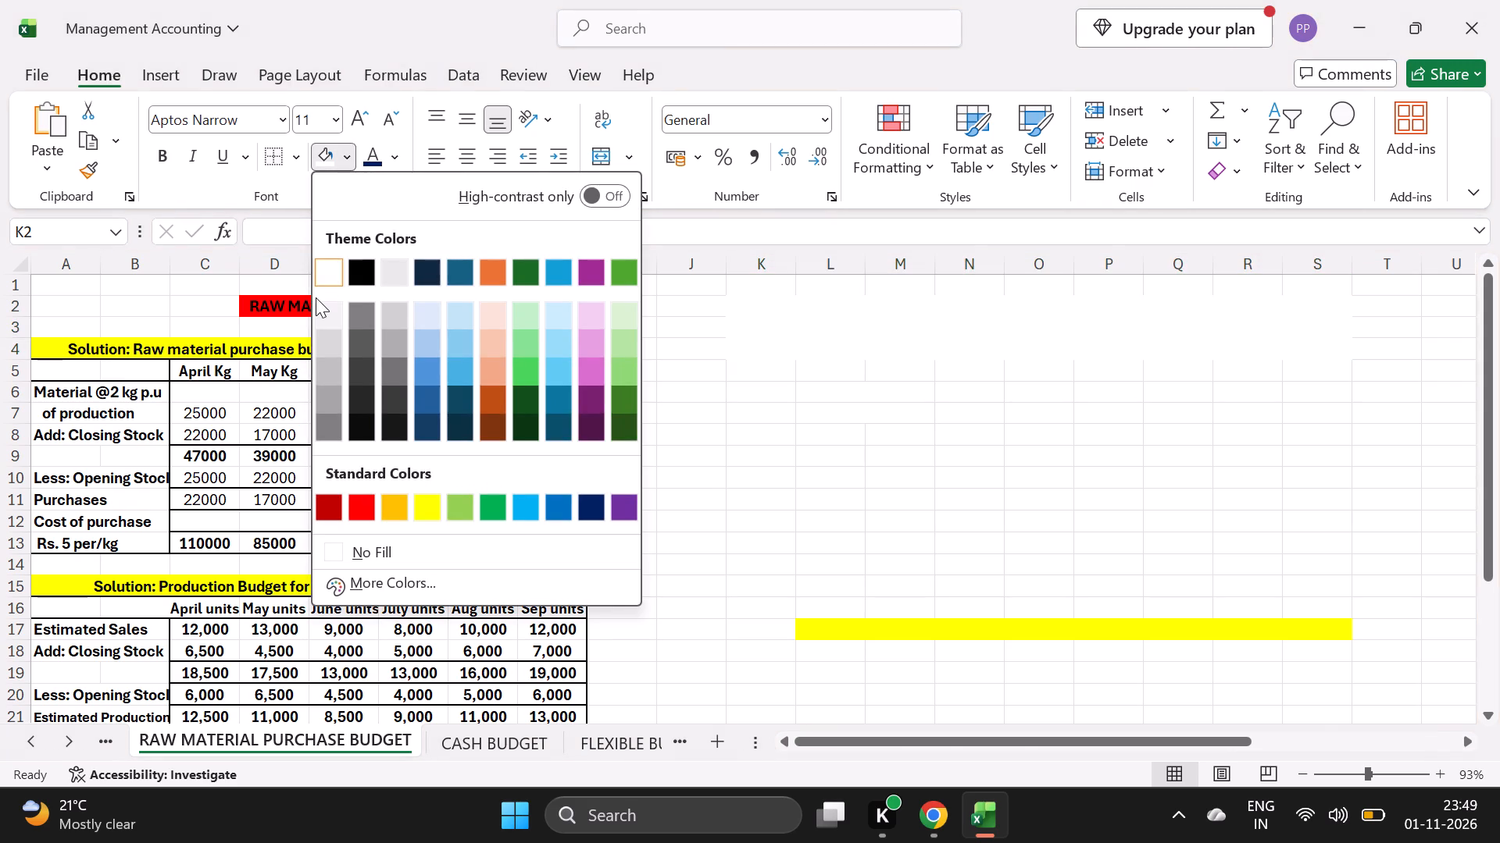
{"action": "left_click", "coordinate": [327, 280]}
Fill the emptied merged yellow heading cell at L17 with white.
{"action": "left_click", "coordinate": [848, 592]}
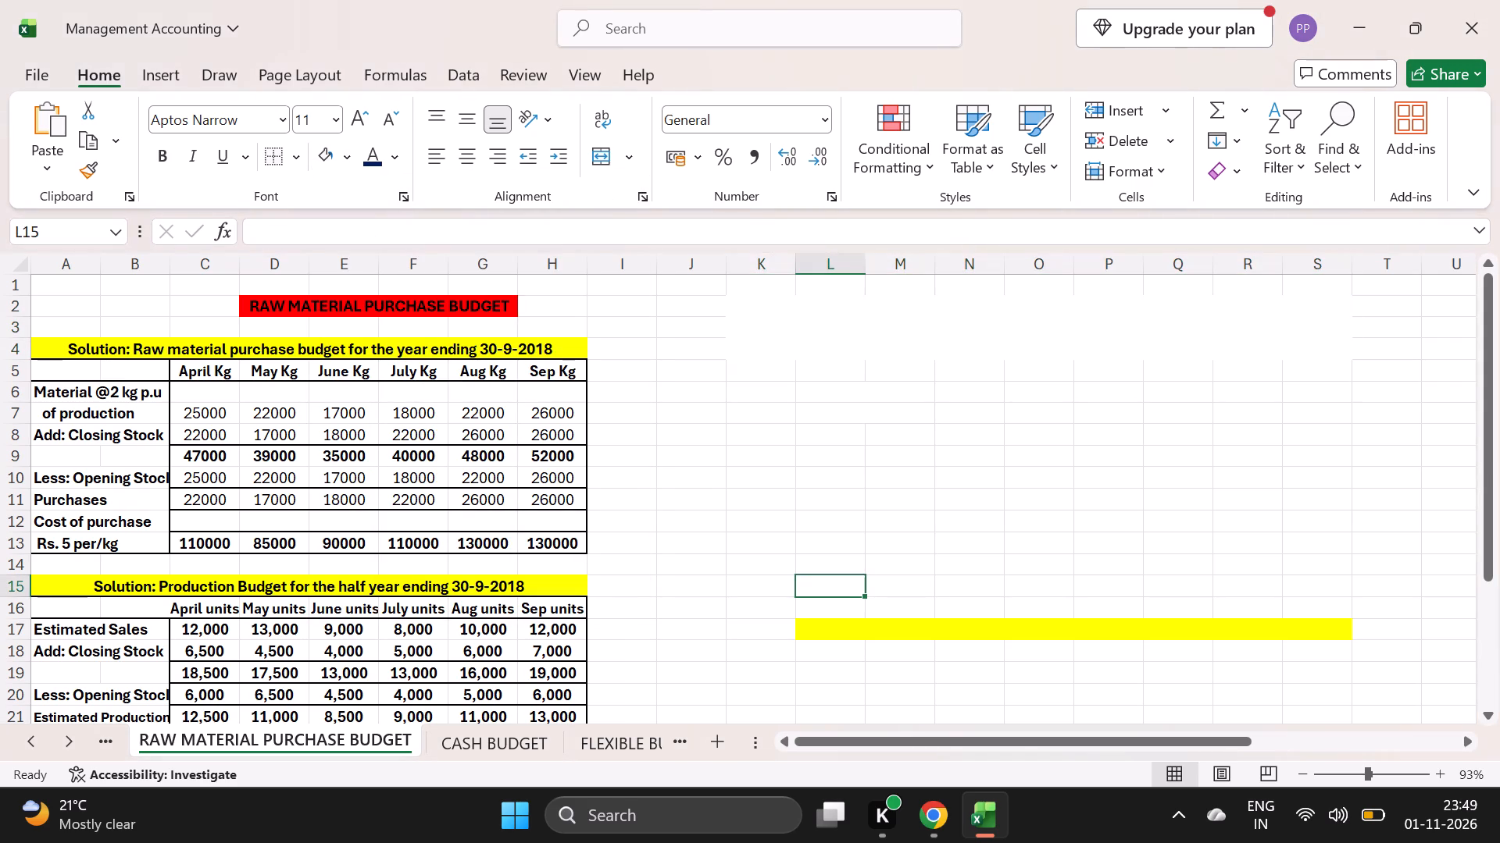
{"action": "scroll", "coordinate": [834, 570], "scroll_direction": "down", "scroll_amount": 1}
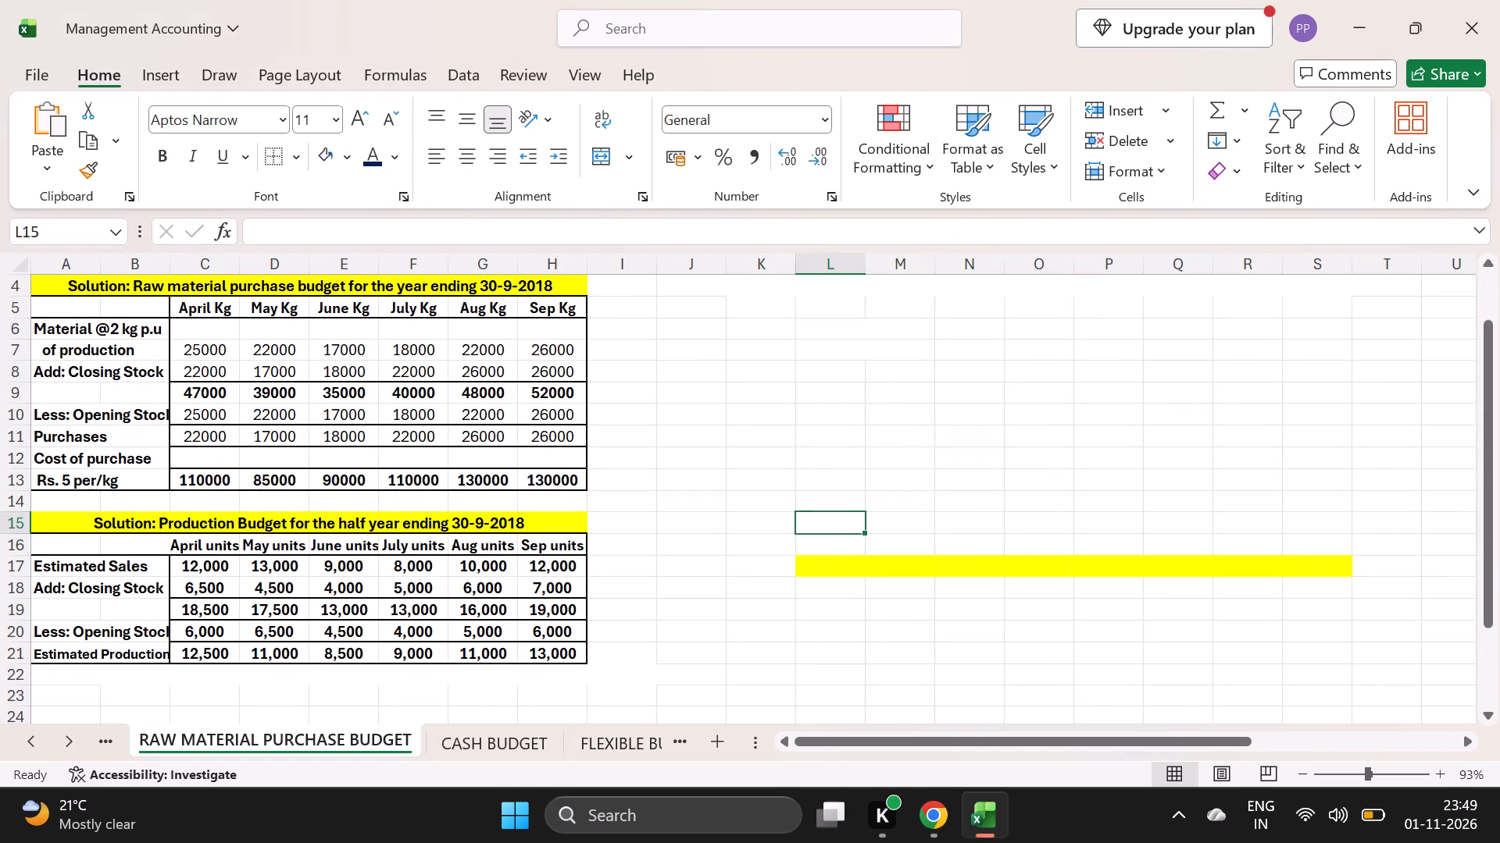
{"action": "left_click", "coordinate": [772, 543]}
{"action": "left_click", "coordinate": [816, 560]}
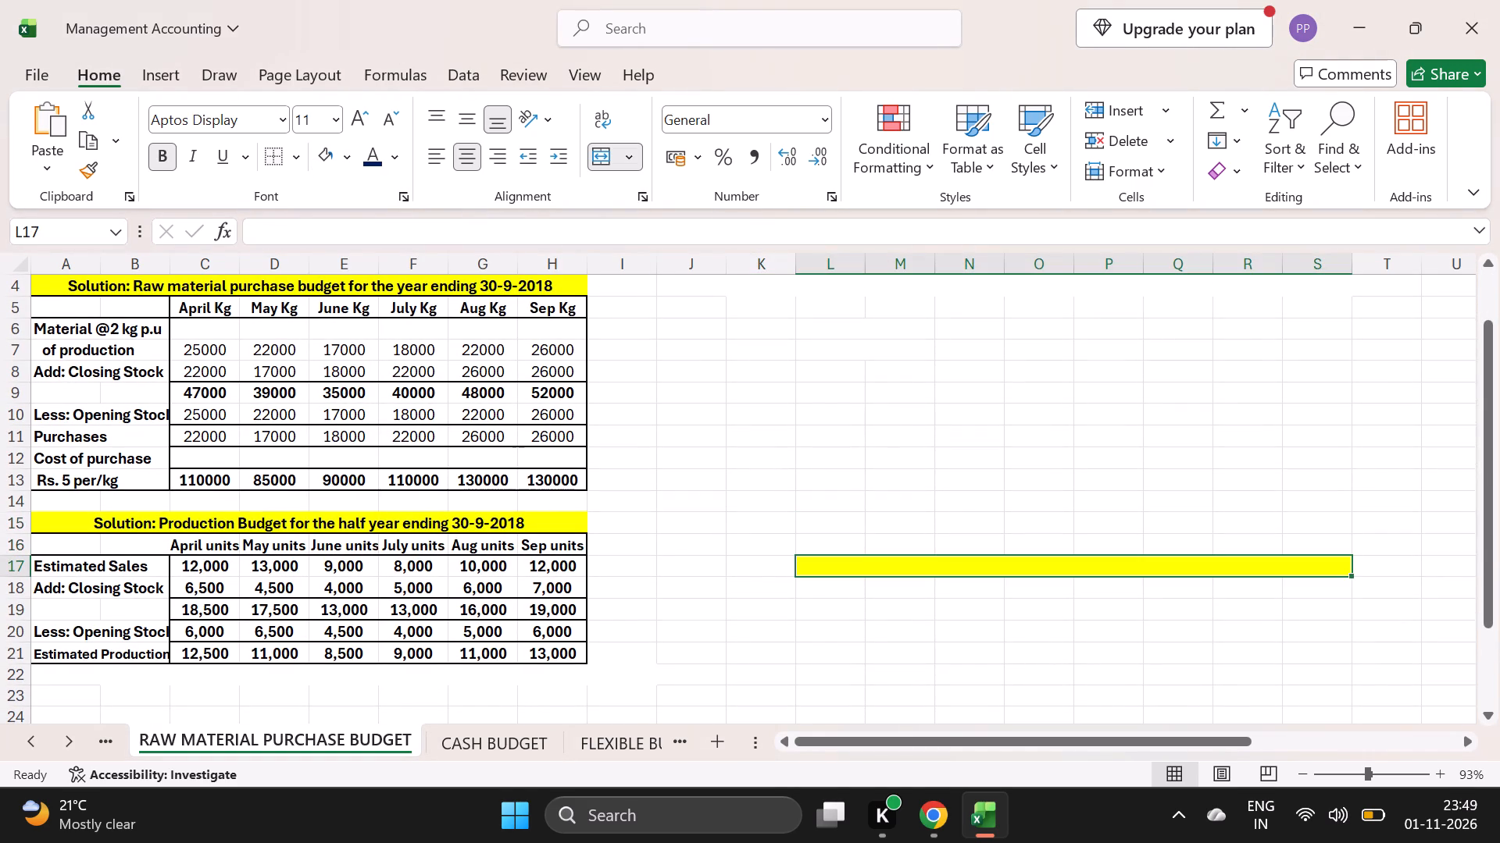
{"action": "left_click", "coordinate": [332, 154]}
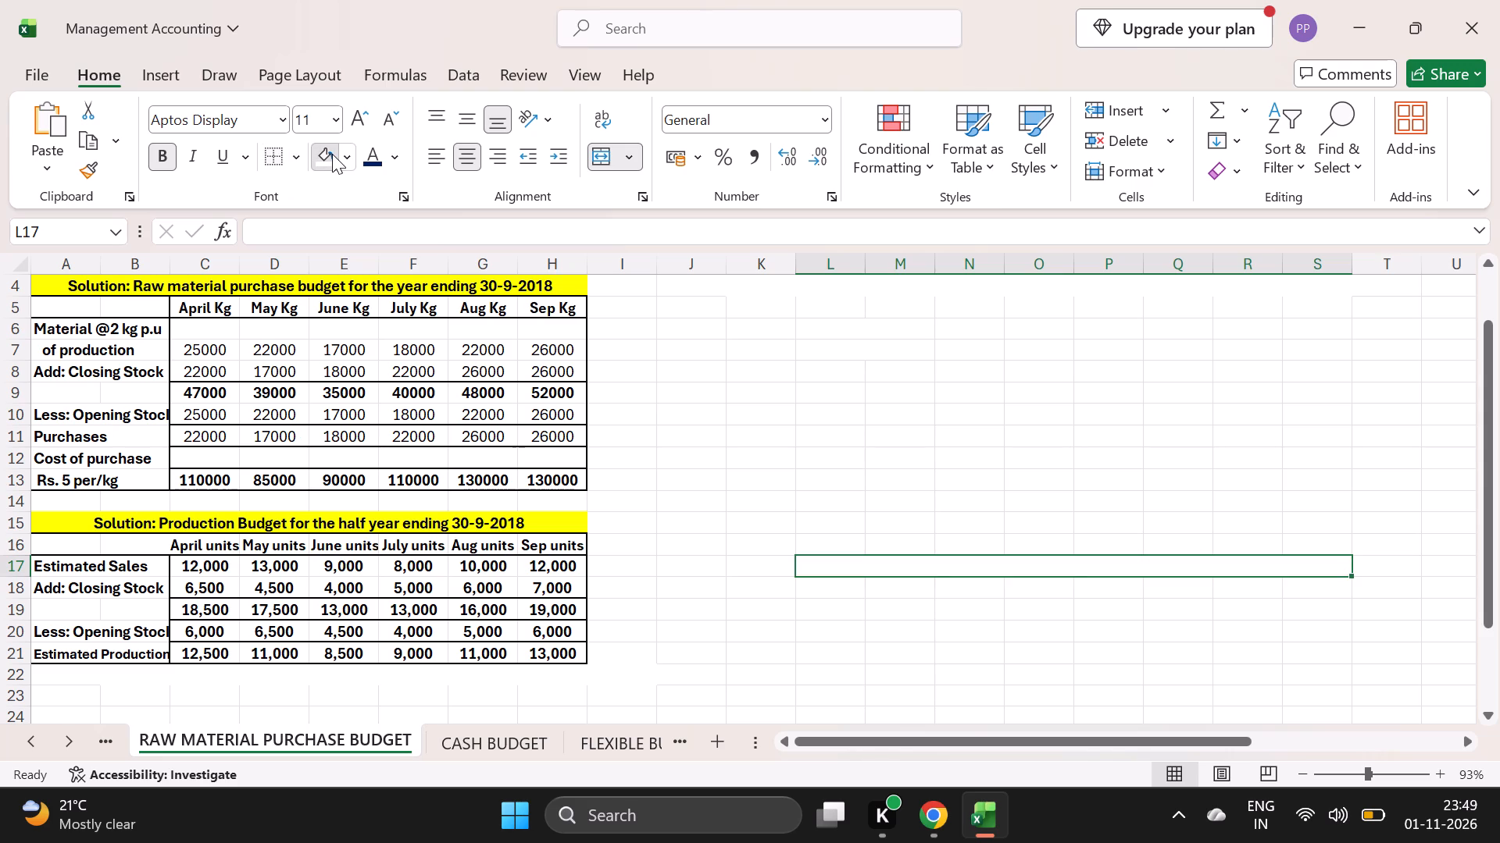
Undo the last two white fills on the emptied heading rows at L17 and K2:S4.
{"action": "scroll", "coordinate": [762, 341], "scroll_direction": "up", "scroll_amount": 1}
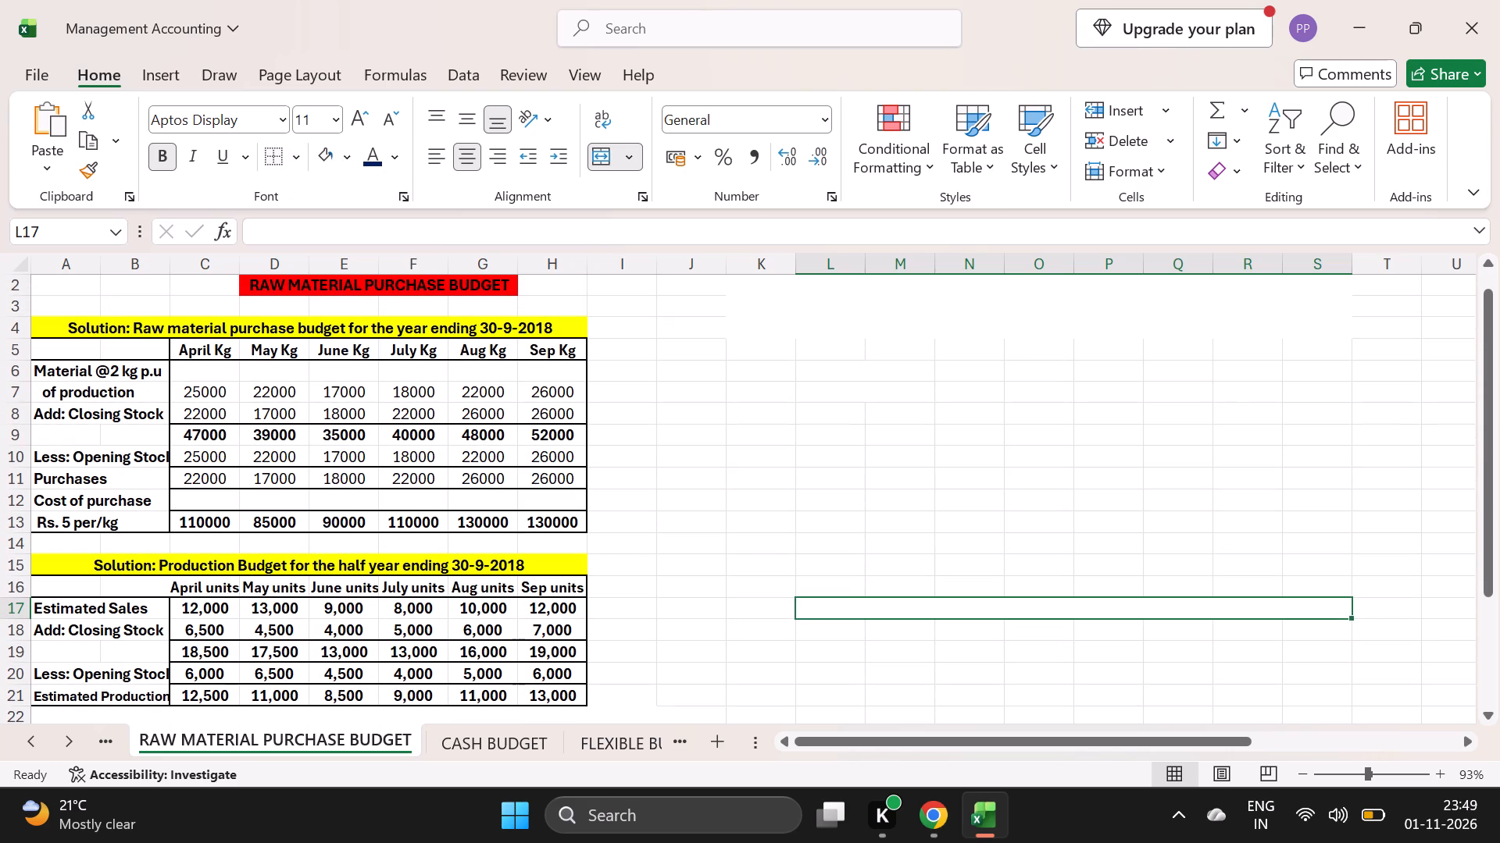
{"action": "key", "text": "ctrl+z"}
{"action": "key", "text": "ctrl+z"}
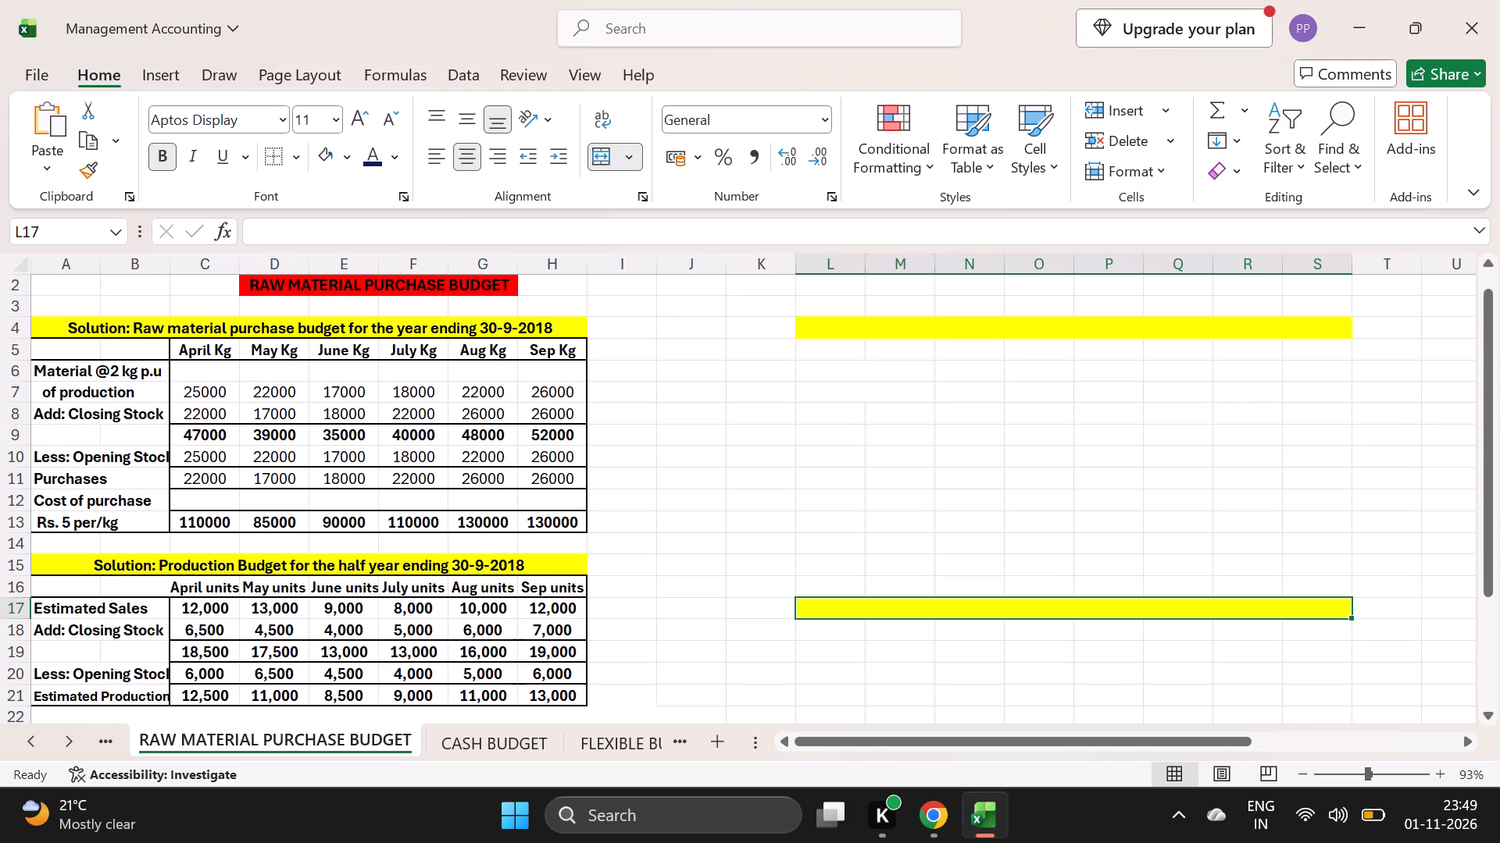
Fill the remaining yellow cells L4:S4 and the merged heading cell at L17 with white.
{"action": "left_click", "coordinate": [826, 458]}
{"action": "left_click", "coordinate": [838, 328]}
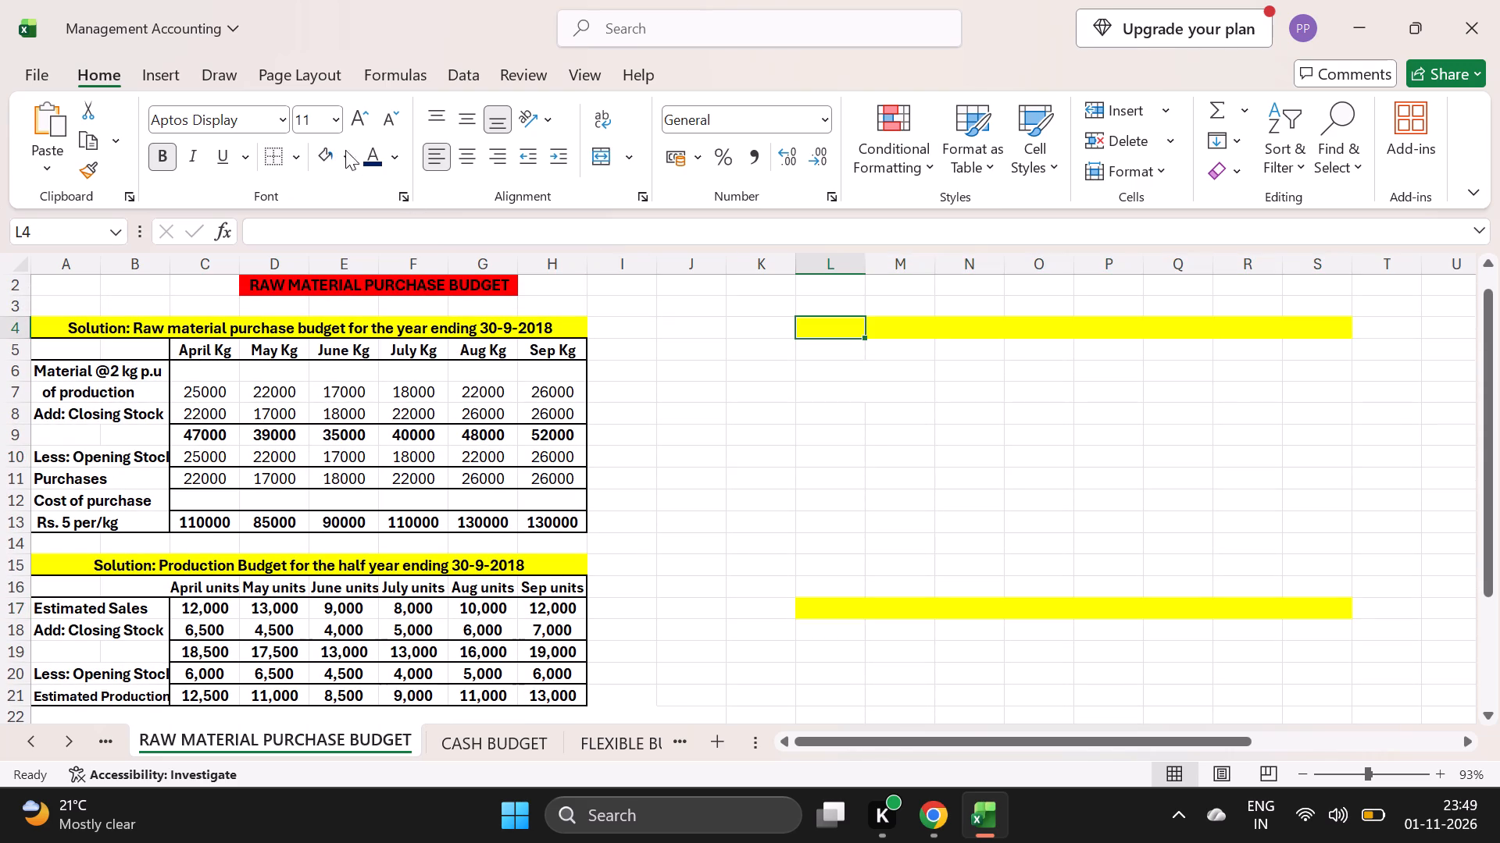
{"action": "left_click", "coordinate": [336, 146]}
{"action": "left_click", "coordinate": [887, 336]}
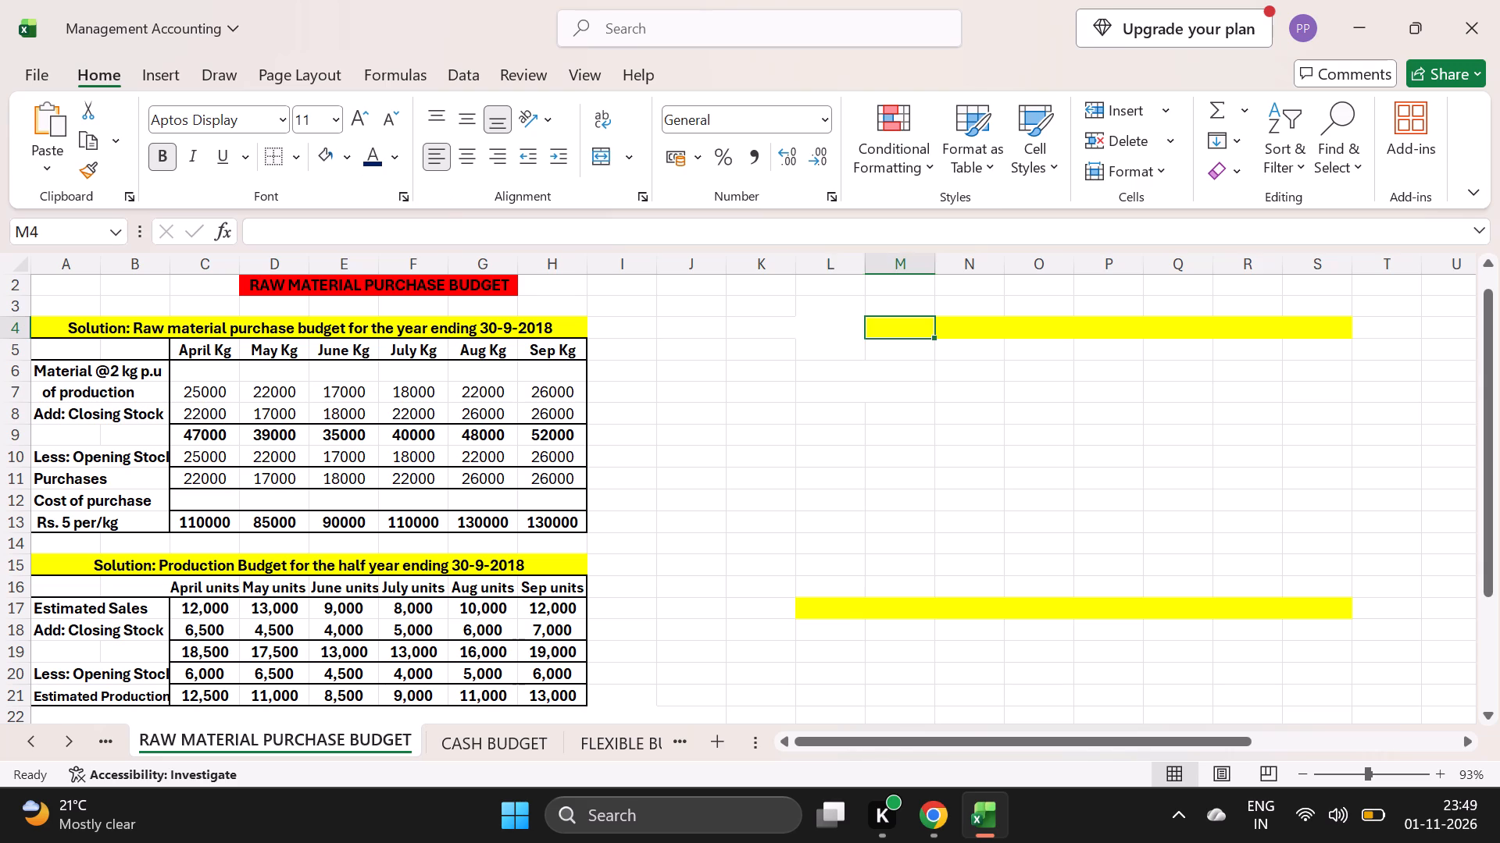
{"action": "left_click", "coordinate": [332, 157]}
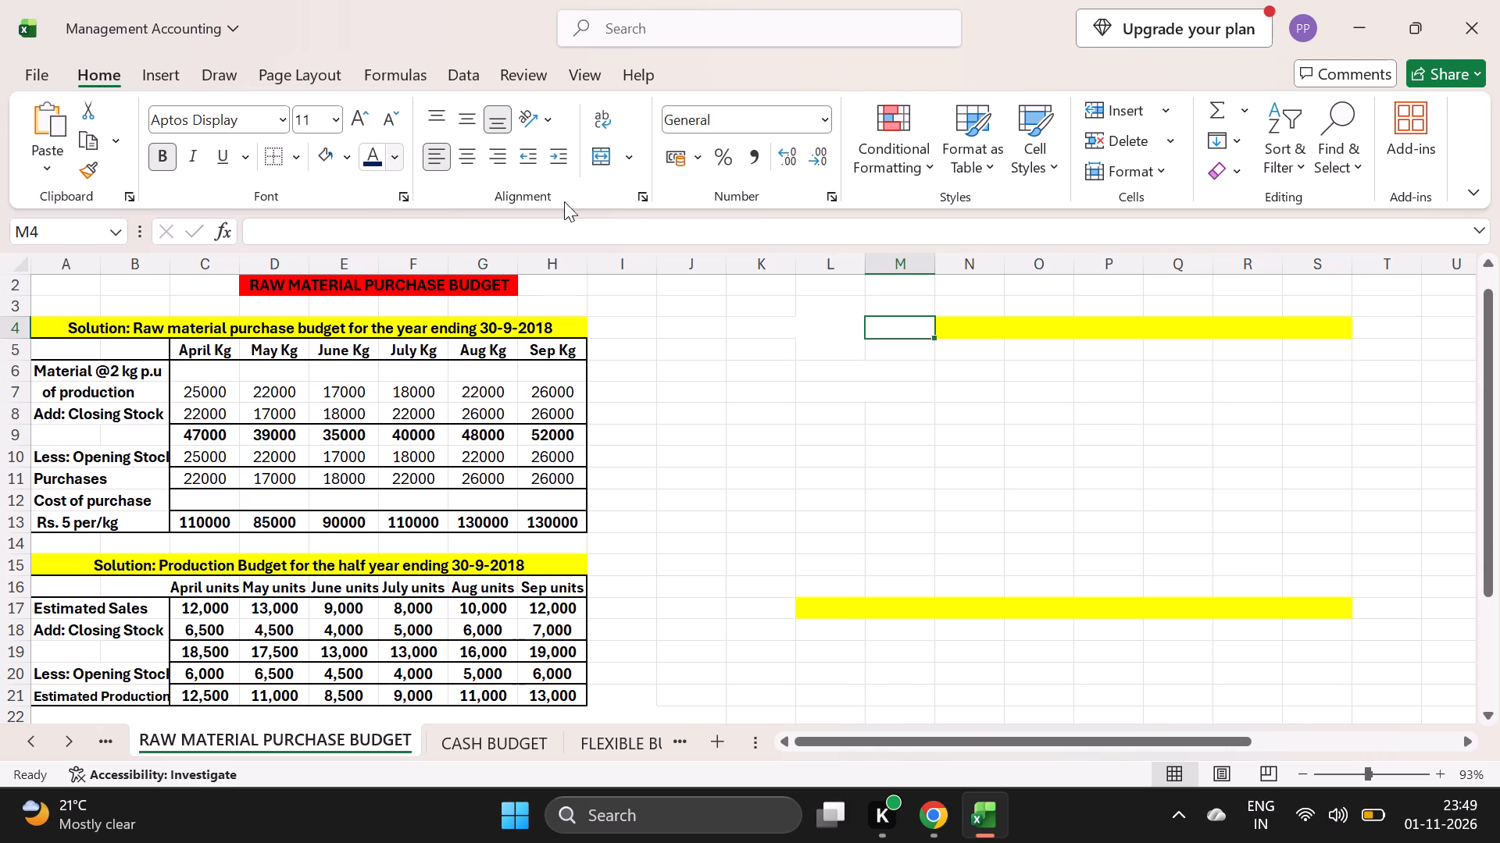
{"action": "left_click", "coordinate": [951, 329]}
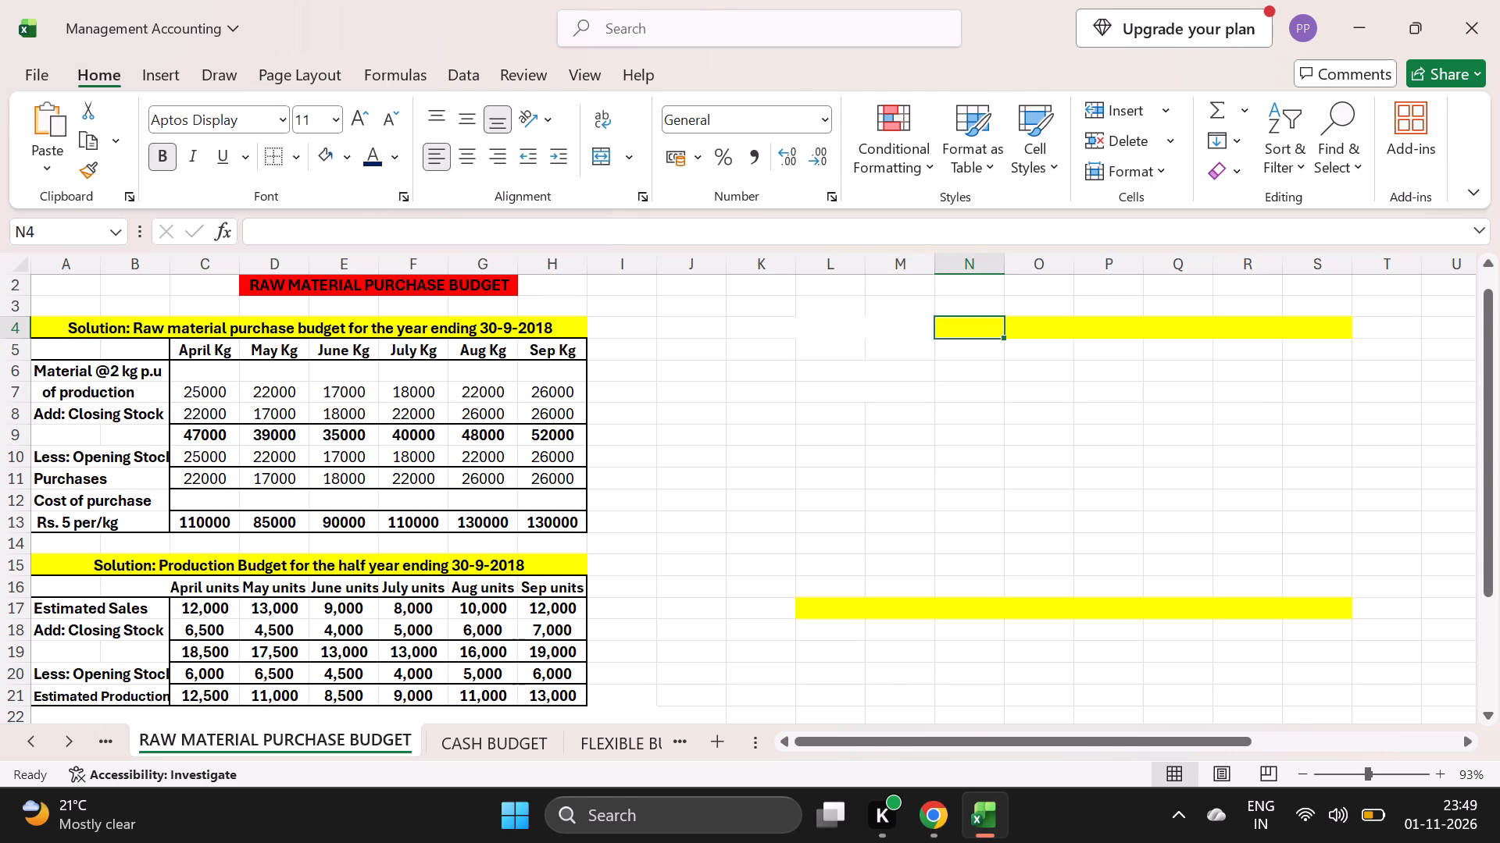
{"action": "left_click", "coordinate": [839, 599]}
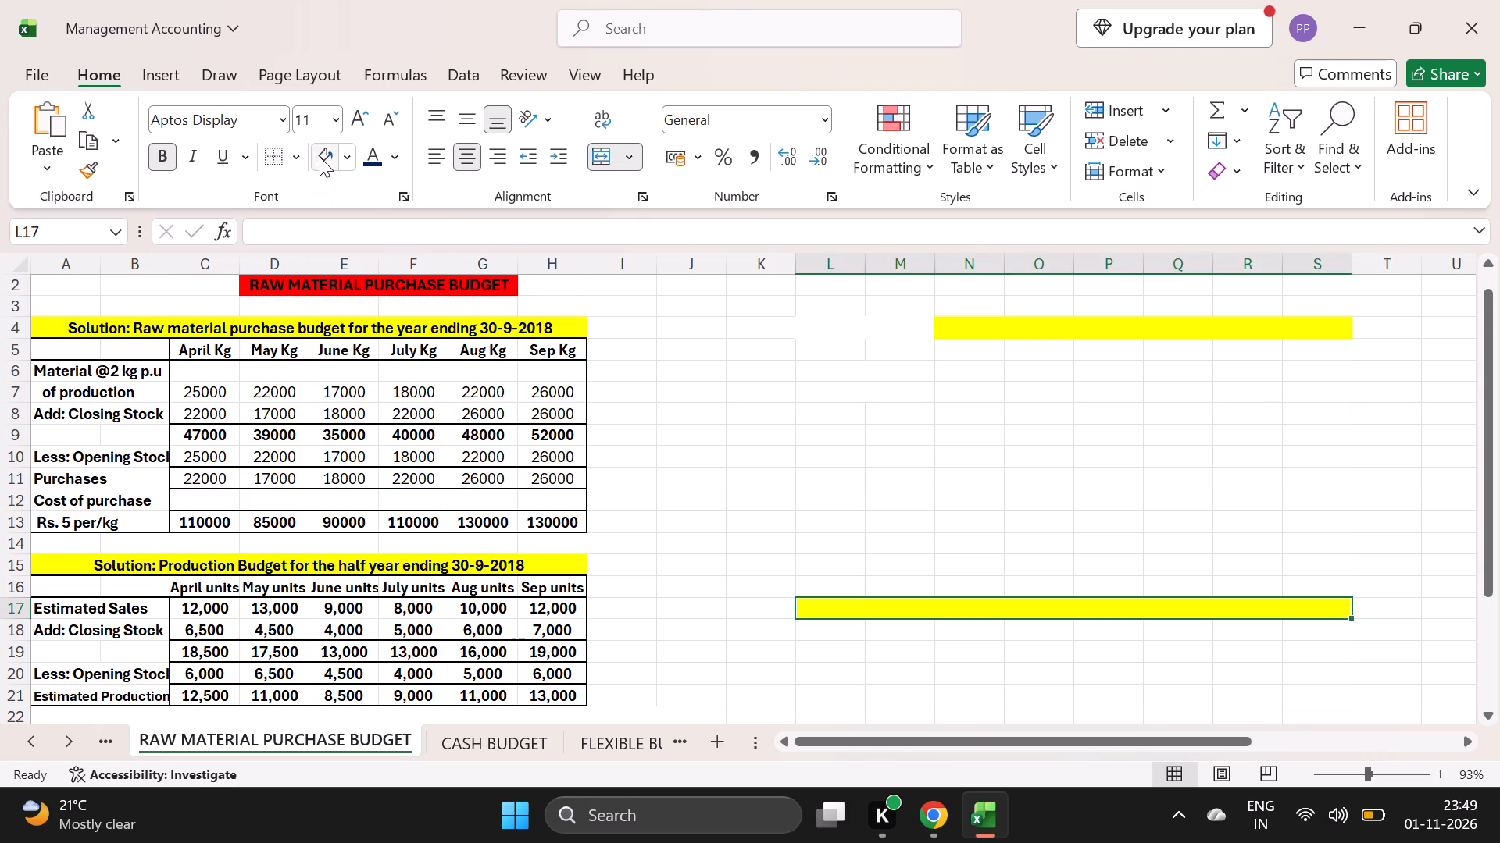
{"action": "left_click", "coordinate": [320, 157]}
{"action": "left_click_drag", "start_coordinate": [950, 333], "coordinate": [1338, 336]}
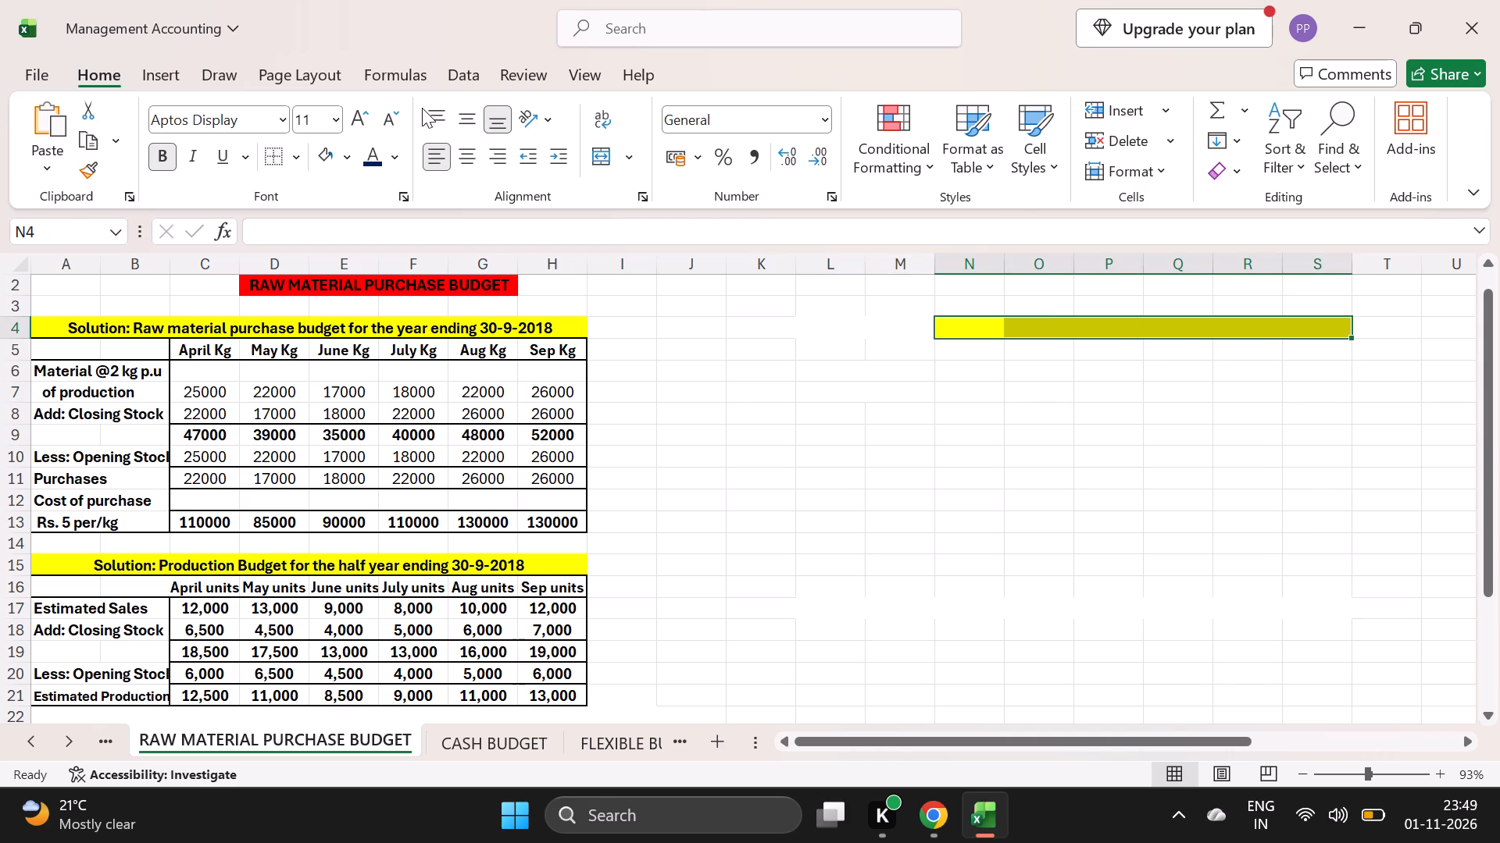
{"action": "left_click", "coordinate": [331, 151]}
{"action": "left_click", "coordinate": [1113, 459]}
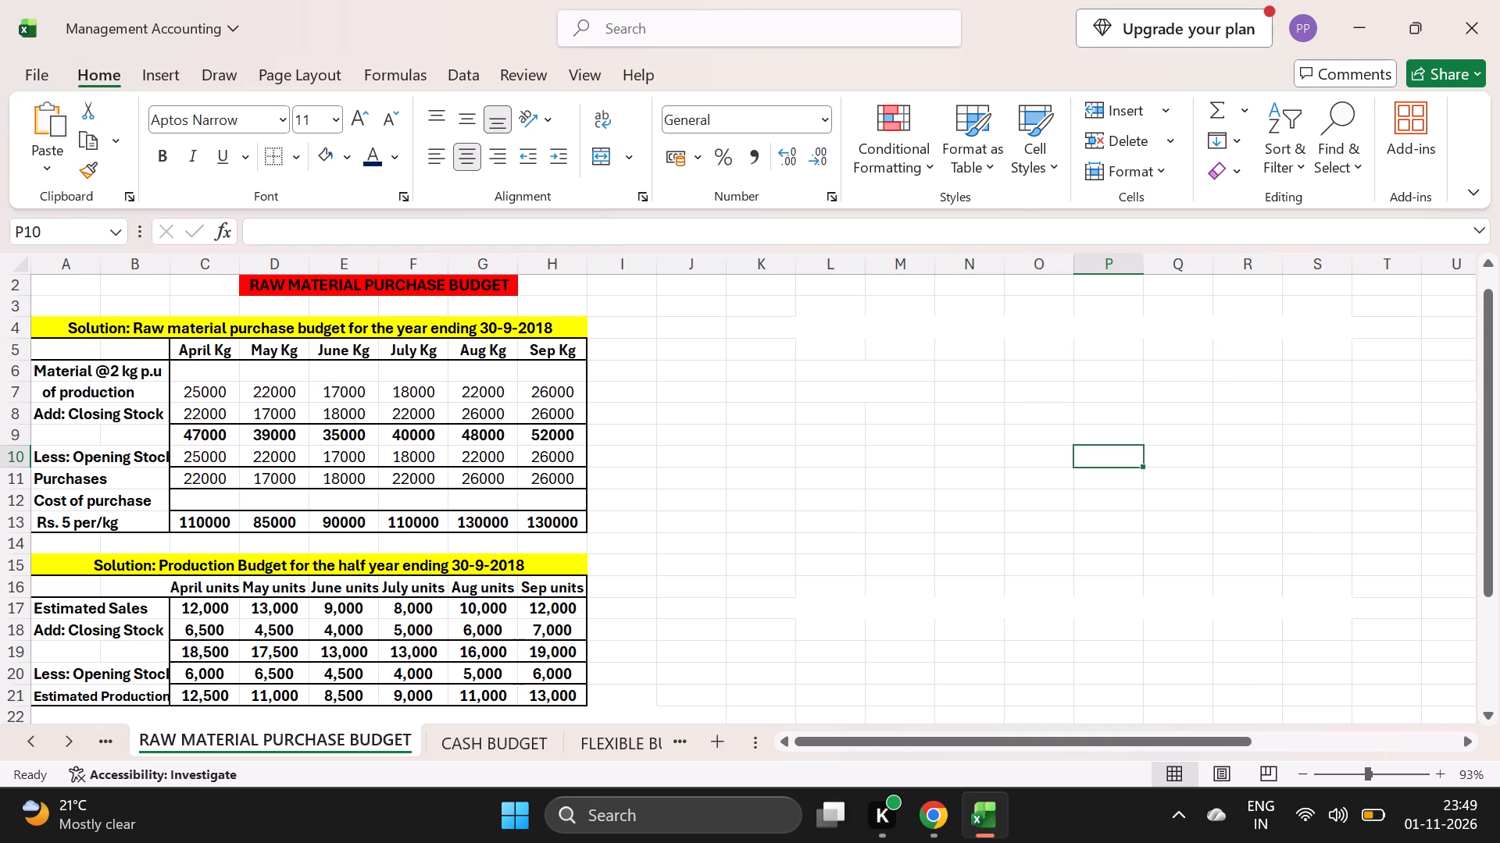
Change the fill of the RAW MATERIAL PURCHASE BUDGET title cell from red to light orange.
{"action": "scroll", "coordinate": [1020, 465], "scroll_direction": "down", "scroll_amount": 1}
{"action": "scroll", "coordinate": [1020, 465], "scroll_direction": "up", "scroll_amount": 1}
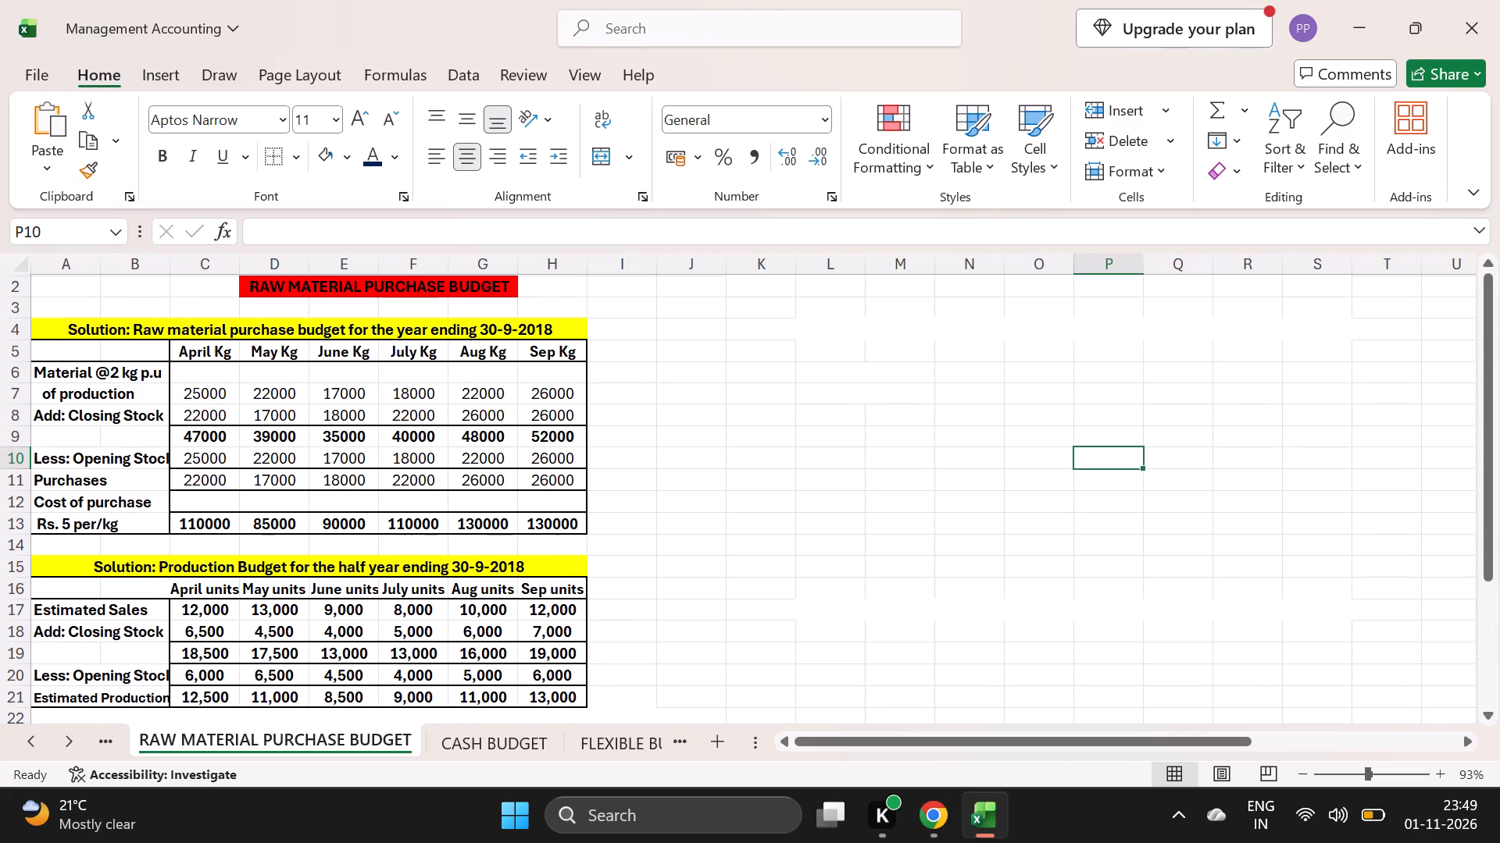
{"action": "scroll", "coordinate": [1020, 465], "scroll_direction": "up", "scroll_amount": 1}
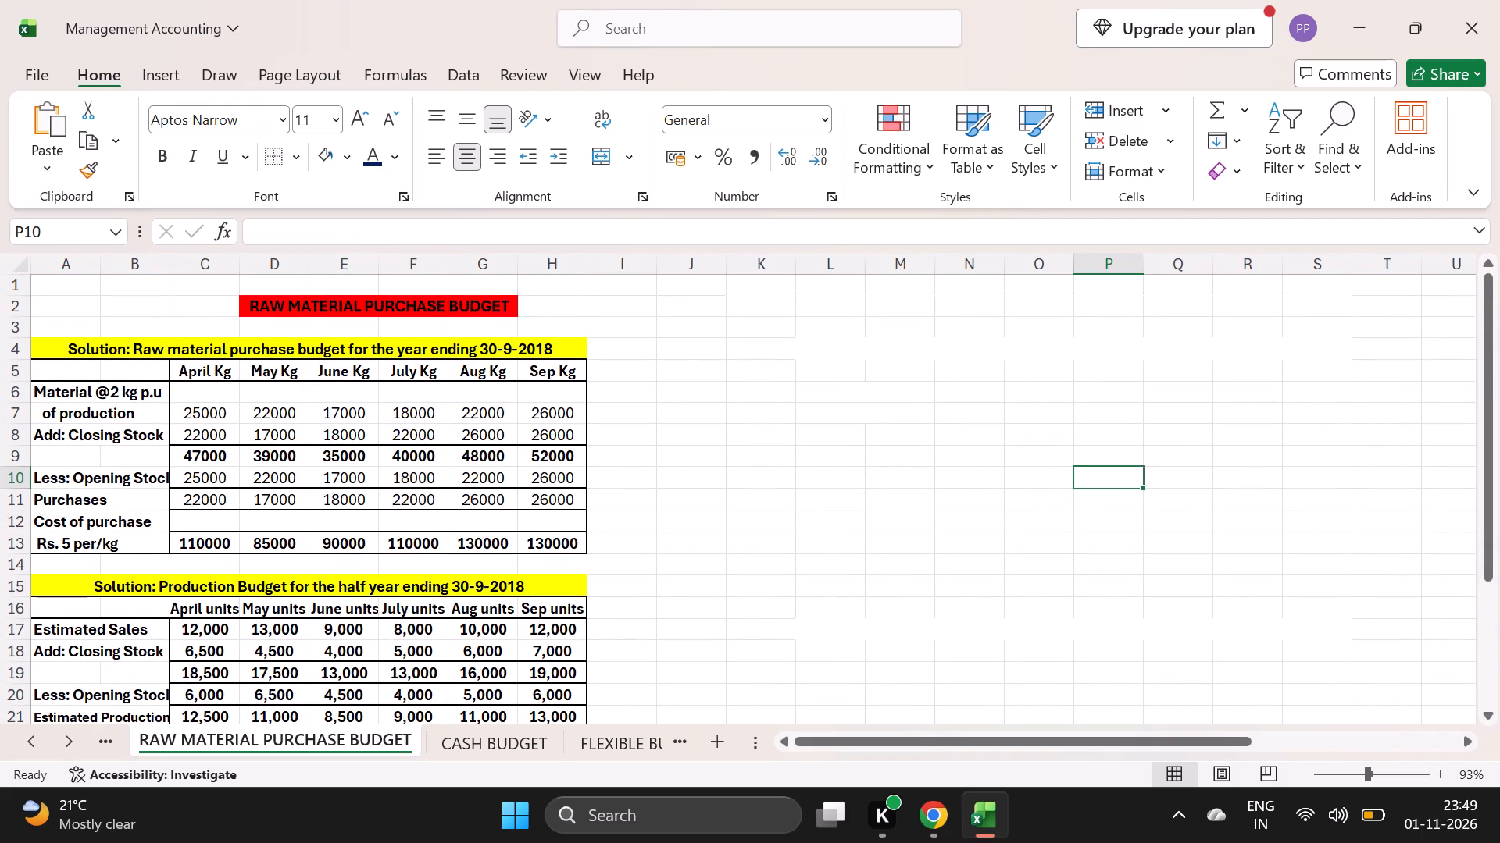
{"action": "left_click", "coordinate": [327, 304]}
{"action": "left_click", "coordinate": [347, 158]}
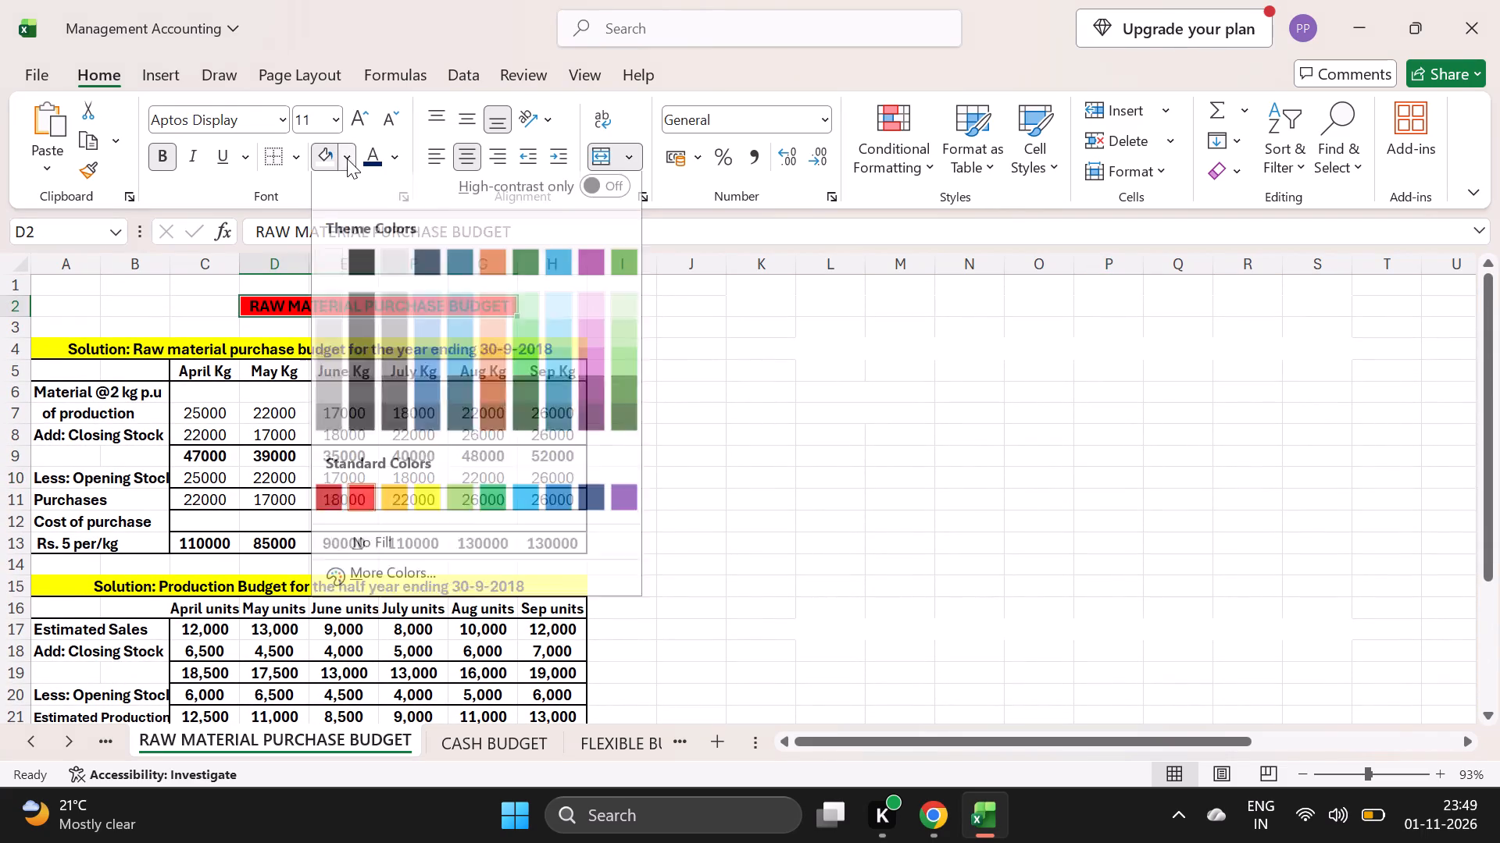
{"action": "left_click", "coordinate": [502, 347]}
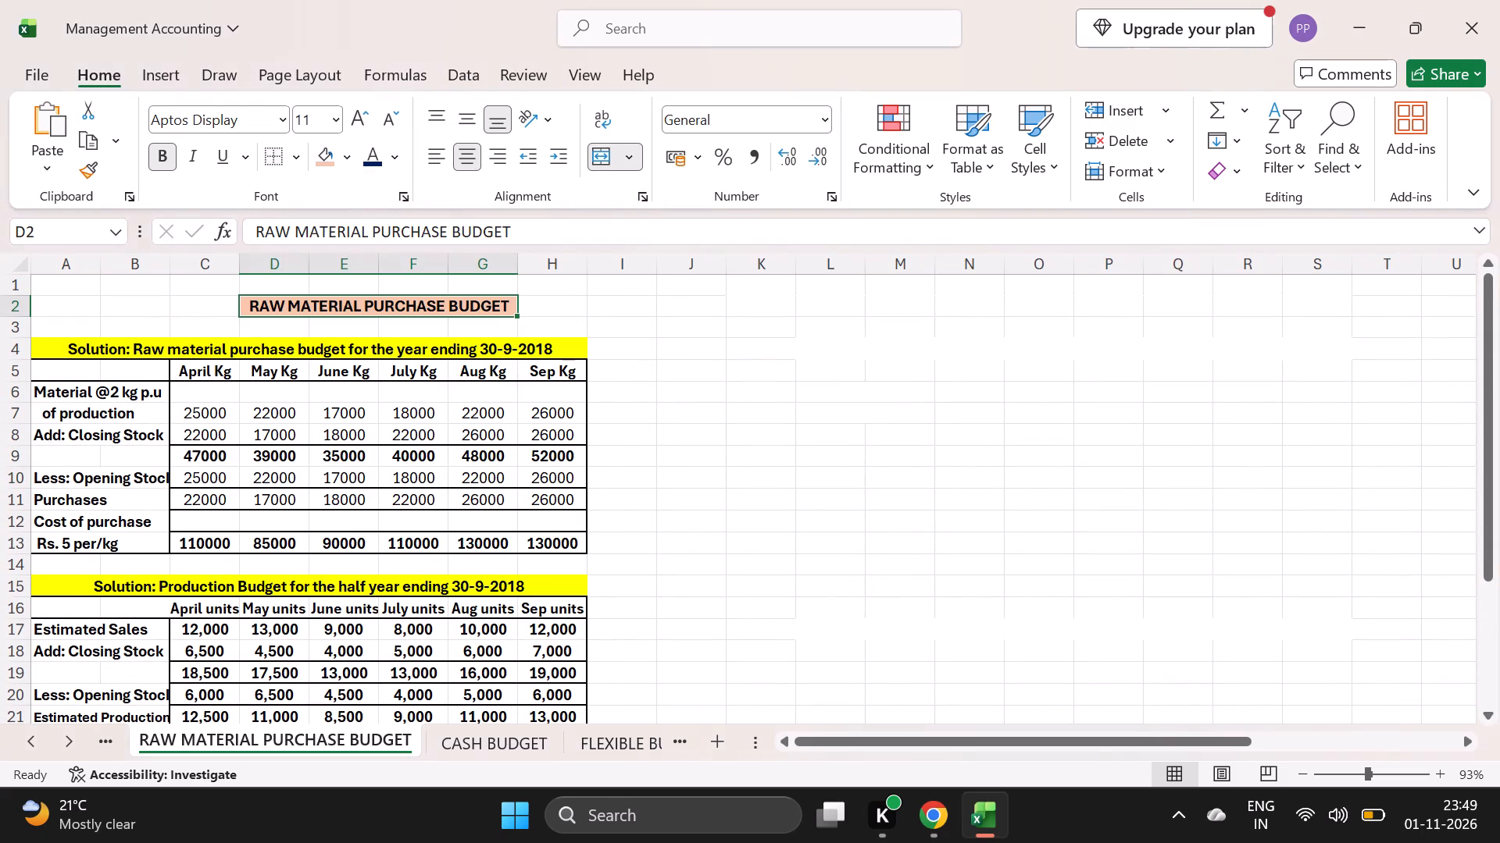
{"action": "left_click", "coordinate": [870, 450]}
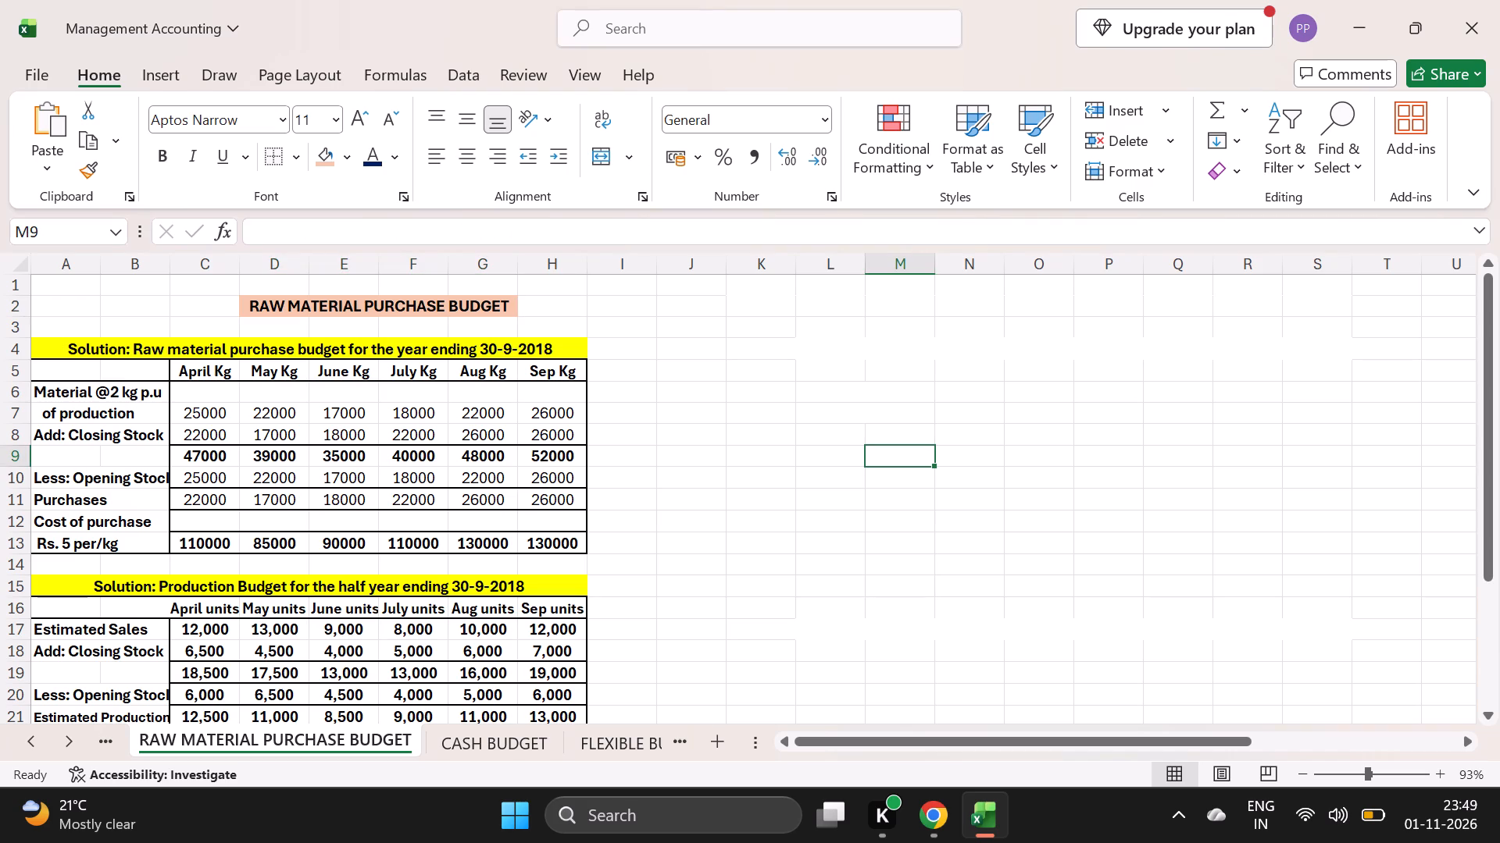
Set the RAW MATERIAL PURCHASE BUDGET title's font to Arial Black, keeping it bold.
{"action": "left_click", "coordinate": [264, 303]}
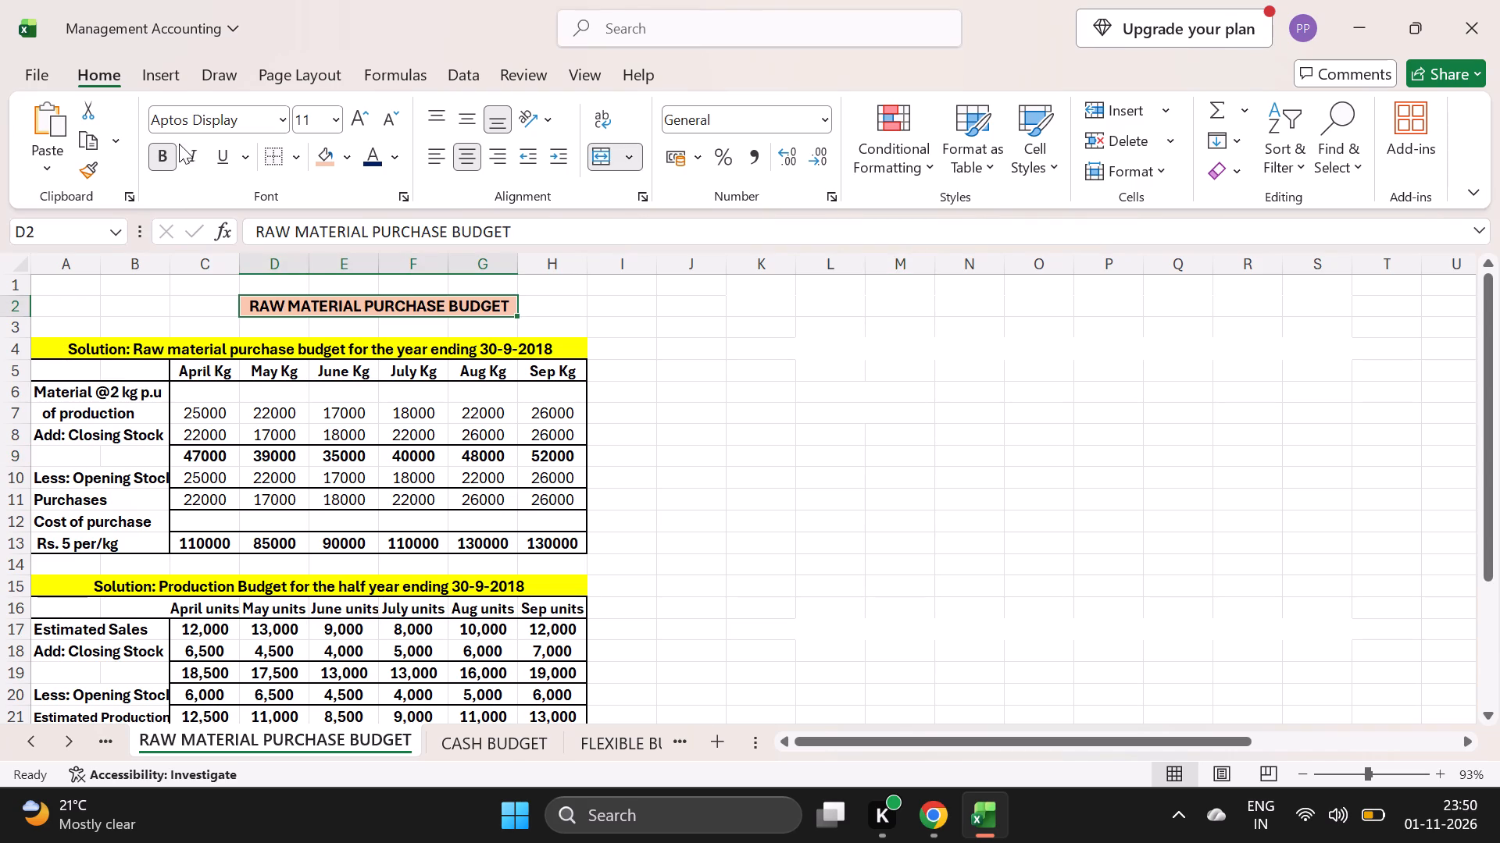
{"action": "left_click", "coordinate": [166, 151]}
{"action": "left_click", "coordinate": [166, 151]}
{"action": "left_click", "coordinate": [287, 122]}
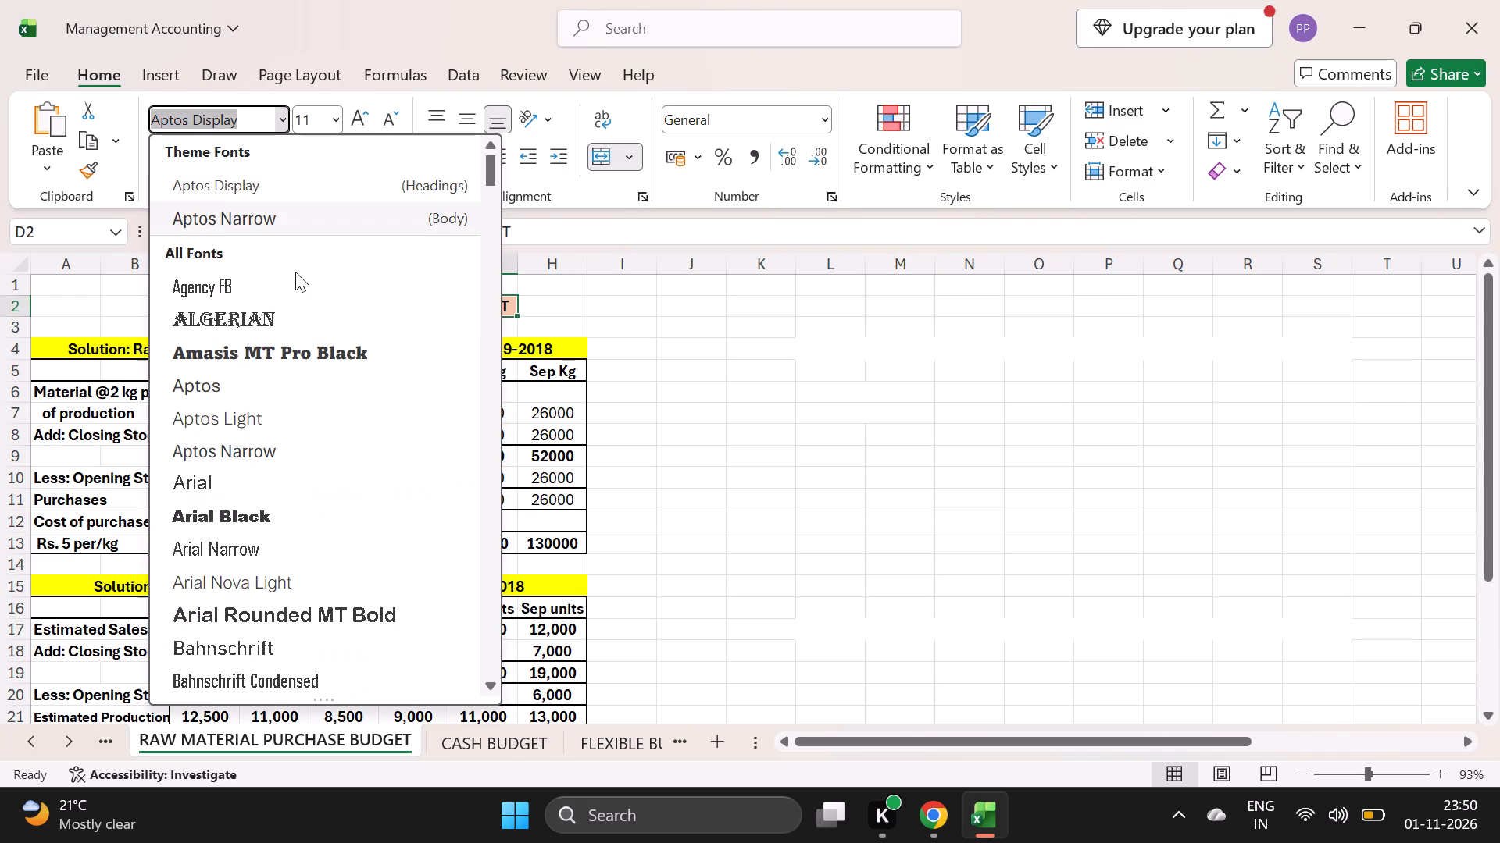
{"action": "left_click", "coordinate": [262, 519]}
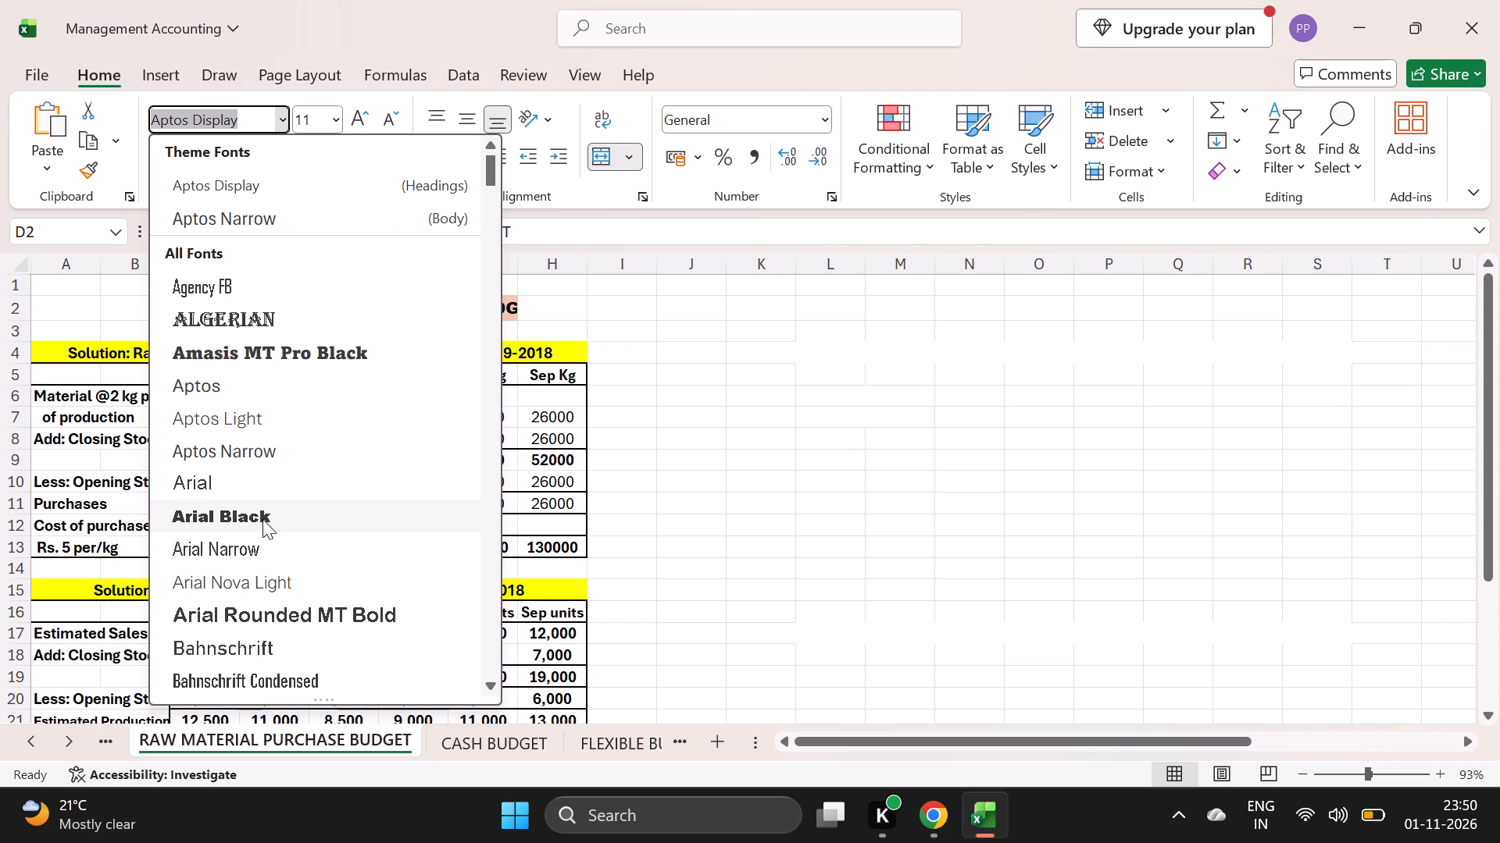
{"action": "left_click", "coordinate": [732, 490]}
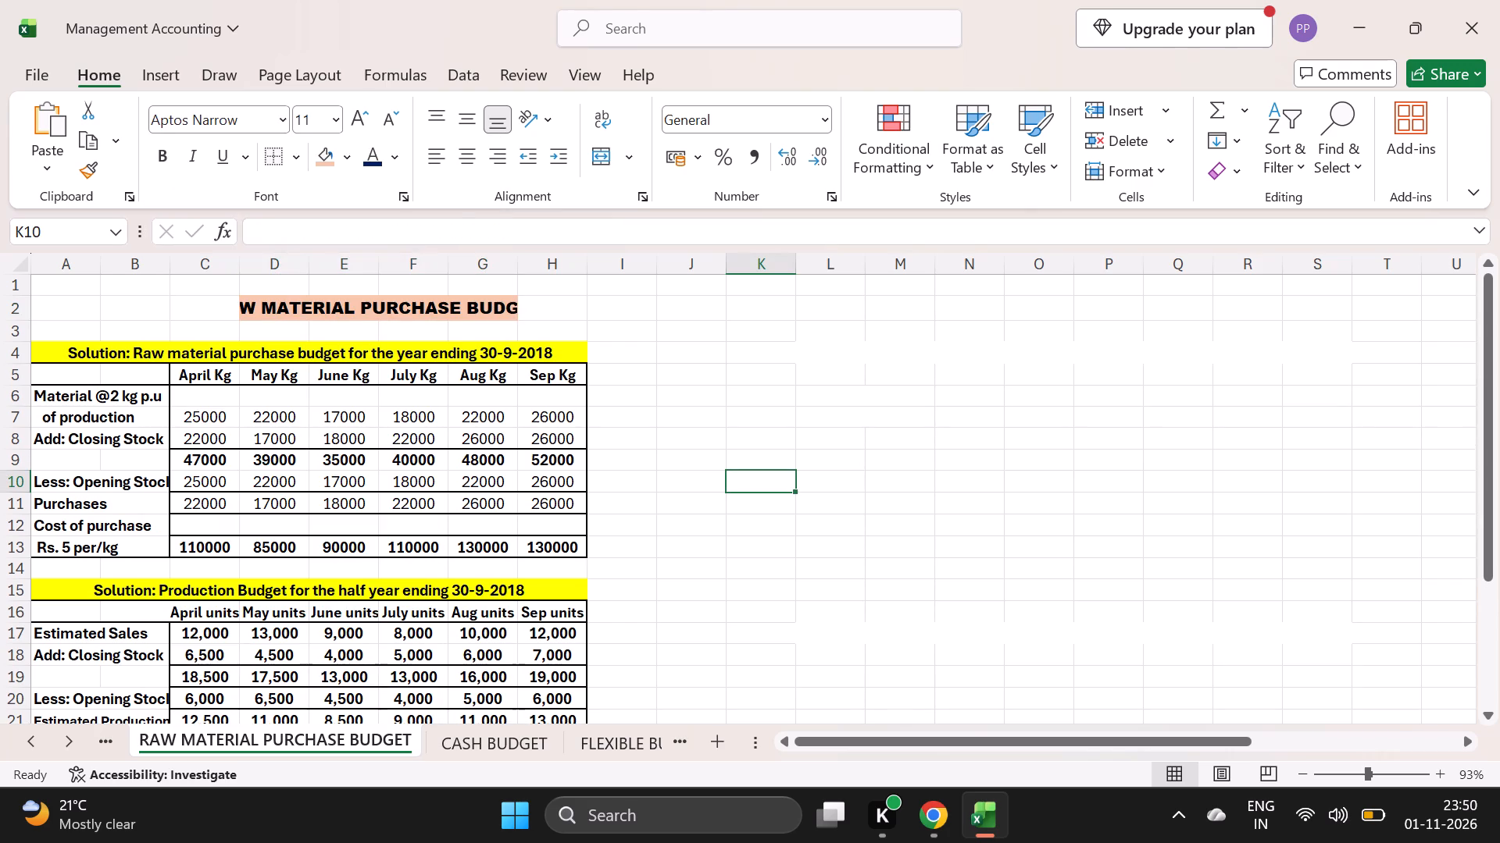
Widen column D until the full RAW MATERIAL PURCHASE BUDGET title fits in its merged cell.
{"action": "left_click", "coordinate": [276, 300]}
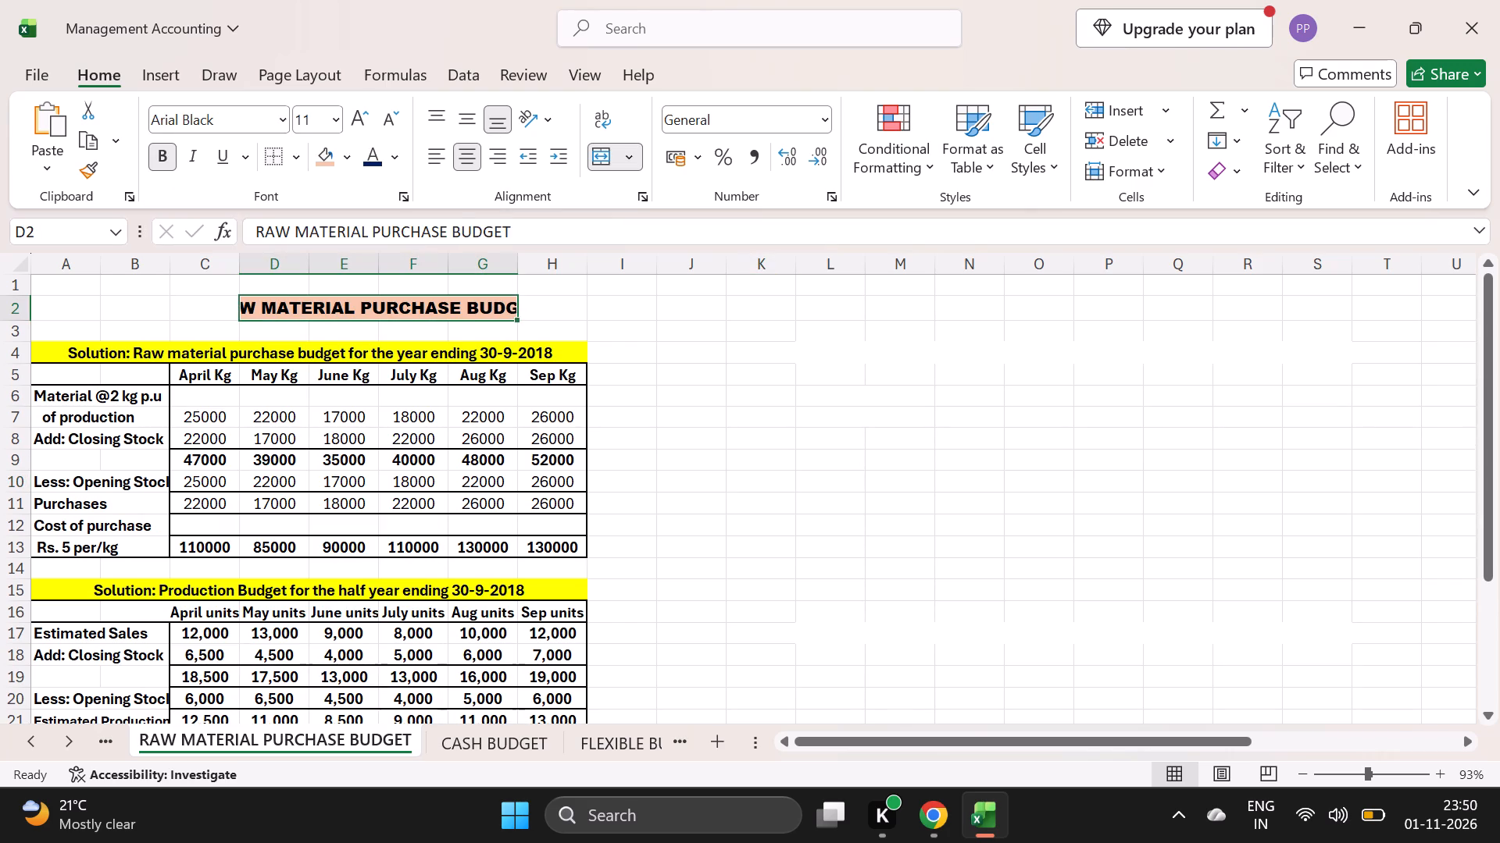
{"action": "left_click_drag", "start_coordinate": [307, 268], "coordinate": [349, 272]}
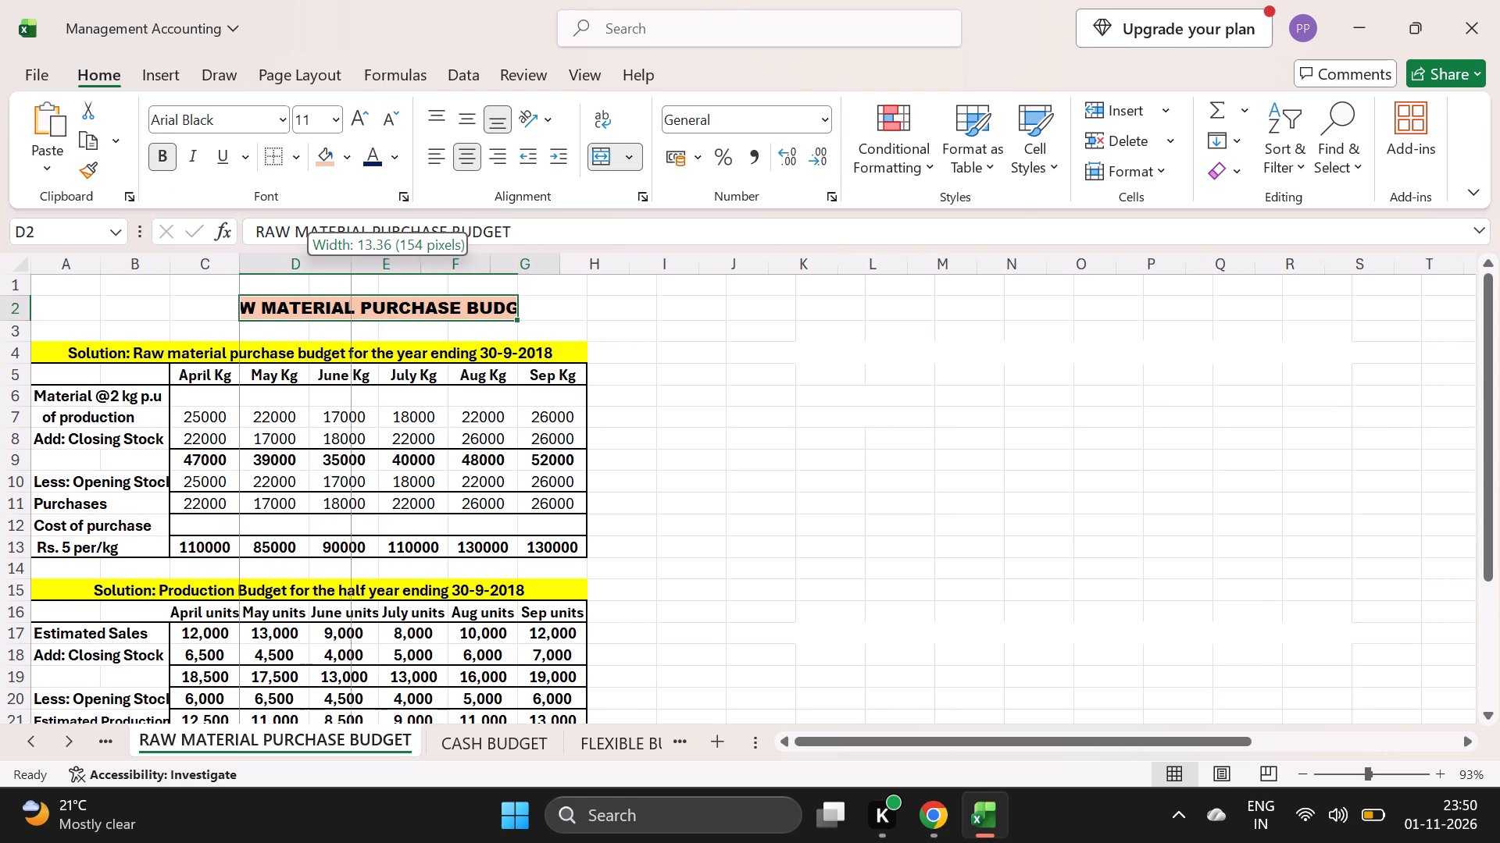
{"action": "left_click_drag", "start_coordinate": [349, 272], "coordinate": [355, 272]}
{"action": "left_click_drag", "start_coordinate": [354, 270], "coordinate": [380, 276]}
{"action": "left_click", "coordinate": [867, 376]}
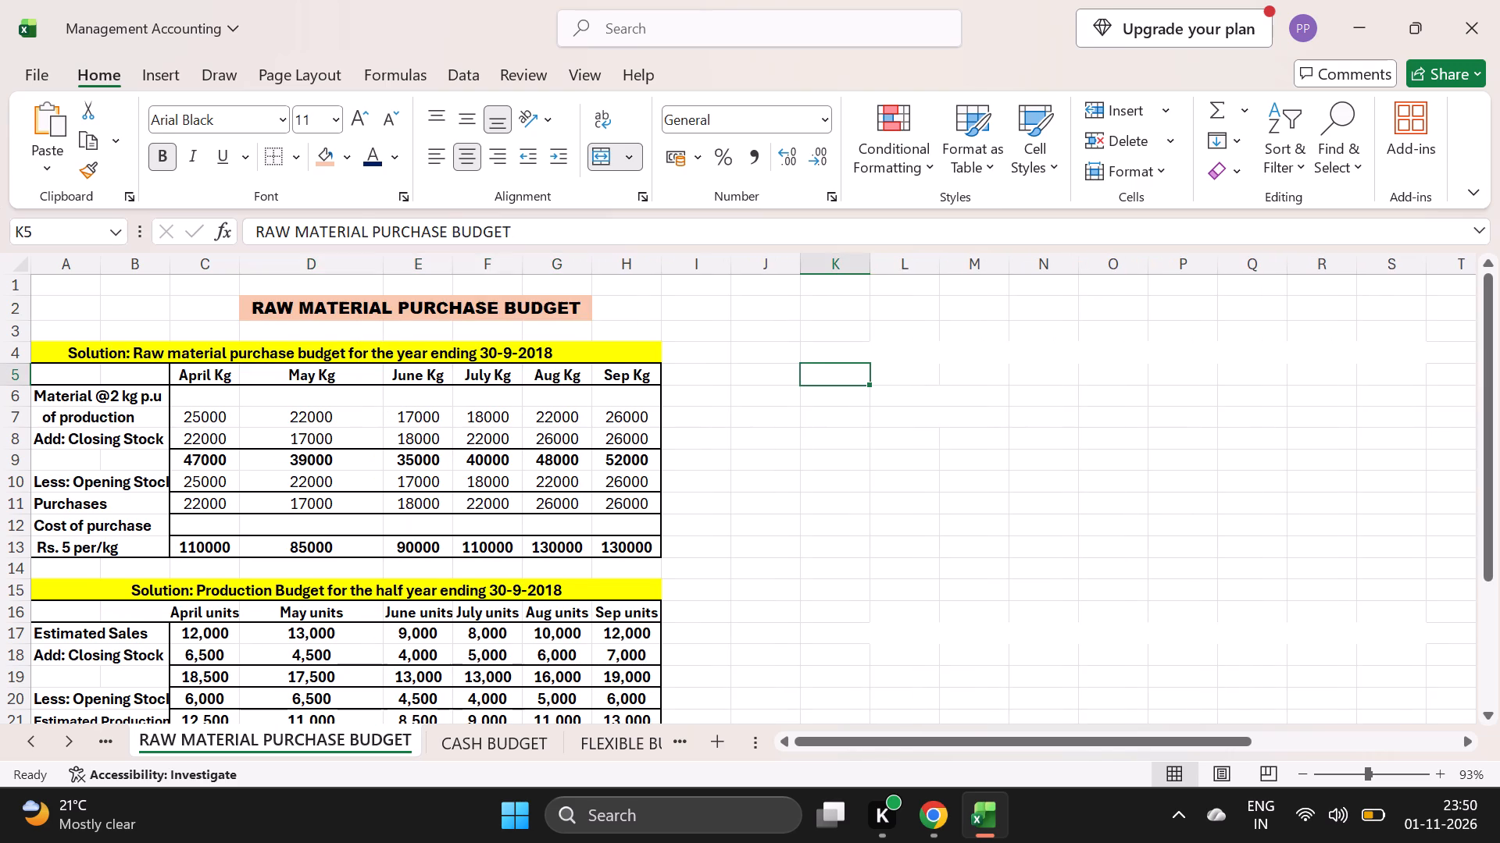
Replace the date at the end of the raw material purchase budget heading in A4 with "...".
{"action": "scroll", "coordinate": [867, 376], "scroll_direction": "down", "scroll_amount": 1}
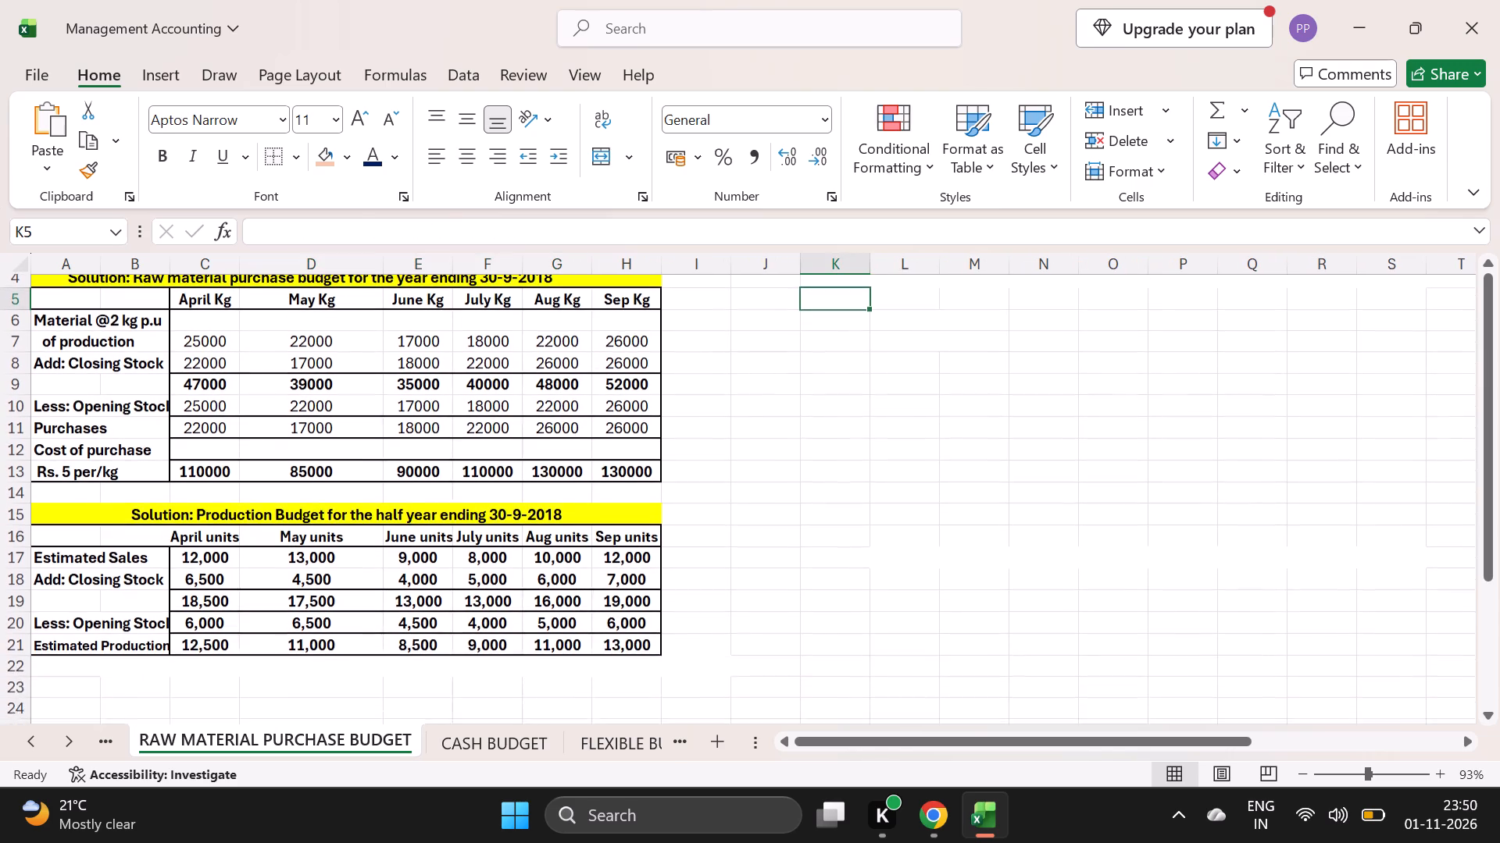
{"action": "scroll", "coordinate": [867, 376], "scroll_direction": "down", "scroll_amount": 1}
{"action": "scroll", "coordinate": [867, 376], "scroll_direction": "up", "scroll_amount": 1}
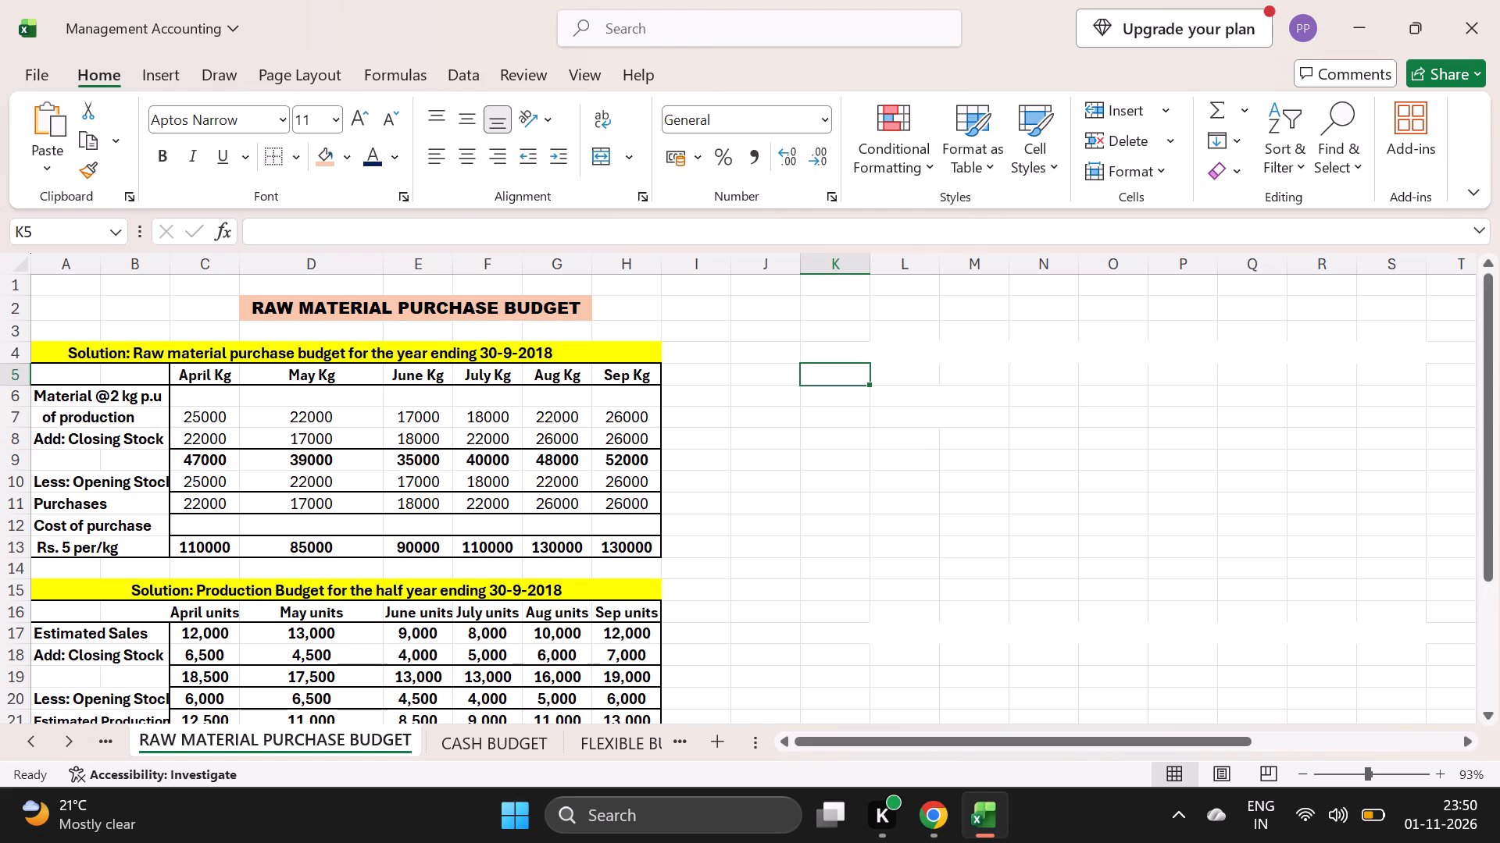
{"action": "left_click", "coordinate": [523, 351]}
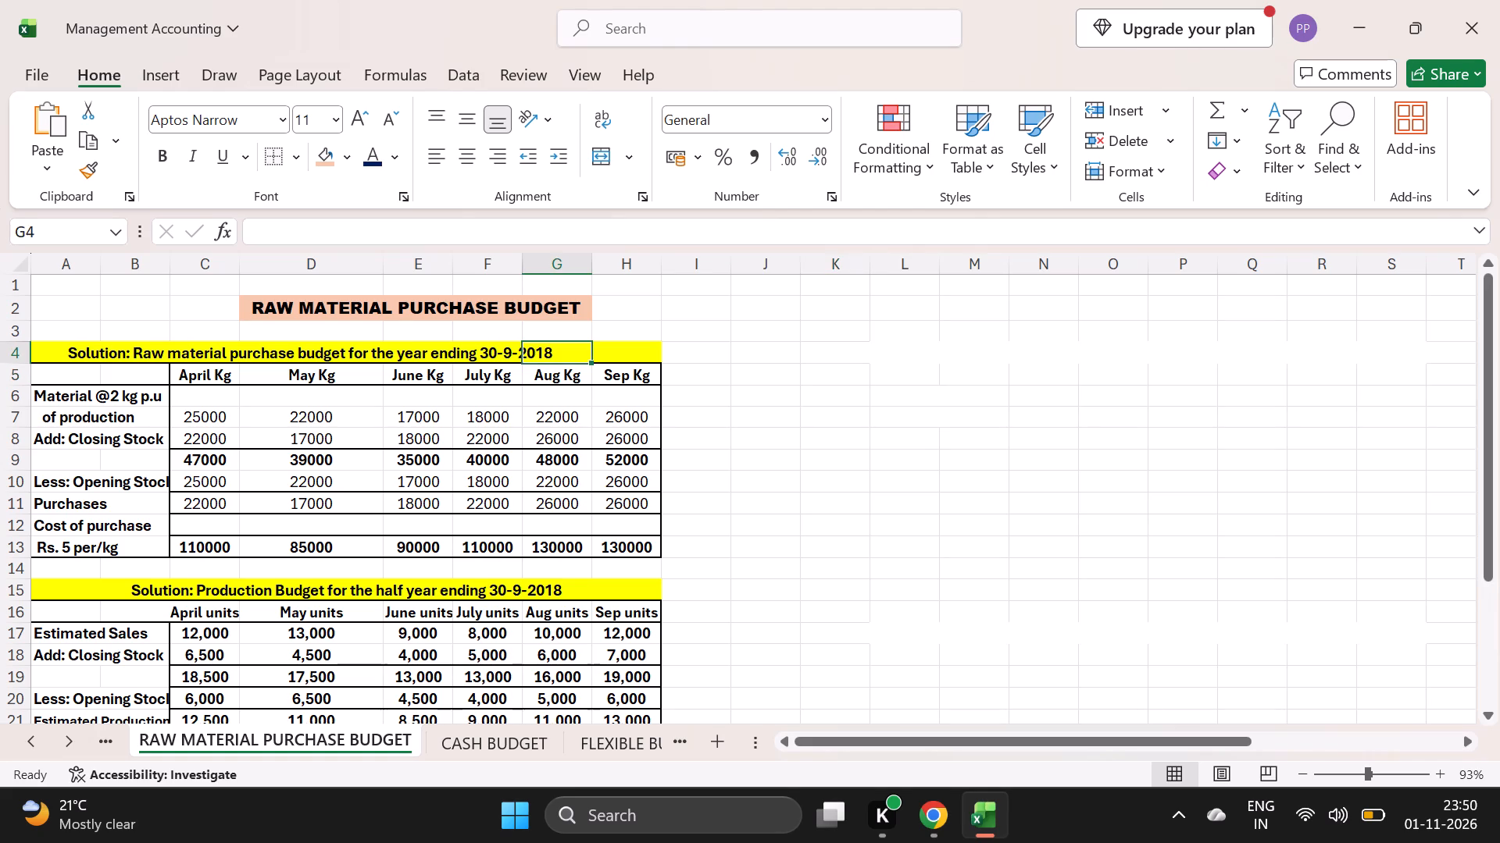
{"action": "left_click", "coordinate": [123, 348]}
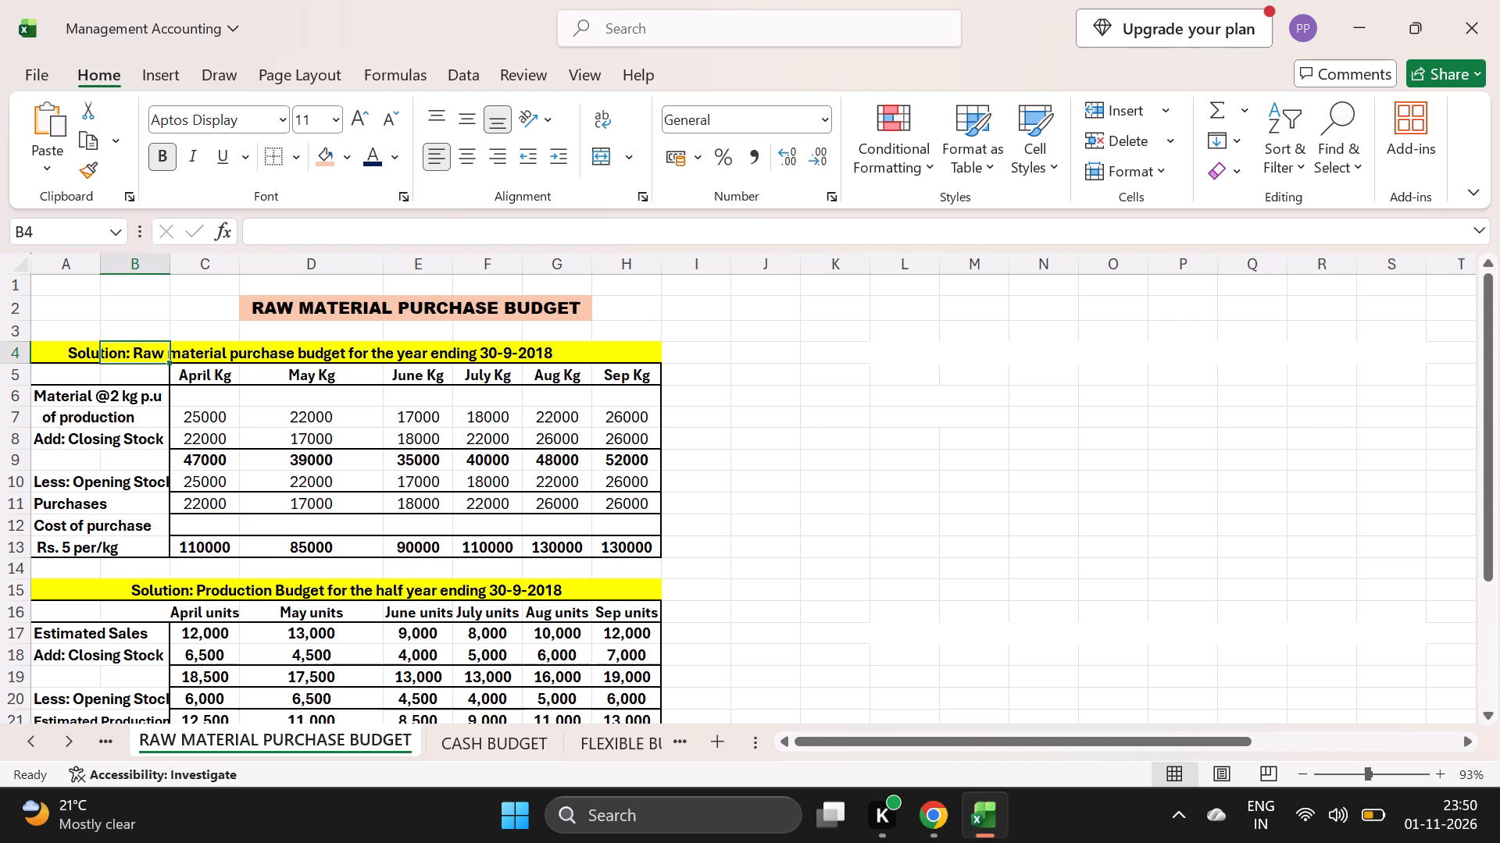
{"action": "left_click", "coordinate": [83, 354]}
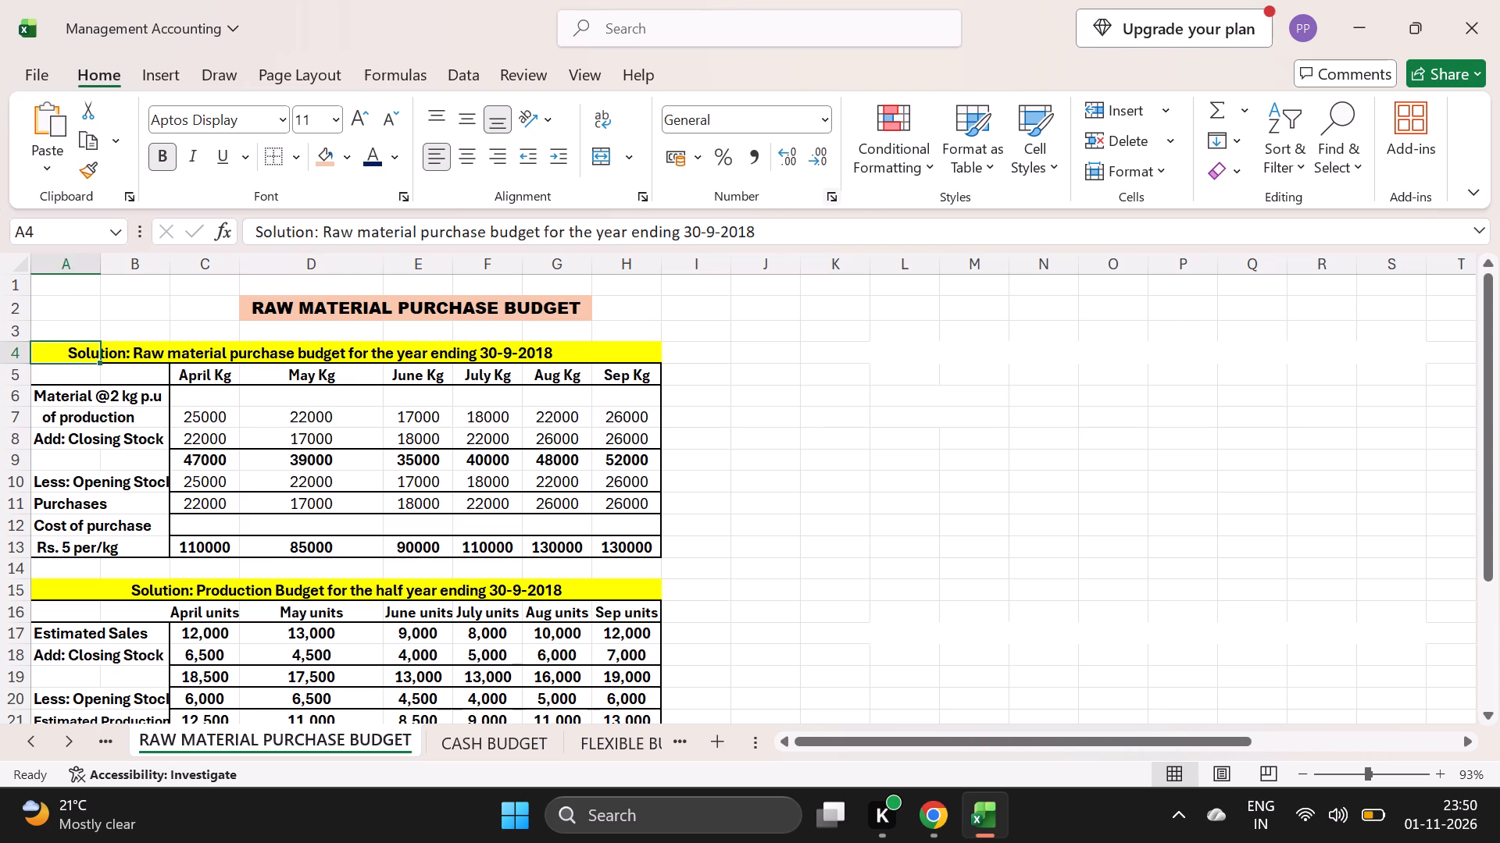
{"action": "left_click", "coordinate": [786, 238]}
{"action": "key", "text": "BackSpace"}
{"action": "key", "text": "BackSpace"}
{"action": "key", "text": "BackSpace"}
{"action": "key", "text": "BackSpace"}
{"action": "key", "text": "BackSpace"}
{"action": "key", "text": "BackSpace"}
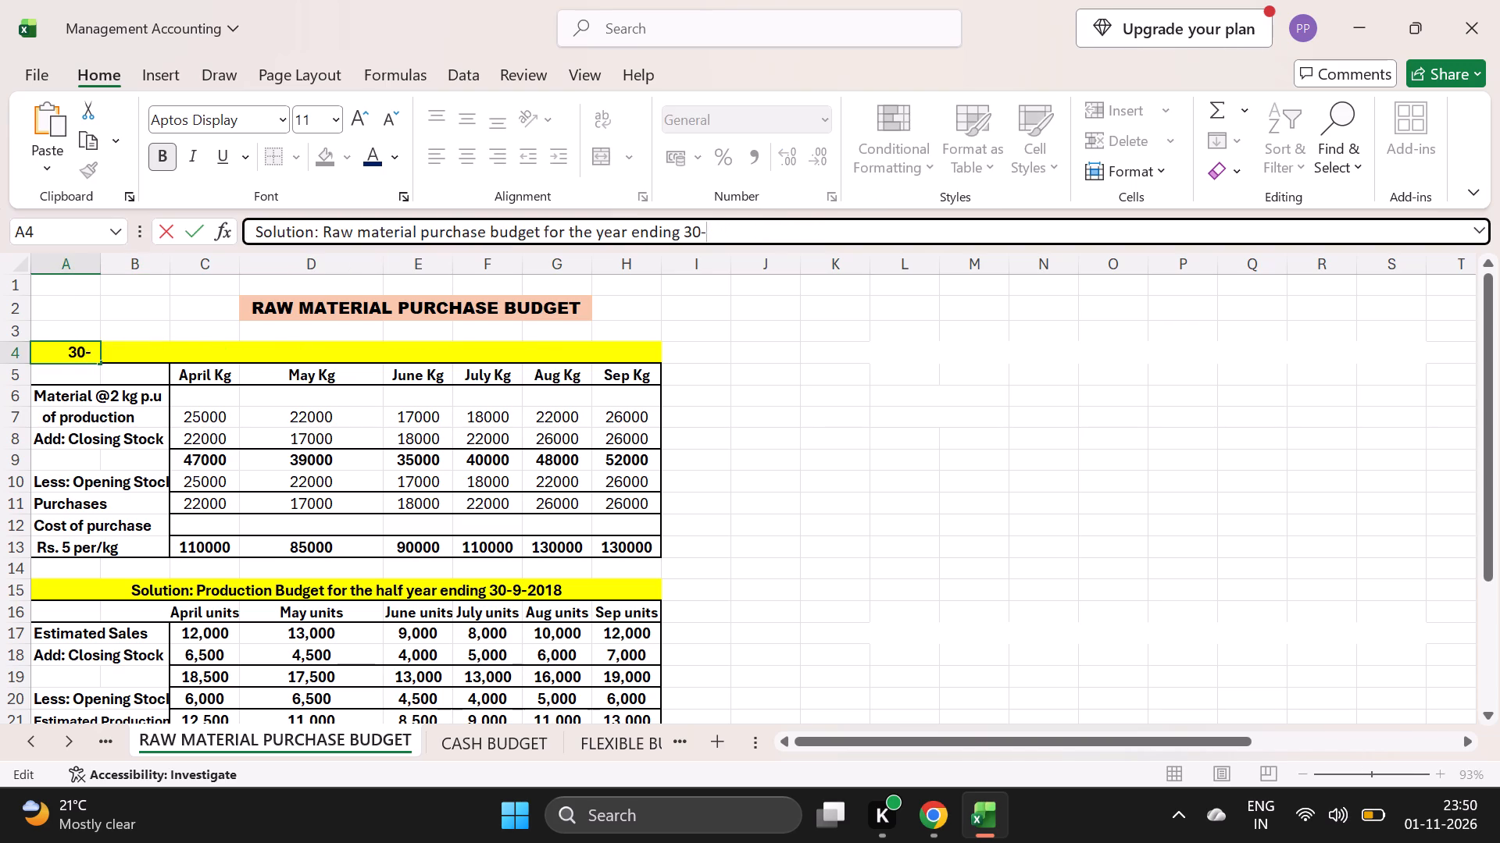
{"action": "key", "text": "BackSpace"}
{"action": "key", "text": "BackSpace"}
{"action": "key", "text": "BackSpace"}
{"action": "type", "text": "....."}
{"action": "key", "text": "BackSpace"}
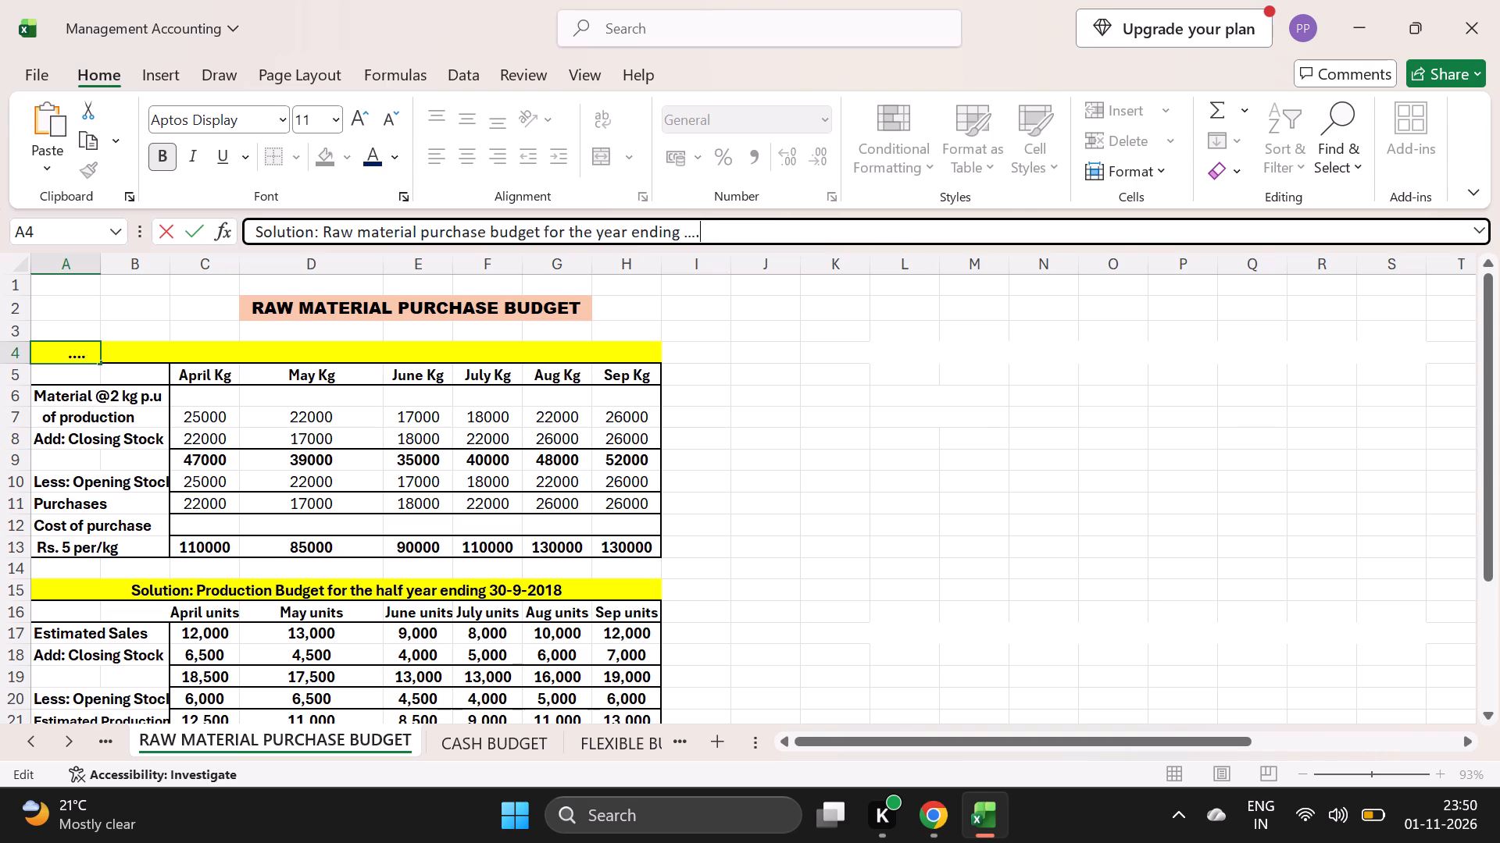
{"action": "key", "text": "BackSpace"}
Replace the date at the end of the Production Budget heading in A15 with ".....".
{"action": "left_click", "coordinate": [95, 585]}
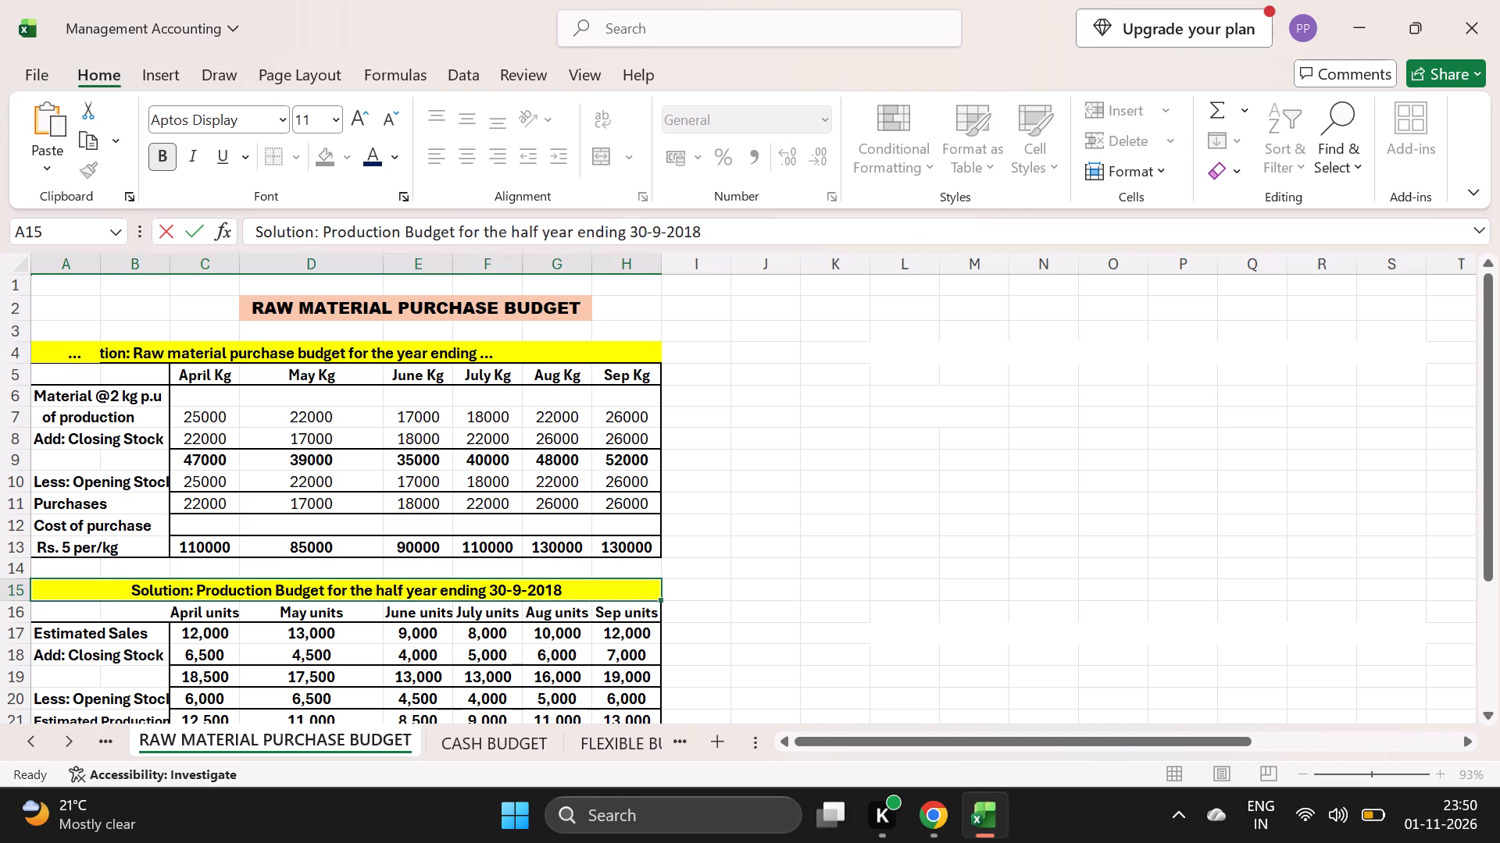
{"action": "left_click", "coordinate": [737, 237]}
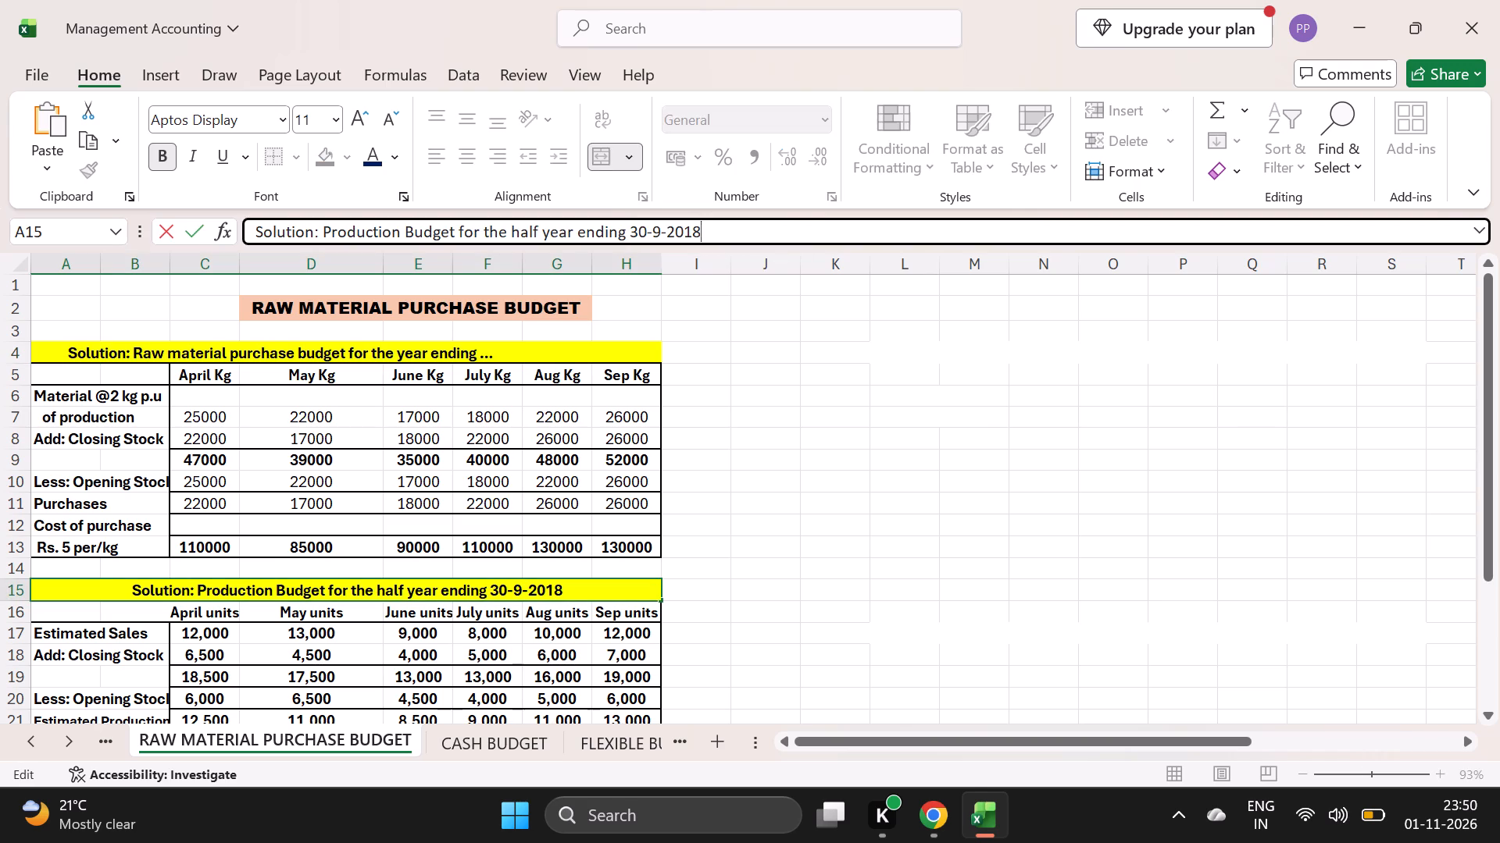
{"action": "key", "text": "BackSpace"}
{"action": "key", "text": "BackSpace"}
{"action": "key", "text": "BackSpace"}
{"action": "key", "text": "BackSpace"}
{"action": "key", "text": "BackSpace"}
{"action": "key", "text": "BackSpace"}
{"action": "key", "text": "BackSpace"}
{"action": "key", "text": "BackSpace"}
{"action": "key", "text": "BackSpace"}
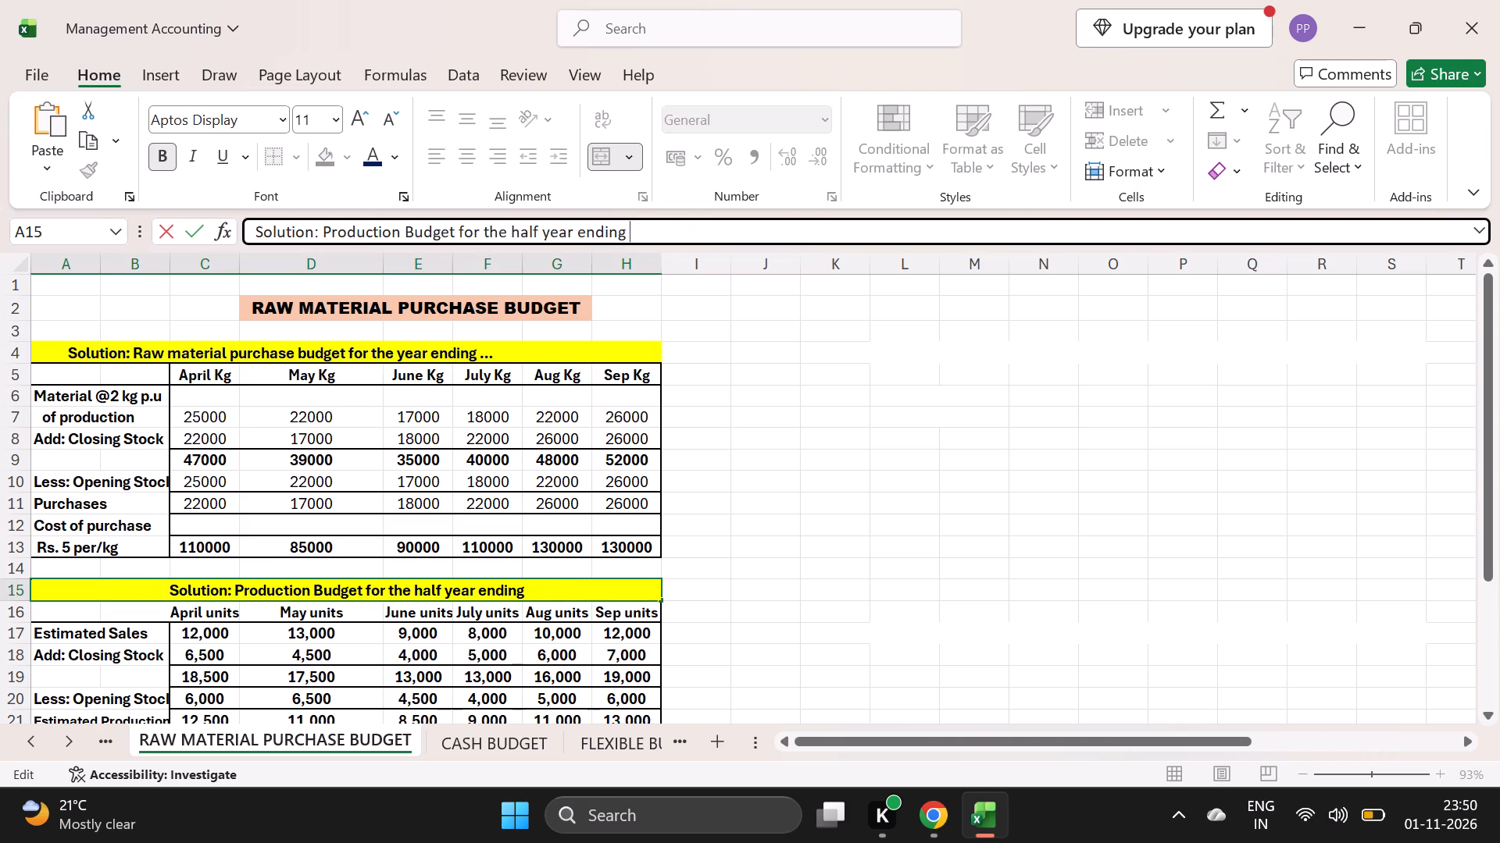
{"action": "type", "text": "....."}
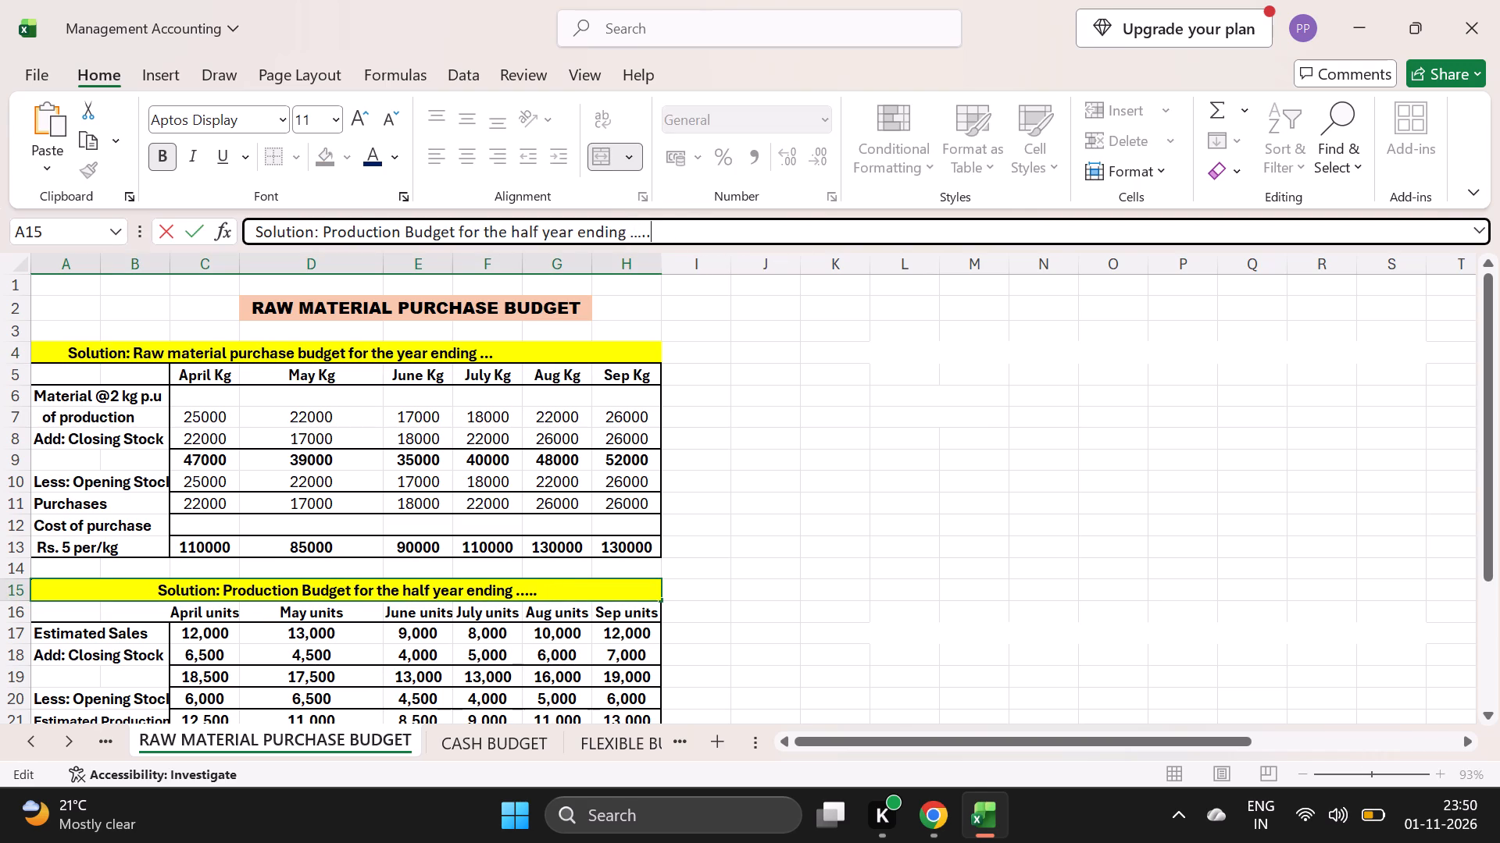
{"action": "left_click", "coordinate": [816, 460]}
{"action": "left_click", "coordinate": [814, 539]}
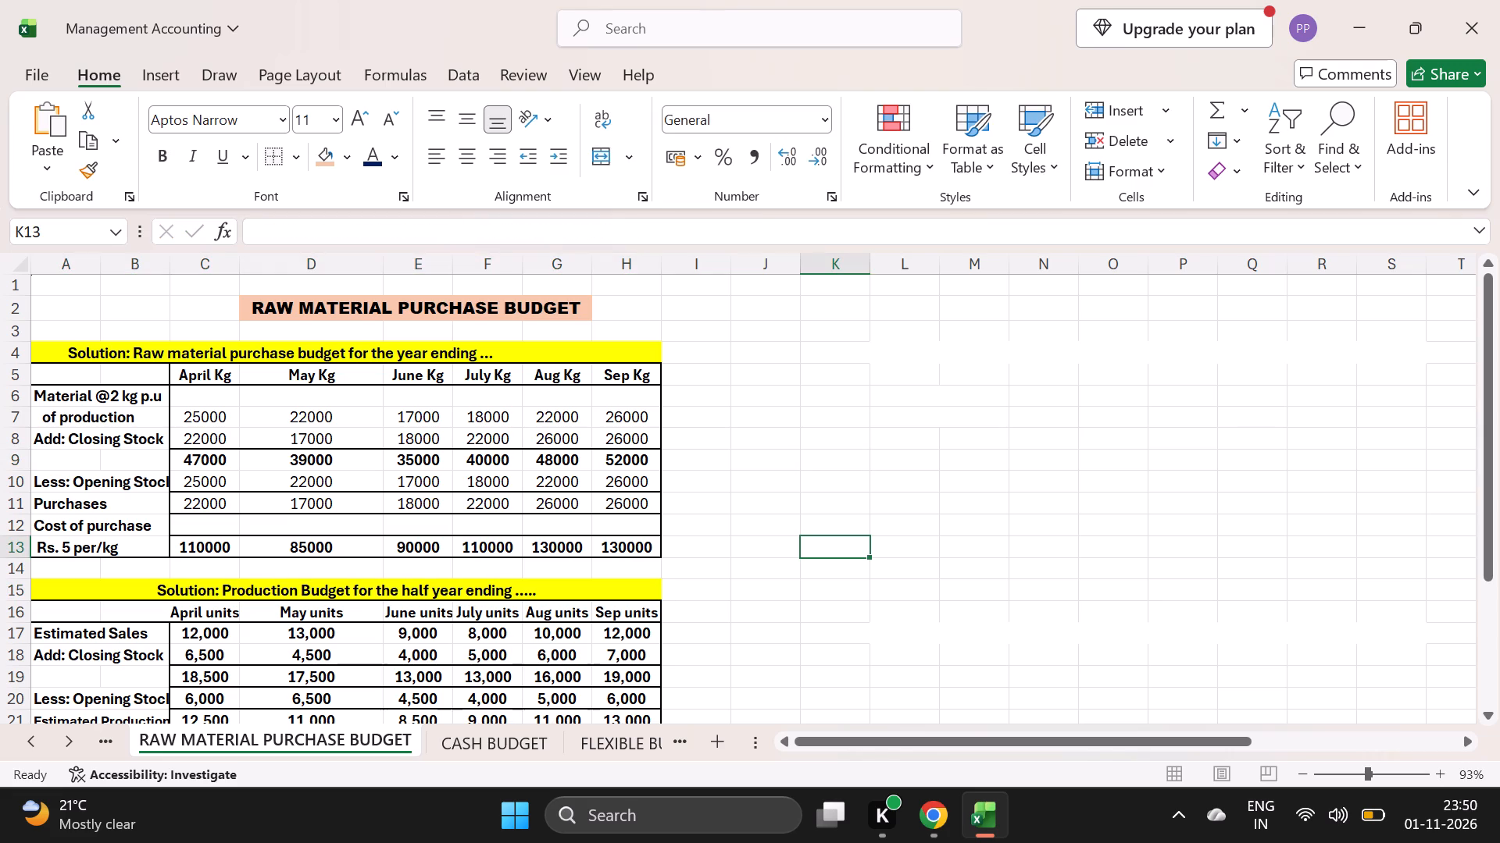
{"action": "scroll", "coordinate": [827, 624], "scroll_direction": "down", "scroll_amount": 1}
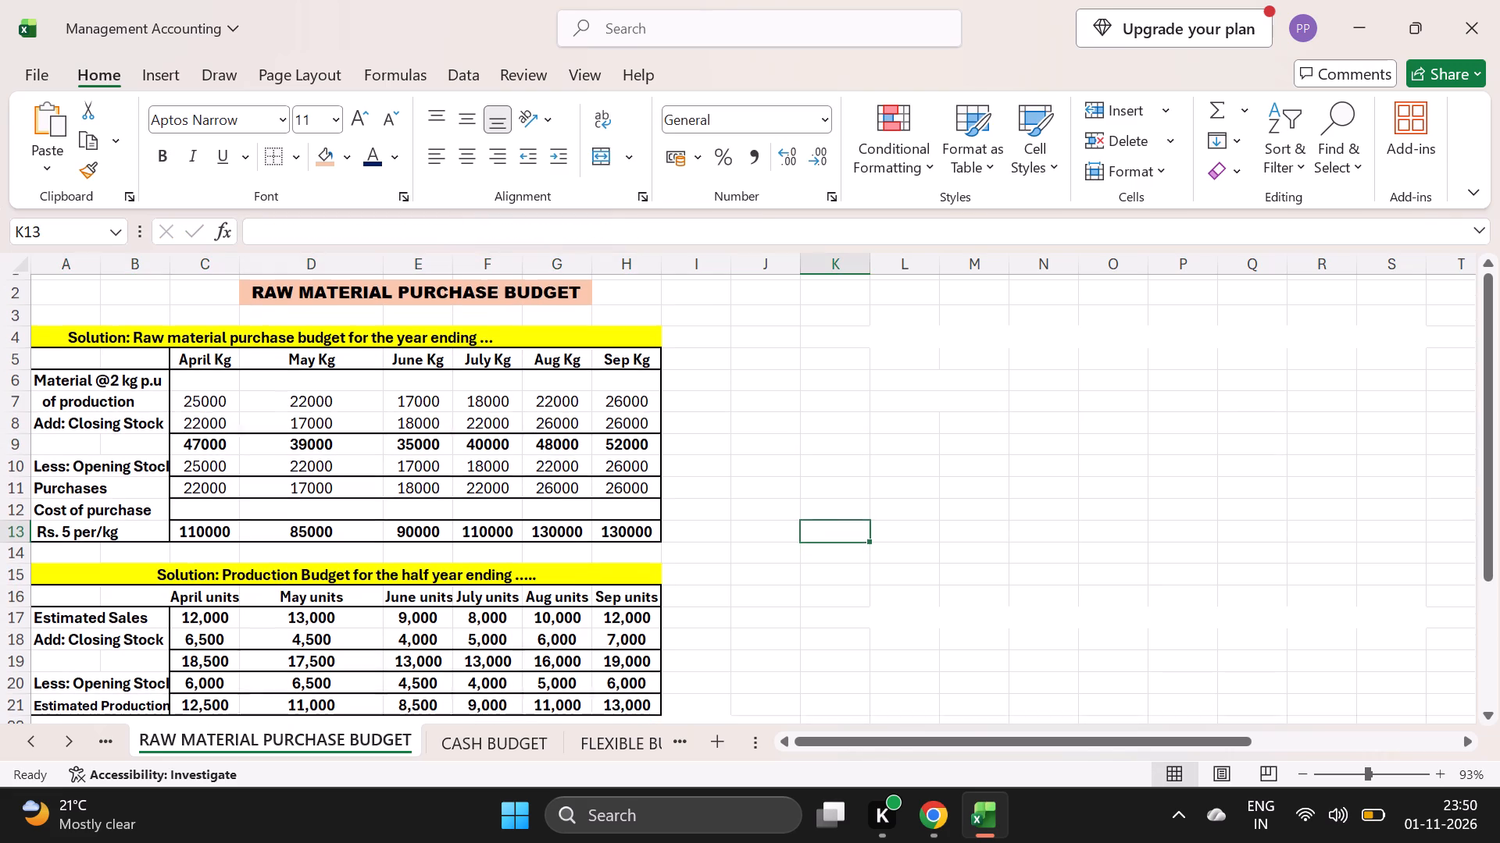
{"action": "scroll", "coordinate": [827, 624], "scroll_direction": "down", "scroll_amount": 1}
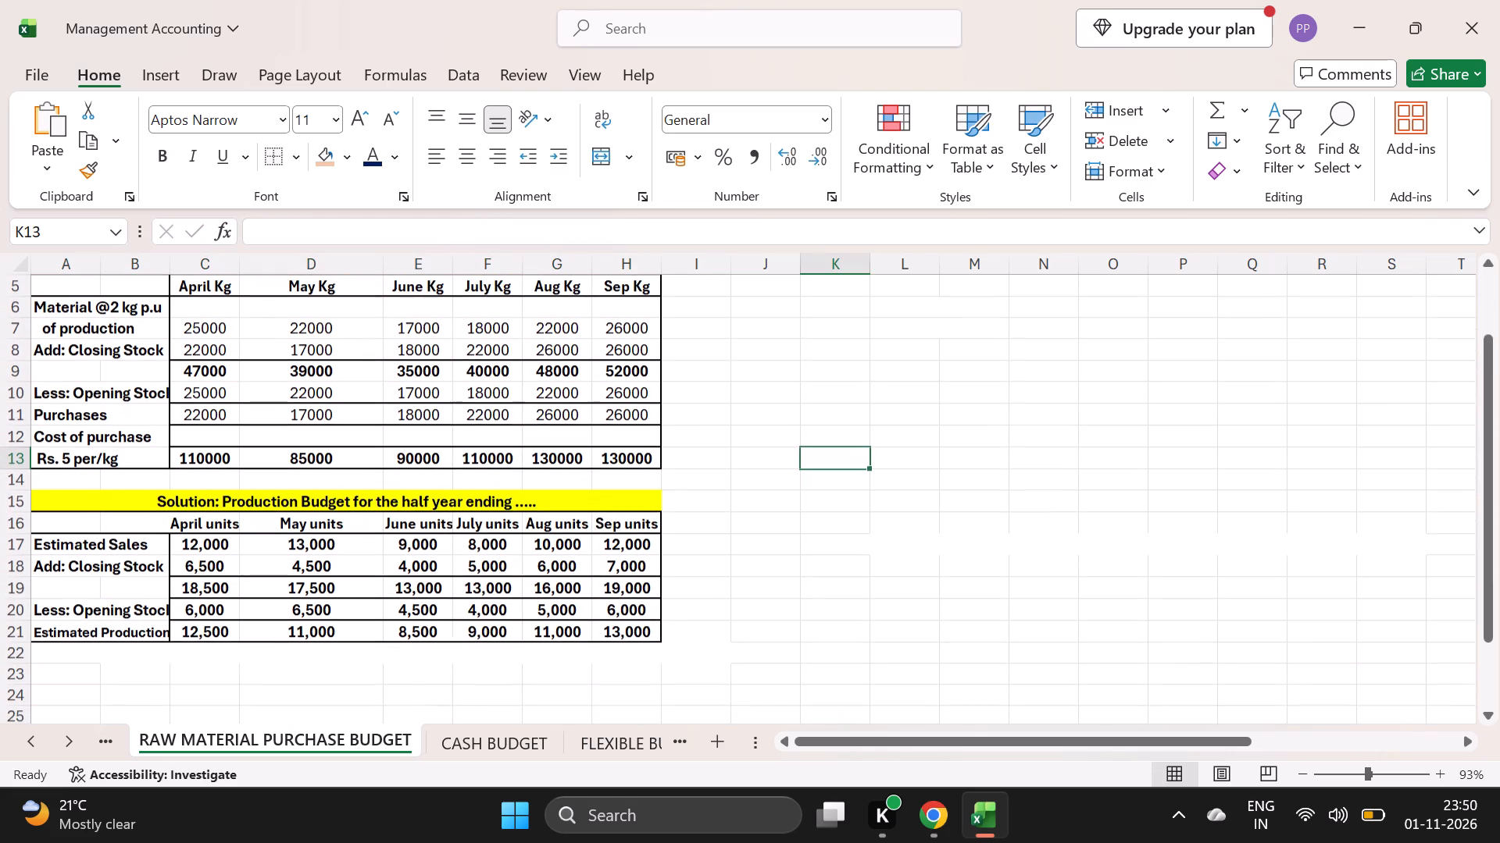
Widen column A just enough for row labels such as Less: Opening Stock and Estimated Production to fit inside it.
{"action": "scroll", "coordinate": [337, 671], "scroll_direction": "up", "scroll_amount": 2}
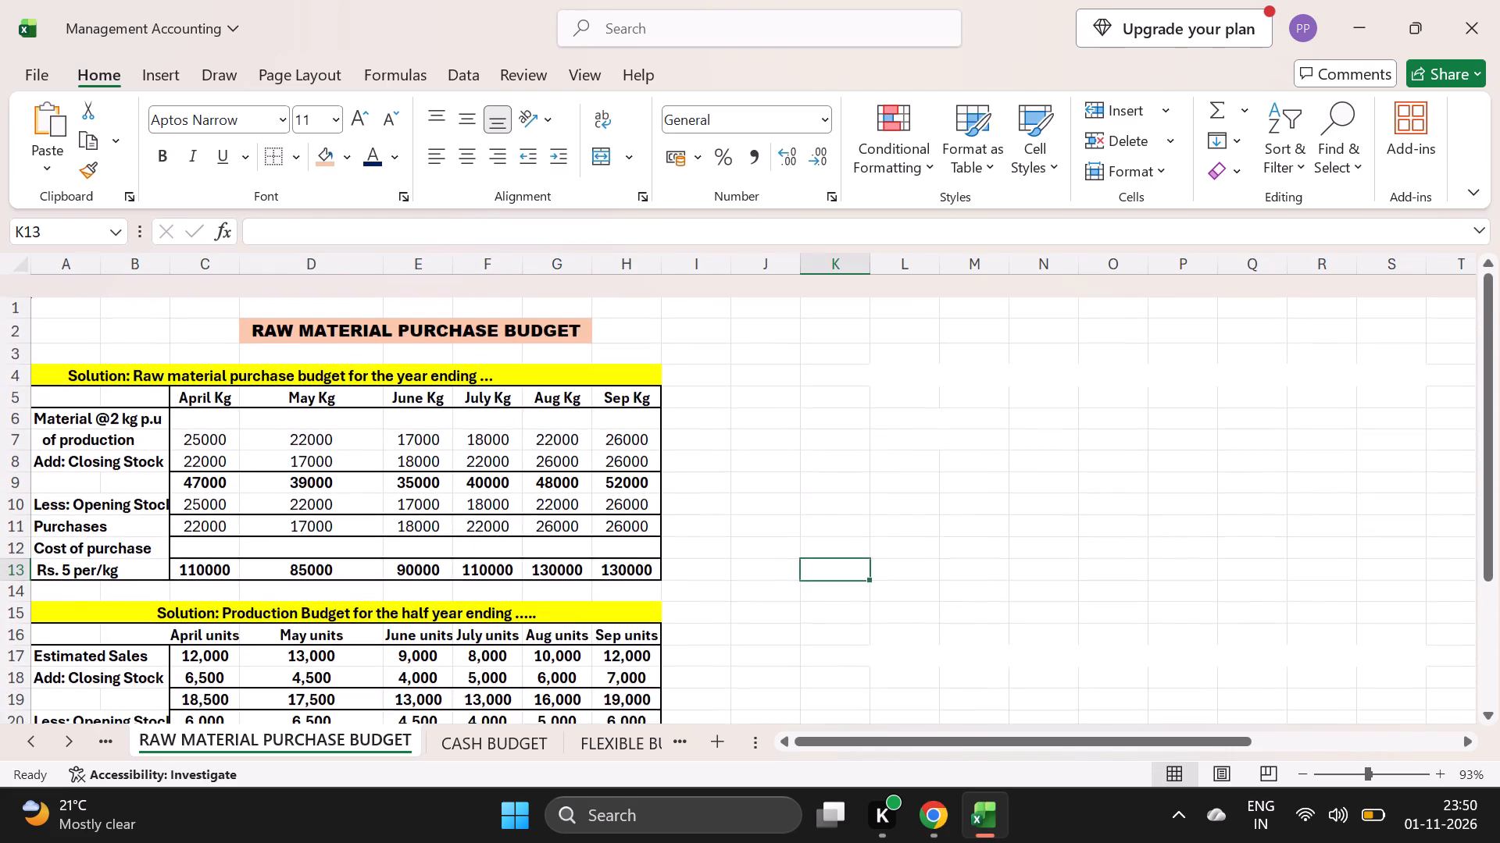
{"action": "left_click_drag", "start_coordinate": [95, 267], "coordinate": [145, 276]}
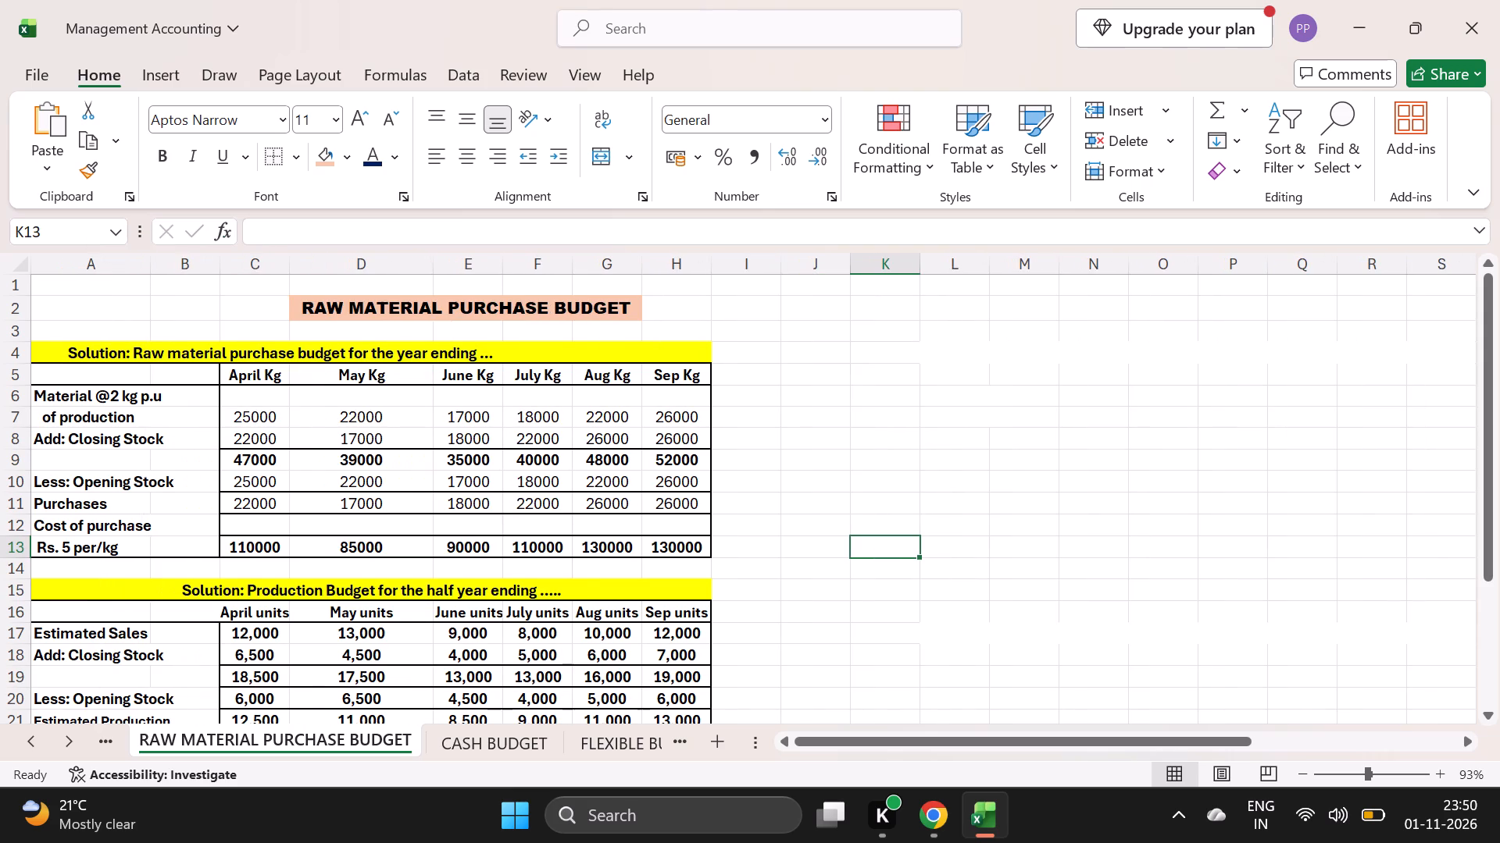
{"action": "scroll", "coordinate": [180, 403], "scroll_direction": "down", "scroll_amount": 1}
{"action": "scroll", "coordinate": [198, 375], "scroll_direction": "up", "scroll_amount": 1}
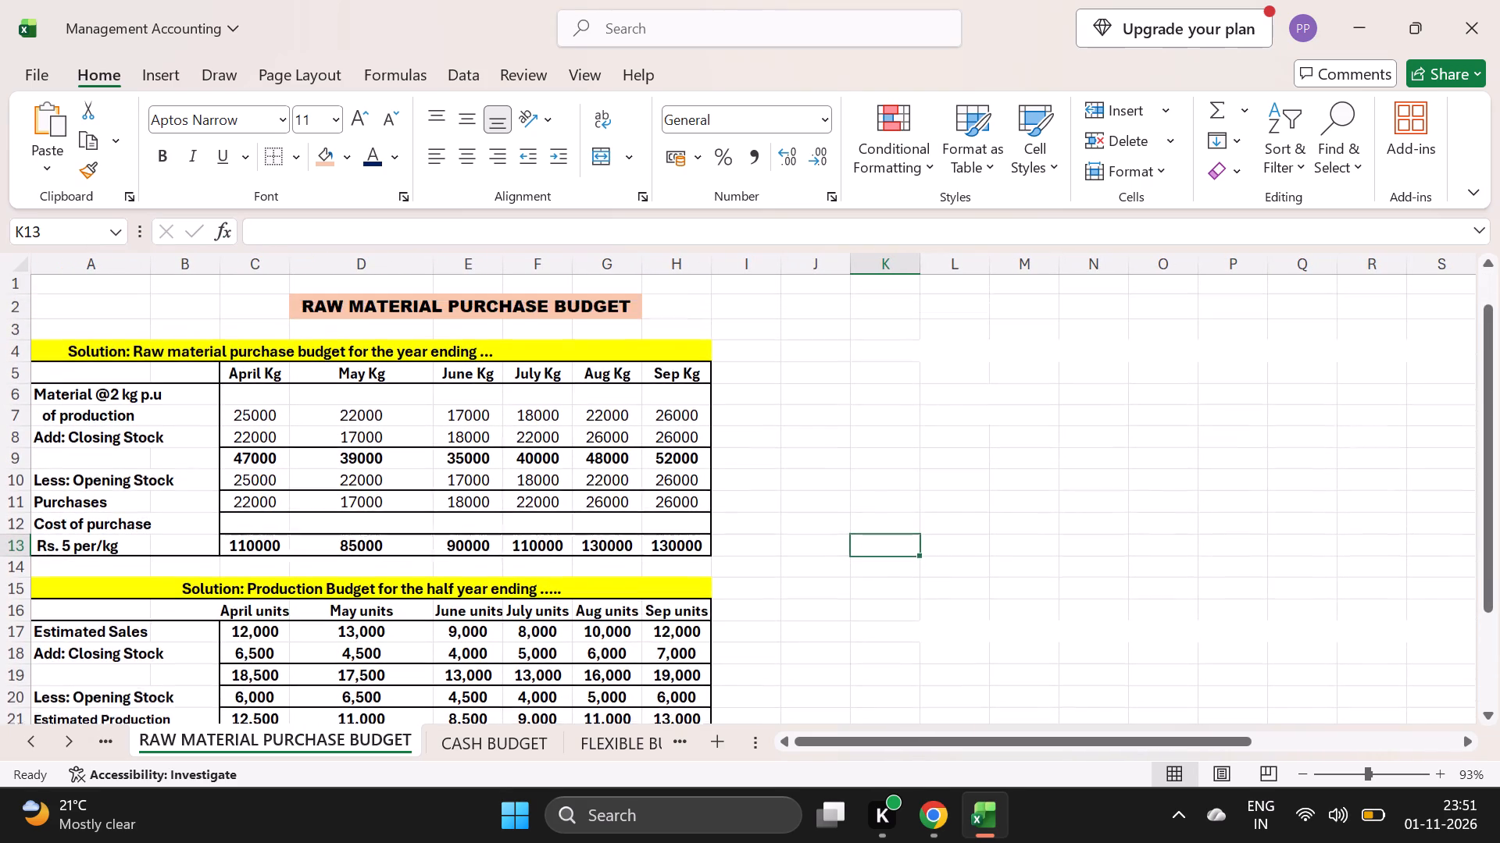
{"action": "scroll", "coordinate": [198, 375], "scroll_direction": "up", "scroll_amount": 1}
{"action": "left_click_drag", "start_coordinate": [142, 266], "coordinate": [176, 272]}
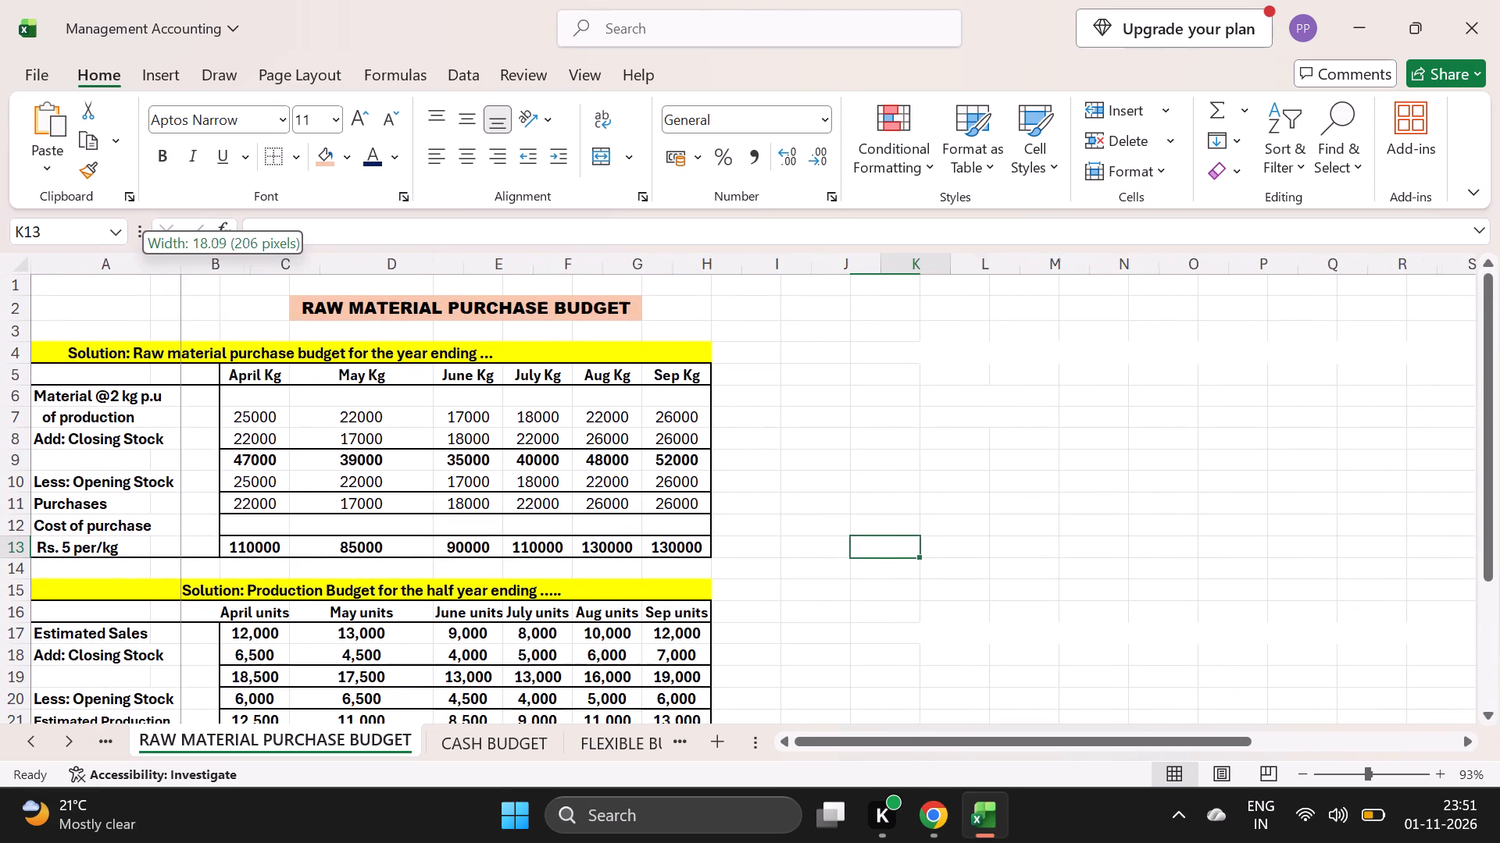
{"action": "left_click_drag", "start_coordinate": [176, 272], "coordinate": [195, 275]}
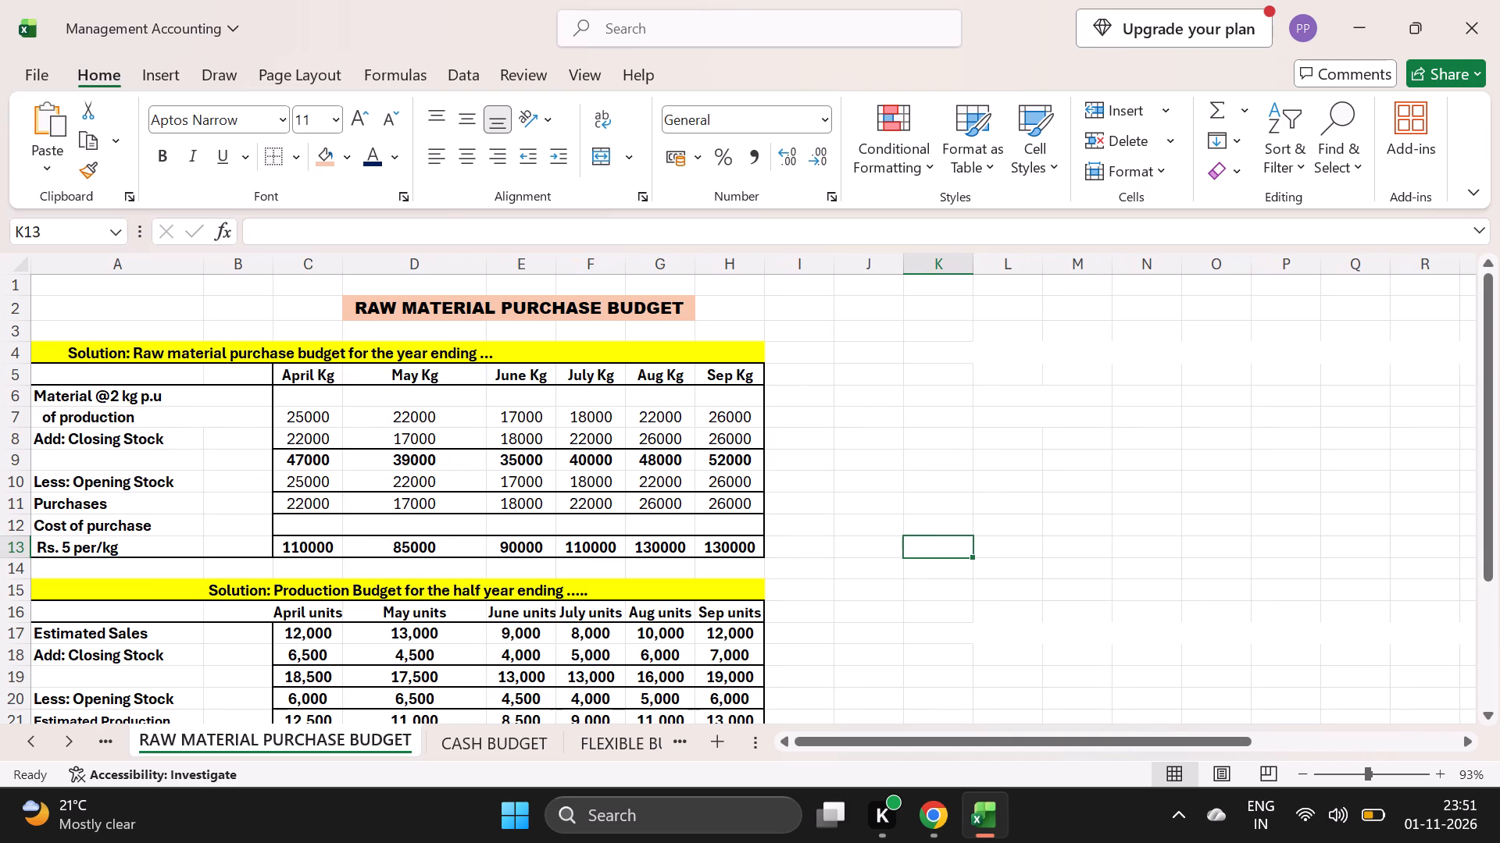
{"action": "scroll", "coordinate": [208, 390], "scroll_direction": "down", "scroll_amount": 1}
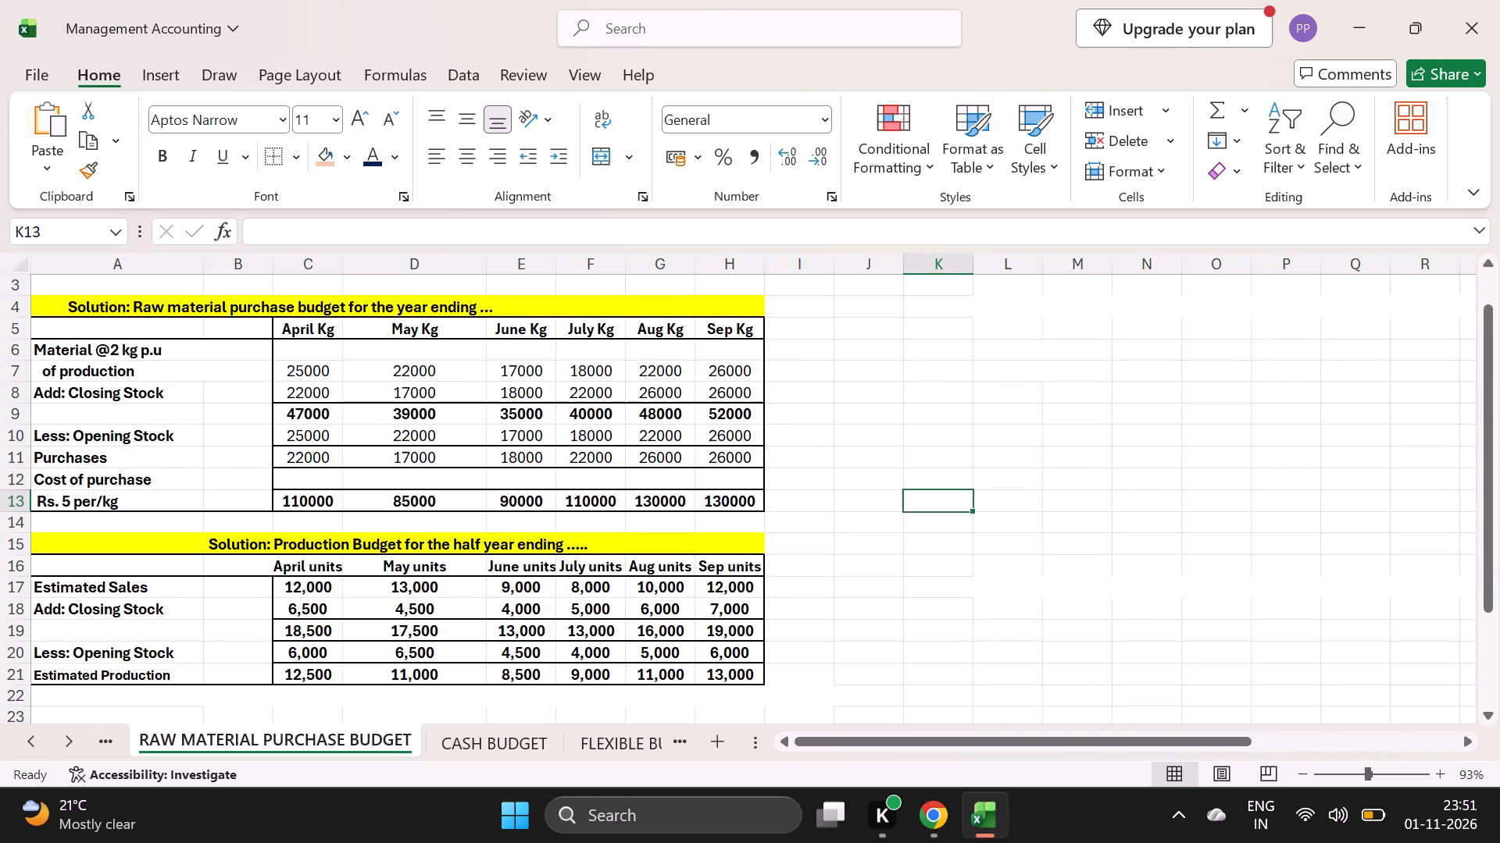
{"action": "left_click_drag", "start_coordinate": [201, 269], "coordinate": [181, 275]}
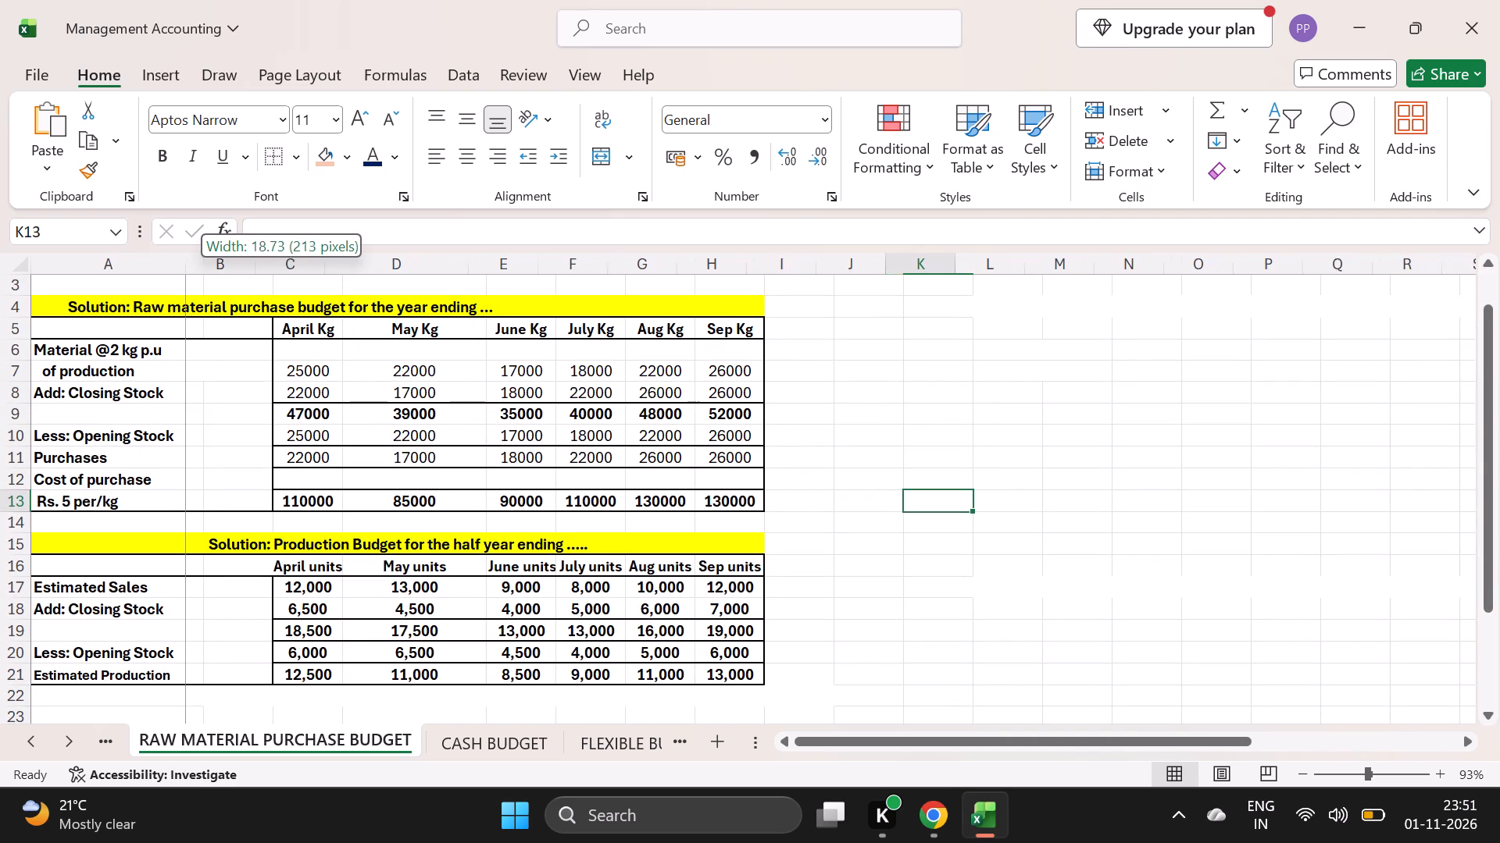
{"action": "left_click_drag", "start_coordinate": [181, 275], "coordinate": [170, 275]}
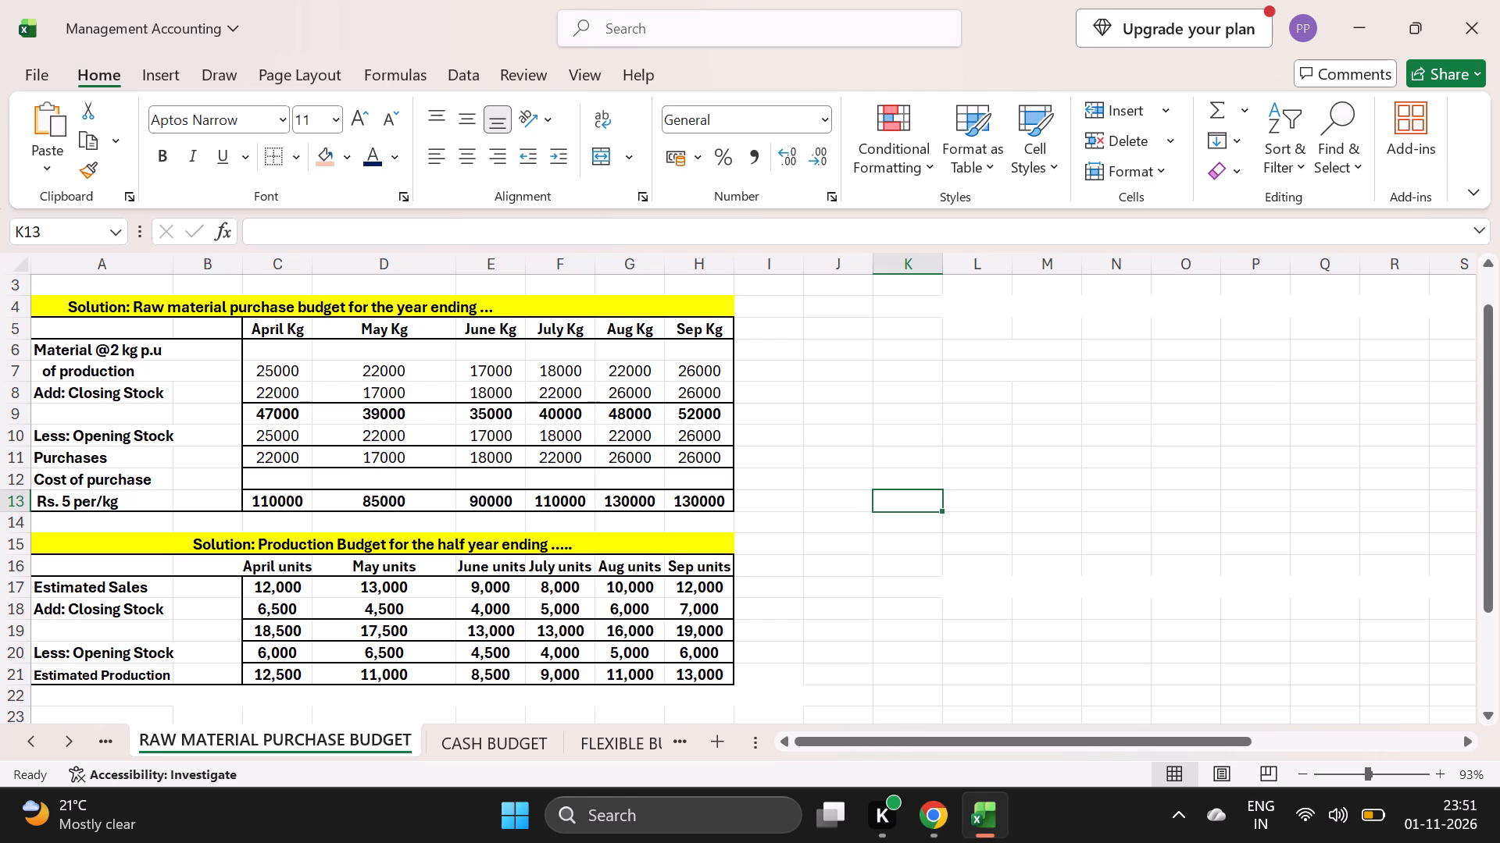
Narrow the empty column B beside the row labels to a width of about 2.82.
{"action": "left_click_drag", "start_coordinate": [238, 272], "coordinate": [195, 273]}
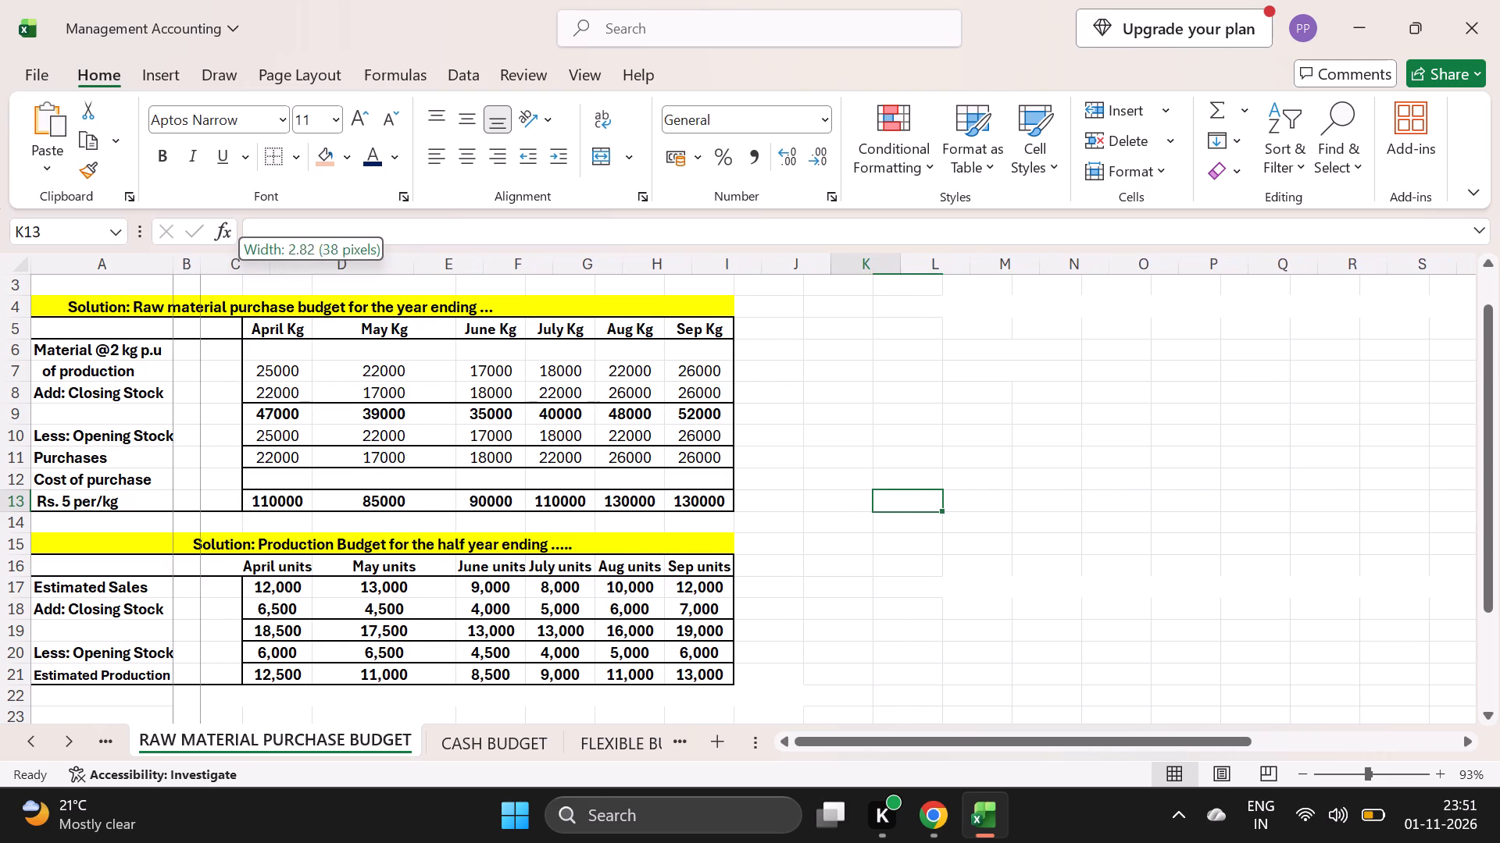
{"action": "left_click_drag", "start_coordinate": [195, 273], "coordinate": [195, 273]}
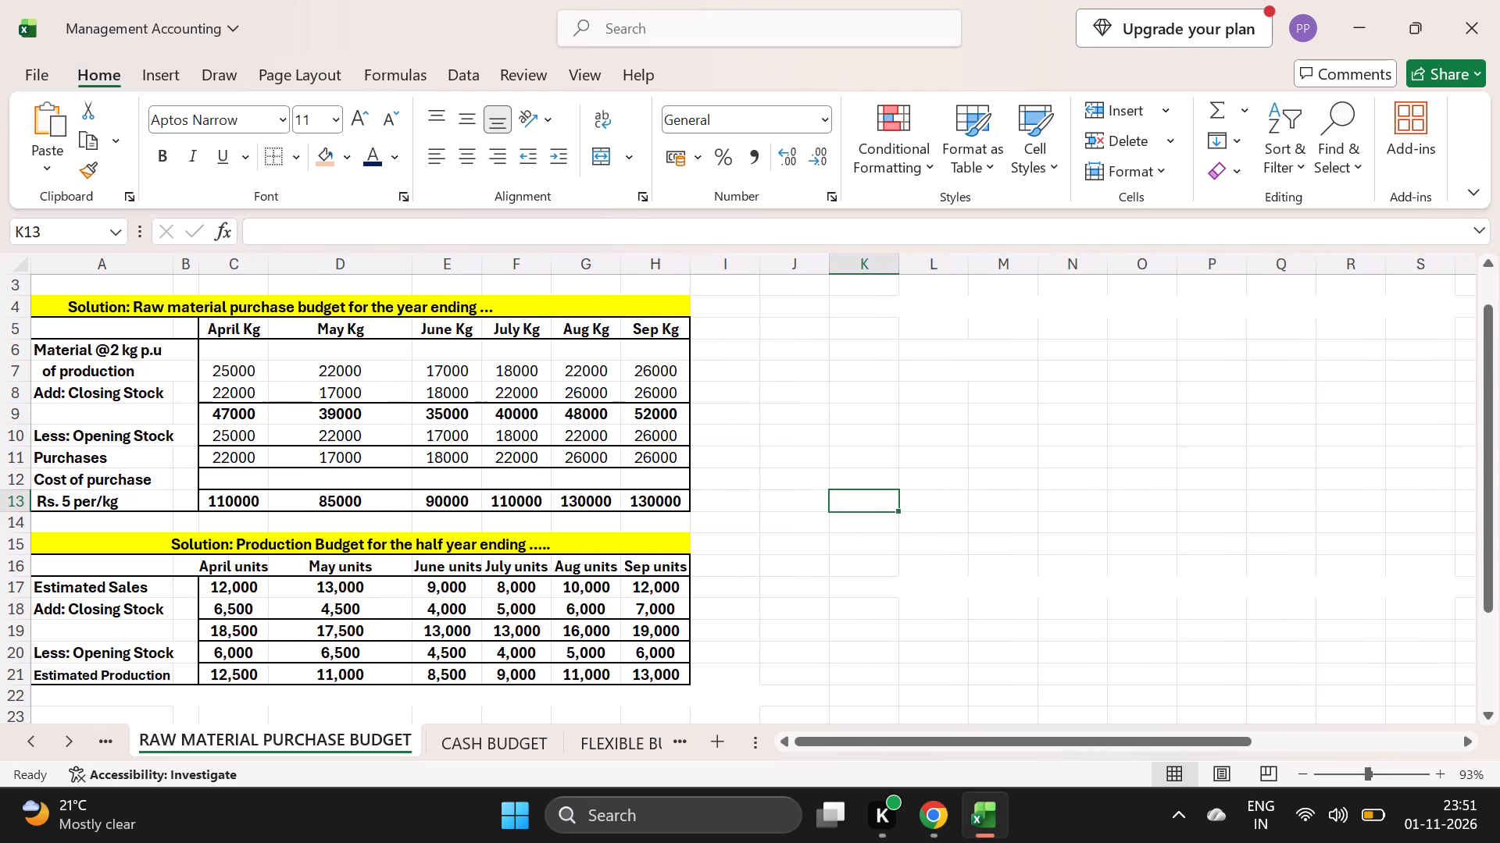
{"action": "left_click", "coordinate": [792, 423]}
{"action": "left_click", "coordinate": [880, 592]}
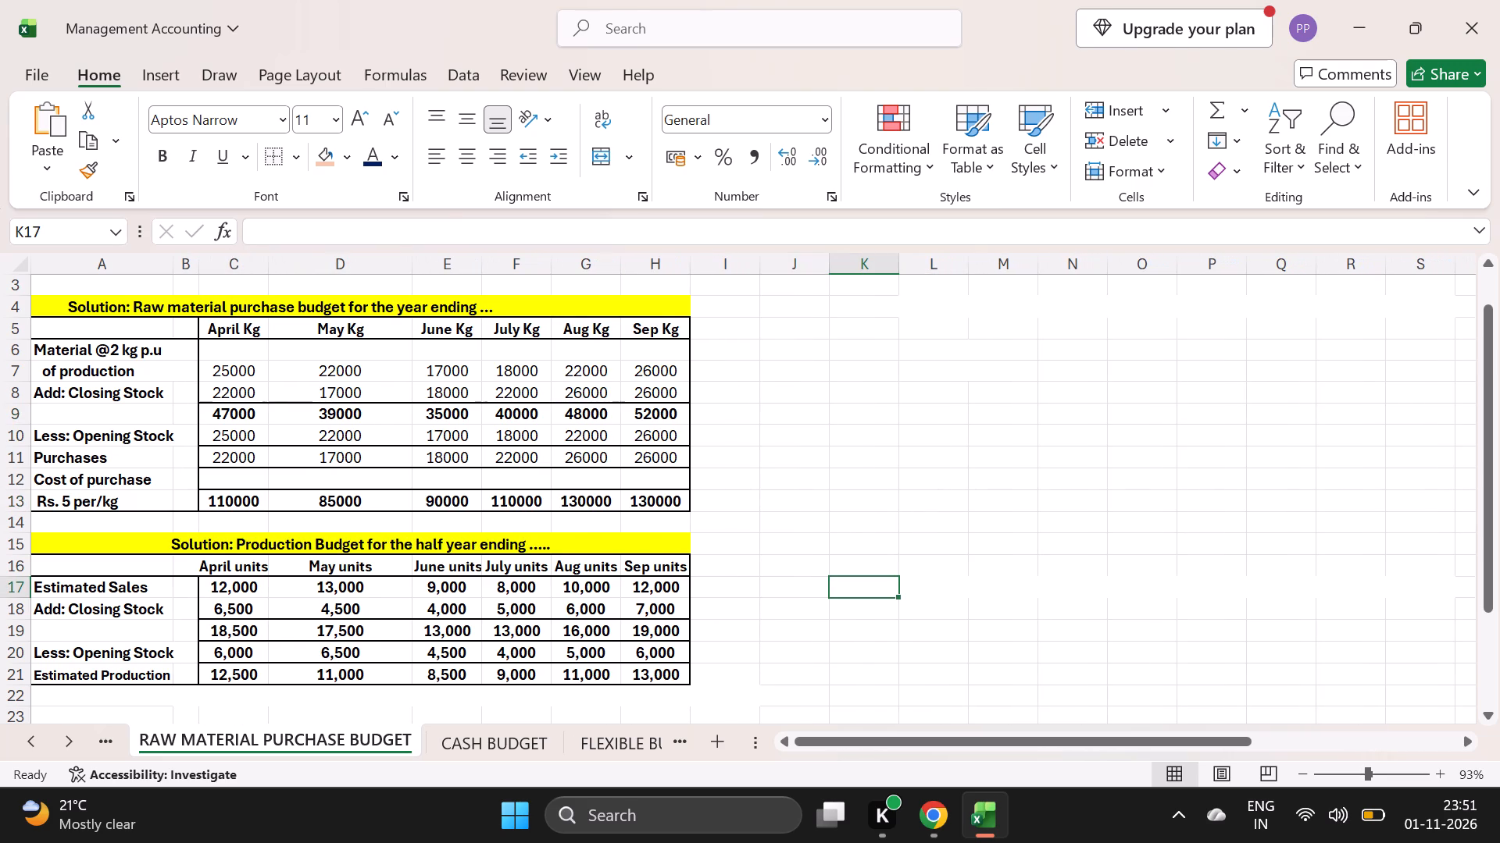
Delete the question picture below the title on the Production Budget sheet.
{"action": "scroll", "coordinate": [880, 592], "scroll_direction": "down", "scroll_amount": 1}
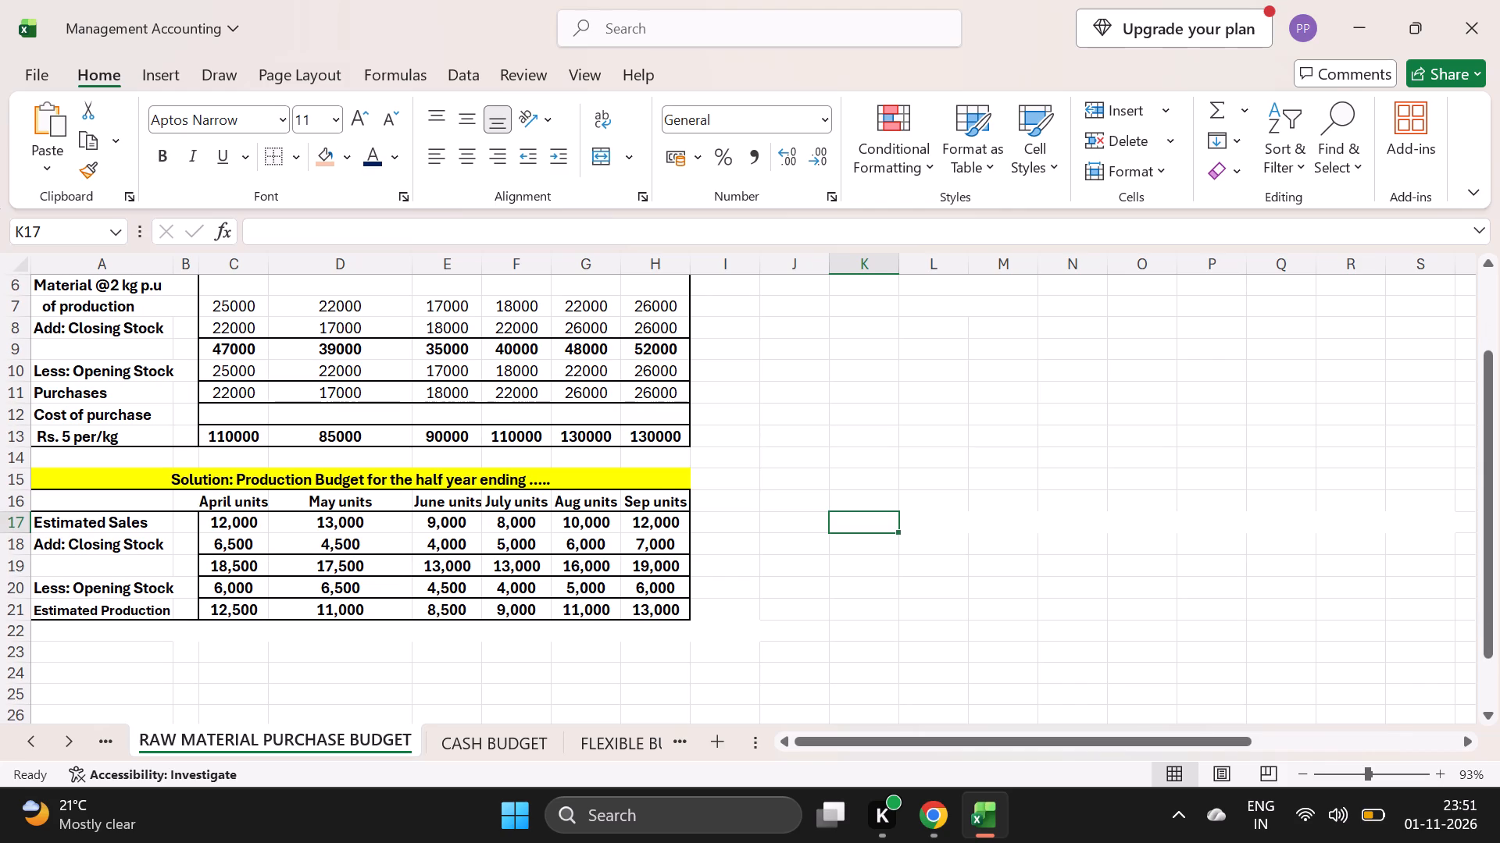
{"action": "scroll", "coordinate": [836, 571], "scroll_direction": "right", "scroll_amount": 1}
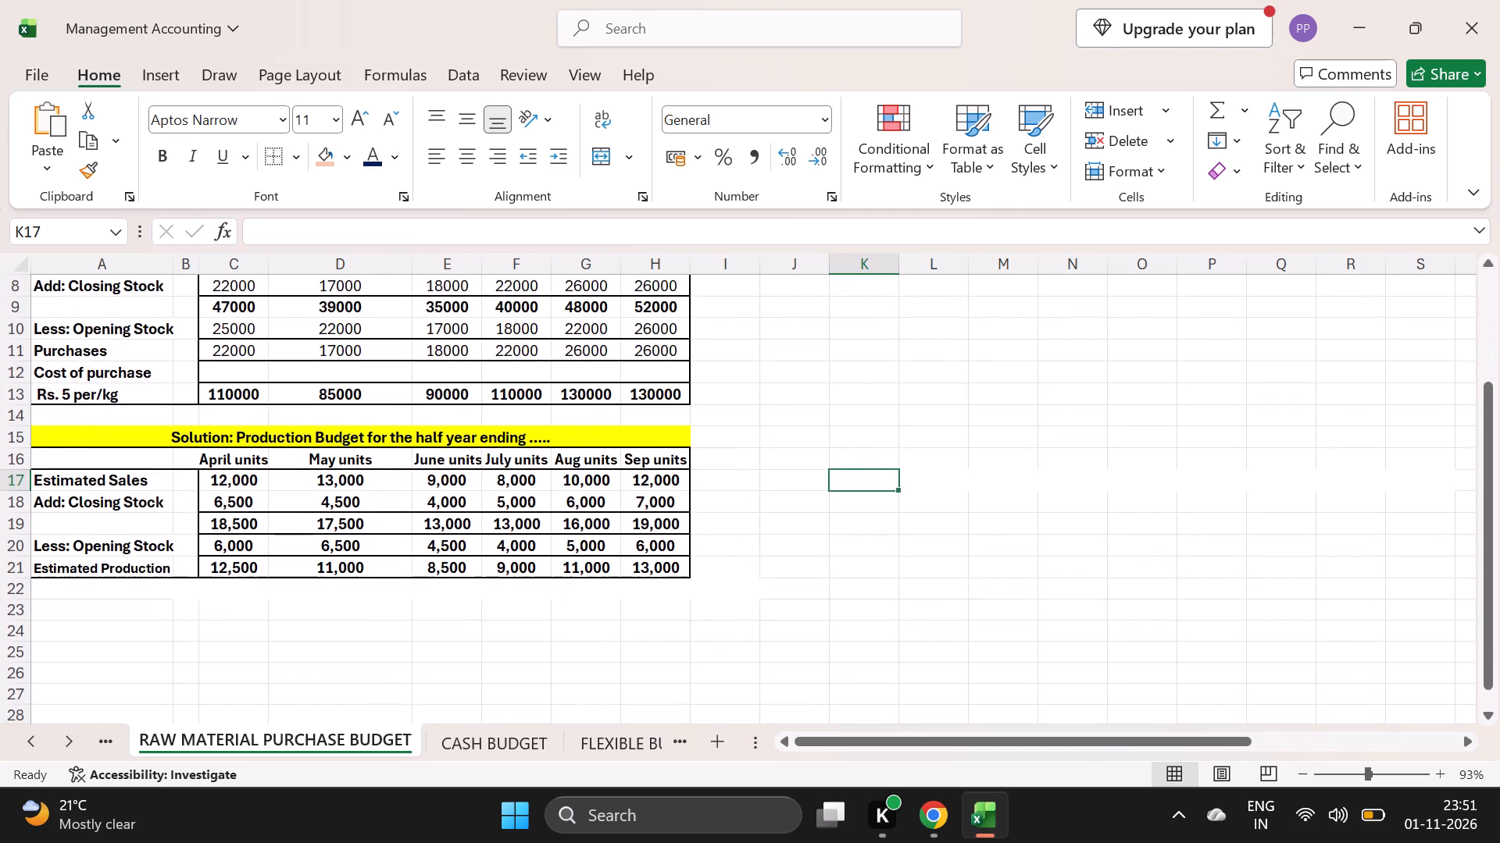
{"action": "scroll", "coordinate": [836, 571], "scroll_direction": "up", "scroll_amount": 2}
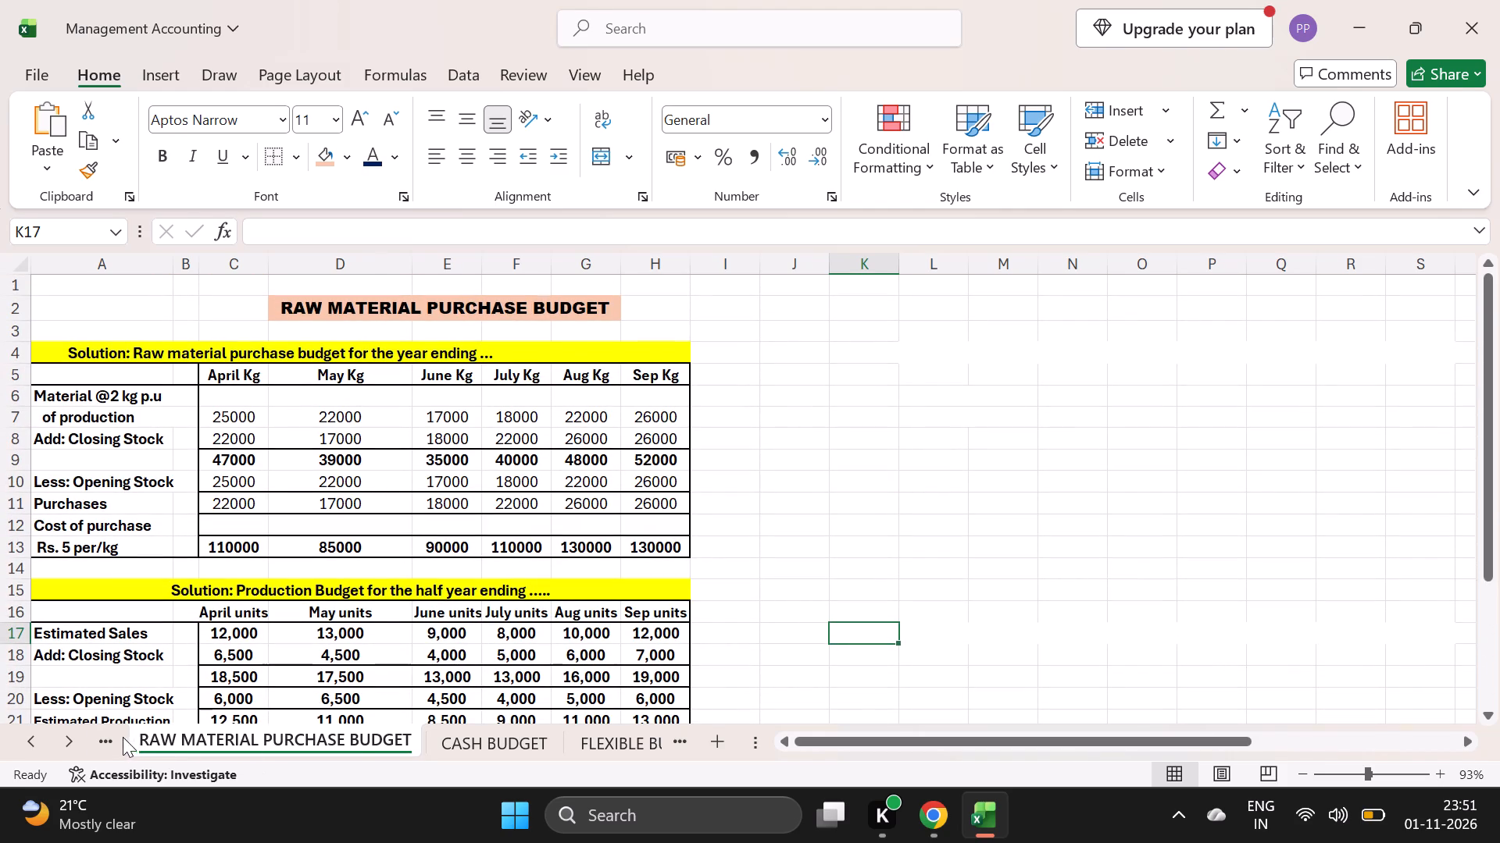
{"action": "left_click", "coordinate": [105, 742]}
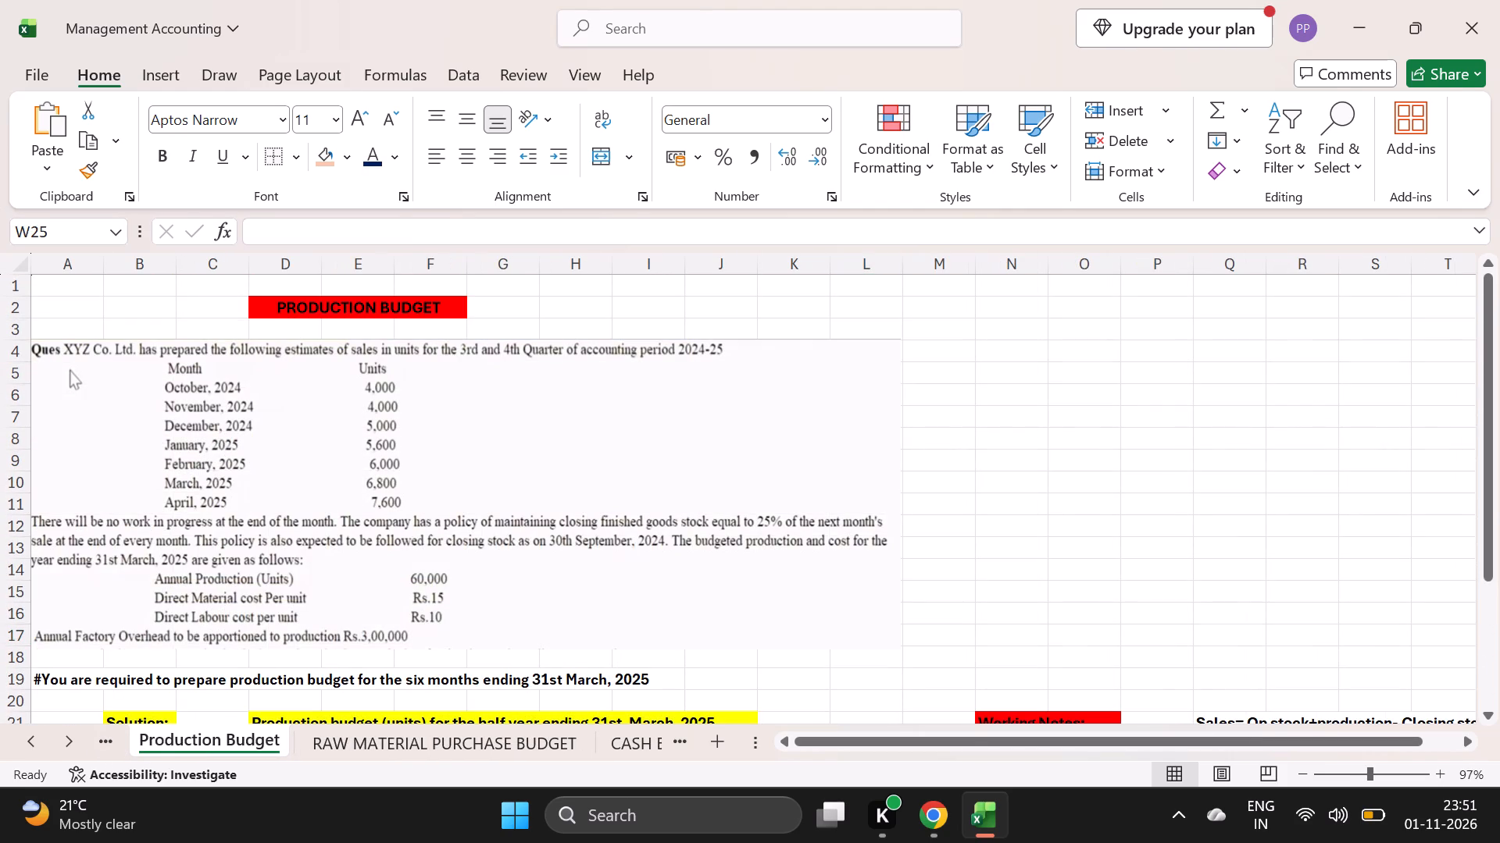
{"action": "left_click", "coordinate": [512, 505]}
{"action": "key", "text": "ctrl+Delete"}
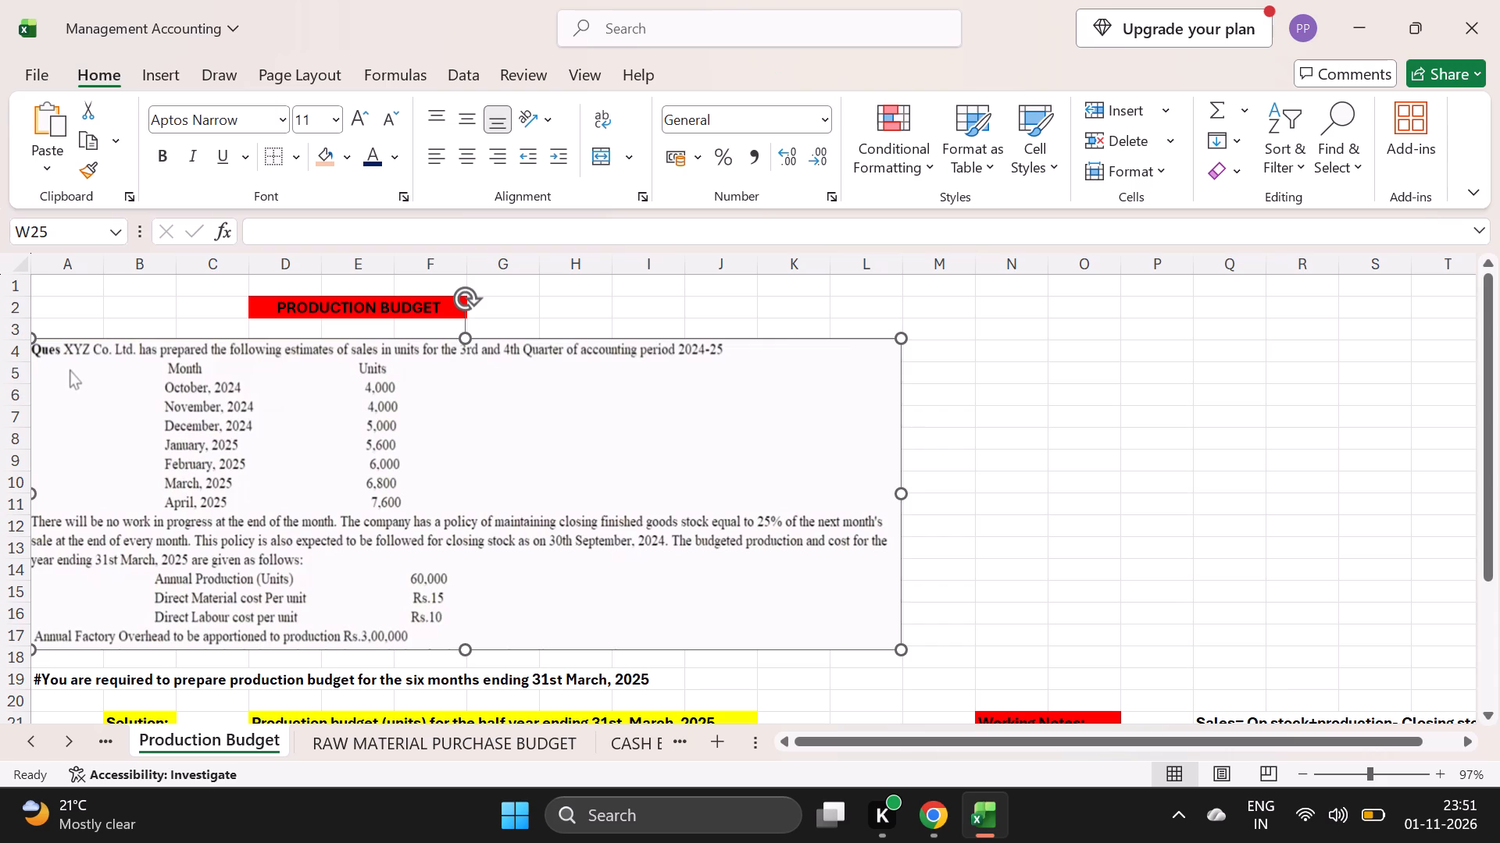
Review the CASH BUDGET and FLEXIBLE BUDGET sheets to check their headings and layout.
{"action": "left_click", "coordinate": [427, 760]}
{"action": "left_click", "coordinate": [633, 745]}
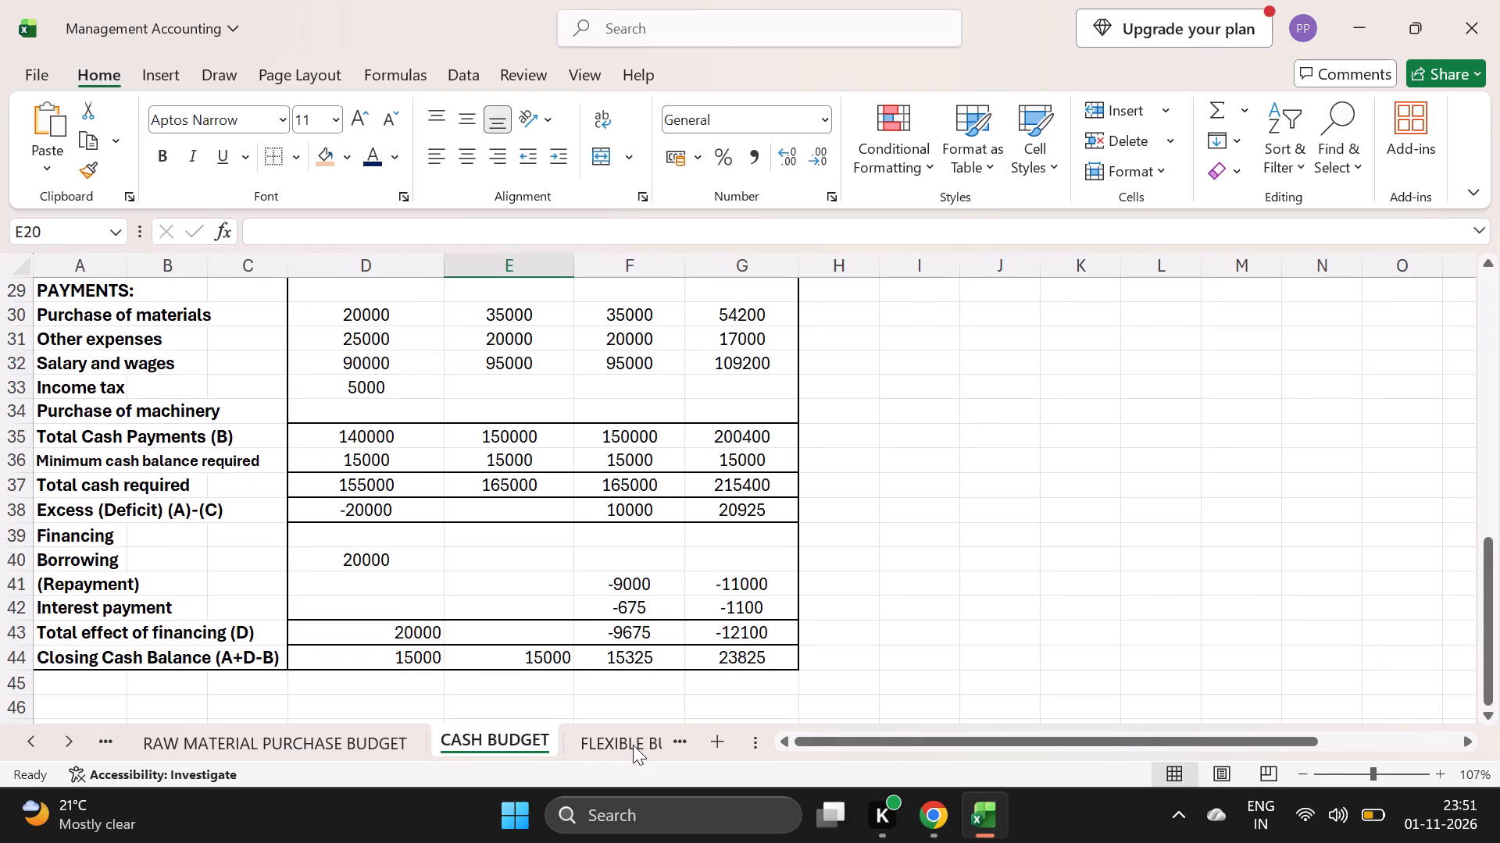
{"action": "scroll", "coordinate": [578, 451], "scroll_direction": "up", "scroll_amount": 2}
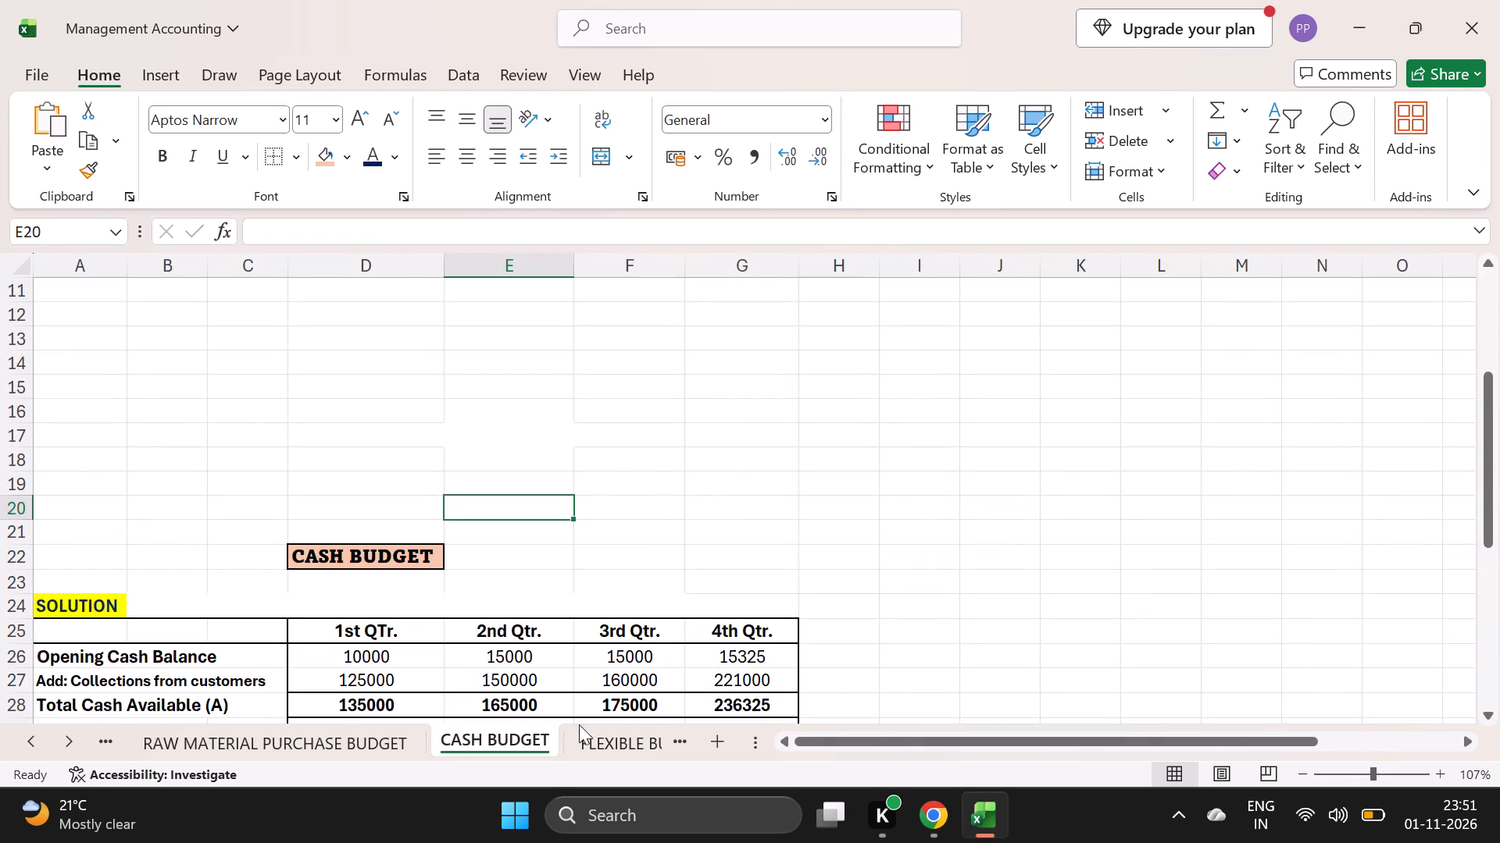
{"action": "left_click", "coordinate": [616, 741]}
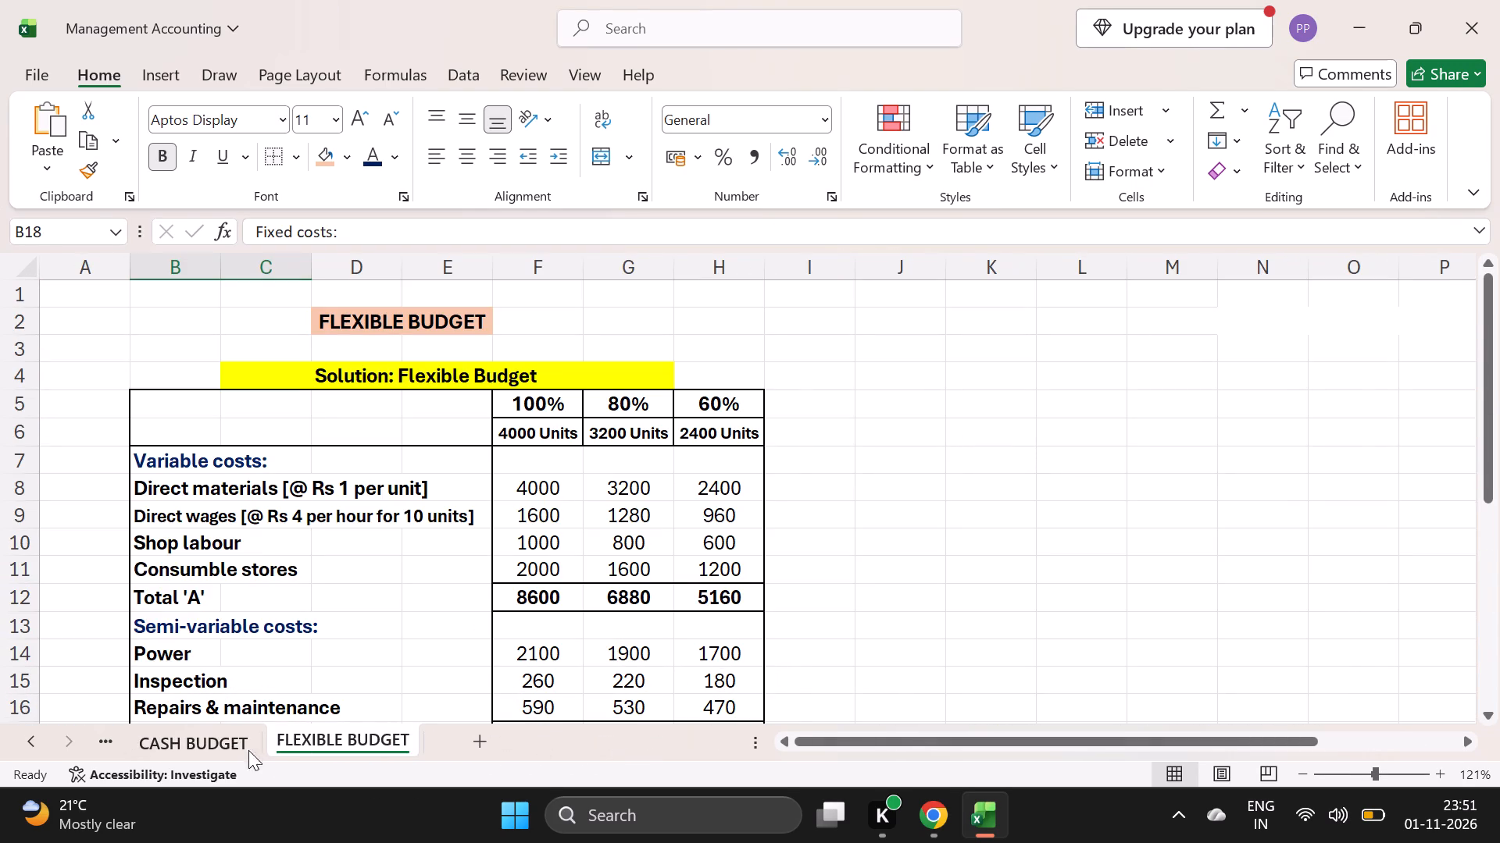
{"action": "left_click", "coordinate": [231, 741]}
{"action": "left_click", "coordinate": [384, 762]}
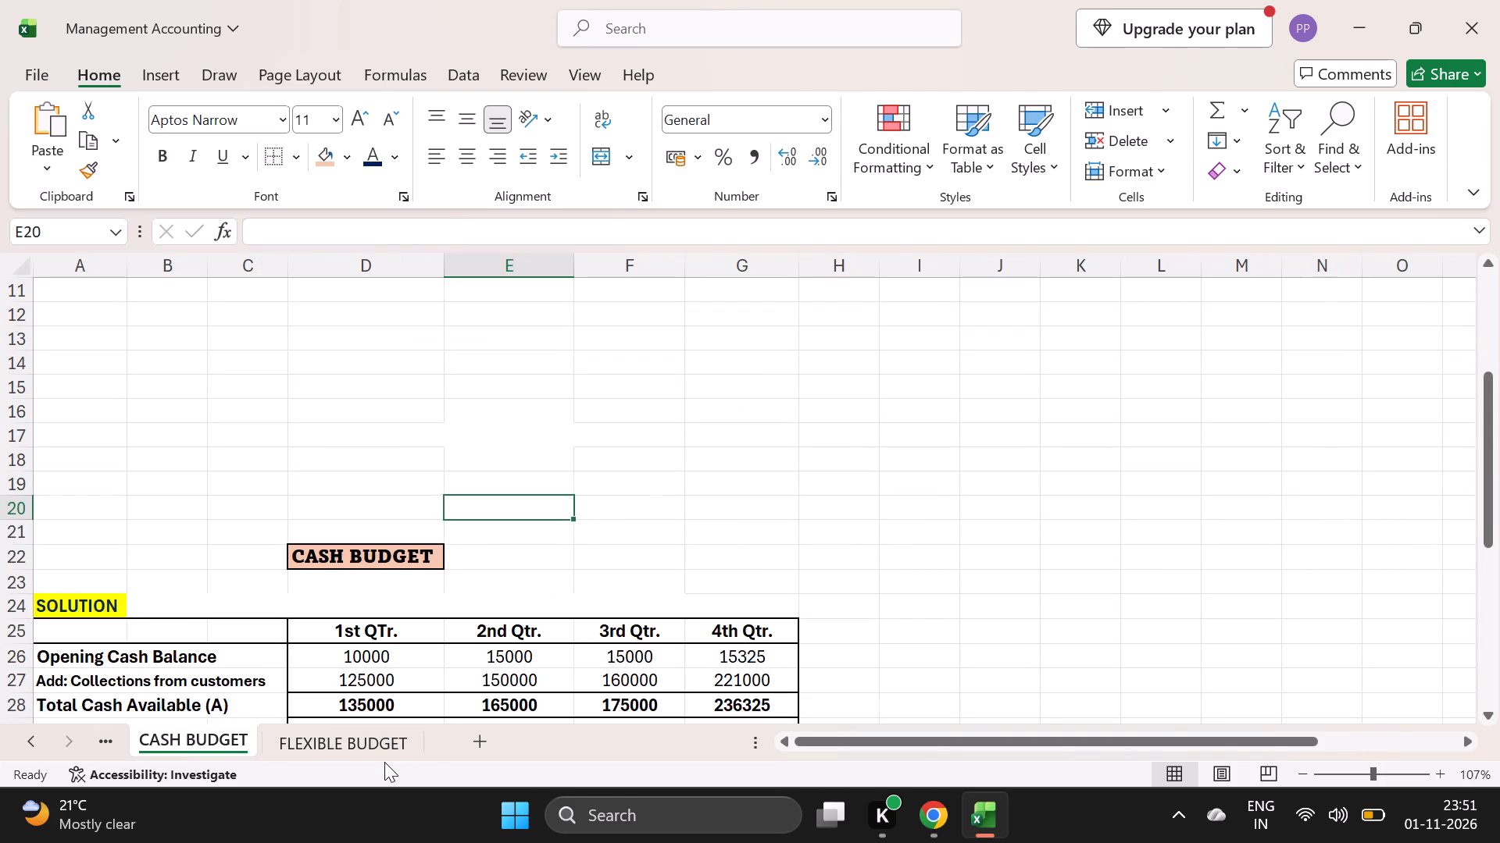
{"action": "left_click", "coordinate": [384, 745]}
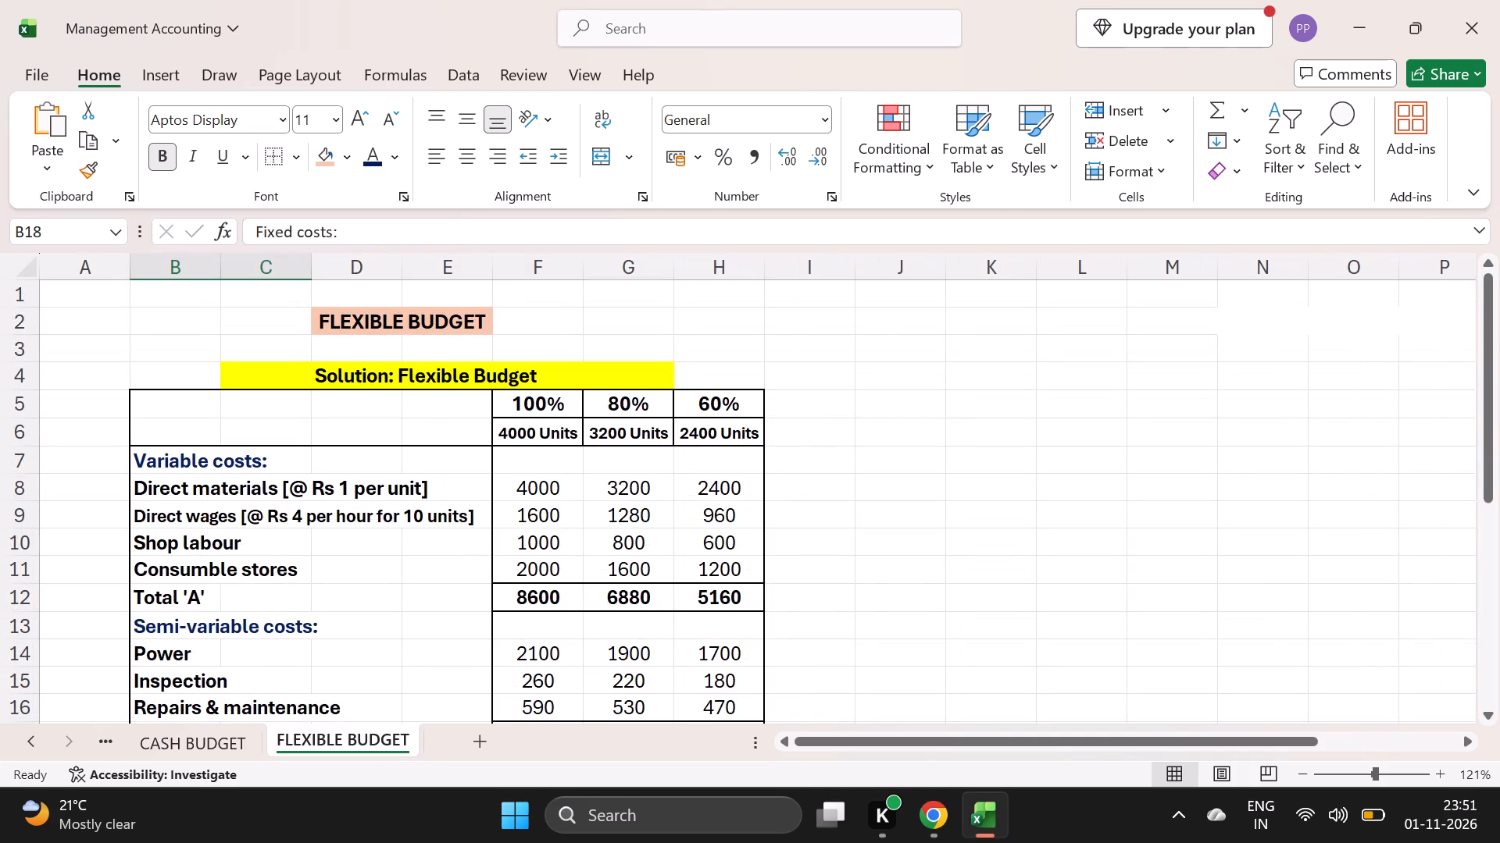
{"action": "left_click", "coordinate": [186, 739]}
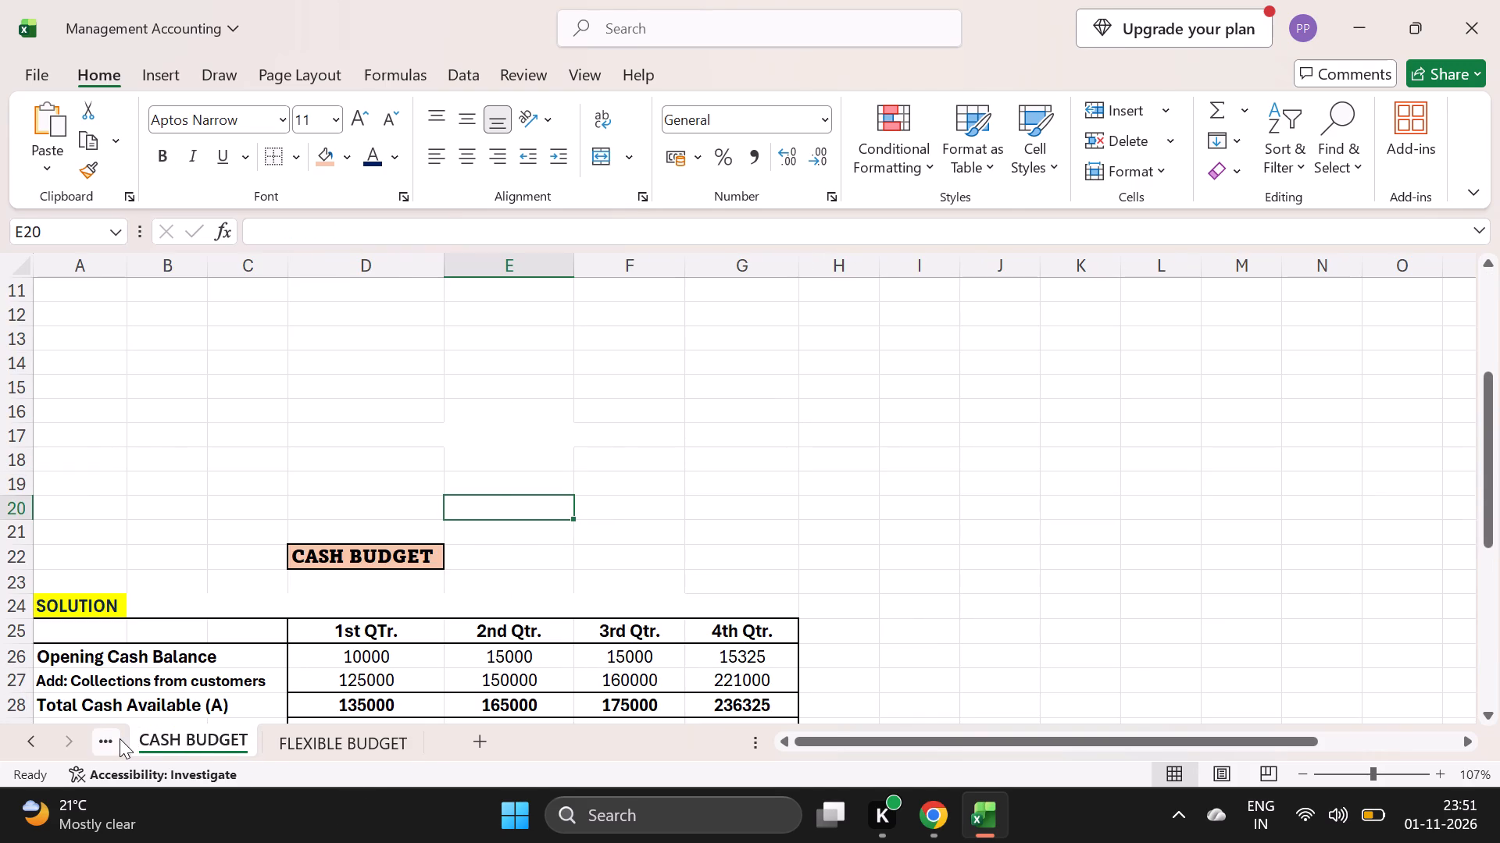
{"action": "left_click", "coordinate": [112, 738]}
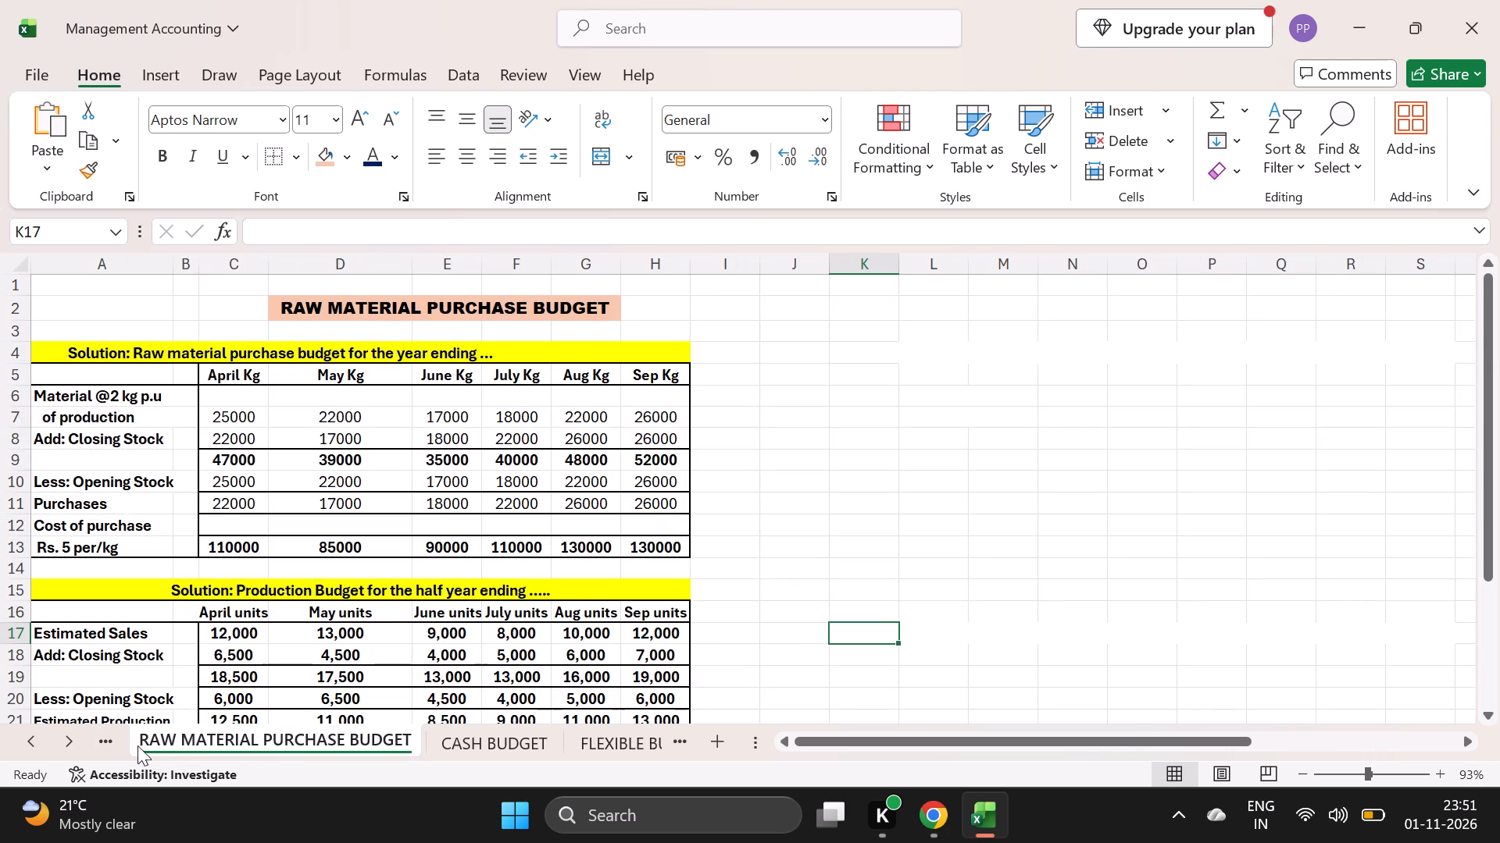
Clear the "#You are required to prepare production budget" instruction from A19 on the Production Budget sheet.
{"action": "left_click", "coordinate": [113, 738]}
{"action": "scroll", "coordinate": [305, 692], "scroll_direction": "down", "scroll_amount": 1}
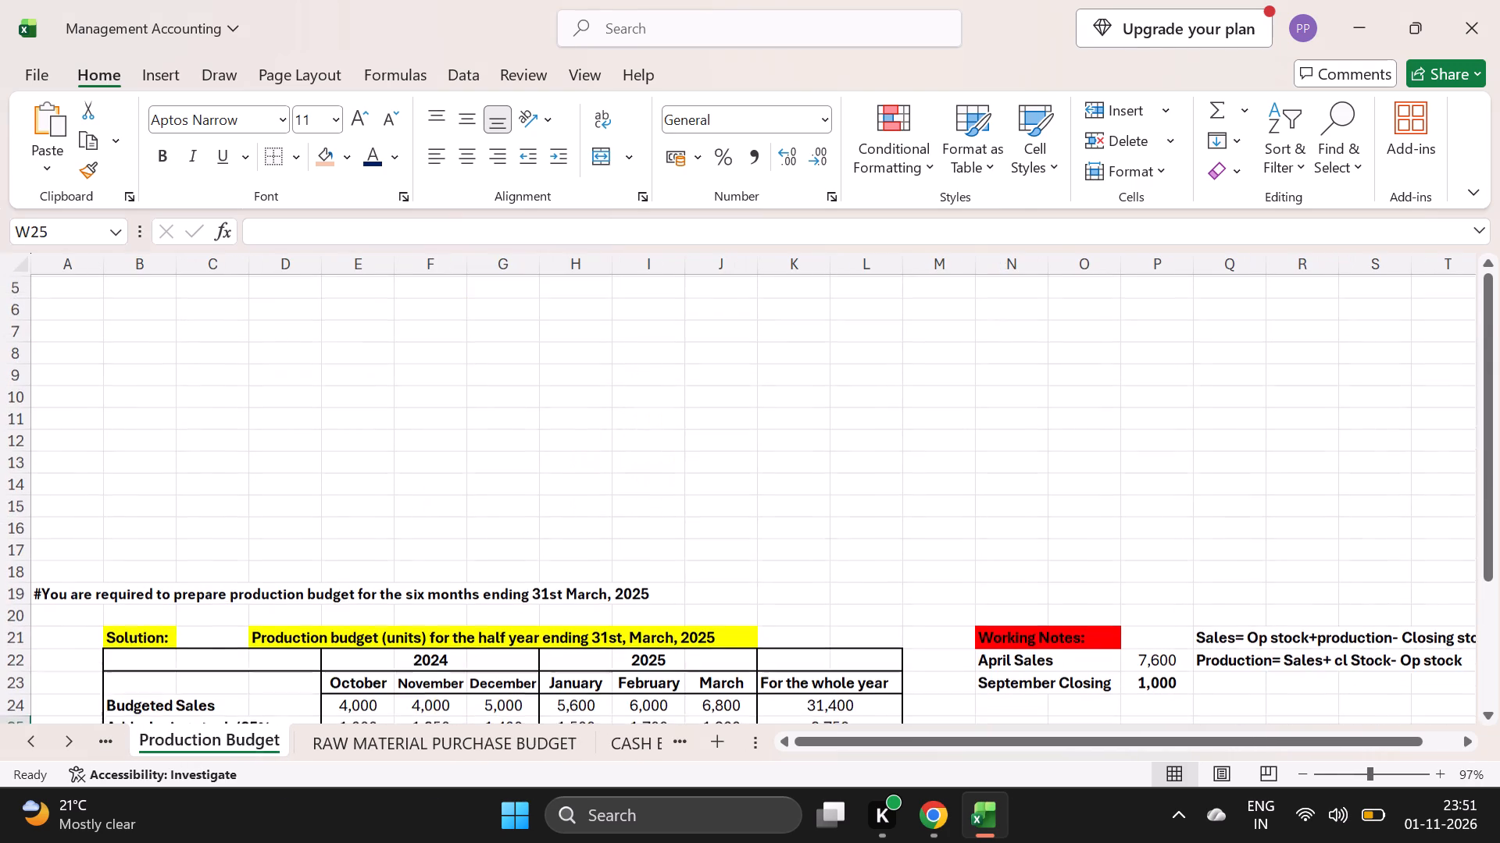
{"action": "scroll", "coordinate": [305, 692], "scroll_direction": "down", "scroll_amount": 1}
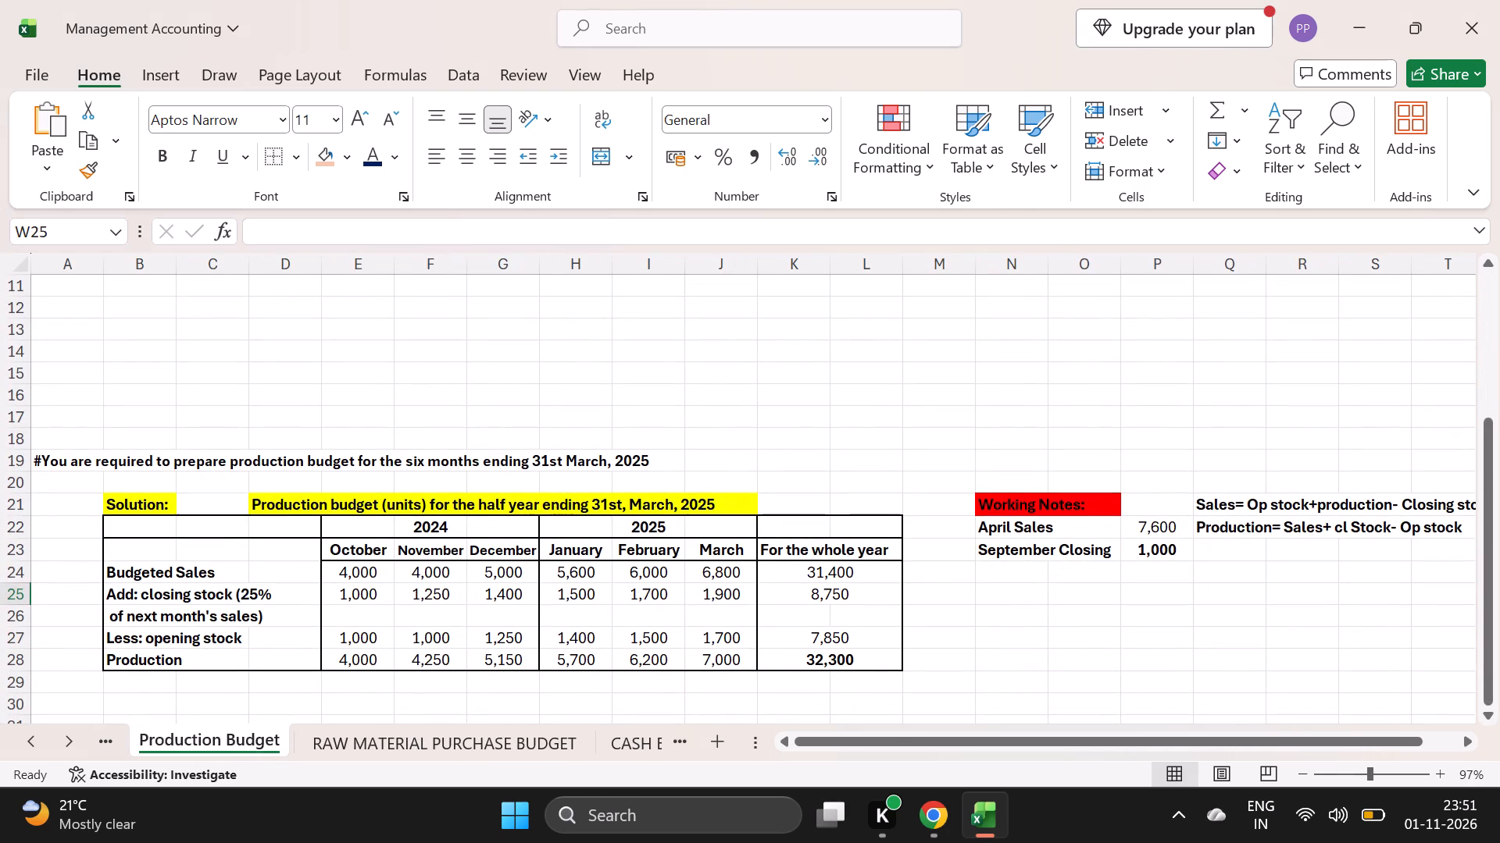
{"action": "left_click", "coordinate": [67, 454]}
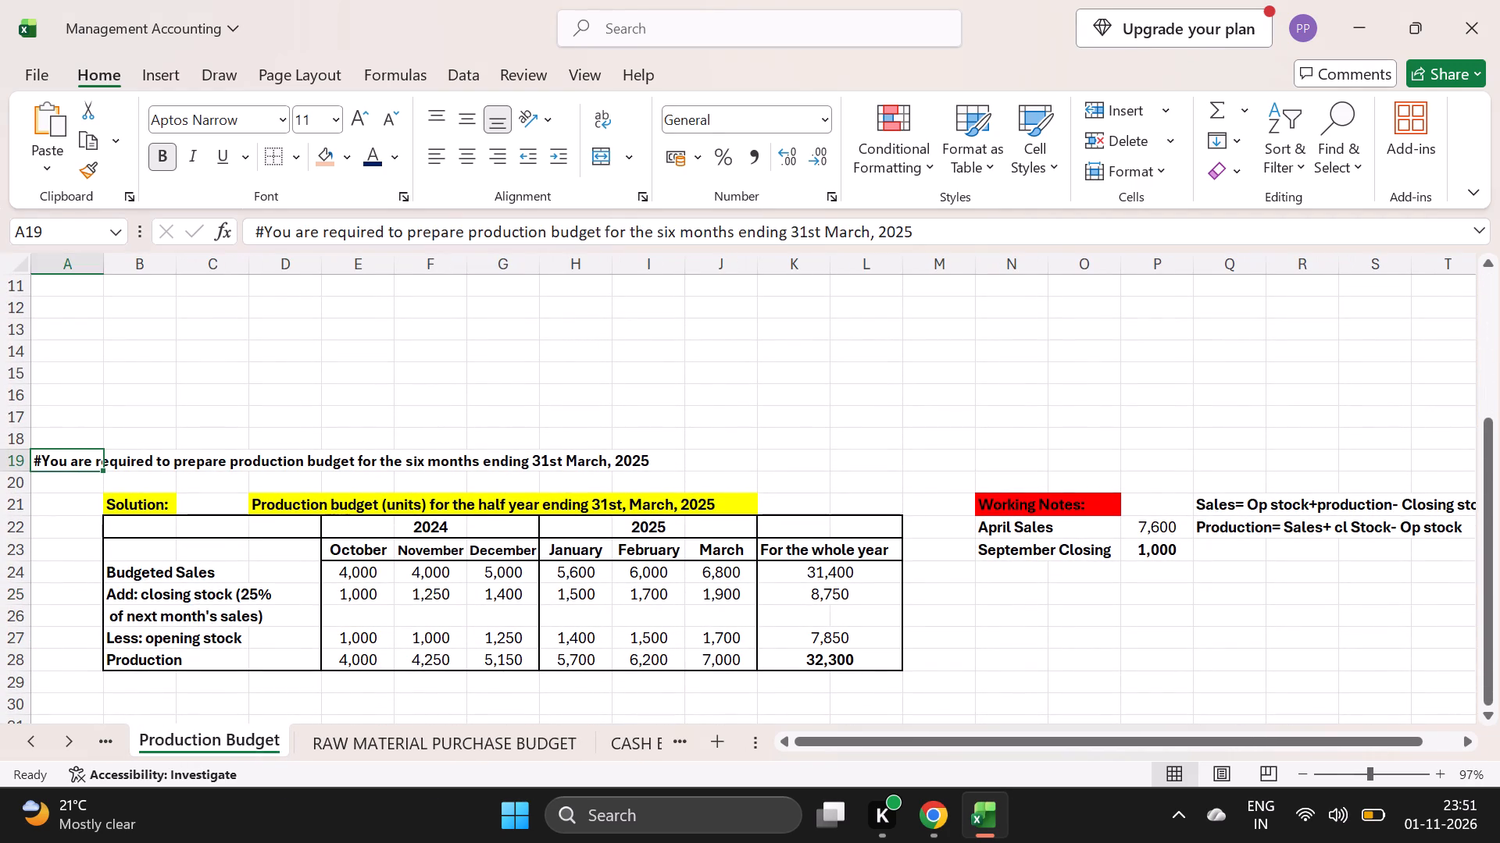
{"action": "key", "text": "BackSpace"}
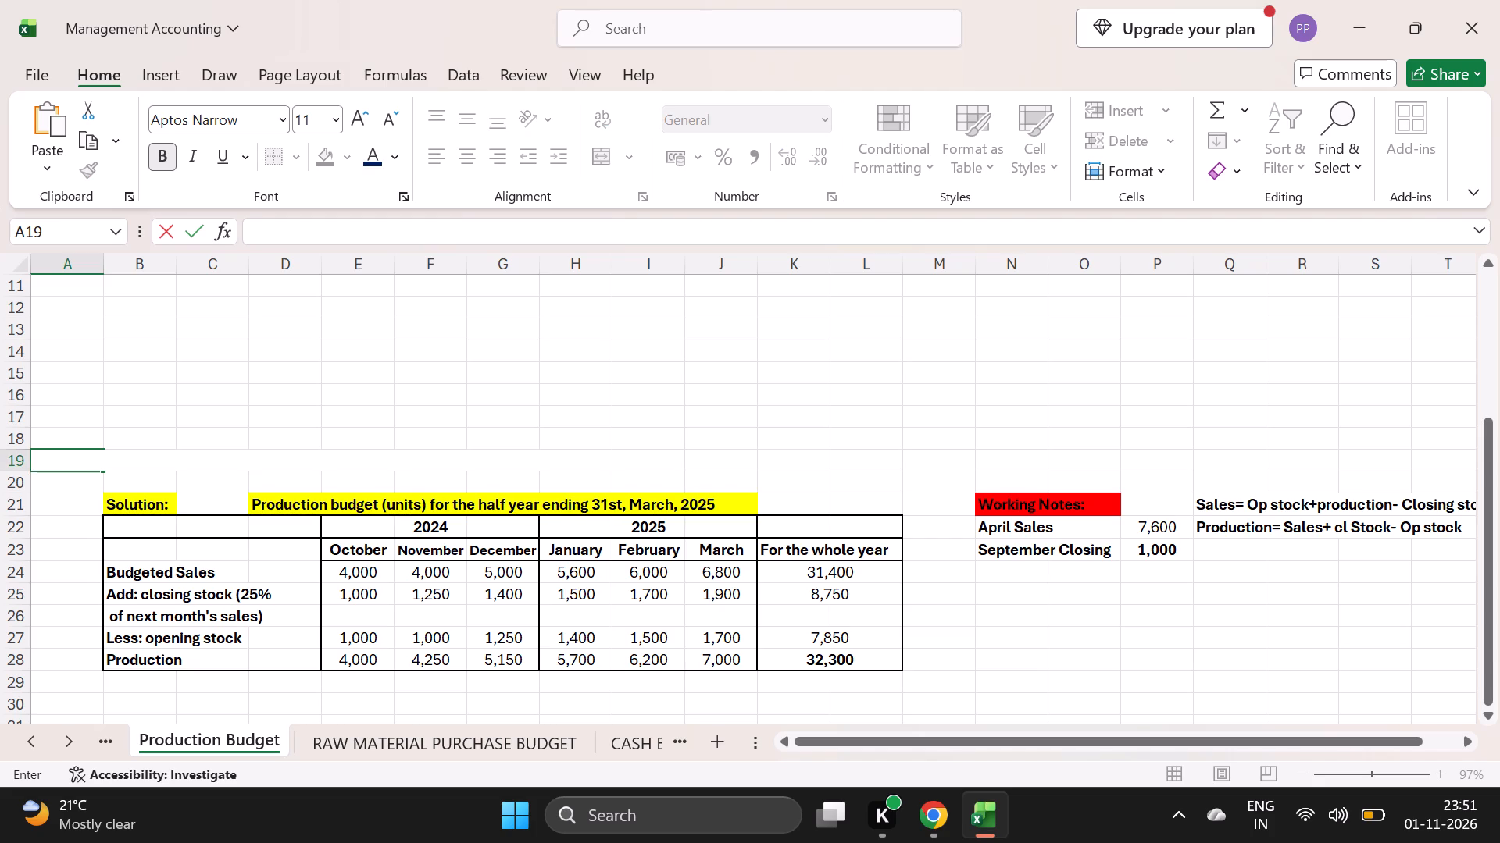
{"action": "left_click", "coordinate": [183, 476]}
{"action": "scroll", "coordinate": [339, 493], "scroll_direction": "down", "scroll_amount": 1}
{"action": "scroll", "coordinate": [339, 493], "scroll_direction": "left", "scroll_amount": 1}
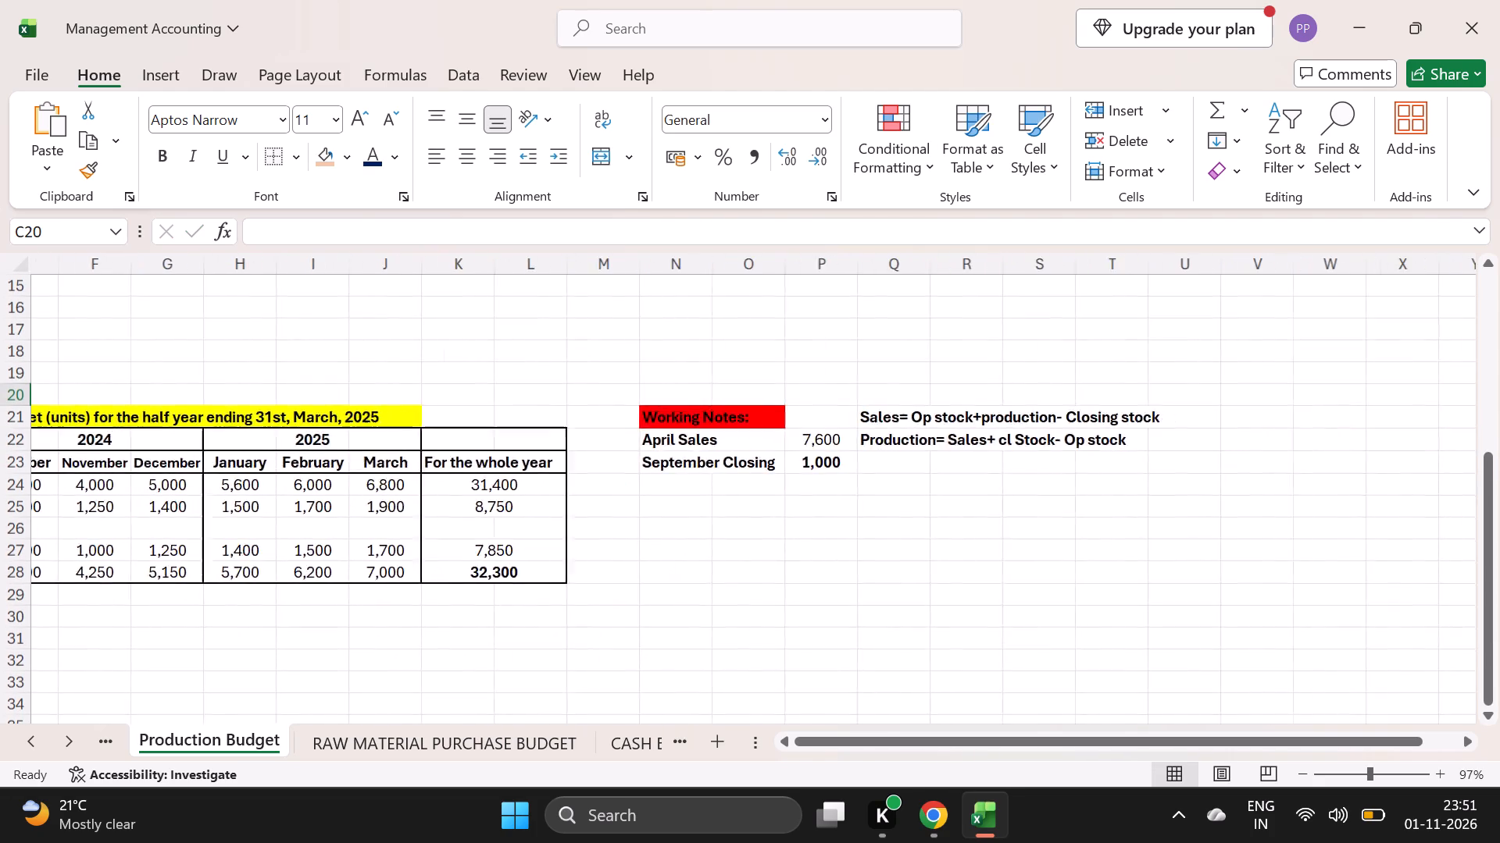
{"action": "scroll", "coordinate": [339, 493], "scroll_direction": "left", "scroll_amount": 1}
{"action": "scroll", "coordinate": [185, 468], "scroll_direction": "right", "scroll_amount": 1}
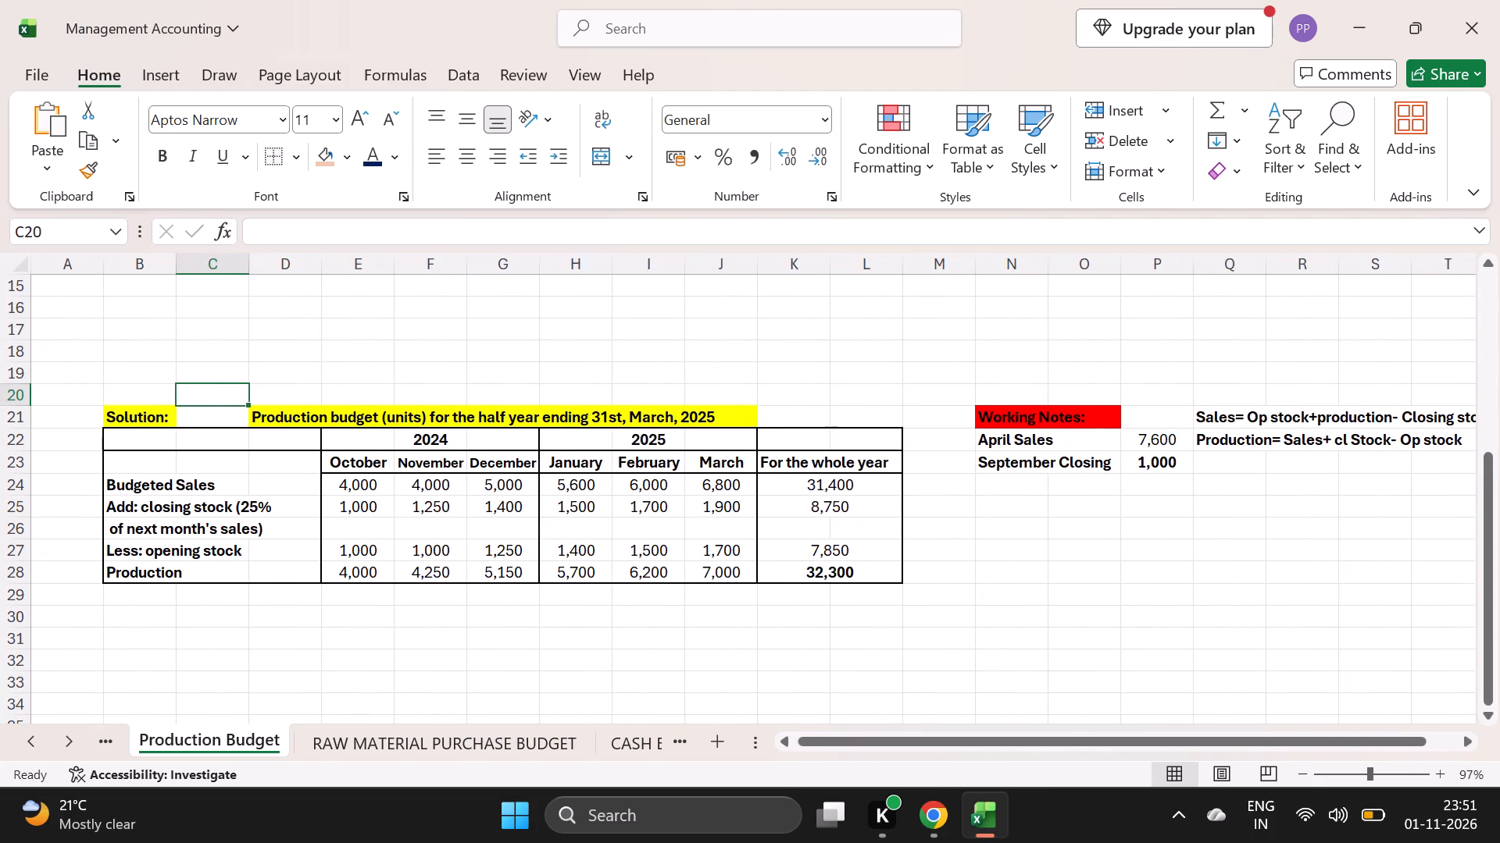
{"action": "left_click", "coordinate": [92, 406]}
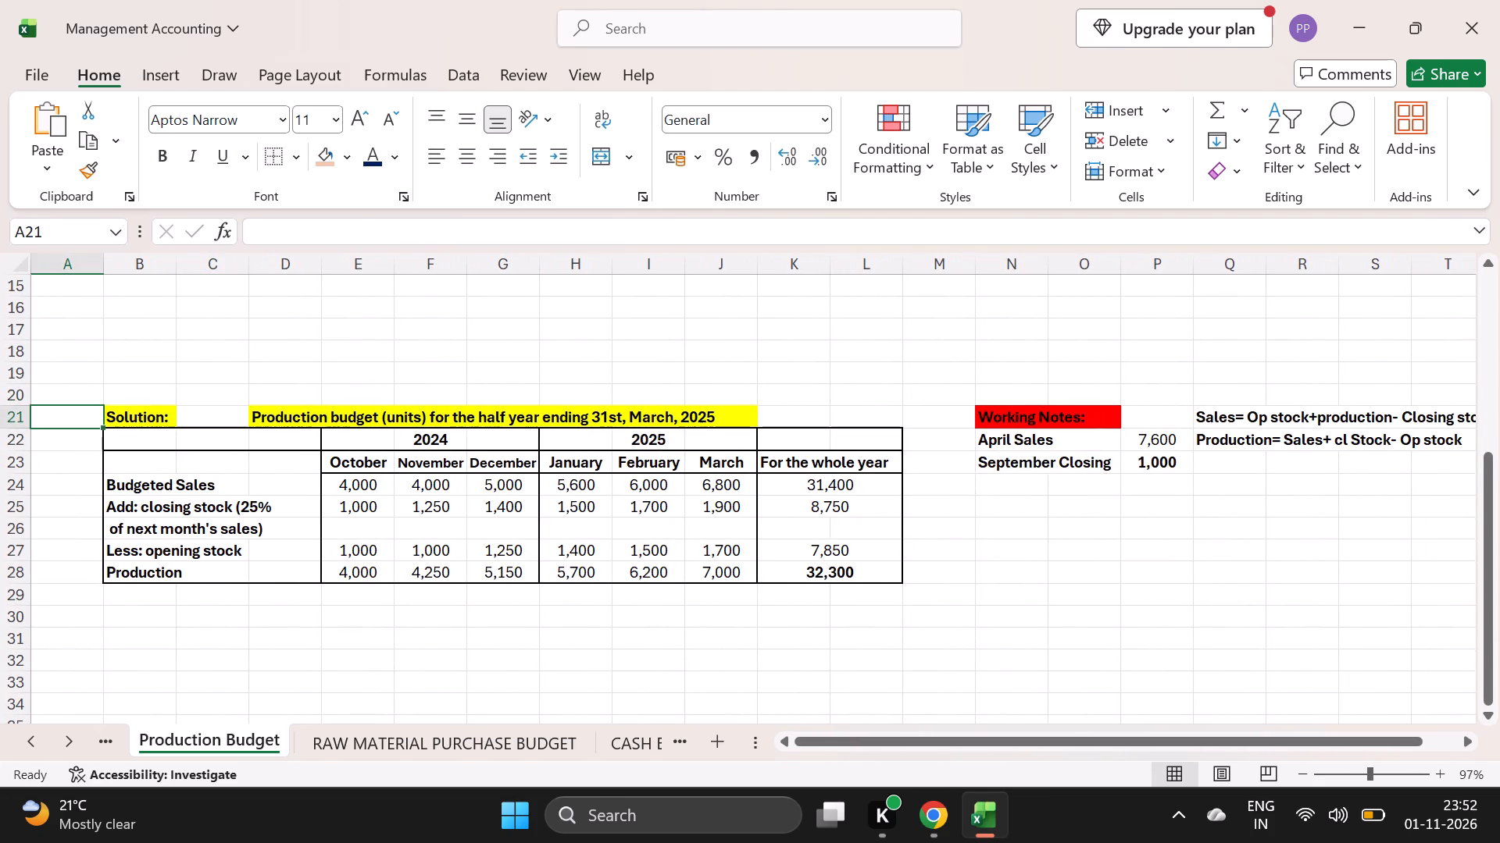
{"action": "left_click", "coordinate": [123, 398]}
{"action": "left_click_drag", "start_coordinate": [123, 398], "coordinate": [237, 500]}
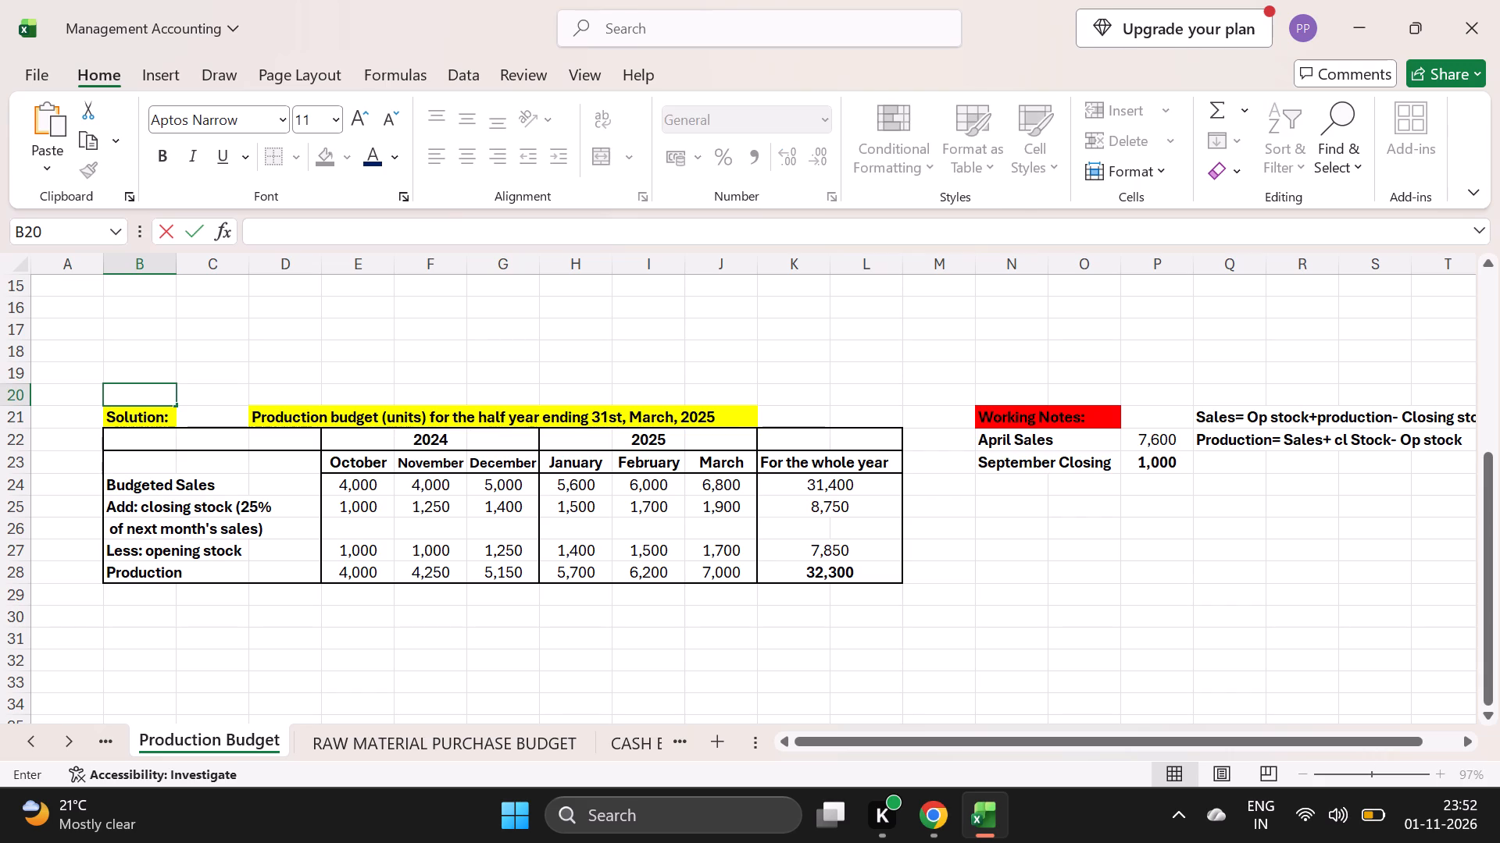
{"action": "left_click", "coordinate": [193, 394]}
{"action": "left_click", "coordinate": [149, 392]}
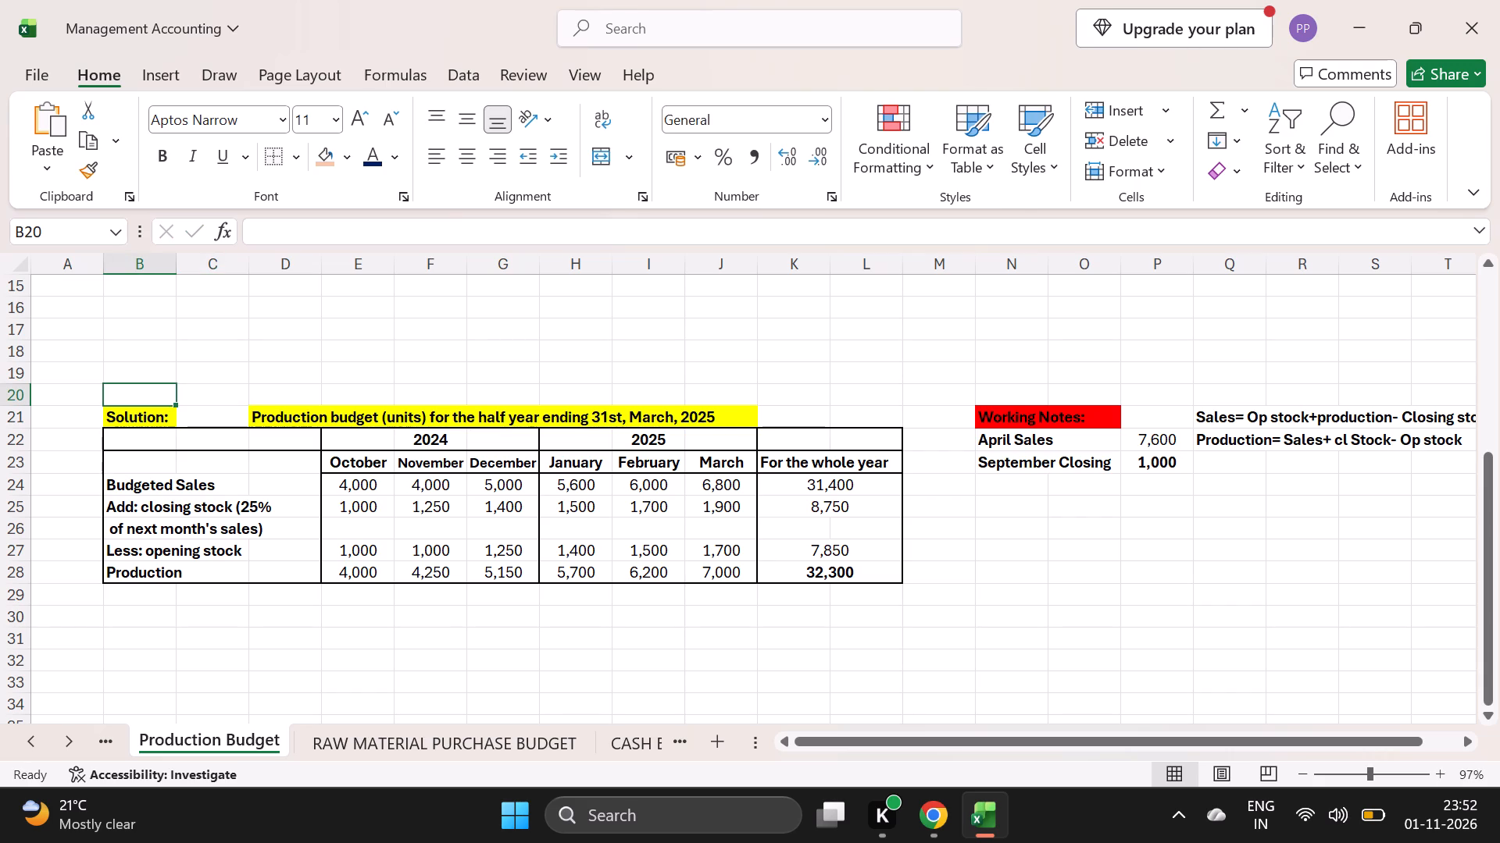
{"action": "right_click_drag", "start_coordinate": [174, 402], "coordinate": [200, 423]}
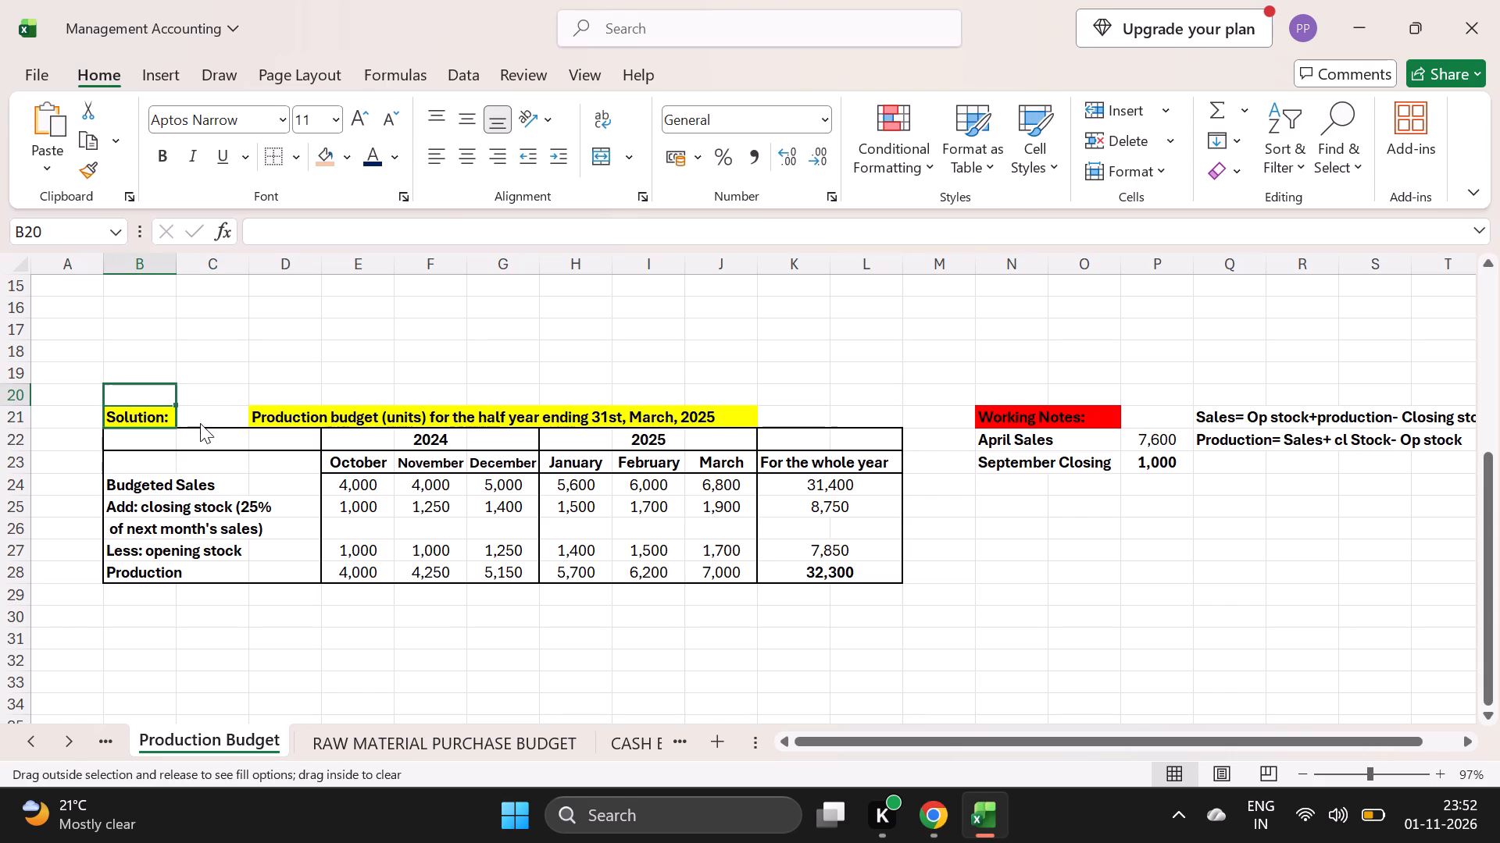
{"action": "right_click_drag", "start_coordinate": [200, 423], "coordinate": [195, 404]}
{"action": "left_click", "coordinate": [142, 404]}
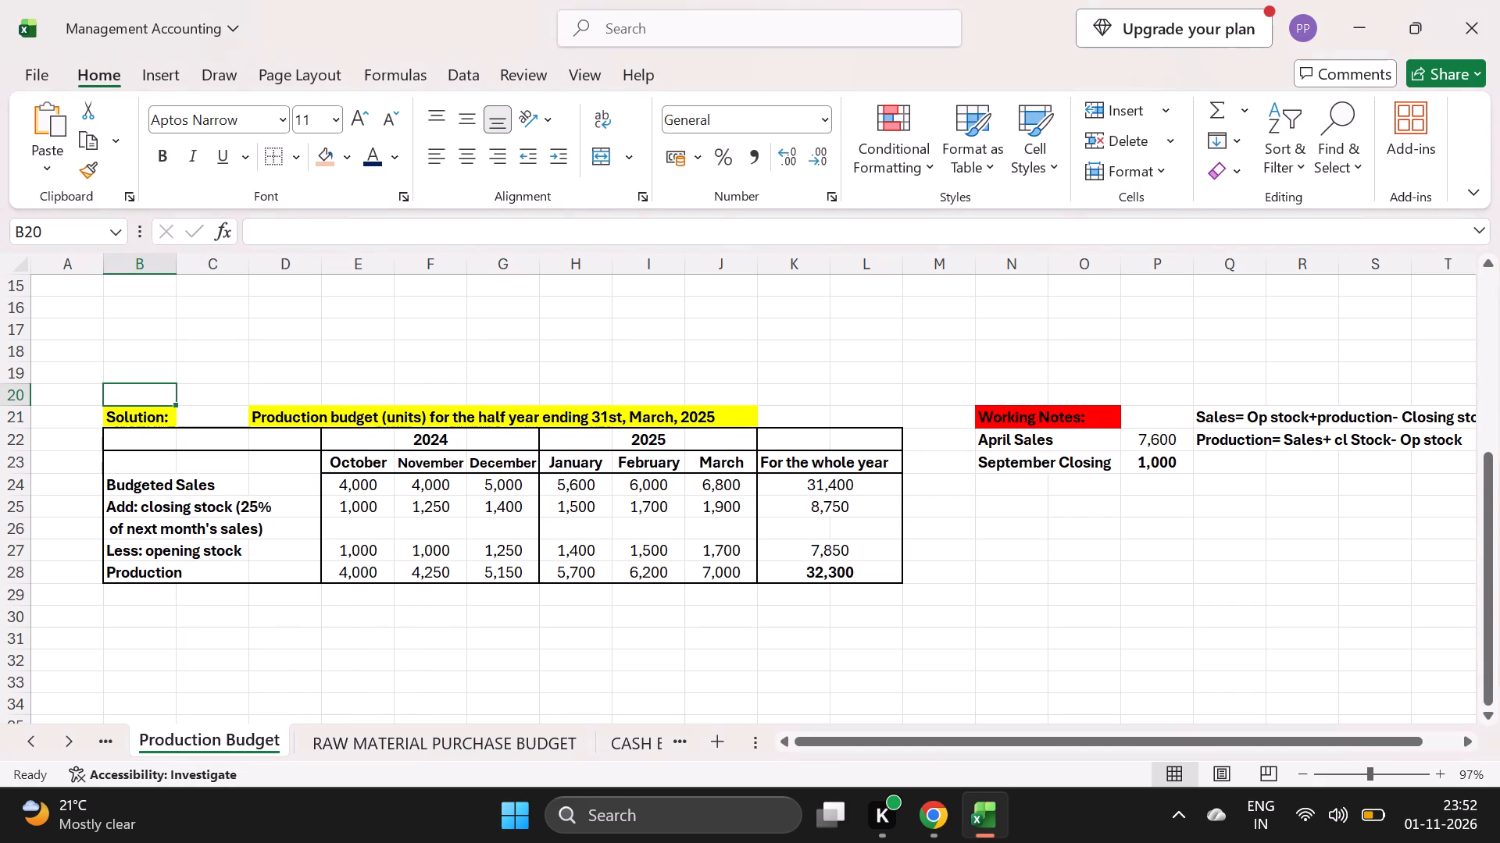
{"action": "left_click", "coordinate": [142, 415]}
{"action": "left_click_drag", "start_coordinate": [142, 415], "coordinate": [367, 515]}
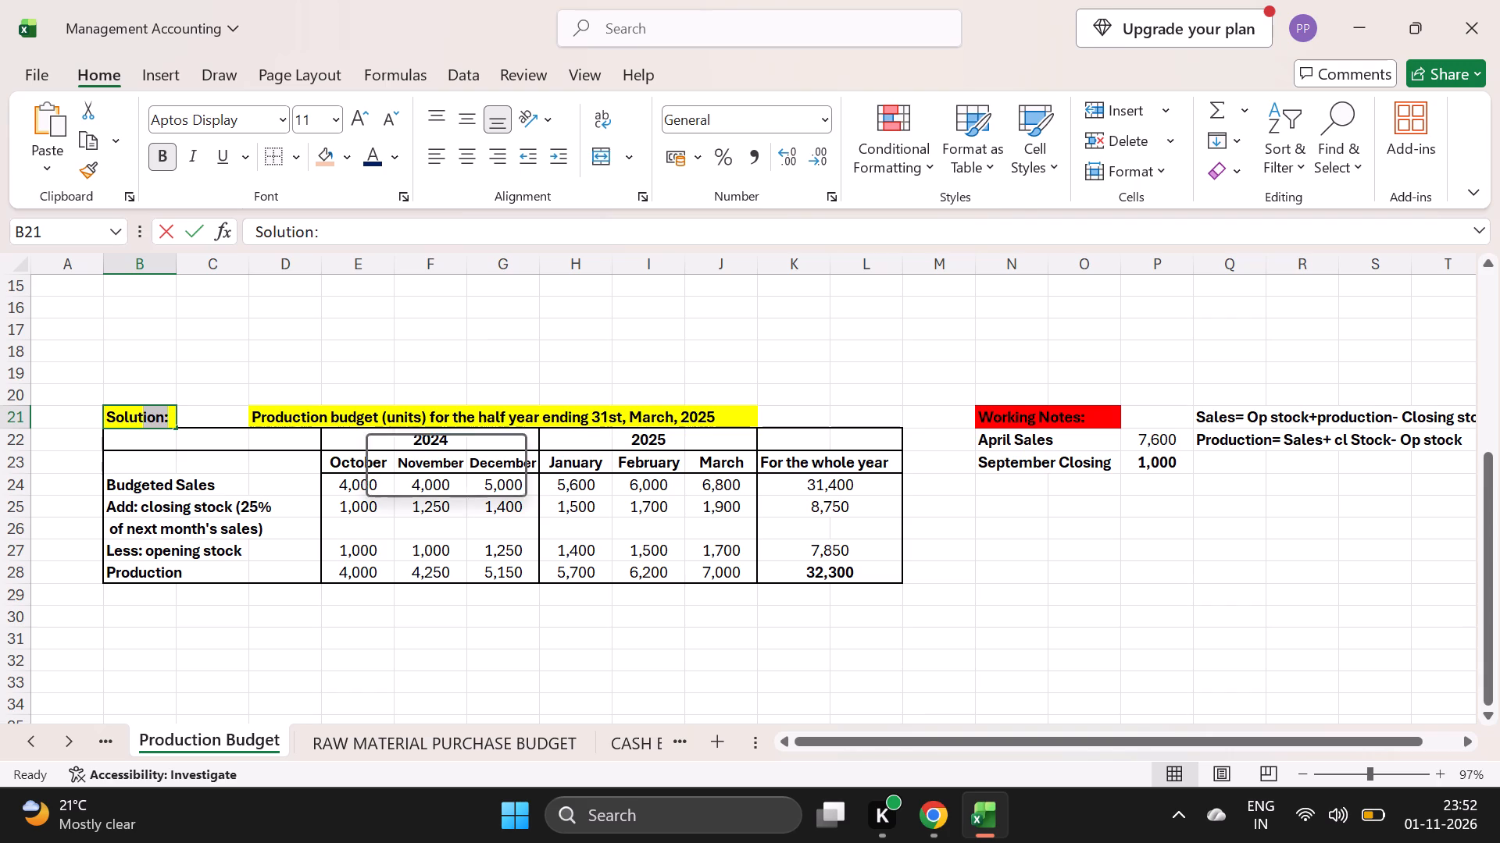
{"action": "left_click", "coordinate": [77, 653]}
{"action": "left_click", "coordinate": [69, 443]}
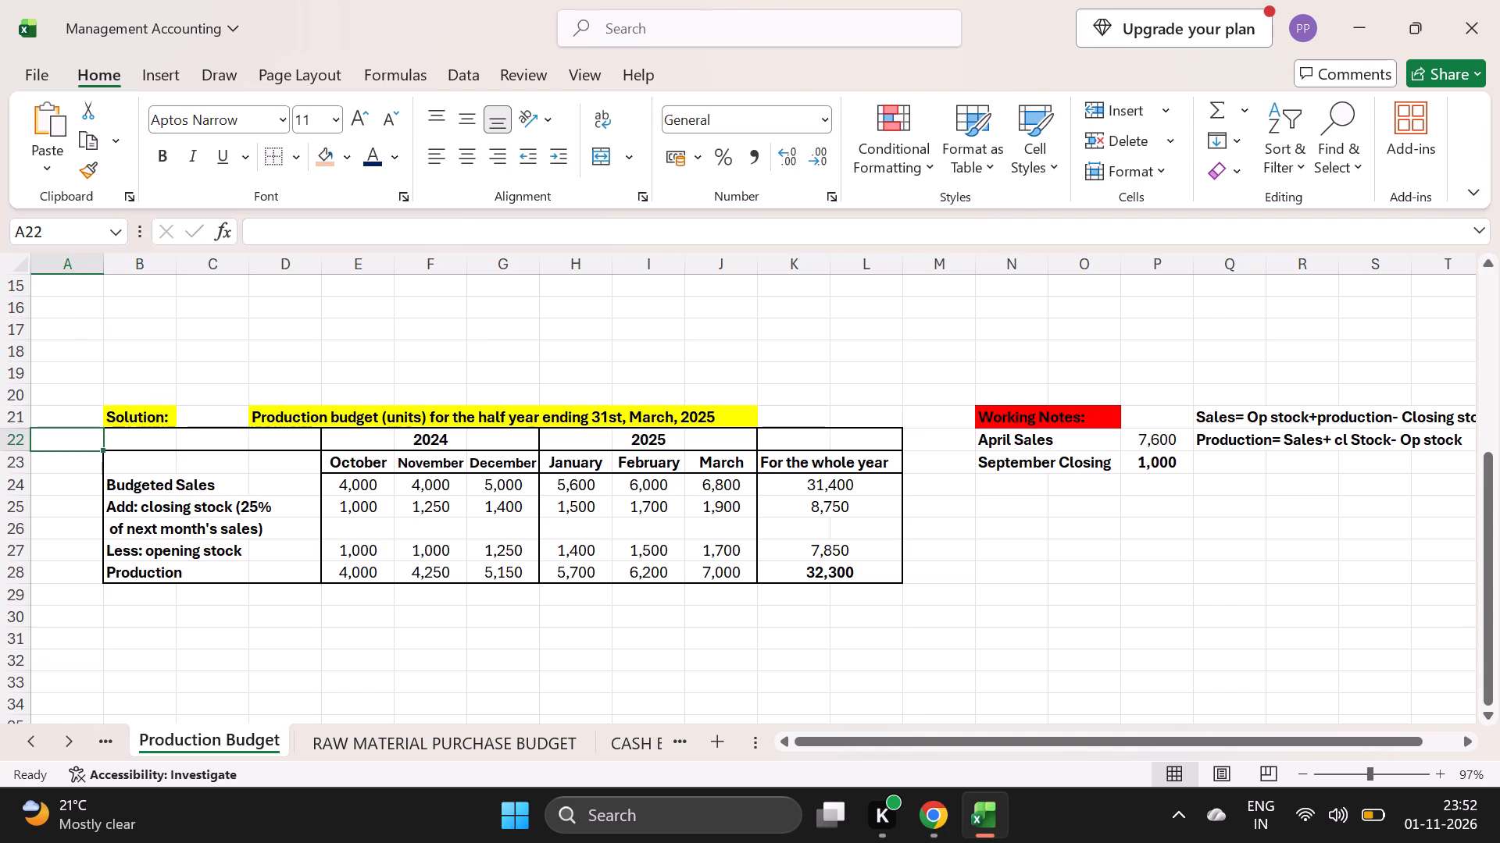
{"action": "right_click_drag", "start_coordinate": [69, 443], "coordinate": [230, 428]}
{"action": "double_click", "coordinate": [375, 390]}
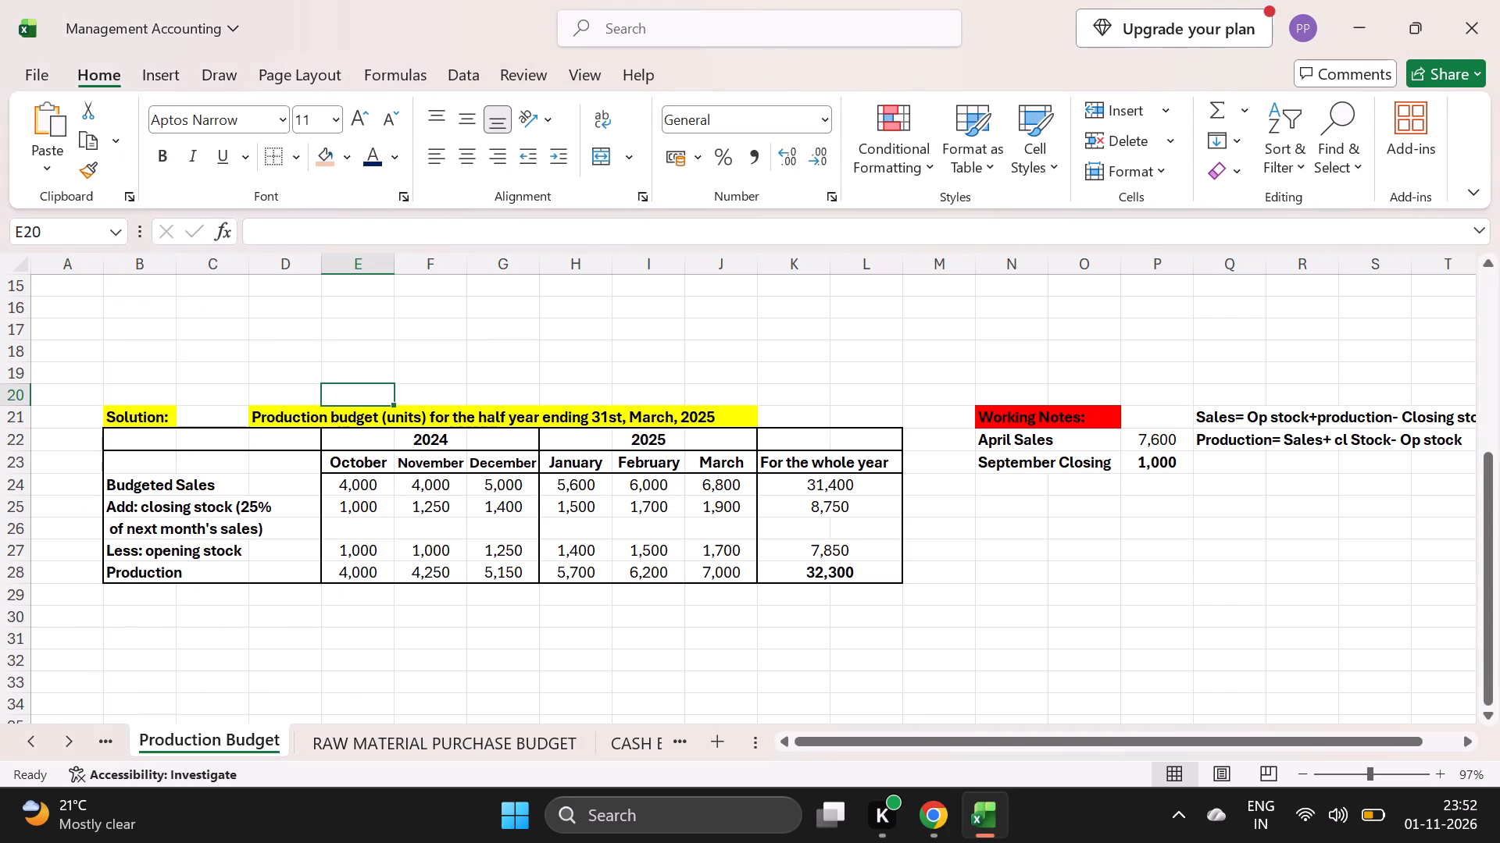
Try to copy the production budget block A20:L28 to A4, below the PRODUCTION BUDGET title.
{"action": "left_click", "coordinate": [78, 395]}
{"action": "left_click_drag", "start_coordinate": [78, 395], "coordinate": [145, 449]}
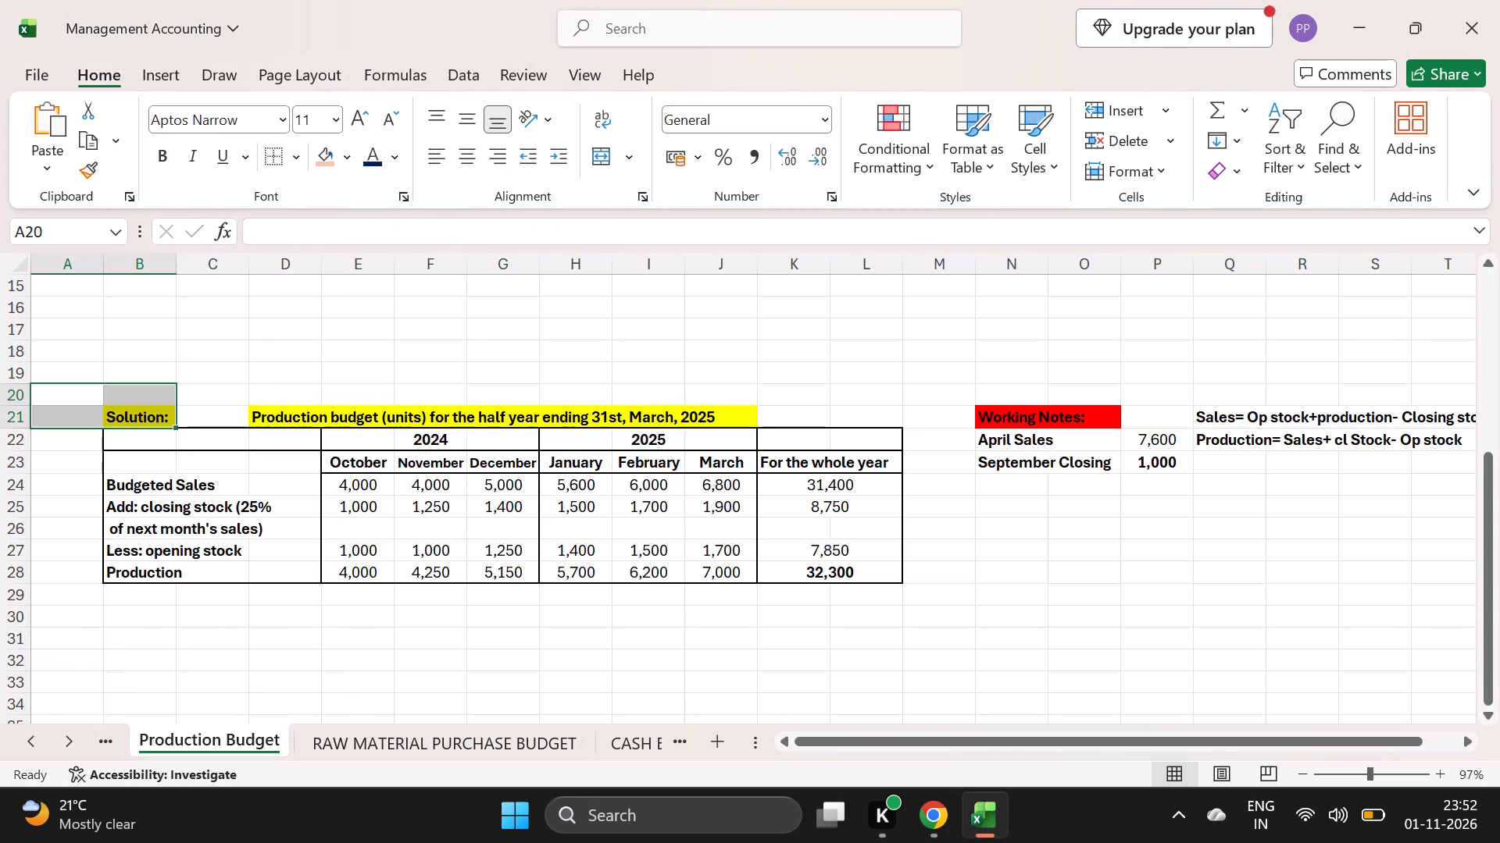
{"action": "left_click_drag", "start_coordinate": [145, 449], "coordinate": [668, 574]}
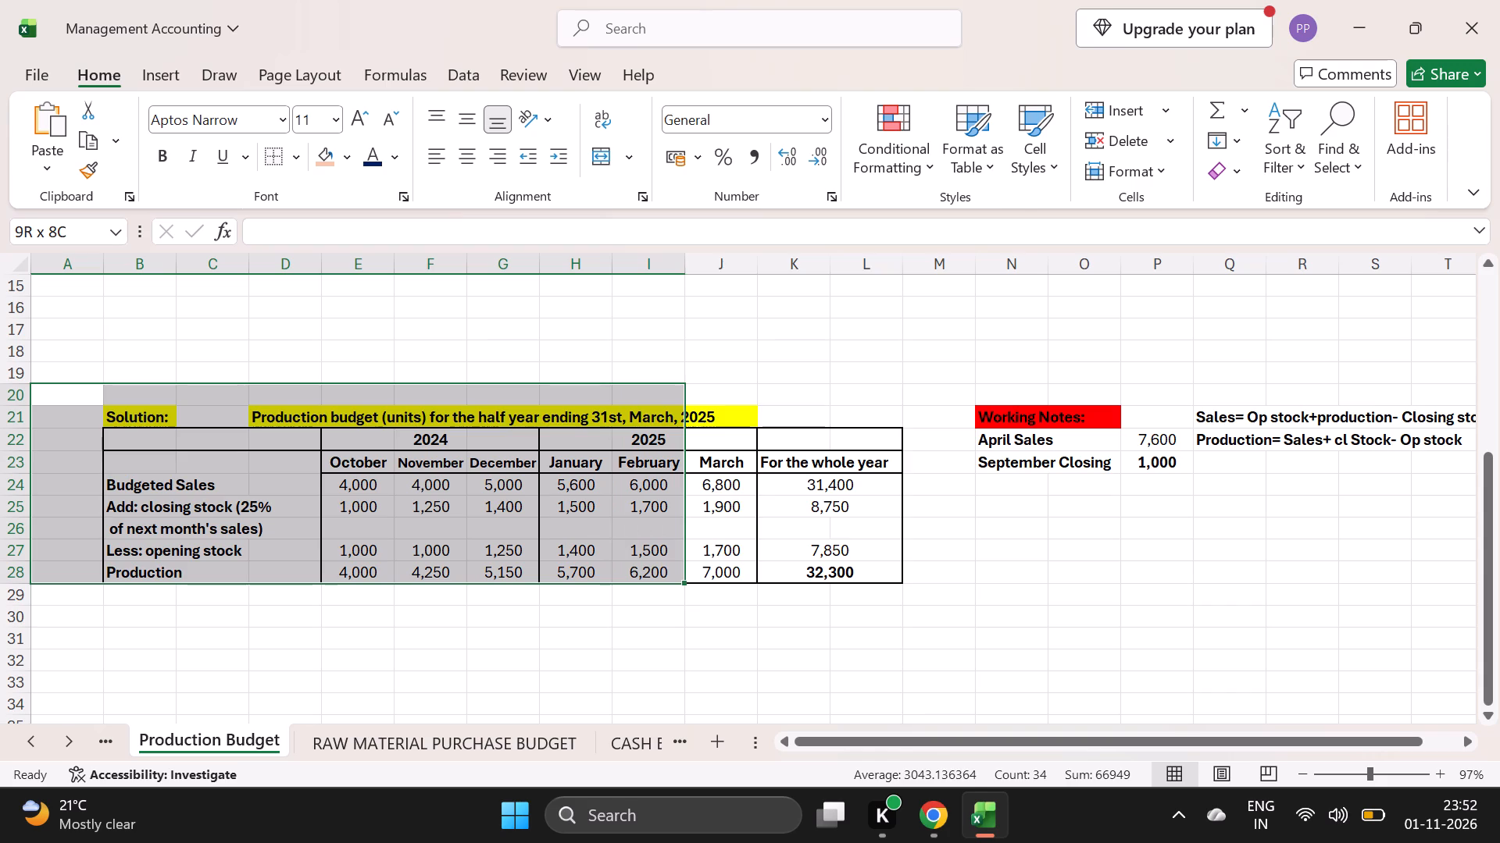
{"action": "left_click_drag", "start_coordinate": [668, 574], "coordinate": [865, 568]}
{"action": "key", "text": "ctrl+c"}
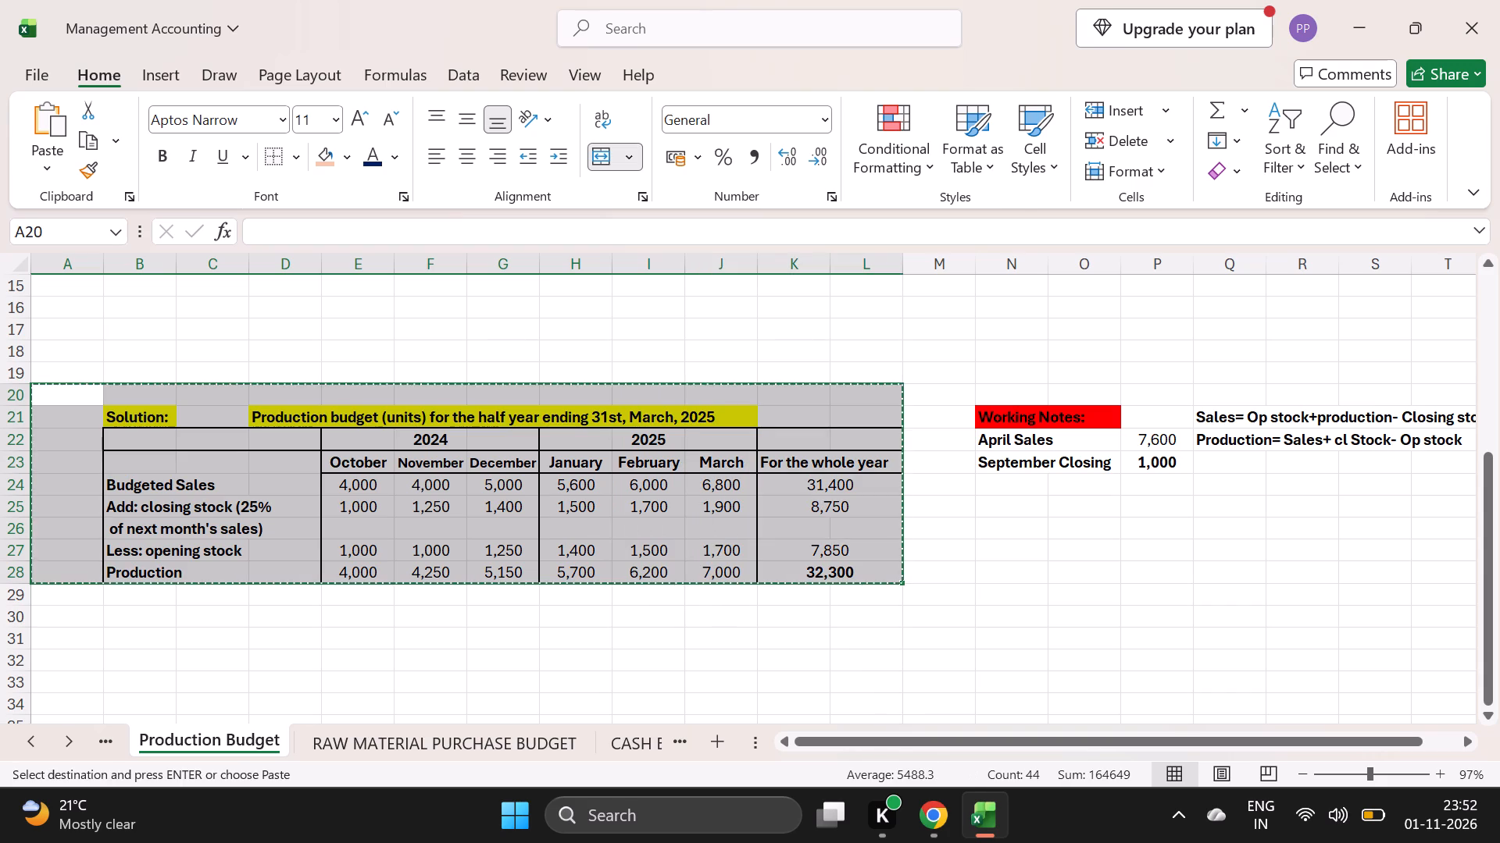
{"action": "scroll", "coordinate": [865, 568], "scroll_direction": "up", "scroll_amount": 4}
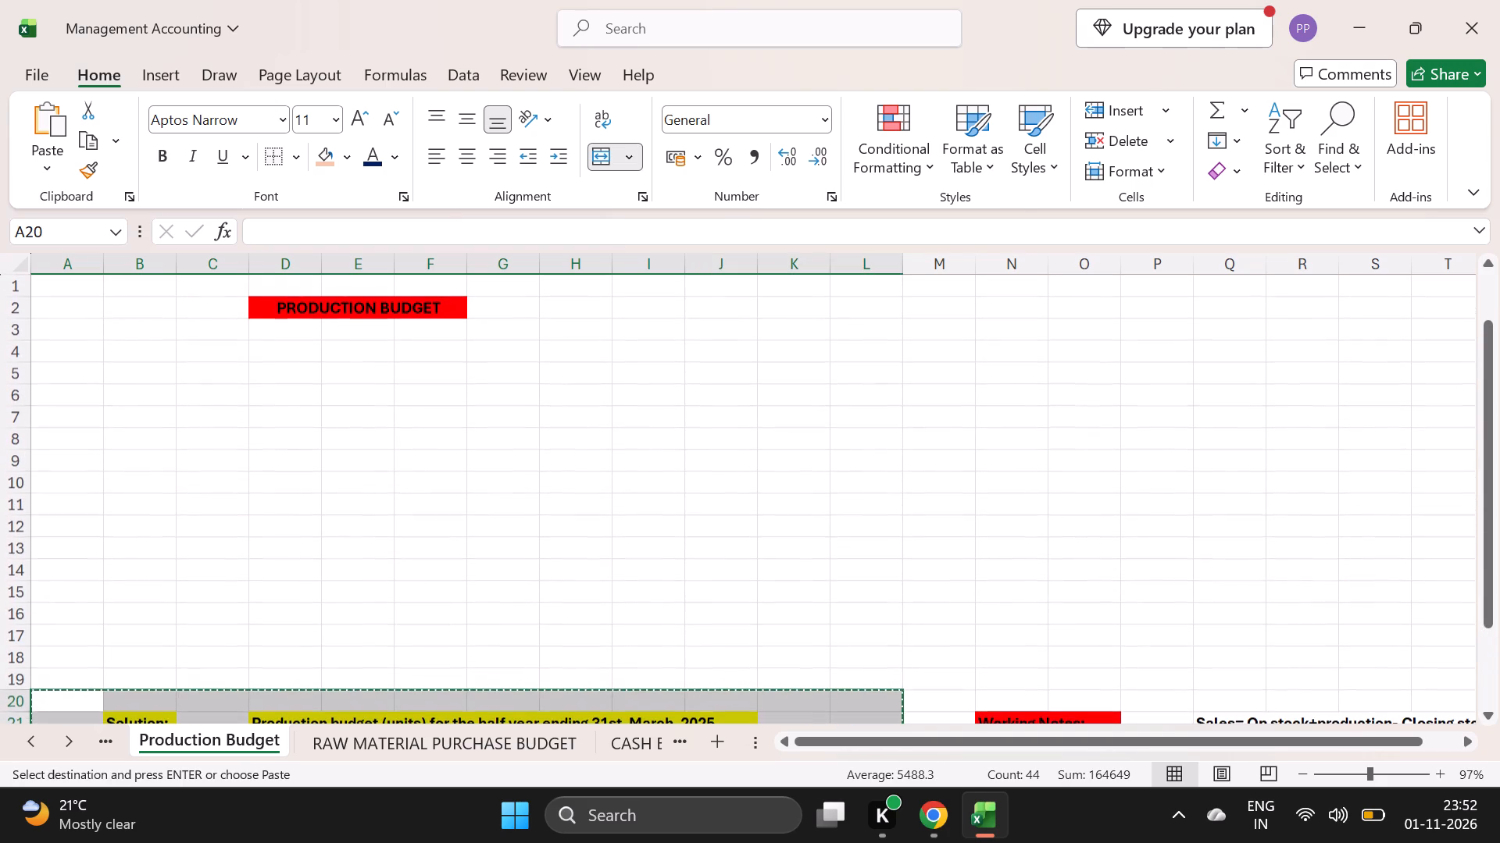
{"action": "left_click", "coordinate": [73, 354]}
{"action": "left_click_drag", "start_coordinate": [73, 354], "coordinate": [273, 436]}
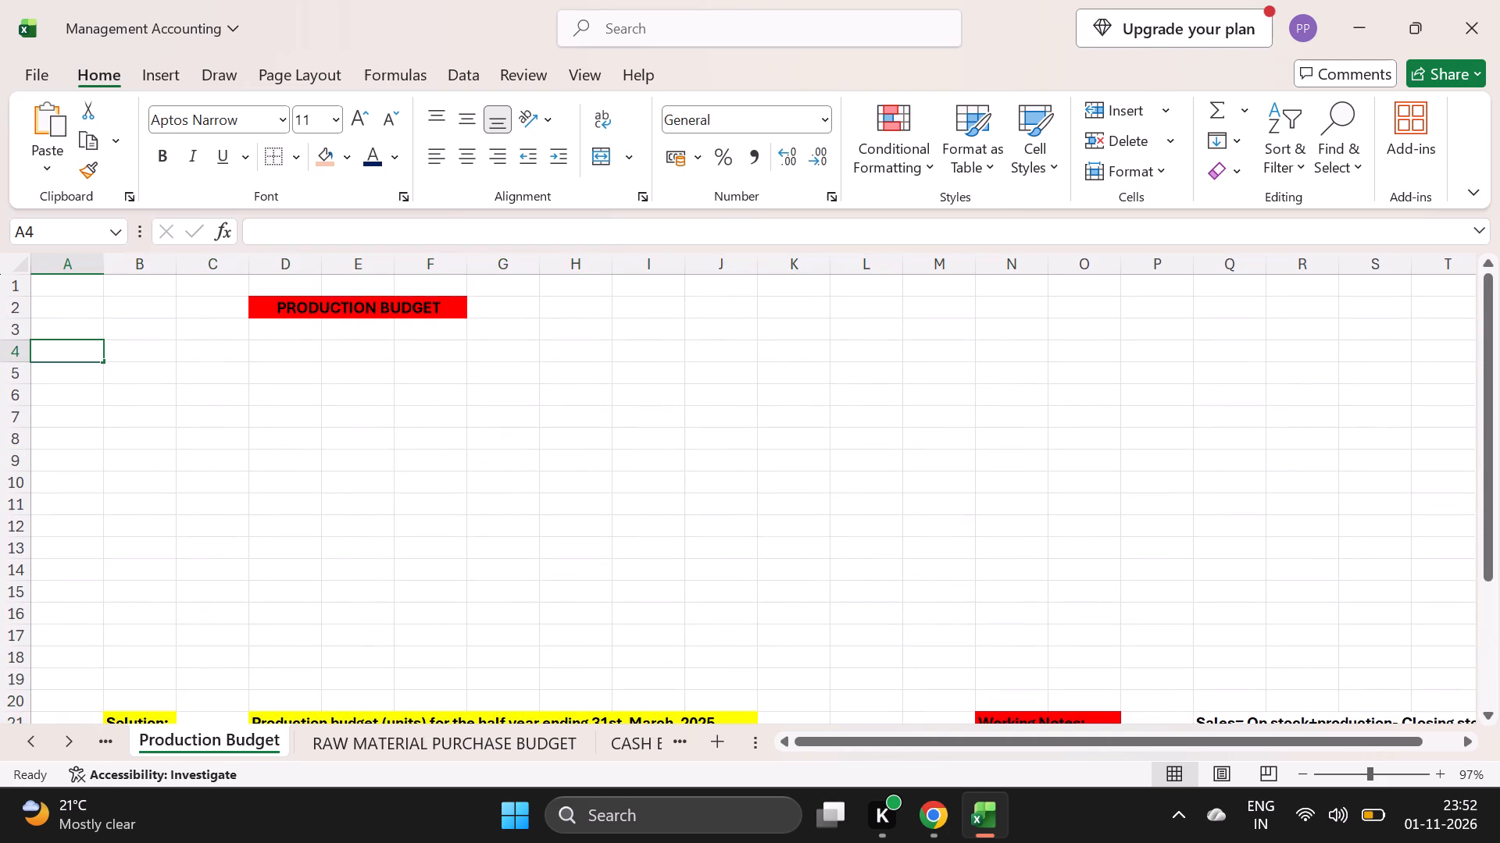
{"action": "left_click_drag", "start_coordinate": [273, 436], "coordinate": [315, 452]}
Copy the production budget table with its Solution and heading row from B21:L28 to B4, below the sheet title.
{"action": "scroll", "coordinate": [99, 350], "scroll_direction": "down", "scroll_amount": 1}
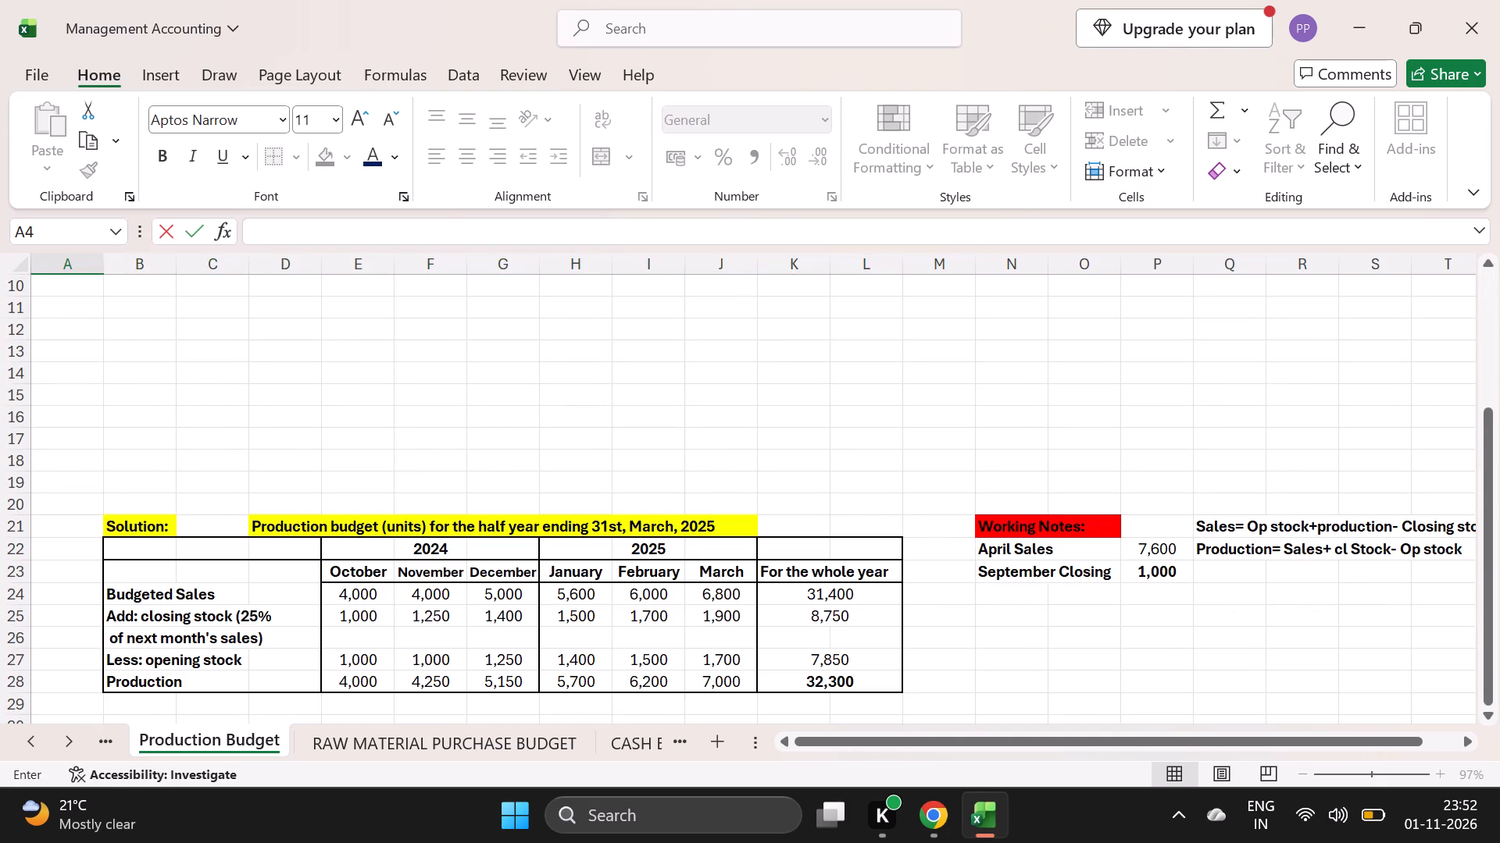
{"action": "left_click", "coordinate": [68, 527]}
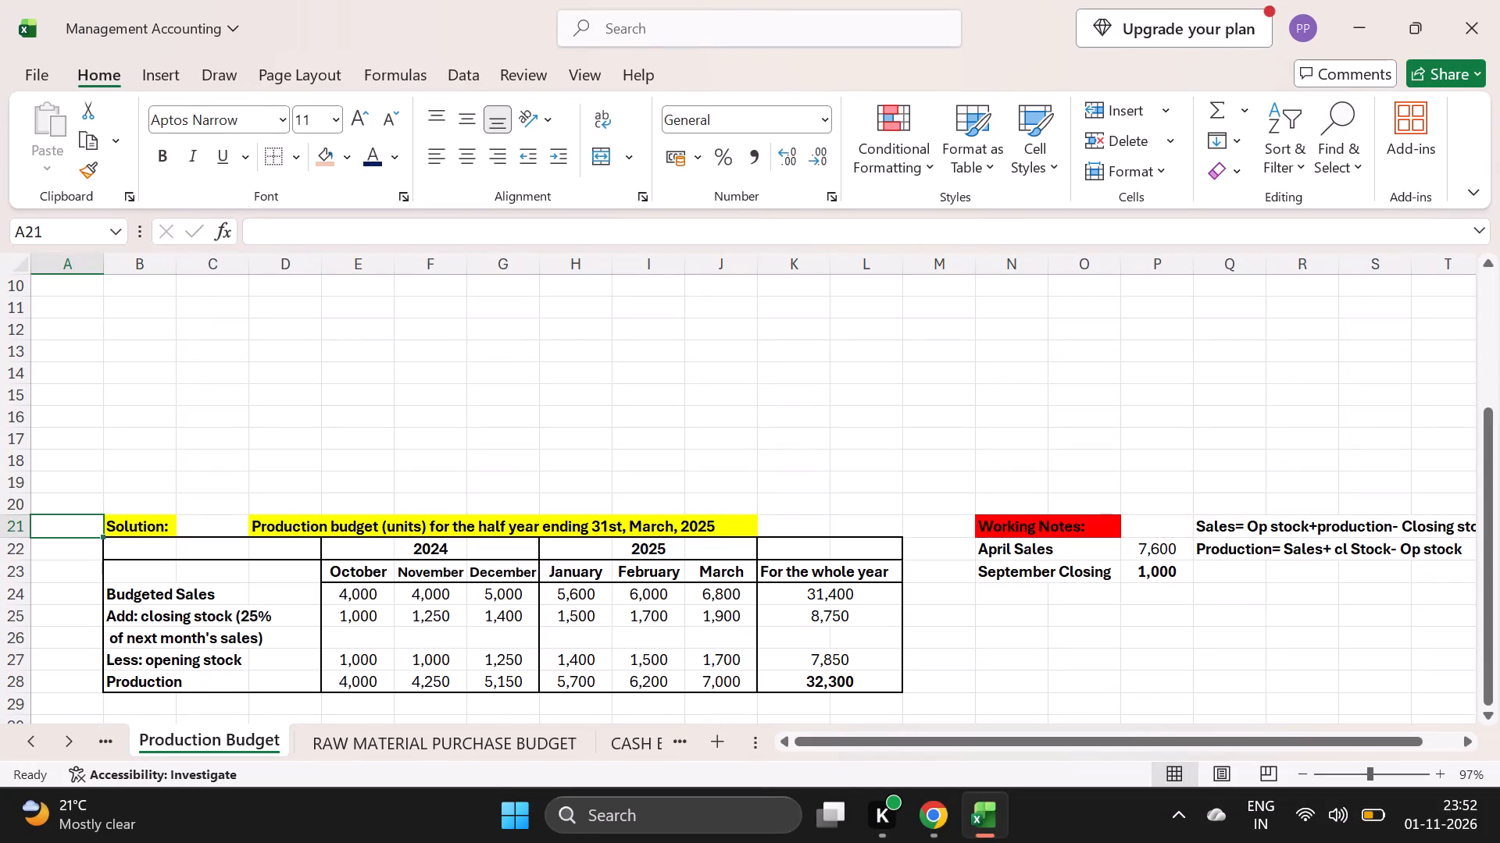
{"action": "left_click", "coordinate": [131, 525]}
{"action": "left_click_drag", "start_coordinate": [131, 525], "coordinate": [153, 525]}
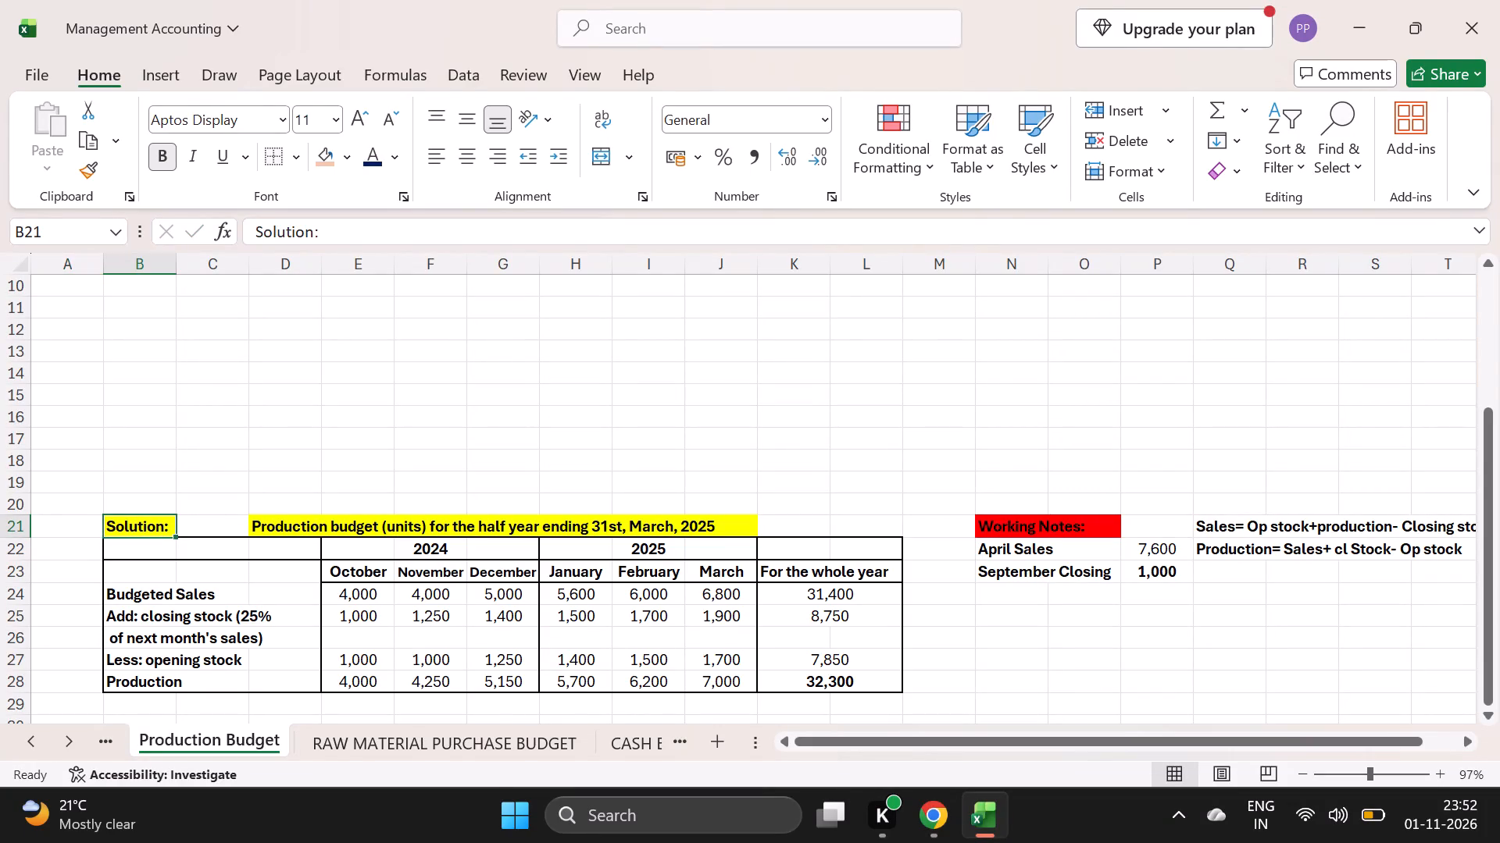
{"action": "left_click_drag", "start_coordinate": [153, 525], "coordinate": [663, 681]}
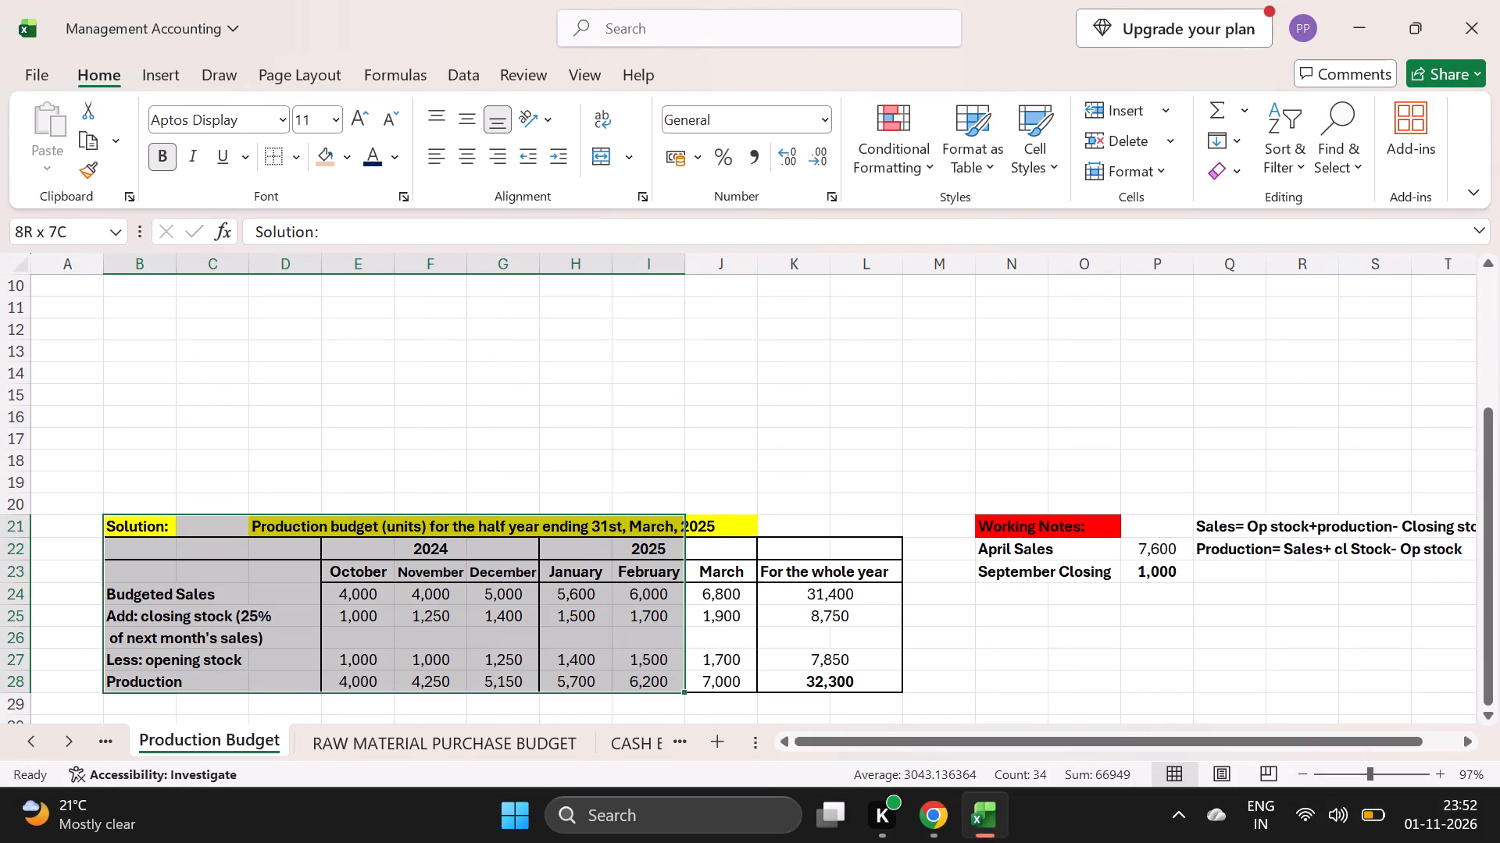
{"action": "left_click_drag", "start_coordinate": [663, 681], "coordinate": [820, 677]}
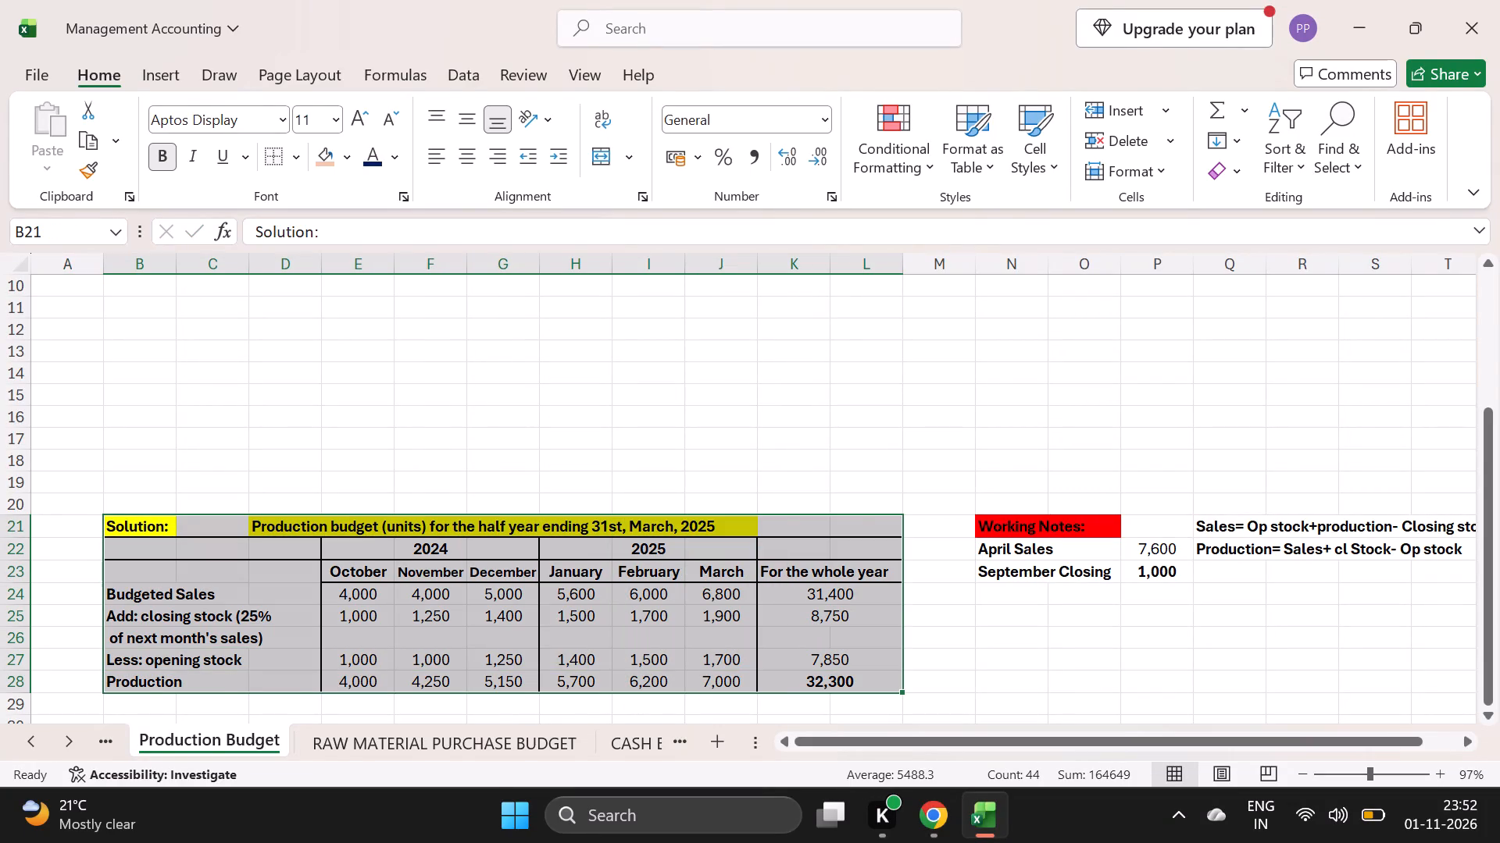
{"action": "key", "text": "ctrl+c"}
{"action": "scroll", "coordinate": [539, 530], "scroll_direction": "up", "scroll_amount": 1}
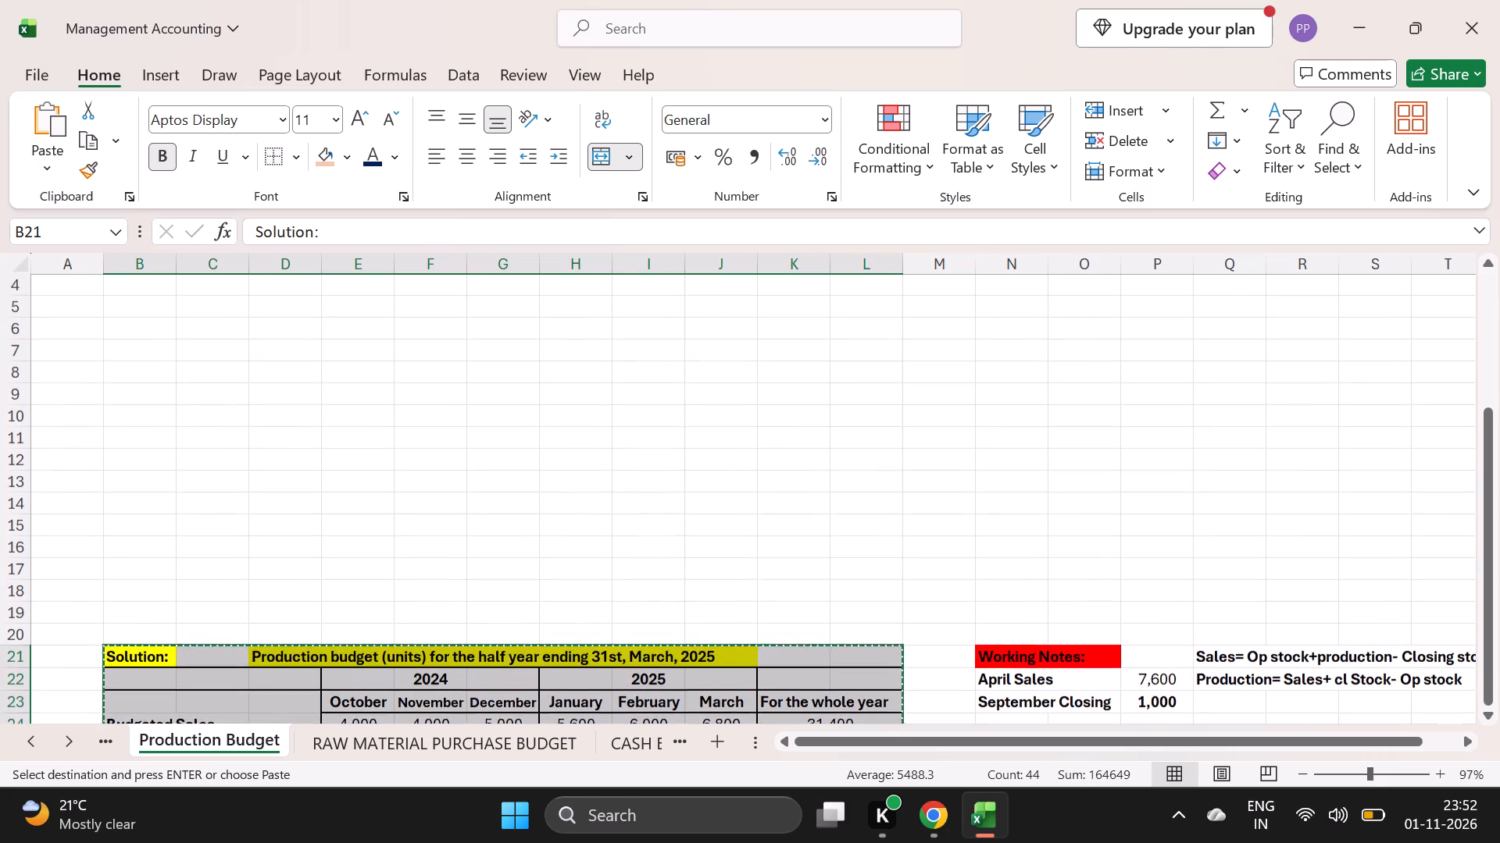
{"action": "scroll", "coordinate": [539, 530], "scroll_direction": "up", "scroll_amount": 1}
{"action": "scroll", "coordinate": [148, 340], "scroll_direction": "up", "scroll_amount": 1}
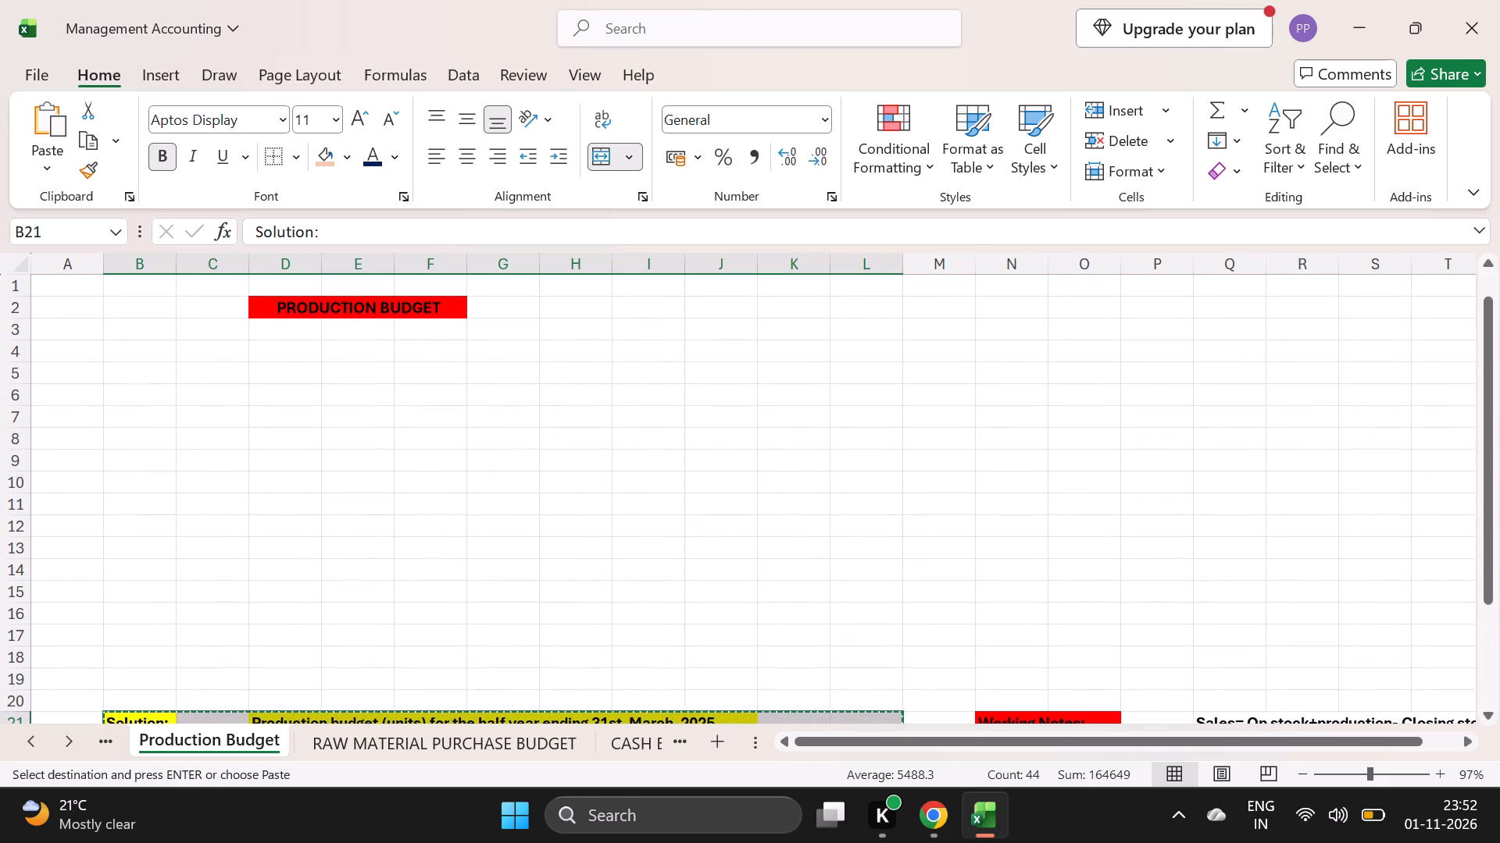
{"action": "left_click_drag", "start_coordinate": [116, 347], "coordinate": [188, 458]}
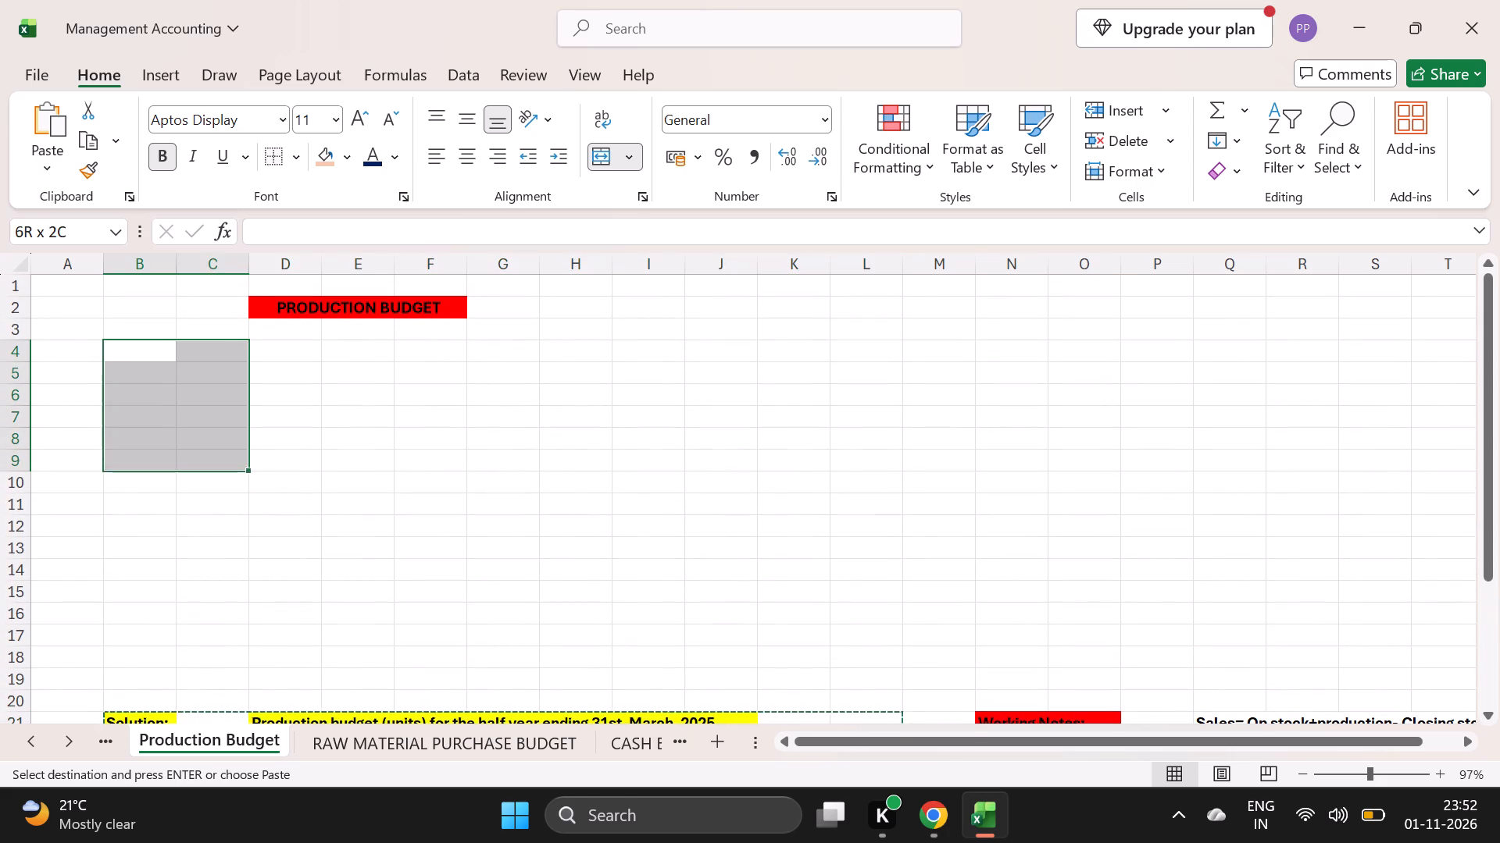
{"action": "left_click_drag", "start_coordinate": [188, 458], "coordinate": [734, 626]}
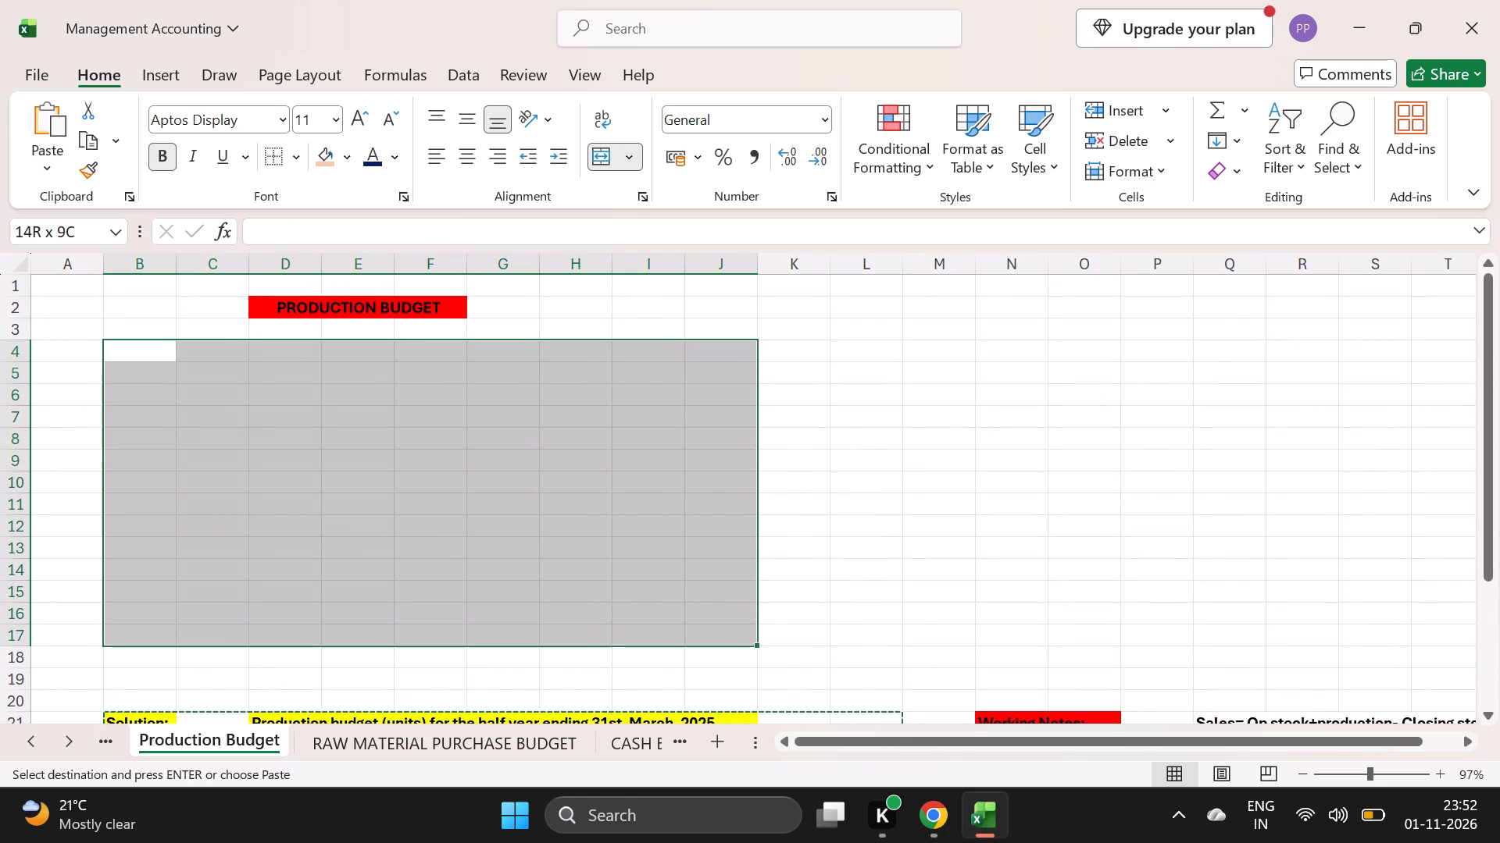
{"action": "left_click_drag", "start_coordinate": [734, 626], "coordinate": [861, 639]}
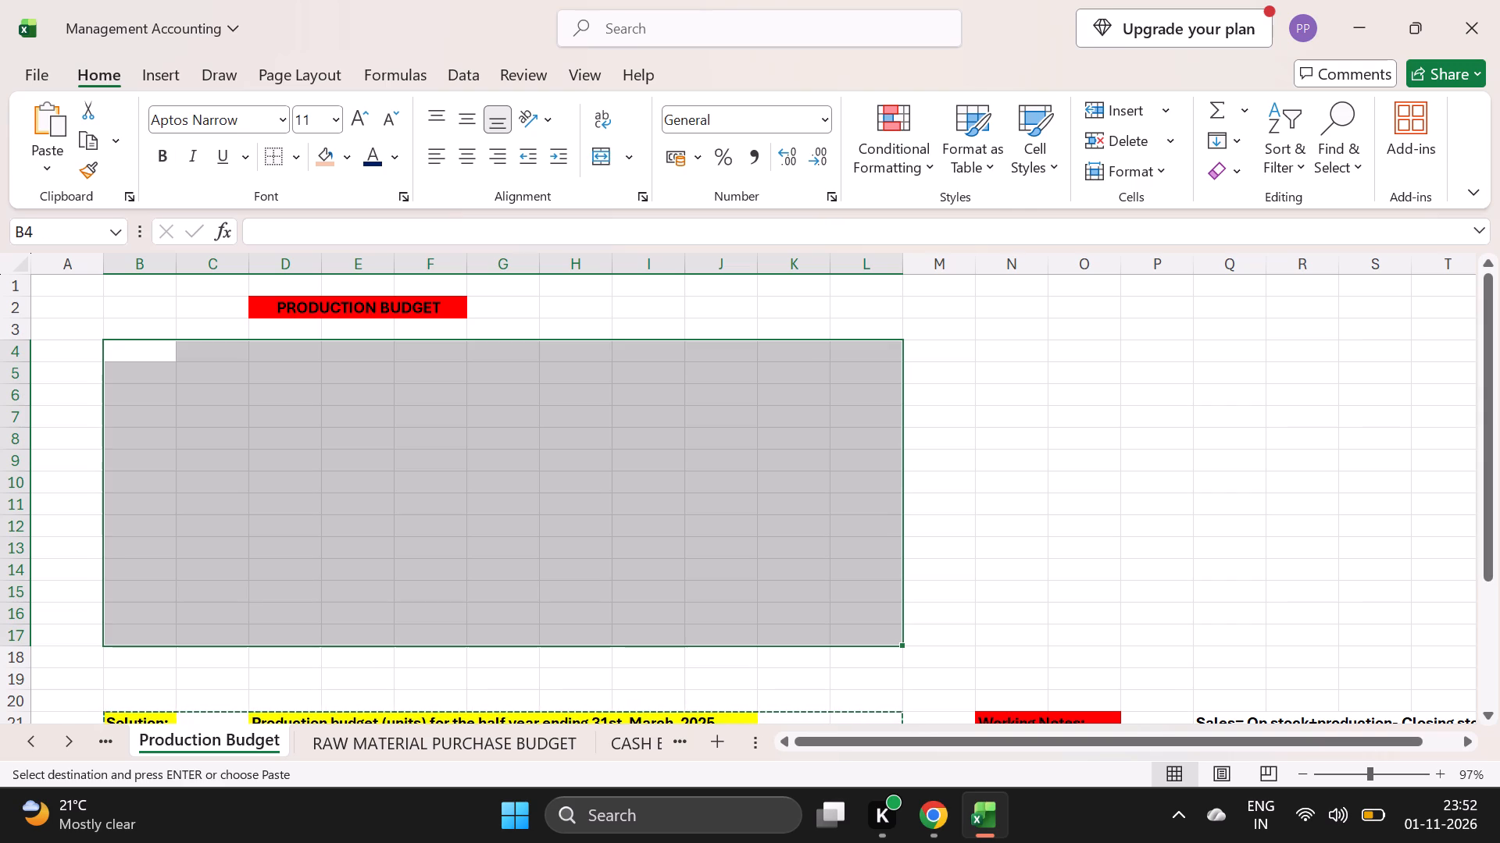
{"action": "key", "text": "ctrl+v"}
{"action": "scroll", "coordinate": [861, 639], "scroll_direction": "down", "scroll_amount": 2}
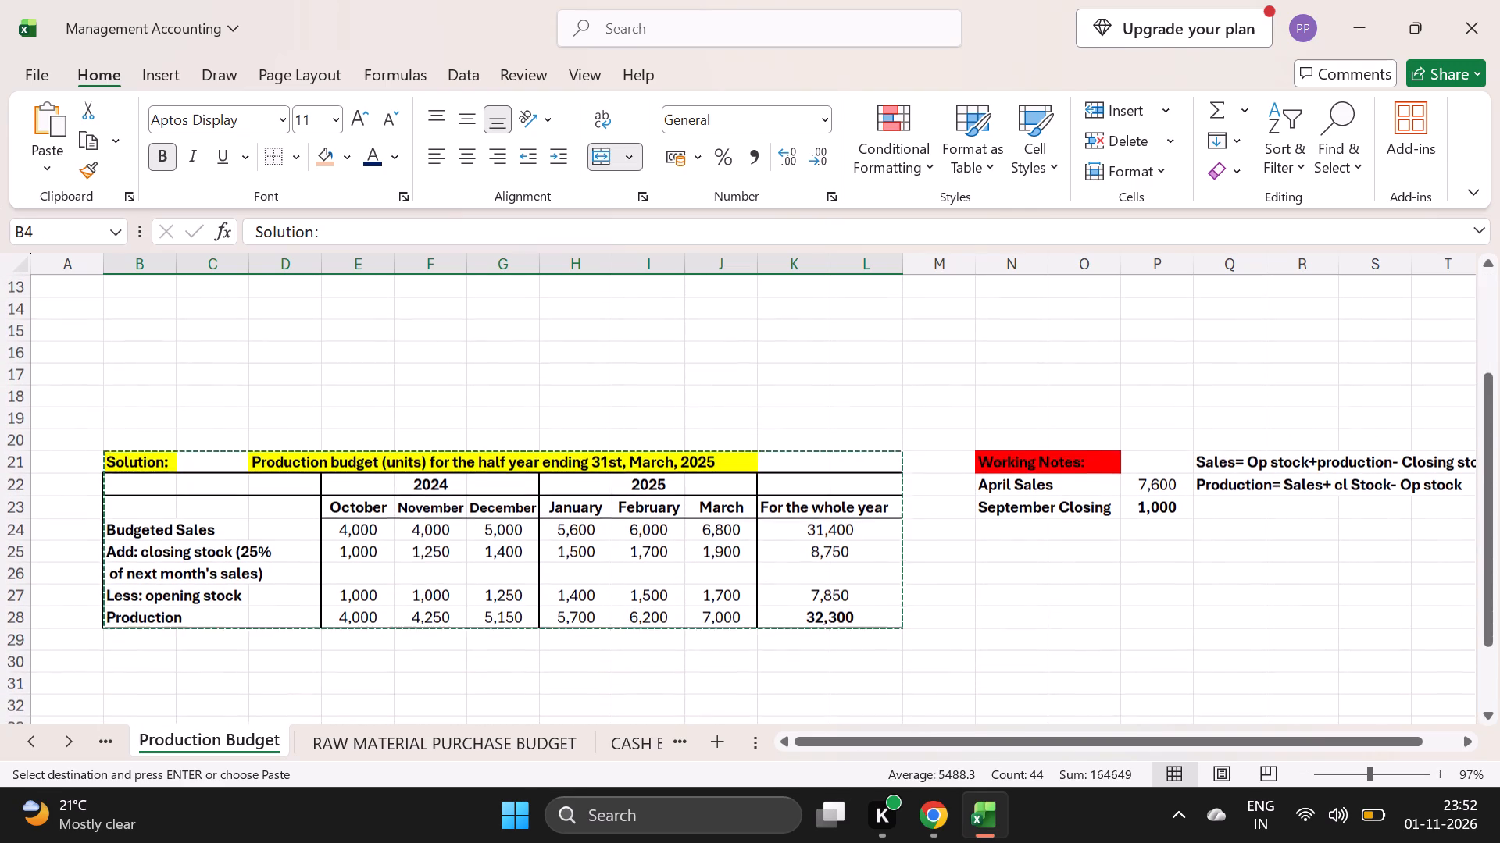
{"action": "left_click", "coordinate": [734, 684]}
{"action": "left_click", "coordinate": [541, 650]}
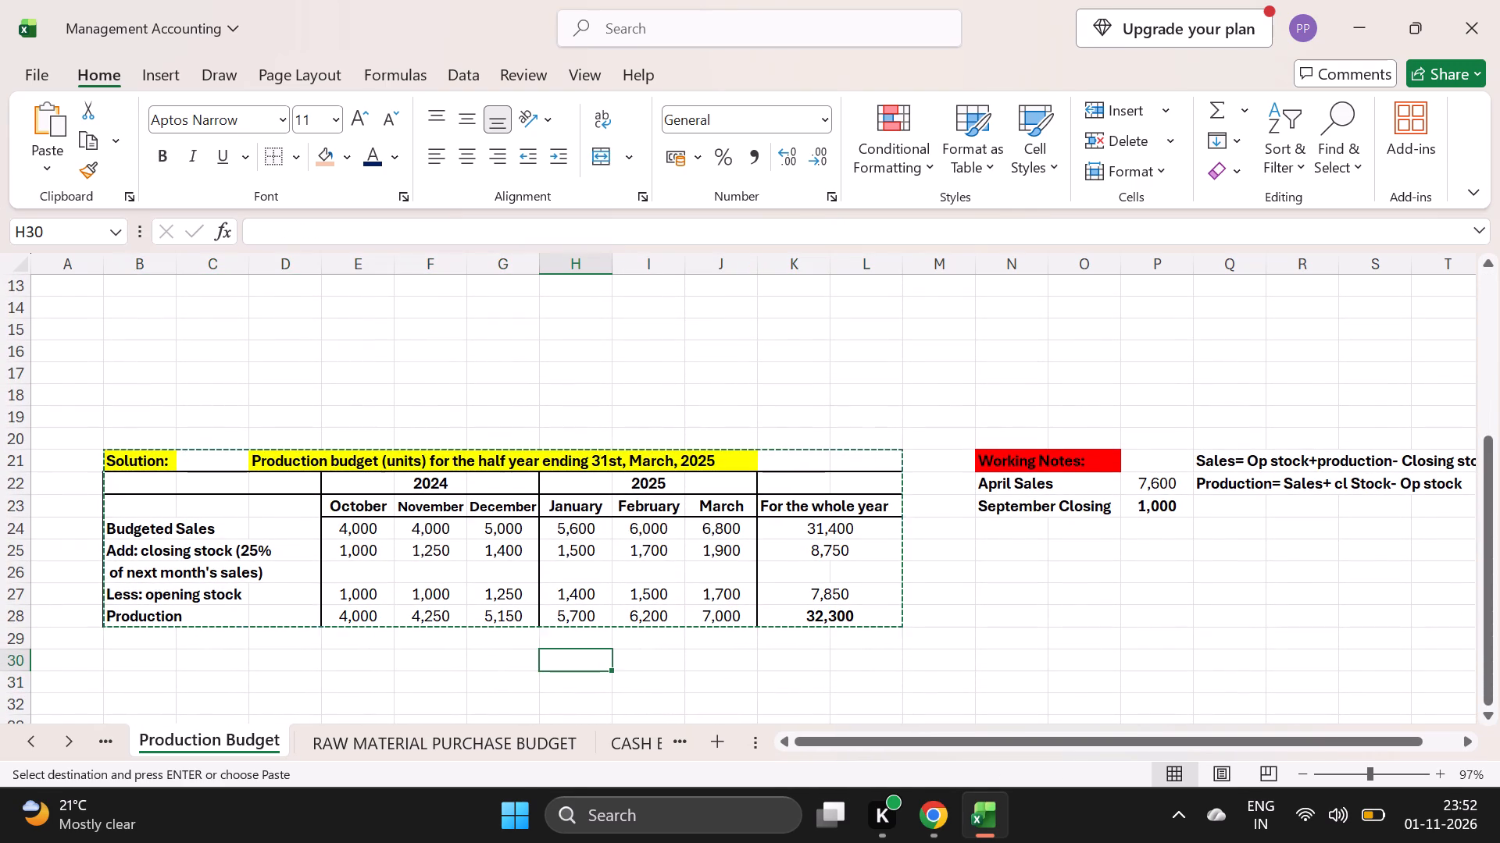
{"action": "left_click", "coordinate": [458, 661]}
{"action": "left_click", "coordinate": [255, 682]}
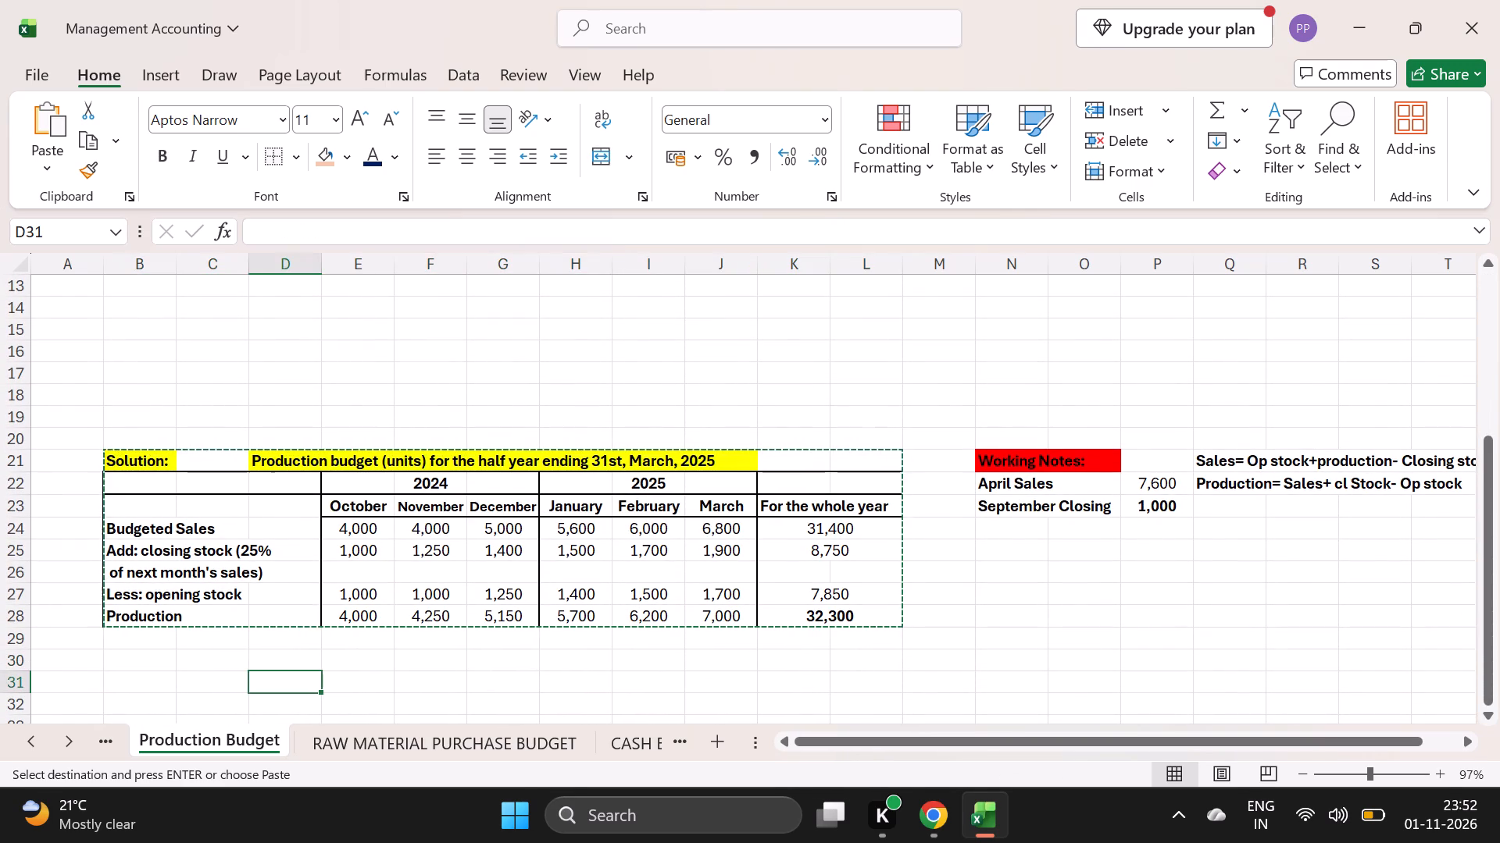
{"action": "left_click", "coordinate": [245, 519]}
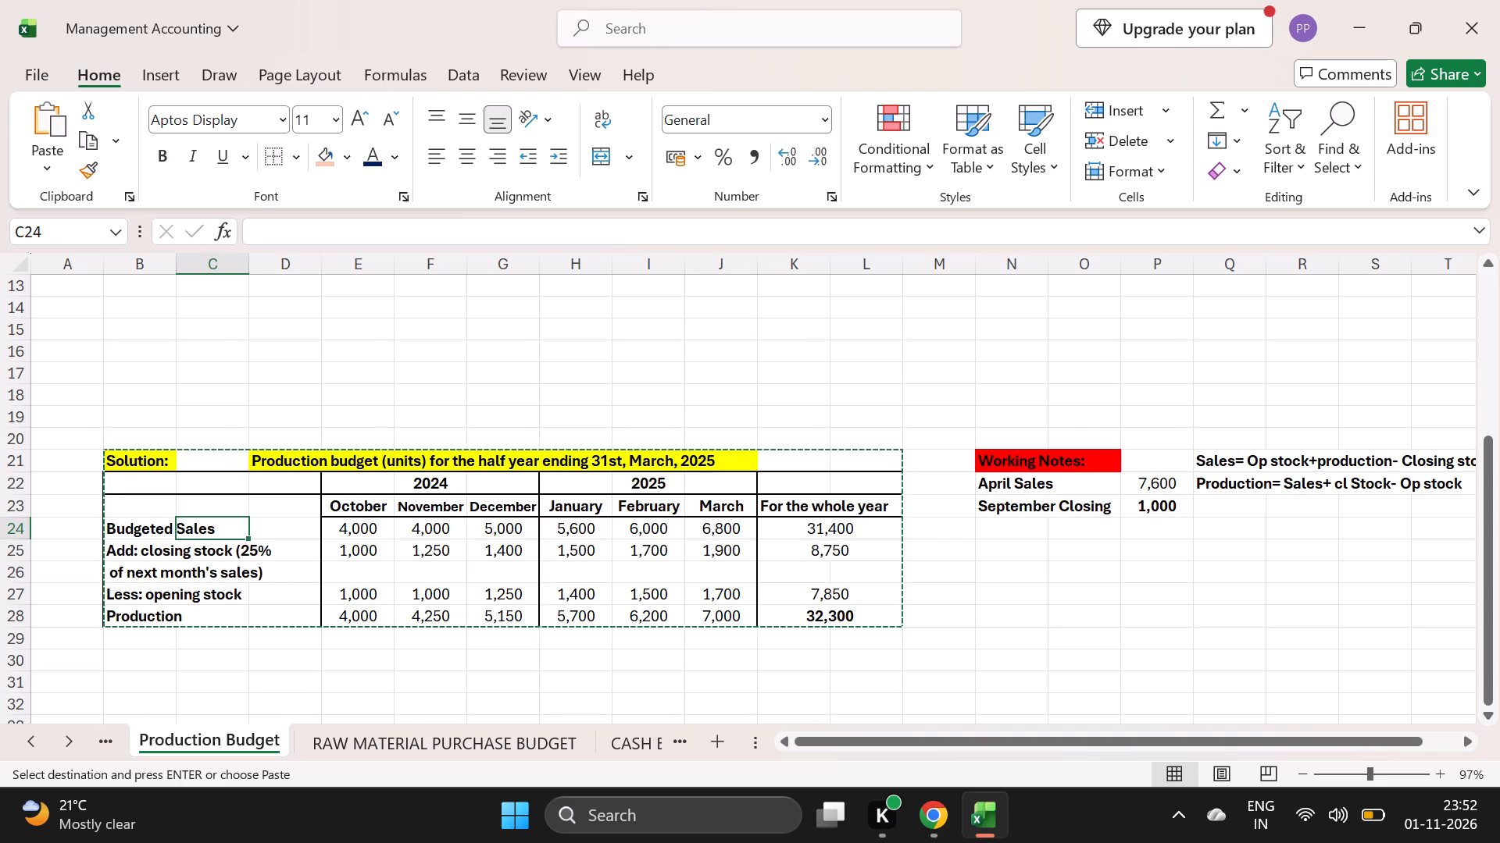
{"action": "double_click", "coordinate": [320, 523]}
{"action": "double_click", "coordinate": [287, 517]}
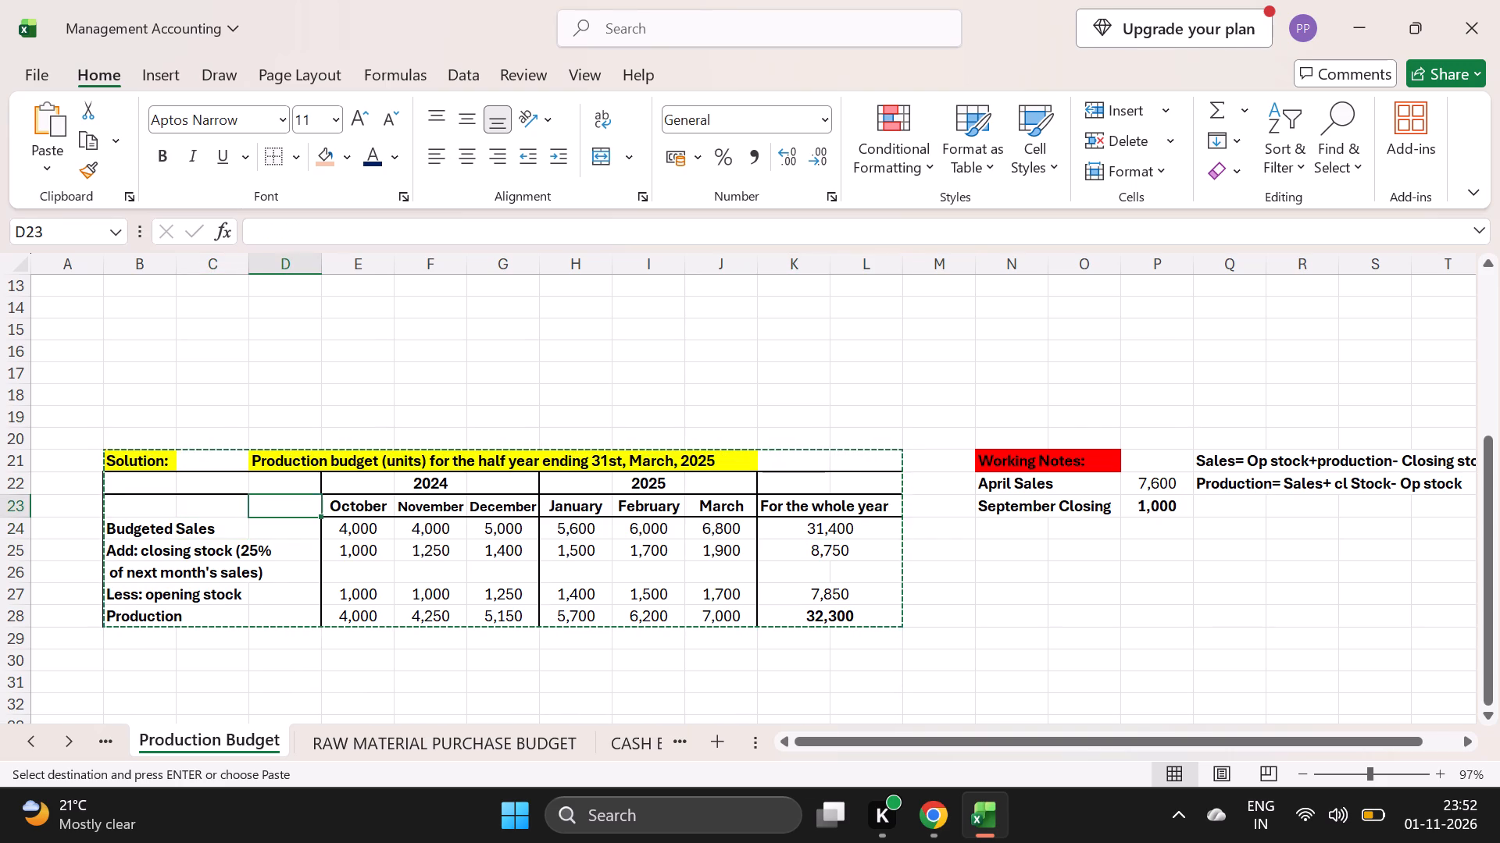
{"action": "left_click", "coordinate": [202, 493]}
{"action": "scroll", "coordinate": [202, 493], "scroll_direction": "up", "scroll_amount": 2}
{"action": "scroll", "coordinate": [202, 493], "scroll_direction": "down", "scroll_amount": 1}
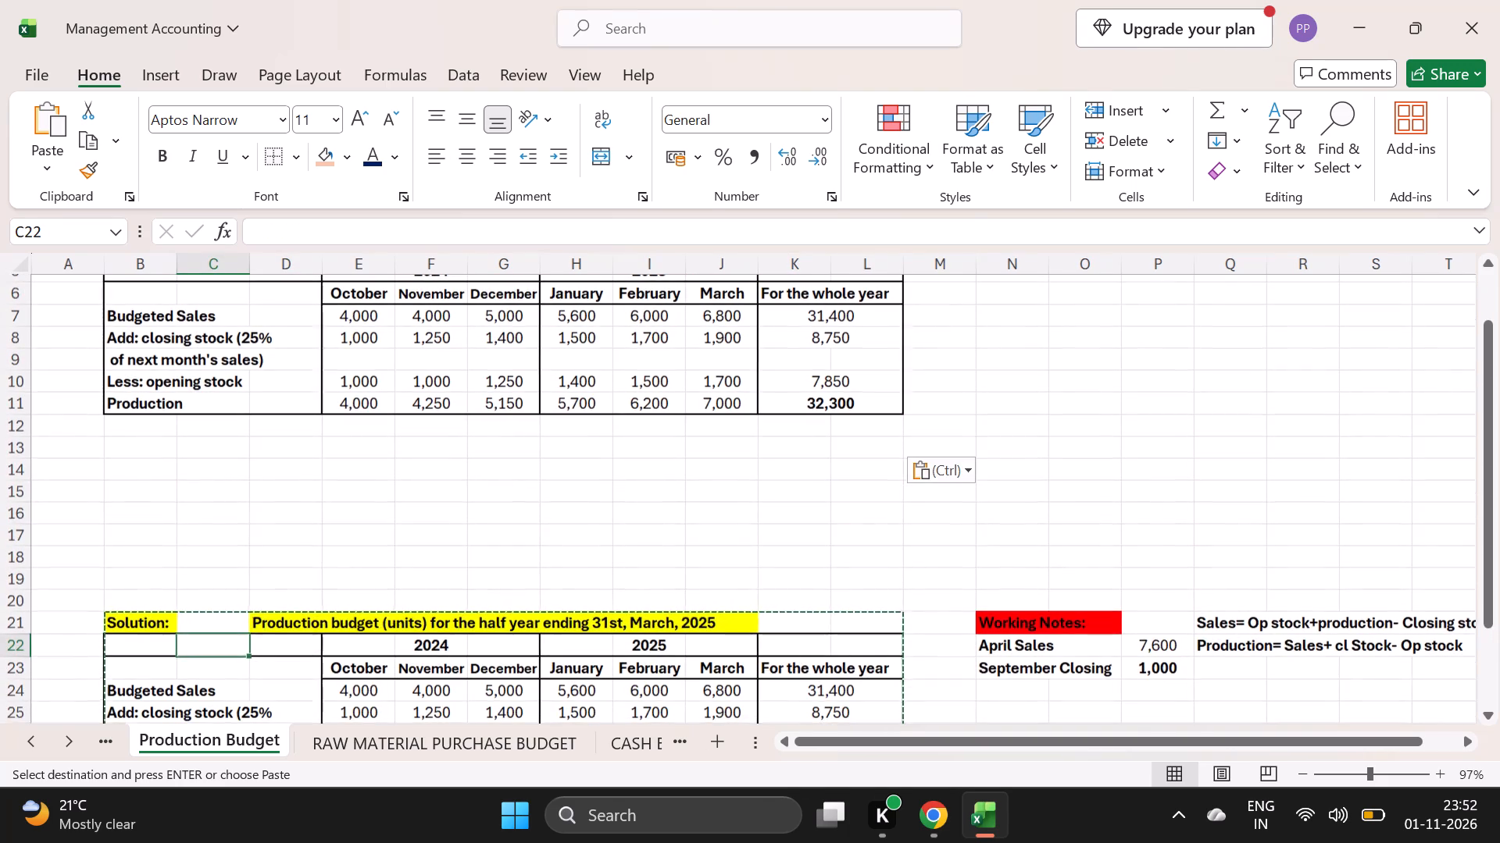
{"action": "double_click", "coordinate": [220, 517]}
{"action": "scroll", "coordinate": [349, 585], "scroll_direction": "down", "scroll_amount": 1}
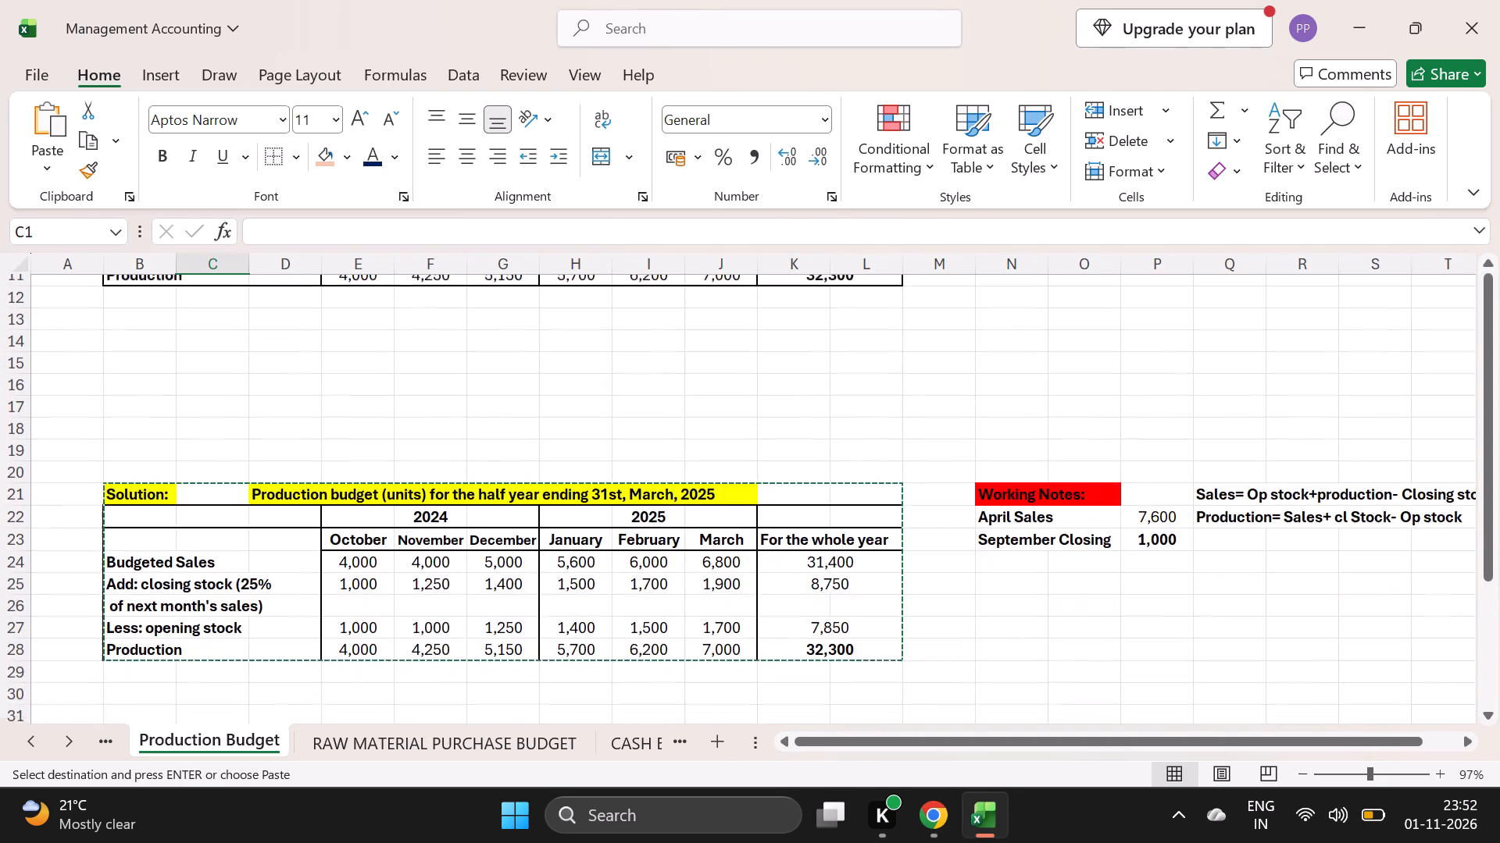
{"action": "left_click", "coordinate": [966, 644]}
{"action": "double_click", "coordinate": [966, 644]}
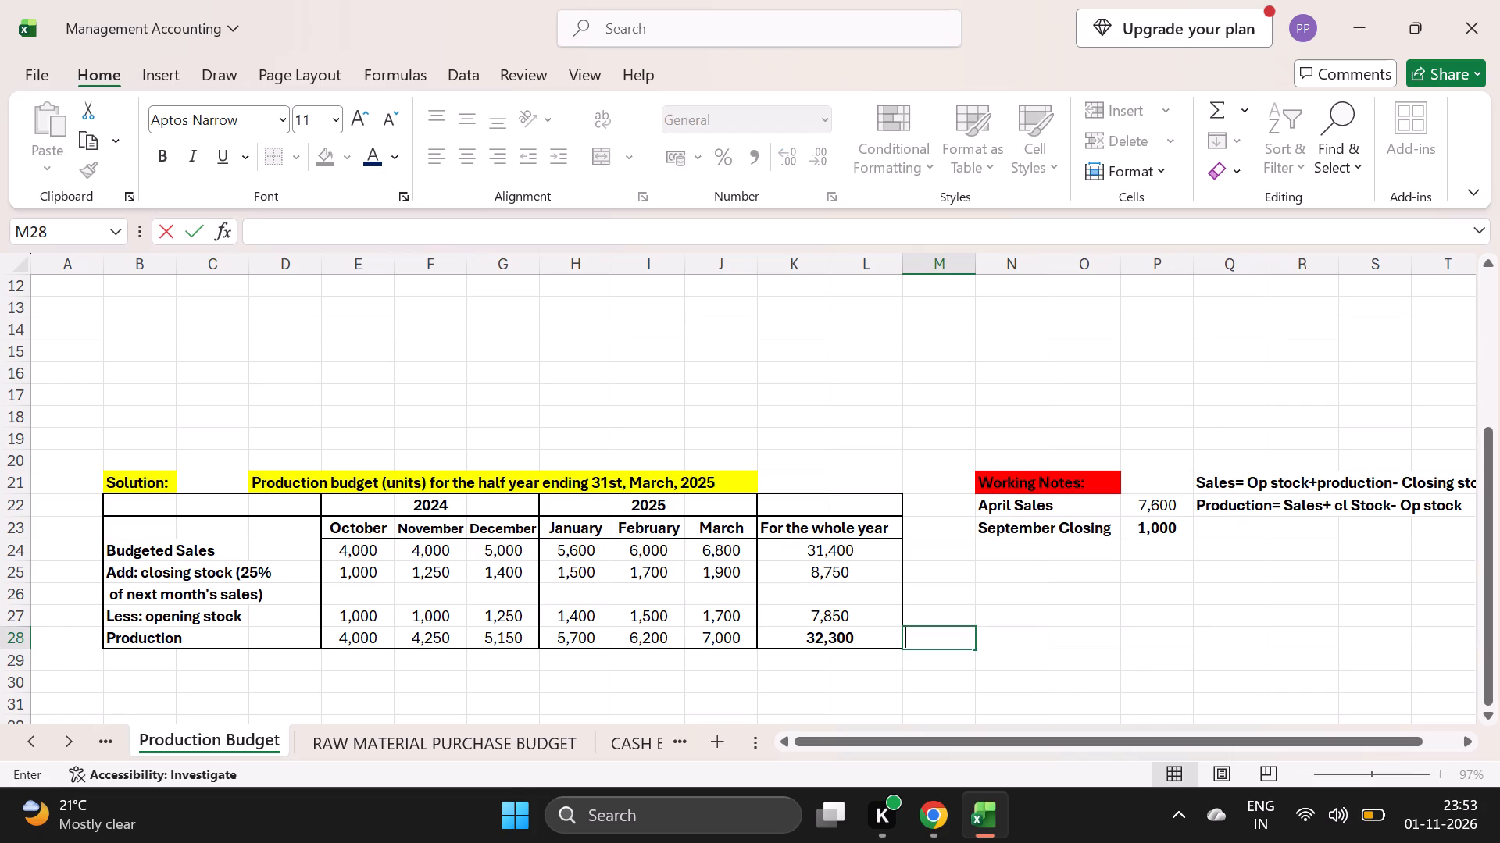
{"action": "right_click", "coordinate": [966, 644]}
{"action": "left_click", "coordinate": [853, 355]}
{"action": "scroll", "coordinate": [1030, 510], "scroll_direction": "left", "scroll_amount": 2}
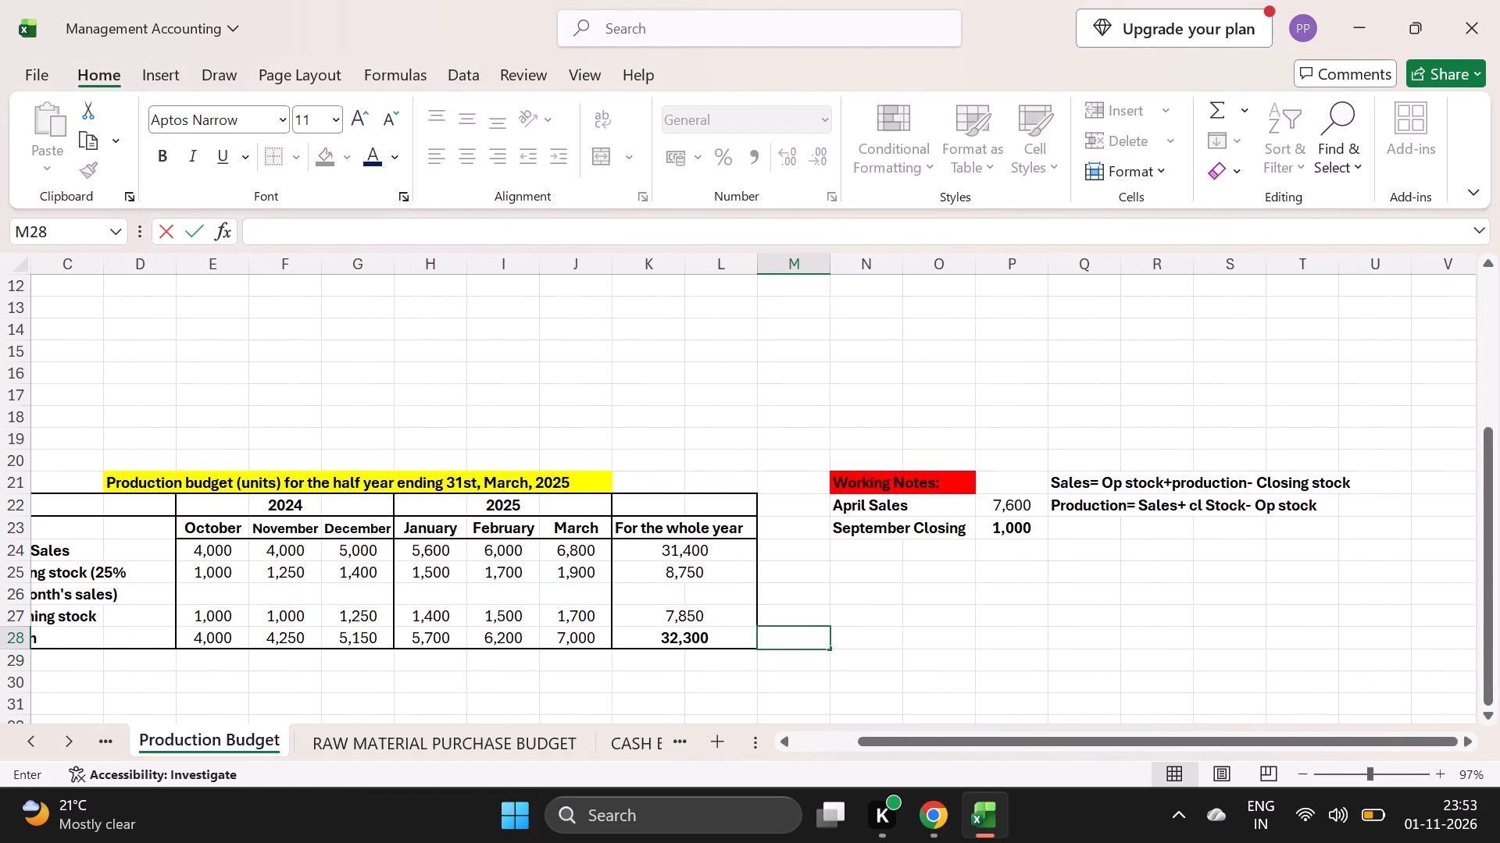
Copy the Working Notes block with its stock formulas from M20:T23 to B13, below the moved production budget table.
{"action": "left_click", "coordinate": [829, 461]}
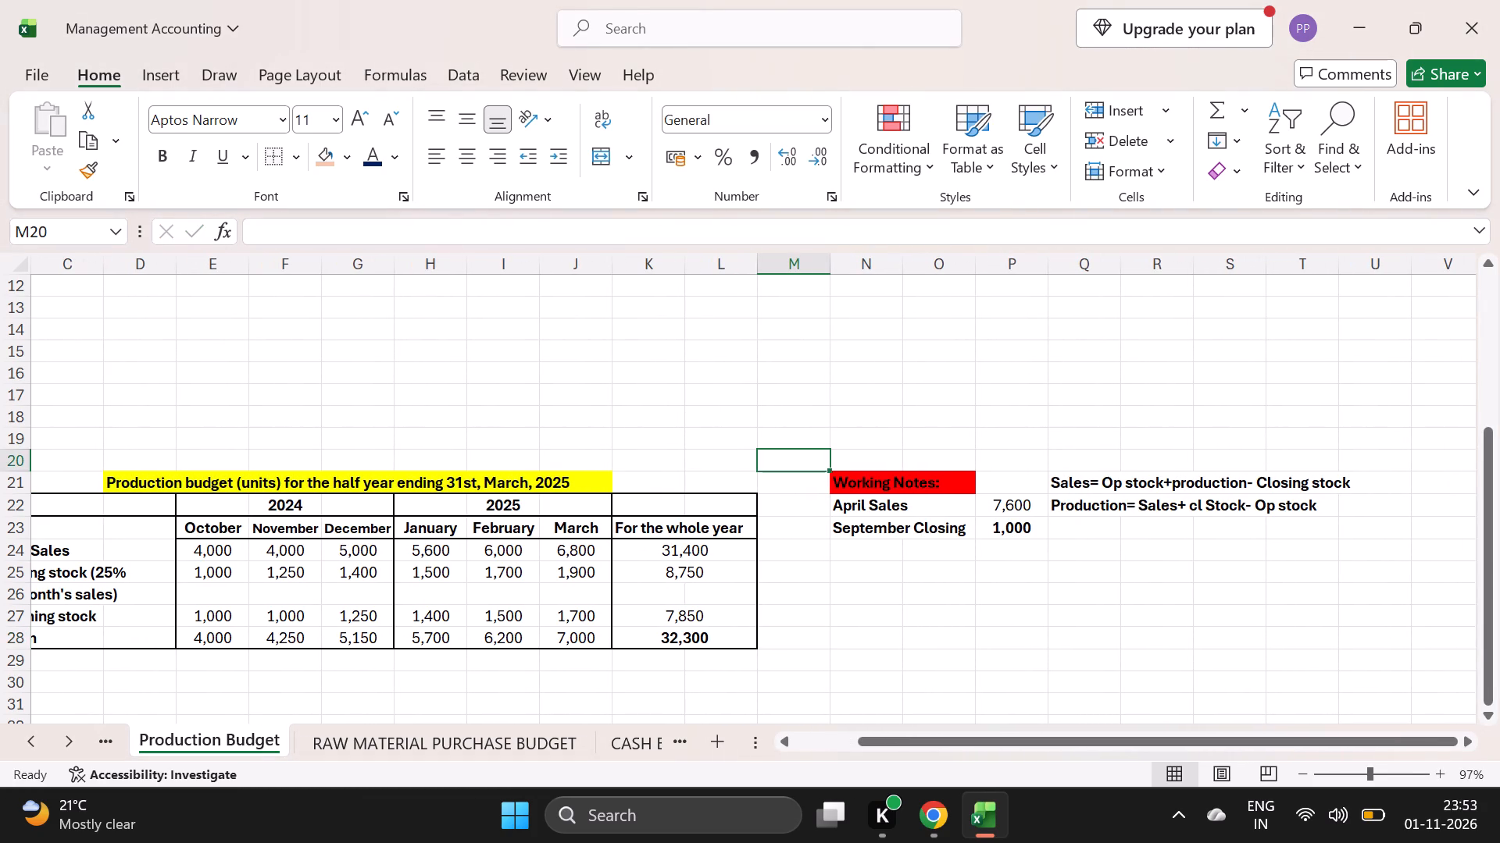
{"action": "left_click", "coordinate": [860, 454]}
{"action": "left_click", "coordinate": [812, 469]}
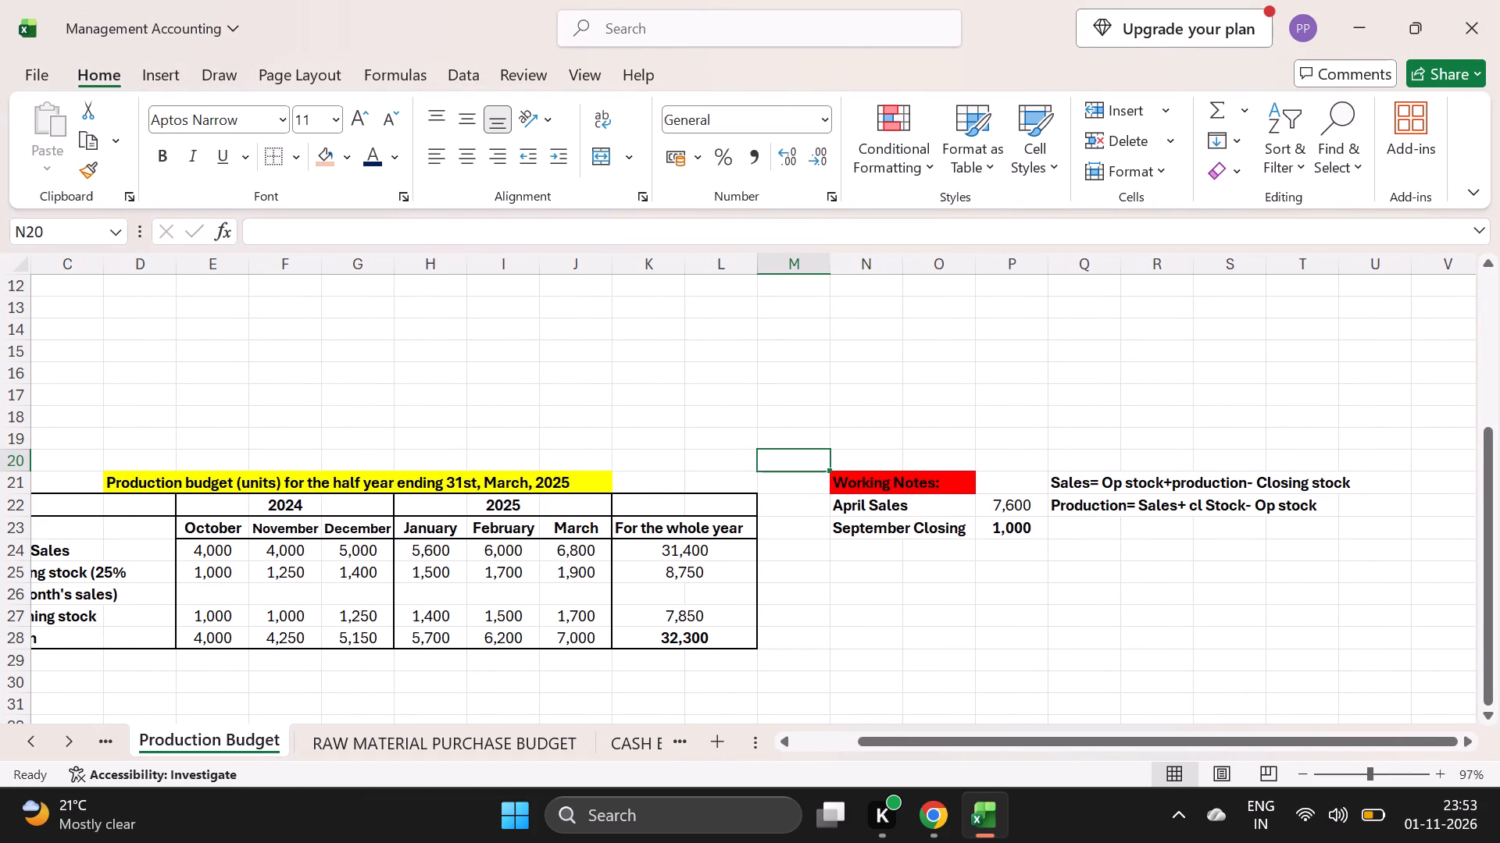
{"action": "left_click", "coordinate": [812, 478]}
{"action": "right_click_drag", "start_coordinate": [812, 478], "coordinate": [844, 493]}
{"action": "left_click", "coordinate": [787, 454]}
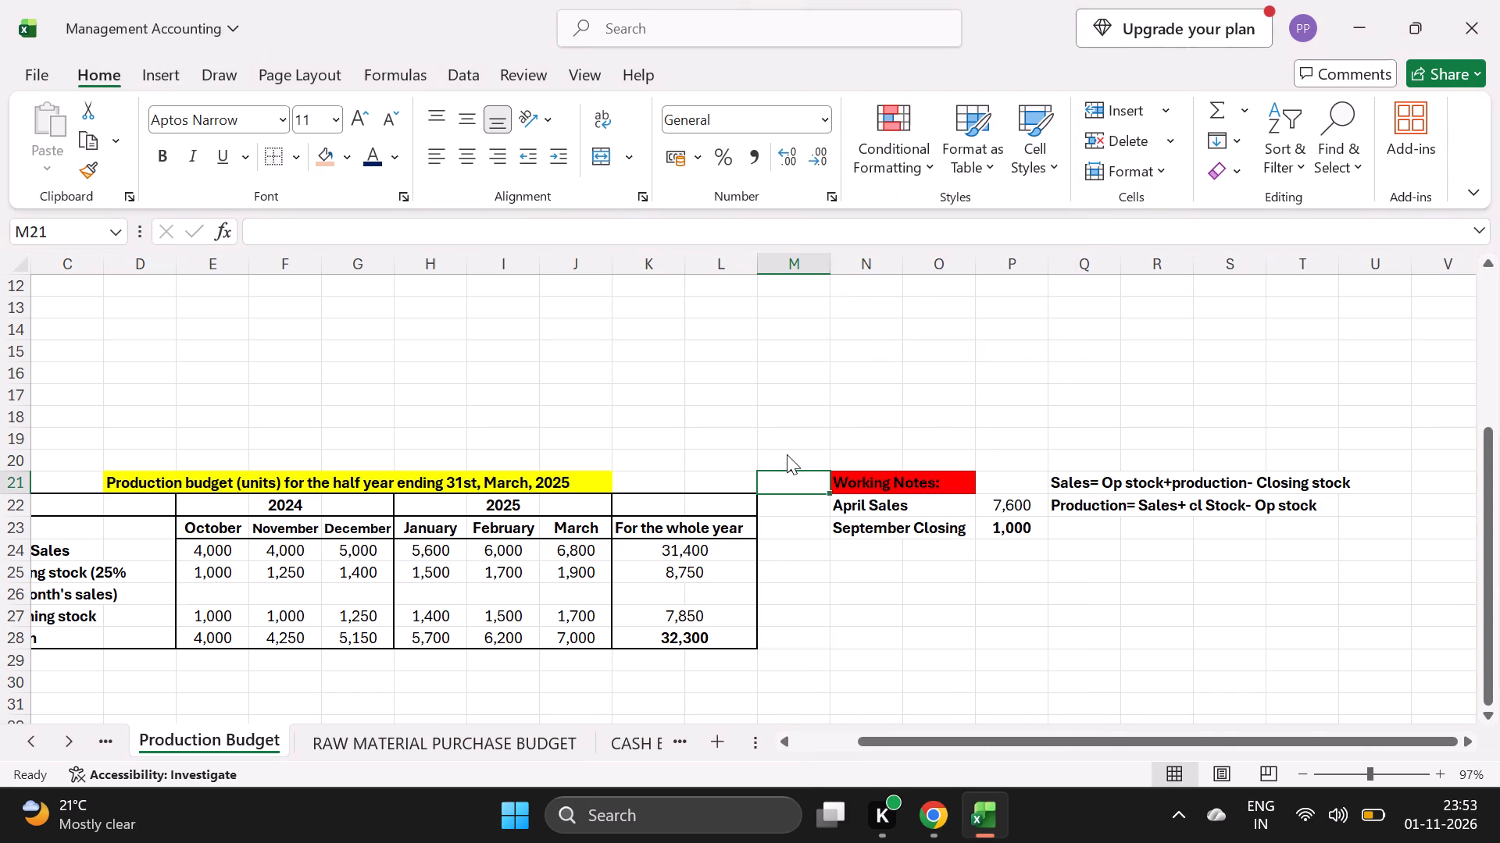
{"action": "left_click_drag", "start_coordinate": [787, 454], "coordinate": [1186, 527]}
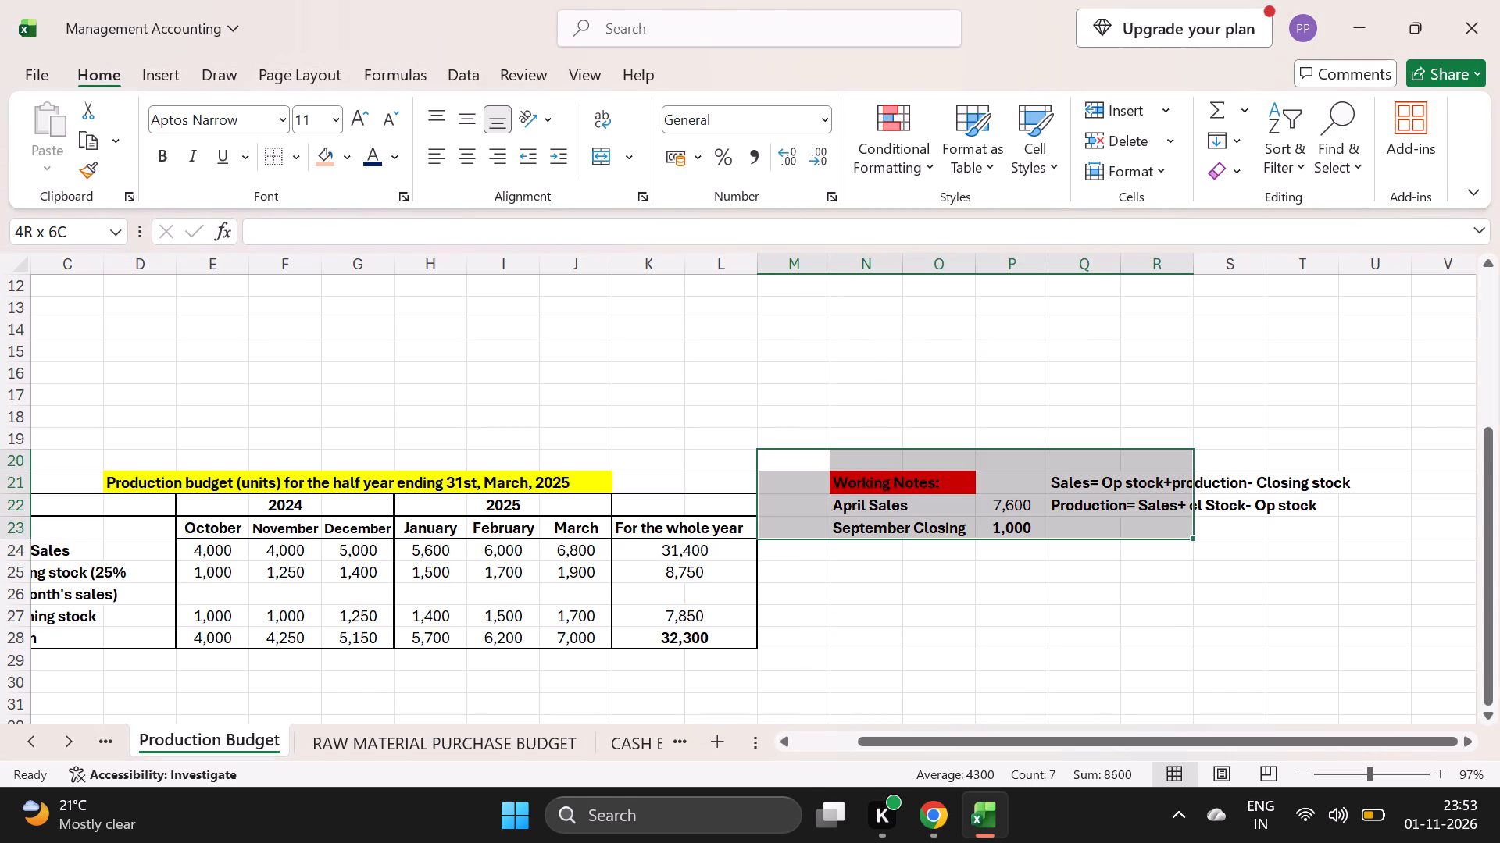
{"action": "left_click_drag", "start_coordinate": [1186, 527], "coordinate": [1325, 537]}
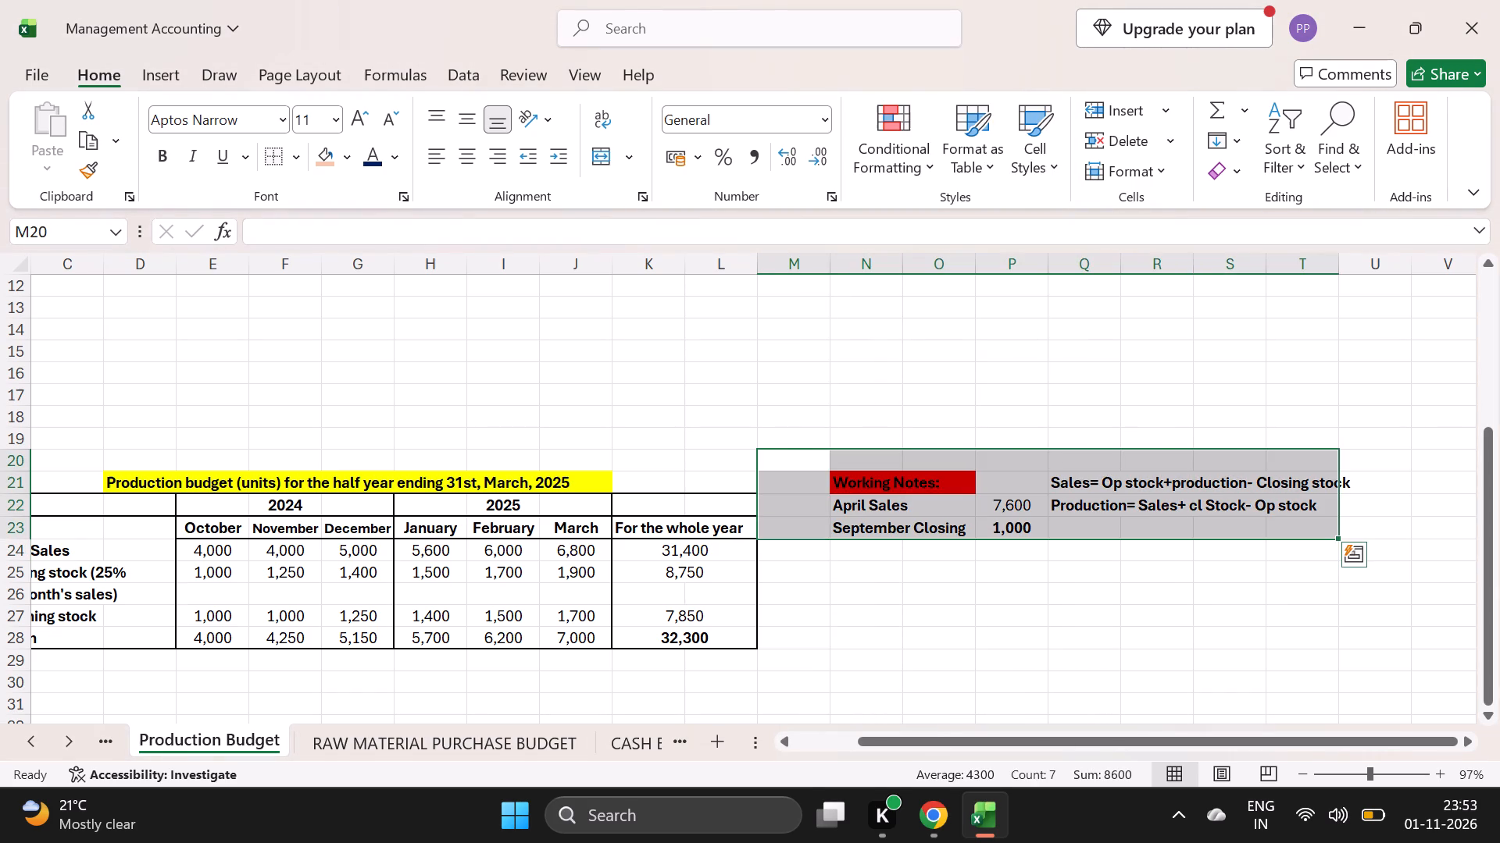
{"action": "key", "text": "ctrl+c"}
{"action": "scroll", "coordinate": [672, 405], "scroll_direction": "right", "scroll_amount": 2}
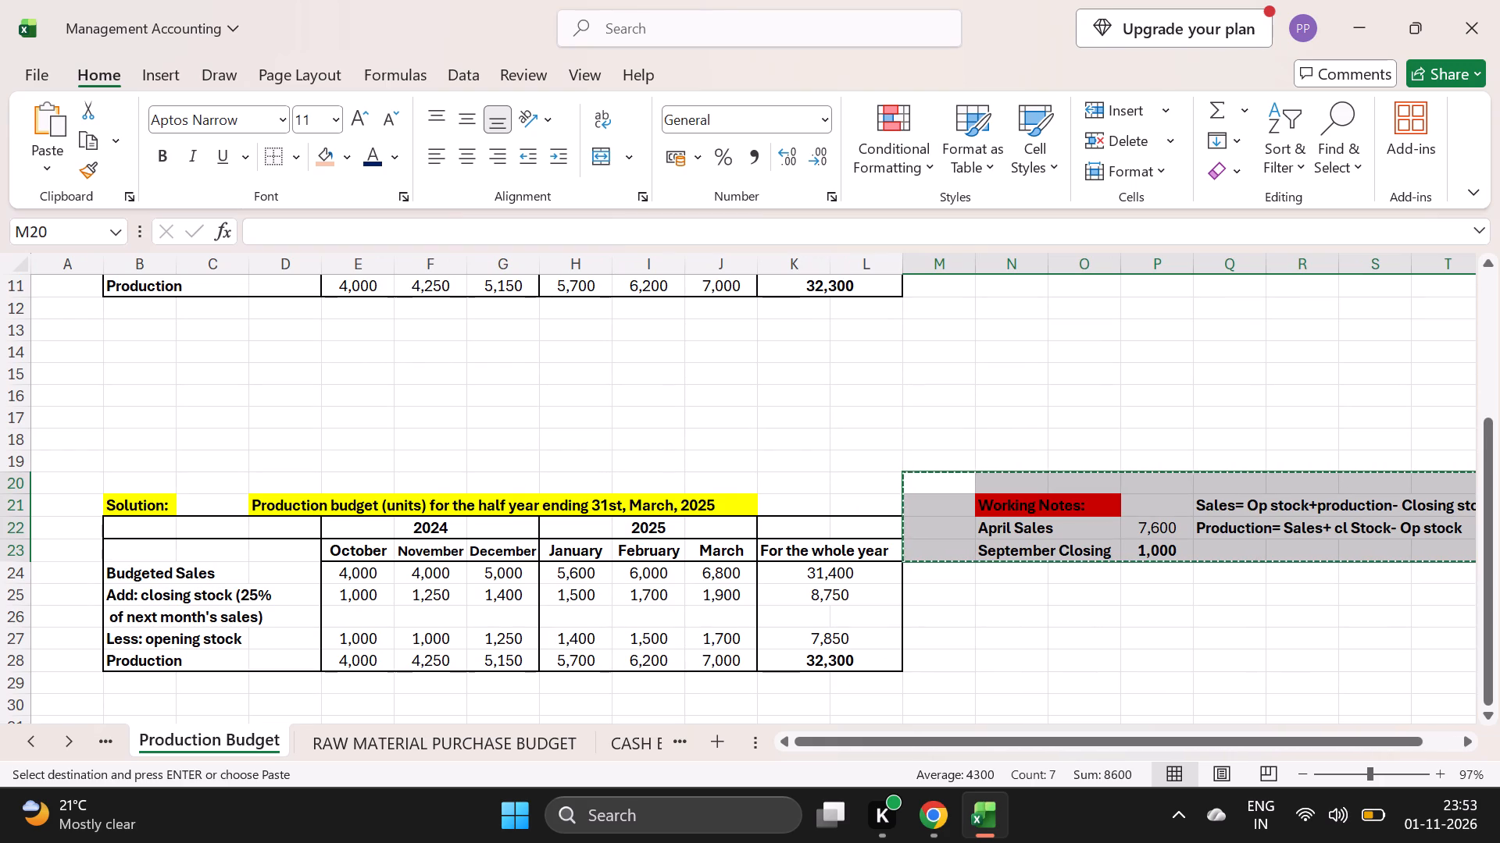
{"action": "left_click_drag", "start_coordinate": [149, 326], "coordinate": [420, 396]}
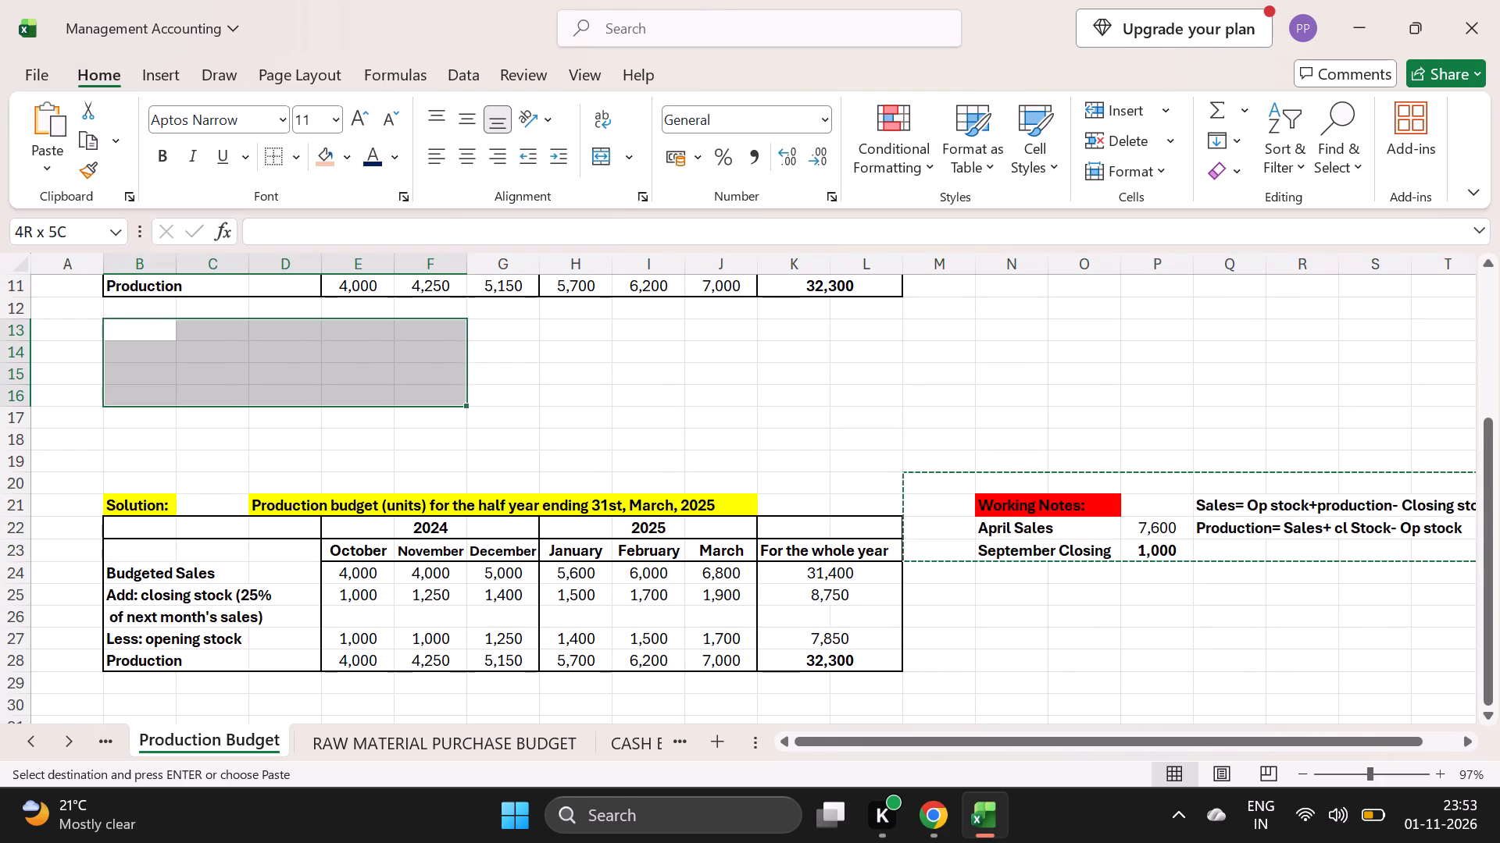
{"action": "left_click_drag", "start_coordinate": [420, 396], "coordinate": [852, 412]}
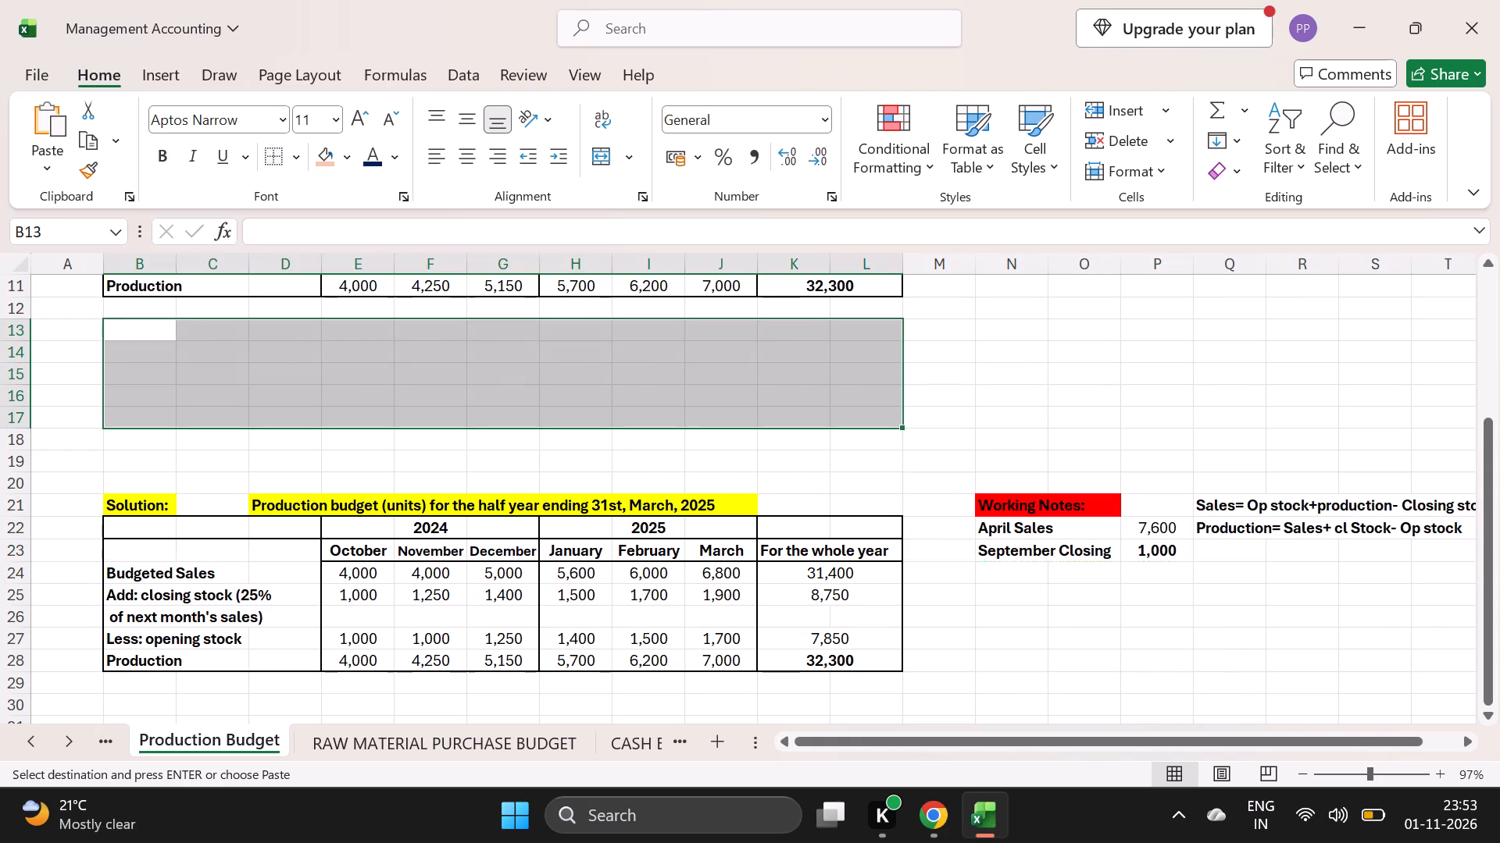
{"action": "key", "text": "ctrl+v"}
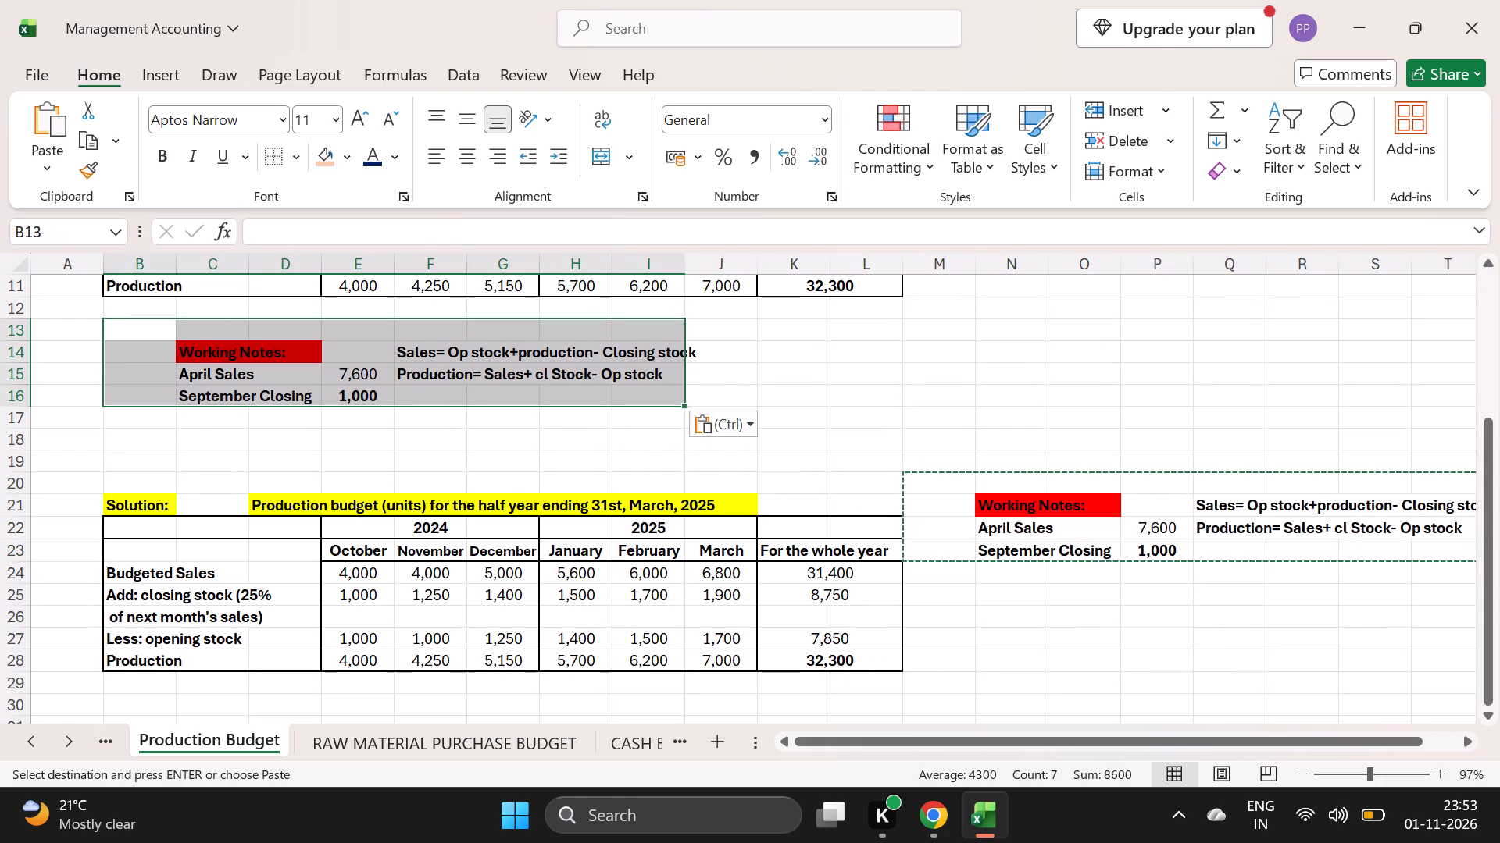
{"action": "left_click", "coordinate": [1192, 517]}
{"action": "scroll", "coordinate": [549, 476], "scroll_direction": "up", "scroll_amount": 1}
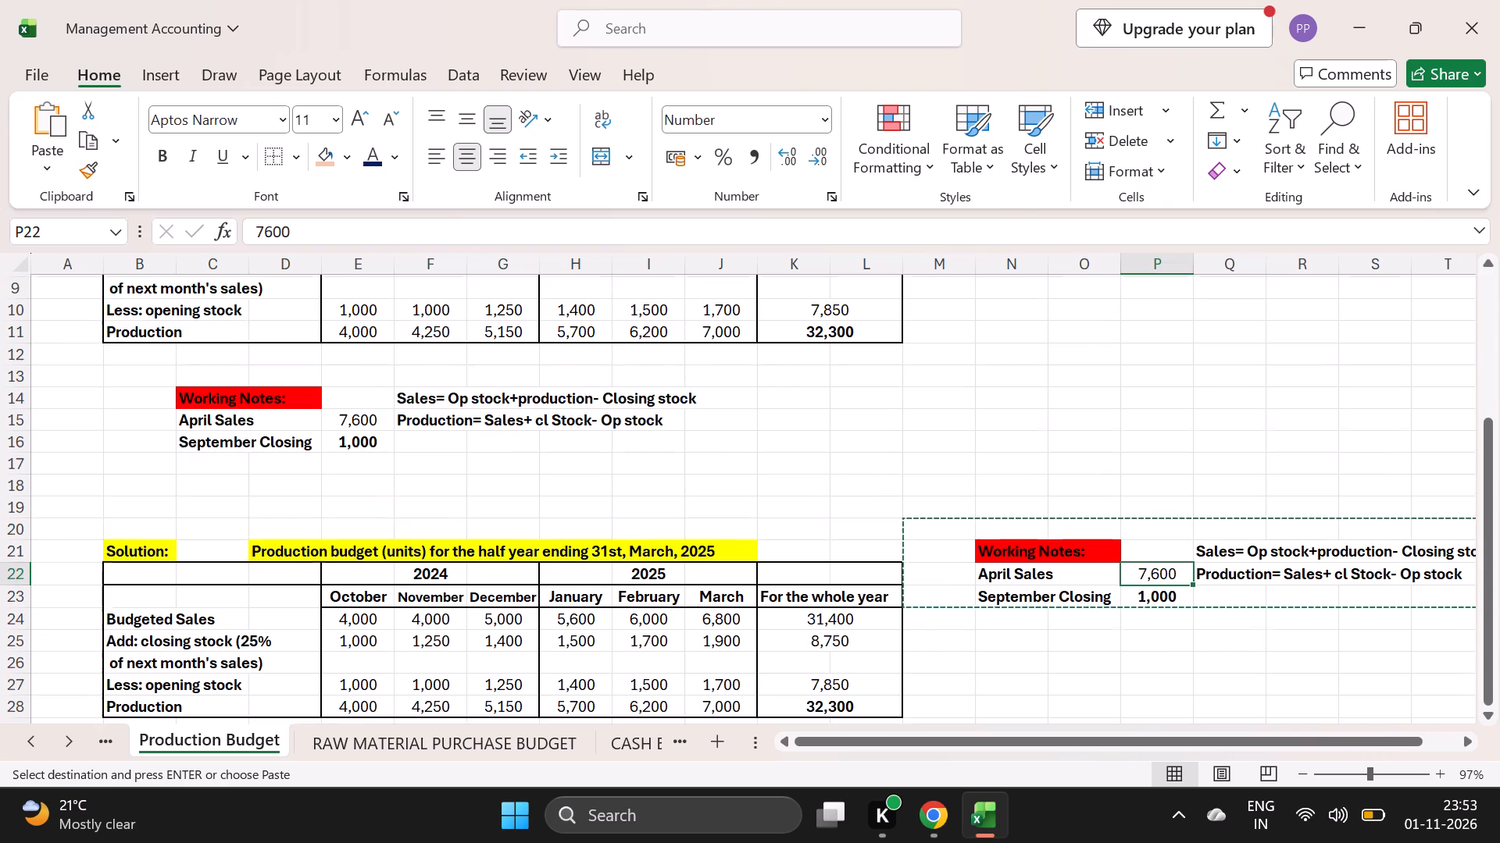
{"action": "scroll", "coordinate": [549, 476], "scroll_direction": "up", "scroll_amount": 1}
{"action": "left_click", "coordinate": [203, 504]}
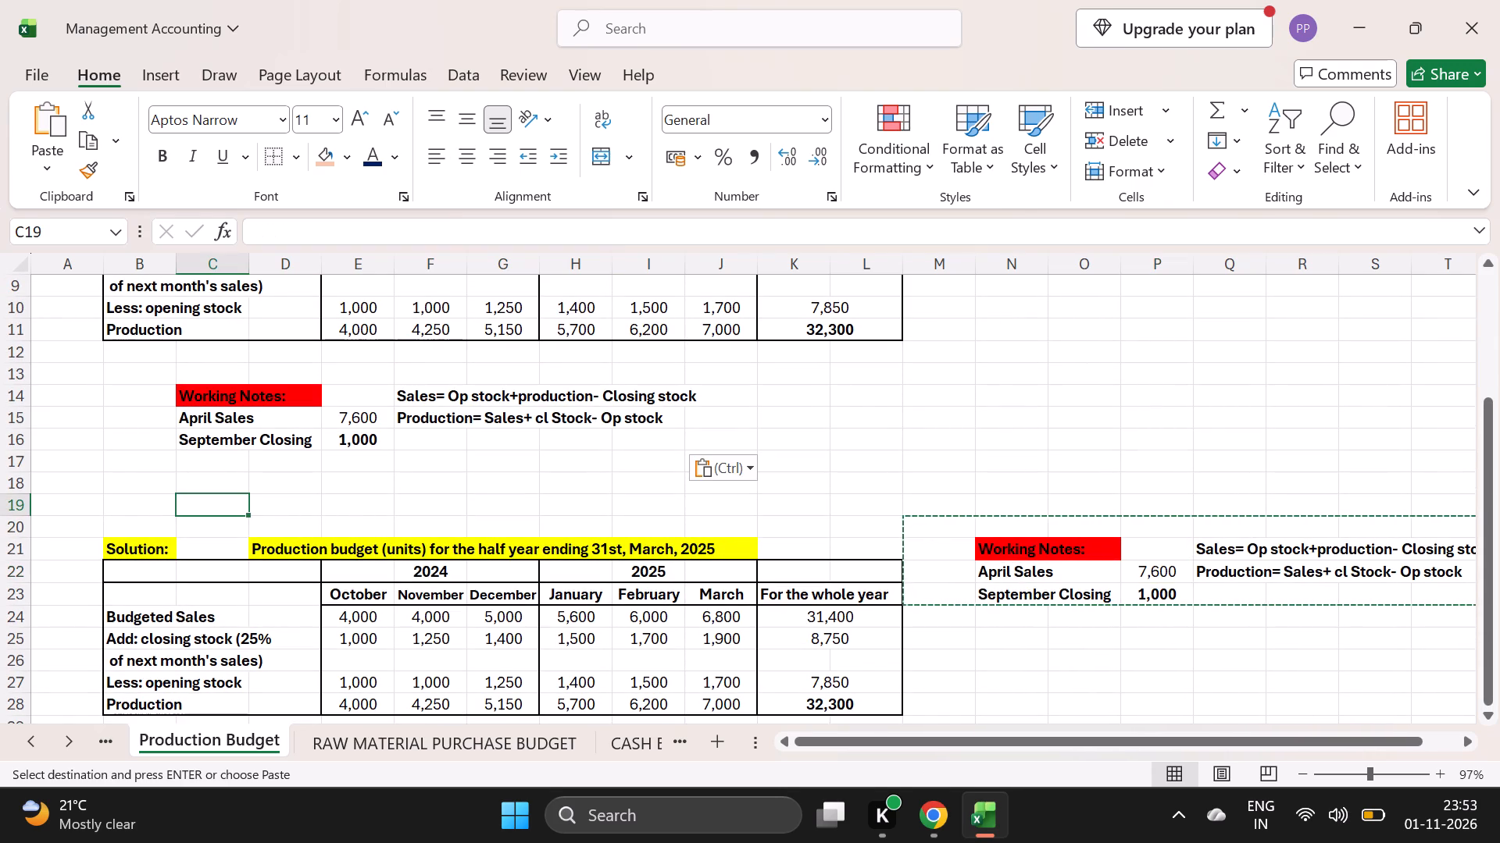
{"action": "double_click", "coordinate": [996, 574]}
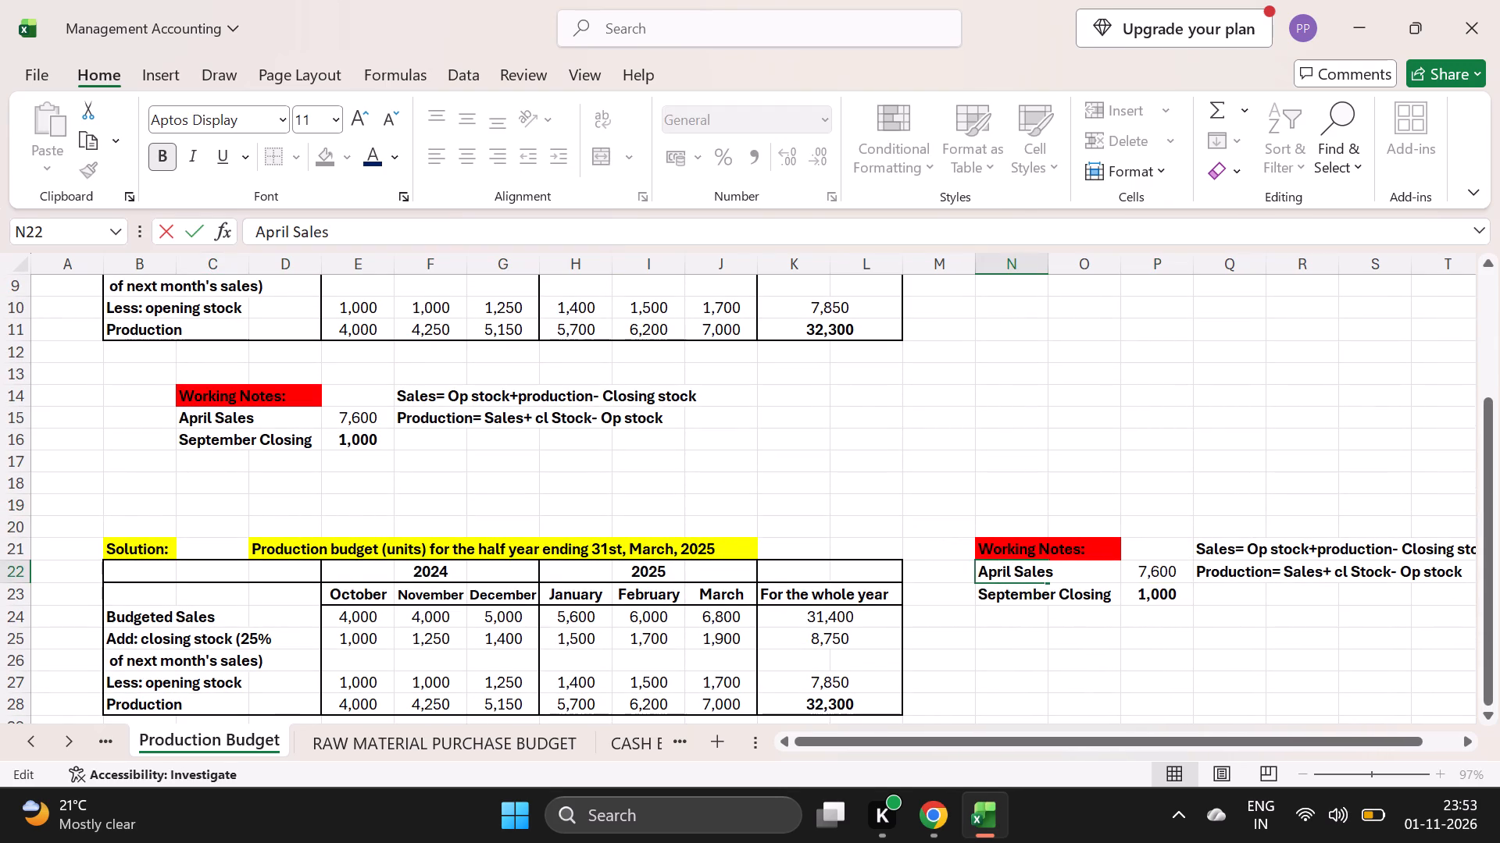
Clear the contents and all borders of the original production budget table in B21:L28.
{"action": "scroll", "coordinate": [894, 569], "scroll_direction": "down", "scroll_amount": 1}
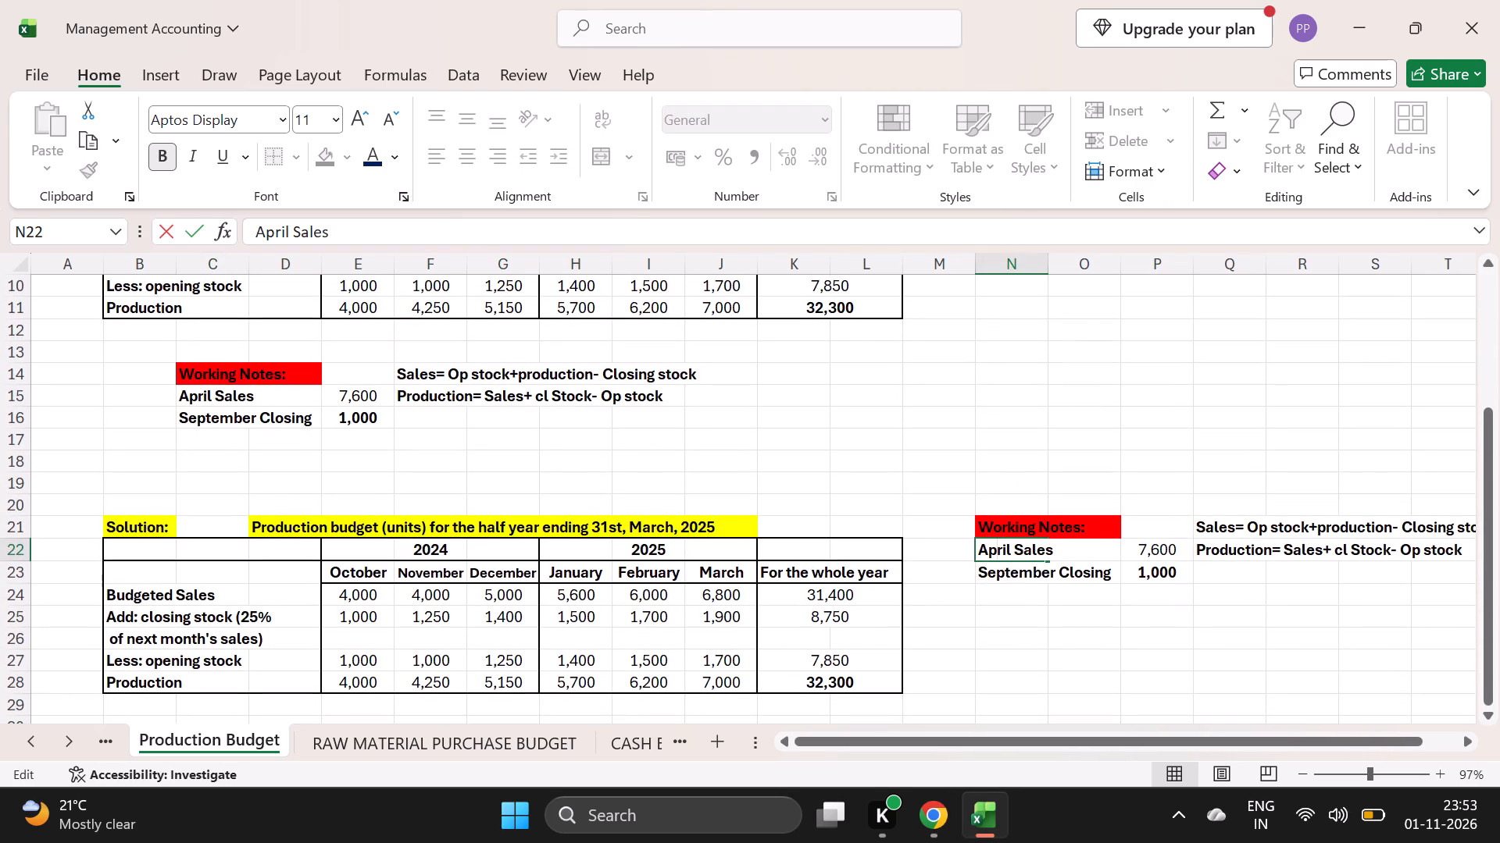
{"action": "left_click_drag", "start_coordinate": [123, 518], "coordinate": [741, 676]}
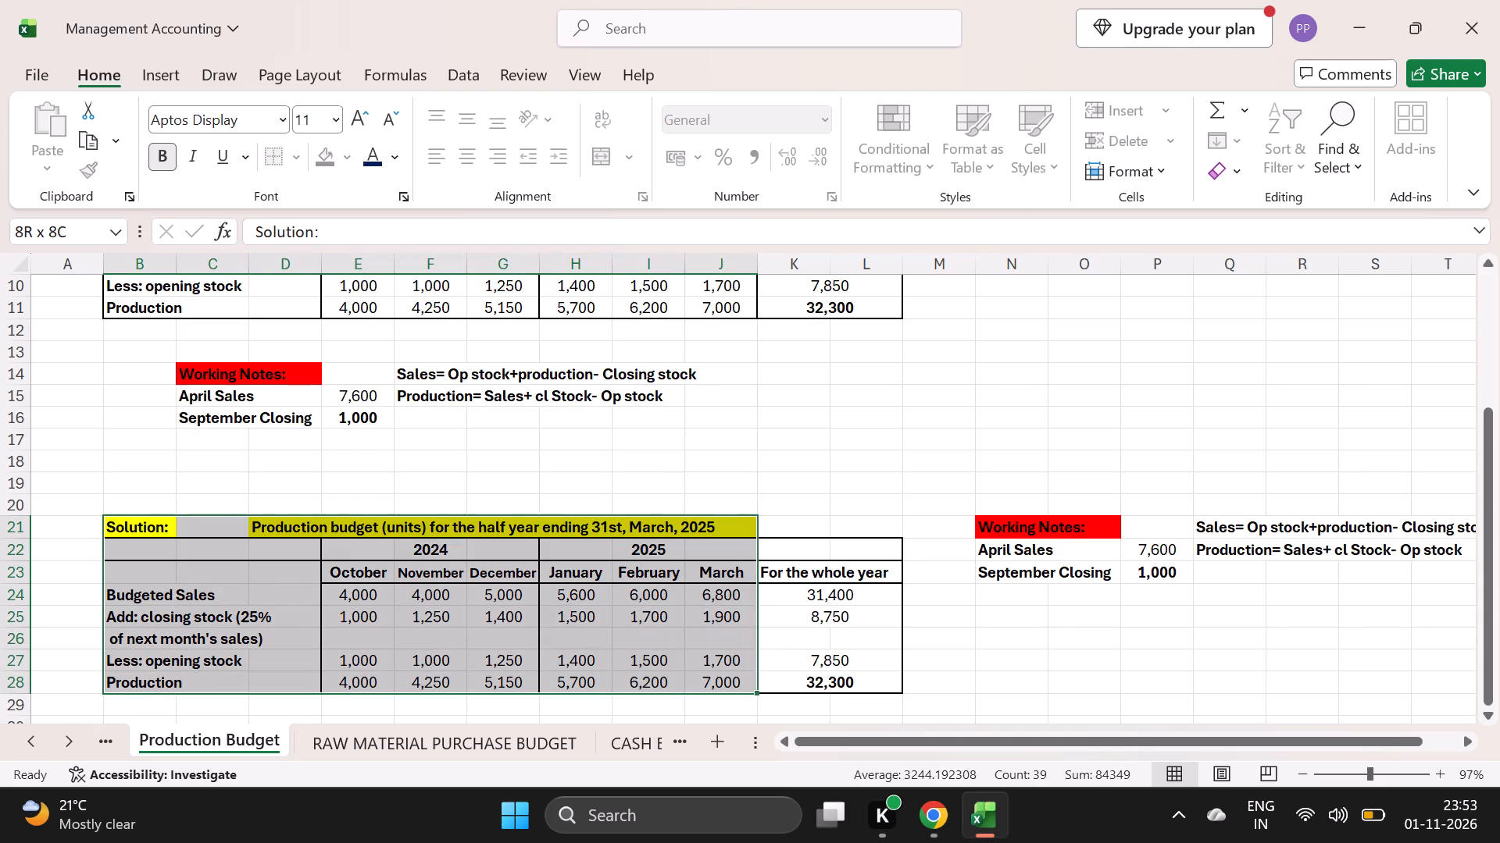
{"action": "left_click_drag", "start_coordinate": [741, 676], "coordinate": [838, 679]}
{"action": "key", "text": "ctrl+Delete"}
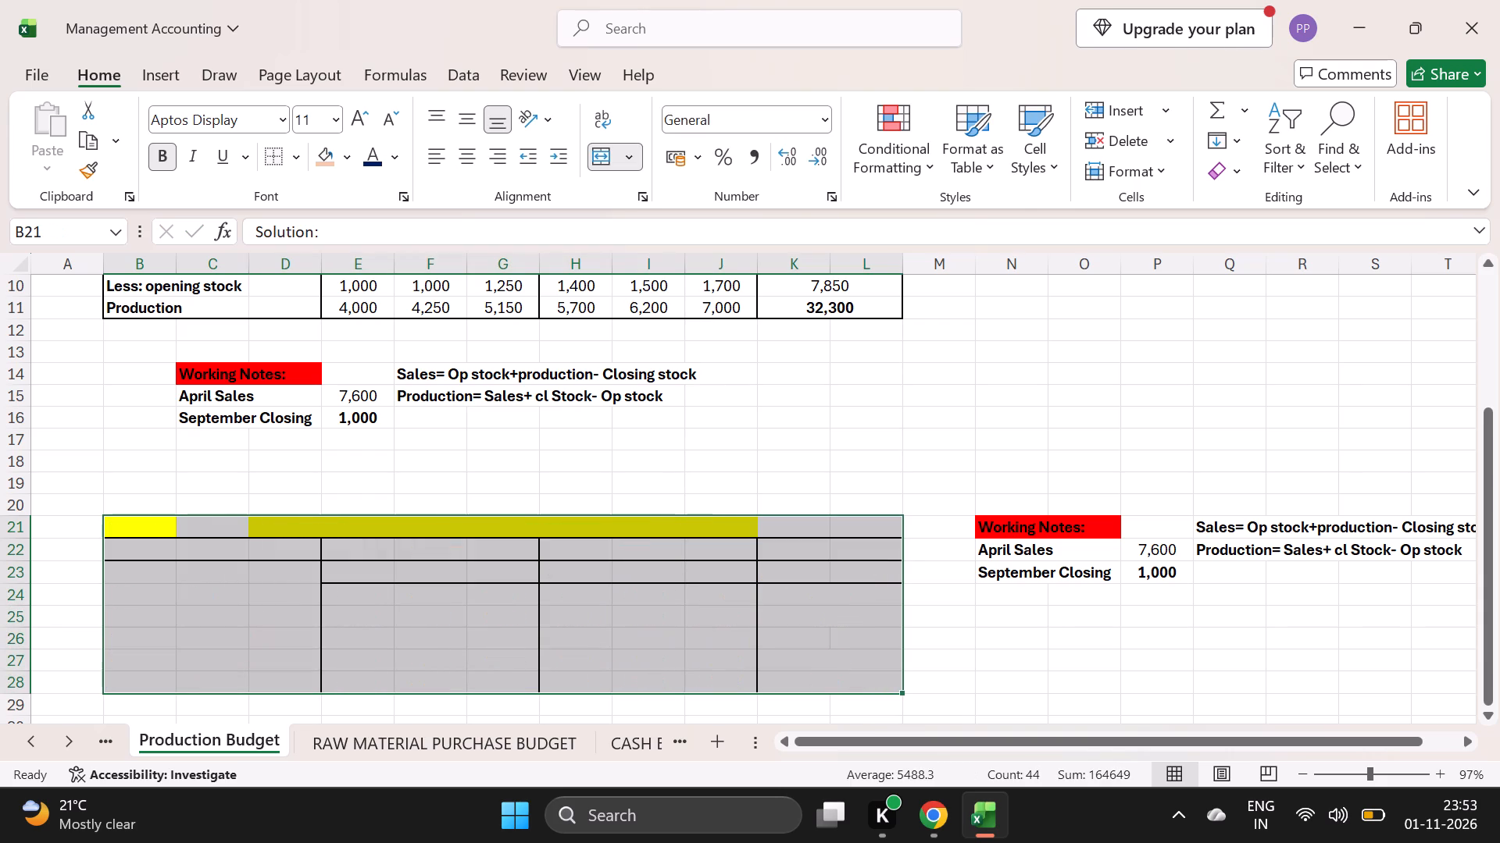
{"action": "left_click", "coordinate": [291, 154]}
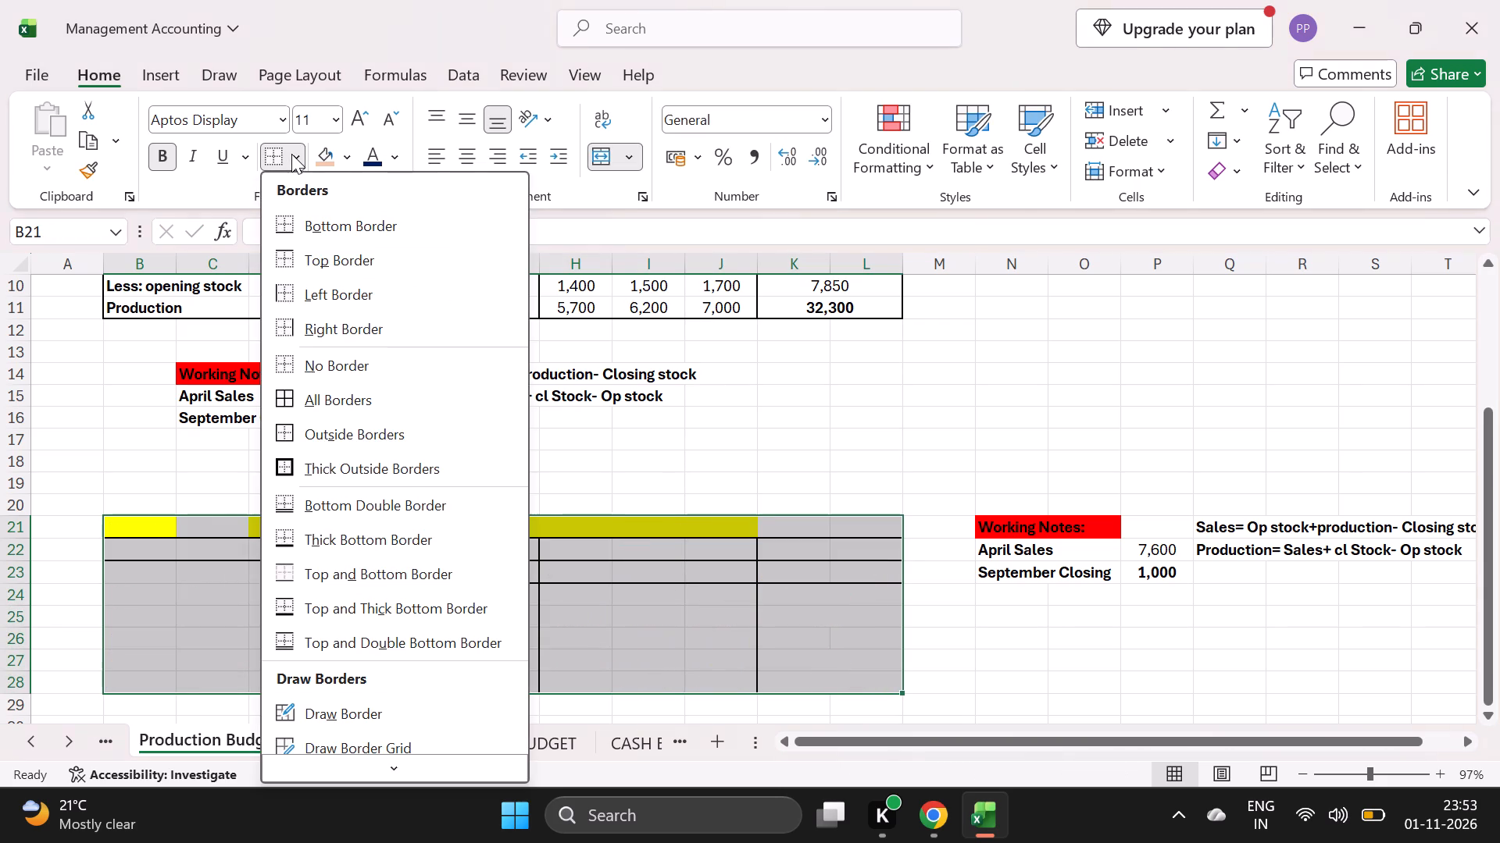
{"action": "left_click", "coordinate": [356, 369]}
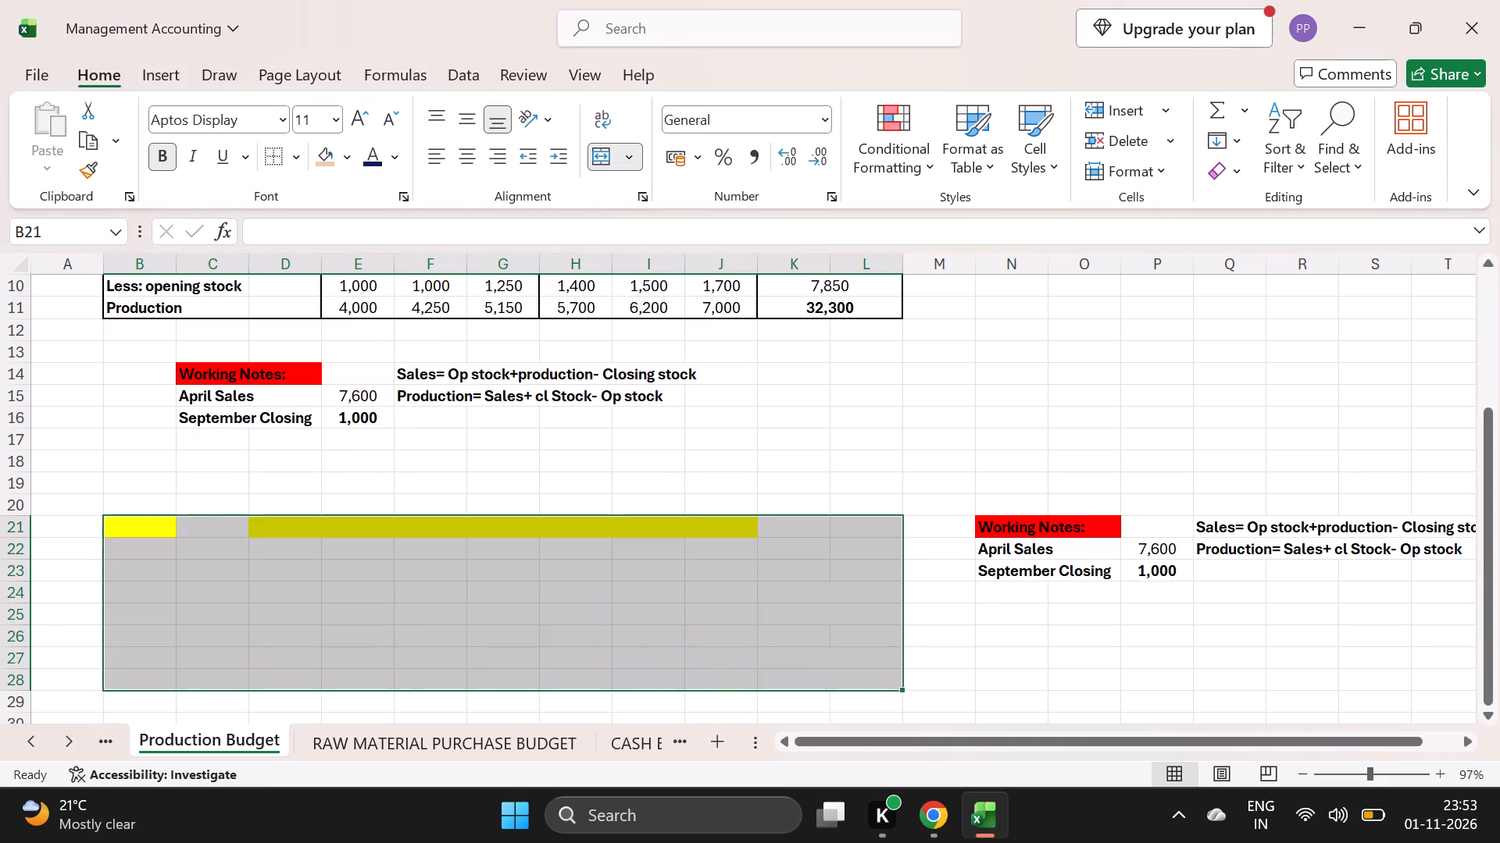
Replace the leftover yellow highlighting in row 21, from column A to J, with white fill.
{"action": "left_click", "coordinate": [372, 533]}
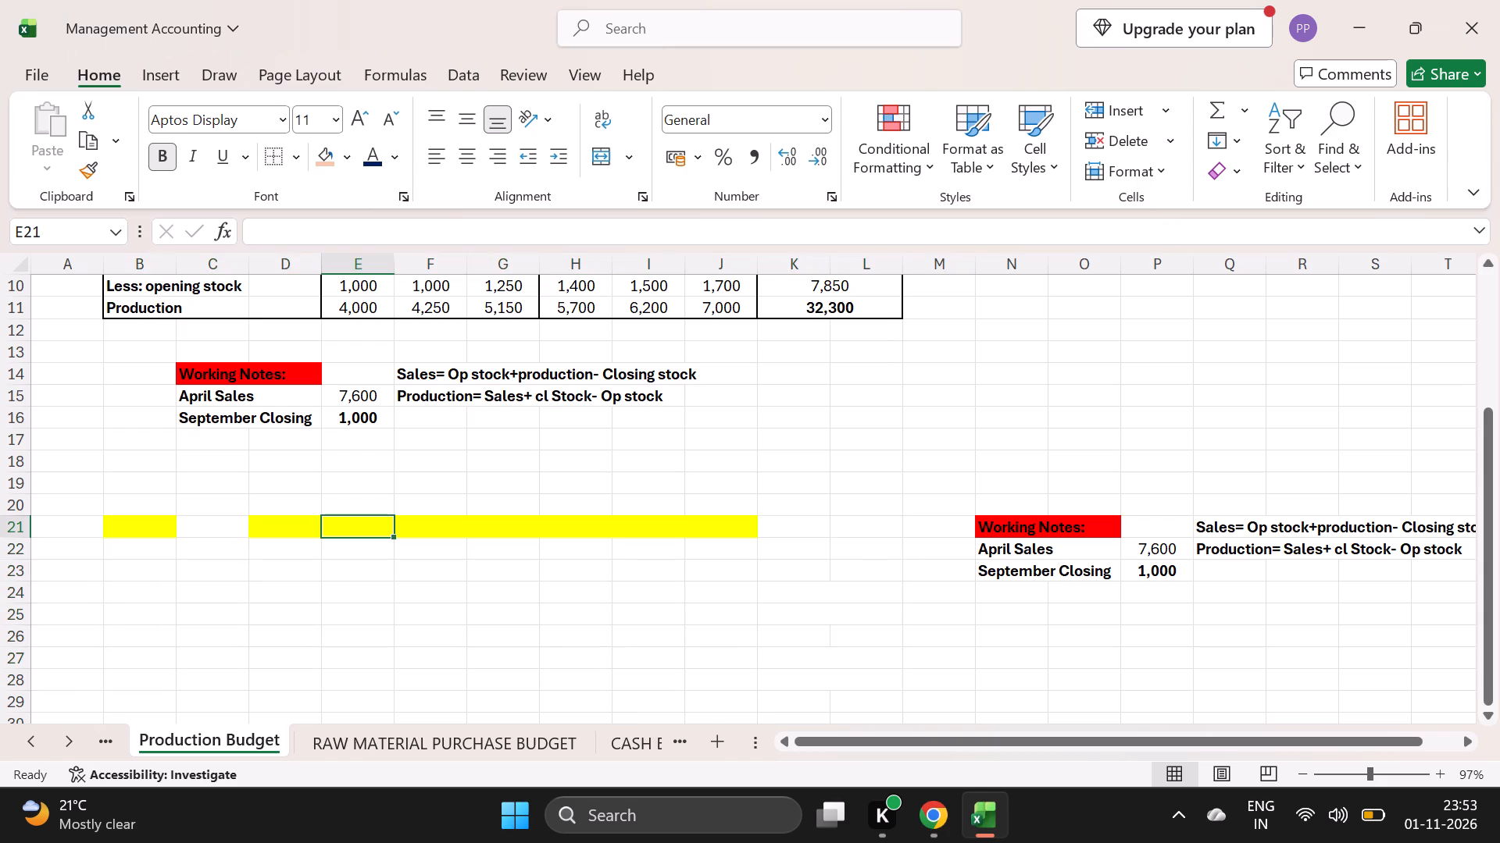
{"action": "left_click", "coordinate": [305, 534]}
{"action": "left_click", "coordinate": [305, 534]}
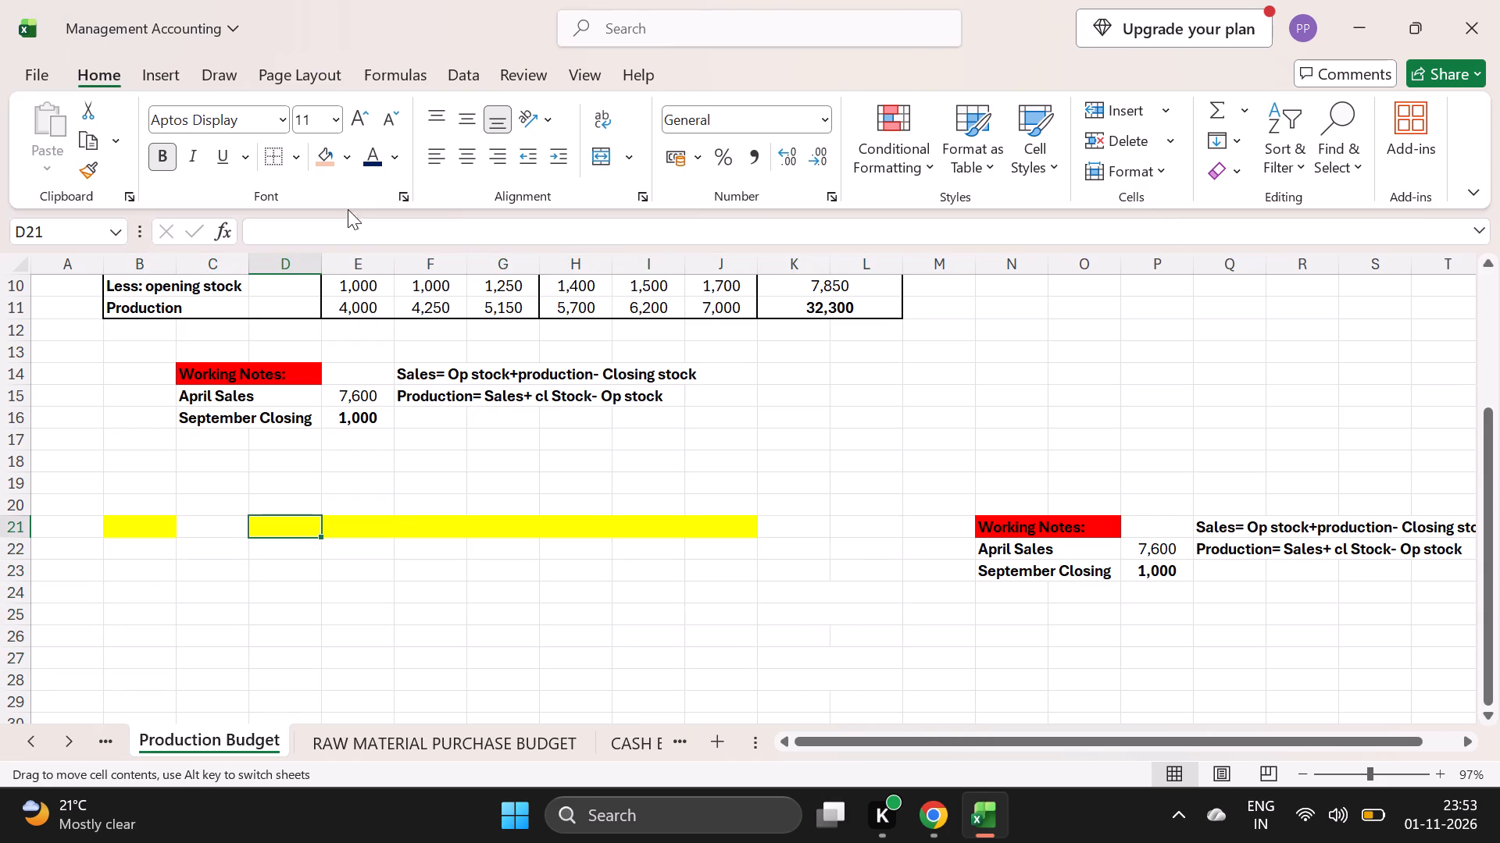
{"action": "left_click", "coordinate": [340, 158]}
{"action": "left_click", "coordinate": [334, 277]}
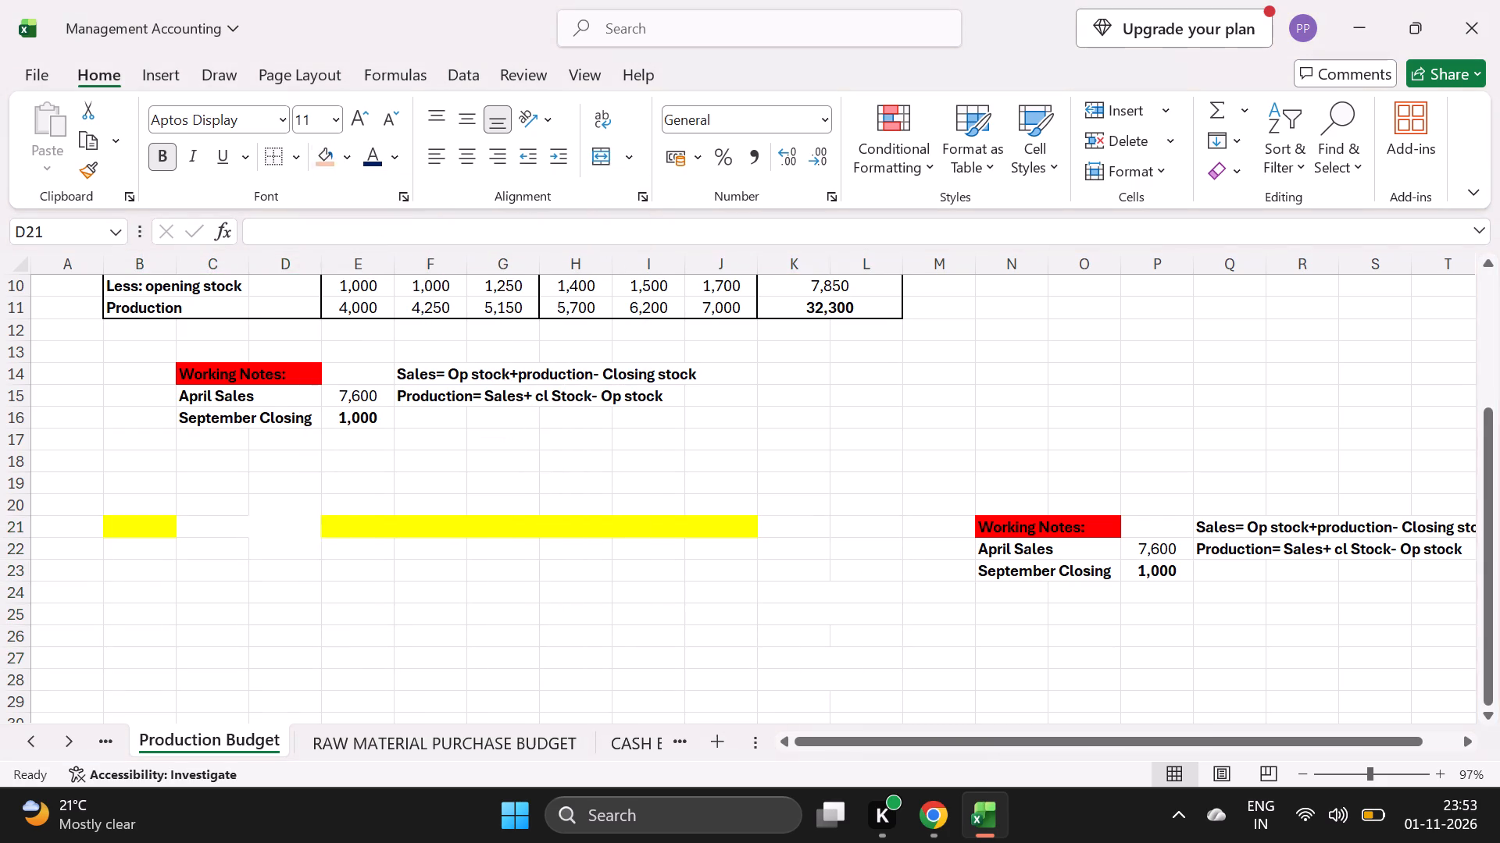
{"action": "left_click", "coordinate": [145, 524]}
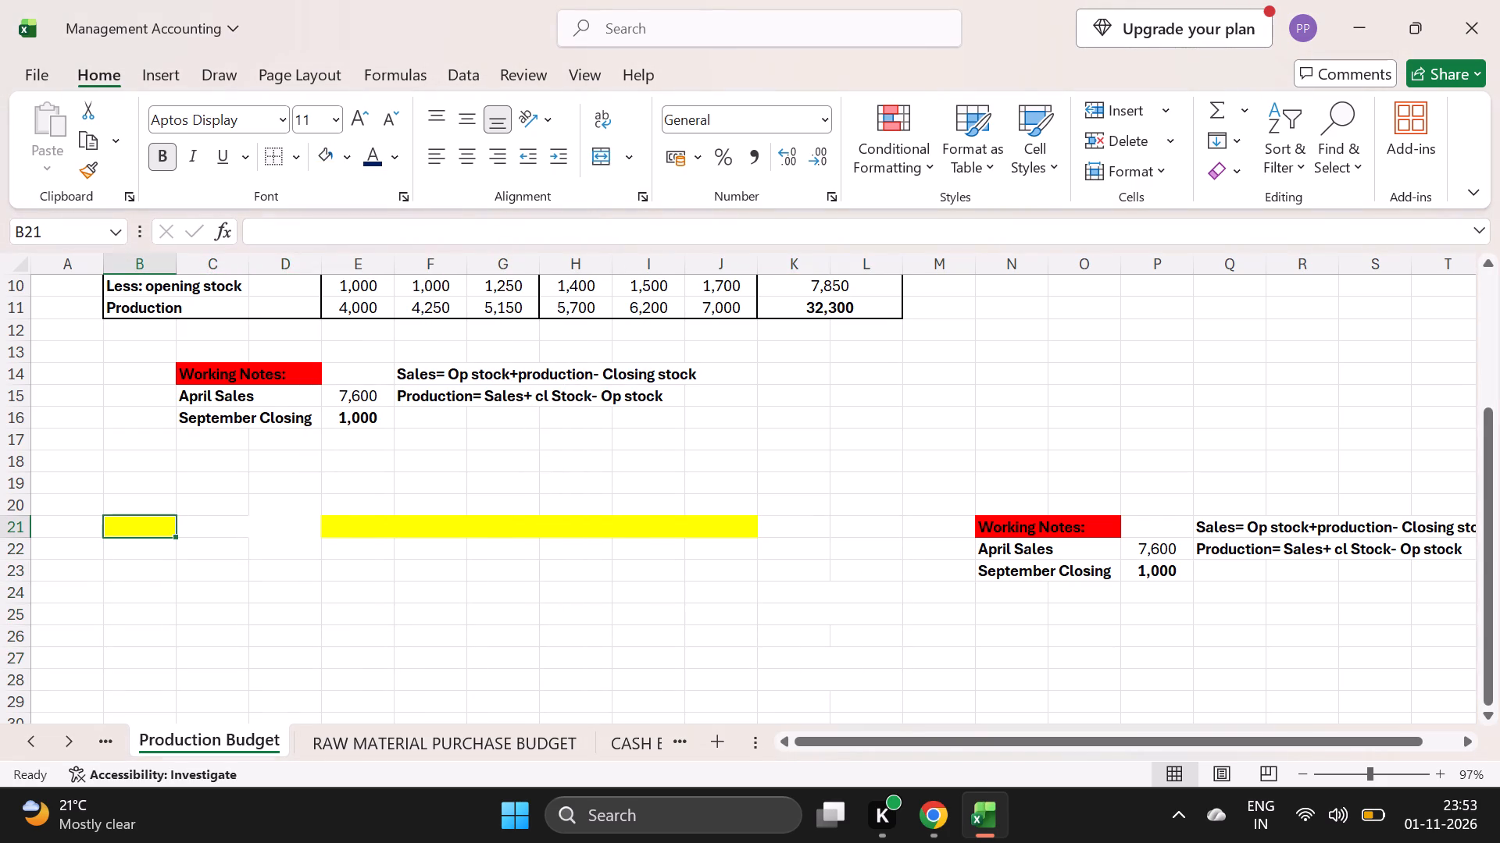
{"action": "left_click_drag", "start_coordinate": [82, 530], "coordinate": [670, 536]}
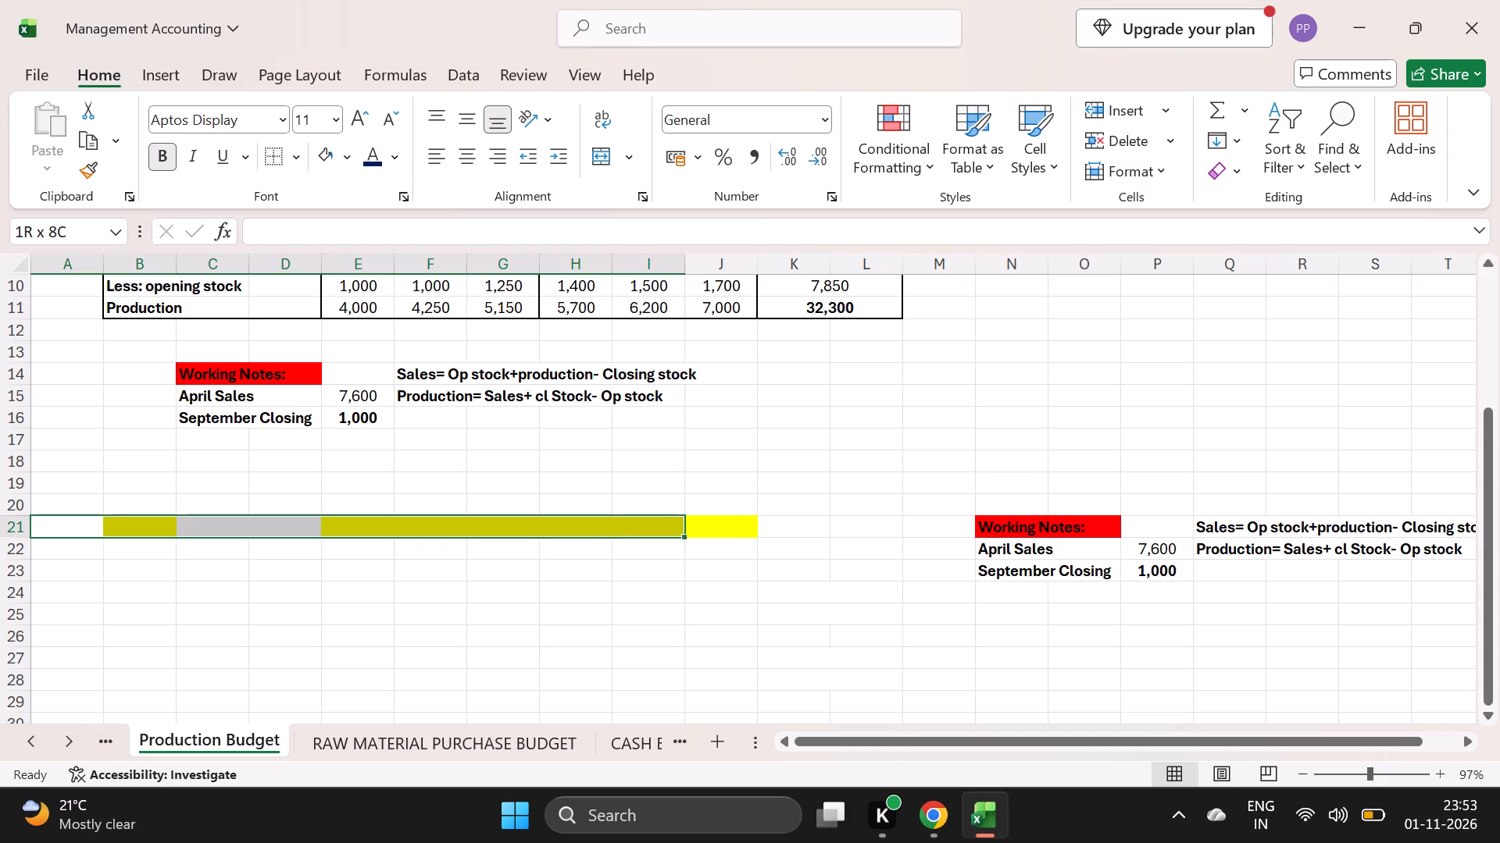
{"action": "left_click_drag", "start_coordinate": [670, 536], "coordinate": [729, 532]}
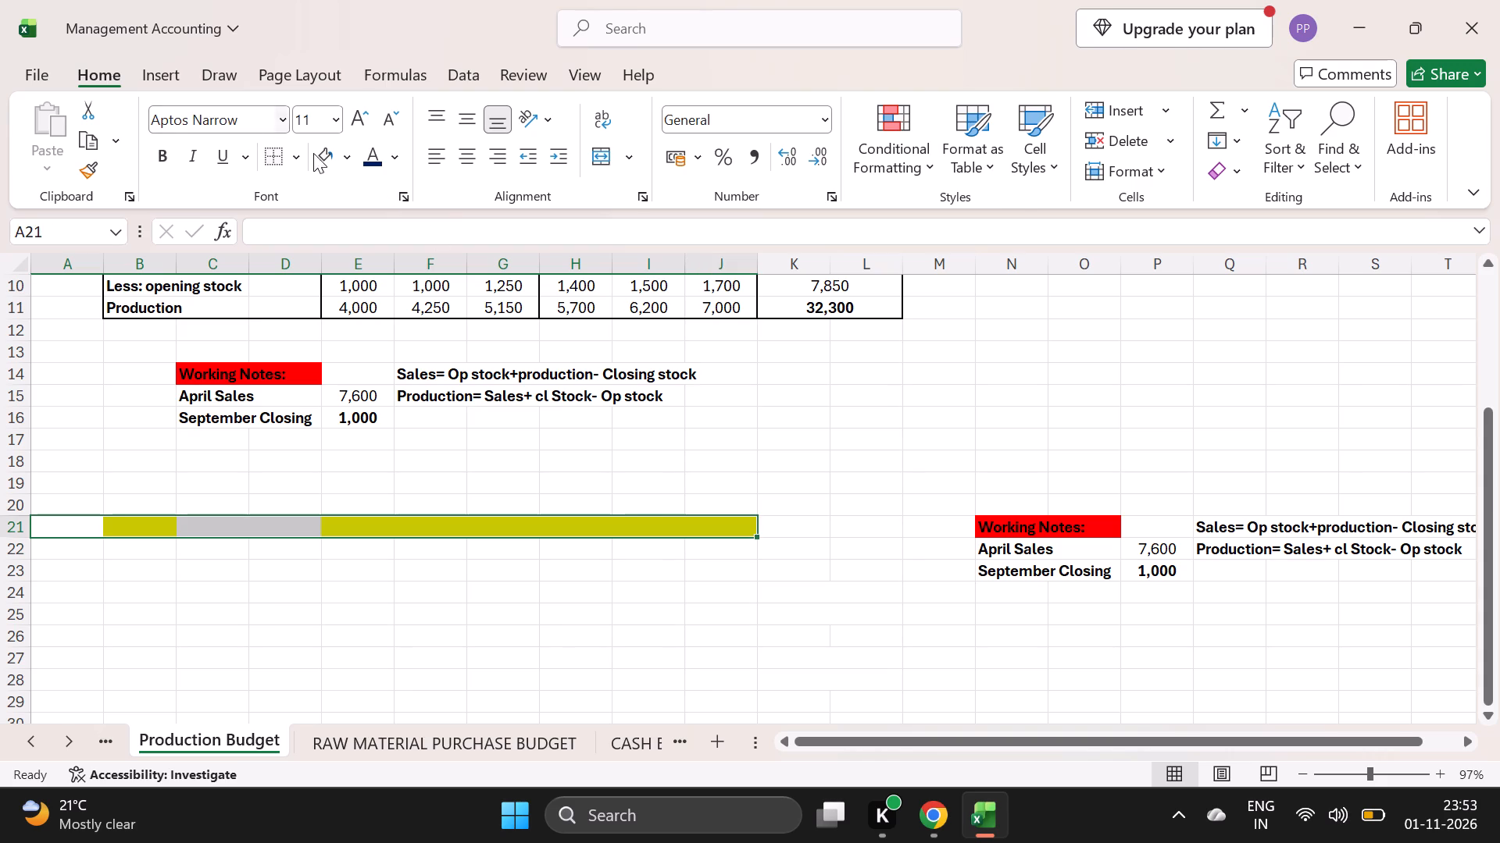
{"action": "left_click", "coordinate": [334, 161]}
Clear the contents of the original Working Notes block in N20:T23.
{"action": "left_click", "coordinate": [1067, 507]}
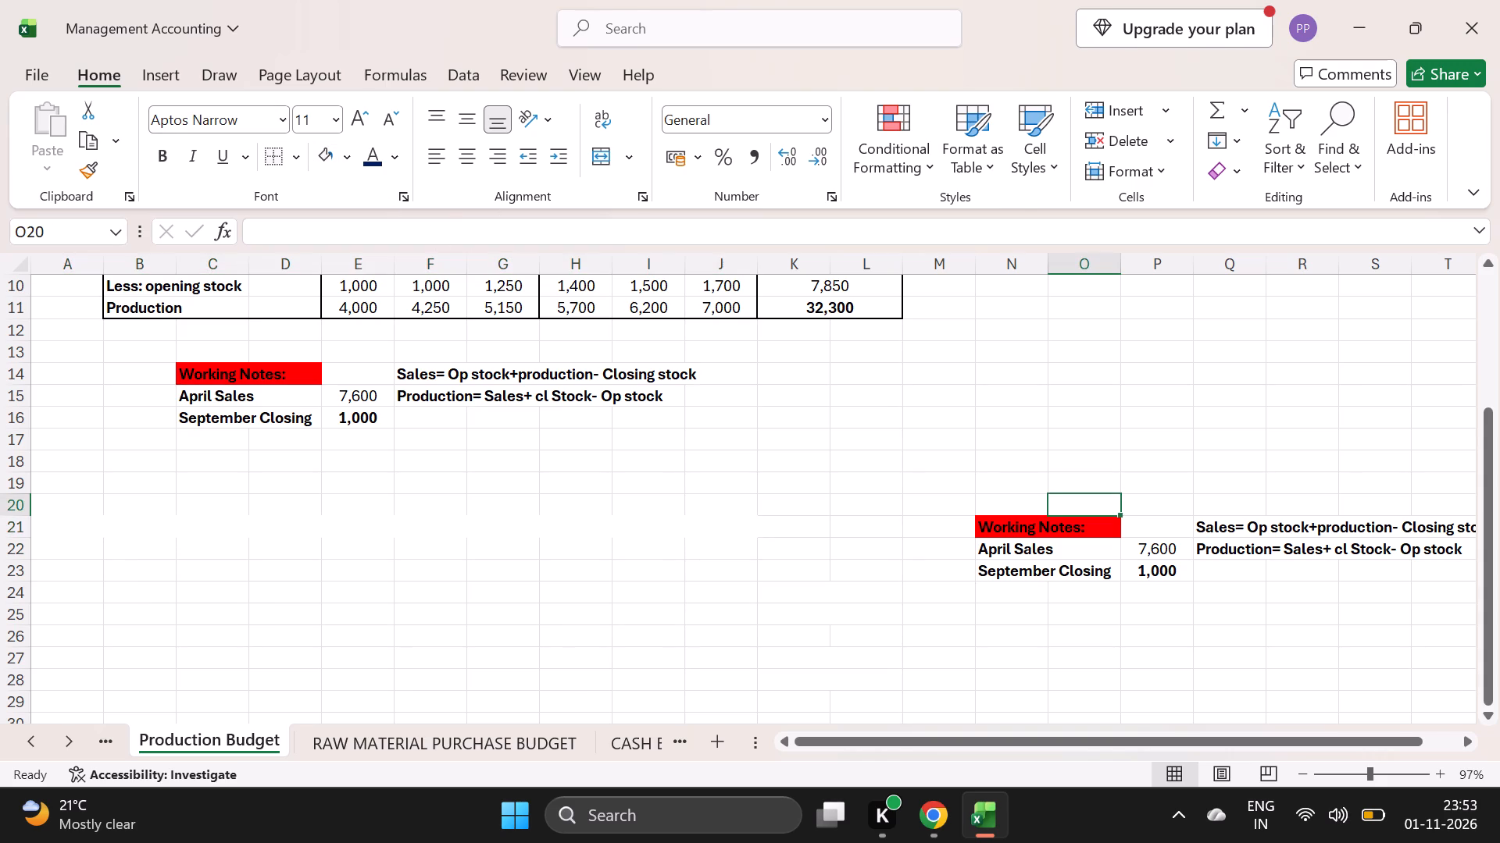
{"action": "scroll", "coordinate": [1057, 537], "scroll_direction": "left", "scroll_amount": 1}
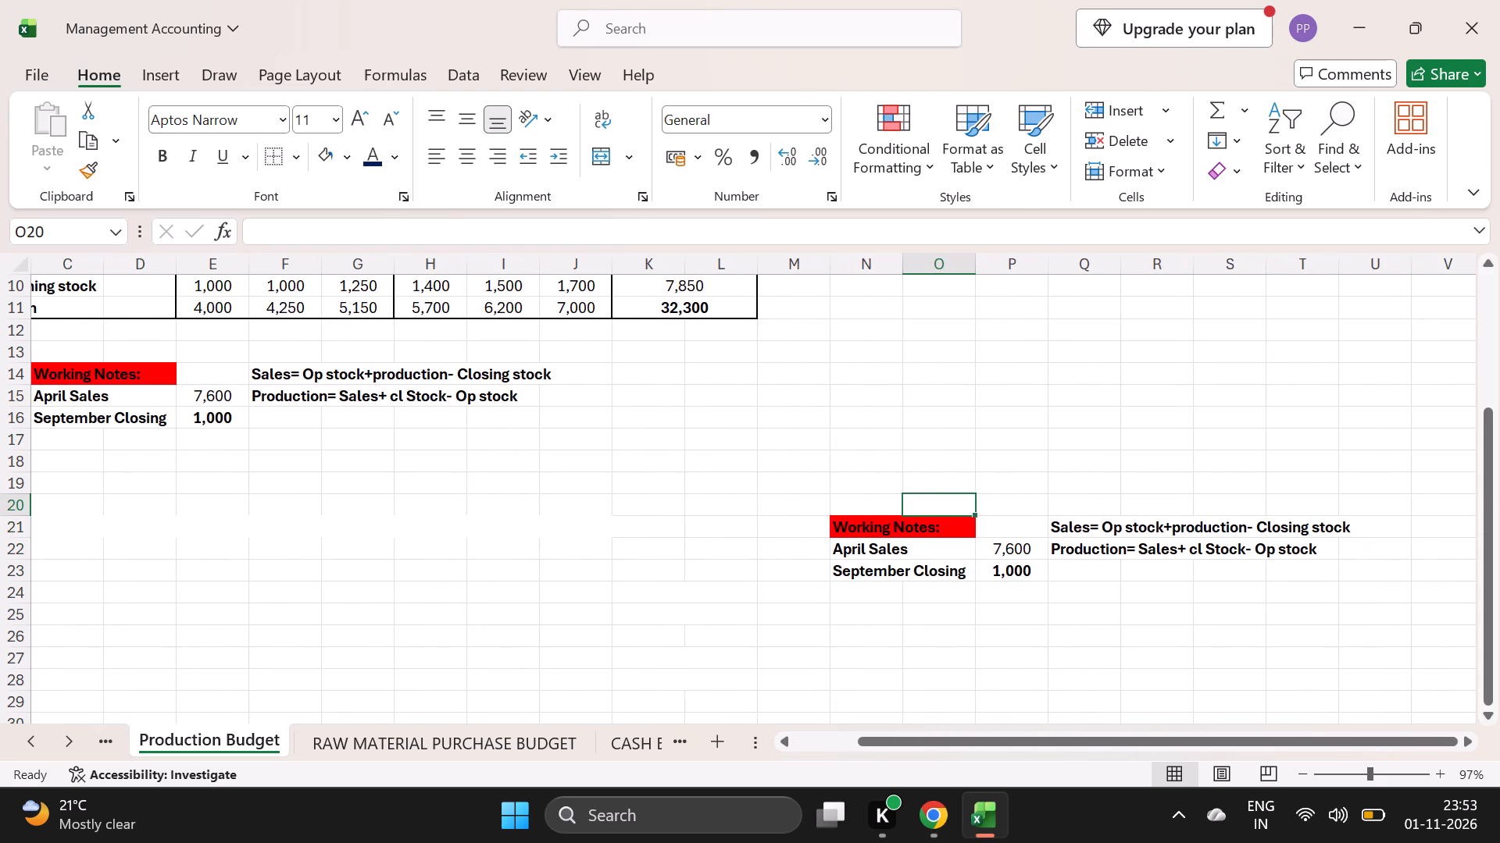
{"action": "left_click_drag", "start_coordinate": [856, 503], "coordinate": [1300, 571]}
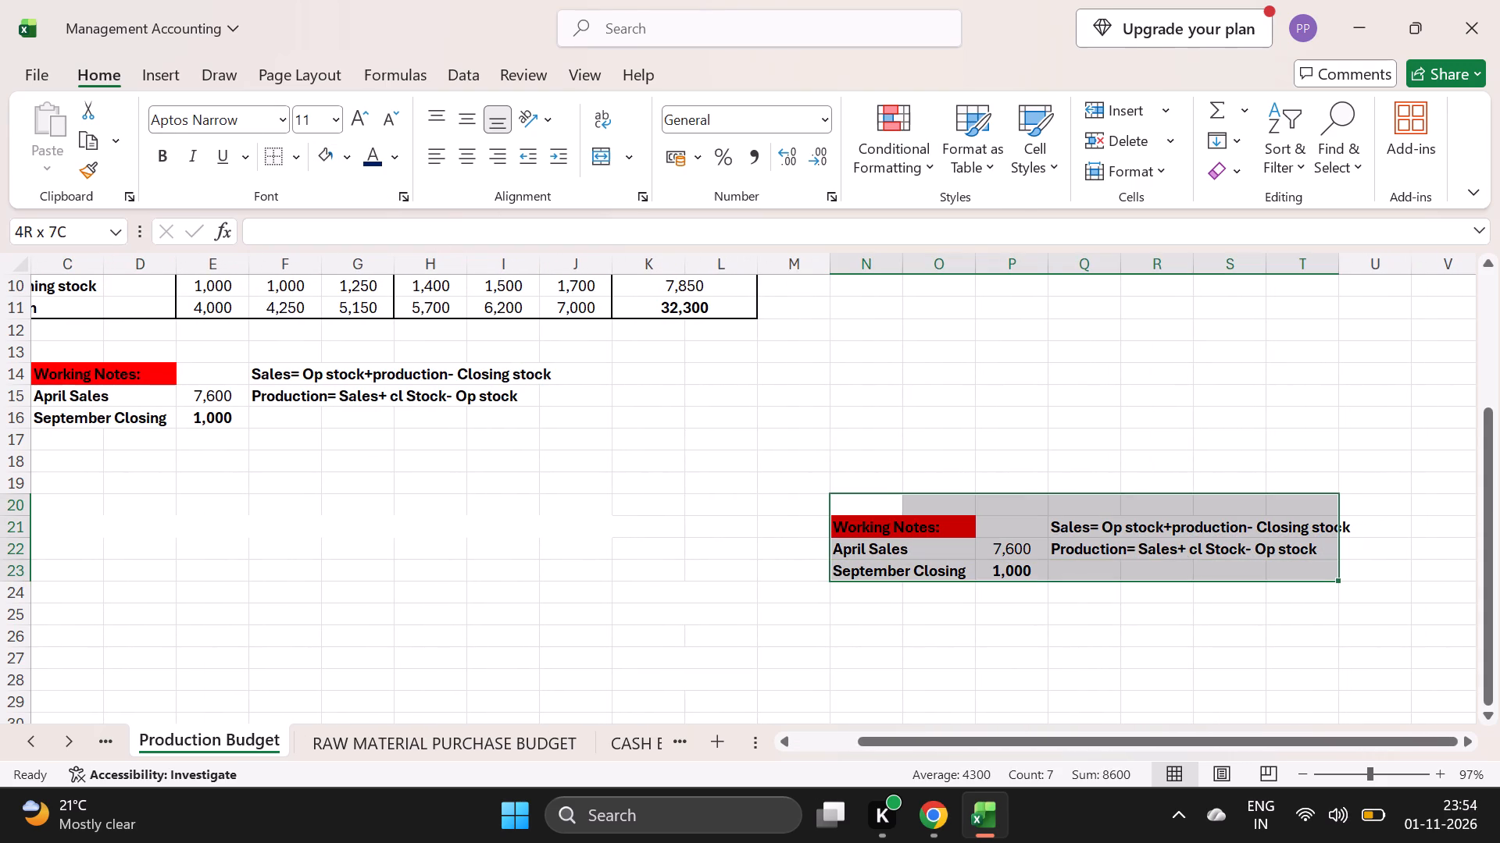
{"action": "left_click_drag", "start_coordinate": [1300, 571], "coordinate": [1305, 576]}
{"action": "key", "text": "ctrl+Delete"}
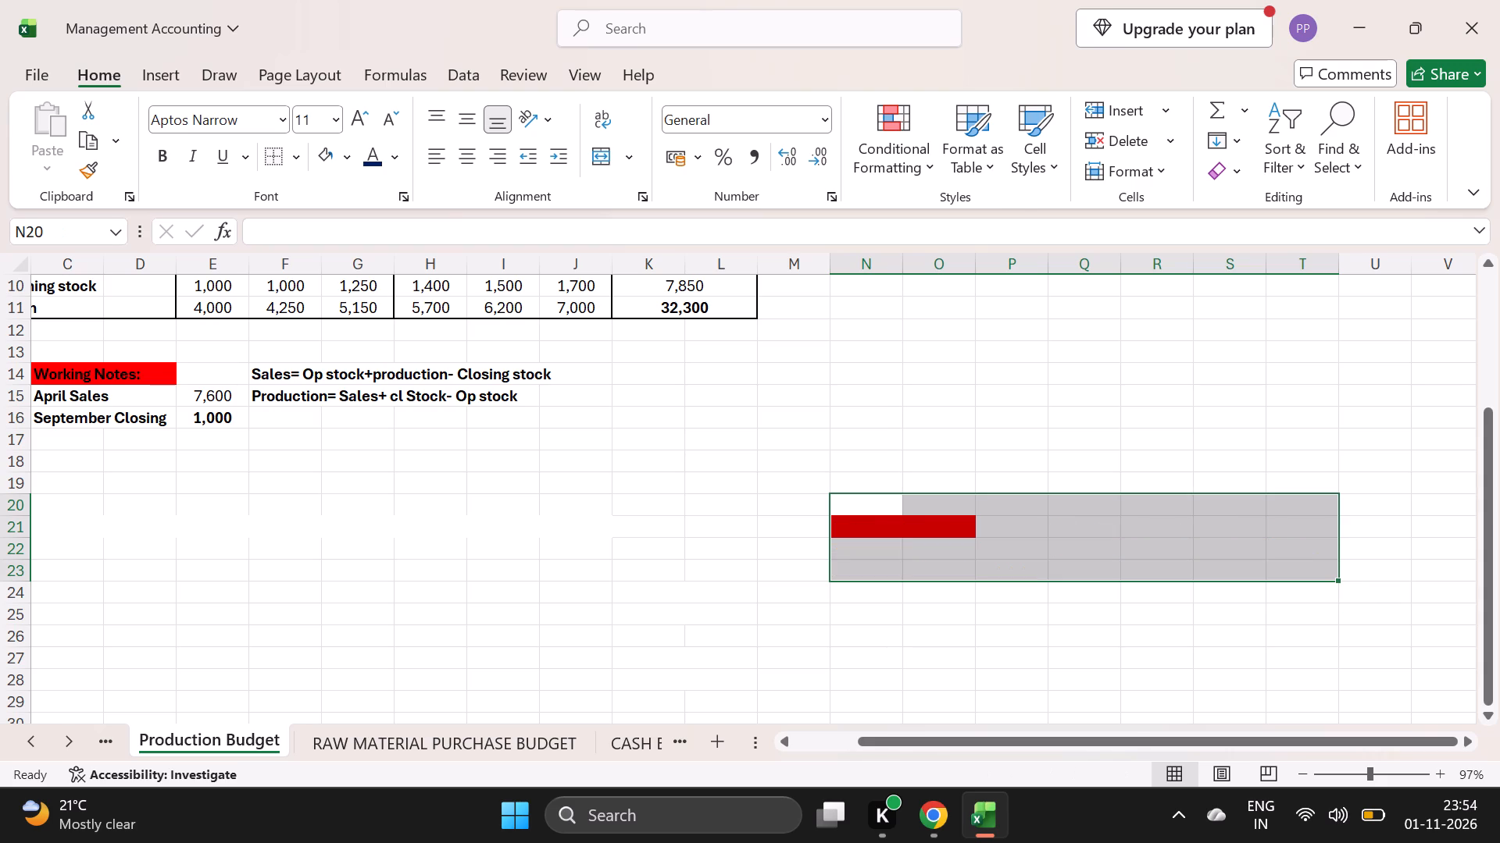
Replace the leftover red fill of the old Working Notes heading in N21 and O21 with white.
{"action": "left_click", "coordinate": [928, 528]}
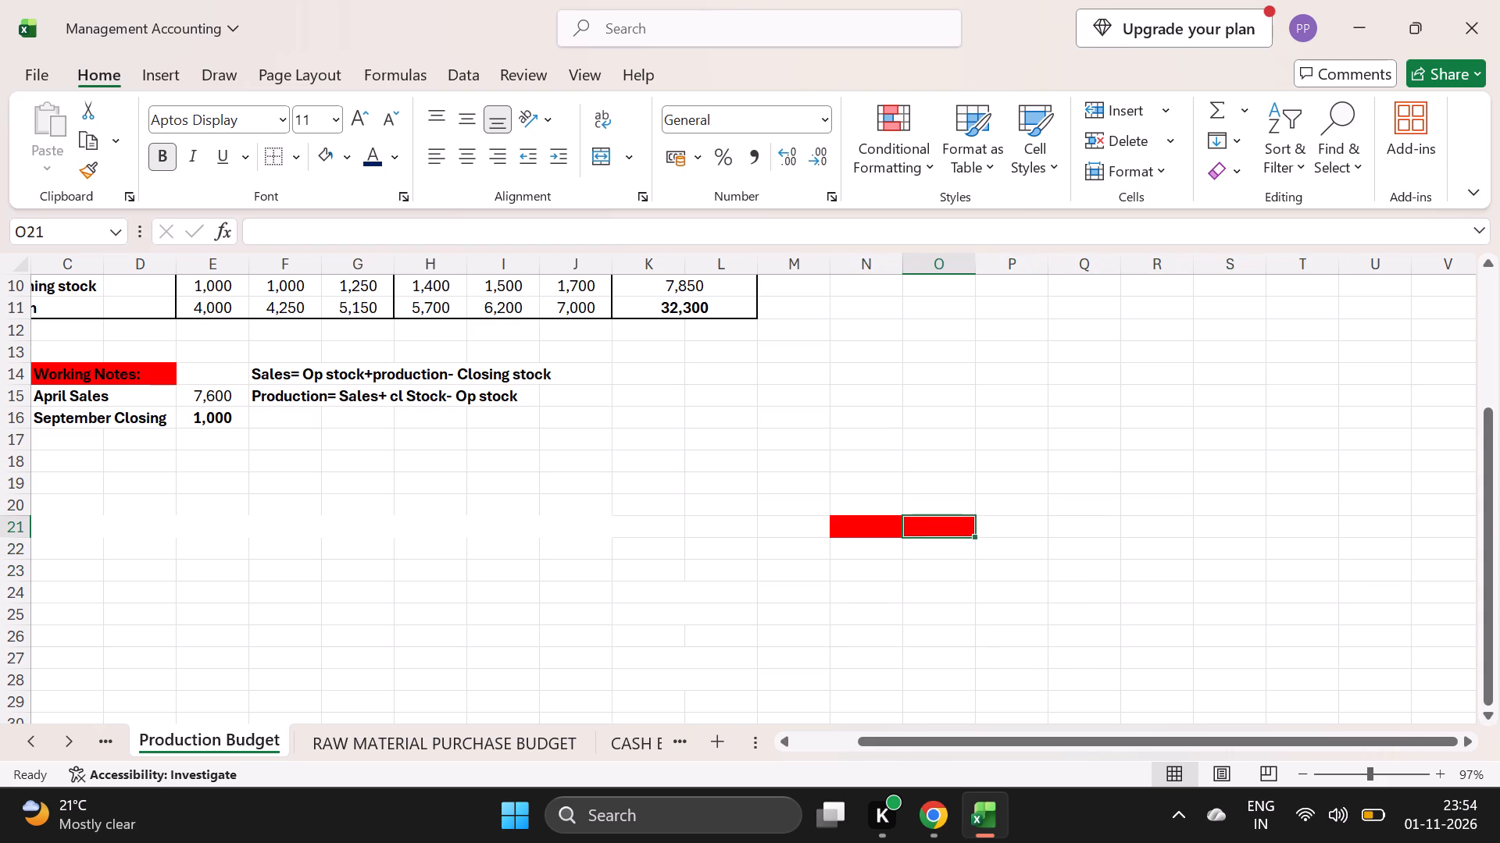
{"action": "left_click", "coordinate": [895, 532]}
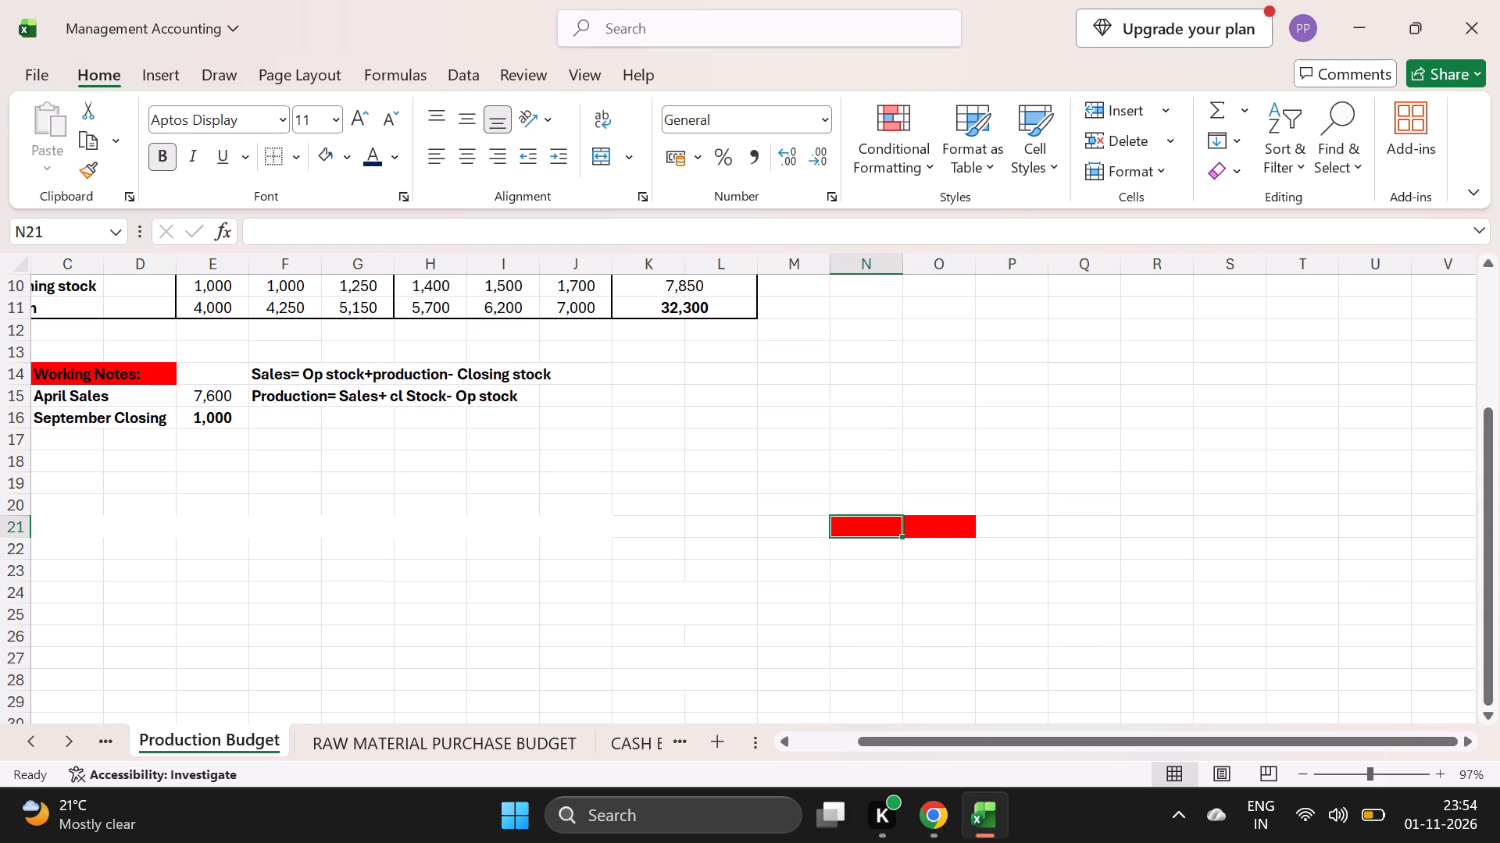
{"action": "left_click", "coordinate": [866, 502]}
{"action": "left_click", "coordinate": [866, 517]}
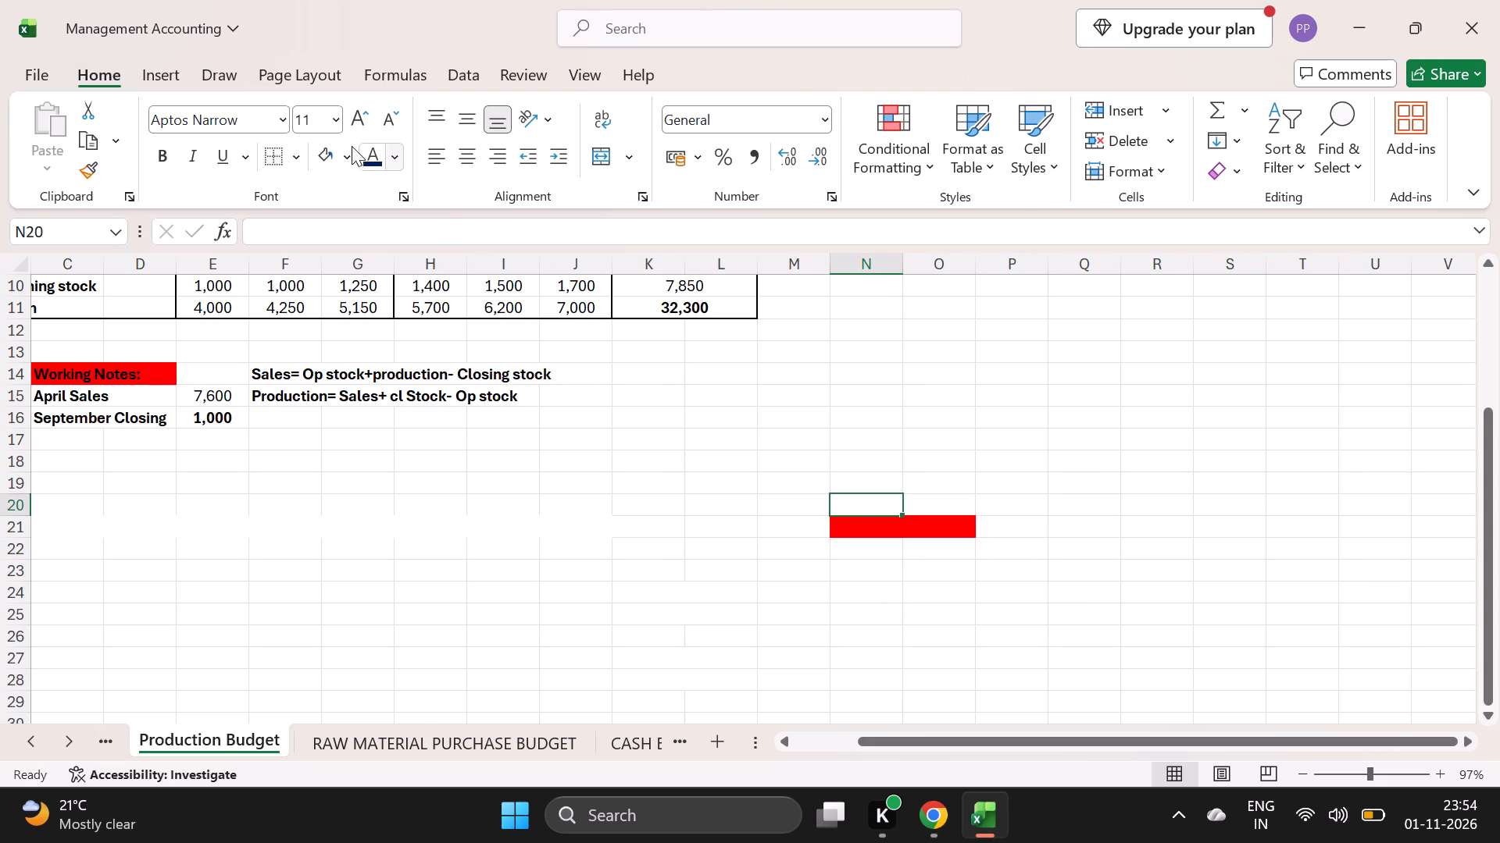
{"action": "left_click", "coordinate": [319, 158]}
{"action": "key", "text": "Down"}
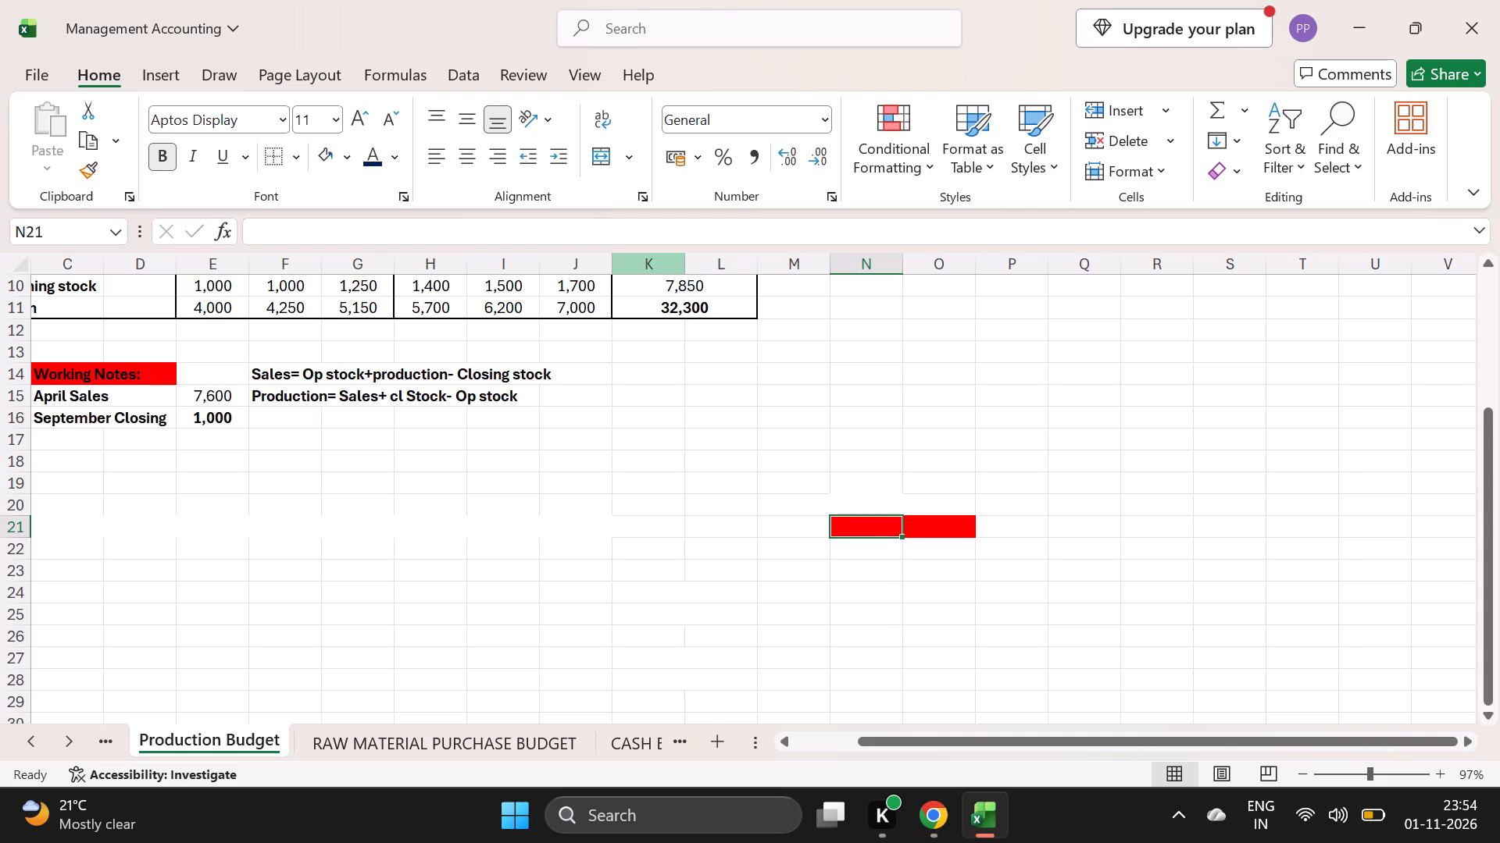
{"action": "left_click", "coordinate": [334, 154]}
{"action": "key", "text": "Right"}
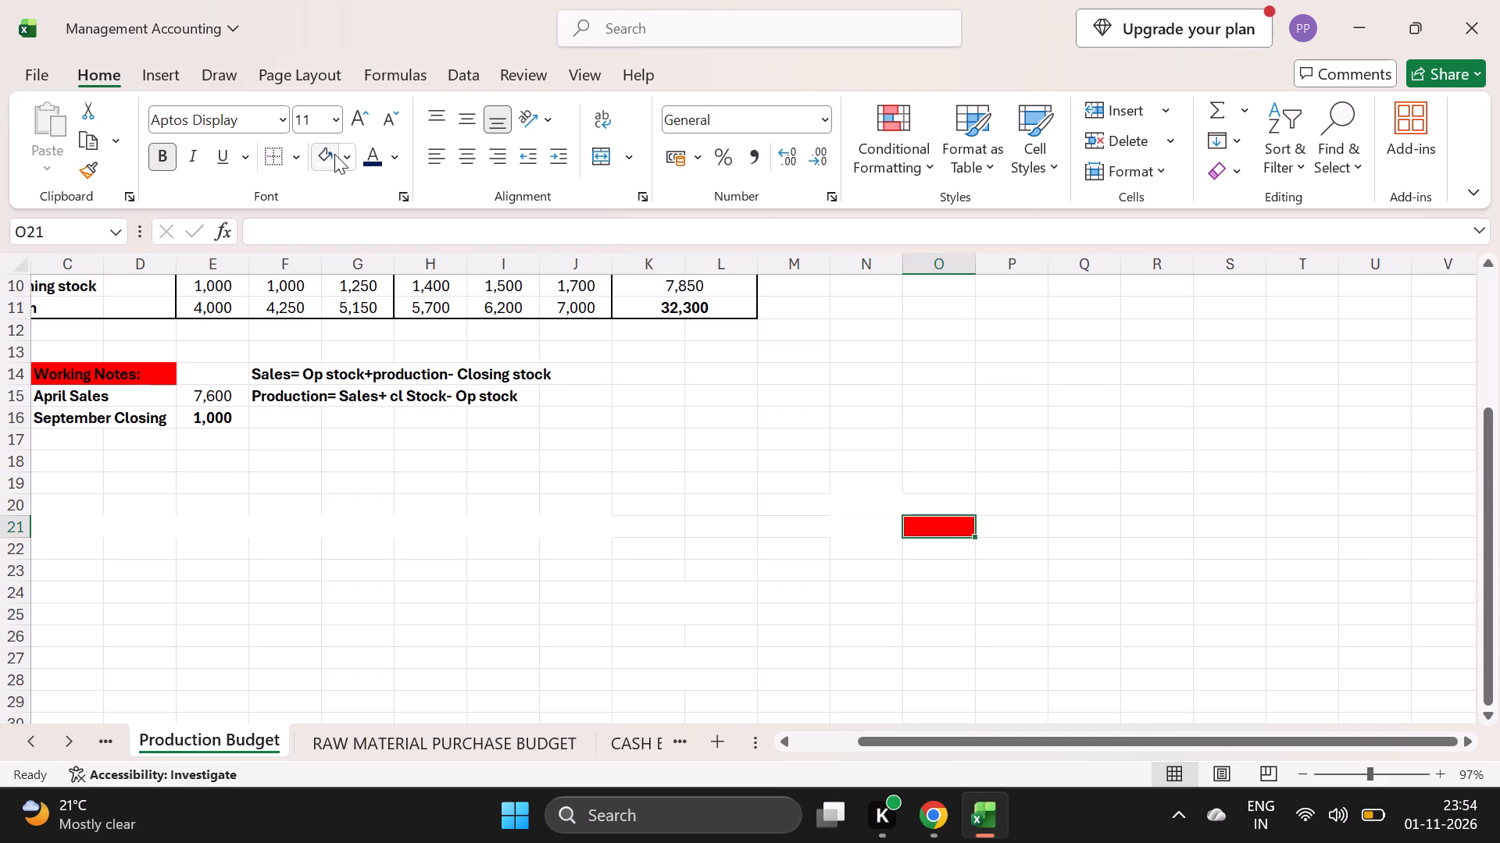
{"action": "left_click", "coordinate": [334, 154]}
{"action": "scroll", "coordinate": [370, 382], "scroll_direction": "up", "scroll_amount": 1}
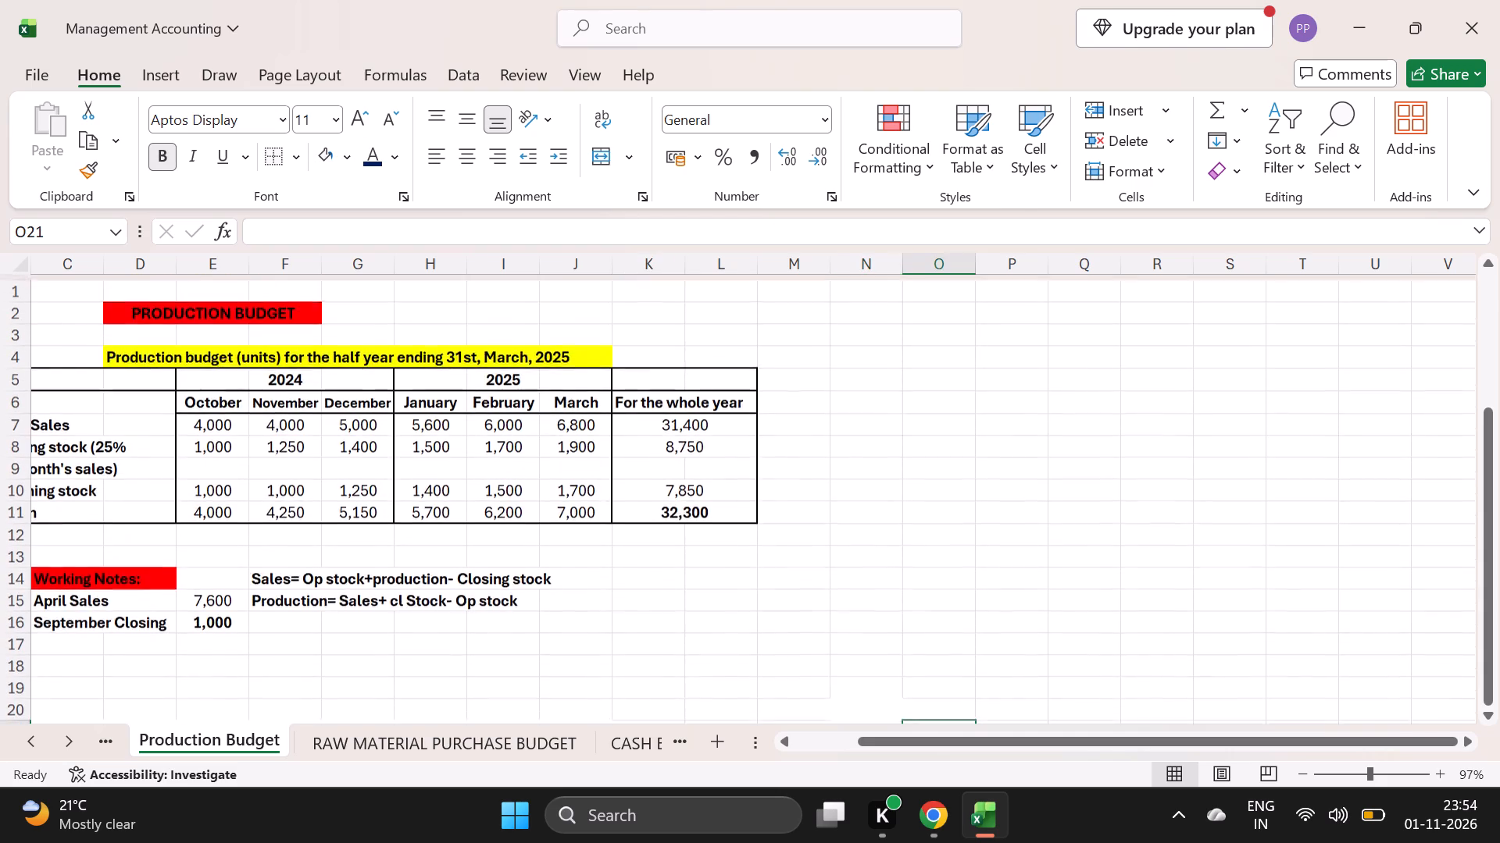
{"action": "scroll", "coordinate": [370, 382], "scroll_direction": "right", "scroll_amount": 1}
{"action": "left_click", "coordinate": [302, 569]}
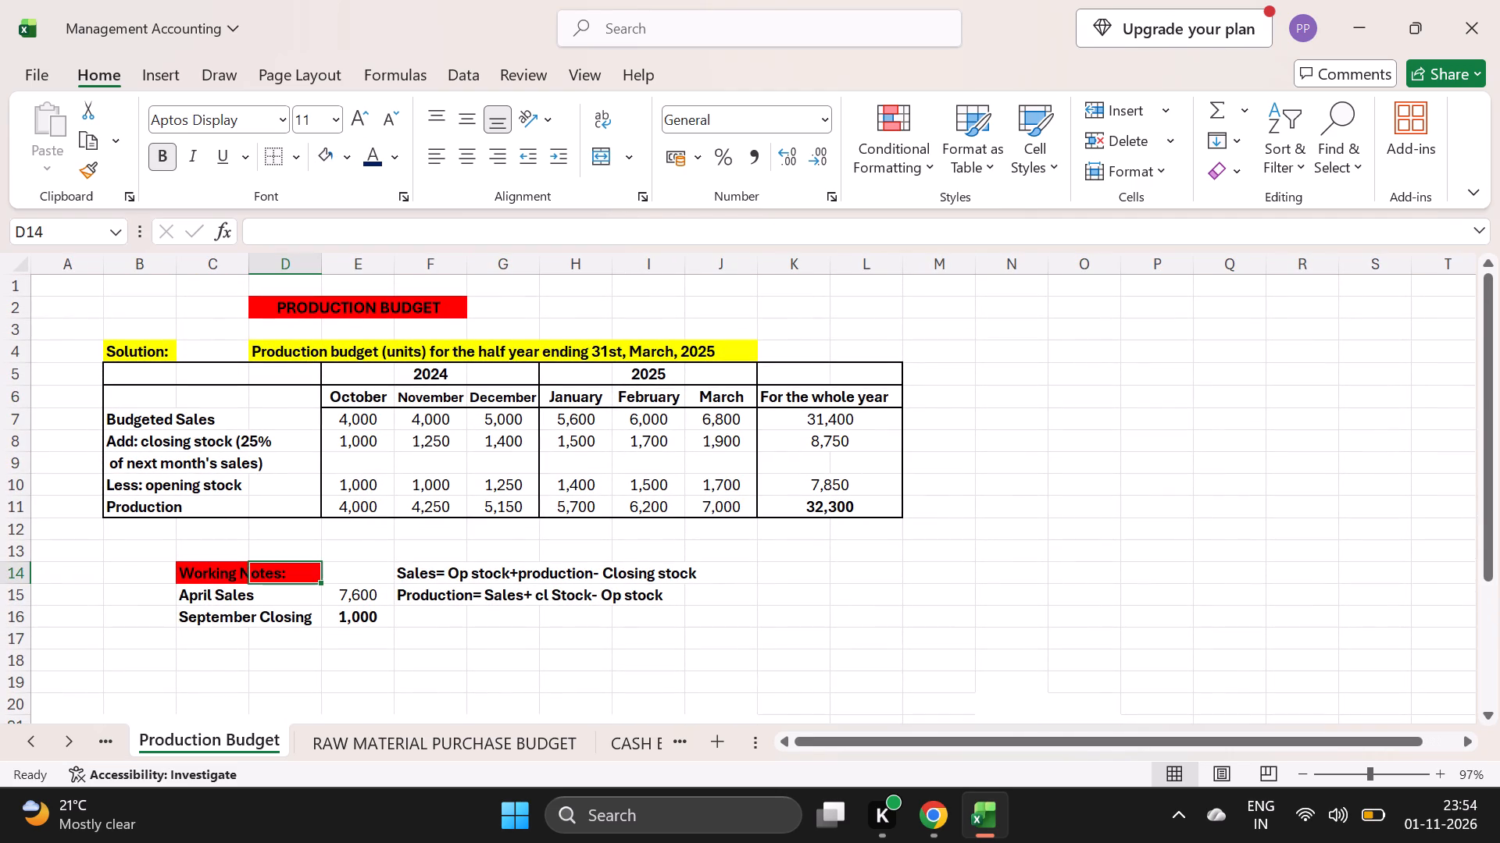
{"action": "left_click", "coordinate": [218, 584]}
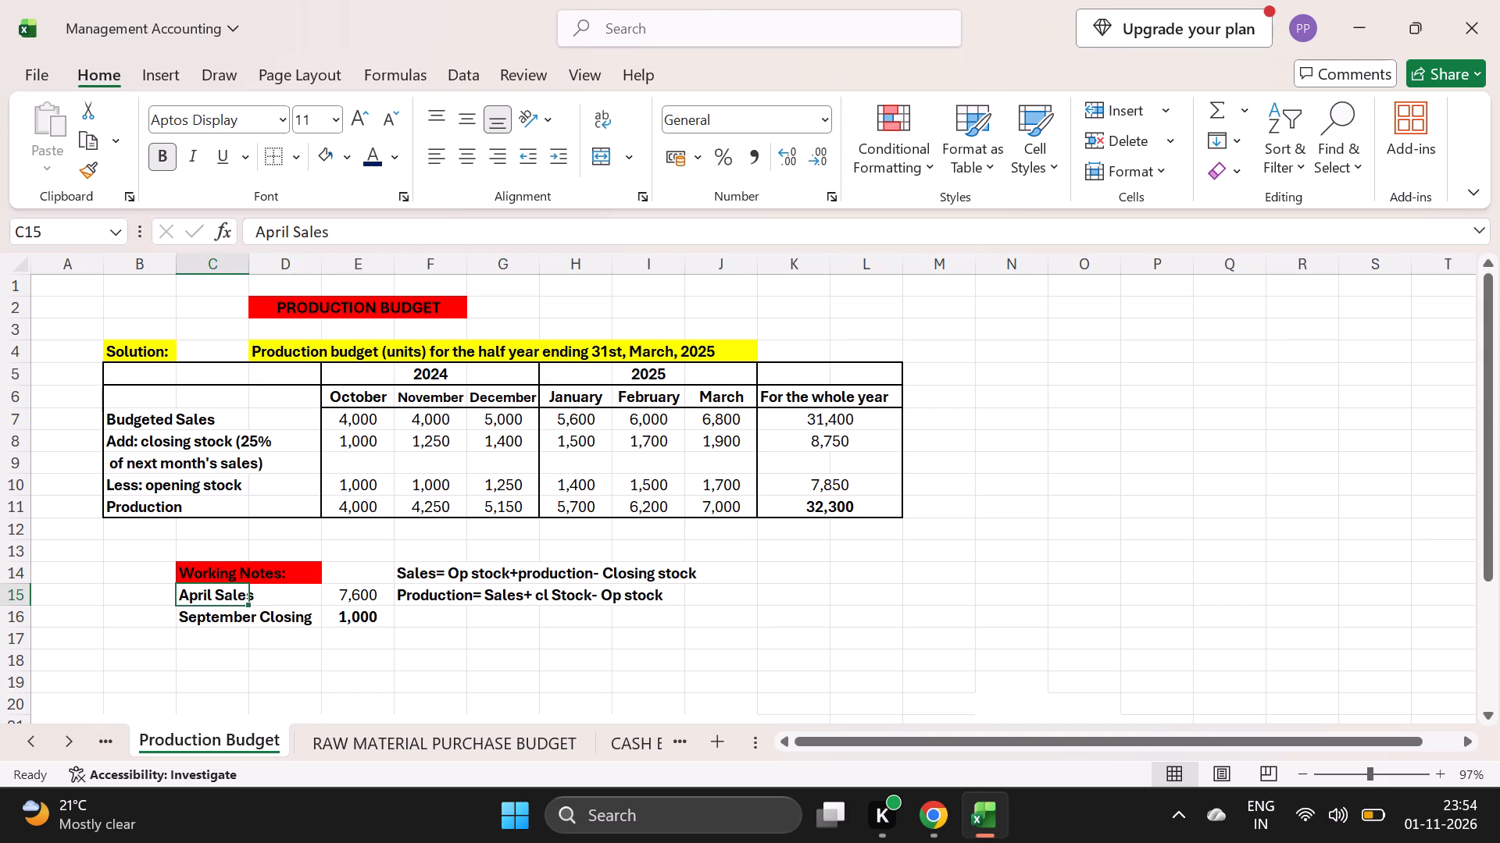
Change the red fill of the Working Notes heading in C14 and D14 to light orange.
{"action": "right_click_drag", "start_coordinate": [205, 567], "coordinate": [248, 564]}
{"action": "left_click", "coordinate": [114, 564]}
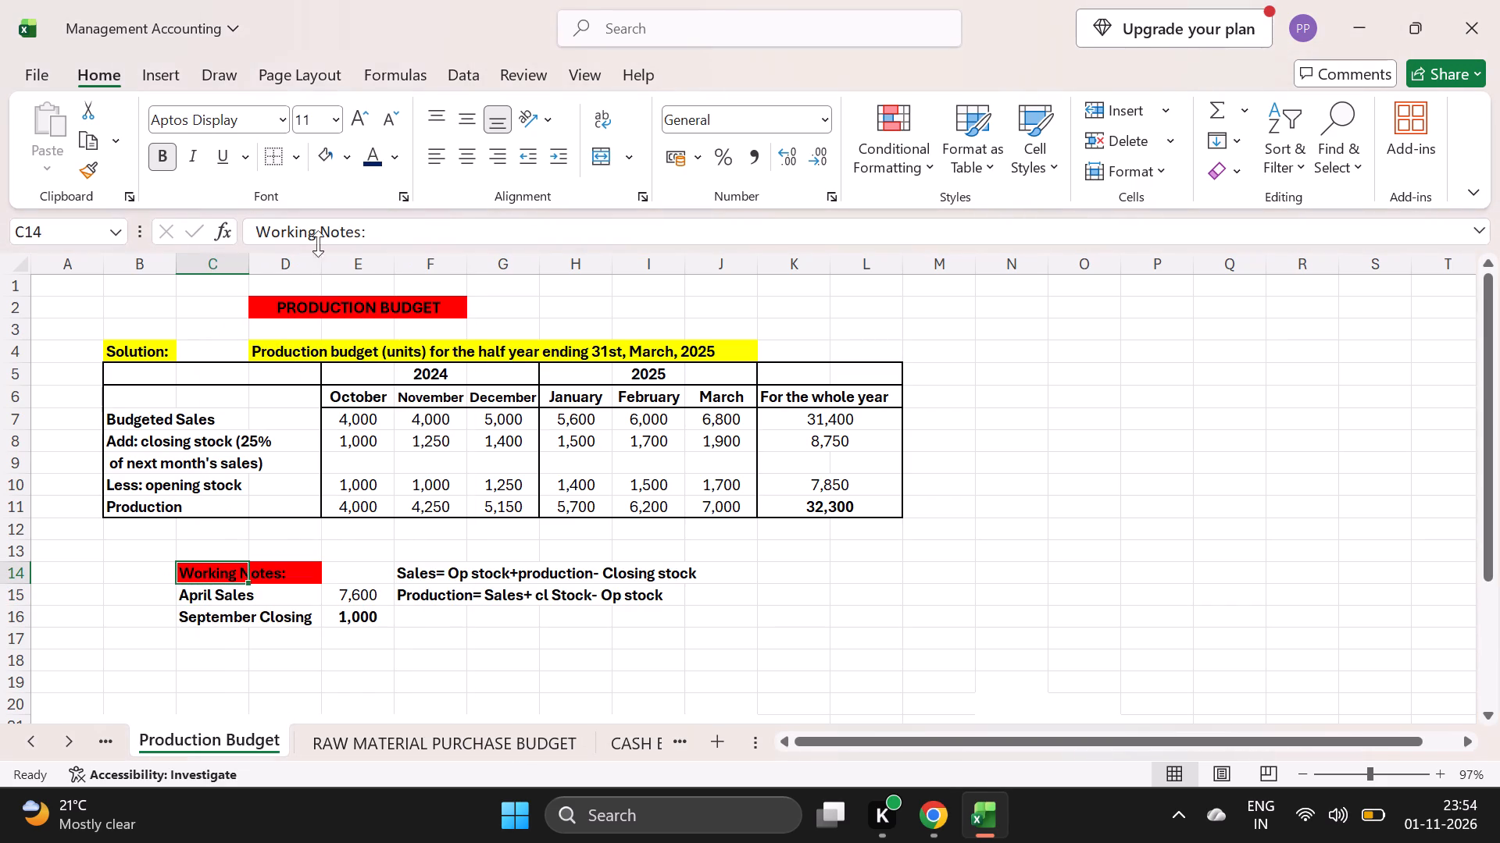
{"action": "left_click", "coordinate": [345, 164]}
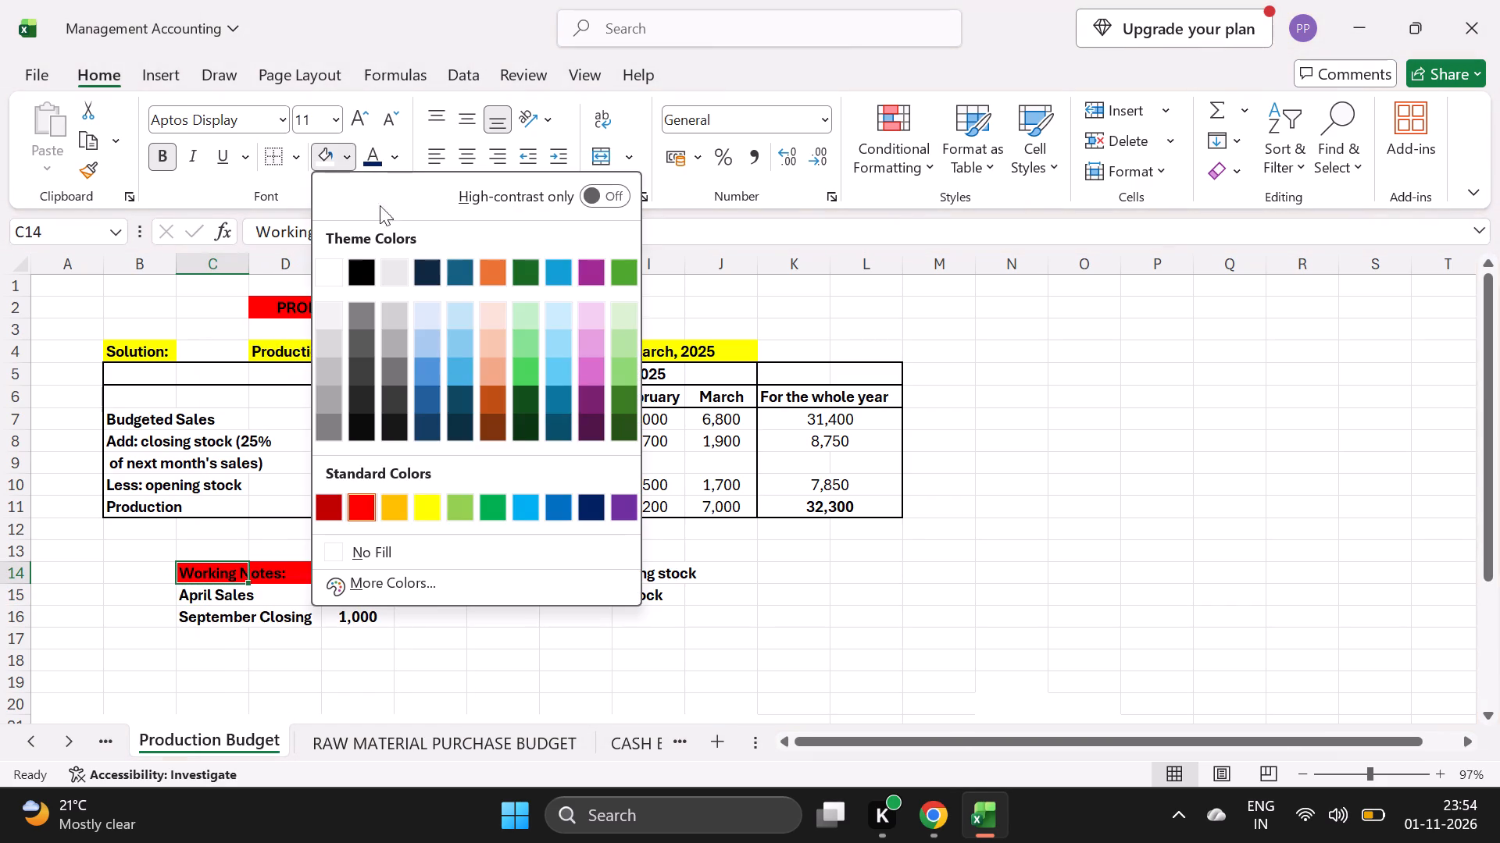
{"action": "left_click", "coordinate": [497, 369]}
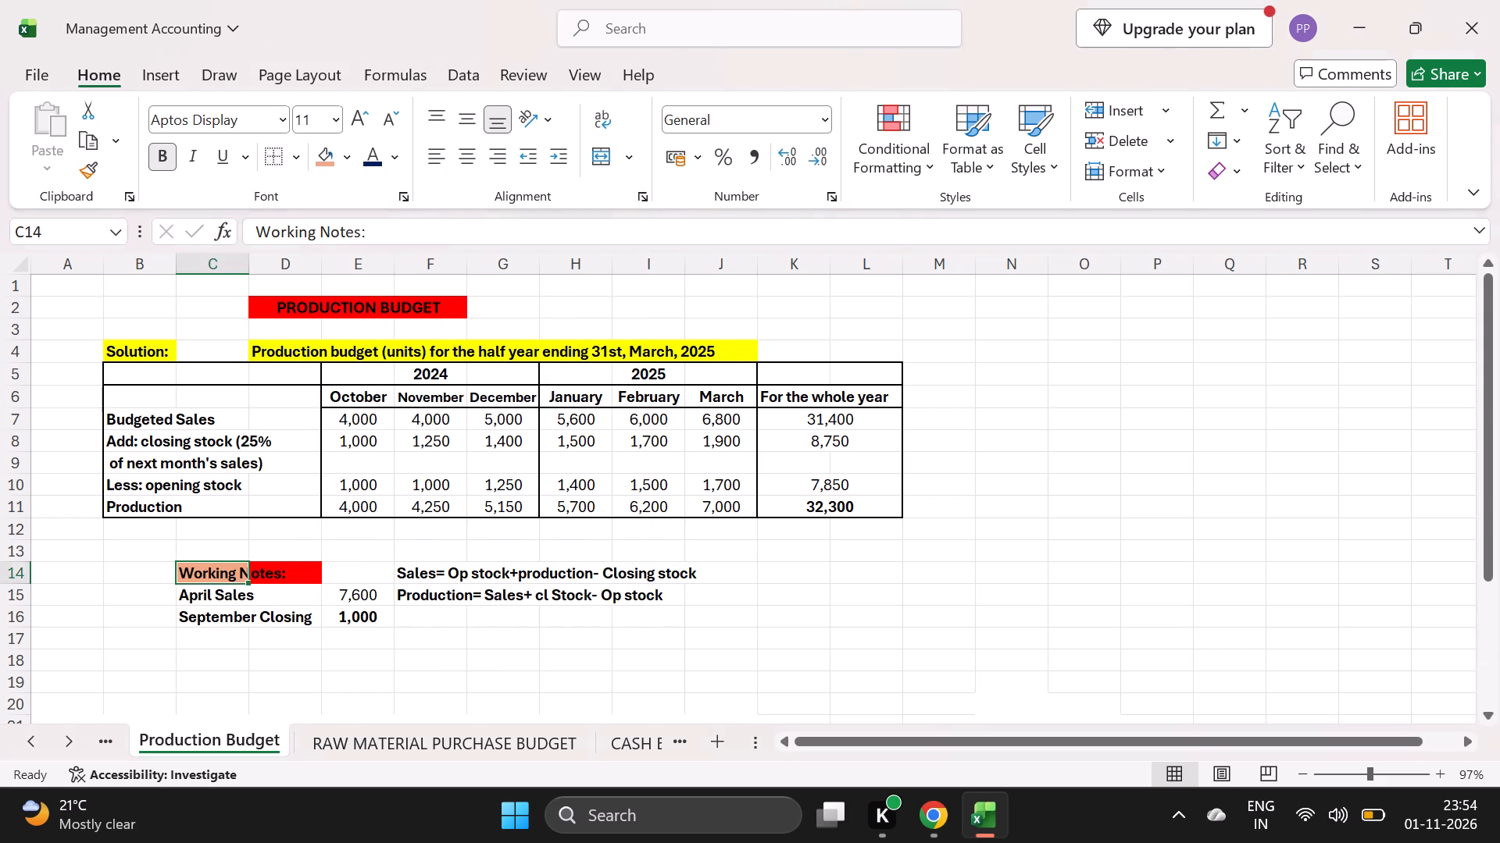
{"action": "left_click", "coordinate": [311, 573]}
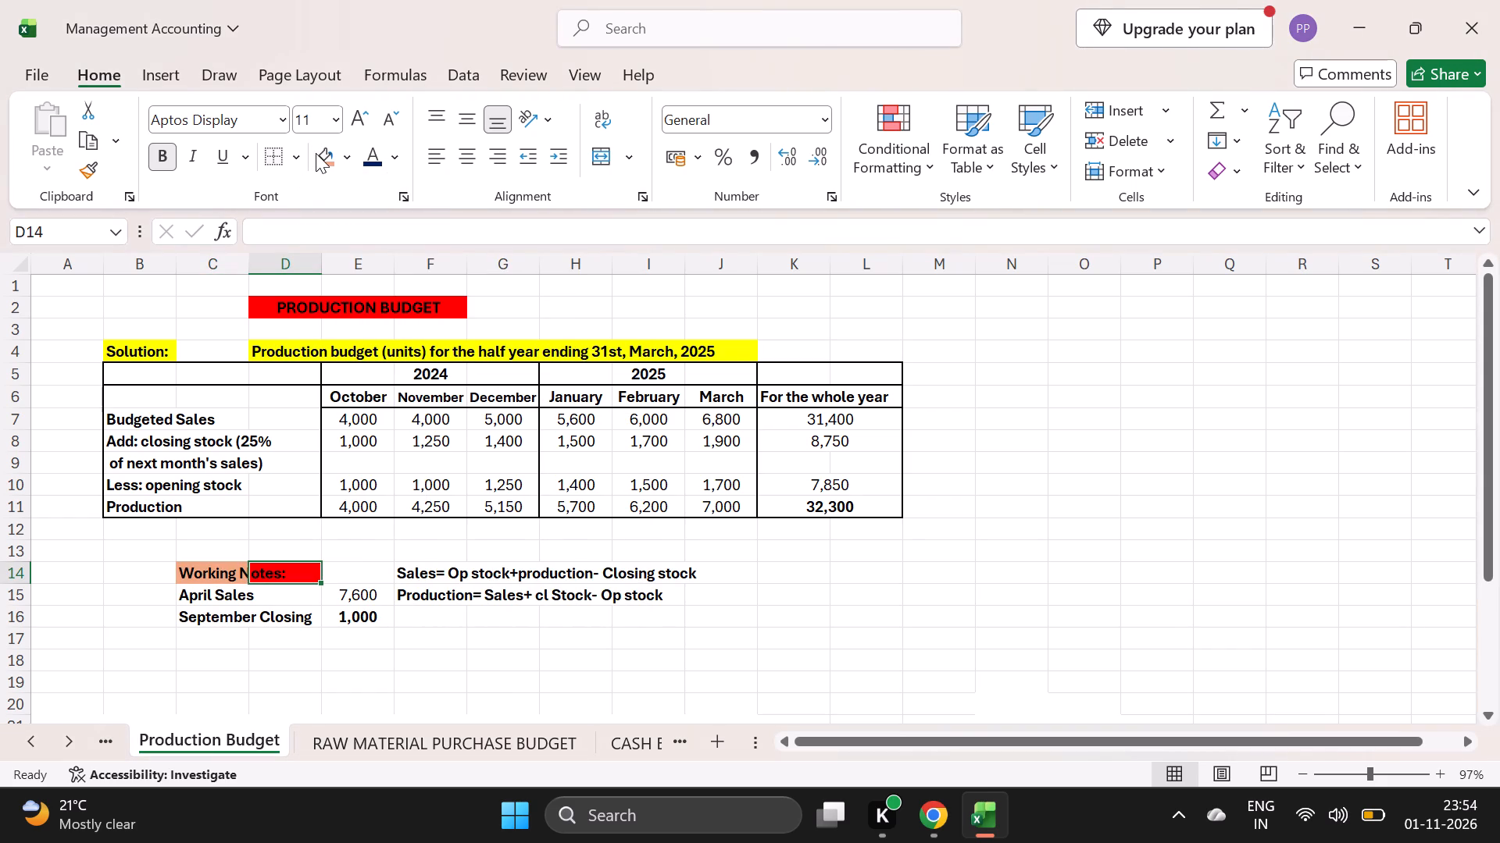
{"action": "left_click", "coordinate": [318, 153]}
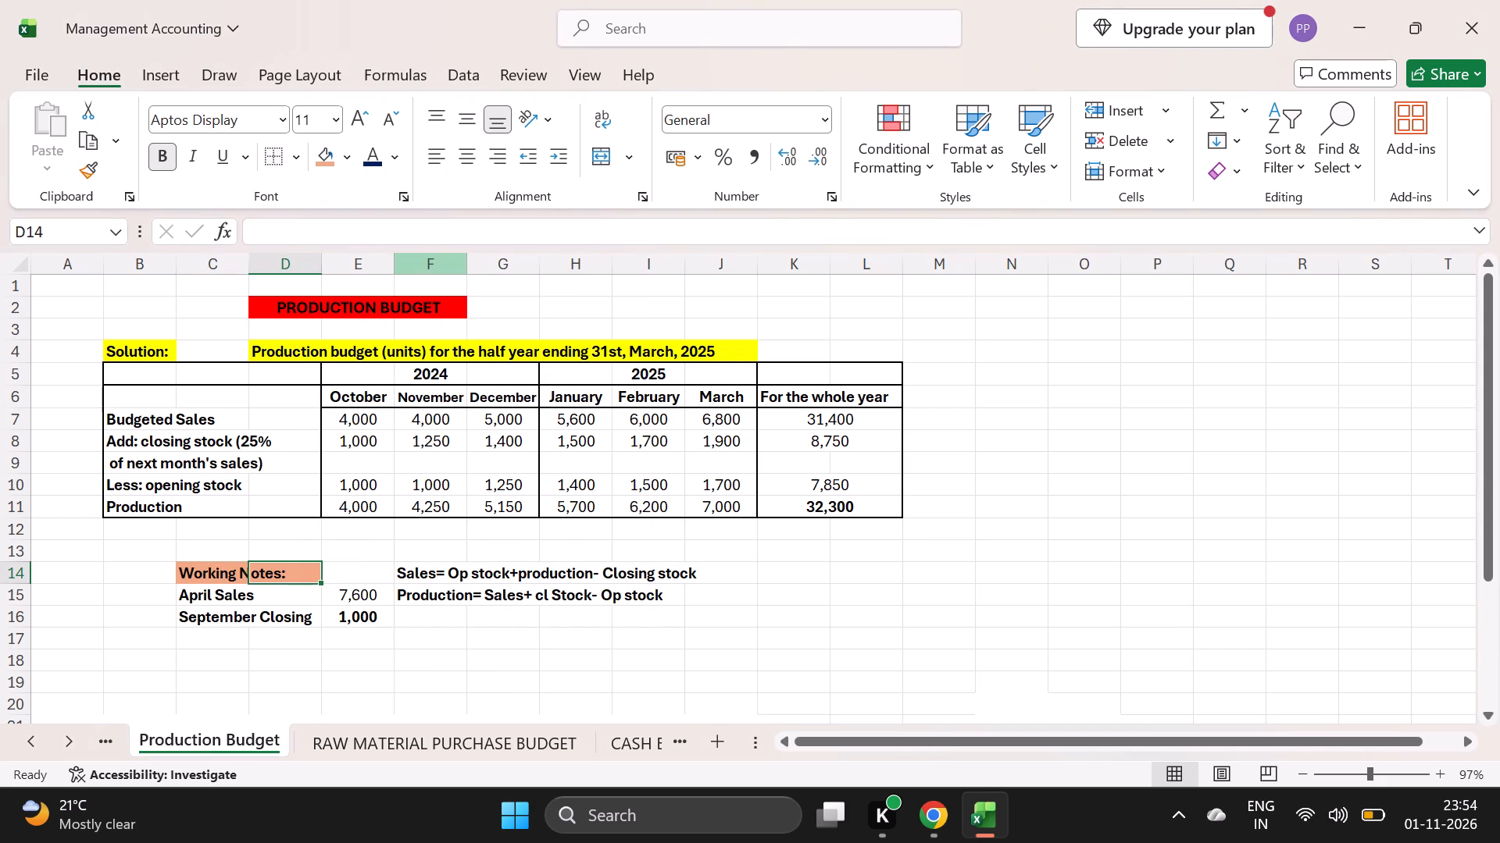
{"action": "left_click", "coordinate": [516, 324]}
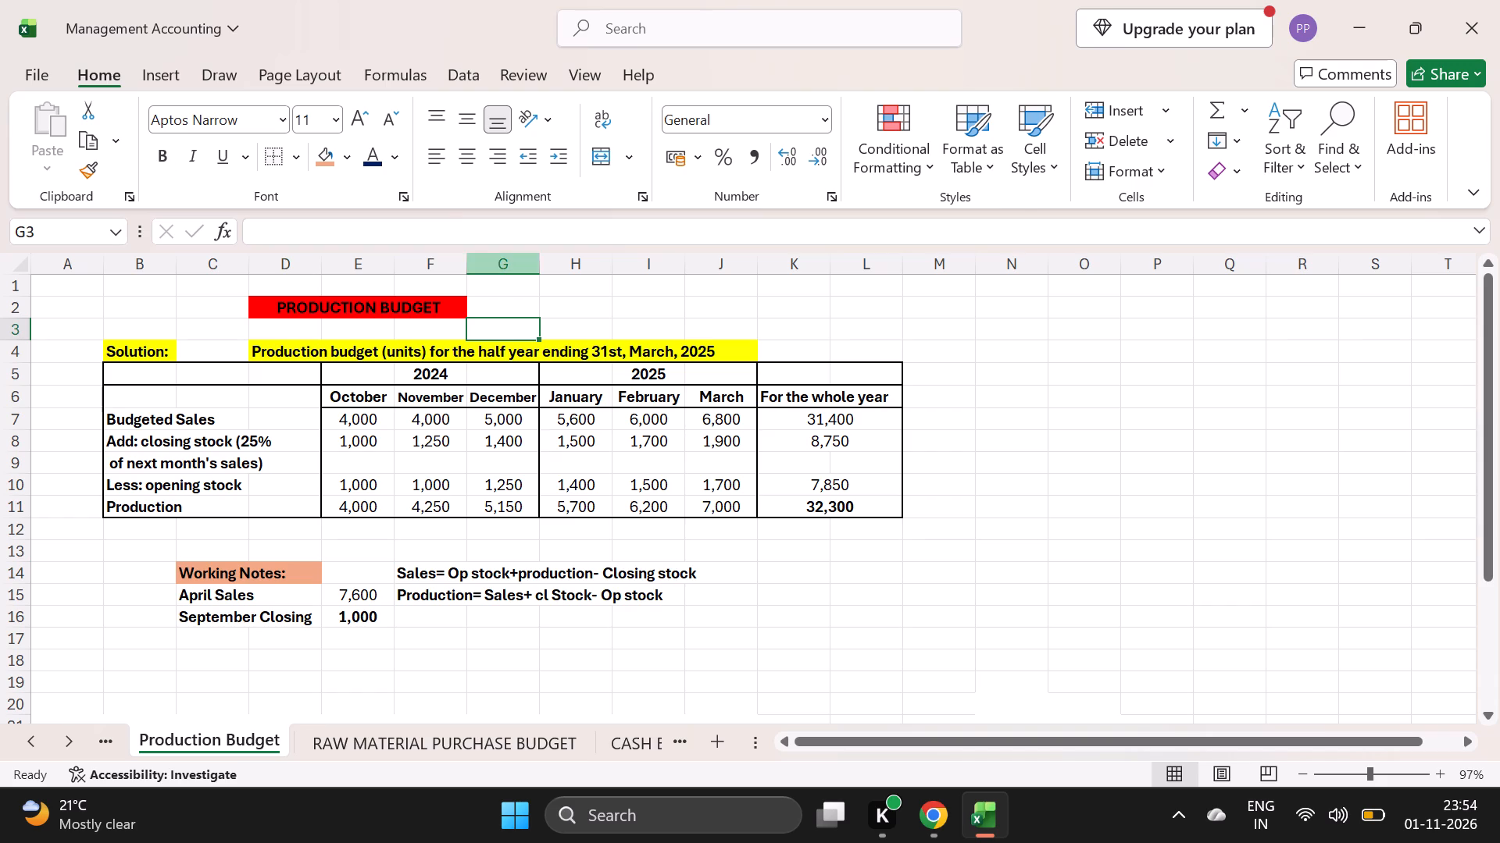
Widen column G slightly to give the December heading more room.
{"action": "left_click_drag", "start_coordinate": [536, 274], "coordinate": [550, 273]}
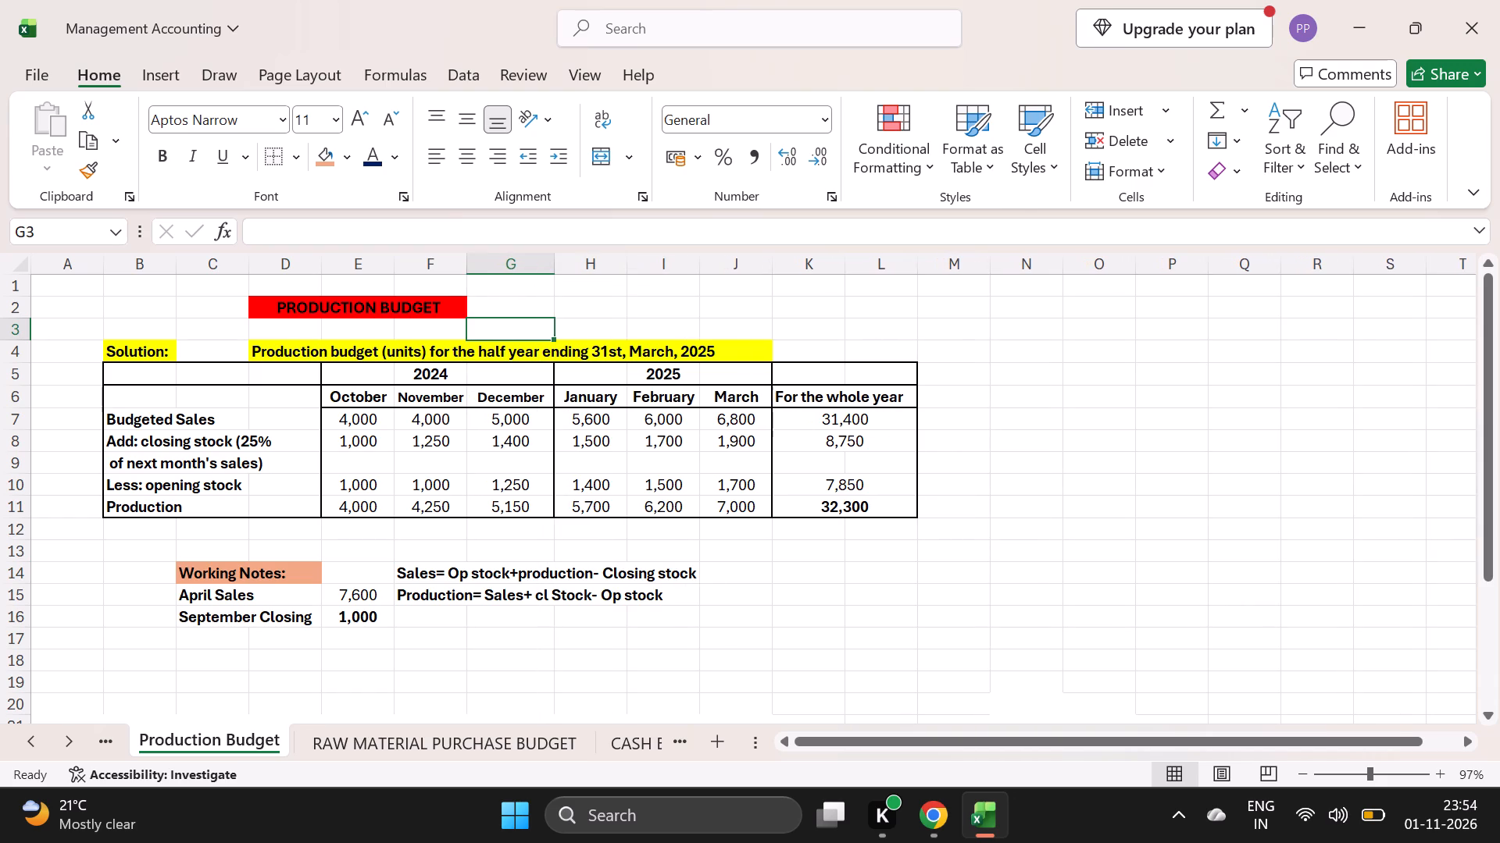
Apply the same light orange fill to the PRODUCTION BUDGET title in row 2.
{"action": "left_click", "coordinate": [288, 304]}
{"action": "left_click", "coordinate": [323, 159]}
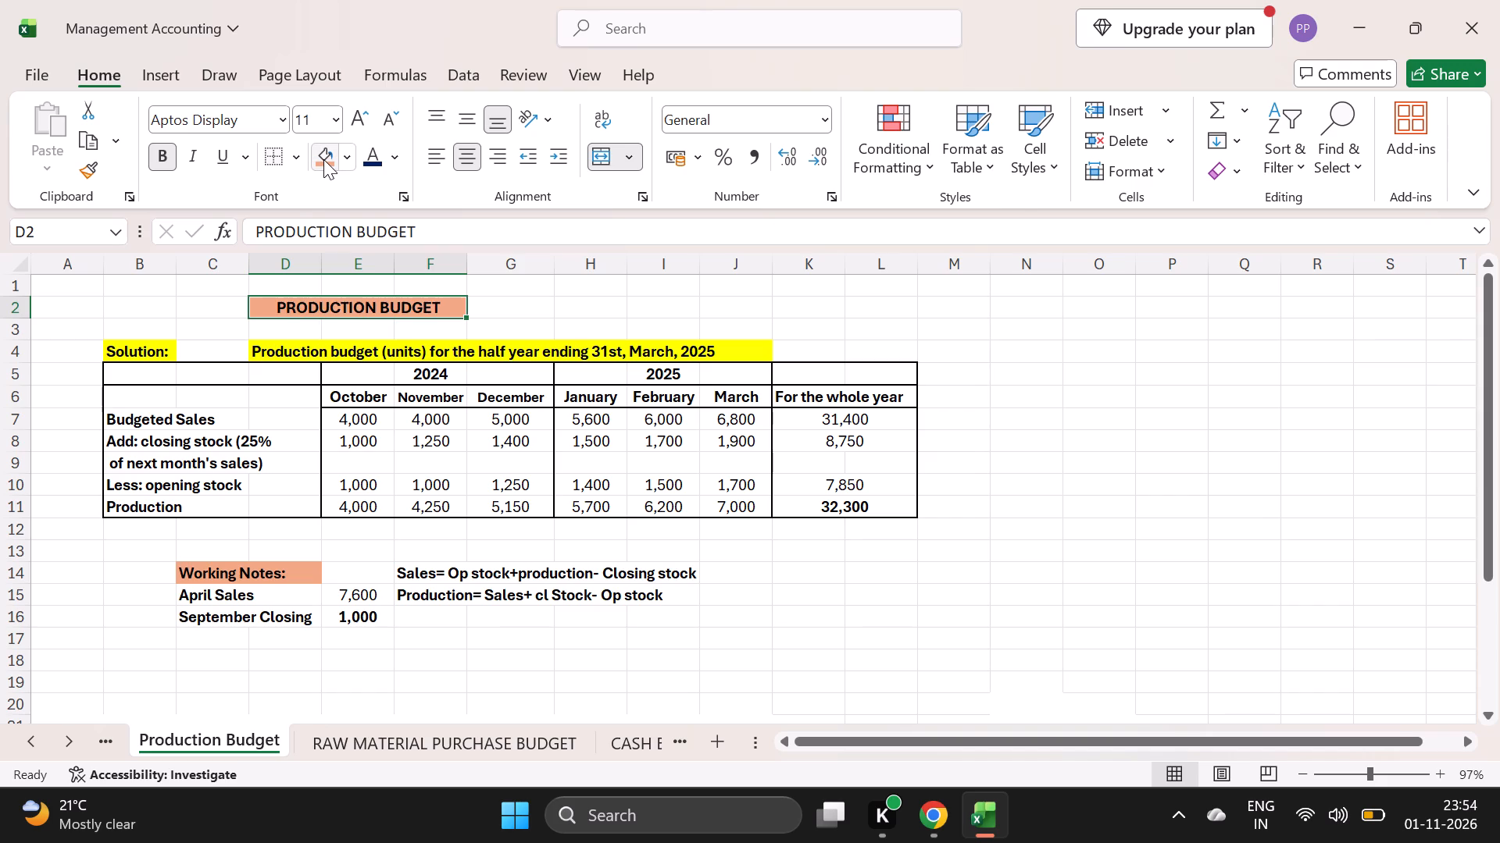
{"action": "left_click", "coordinate": [998, 431]}
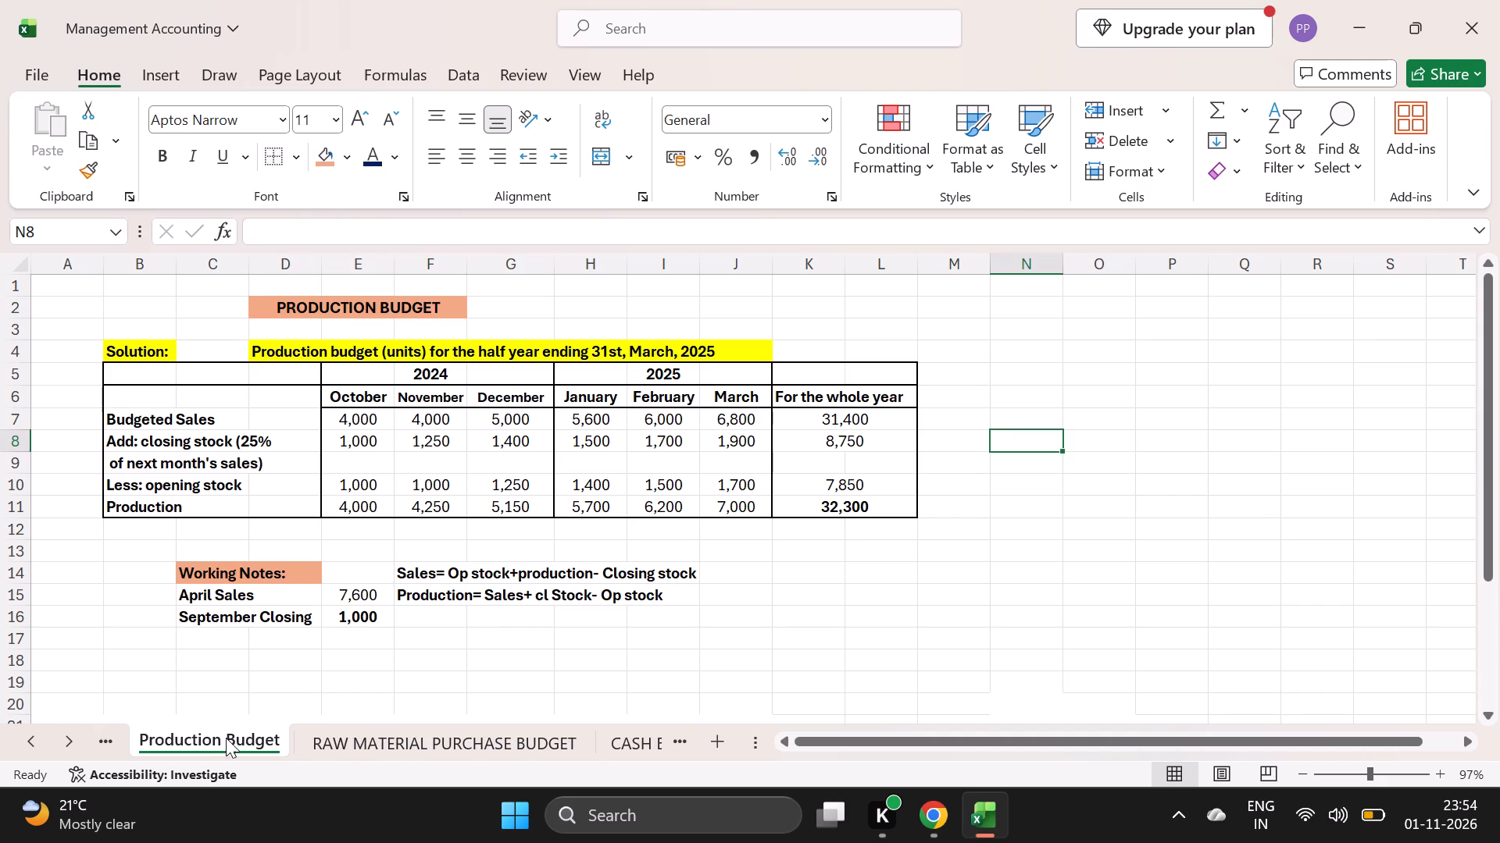
On the Sales Budget sheet, delete the picture containing the AB Ltd. question.
{"action": "left_click", "coordinate": [106, 744]}
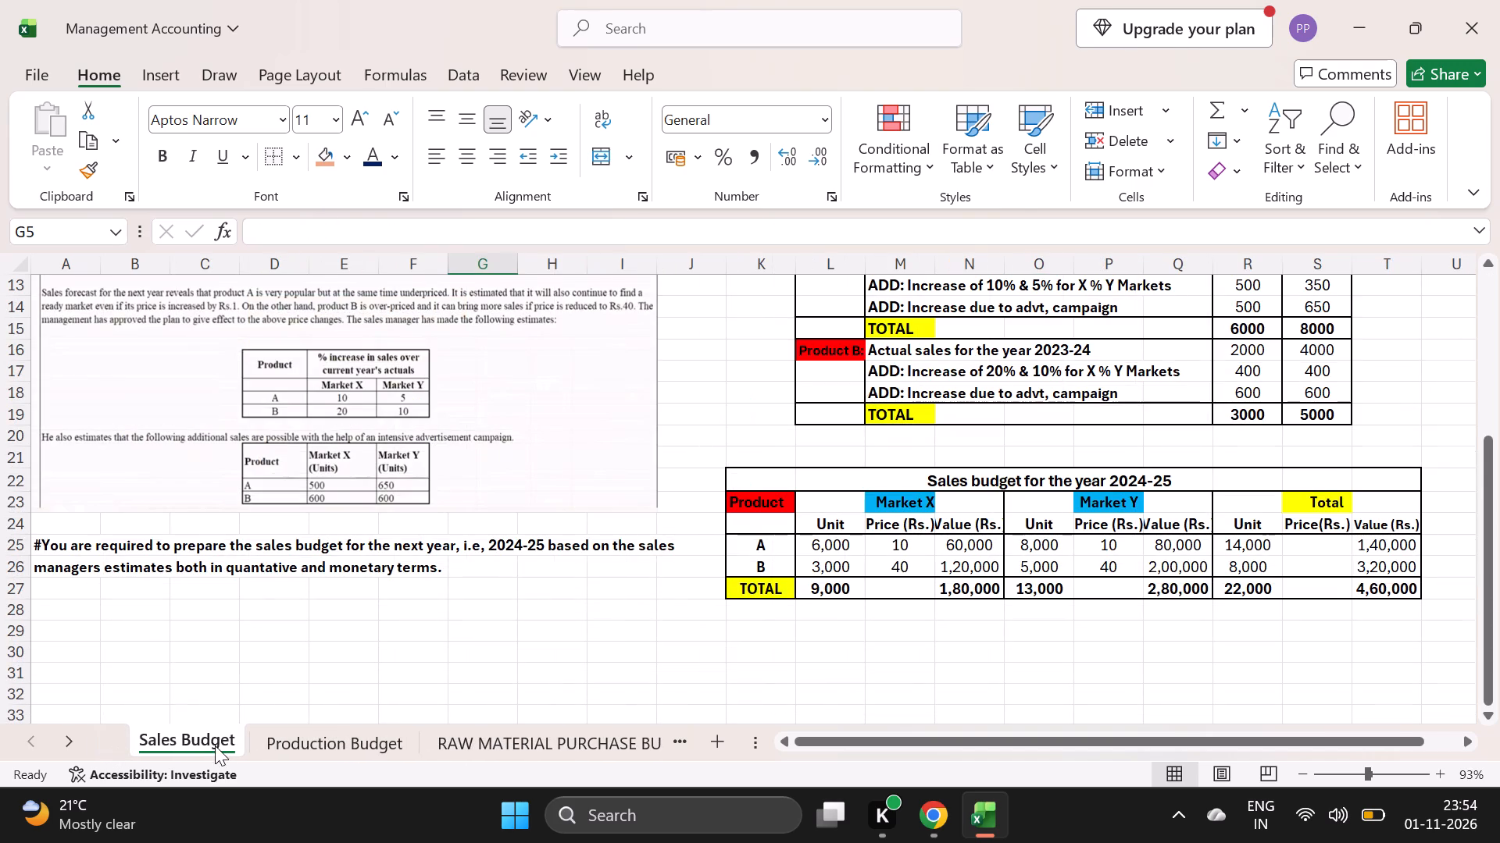
{"action": "scroll", "coordinate": [504, 600], "scroll_direction": "up", "scroll_amount": 1}
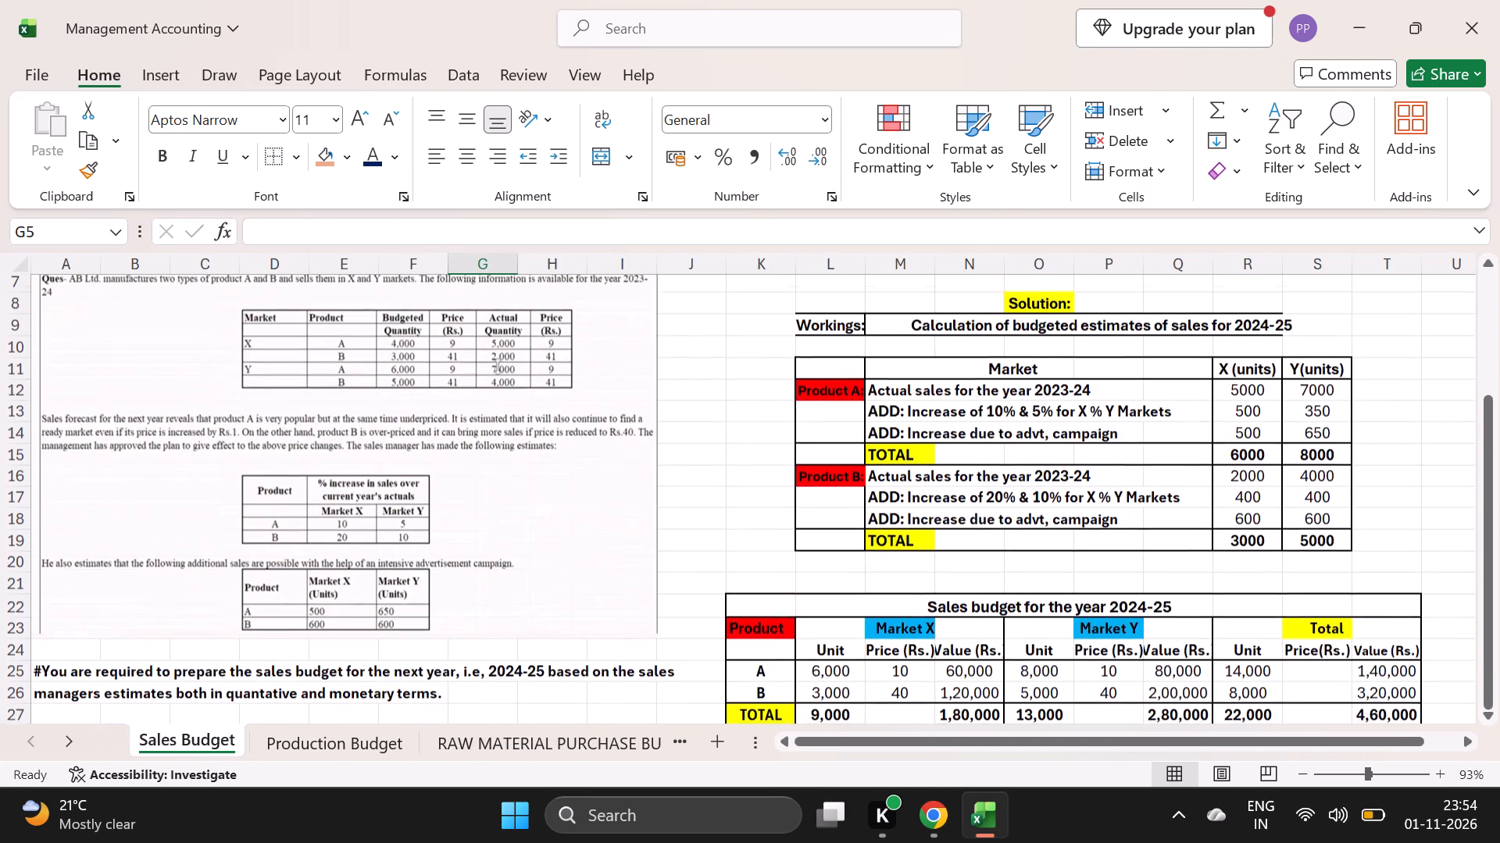
{"action": "right_click", "coordinate": [592, 557]}
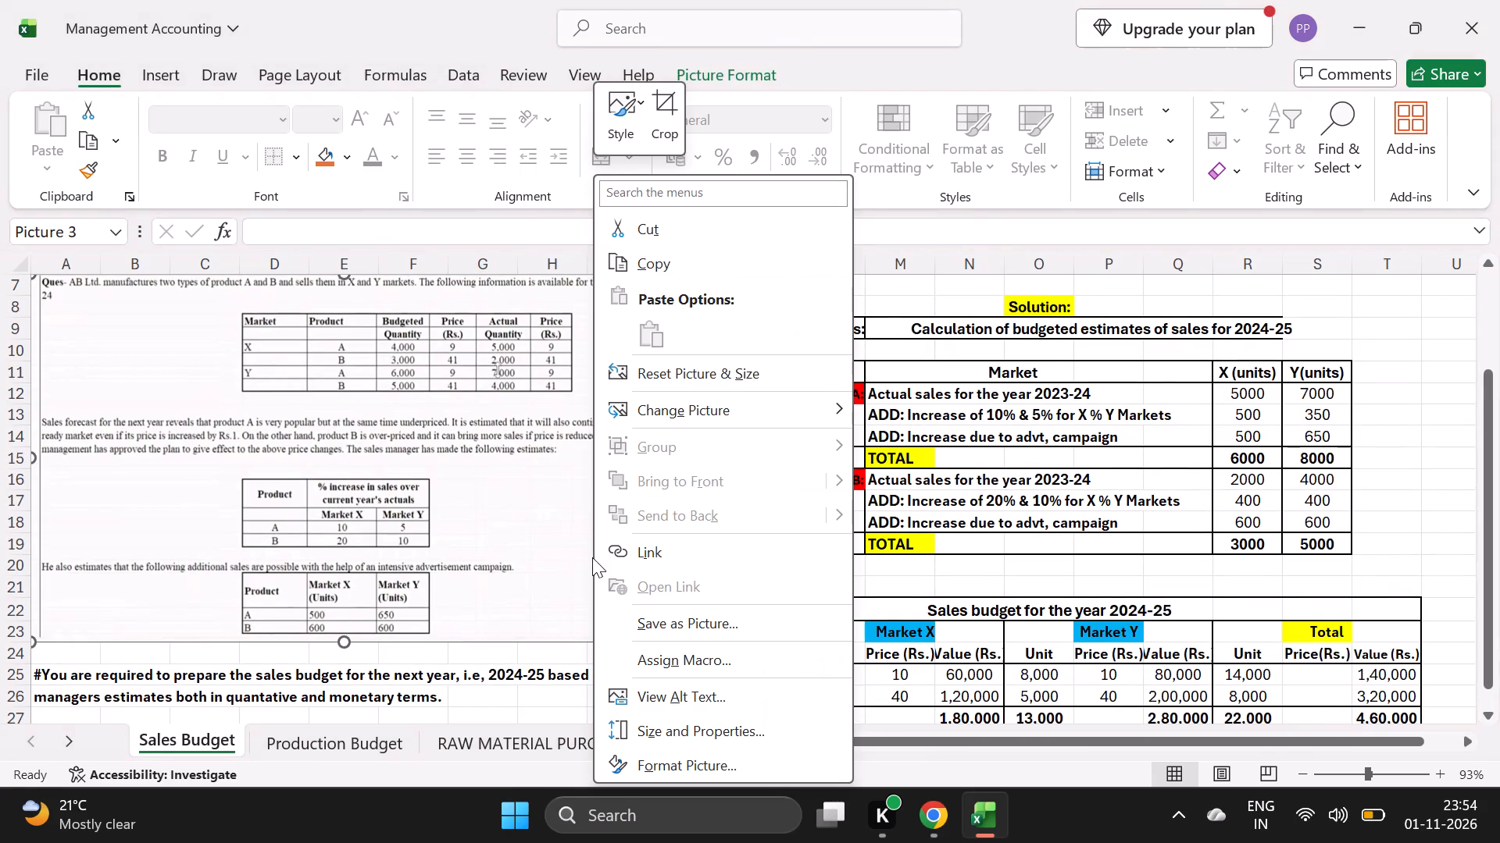
{"action": "left_click", "coordinate": [477, 582]}
{"action": "key", "text": "ctrl+Delete"}
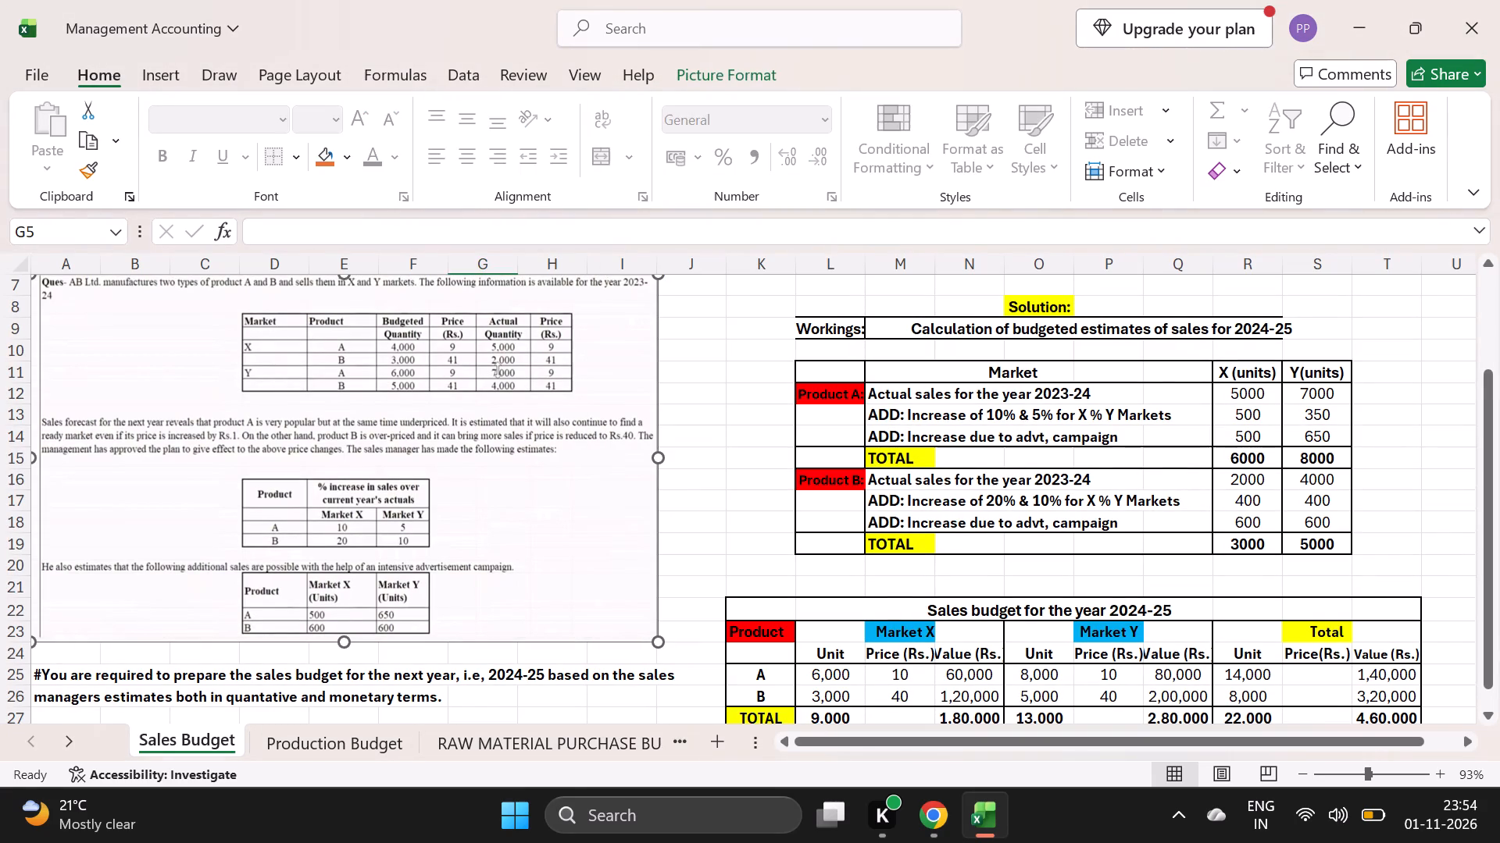
Delete the two lines of question requirement text in A25 and A26.
{"action": "scroll", "coordinate": [474, 569], "scroll_direction": "down", "scroll_amount": 1}
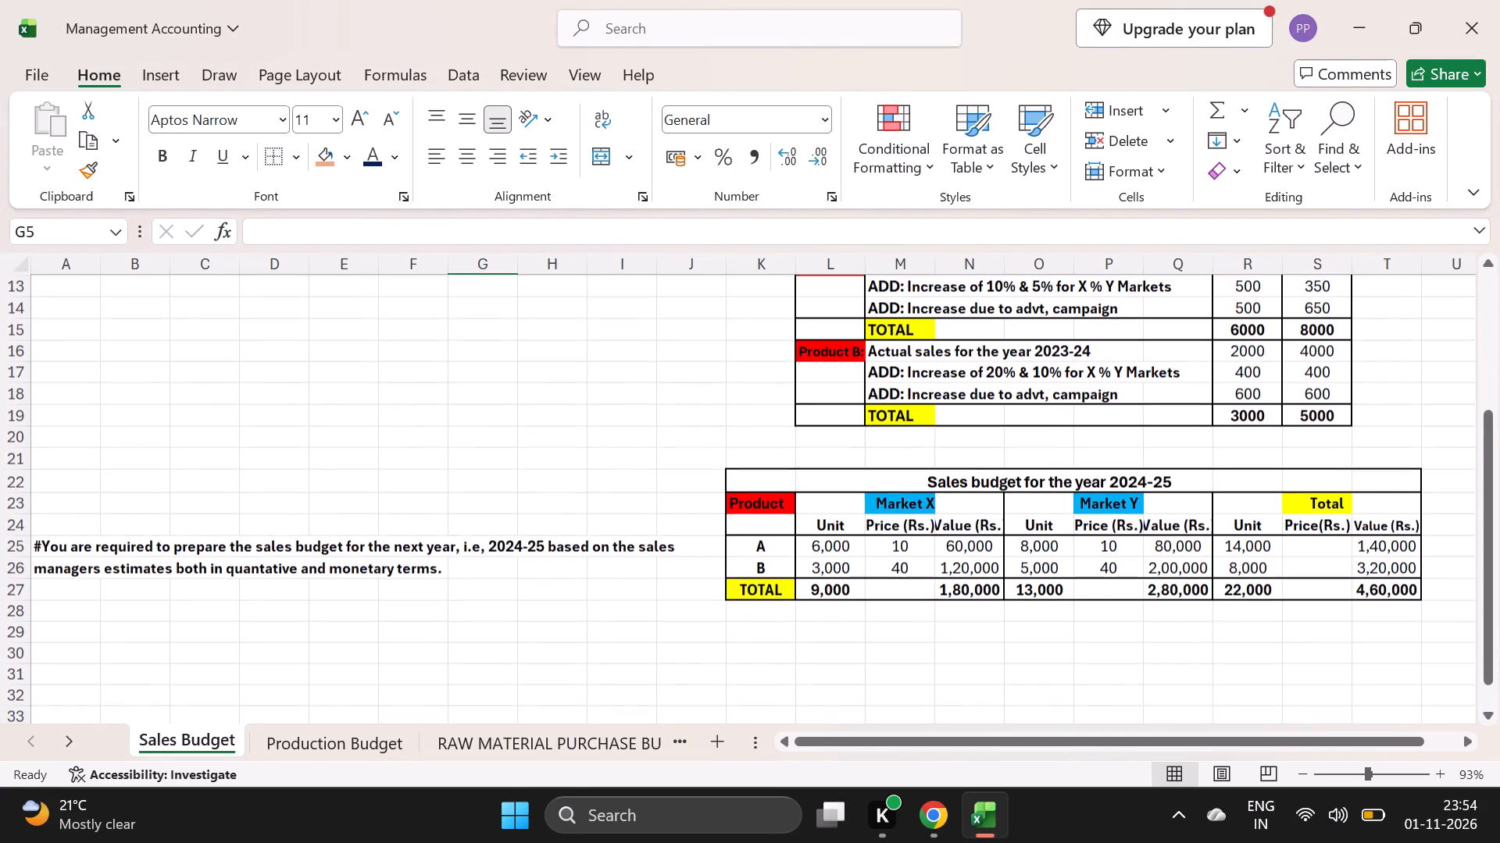
{"action": "left_click", "coordinate": [63, 545]}
{"action": "key", "text": "Delete"}
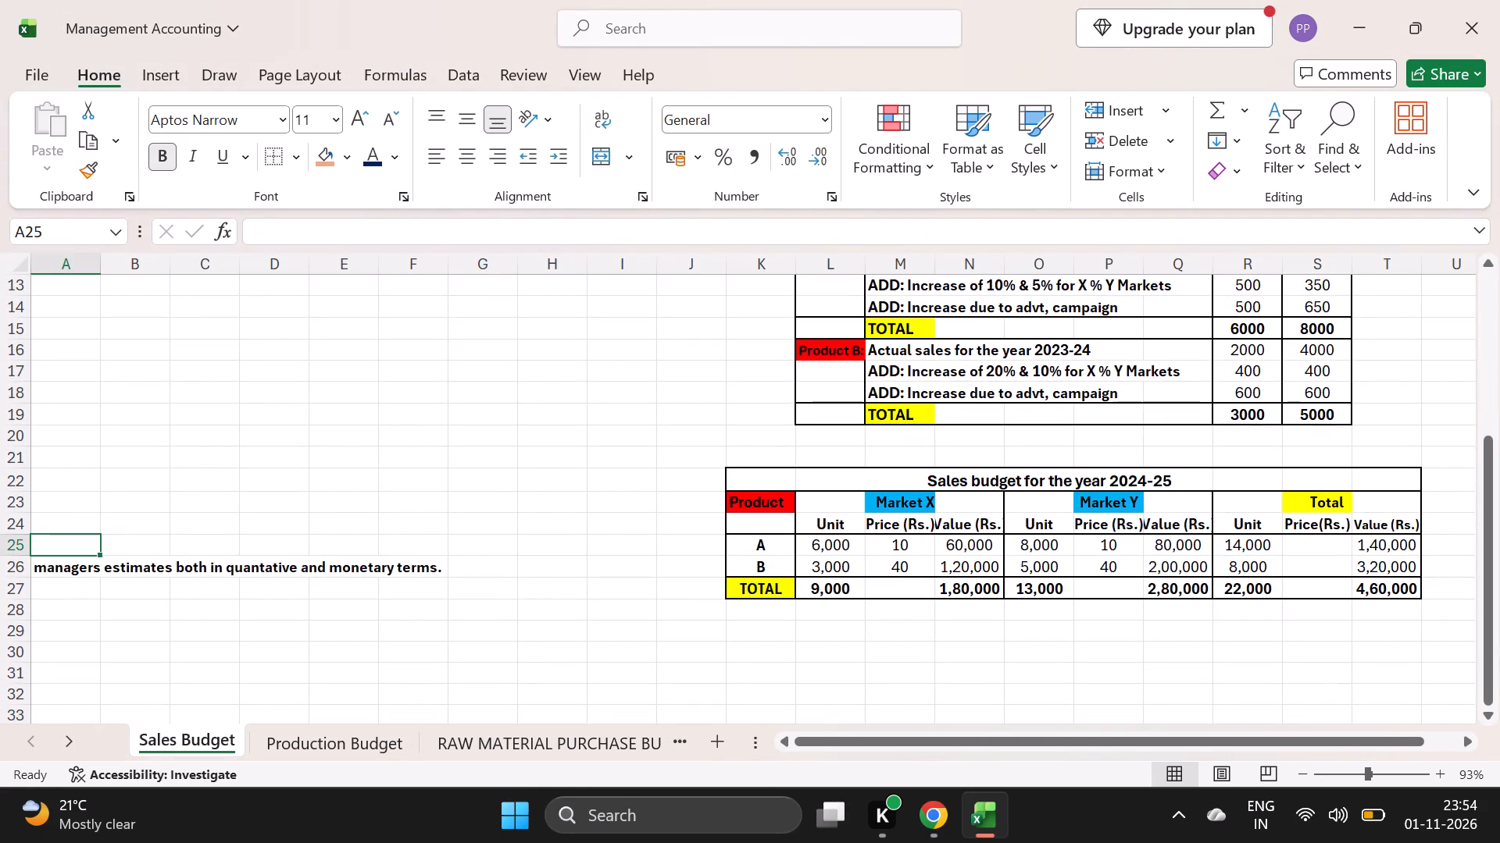
{"action": "left_click", "coordinate": [66, 571]}
{"action": "key", "text": "Delete"}
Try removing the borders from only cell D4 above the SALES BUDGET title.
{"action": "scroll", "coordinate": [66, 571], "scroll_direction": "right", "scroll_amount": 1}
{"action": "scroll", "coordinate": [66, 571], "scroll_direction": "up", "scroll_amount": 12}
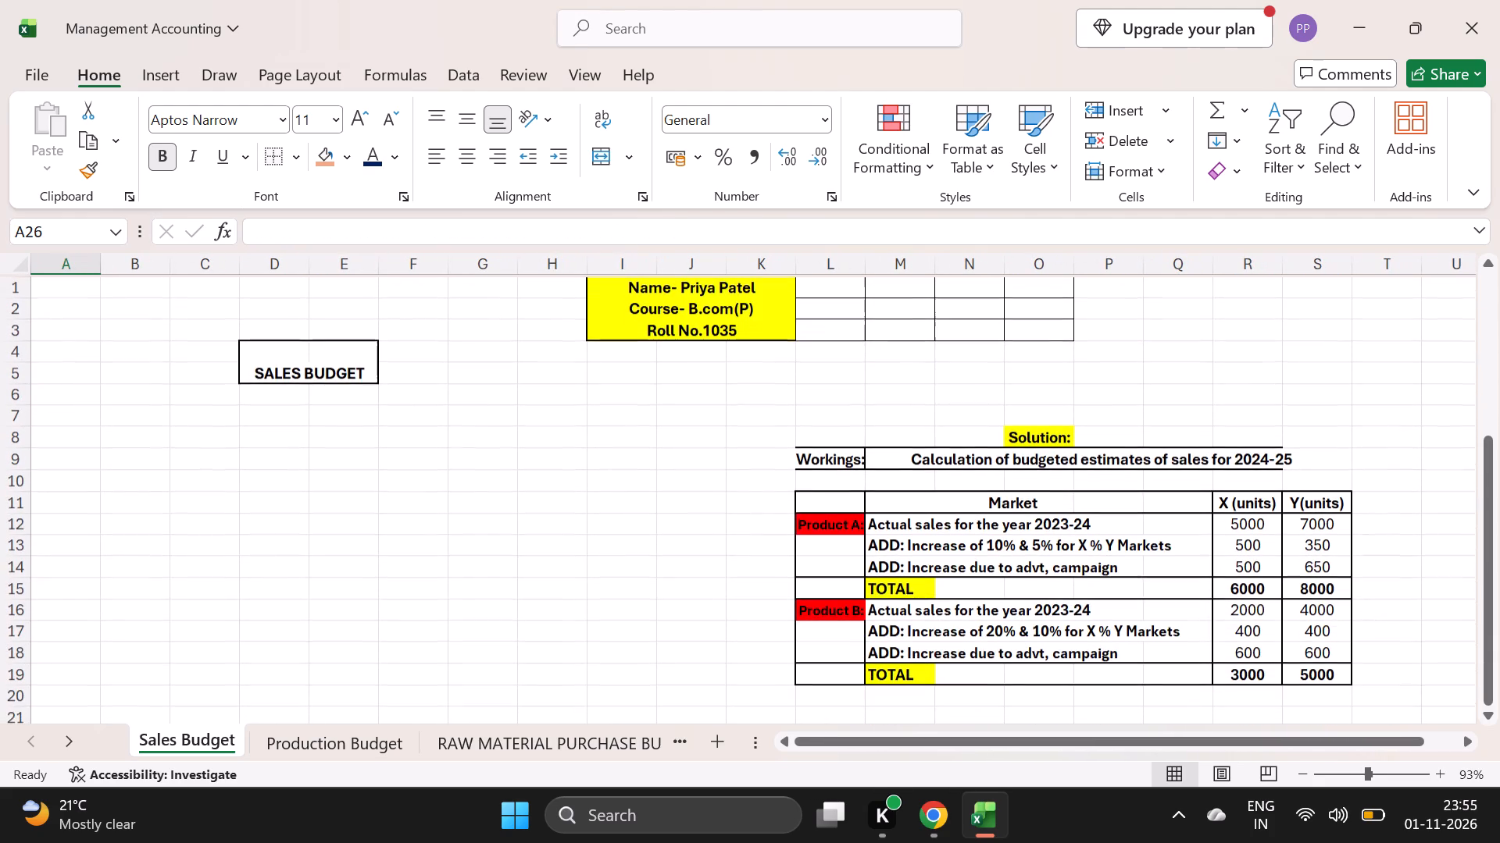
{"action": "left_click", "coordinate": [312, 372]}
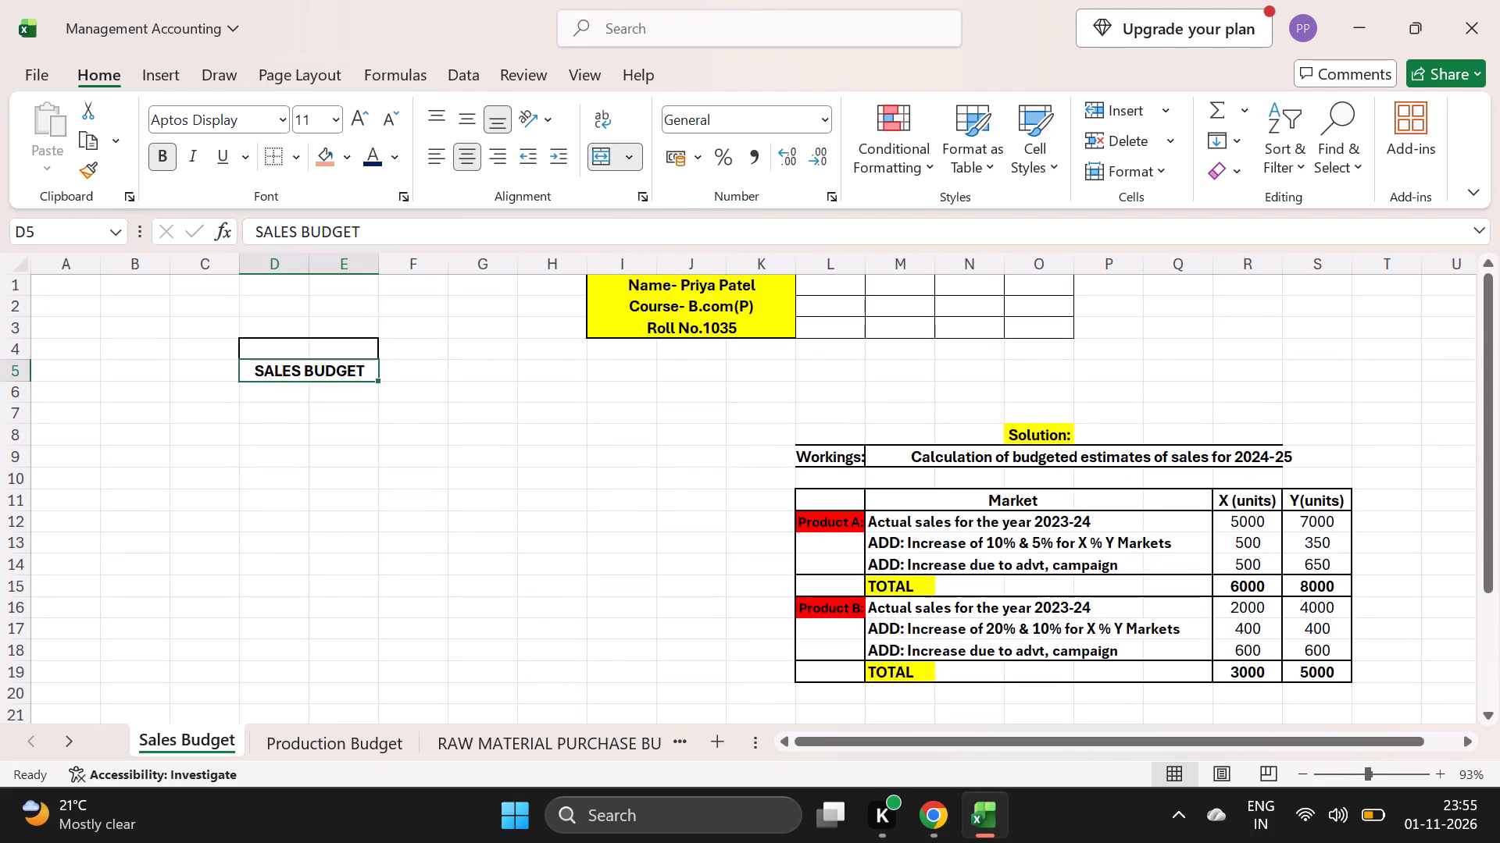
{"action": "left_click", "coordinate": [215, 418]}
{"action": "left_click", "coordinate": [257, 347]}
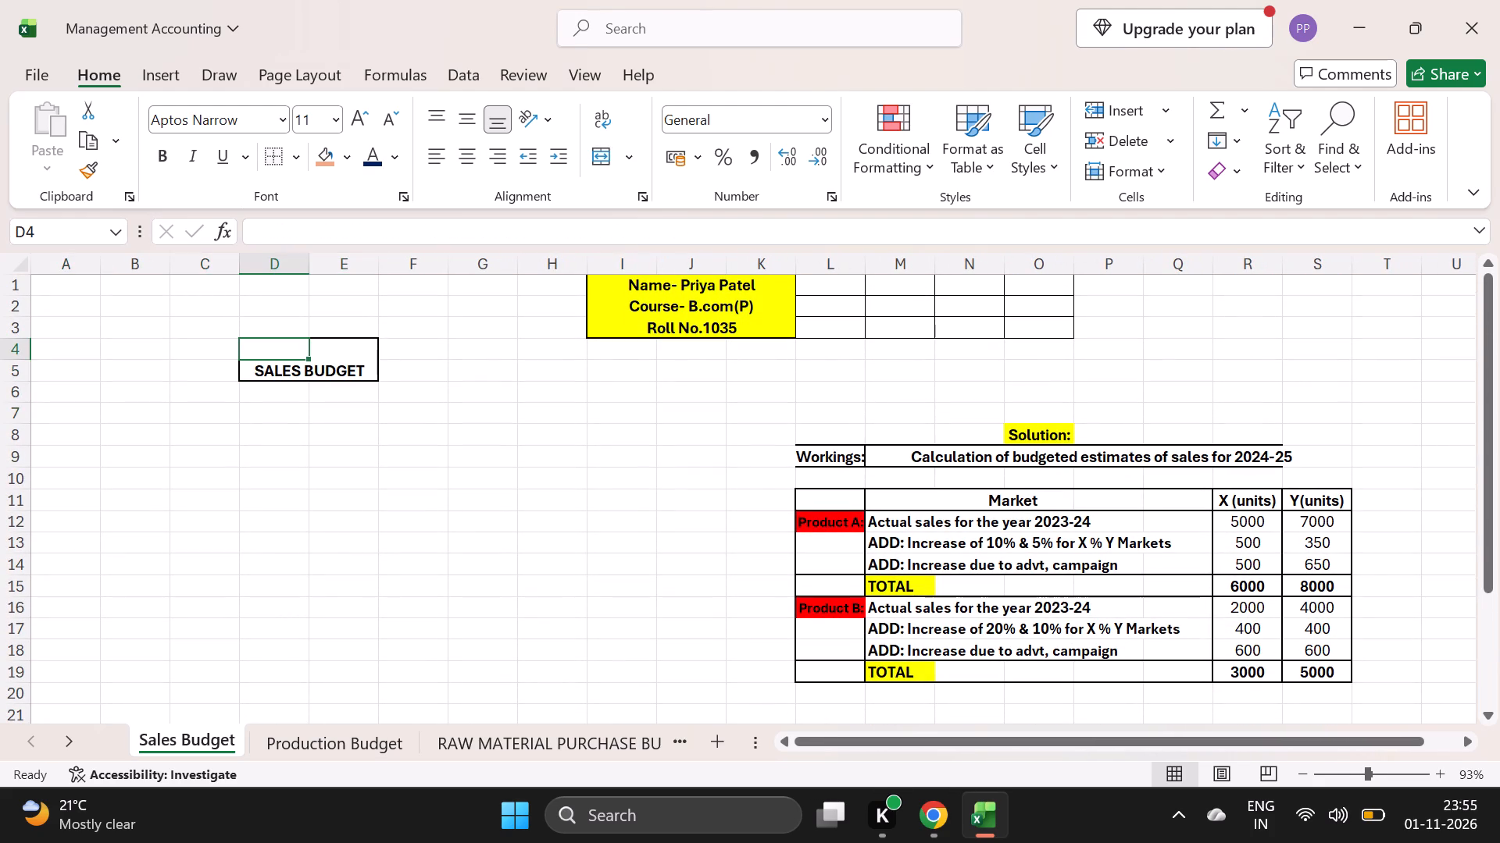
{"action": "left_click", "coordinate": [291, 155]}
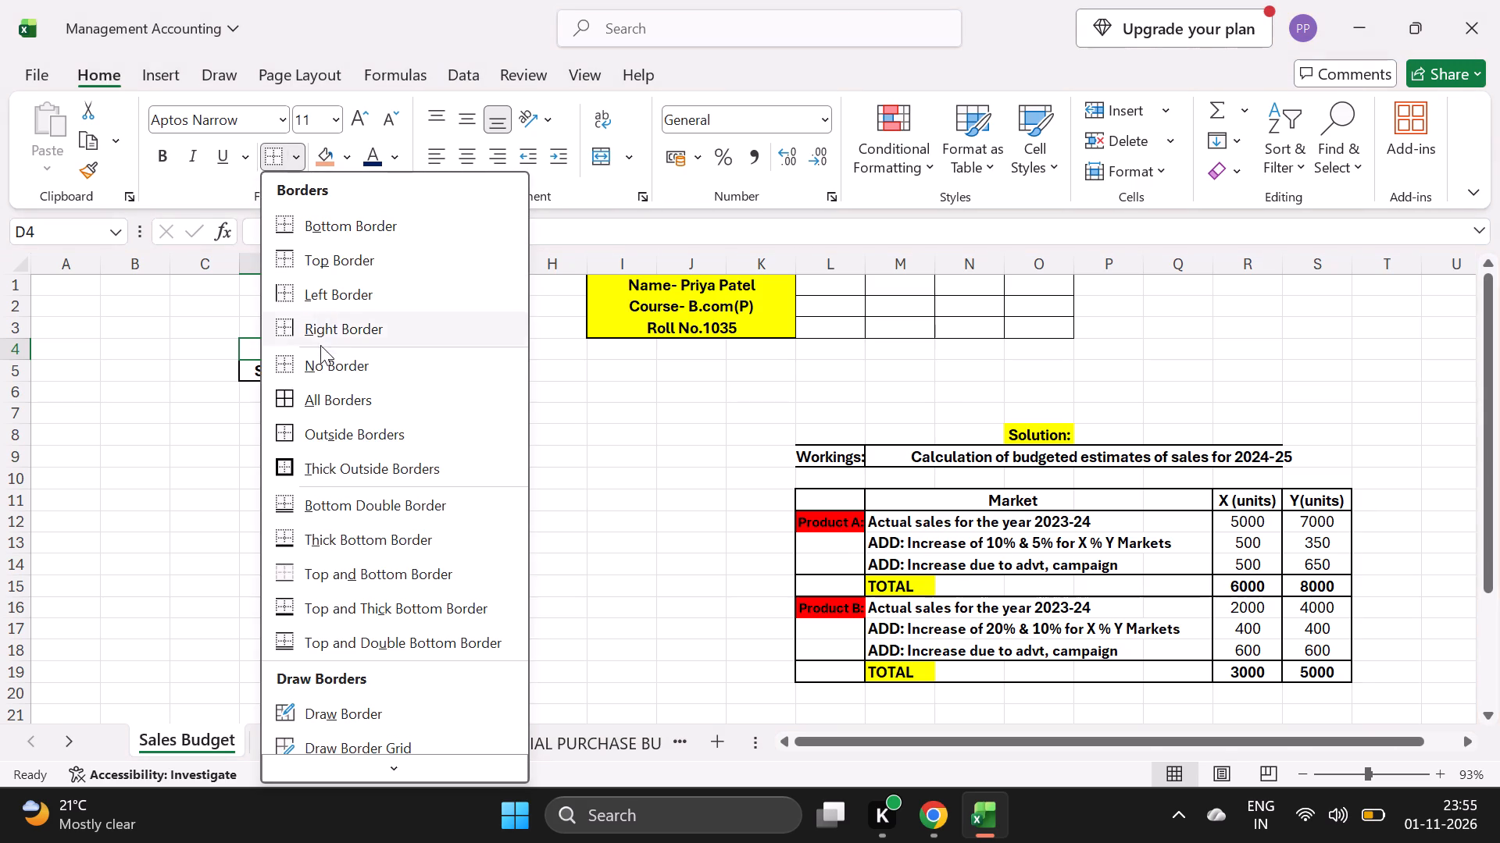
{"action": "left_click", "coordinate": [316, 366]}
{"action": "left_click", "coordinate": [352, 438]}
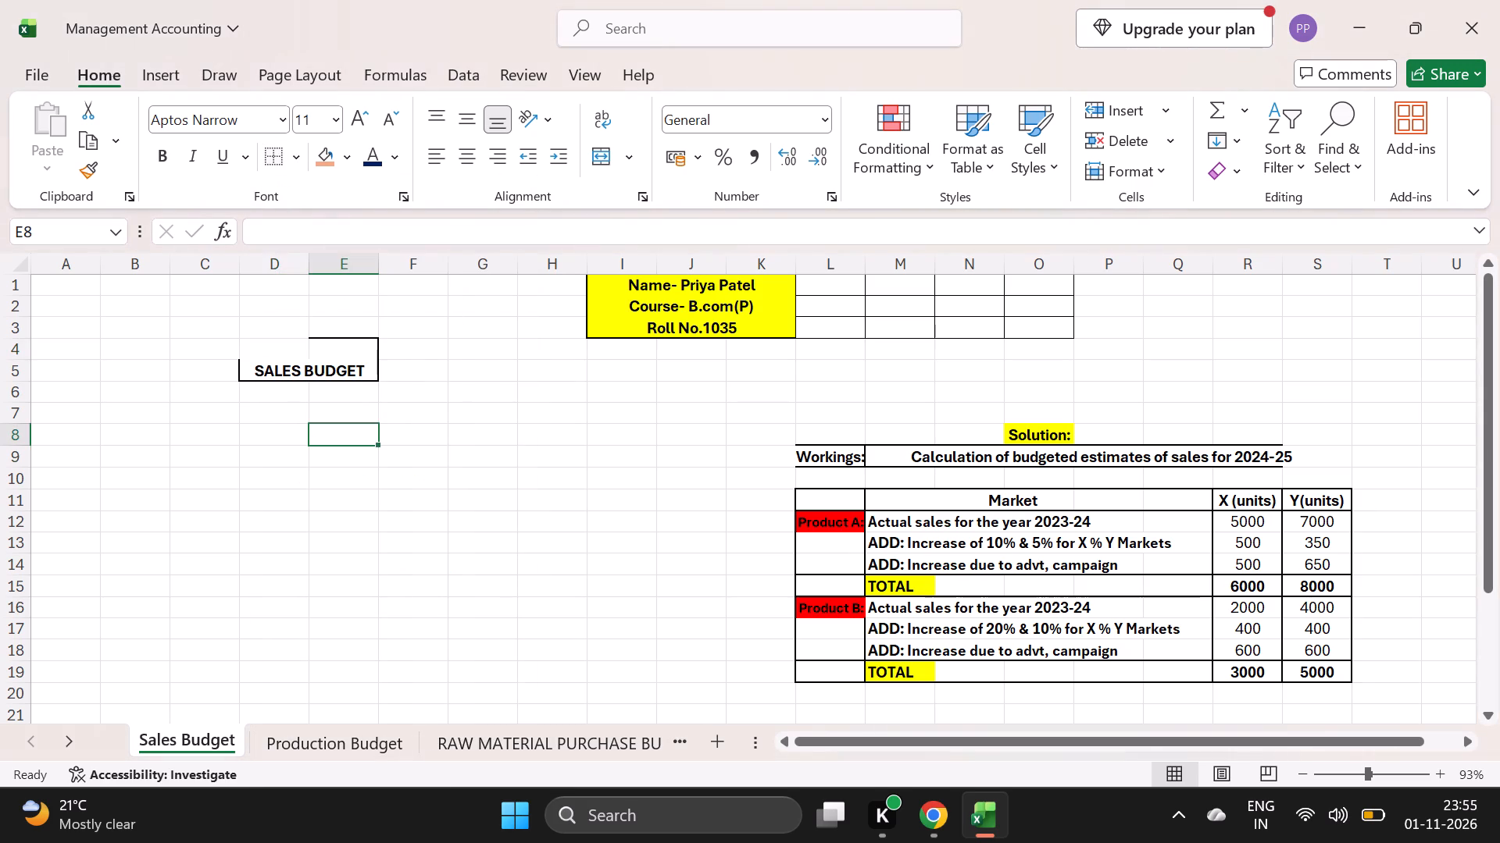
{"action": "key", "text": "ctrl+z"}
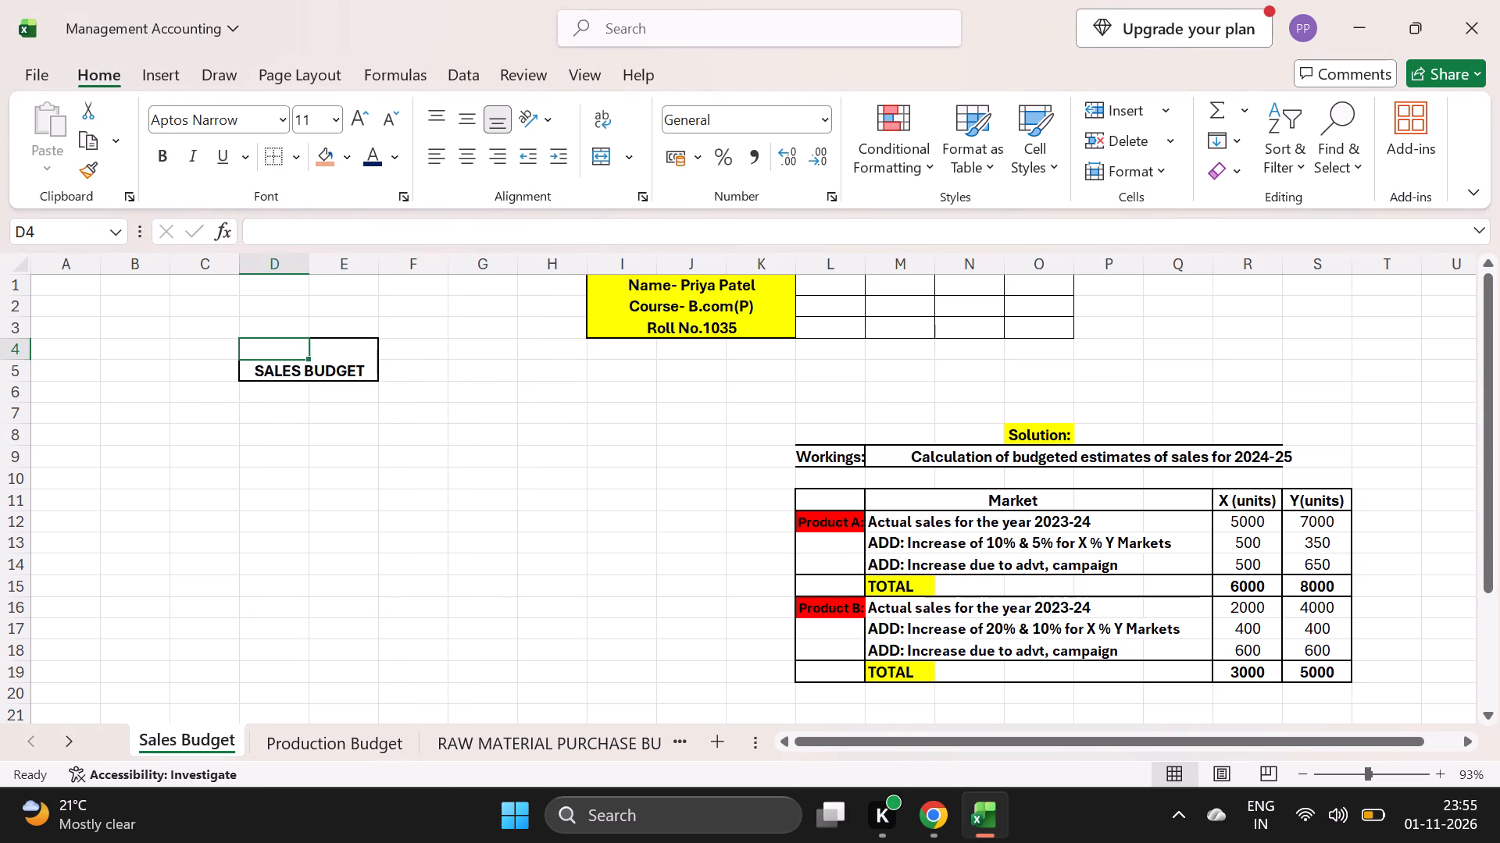
Remove all borders from D4:E5 around the SALES BUDGET title.
{"action": "left_click_drag", "start_coordinate": [262, 350], "coordinate": [339, 369]}
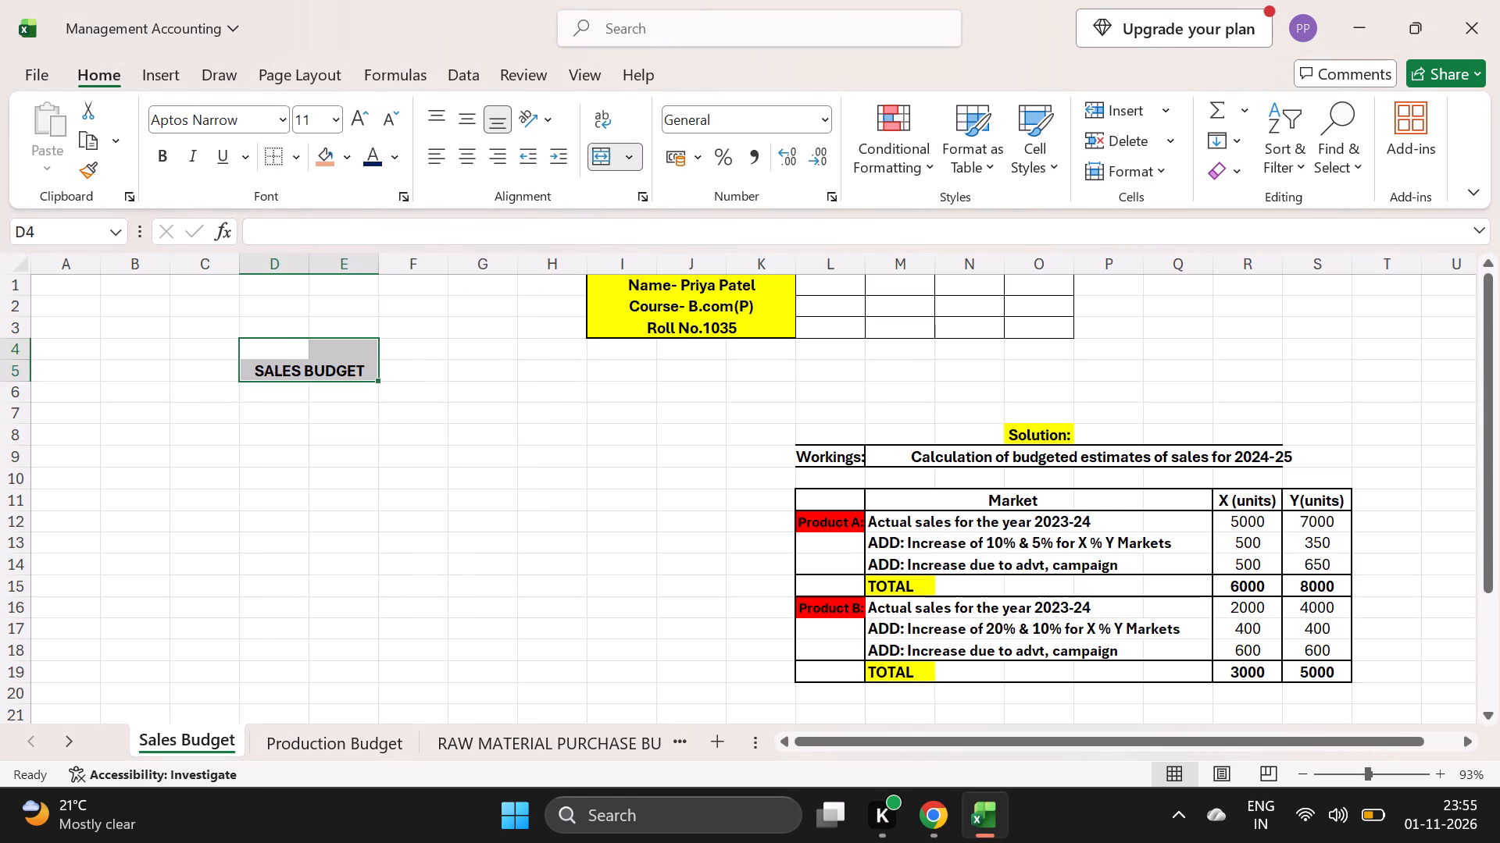
{"action": "left_click", "coordinate": [295, 158]}
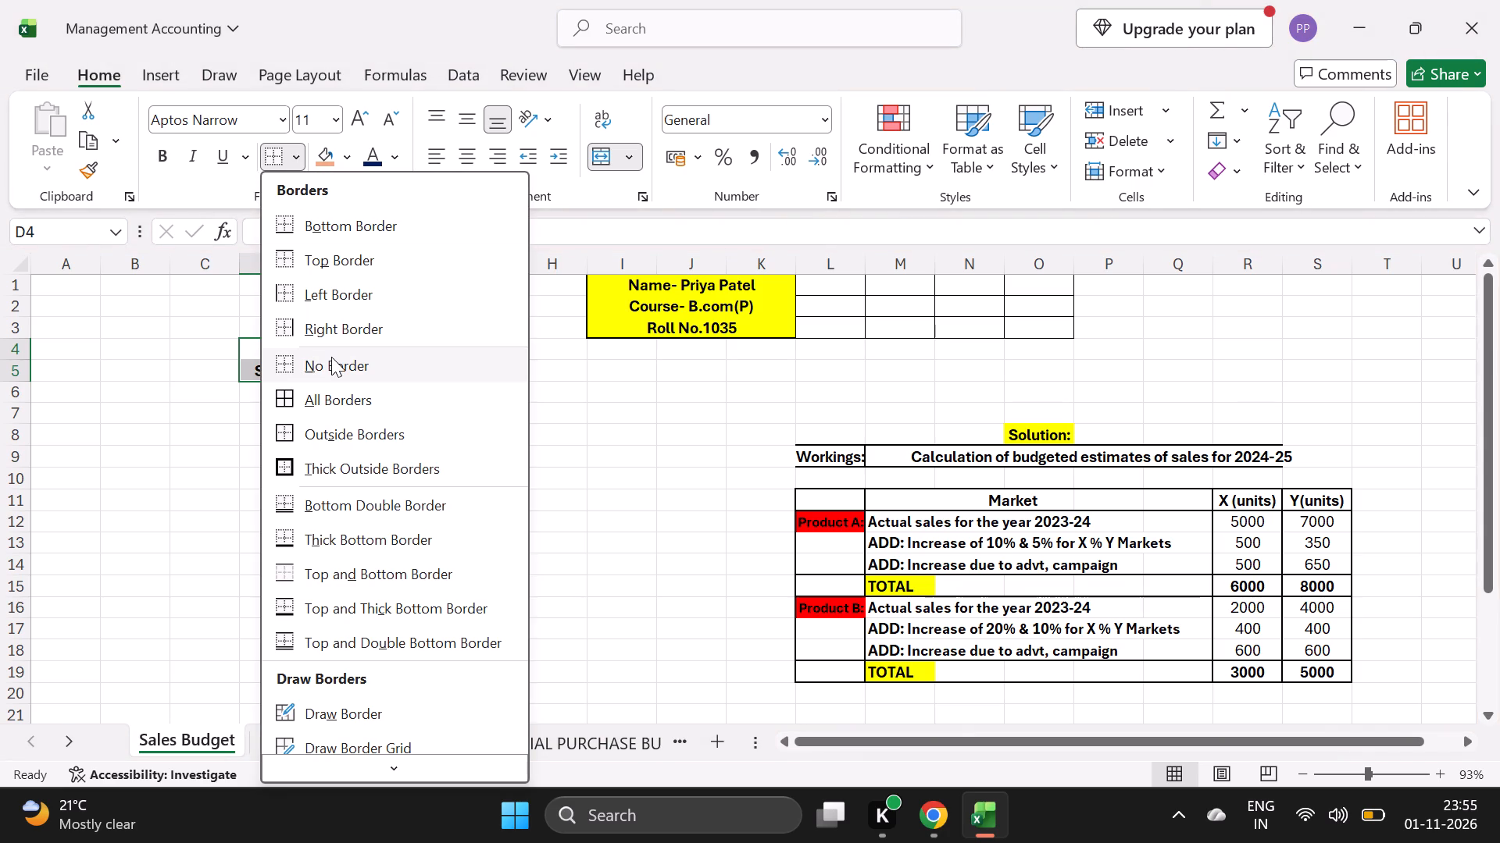
{"action": "left_click", "coordinate": [331, 357]}
{"action": "left_click", "coordinate": [333, 524]}
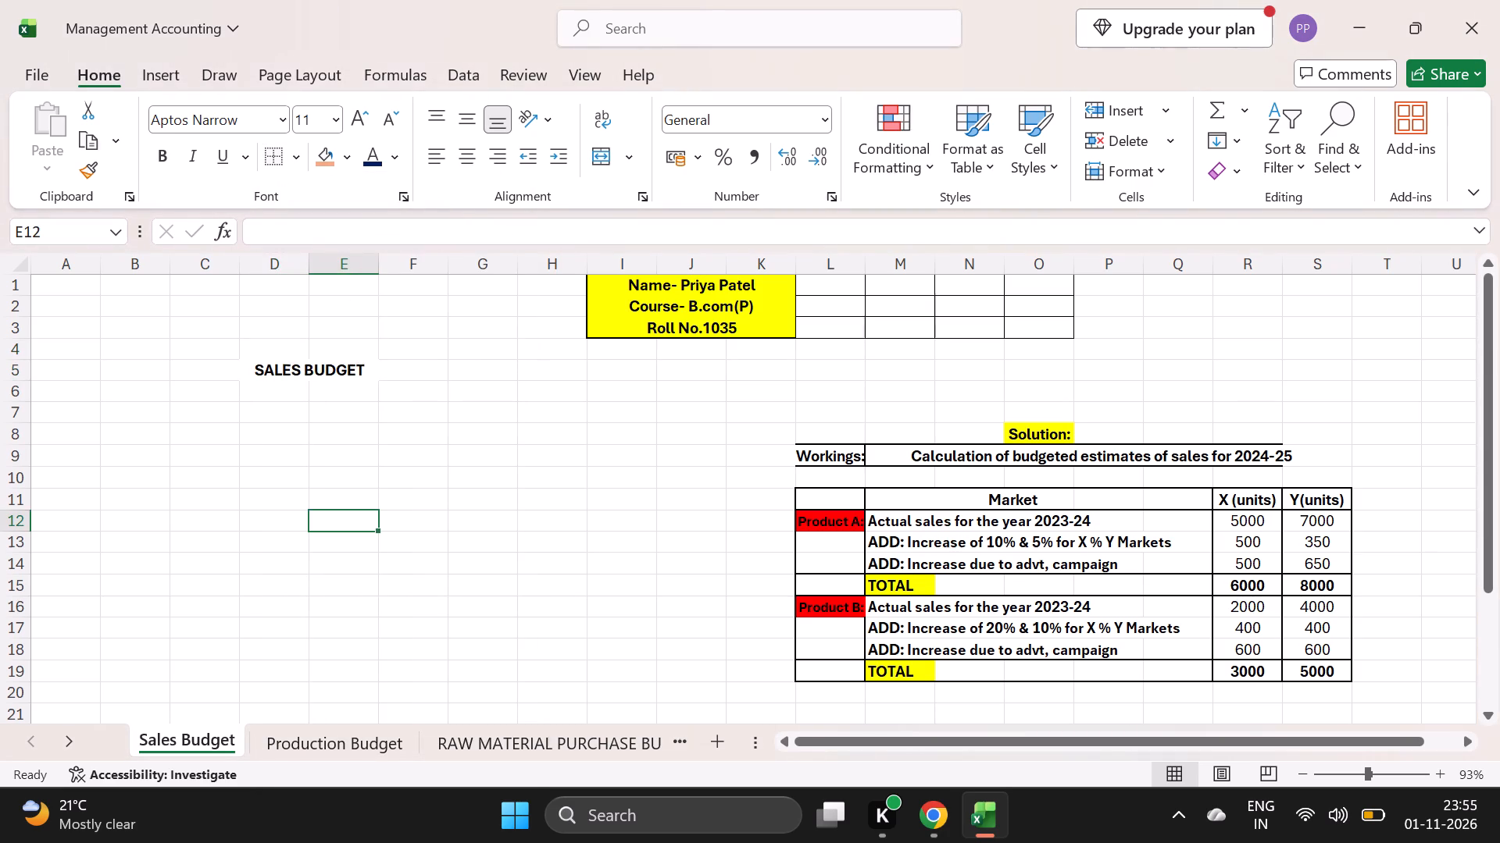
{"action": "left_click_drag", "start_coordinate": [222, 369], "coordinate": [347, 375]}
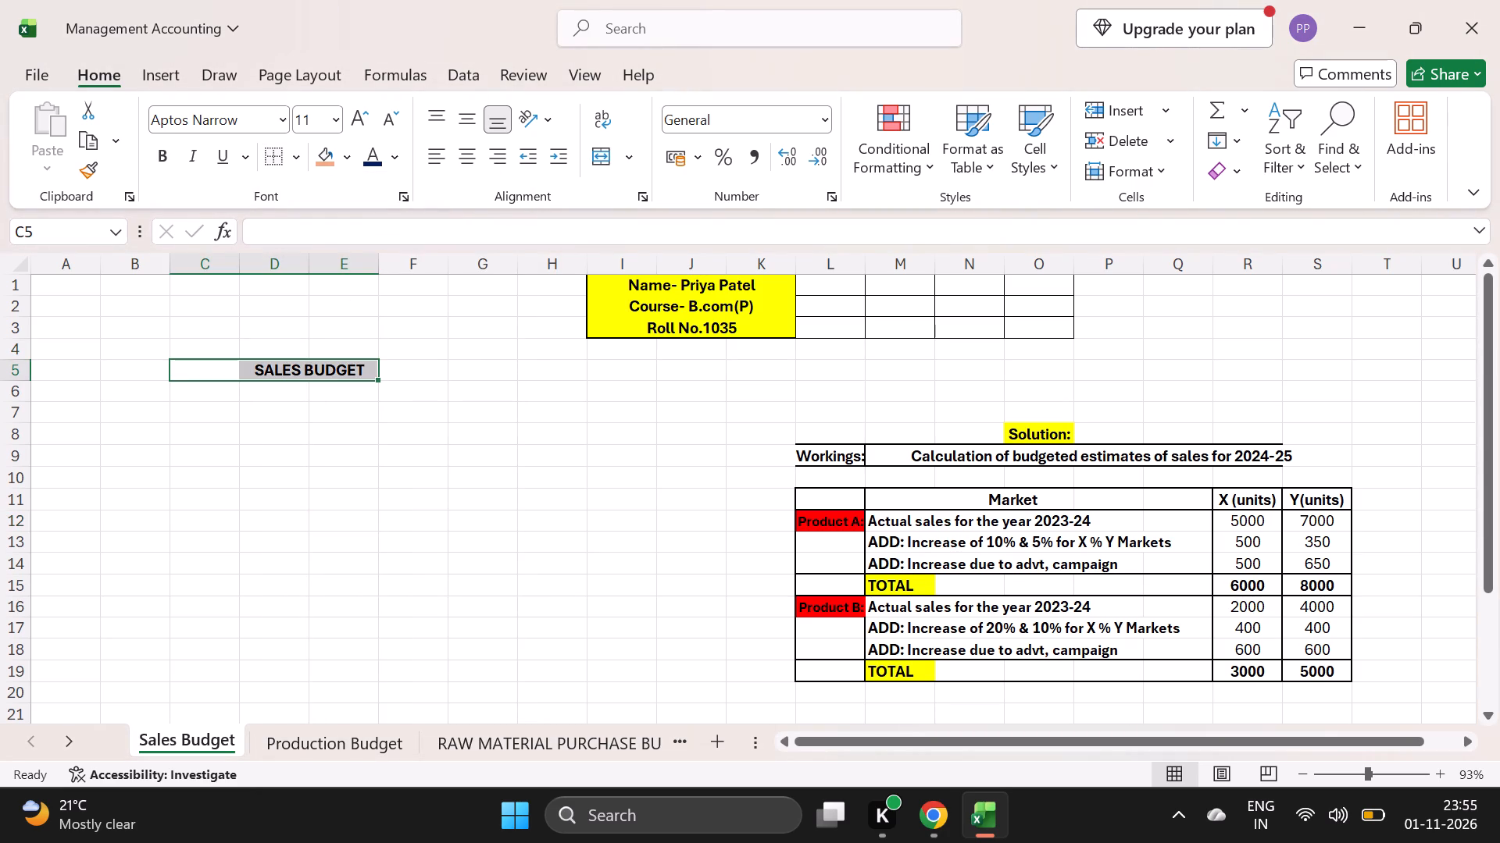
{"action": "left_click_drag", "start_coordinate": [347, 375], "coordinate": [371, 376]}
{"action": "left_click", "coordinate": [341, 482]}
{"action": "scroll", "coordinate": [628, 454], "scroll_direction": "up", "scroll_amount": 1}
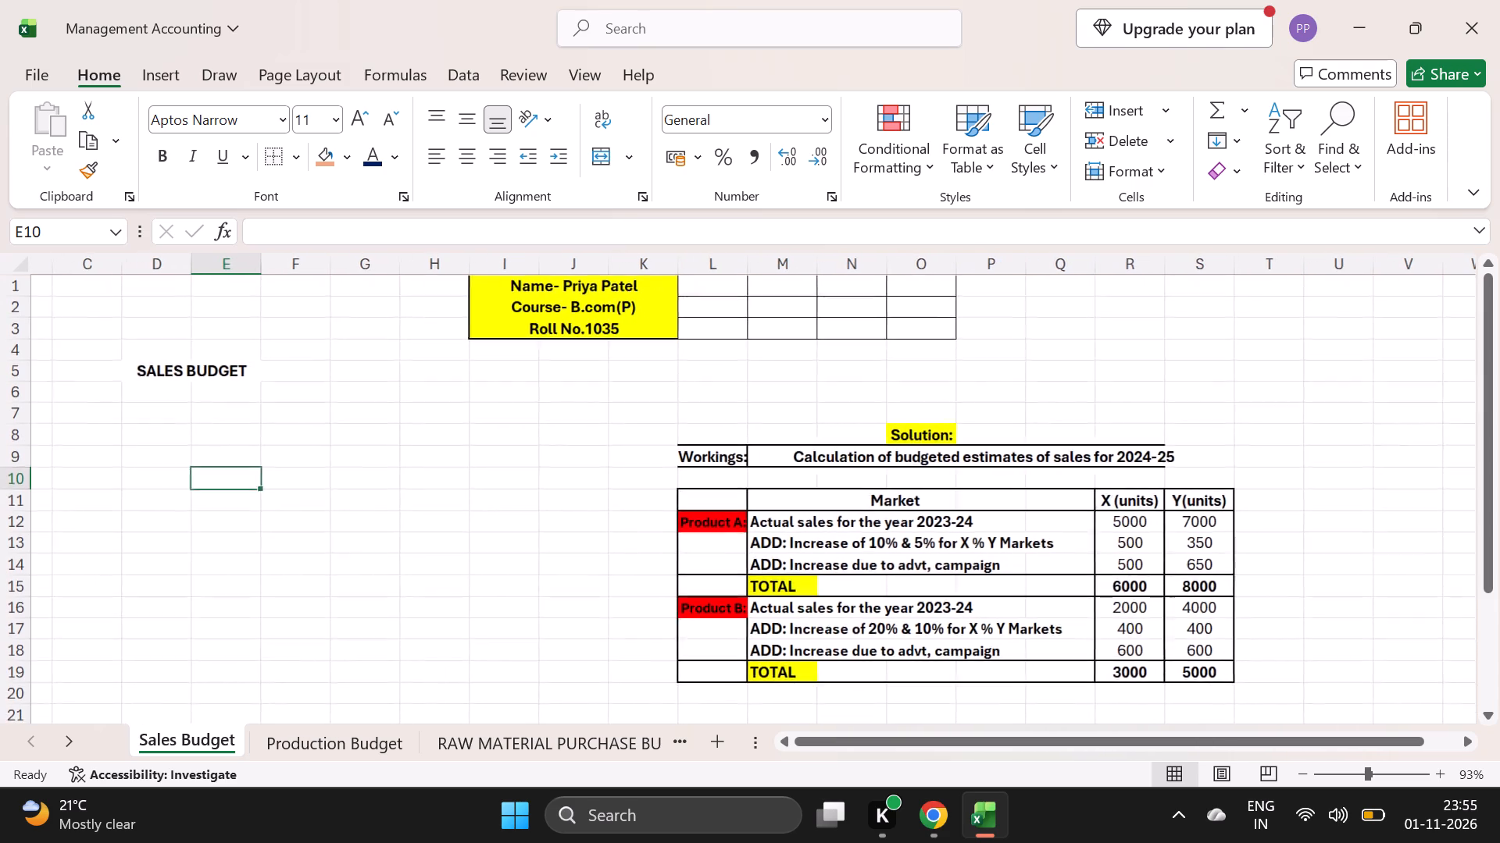
Widen columns L and R slightly so the Workings and Product labels and the calculation title fit within their borders.
{"action": "scroll", "coordinate": [628, 454], "scroll_direction": "down", "scroll_amount": 1}
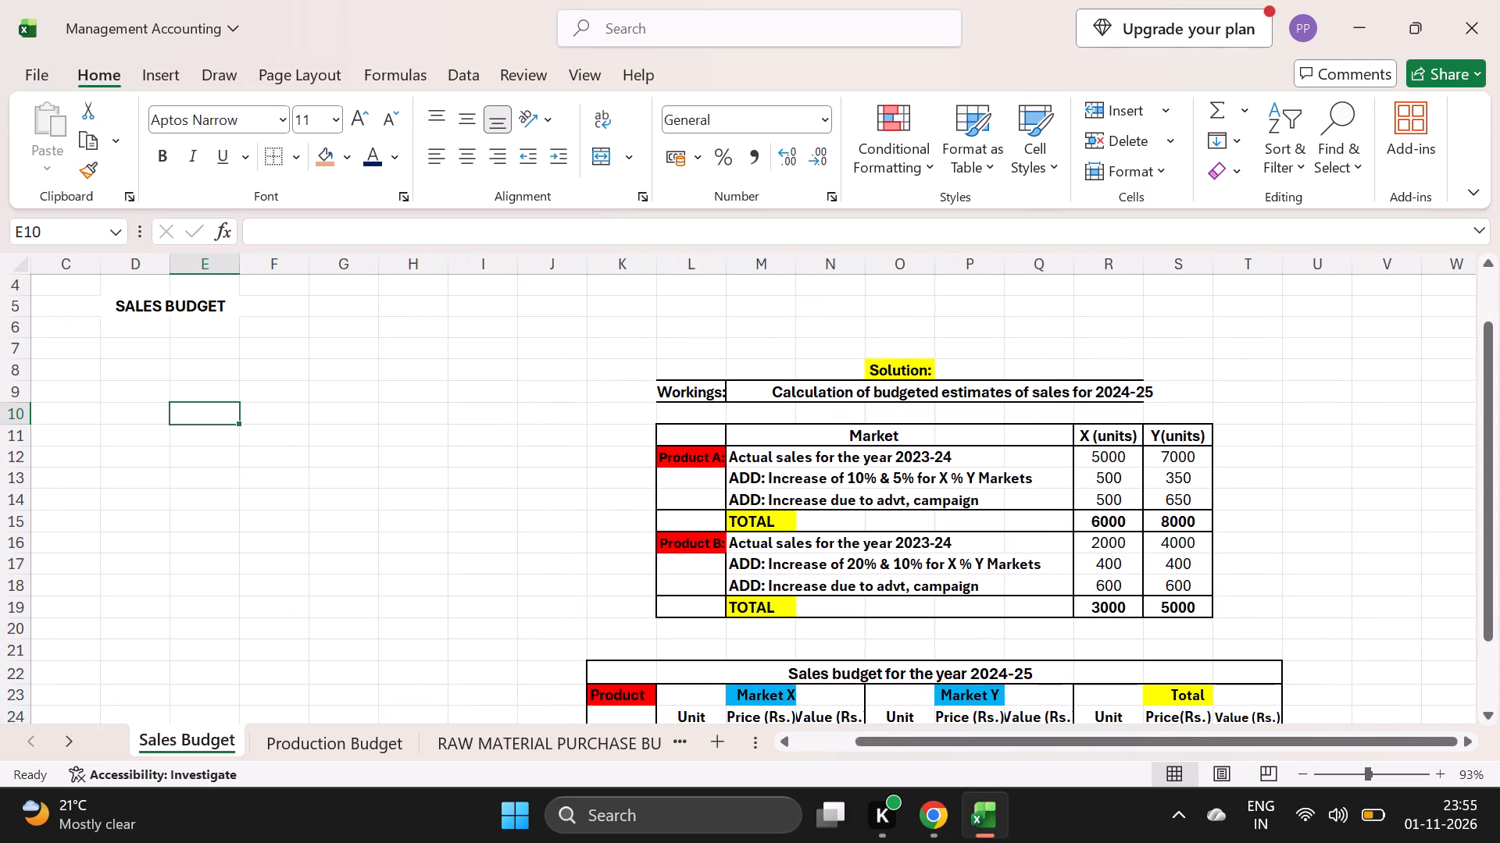
{"action": "left_click_drag", "start_coordinate": [720, 271], "coordinate": [726, 270]}
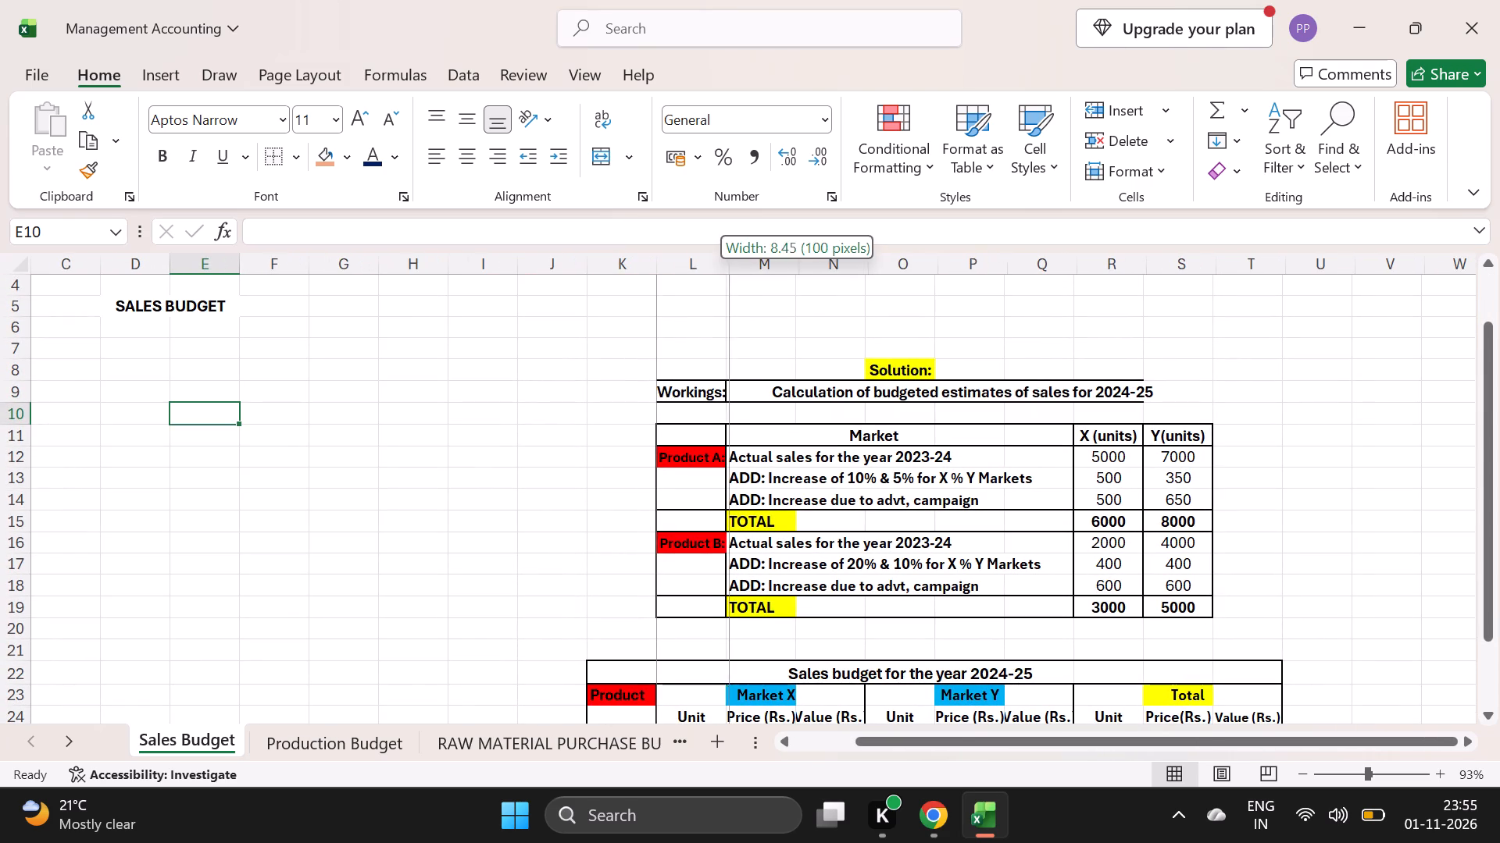
{"action": "left_click_drag", "start_coordinate": [726, 270], "coordinate": [730, 270]}
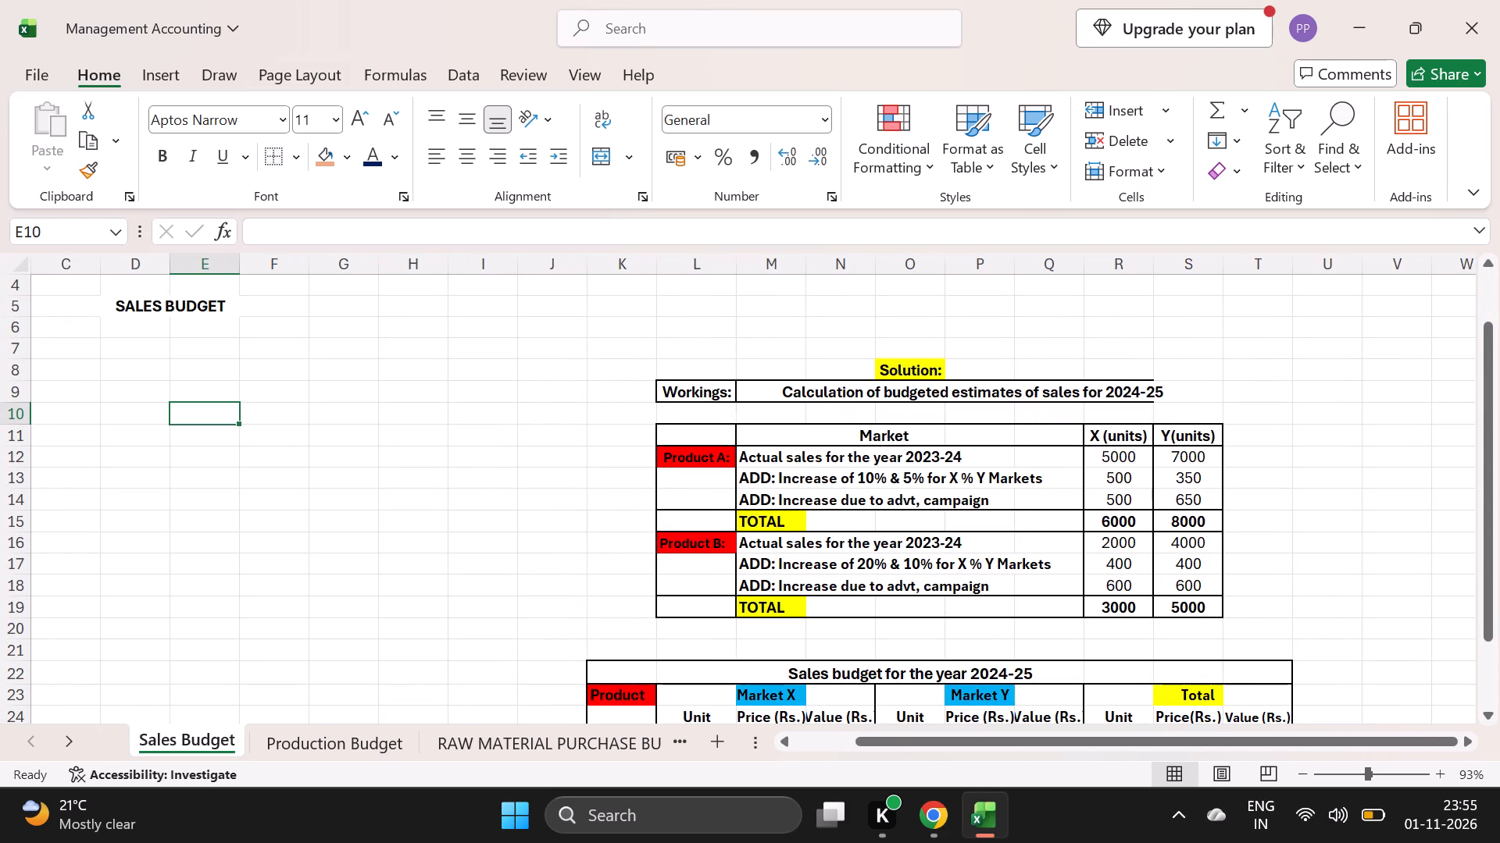
{"action": "left_click_drag", "start_coordinate": [1150, 270], "coordinate": [1166, 269]}
Copy the solution tables in K8:T28 and paste them starting at A7 beneath the SALES BUDGET title.
{"action": "scroll", "coordinate": [1093, 421], "scroll_direction": "down", "scroll_amount": 1}
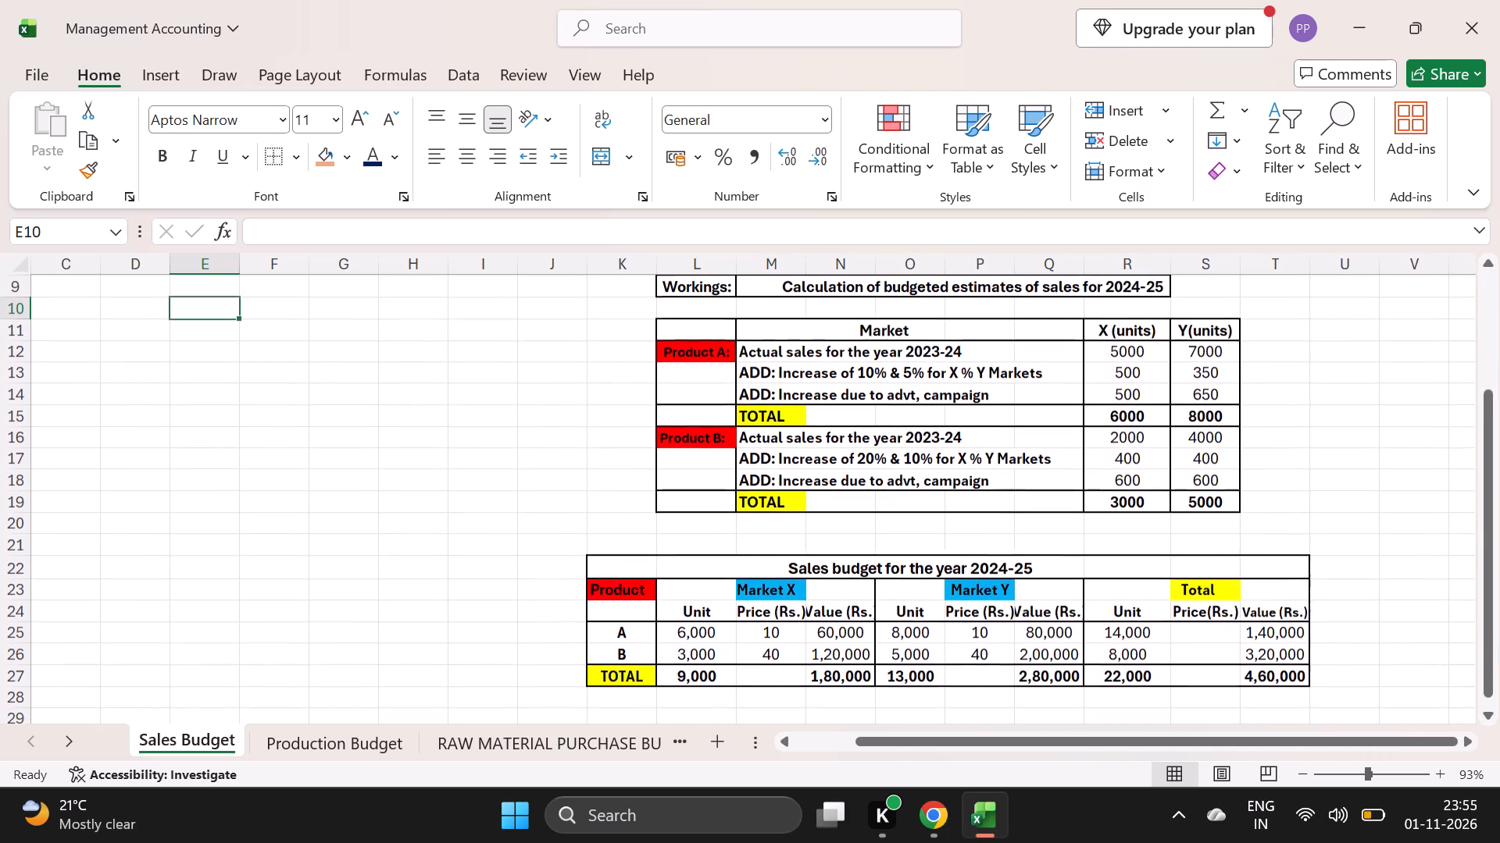
{"action": "scroll", "coordinate": [804, 426], "scroll_direction": "up", "scroll_amount": 1}
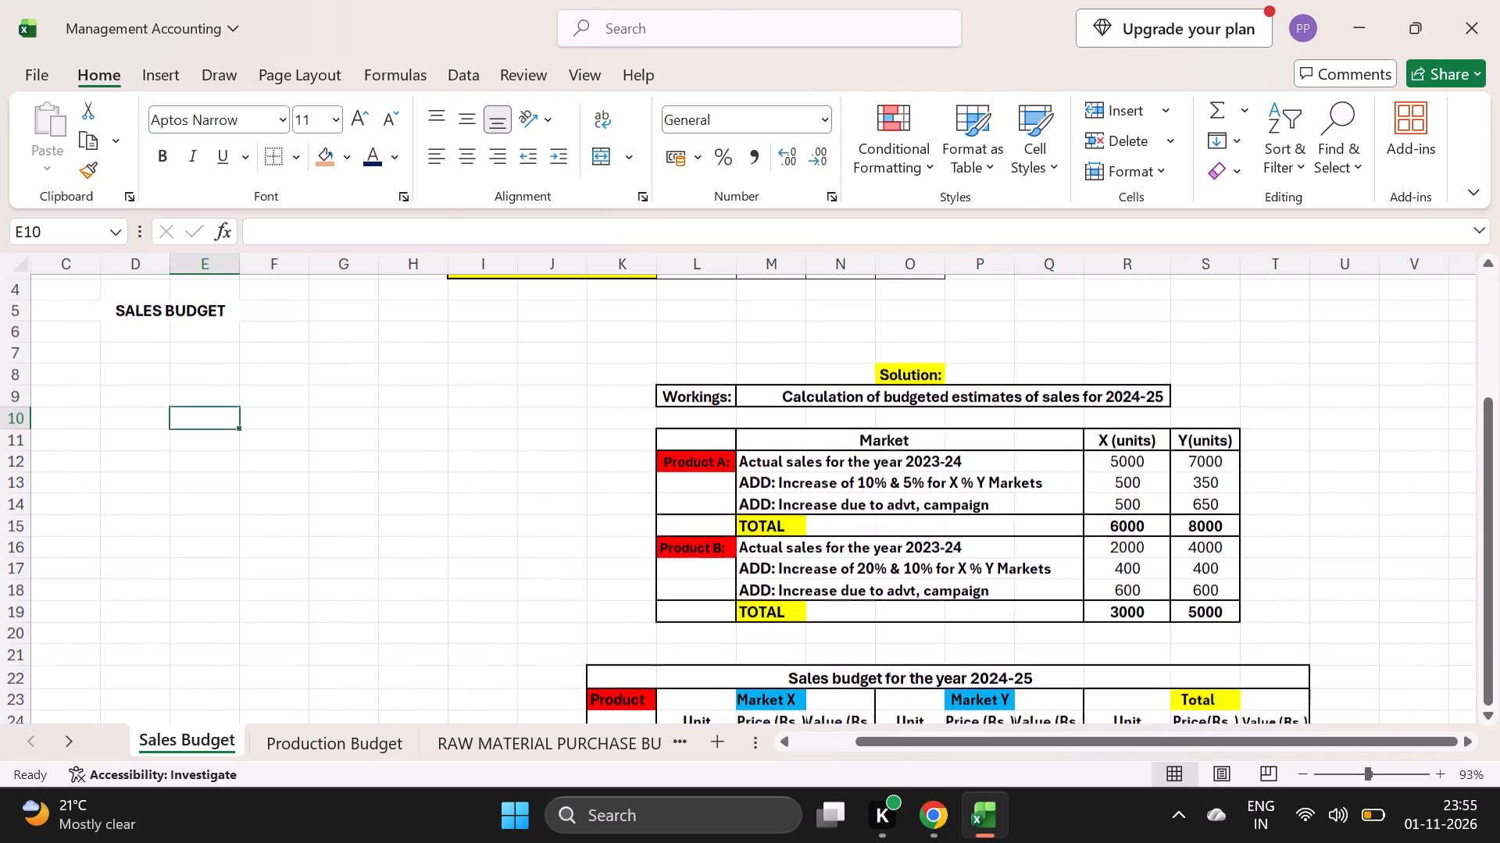
{"action": "left_click", "coordinate": [607, 365]}
{"action": "left_click_drag", "start_coordinate": [607, 365], "coordinate": [728, 476]}
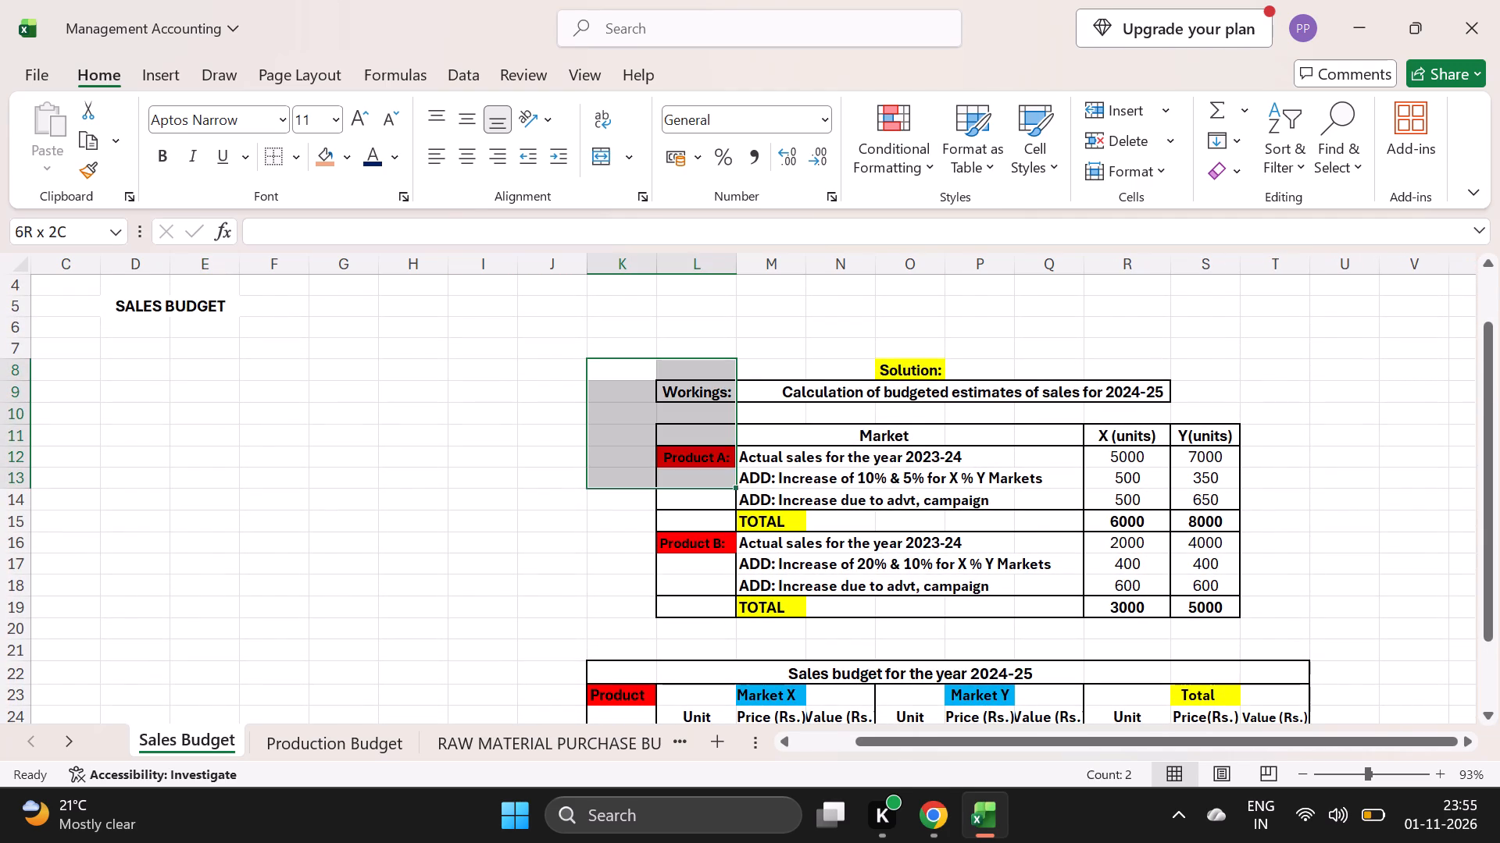
{"action": "left_click_drag", "start_coordinate": [728, 476], "coordinate": [1270, 748]}
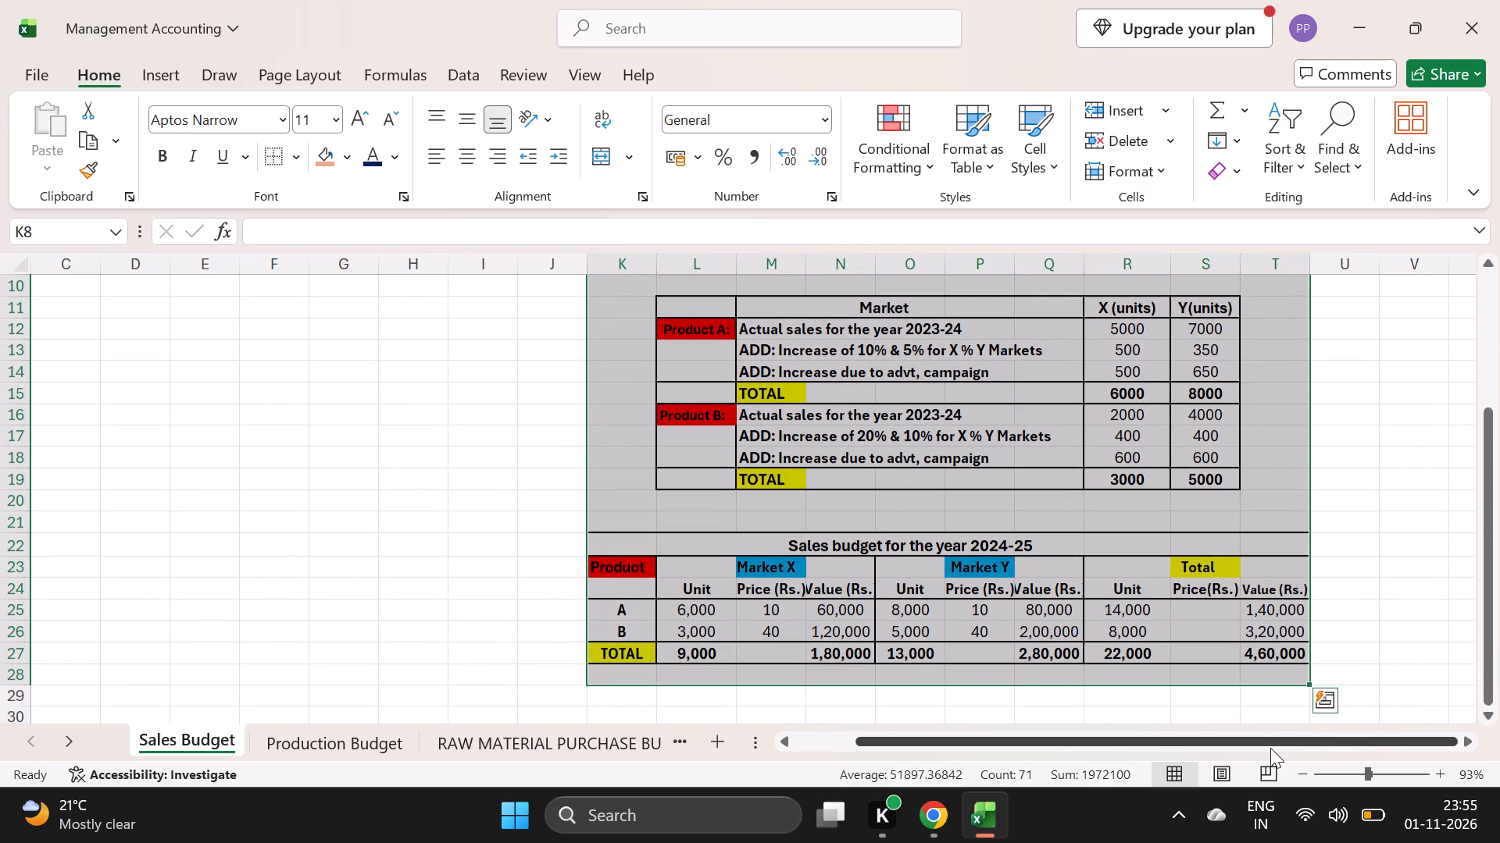
{"action": "key", "text": "ctrl+c"}
{"action": "scroll", "coordinate": [453, 592], "scroll_direction": "right", "scroll_amount": 2}
{"action": "scroll", "coordinate": [453, 592], "scroll_direction": "up", "scroll_amount": 1}
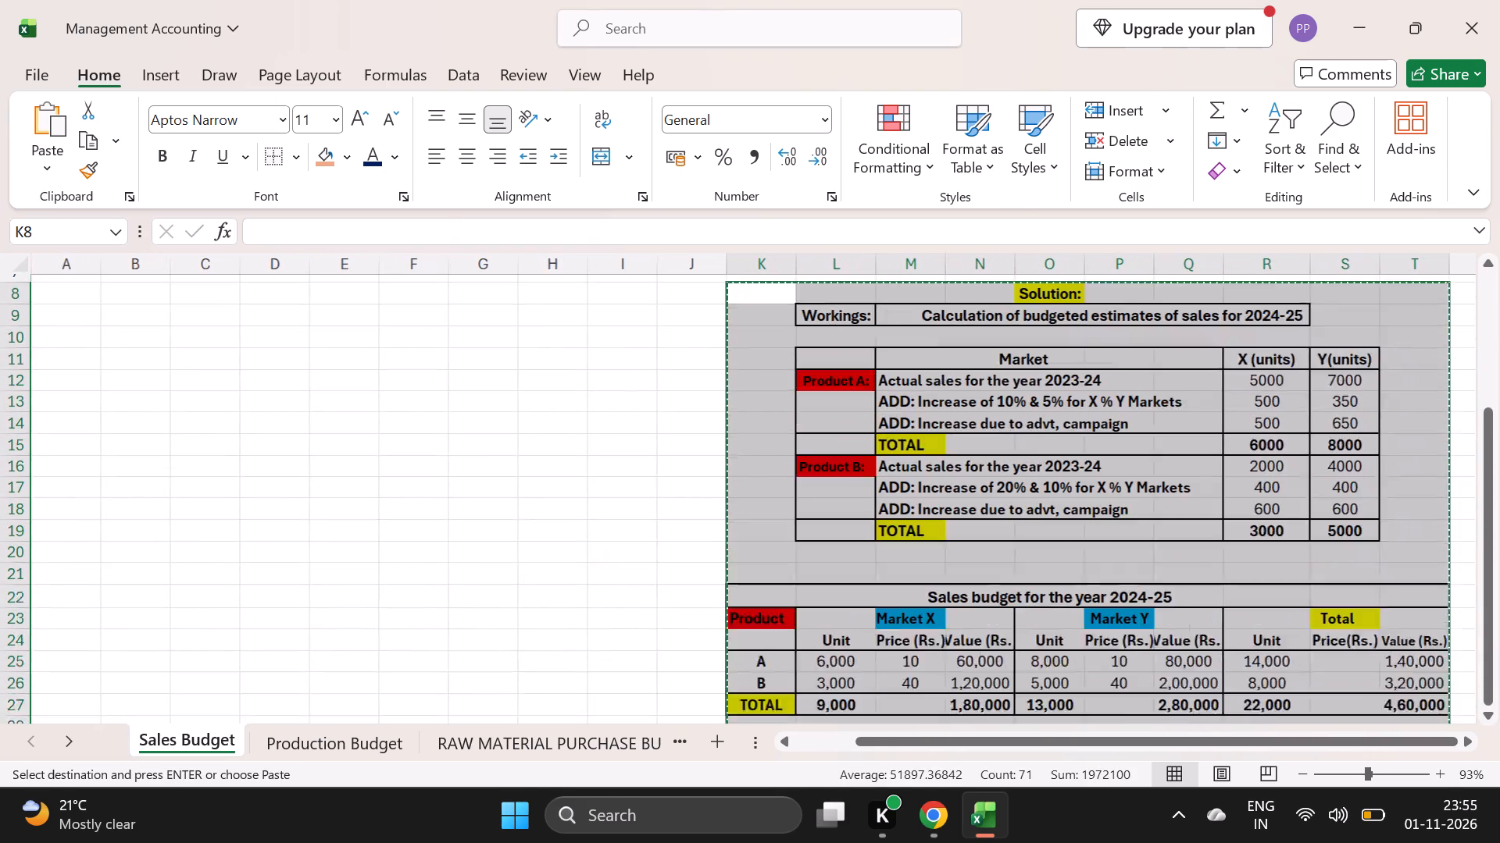
{"action": "scroll", "coordinate": [453, 592], "scroll_direction": "up", "scroll_amount": 1}
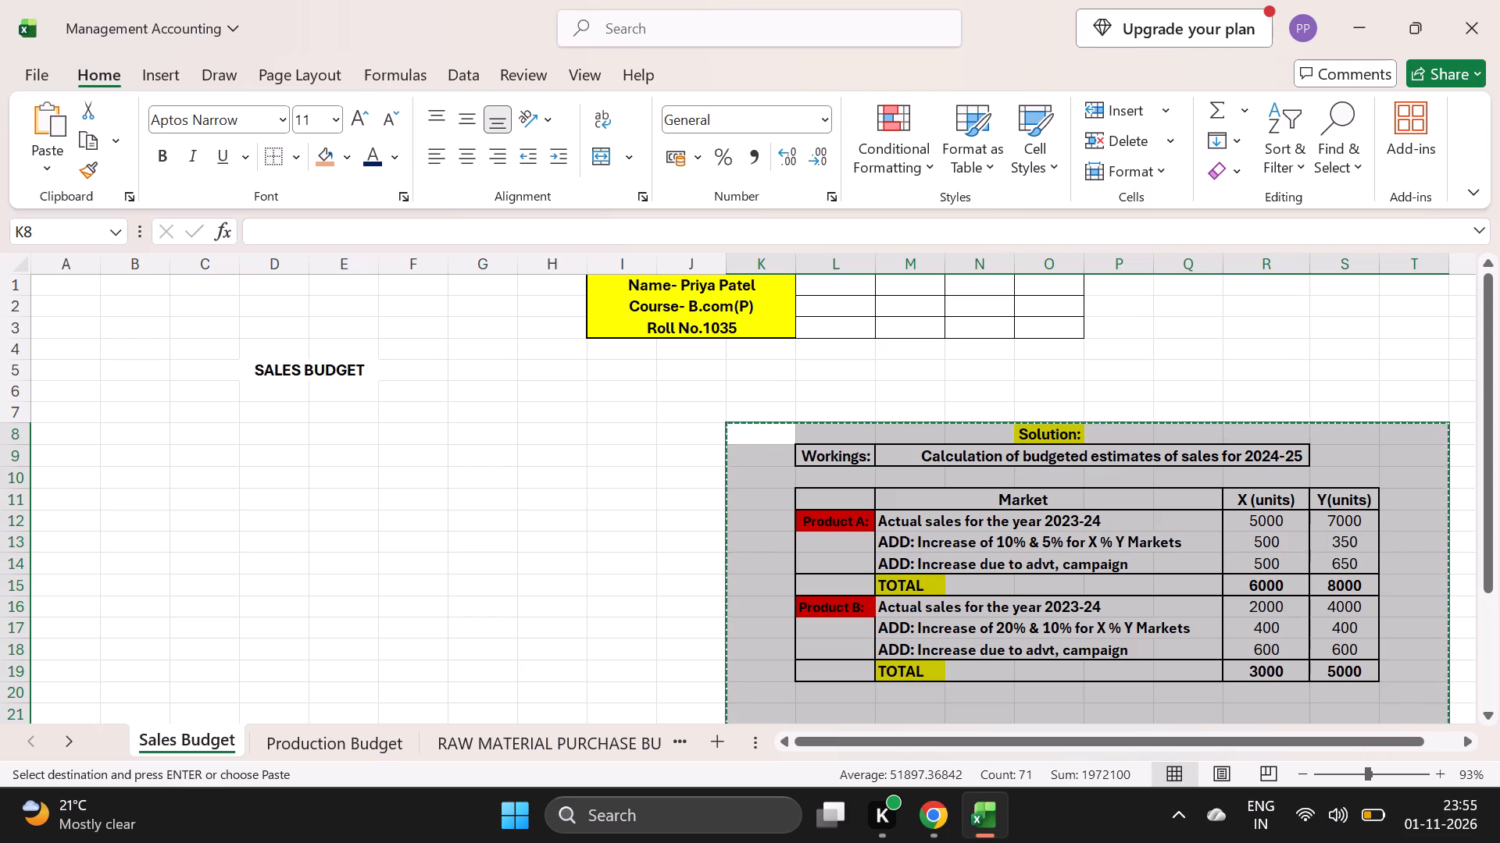
{"action": "left_click_drag", "start_coordinate": [66, 409], "coordinate": [570, 651]}
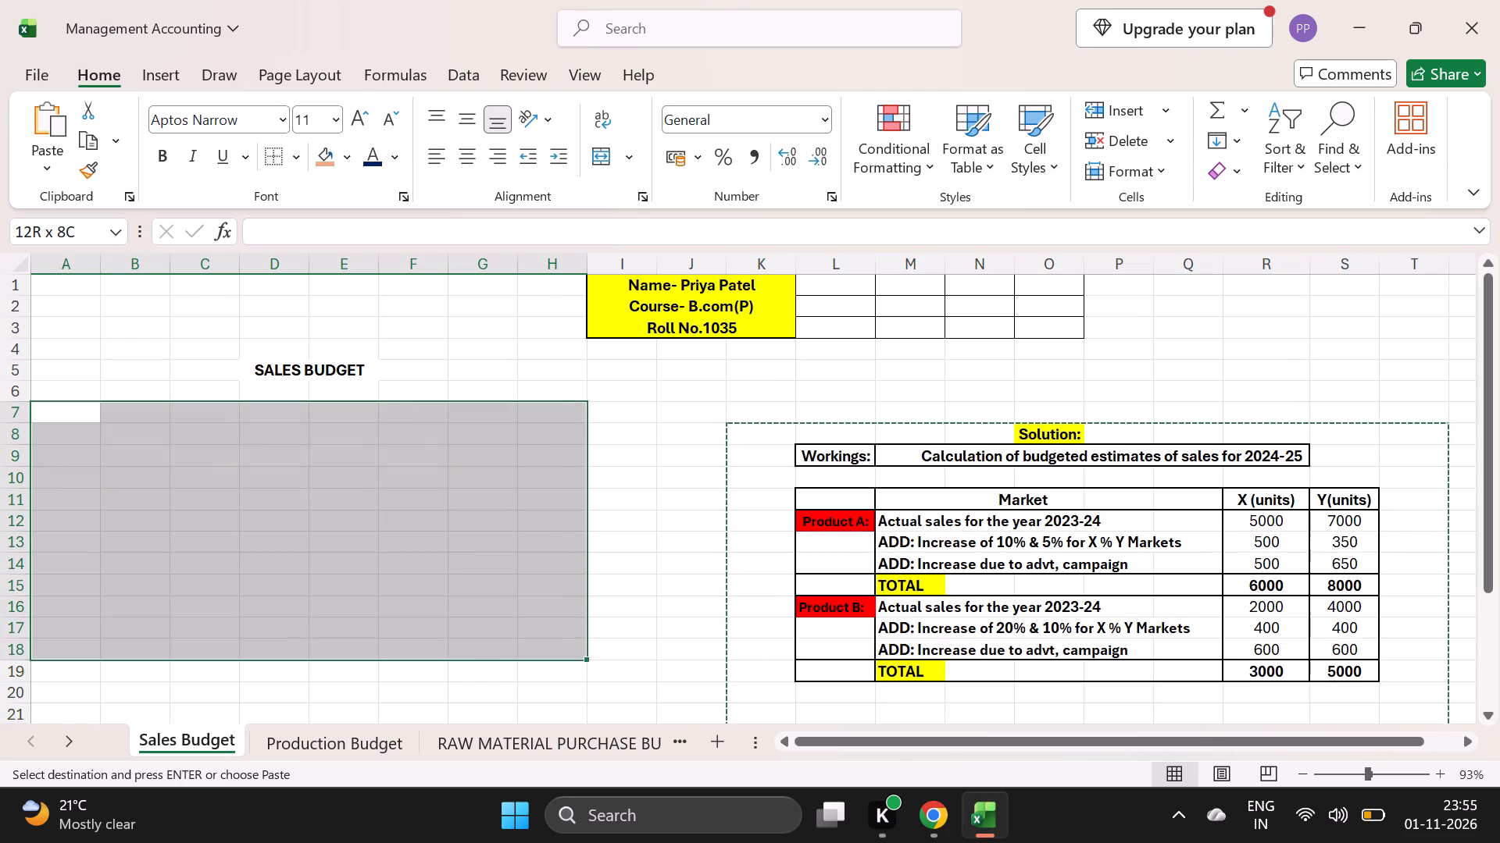
{"action": "left_click_drag", "start_coordinate": [570, 651], "coordinate": [630, 793]}
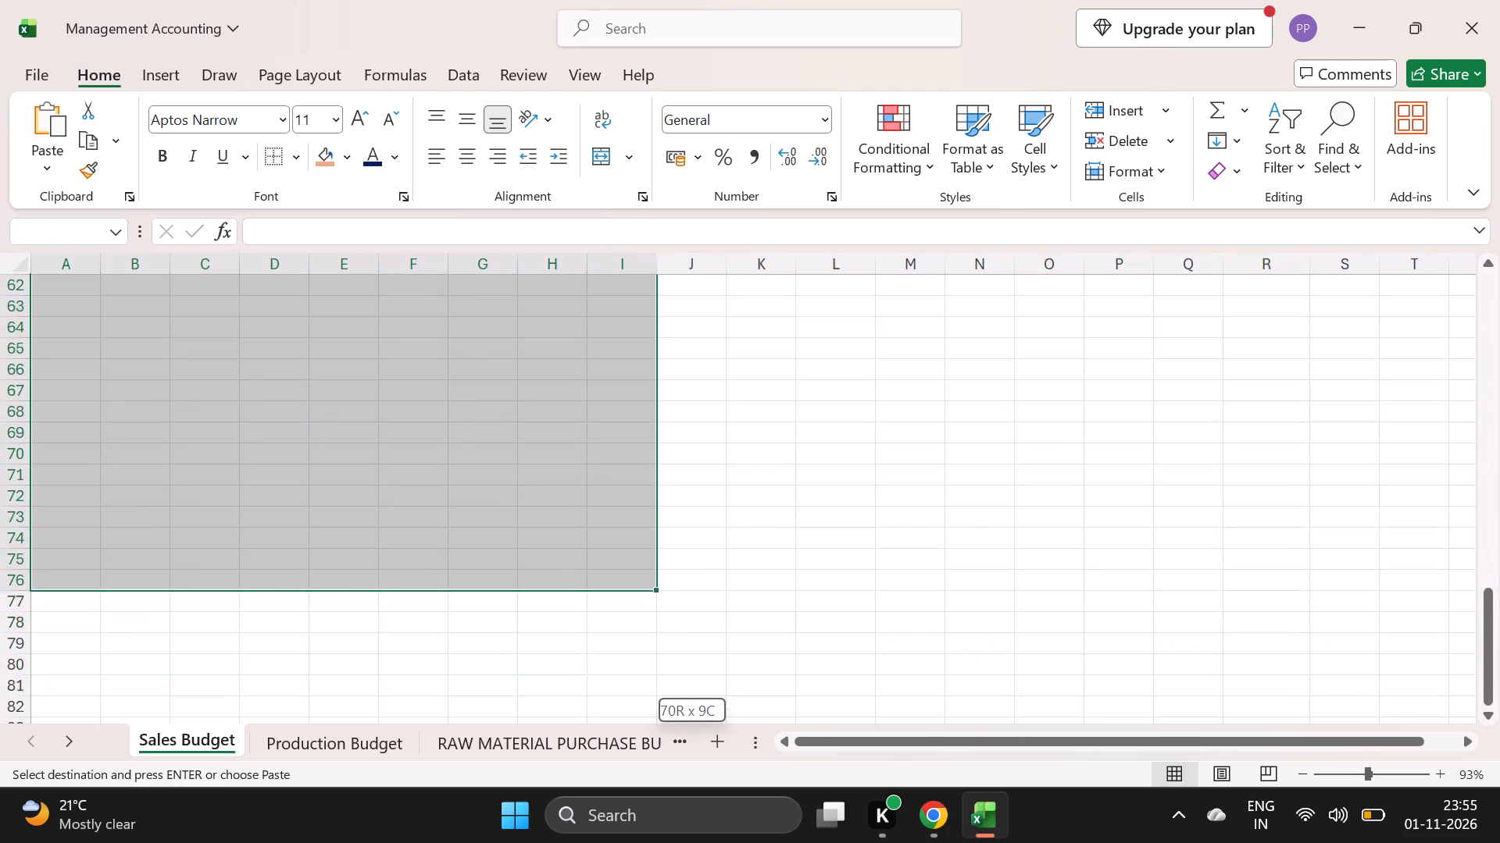
{"action": "left_click_drag", "start_coordinate": [630, 793], "coordinate": [636, 329]}
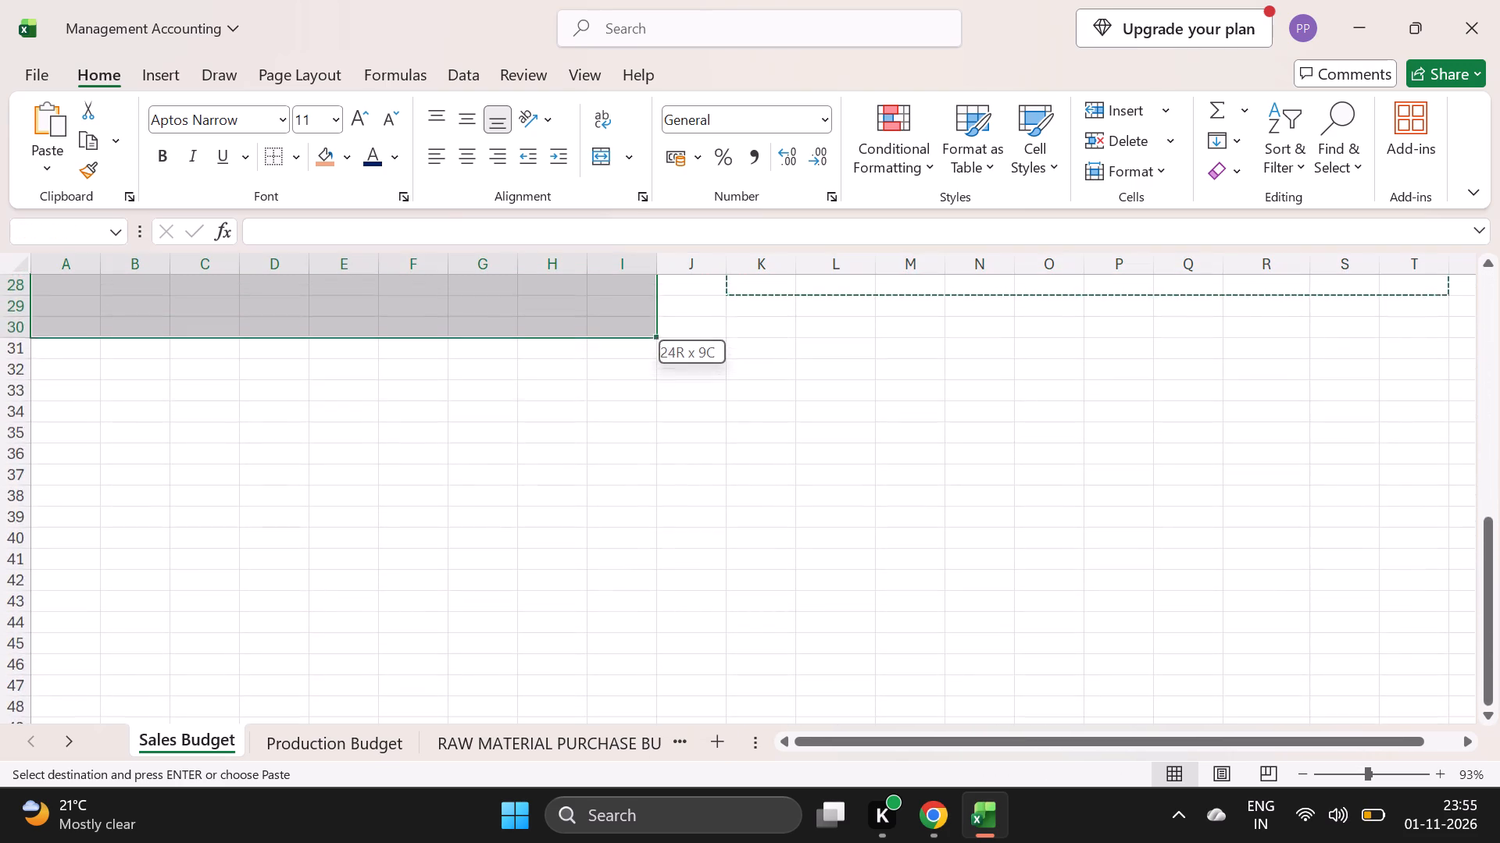
{"action": "left_click_drag", "start_coordinate": [636, 329], "coordinate": [608, 374]}
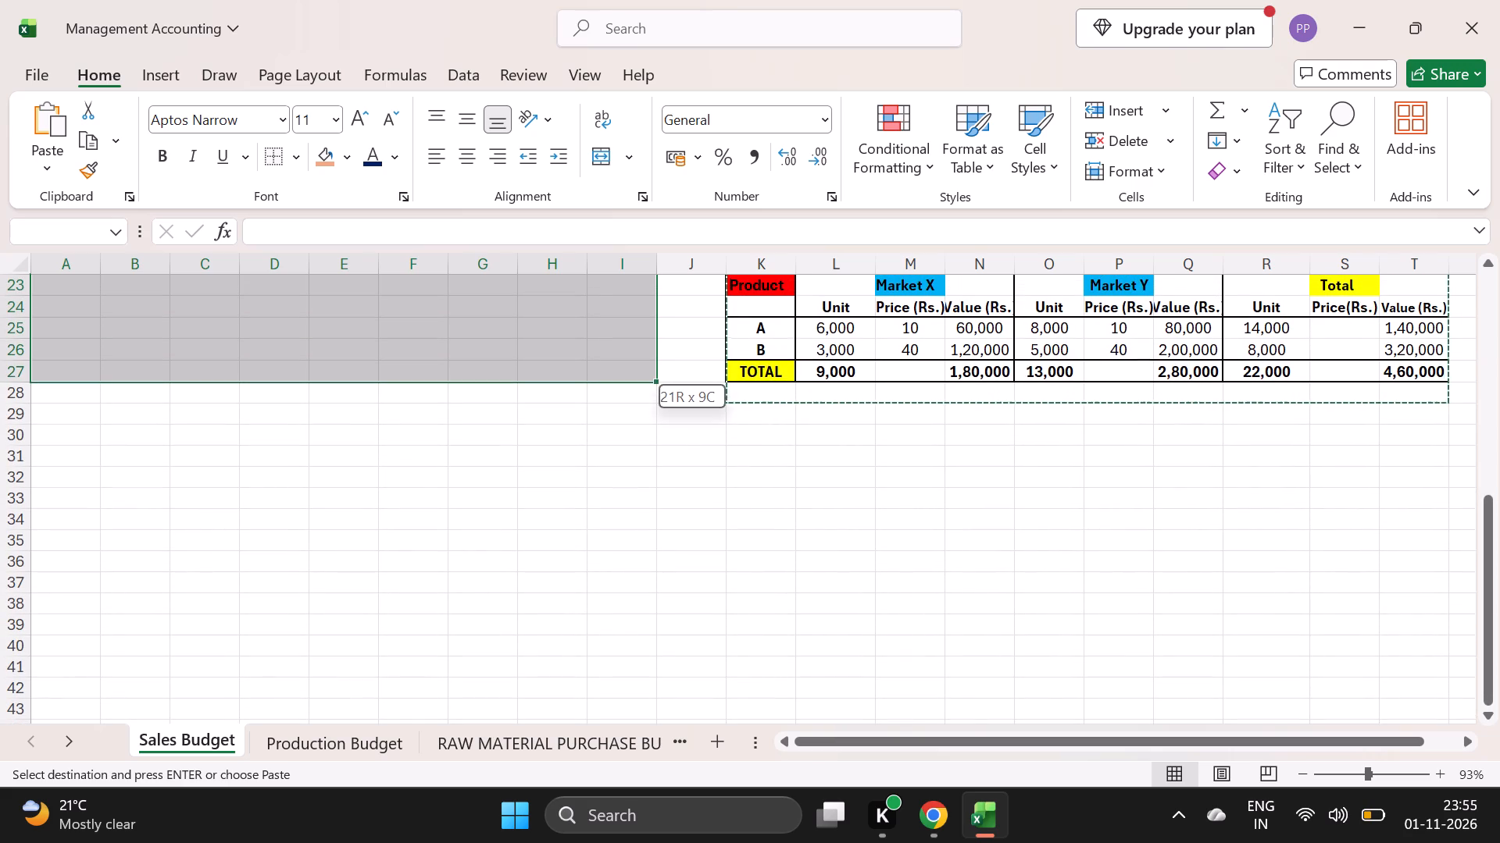
{"action": "left_click_drag", "start_coordinate": [608, 374], "coordinate": [609, 387]}
{"action": "key", "text": "ctrl+v"}
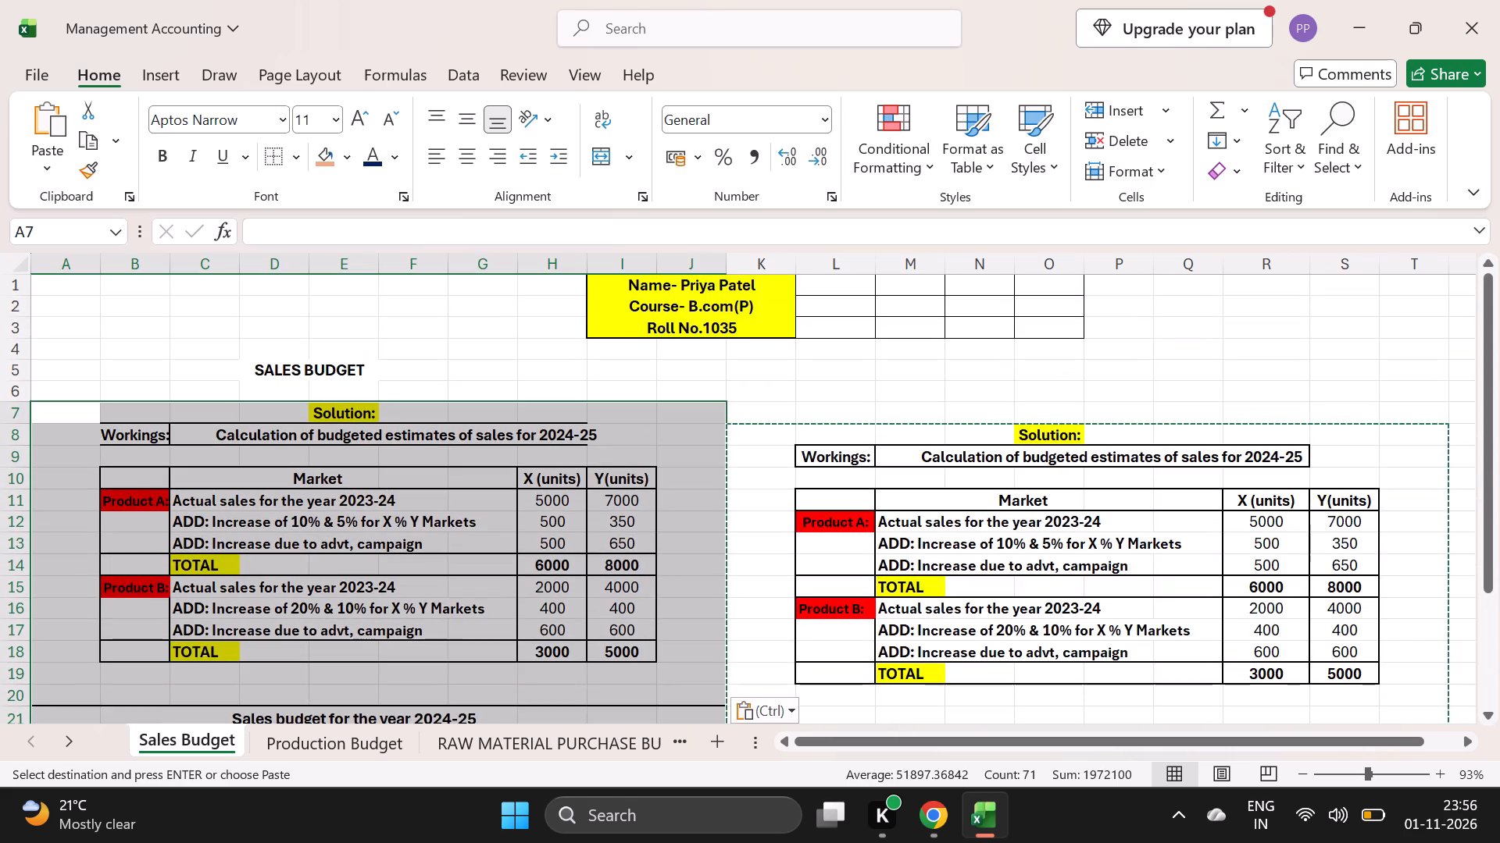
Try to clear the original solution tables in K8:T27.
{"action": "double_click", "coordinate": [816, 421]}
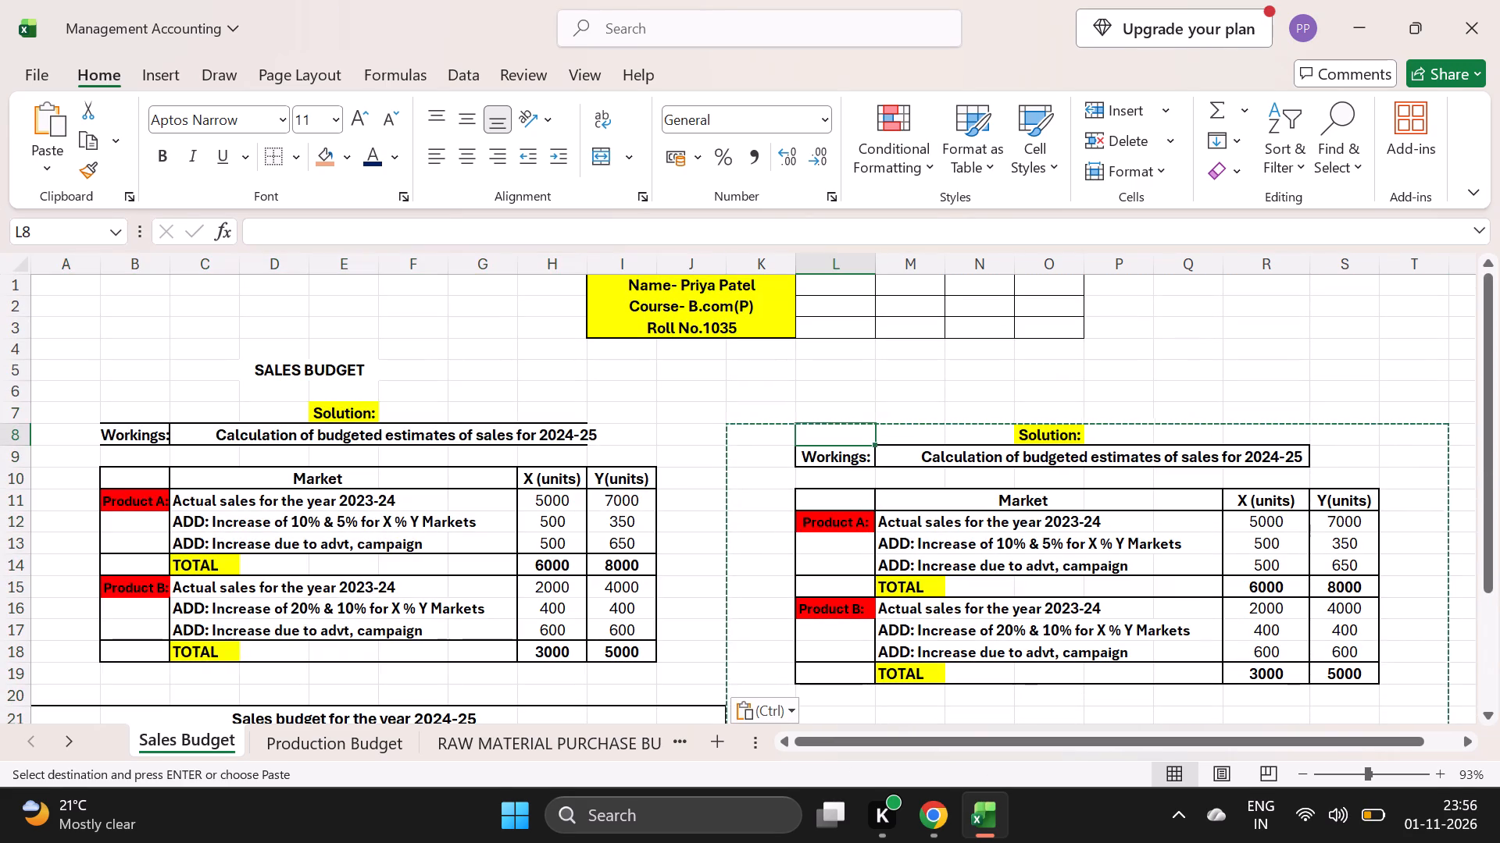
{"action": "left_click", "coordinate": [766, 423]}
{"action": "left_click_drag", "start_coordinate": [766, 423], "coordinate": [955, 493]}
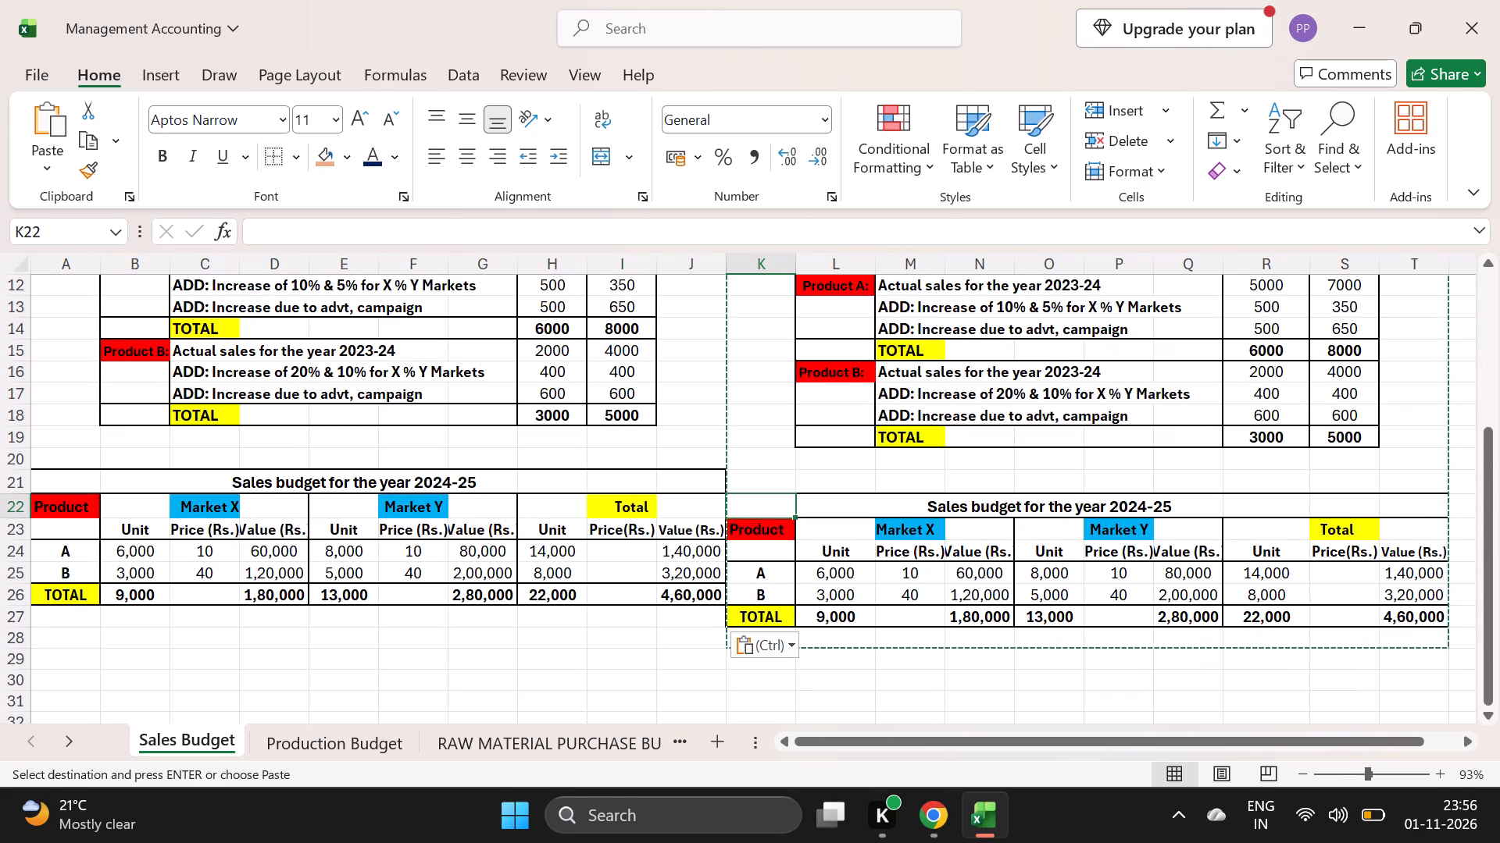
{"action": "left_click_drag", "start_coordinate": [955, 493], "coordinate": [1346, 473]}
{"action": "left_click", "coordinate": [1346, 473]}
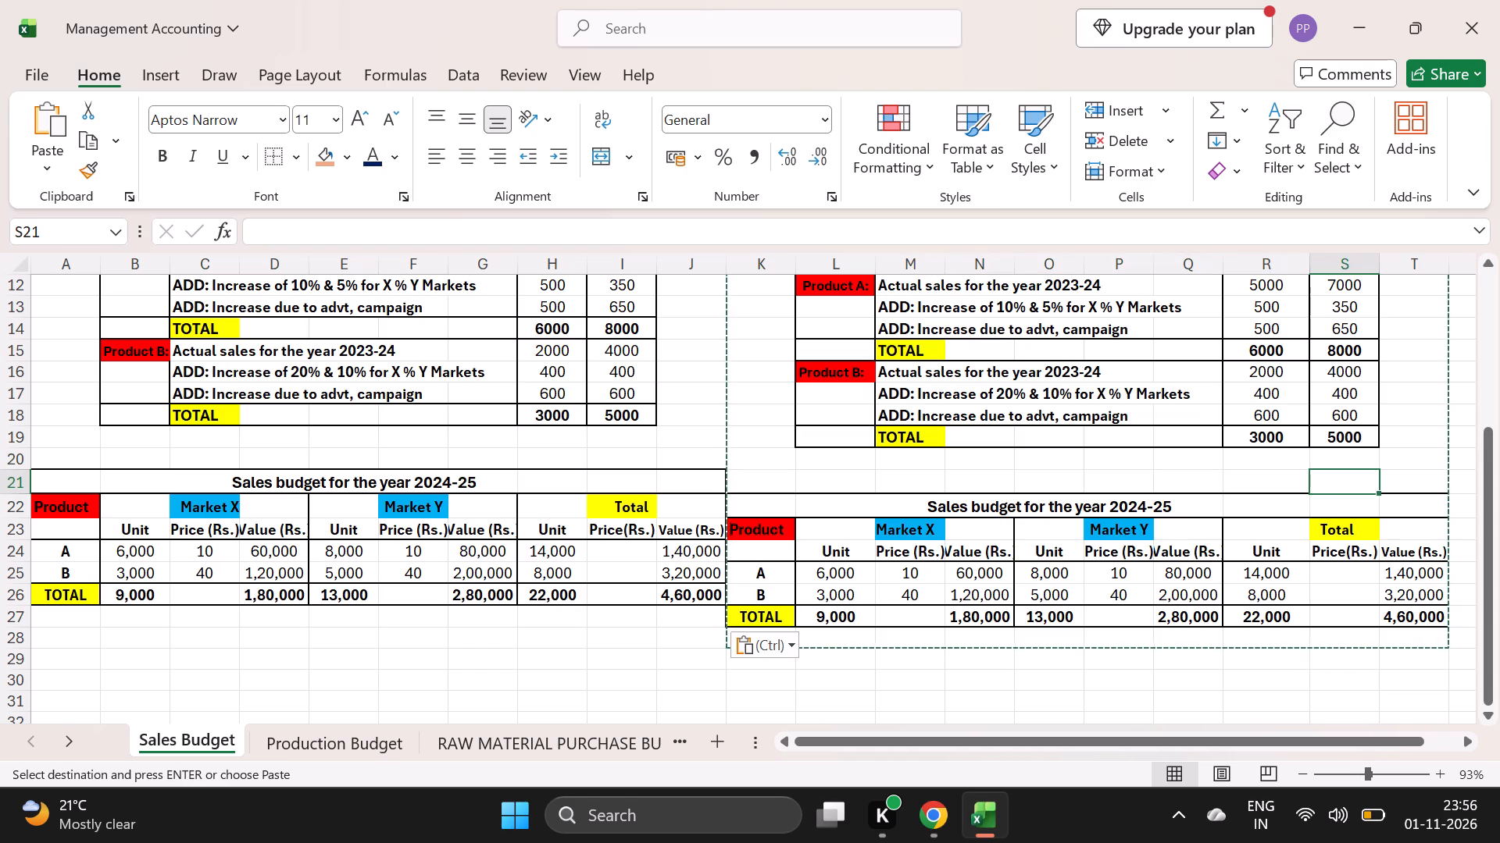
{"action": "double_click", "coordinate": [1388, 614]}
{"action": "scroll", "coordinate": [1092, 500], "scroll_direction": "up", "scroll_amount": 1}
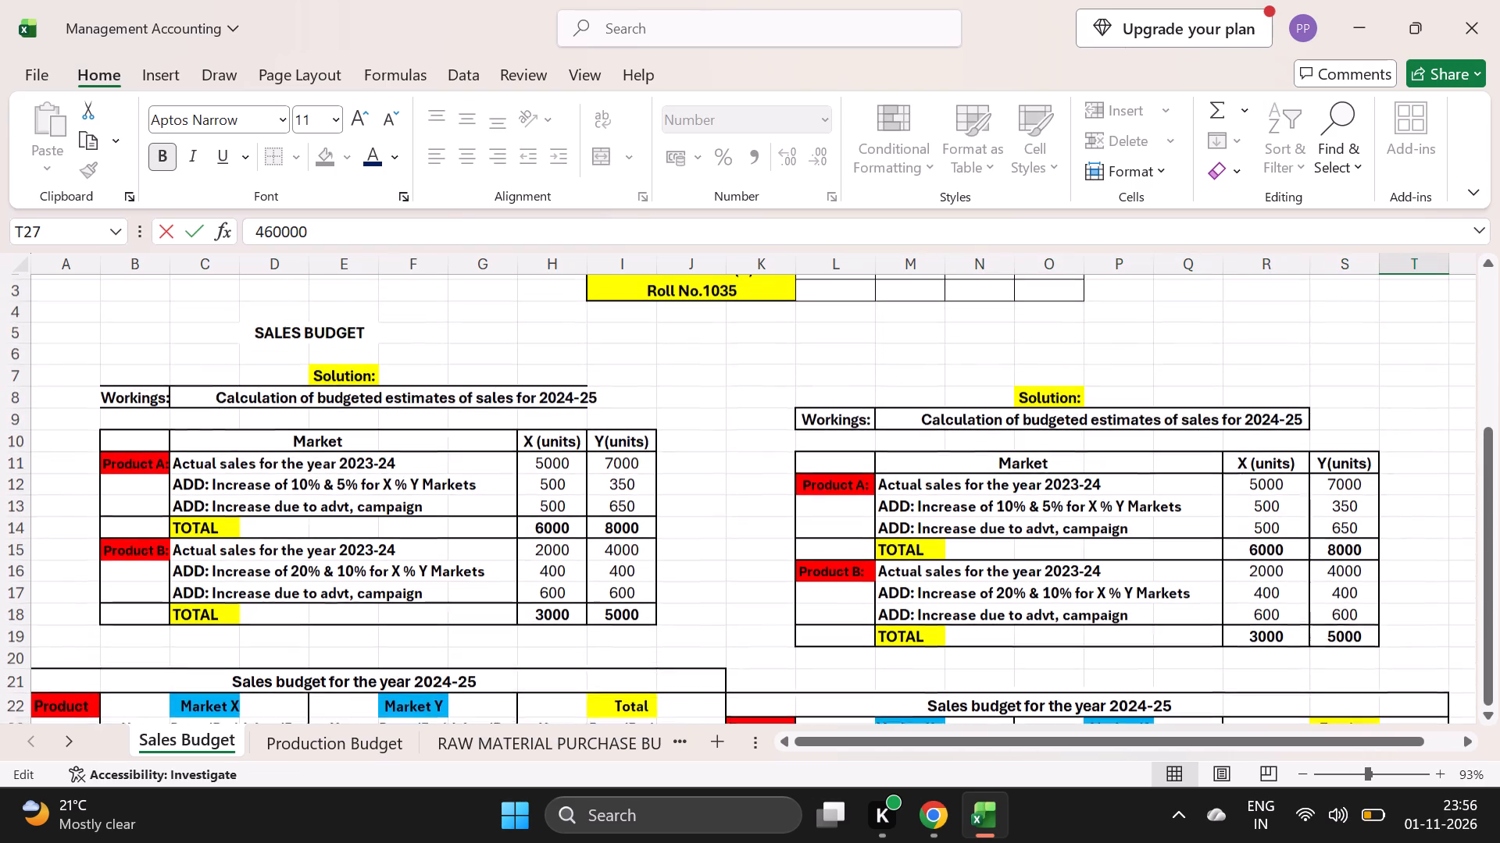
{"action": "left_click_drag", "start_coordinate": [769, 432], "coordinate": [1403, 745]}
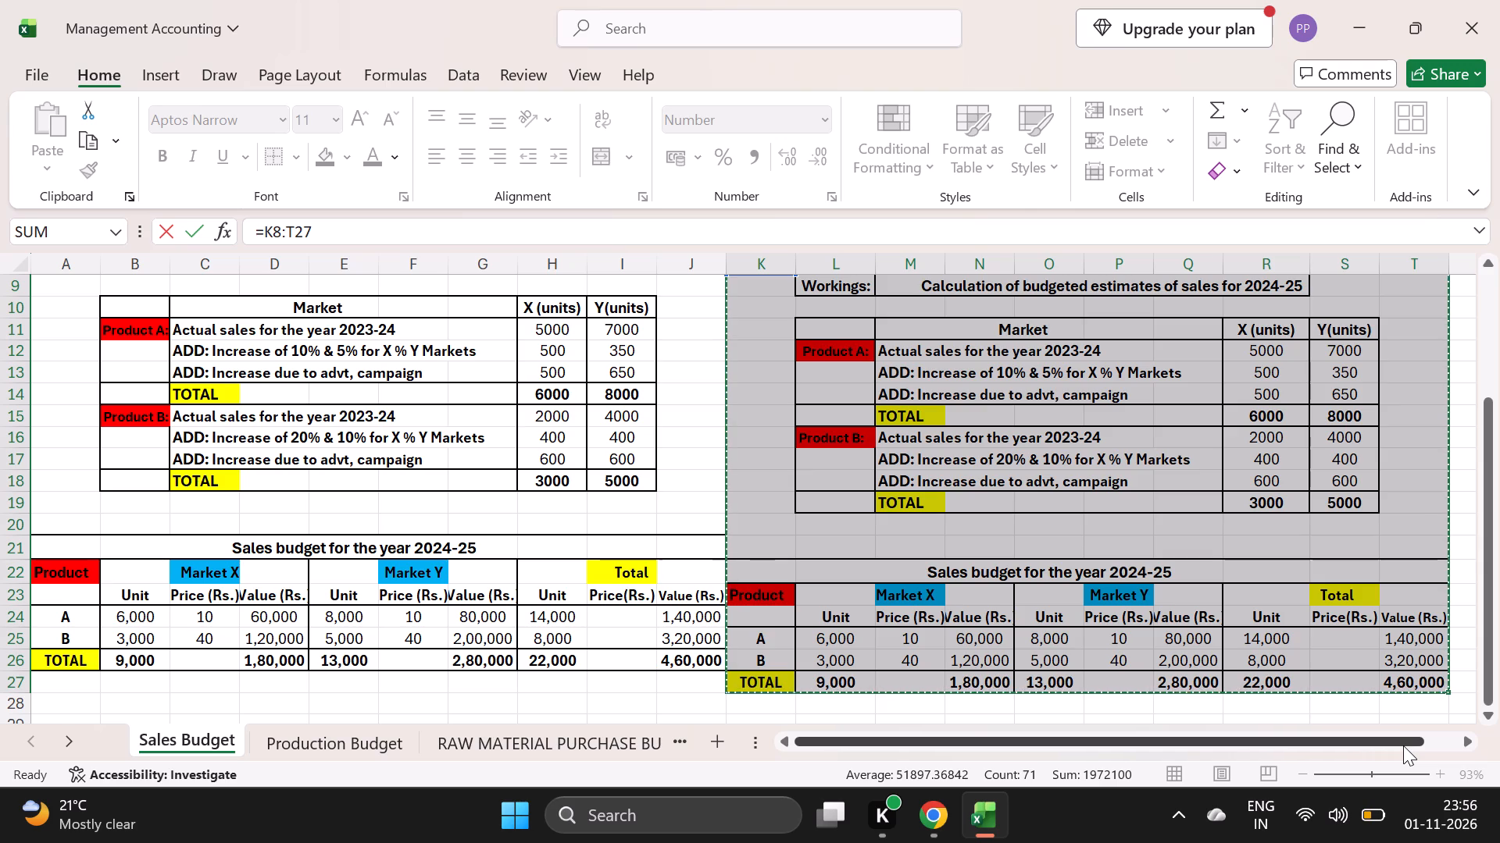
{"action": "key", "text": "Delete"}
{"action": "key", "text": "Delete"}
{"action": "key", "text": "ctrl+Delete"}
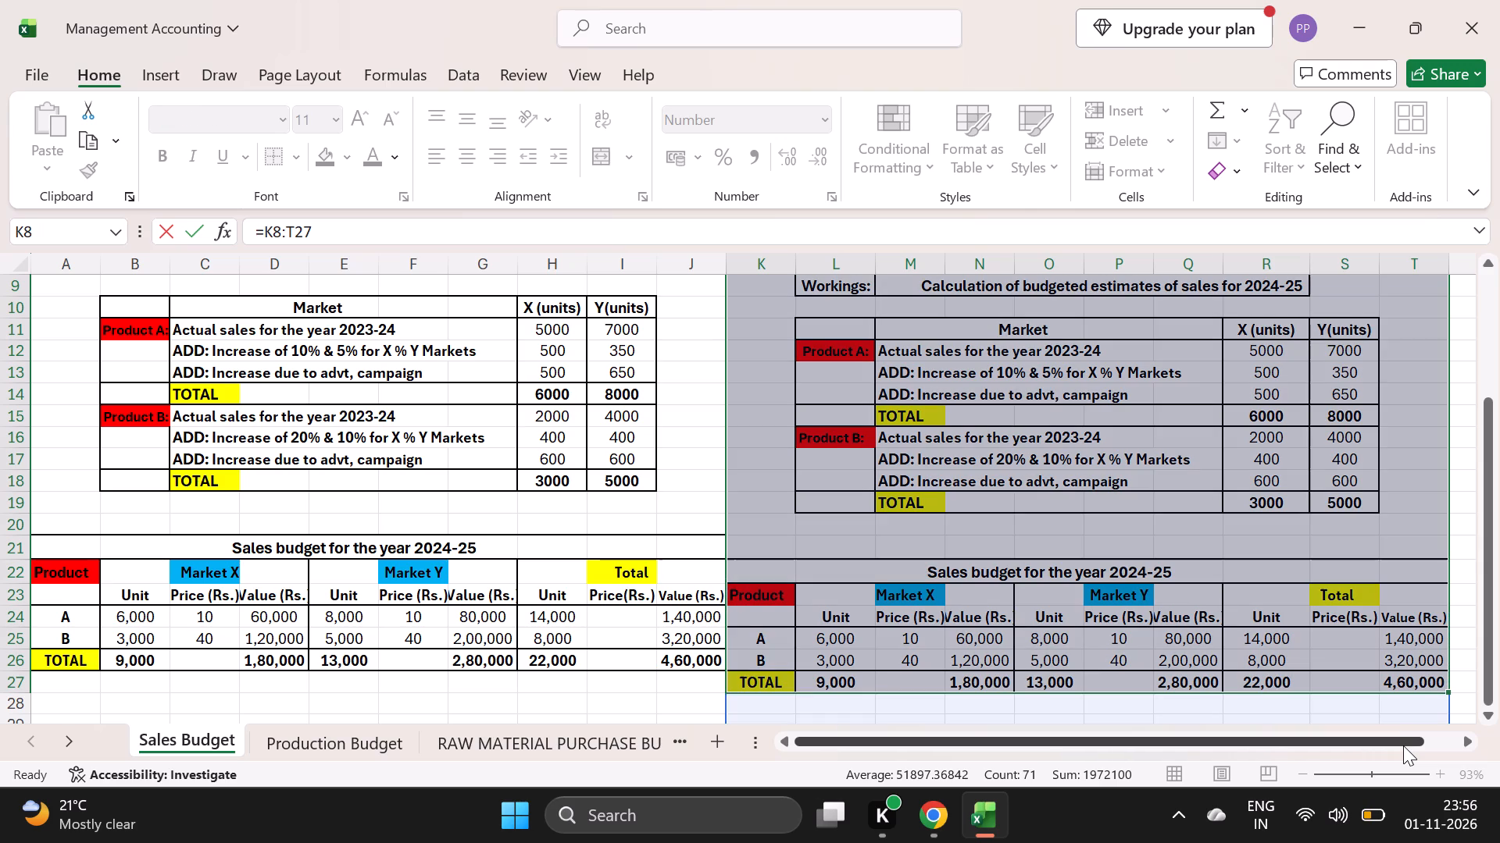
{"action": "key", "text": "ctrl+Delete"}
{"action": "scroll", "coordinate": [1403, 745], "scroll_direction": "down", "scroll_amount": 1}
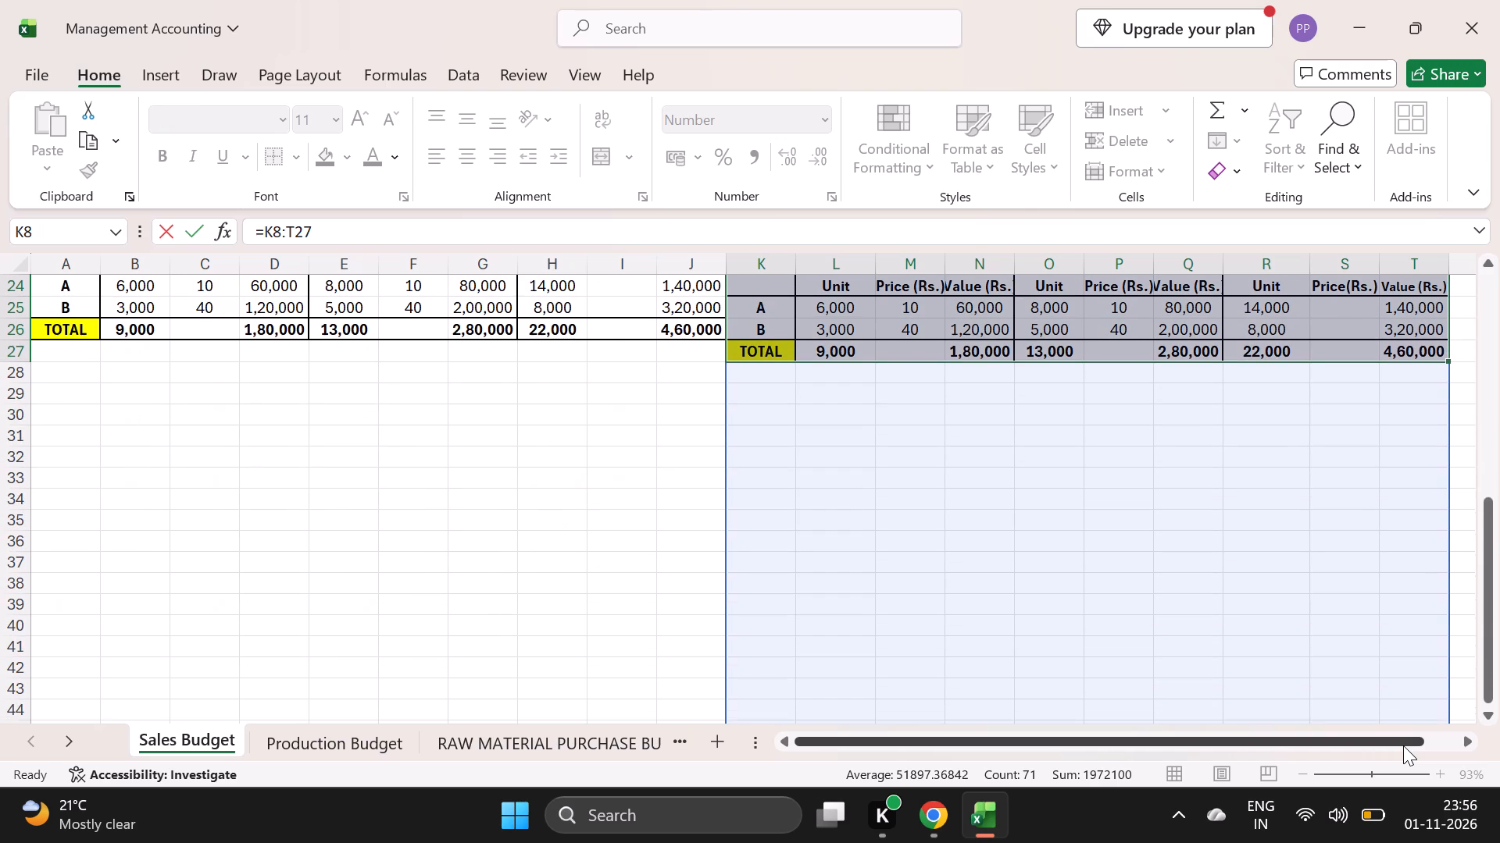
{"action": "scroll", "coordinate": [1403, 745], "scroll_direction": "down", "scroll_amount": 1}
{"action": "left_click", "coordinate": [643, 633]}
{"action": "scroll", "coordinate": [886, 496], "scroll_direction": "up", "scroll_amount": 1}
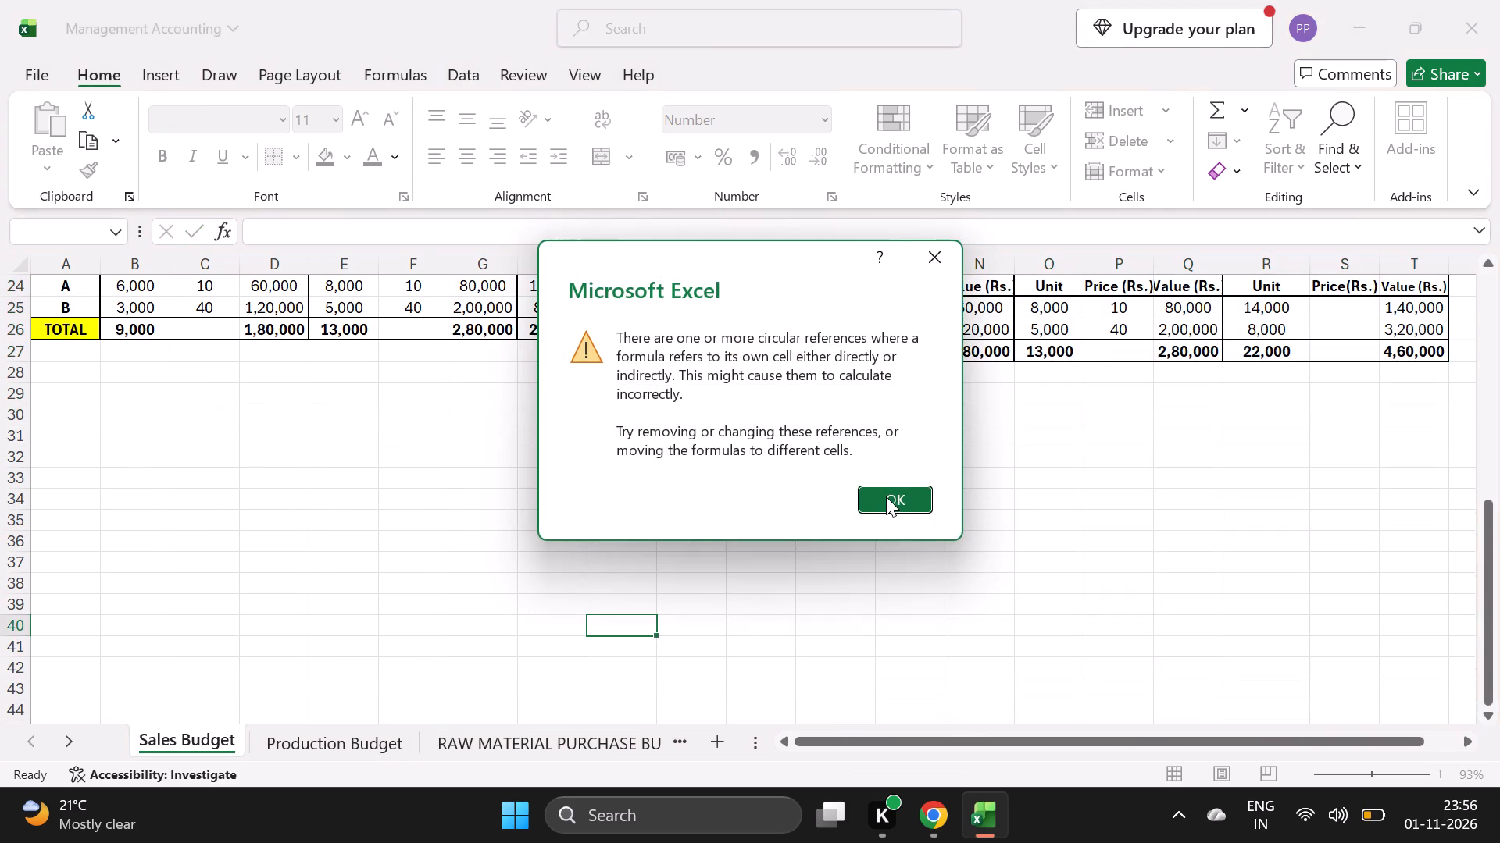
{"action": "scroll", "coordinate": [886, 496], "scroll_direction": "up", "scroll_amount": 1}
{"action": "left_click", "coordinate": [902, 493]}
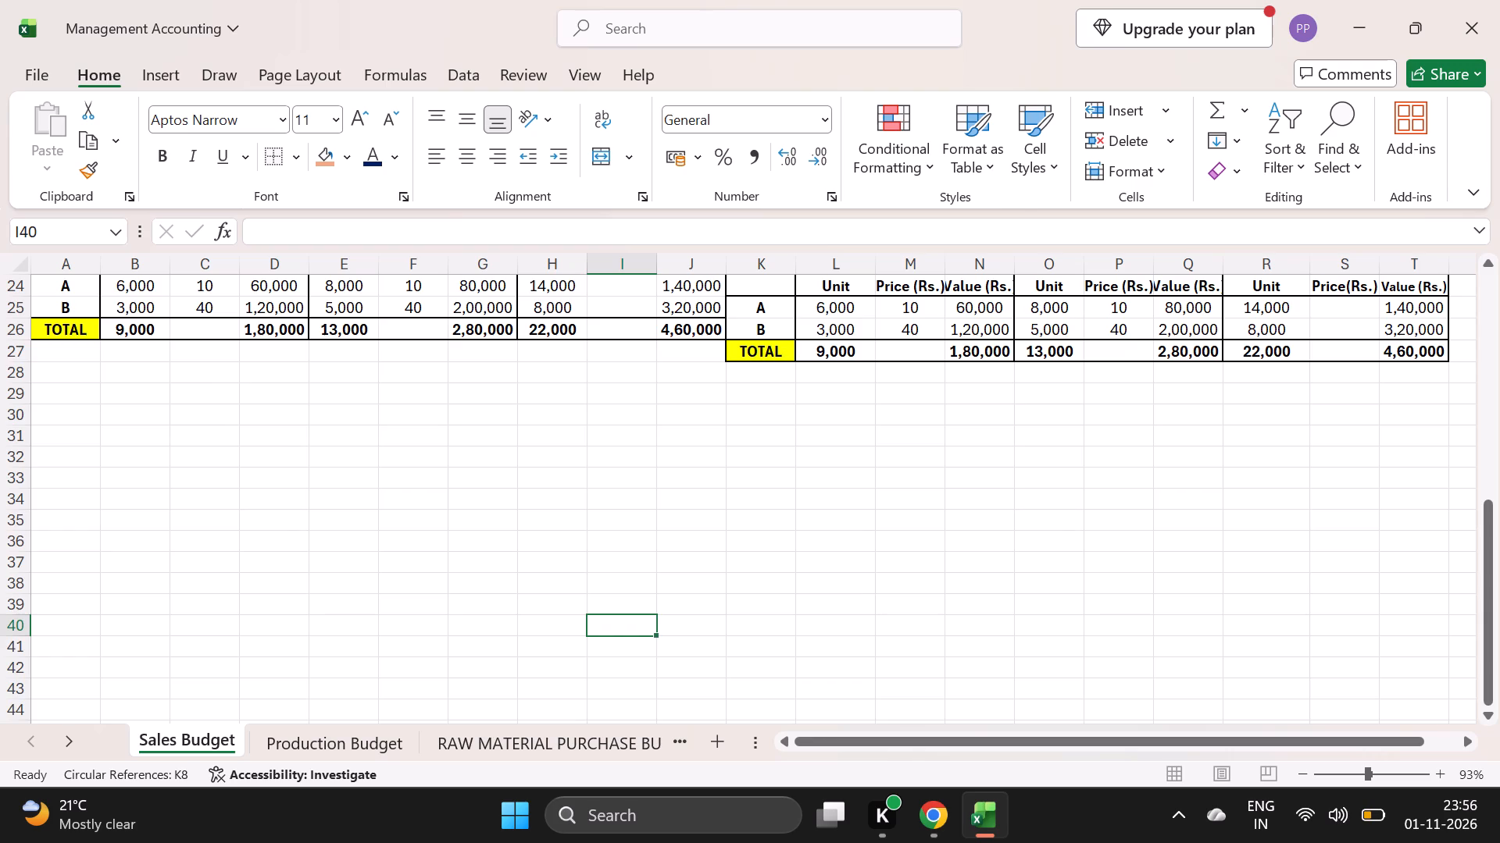
Clear the contents of the original solution tables in K8:T27, including the stray formula in K8.
{"action": "scroll", "coordinate": [847, 435], "scroll_direction": "up", "scroll_amount": 5}
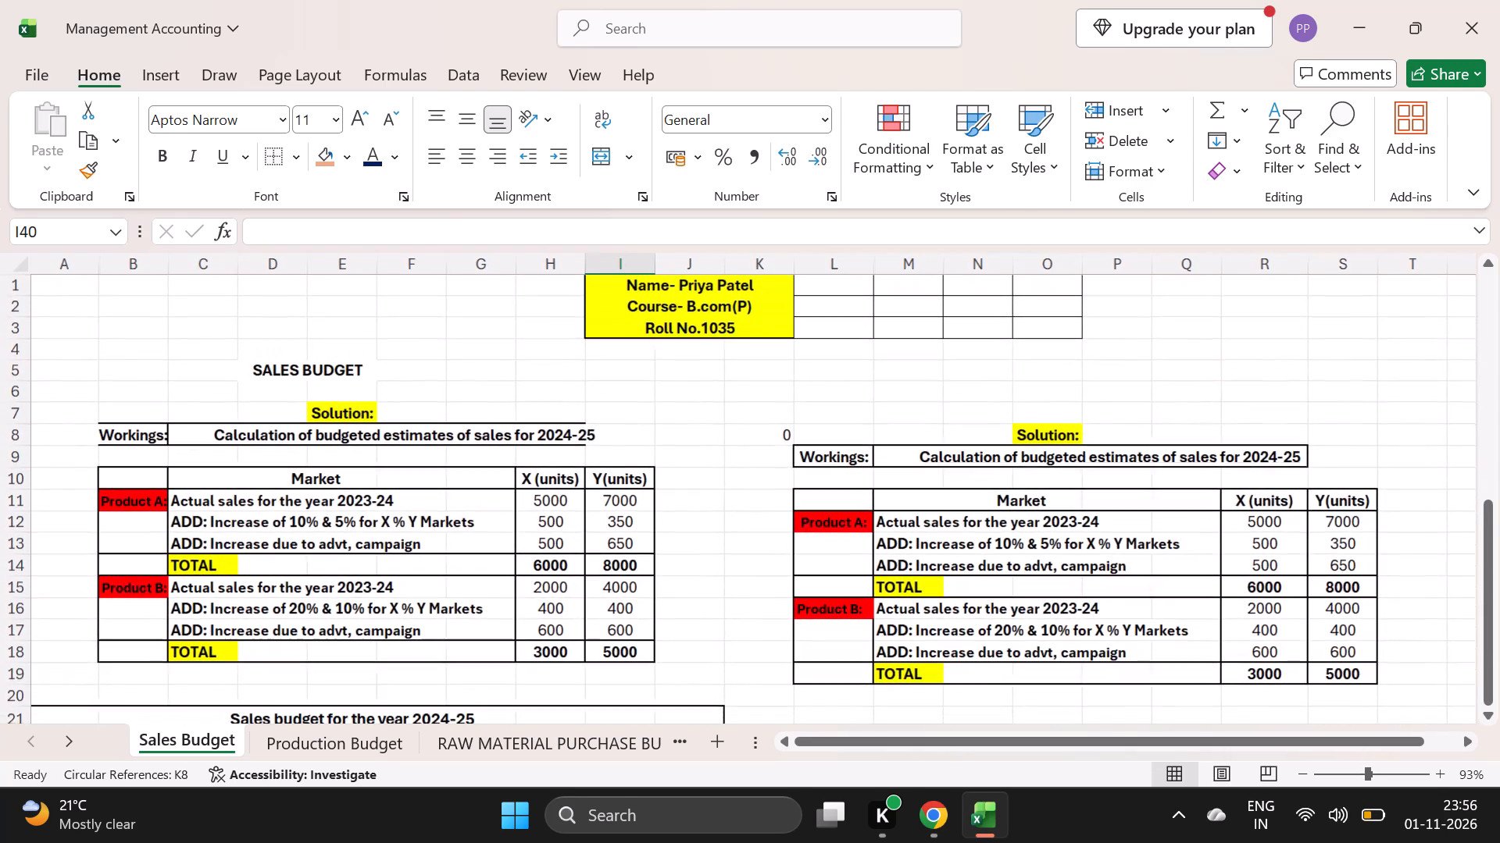
{"action": "left_click", "coordinate": [767, 425]}
{"action": "right_click_drag", "start_coordinate": [767, 425], "coordinate": [773, 429]}
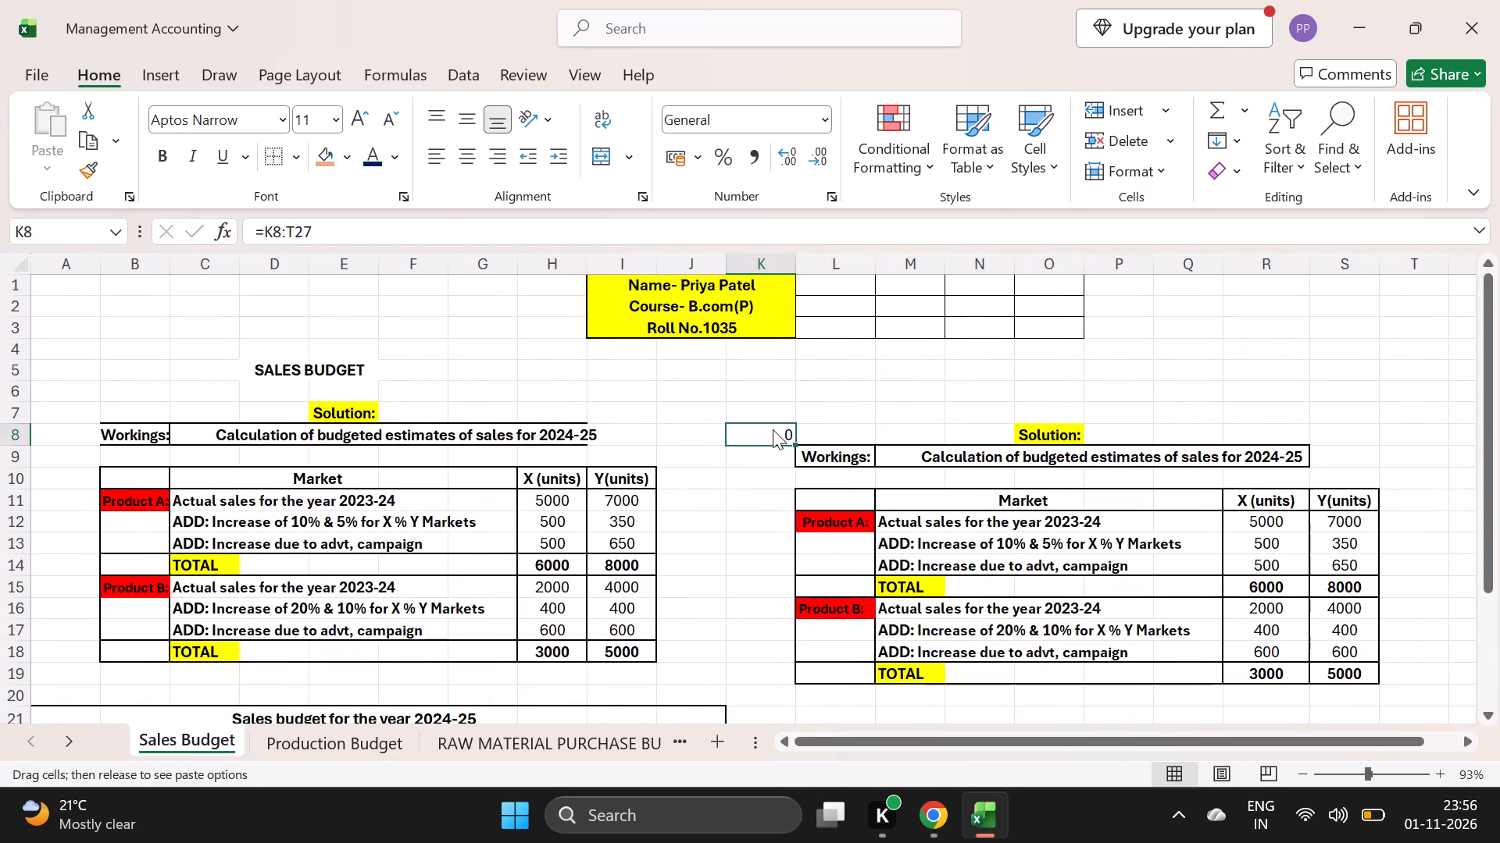
{"action": "right_click_drag", "start_coordinate": [773, 429], "coordinate": [840, 466]}
{"action": "left_click", "coordinate": [824, 422]}
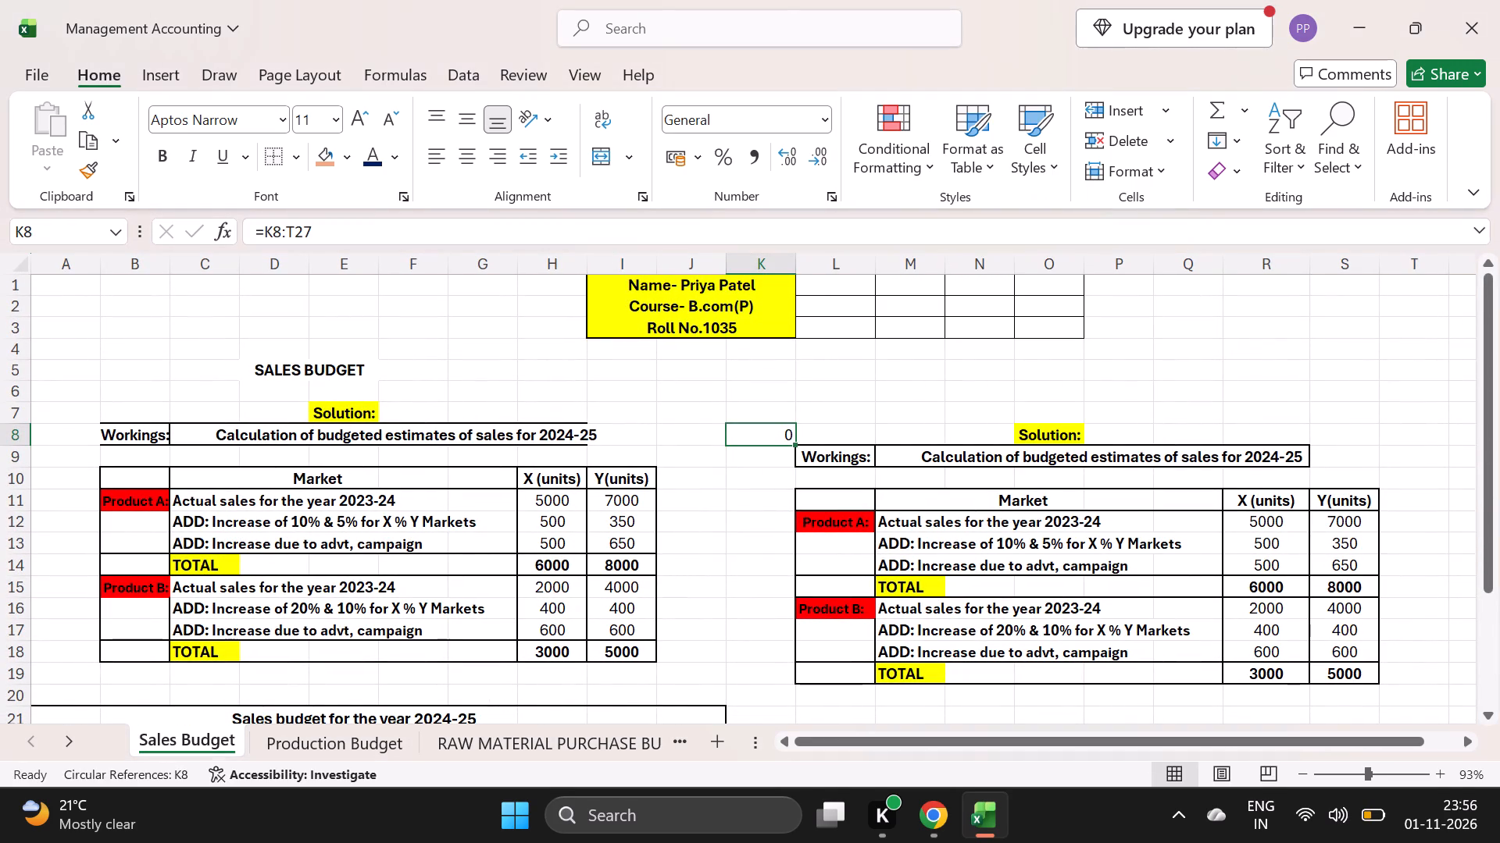
{"action": "left_click_drag", "start_coordinate": [748, 438], "coordinate": [1179, 677]}
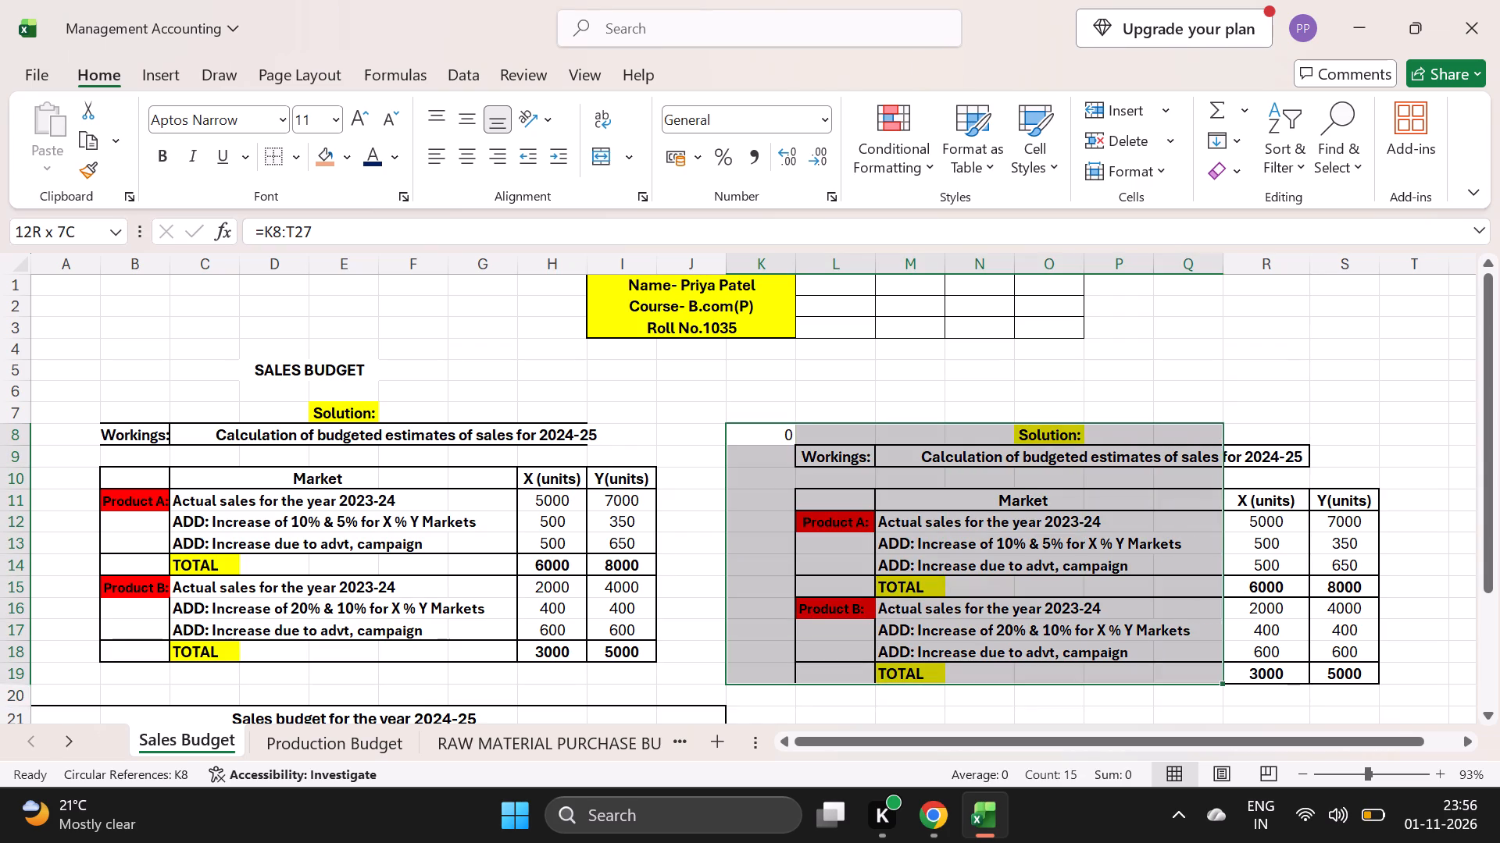
{"action": "left_click_drag", "start_coordinate": [1179, 677], "coordinate": [1291, 729]}
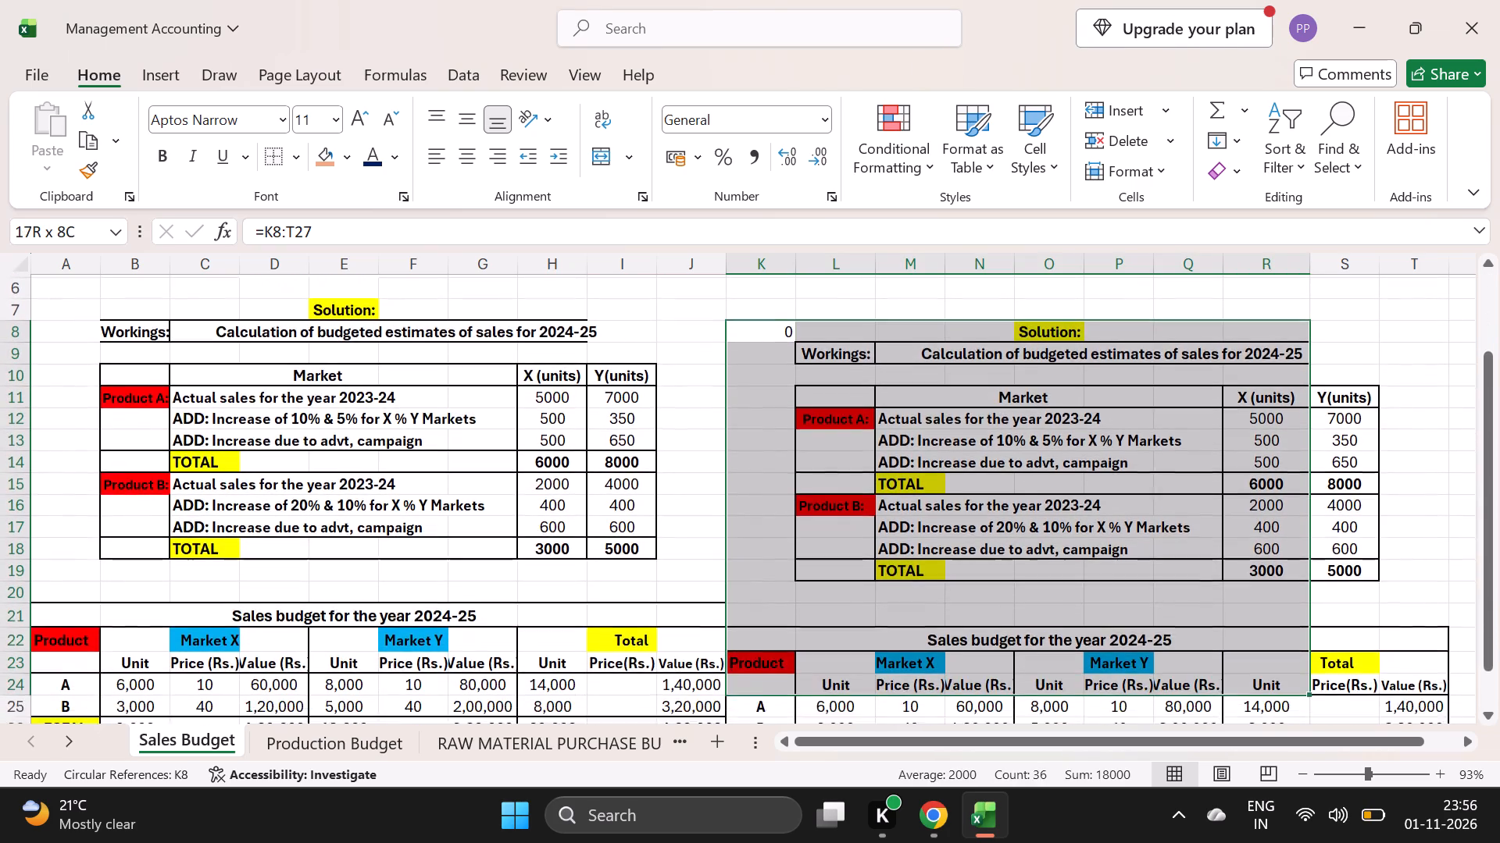
{"action": "left_click_drag", "start_coordinate": [1291, 729], "coordinate": [1391, 656]}
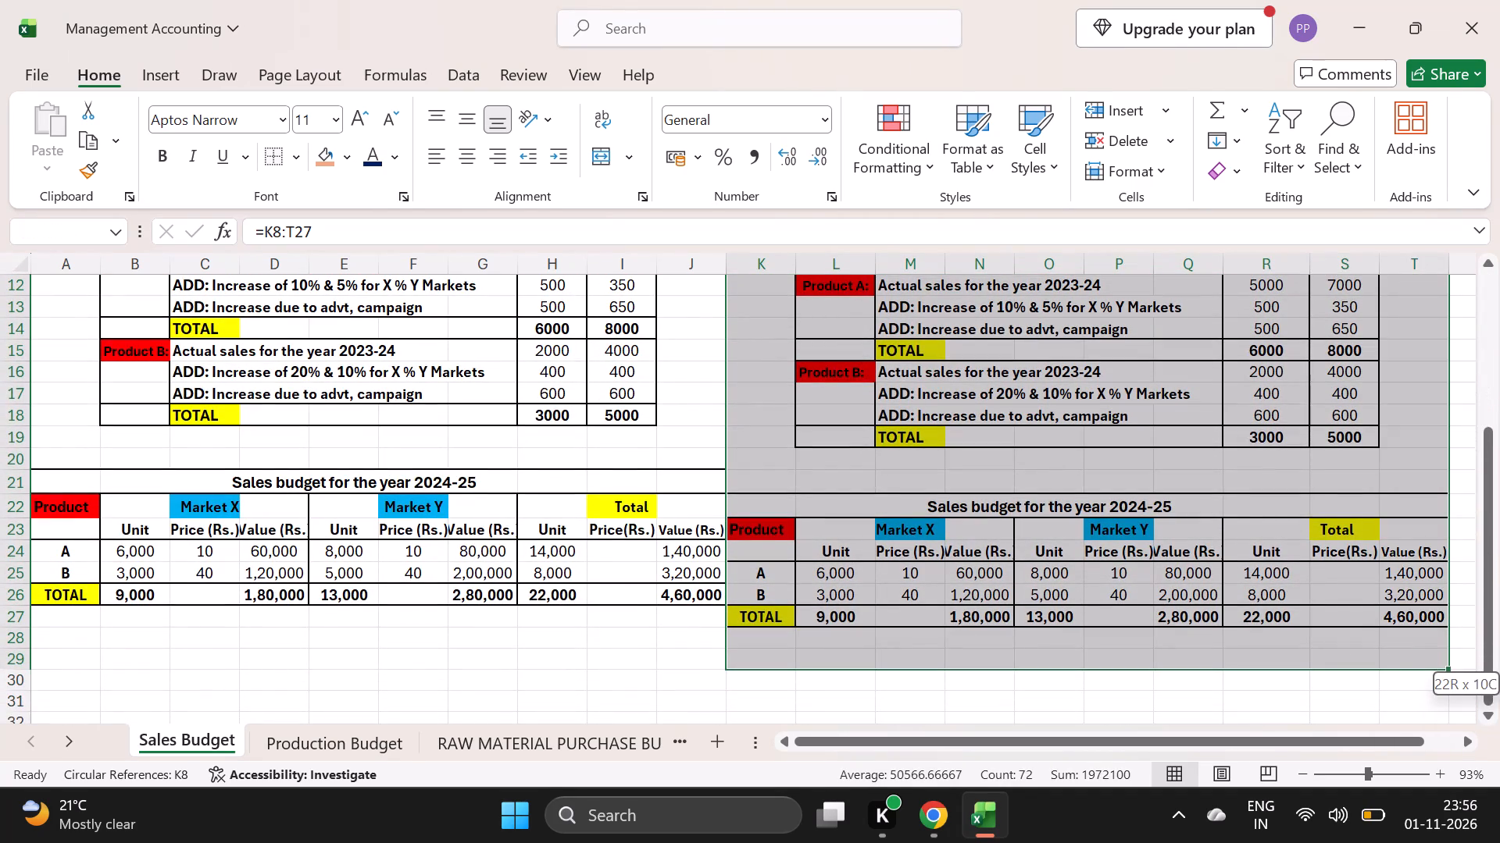
{"action": "left_click_drag", "start_coordinate": [1391, 656], "coordinate": [1399, 625]}
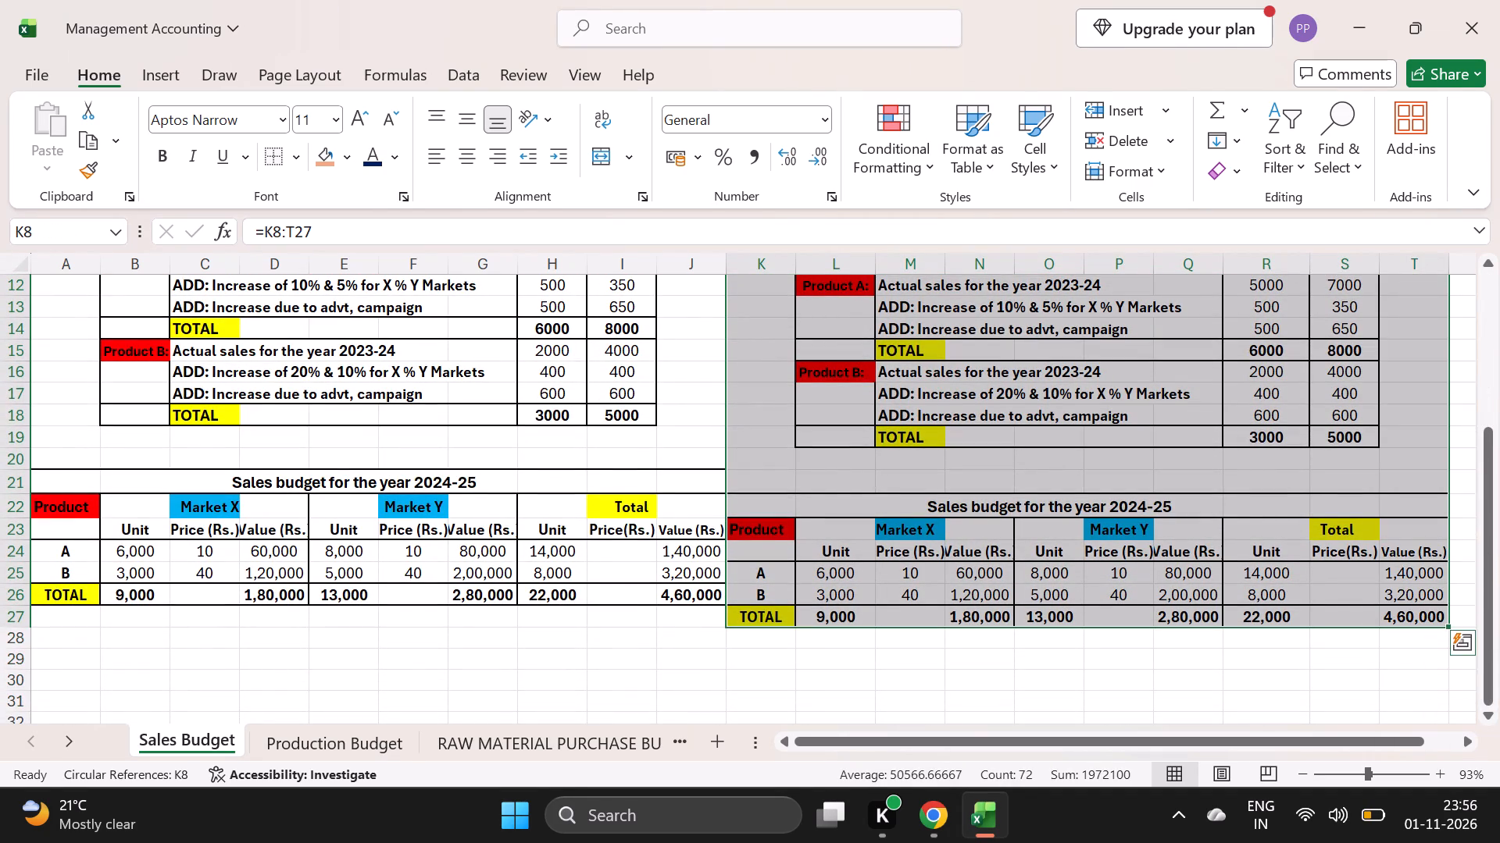
{"action": "key", "text": "ctrl+Delete"}
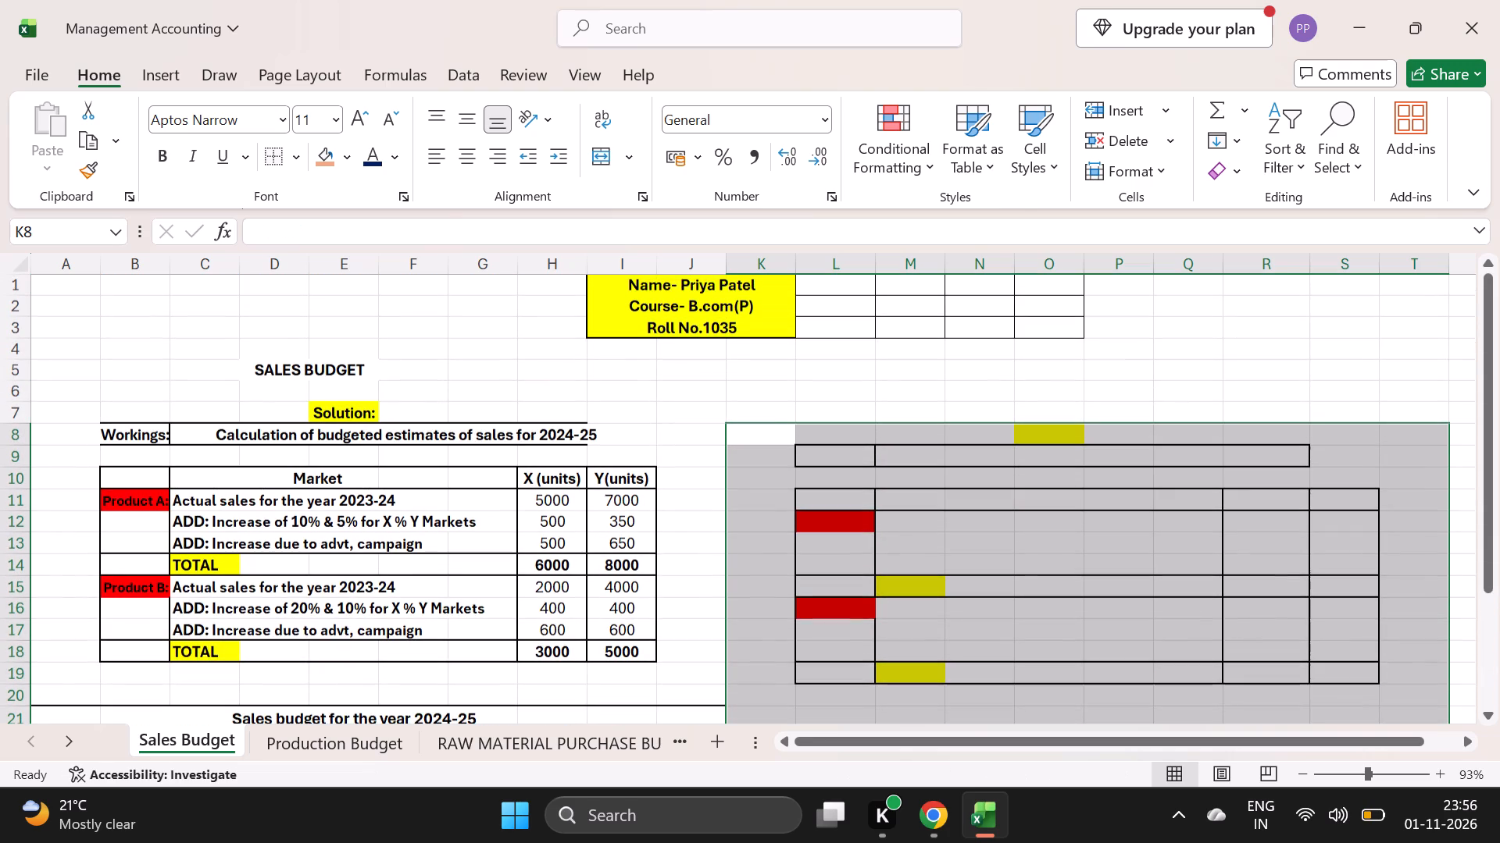
Remove all borders from the emptied range K8:T27.
{"action": "left_click", "coordinate": [295, 155]}
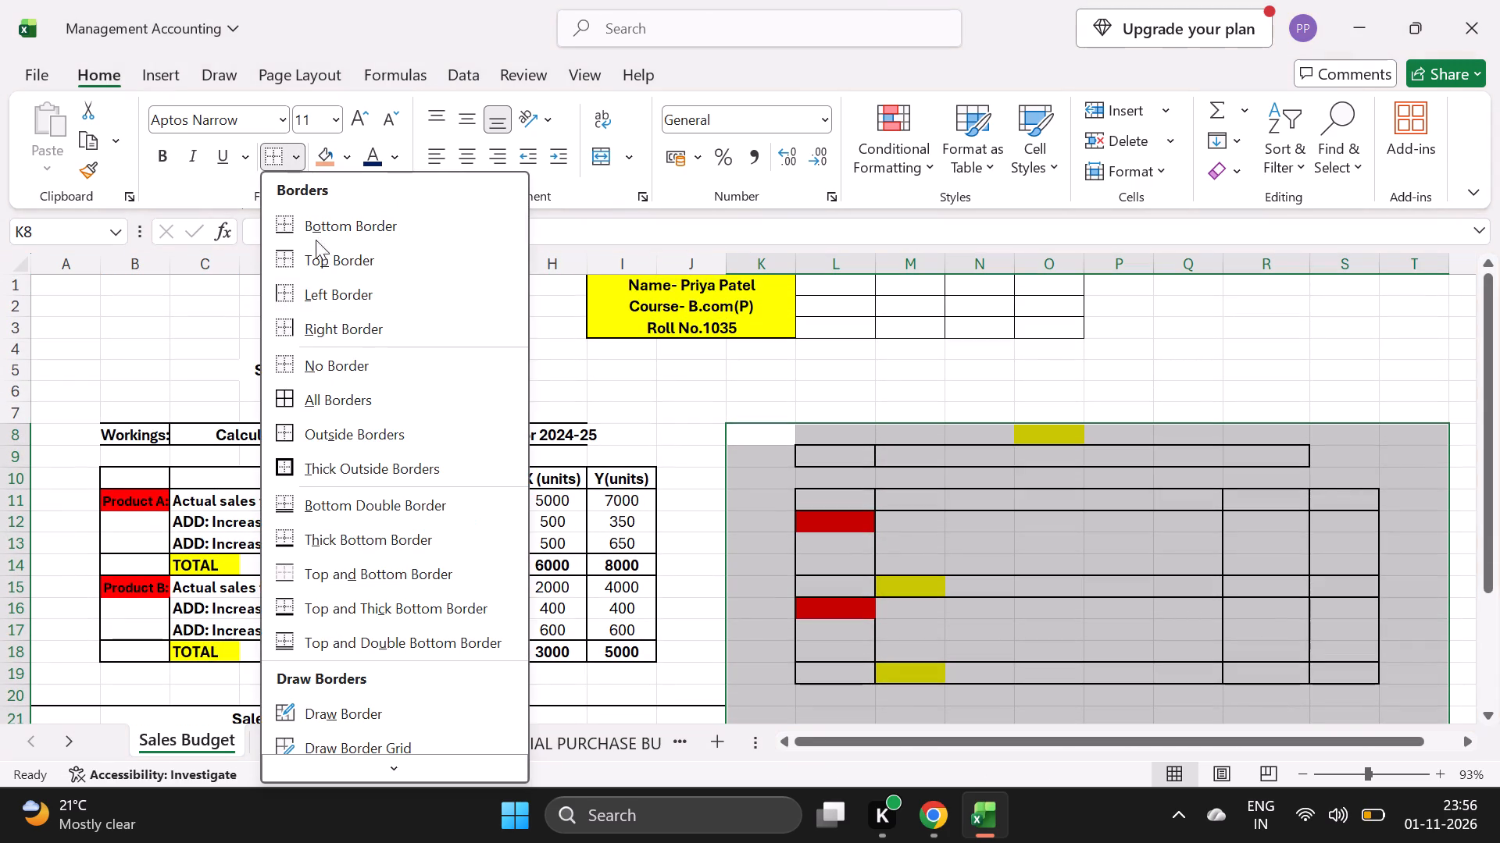
{"action": "left_click", "coordinate": [326, 372]}
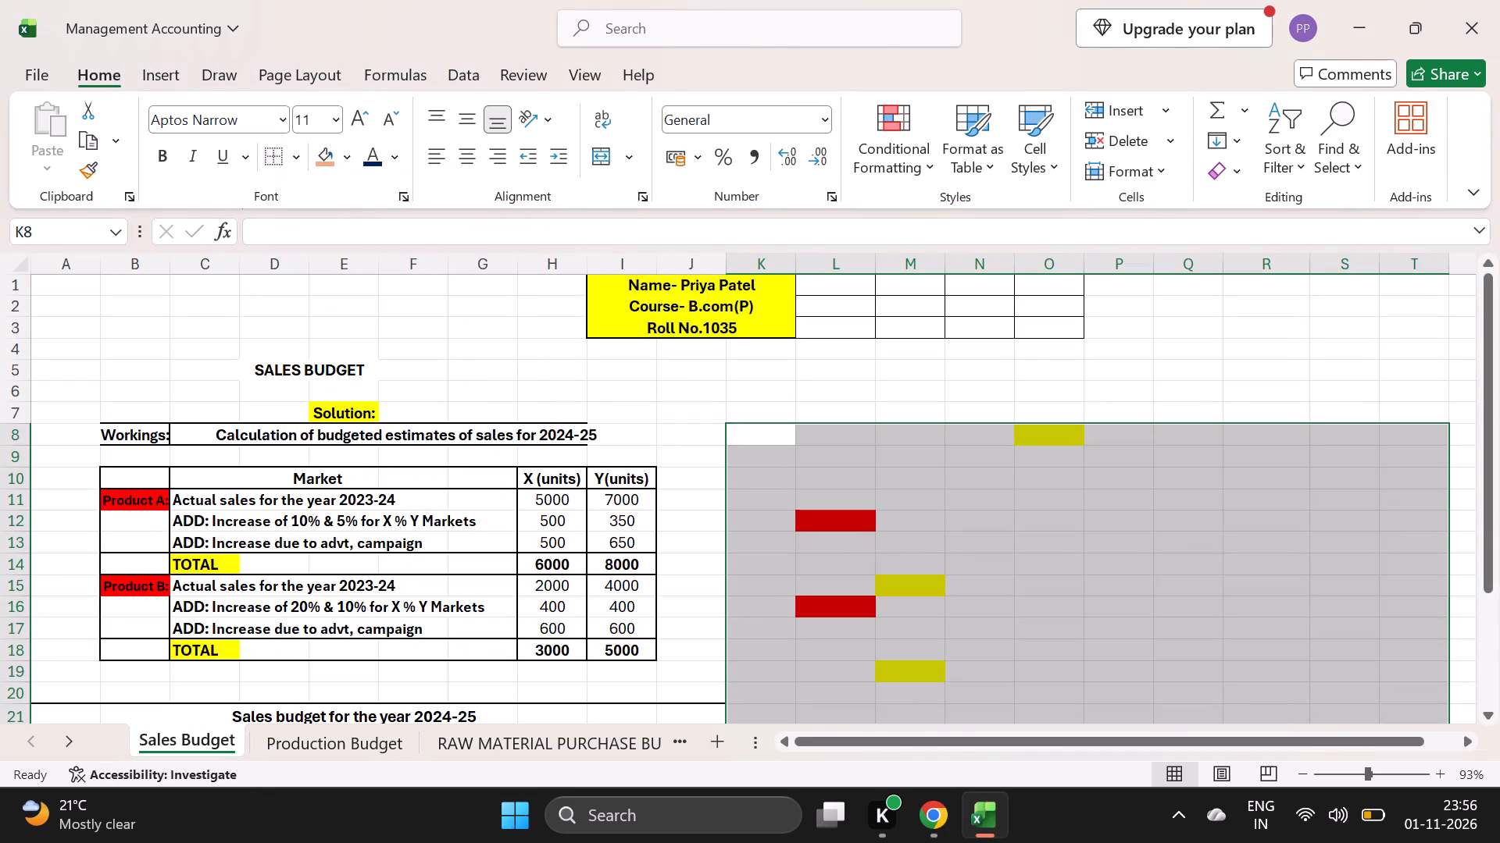
{"action": "left_click", "coordinate": [745, 379]}
Fill the leftover red cells L12 and L16 with white.
{"action": "left_click", "coordinate": [827, 518]}
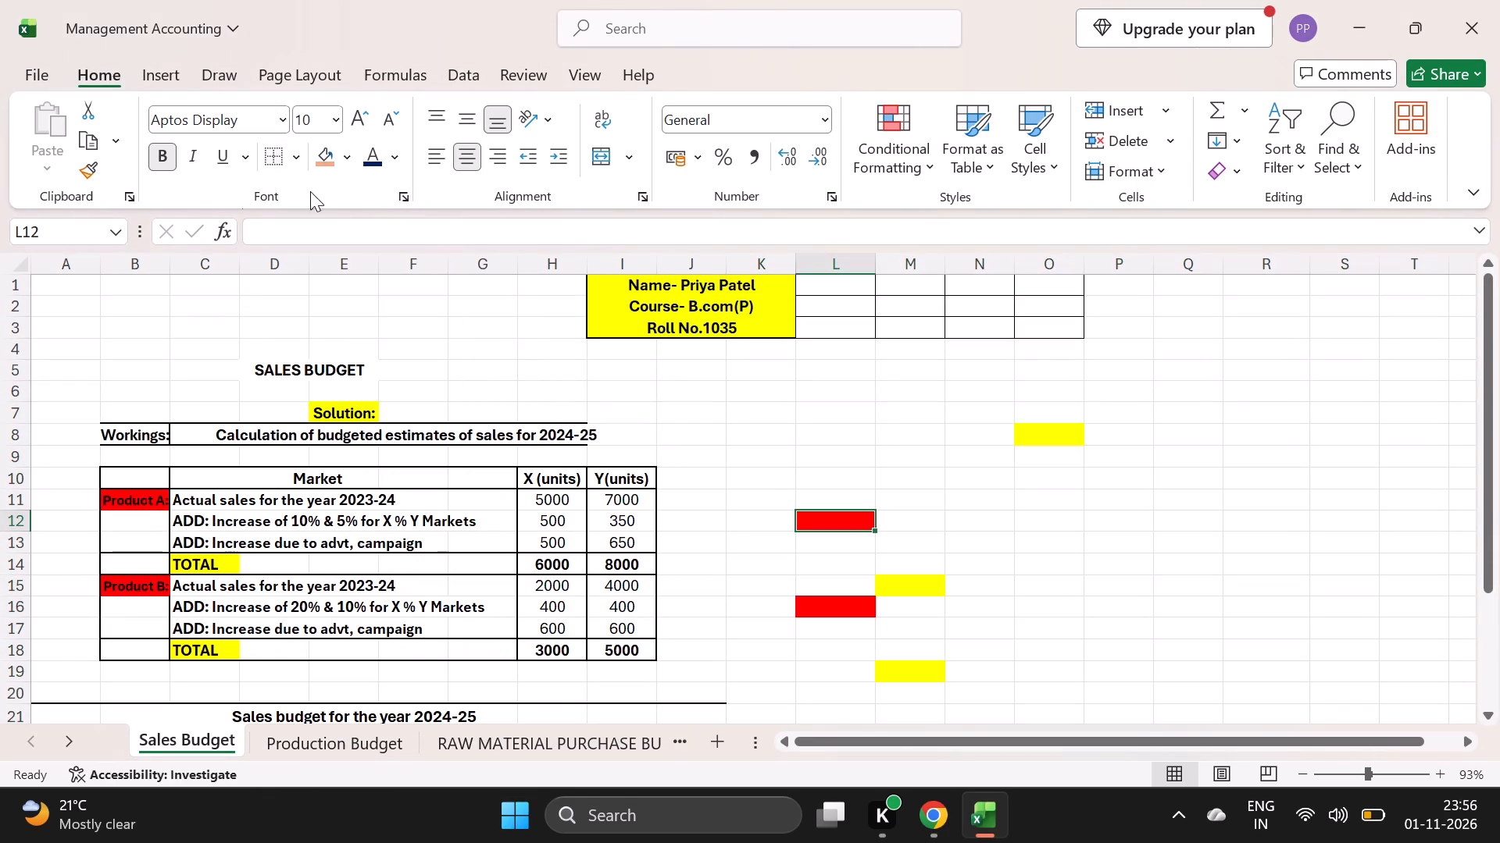
{"action": "left_click", "coordinate": [350, 152]}
{"action": "left_click", "coordinate": [323, 271]}
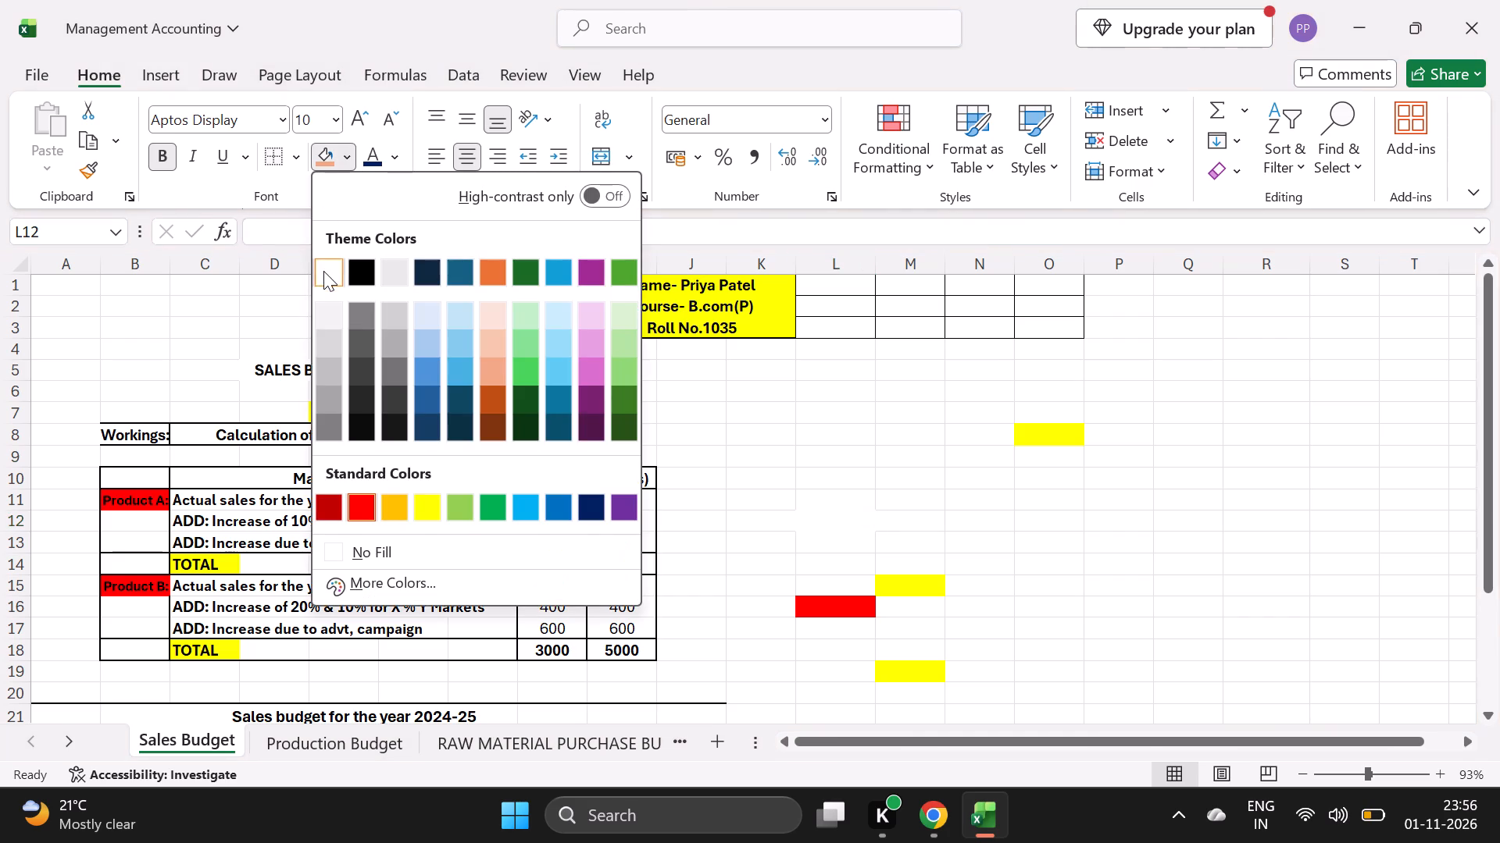
{"action": "left_click", "coordinate": [817, 610]}
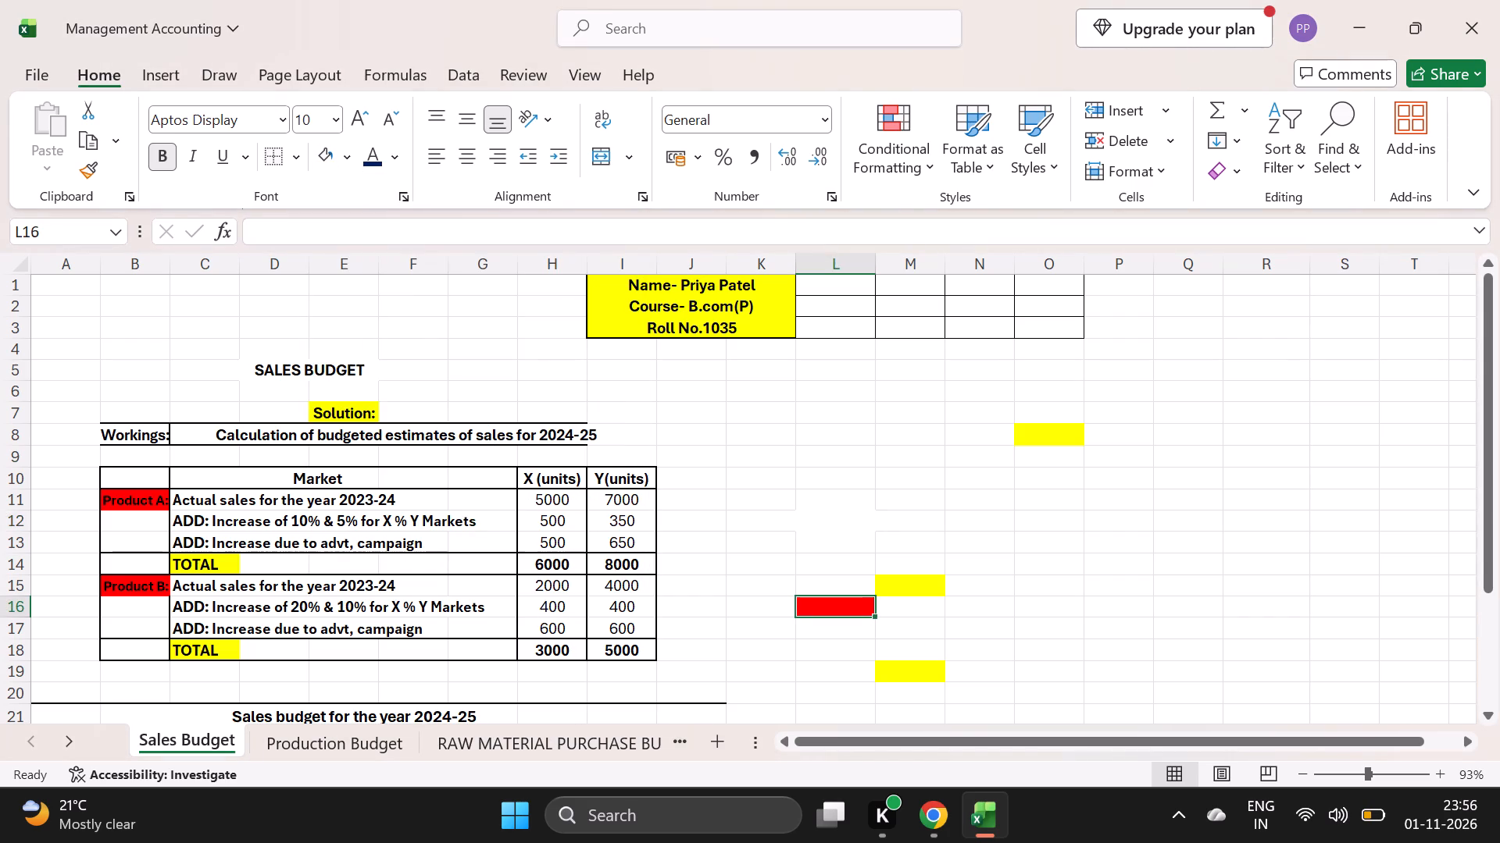
{"action": "left_click", "coordinate": [333, 149]}
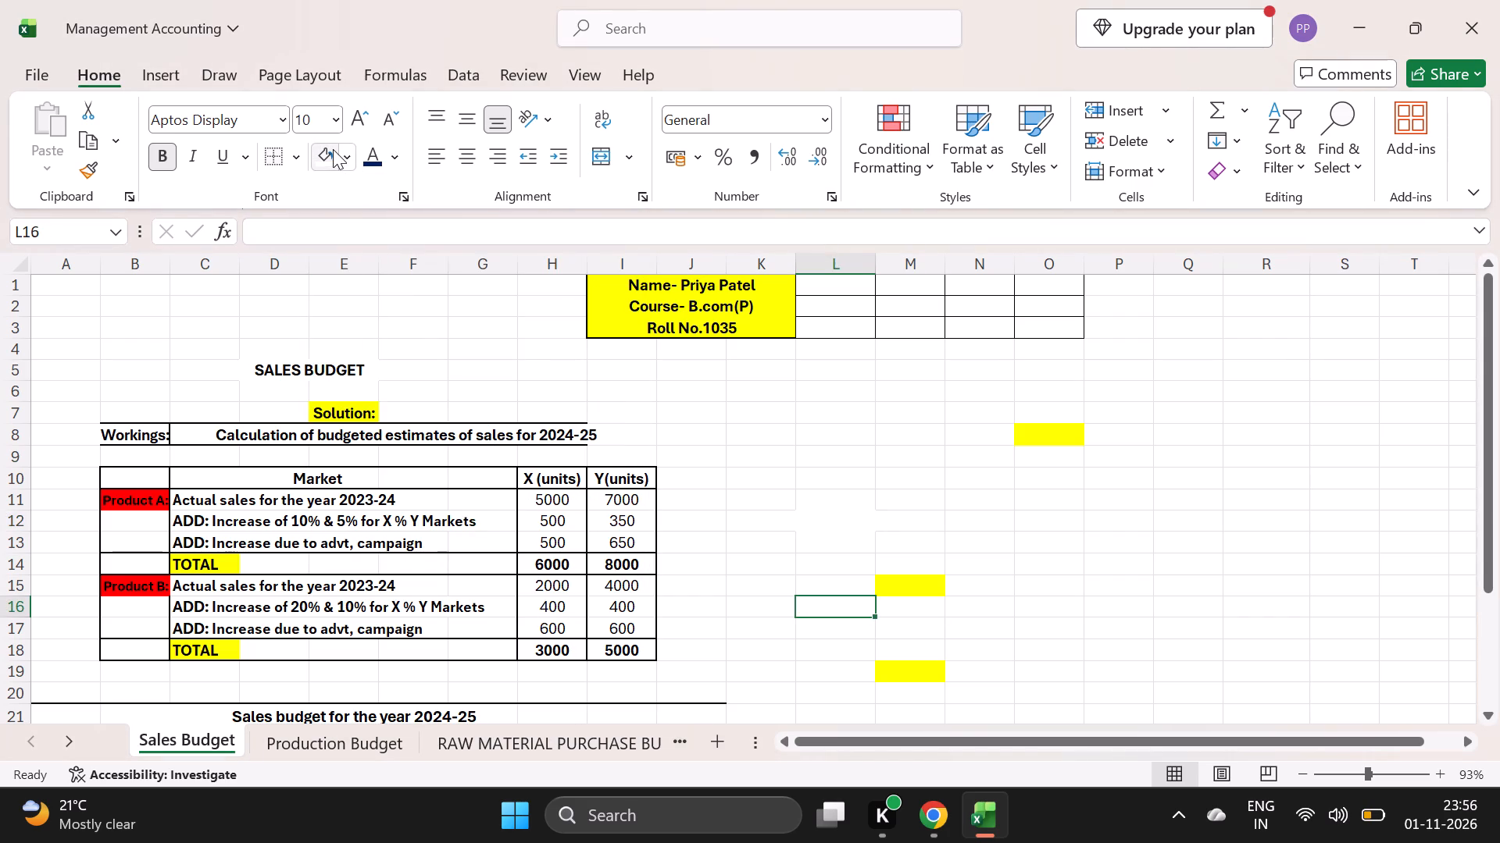
Fill the leftover yellow cells M15, M19 and O8 with white.
{"action": "key", "text": "Right"}
{"action": "key", "text": "Up"}
{"action": "left_click", "coordinate": [333, 149]}
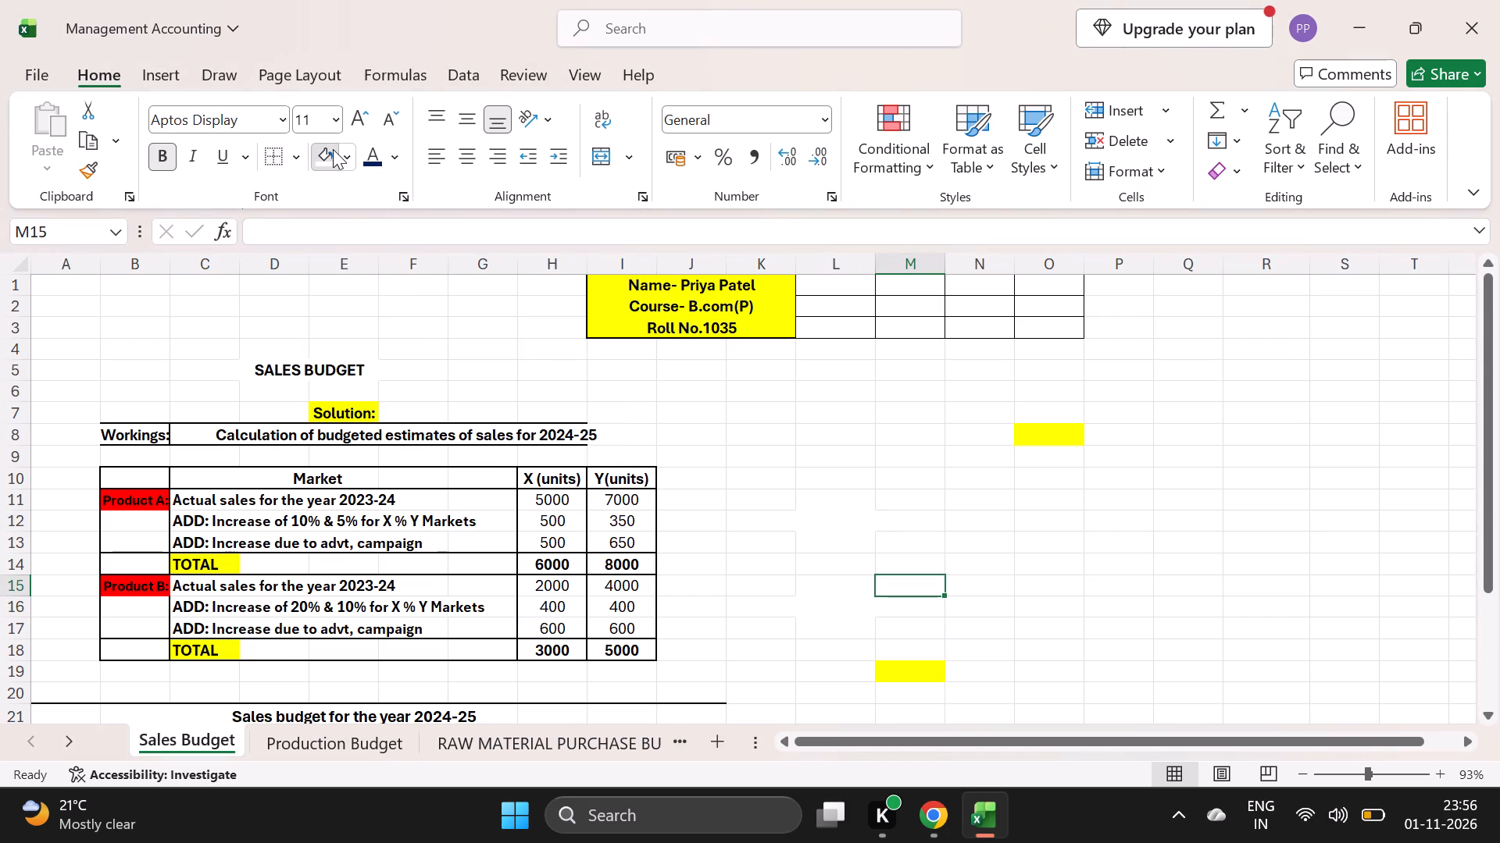
{"action": "key", "text": "Down"}
{"action": "key", "text": "Down"}
{"action": "key", "text": "Down"}
{"action": "key", "text": "Left"}
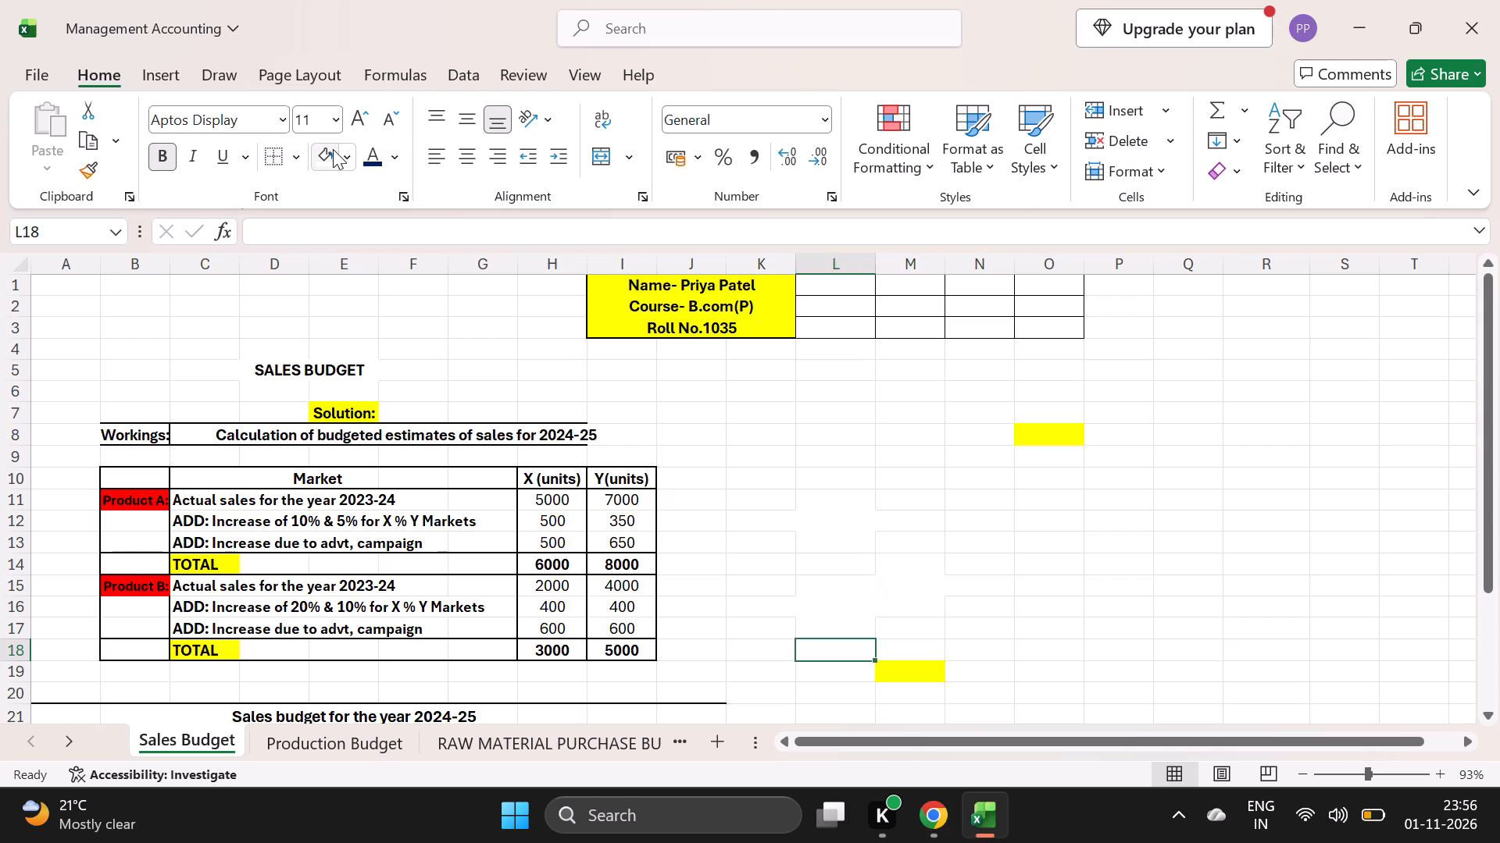
{"action": "key", "text": "Down"}
{"action": "key", "text": "Right"}
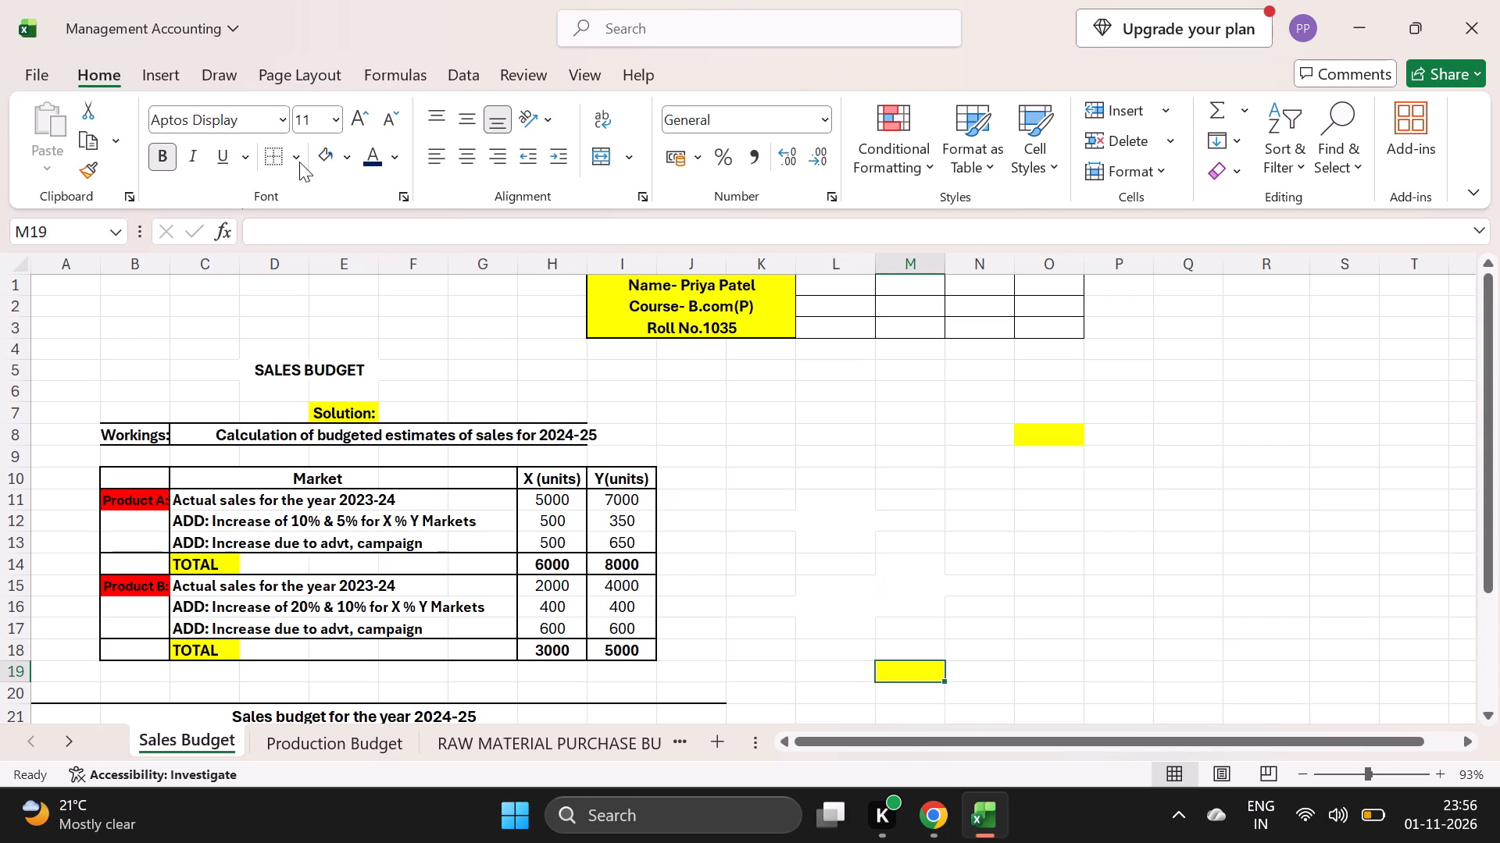
{"action": "left_click", "coordinate": [323, 156]}
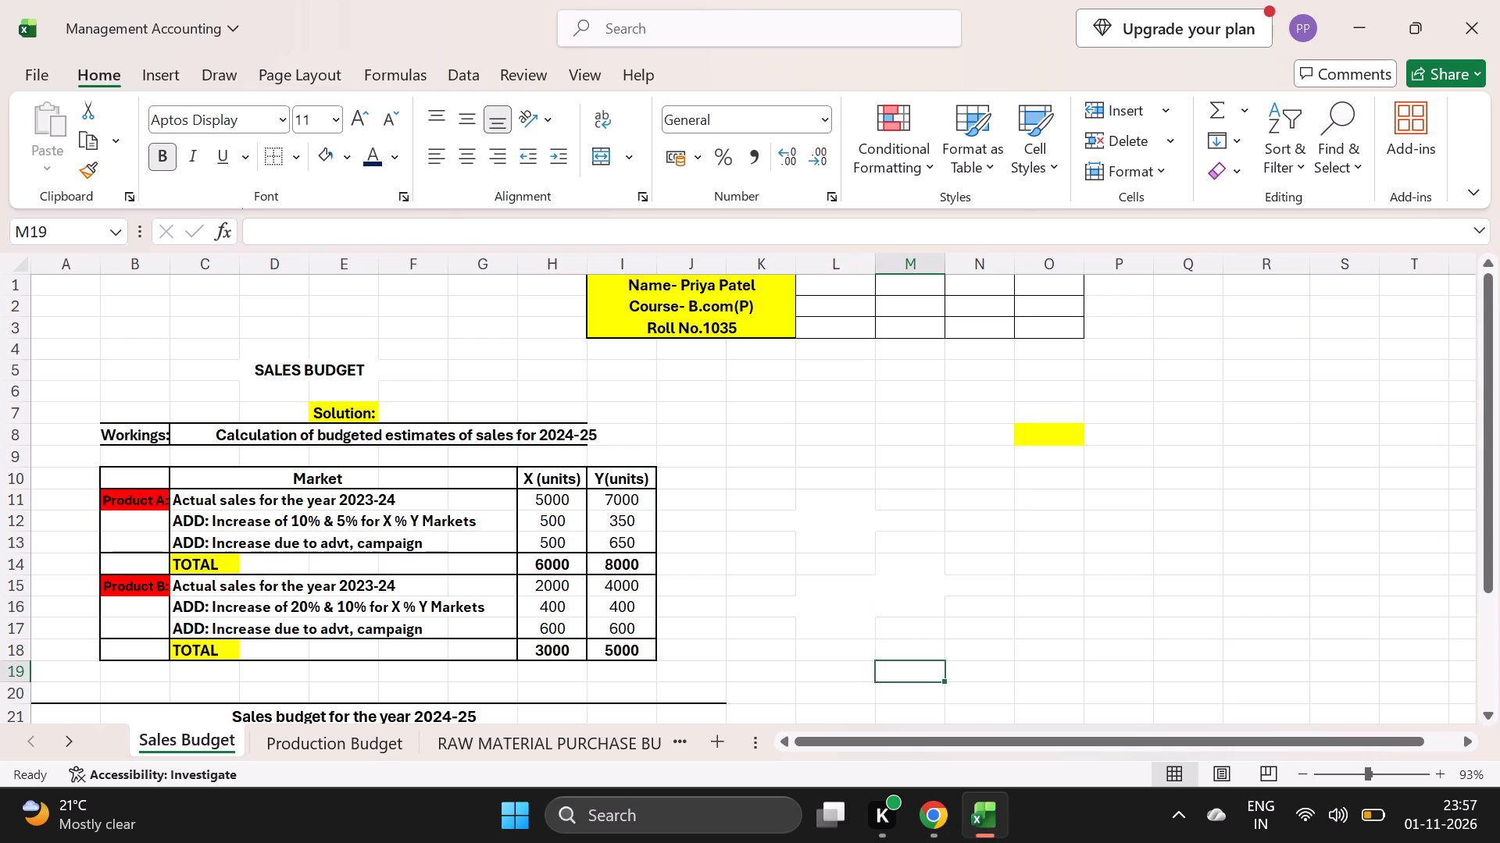
{"action": "left_click", "coordinate": [1030, 443]}
{"action": "left_click", "coordinate": [333, 151]}
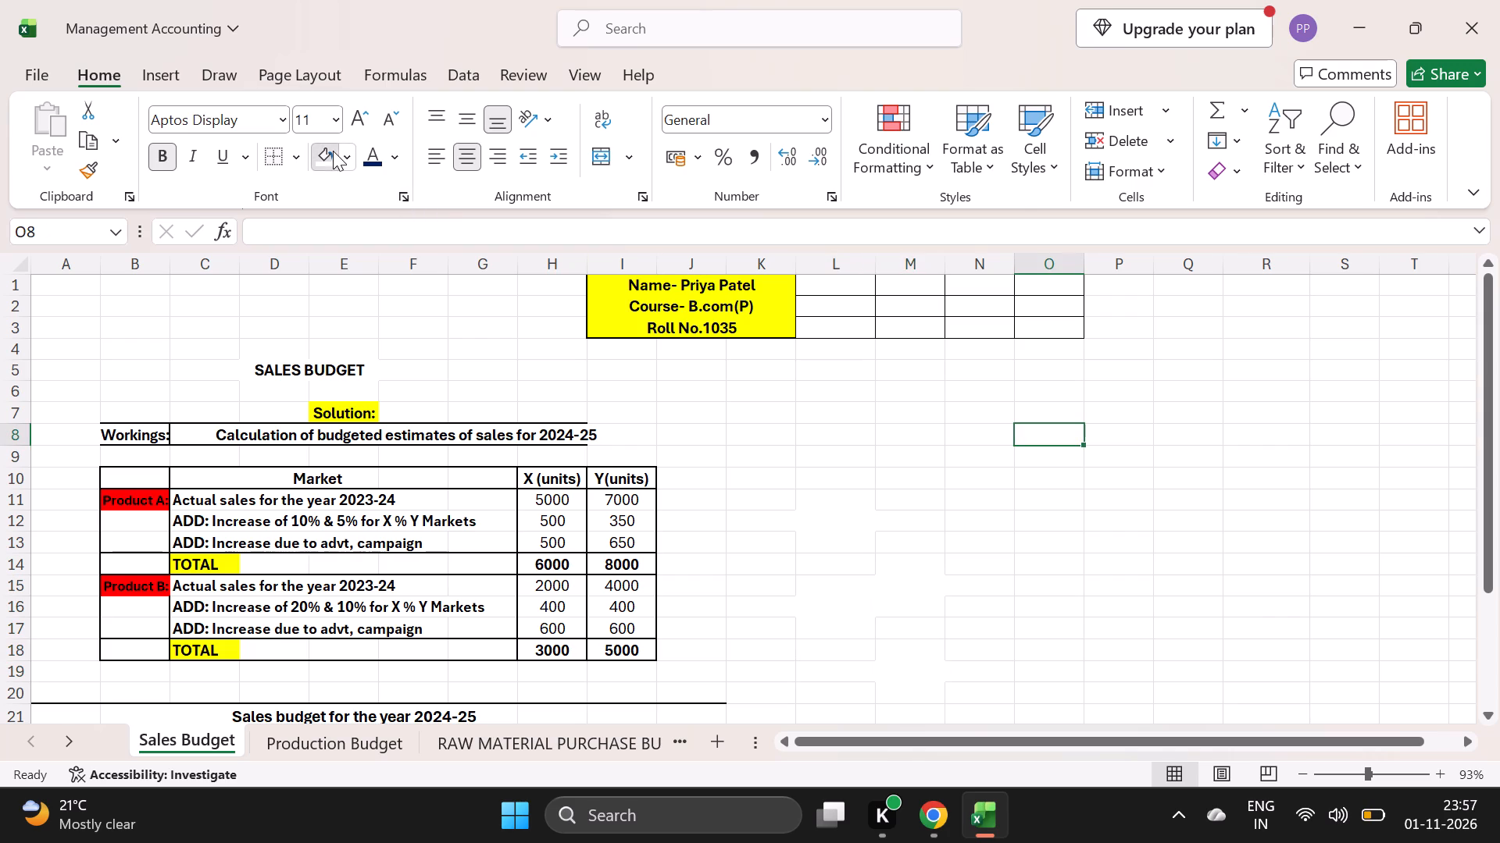
Fill the leftover coloured header cells K23, M23, P23 and S23 with white.
{"action": "scroll", "coordinate": [787, 430], "scroll_direction": "down", "scroll_amount": 2}
{"action": "left_click", "coordinate": [787, 540]}
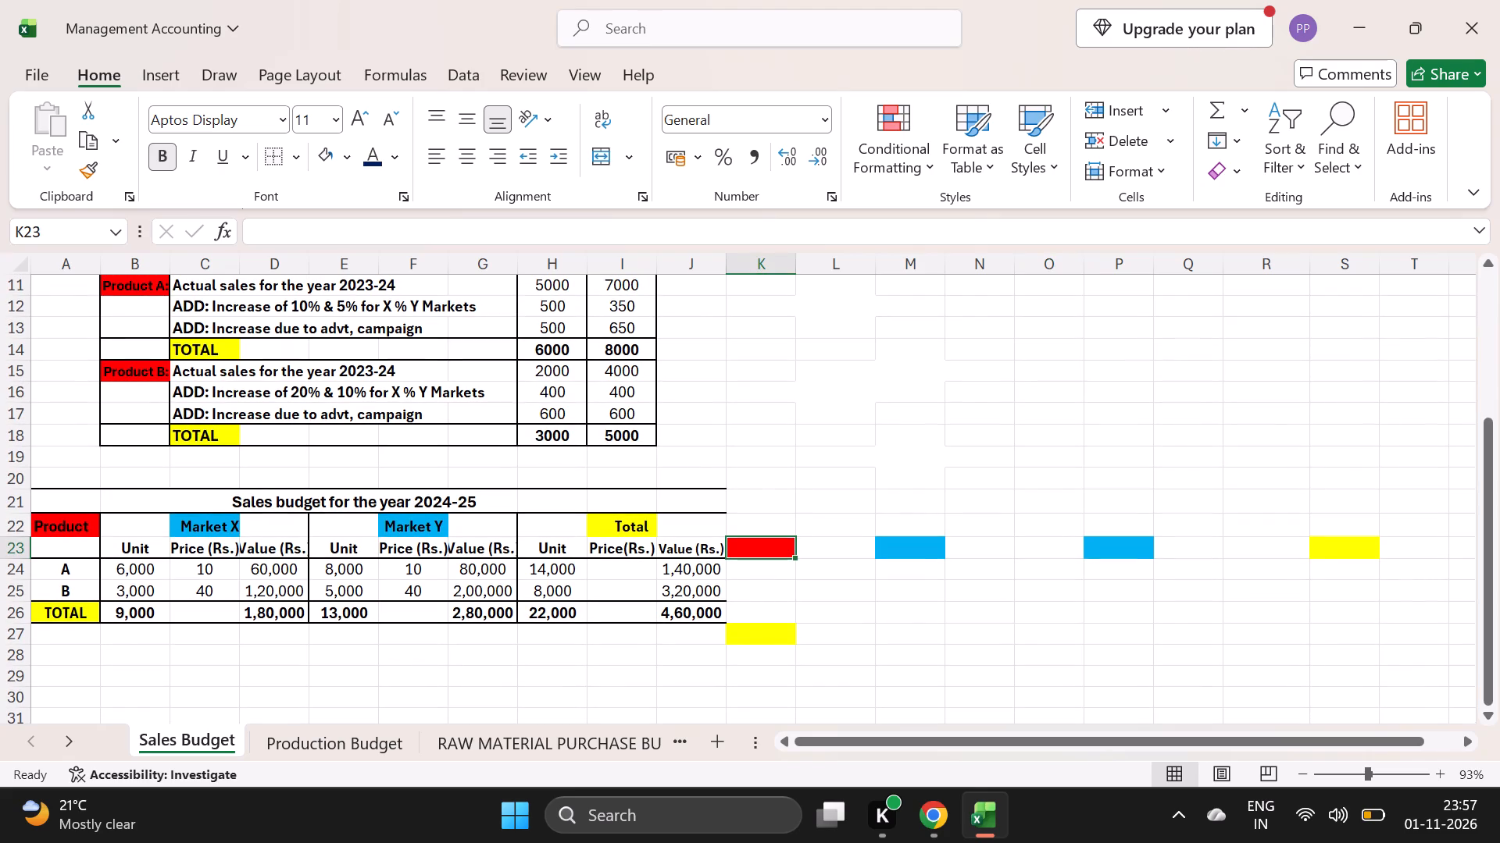
{"action": "left_click", "coordinate": [319, 162]}
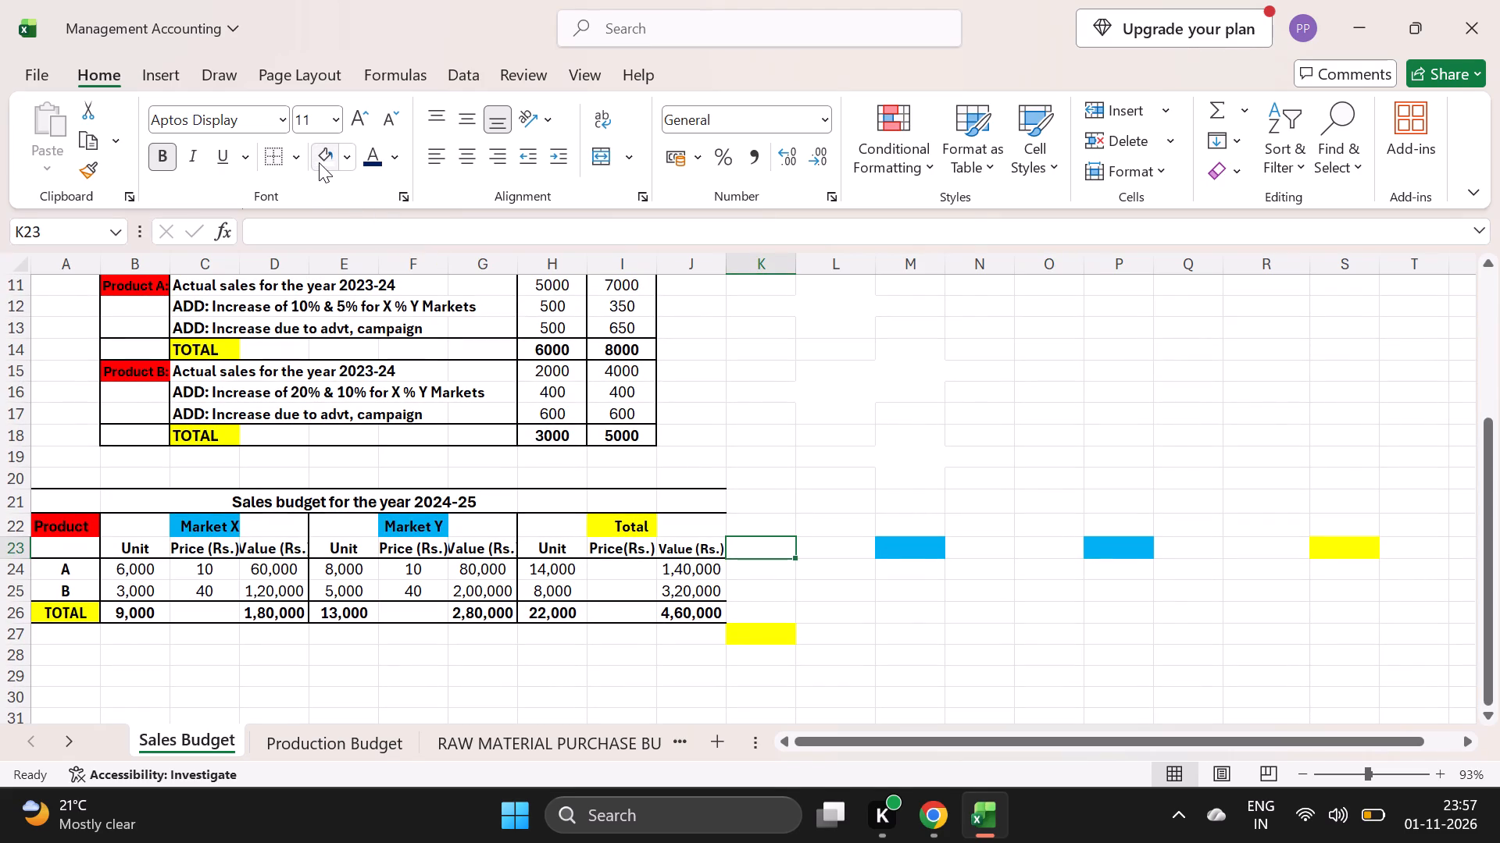
{"action": "key", "text": "Right"}
{"action": "key", "text": "Right"}
{"action": "left_click", "coordinate": [316, 159]}
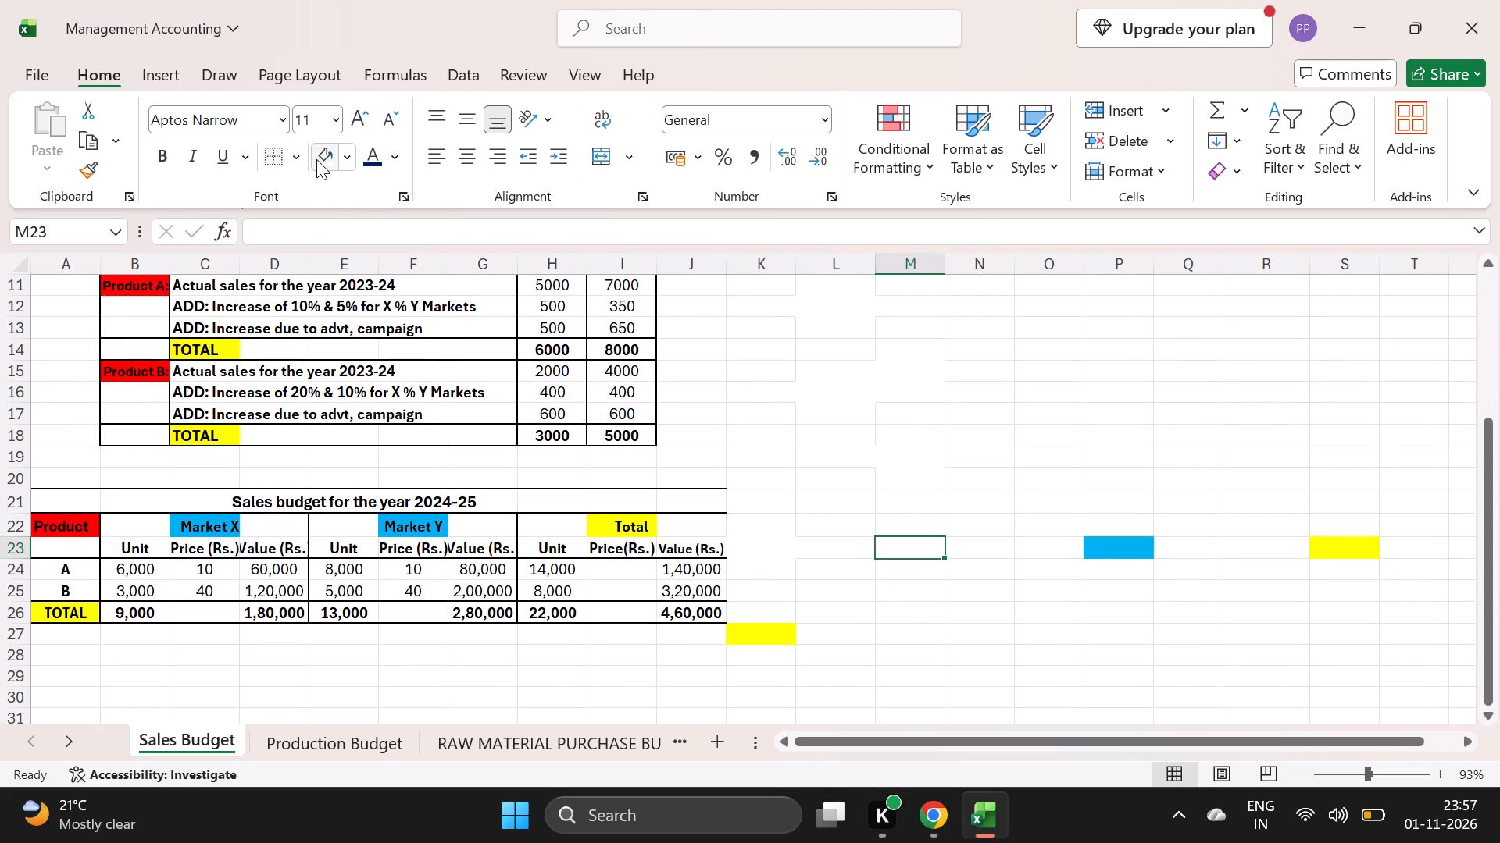
{"action": "key", "text": "Right"}
{"action": "key", "text": "Right"}
{"action": "key", "text": "Right"}
{"action": "left_click", "coordinate": [316, 159]}
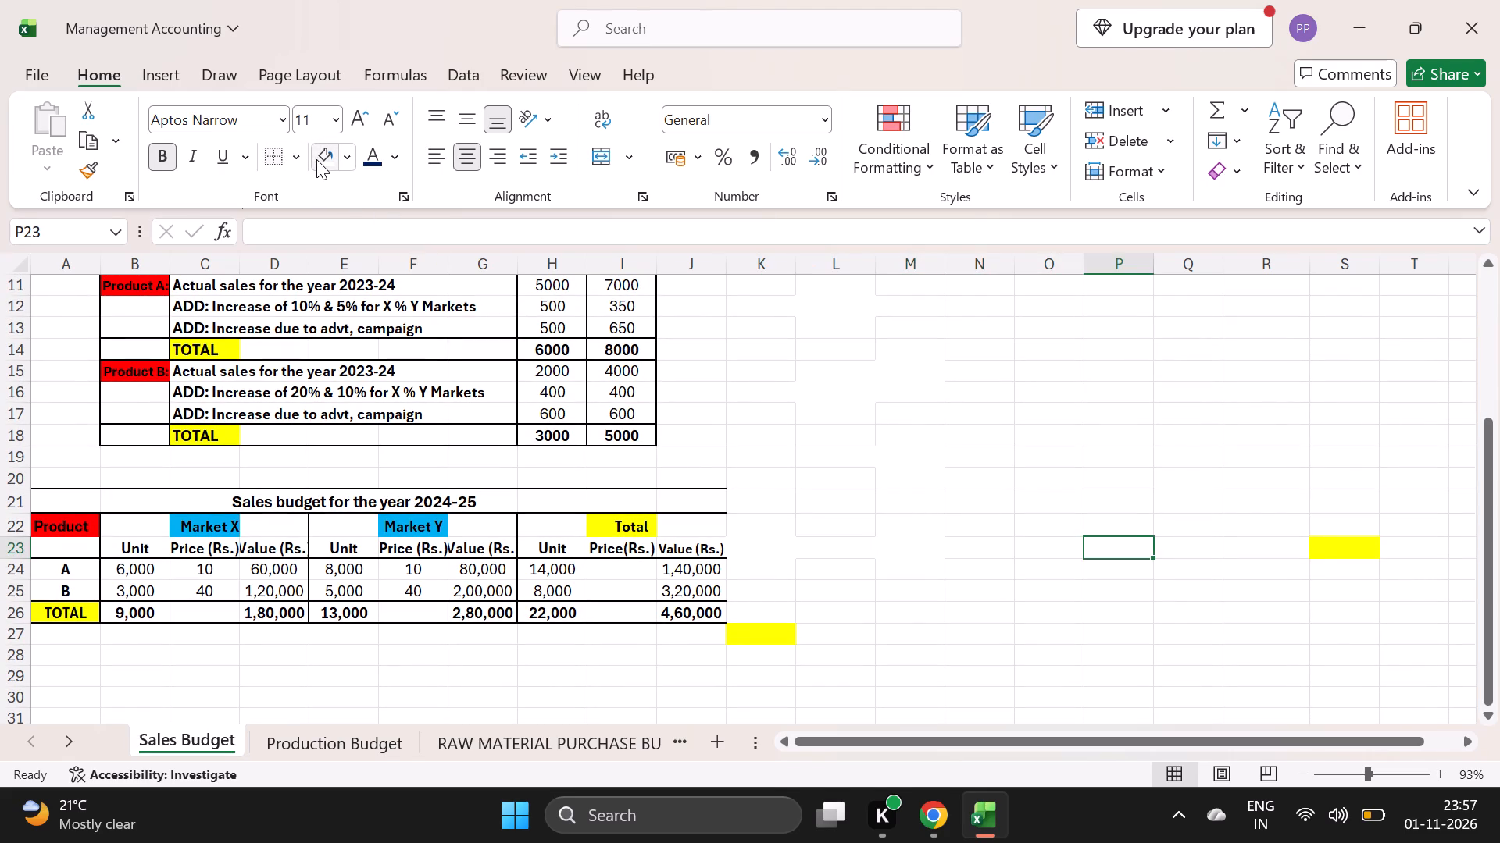
{"action": "key", "text": "Right"}
{"action": "key", "text": "Right"}
{"action": "key", "text": "Right"}
{"action": "left_click", "coordinate": [316, 159]}
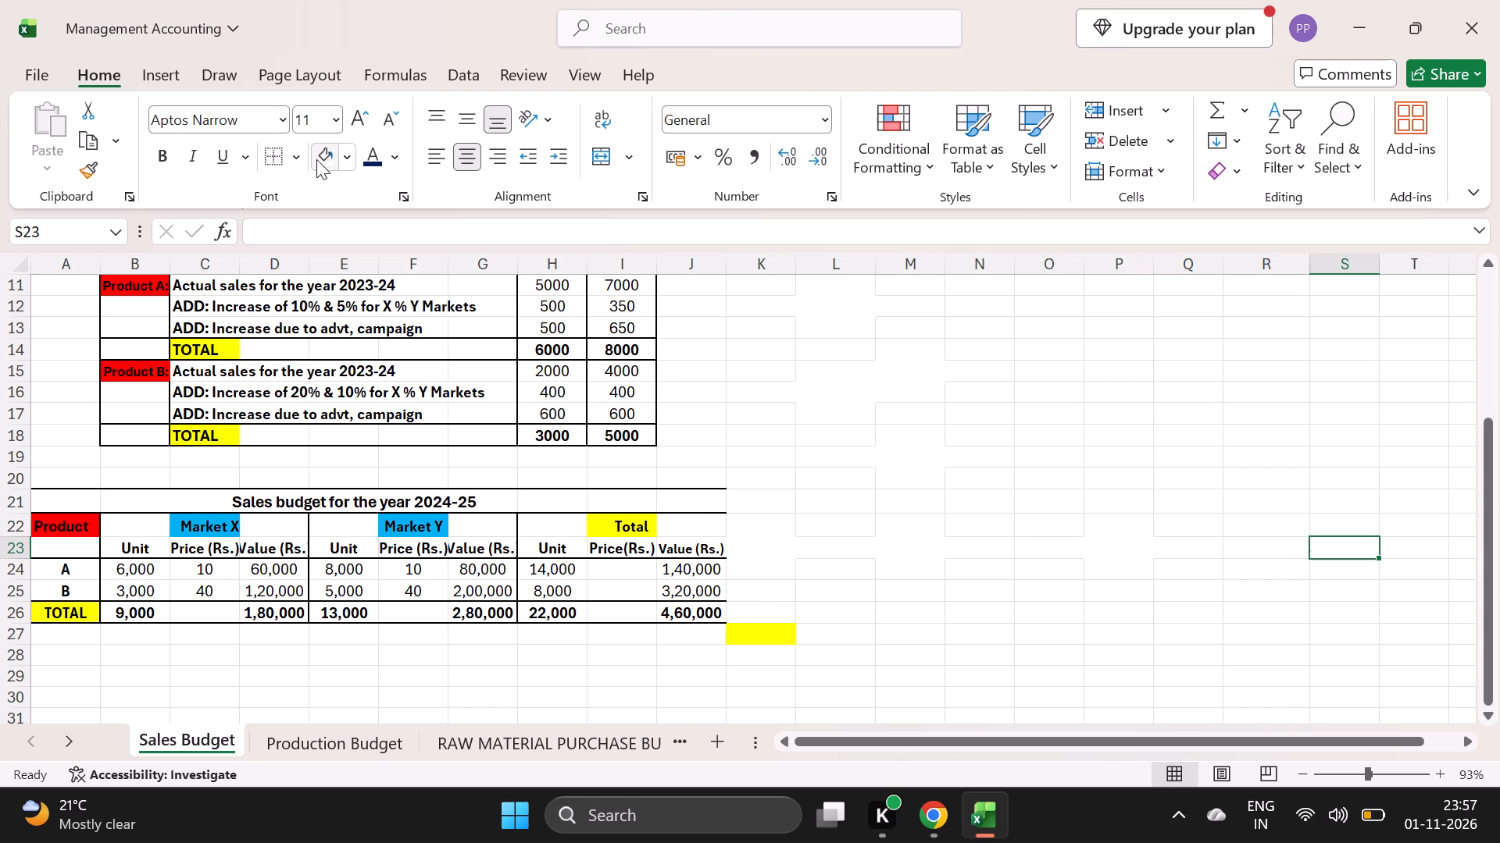
Fill the leftover yellow cell K27 with white.
{"action": "key", "text": "Down"}
{"action": "key", "text": "Down"}
{"action": "key", "text": "Left"}
{"action": "key", "text": "Left"}
{"action": "key", "text": "Left"}
{"action": "key", "text": "Left"}
{"action": "key", "text": "Left"}
{"action": "key", "text": "Left"}
{"action": "key", "text": "Left"}
{"action": "key", "text": "Left"}
{"action": "key", "text": "Left"}
{"action": "key", "text": "Left"}
{"action": "key", "text": "Left"}
{"action": "key", "text": "Left"}
{"action": "key", "text": "Left"}
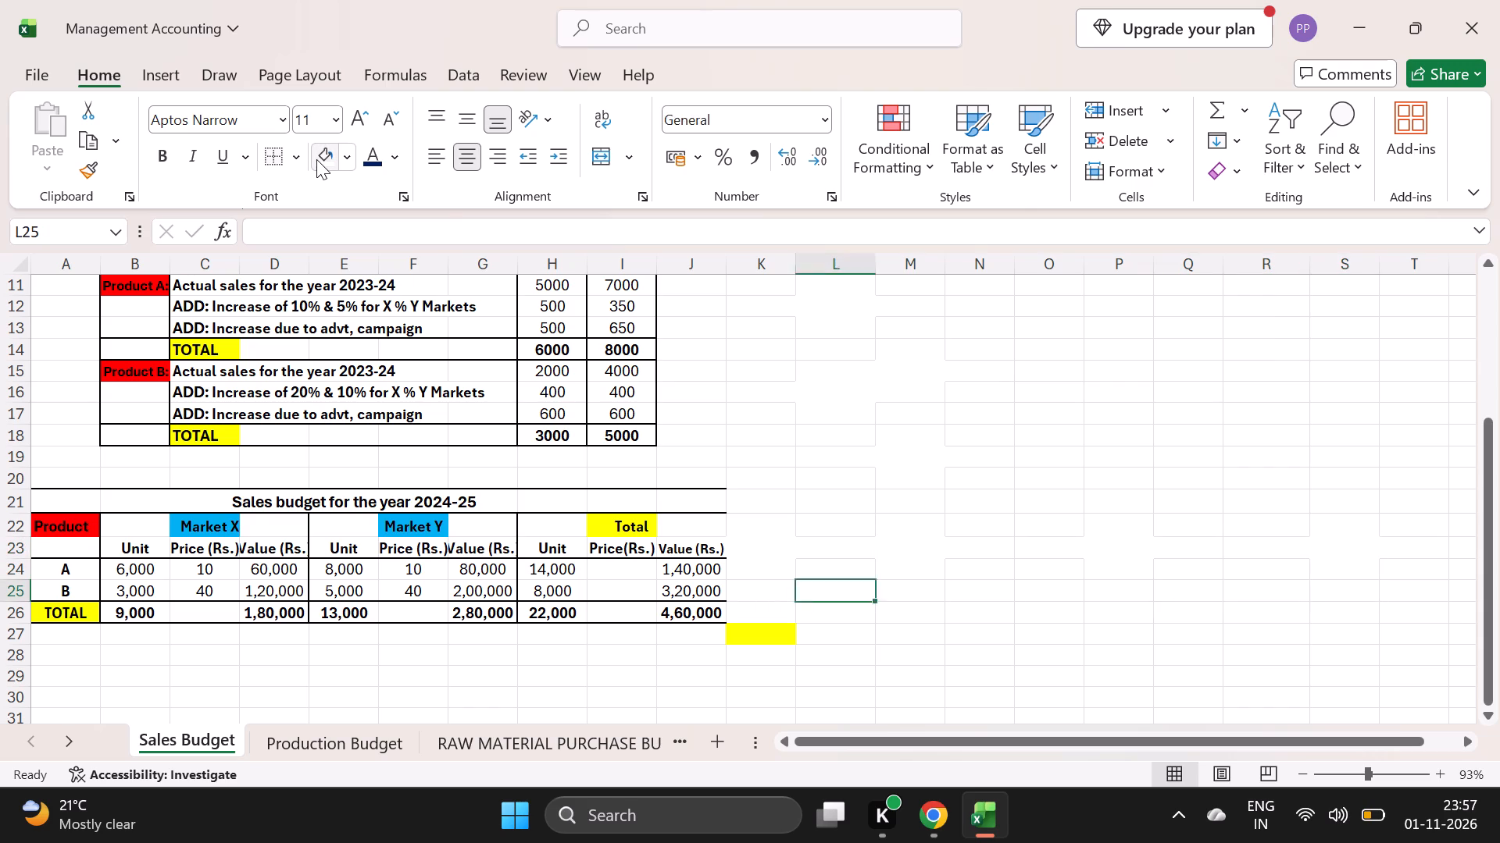
{"action": "key", "text": "Right"}
{"action": "key", "text": "Right"}
{"action": "key", "text": "Right"}
{"action": "key", "text": "Right"}
{"action": "key", "text": "Right"}
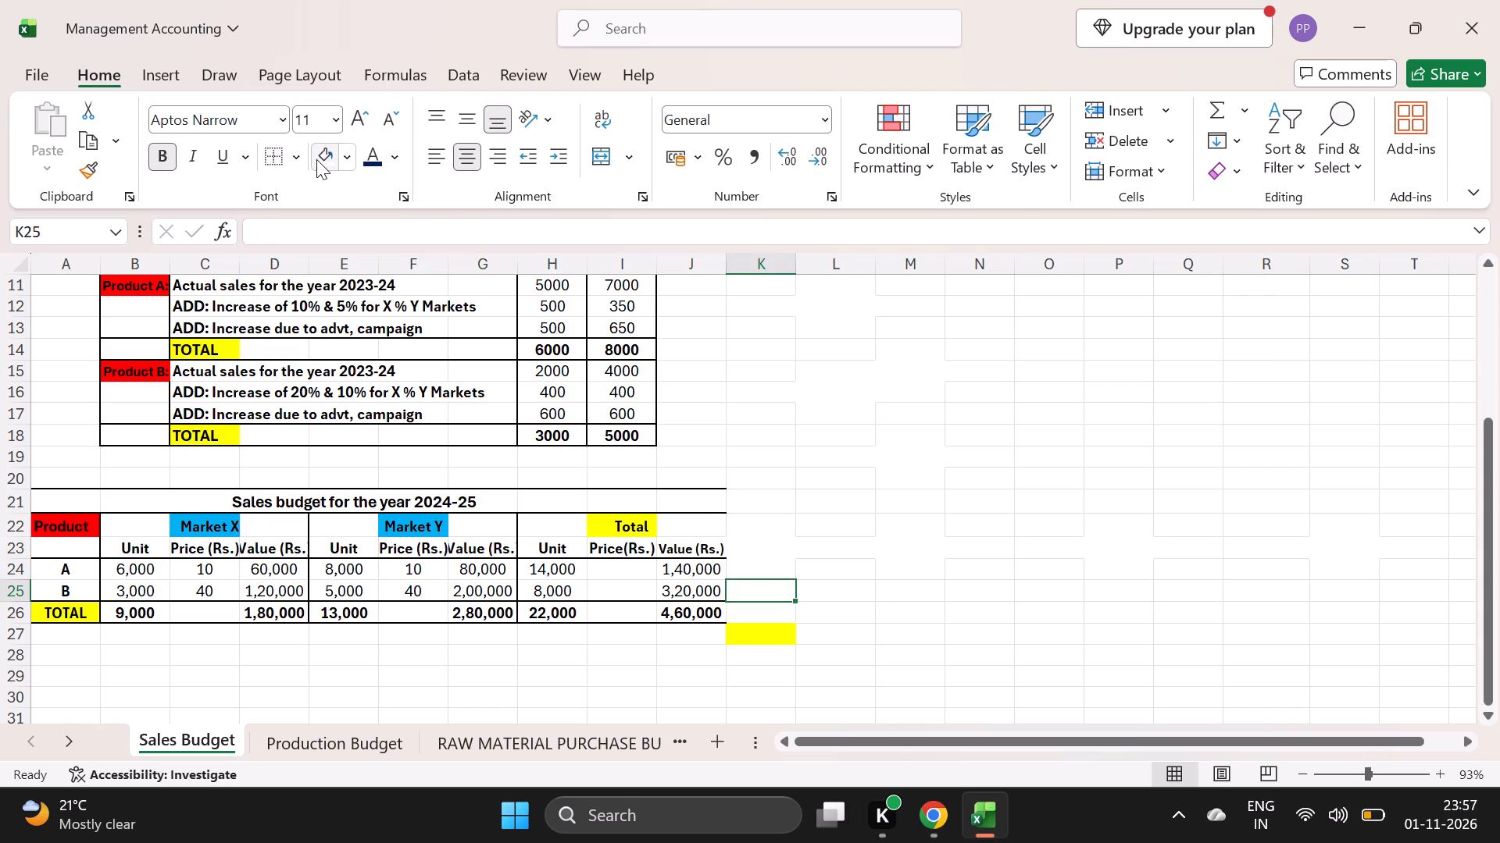
{"action": "key", "text": "Down"}
{"action": "key", "text": "Down"}
{"action": "key", "text": "Down"}
{"action": "key", "text": "Up"}
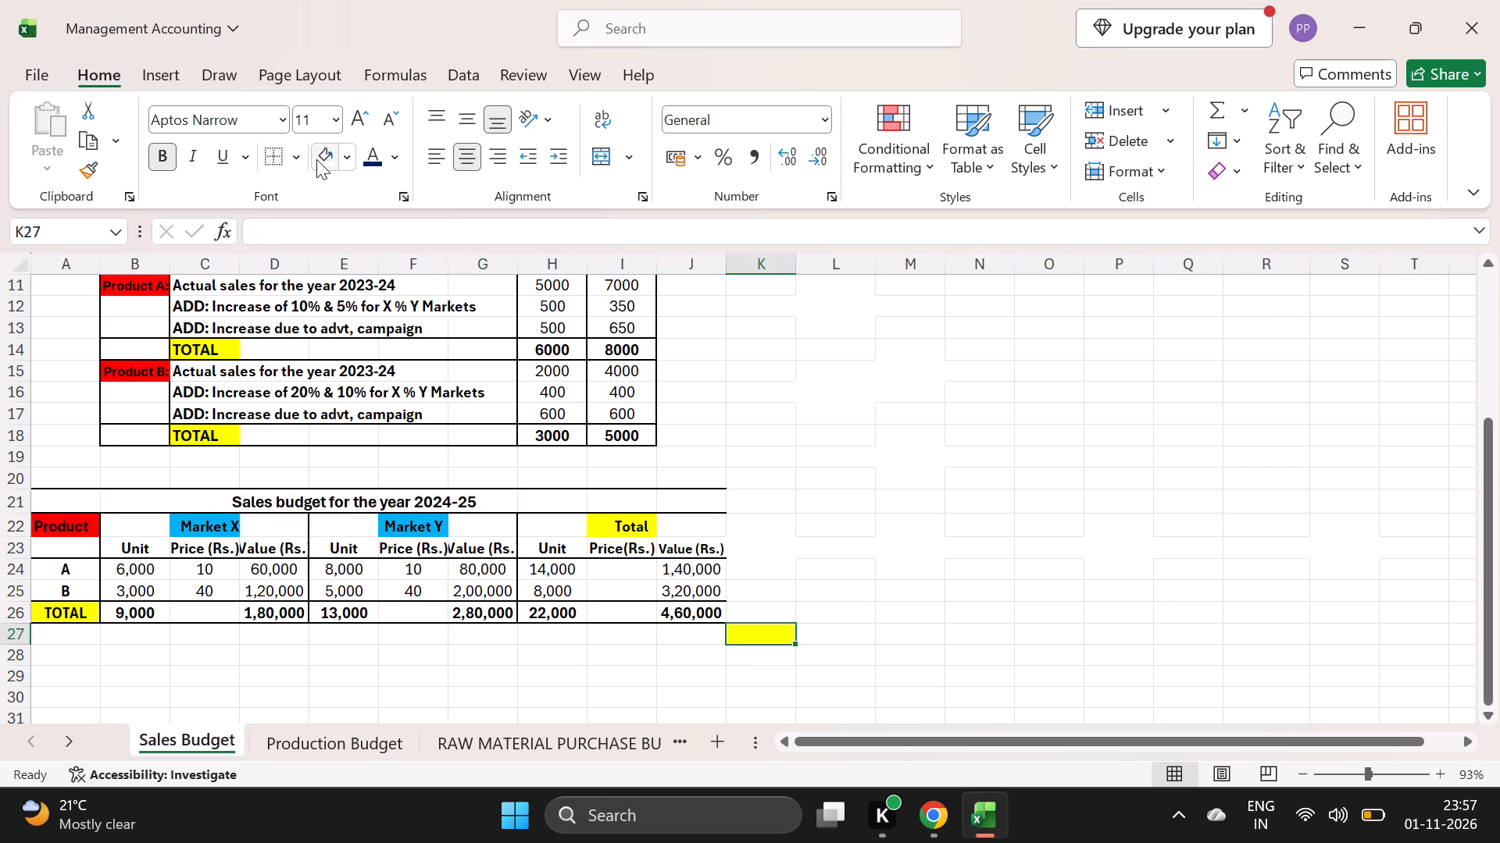
{"action": "left_click", "coordinate": [319, 155]}
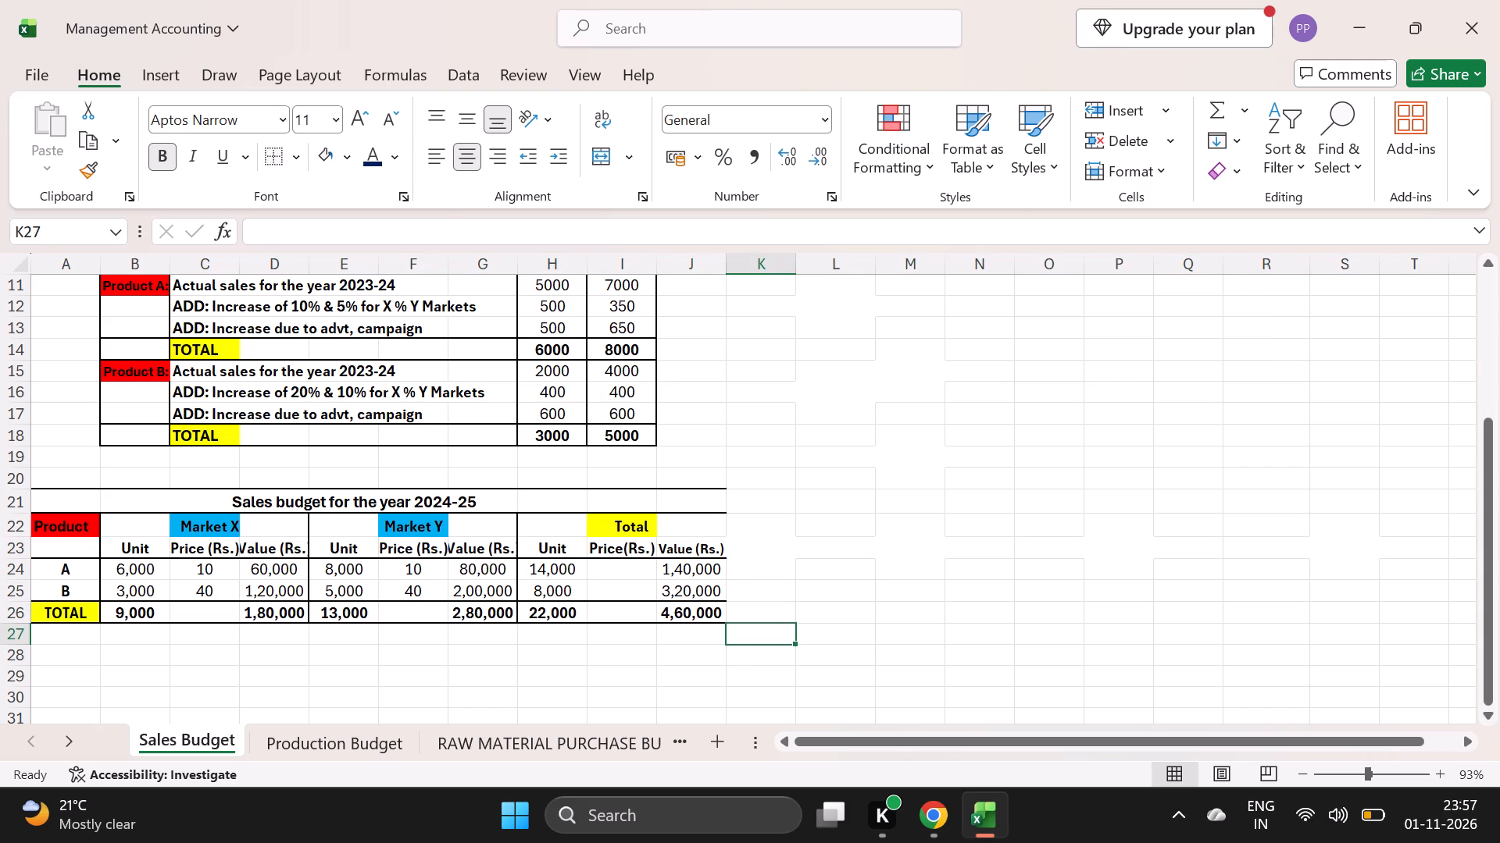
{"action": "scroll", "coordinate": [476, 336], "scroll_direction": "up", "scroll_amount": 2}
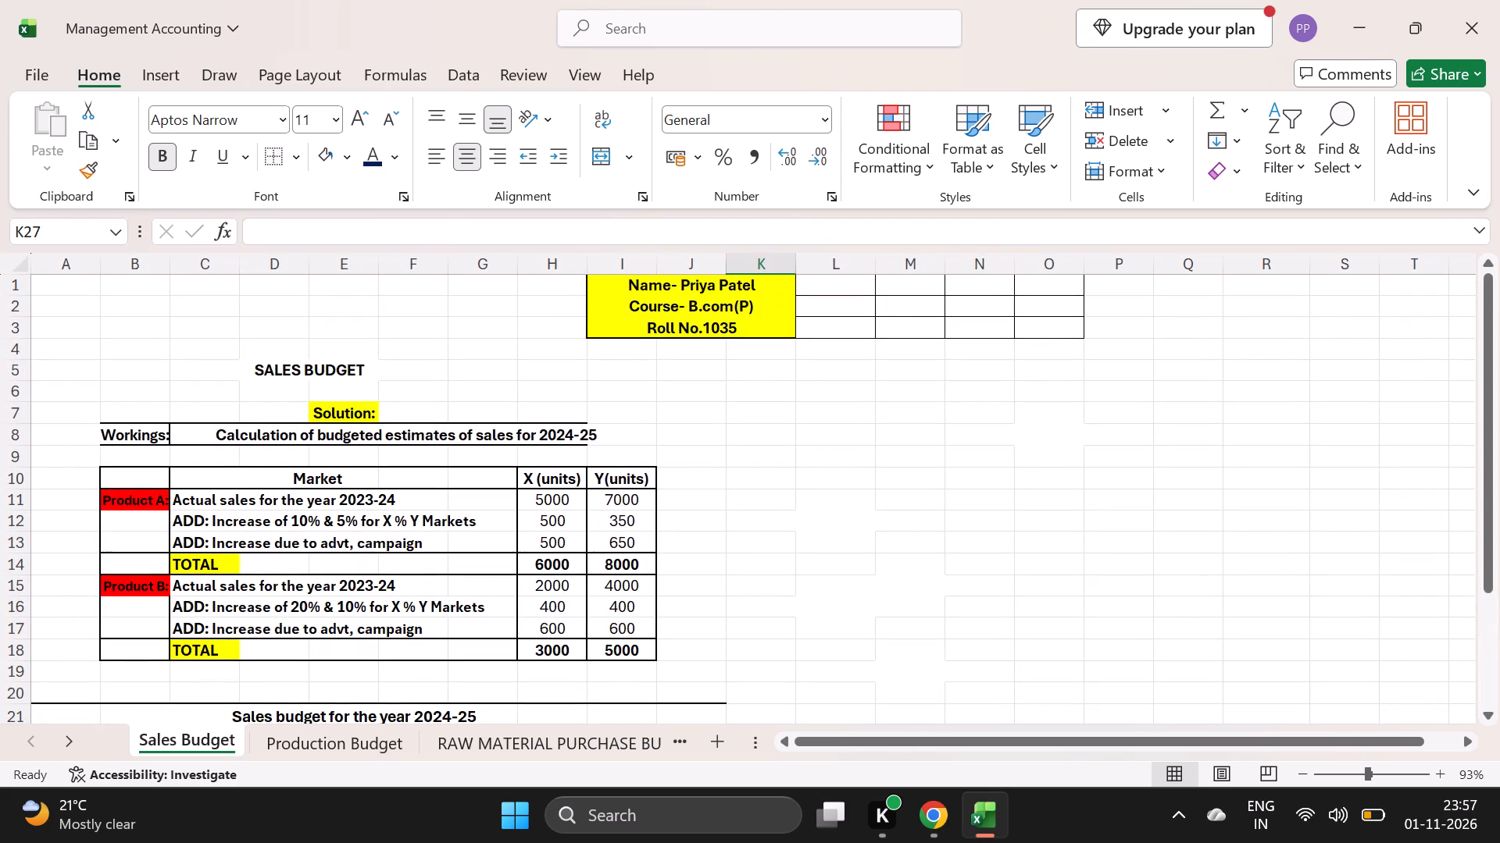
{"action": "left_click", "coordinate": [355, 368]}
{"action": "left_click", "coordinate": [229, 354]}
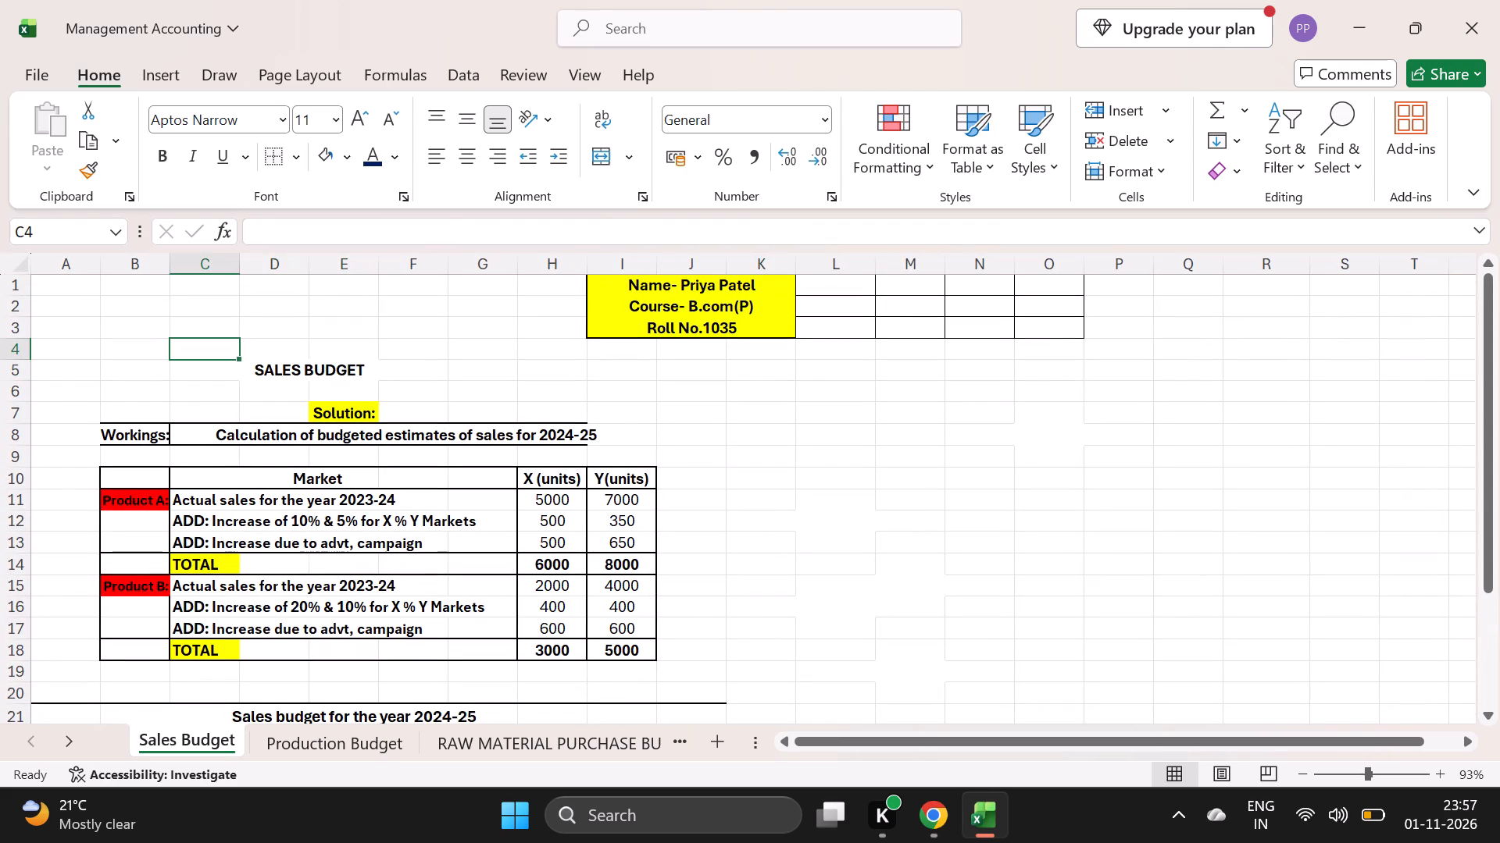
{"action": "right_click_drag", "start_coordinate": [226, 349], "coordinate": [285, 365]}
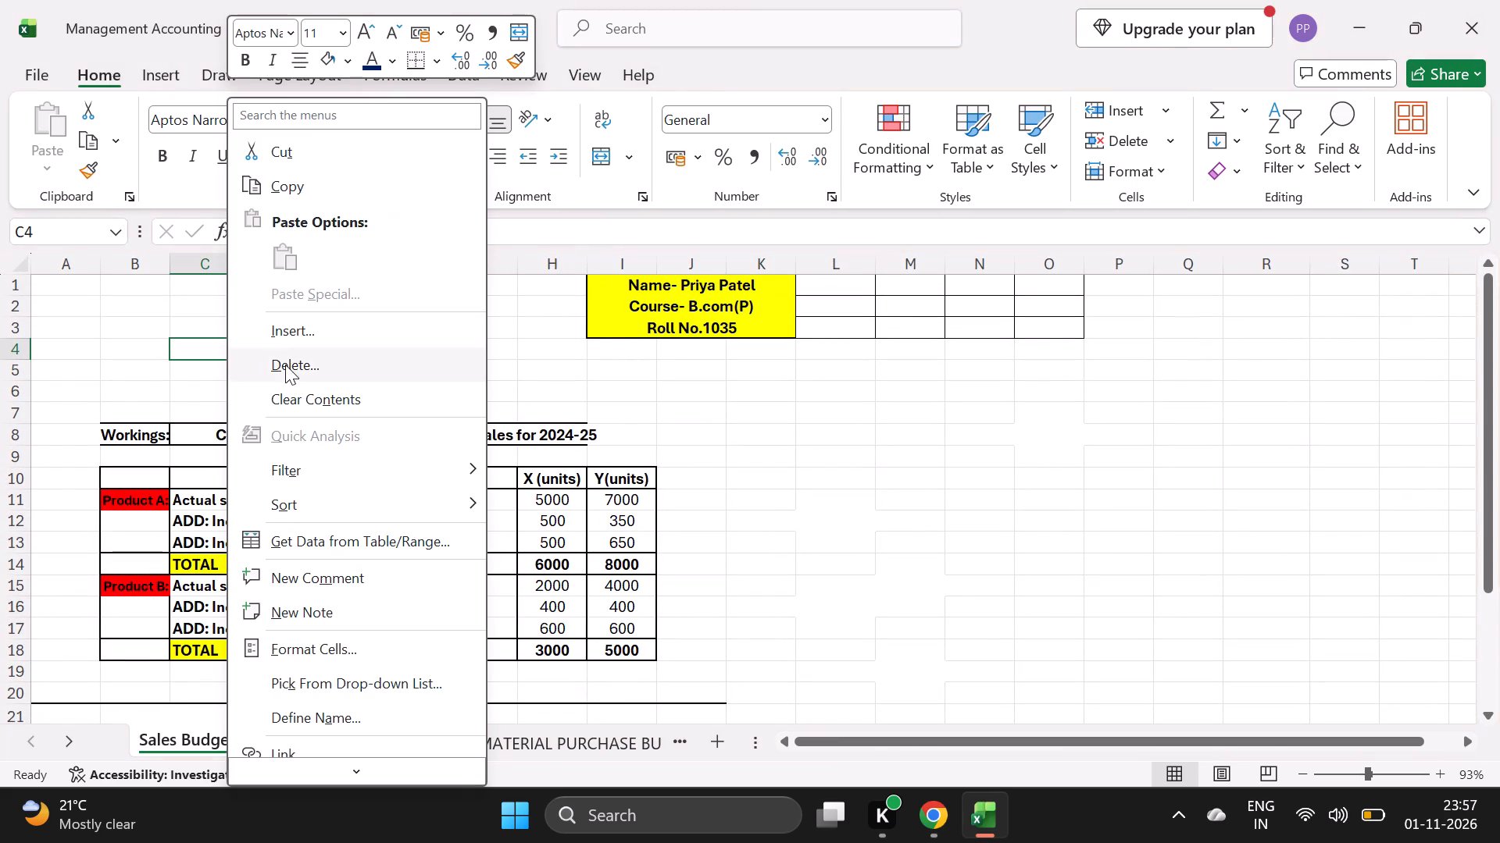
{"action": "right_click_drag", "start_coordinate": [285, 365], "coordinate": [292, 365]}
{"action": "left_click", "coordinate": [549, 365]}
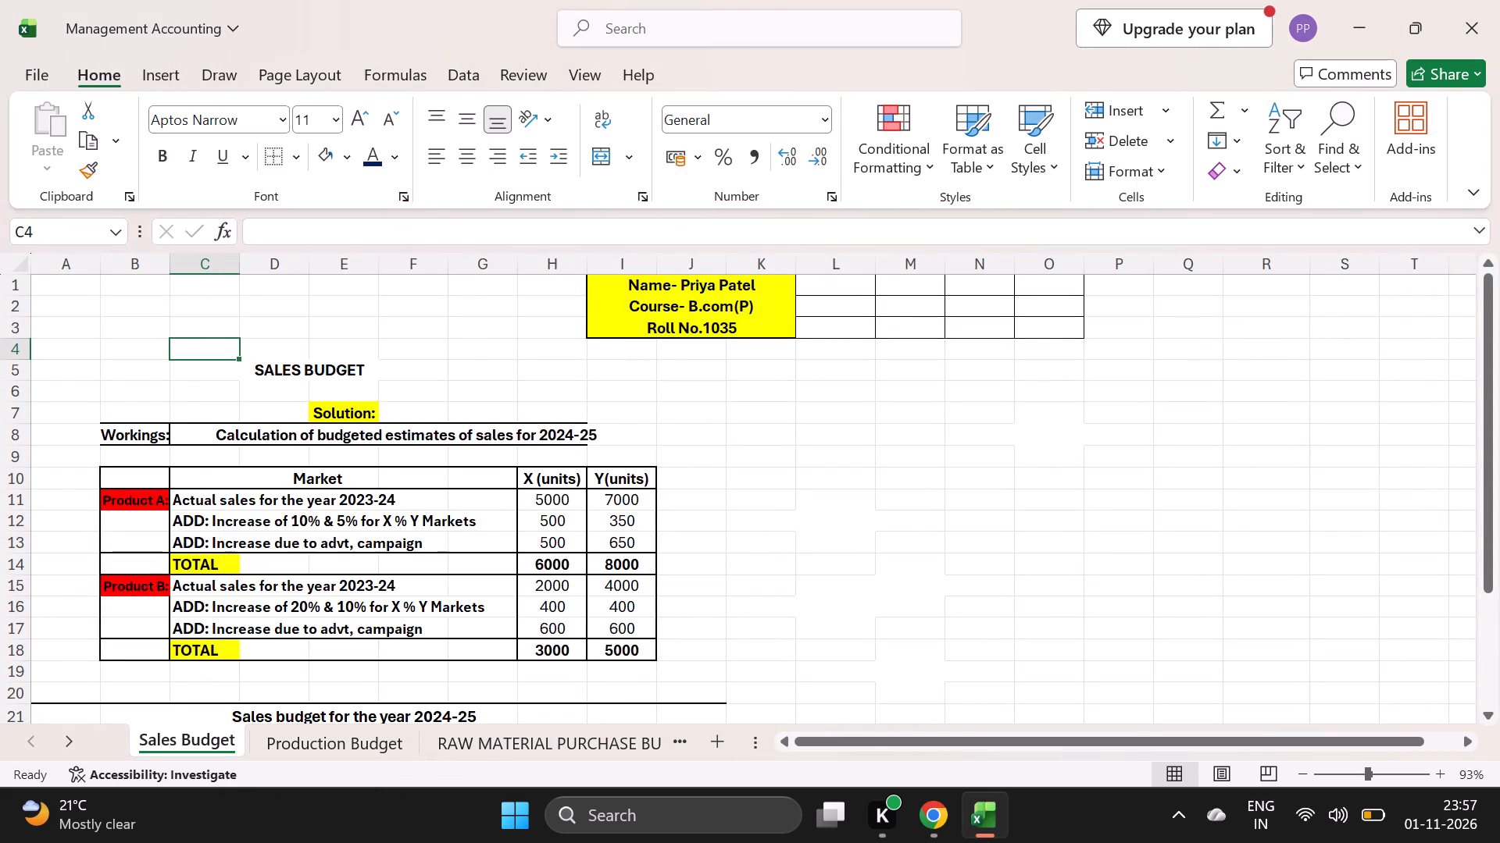
Set the font of the SALES BUDGET title block C4:F5 to Arial Black.
{"action": "left_click_drag", "start_coordinate": [230, 350], "coordinate": [387, 371]}
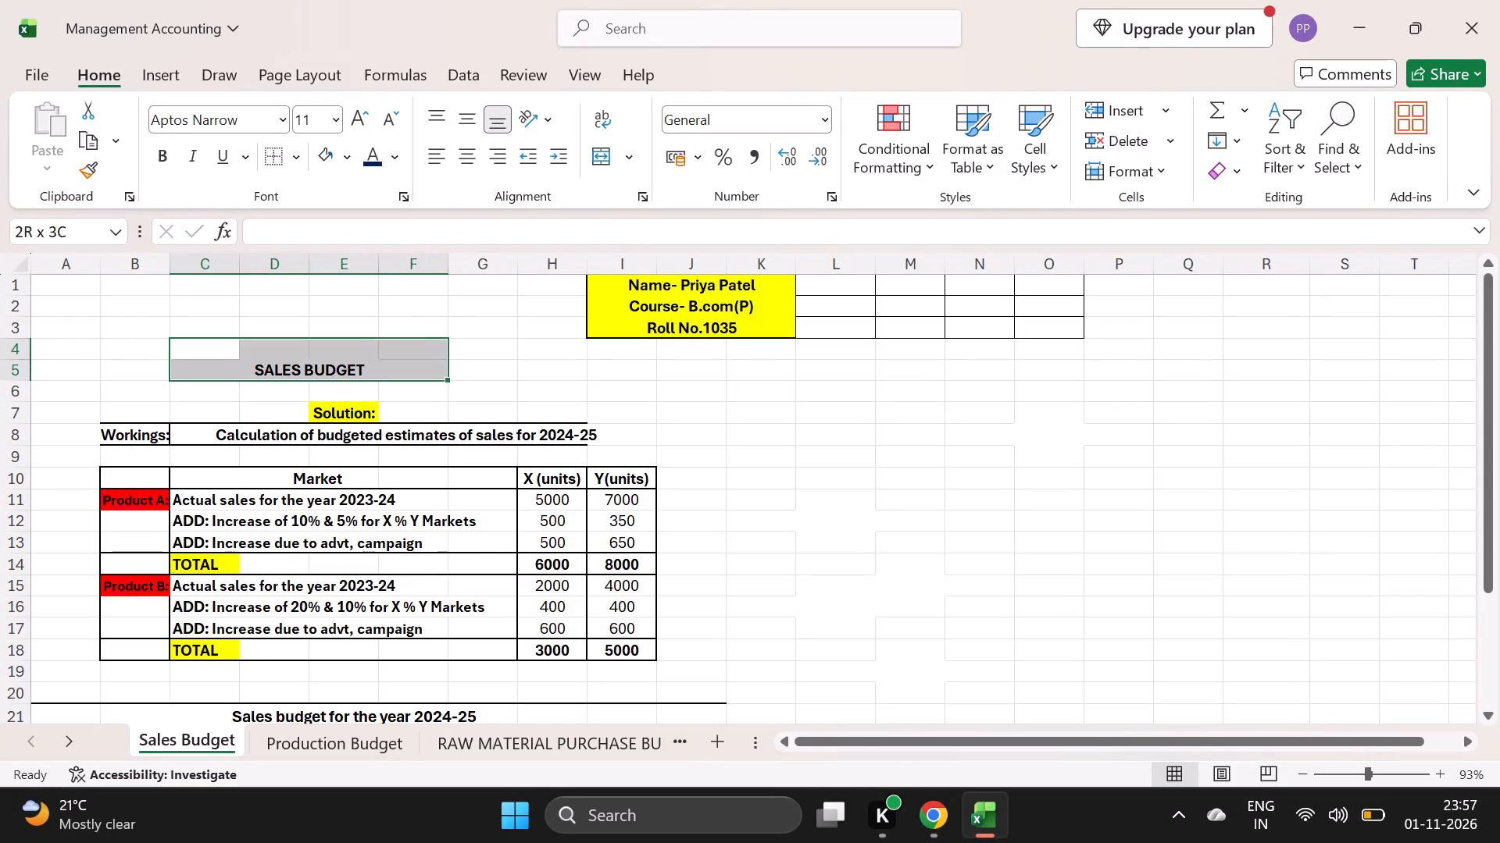
{"action": "left_click_drag", "start_coordinate": [387, 371], "coordinate": [409, 375]}
{"action": "left_click", "coordinate": [284, 118]}
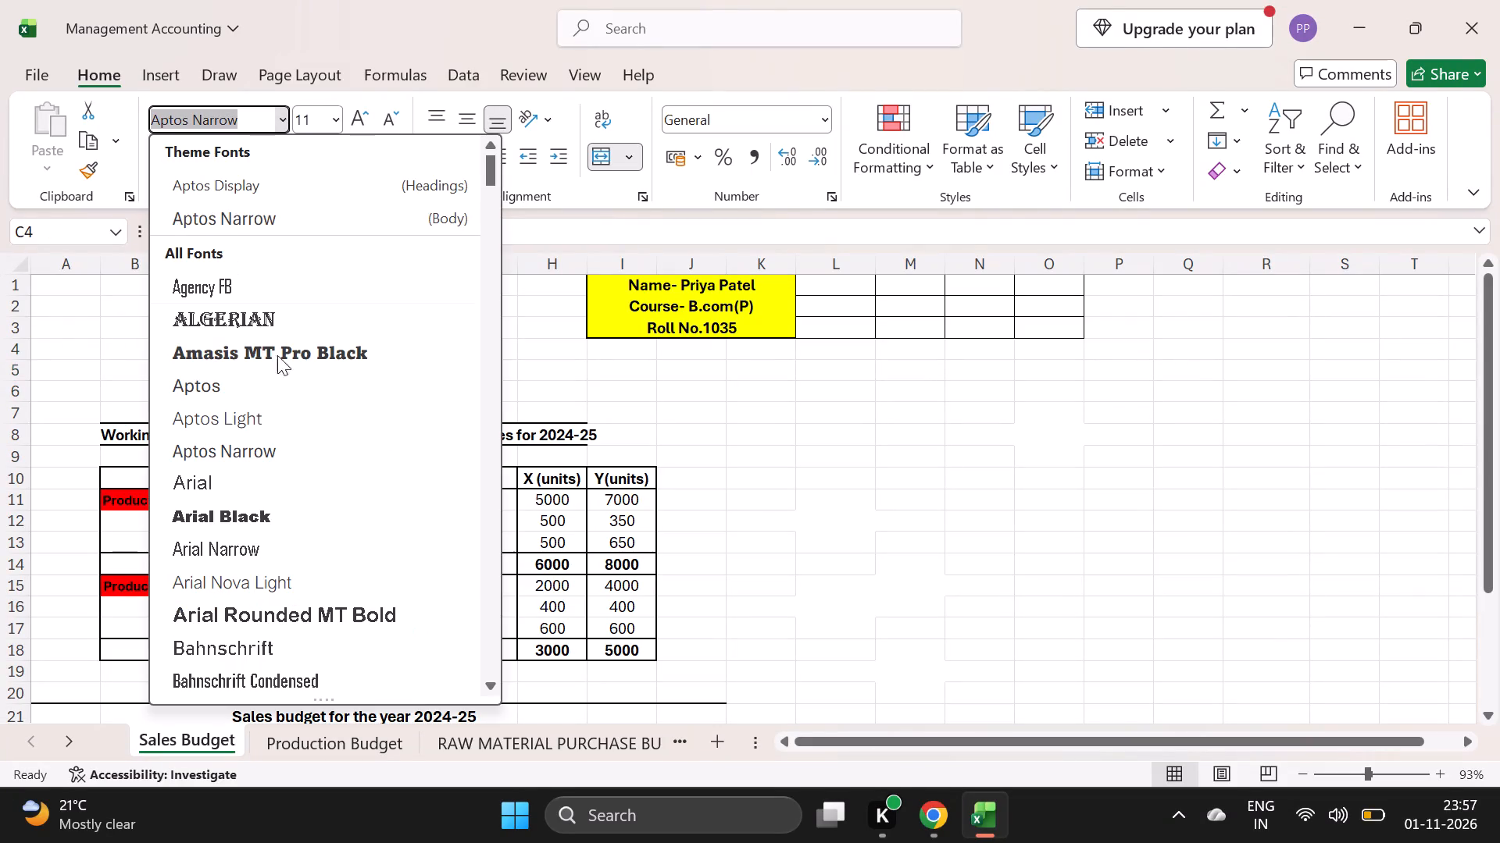
{"action": "left_click", "coordinate": [237, 512]}
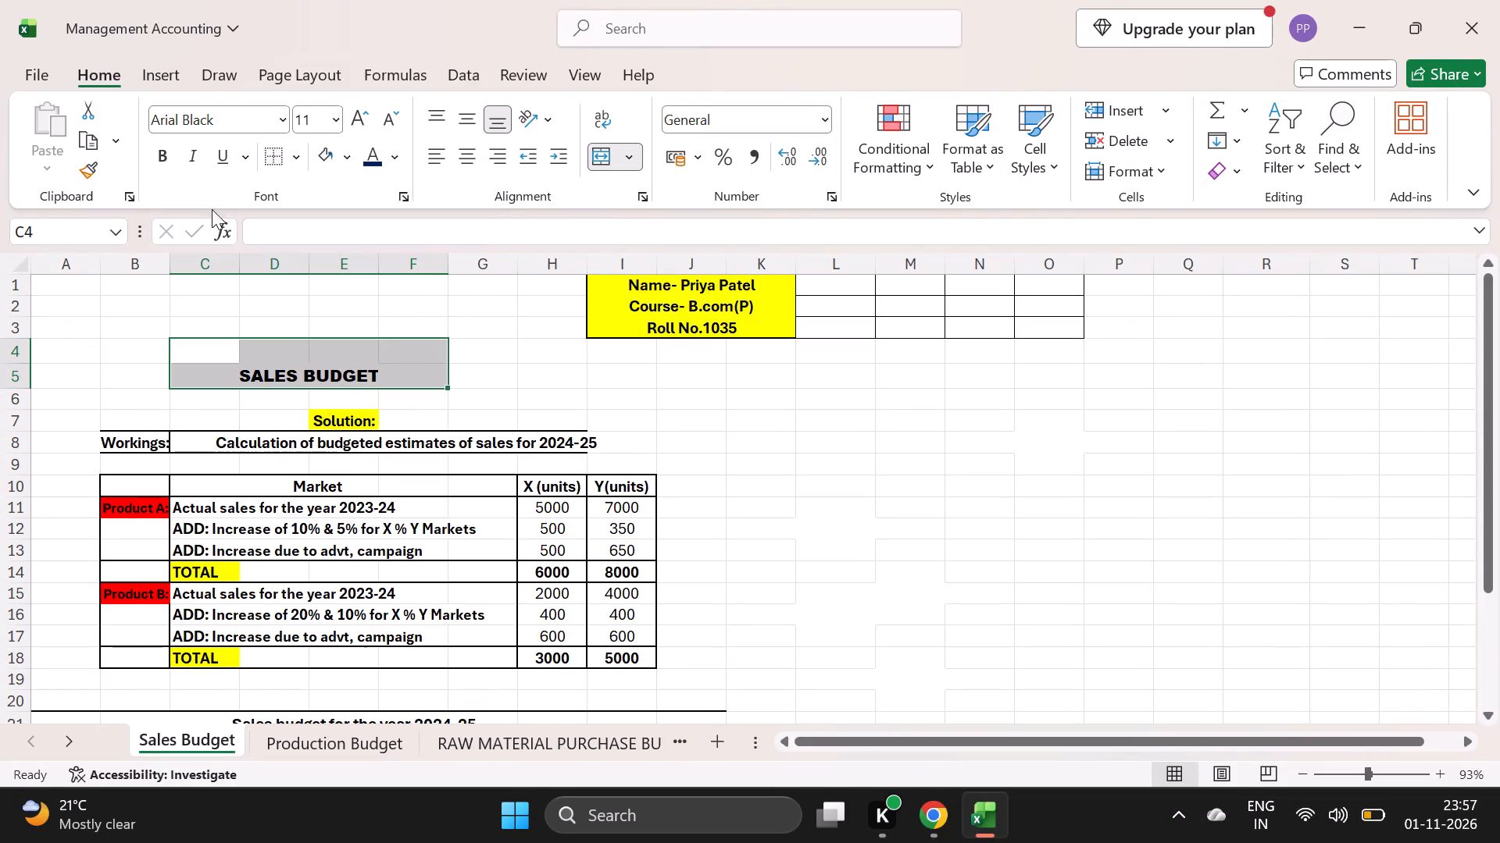
Fill the title block C4:F5 with the light orange theme colour.
{"action": "left_click", "coordinate": [349, 163]}
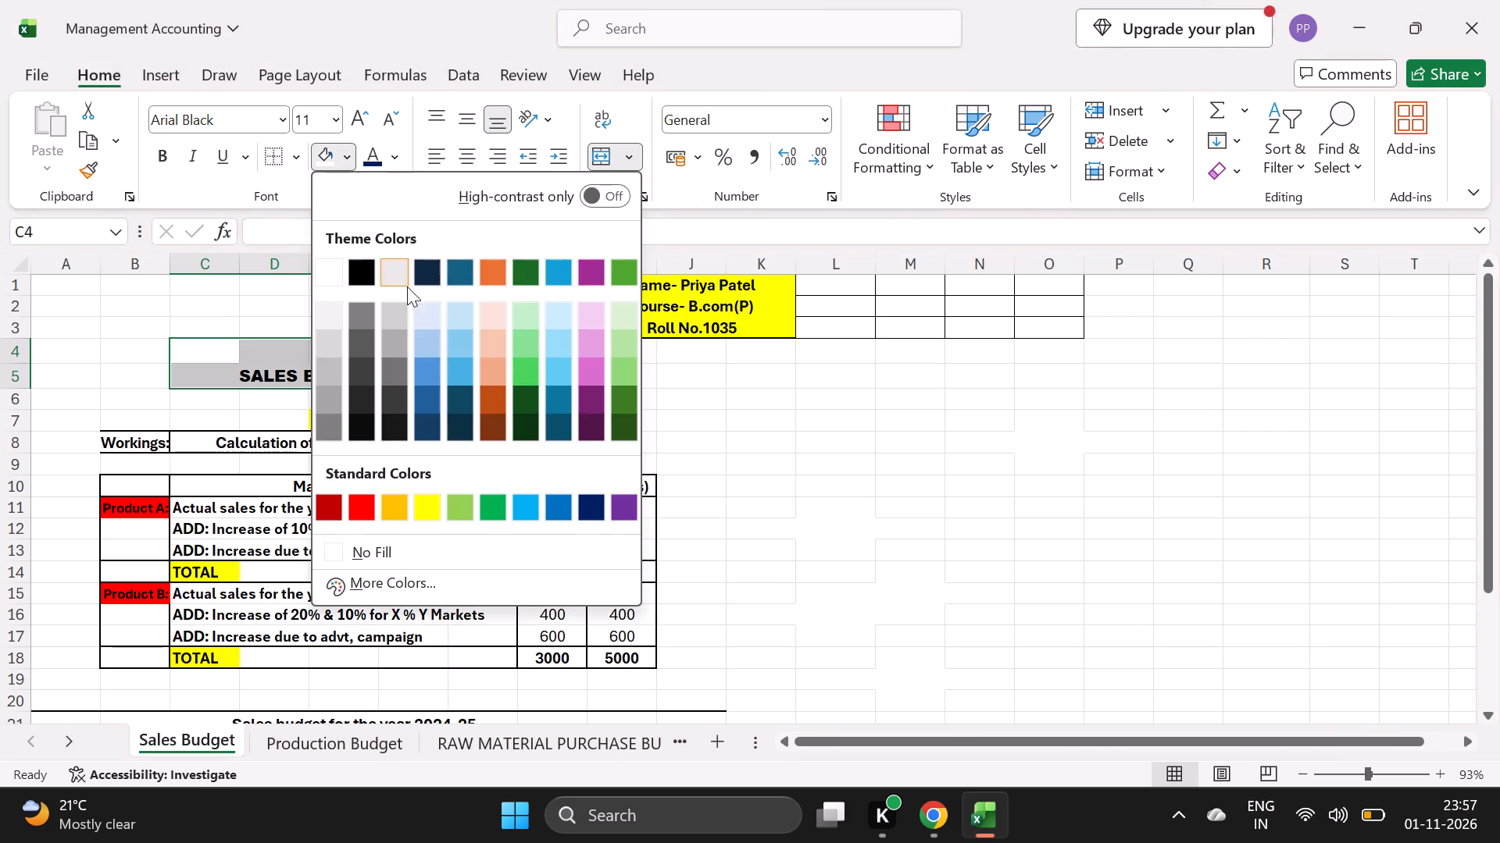
{"action": "left_click", "coordinate": [491, 368]}
{"action": "left_click", "coordinate": [586, 390]}
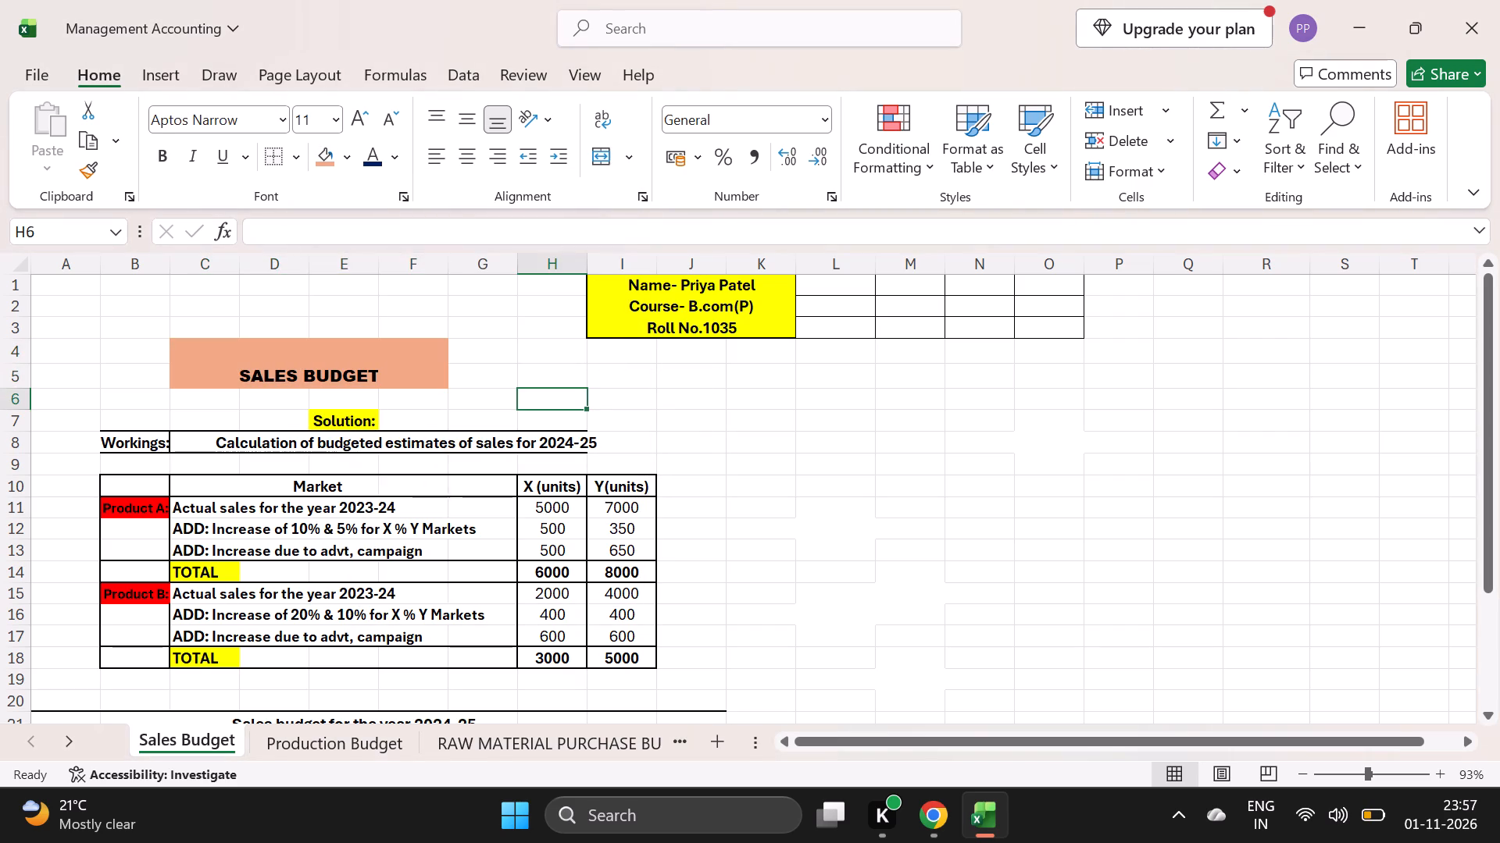
Remove the word SALES from the title in D5, leaving only BUDGET.
{"action": "left_click", "coordinate": [297, 379]}
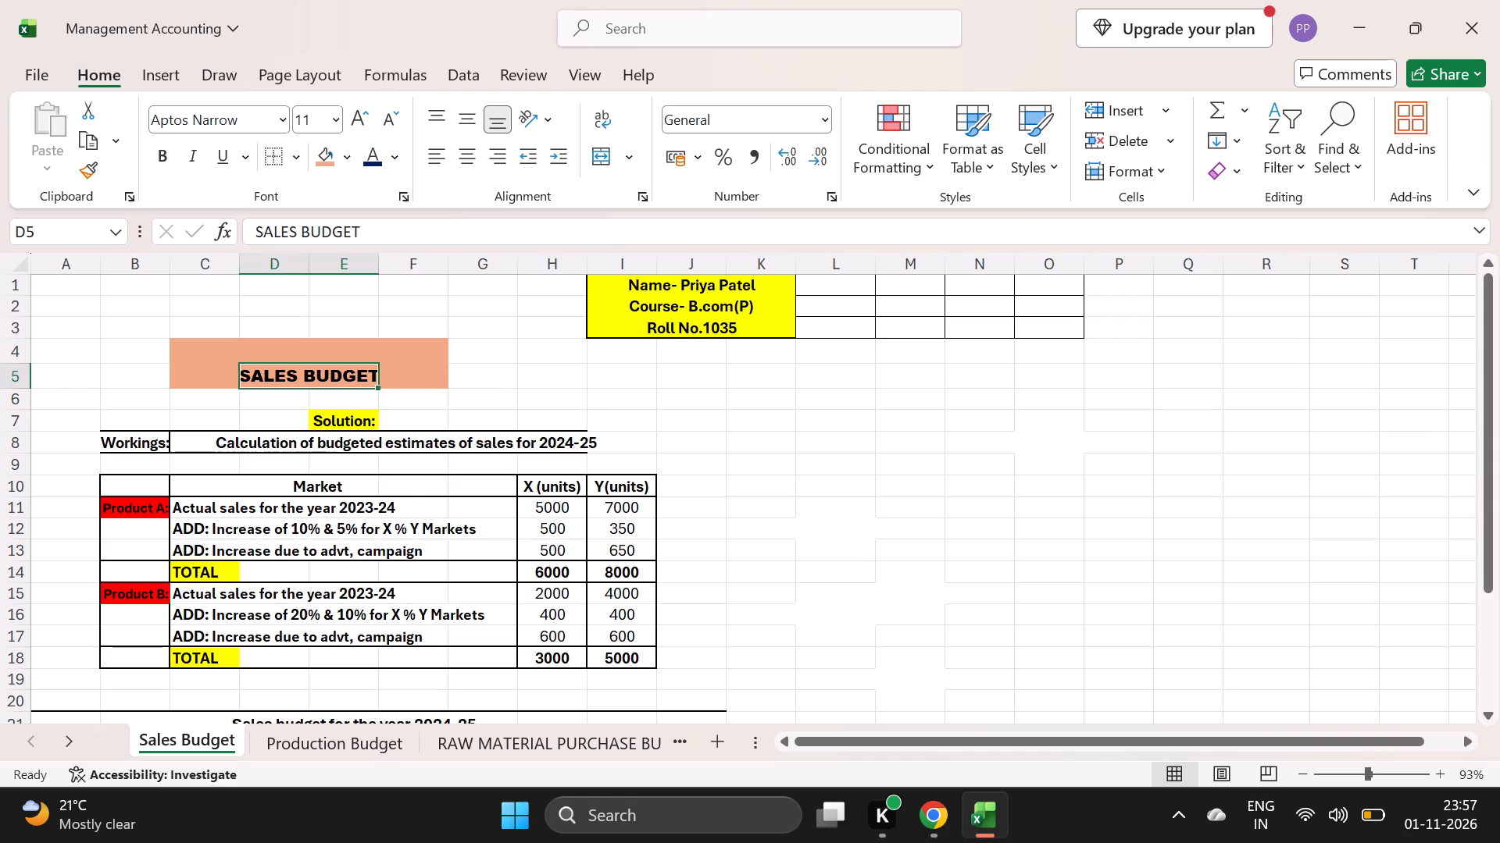
{"action": "left_click", "coordinate": [295, 232]}
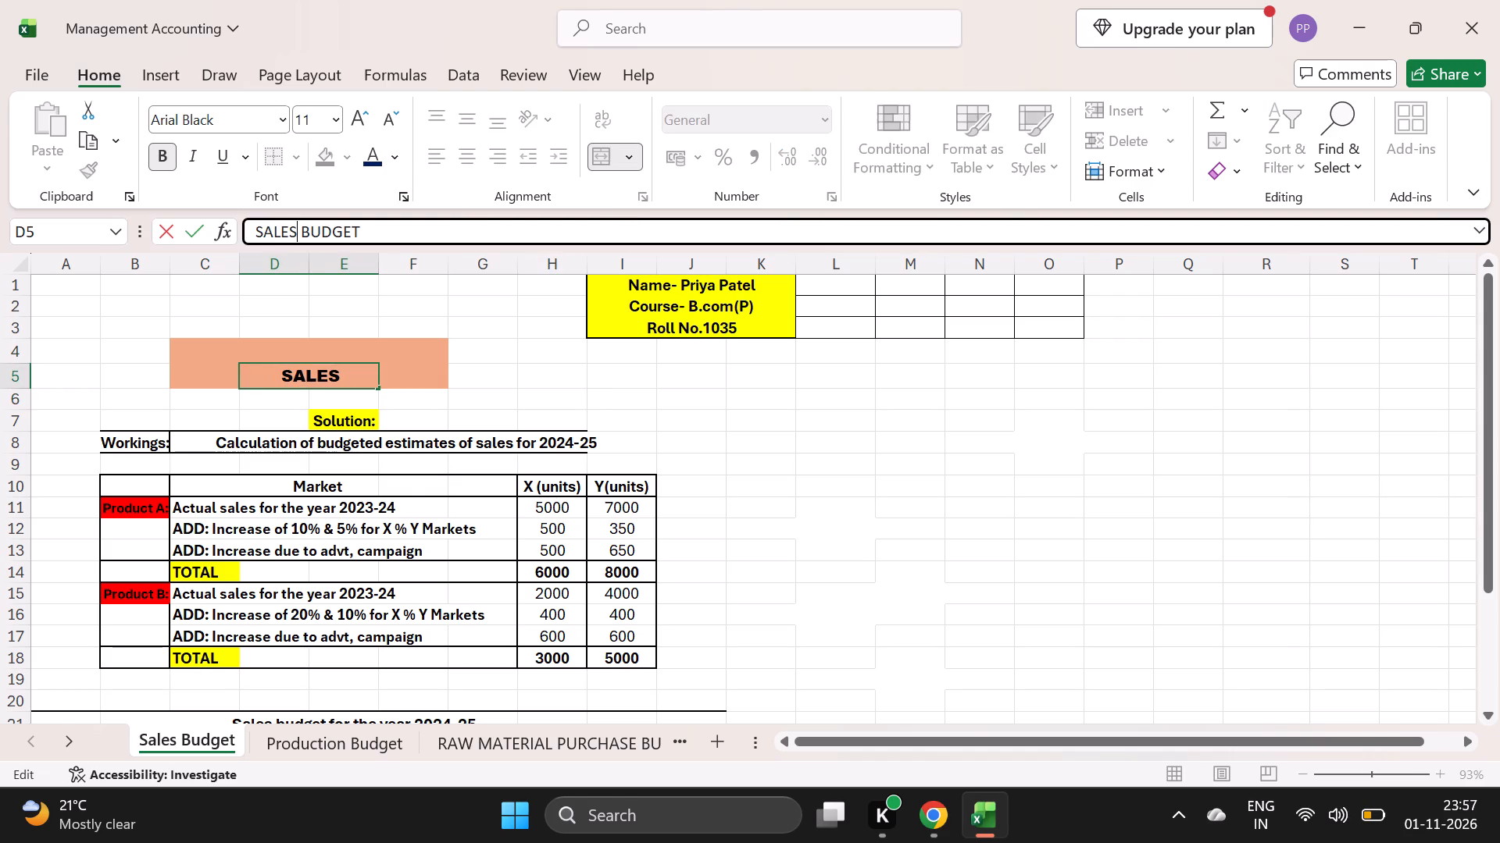
{"action": "key", "text": "BackSpace"}
{"action": "key", "text": "BackSpace"}
{"action": "key", "text": "BackSpace"}
{"action": "key", "text": "BackSpace"}
{"action": "key", "text": "BackSpace"}
{"action": "key", "text": "BackSpace"}
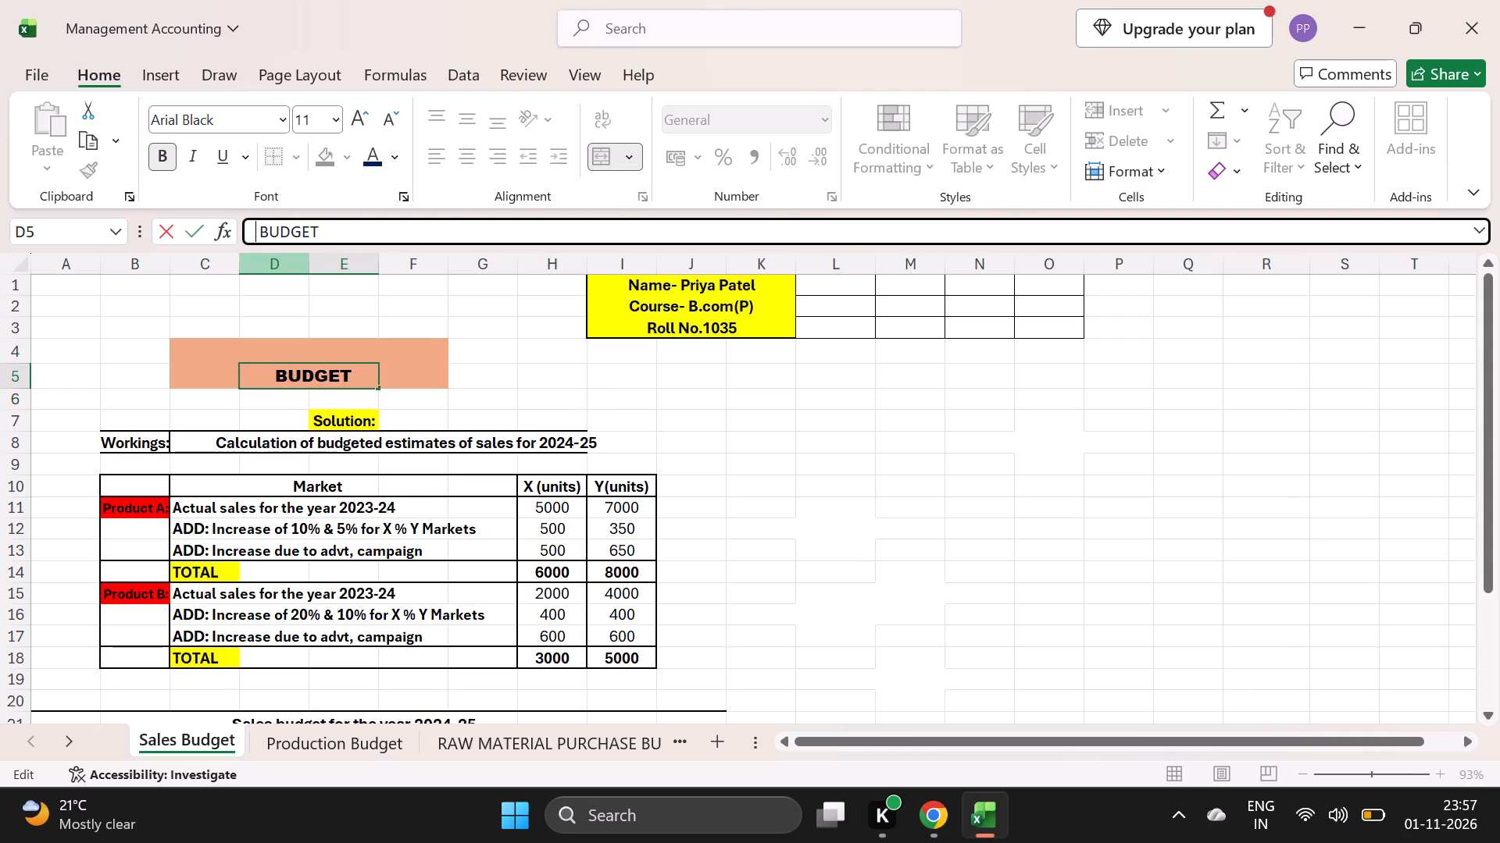
Enter SALES in D4, above BUDGET in the orange title block.
{"action": "left_click", "coordinate": [273, 350]}
{"action": "type", "text": "sale"}
{"action": "key", "text": "BackSpace"}
{"action": "key", "text": "BackSpace"}
{"action": "key", "text": "BackSpace"}
{"action": "key", "text": "BackSpace"}
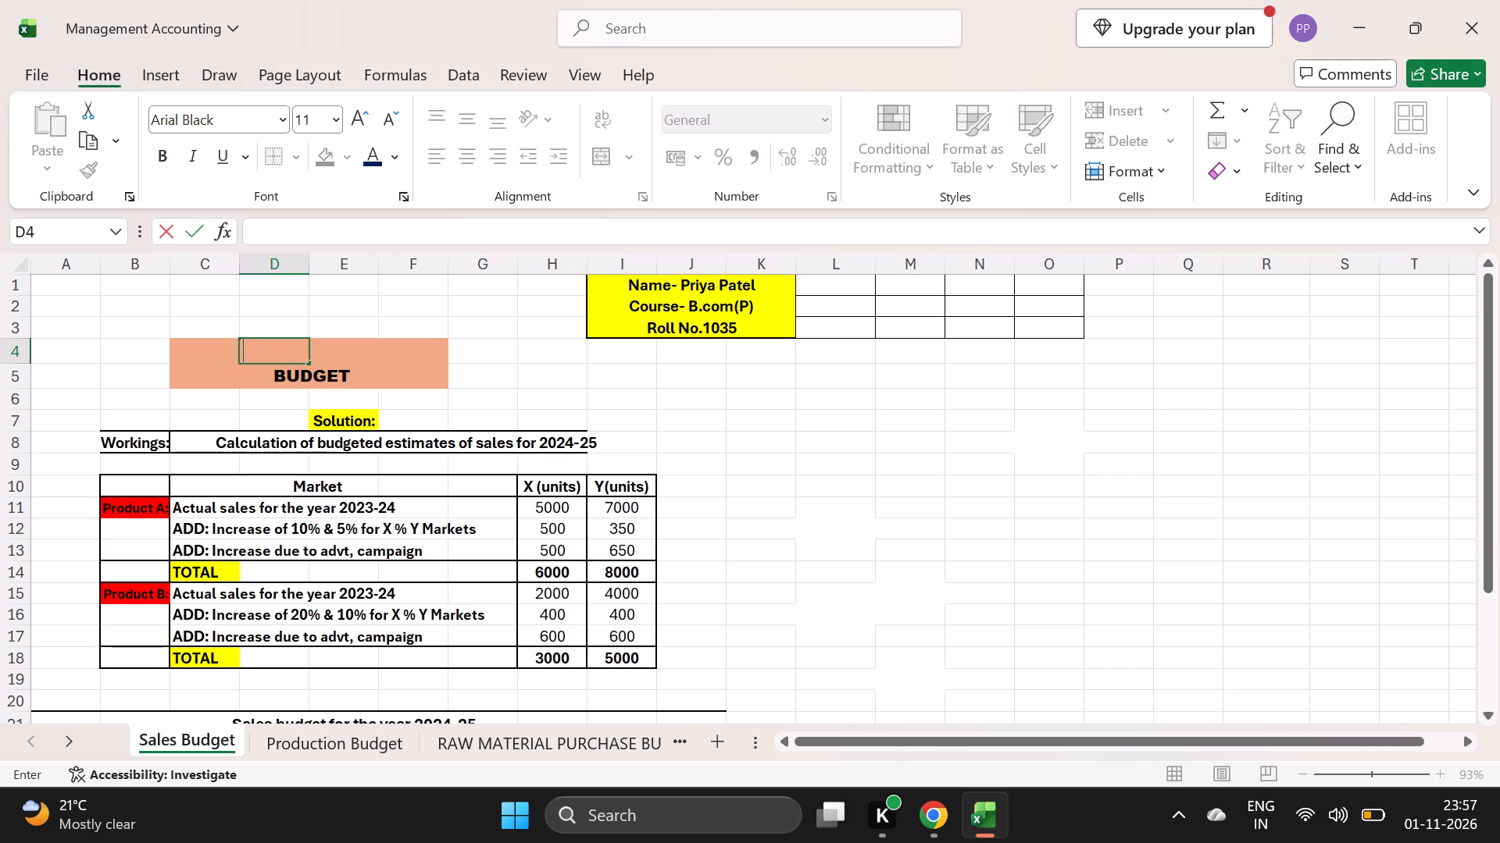
{"action": "type", "text": "SALES"}
{"action": "left_click", "coordinate": [609, 401]}
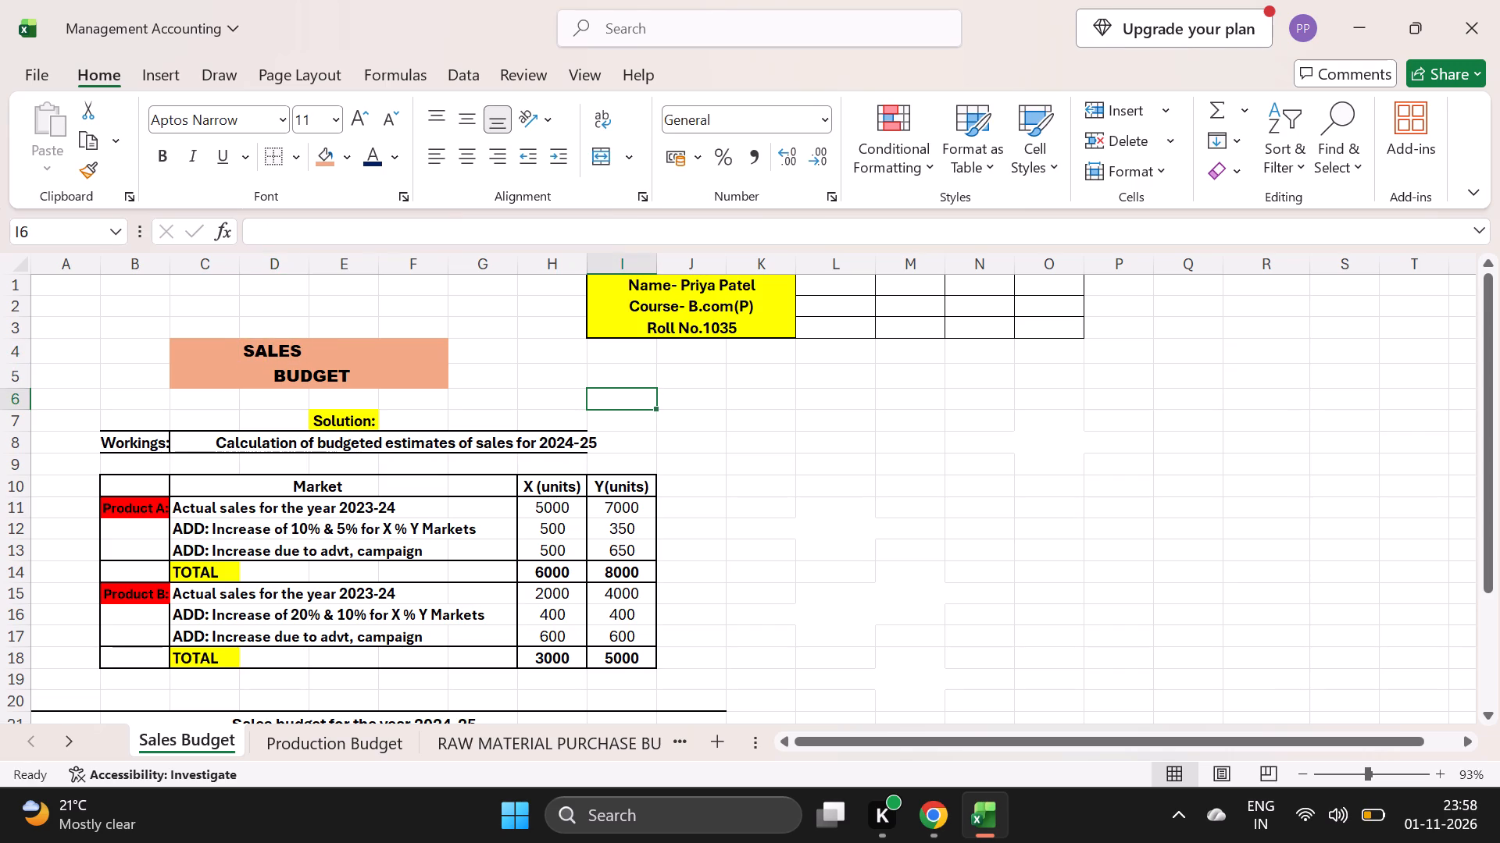
Replace the orange fill of the title block C4:F5 with the white theme colour.
{"action": "left_click_drag", "start_coordinate": [184, 350], "coordinate": [324, 357]}
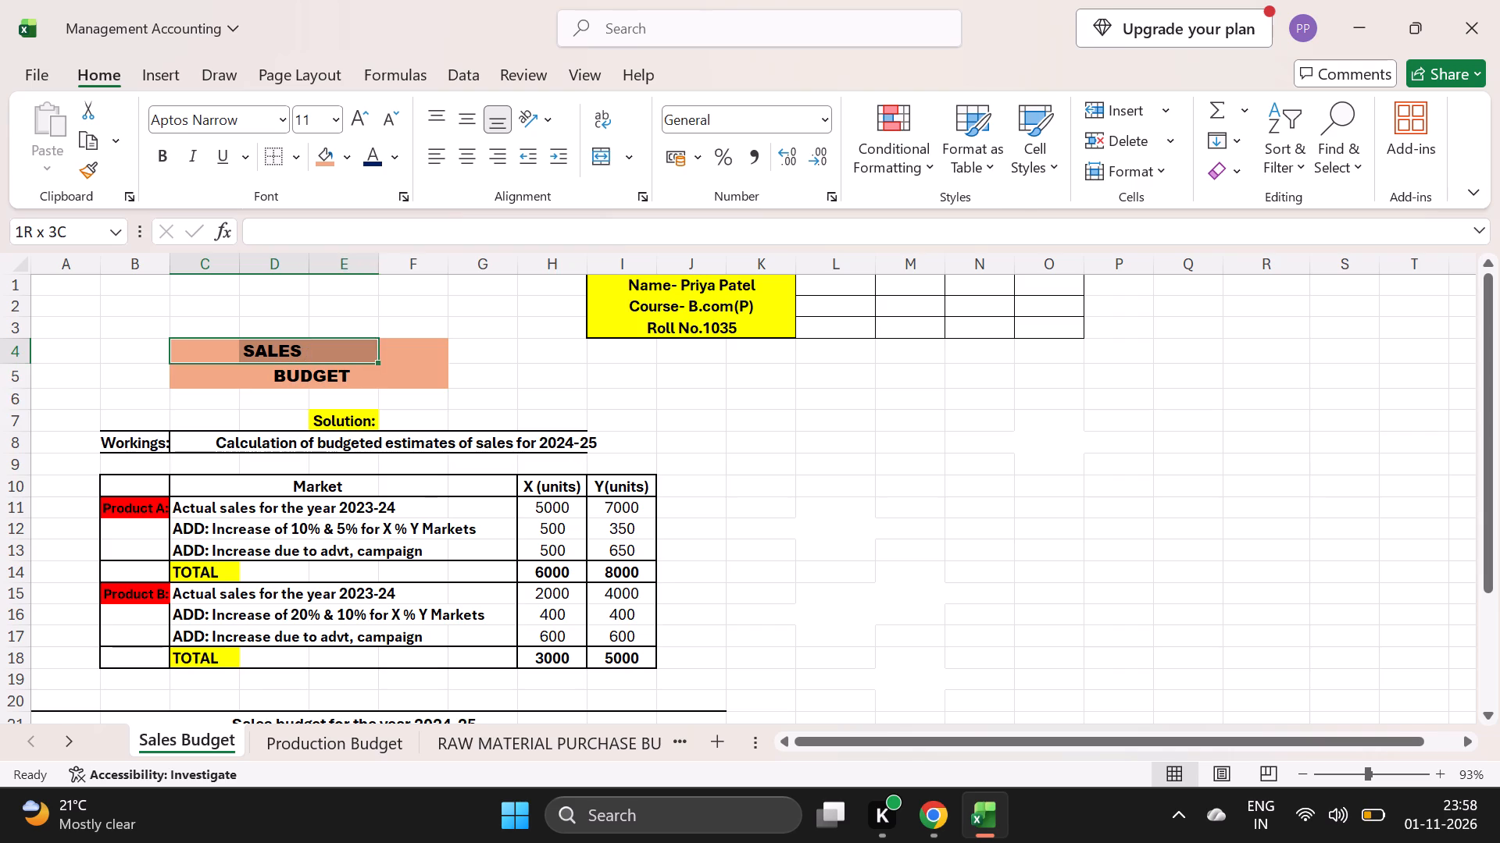
{"action": "left_click_drag", "start_coordinate": [324, 357], "coordinate": [439, 371]}
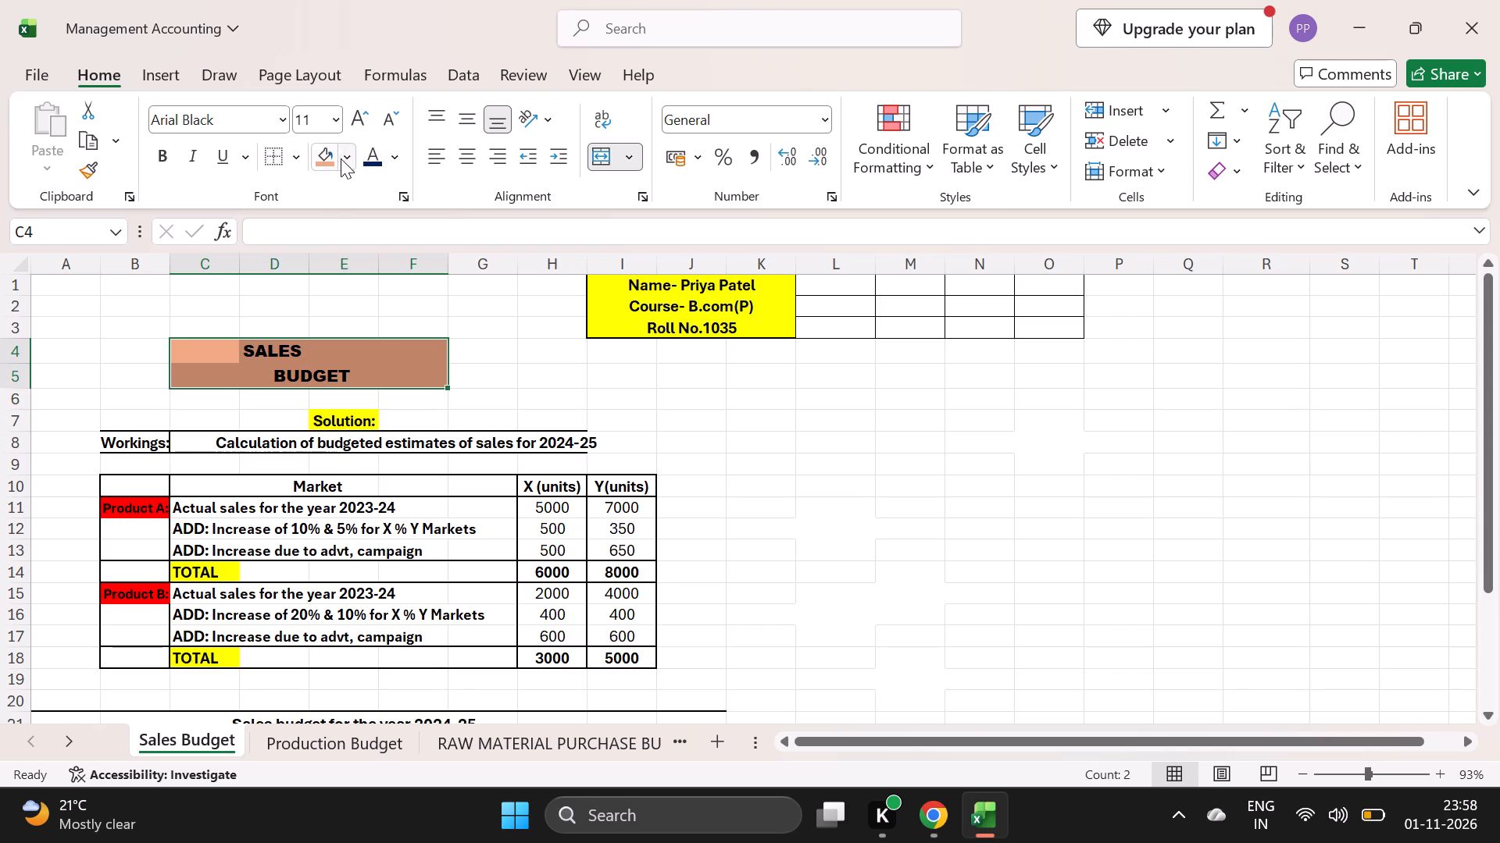
{"action": "left_click", "coordinate": [345, 160]}
{"action": "left_click", "coordinate": [332, 275]}
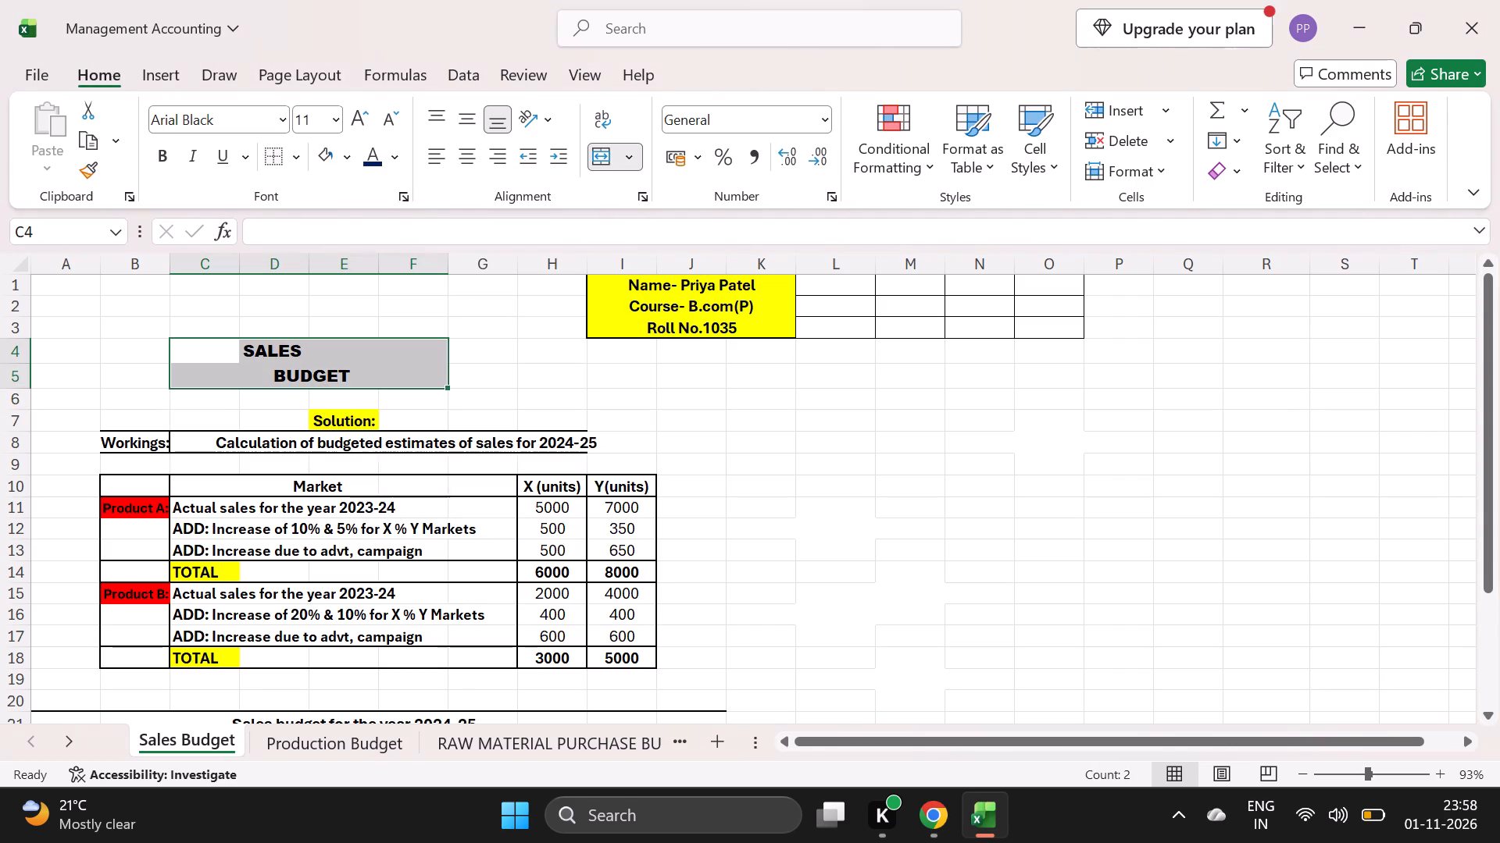
Apply a thick outside border around the SALES BUDGET title cells D4:E5.
{"action": "left_click", "coordinate": [248, 347]}
{"action": "left_click_drag", "start_coordinate": [248, 347], "coordinate": [252, 347]}
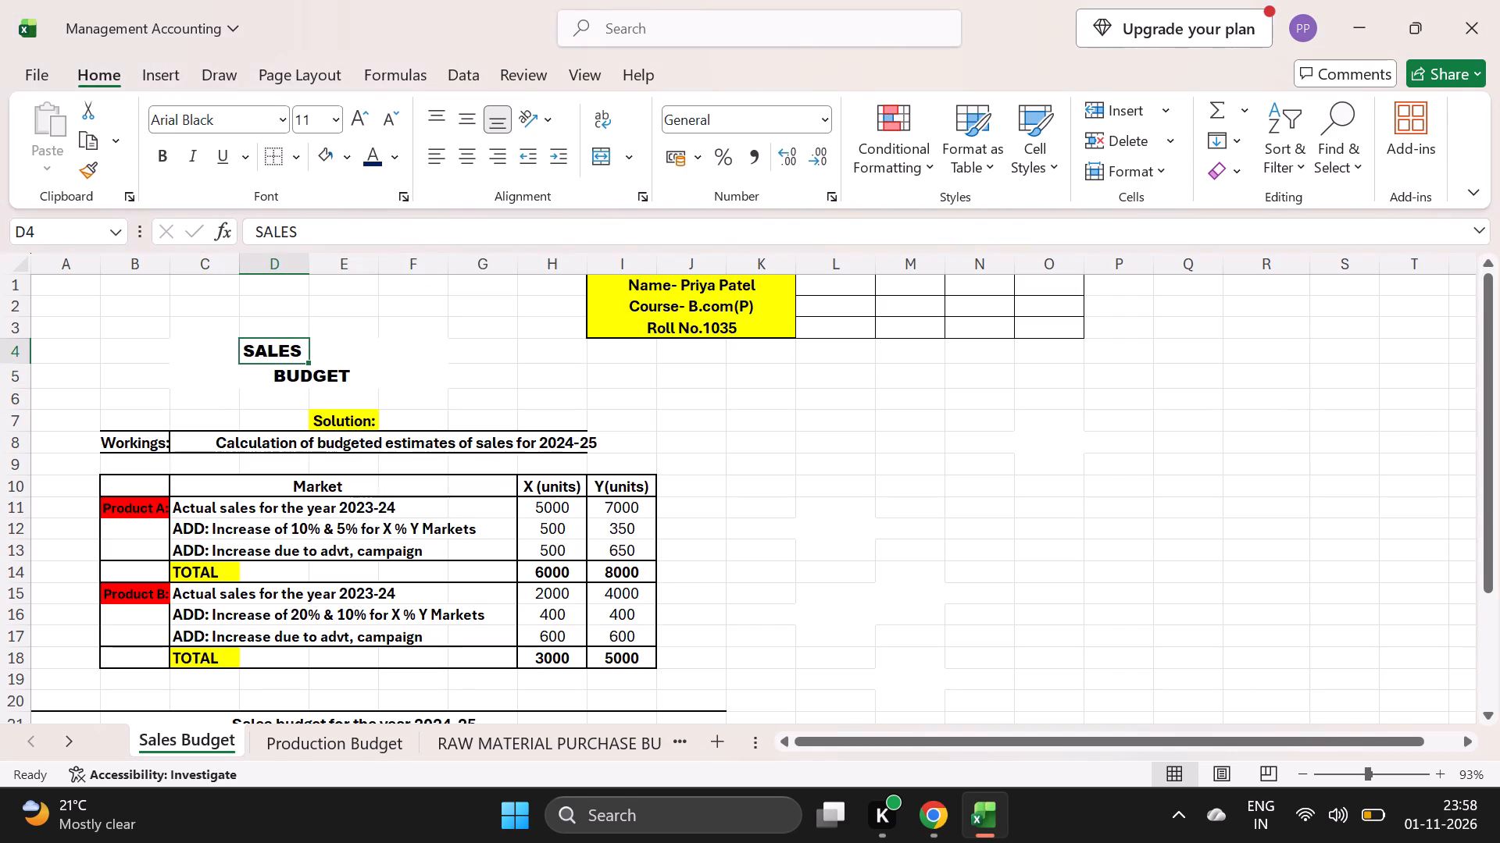
{"action": "left_click_drag", "start_coordinate": [252, 347], "coordinate": [321, 384]}
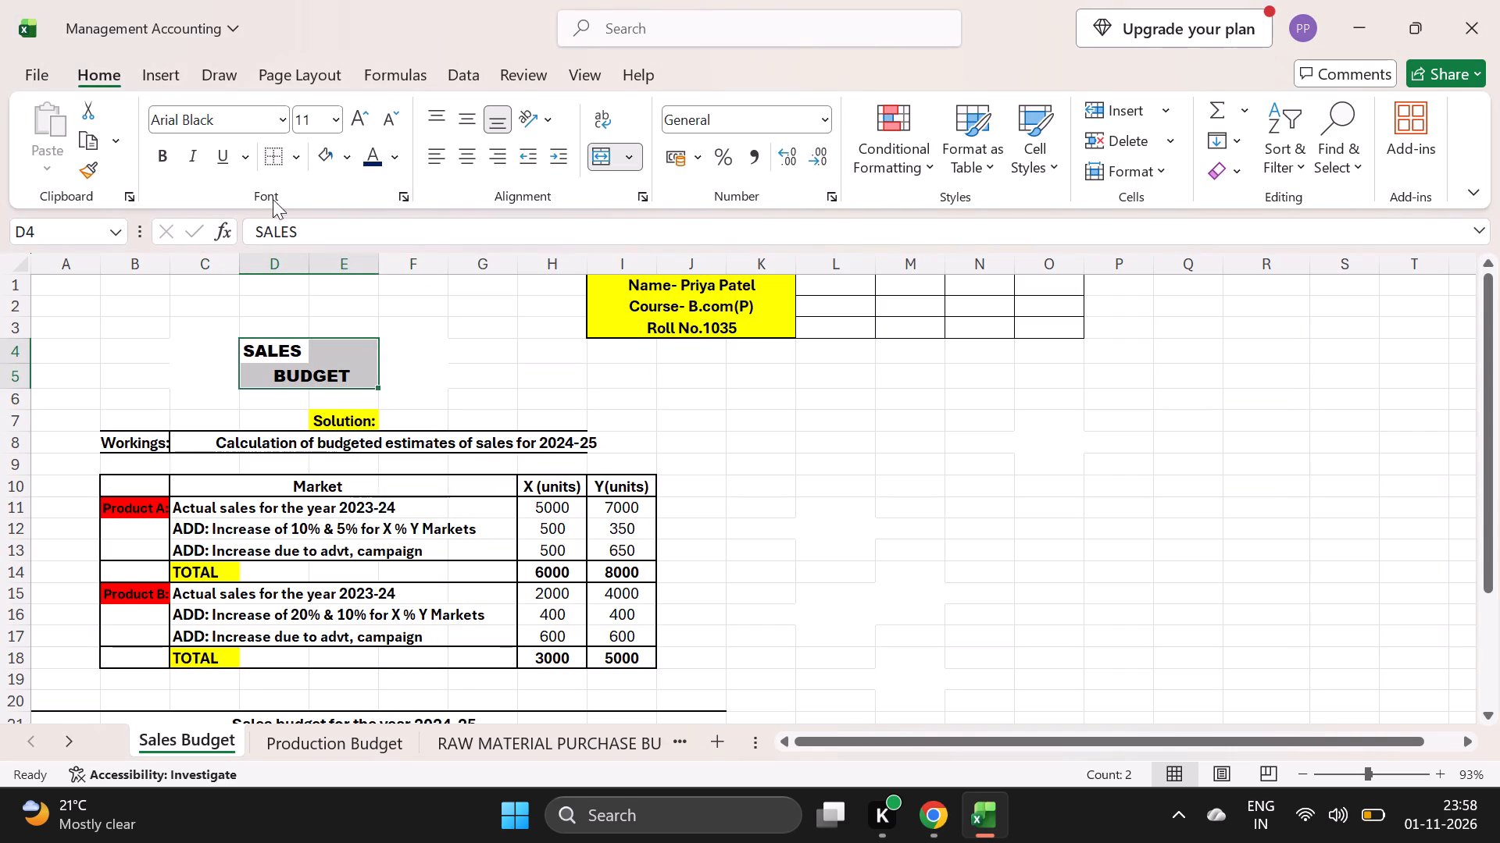
{"action": "left_click", "coordinate": [295, 153]}
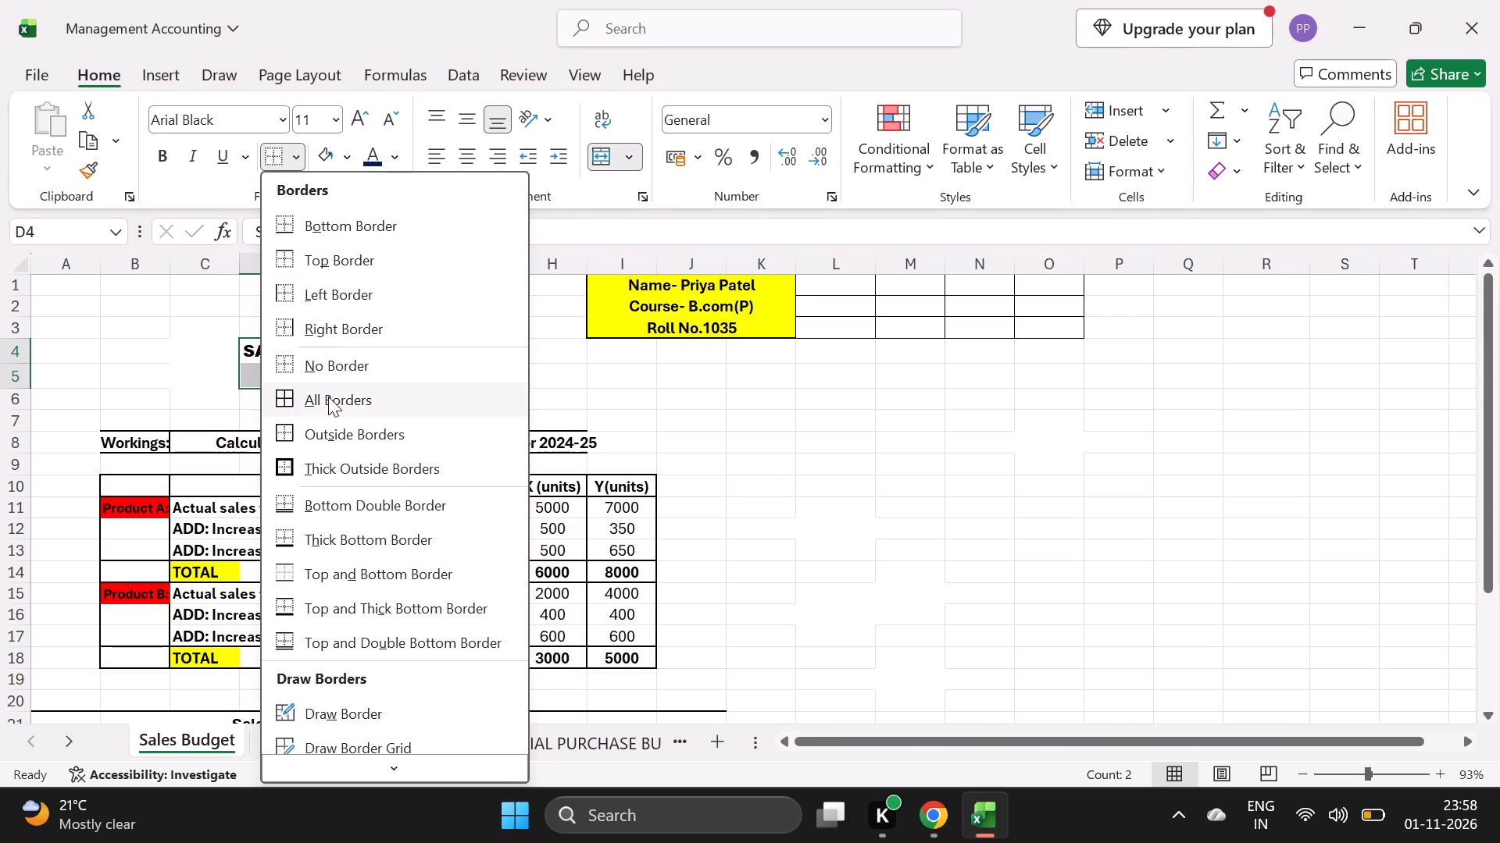
{"action": "left_click", "coordinate": [327, 467]}
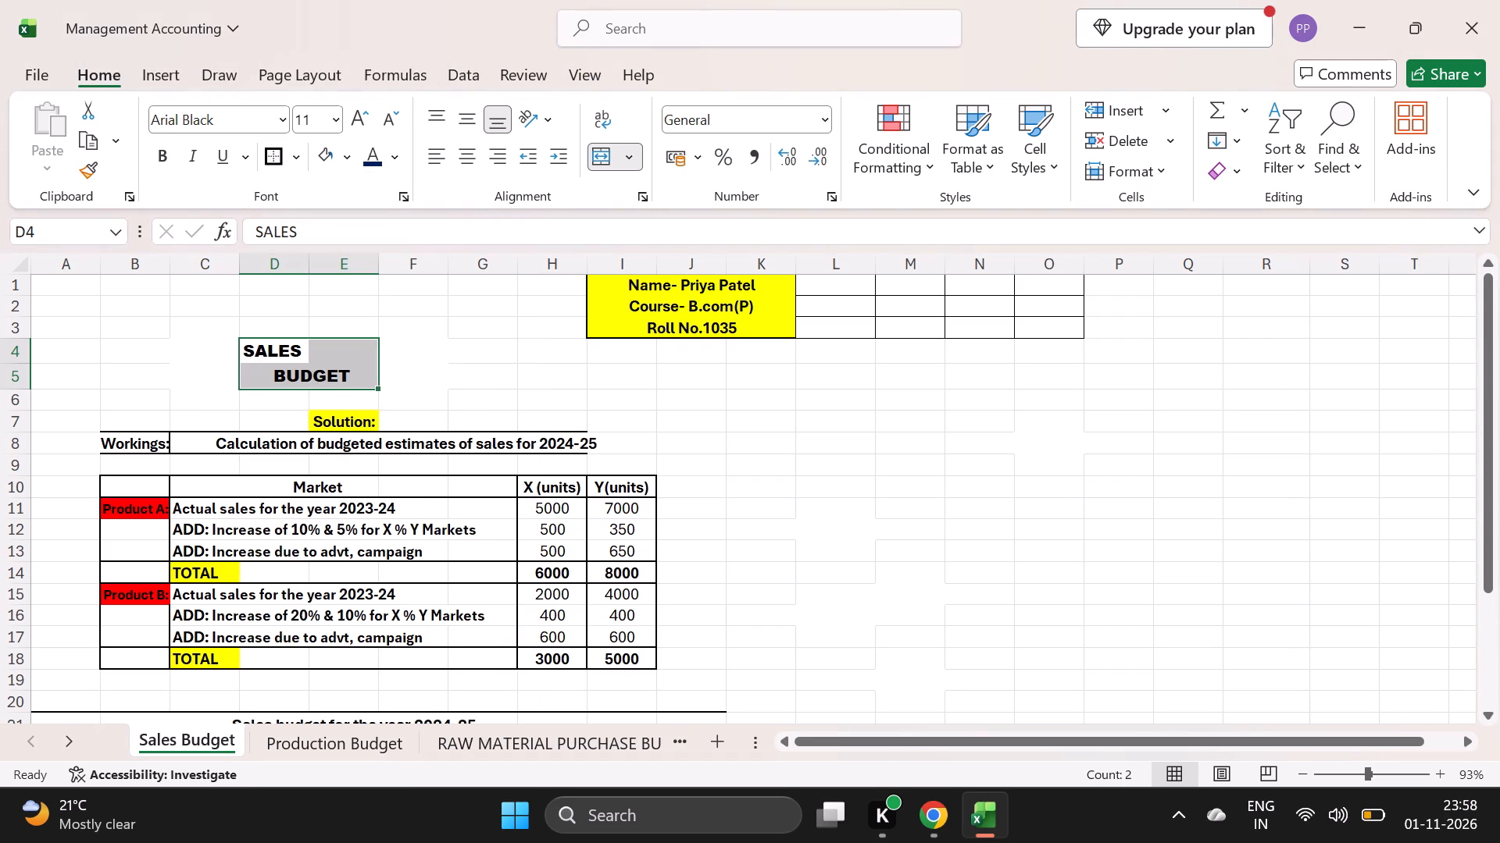
{"action": "left_click", "coordinate": [455, 361]}
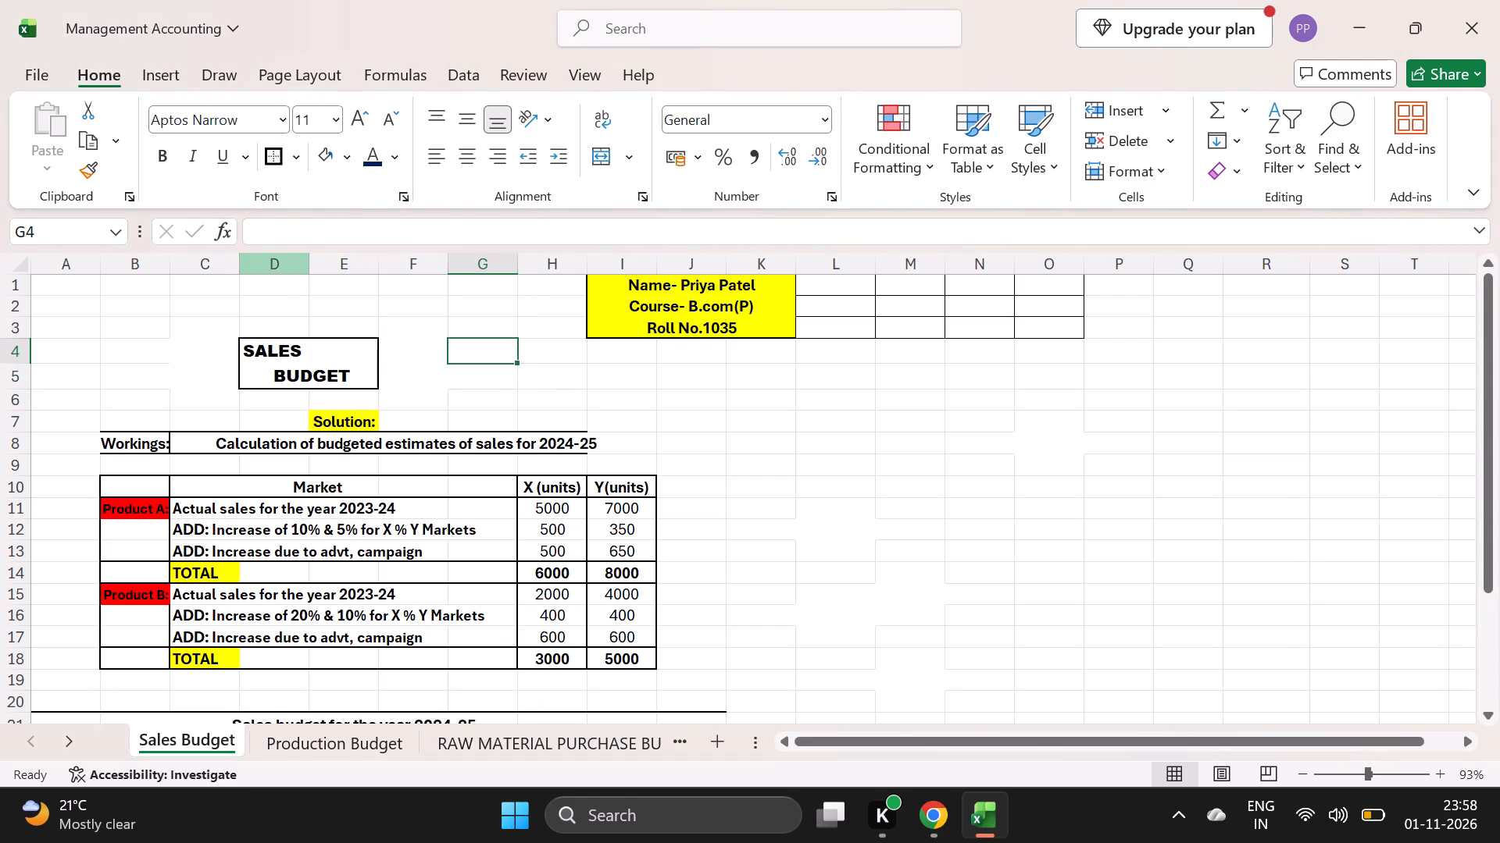
Fill the bordered title cells D4:E5 with a pale orange theme colour.
{"action": "left_click", "coordinate": [280, 347]}
{"action": "left_click_drag", "start_coordinate": [280, 347], "coordinate": [337, 378]}
{"action": "left_click", "coordinate": [345, 160]}
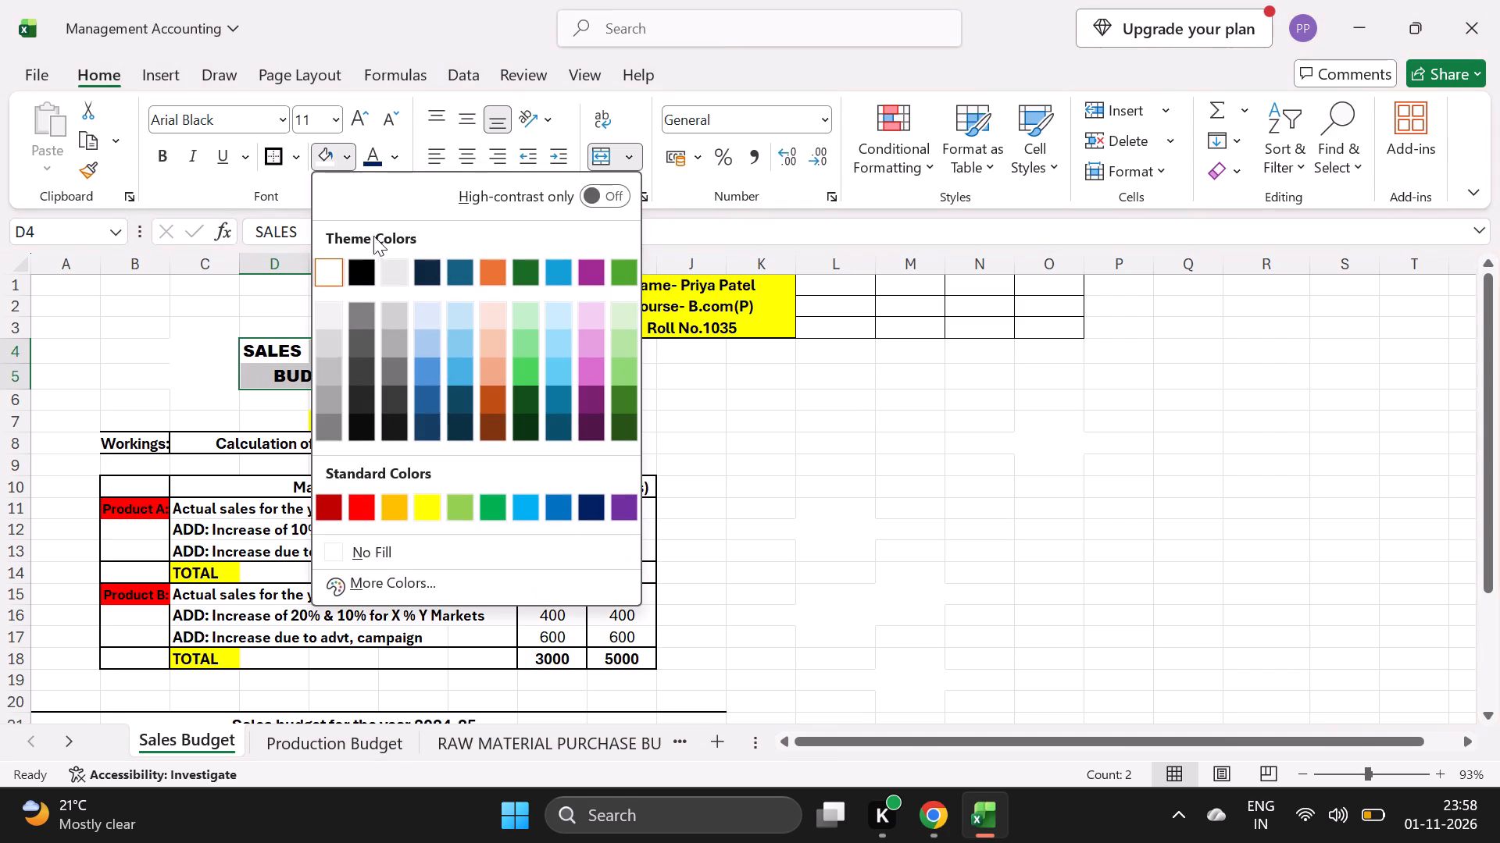
{"action": "left_click", "coordinate": [502, 331]}
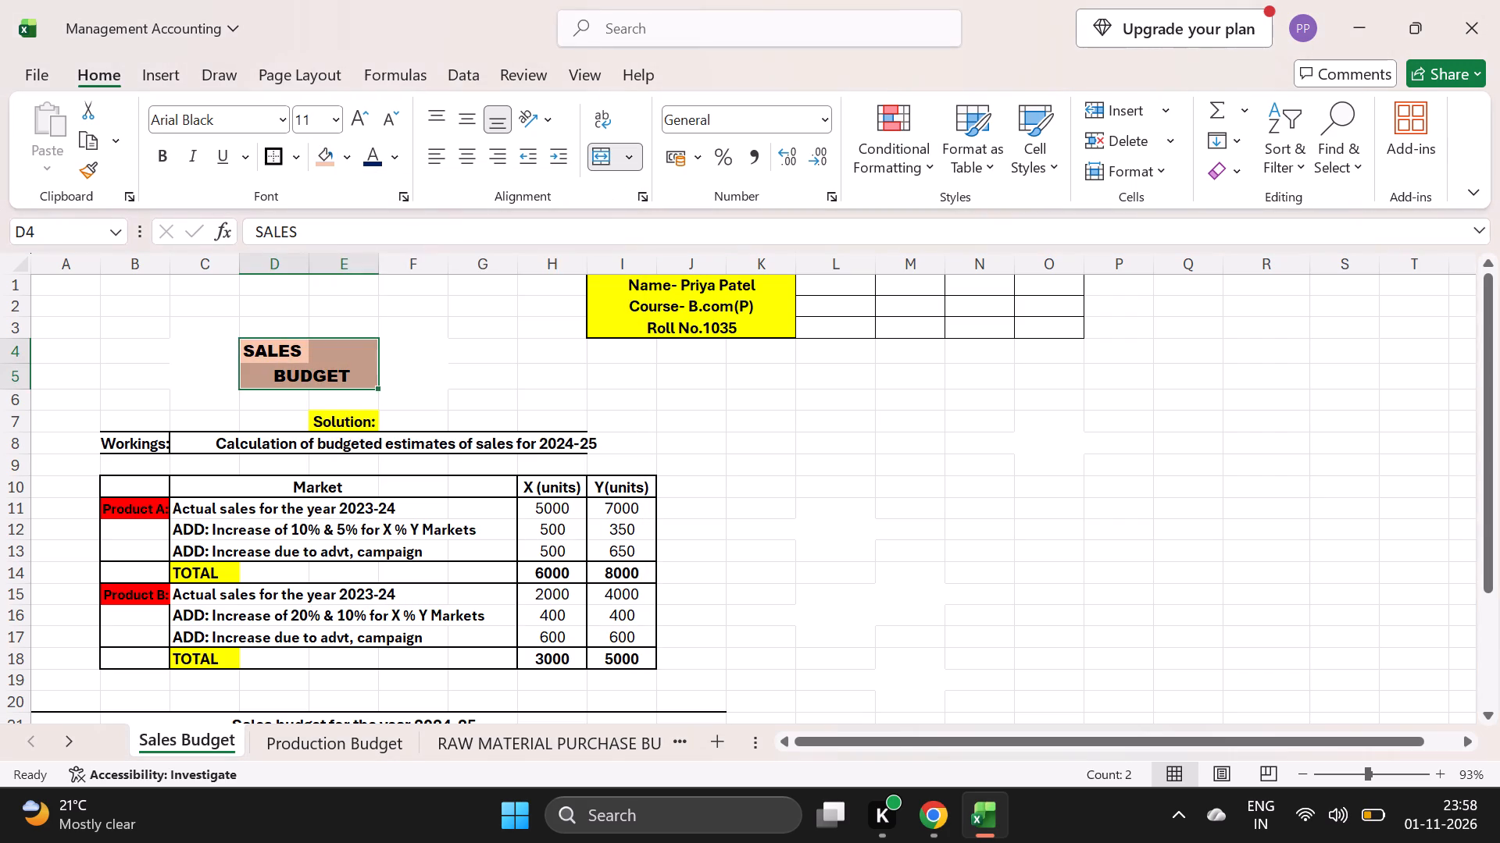
{"action": "left_click", "coordinate": [774, 452]}
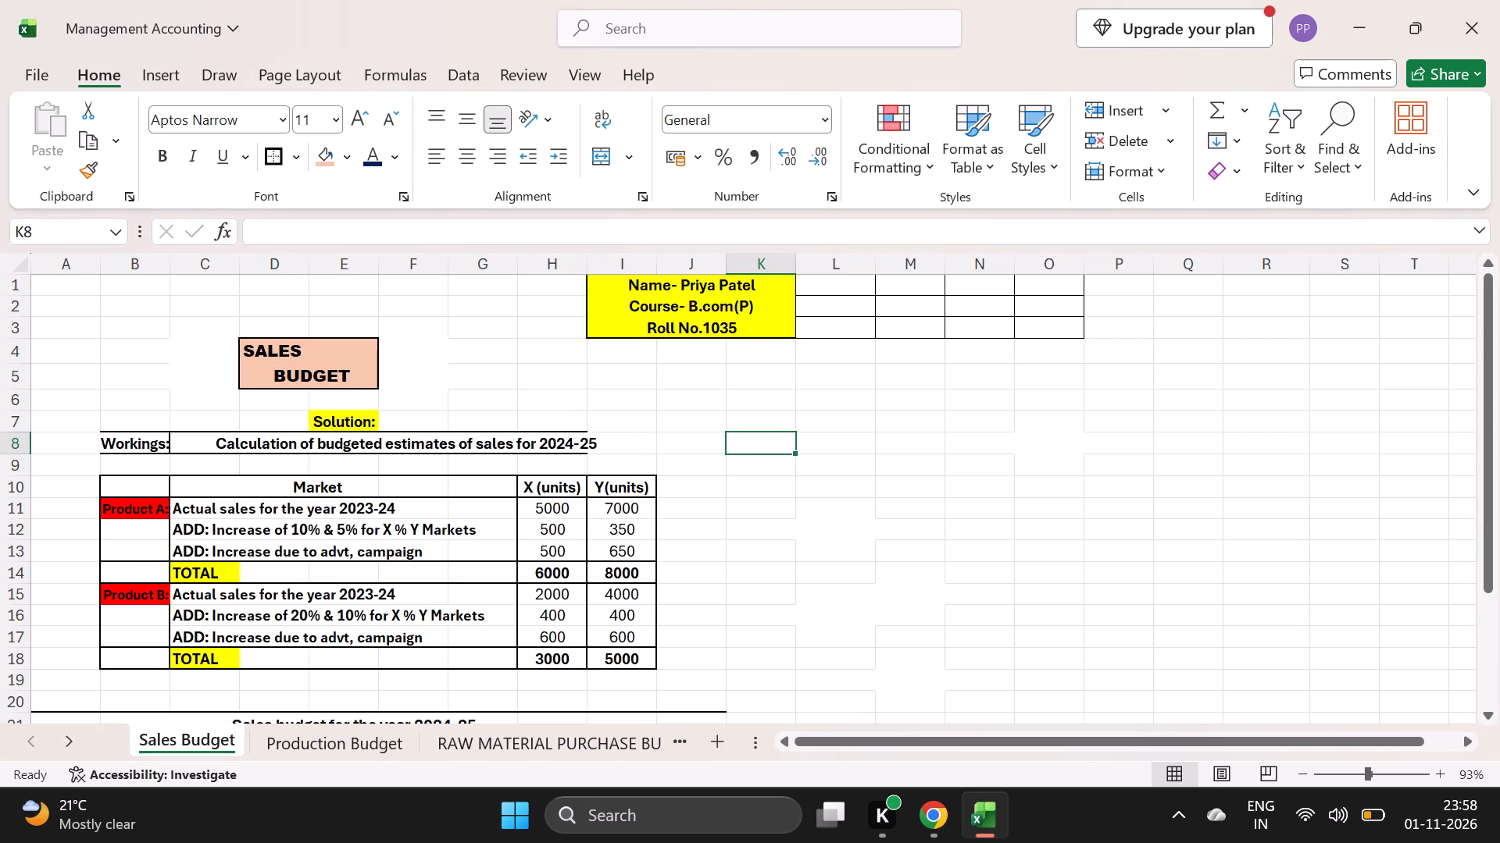
Widen column B so the product labels fit, and set column H to a width of about 11.18.
{"action": "left_click_drag", "start_coordinate": [166, 272], "coordinate": [197, 272]}
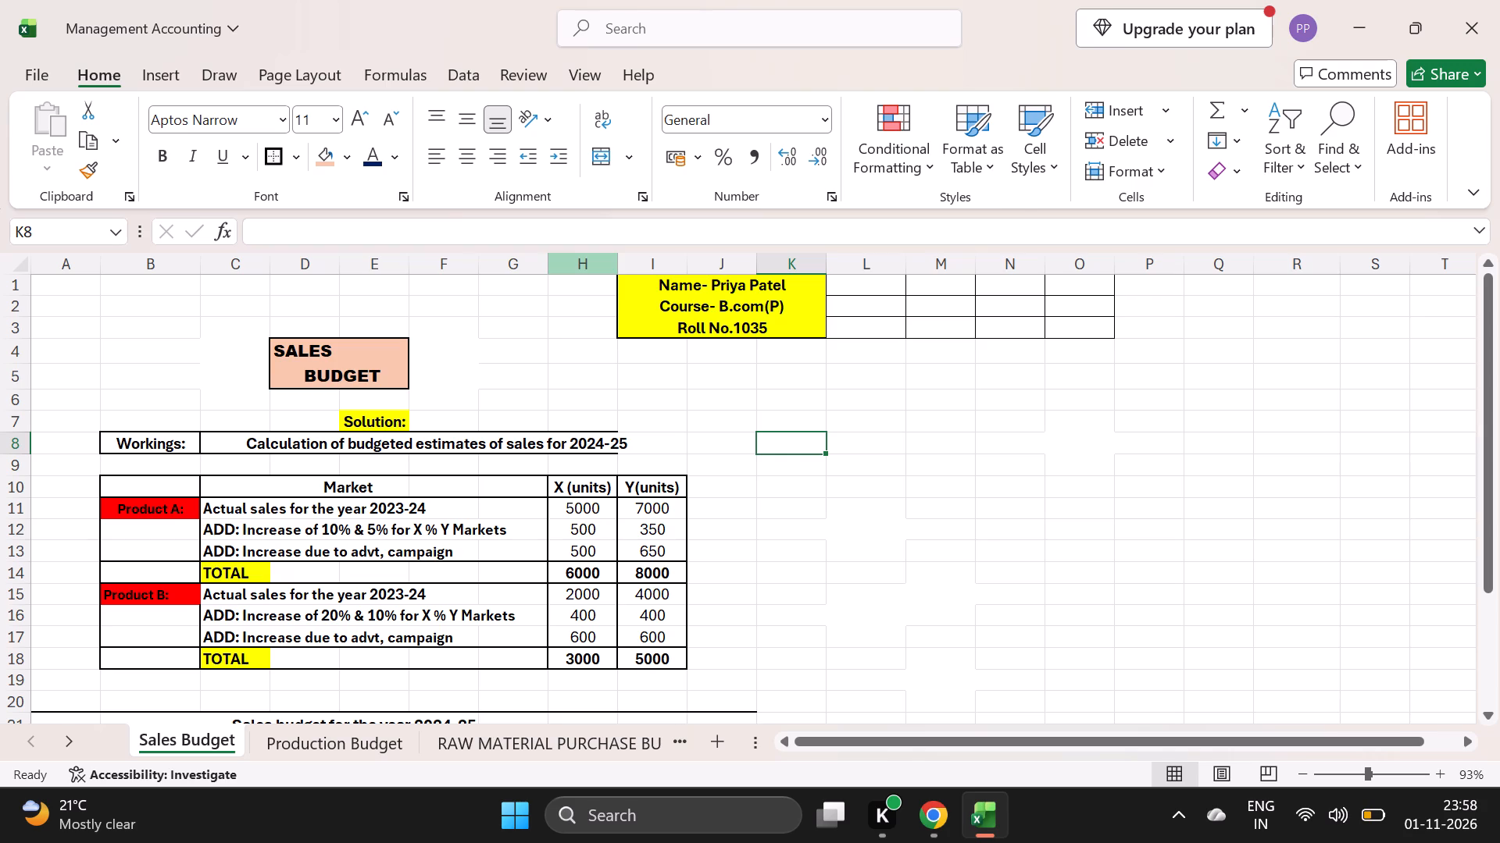
{"action": "left_click_drag", "start_coordinate": [609, 272], "coordinate": [634, 271]}
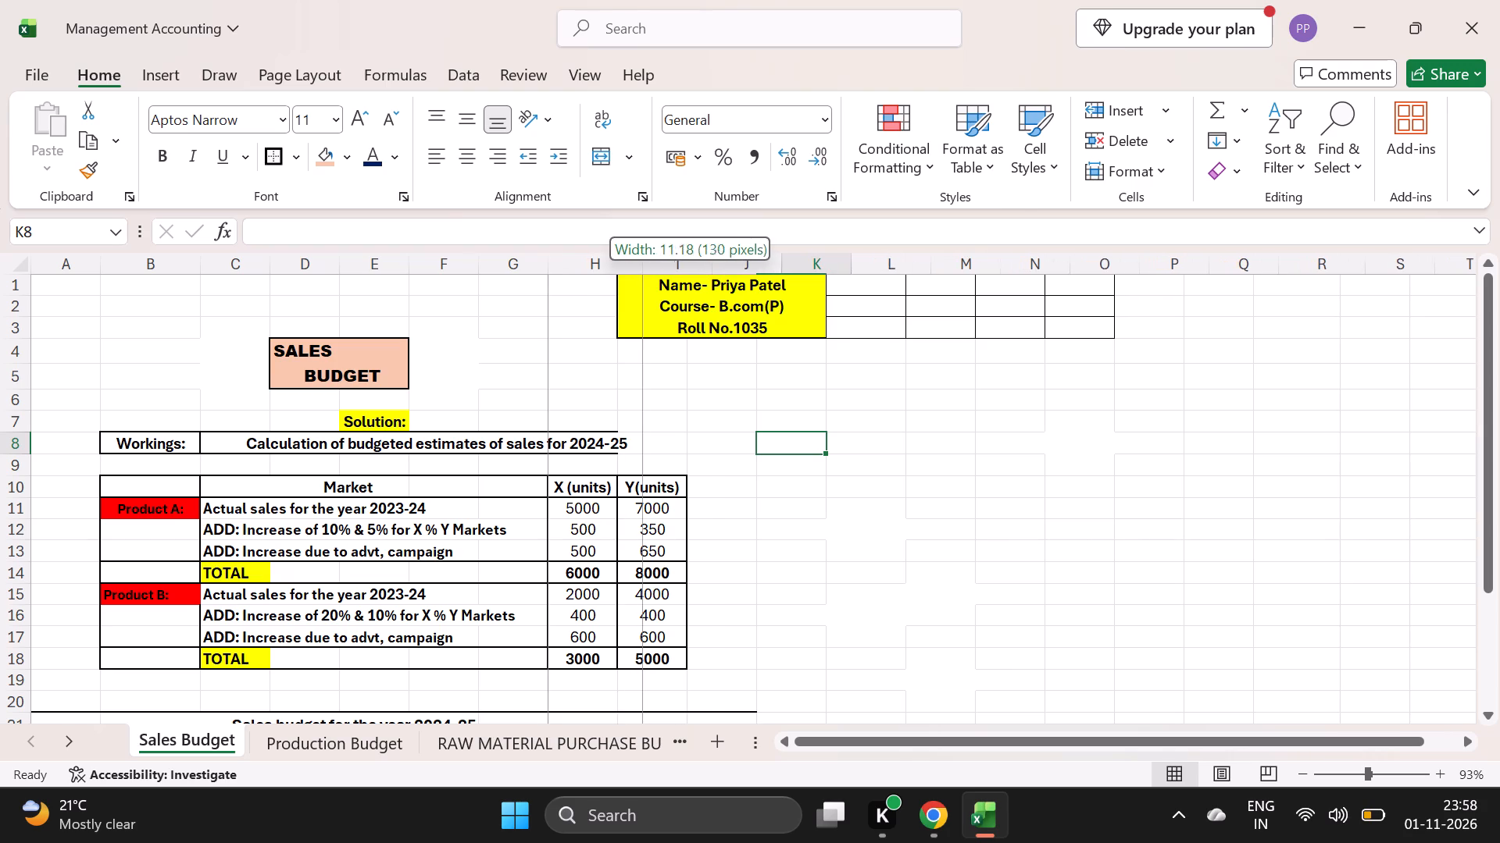
{"action": "left_click_drag", "start_coordinate": [634, 271], "coordinate": [634, 270]}
Widen column J, which holds the total Value (Rs.) figures of the sales budget table, and empty column K.
{"action": "scroll", "coordinate": [884, 427], "scroll_direction": "down", "scroll_amount": 1}
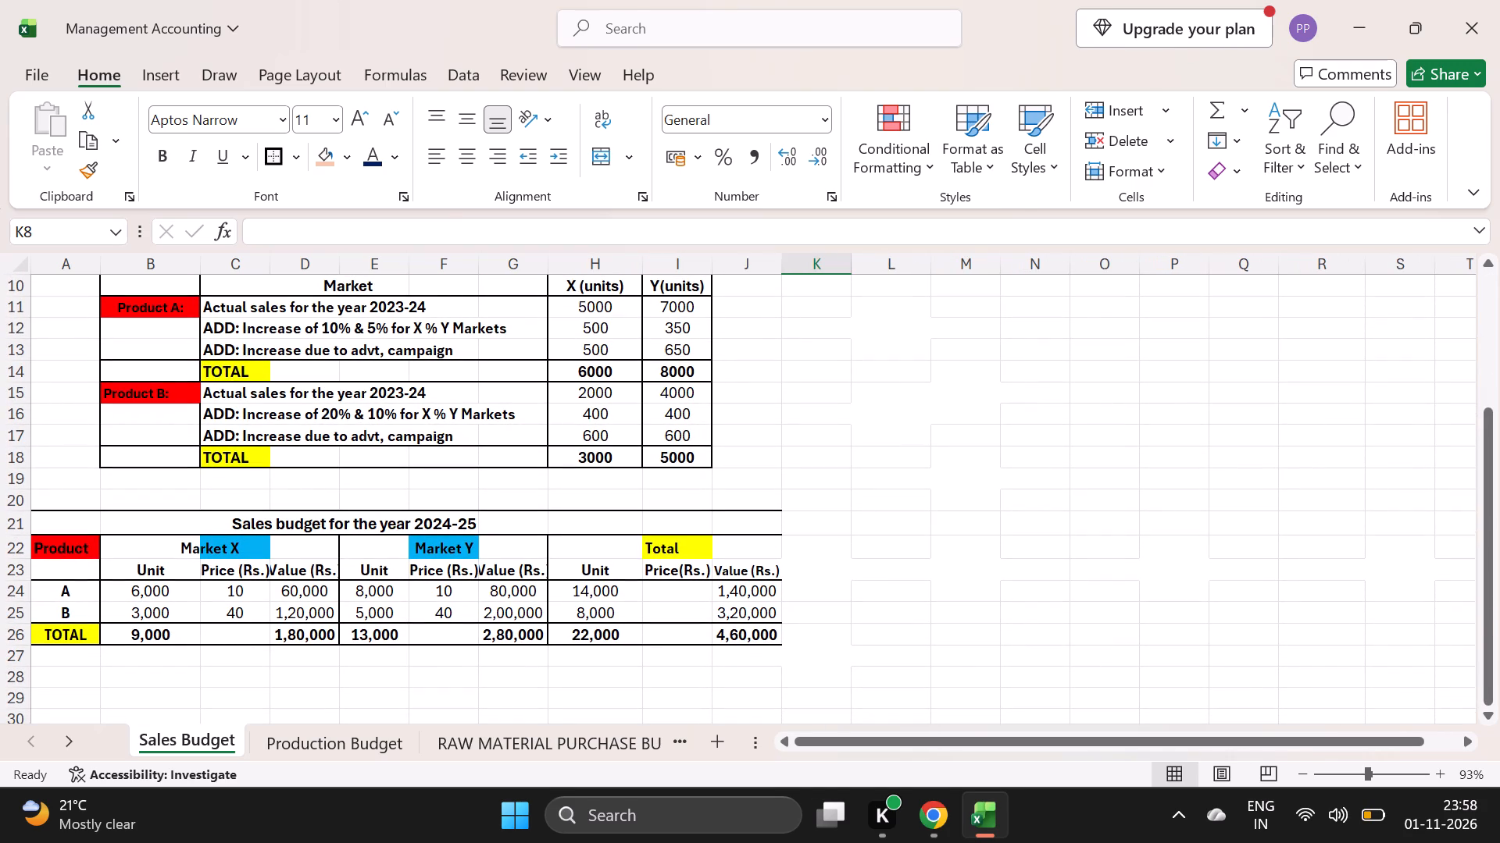
{"action": "left_click_drag", "start_coordinate": [775, 275], "coordinate": [808, 275]}
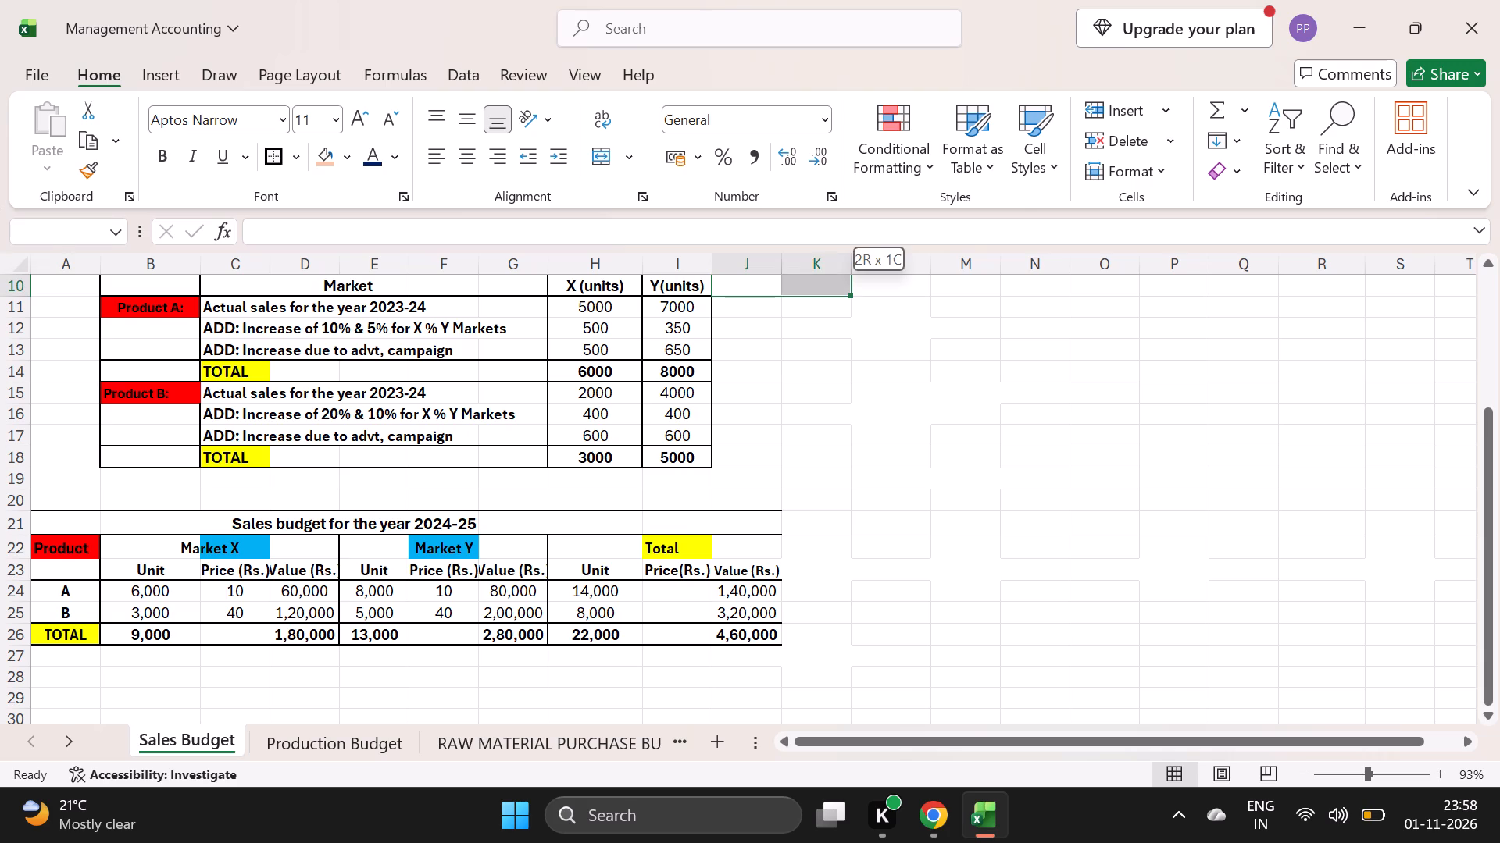
{"action": "left_click_drag", "start_coordinate": [808, 275], "coordinate": [802, 274]}
{"action": "left_click_drag", "start_coordinate": [778, 274], "coordinate": [791, 276]}
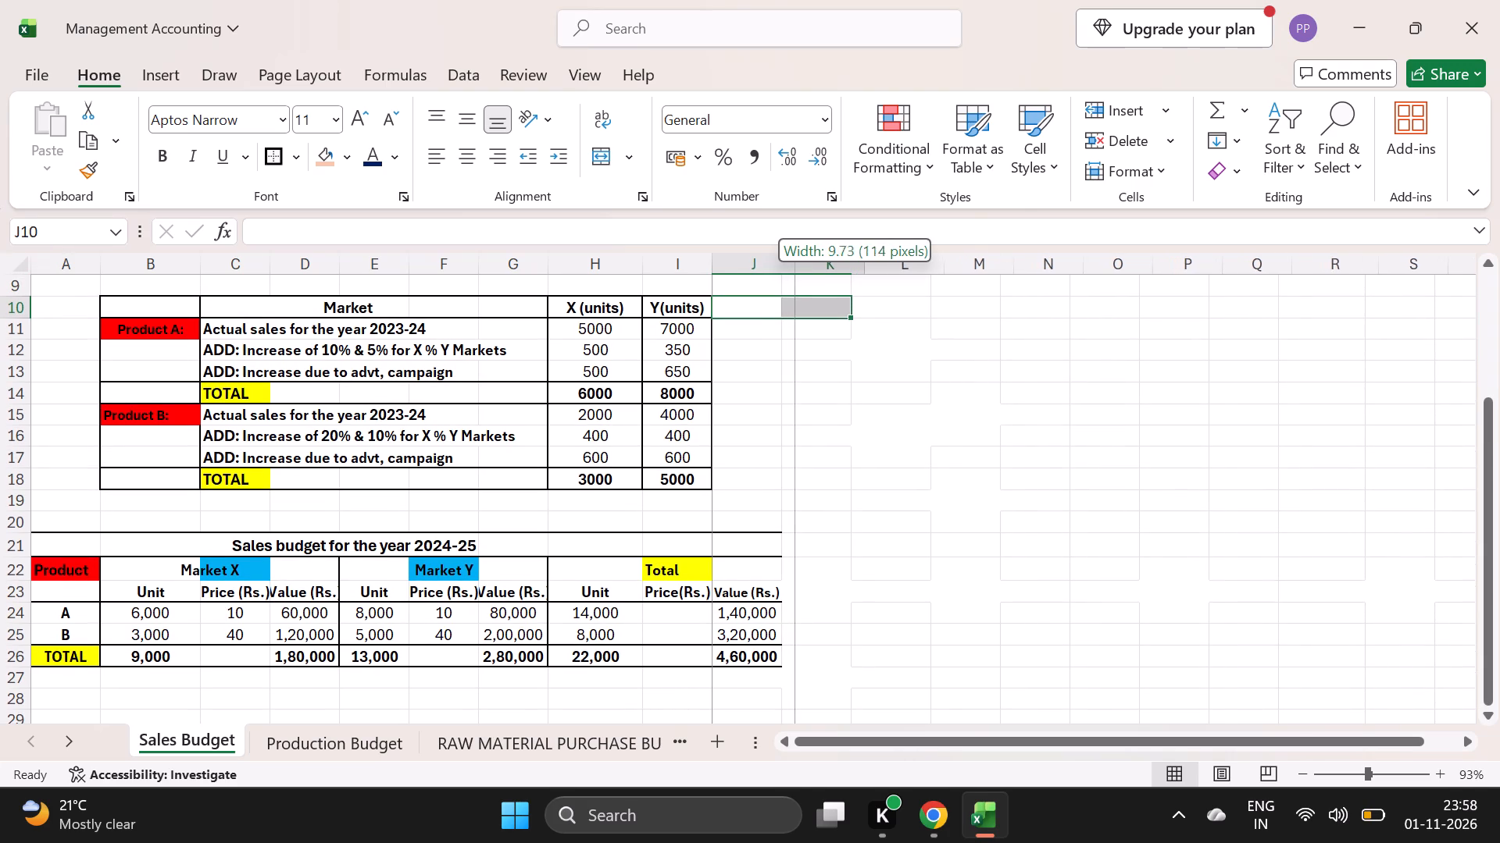
{"action": "left_click_drag", "start_coordinate": [791, 276], "coordinate": [793, 276]}
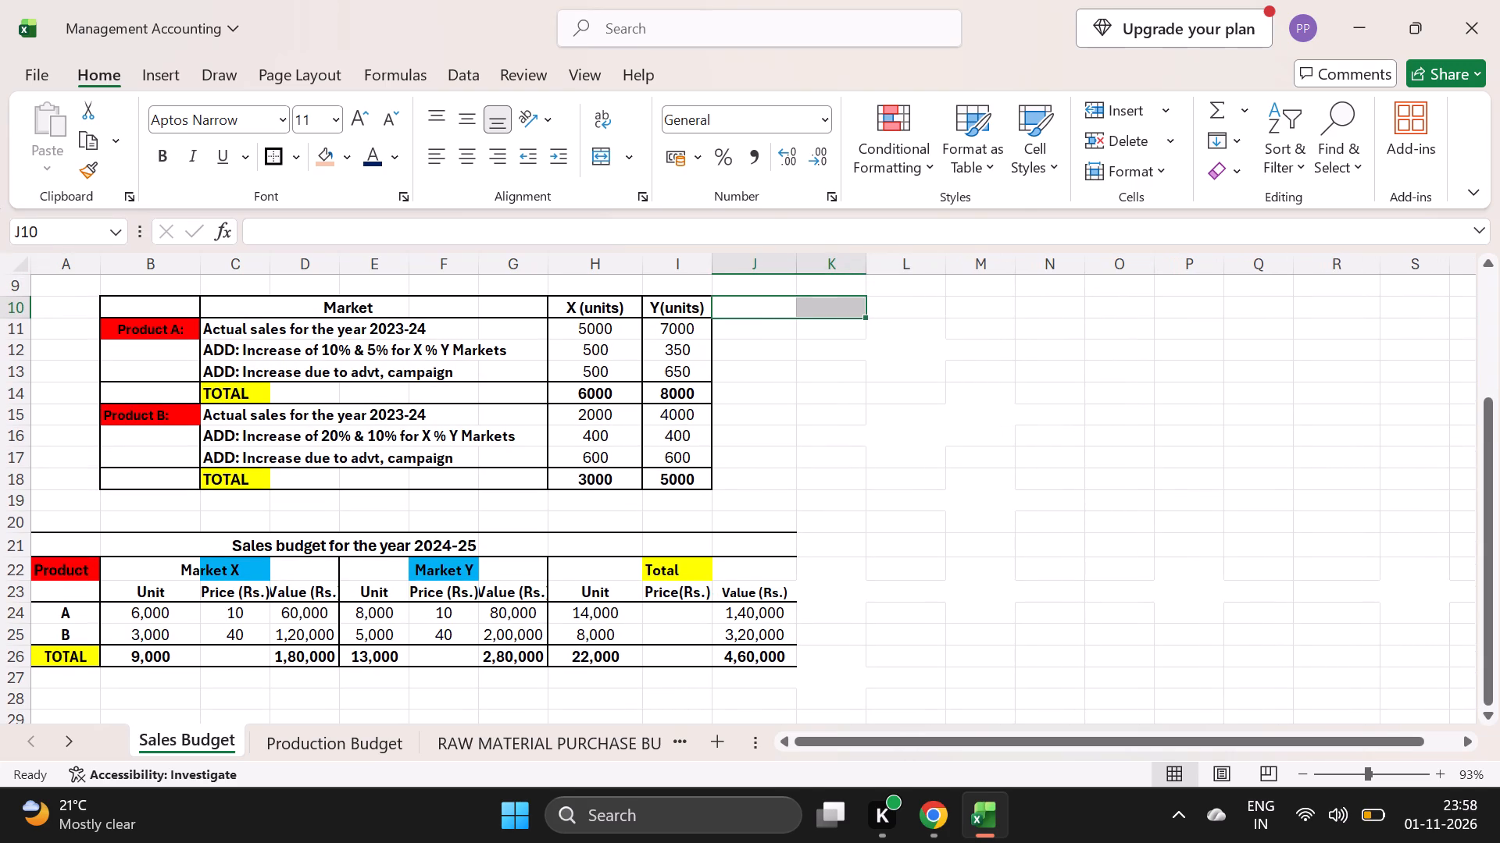
{"action": "left_click", "coordinate": [801, 482]}
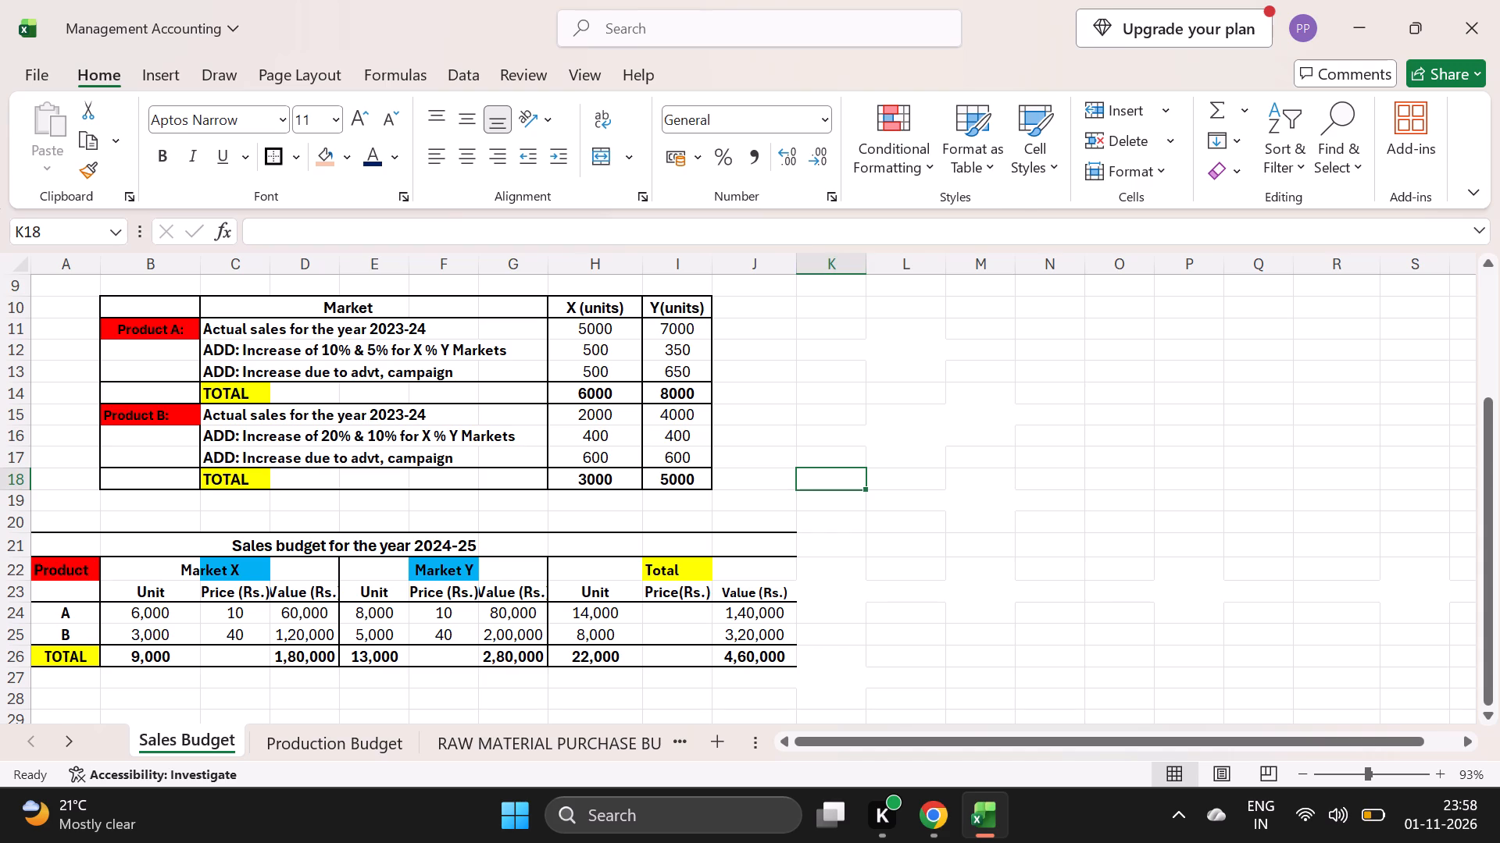
{"action": "left_click_drag", "start_coordinate": [863, 272], "coordinate": [898, 272]}
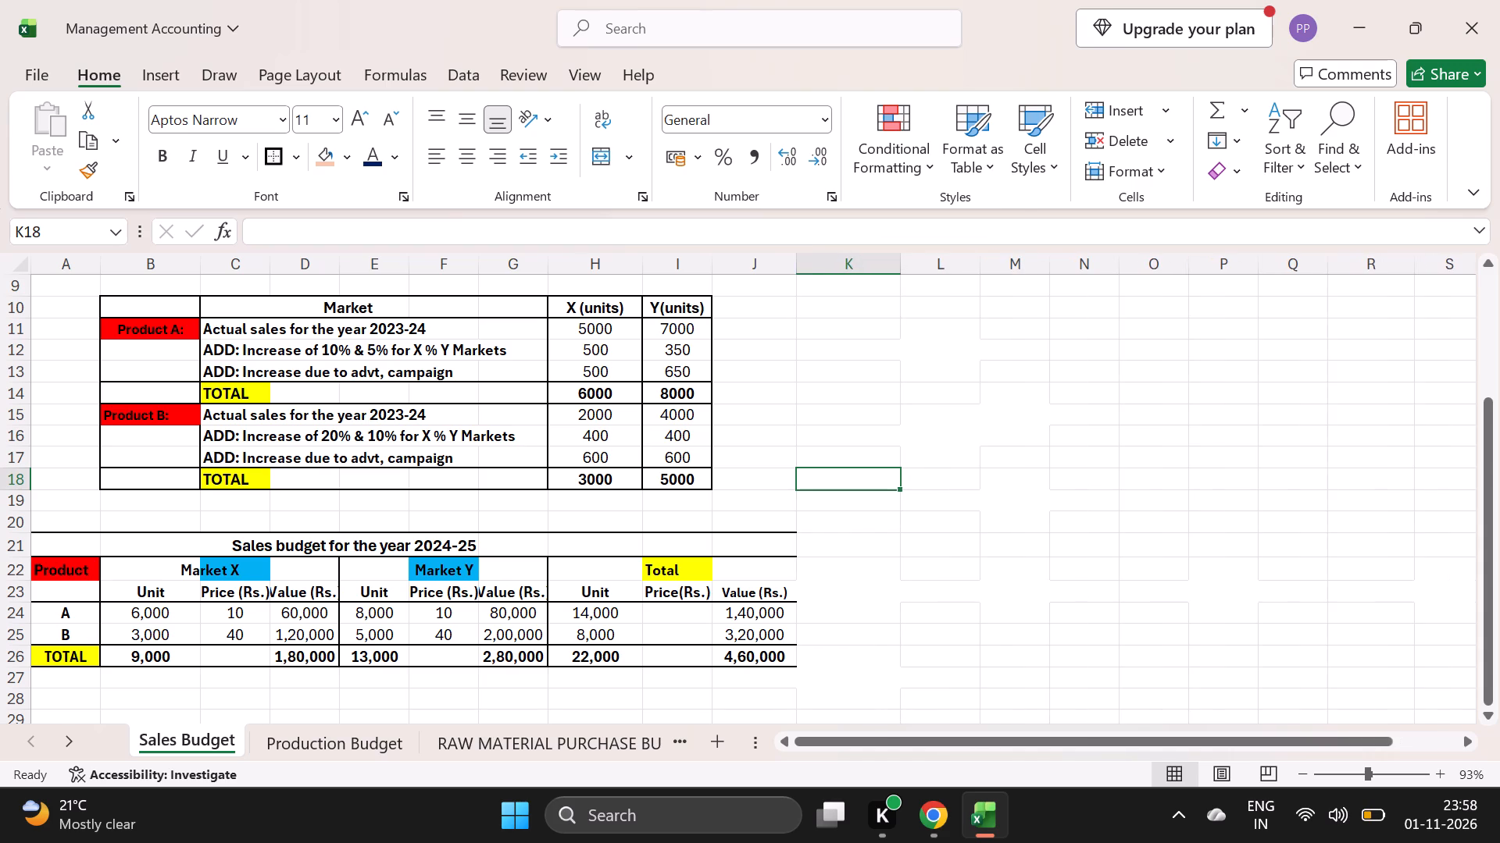
{"action": "left_click_drag", "start_coordinate": [791, 272], "coordinate": [812, 276]}
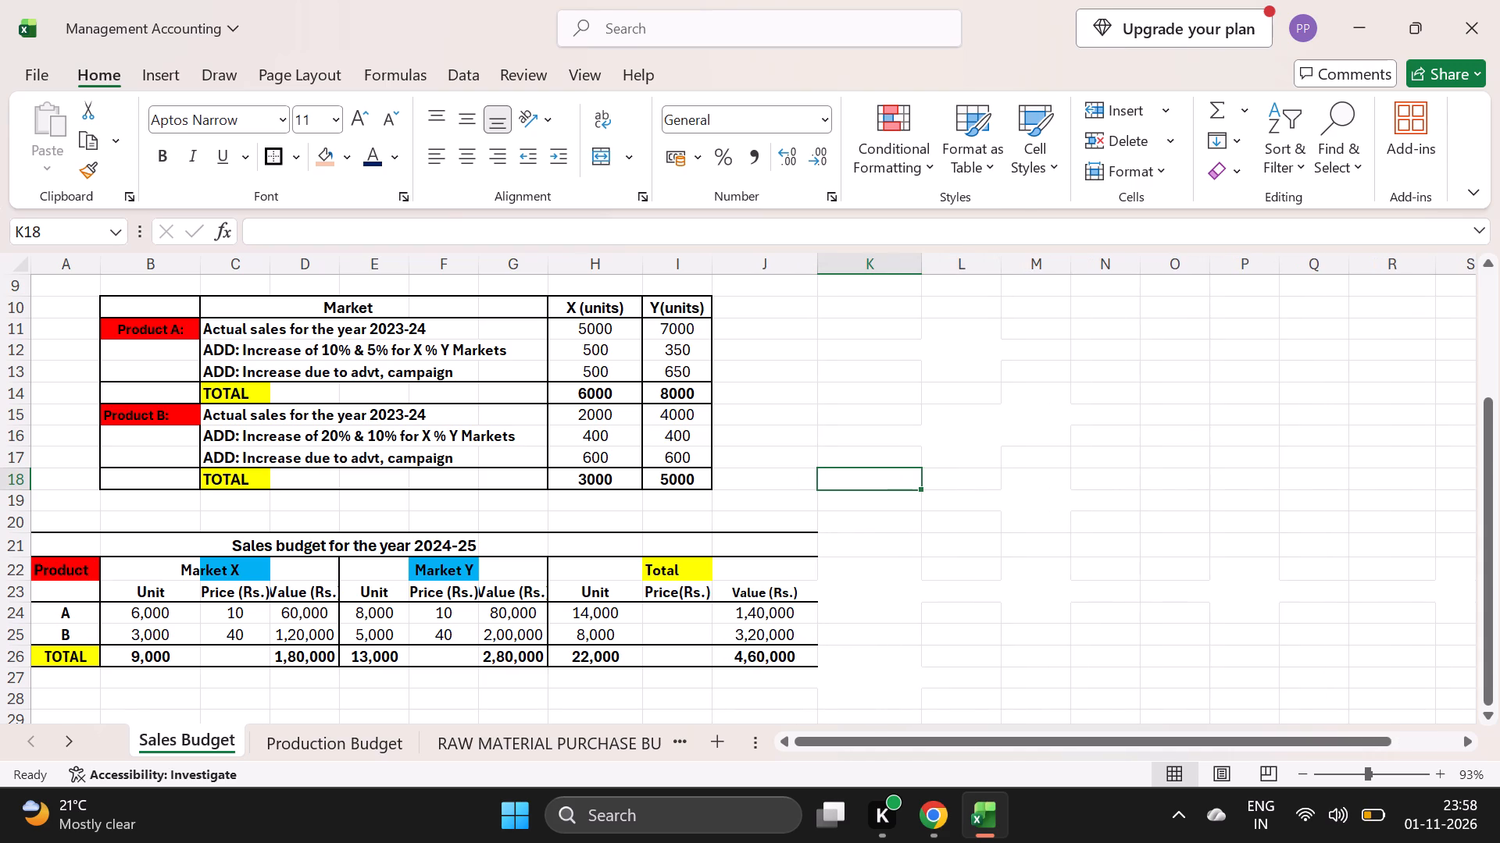
{"action": "left_click_drag", "start_coordinate": [814, 272], "coordinate": [871, 283]}
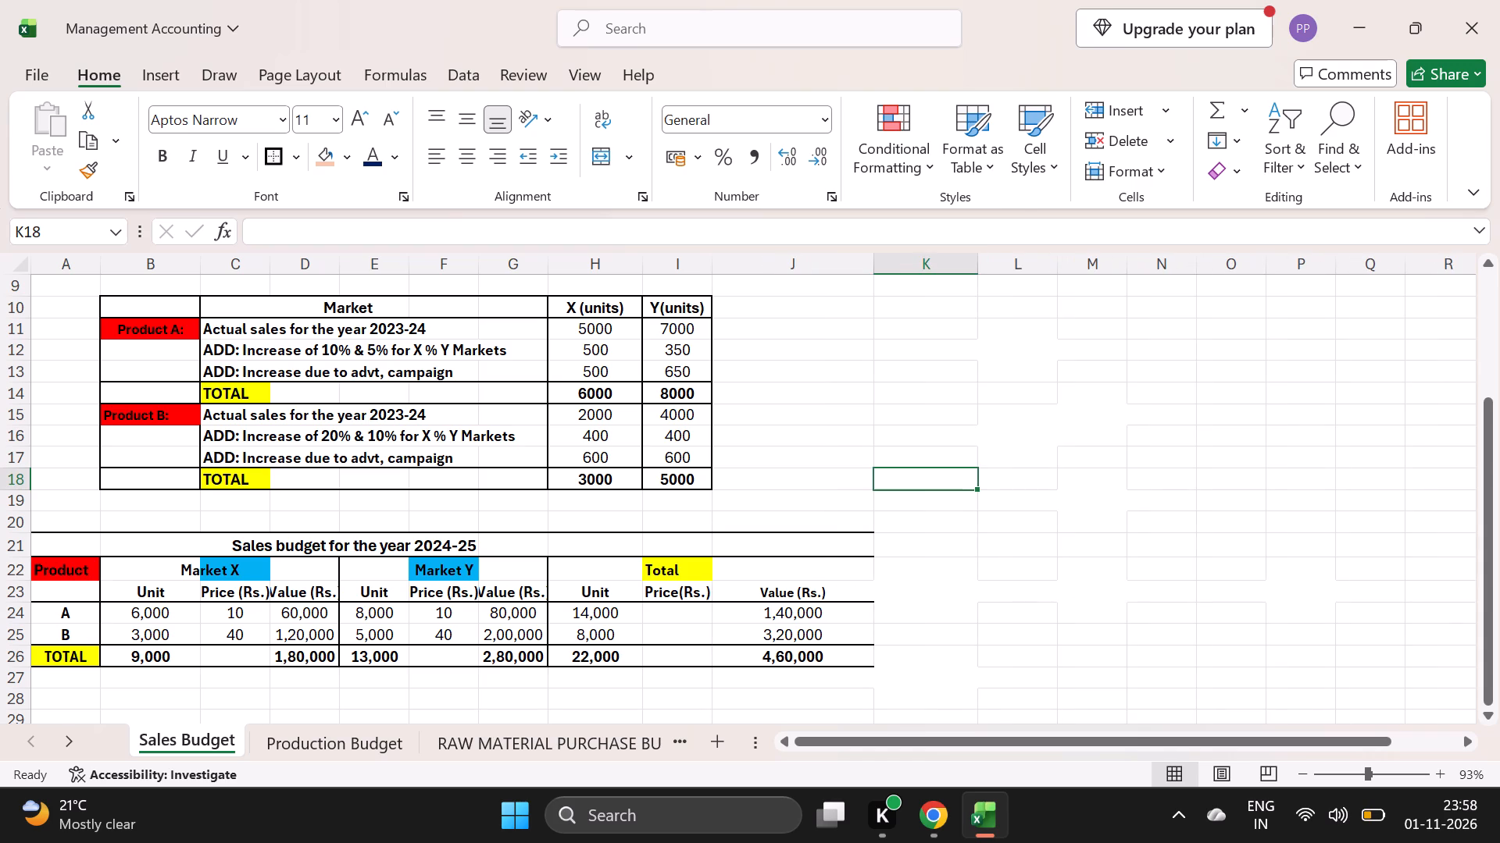
{"action": "left_click_drag", "start_coordinate": [869, 273], "coordinate": [840, 272]}
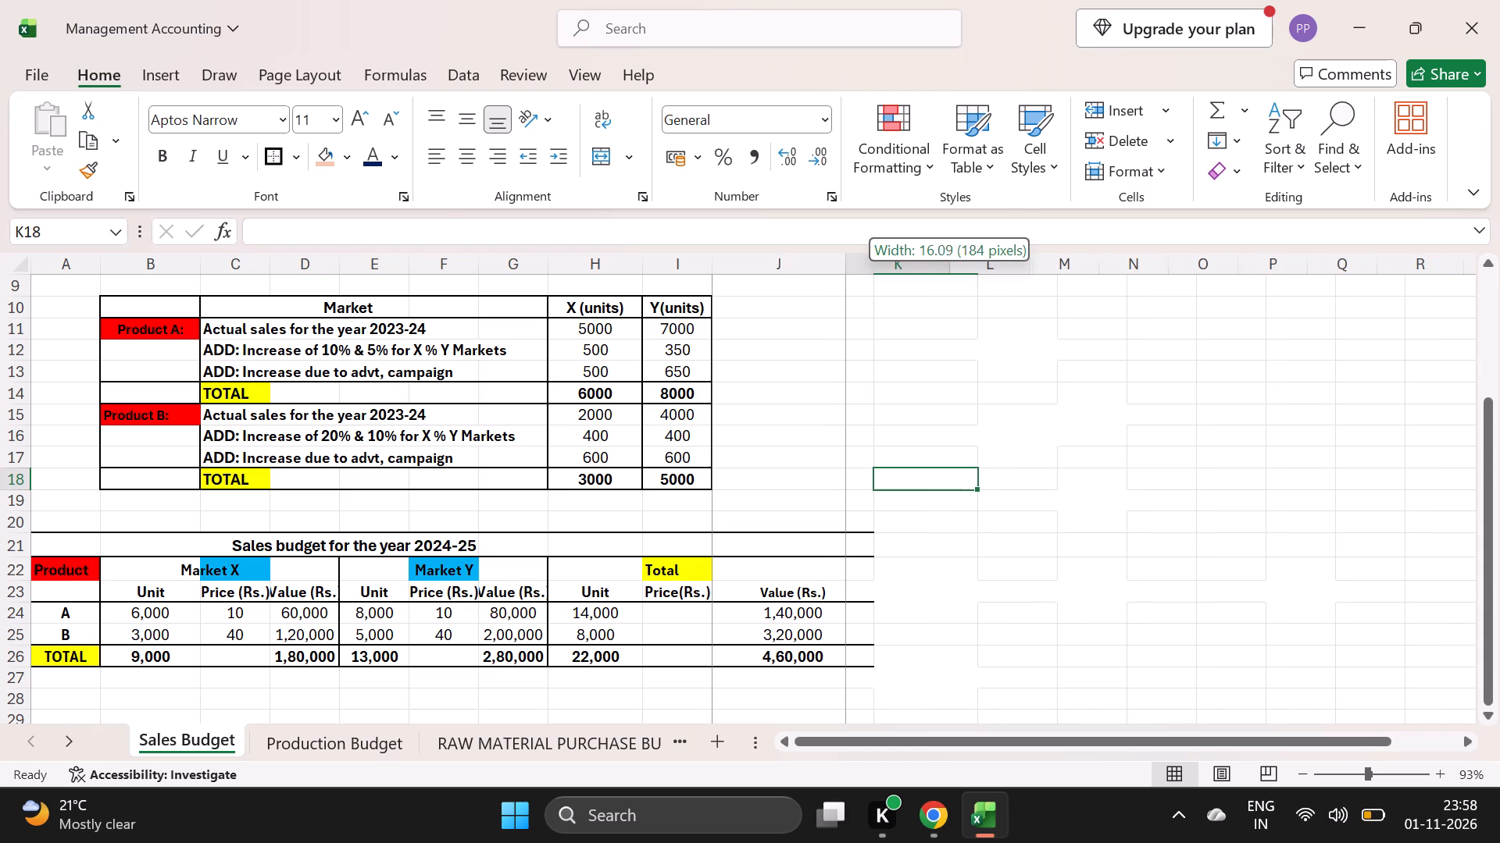
{"action": "left_click_drag", "start_coordinate": [840, 272], "coordinate": [830, 272]}
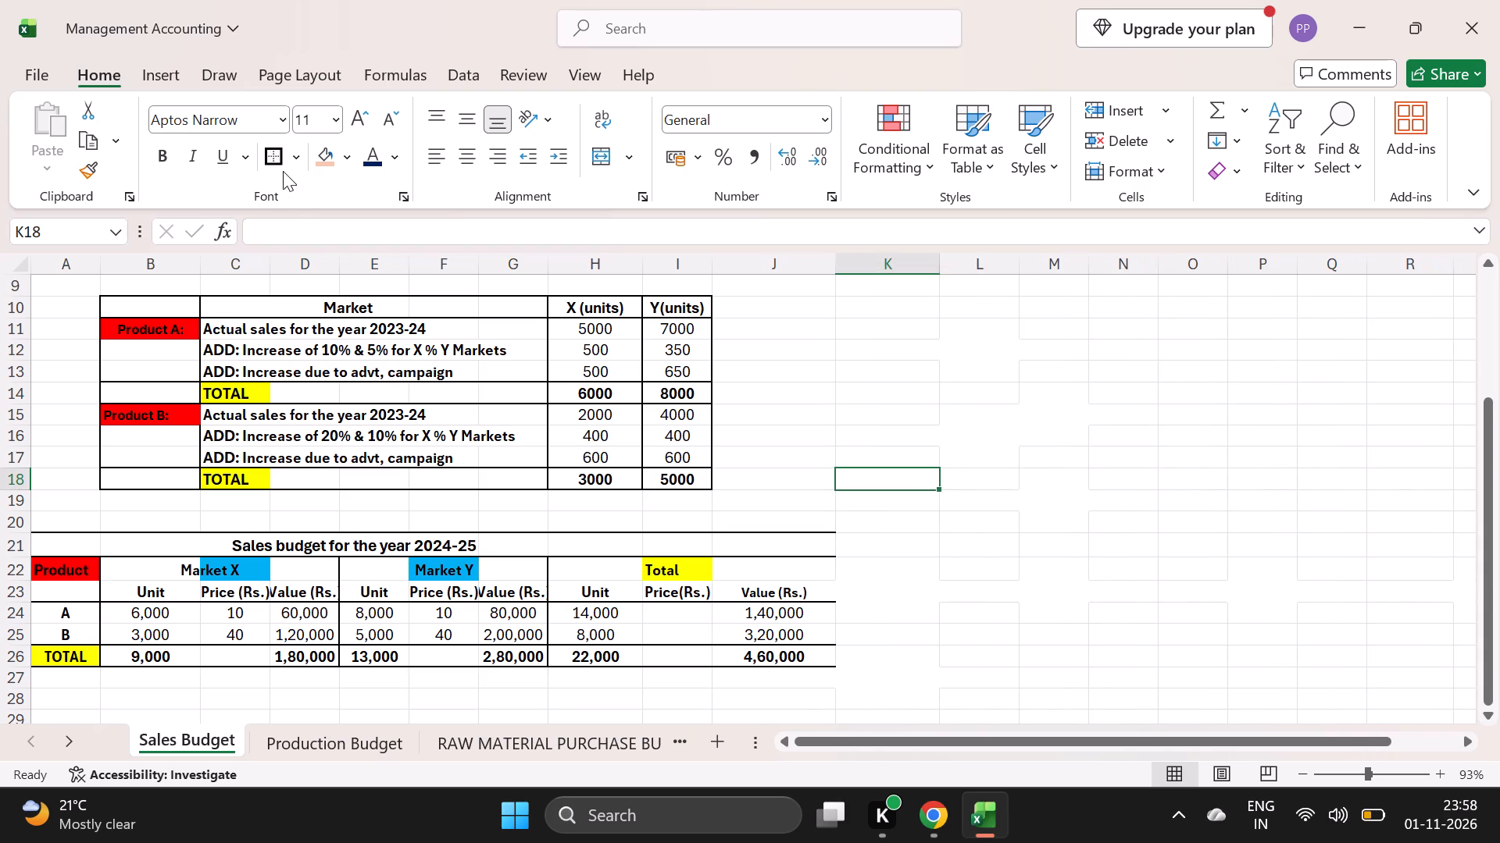
Apply a right border to the empty cell K18.
{"action": "left_click", "coordinate": [295, 160]}
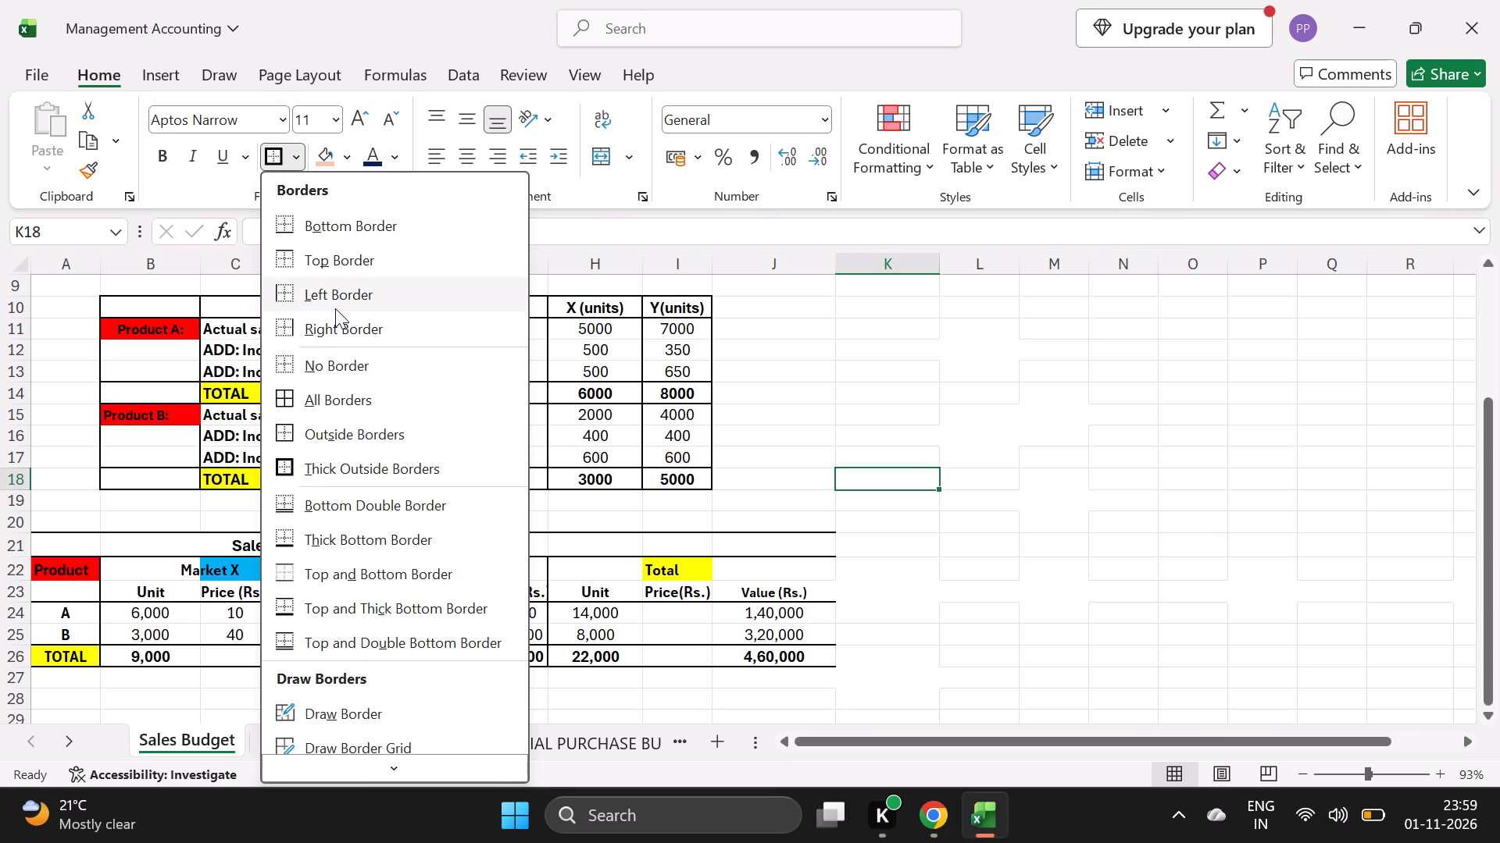
{"action": "left_click", "coordinate": [330, 329]}
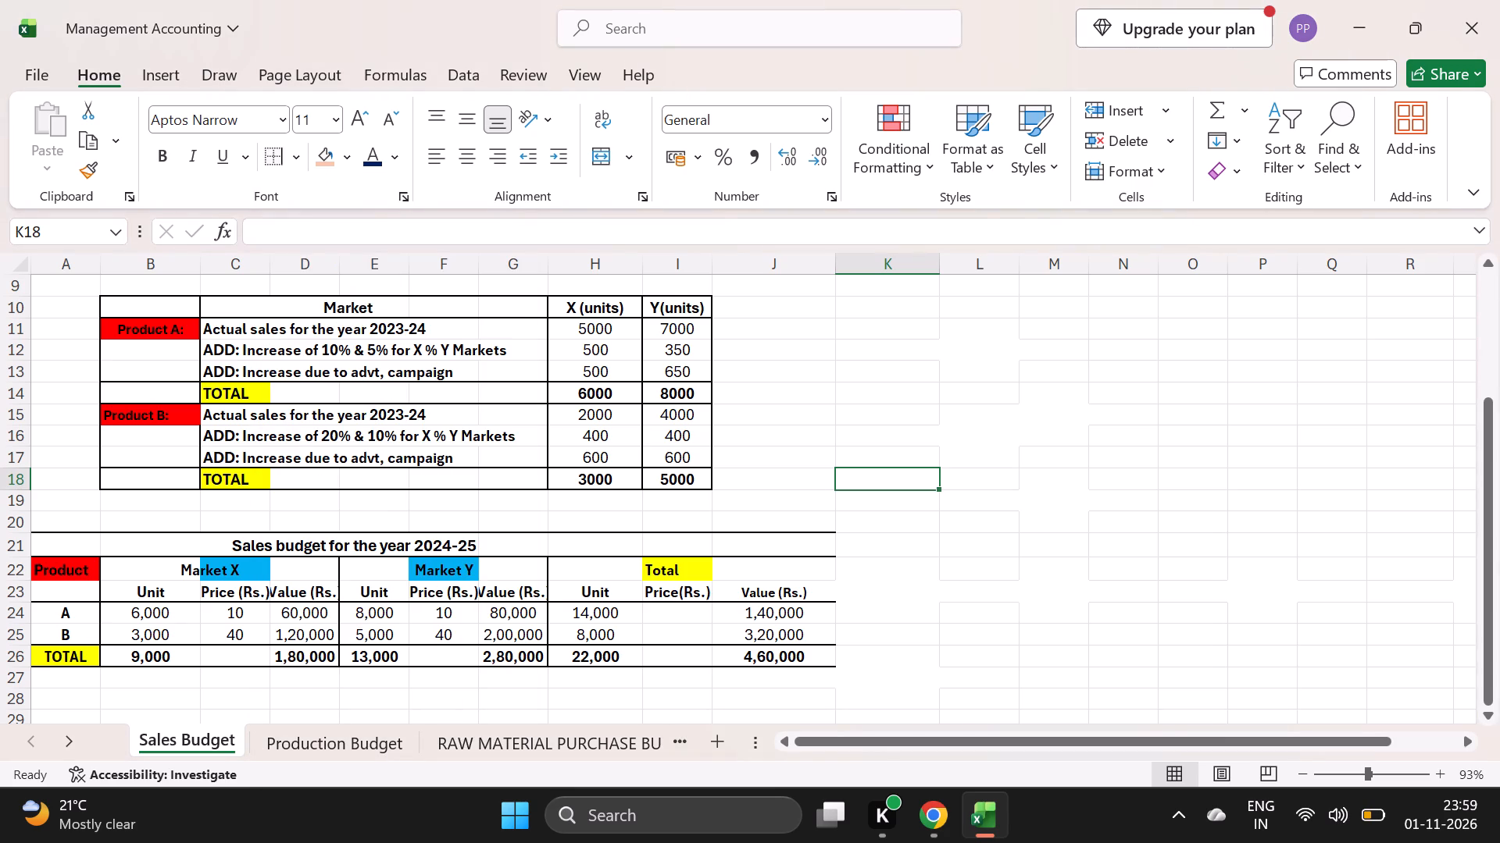
Add a right border along the sales budget table's last column, J21:J26.
{"action": "left_click_drag", "start_coordinate": [792, 544], "coordinate": [819, 671]}
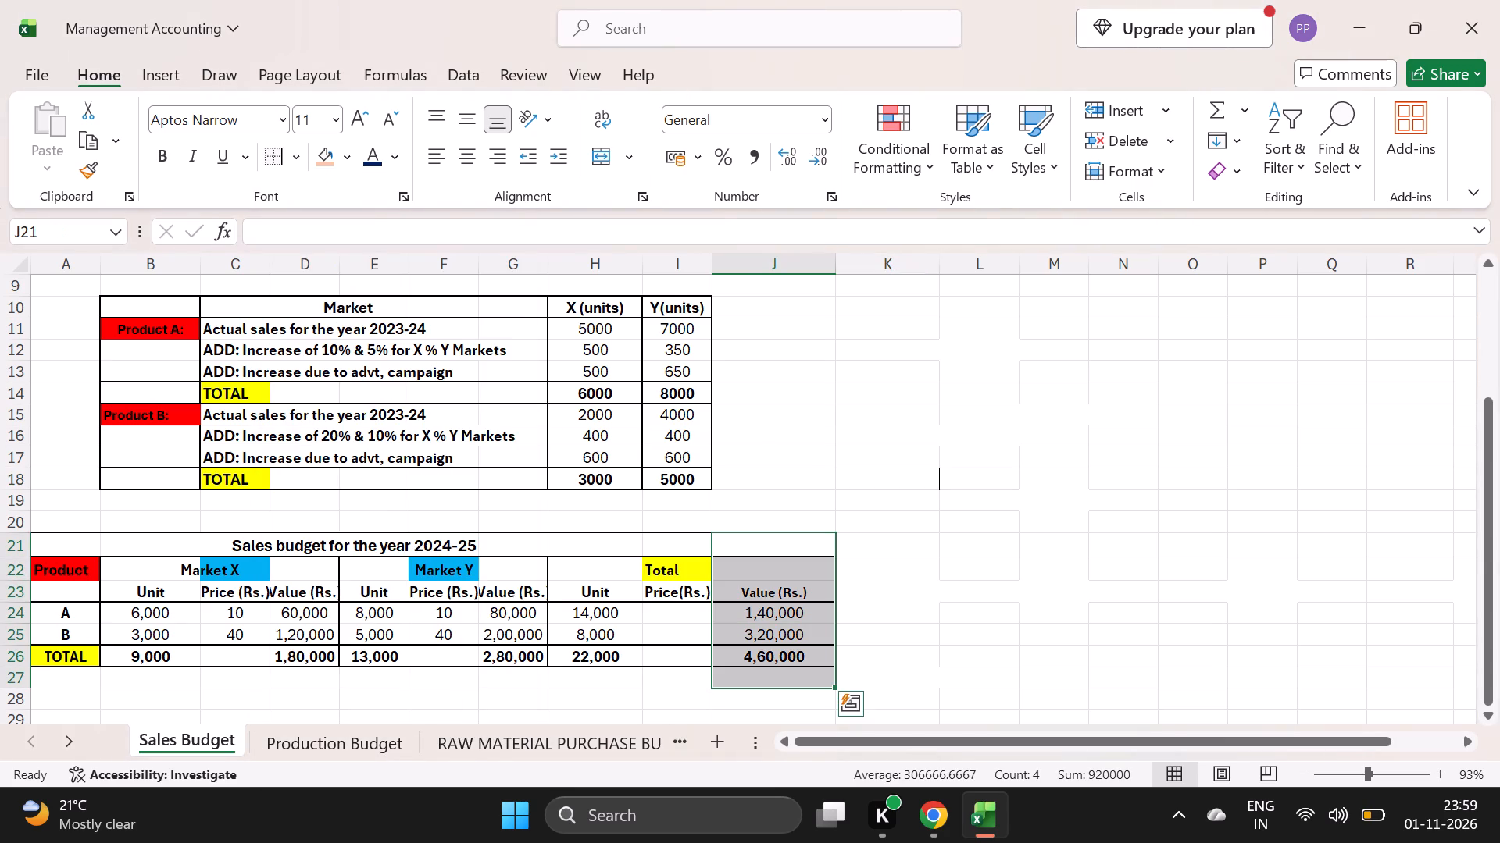
{"action": "left_click", "coordinate": [776, 550]}
{"action": "left_click_drag", "start_coordinate": [776, 550], "coordinate": [802, 646]}
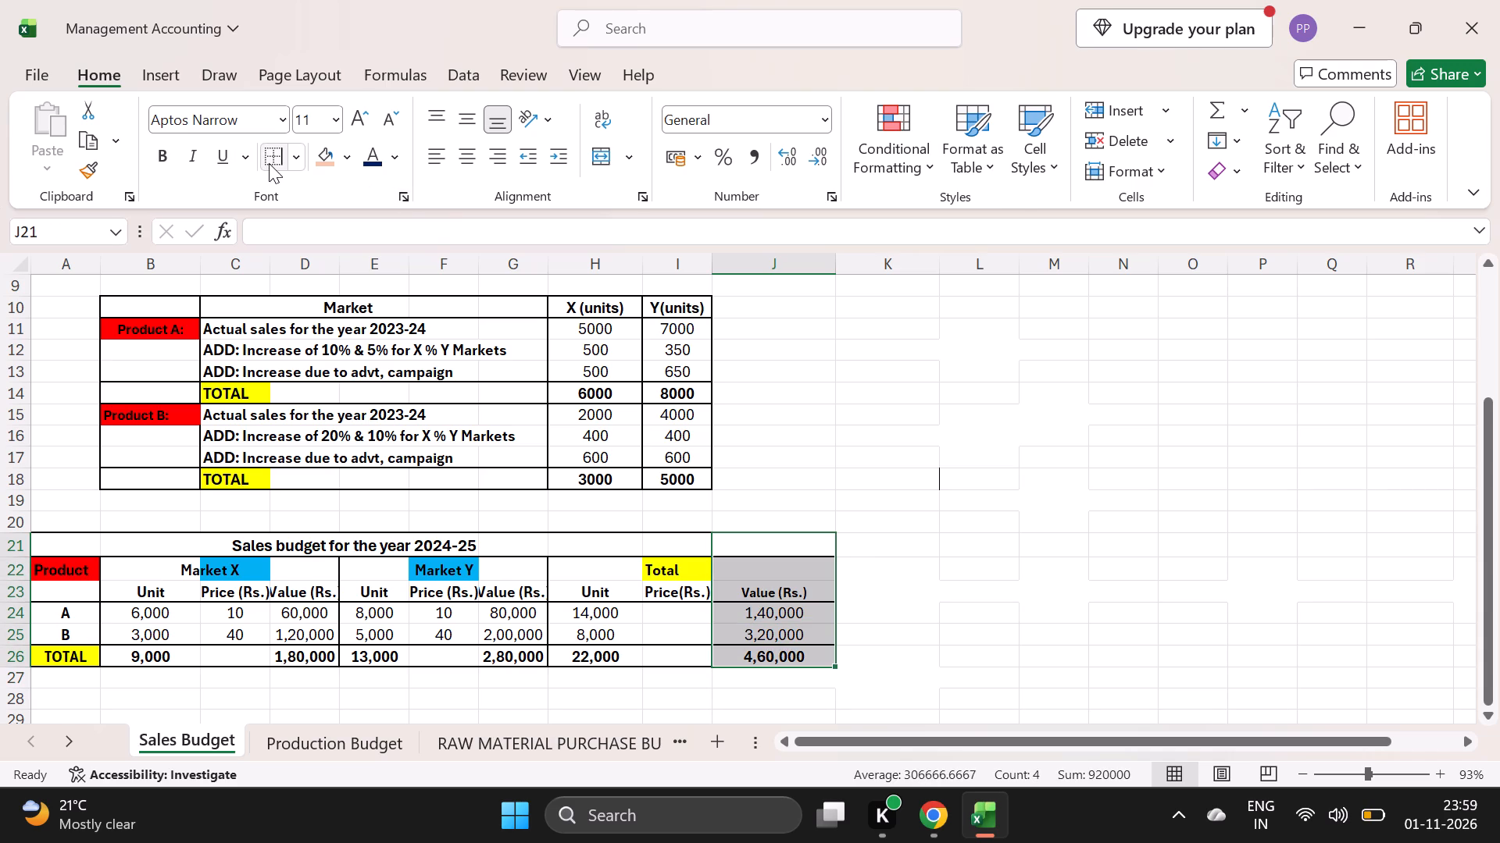
{"action": "left_click", "coordinate": [269, 163]}
{"action": "left_click", "coordinate": [861, 471]}
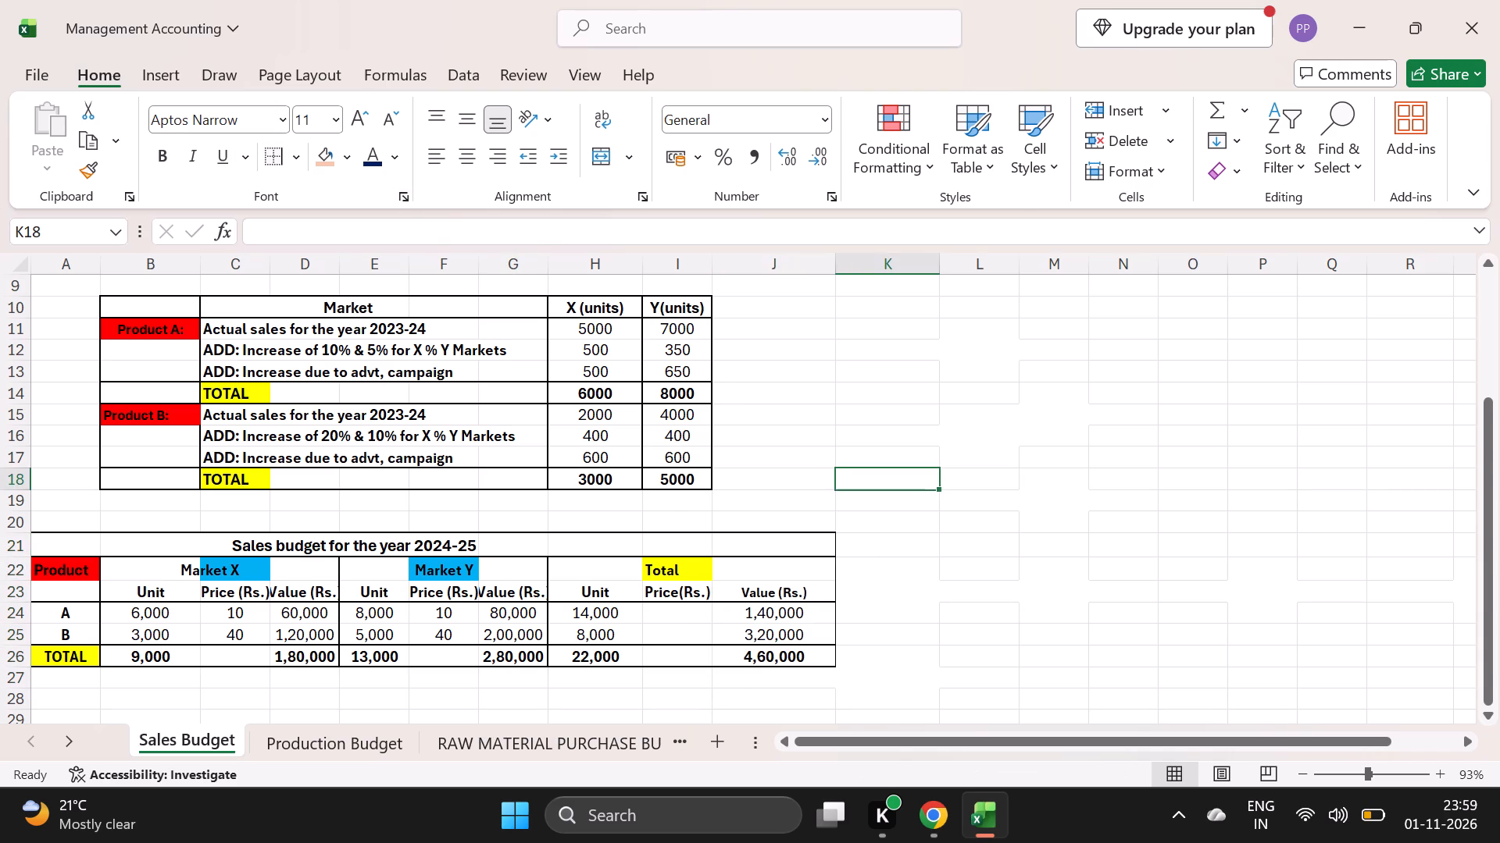
Add a left border along the sales budget table's first column, A21:A26.
{"action": "left_click", "coordinate": [59, 548]}
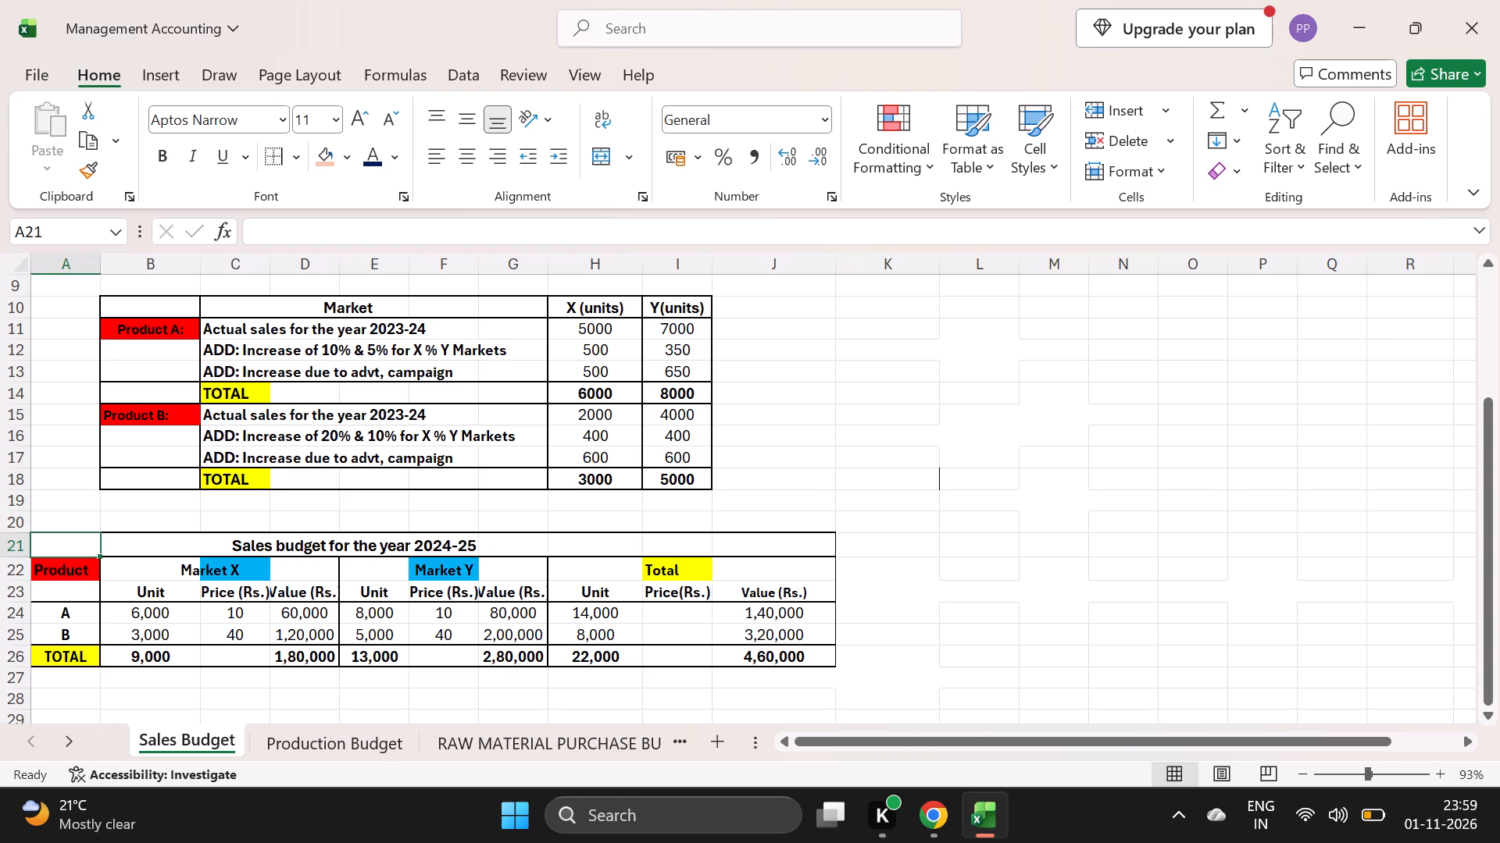
{"action": "left_click_drag", "start_coordinate": [59, 548], "coordinate": [72, 671]}
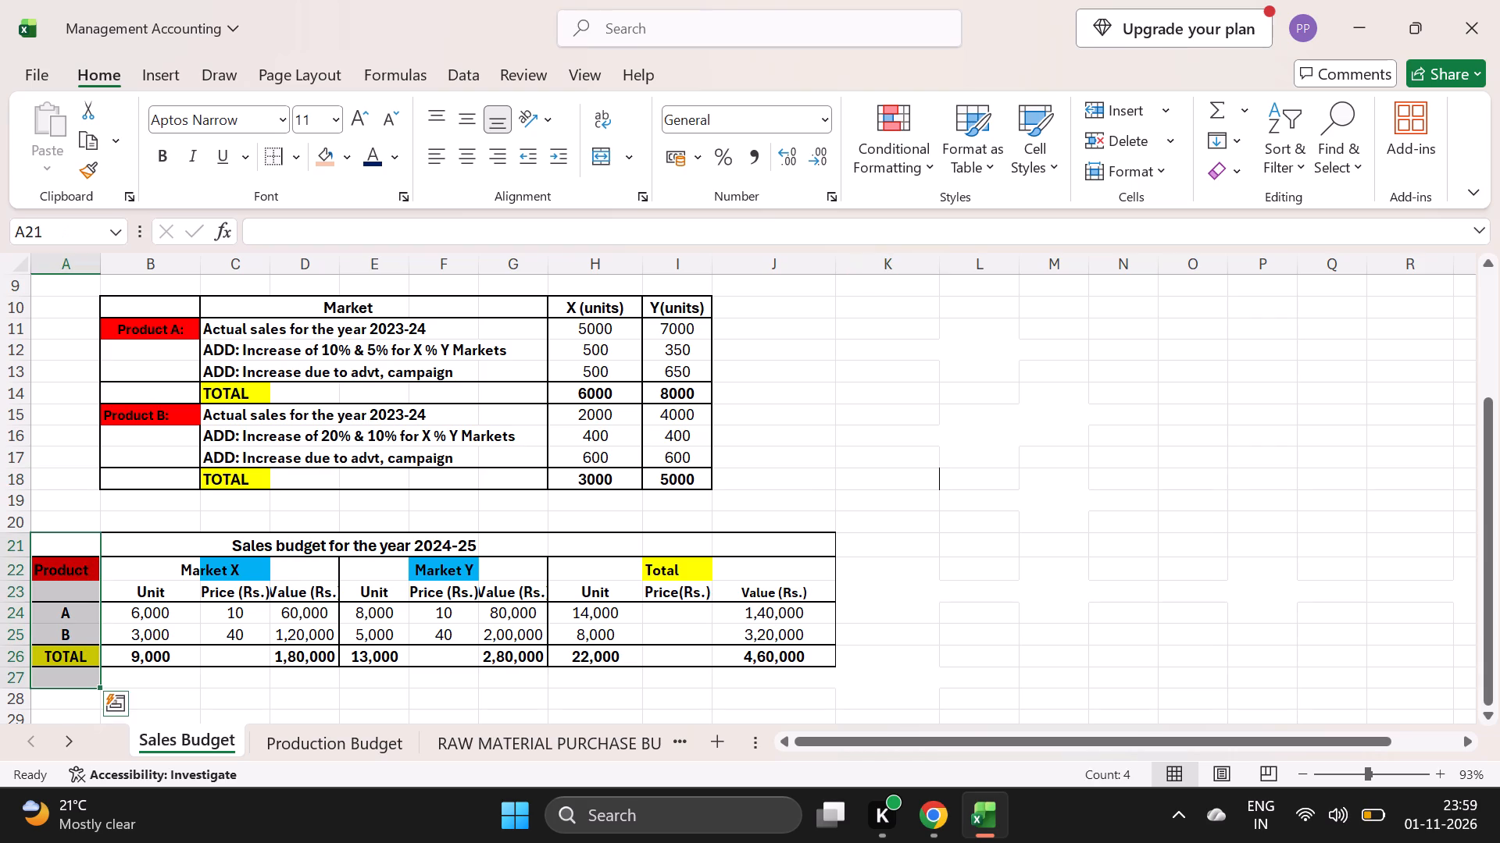
{"action": "left_click", "coordinate": [55, 546]}
{"action": "left_click_drag", "start_coordinate": [55, 546], "coordinate": [58, 569]}
{"action": "left_click", "coordinate": [58, 546]}
{"action": "left_click", "coordinate": [45, 470]}
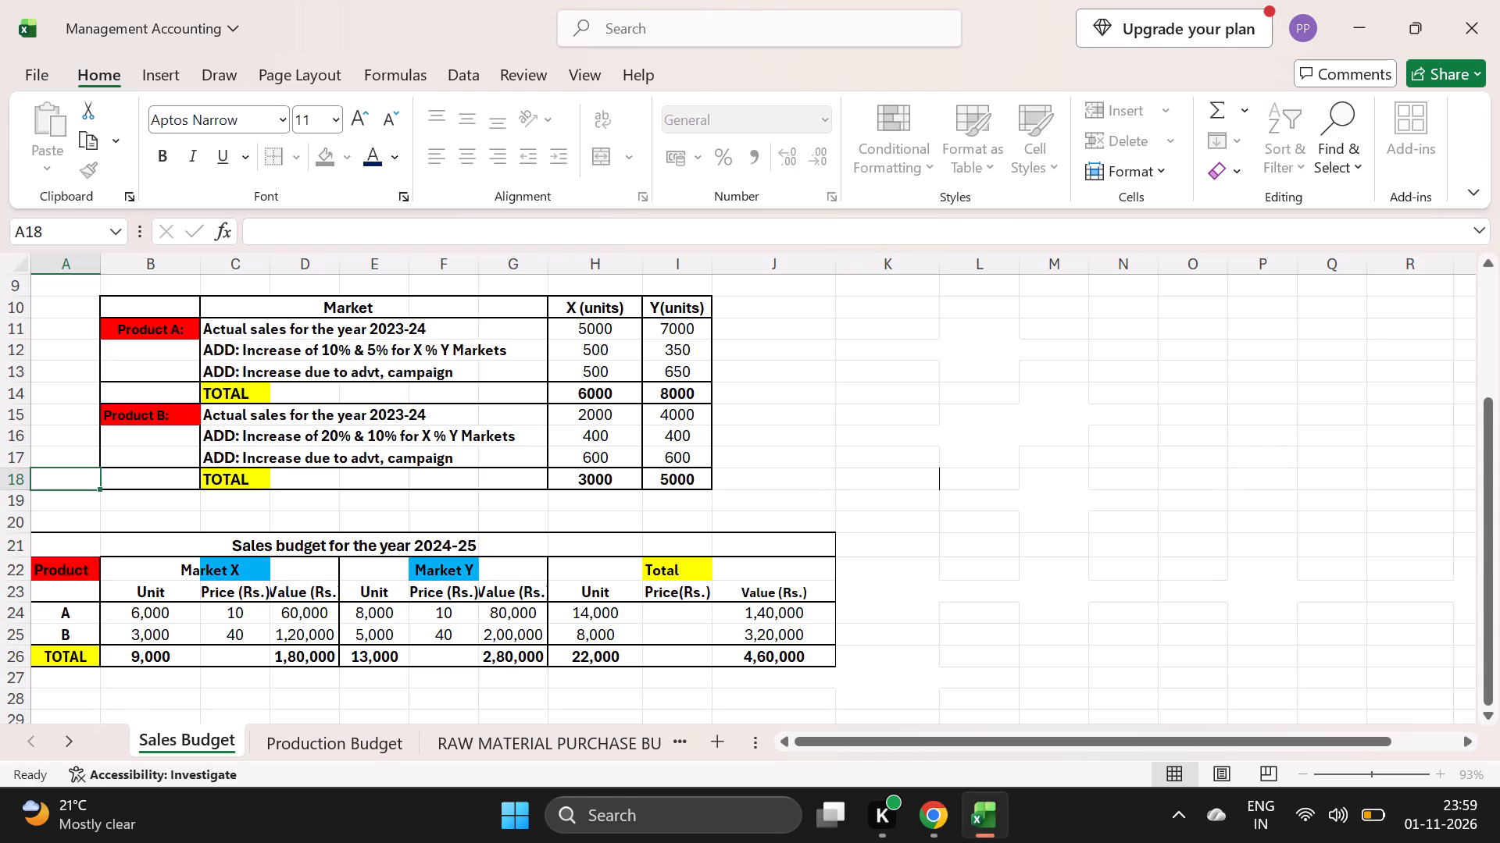
{"action": "left_click", "coordinate": [64, 550]}
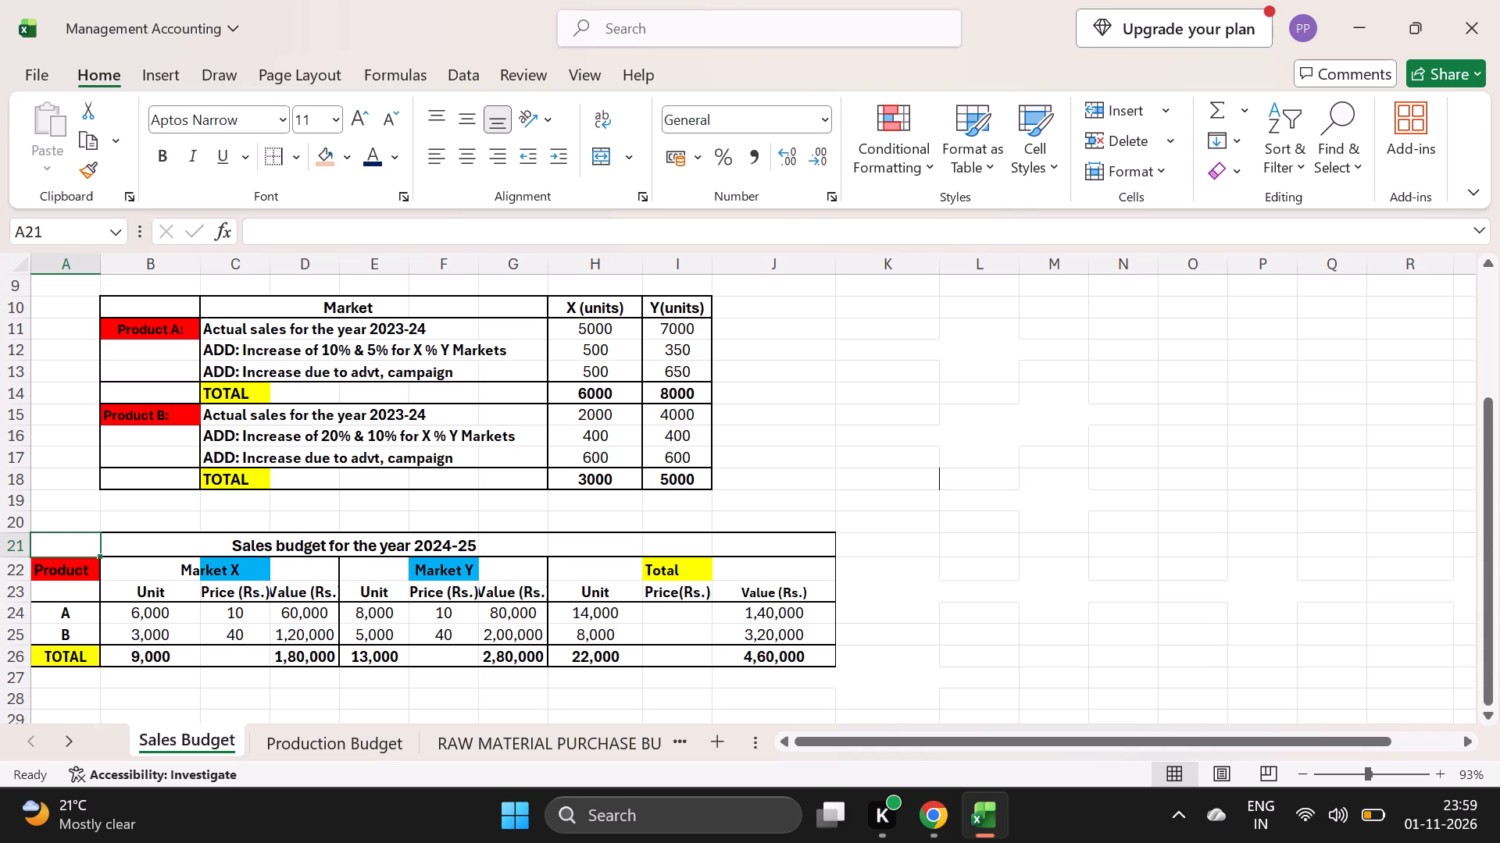
{"action": "left_click_drag", "start_coordinate": [64, 550], "coordinate": [80, 654]}
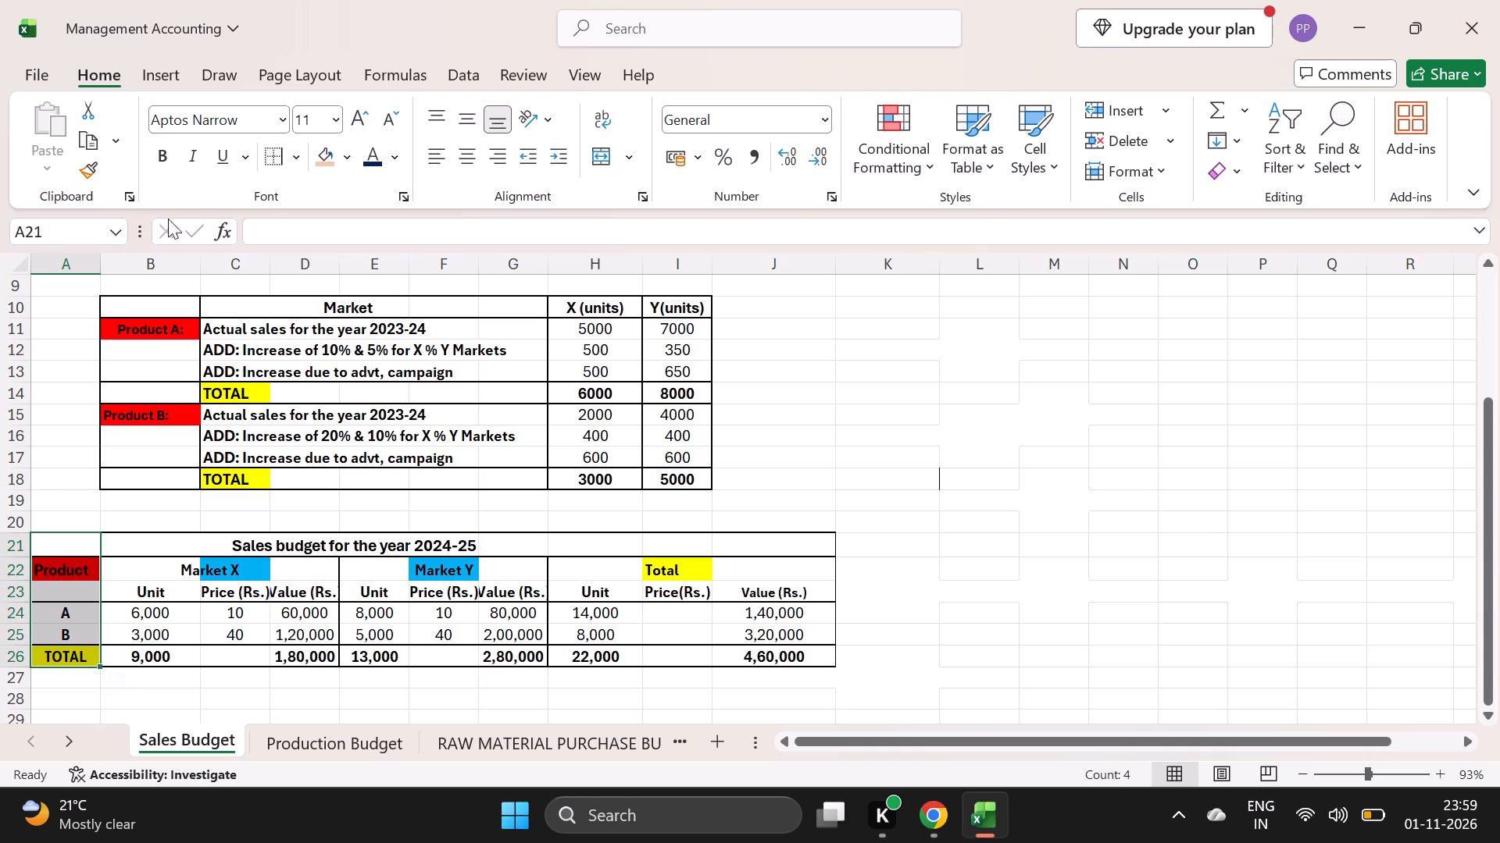
{"action": "left_click", "coordinate": [302, 154]}
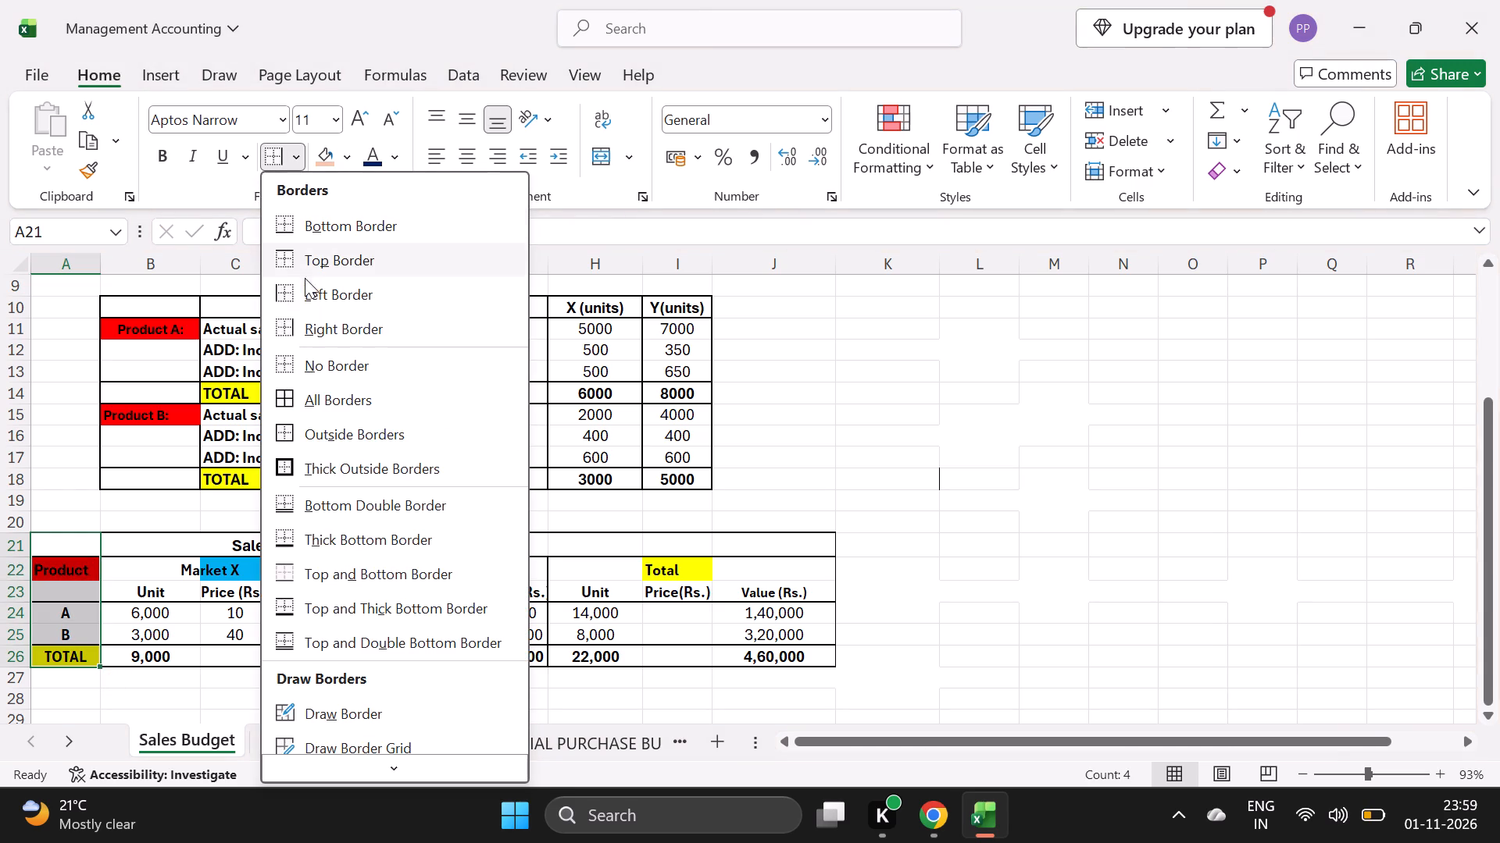
{"action": "left_click", "coordinate": [309, 293]}
{"action": "left_click", "coordinate": [1026, 486]}
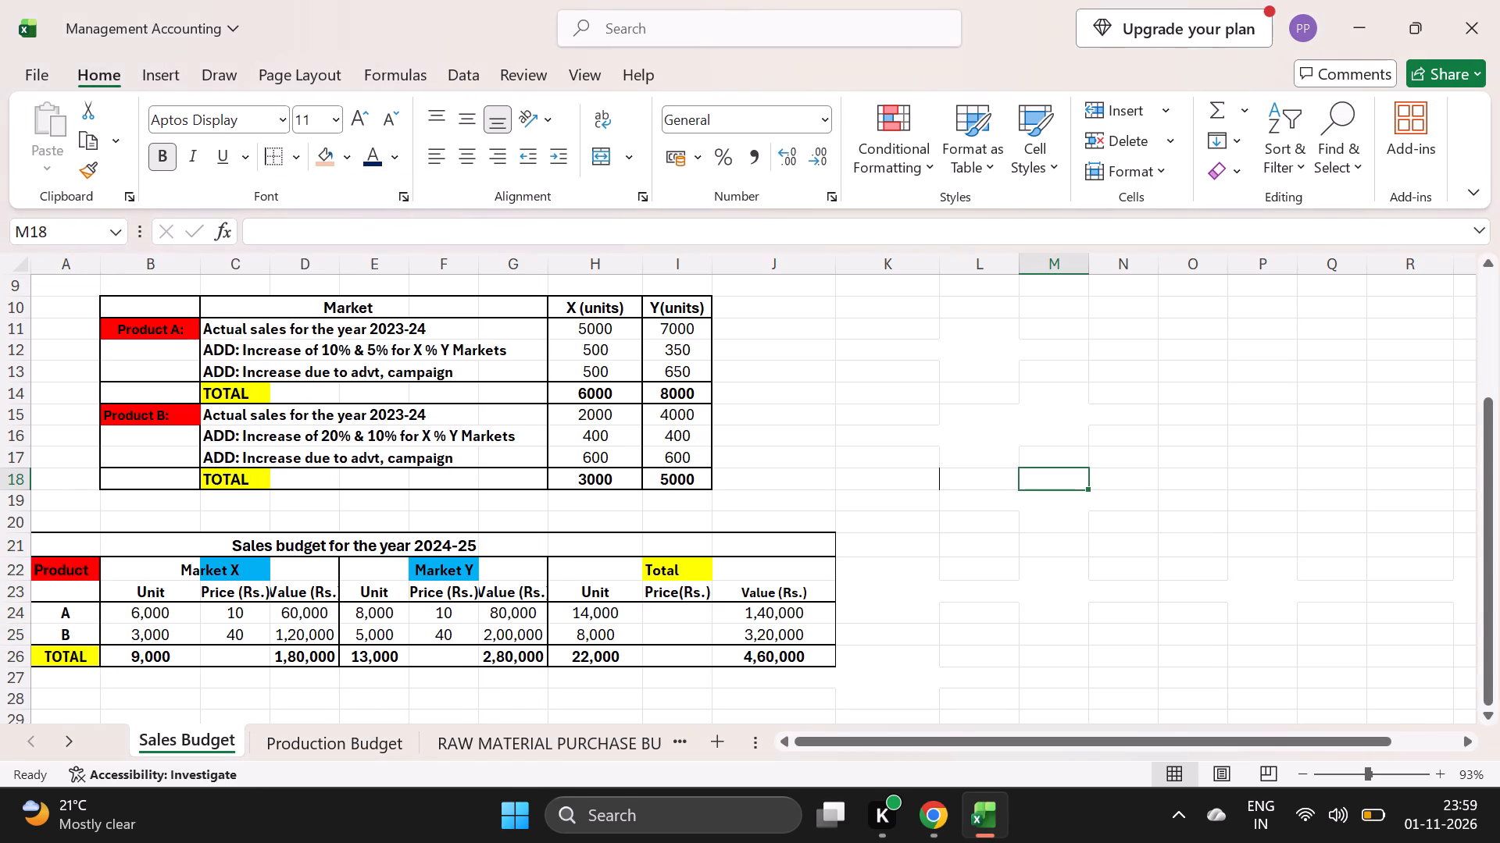
Replace the red fill of the Product A: and Product B: labels in B11 and B15 with white.
{"action": "scroll", "coordinate": [1026, 486], "scroll_direction": "up", "scroll_amount": 2}
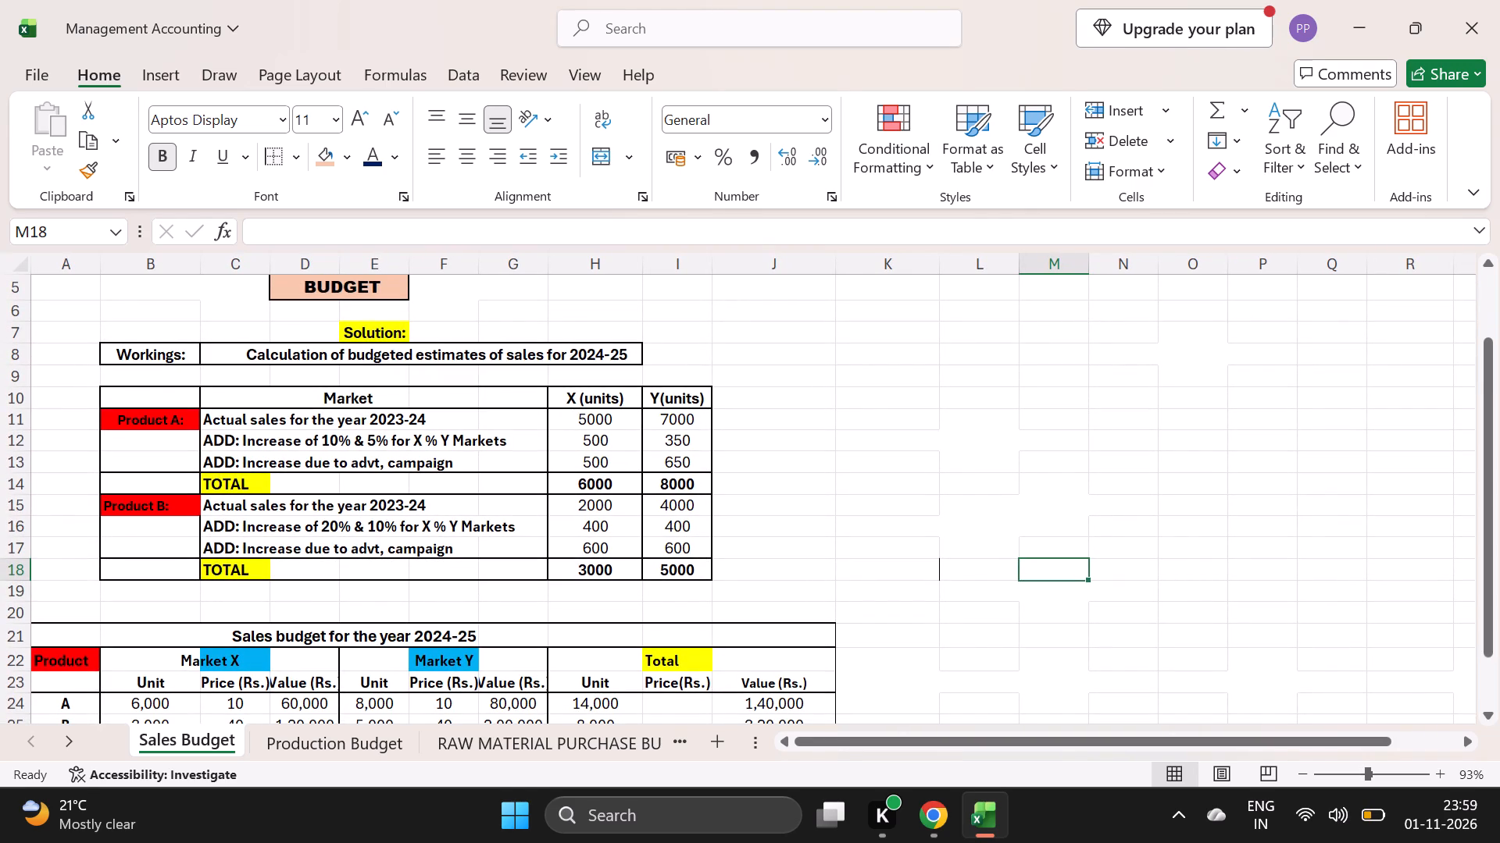
{"action": "left_click", "coordinate": [122, 418]}
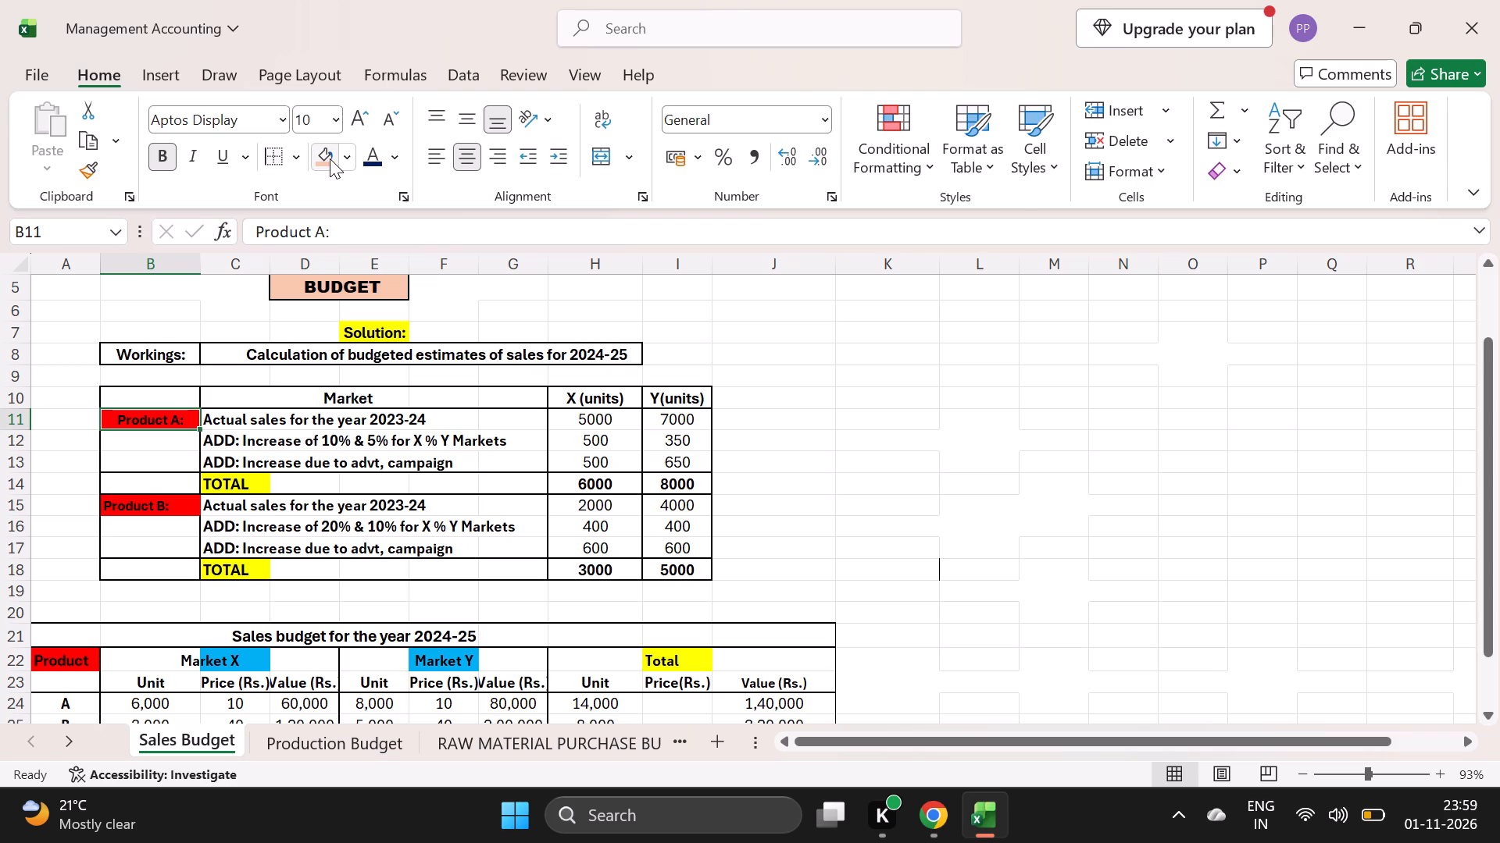
{"action": "left_click", "coordinate": [347, 159]}
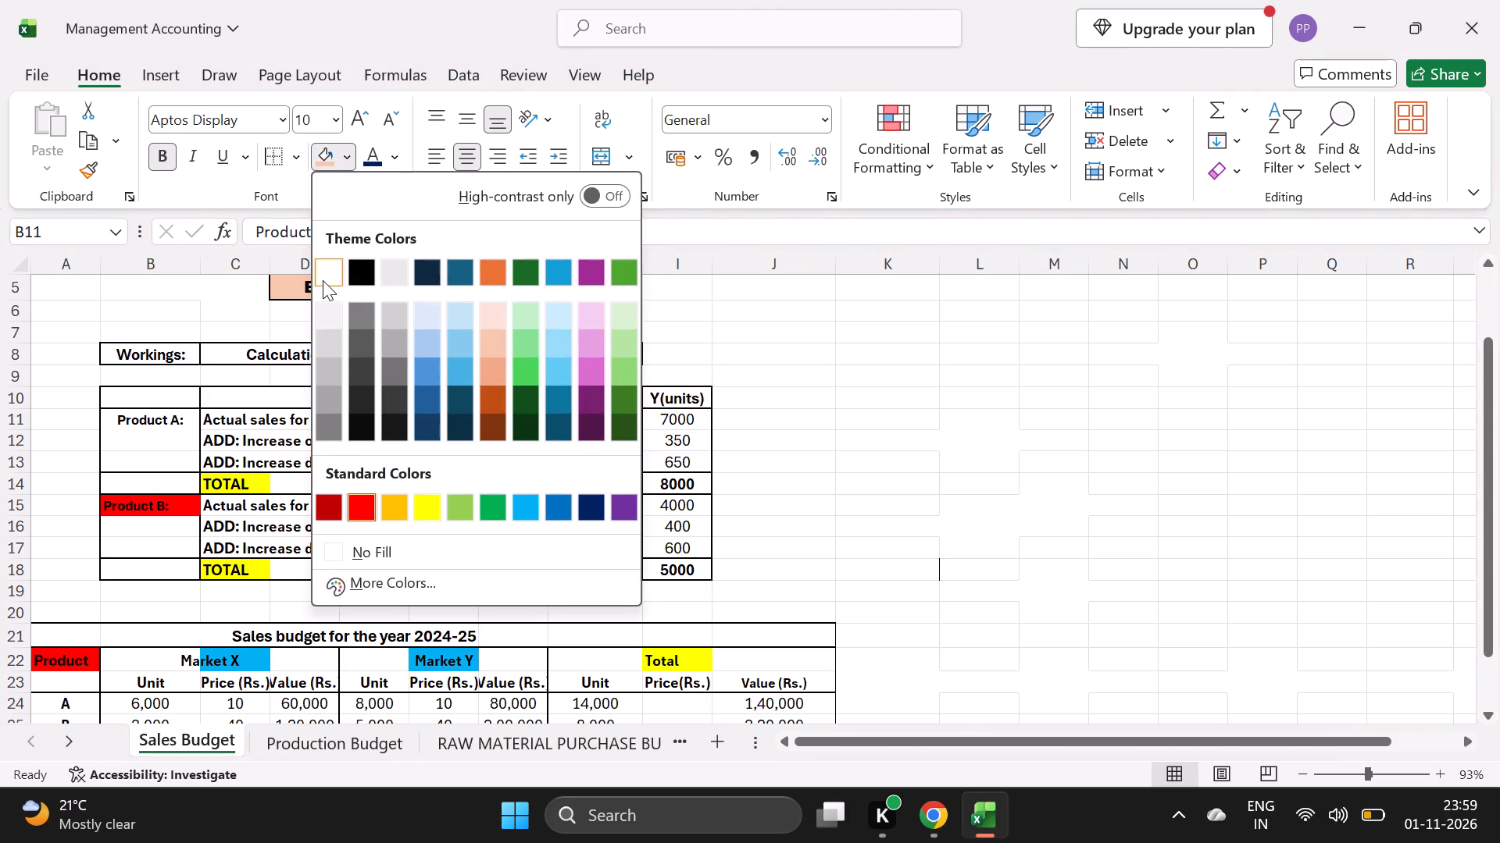
{"action": "left_click", "coordinate": [323, 281]}
{"action": "left_click", "coordinate": [183, 502]}
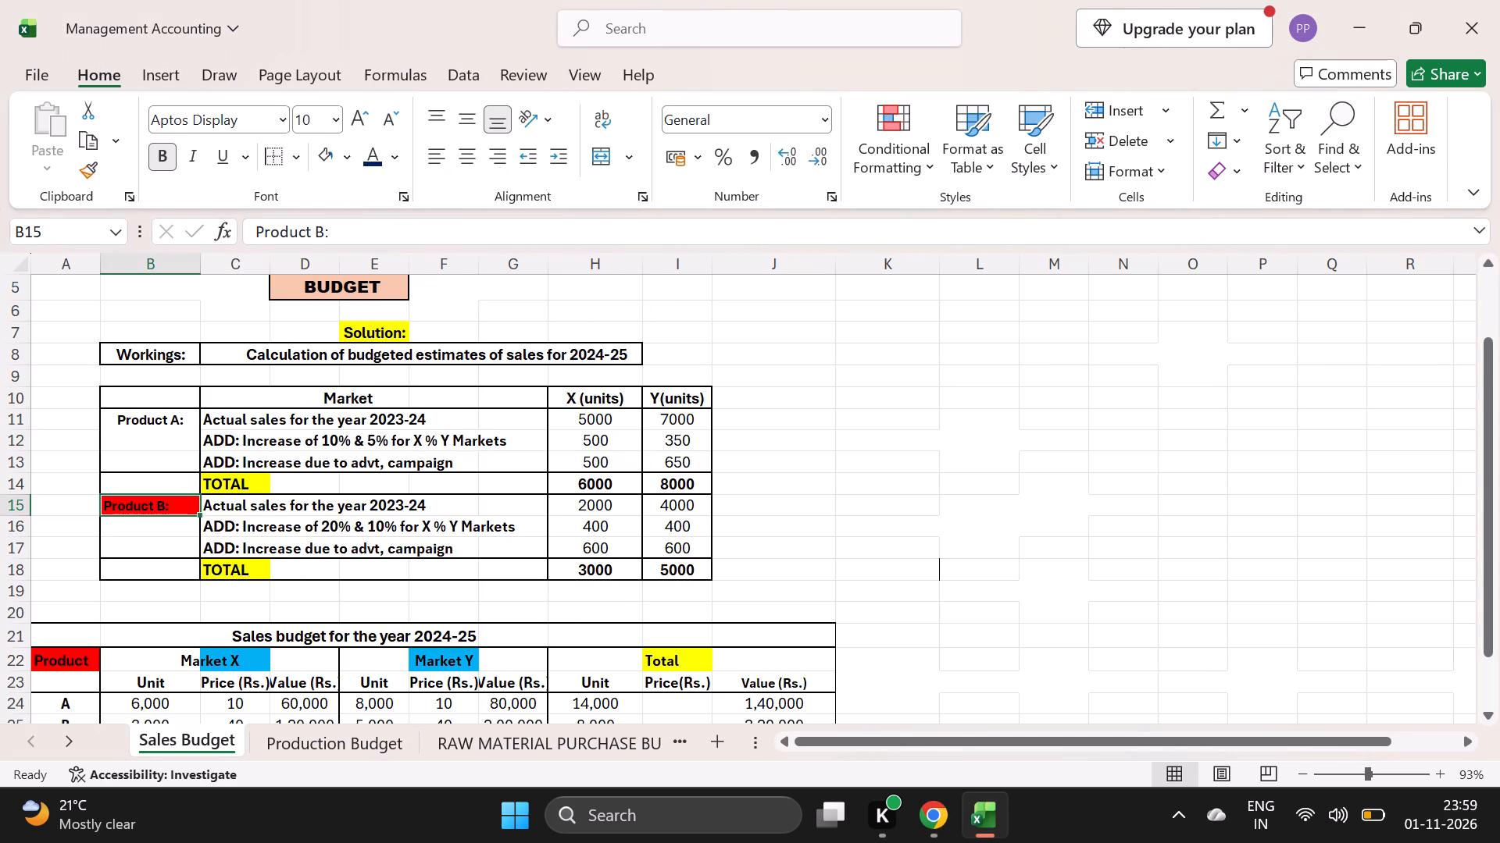
{"action": "left_click", "coordinate": [317, 152]}
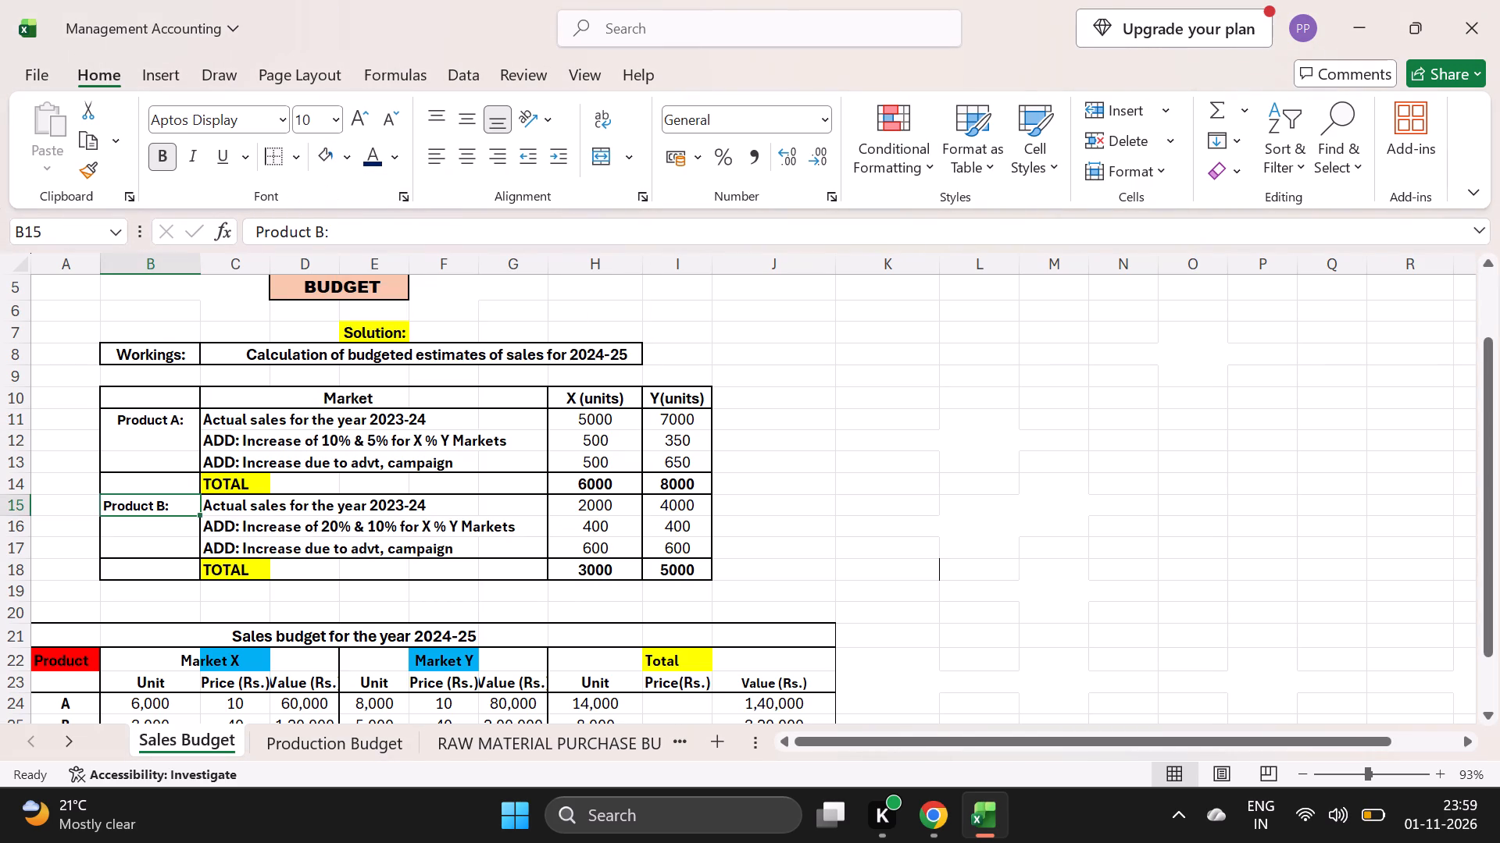
Fill the Workings: label in B8 yellow and change its text to "Working:".
{"action": "left_click", "coordinate": [158, 359]}
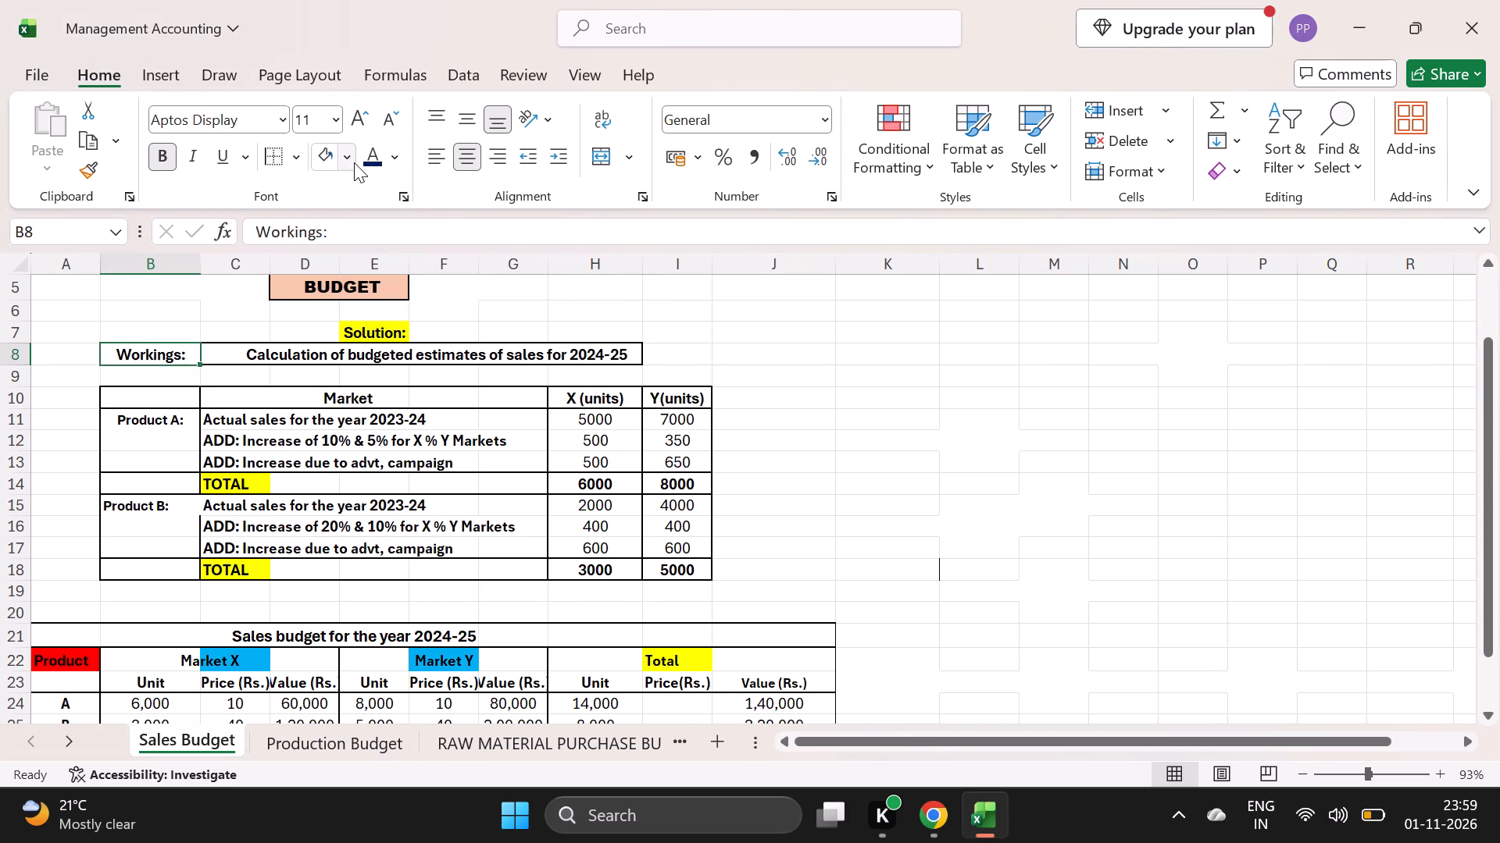
{"action": "left_click", "coordinate": [351, 161]}
{"action": "left_click", "coordinate": [423, 503]}
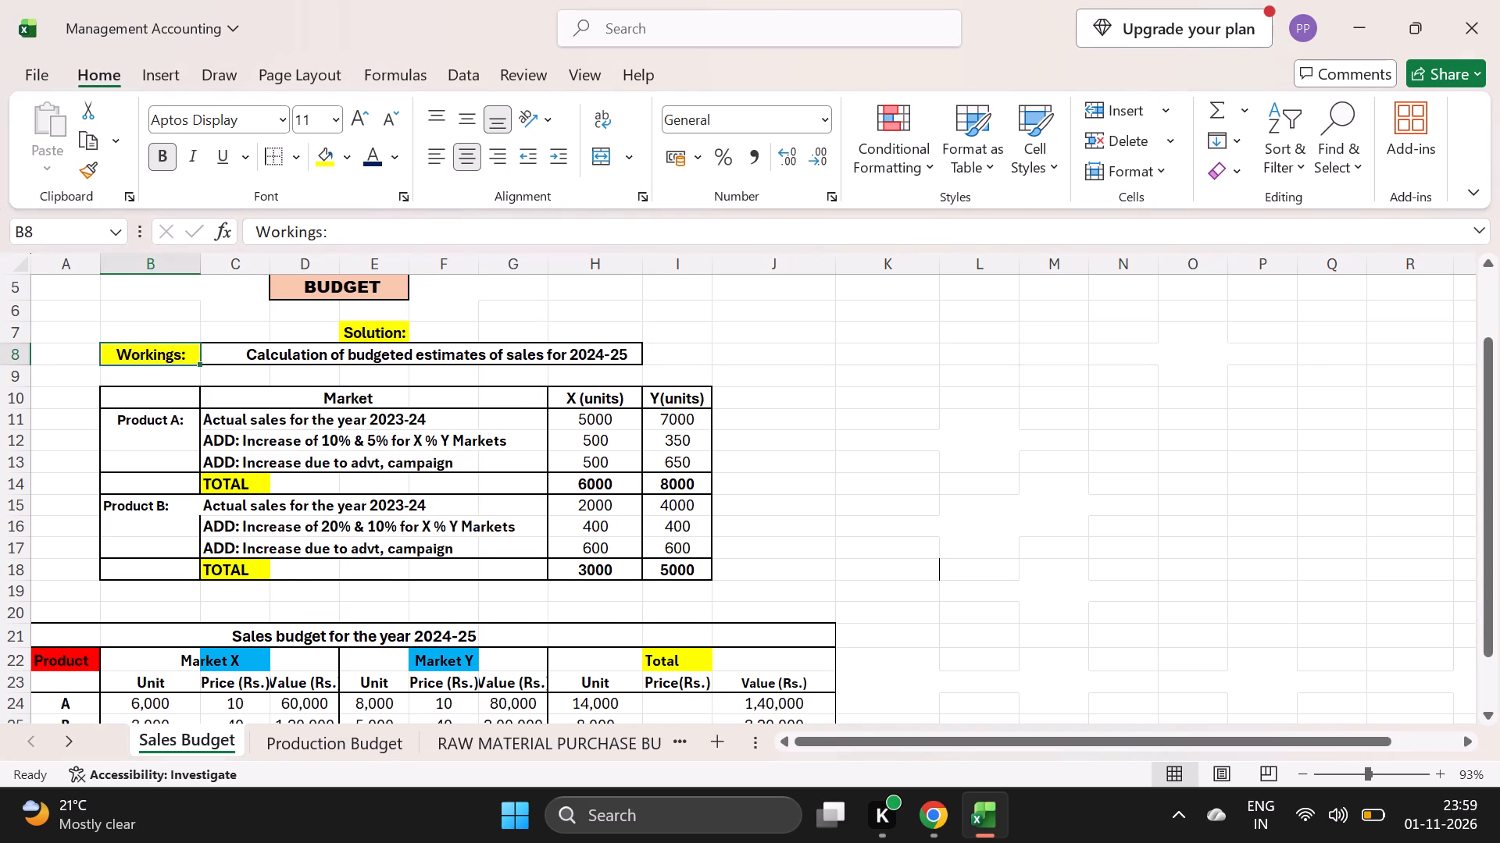
{"action": "left_click", "coordinate": [320, 233]}
{"action": "key", "text": "BackSpace"}
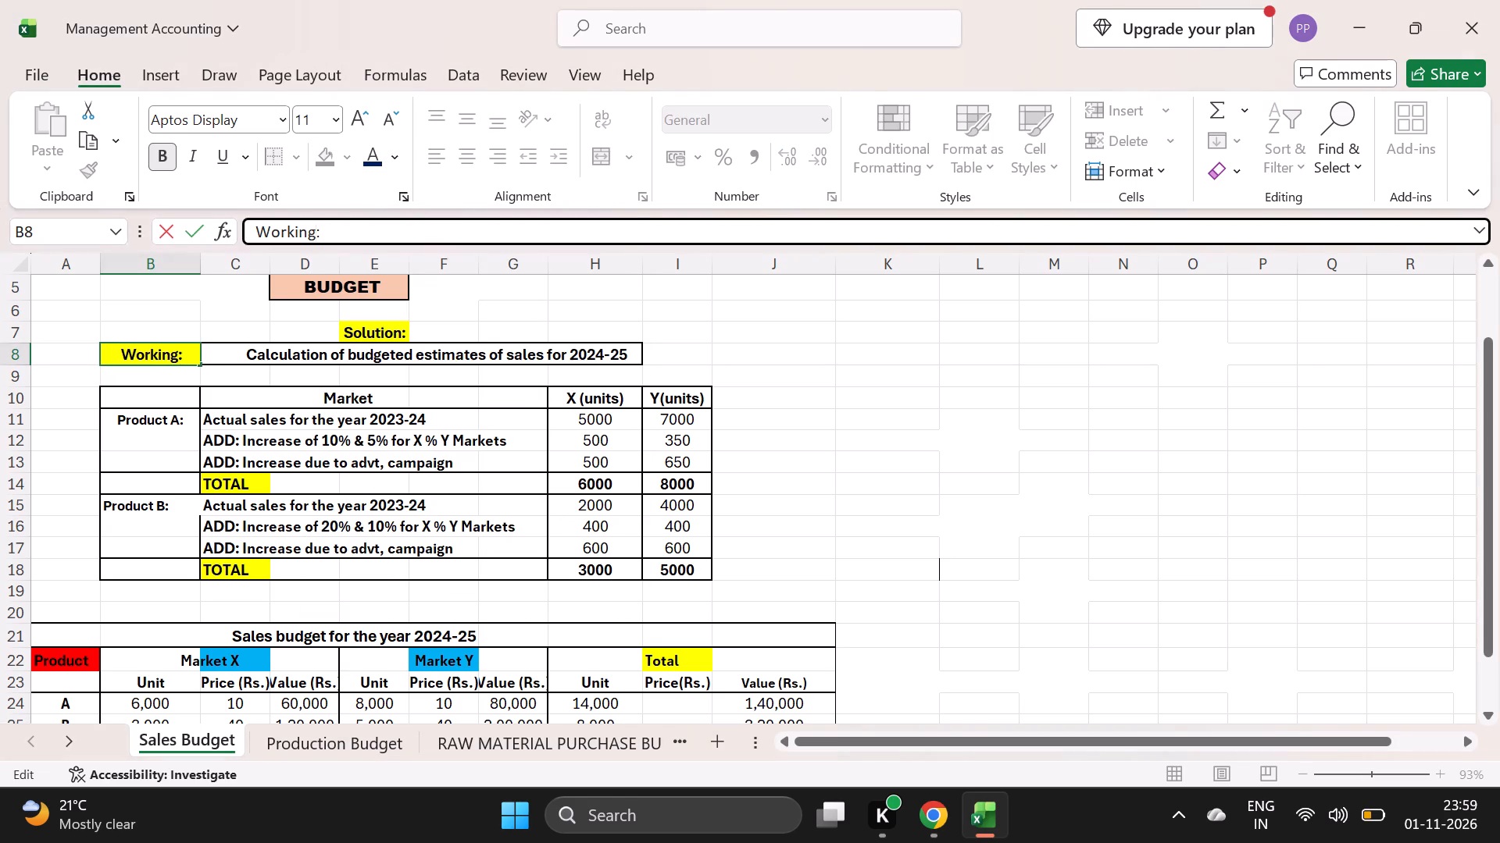
Fill the Product header cell A22 of the sales budget table yellow.
{"action": "scroll", "coordinate": [314, 379], "scroll_direction": "down", "scroll_amount": 3}
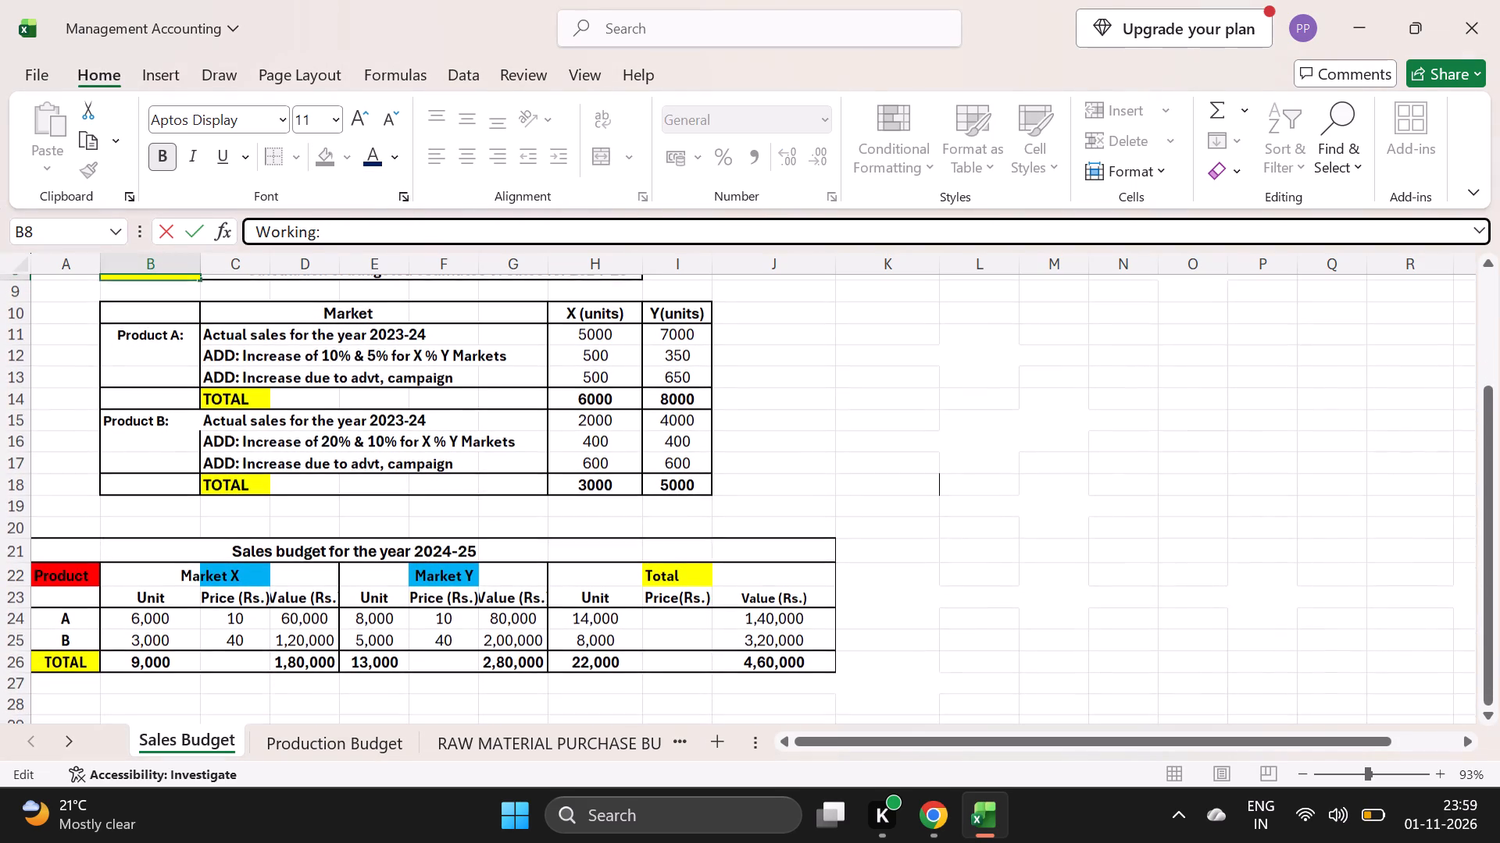
{"action": "scroll", "coordinate": [314, 379], "scroll_direction": "down", "scroll_amount": 1}
{"action": "left_click", "coordinate": [86, 572]}
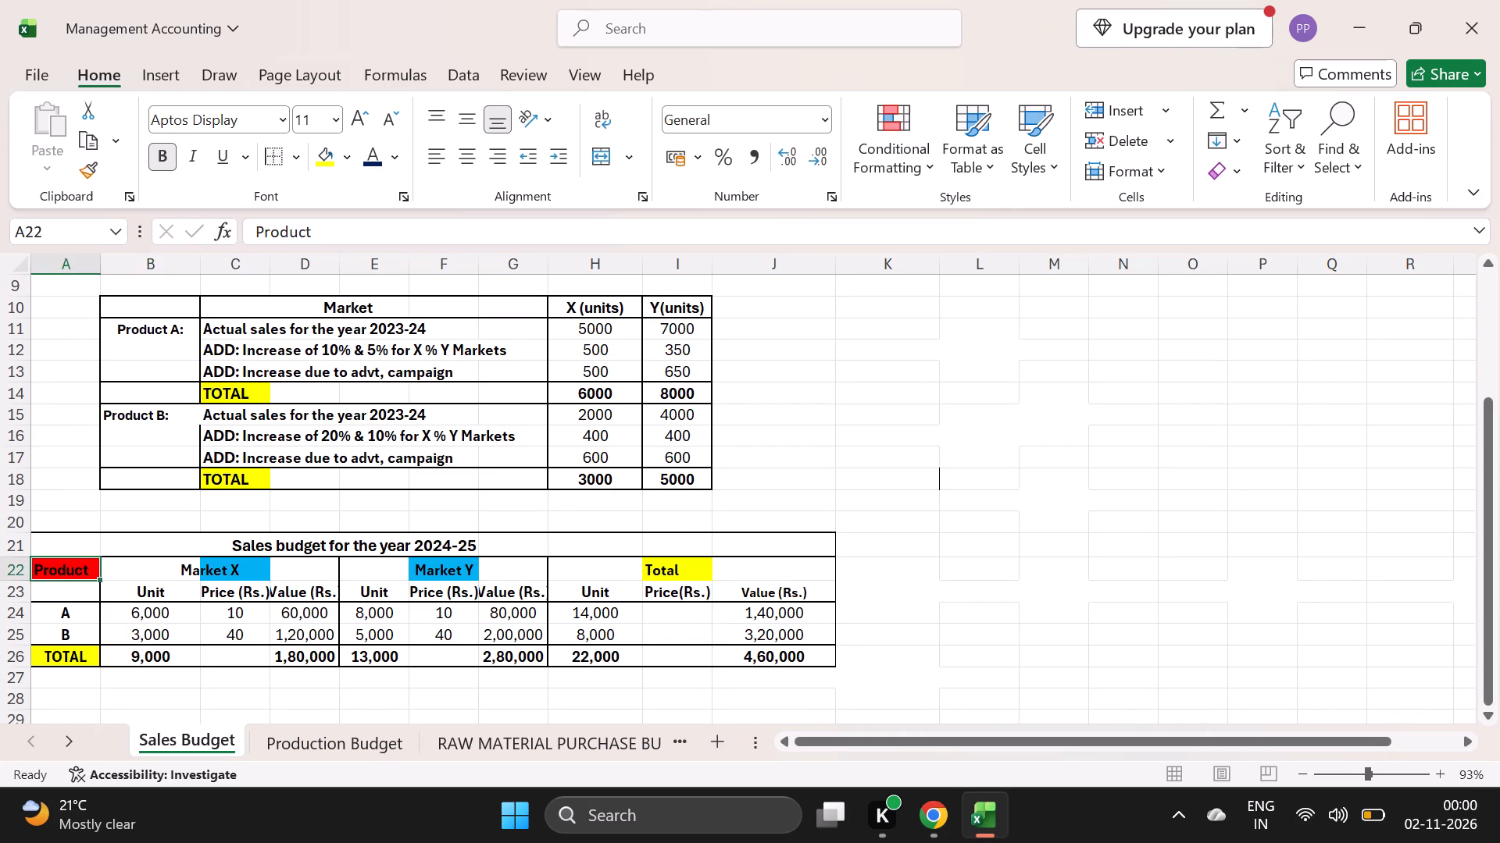
{"action": "left_click", "coordinate": [319, 157]}
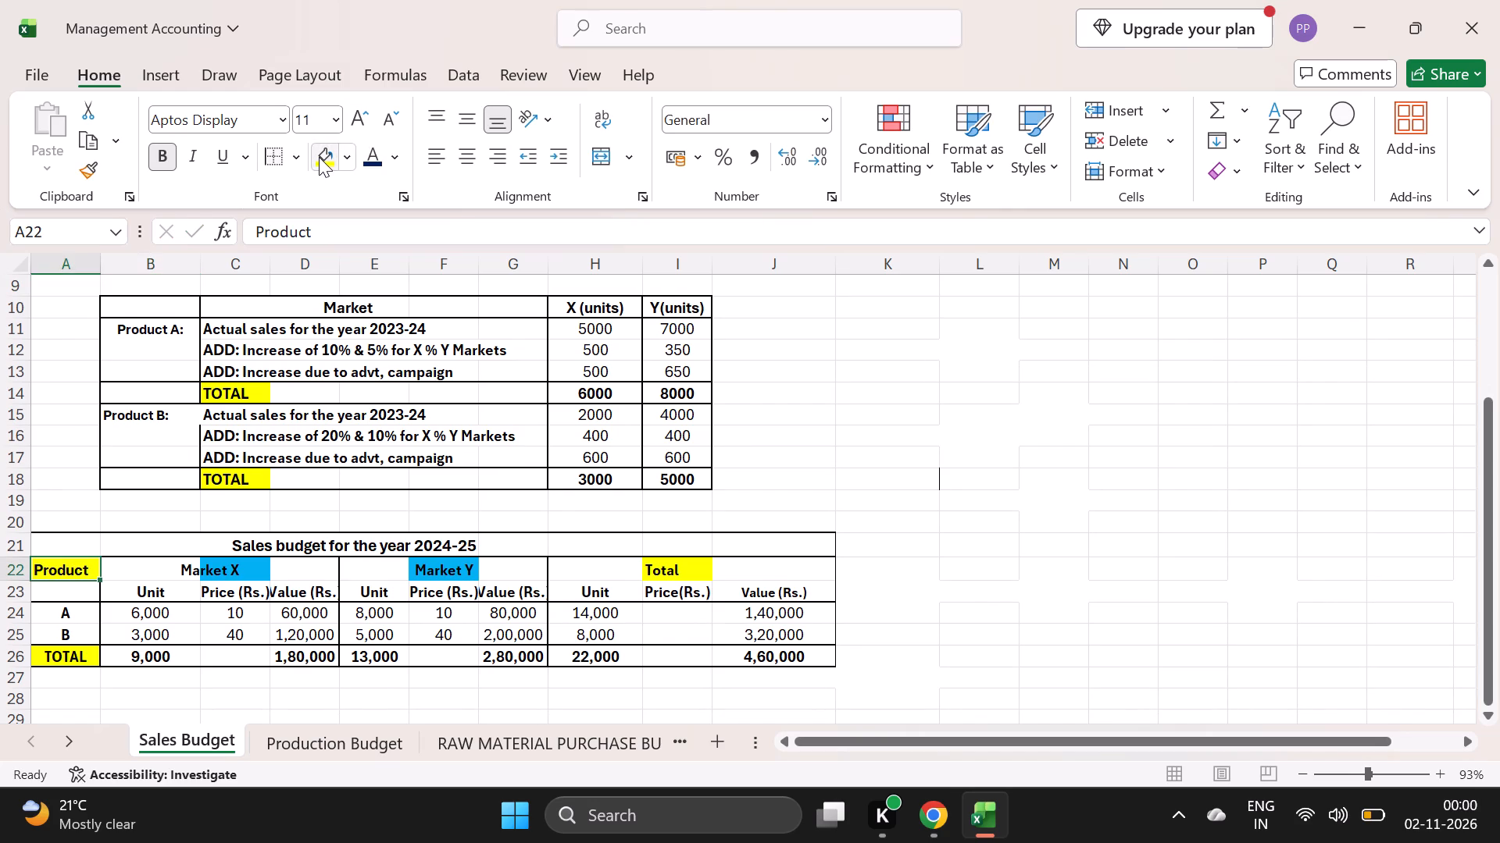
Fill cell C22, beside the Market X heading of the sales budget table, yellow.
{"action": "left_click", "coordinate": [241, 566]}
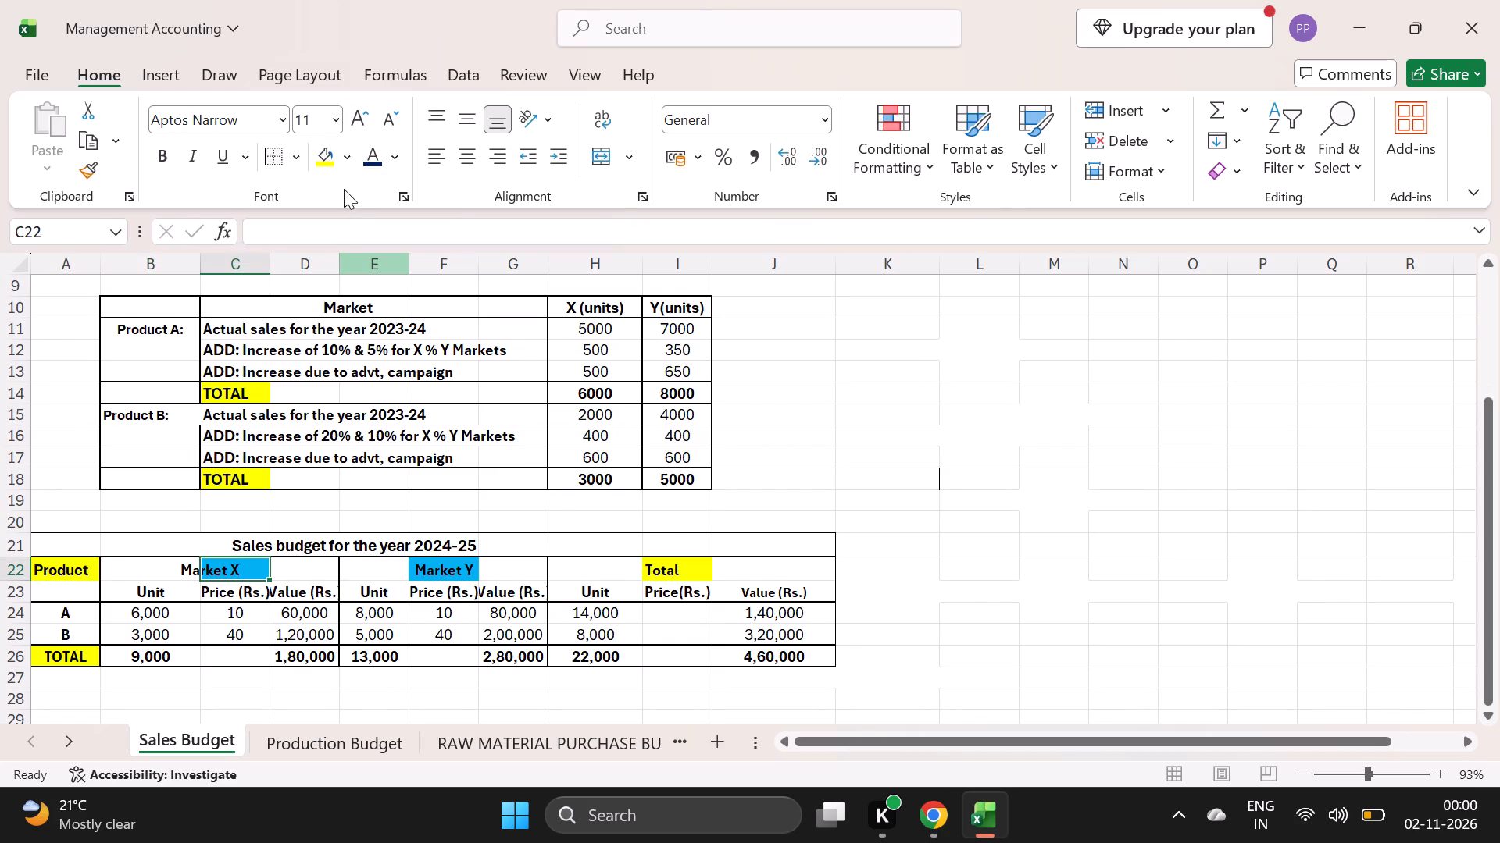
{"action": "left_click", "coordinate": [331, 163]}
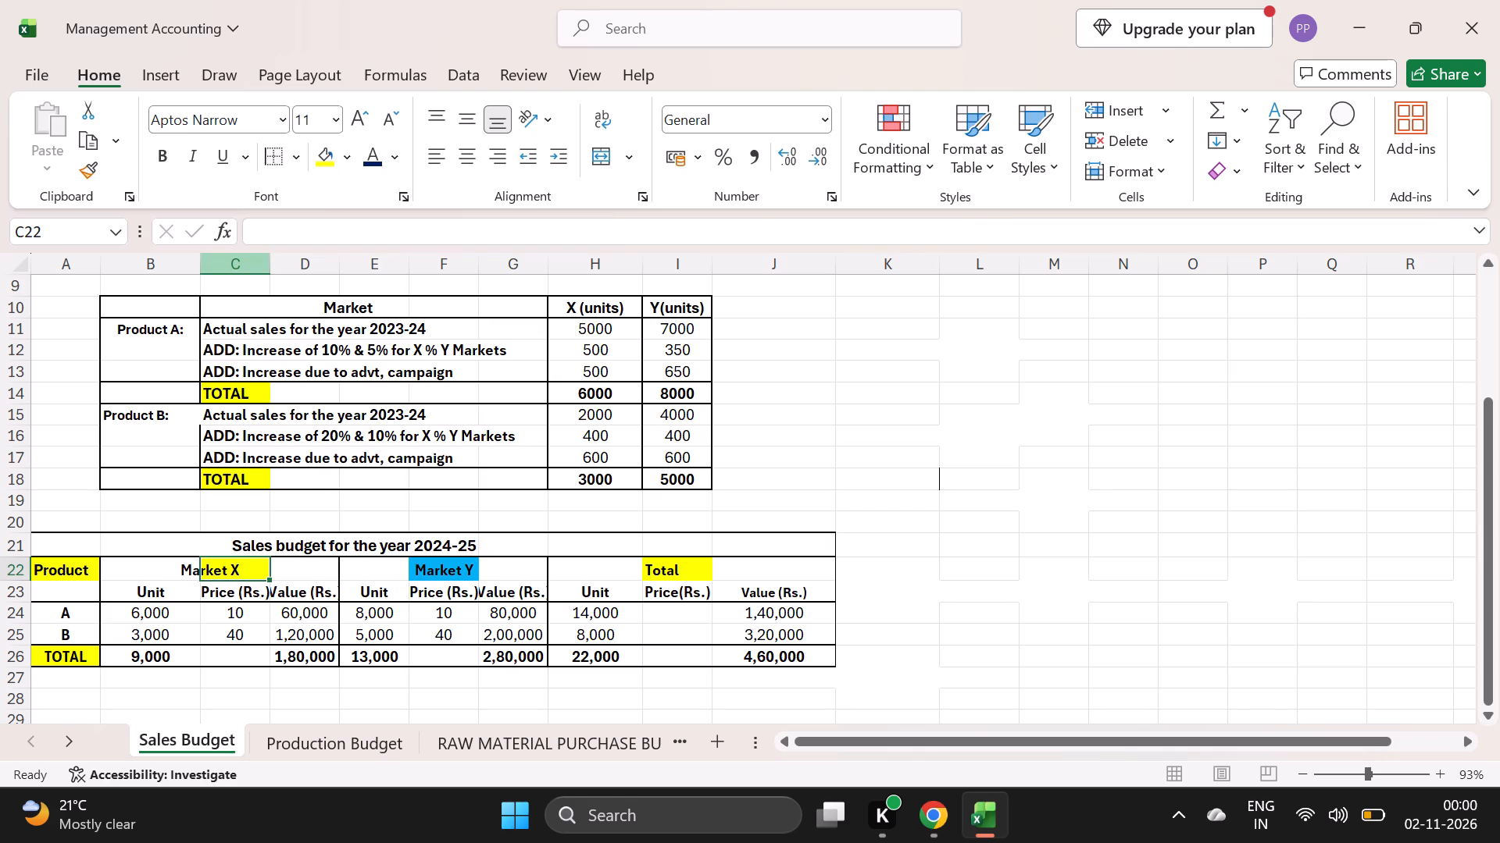
Widen columns C and B so that Price (Rs.) fits and the Market X heading sits entirely within column B.
{"action": "left_click_drag", "start_coordinate": [269, 269], "coordinate": [291, 269]}
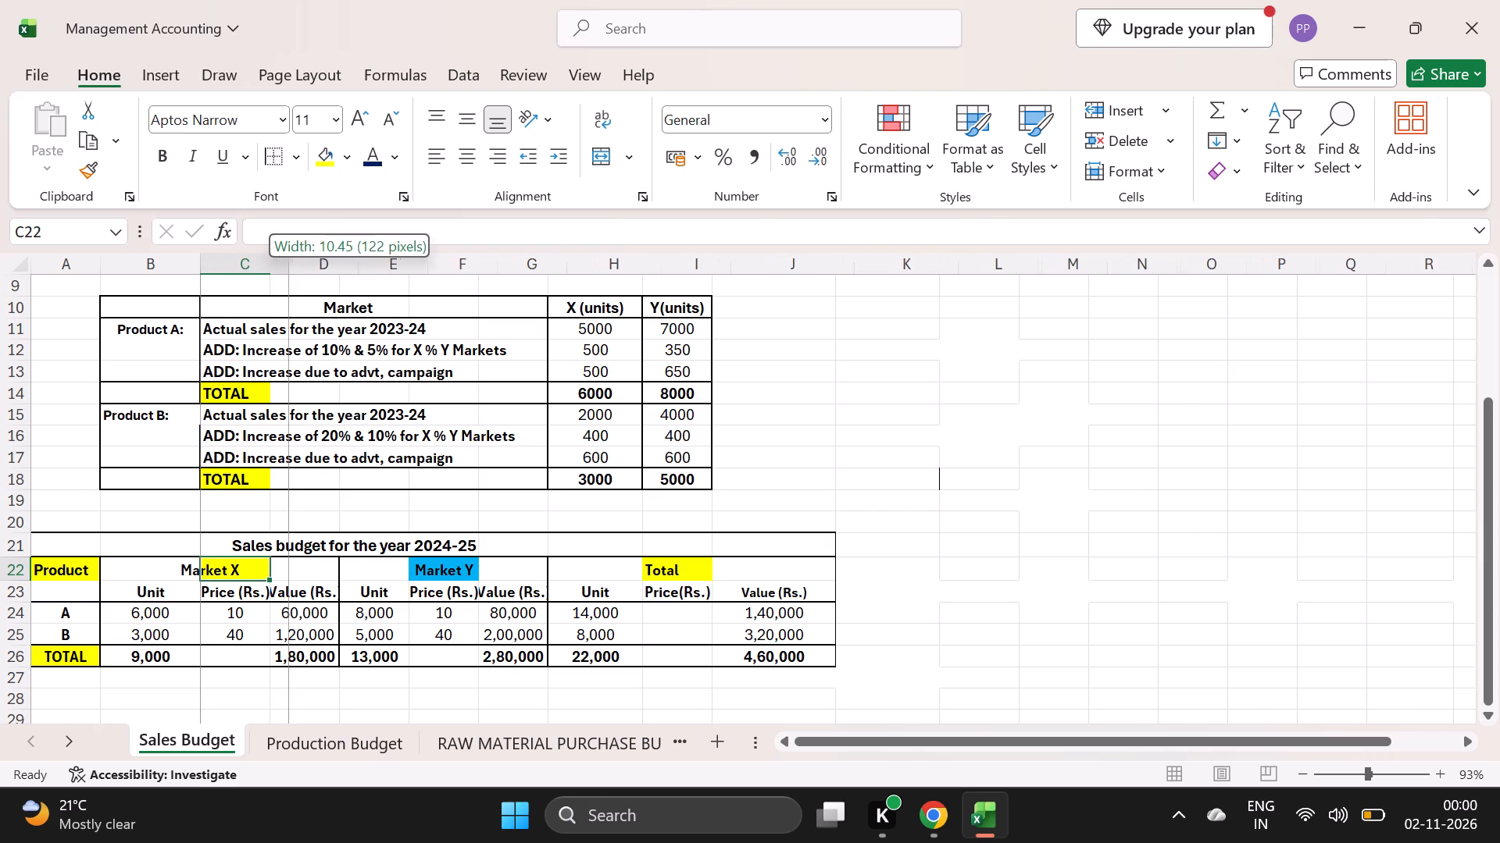
{"action": "left_click_drag", "start_coordinate": [291, 269], "coordinate": [296, 269]}
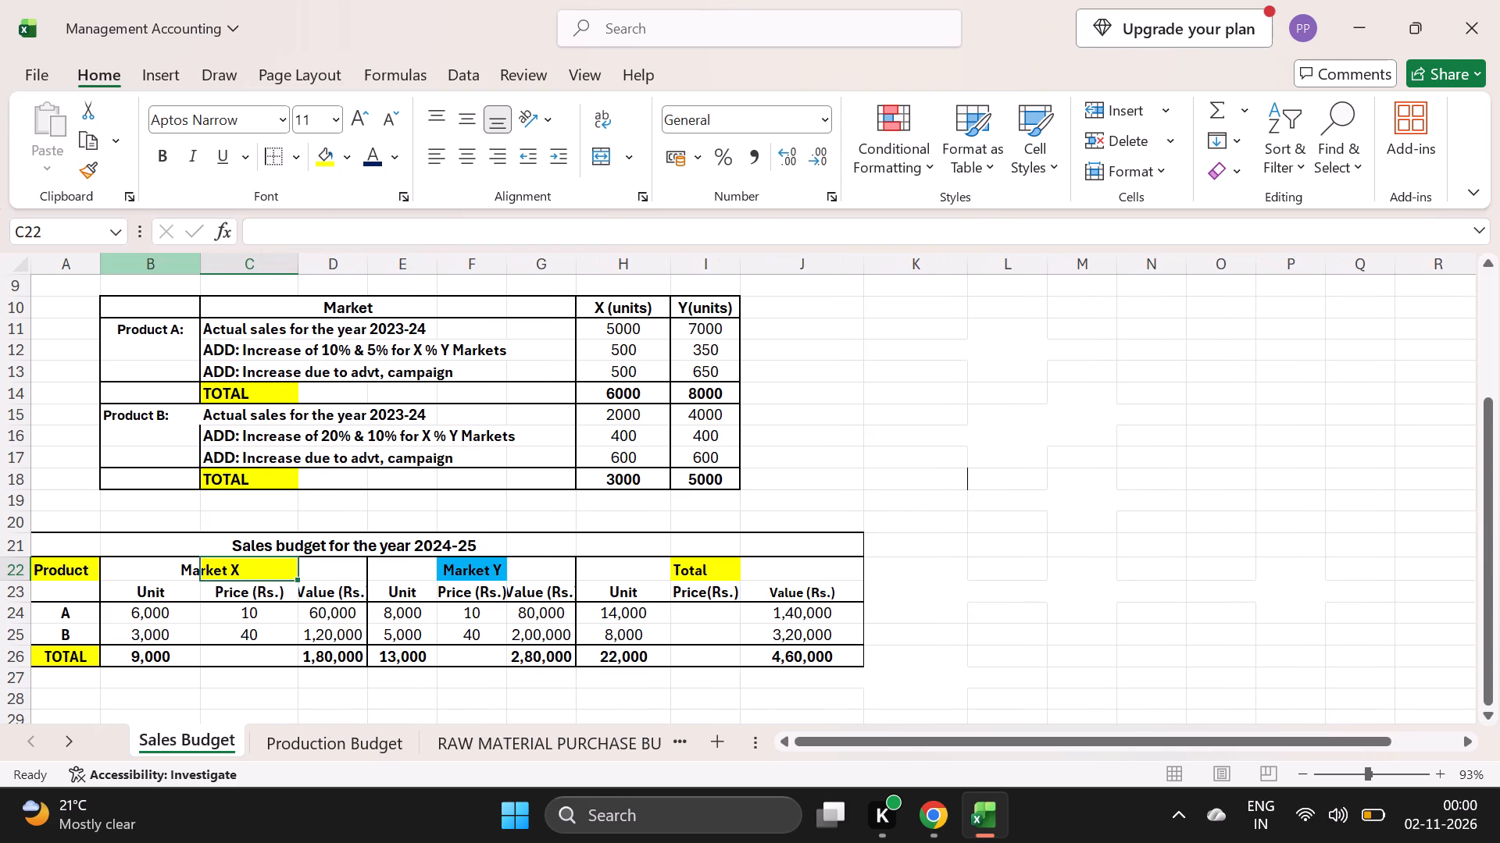
{"action": "left_click", "coordinate": [188, 269]}
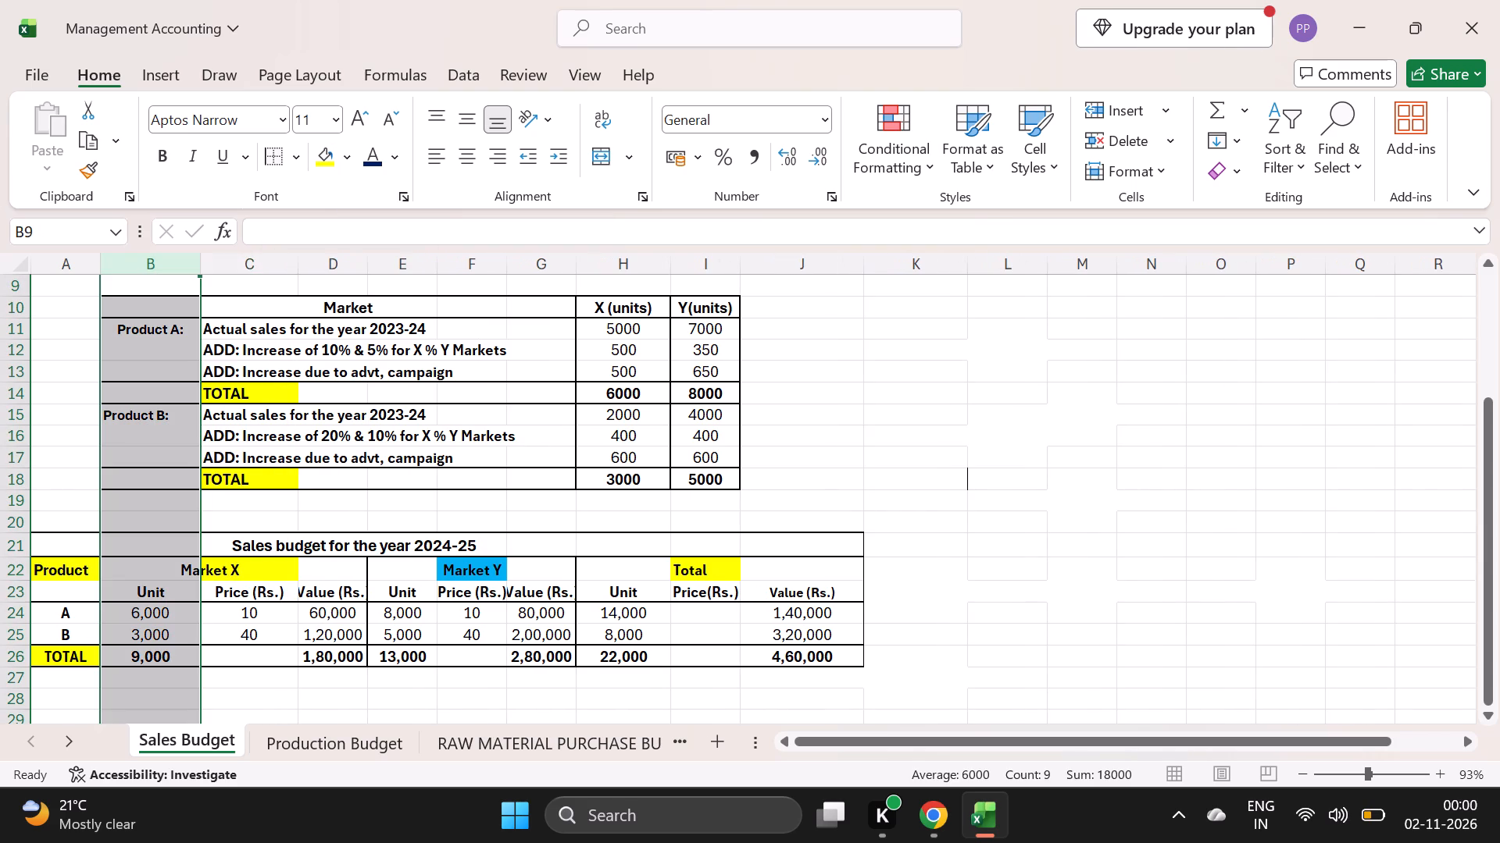
{"action": "left_click_drag", "start_coordinate": [196, 269], "coordinate": [212, 269]}
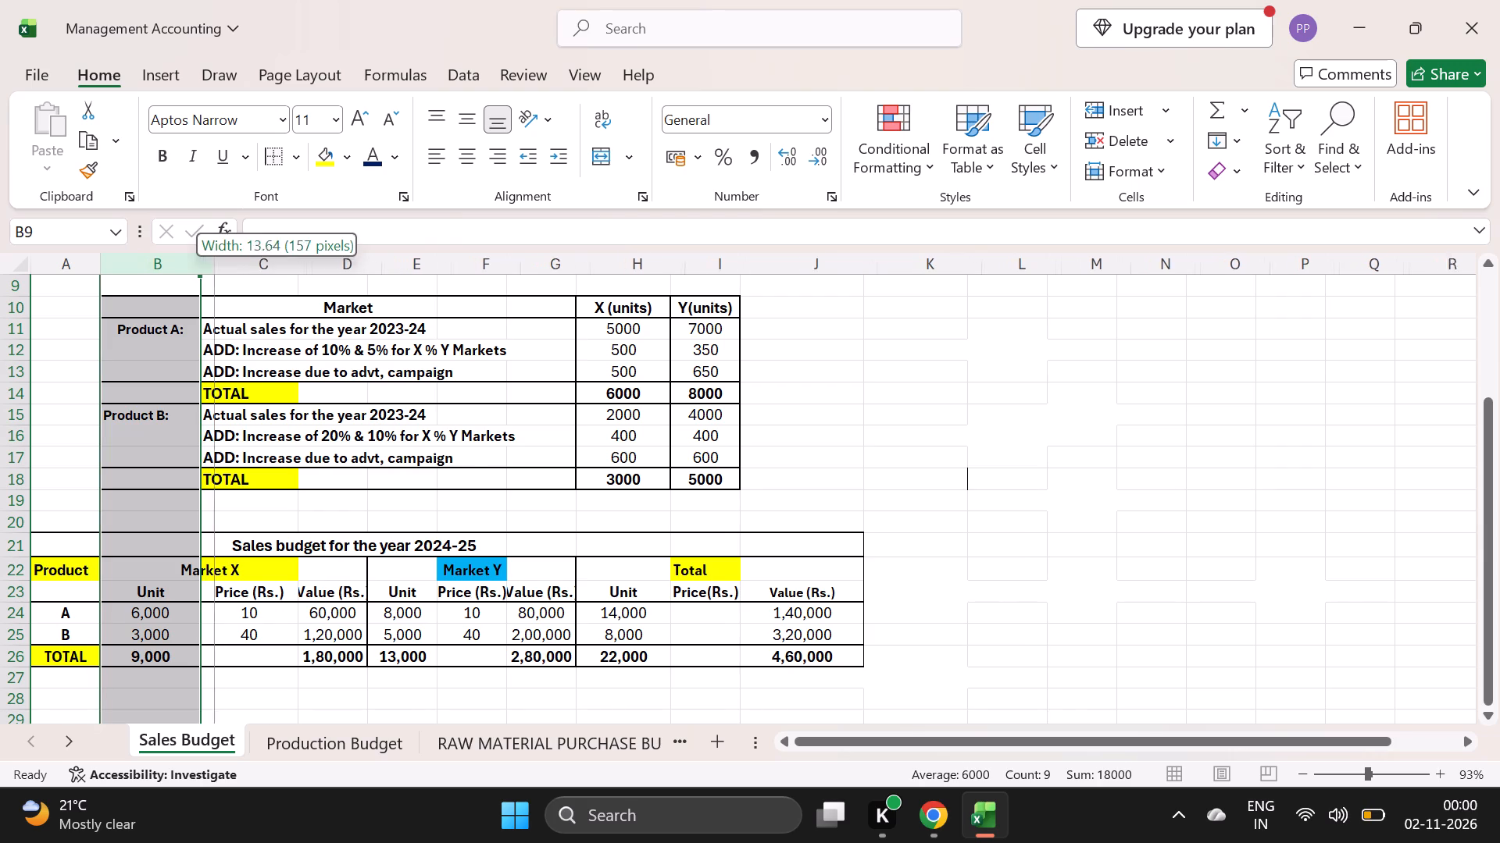
{"action": "left_click_drag", "start_coordinate": [212, 269], "coordinate": [223, 269]}
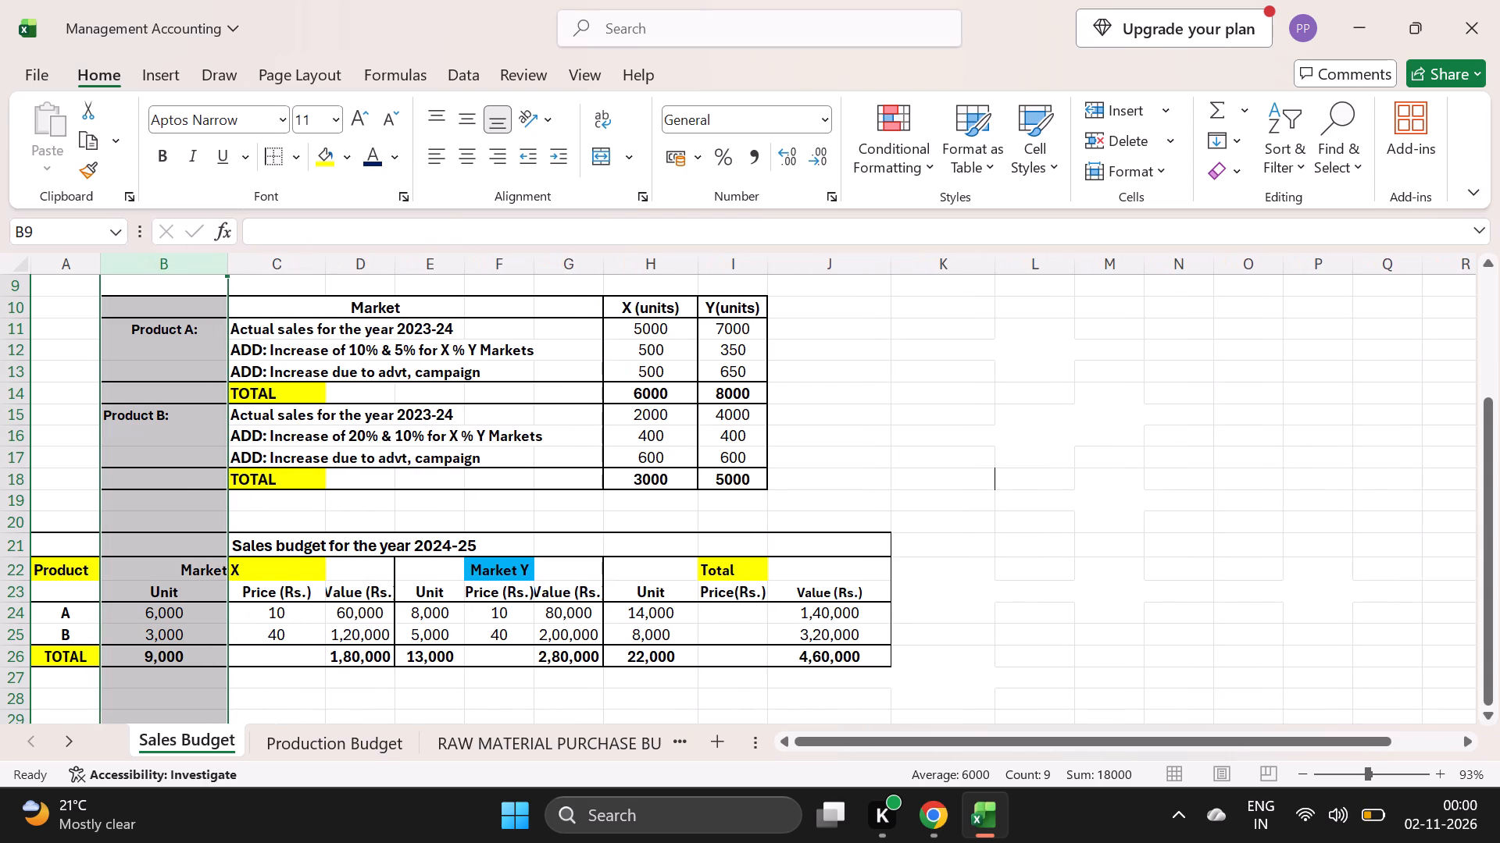
{"action": "left_click_drag", "start_coordinate": [223, 269], "coordinate": [245, 269]}
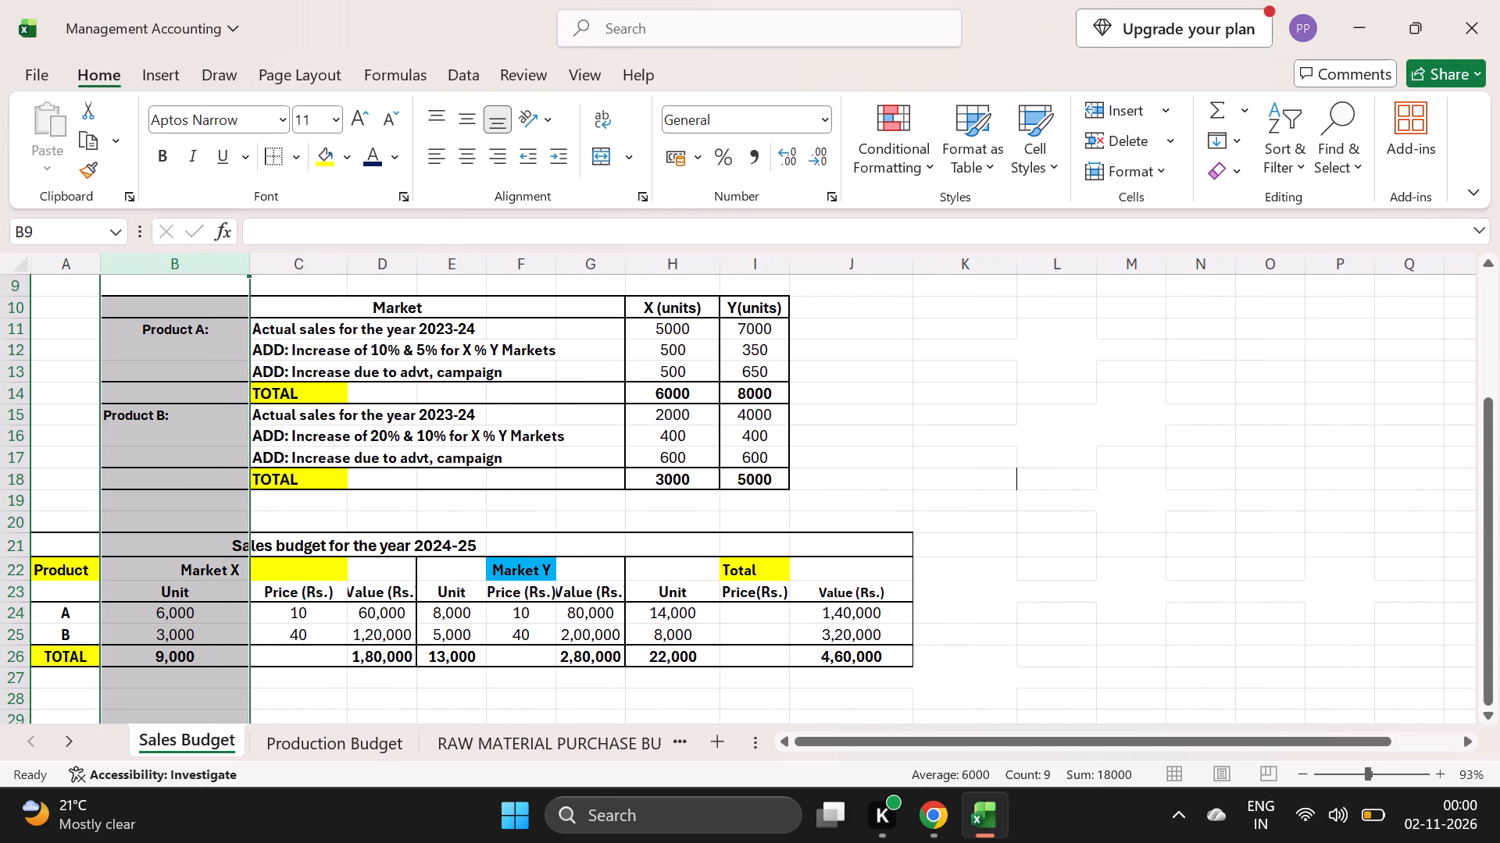
{"action": "left_click", "coordinate": [389, 499]}
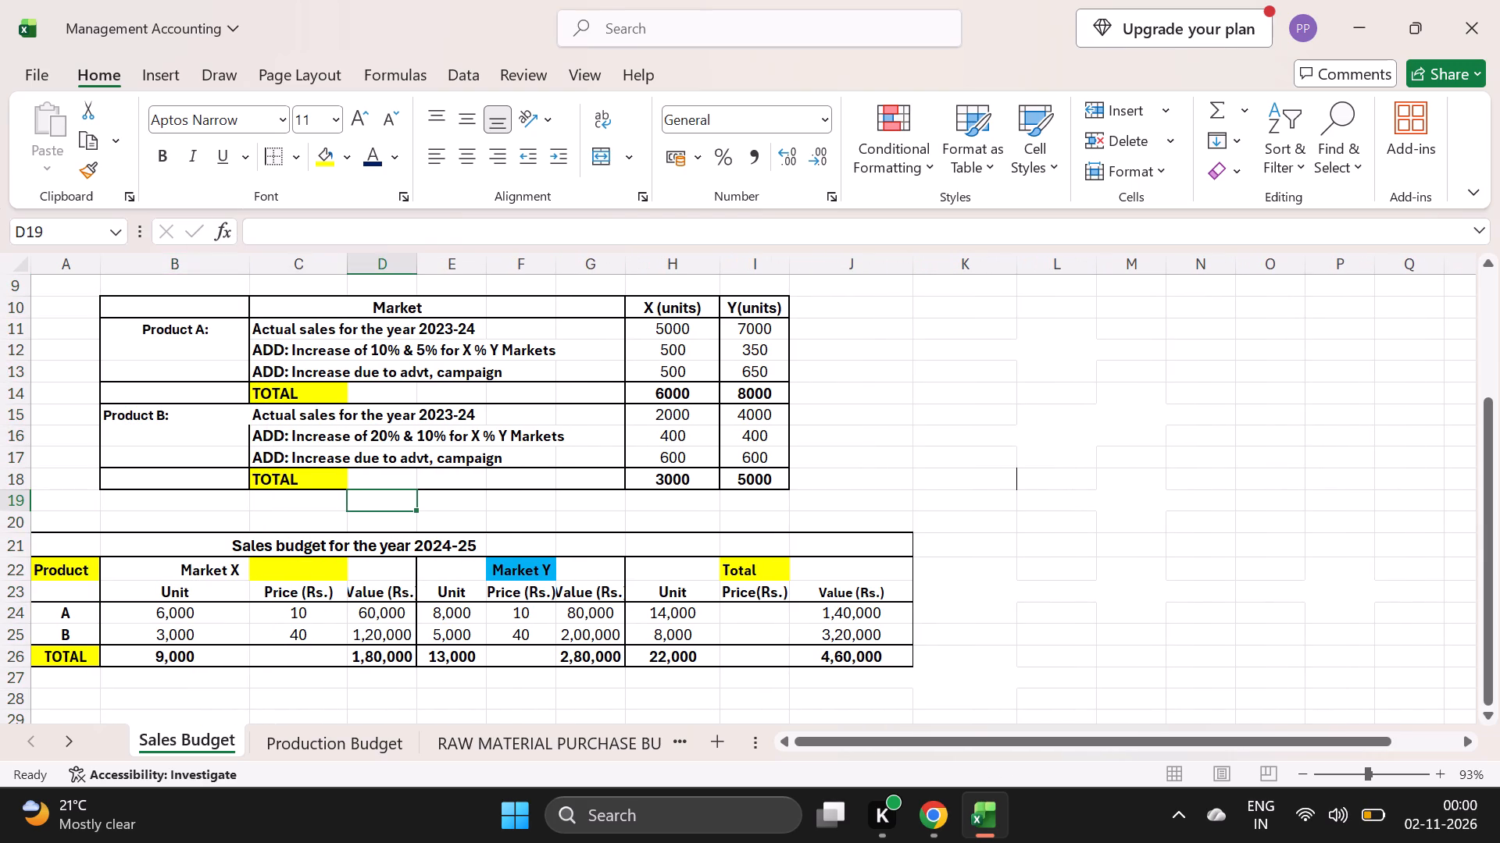
Fill cell C22 and the Market Y heading cell F22 of the sales budget table white.
{"action": "left_click", "coordinate": [329, 571]}
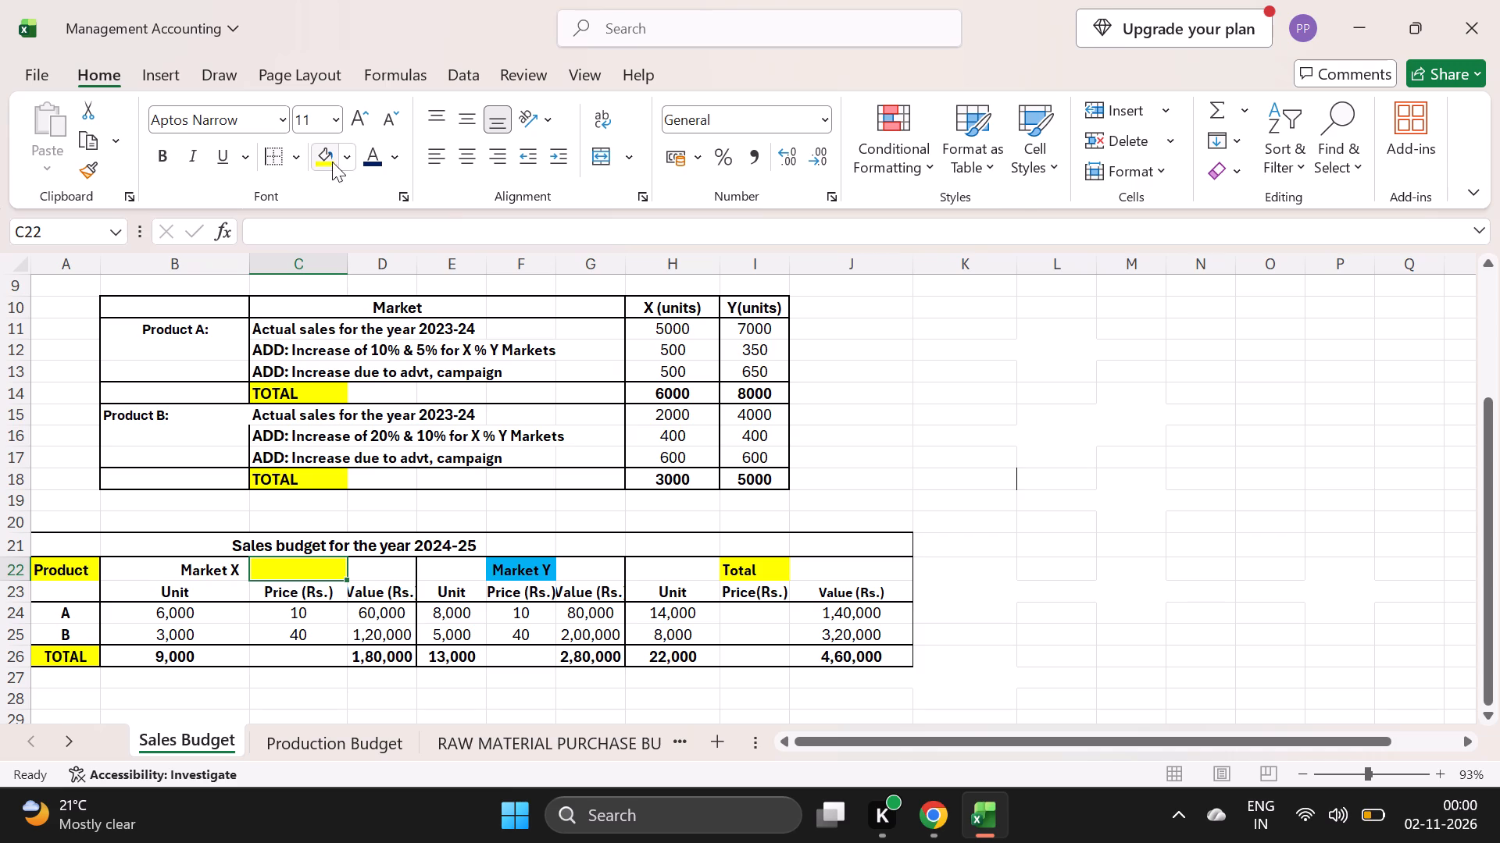
{"action": "left_click", "coordinate": [348, 159]}
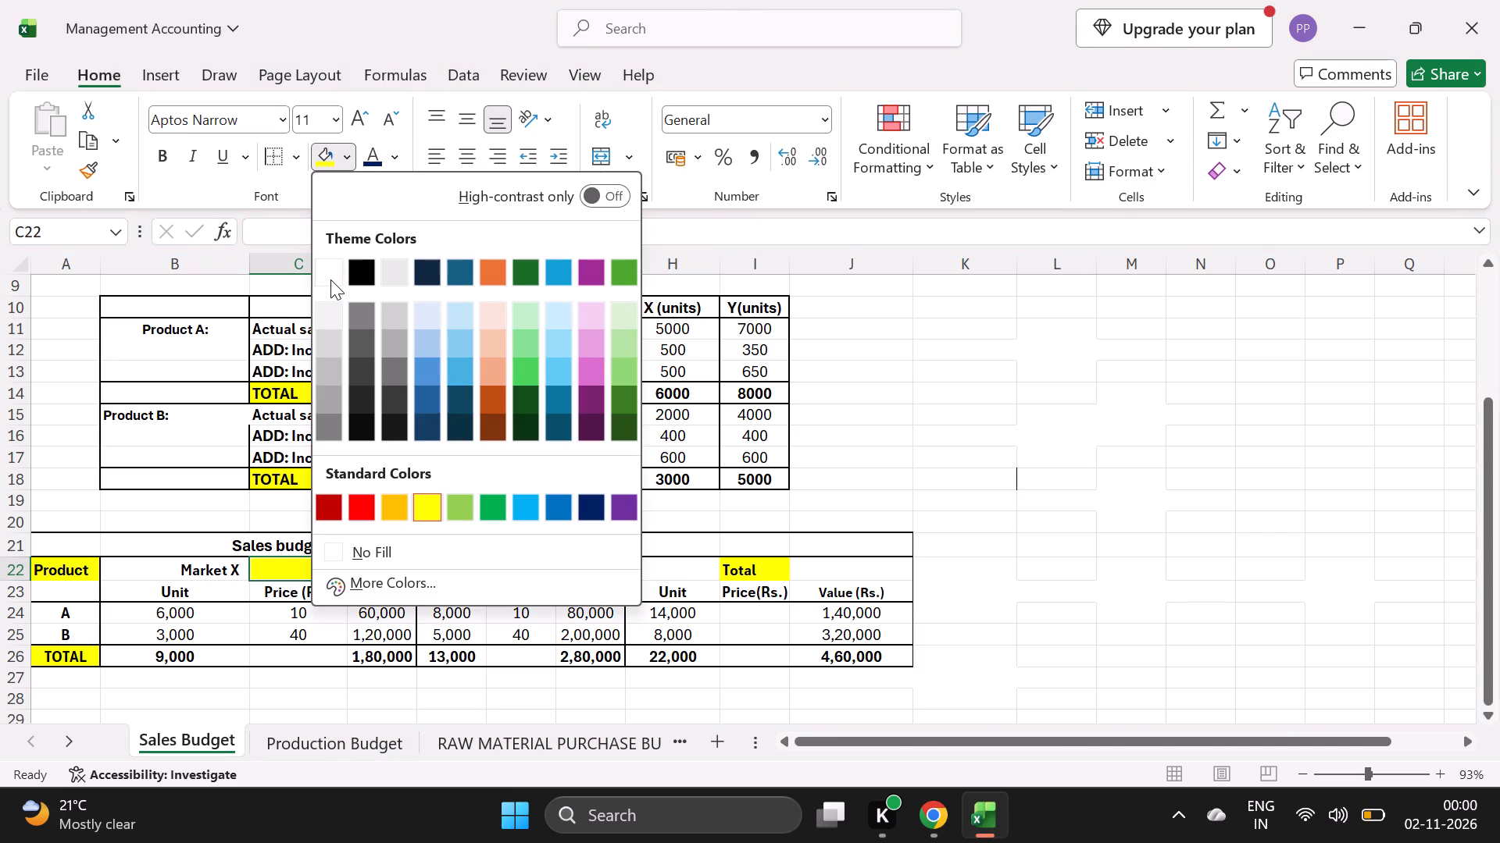
{"action": "left_click", "coordinate": [330, 279]}
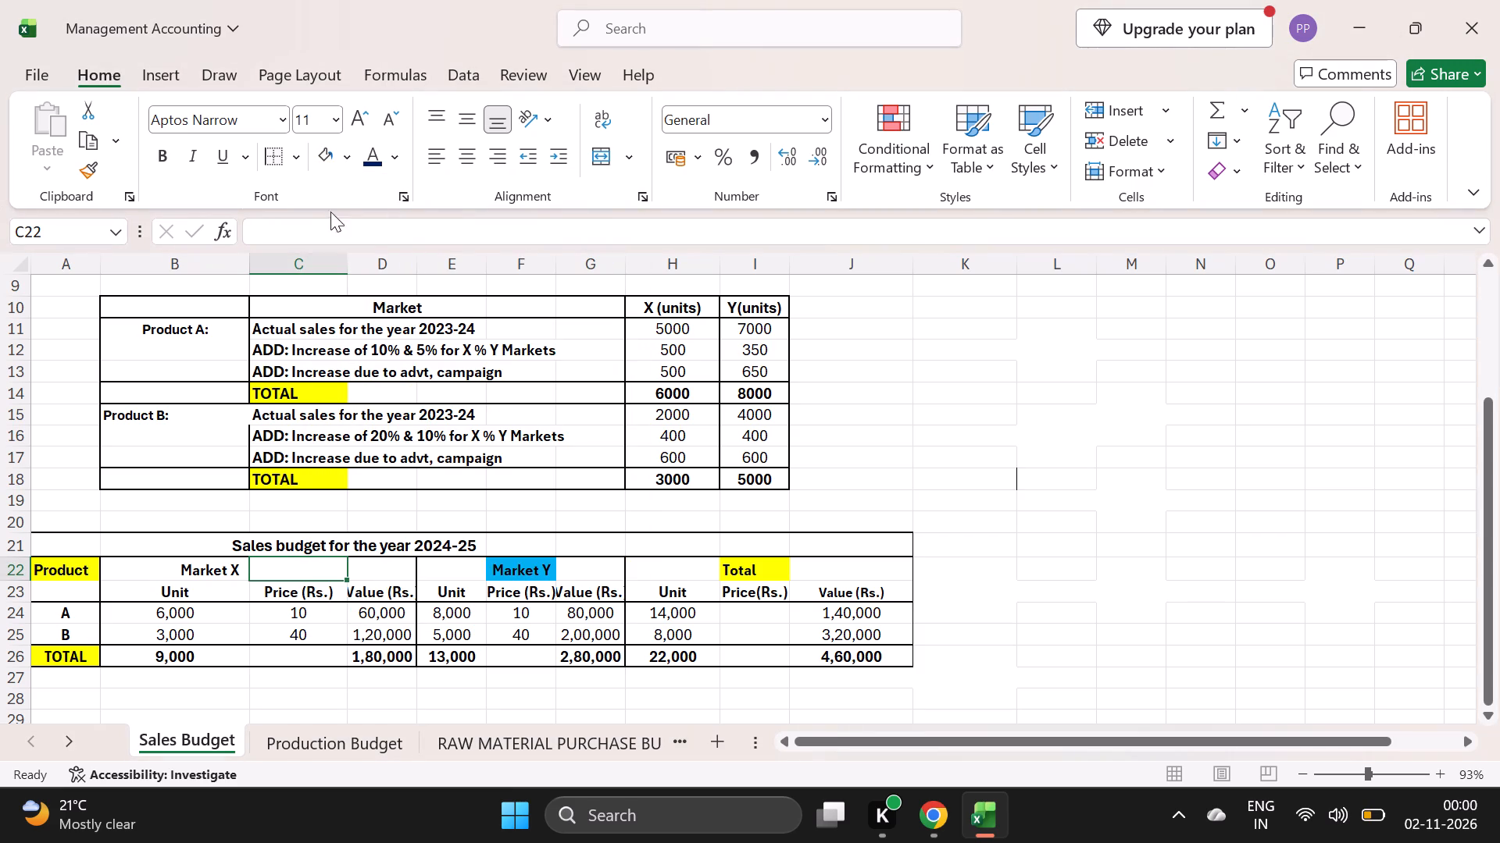
{"action": "left_click", "coordinate": [1064, 481]}
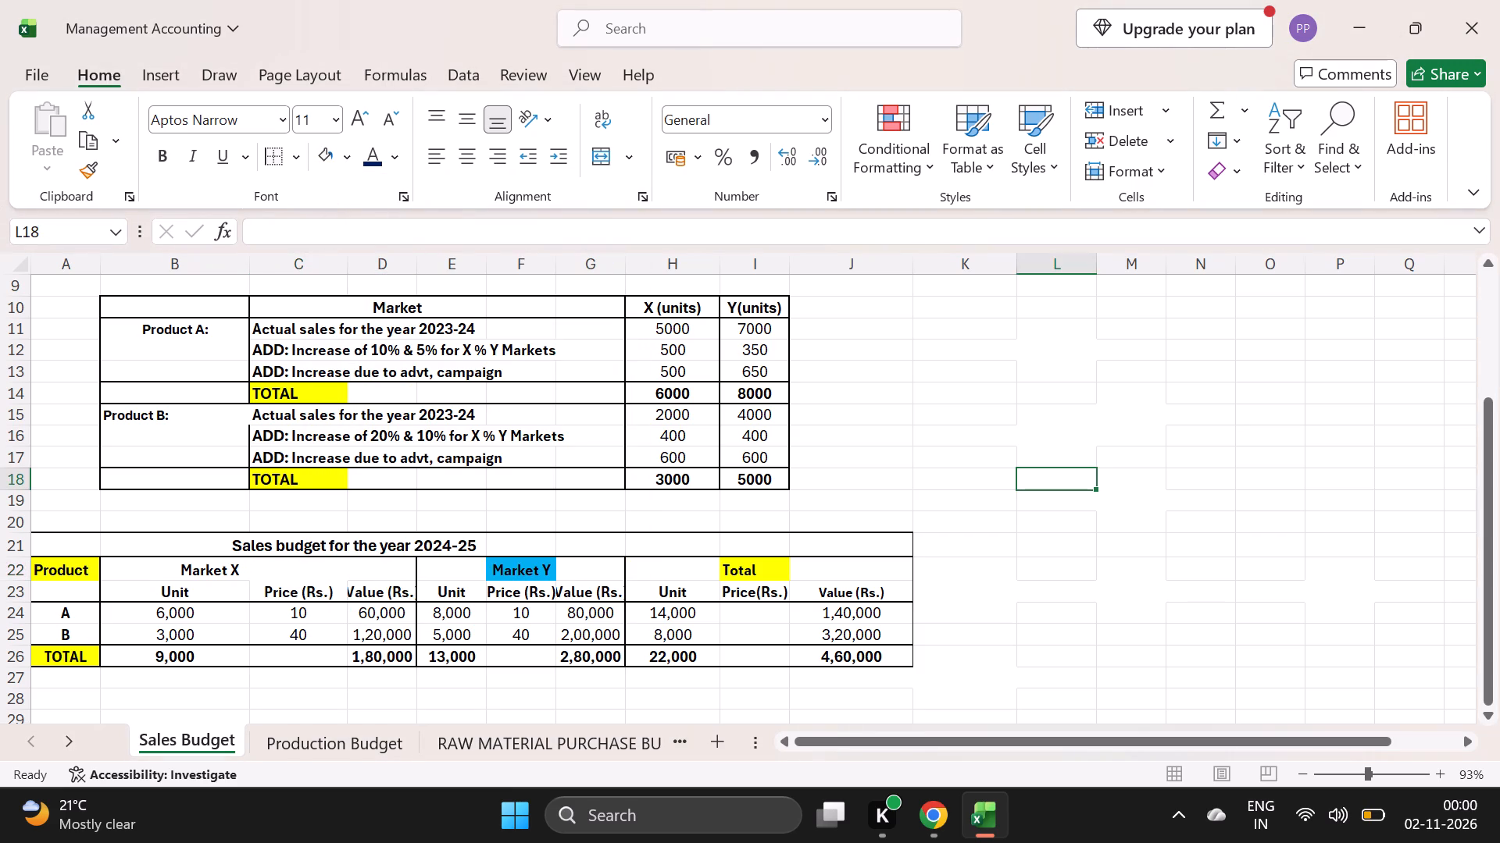
{"action": "left_click", "coordinate": [542, 578]}
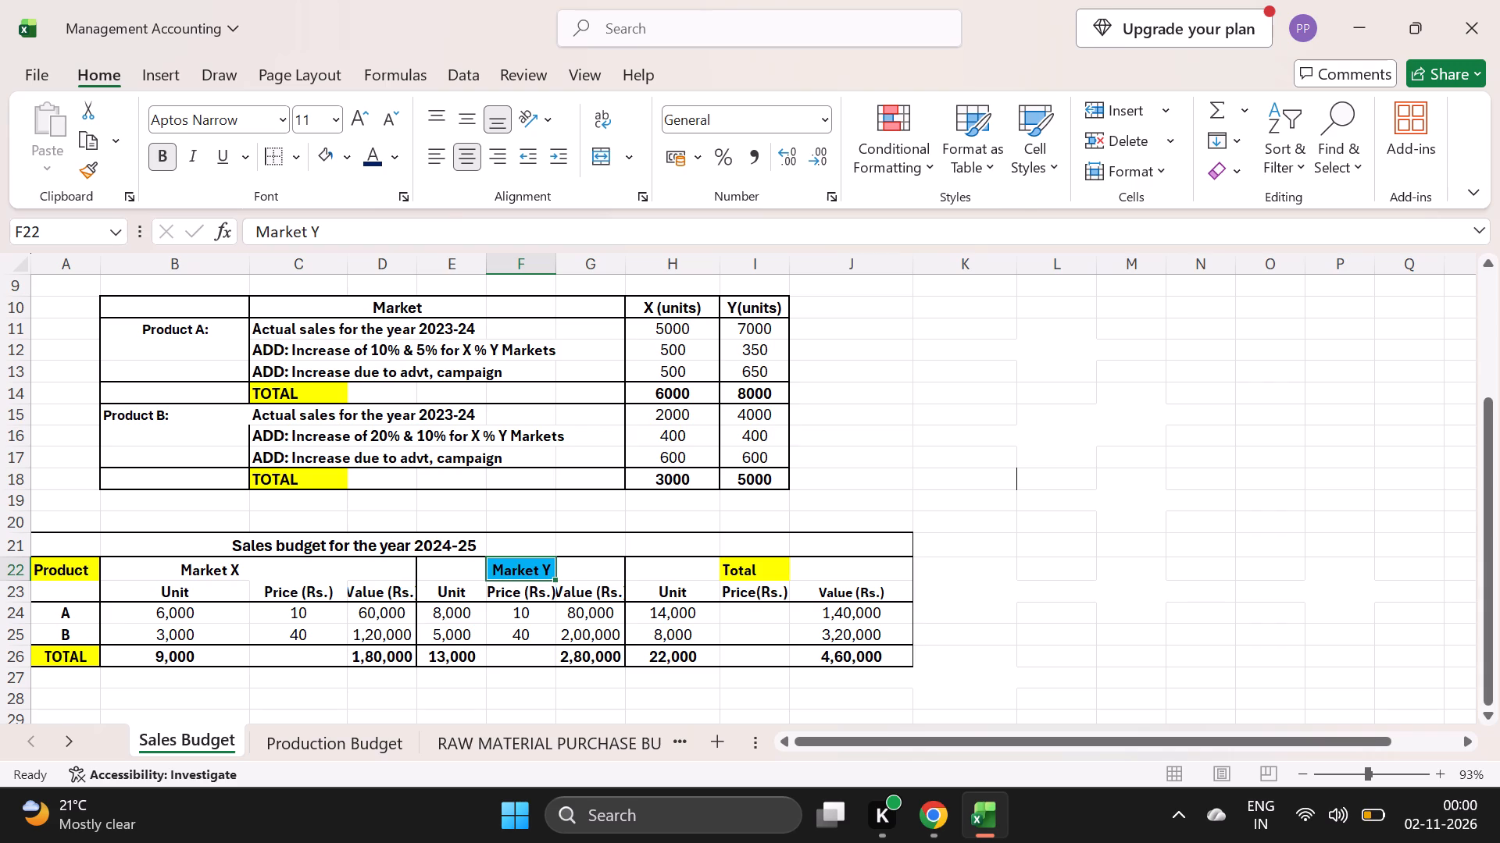
{"action": "left_click", "coordinate": [323, 153]}
{"action": "left_click", "coordinate": [1120, 432]}
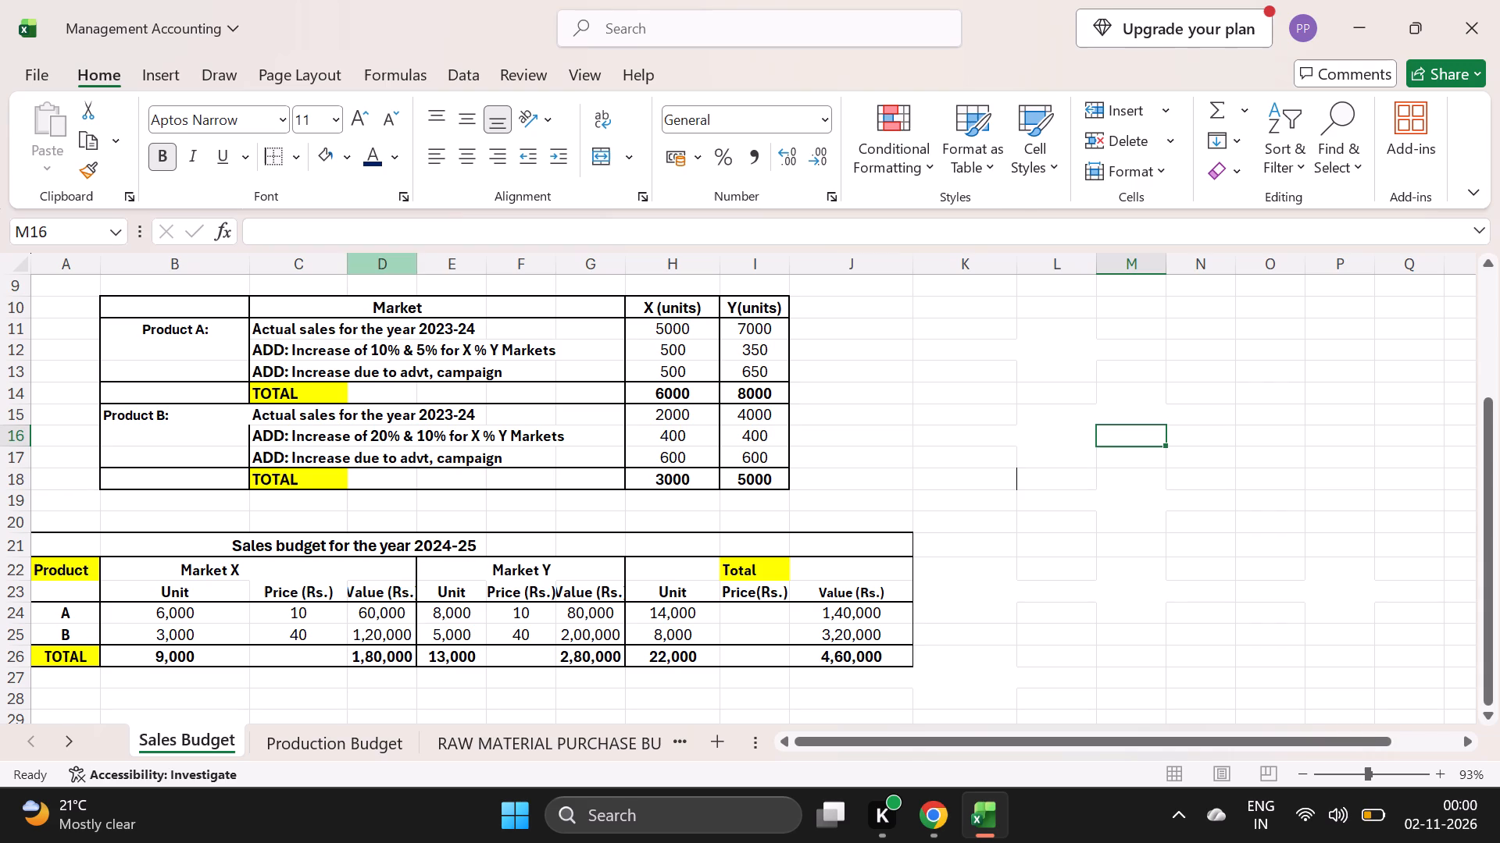
Widen columns D, F and G so that the Price (Rs.) and Value (Rs.) headings of the sales budget table fit.
{"action": "left_click_drag", "start_coordinate": [411, 271], "coordinate": [444, 272]}
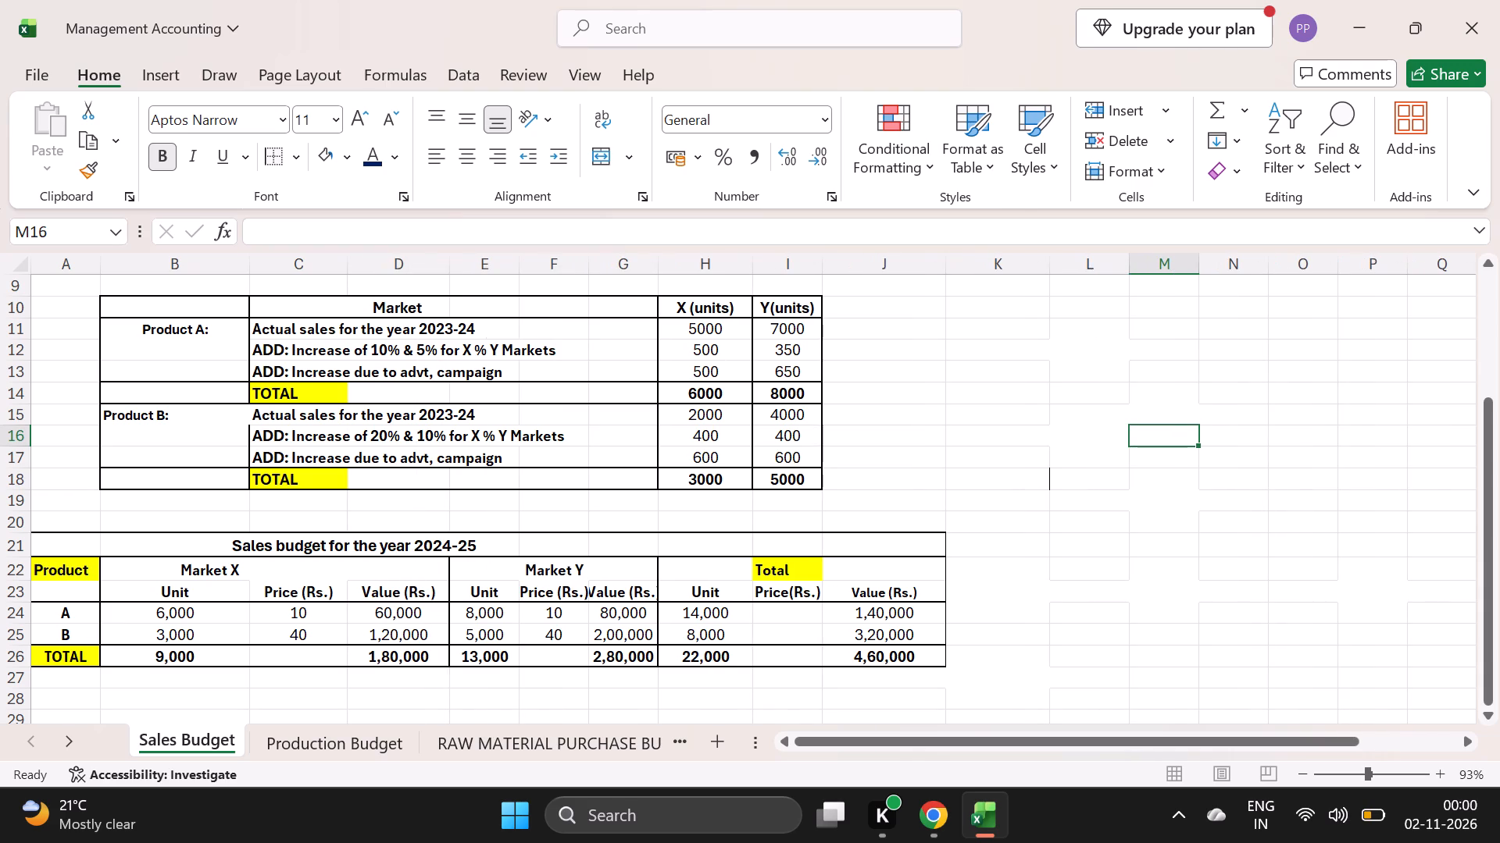
{"action": "left_click_drag", "start_coordinate": [586, 266], "coordinate": [608, 266]}
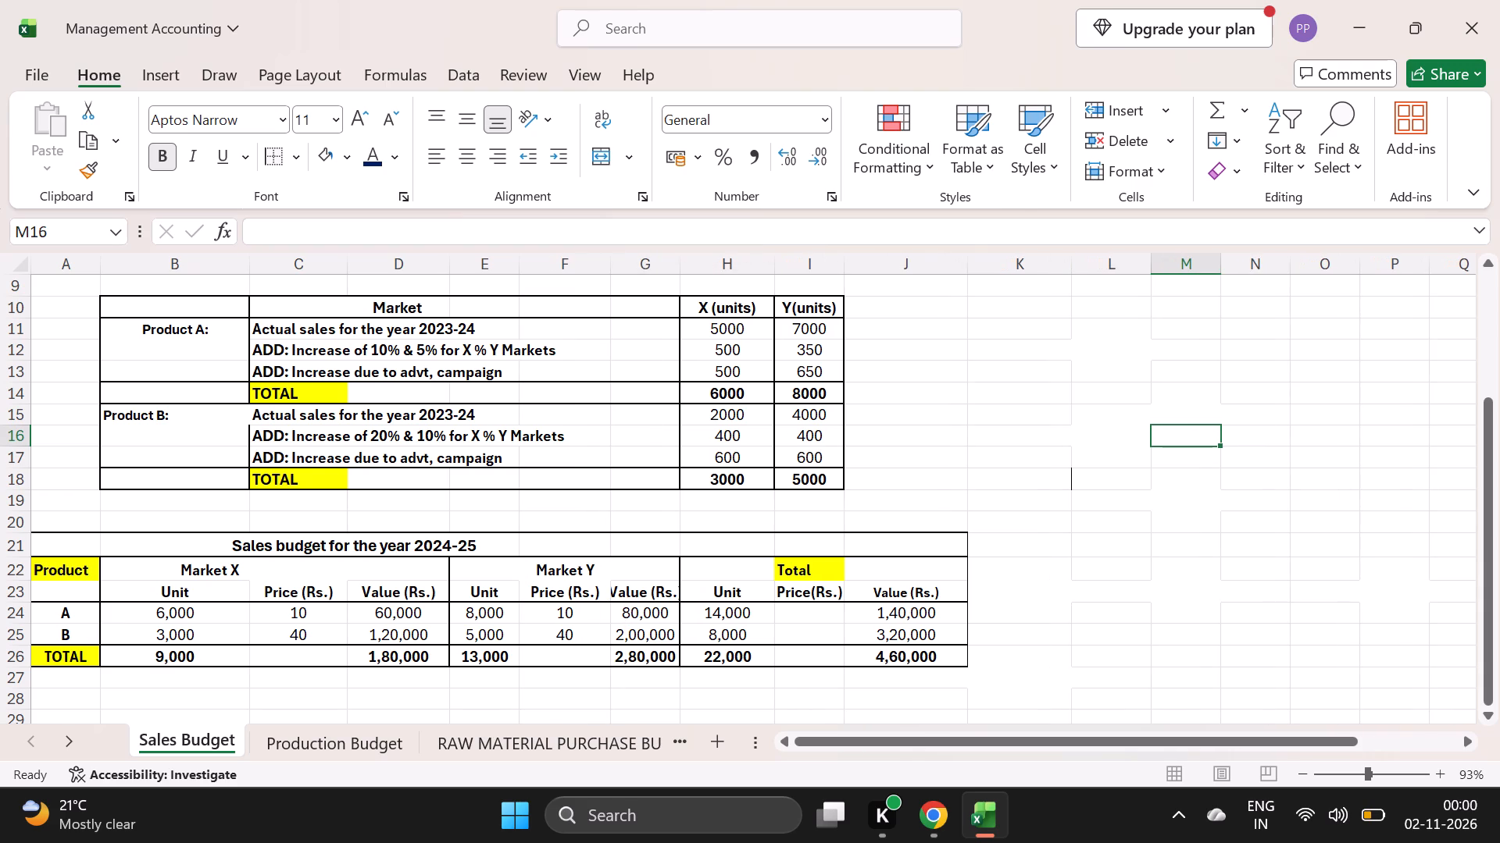
{"action": "left_click_drag", "start_coordinate": [673, 270], "coordinate": [697, 269]}
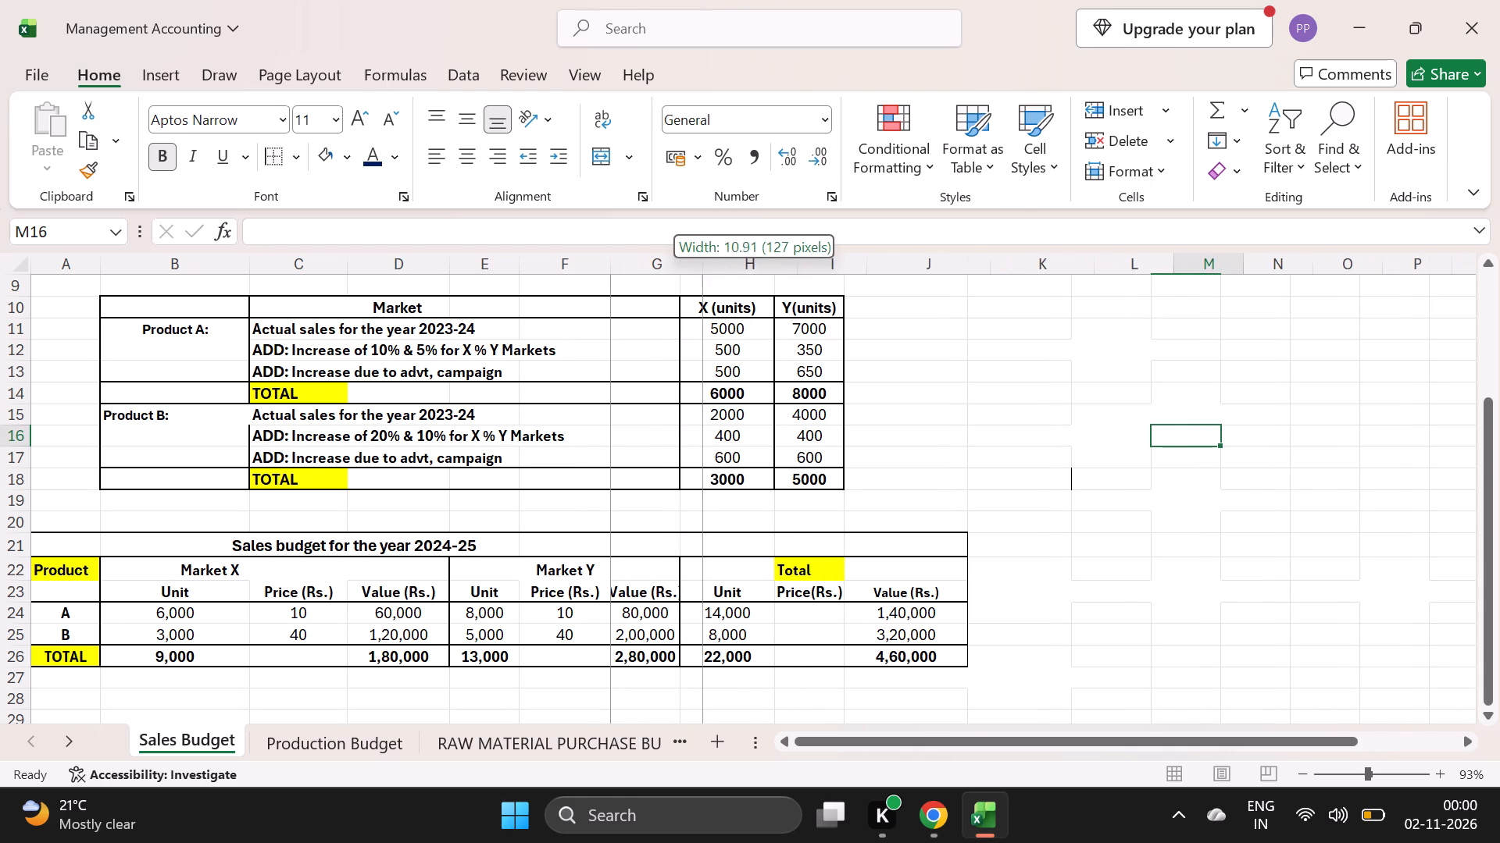
{"action": "left_click_drag", "start_coordinate": [697, 269], "coordinate": [698, 269]}
{"action": "left_click", "coordinate": [1046, 351]}
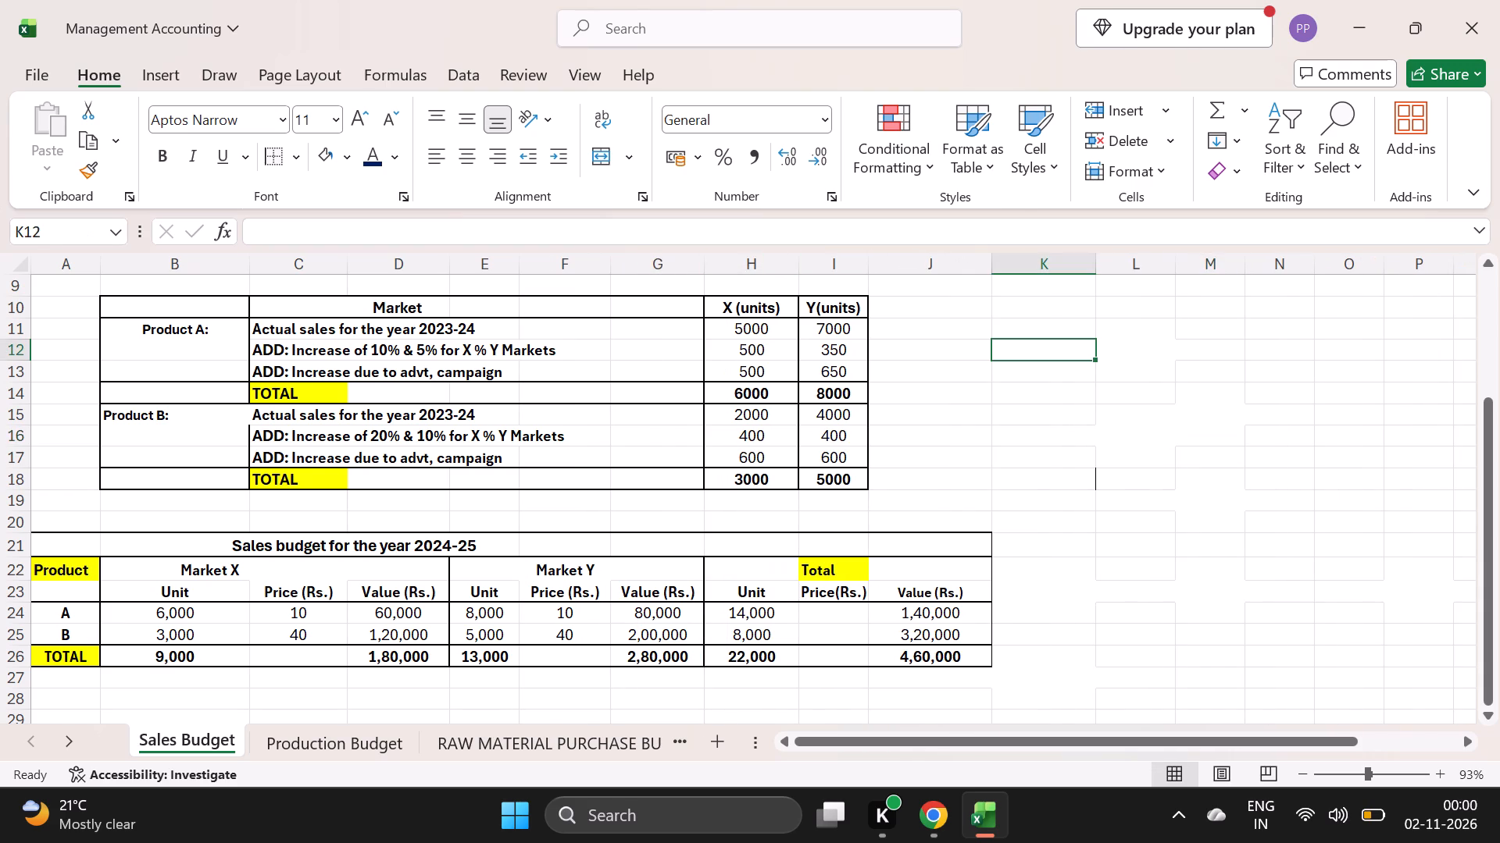
Remove all borders from the empty cells L1:O3 beside the yellow student details block on the Sales Budget sheet.
{"action": "scroll", "coordinate": [665, 644], "scroll_direction": "up", "scroll_amount": 1}
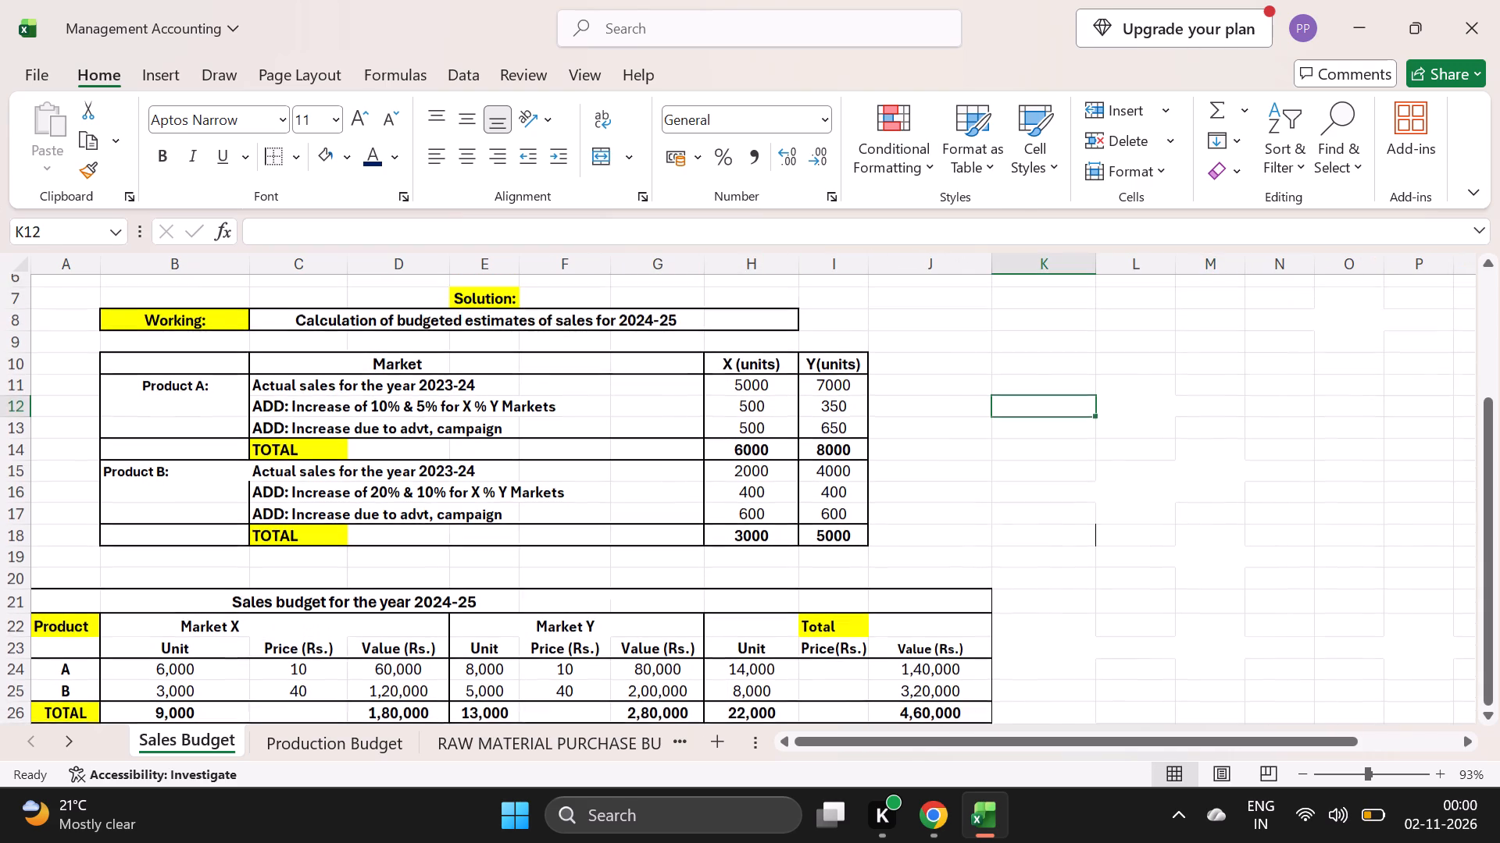
{"action": "scroll", "coordinate": [665, 644], "scroll_direction": "up", "scroll_amount": 2}
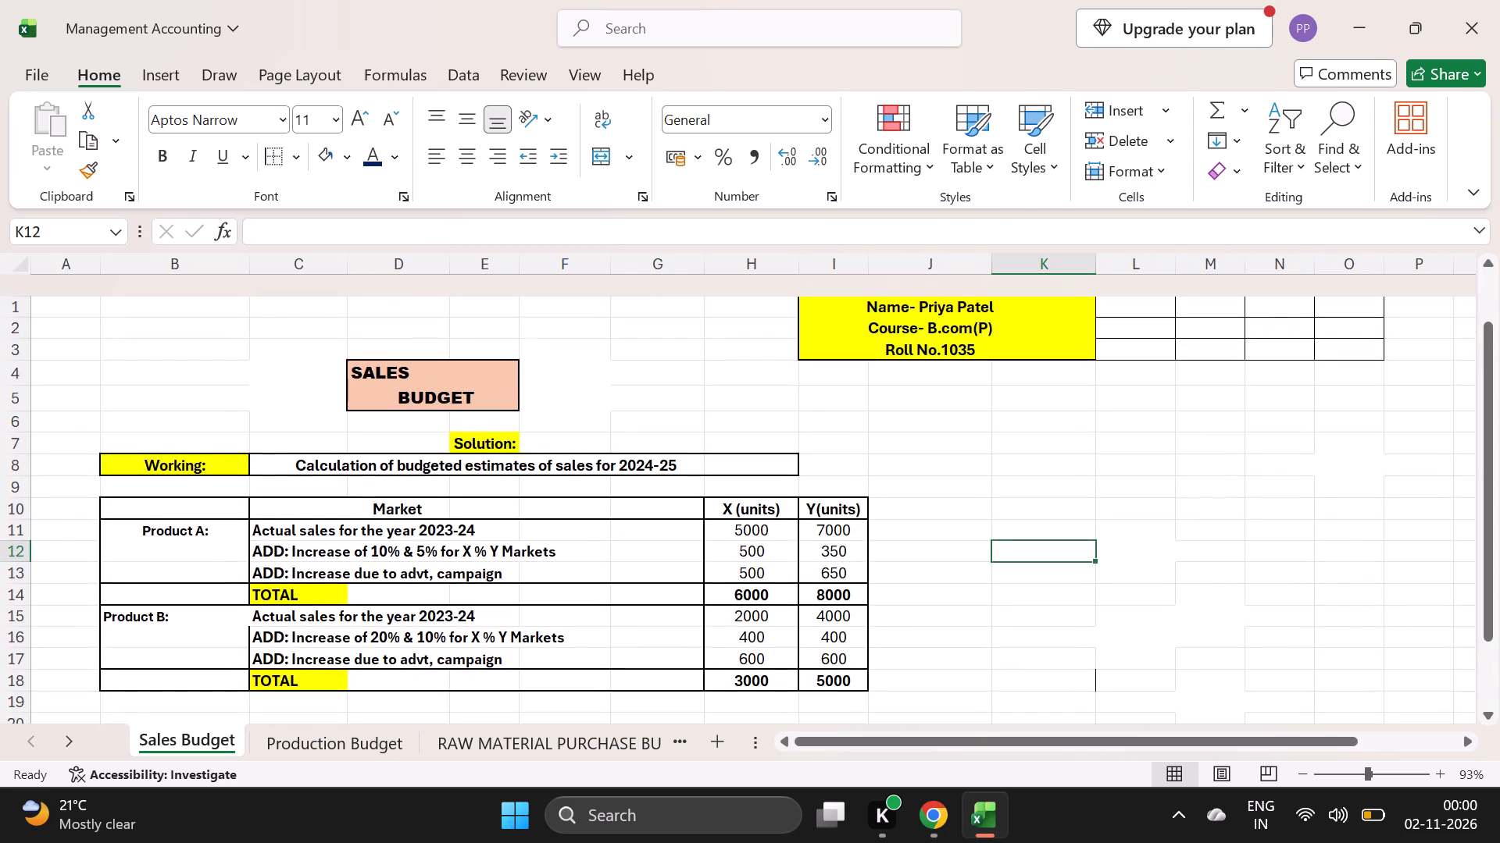
{"action": "scroll", "coordinate": [665, 644], "scroll_direction": "up", "scroll_amount": 1}
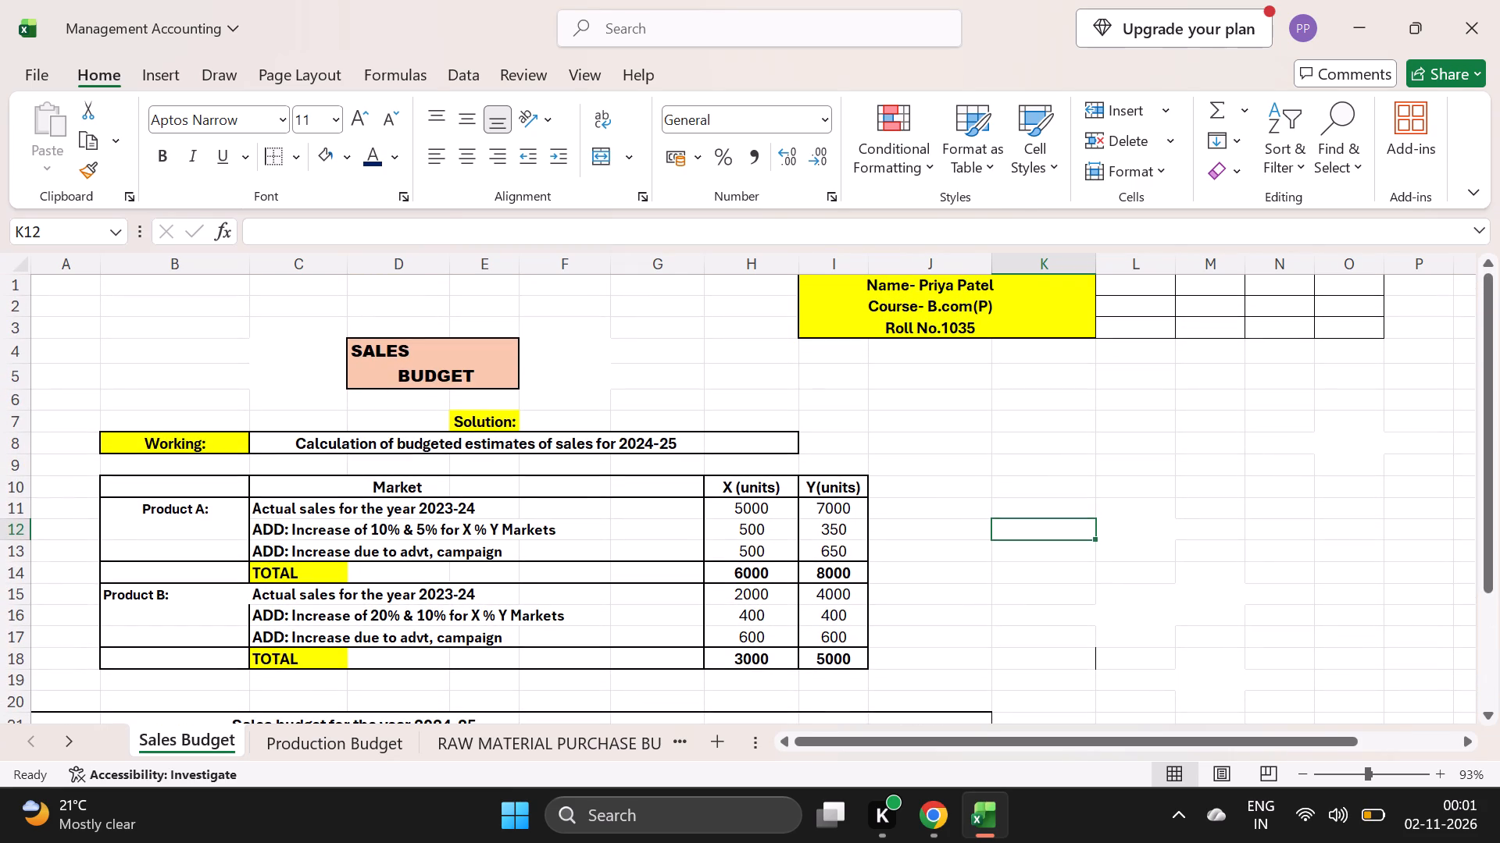
{"action": "left_click_drag", "start_coordinate": [1145, 291], "coordinate": [1303, 336]}
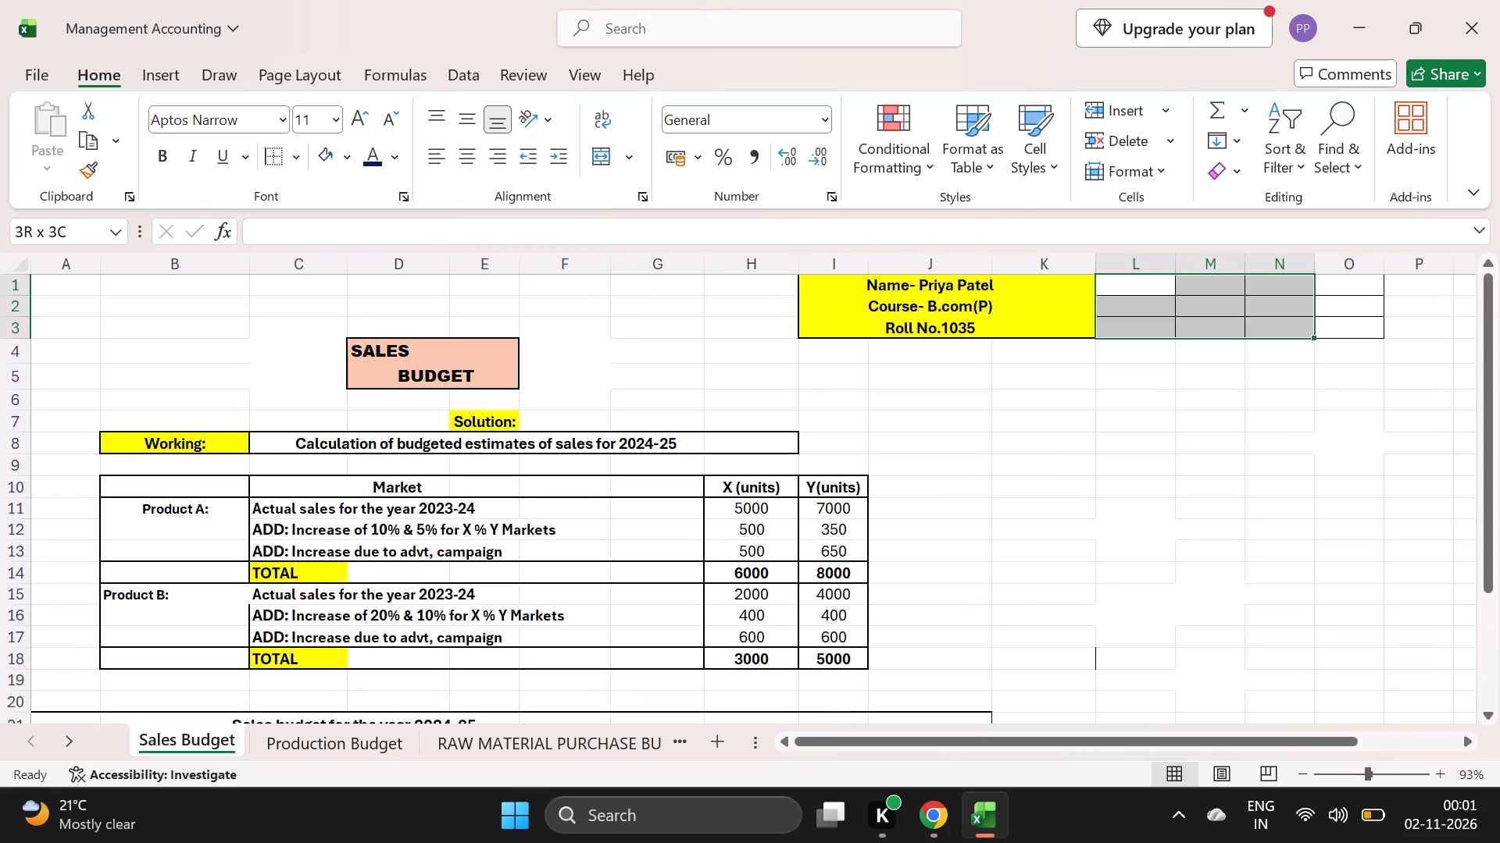
{"action": "left_click_drag", "start_coordinate": [1303, 336], "coordinate": [1341, 330]}
{"action": "key", "text": "ctrl+Delete"}
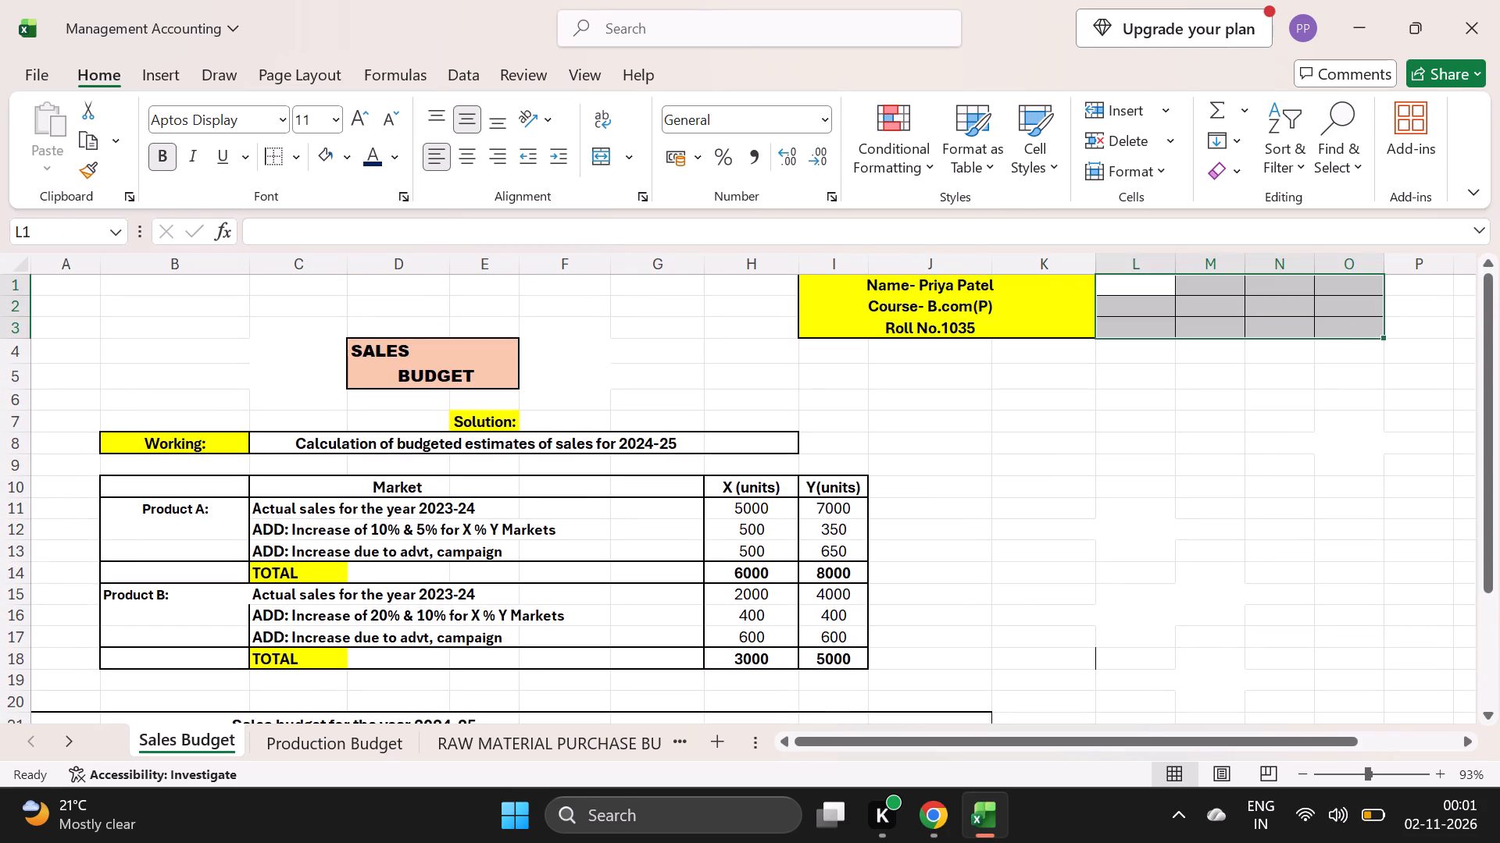
{"action": "key", "text": "ctrl+Delete"}
{"action": "left_click", "coordinate": [1323, 407]}
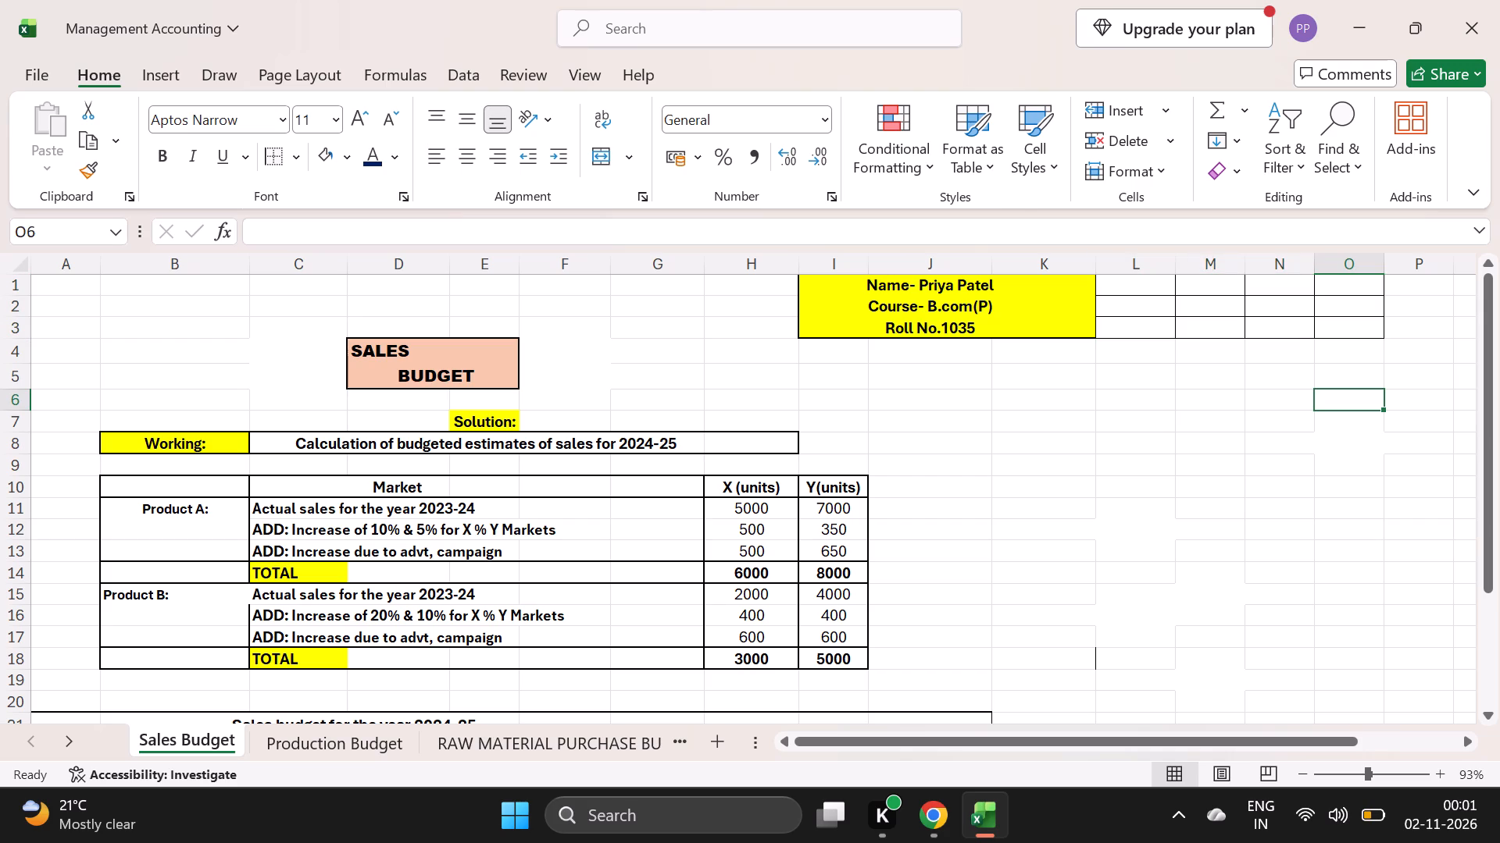
{"action": "left_click_drag", "start_coordinate": [1130, 291], "coordinate": [1342, 321]}
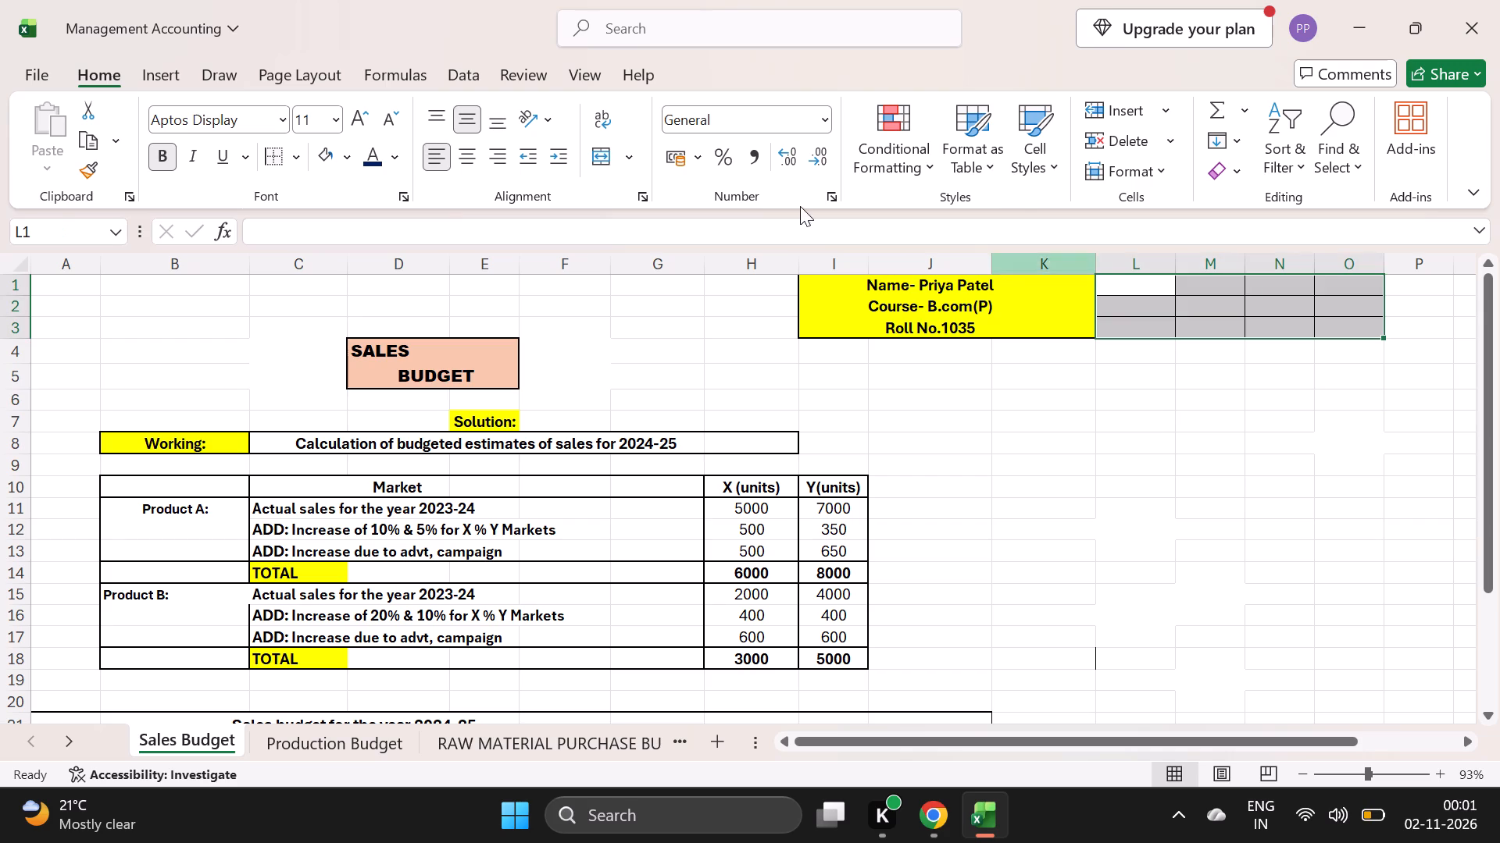
{"action": "left_click", "coordinate": [298, 162]}
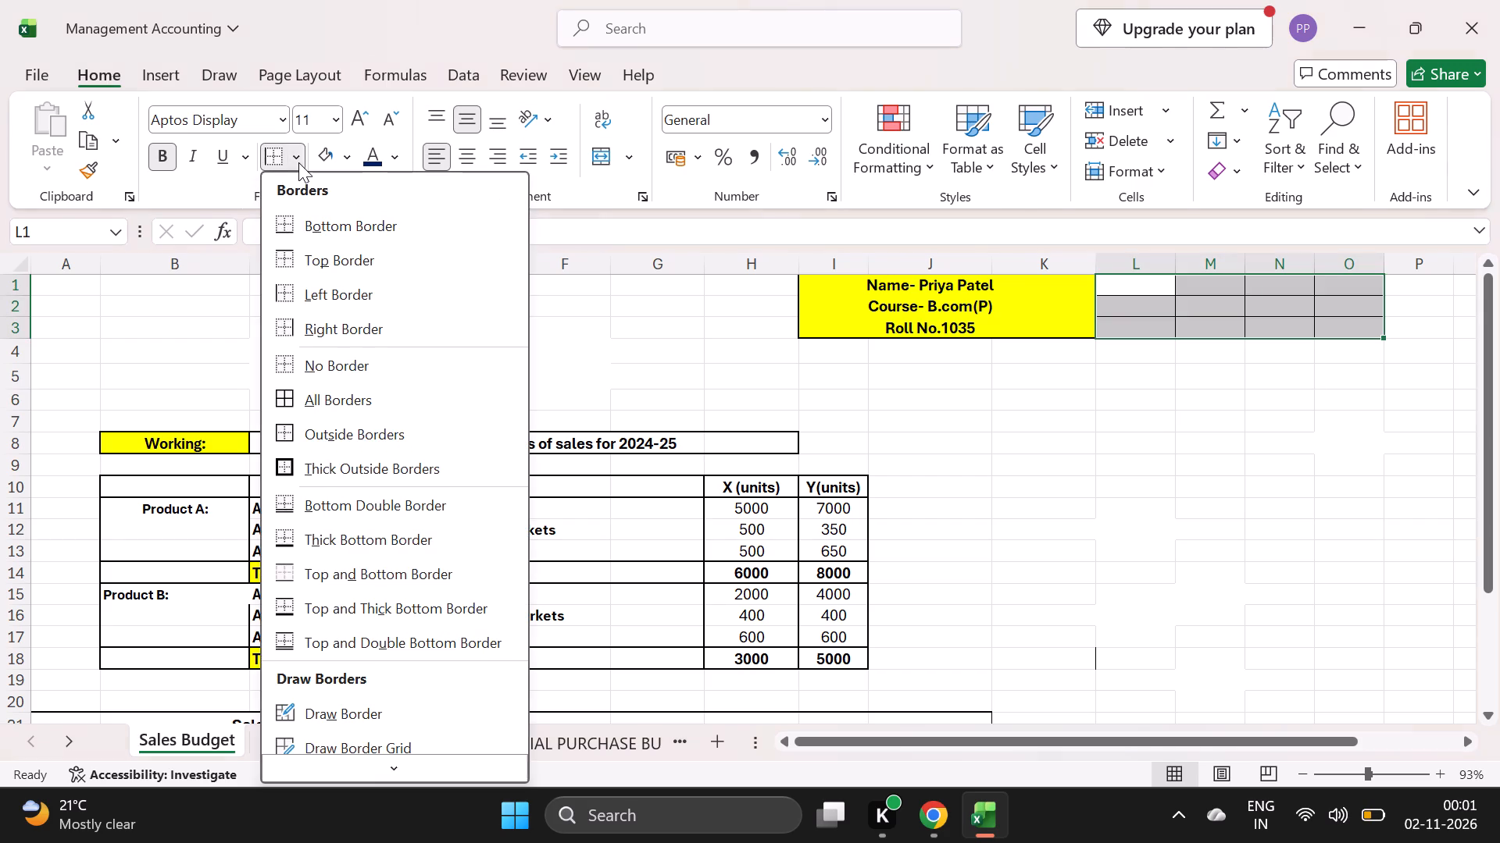
{"action": "left_click", "coordinate": [339, 358]}
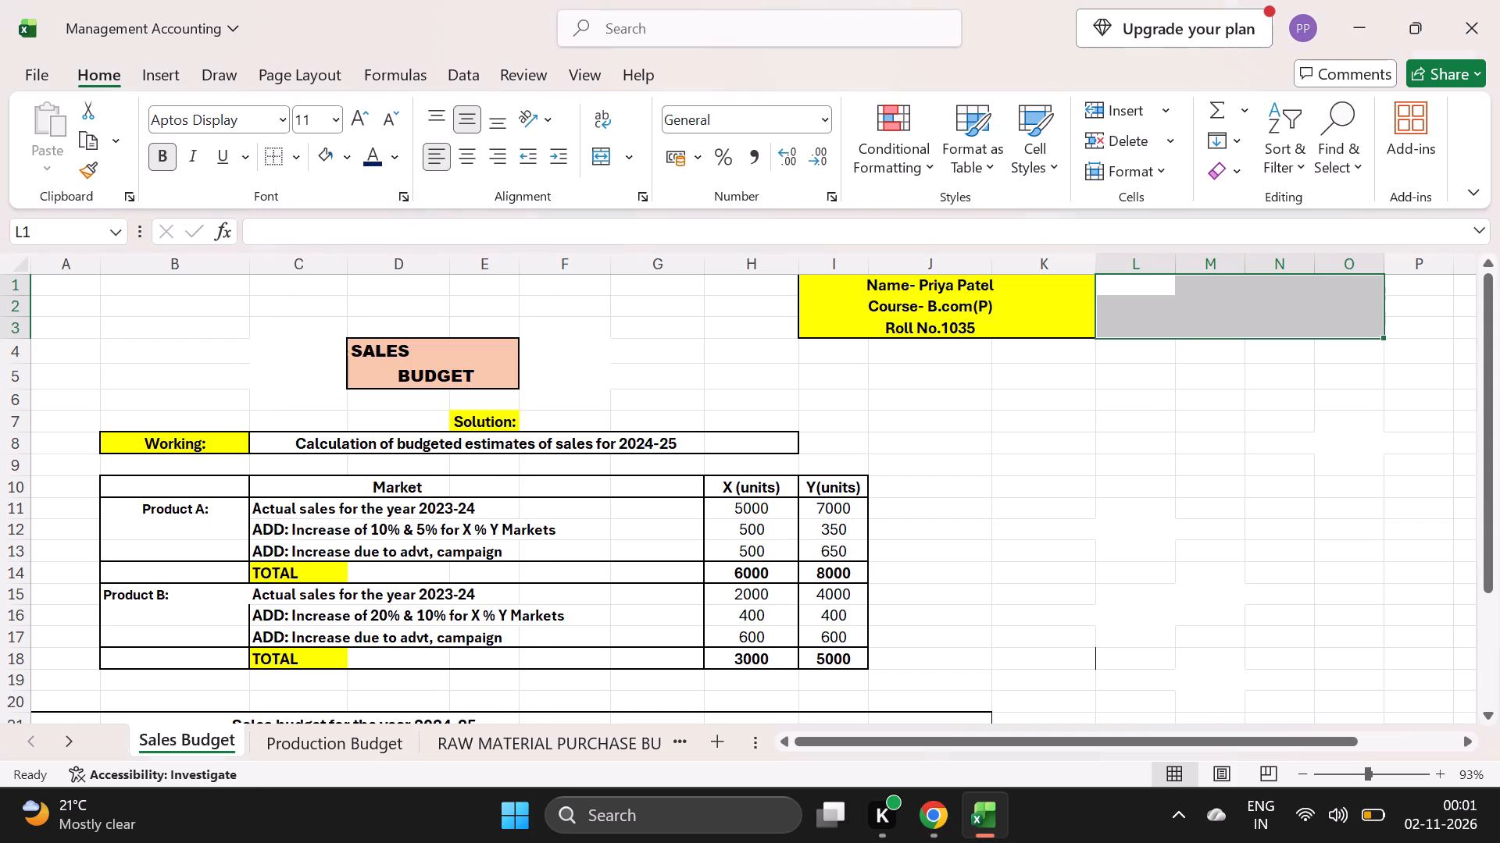
{"action": "left_click", "coordinate": [1030, 486]}
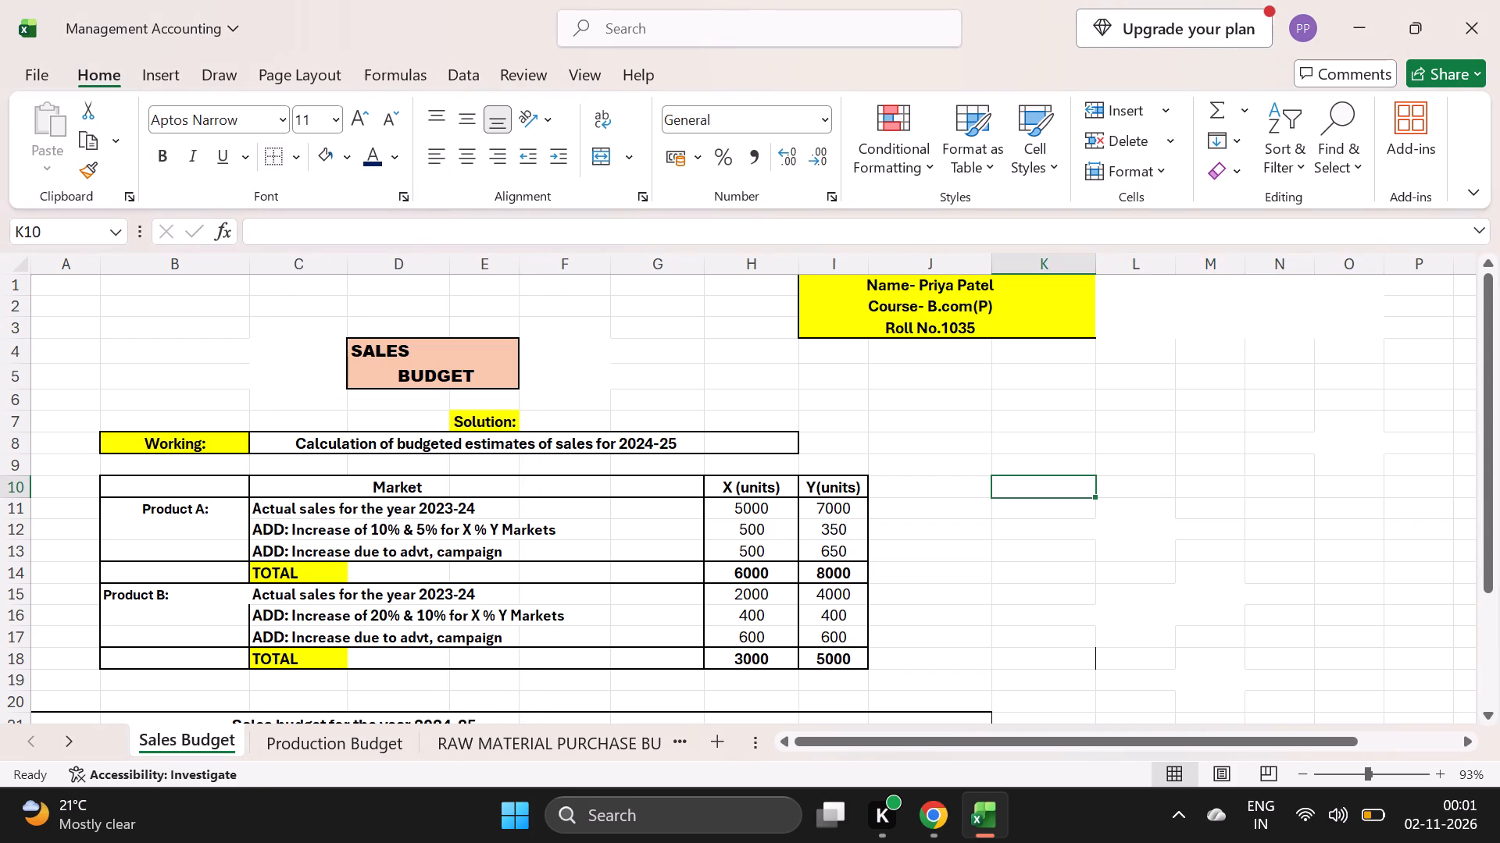
Copy the yellow student details block (name, course, roll number) from I1:K3 to B1:D3.
{"action": "left_click_drag", "start_coordinate": [807, 286], "coordinate": [808, 286]}
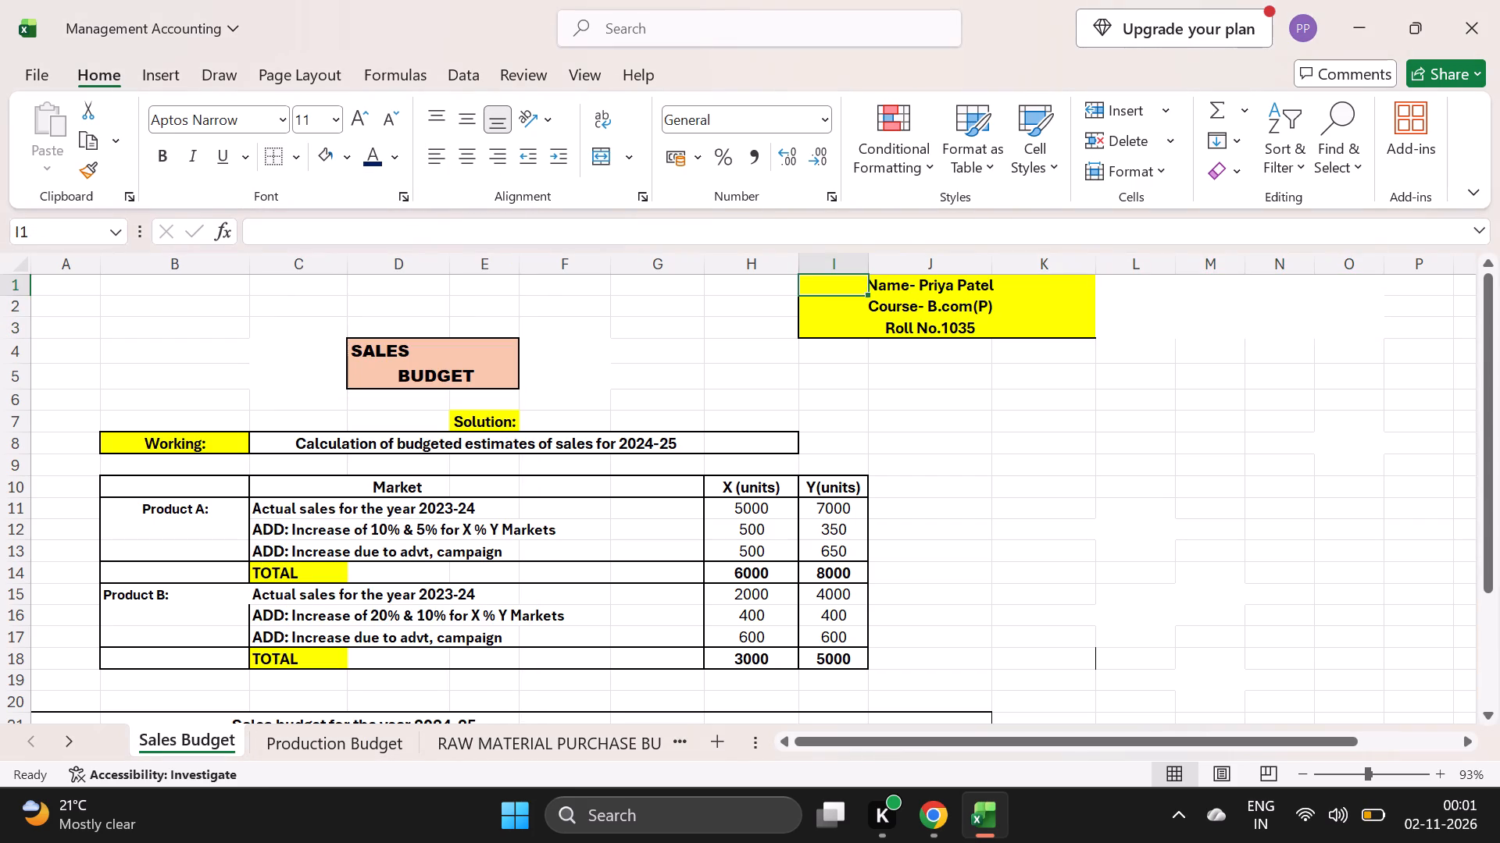
{"action": "left_click_drag", "start_coordinate": [808, 286], "coordinate": [1053, 326]}
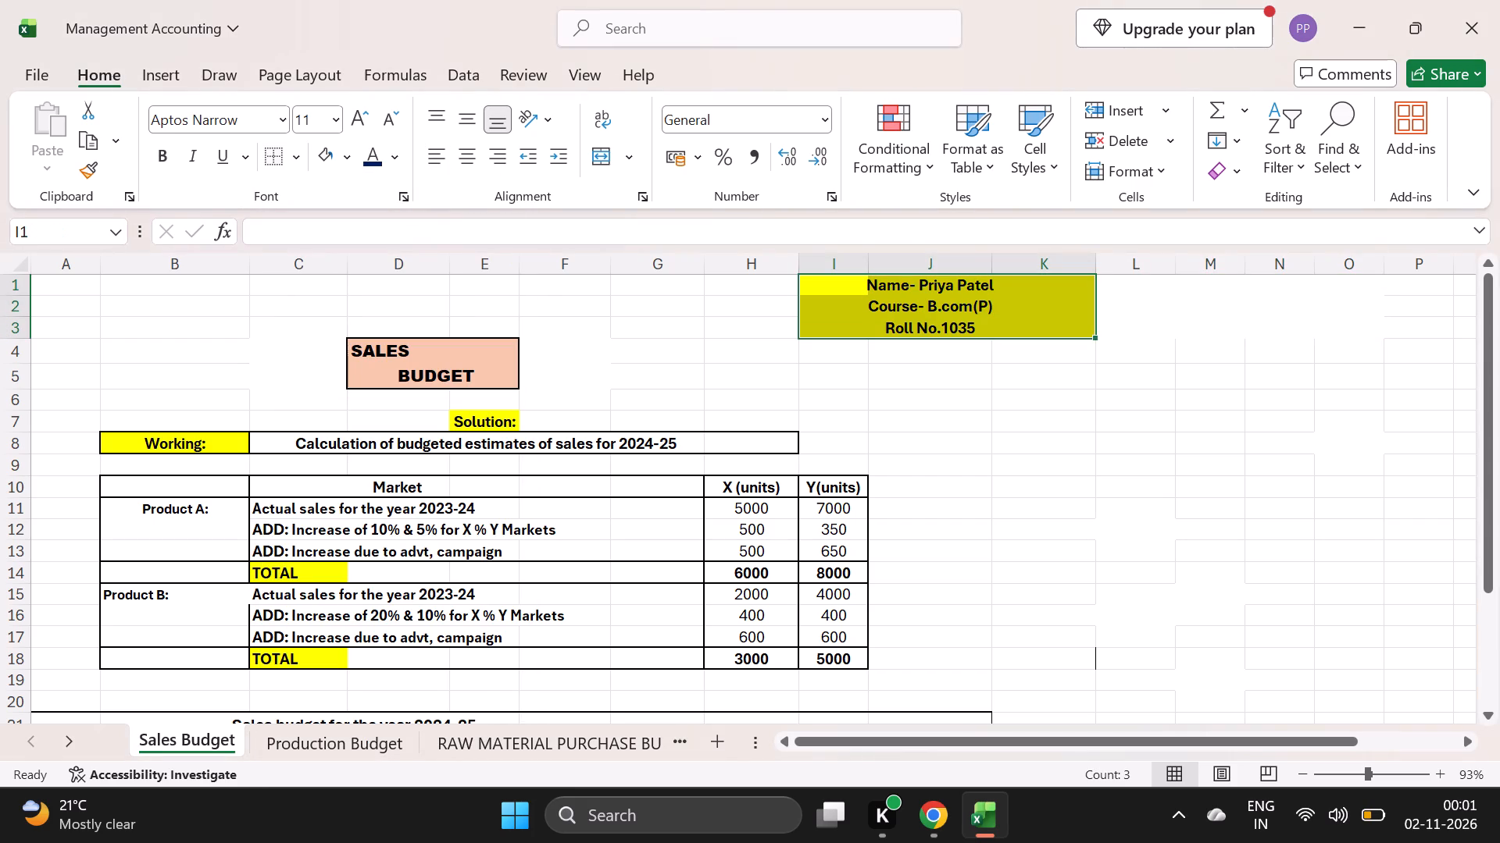
{"action": "key", "text": "ctrl+c"}
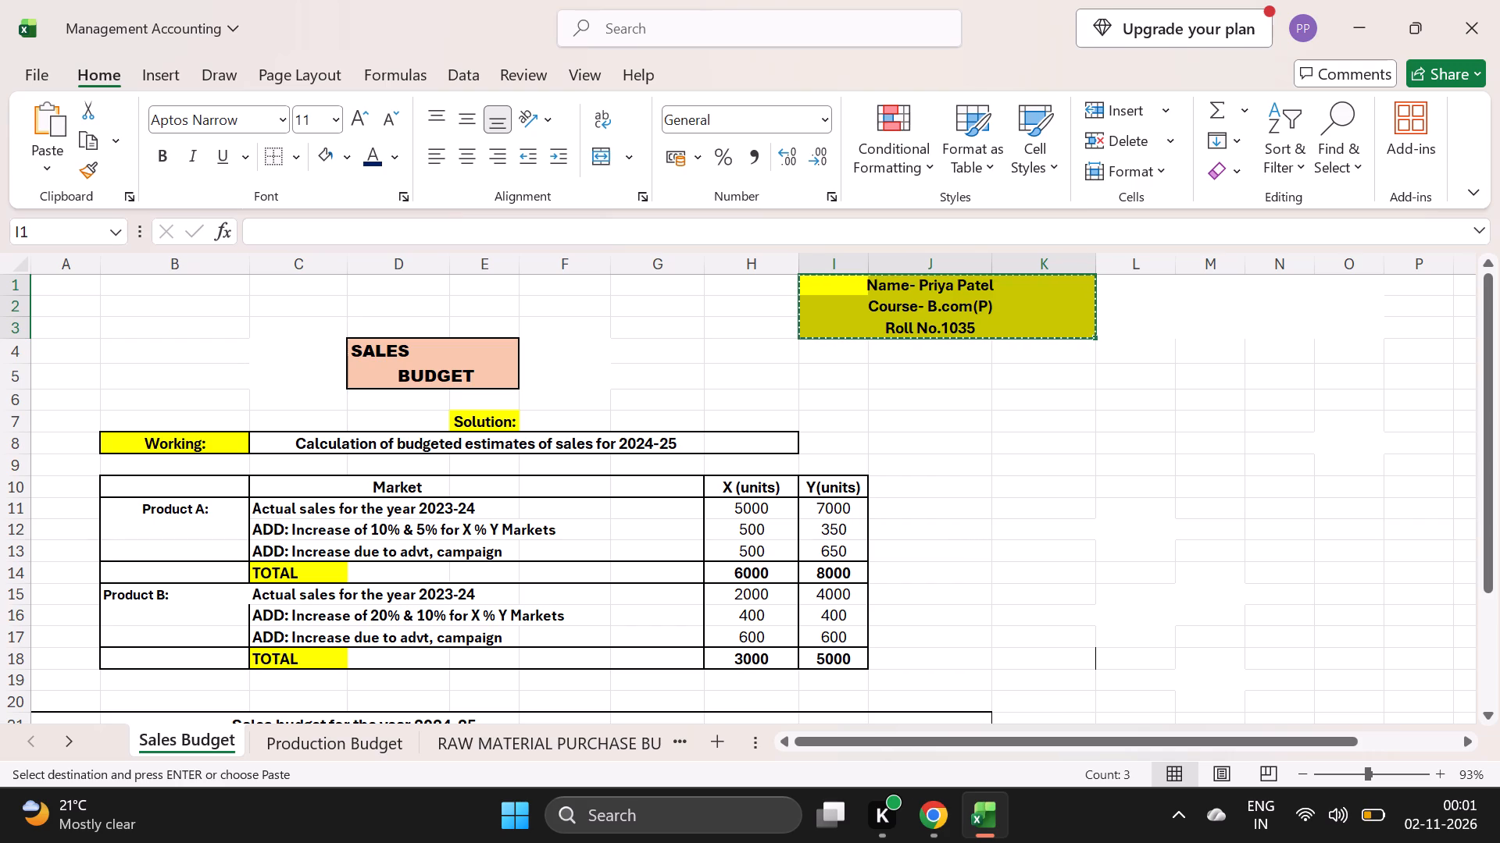
{"action": "left_click_drag", "start_coordinate": [123, 286], "coordinate": [280, 329]}
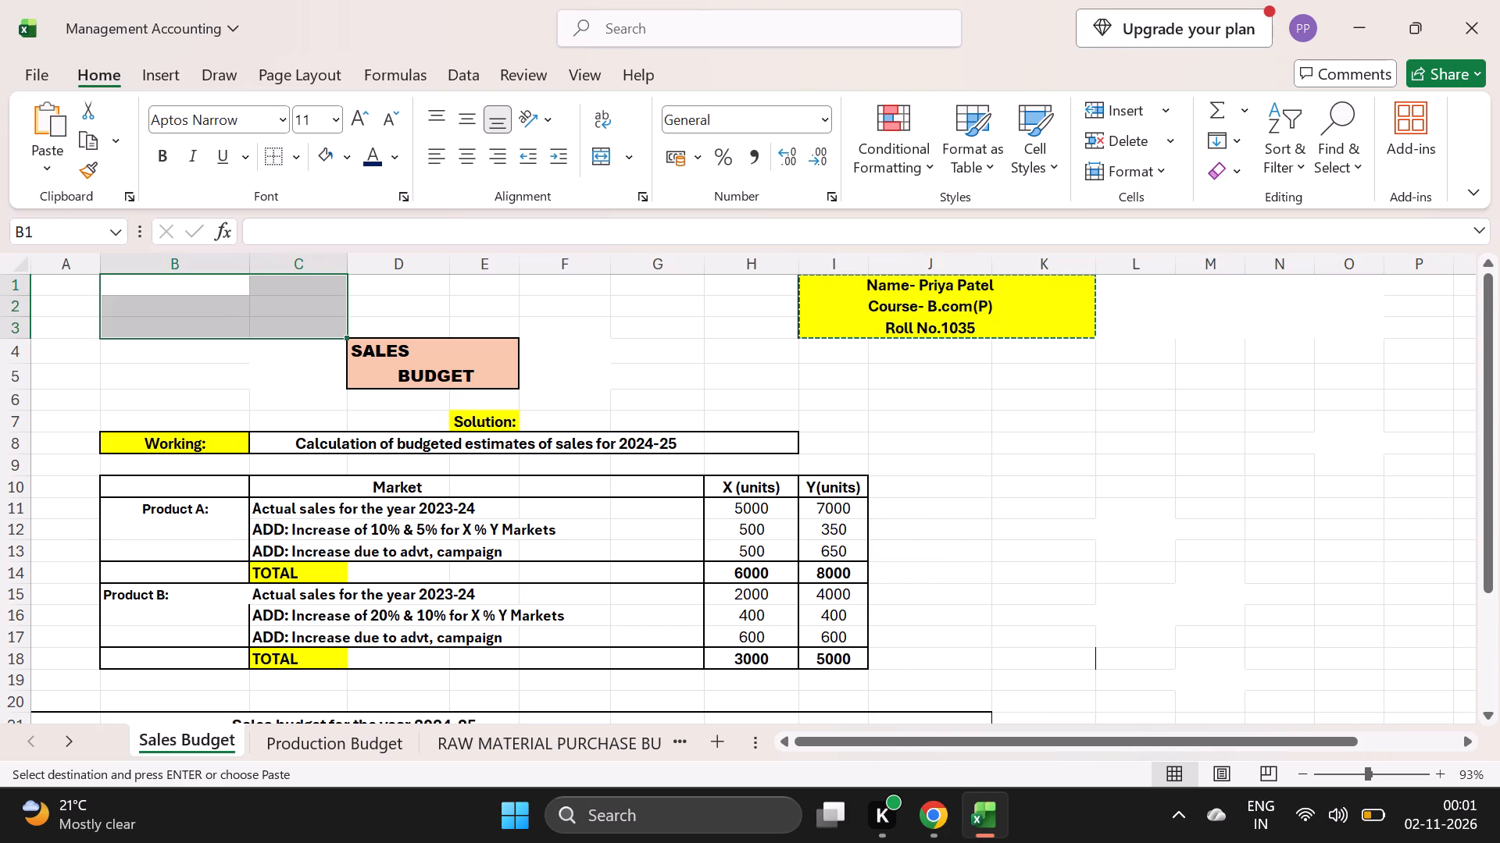
{"action": "key", "text": "ctrl+v"}
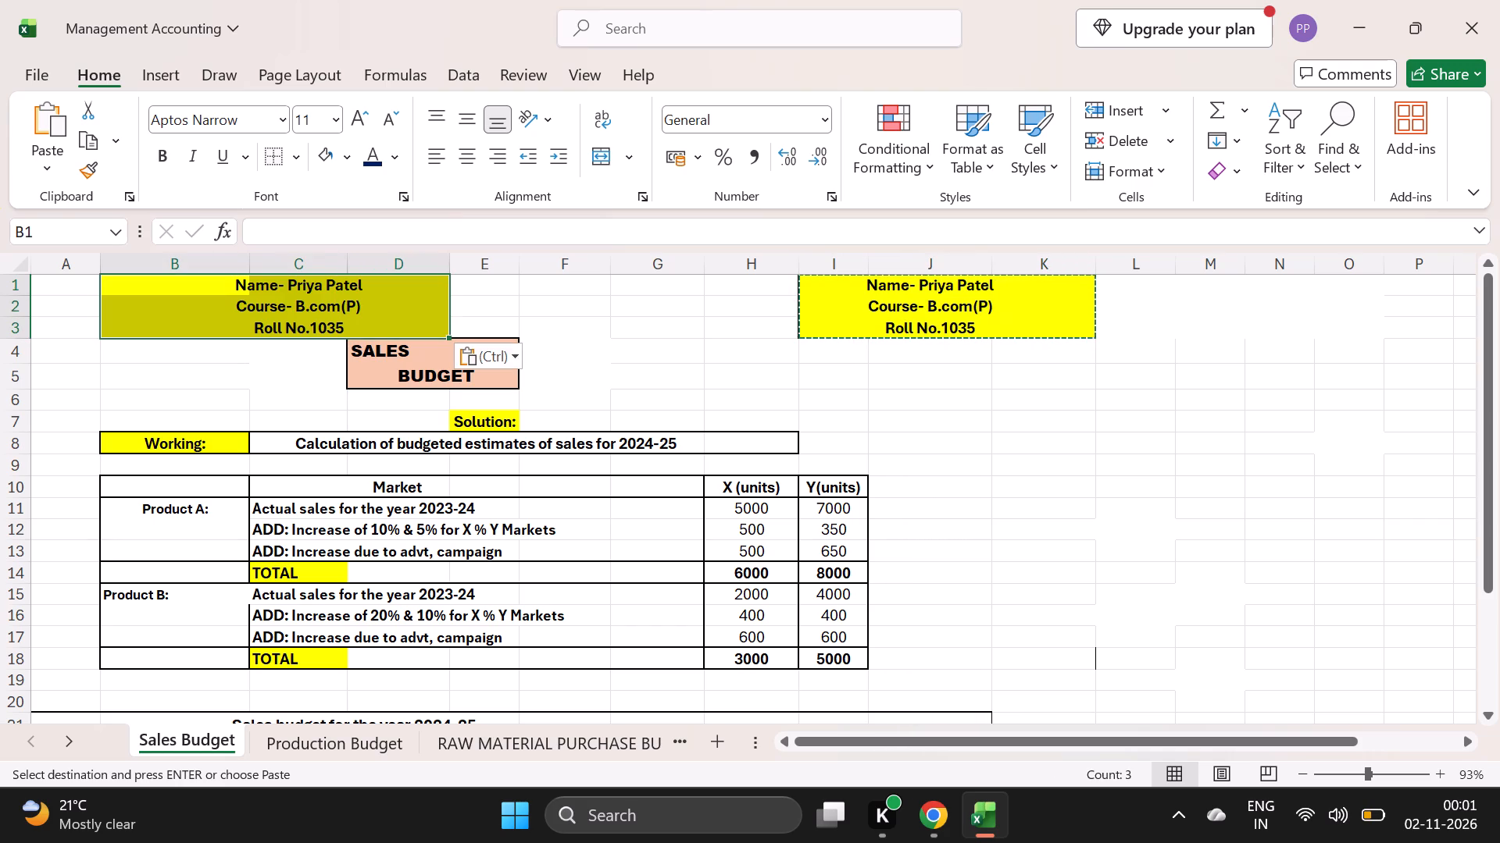
{"action": "left_click", "coordinate": [702, 338]}
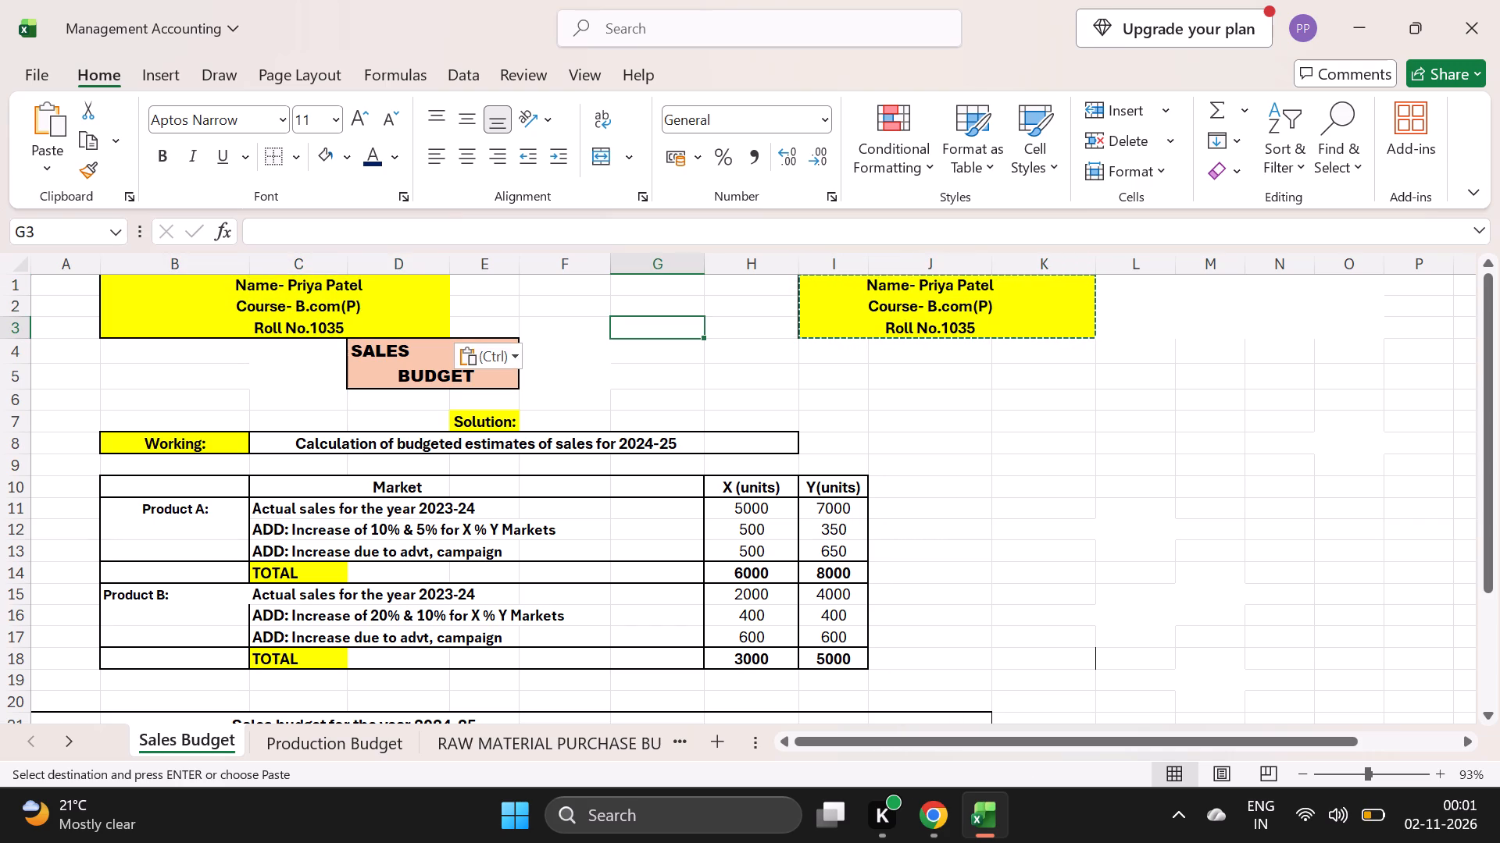
Clear the original student details block in I1:K3 and fill those cells white.
{"action": "double_click", "coordinate": [847, 309]}
{"action": "left_click", "coordinate": [823, 288]}
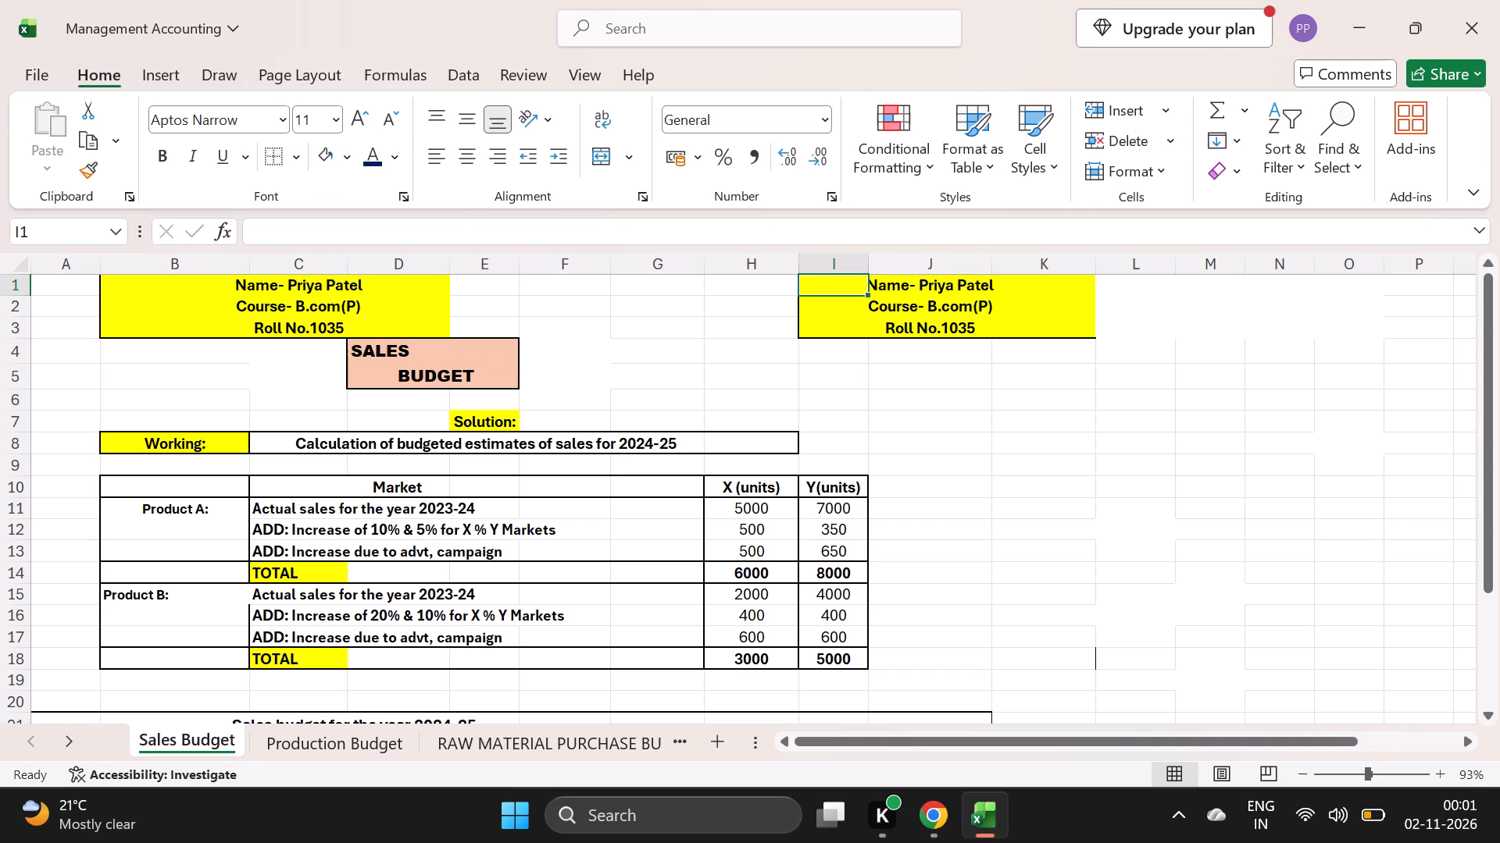
{"action": "left_click_drag", "start_coordinate": [823, 288], "coordinate": [1043, 335]}
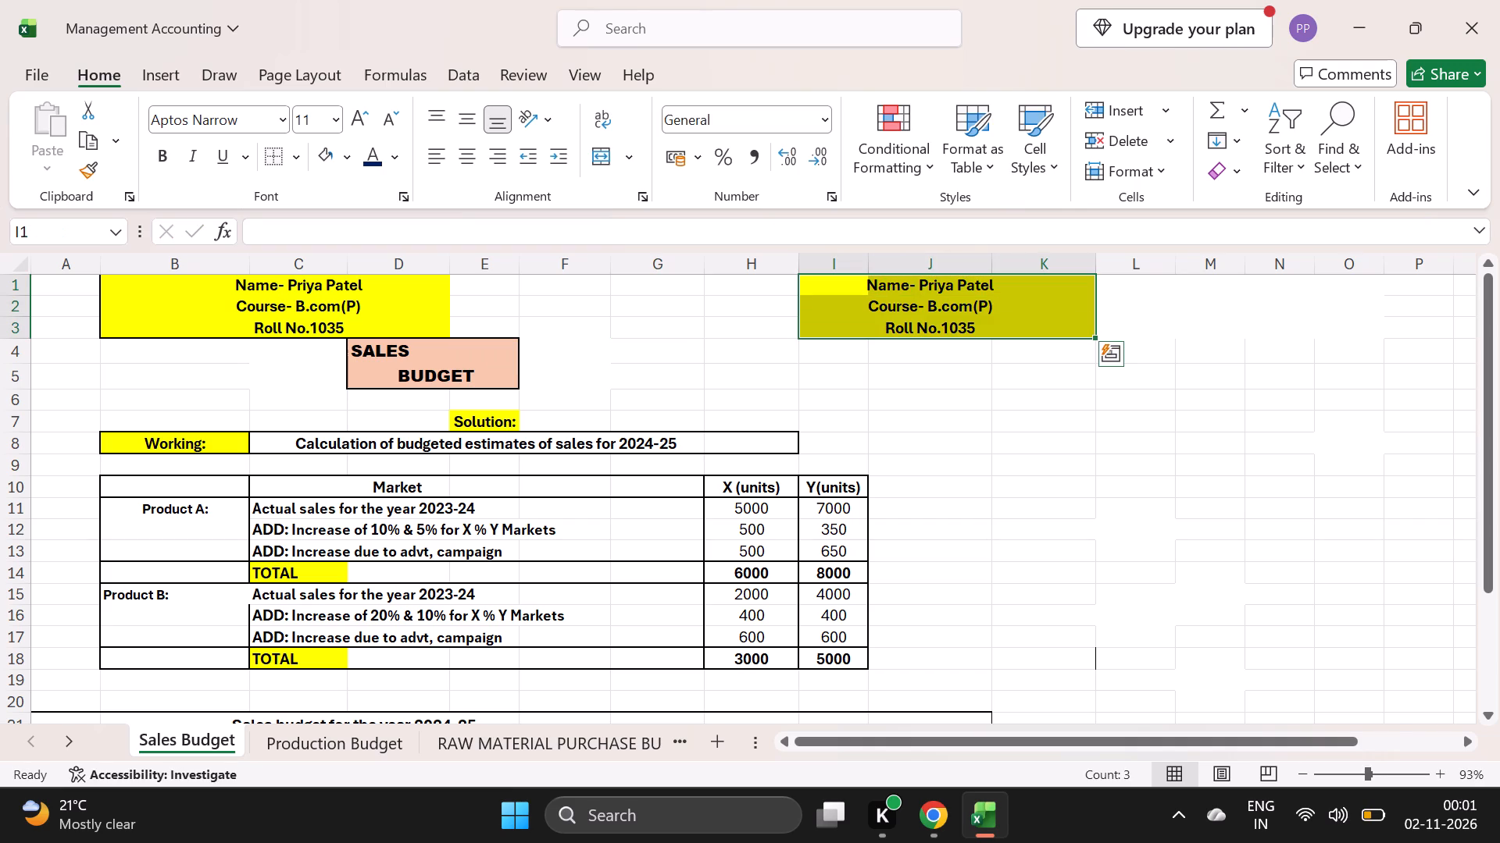
{"action": "key", "text": "ctrl+Delete"}
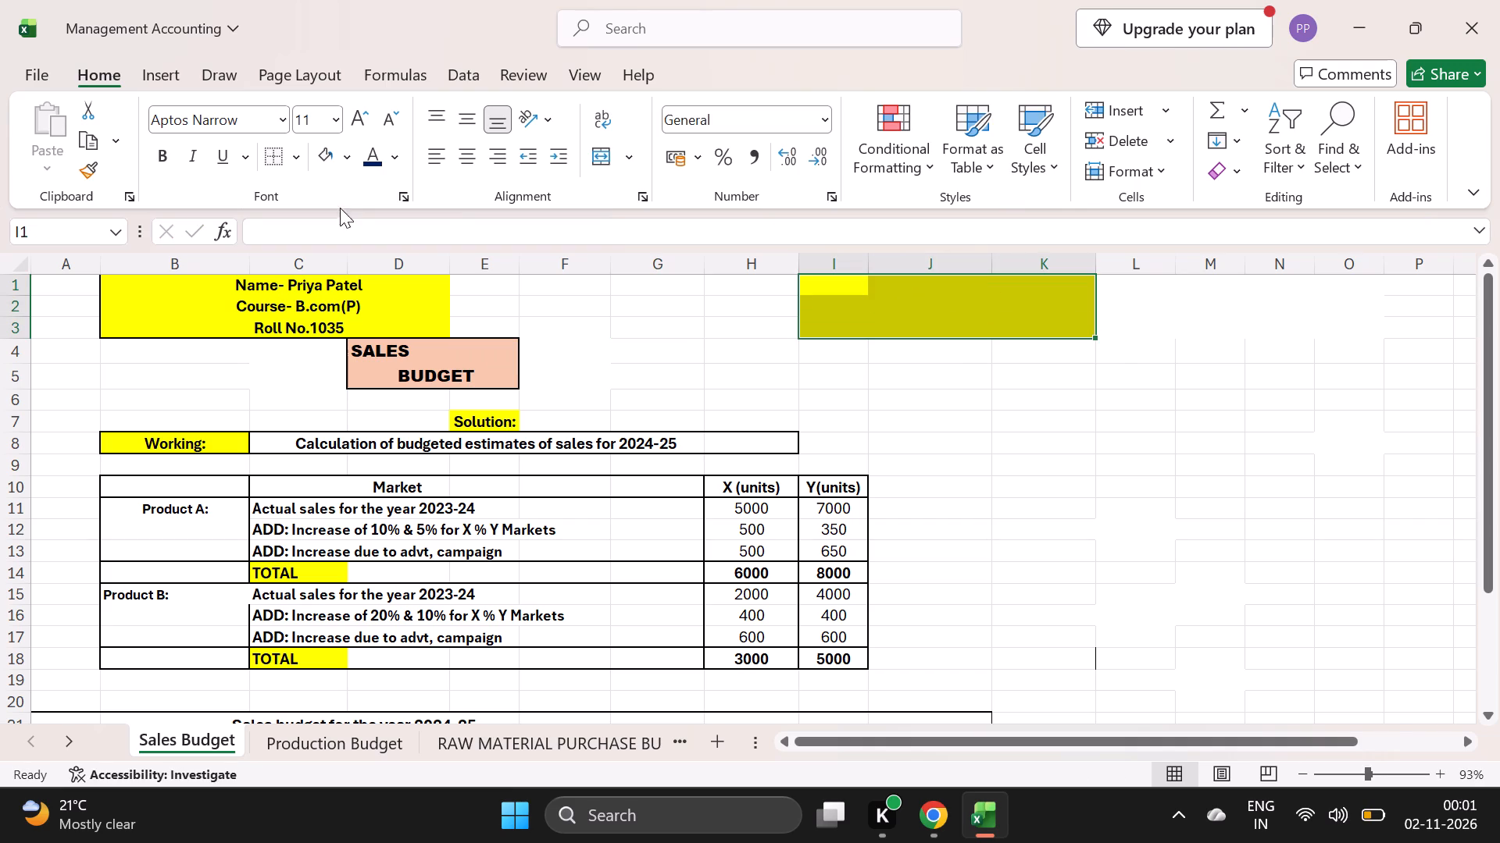
{"action": "left_click", "coordinate": [330, 156]}
{"action": "left_click", "coordinate": [1277, 548]}
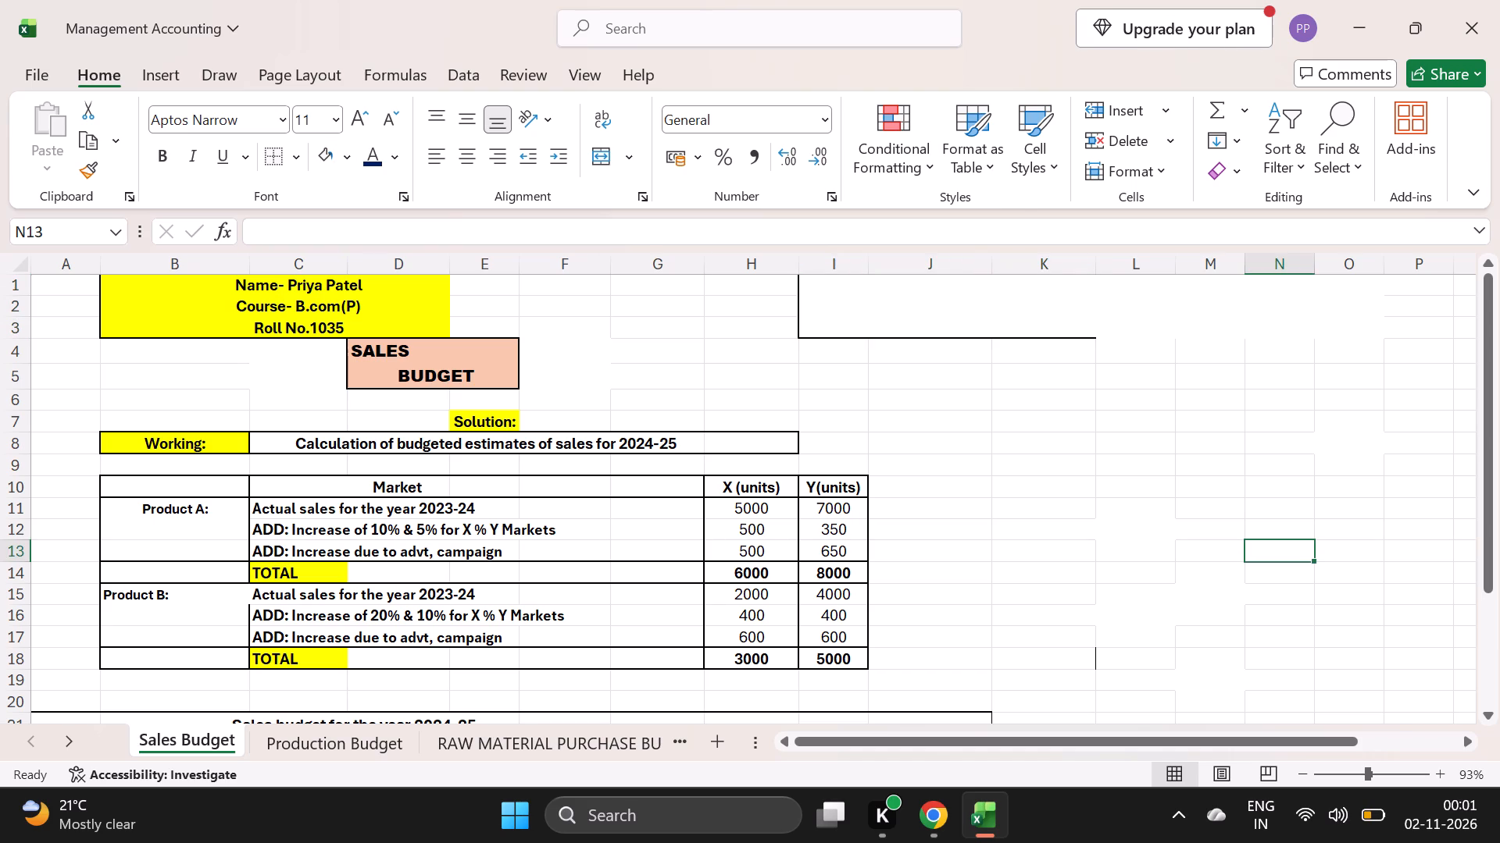
{"action": "left_click", "coordinate": [1277, 548]}
Apply thick outside borders to the student details block in B1:D3.
{"action": "scroll", "coordinate": [1055, 478], "scroll_direction": "up", "scroll_amount": 1}
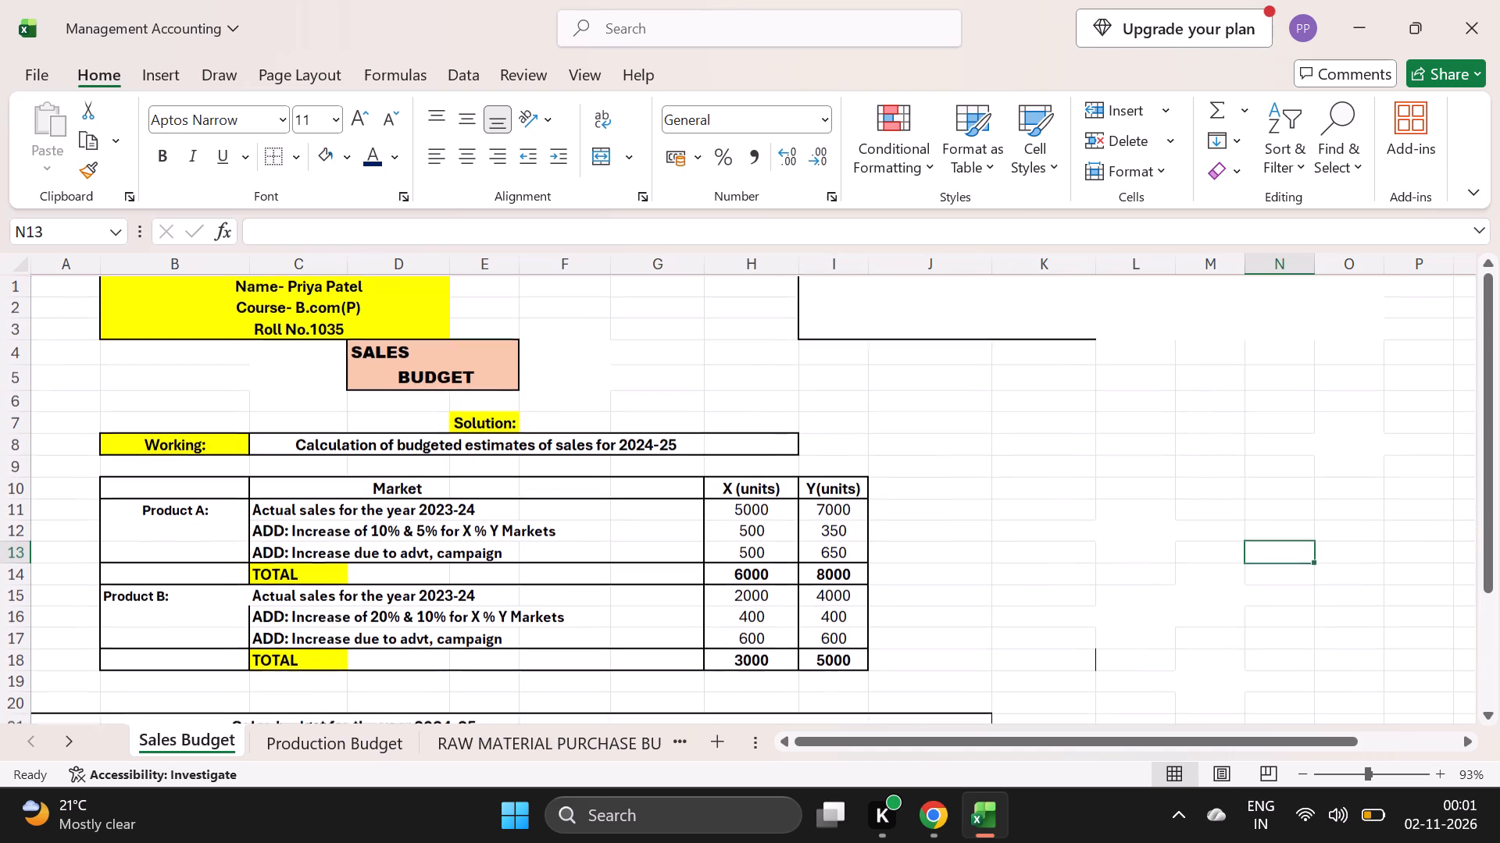
{"action": "scroll", "coordinate": [175, 340], "scroll_direction": "up", "scroll_amount": 1}
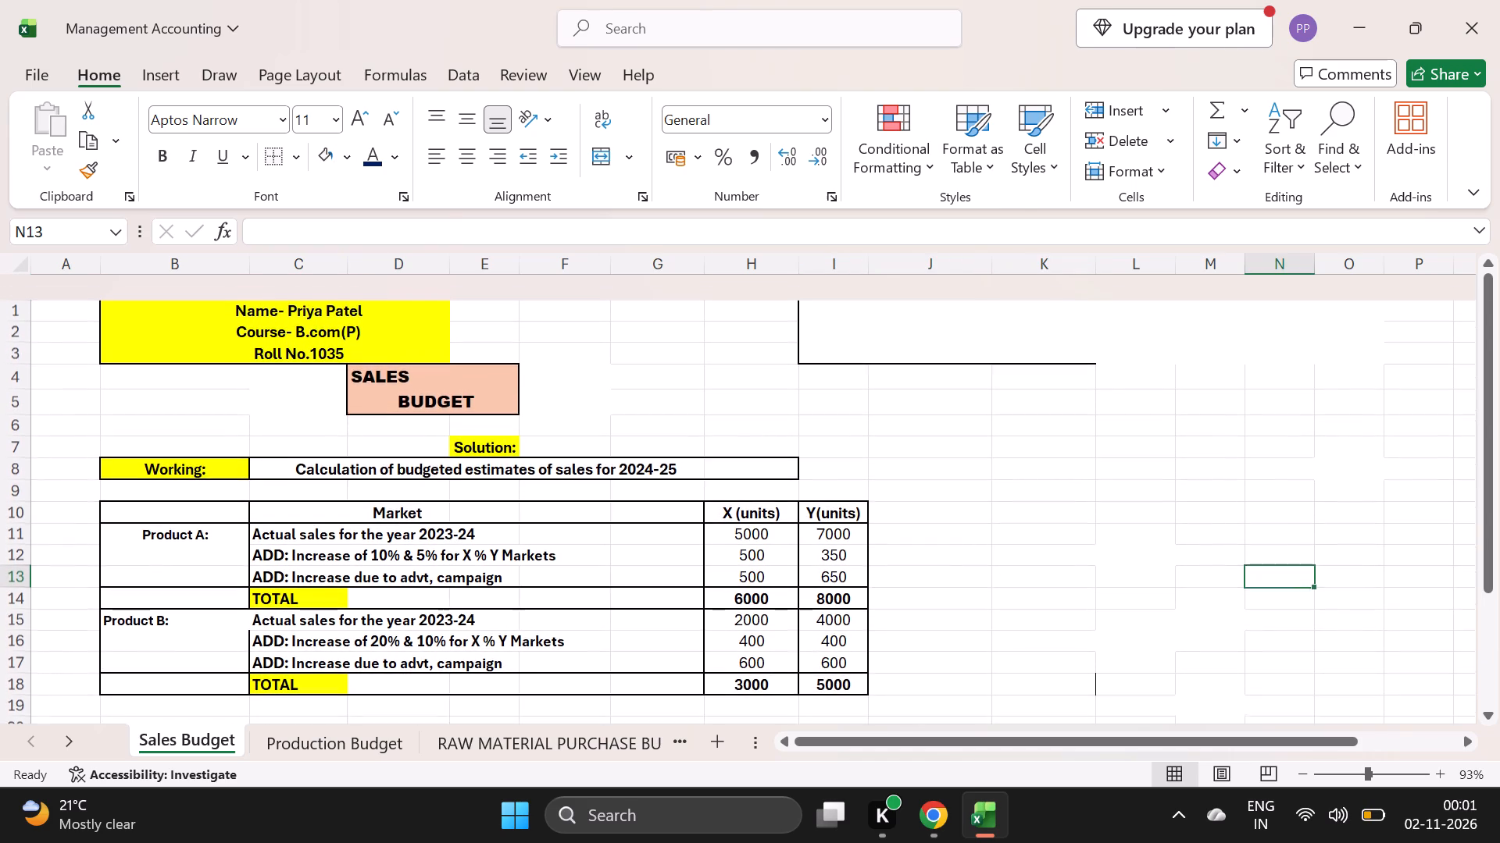
{"action": "scroll", "coordinate": [175, 340], "scroll_direction": "up", "scroll_amount": 1}
{"action": "left_click_drag", "start_coordinate": [123, 285], "coordinate": [392, 322]}
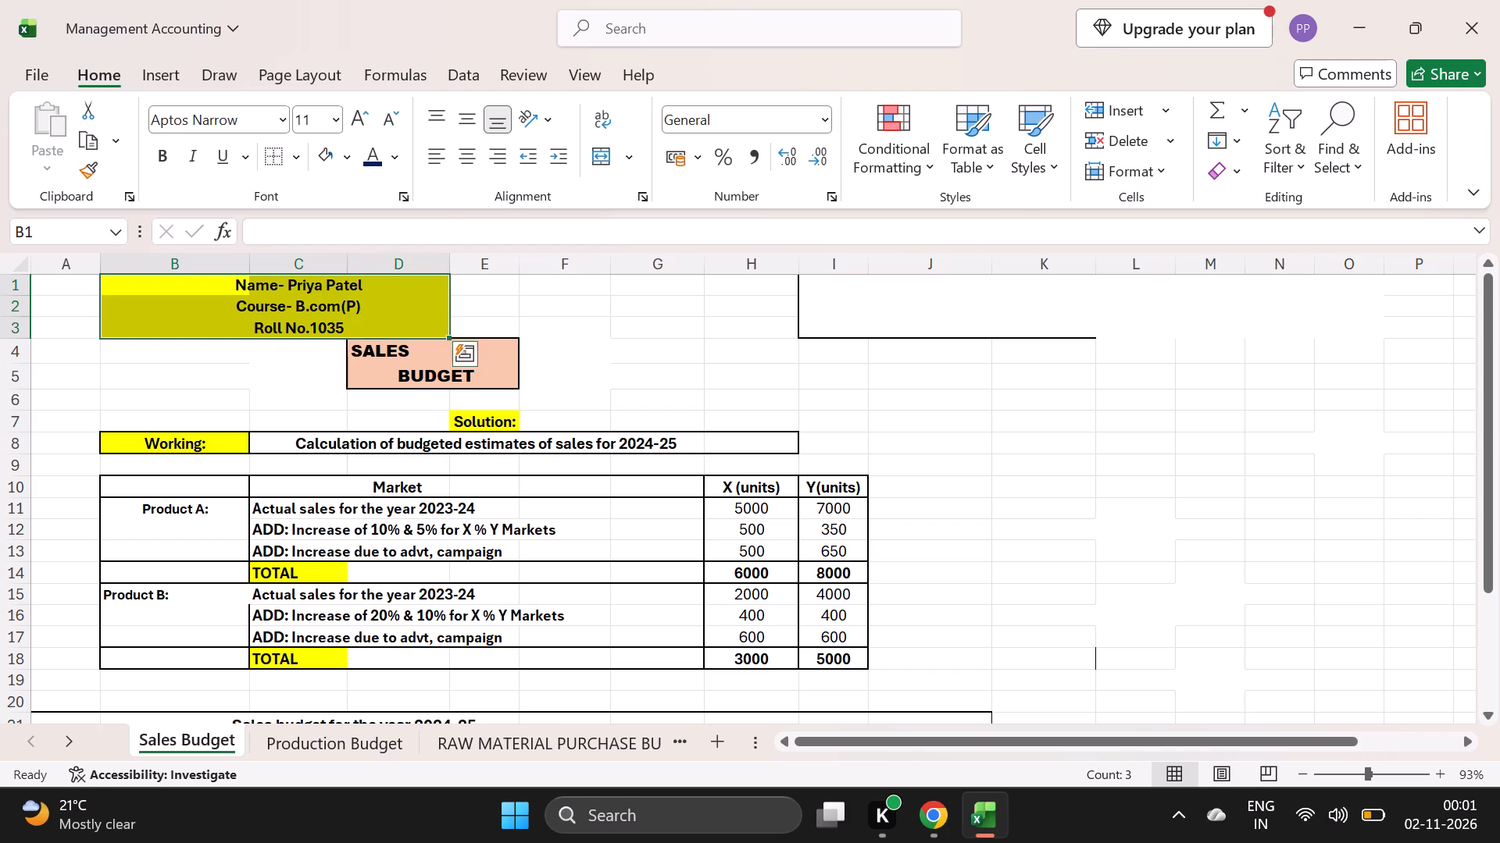
{"action": "left_click", "coordinate": [293, 157]}
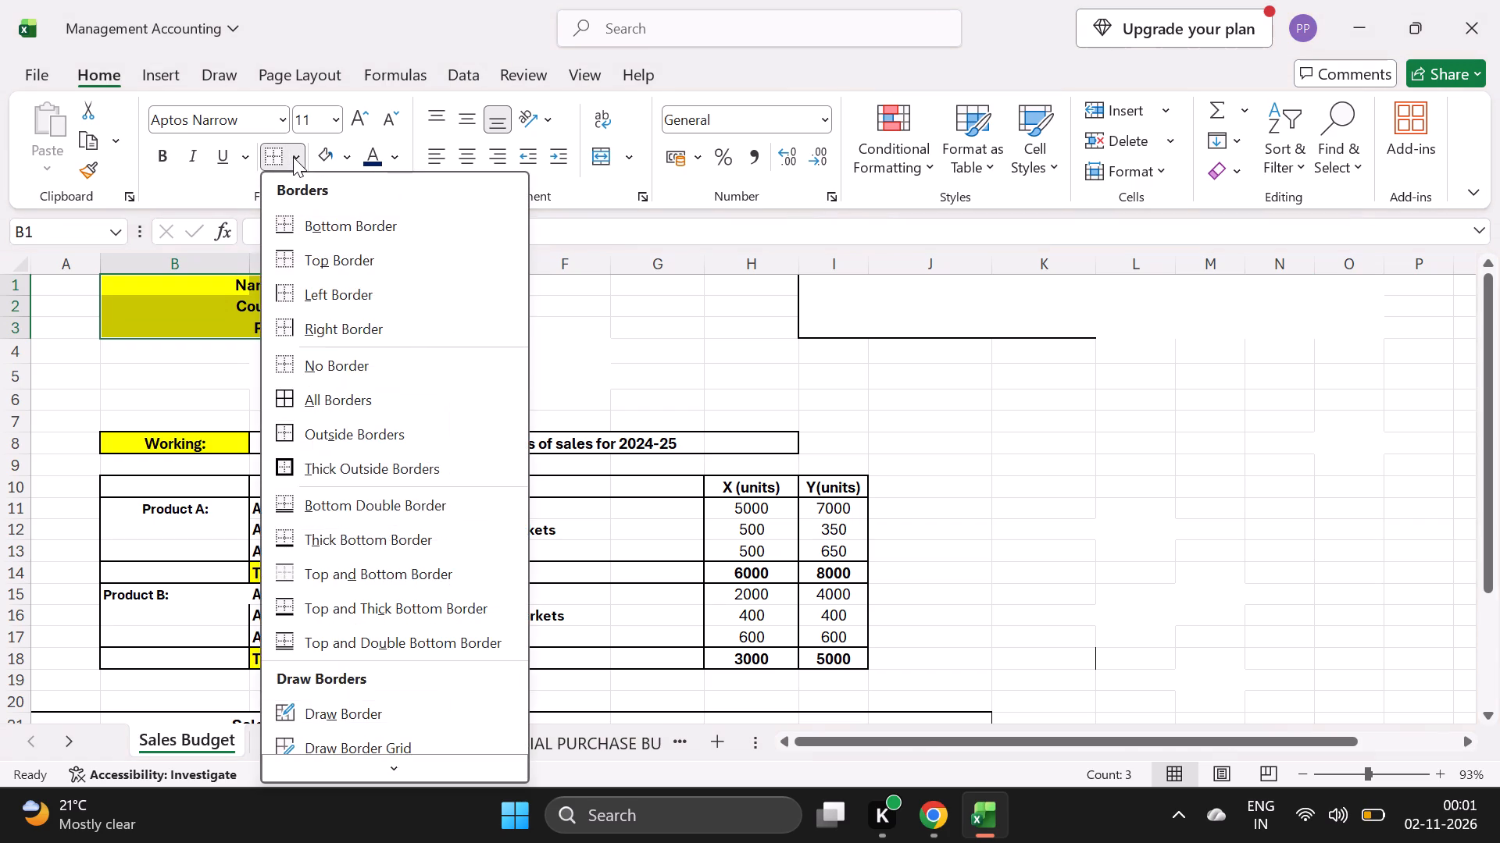
{"action": "left_click", "coordinate": [352, 478]}
{"action": "left_click", "coordinate": [663, 365]}
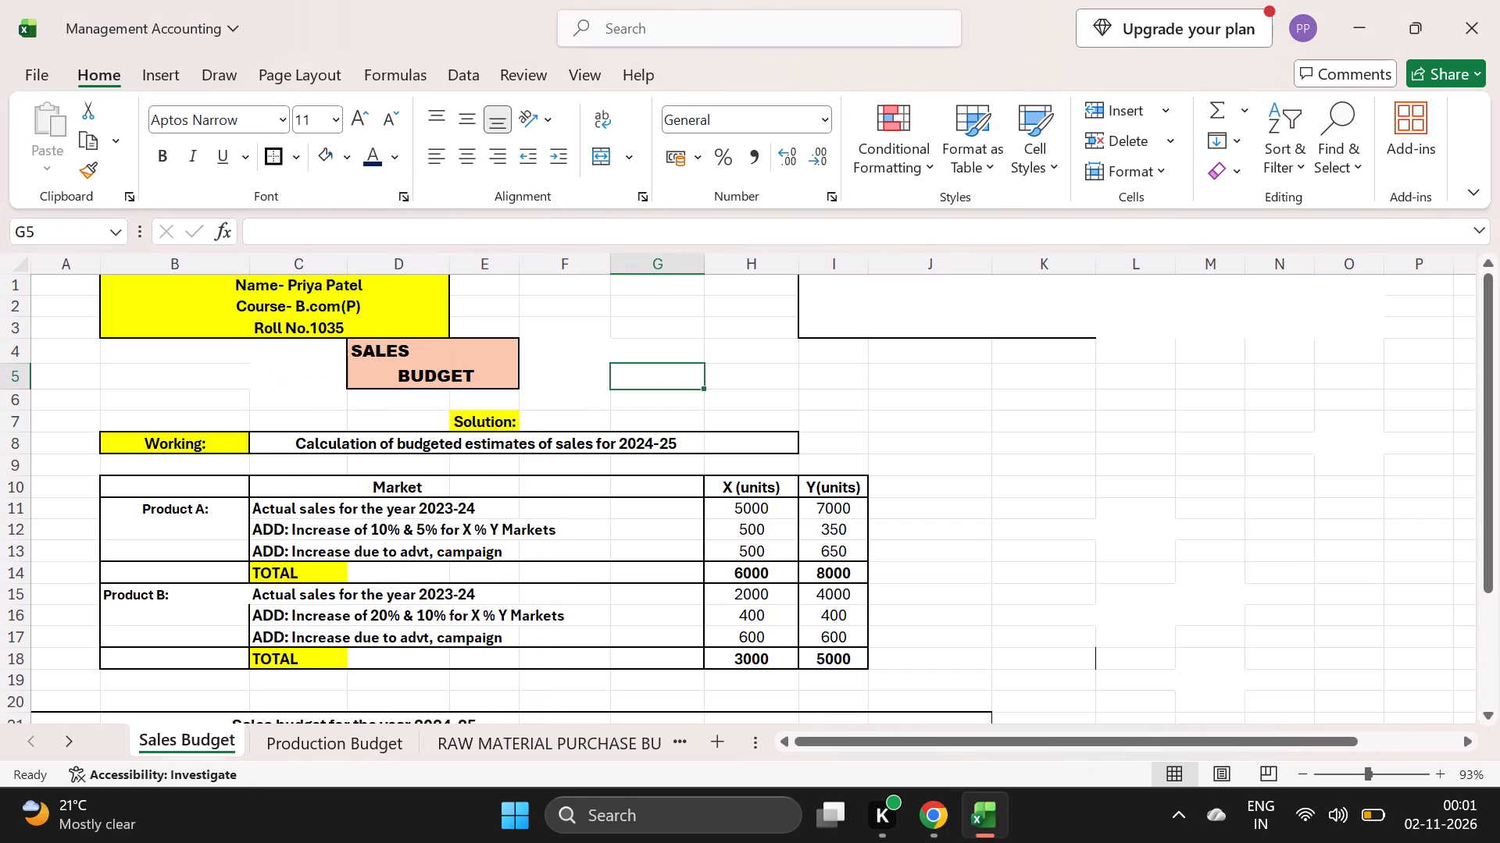
Remove the leftover borders around the emptied block by setting H1:K4 to no border.
{"action": "left_click", "coordinate": [800, 294]}
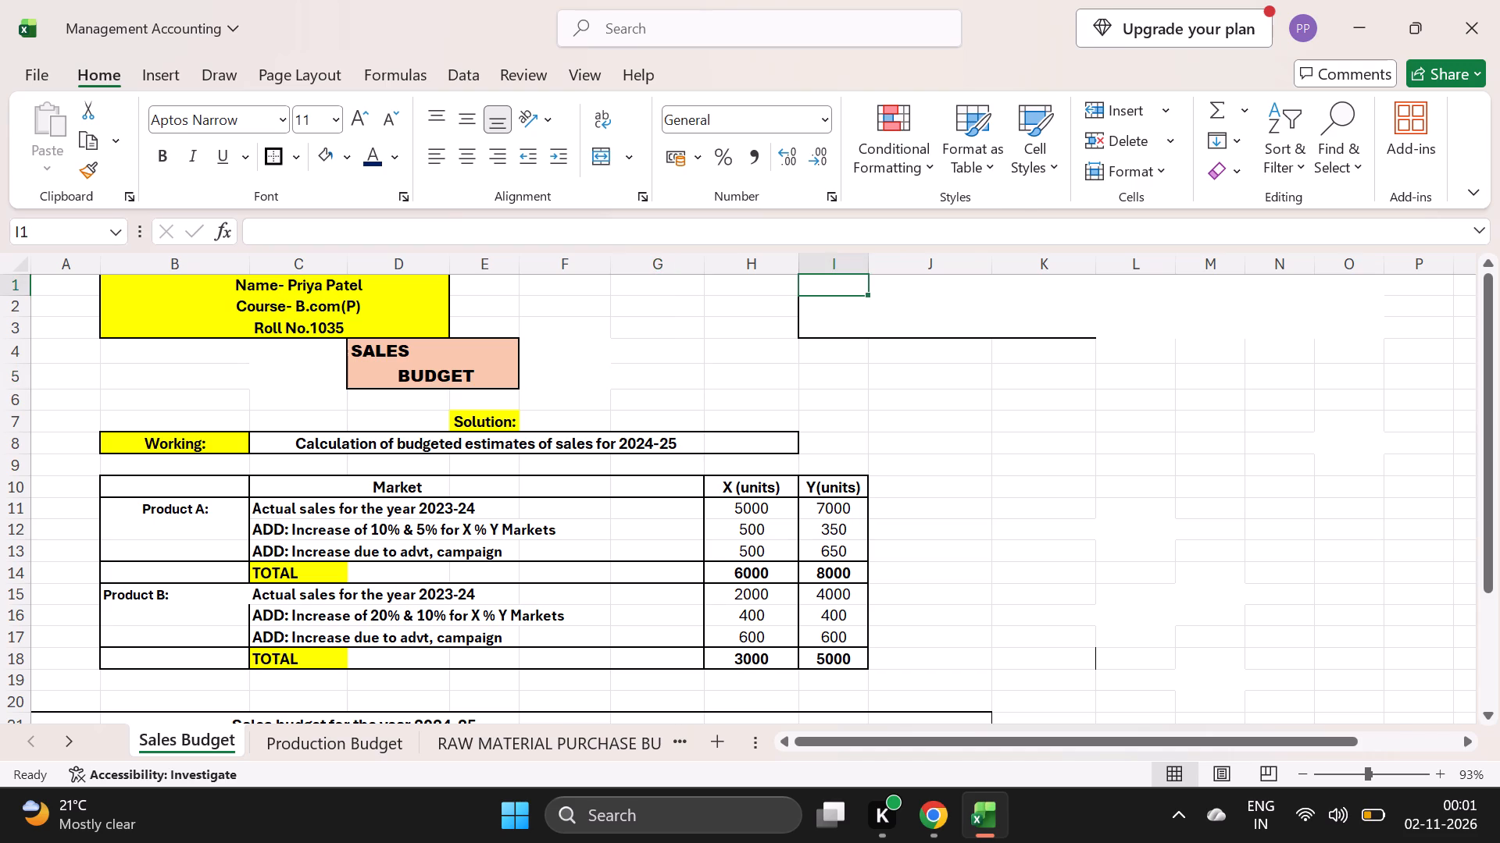
{"action": "left_click_drag", "start_coordinate": [794, 292], "coordinate": [955, 329]}
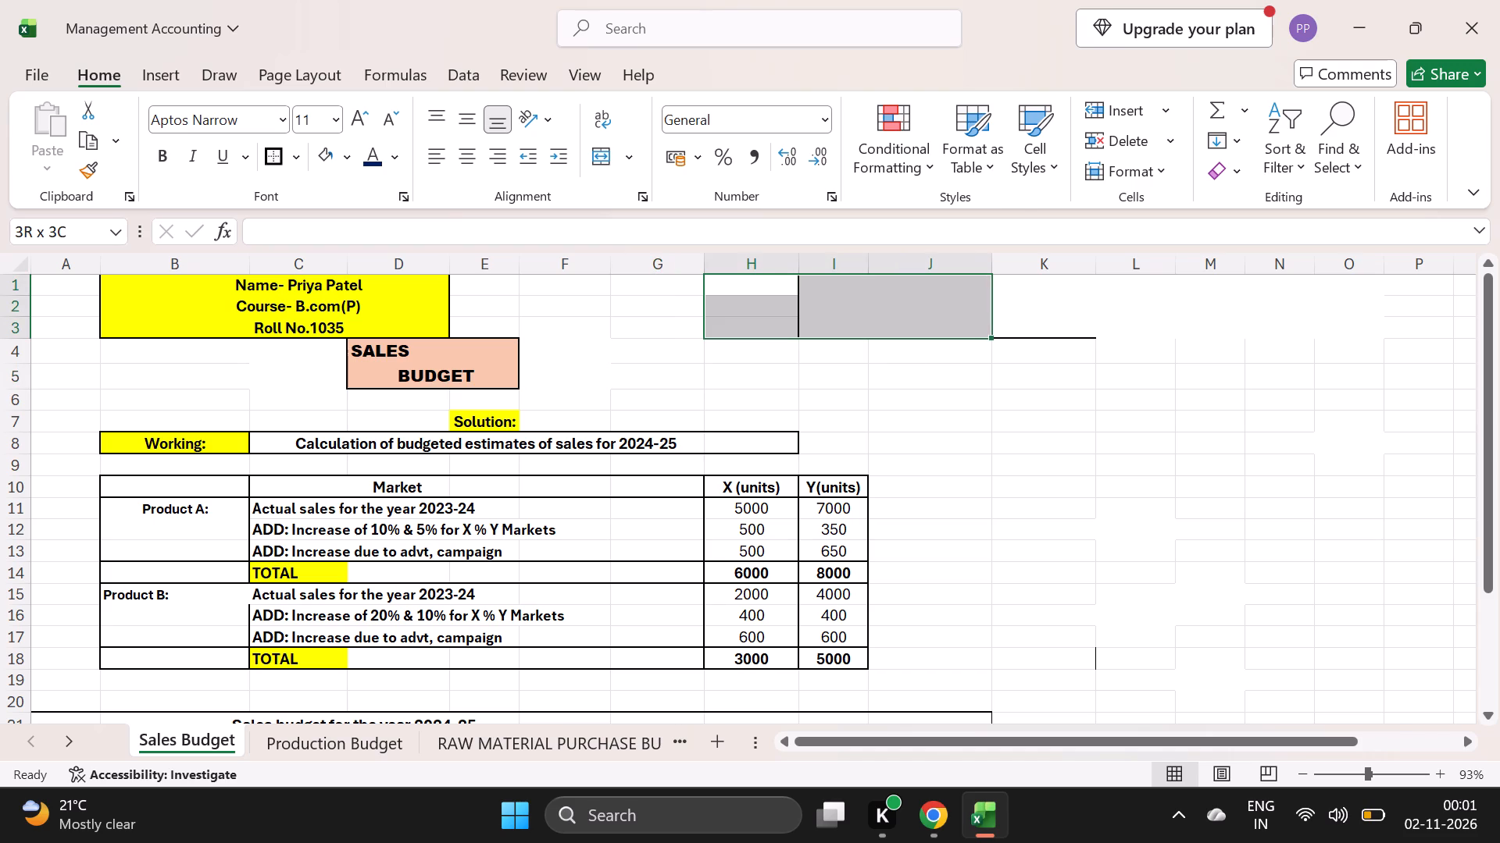
{"action": "left_click_drag", "start_coordinate": [955, 329], "coordinate": [1040, 354]}
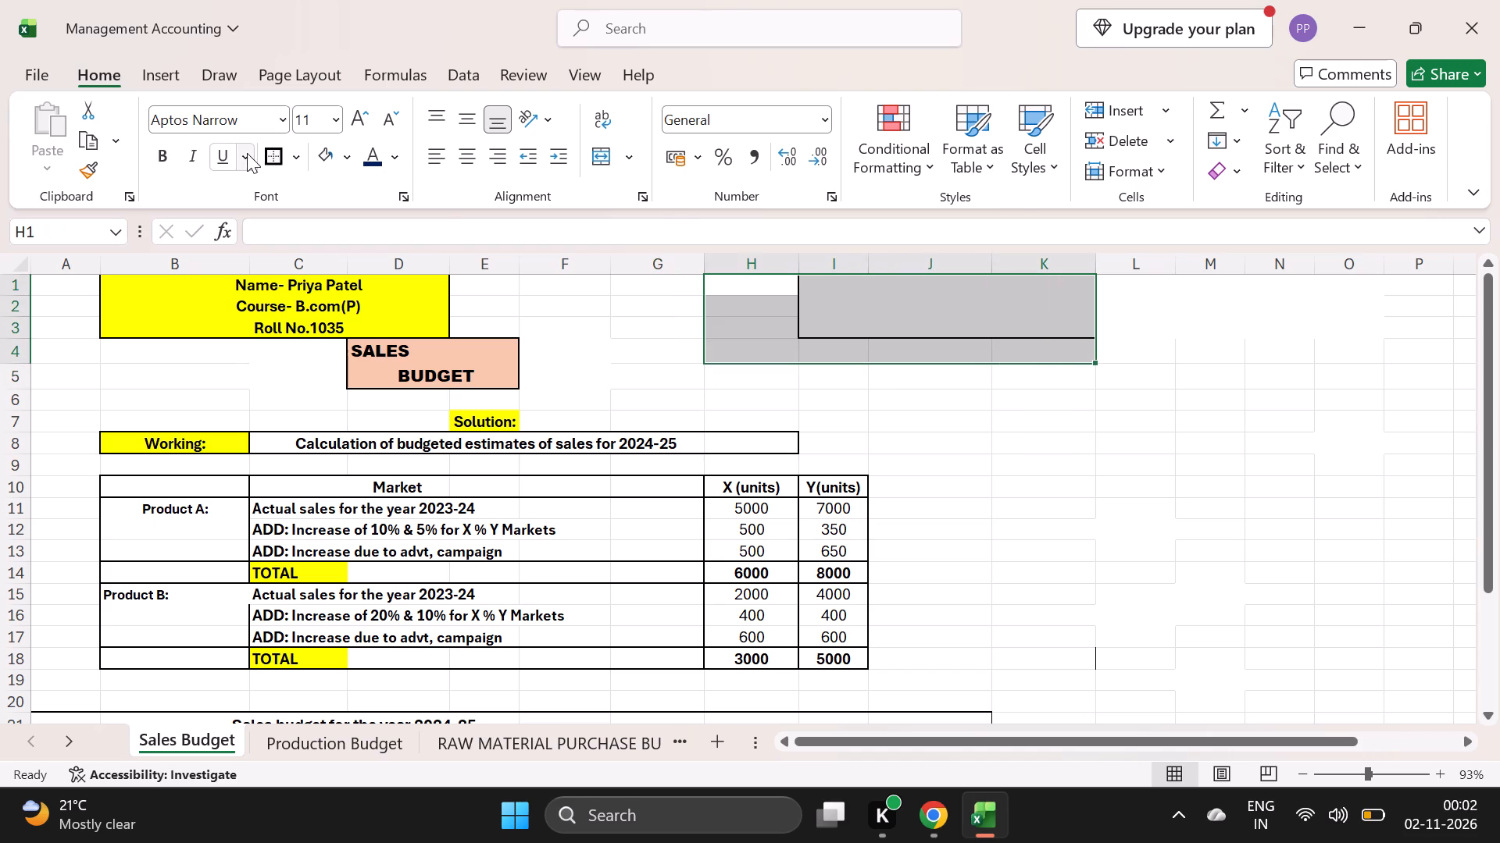
{"action": "left_click", "coordinate": [291, 160]}
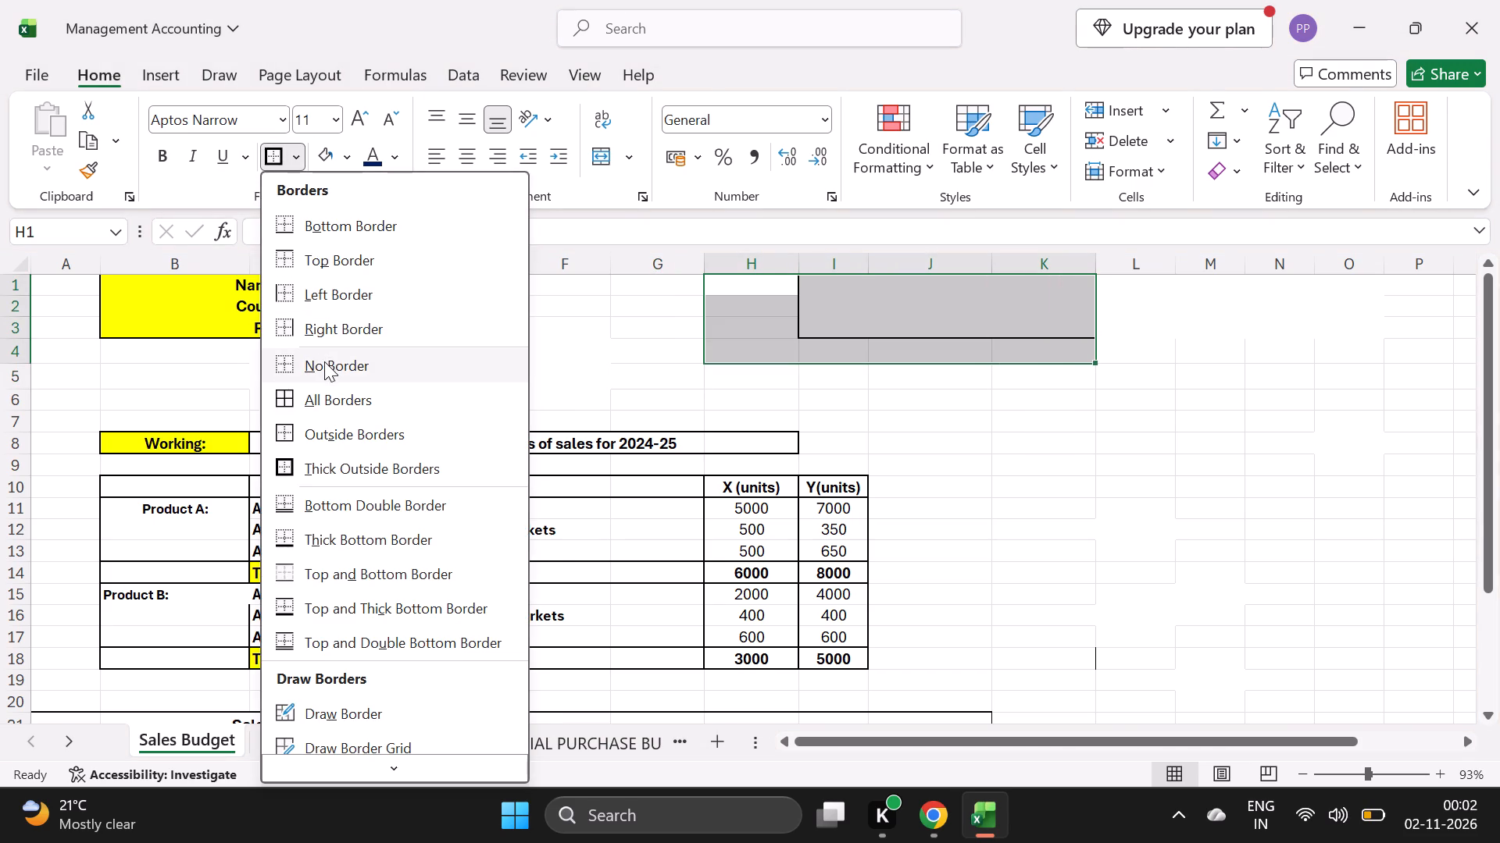
{"action": "left_click", "coordinate": [324, 361]}
{"action": "left_click", "coordinate": [1090, 454]}
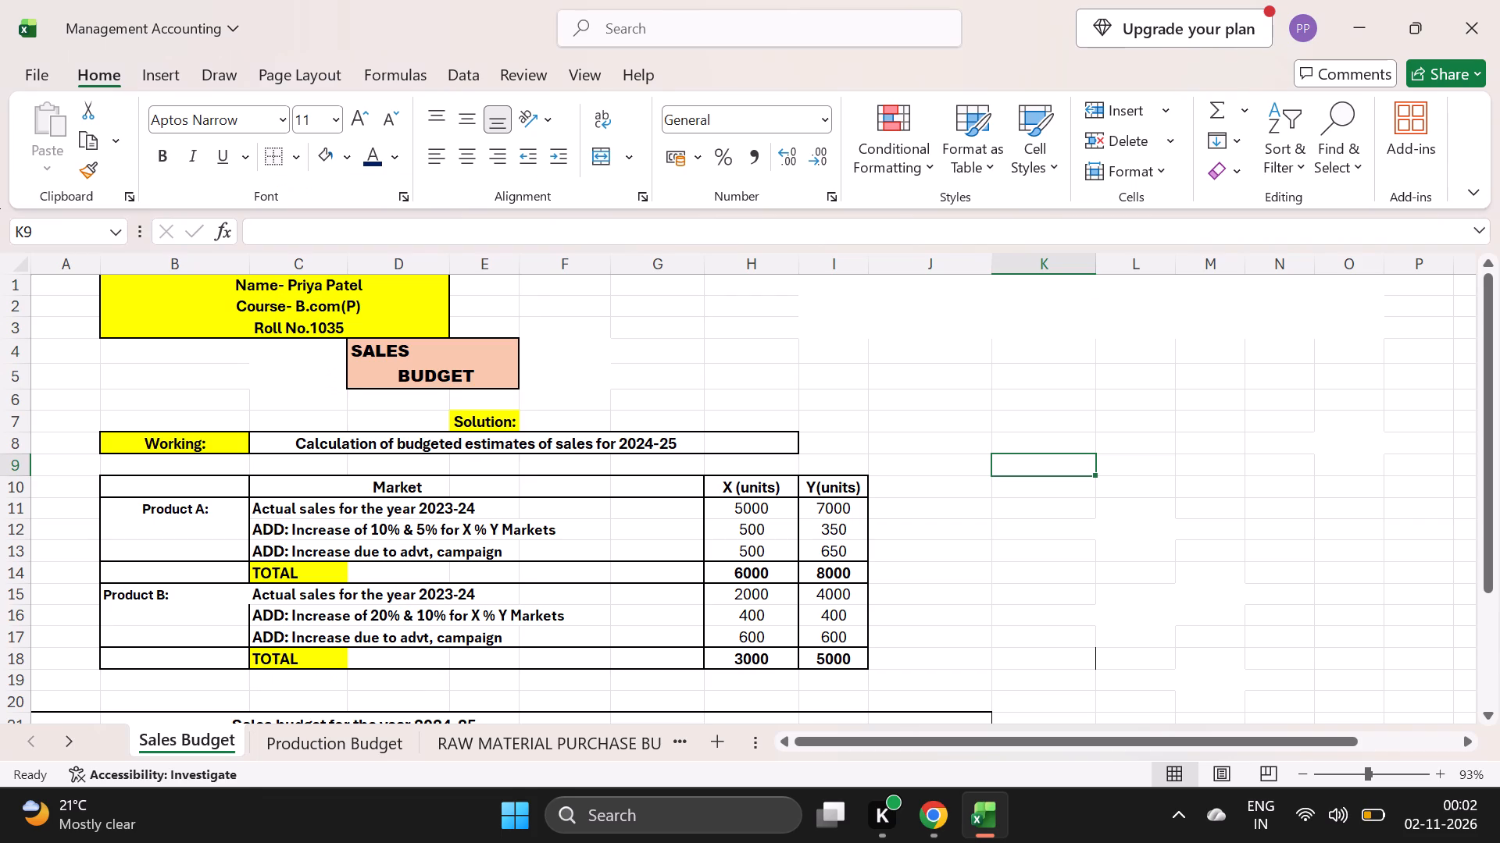
Clear the SALES BUDGET title text from the orange cells in rows 4 and 5.
{"action": "left_click", "coordinate": [452, 368]}
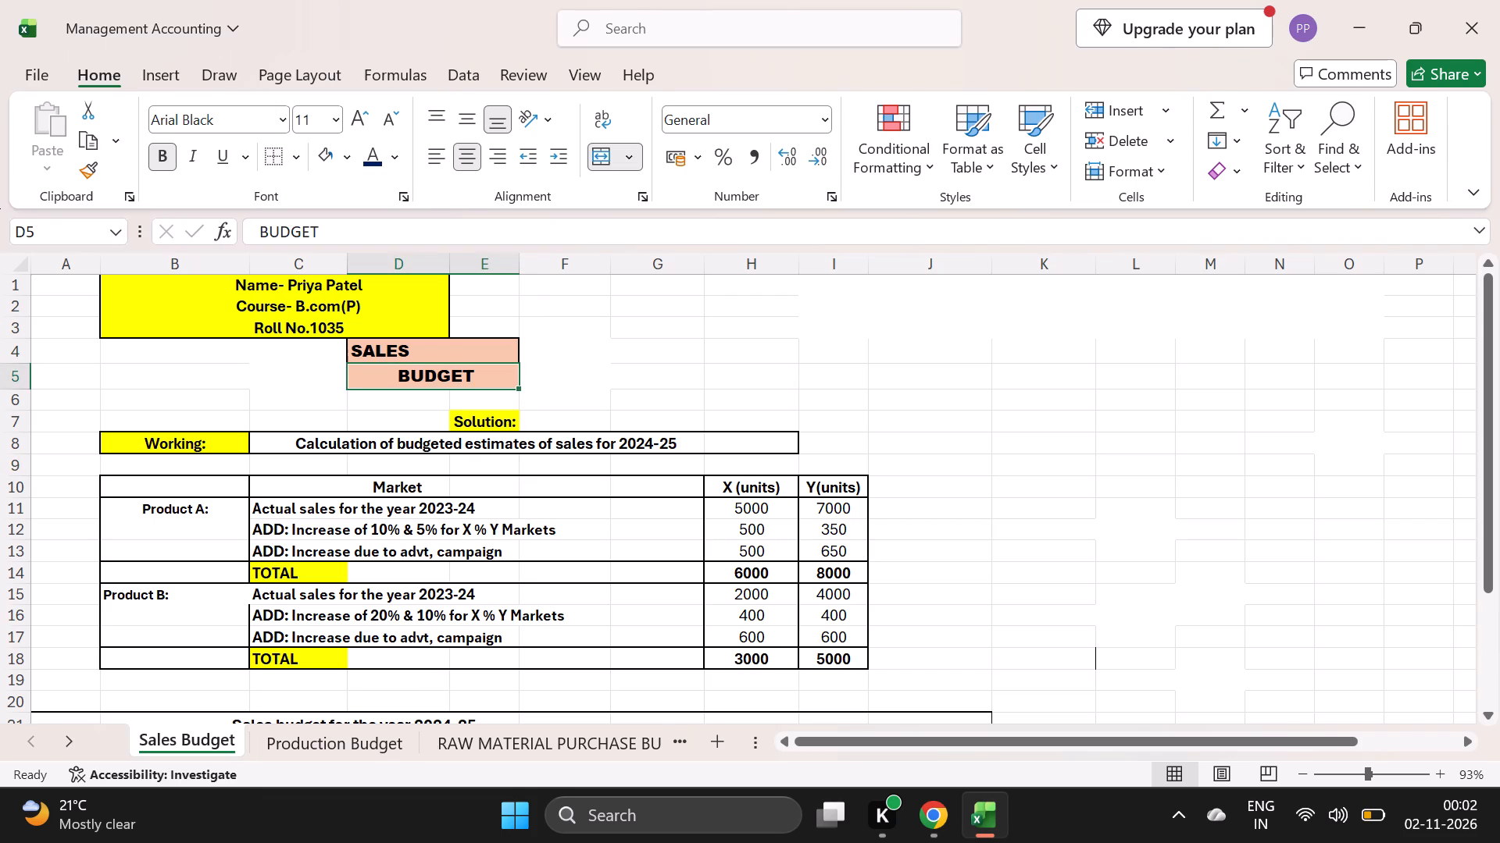
{"action": "left_click", "coordinate": [323, 354]}
{"action": "left_click_drag", "start_coordinate": [323, 354], "coordinate": [474, 386]}
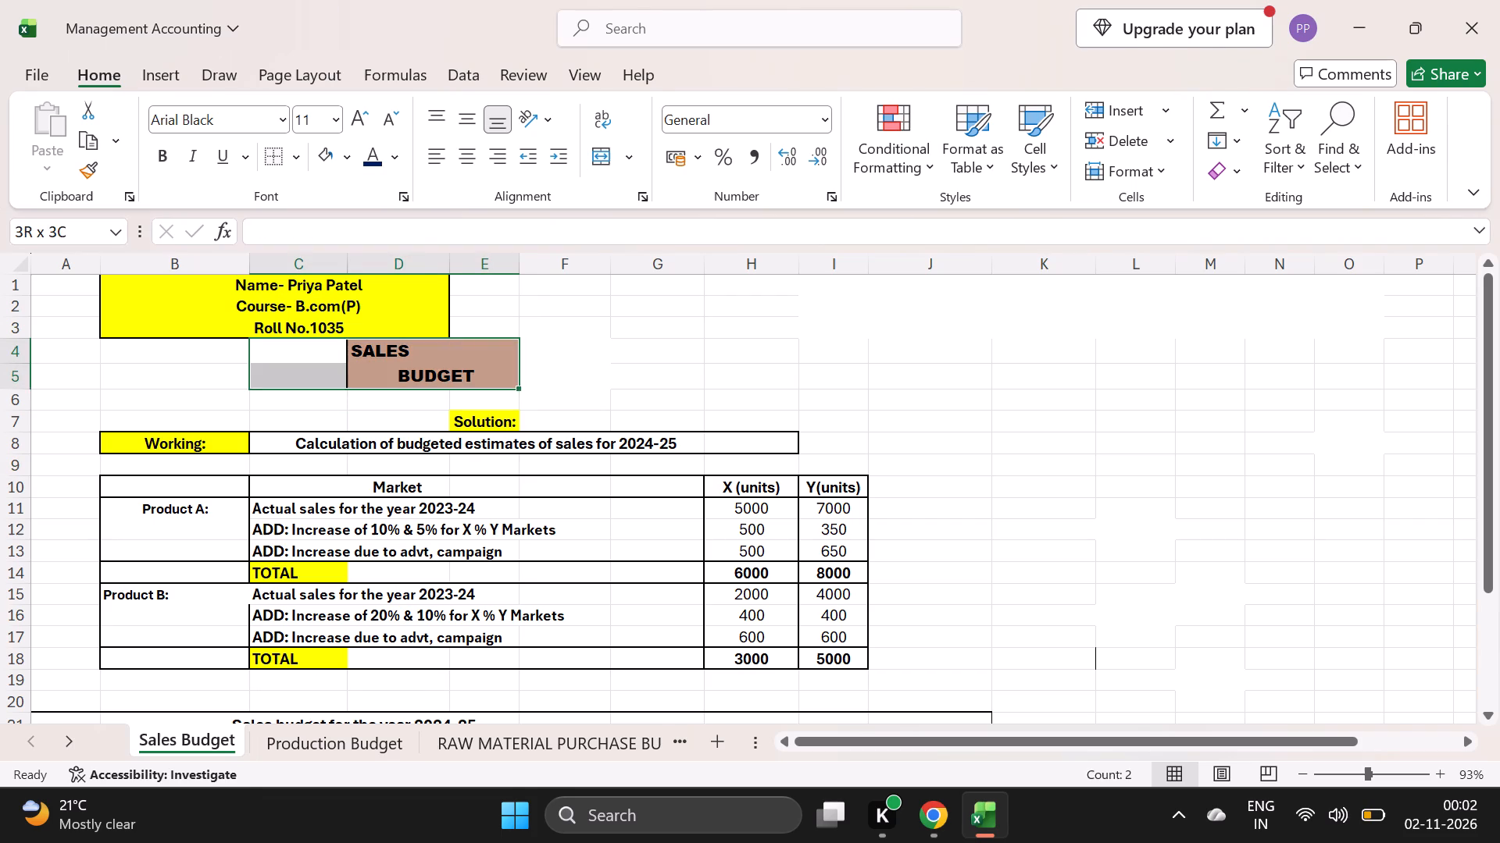
{"action": "left_click_drag", "start_coordinate": [474, 386], "coordinate": [477, 379]}
{"action": "key", "text": "ctrl+Delete"}
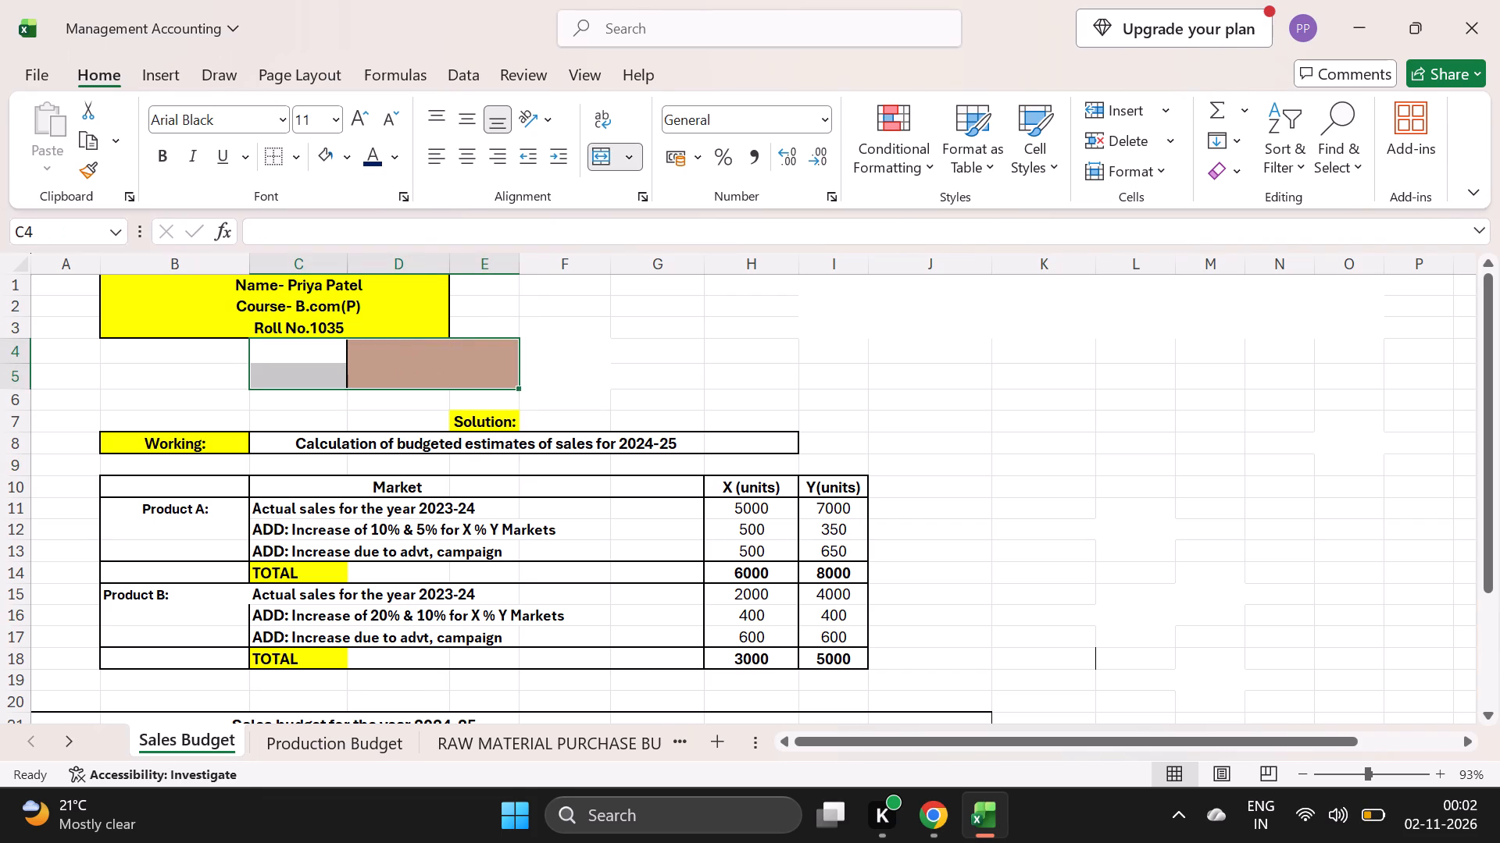
{"action": "left_click", "coordinate": [320, 380]}
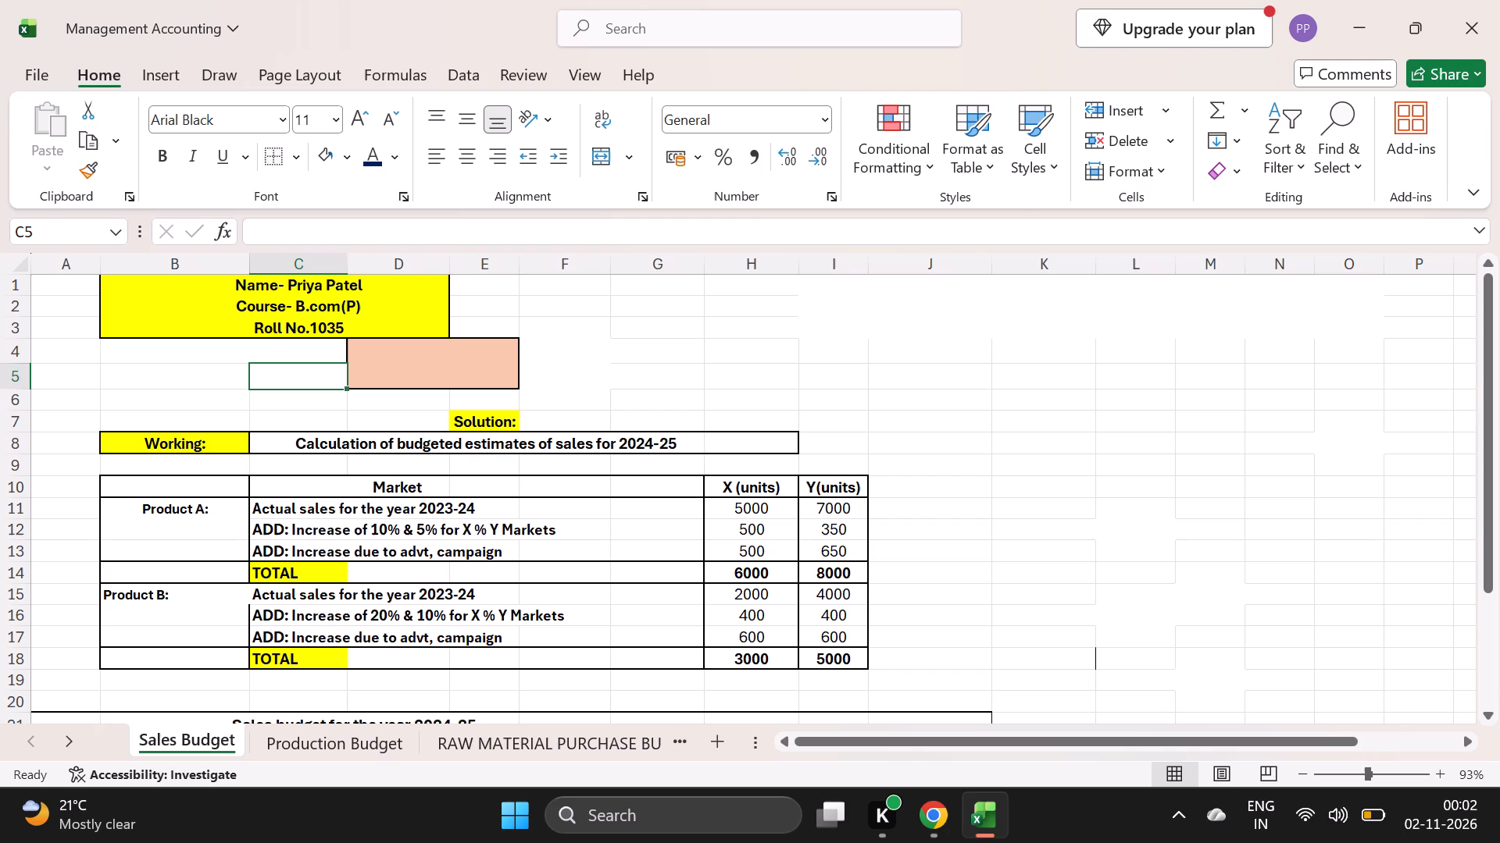
Enter SALES BUDGET in cell C5.
{"action": "type", "text": "SA"}
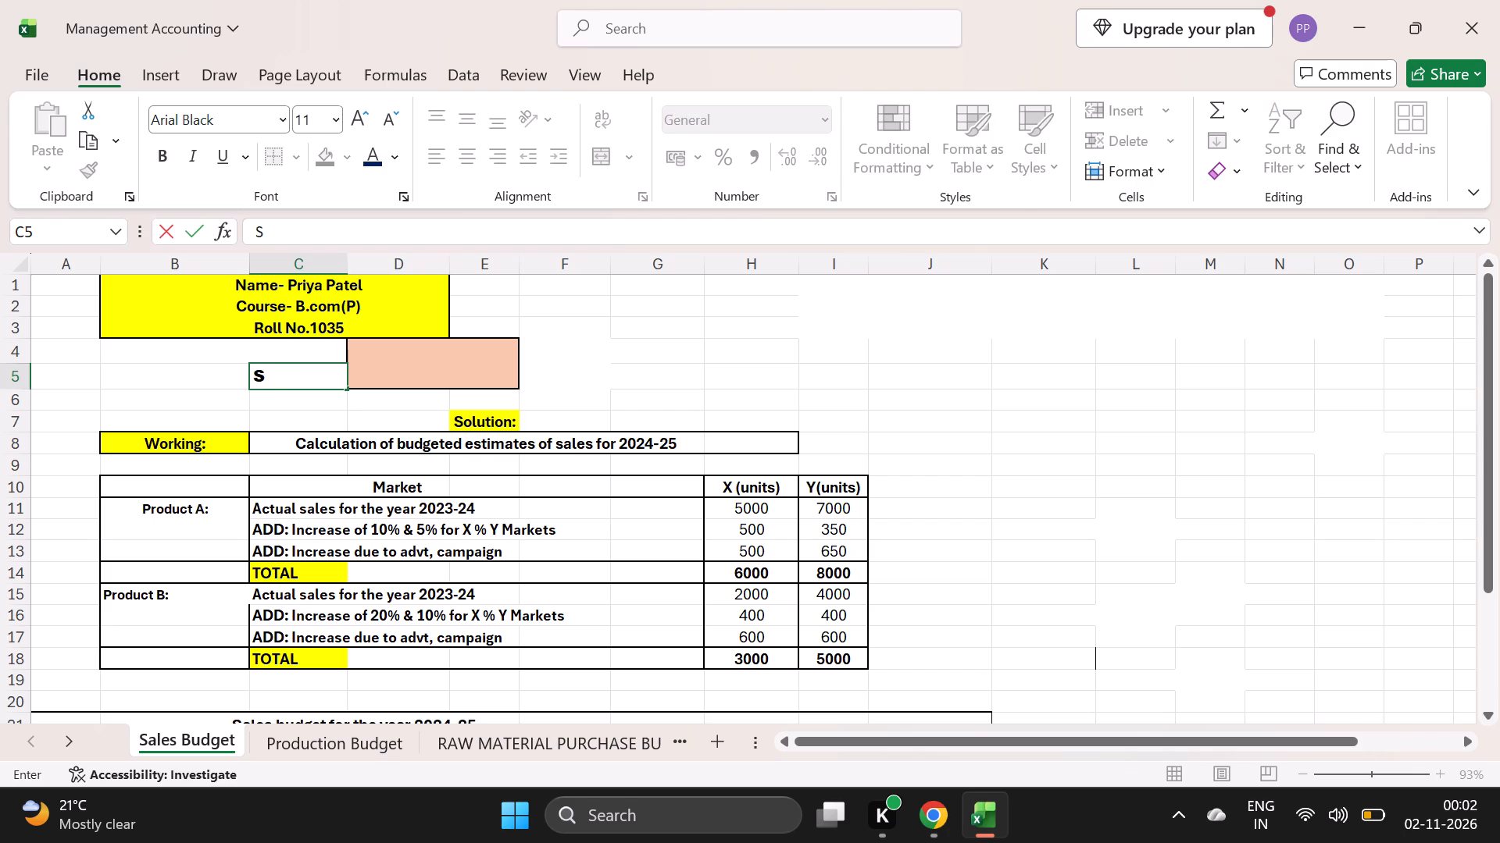
{"action": "type", "text": "LES"}
{"action": "key", "text": "space"}
{"action": "type", "text": "BUD"}
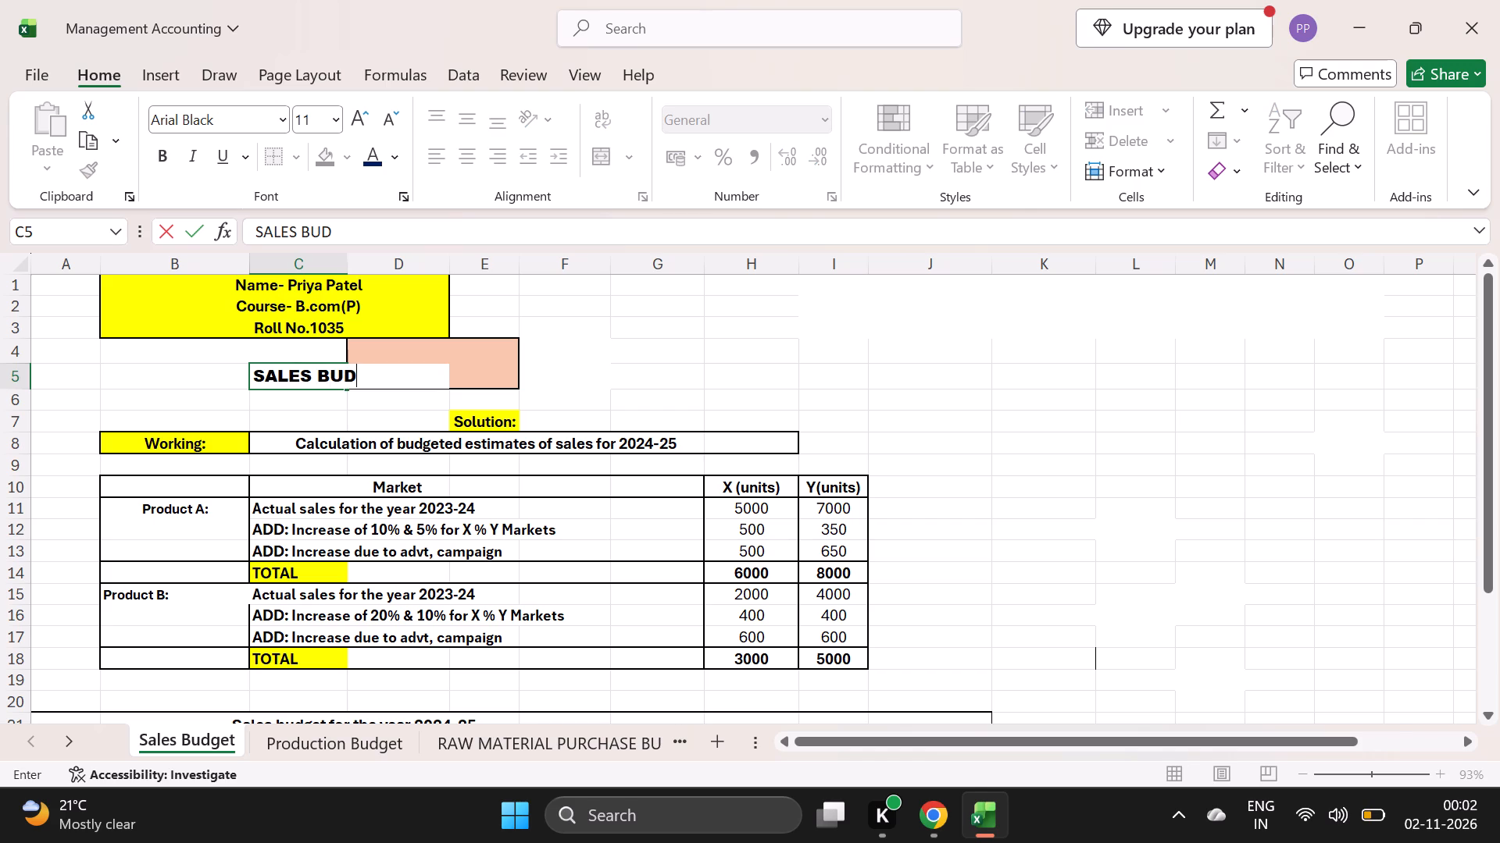
{"action": "type", "text": "GET"}
{"action": "left_click", "coordinate": [223, 383]}
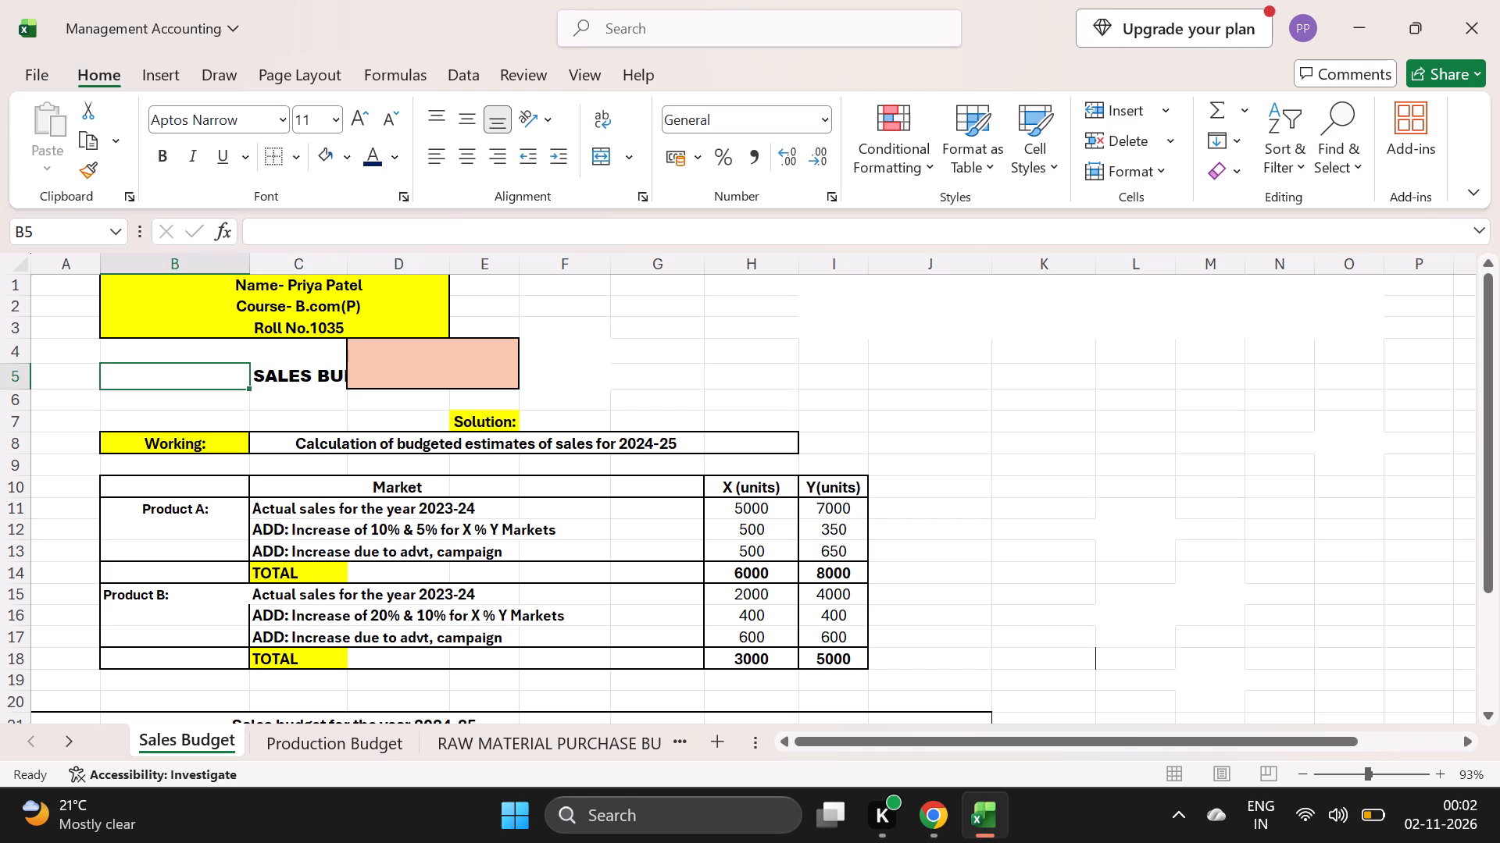
{"action": "left_click", "coordinate": [249, 377]}
{"action": "left_click", "coordinate": [262, 377]}
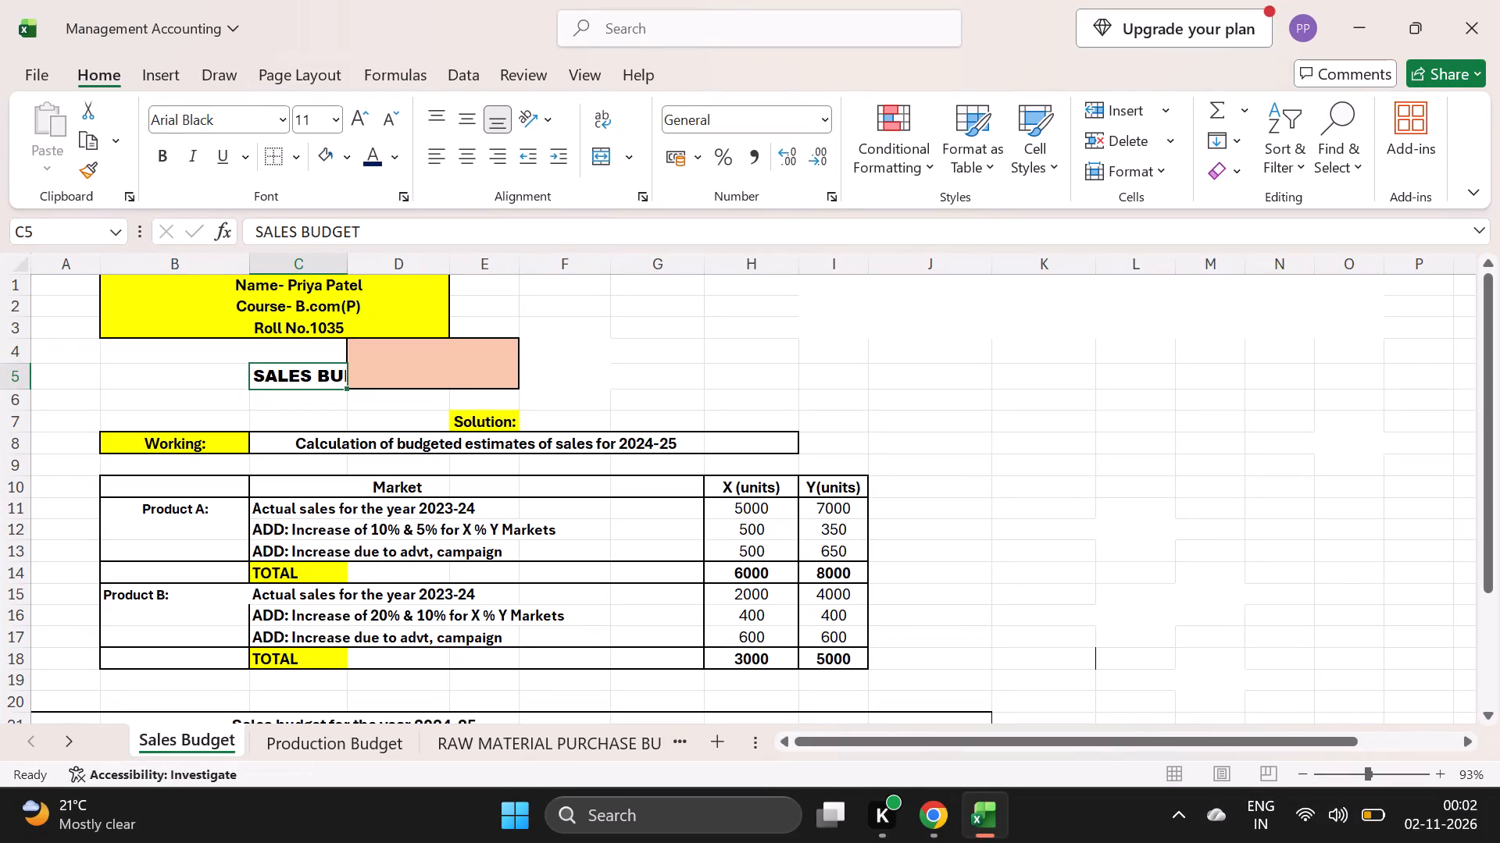
Fill the emptied orange title cells D4:E5 with white.
{"action": "left_click", "coordinate": [407, 360]}
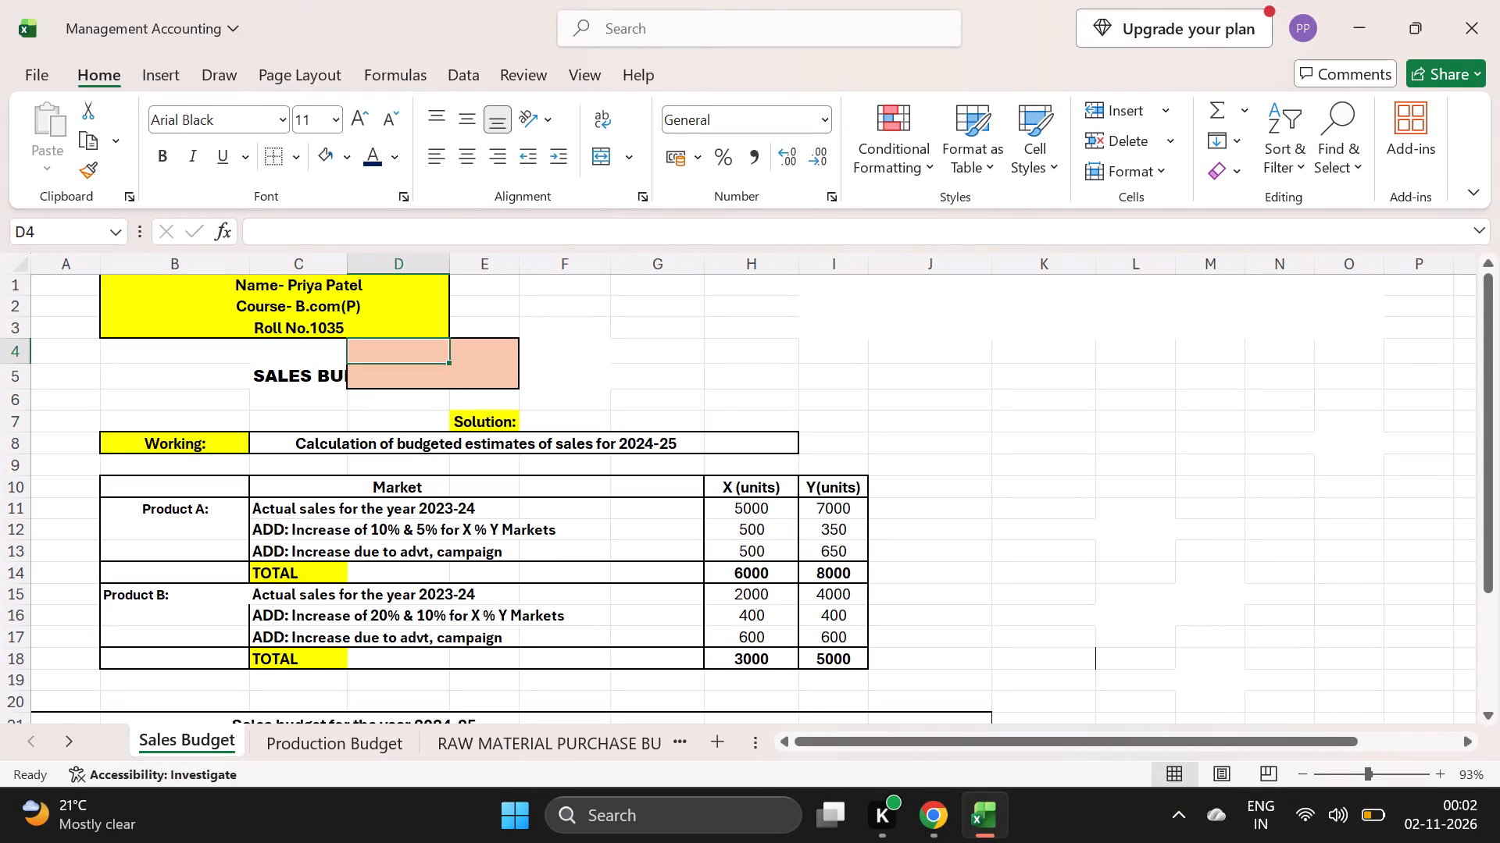
{"action": "left_click_drag", "start_coordinate": [380, 353], "coordinate": [445, 386]}
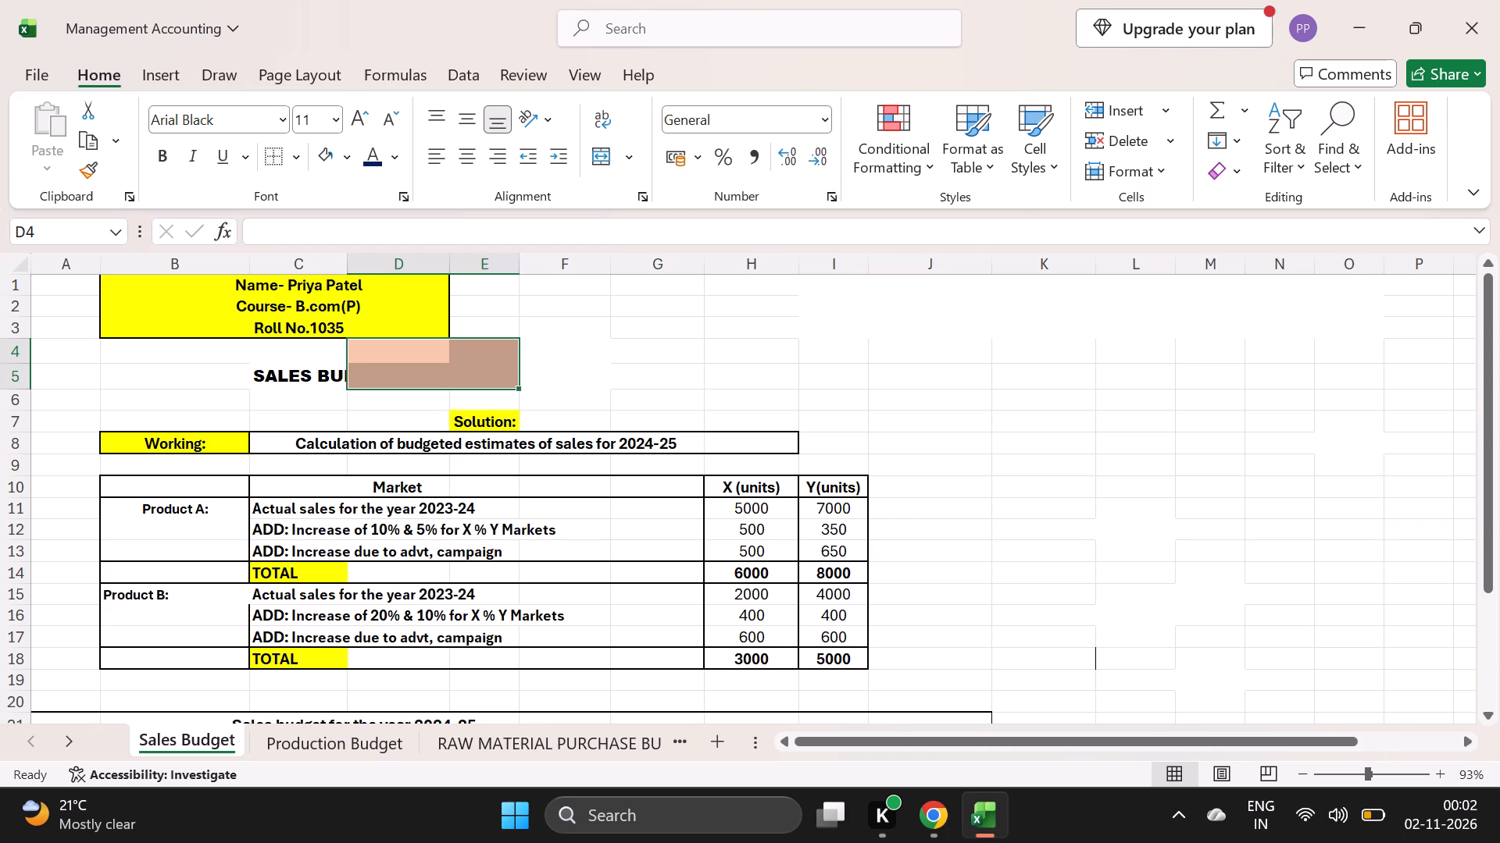
{"action": "left_click", "coordinate": [331, 155]}
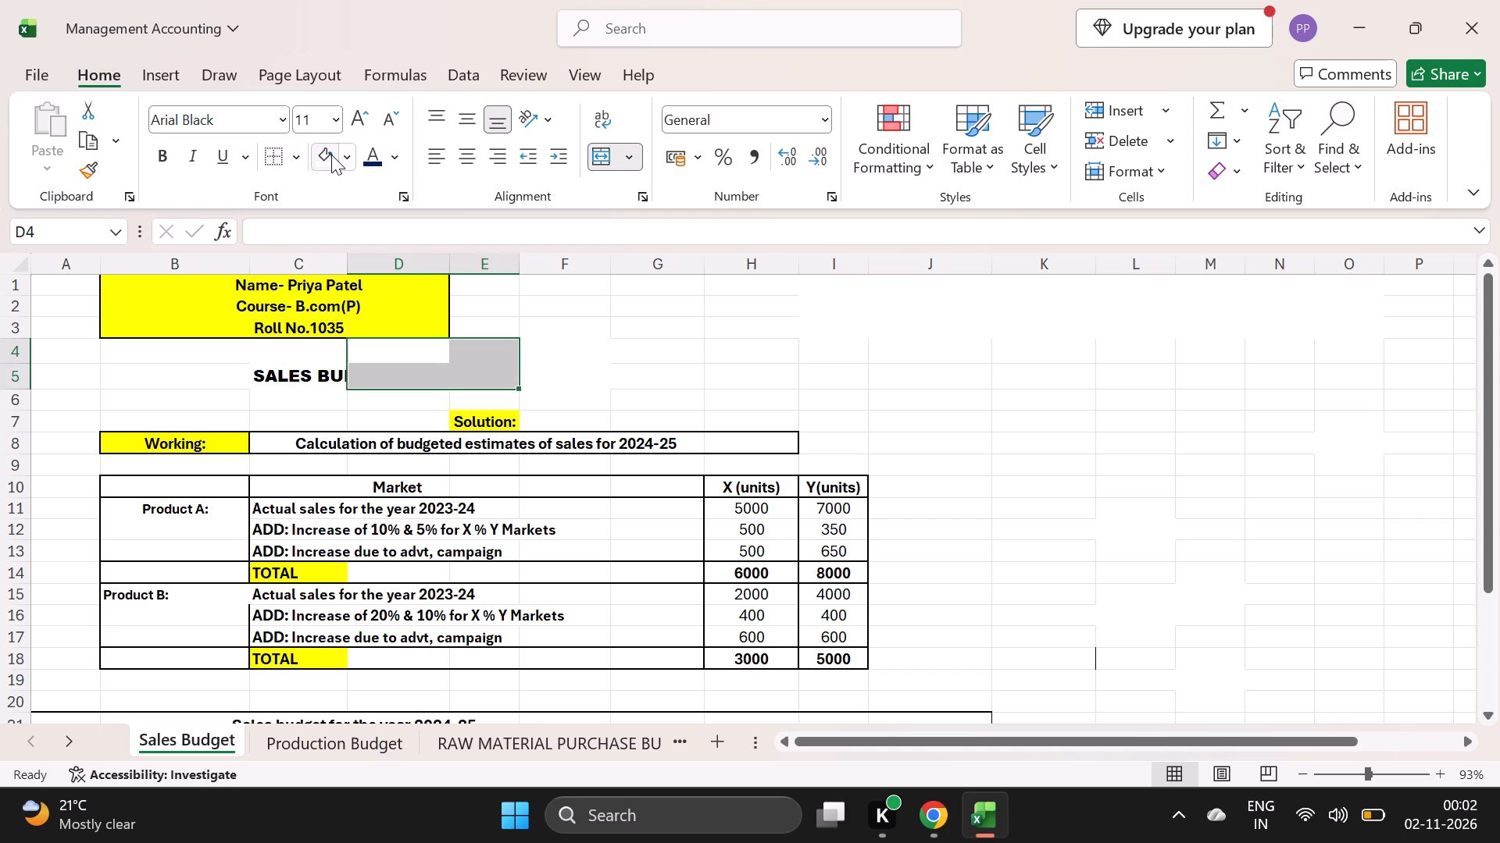
{"action": "left_click", "coordinate": [627, 326]}
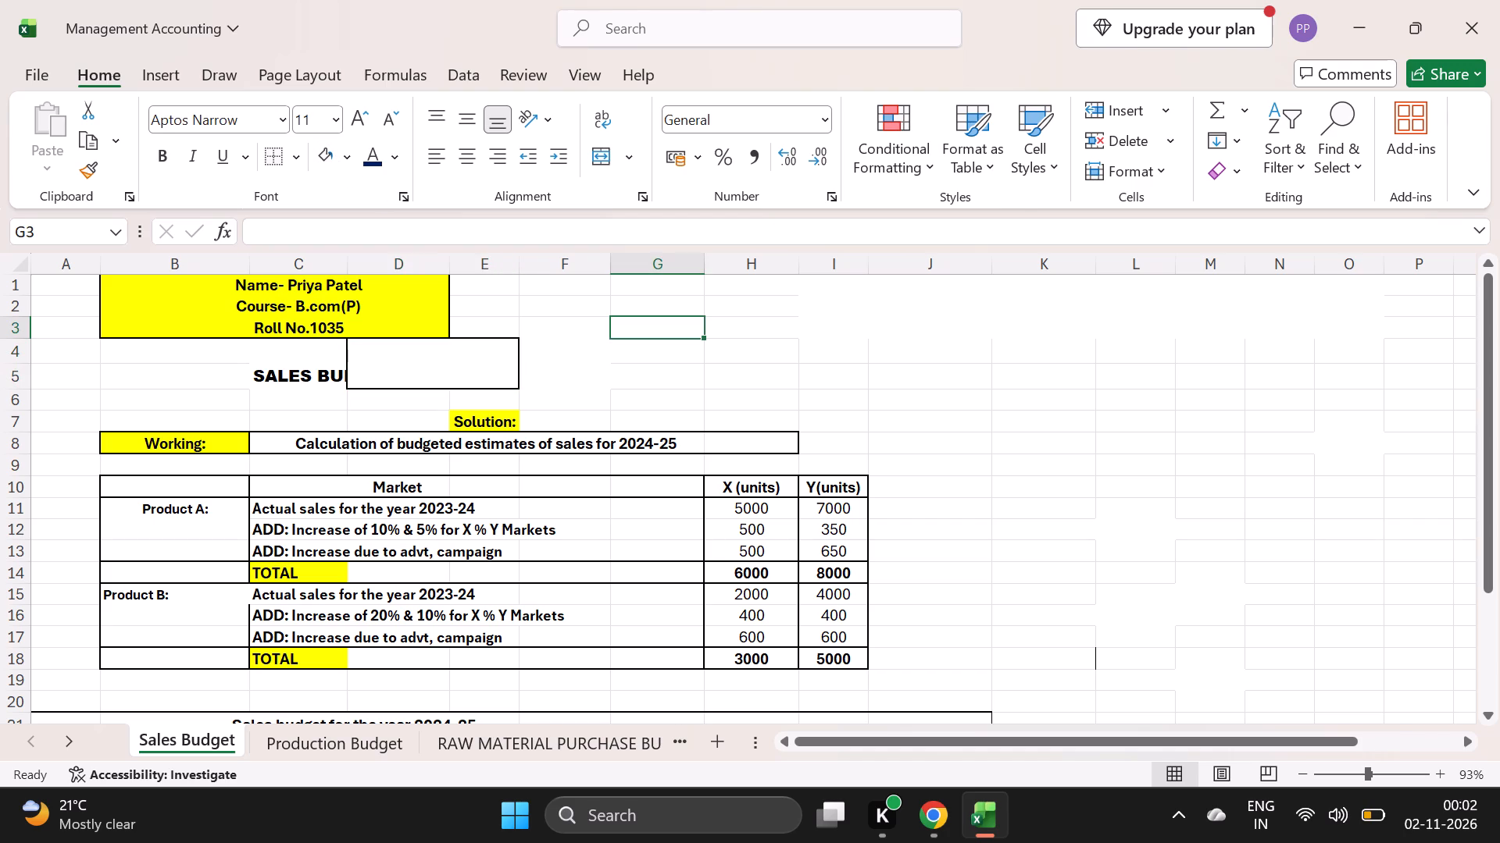
Widen column C so the SALES BUDGET title fits within its own cell.
{"action": "left_click", "coordinate": [292, 383]}
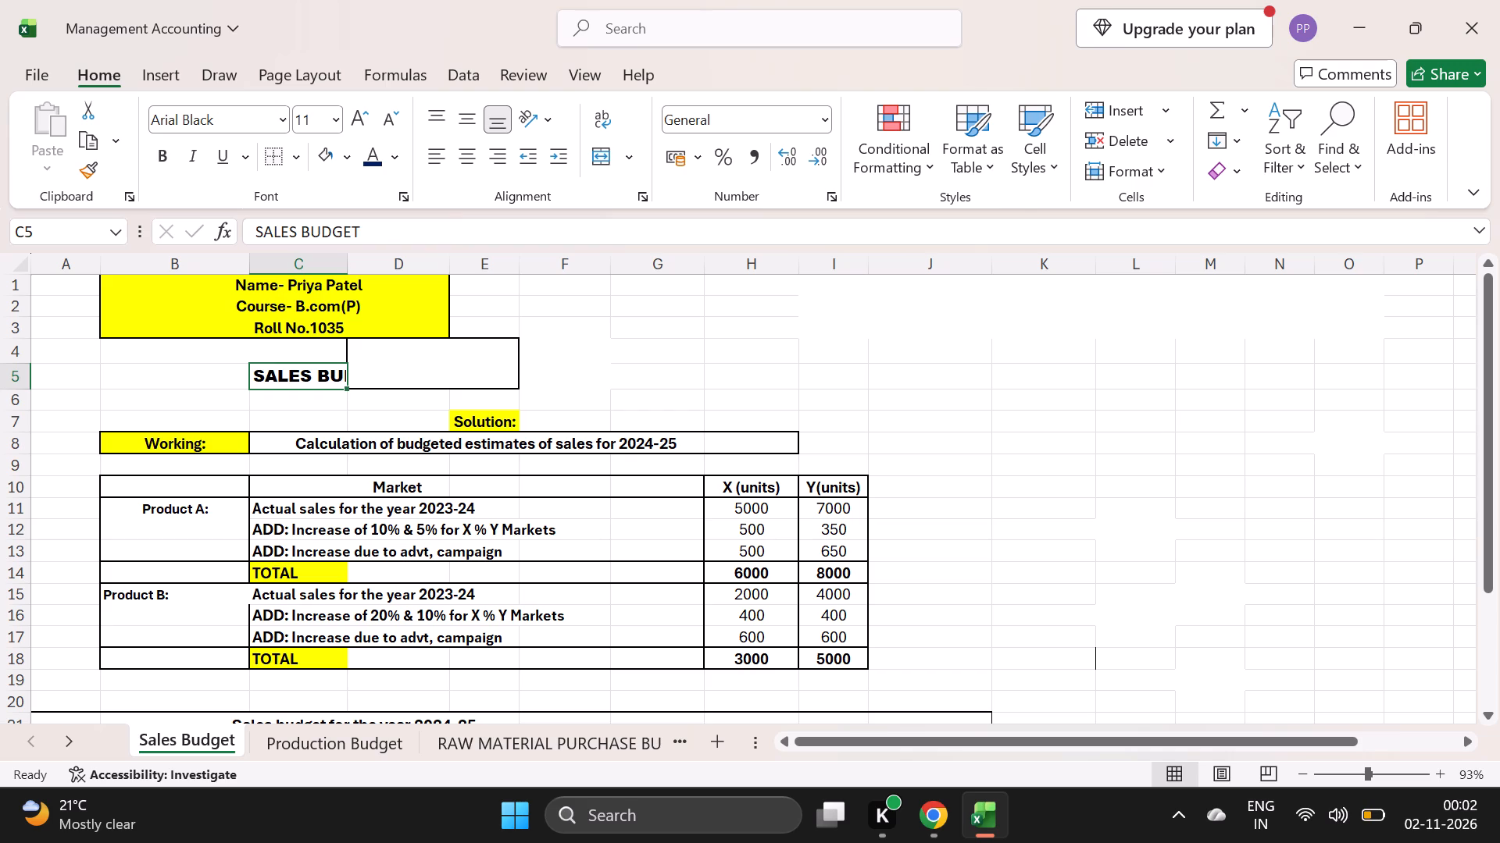
{"action": "left_click_drag", "start_coordinate": [345, 271], "coordinate": [413, 265]}
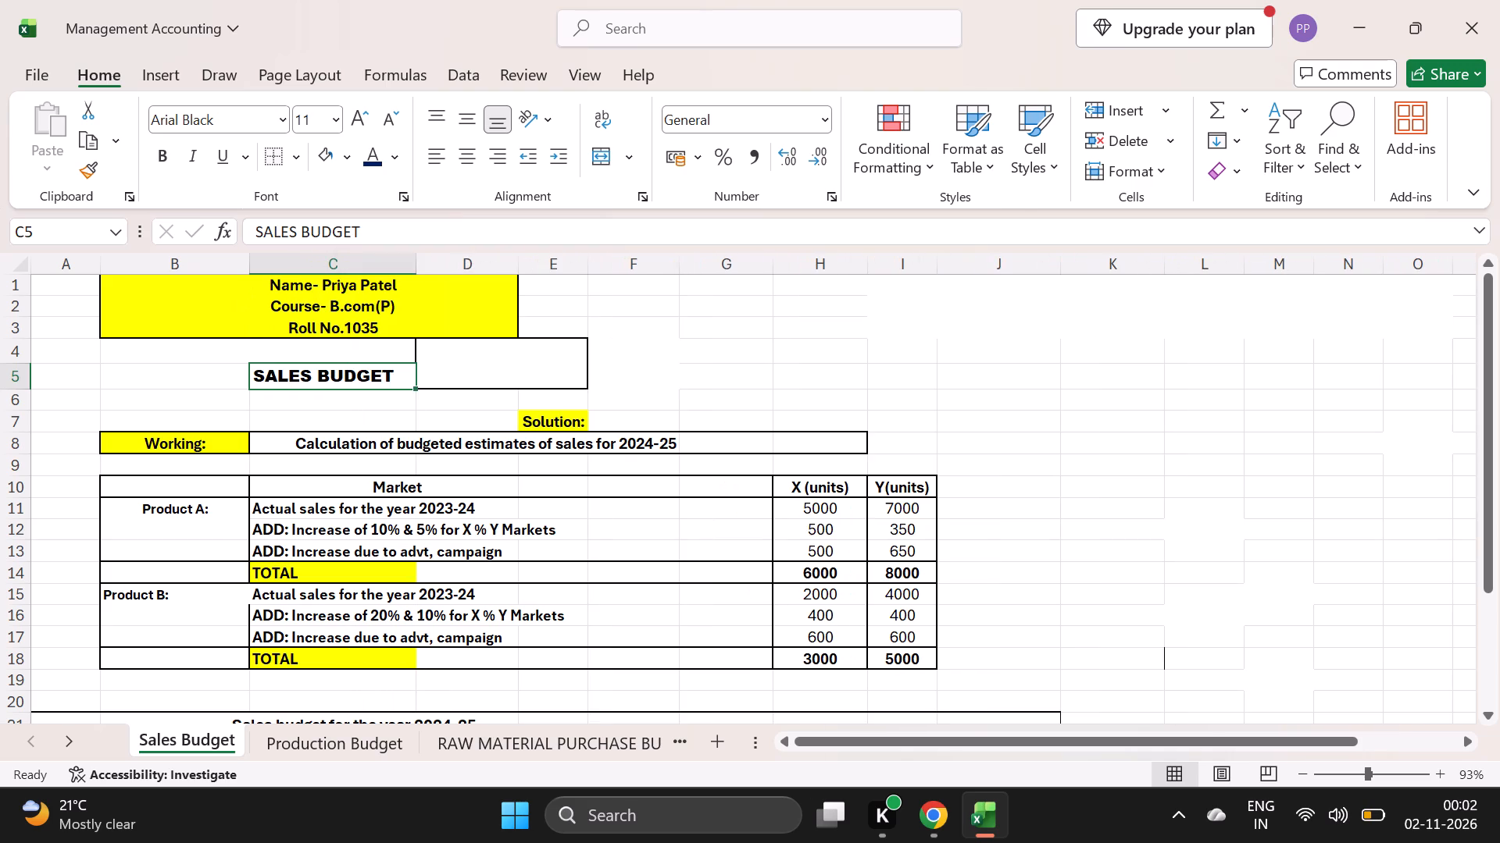
{"action": "left_click", "coordinate": [770, 457]}
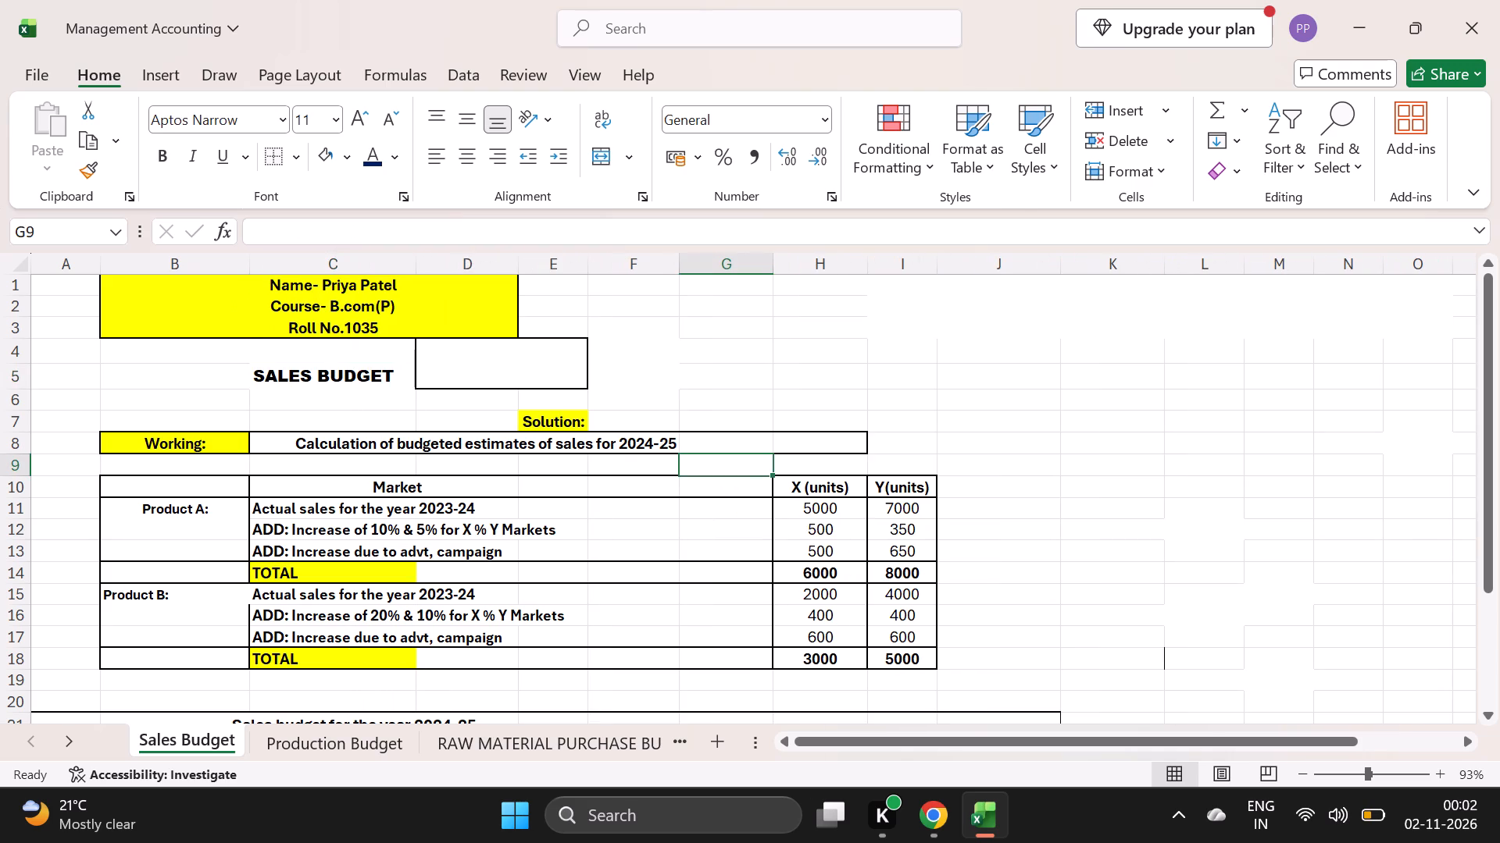
Remove the leftover box around D4:E5 by extending C4's blank formatting across row 4 and setting D5:E5 to no border.
{"action": "left_click", "coordinate": [412, 354]}
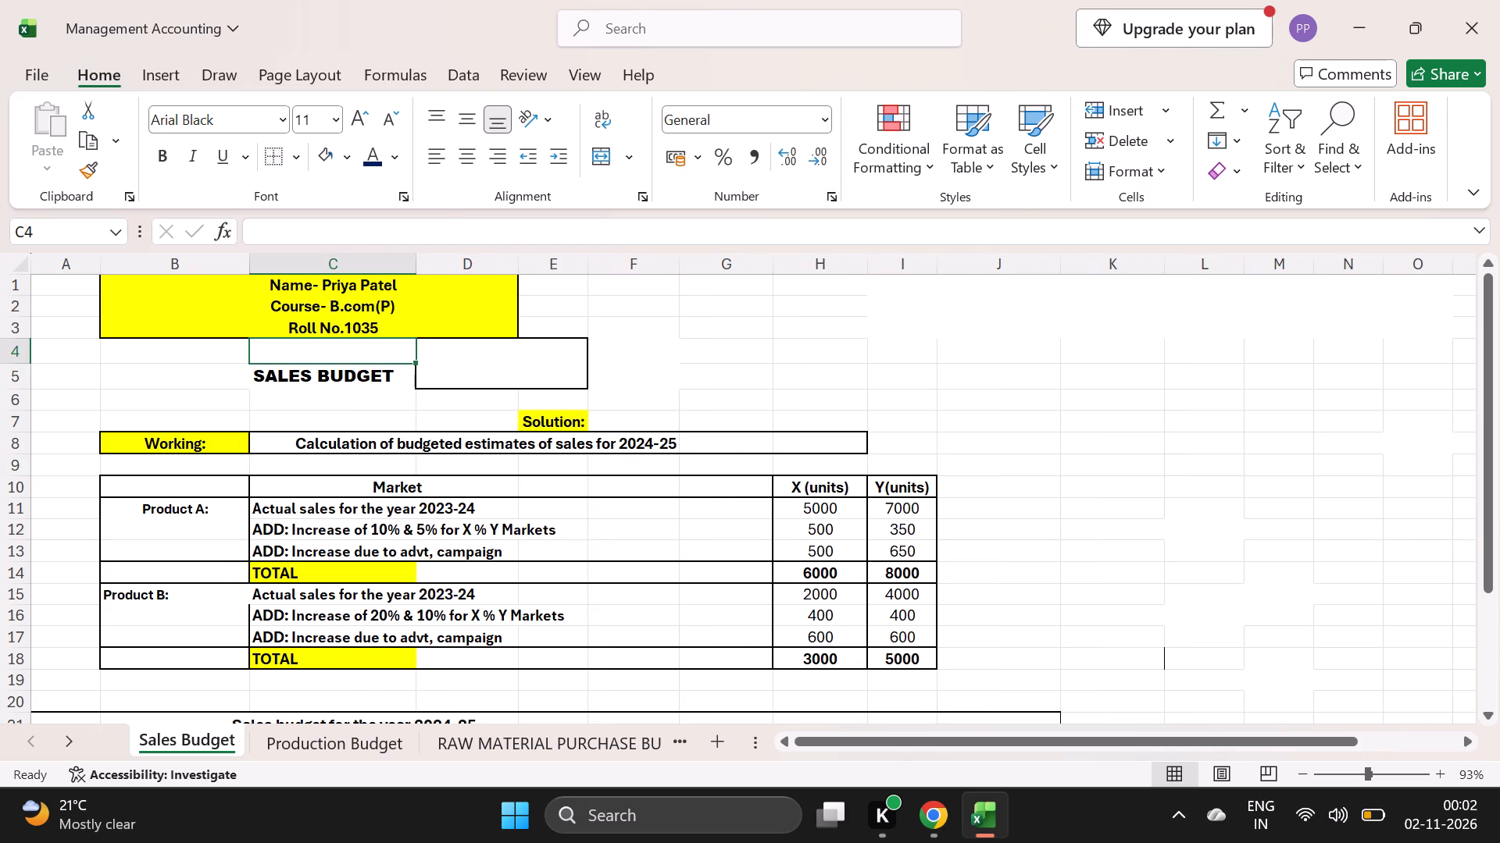
{"action": "left_click_drag", "start_coordinate": [417, 361], "coordinate": [541, 386]}
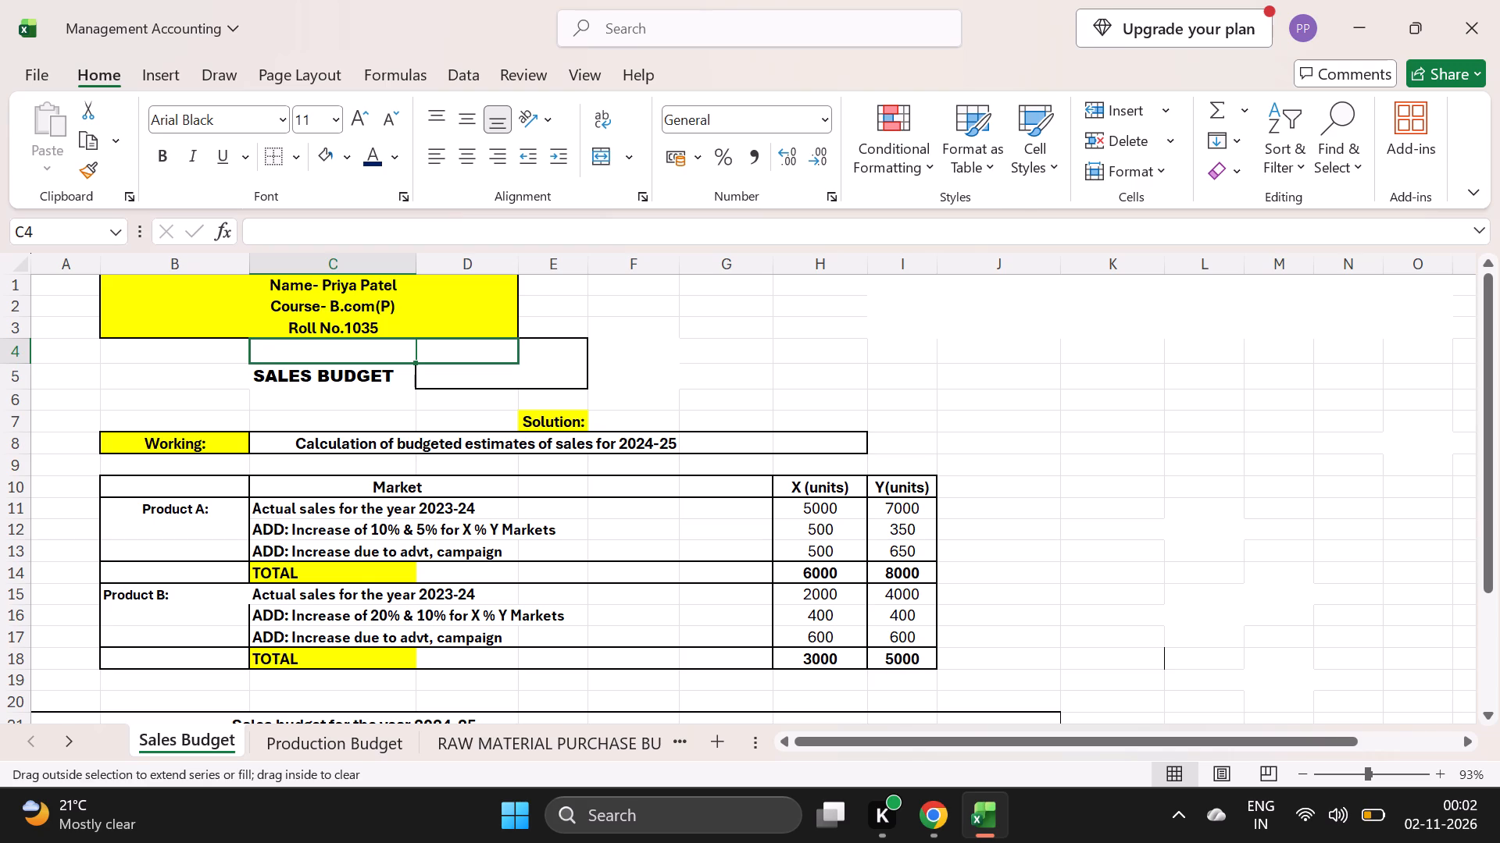
{"action": "left_click_drag", "start_coordinate": [541, 386], "coordinate": [566, 399]}
{"action": "left_click", "coordinate": [723, 338]}
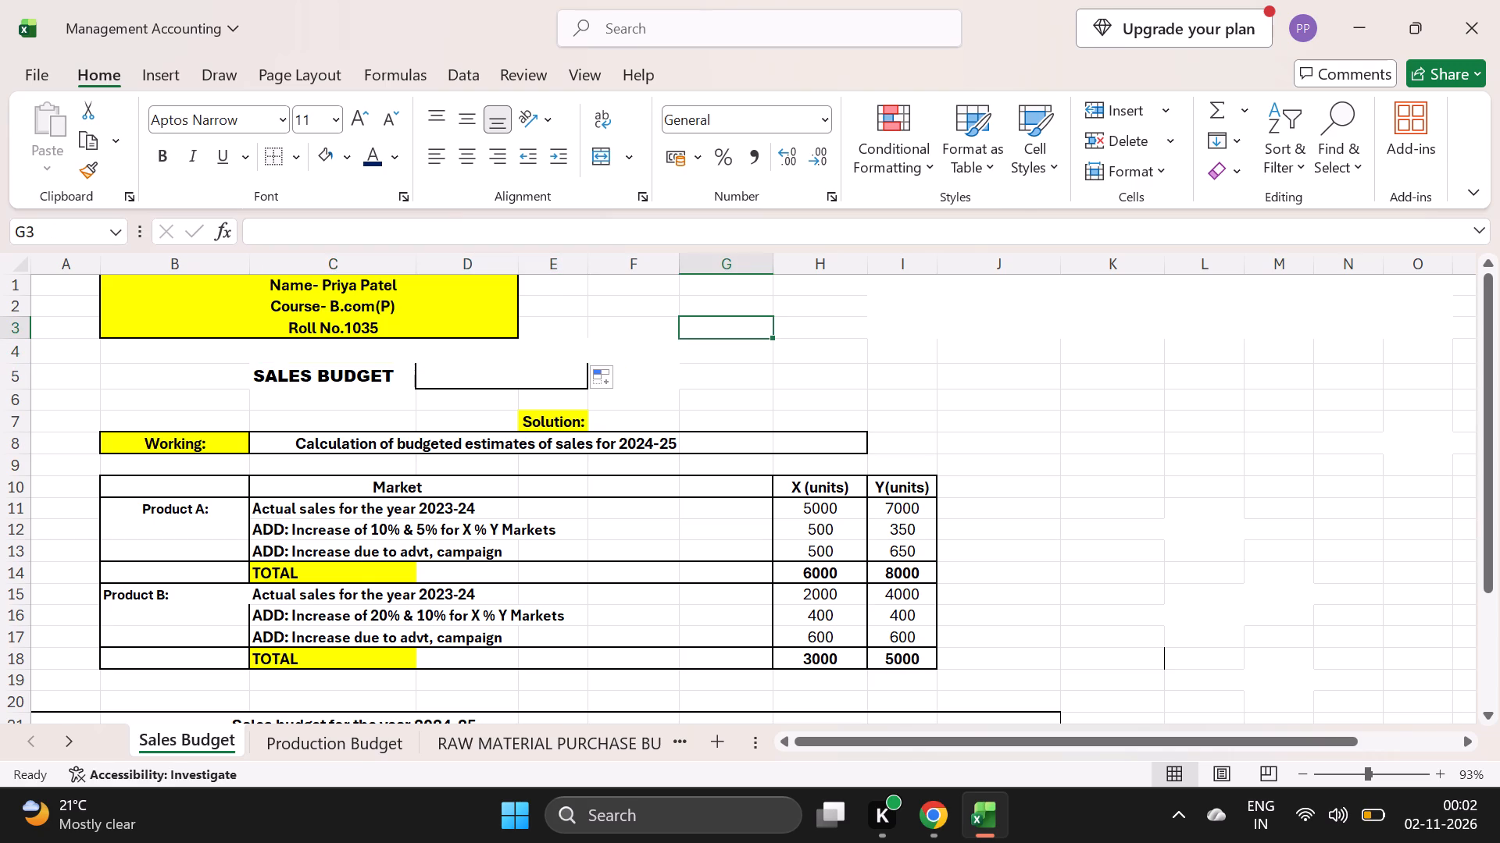
{"action": "left_click", "coordinate": [434, 372]}
{"action": "left_click", "coordinate": [434, 375]}
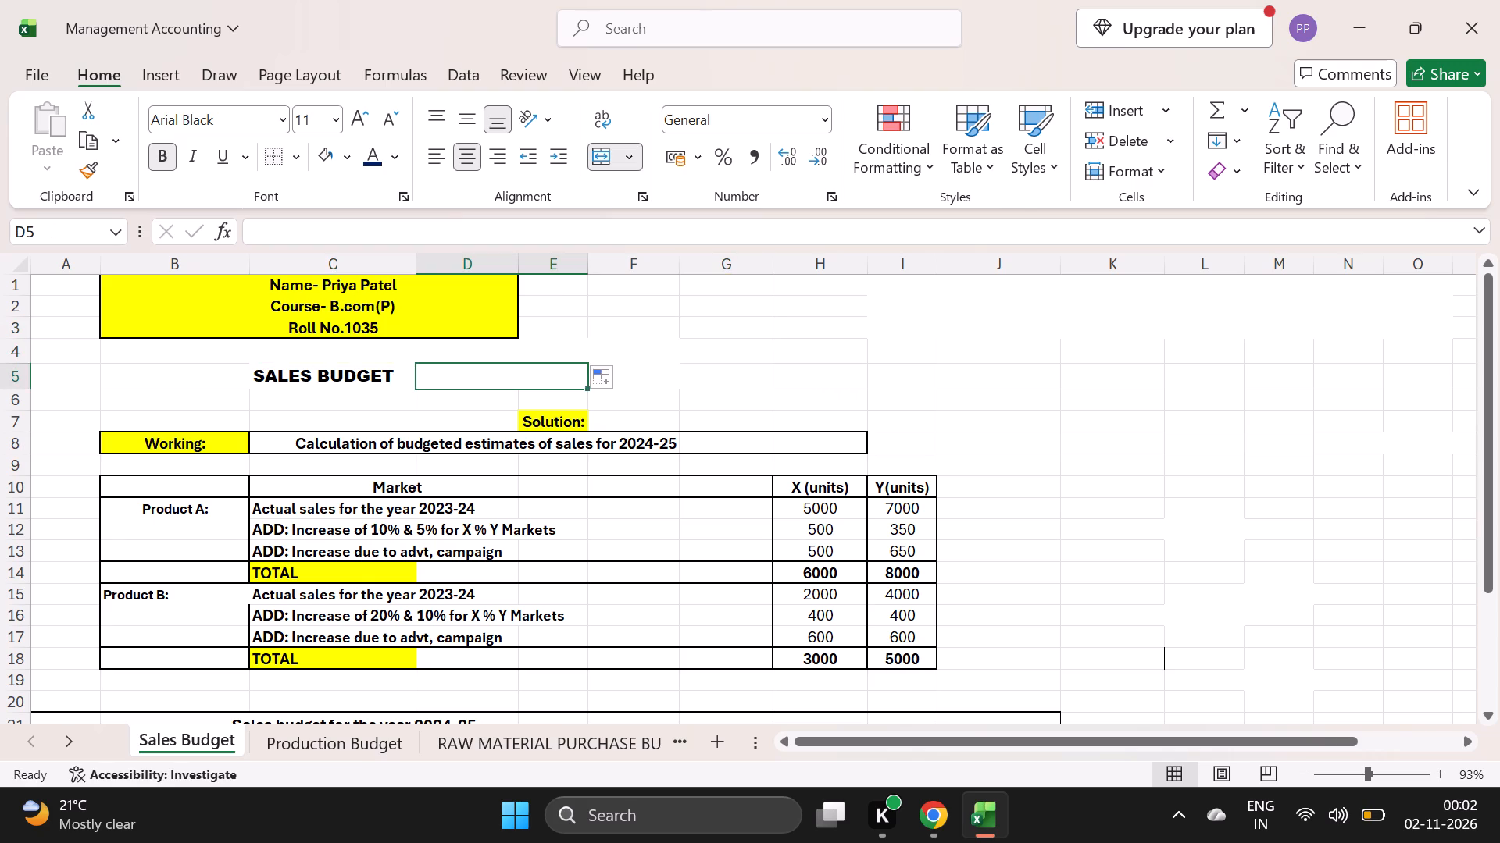
{"action": "left_click", "coordinate": [287, 156]}
{"action": "left_click", "coordinate": [291, 156]}
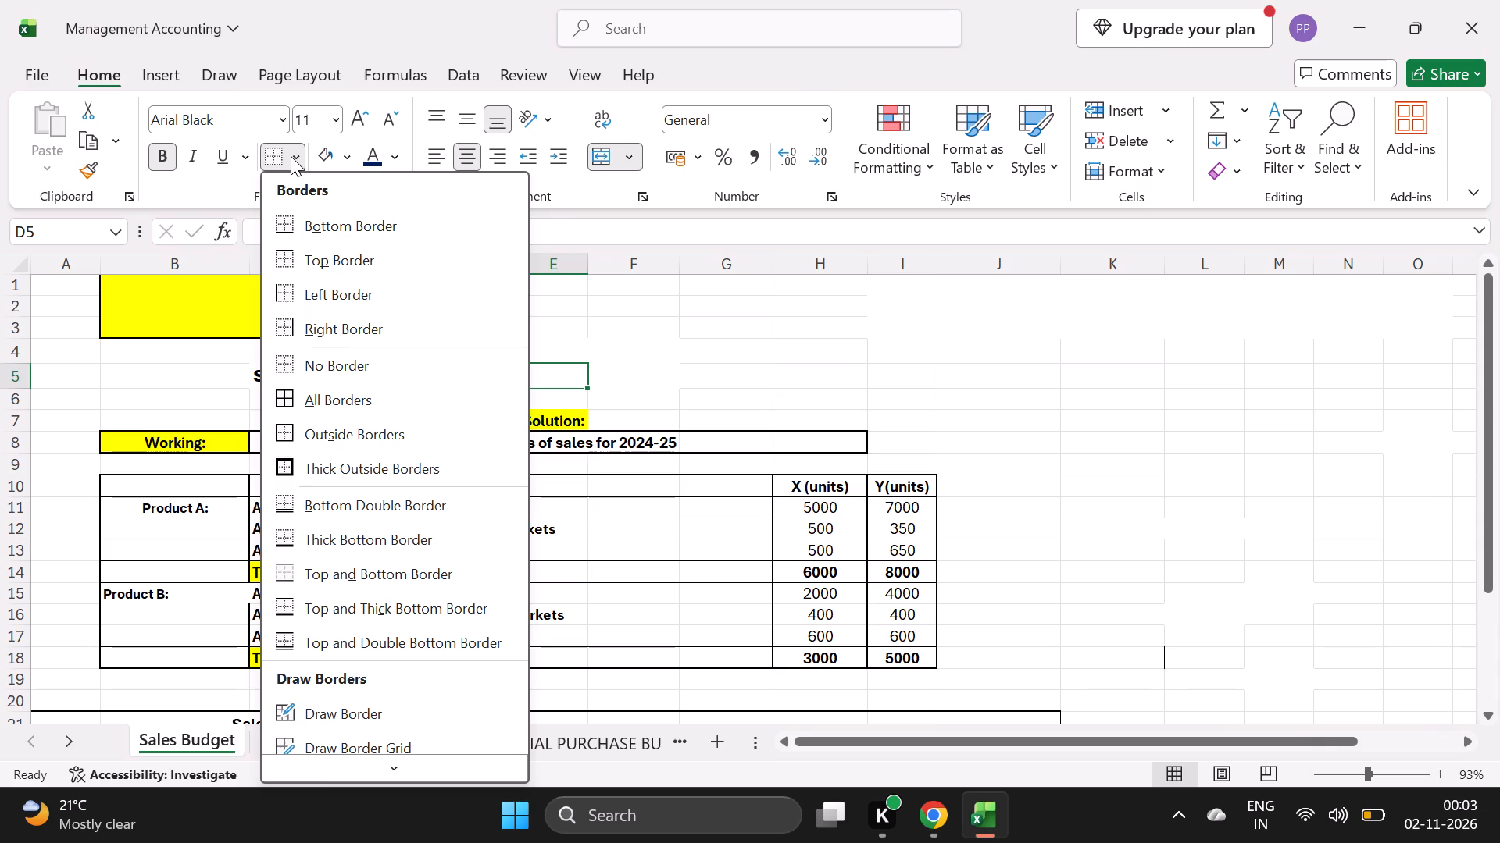
{"action": "left_click", "coordinate": [369, 372]}
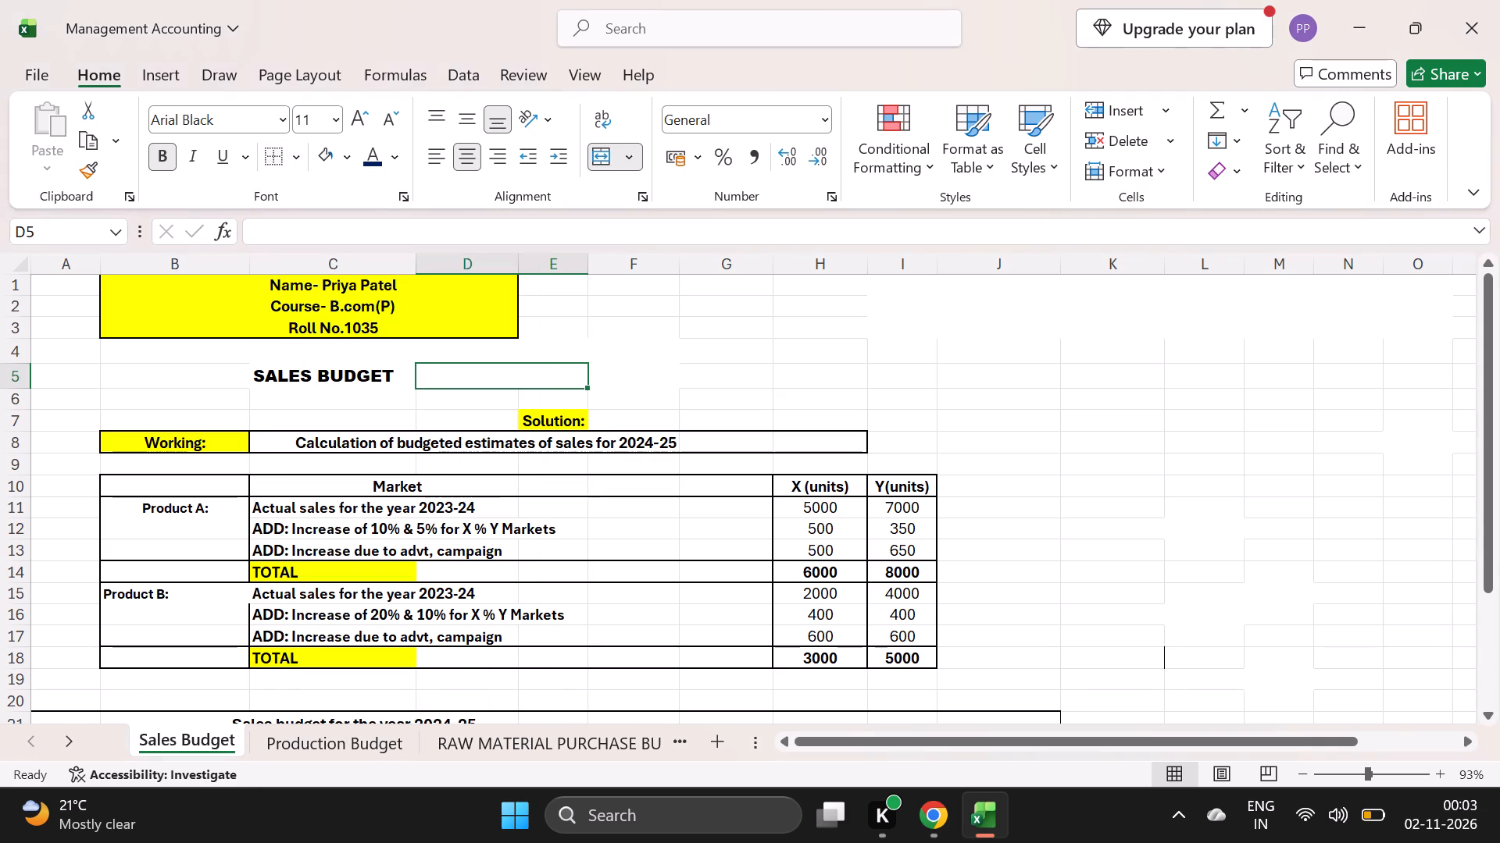
{"action": "left_click", "coordinate": [823, 372]}
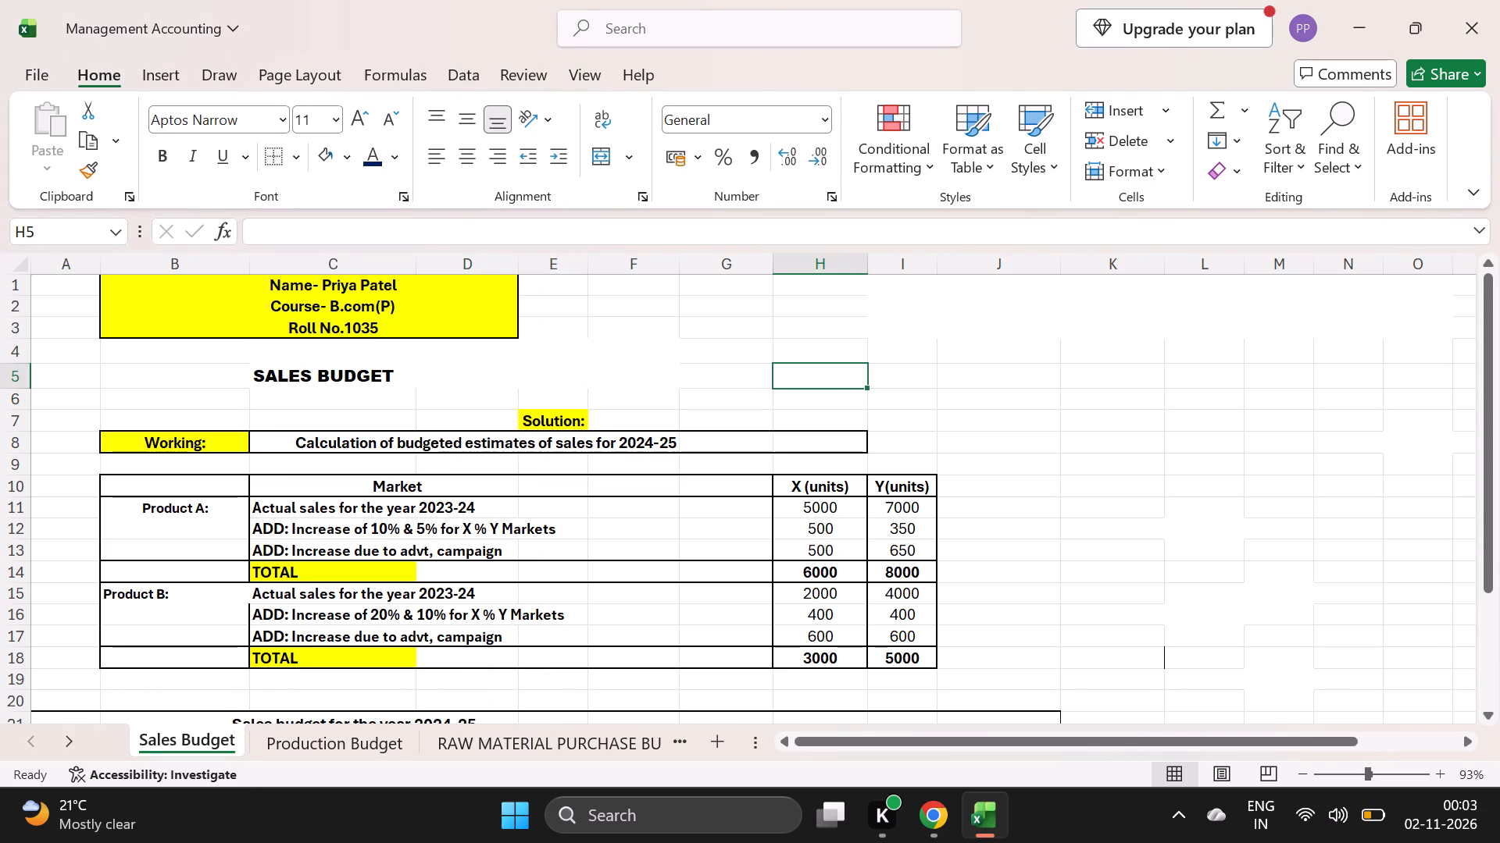
Widen column E slightly.
{"action": "left_click_drag", "start_coordinate": [580, 272], "coordinate": [616, 275]}
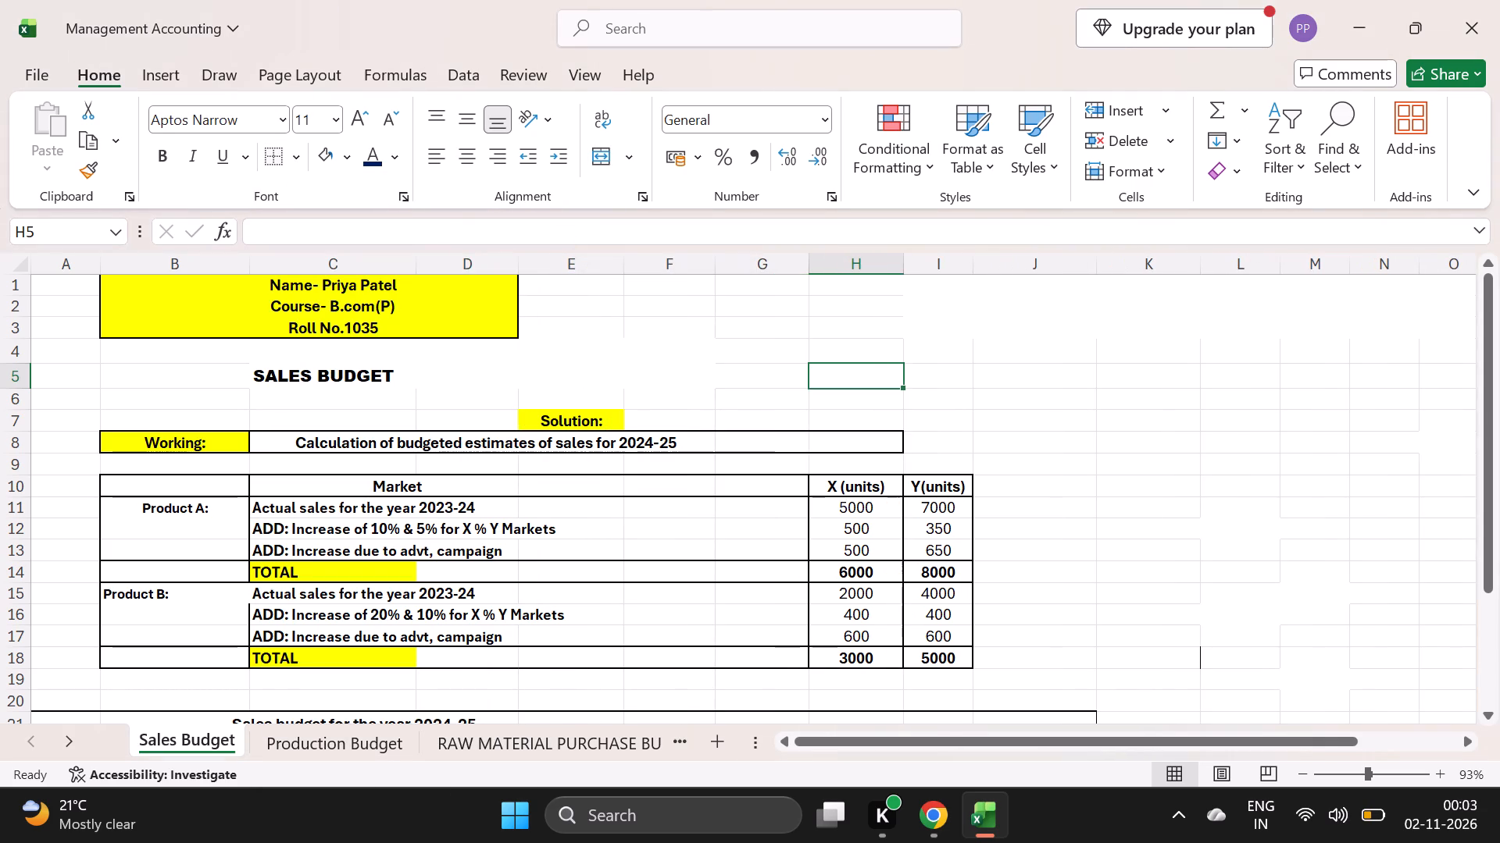
{"action": "left_click", "coordinate": [948, 330]}
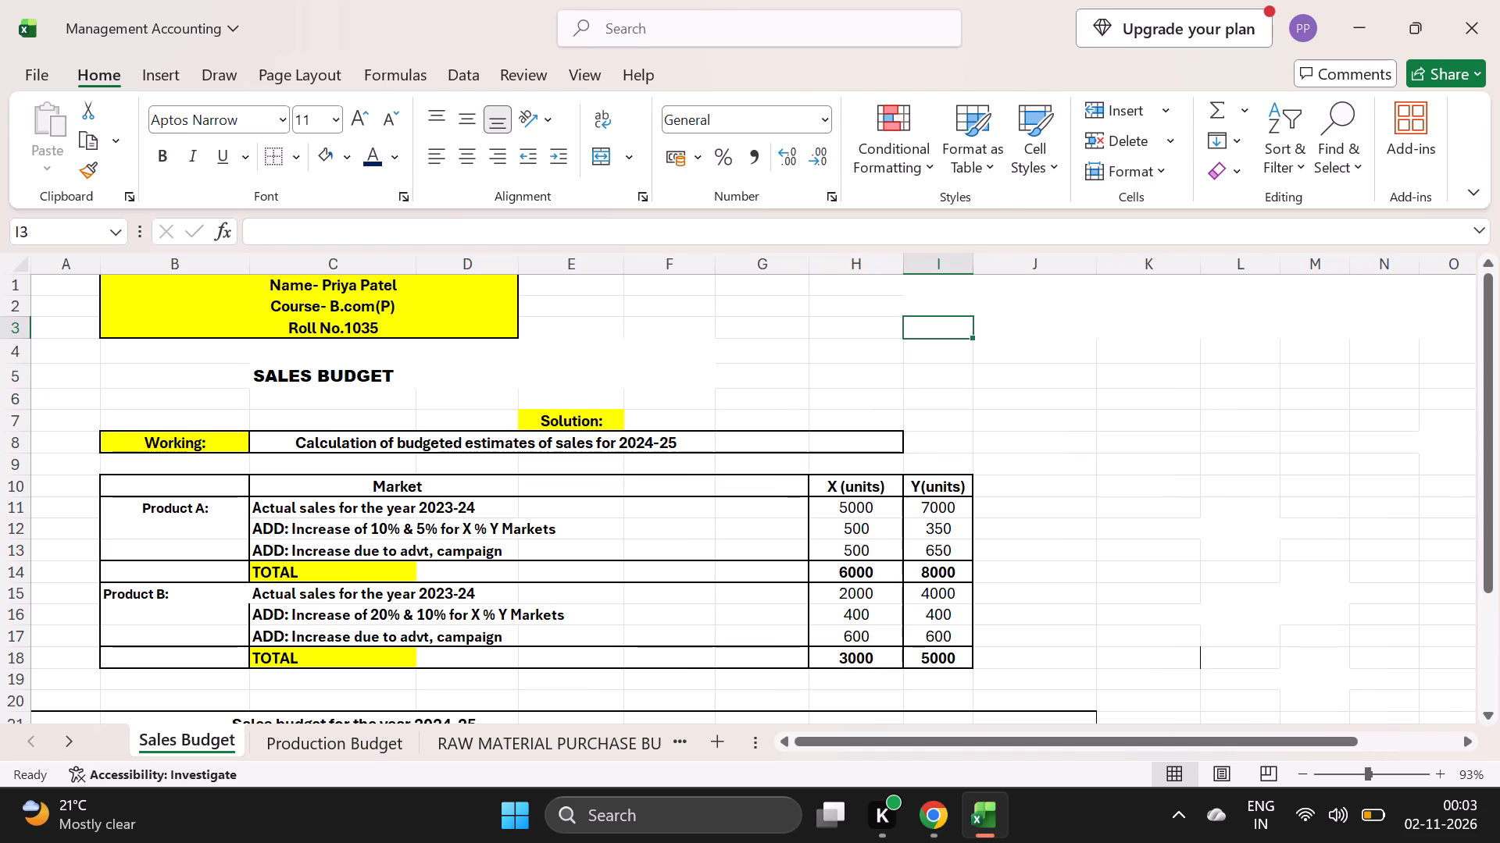
Fill the SALES BUDGET title cell C5 with light orange.
{"action": "scroll", "coordinate": [739, 499], "scroll_direction": "up", "scroll_amount": 1}
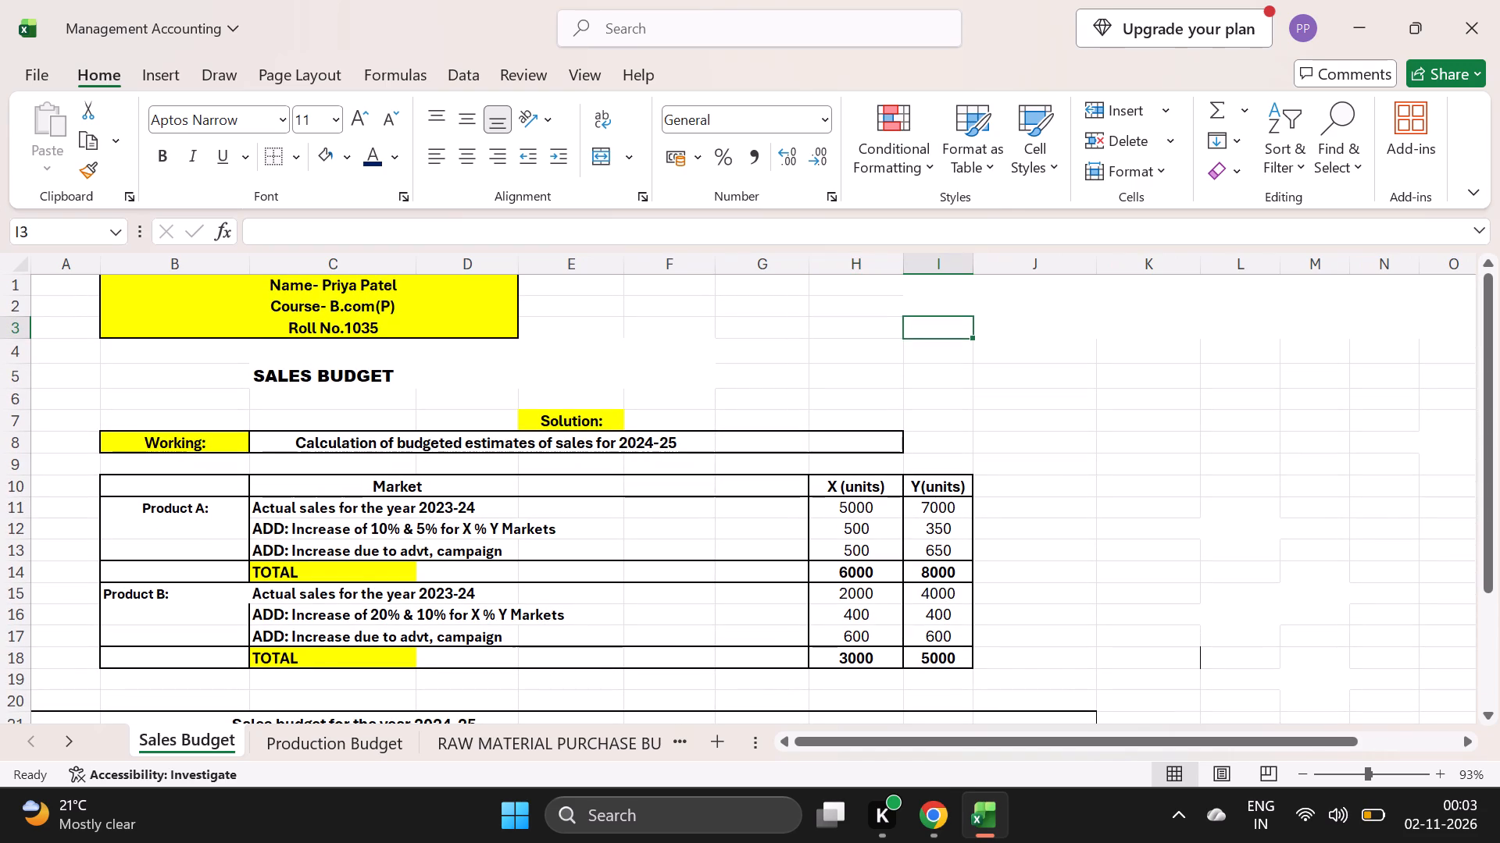
{"action": "scroll", "coordinate": [392, 388], "scroll_direction": "down", "scroll_amount": 1}
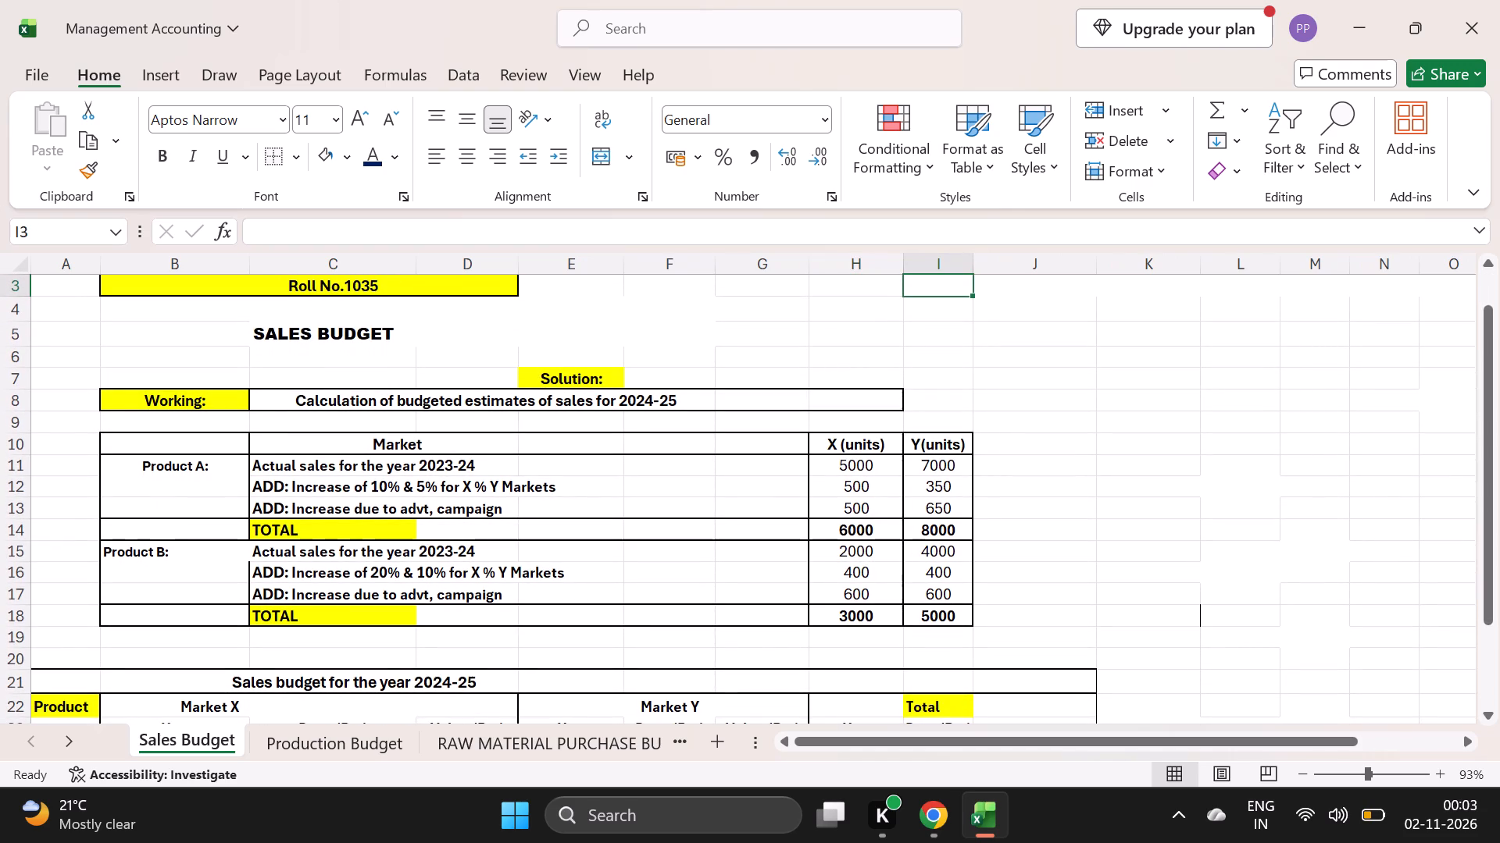
{"action": "left_click", "coordinate": [251, 333]}
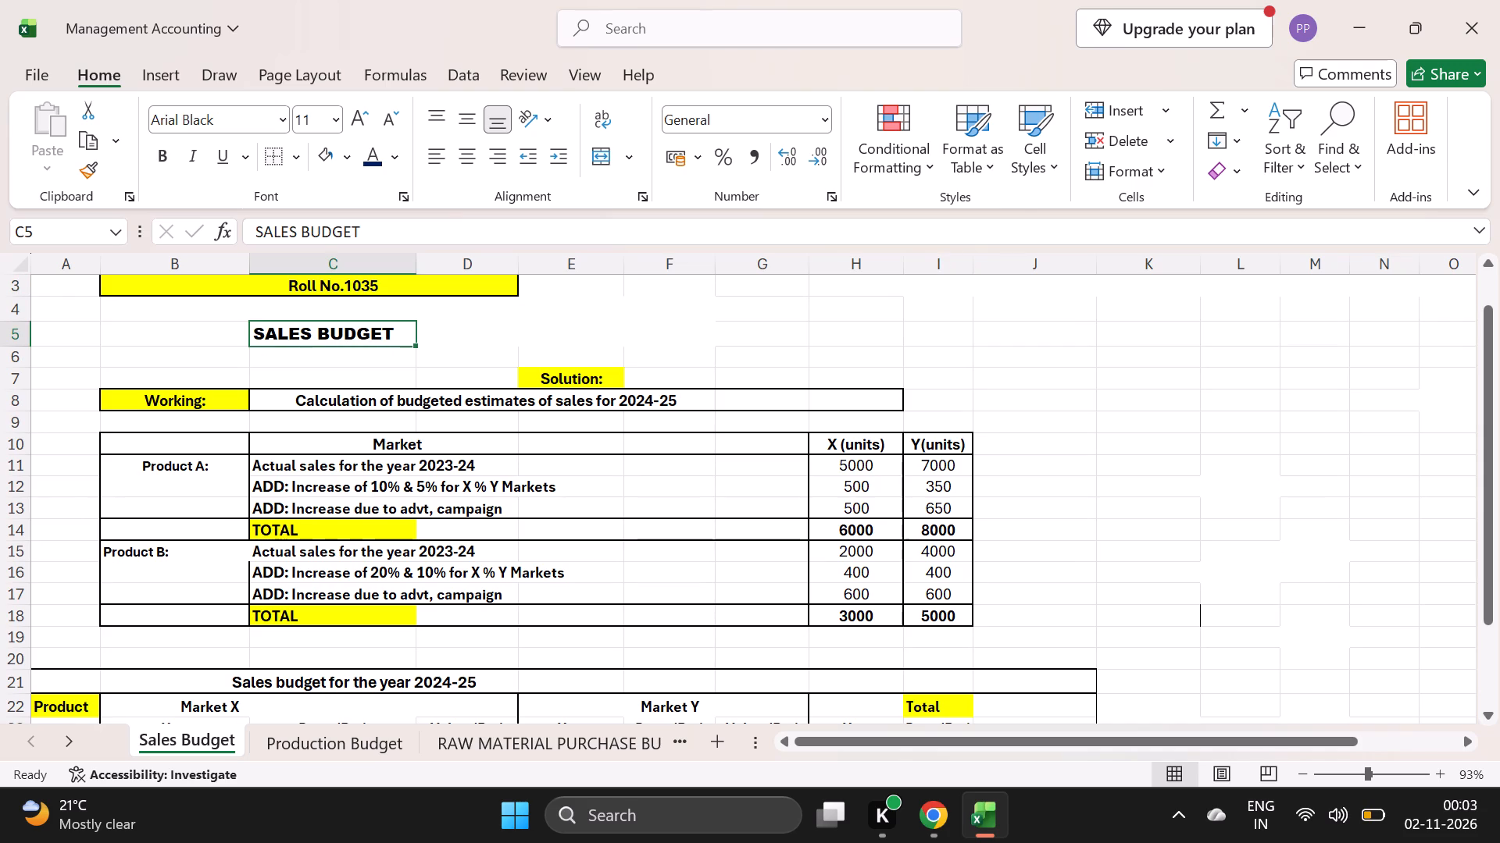
{"action": "left_click", "coordinate": [347, 162]}
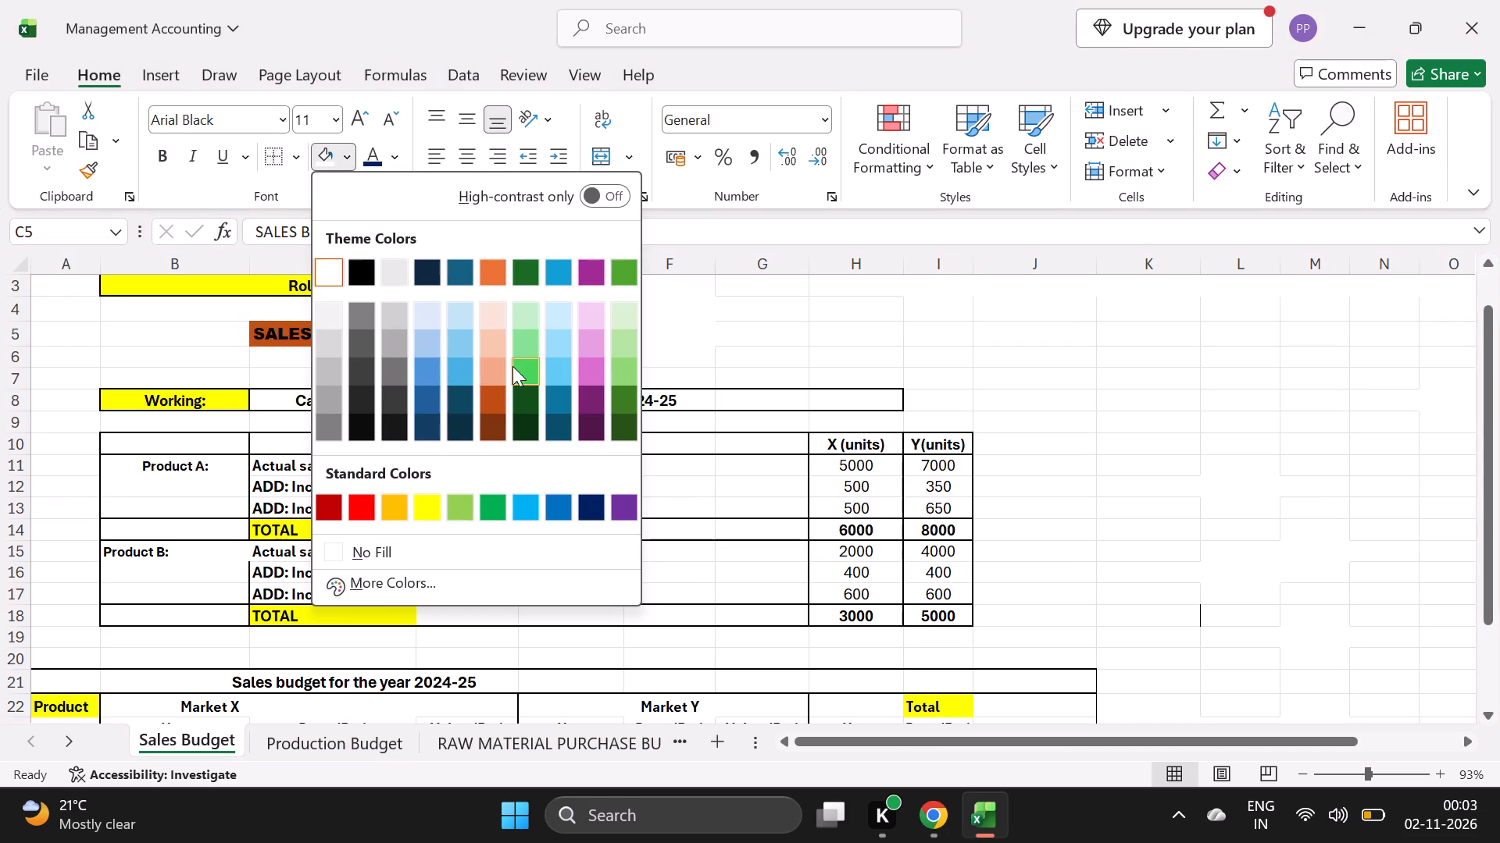
{"action": "left_click", "coordinate": [491, 349]}
{"action": "left_click", "coordinate": [695, 316]}
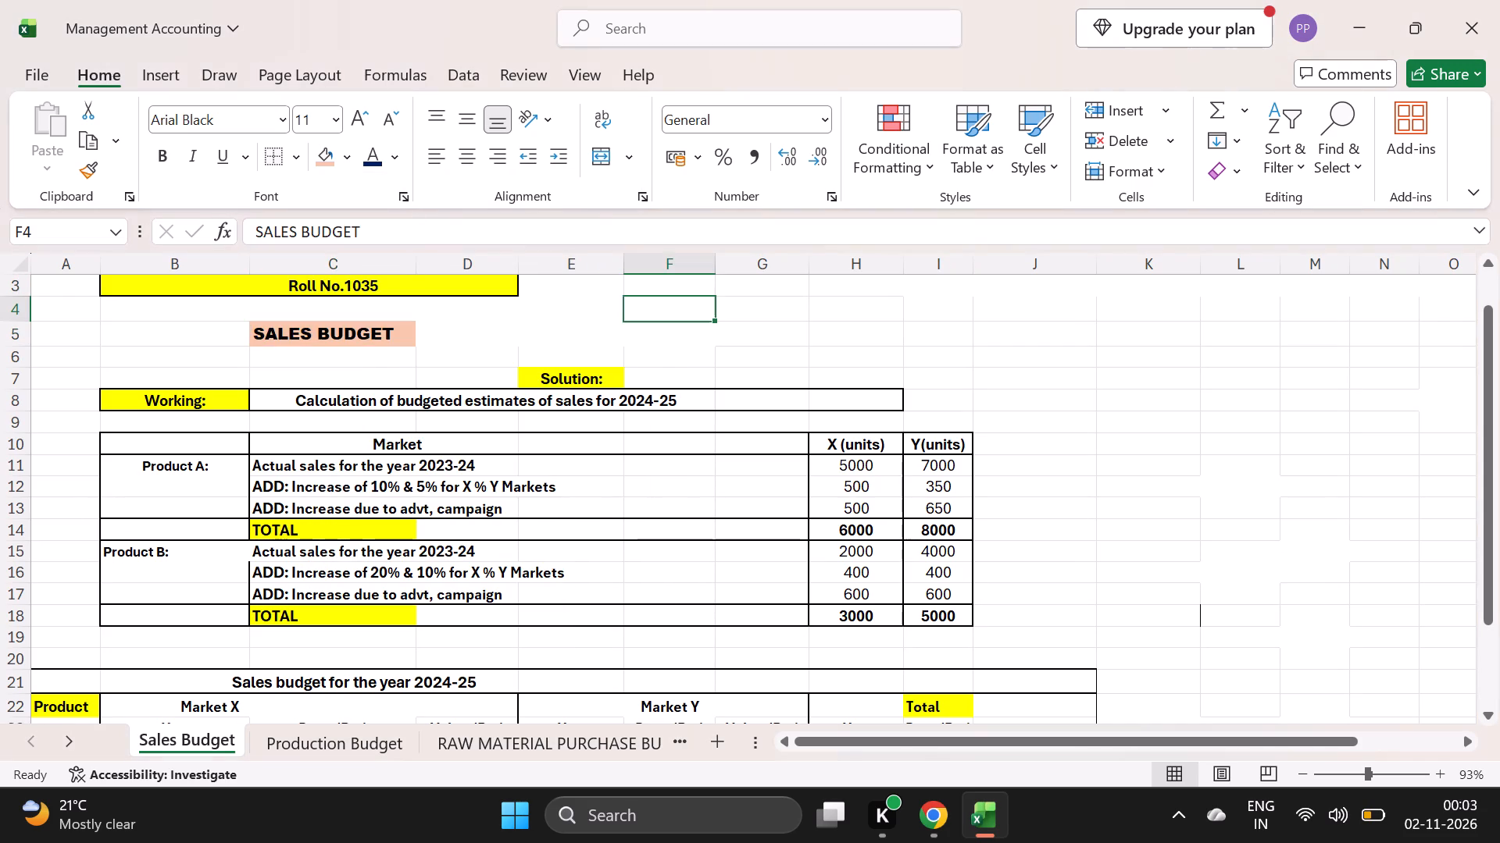
{"action": "scroll", "coordinate": [695, 357], "scroll_direction": "up", "scroll_amount": 2}
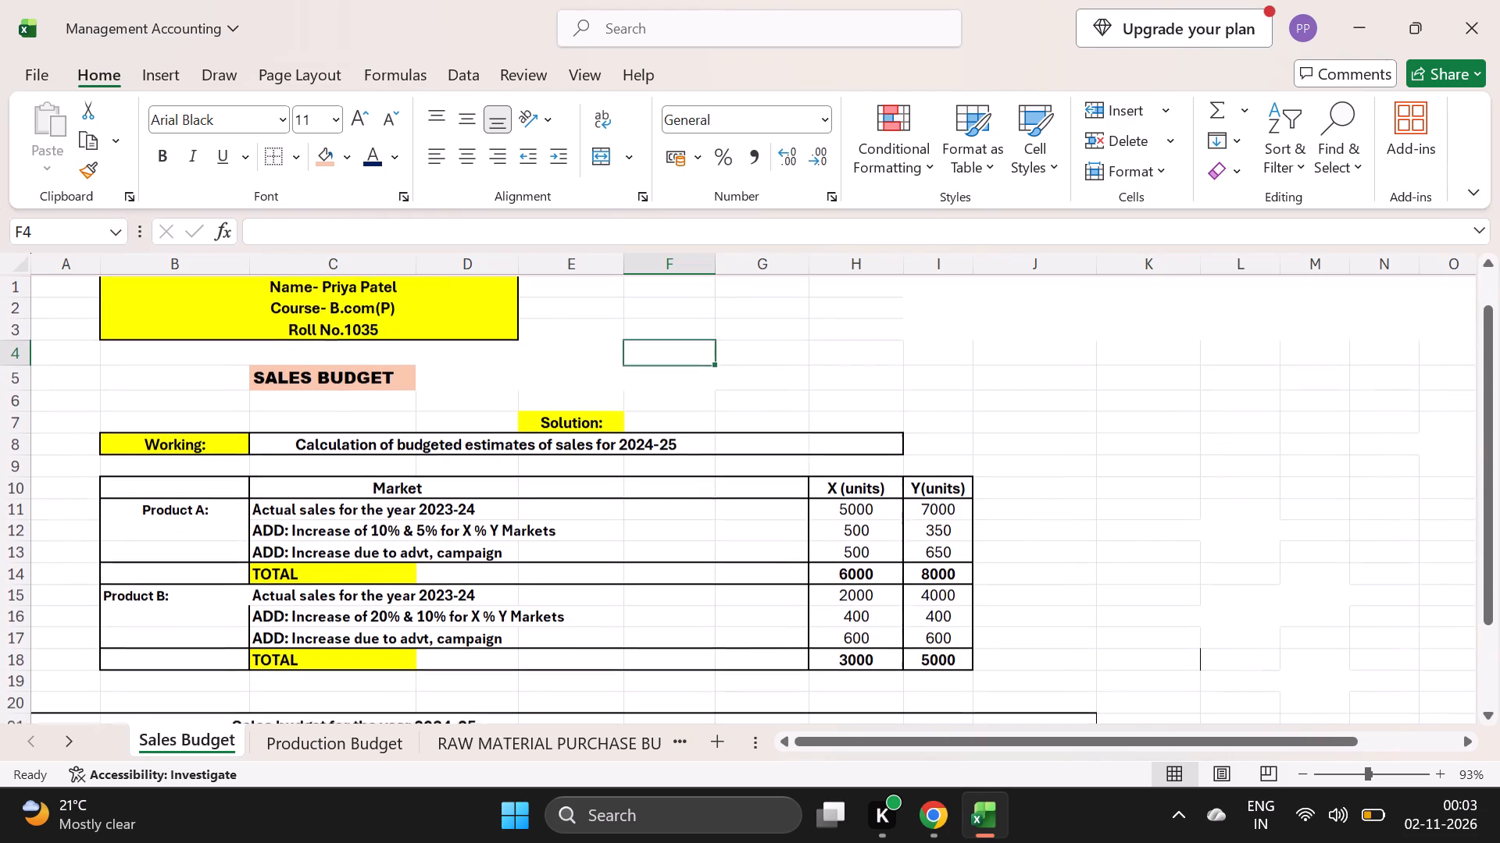
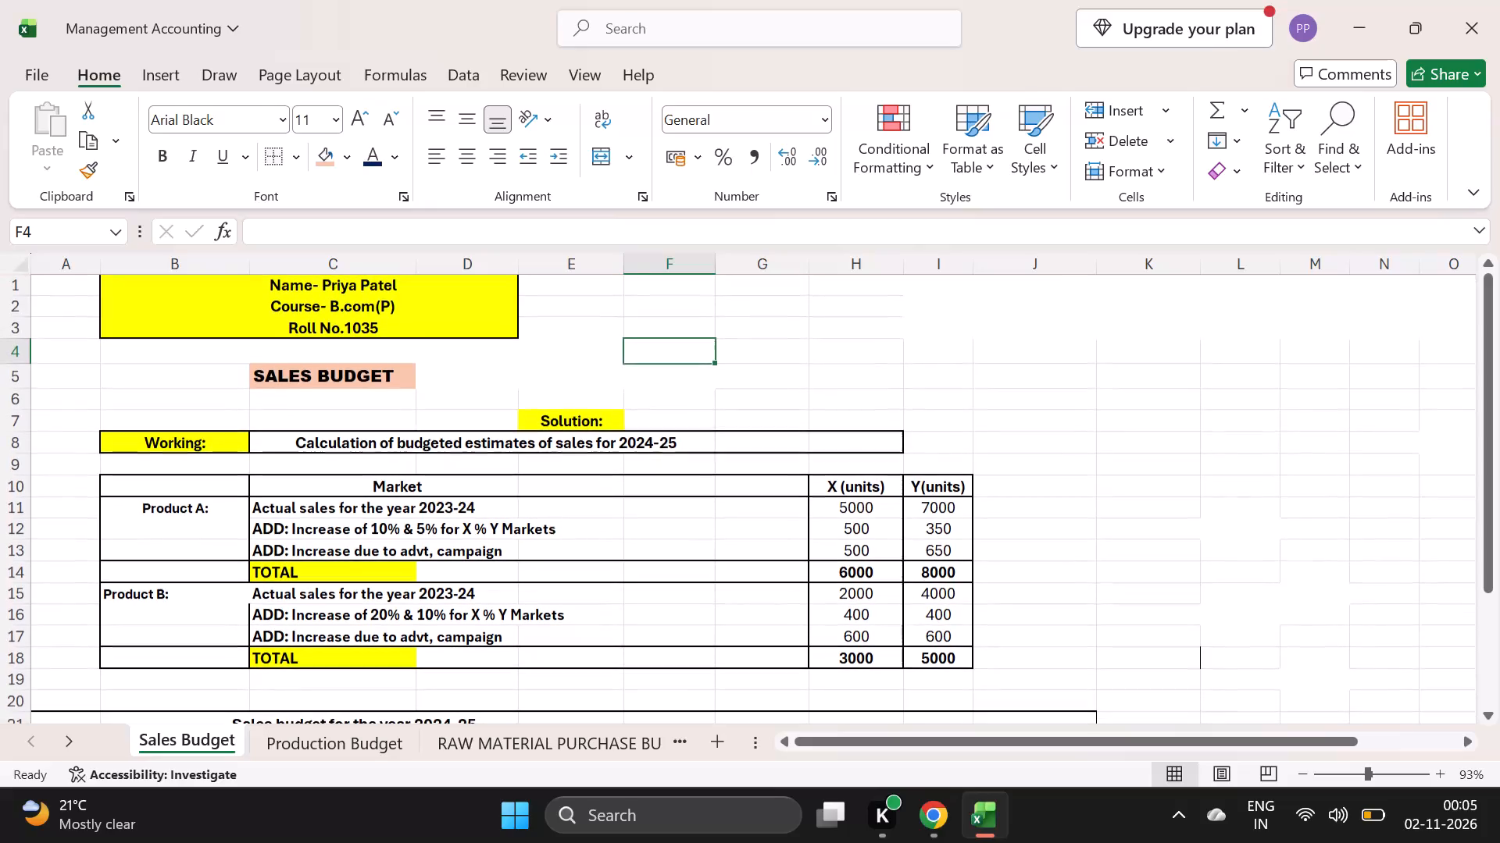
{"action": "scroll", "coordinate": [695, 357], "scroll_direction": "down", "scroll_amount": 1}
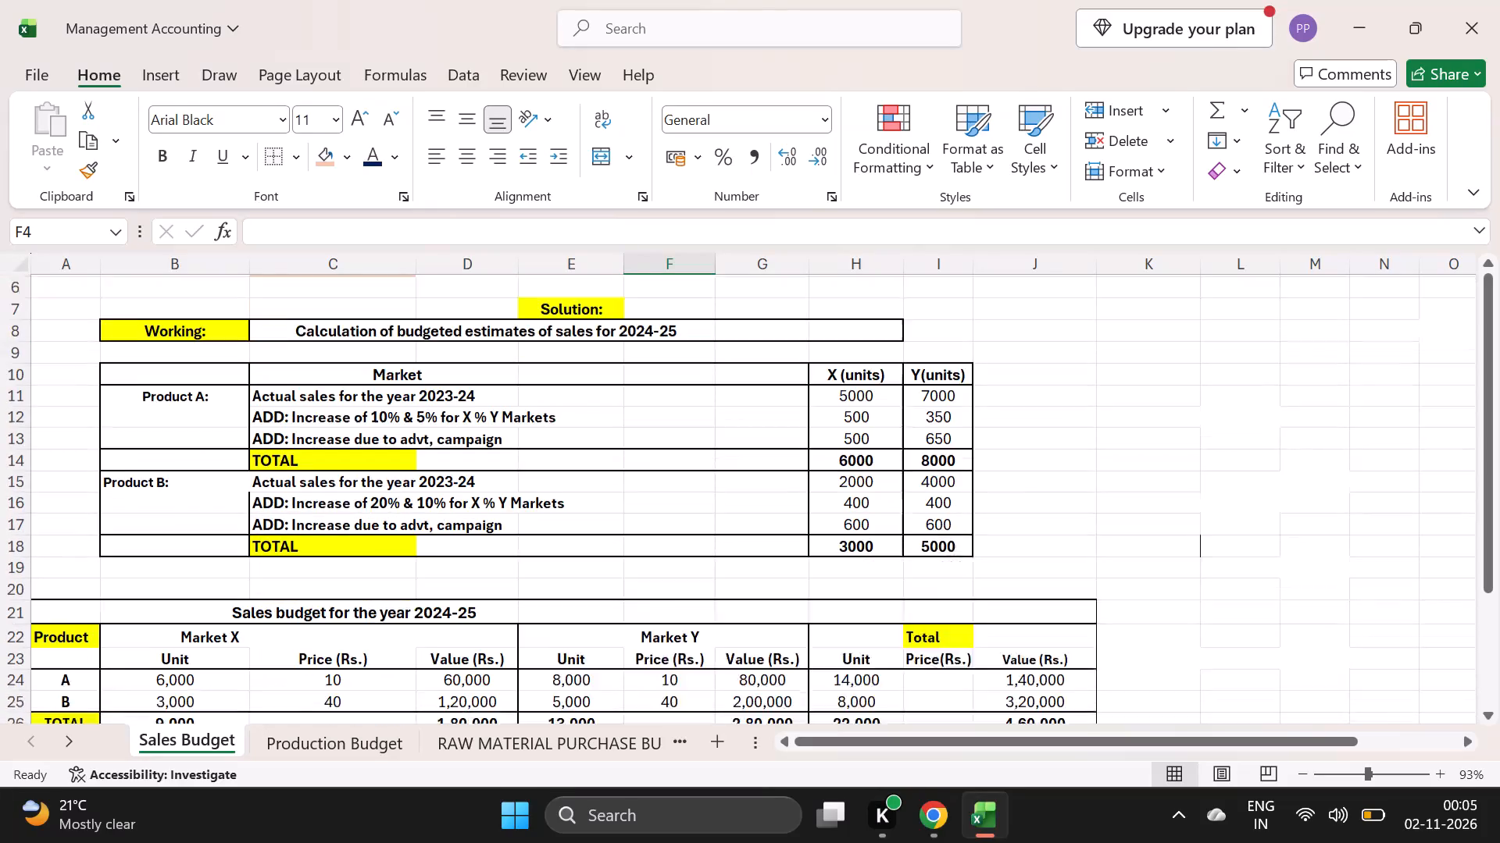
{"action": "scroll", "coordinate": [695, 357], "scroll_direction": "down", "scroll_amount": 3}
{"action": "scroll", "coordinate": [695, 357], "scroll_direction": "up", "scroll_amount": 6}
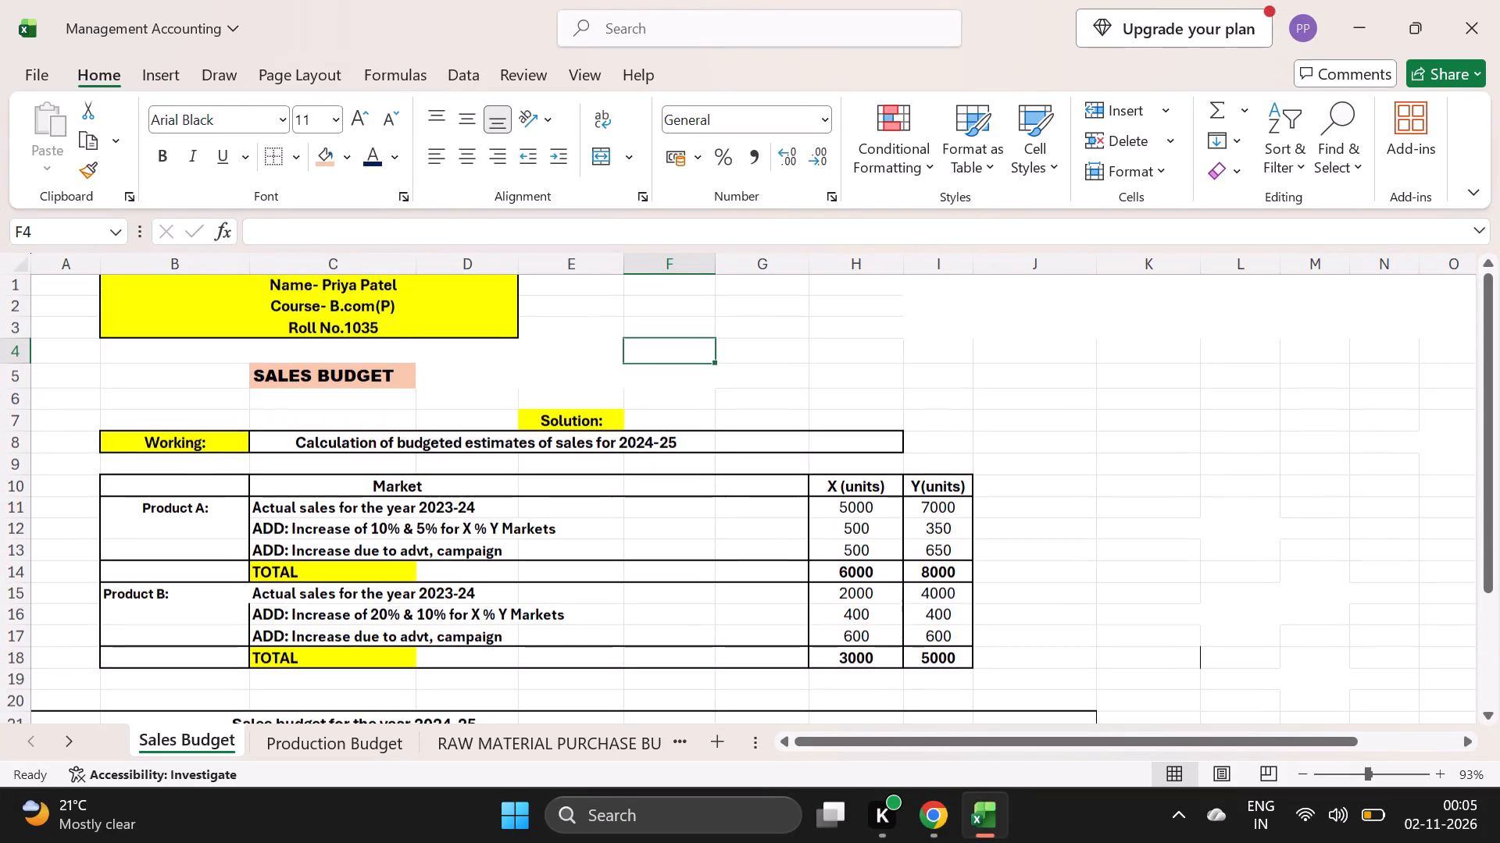
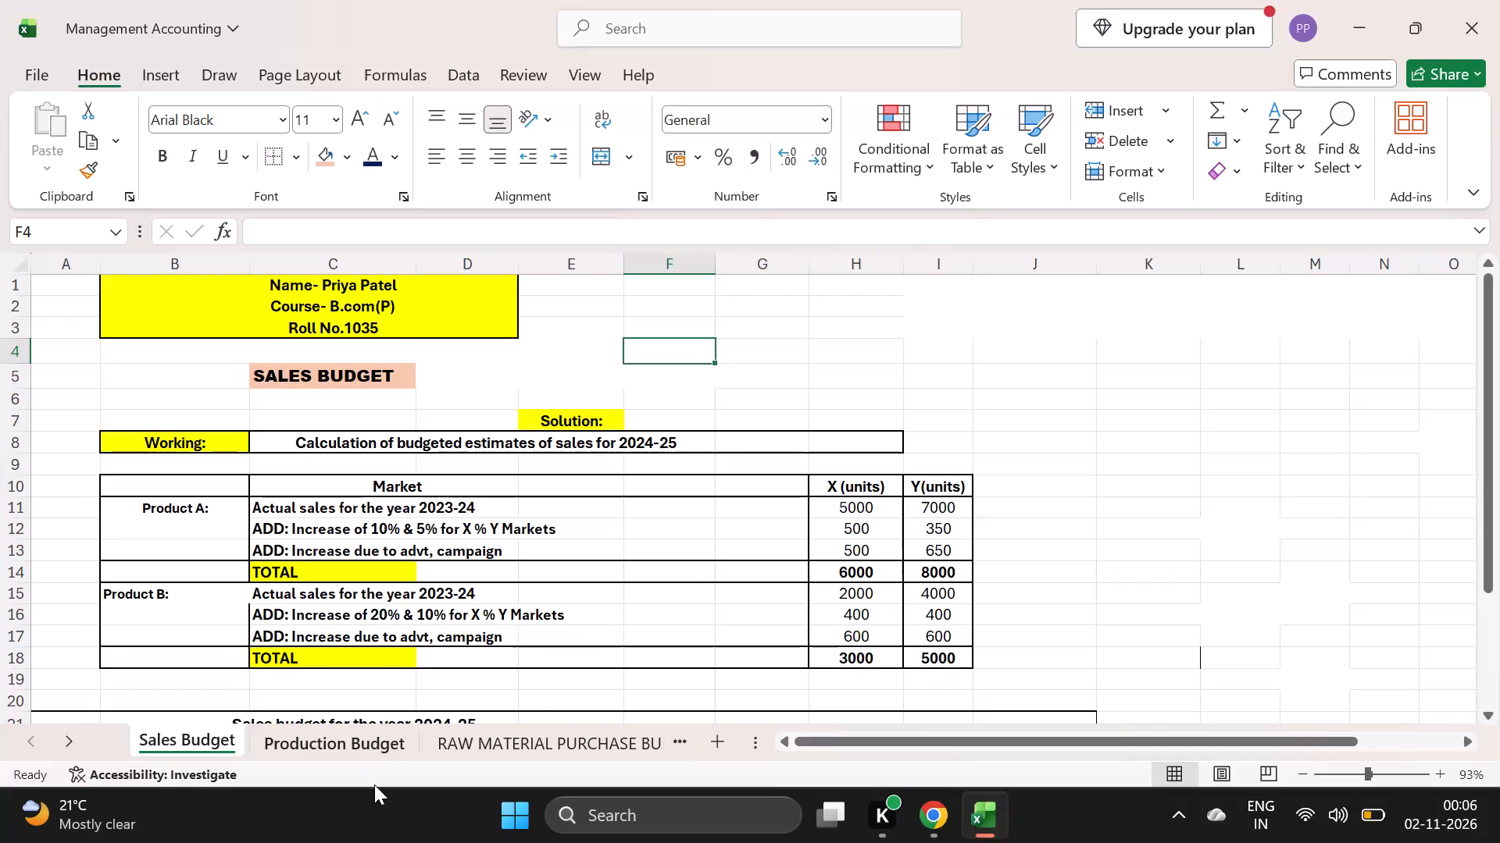
Look through the Production, Raw Material Purchase, Cash and Flexible Budget sheets in turn, ending back on the Cash Budget sheet.
{"action": "left_click", "coordinate": [372, 751]}
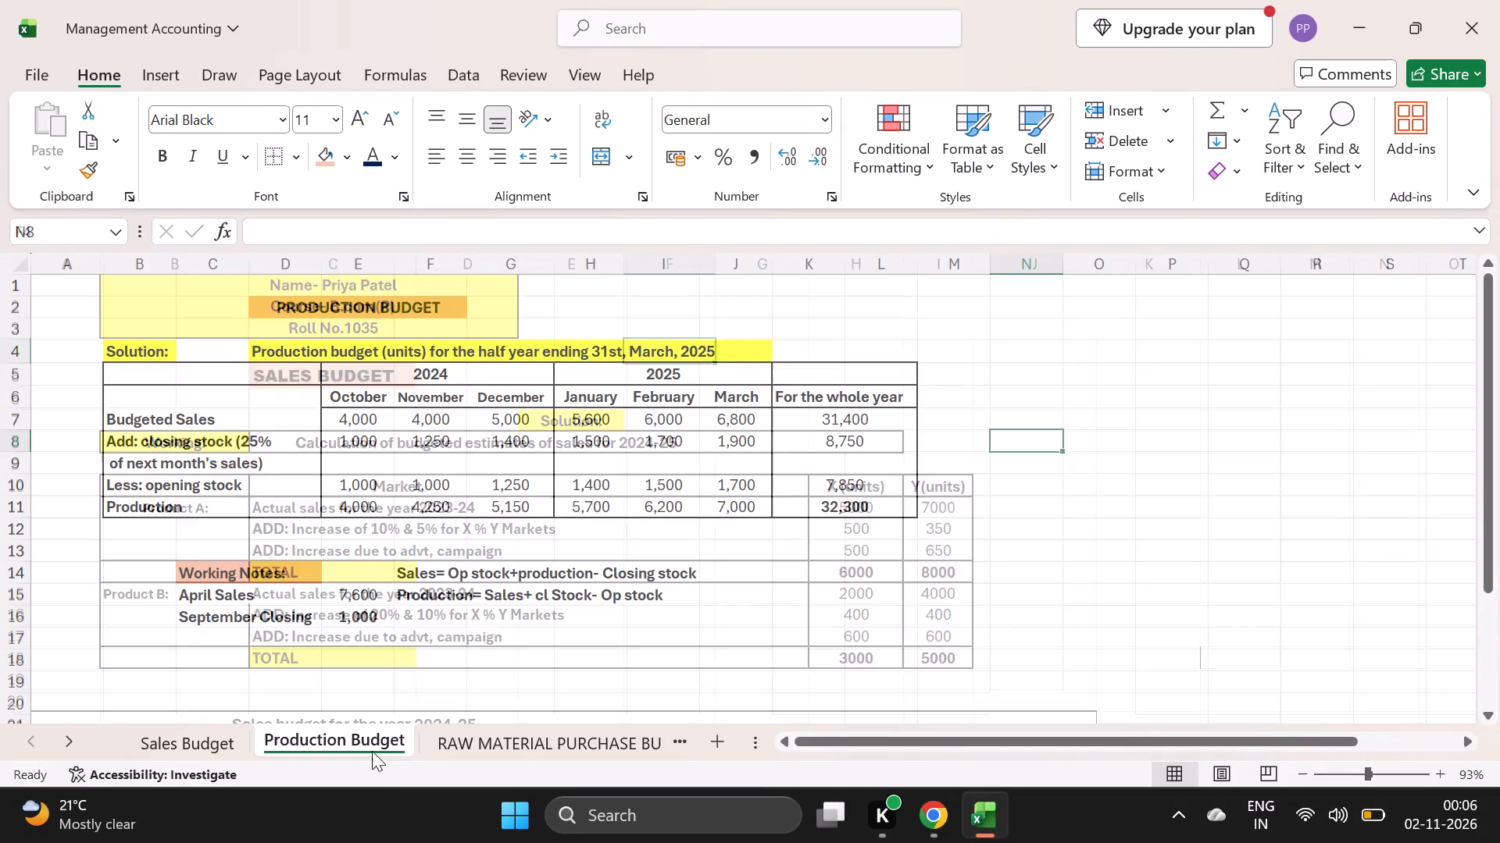
{"action": "left_click", "coordinate": [486, 745]}
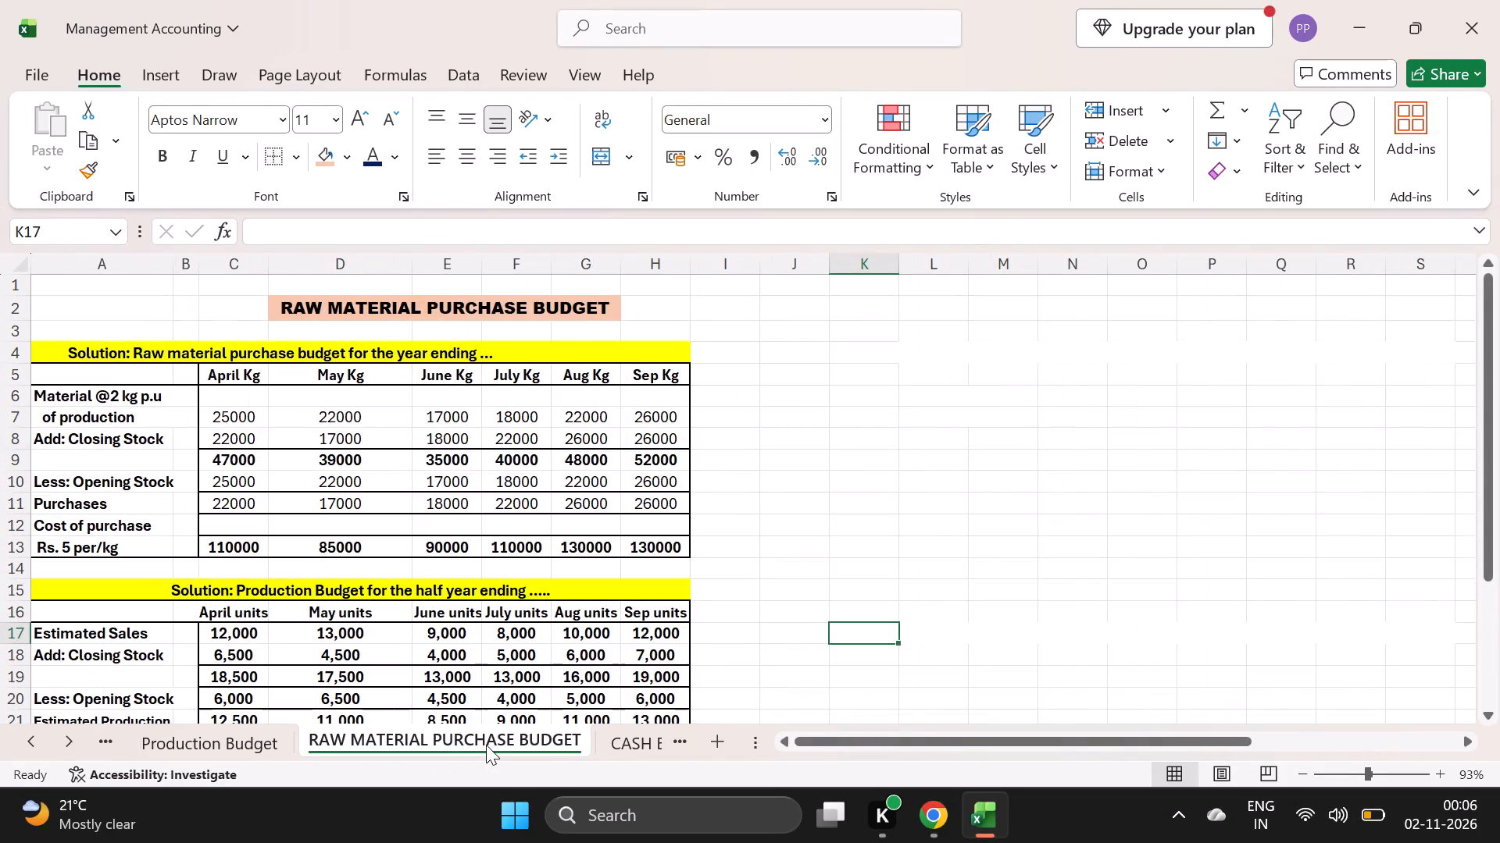
{"action": "scroll", "coordinate": [486, 745], "scroll_direction": "left", "scroll_amount": 2}
{"action": "left_click", "coordinate": [624, 734]}
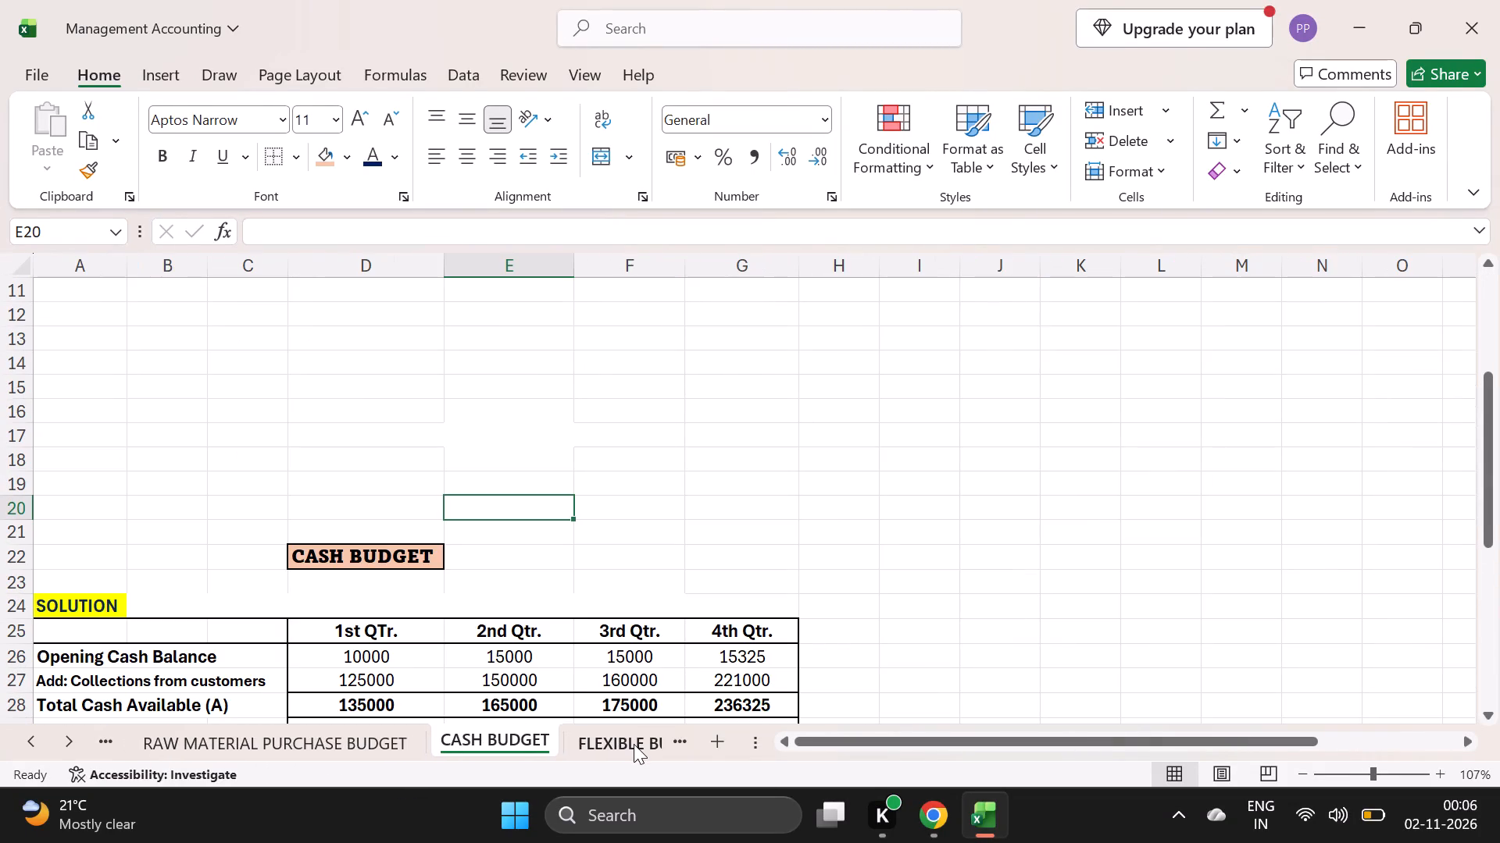
{"action": "left_click", "coordinate": [634, 744]}
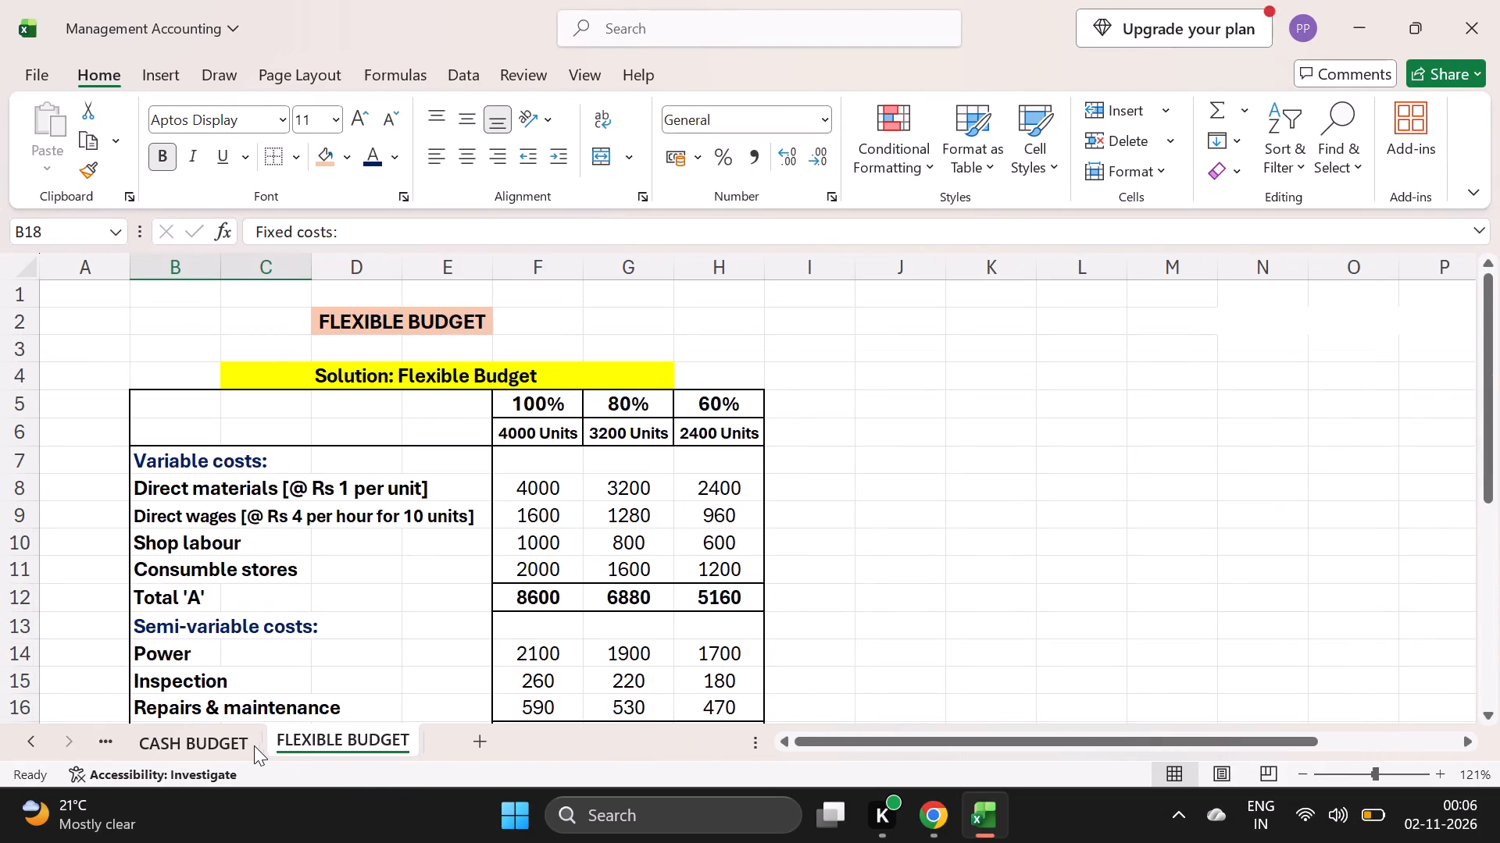
{"action": "left_click", "coordinate": [252, 745]}
{"action": "scroll", "coordinate": [252, 745], "scroll_direction": "right", "scroll_amount": 3}
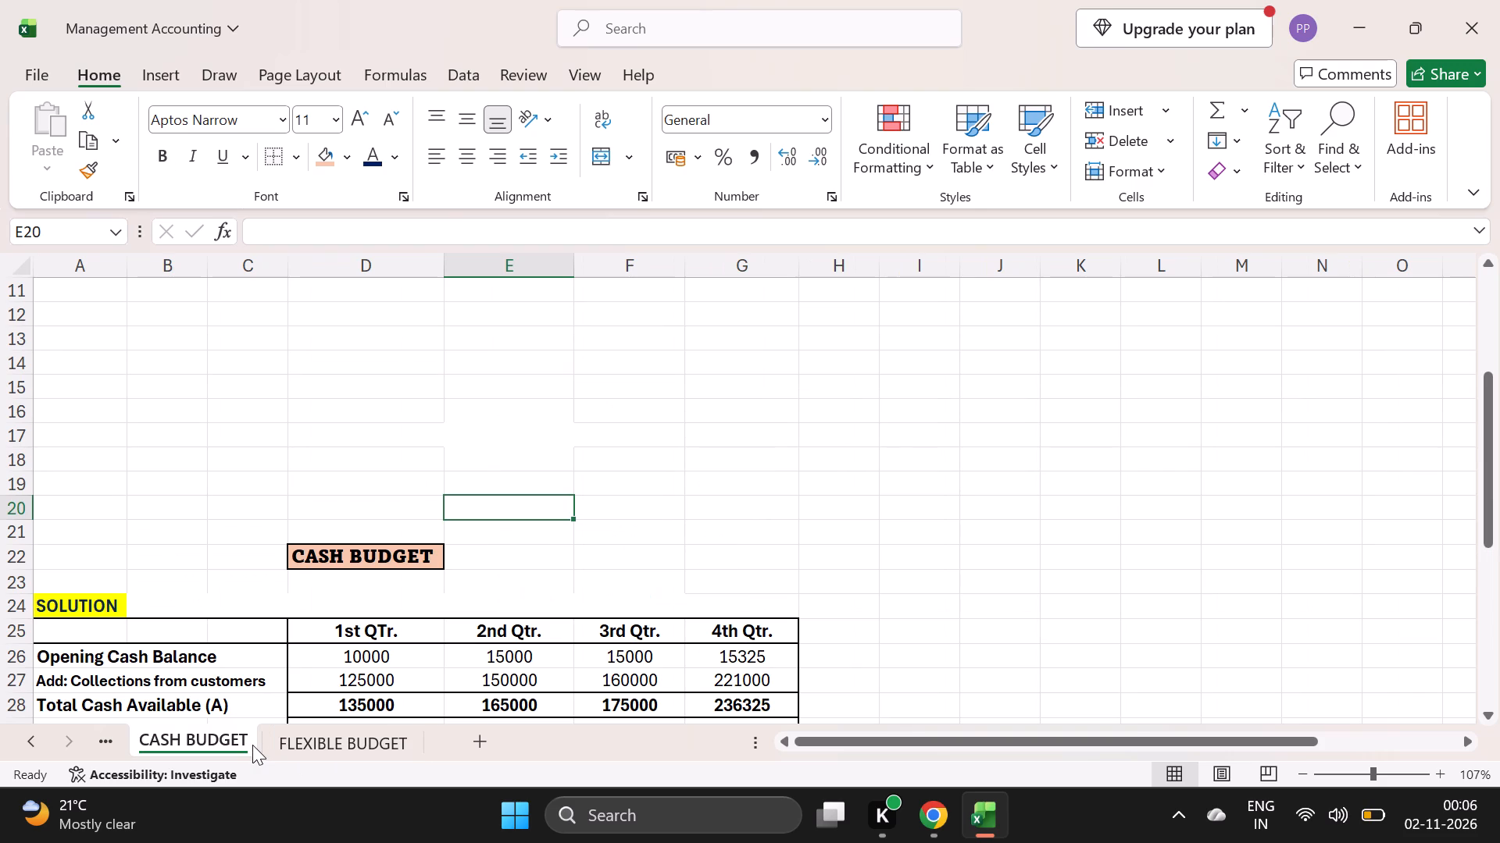
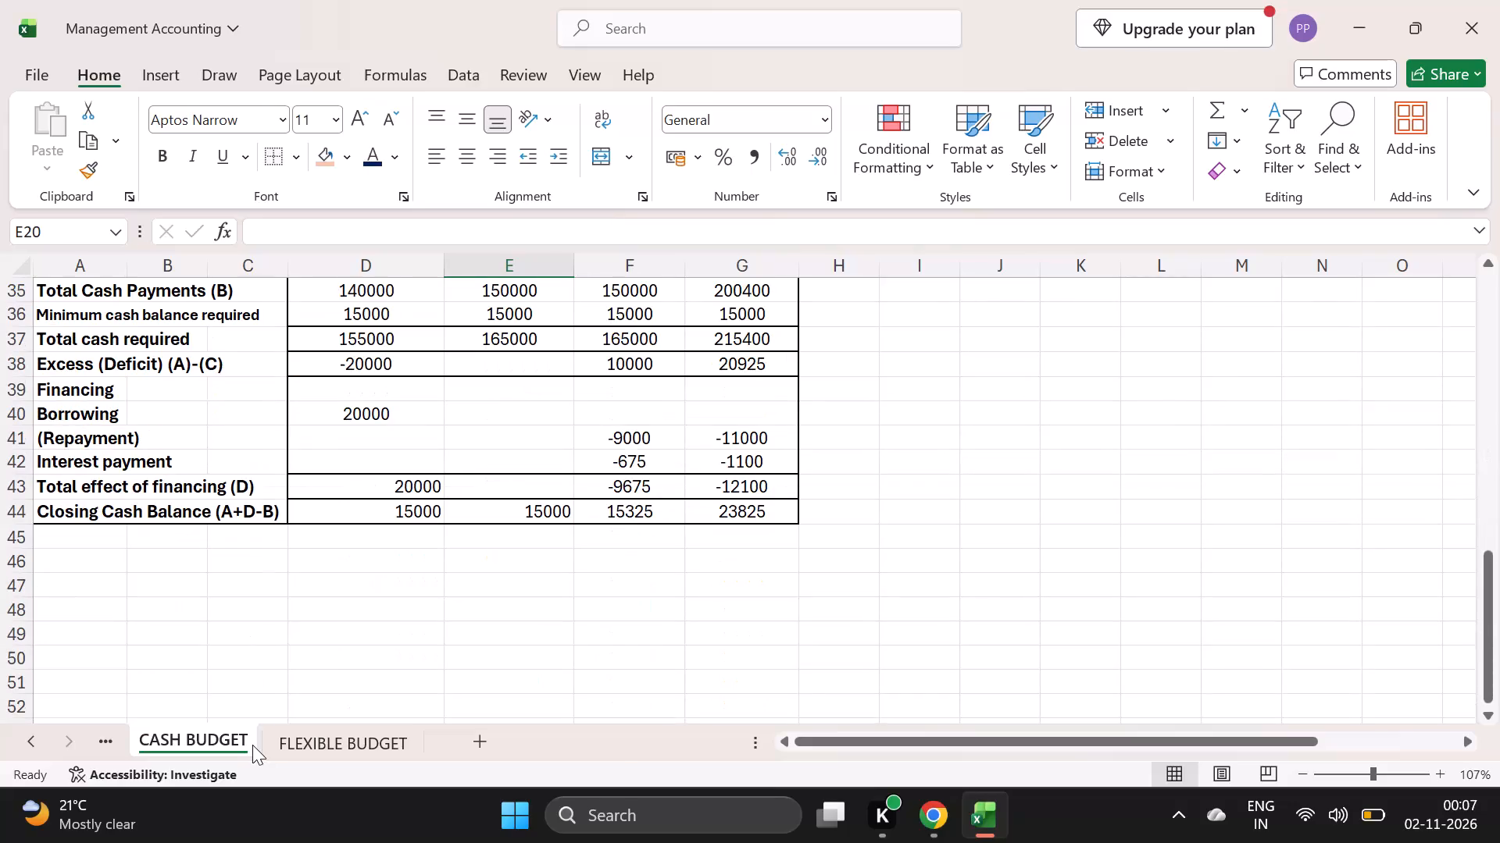
Glance over the end of the Cash Budget sheet and open the Flexible Budget sheet.
{"action": "scroll", "coordinate": [252, 745], "scroll_direction": "right", "scroll_amount": 4}
{"action": "scroll", "coordinate": [215, 637], "scroll_direction": "right", "scroll_amount": 1}
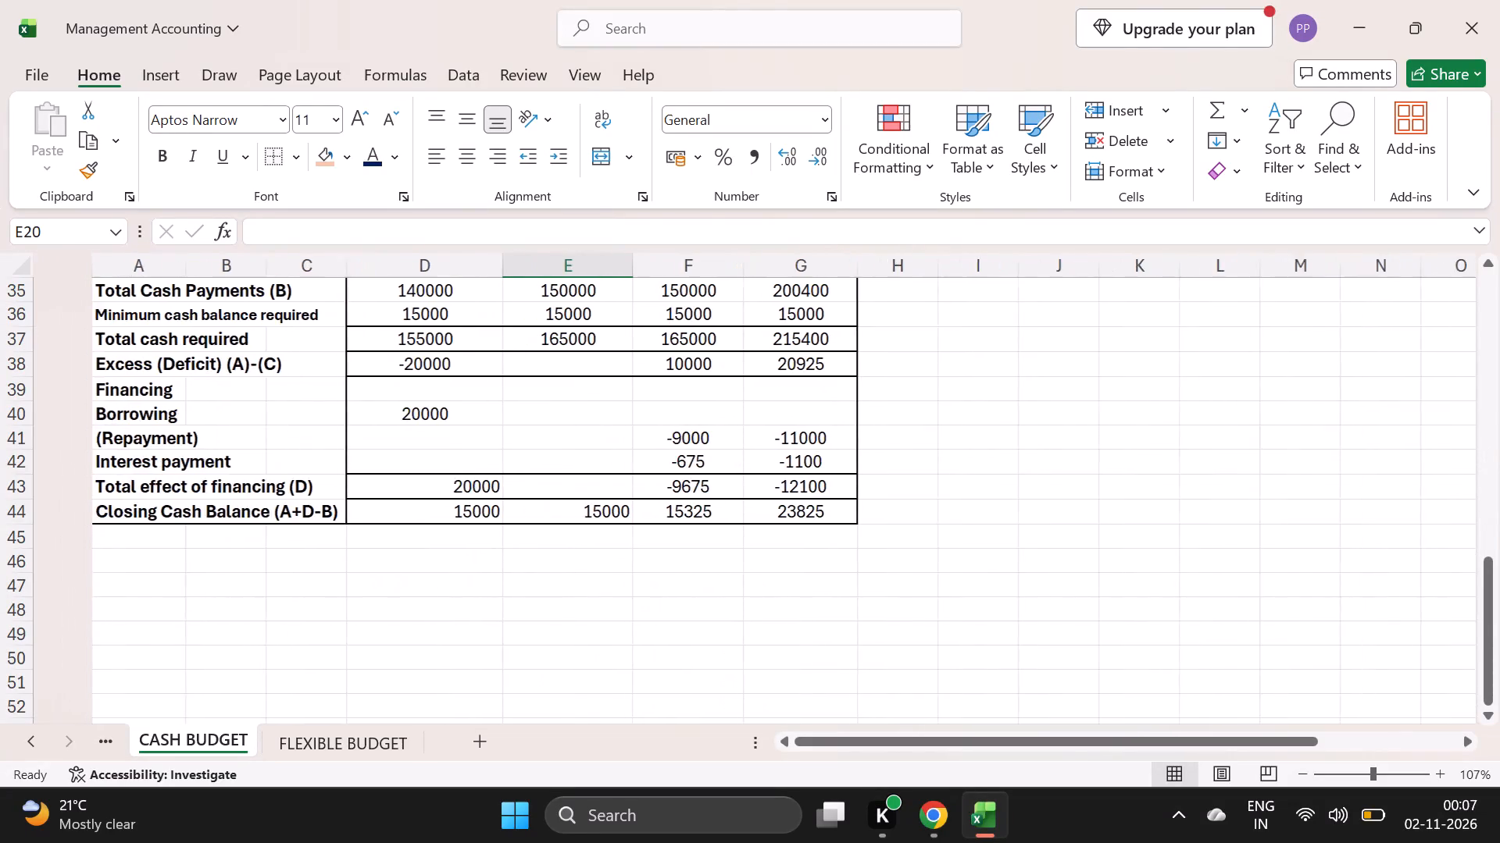
{"action": "scroll", "coordinate": [215, 637], "scroll_direction": "right", "scroll_amount": 1}
{"action": "scroll", "coordinate": [215, 637], "scroll_direction": "up", "scroll_amount": 4}
{"action": "left_click", "coordinate": [355, 742]}
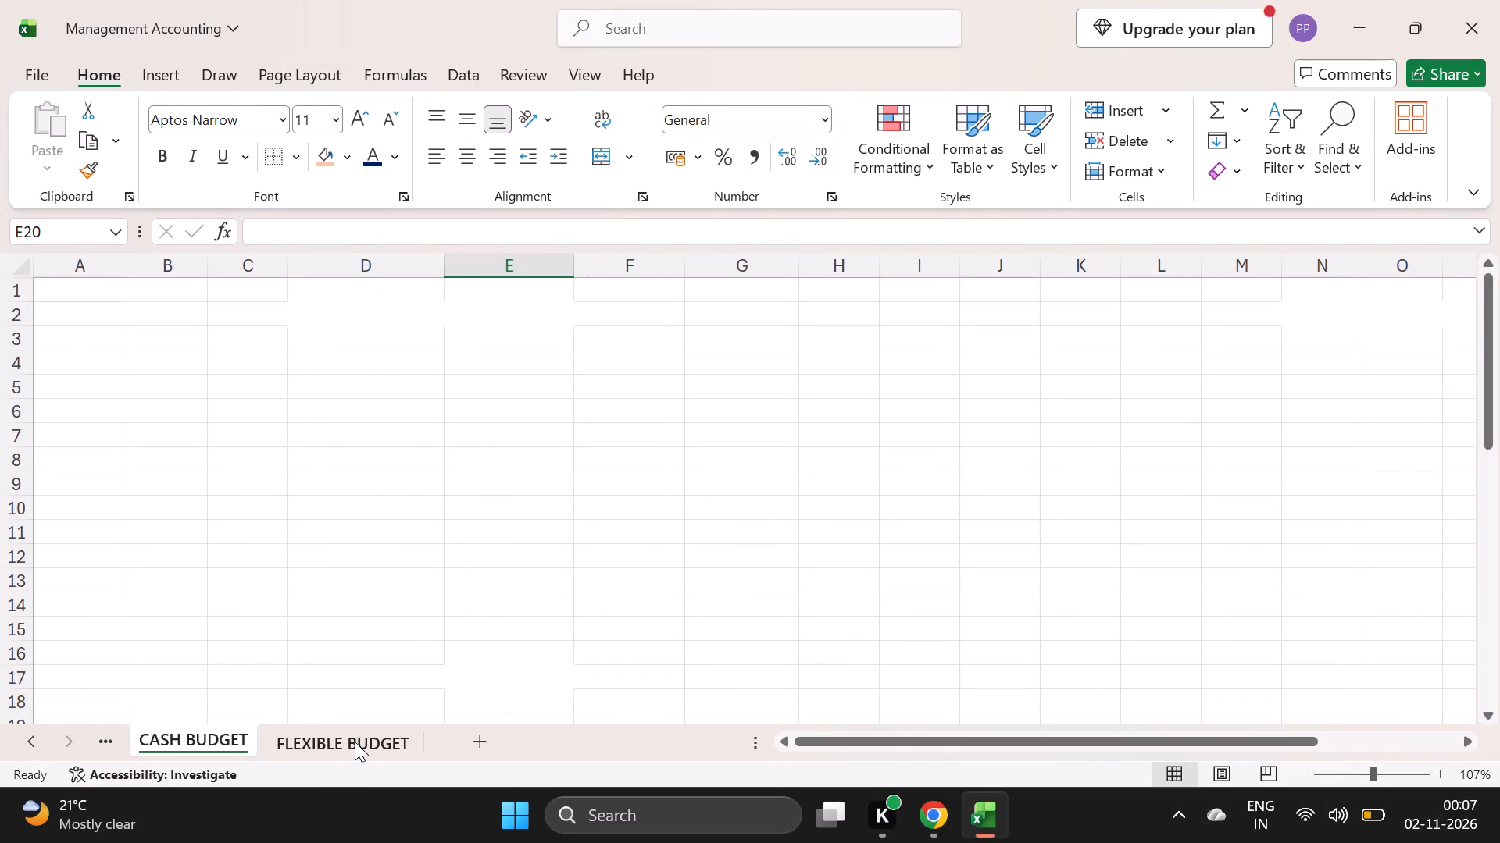
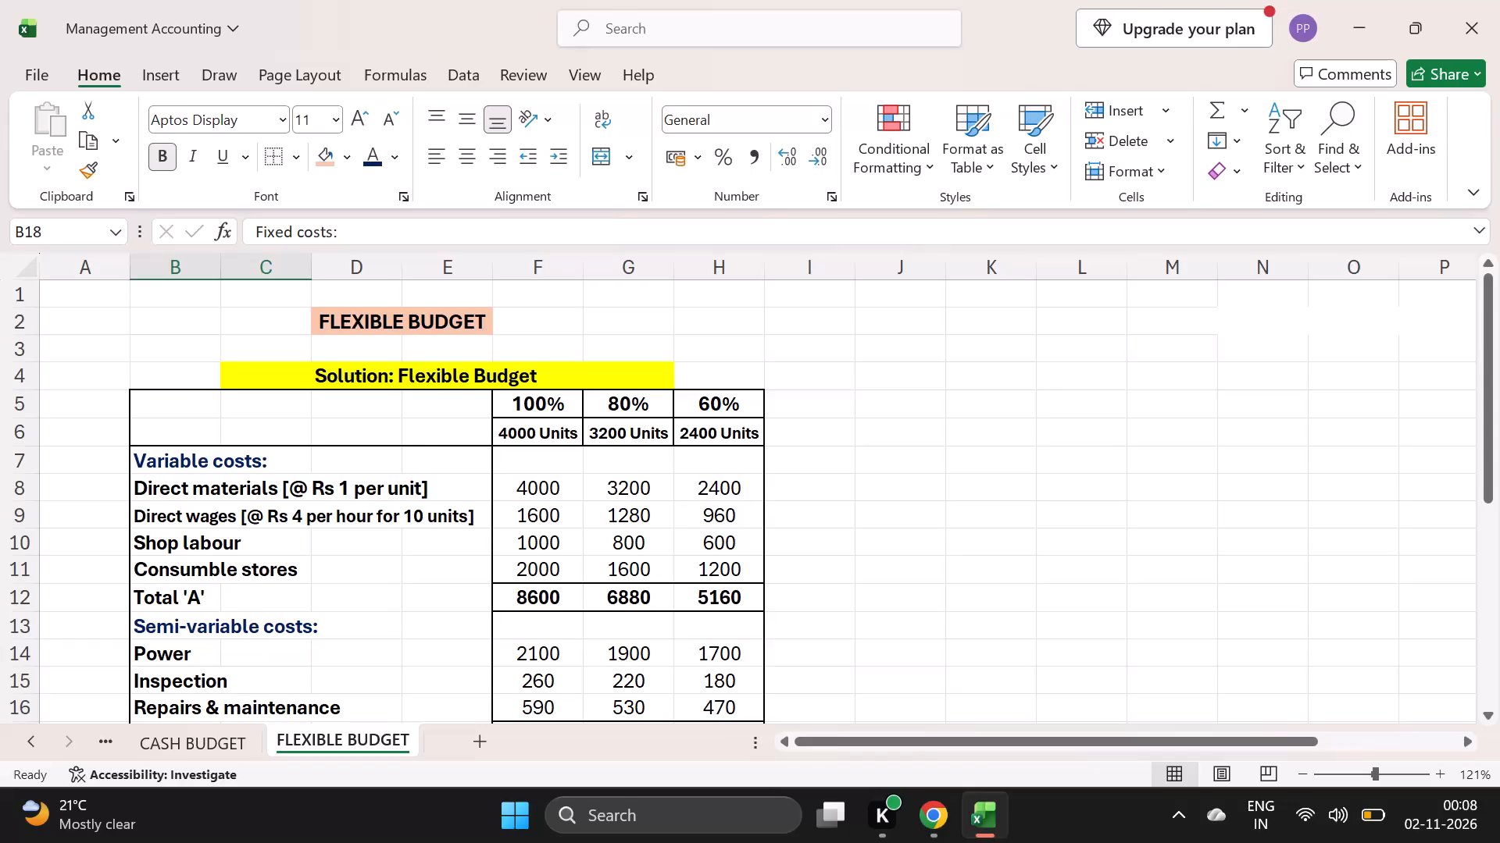
Review the Flexible Budget sheet from the variable costs down to the overhead absorption rate calculation.
{"action": "scroll", "coordinate": [388, 591], "scroll_direction": "down", "scroll_amount": 2}
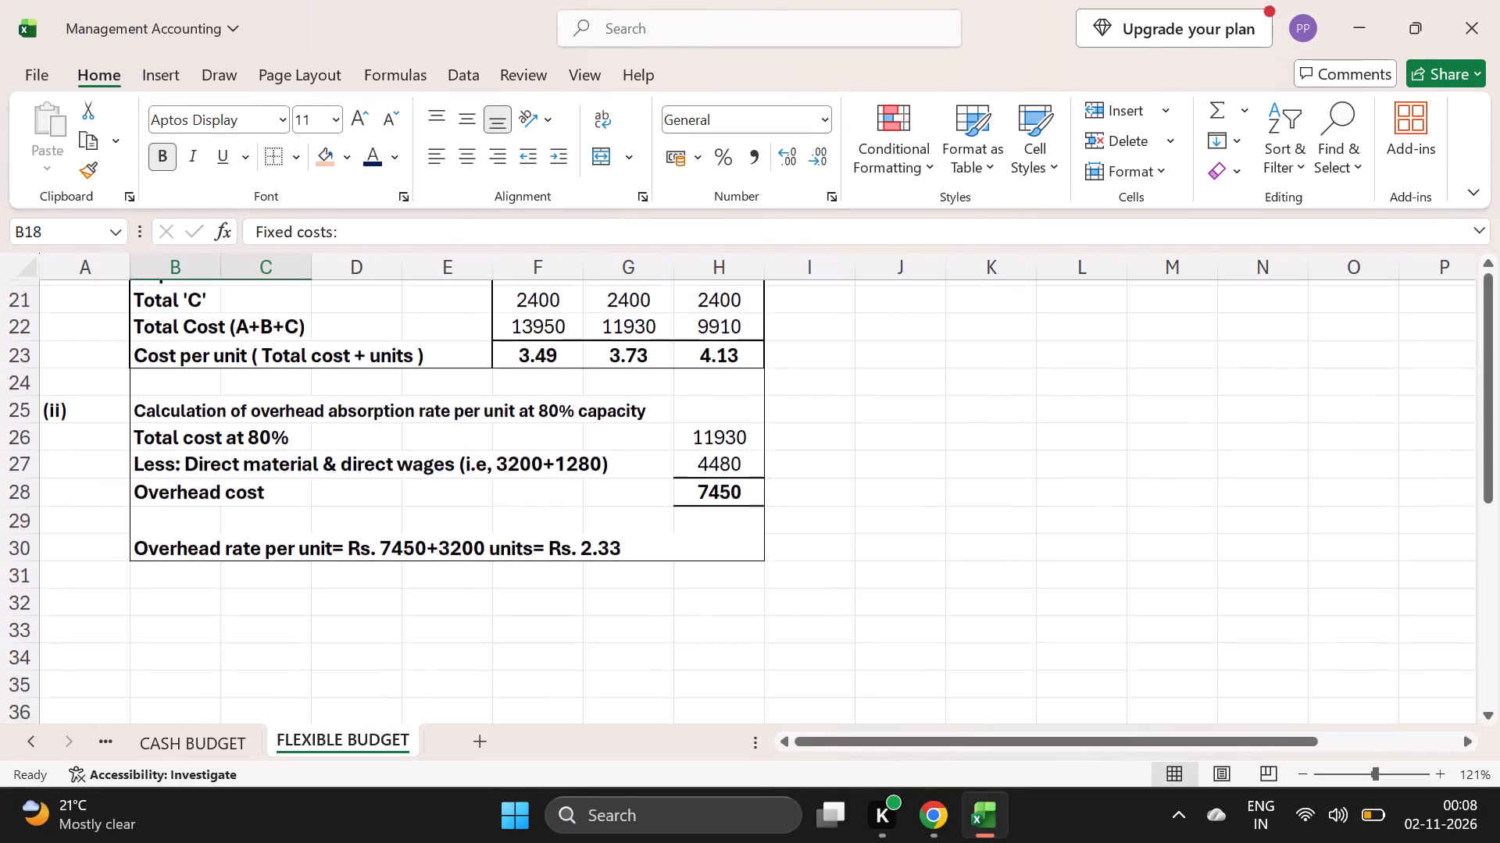
{"action": "scroll", "coordinate": [388, 591], "scroll_direction": "up", "scroll_amount": 3}
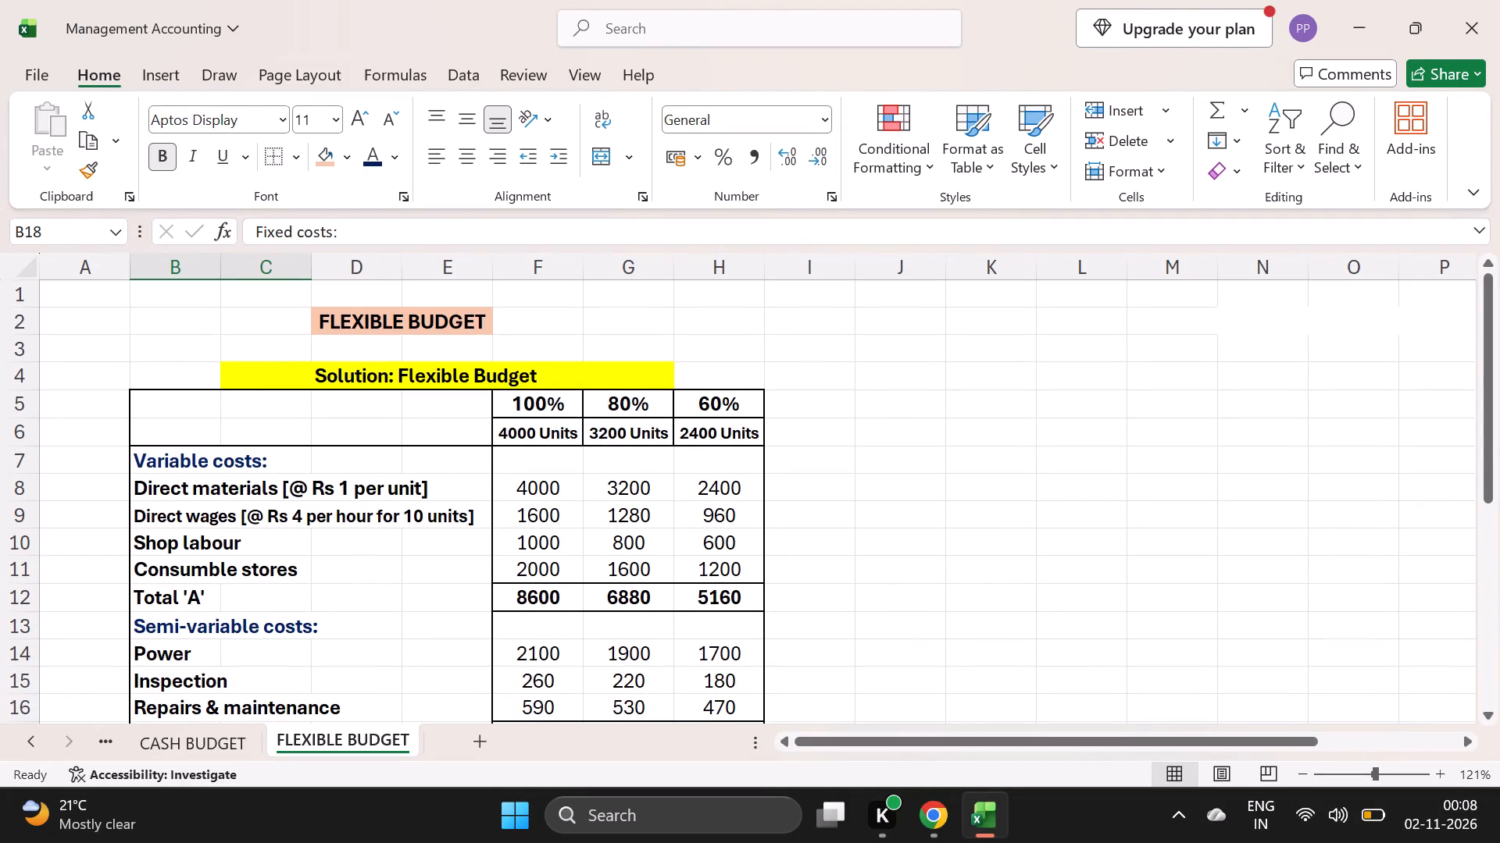
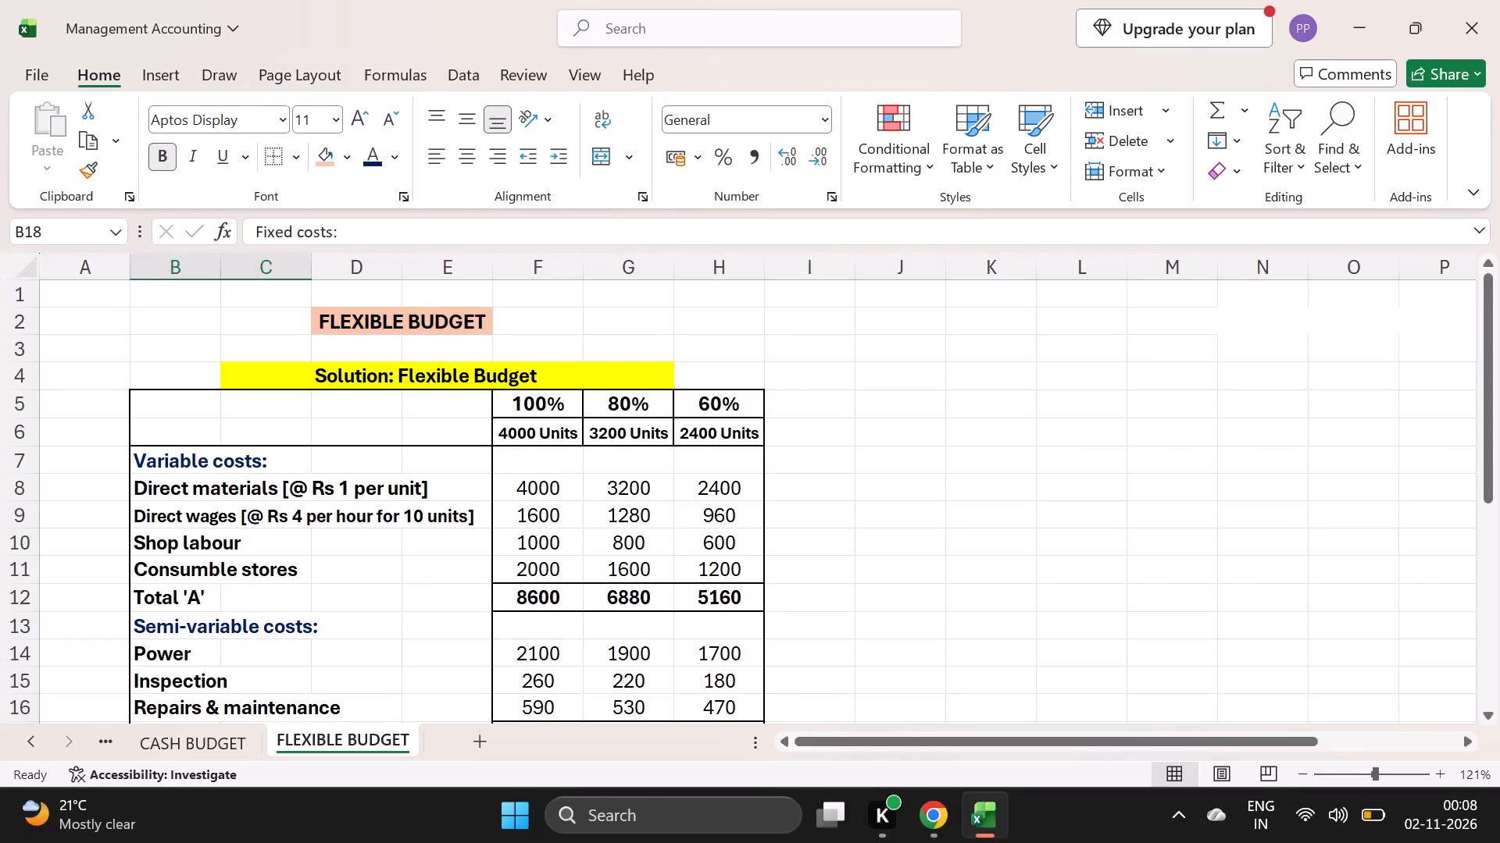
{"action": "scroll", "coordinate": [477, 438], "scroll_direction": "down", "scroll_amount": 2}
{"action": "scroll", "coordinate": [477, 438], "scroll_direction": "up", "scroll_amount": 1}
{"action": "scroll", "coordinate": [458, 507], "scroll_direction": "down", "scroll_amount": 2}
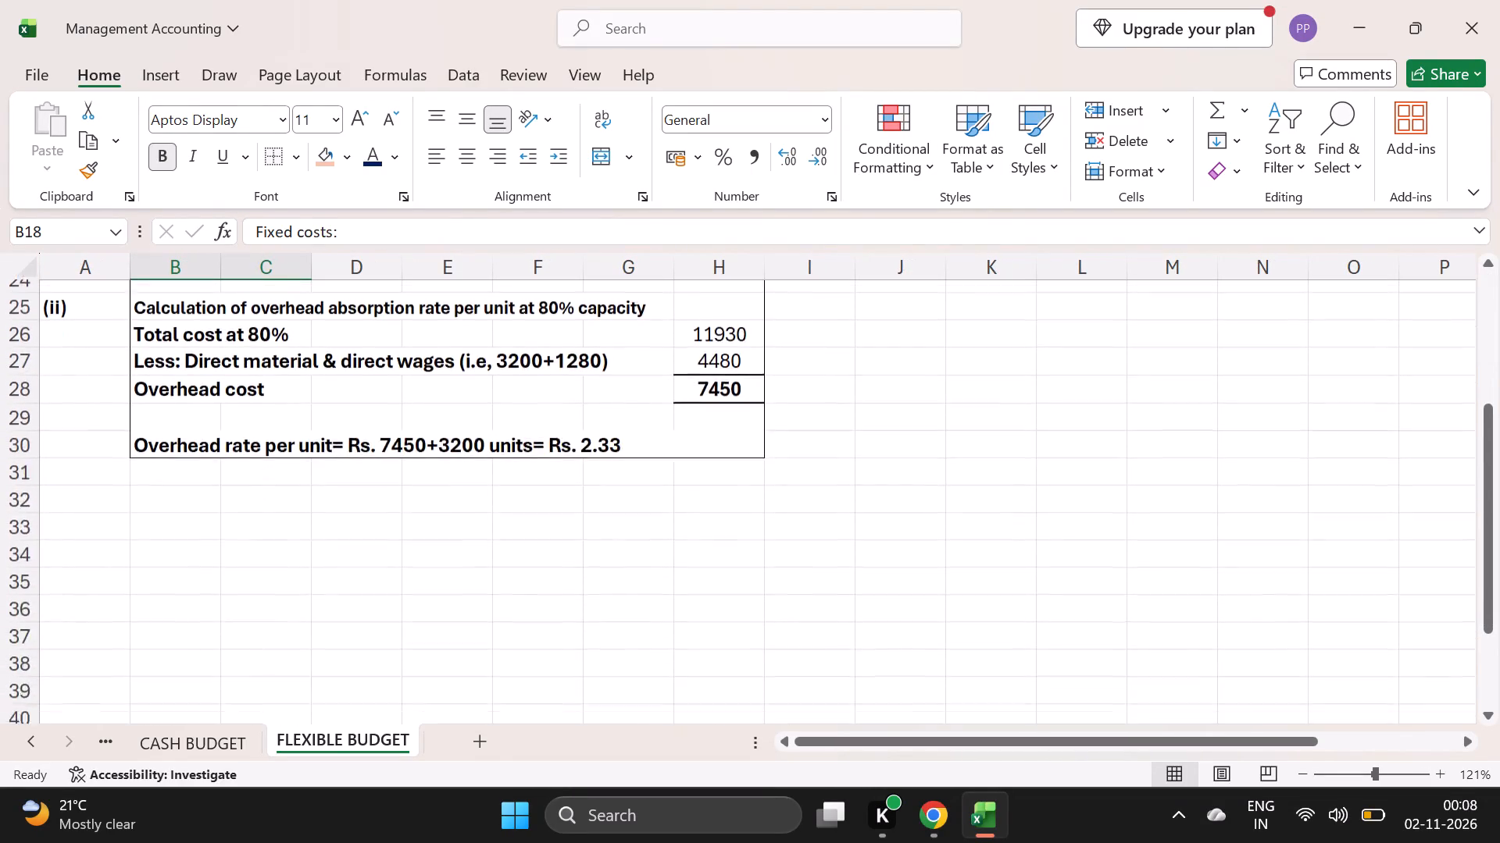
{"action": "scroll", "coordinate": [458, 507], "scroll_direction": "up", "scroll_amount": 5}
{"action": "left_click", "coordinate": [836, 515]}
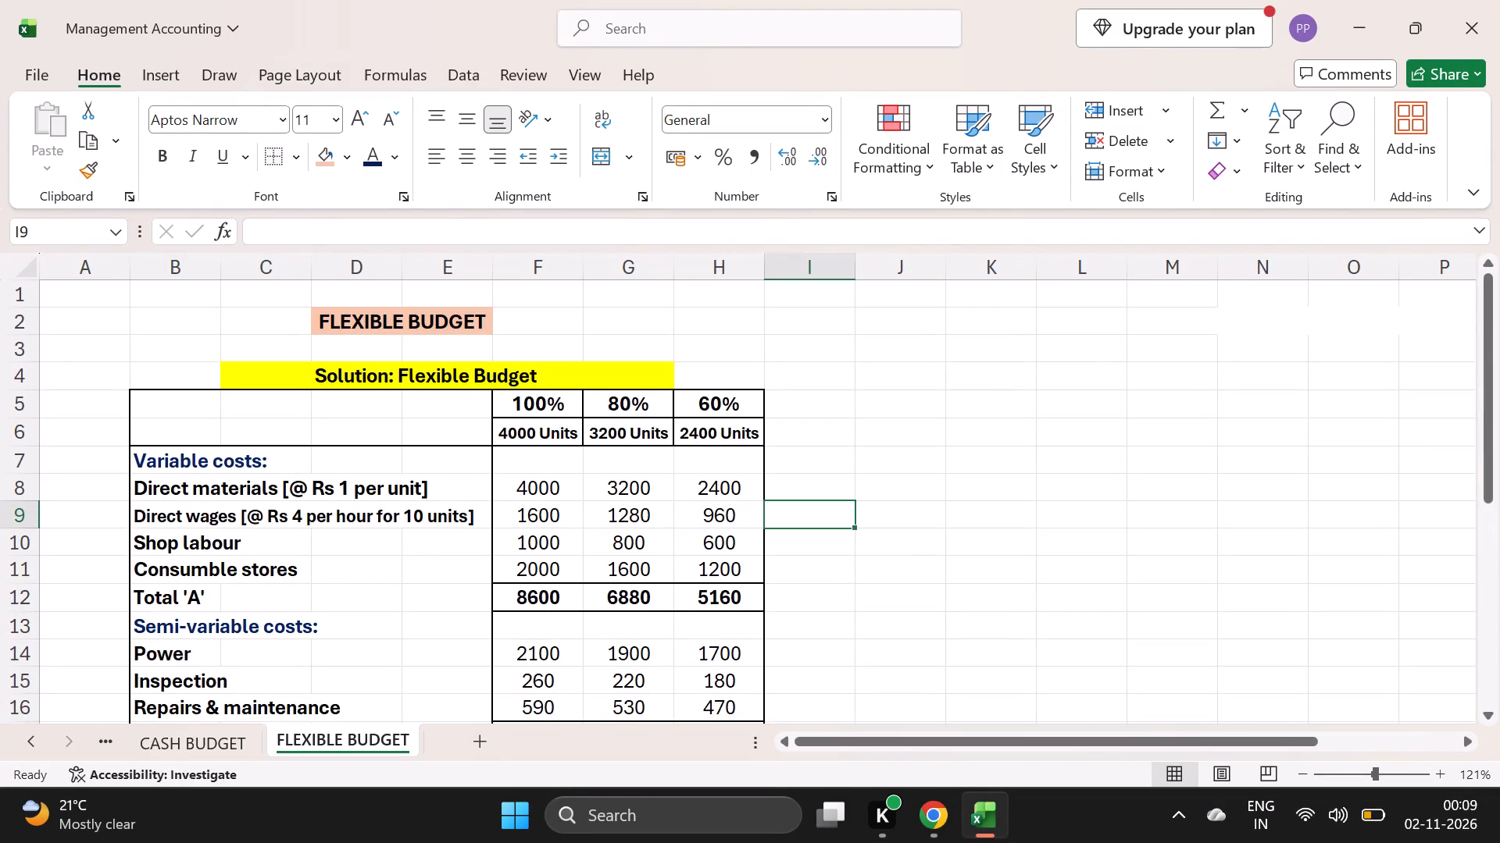
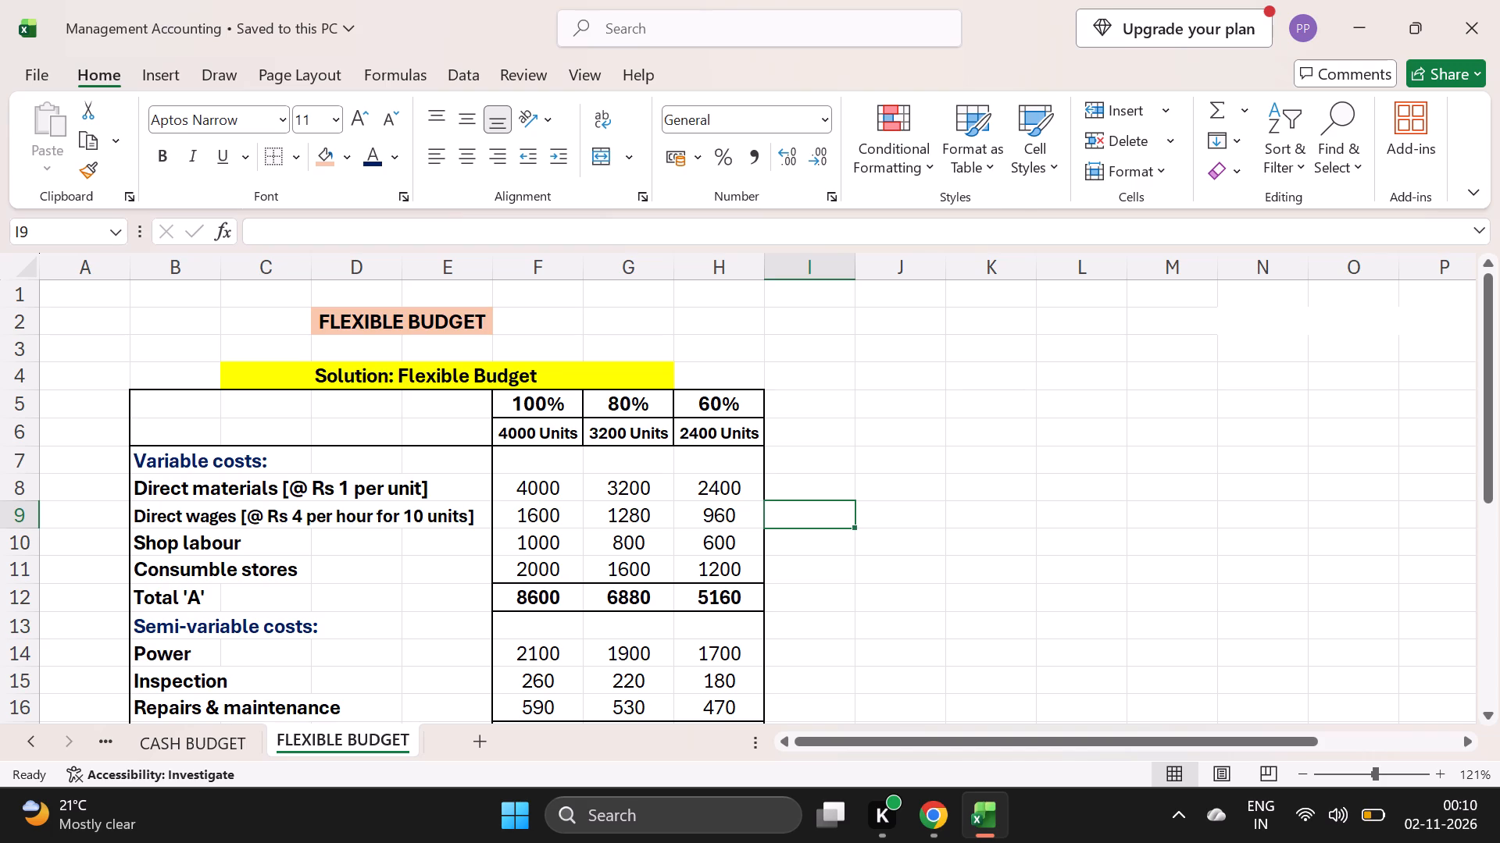
Examine the quarterly cash table on the CASH BUDGET sheet.
{"action": "left_click", "coordinate": [214, 736]}
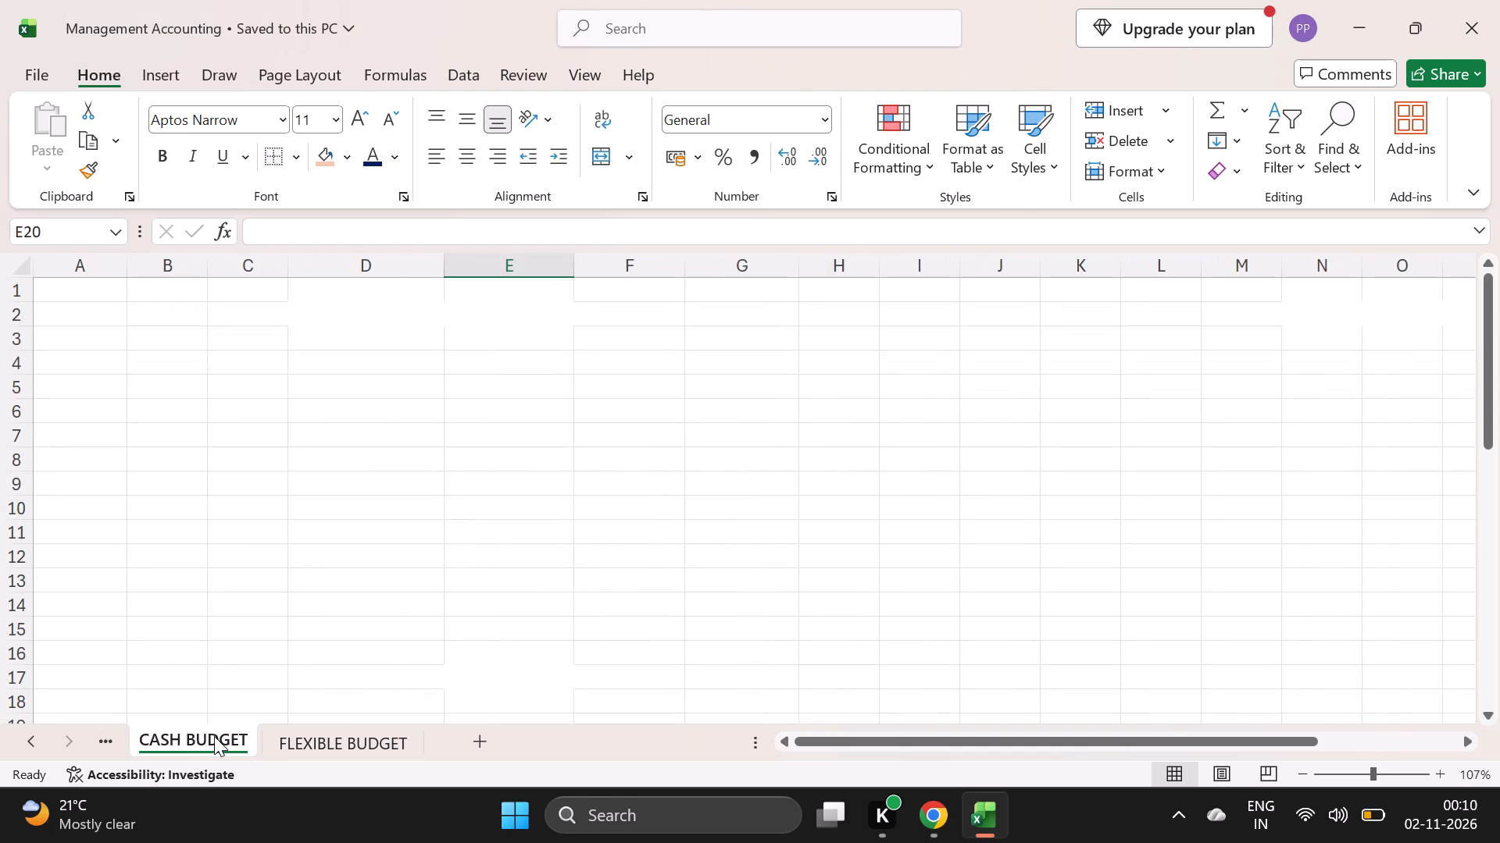
{"action": "scroll", "coordinate": [312, 618], "scroll_direction": "up", "scroll_amount": 4}
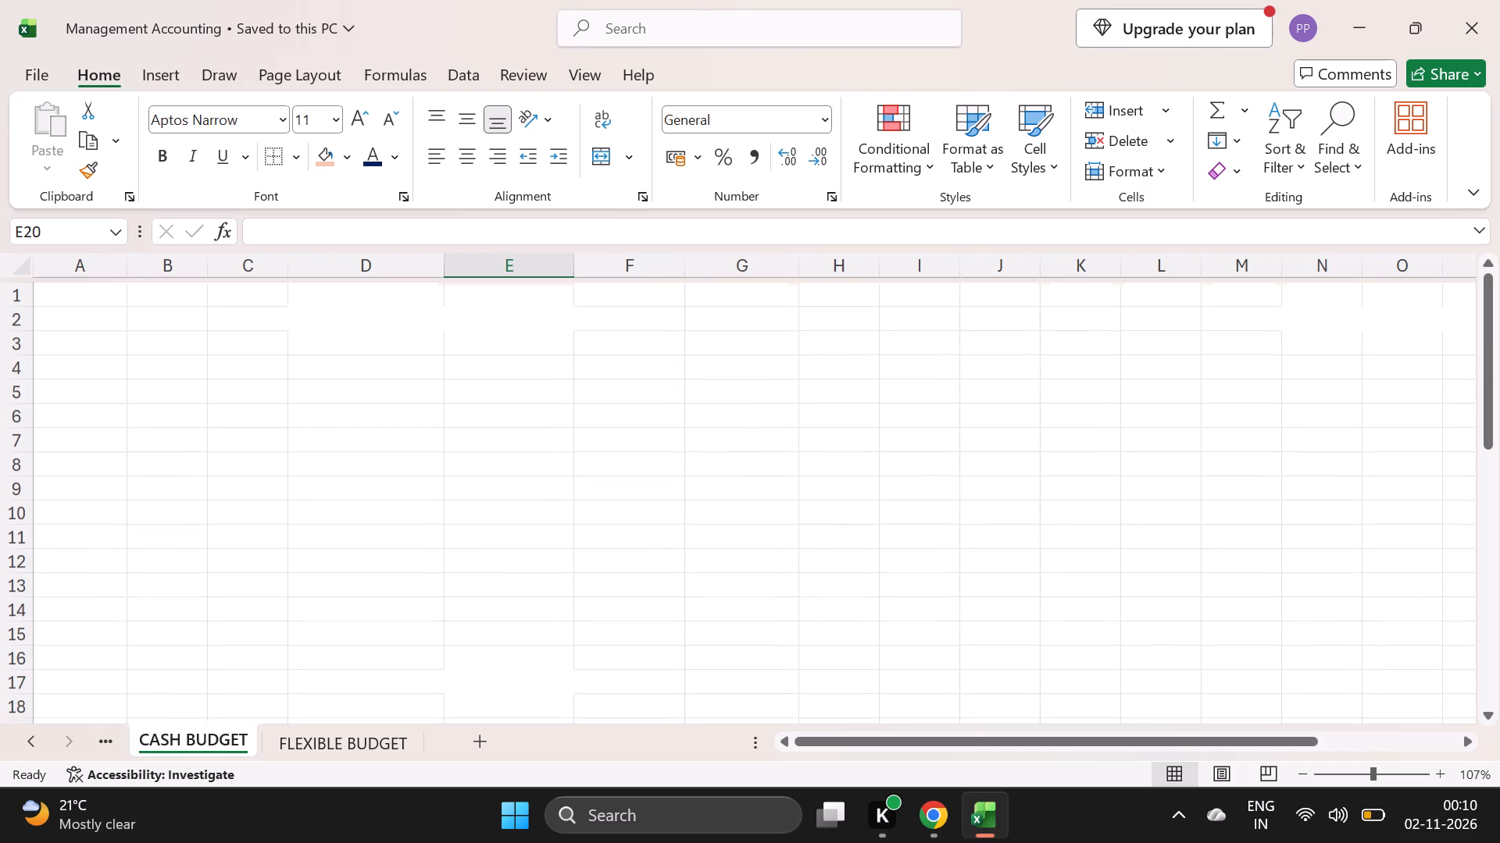
{"action": "scroll", "coordinate": [312, 618], "scroll_direction": "right", "scroll_amount": 3}
{"action": "scroll", "coordinate": [312, 618], "scroll_direction": "down", "scroll_amount": 3}
{"action": "scroll", "coordinate": [312, 618], "scroll_direction": "up", "scroll_amount": 2}
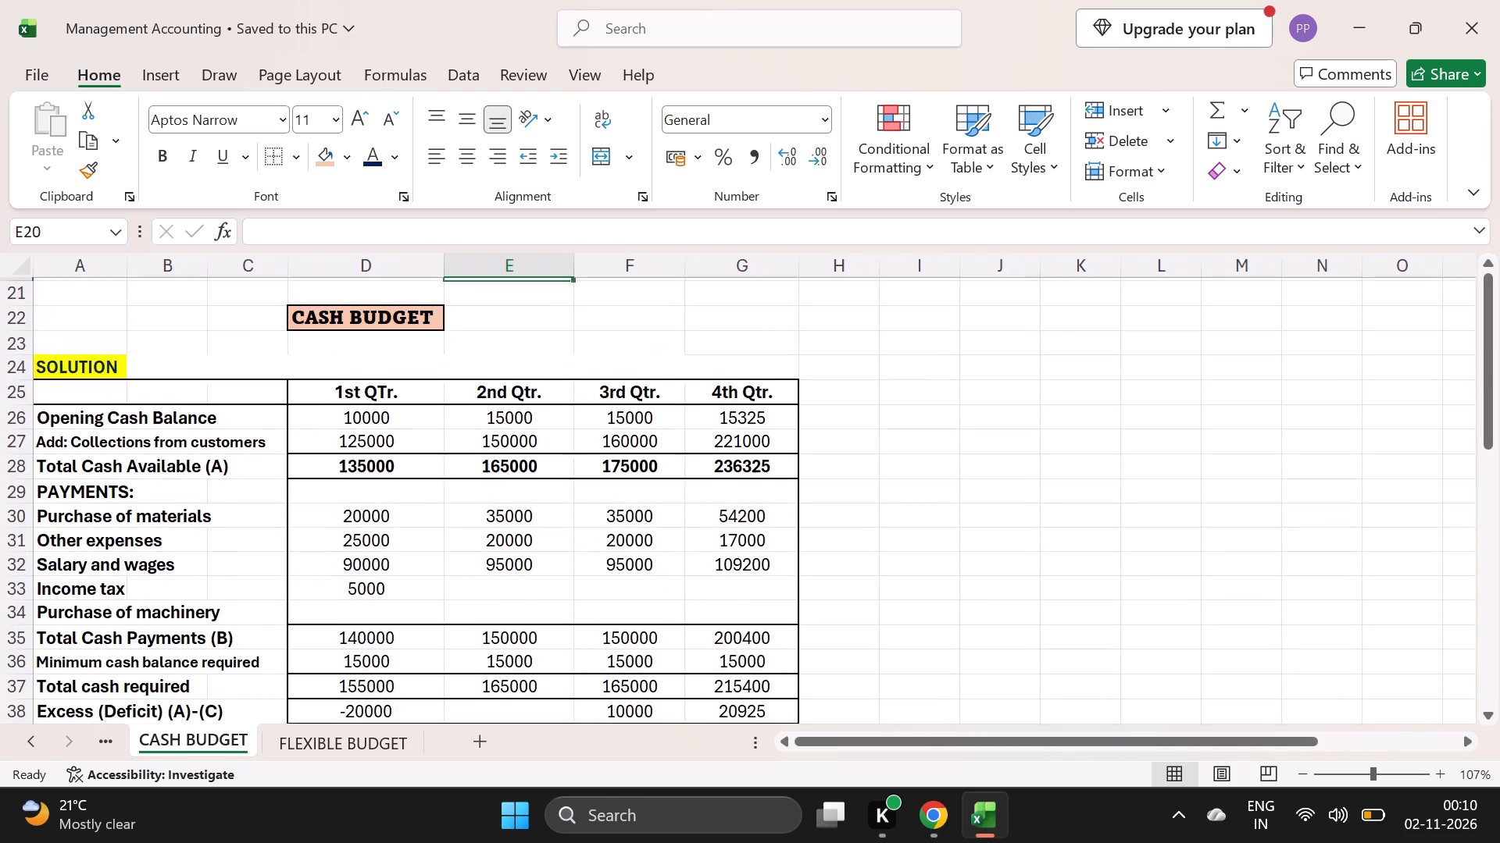
{"action": "scroll", "coordinate": [312, 653], "scroll_direction": "down", "scroll_amount": 4}
{"action": "scroll", "coordinate": [312, 653], "scroll_direction": "up", "scroll_amount": 1}
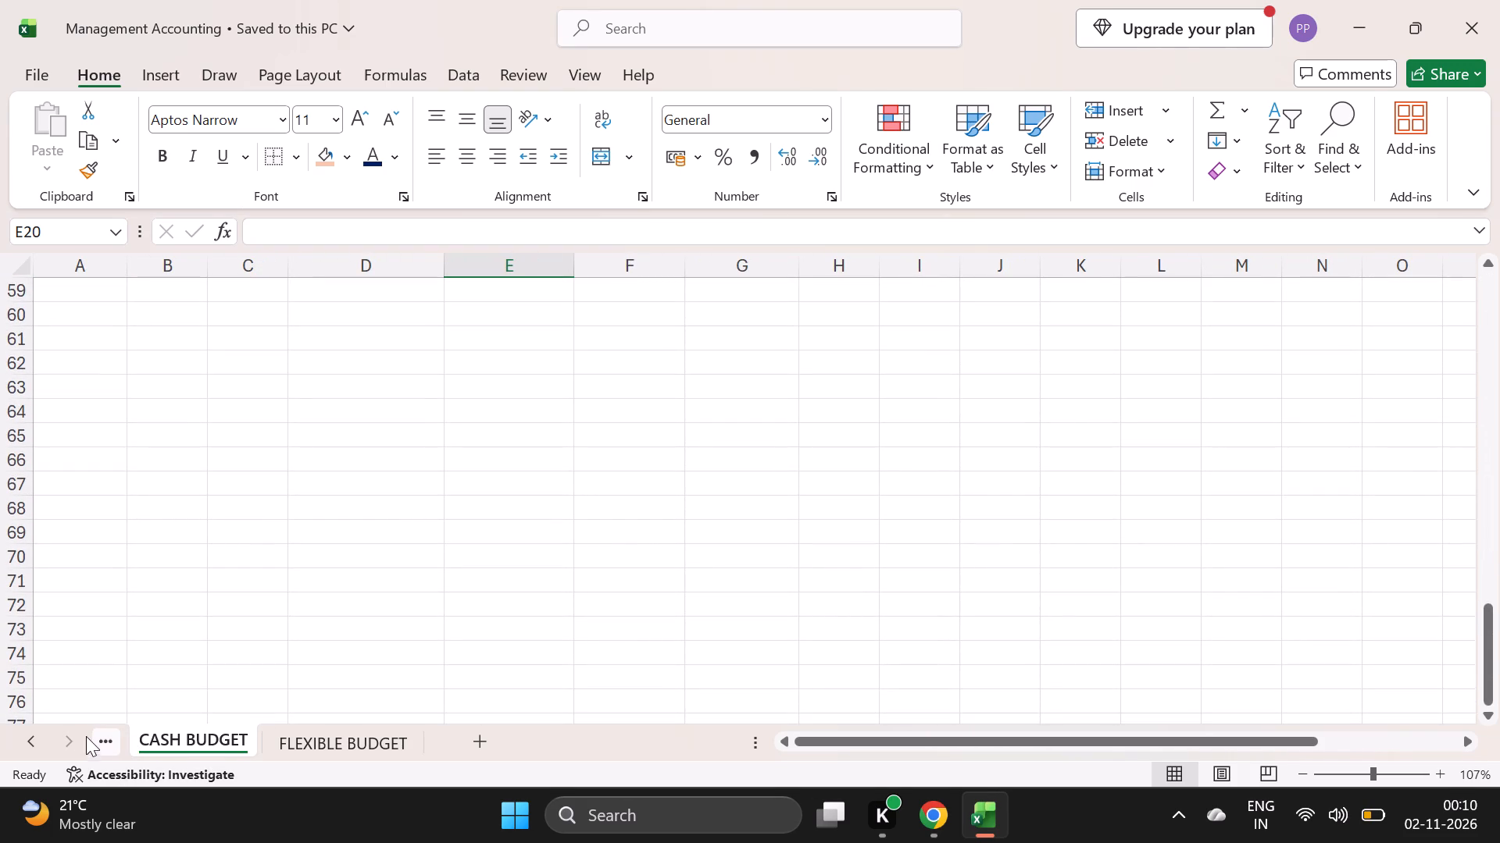
Examine the purchase and production tables on the RAW MATERIAL PURCHASE BUDGET sheet.
{"action": "left_click", "coordinate": [105, 746]}
{"action": "scroll", "coordinate": [240, 655], "scroll_direction": "up", "scroll_amount": 2}
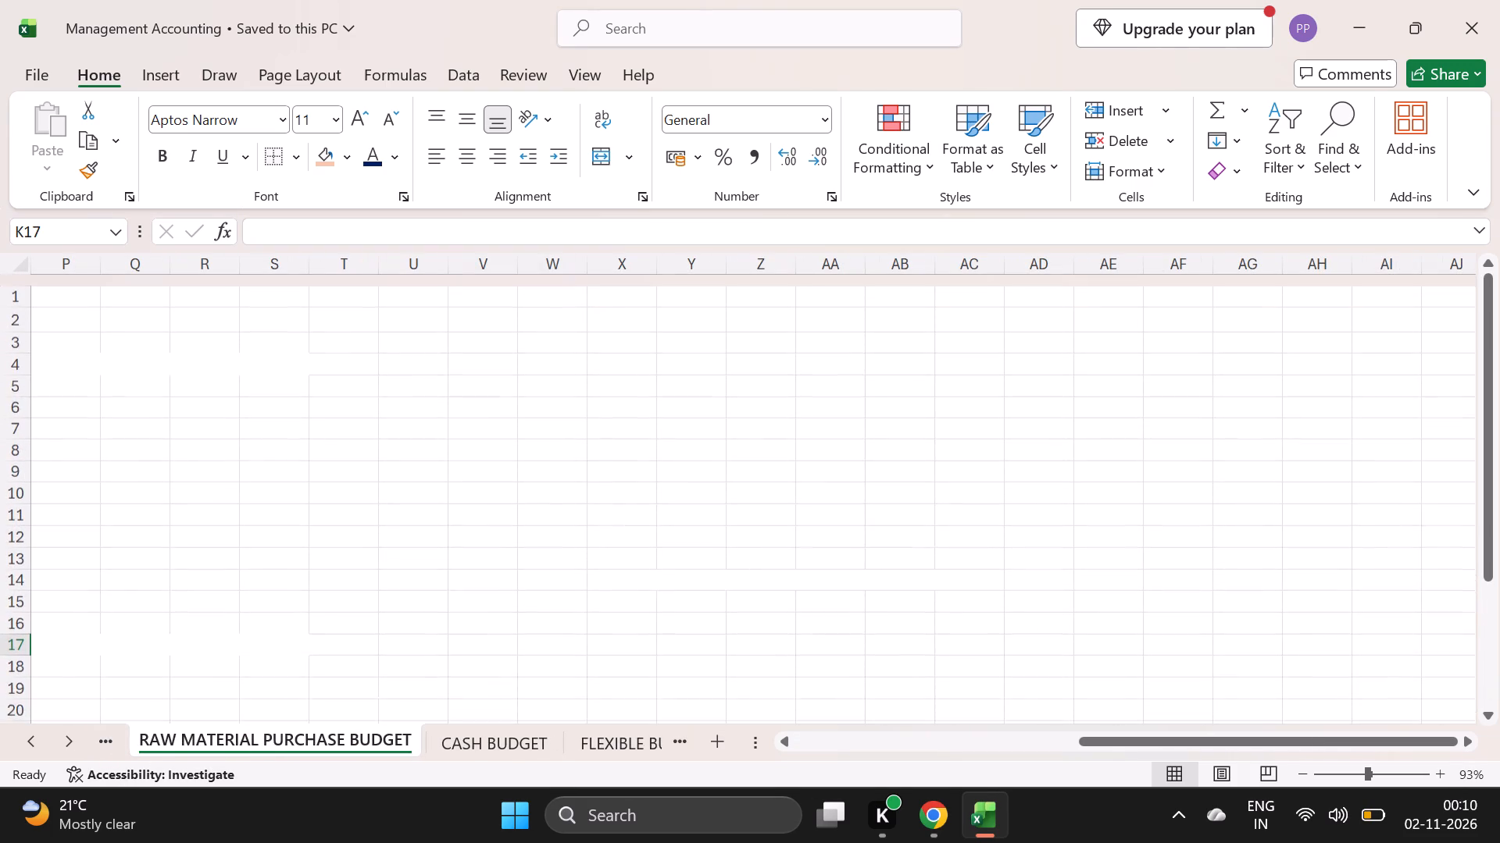
{"action": "scroll", "coordinate": [240, 655], "scroll_direction": "down", "scroll_amount": 6}
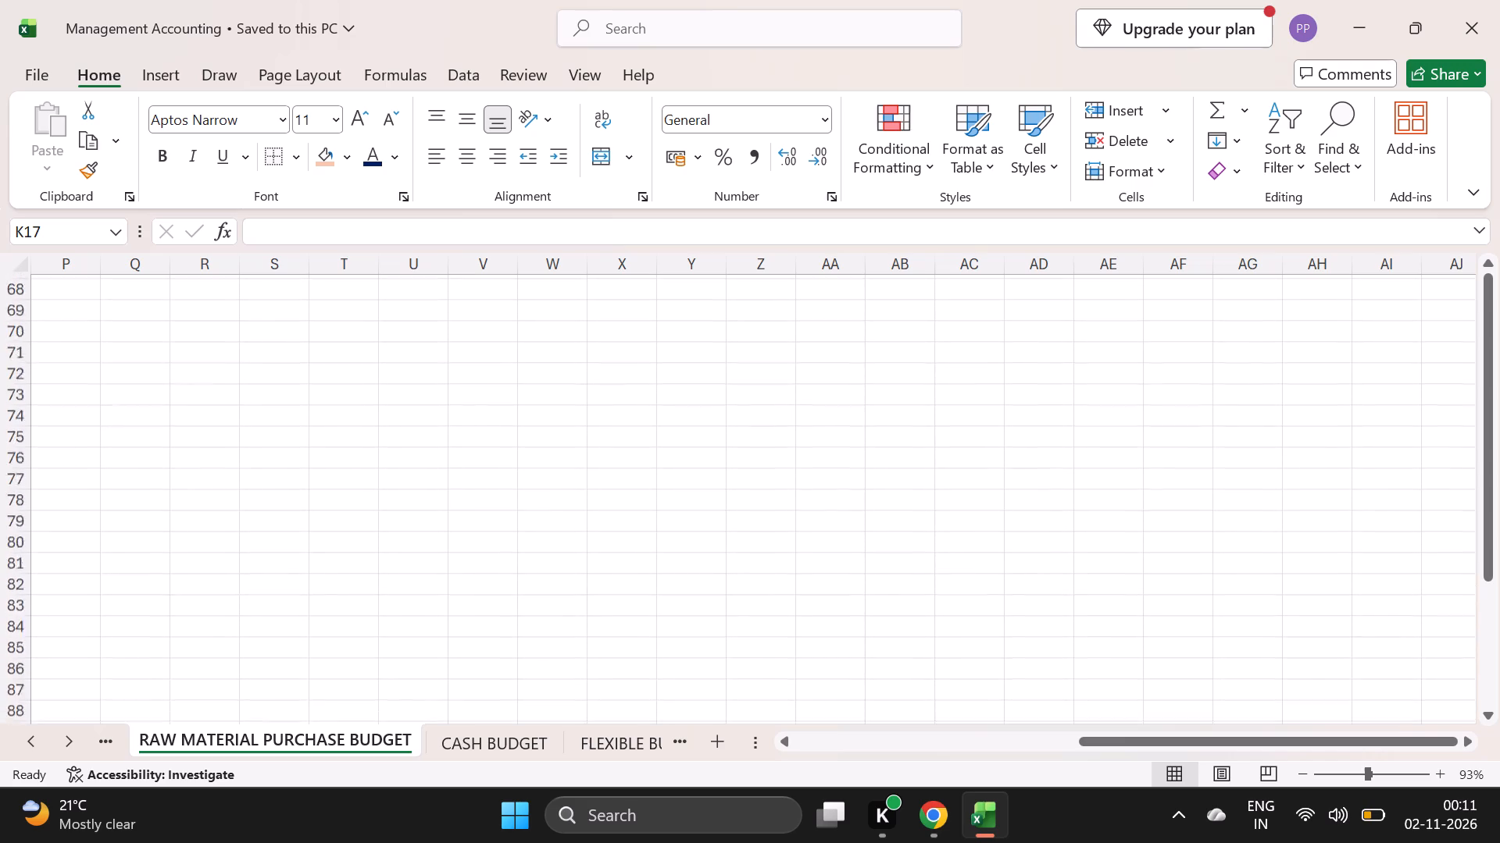
{"action": "scroll", "coordinate": [240, 655], "scroll_direction": "down", "scroll_amount": 3}
{"action": "scroll", "coordinate": [240, 655], "scroll_direction": "up", "scroll_amount": 15}
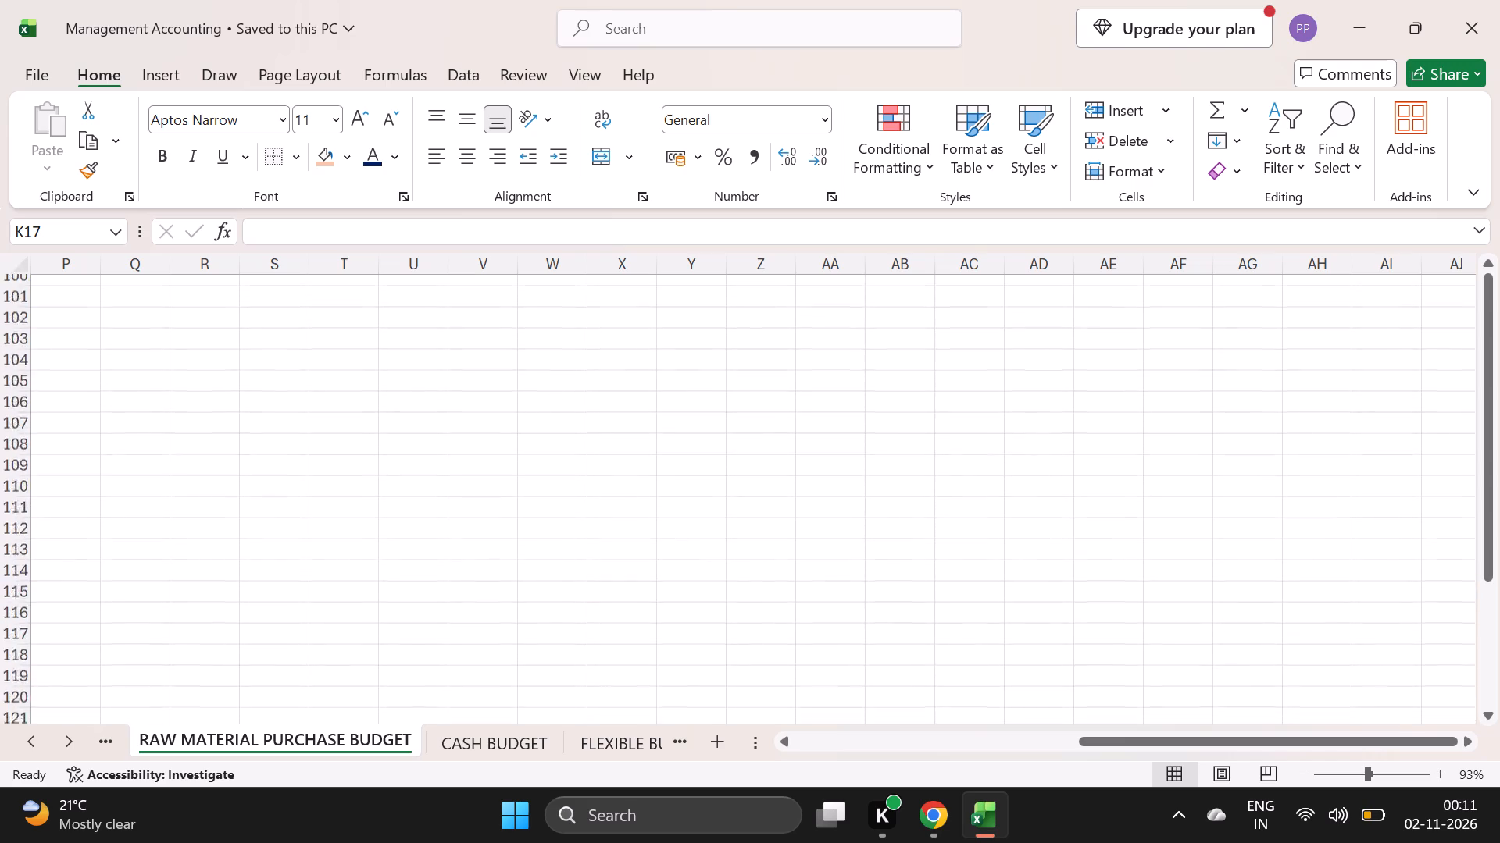
{"action": "scroll", "coordinate": [240, 655], "scroll_direction": "left", "scroll_amount": 4}
{"action": "scroll", "coordinate": [240, 655], "scroll_direction": "right", "scroll_amount": 18}
{"action": "scroll", "coordinate": [240, 655], "scroll_direction": "up", "scroll_amount": 6}
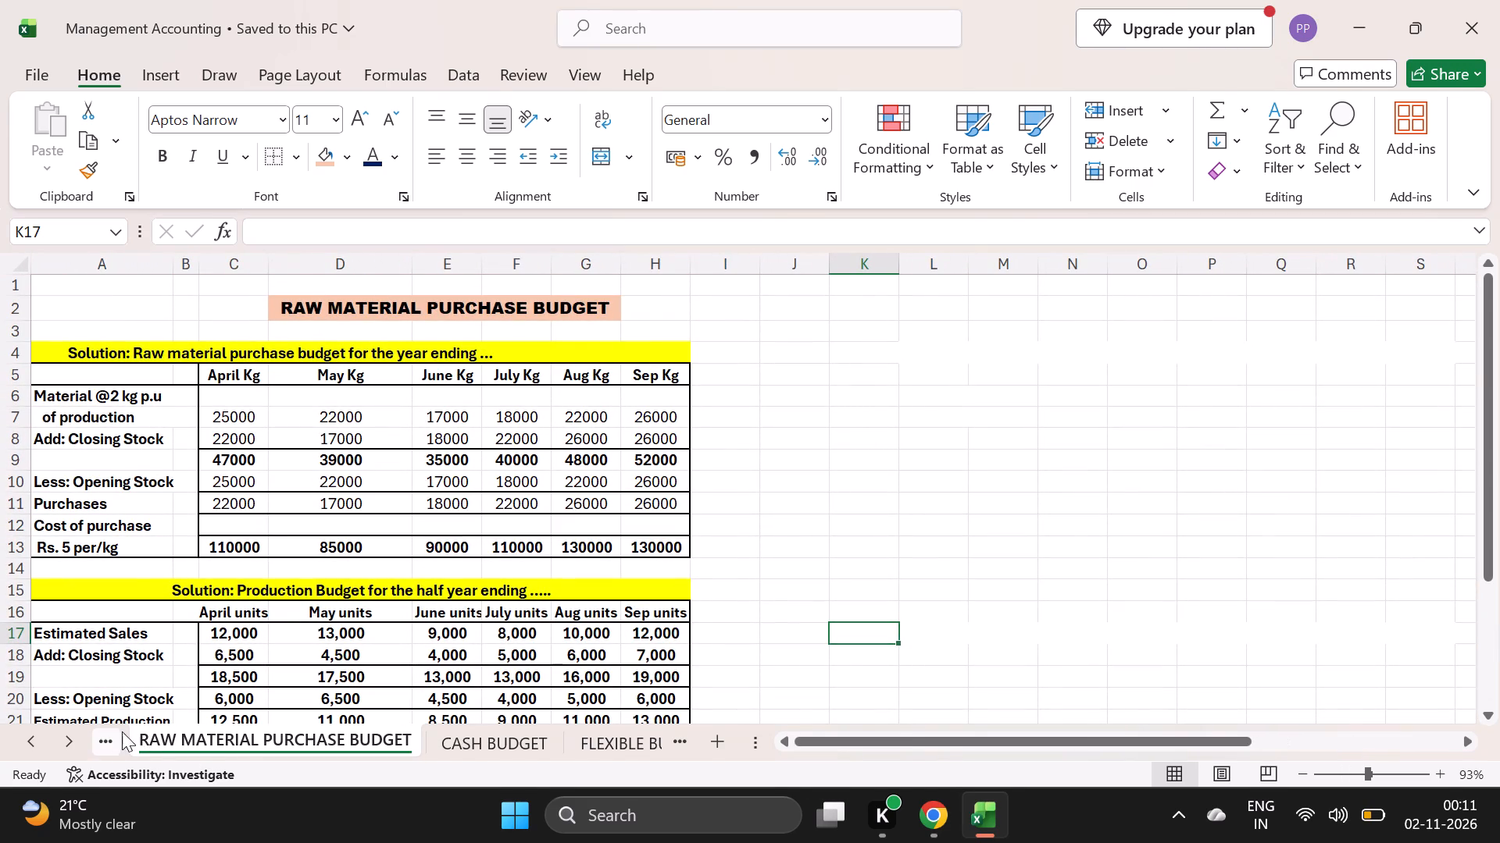
Go to the Production Budget sheet and save the workbook.
{"action": "left_click", "coordinate": [100, 742]}
{"action": "scroll", "coordinate": [309, 574], "scroll_direction": "up", "scroll_amount": 4}
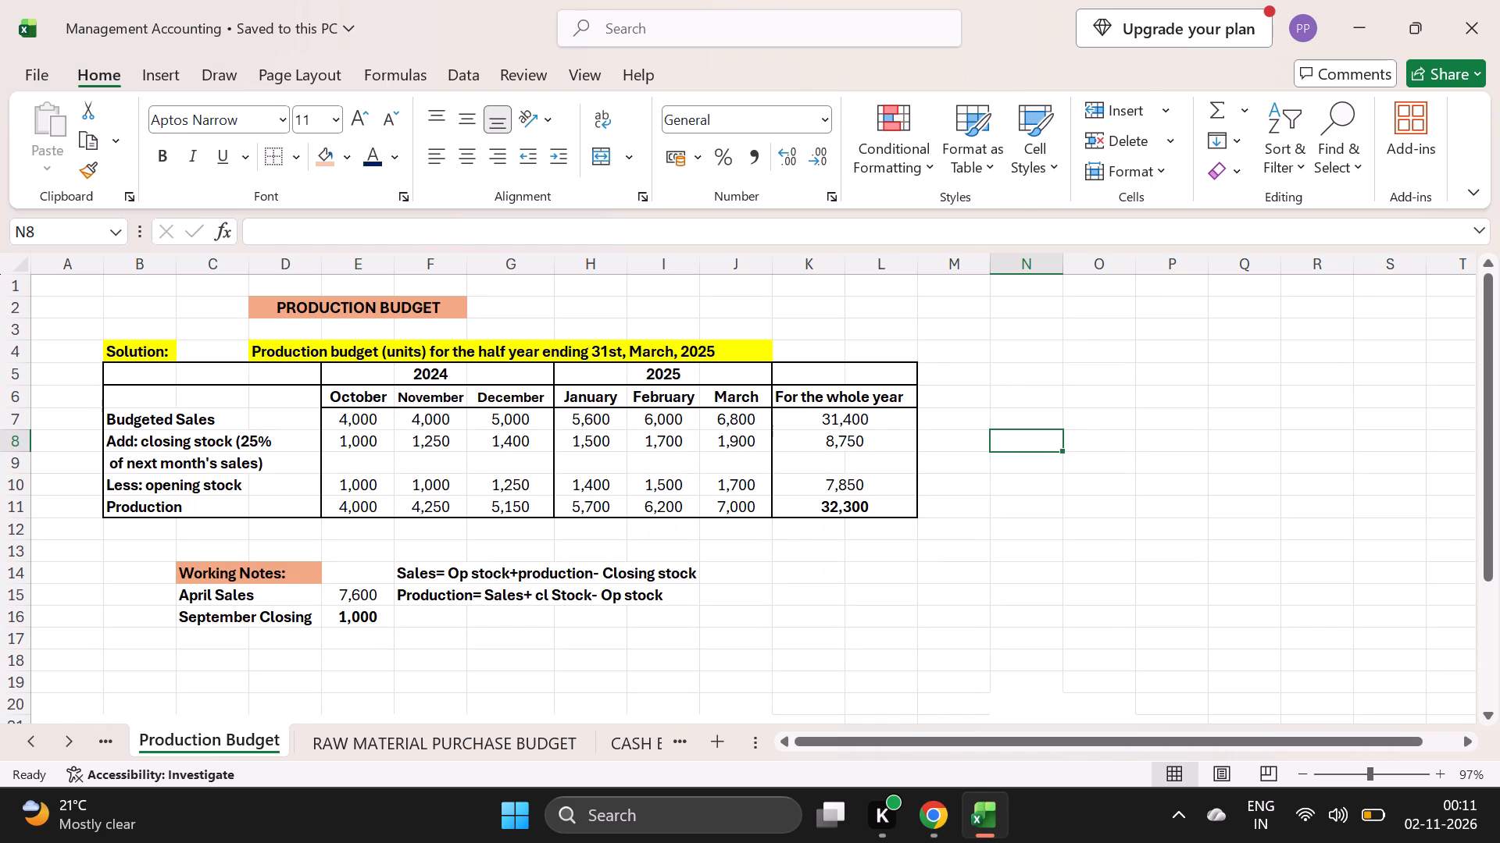
{"action": "key", "text": "ctrl+s"}
{"action": "key", "text": "ctrl+s"}
{"action": "key", "text": "ctrl+s"}
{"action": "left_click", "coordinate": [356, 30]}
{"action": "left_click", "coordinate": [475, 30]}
Look through the Raw Material Purchase, Cash and Flexible Budget sheets, ending at the student details block B1:C4 on the Sales Budget sheet.
{"action": "left_click", "coordinate": [461, 743]}
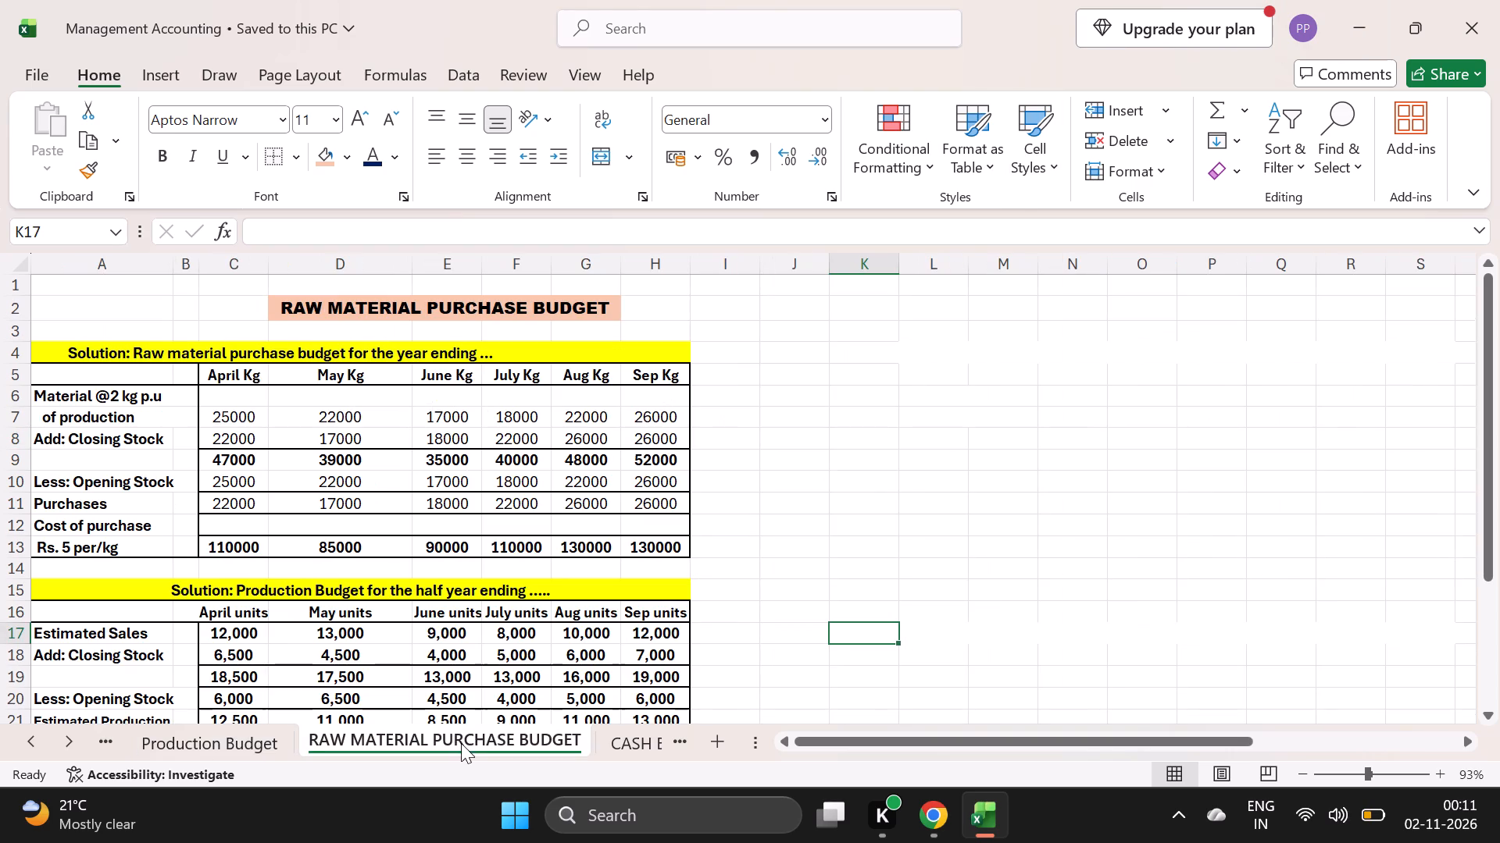
{"action": "left_click", "coordinate": [652, 740]}
{"action": "left_click", "coordinate": [621, 746]}
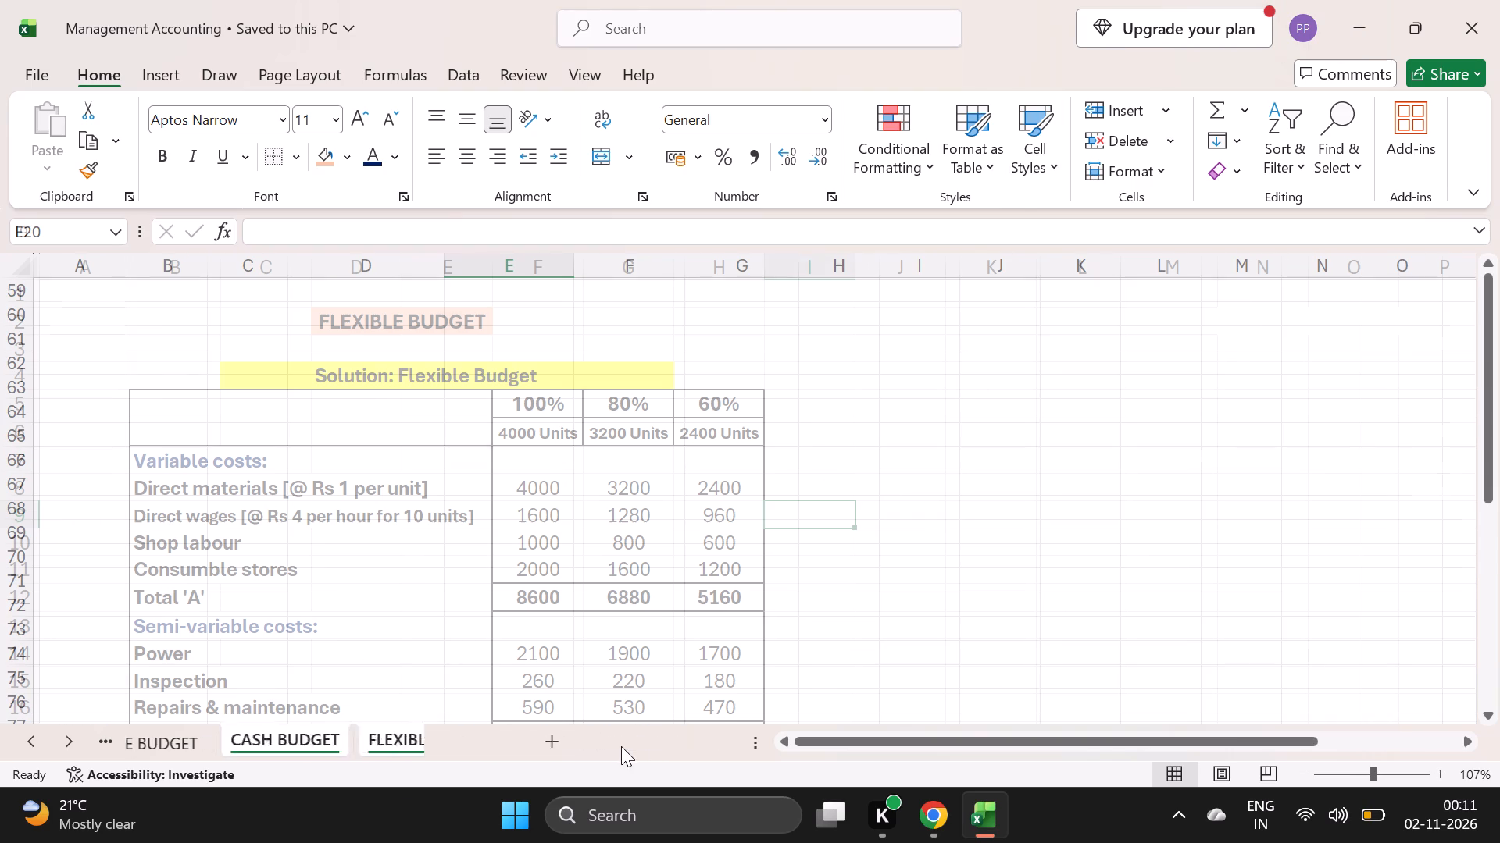
{"action": "left_click", "coordinate": [232, 749]}
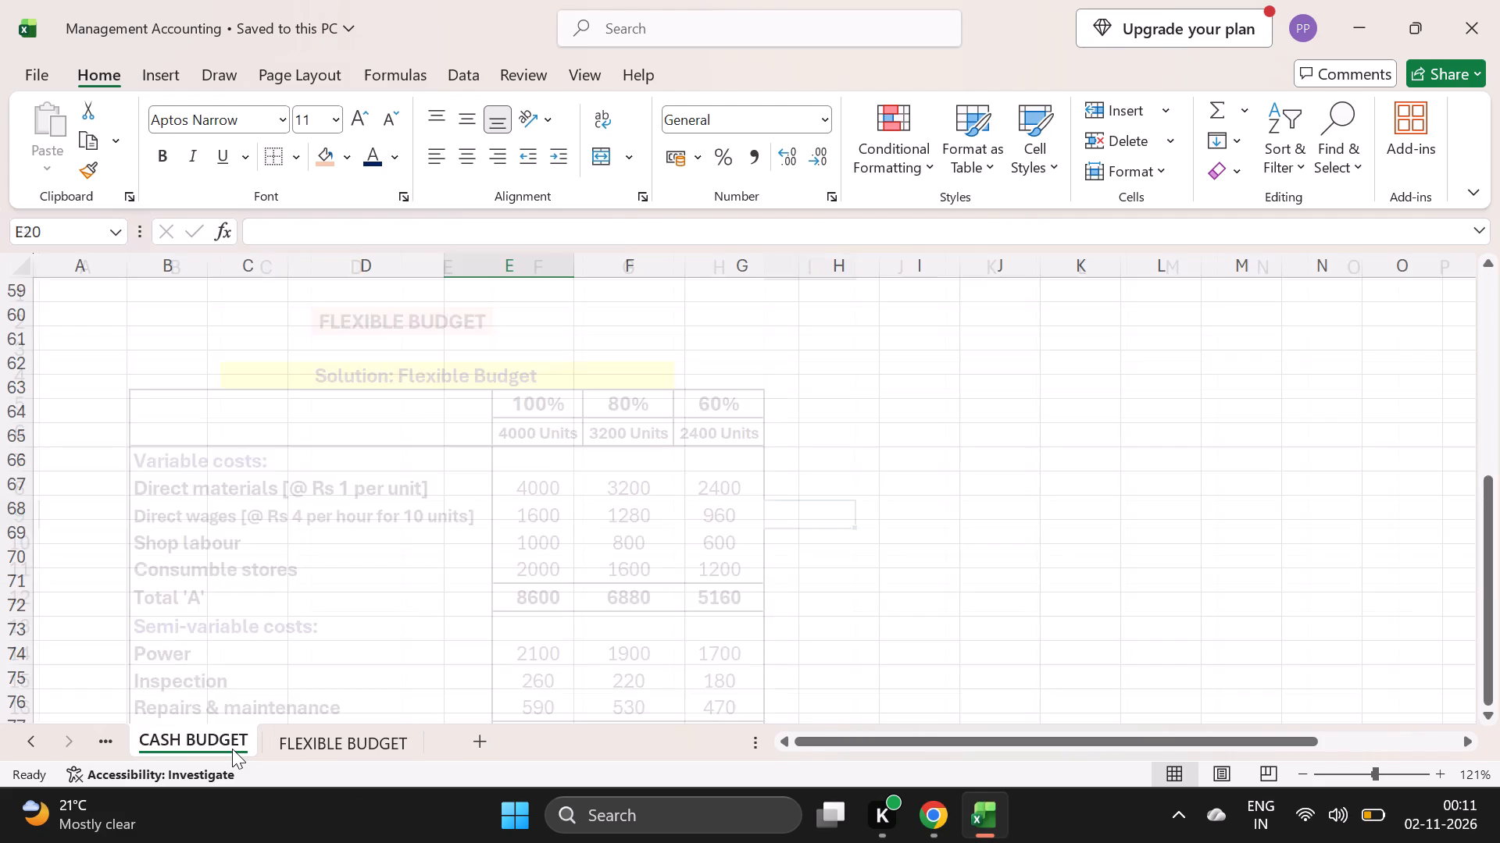
{"action": "left_click", "coordinate": [117, 735]}
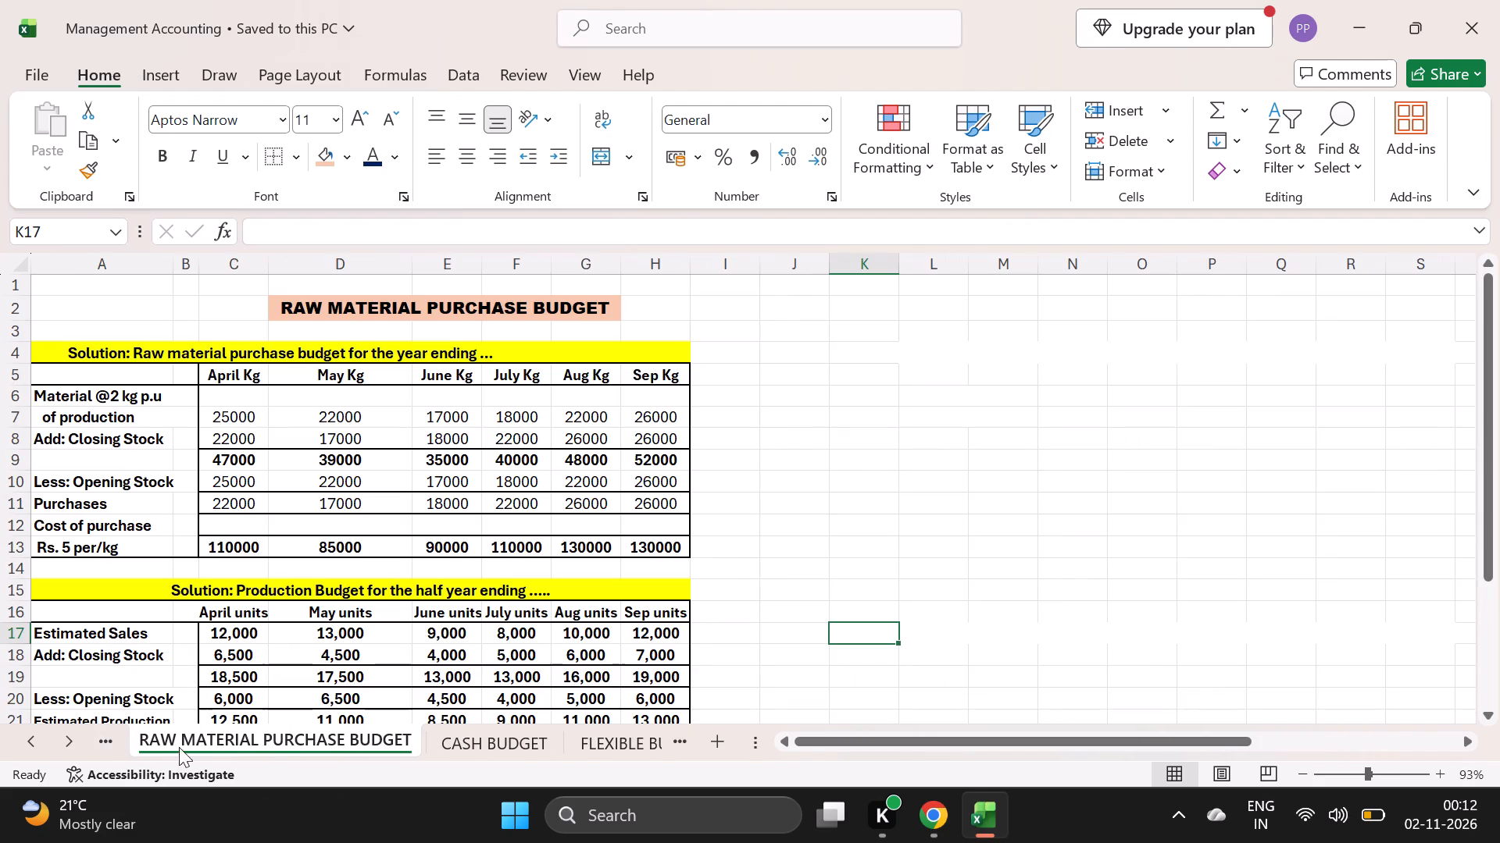
{"action": "left_click", "coordinate": [93, 739]}
{"action": "left_click", "coordinate": [105, 740]}
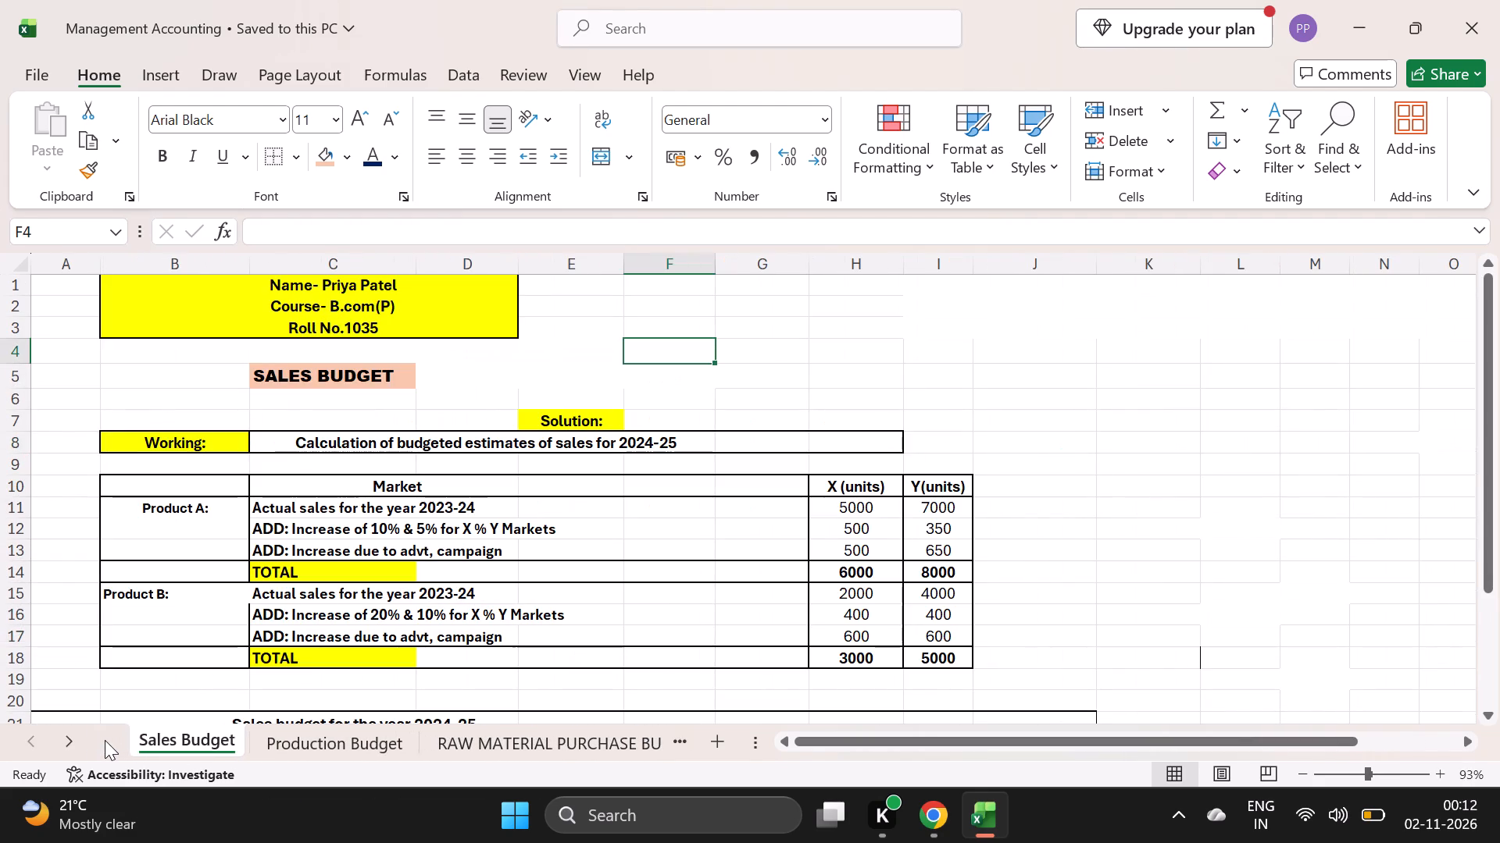
{"action": "scroll", "coordinate": [323, 602], "scroll_direction": "up", "scroll_amount": 2}
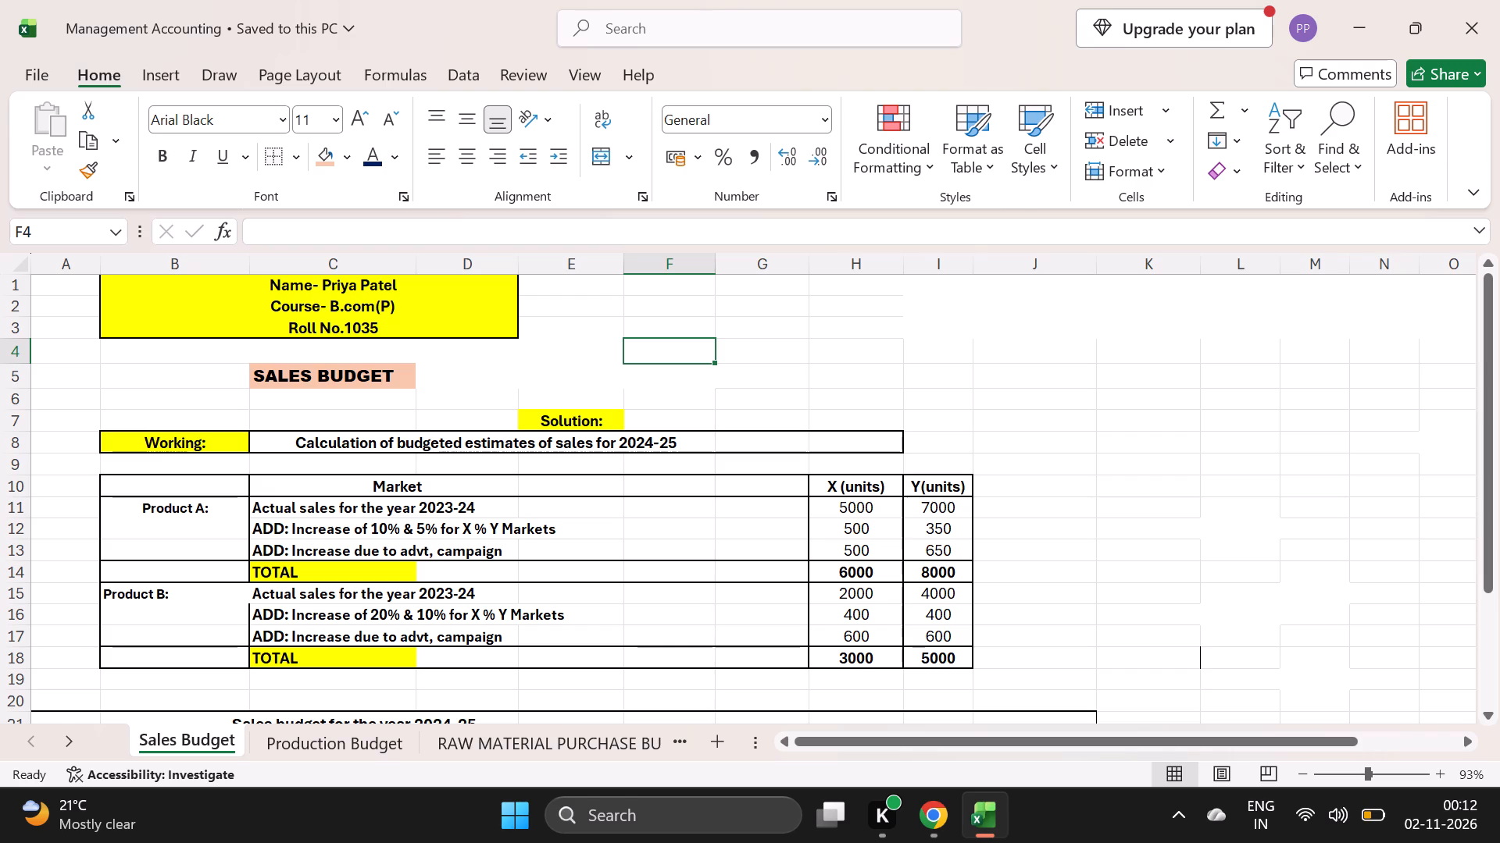
{"action": "left_click_drag", "start_coordinate": [186, 290], "coordinate": [285, 343]}
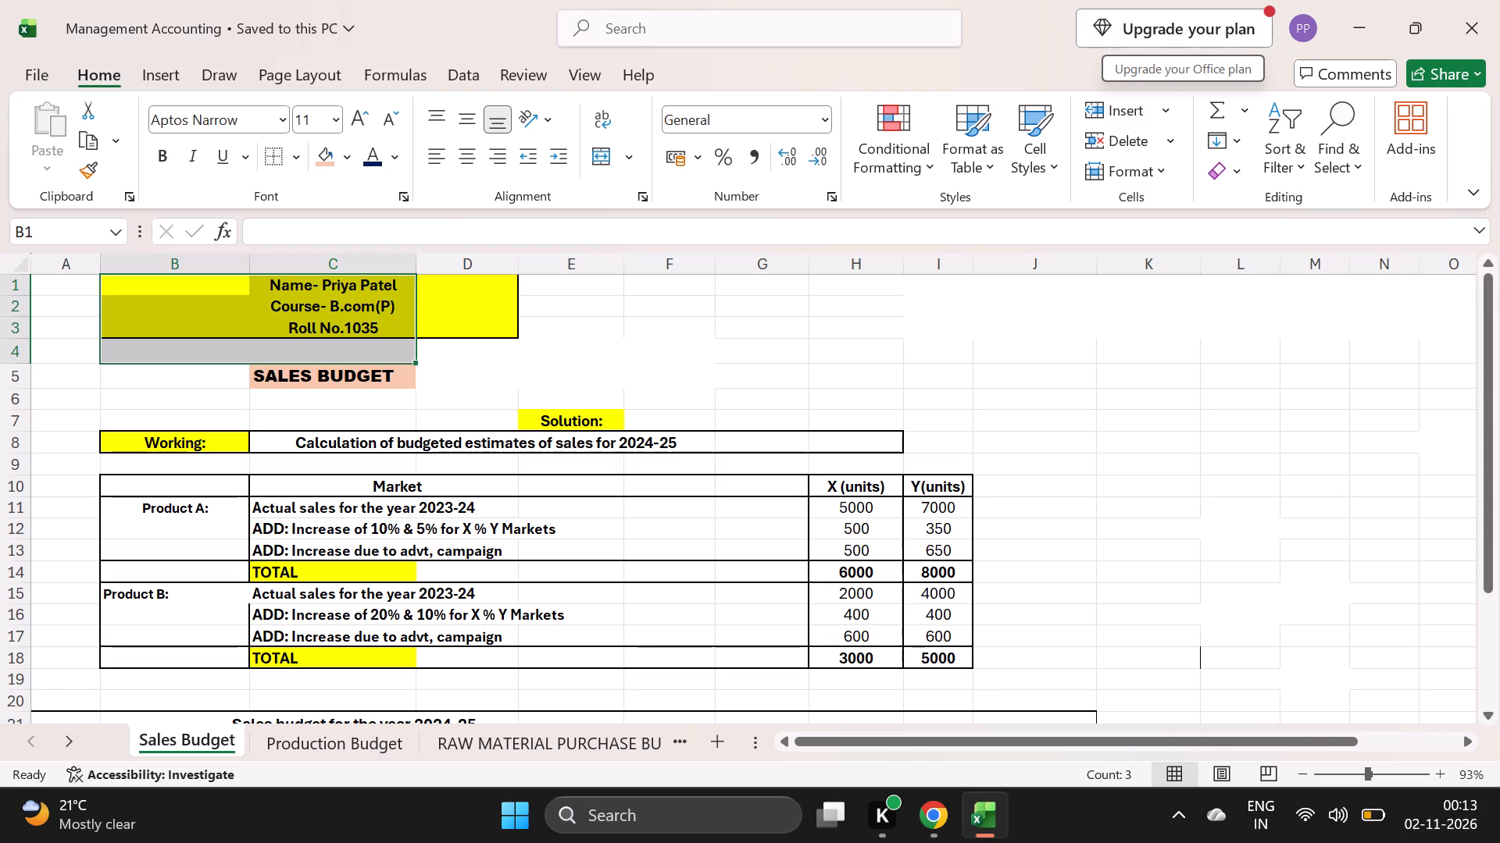
Review the Production, Raw Material Purchase, Cash and Flexible Budget sheets once more and return to the Production Budget sheet.
{"action": "left_click", "coordinate": [302, 742]}
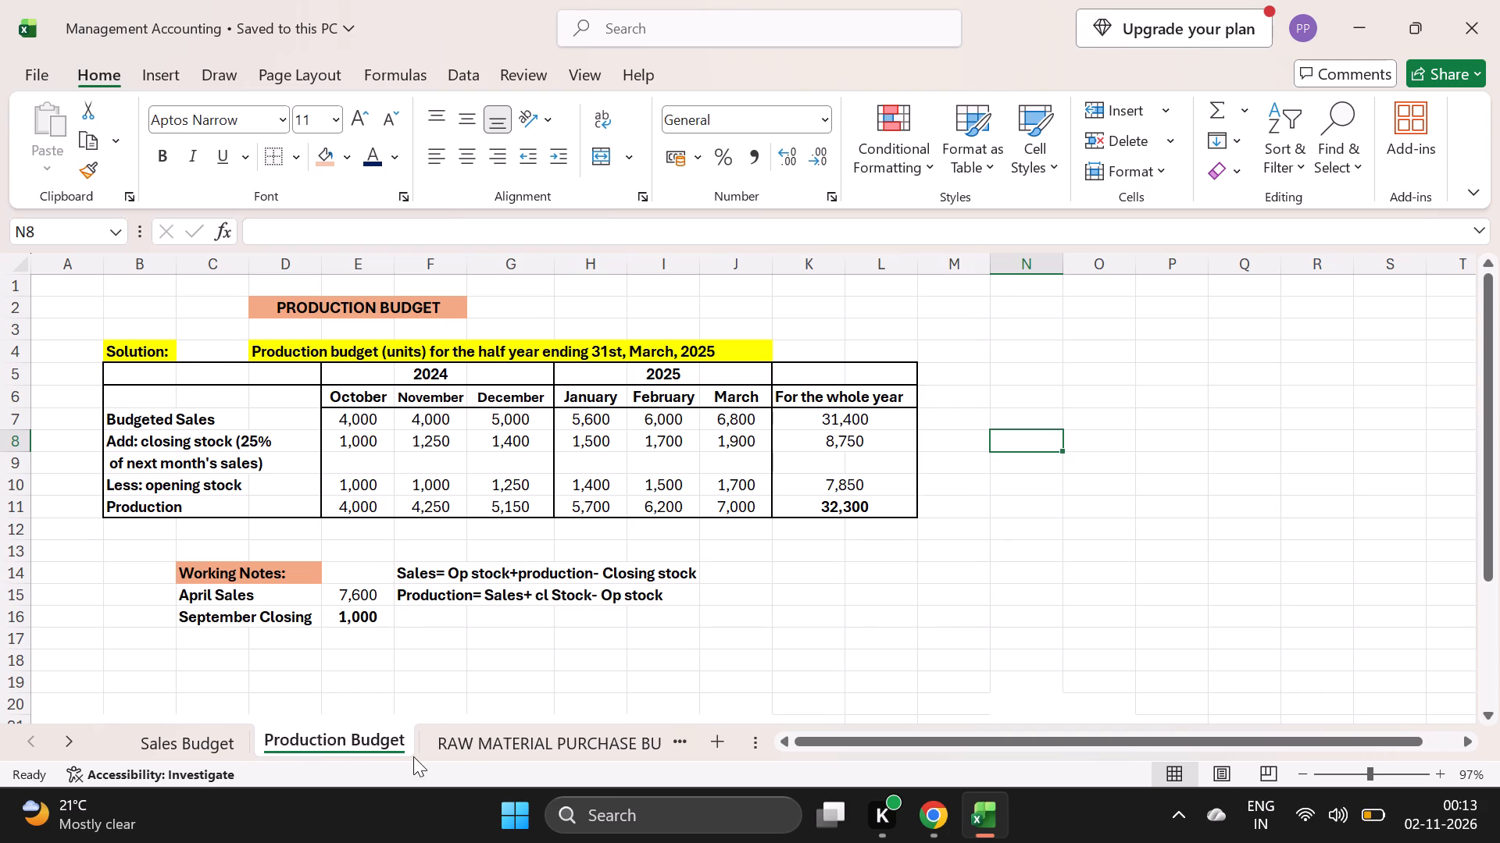
{"action": "left_click", "coordinate": [470, 745]}
{"action": "left_click", "coordinate": [635, 743]}
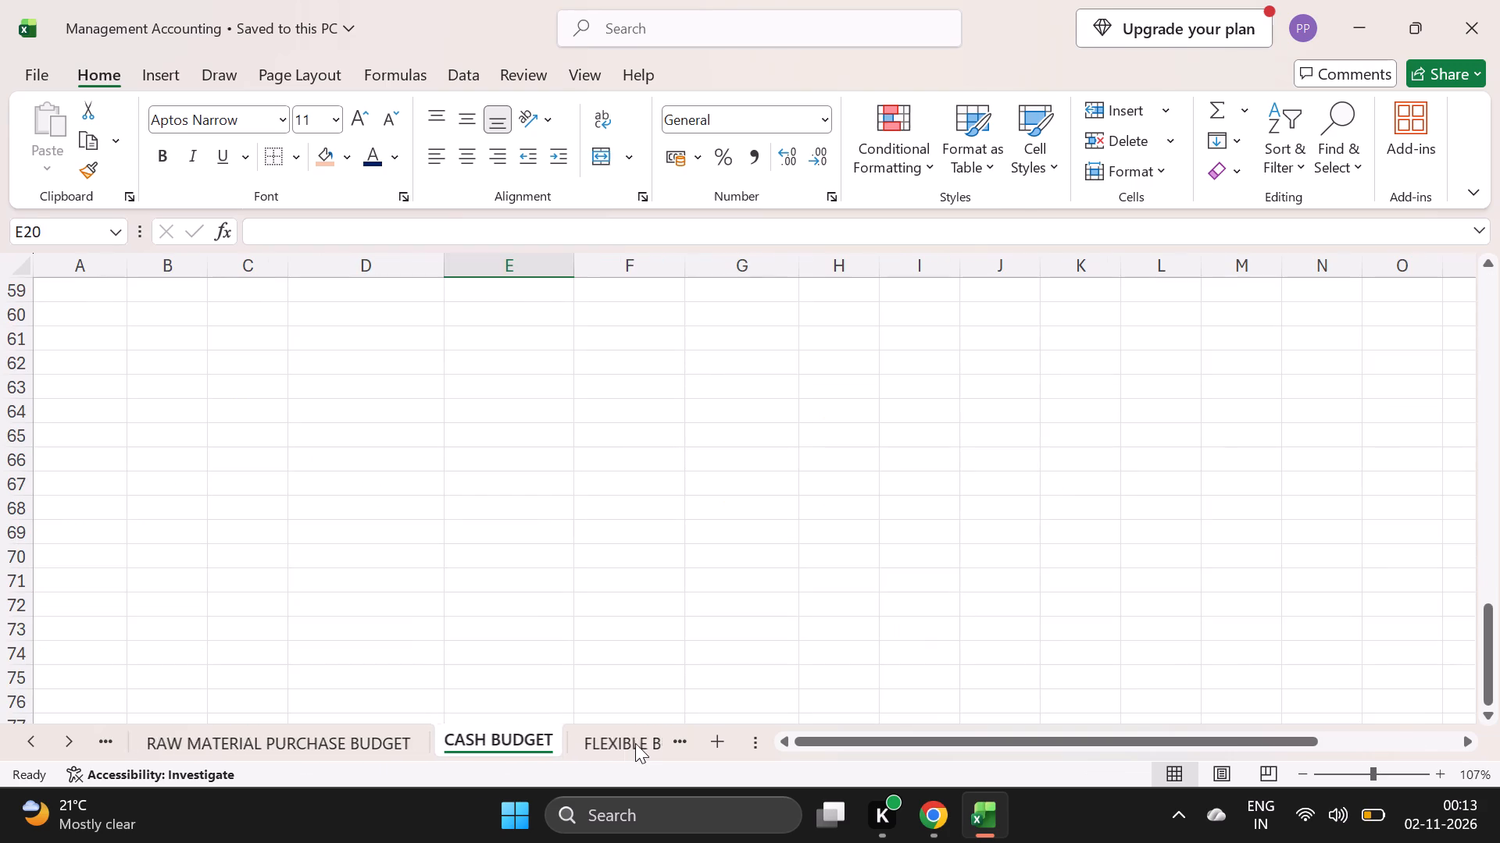
{"action": "left_click", "coordinate": [642, 743]}
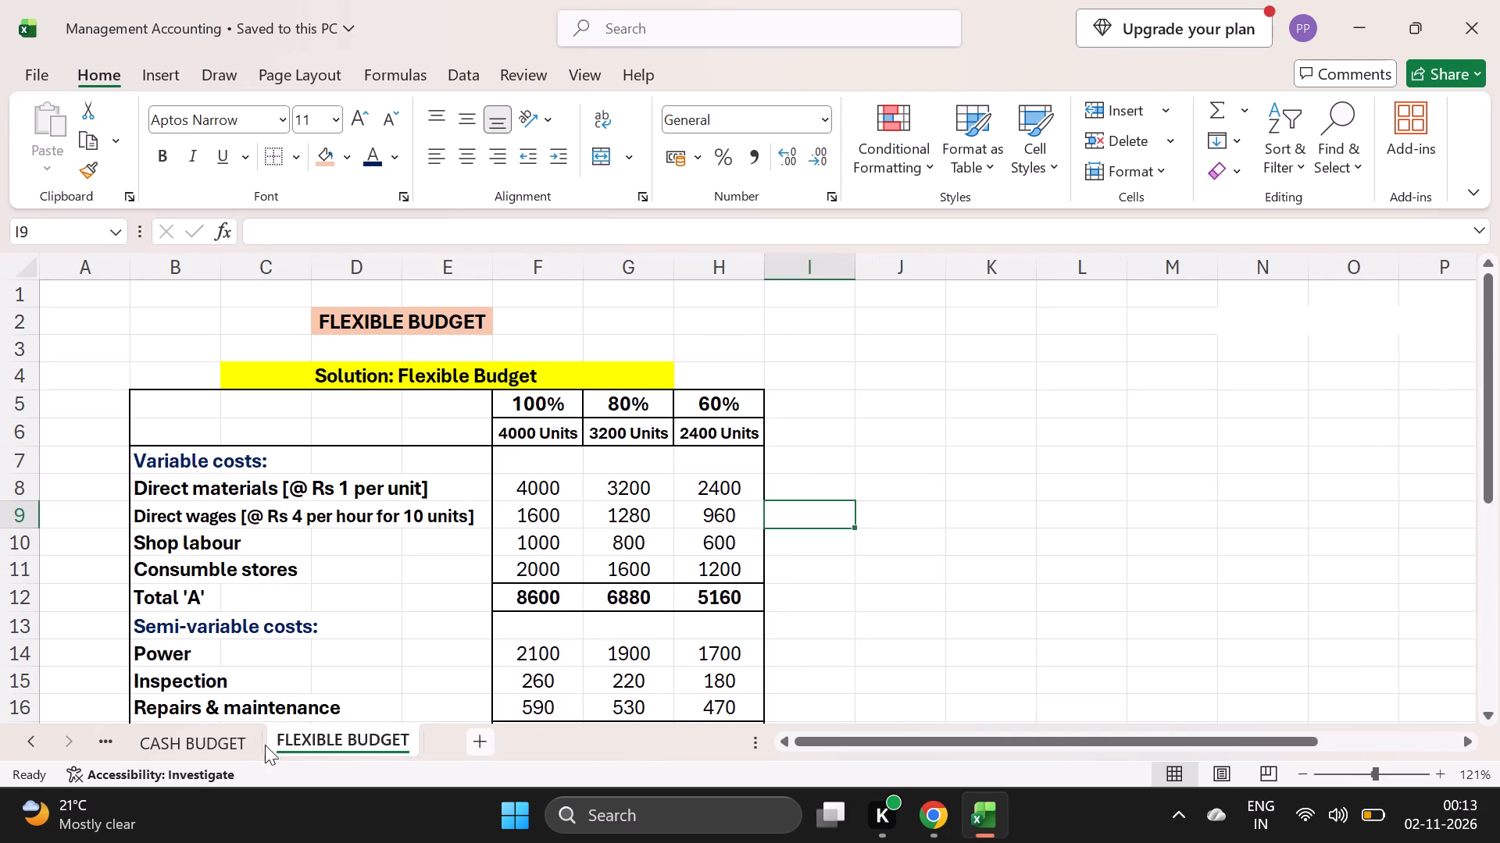
{"action": "left_click", "coordinate": [248, 740]}
{"action": "scroll", "coordinate": [248, 740], "scroll_direction": "right", "scroll_amount": 2}
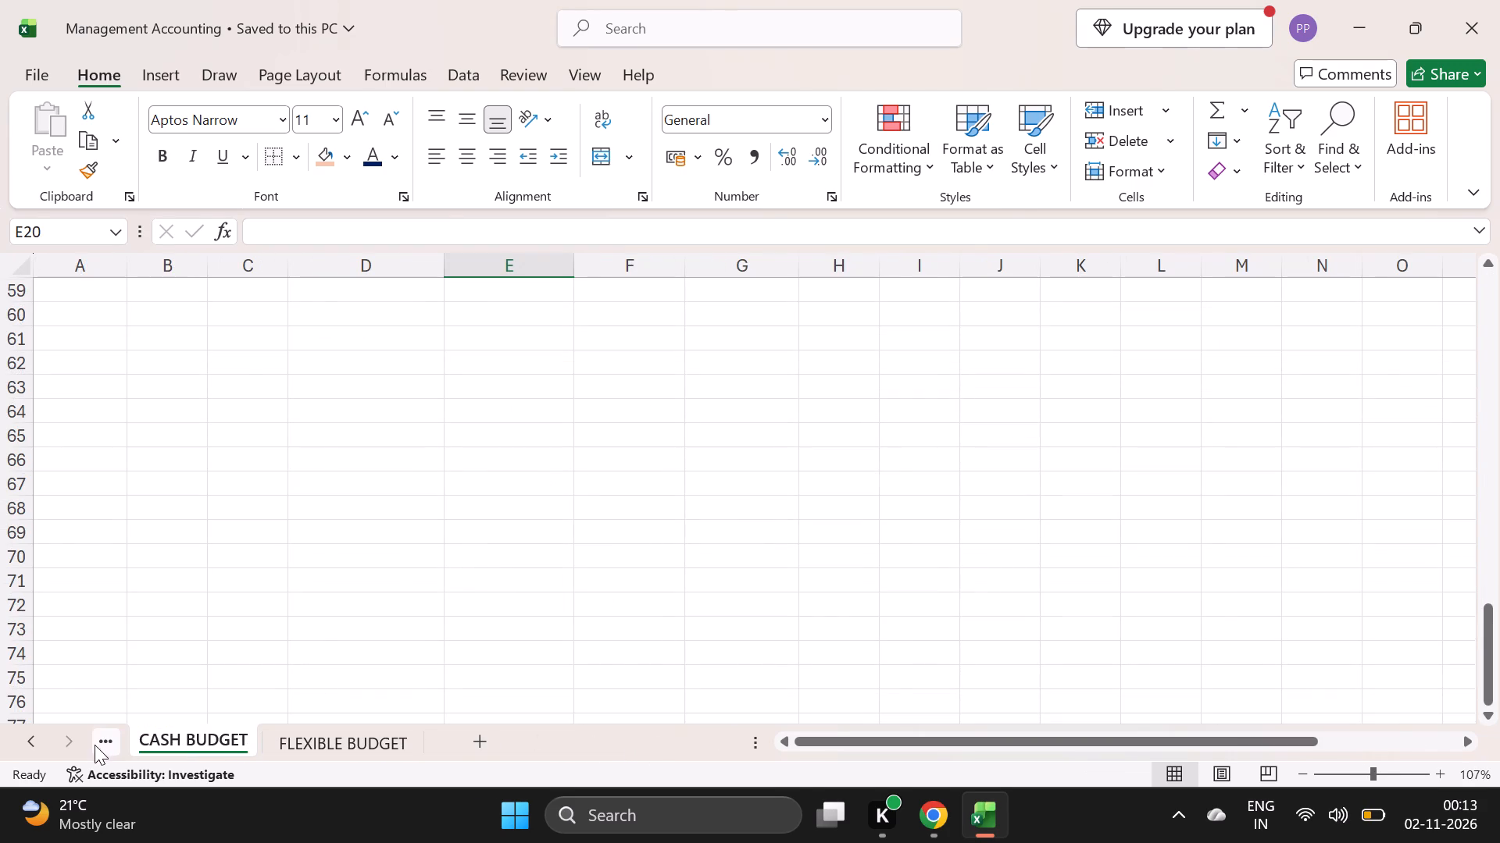
{"action": "left_click", "coordinate": [93, 744]}
{"action": "left_click", "coordinate": [106, 741]}
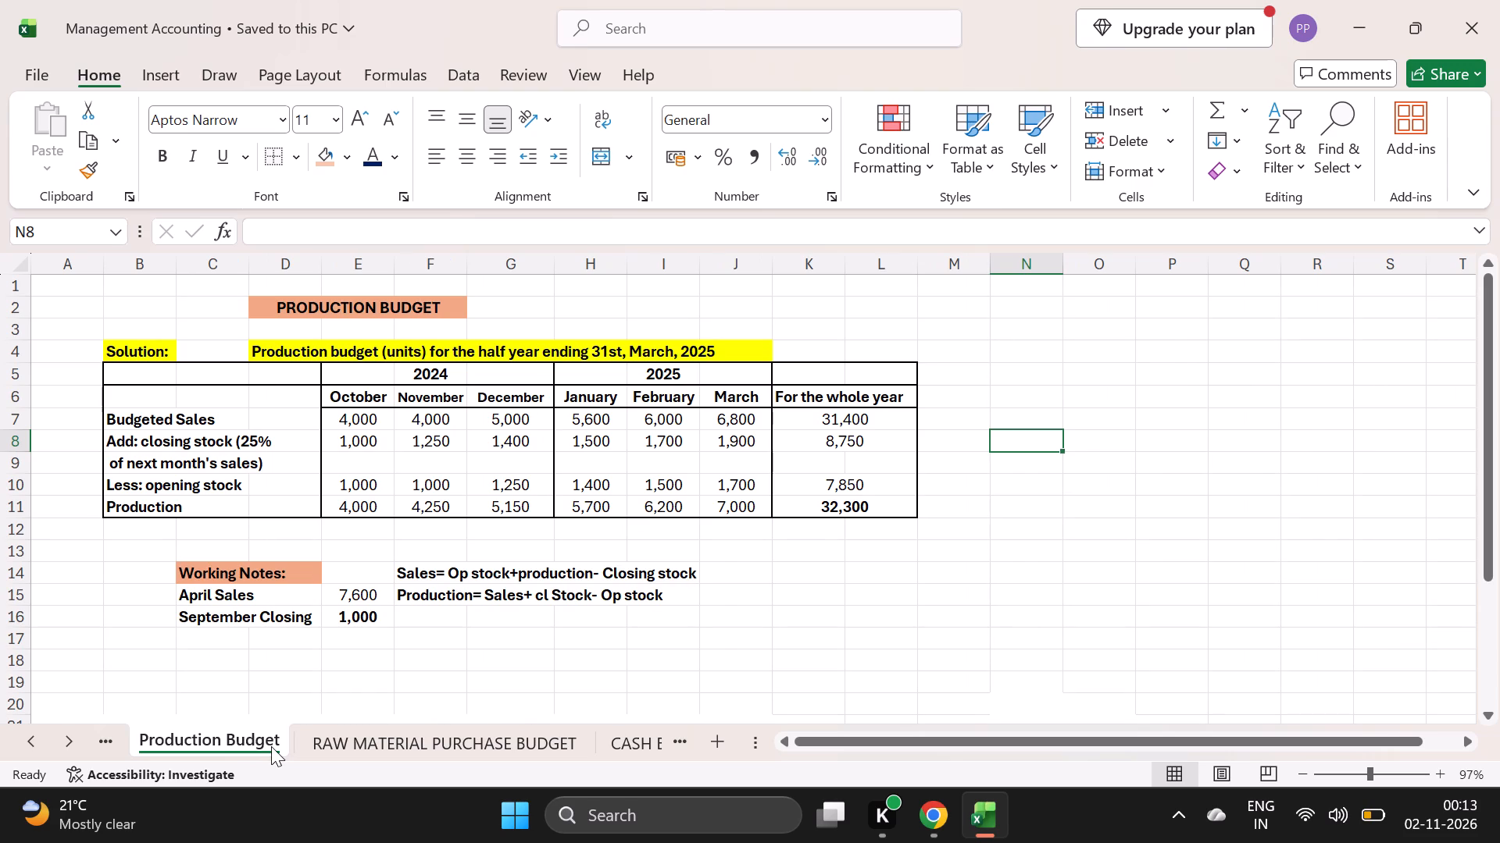
Upload the Management Accounting workbook to the personal OneDrive.
{"action": "left_click", "coordinate": [327, 12]}
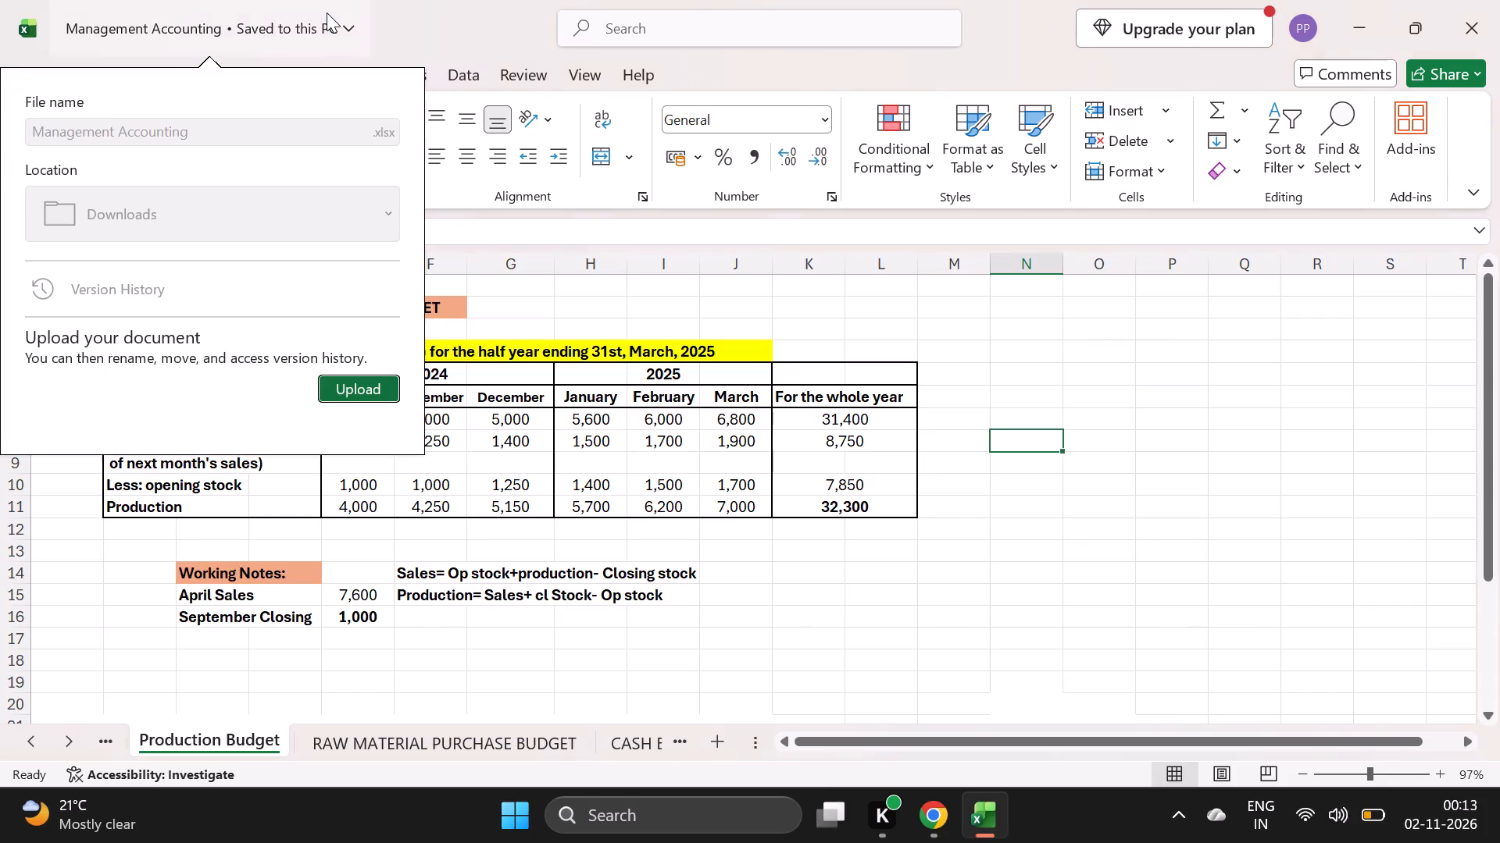
{"action": "left_click", "coordinate": [360, 390]}
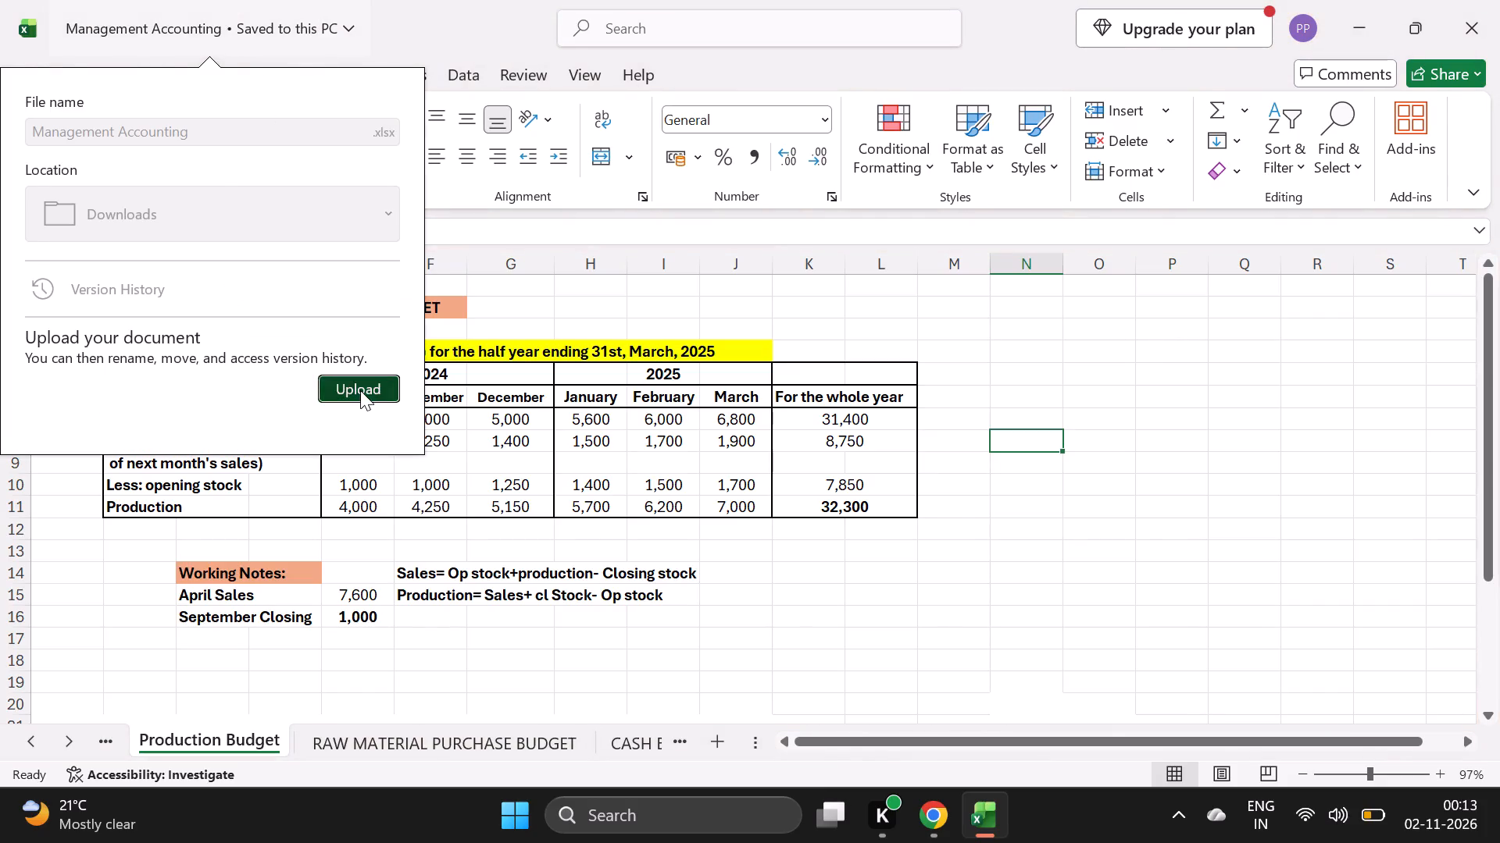
{"action": "left_click", "coordinate": [794, 286]}
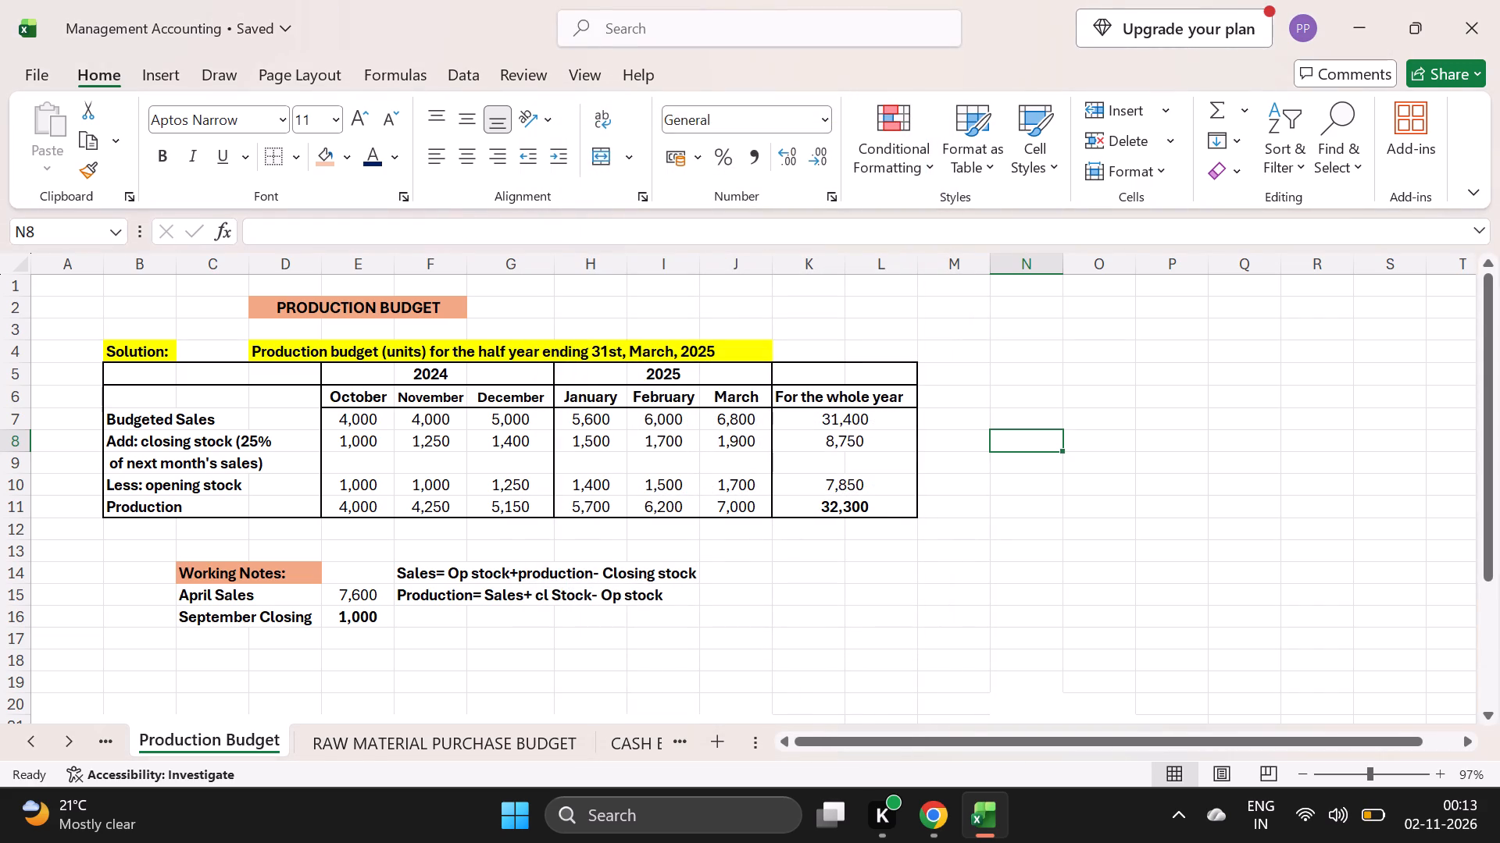
Open the uploaded workbook's file name and location details.
{"action": "left_click", "coordinate": [286, 27]}
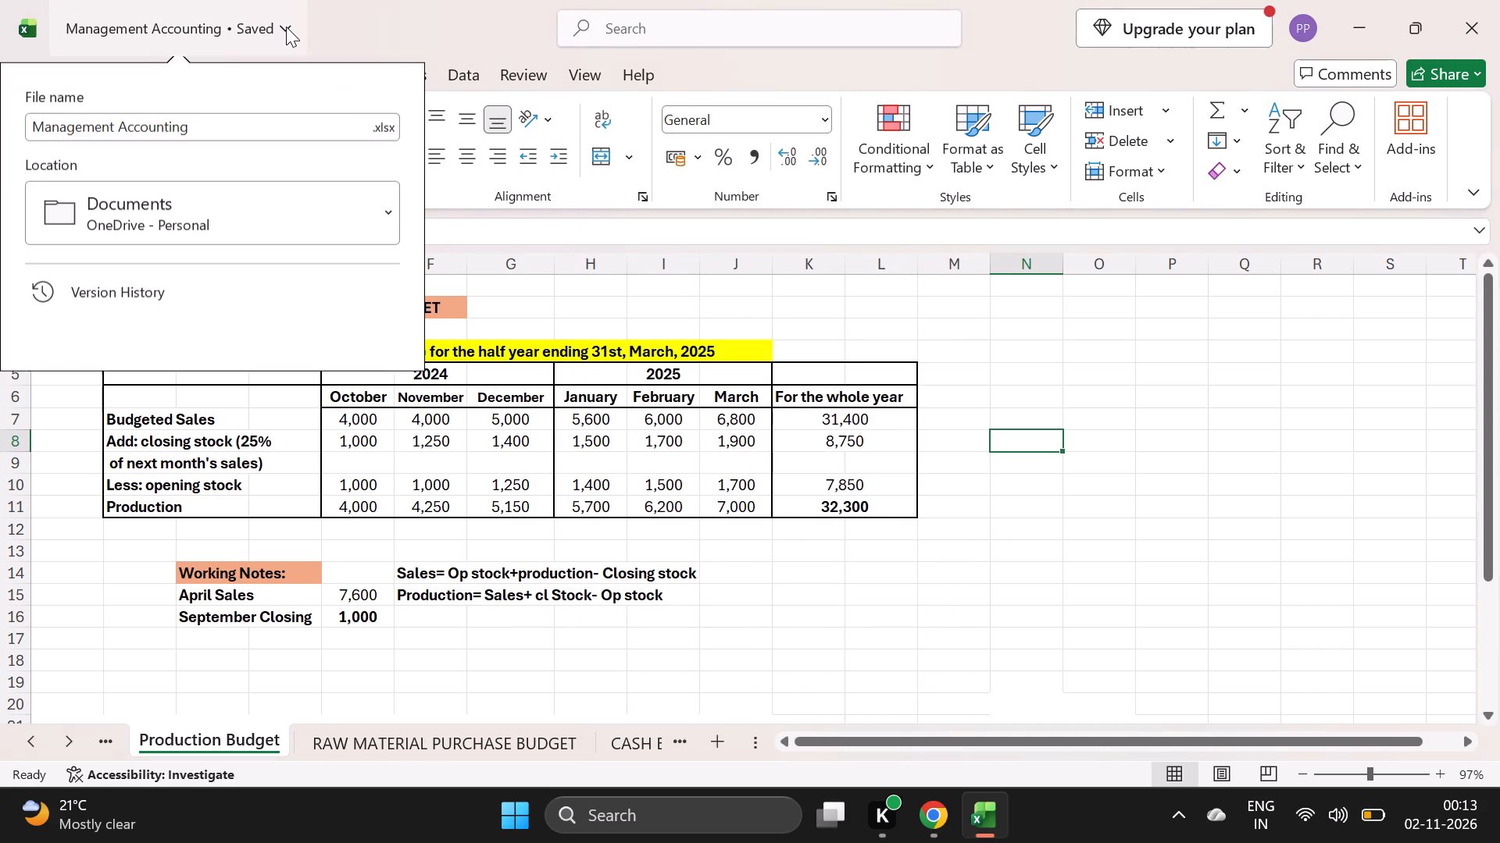
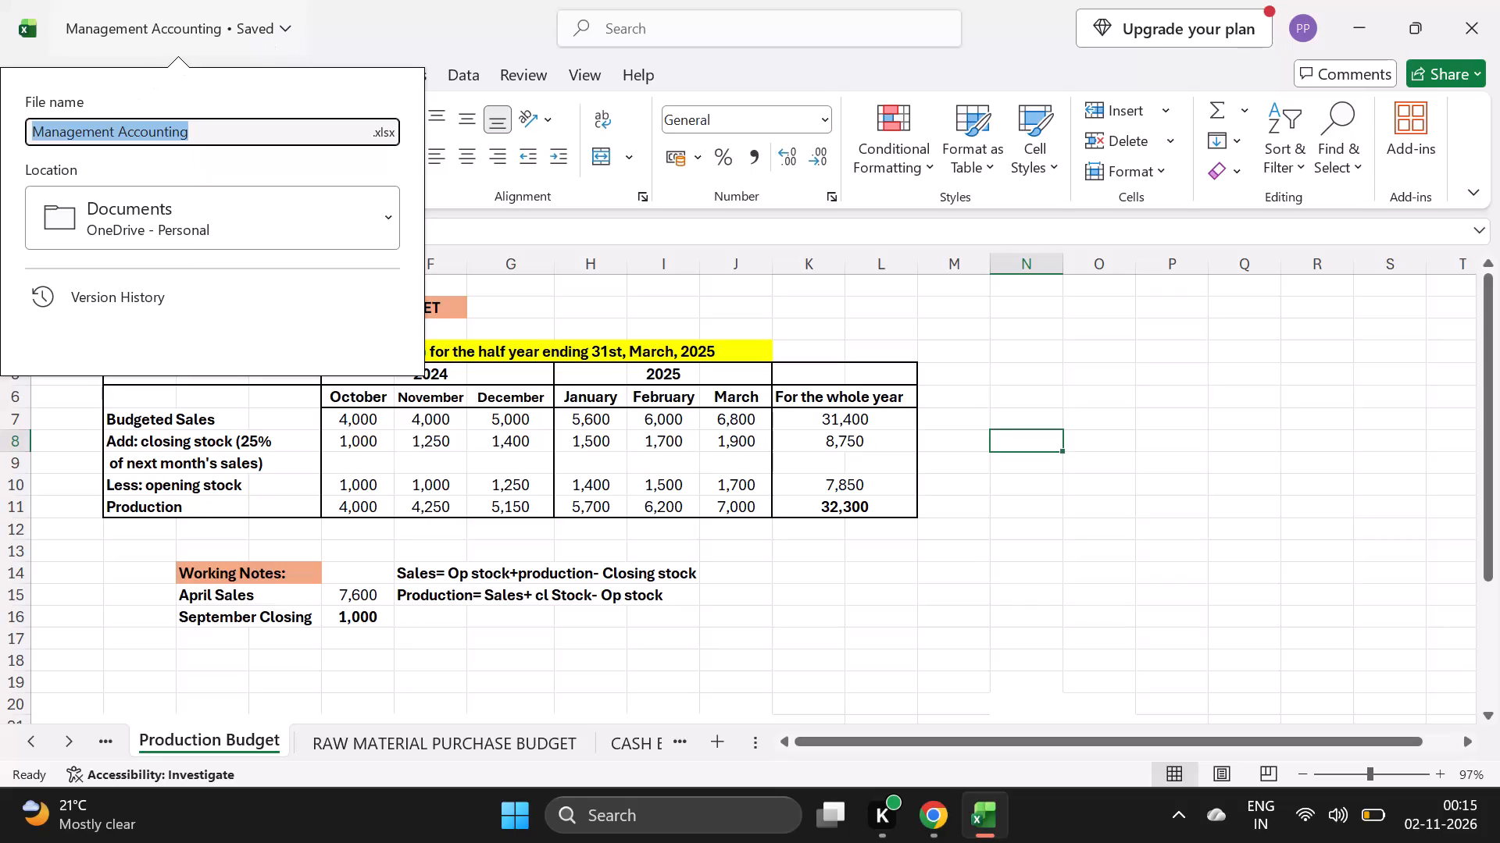
On the Sales Budget sheet, narrow column H around the X (units) figures and collapse the empty column G completely.
{"action": "left_click", "coordinate": [824, 588]}
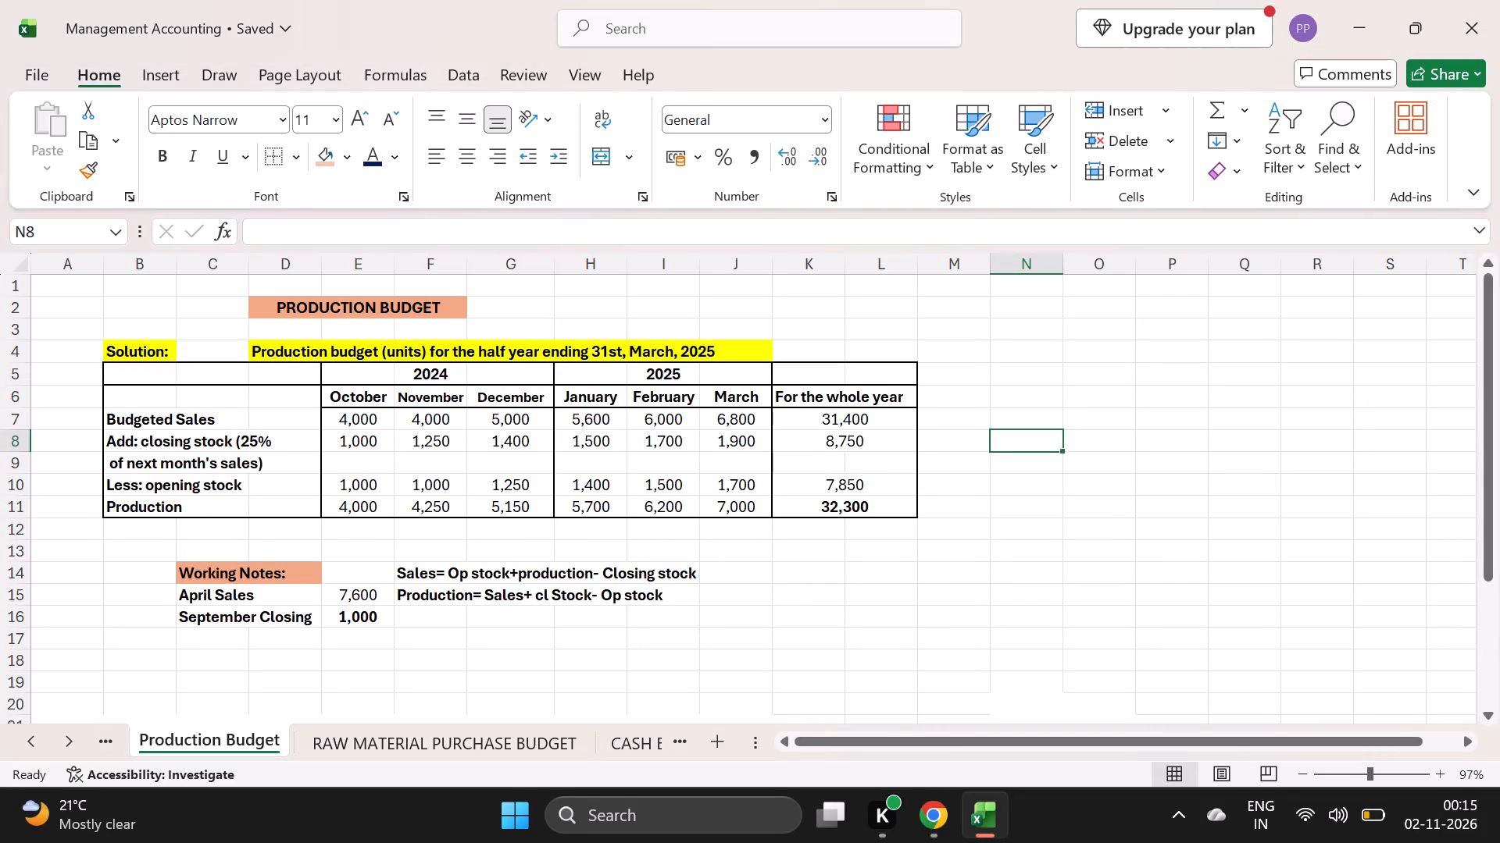
{"action": "scroll", "coordinate": [824, 588], "scroll_direction": "up", "scroll_amount": 1}
{"action": "left_click", "coordinate": [109, 745]}
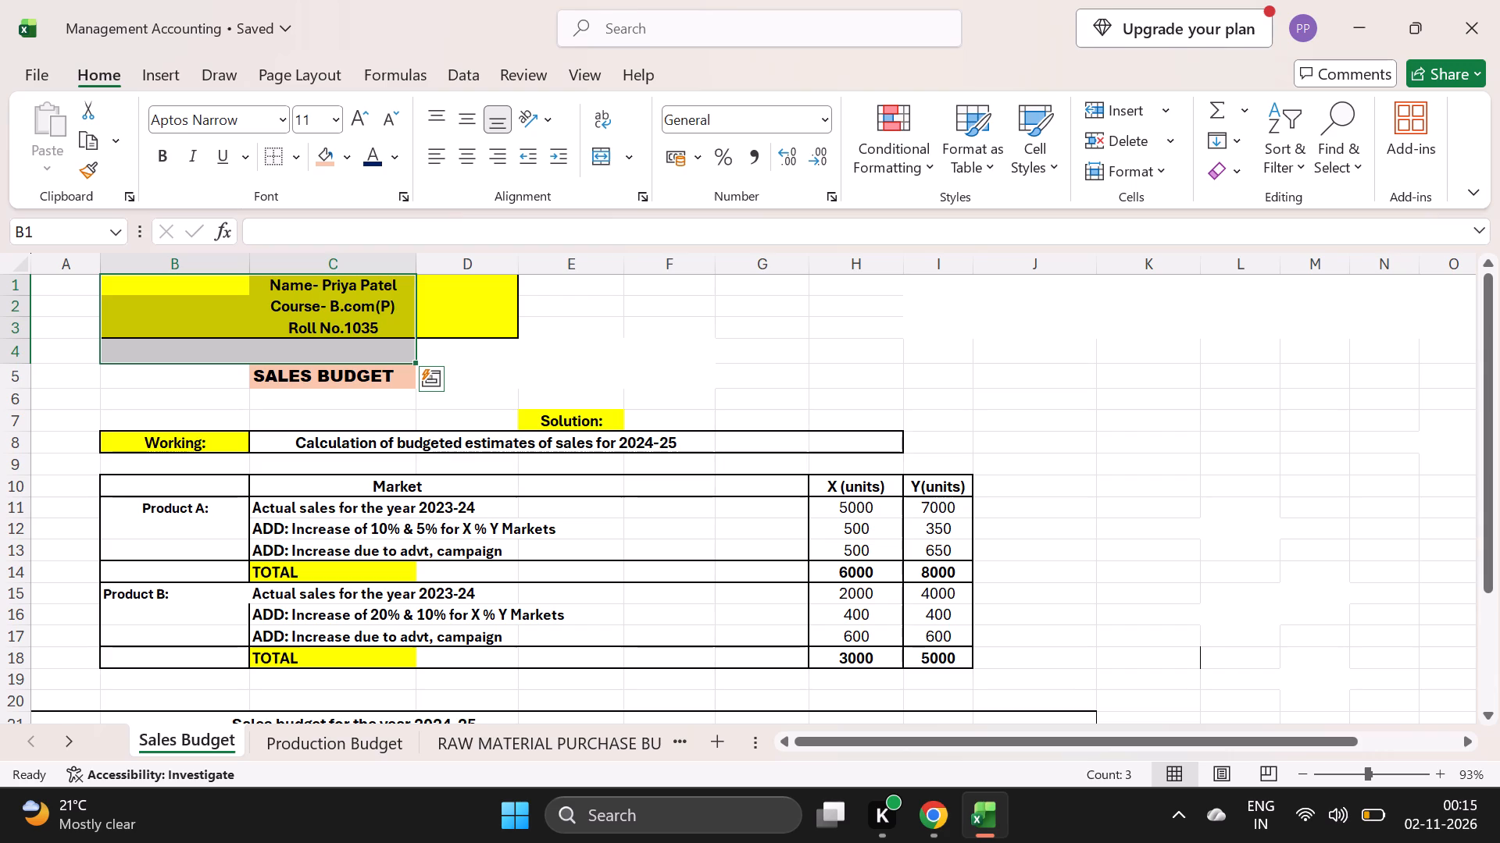
{"action": "left_click_drag", "start_coordinate": [800, 272], "coordinate": [768, 274]}
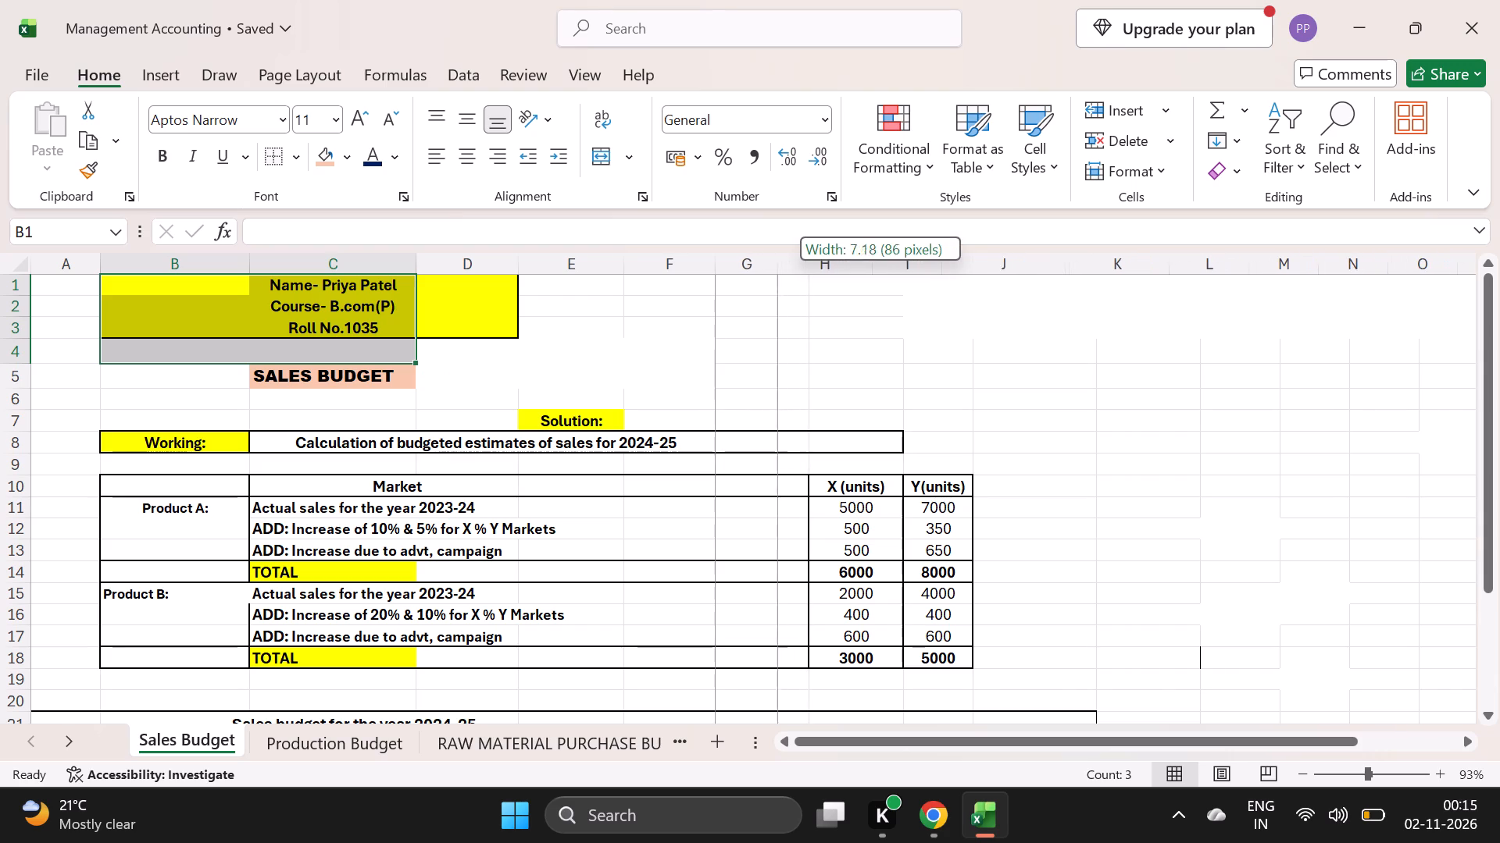
{"action": "left_click_drag", "start_coordinate": [768, 274], "coordinate": [759, 273]}
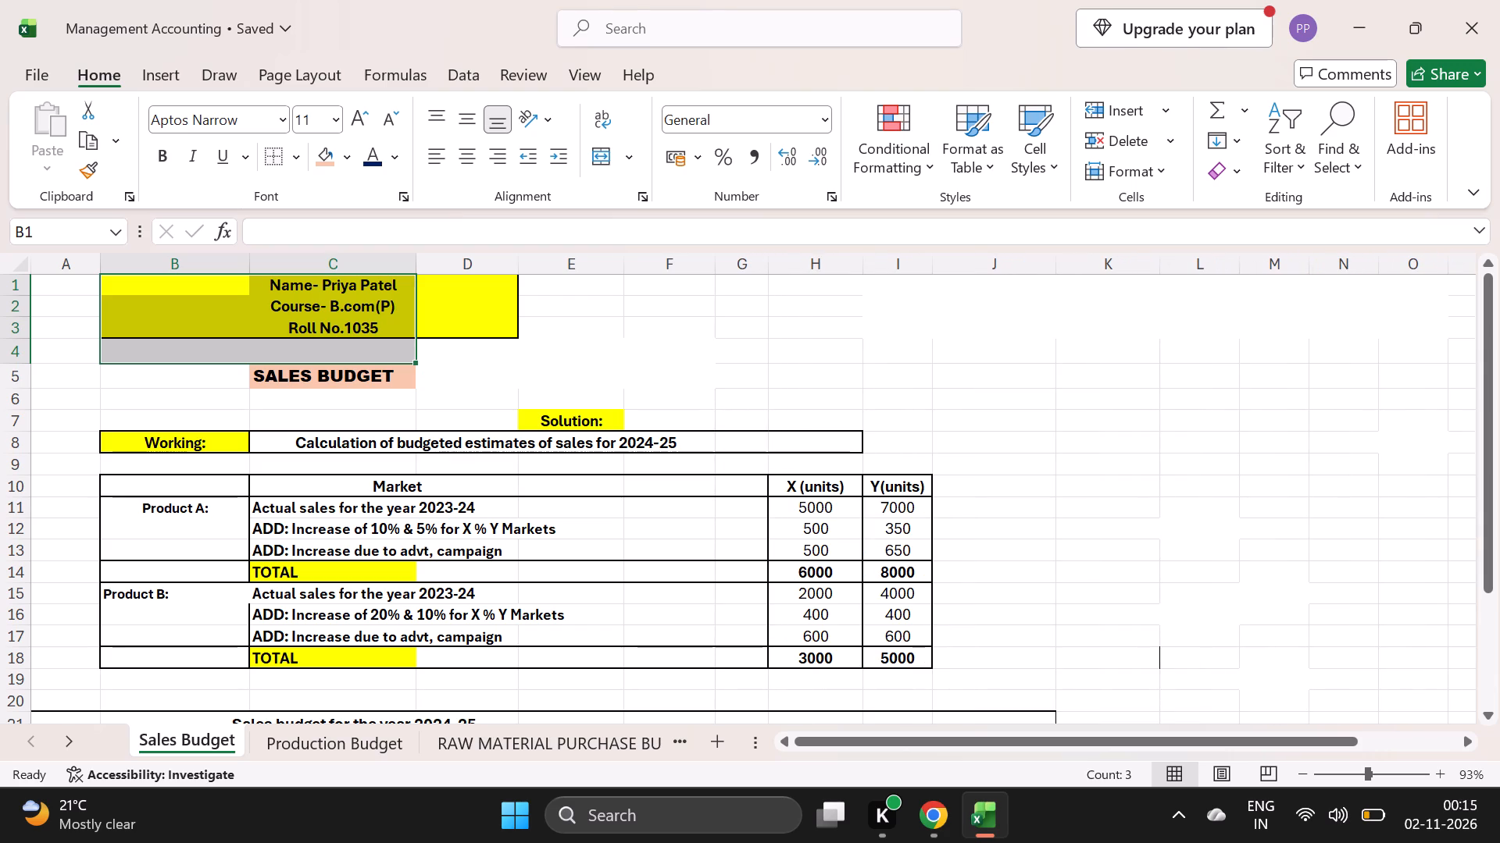
{"action": "left_click_drag", "start_coordinate": [853, 270], "coordinate": [833, 272]}
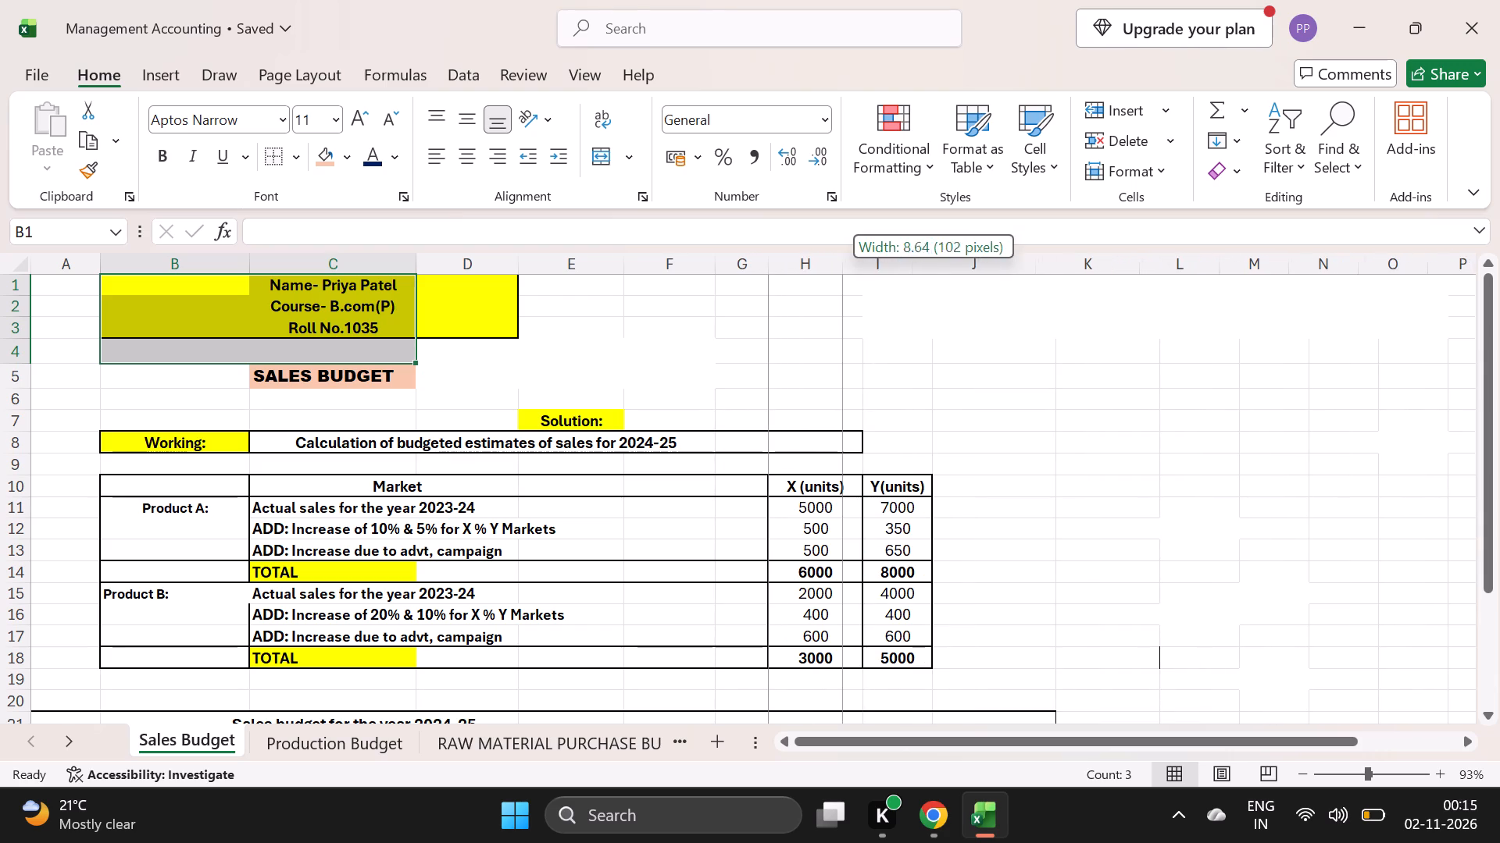
{"action": "left_click_drag", "start_coordinate": [833, 272], "coordinate": [831, 272]}
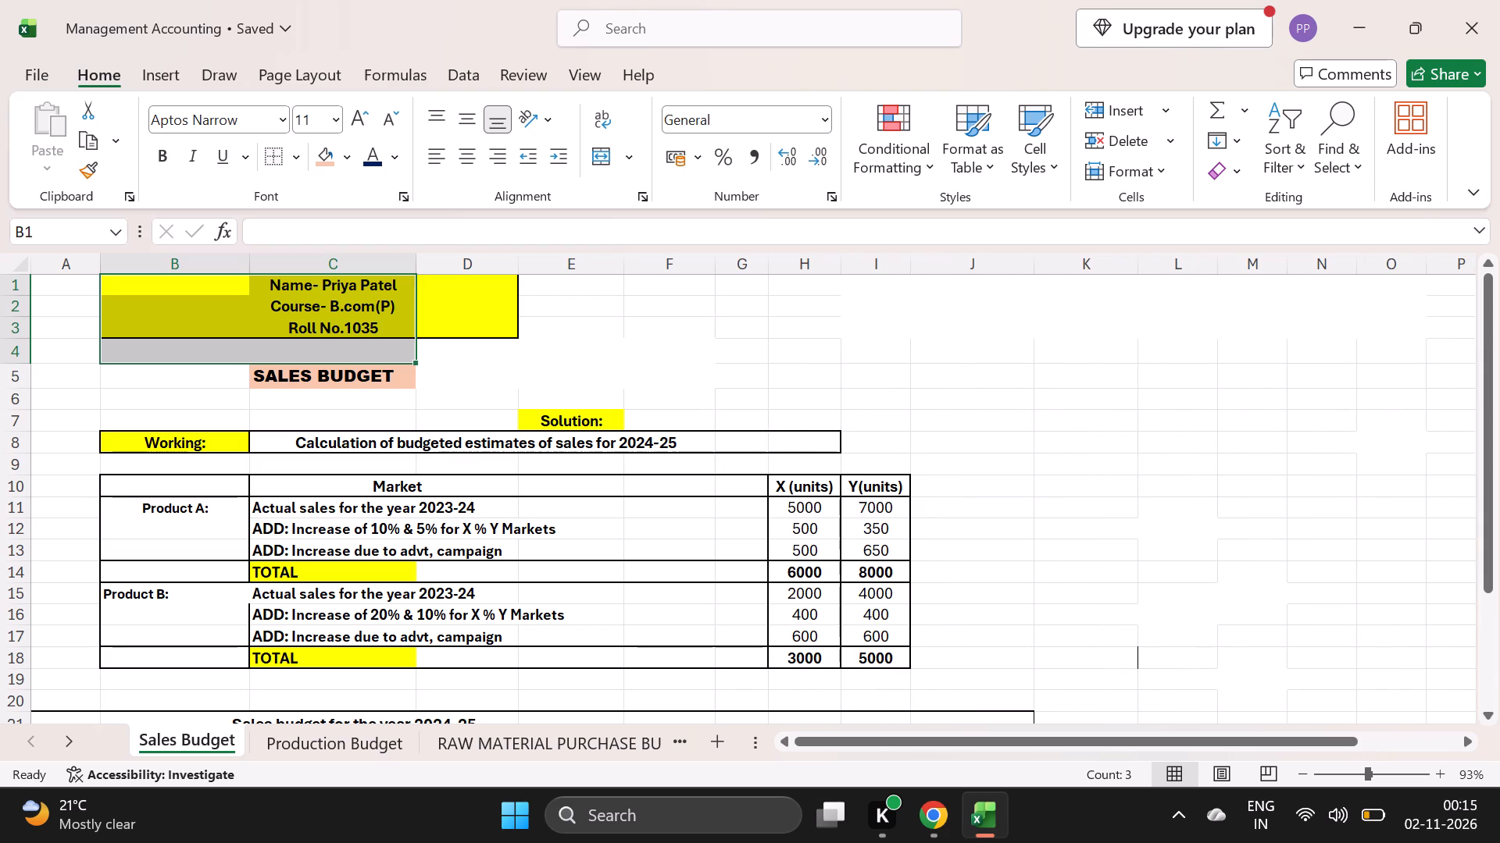
{"action": "left_click_drag", "start_coordinate": [767, 273], "coordinate": [743, 274]}
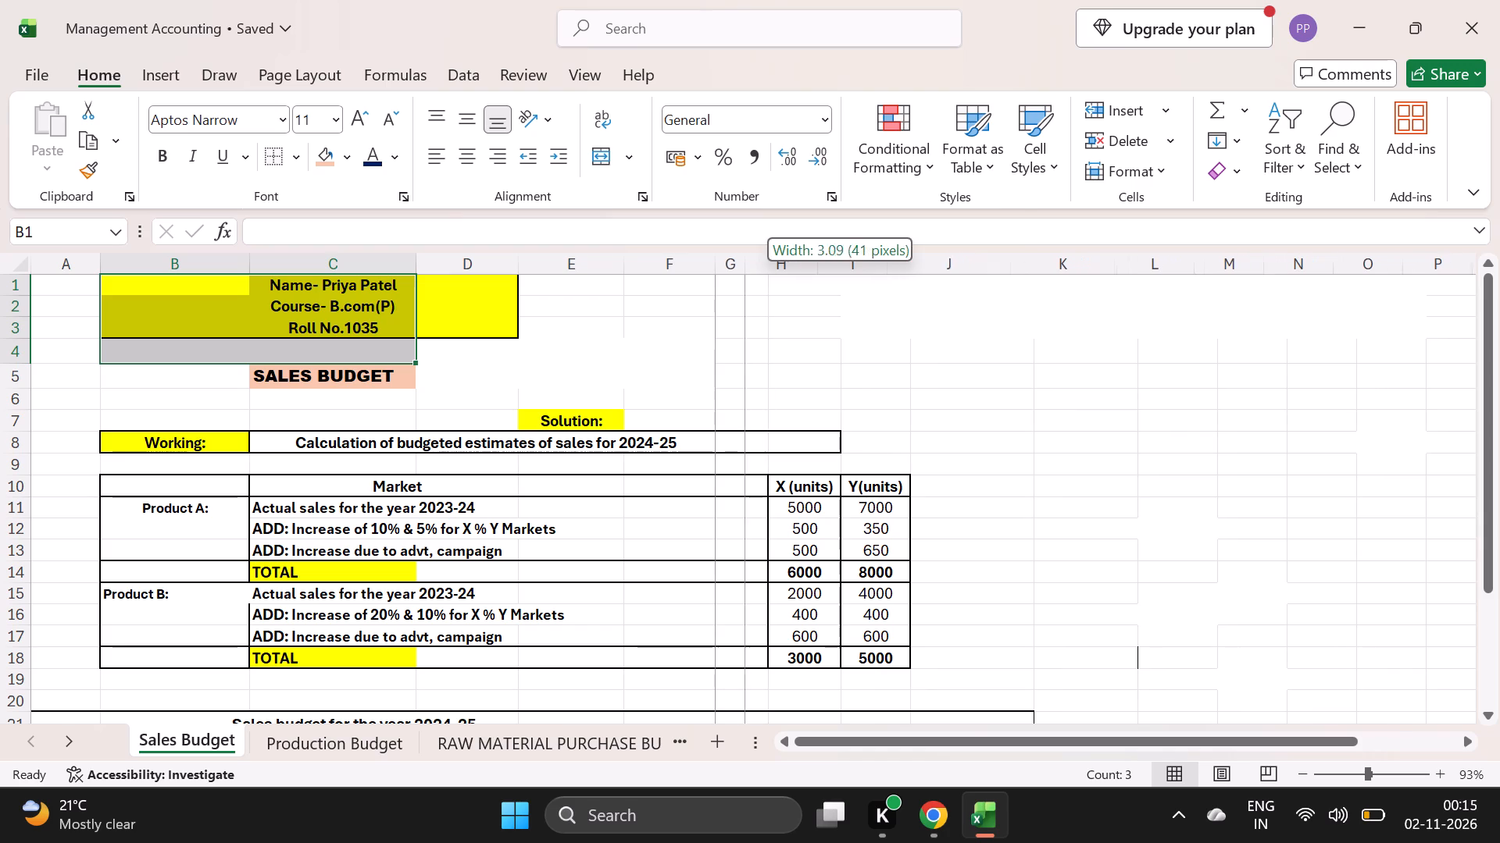
{"action": "left_click_drag", "start_coordinate": [743, 274], "coordinate": [716, 279]}
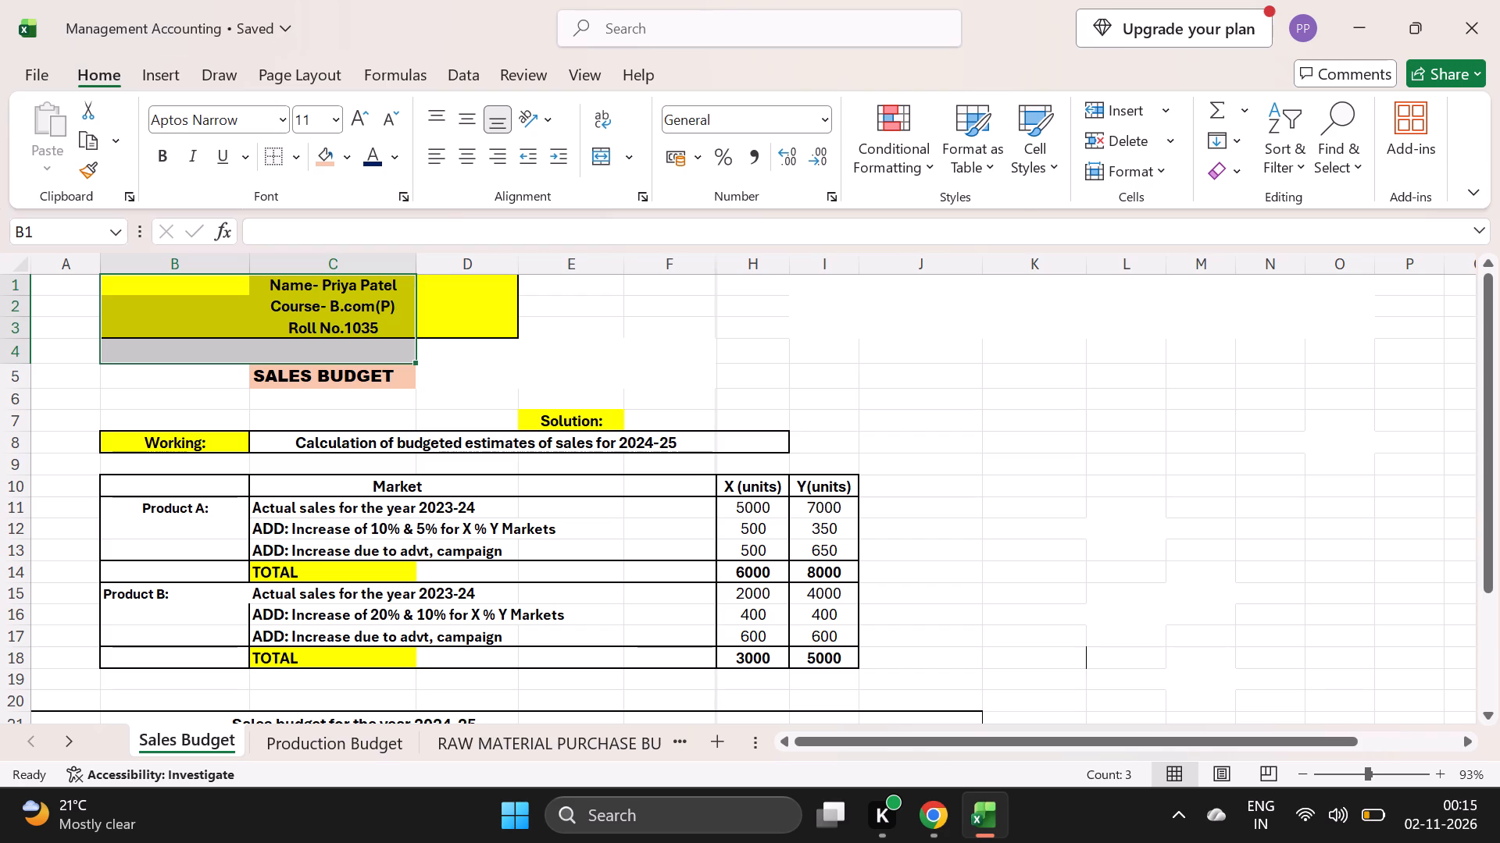
Open the CASH BUDGET sheet and look through its quarterly cash table.
{"action": "left_click", "coordinate": [505, 755]}
{"action": "left_click", "coordinate": [655, 752]}
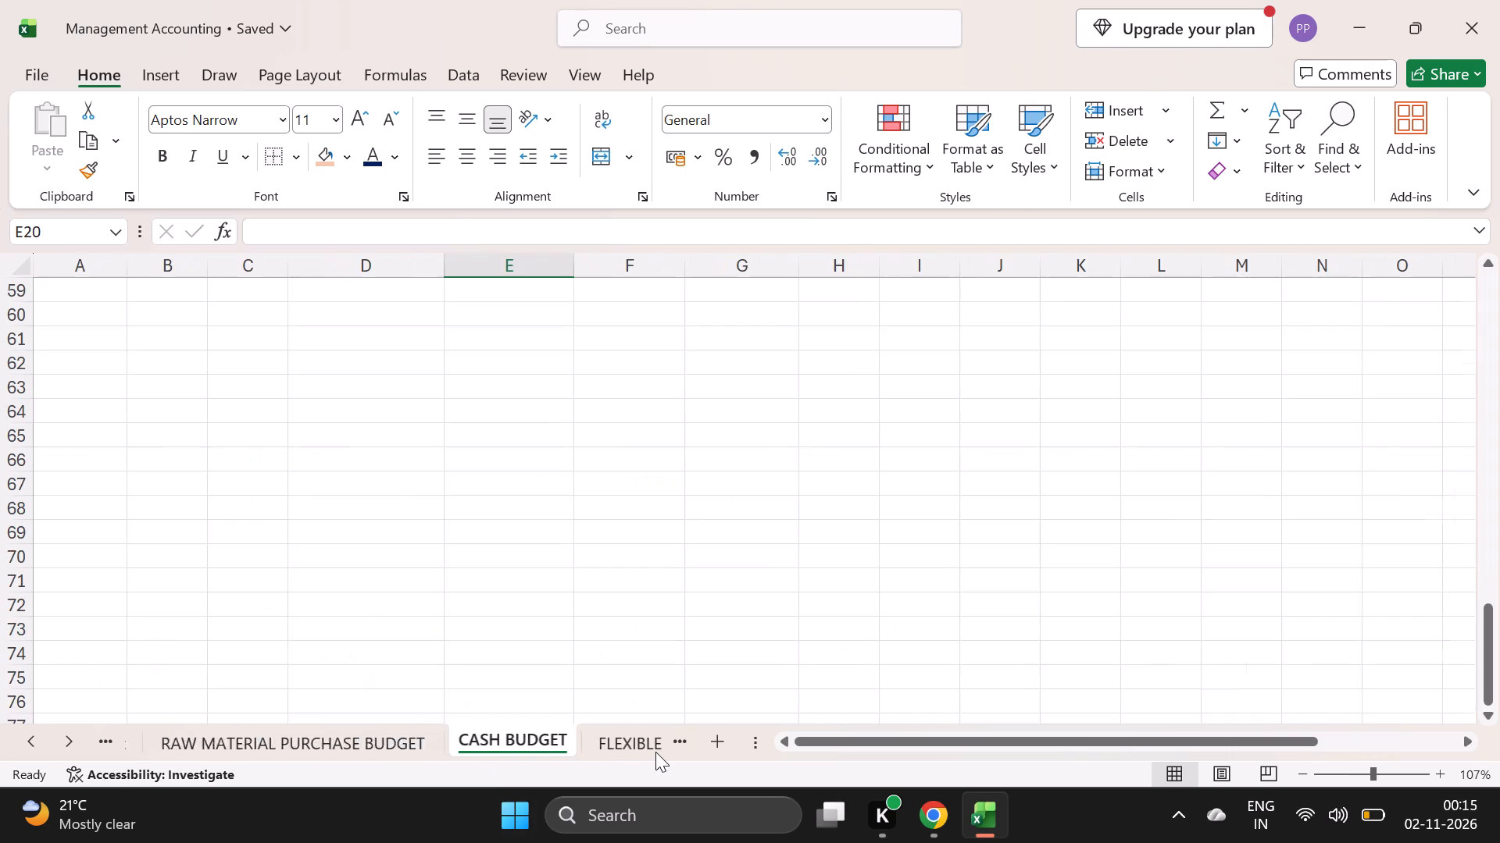
{"action": "scroll", "coordinate": [384, 574], "scroll_direction": "up", "scroll_amount": 7}
{"action": "scroll", "coordinate": [384, 574], "scroll_direction": "down", "scroll_amount": 2}
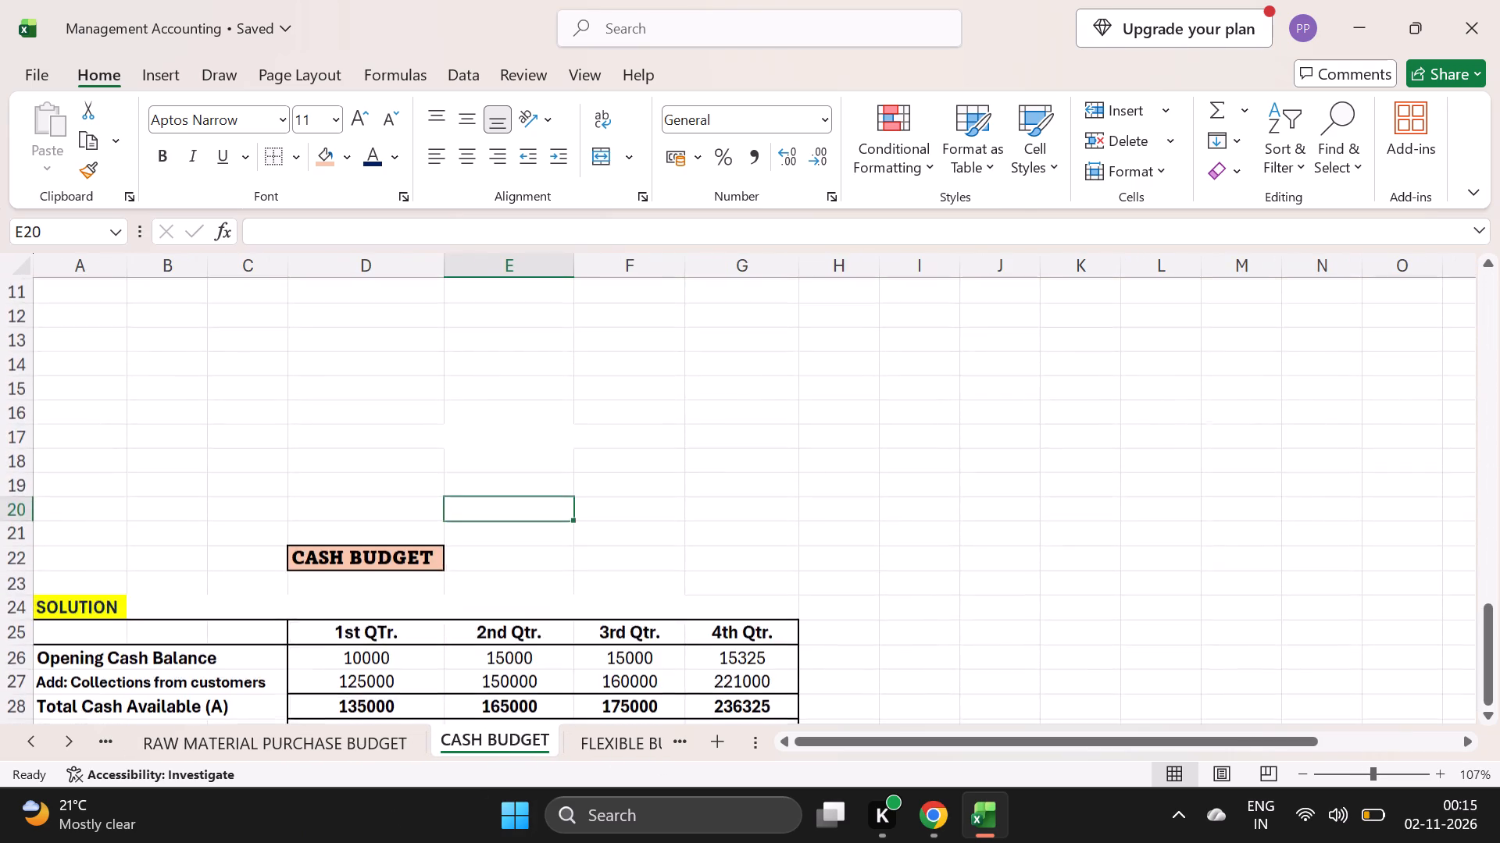
{"action": "scroll", "coordinate": [384, 574], "scroll_direction": "down", "scroll_amount": 4}
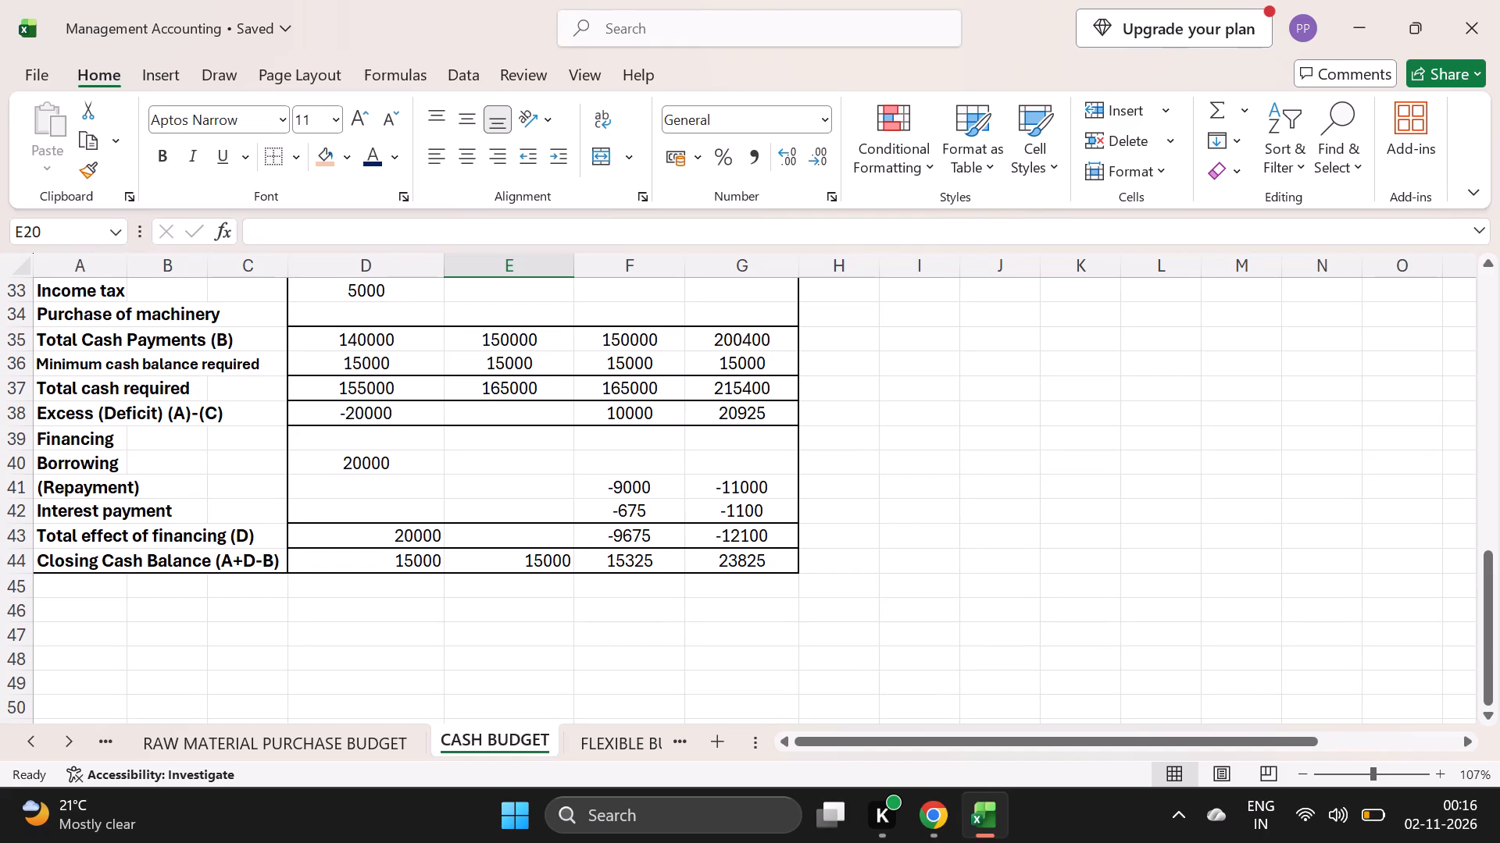
{"action": "scroll", "coordinate": [384, 574], "scroll_direction": "up", "scroll_amount": 2}
{"action": "scroll", "coordinate": [384, 574], "scroll_direction": "down", "scroll_amount": 1}
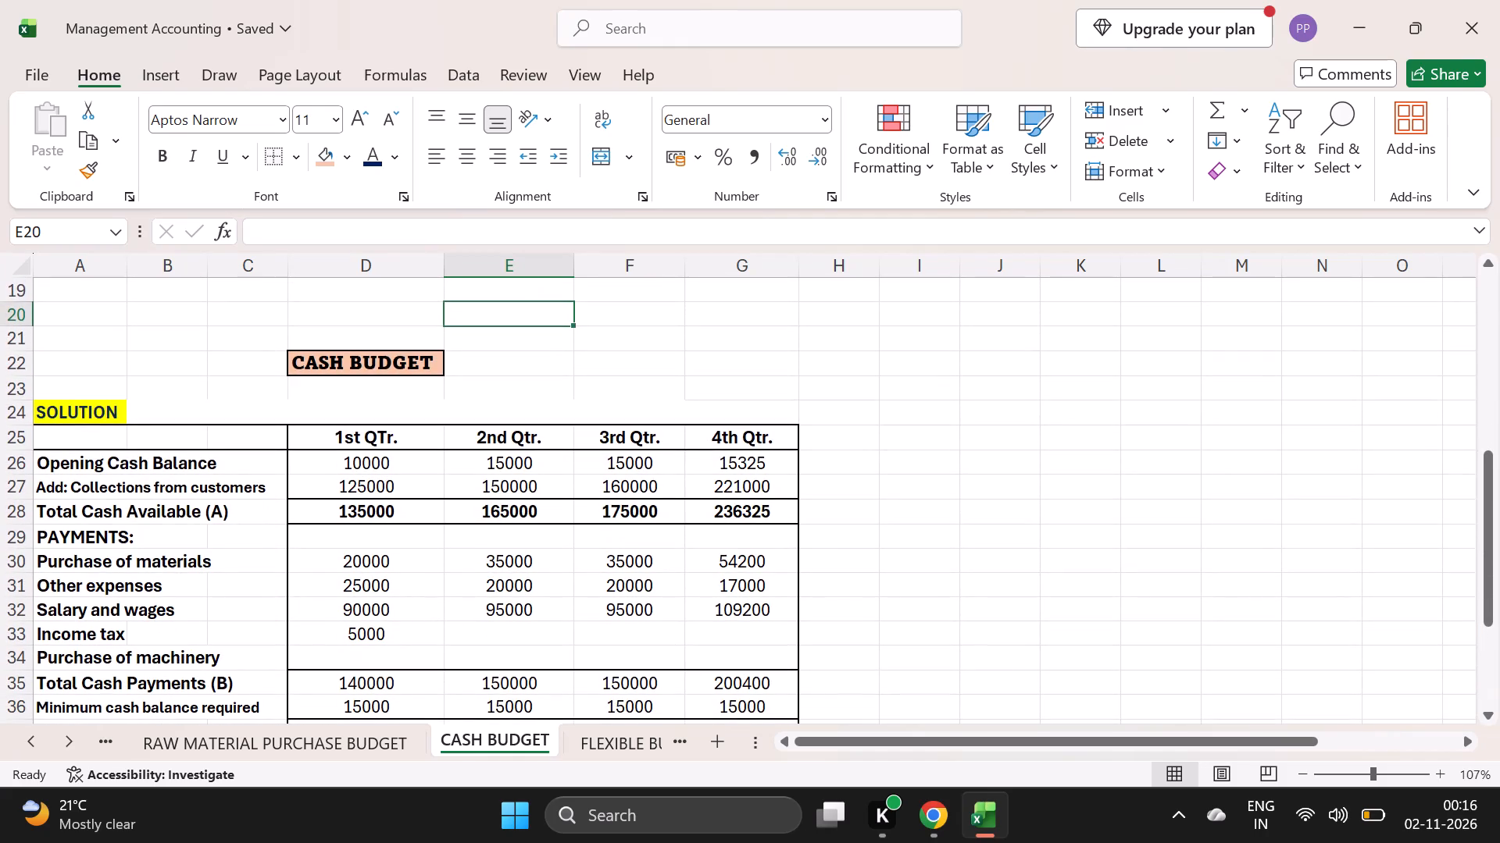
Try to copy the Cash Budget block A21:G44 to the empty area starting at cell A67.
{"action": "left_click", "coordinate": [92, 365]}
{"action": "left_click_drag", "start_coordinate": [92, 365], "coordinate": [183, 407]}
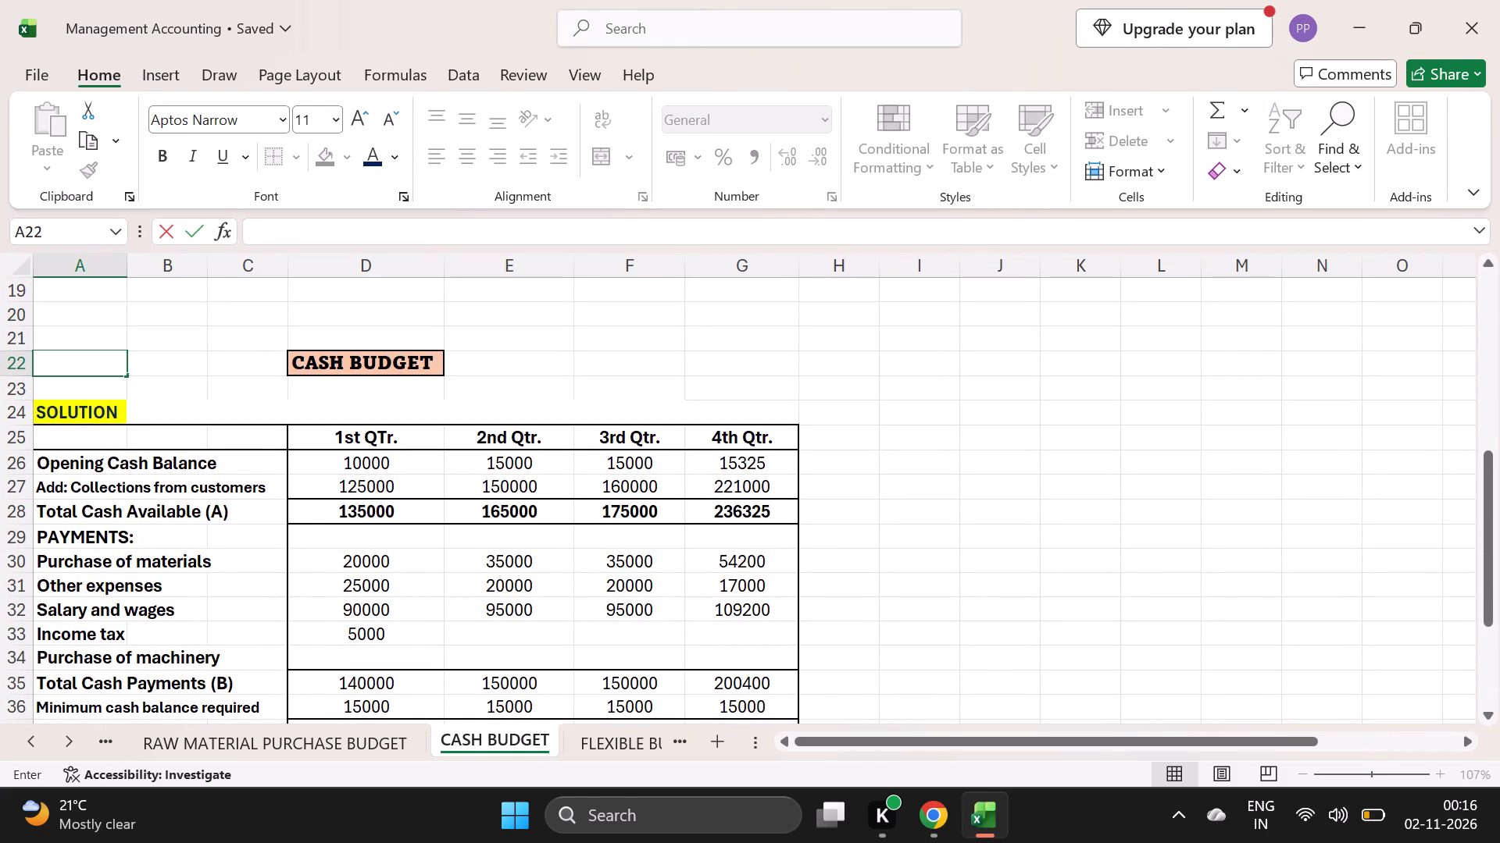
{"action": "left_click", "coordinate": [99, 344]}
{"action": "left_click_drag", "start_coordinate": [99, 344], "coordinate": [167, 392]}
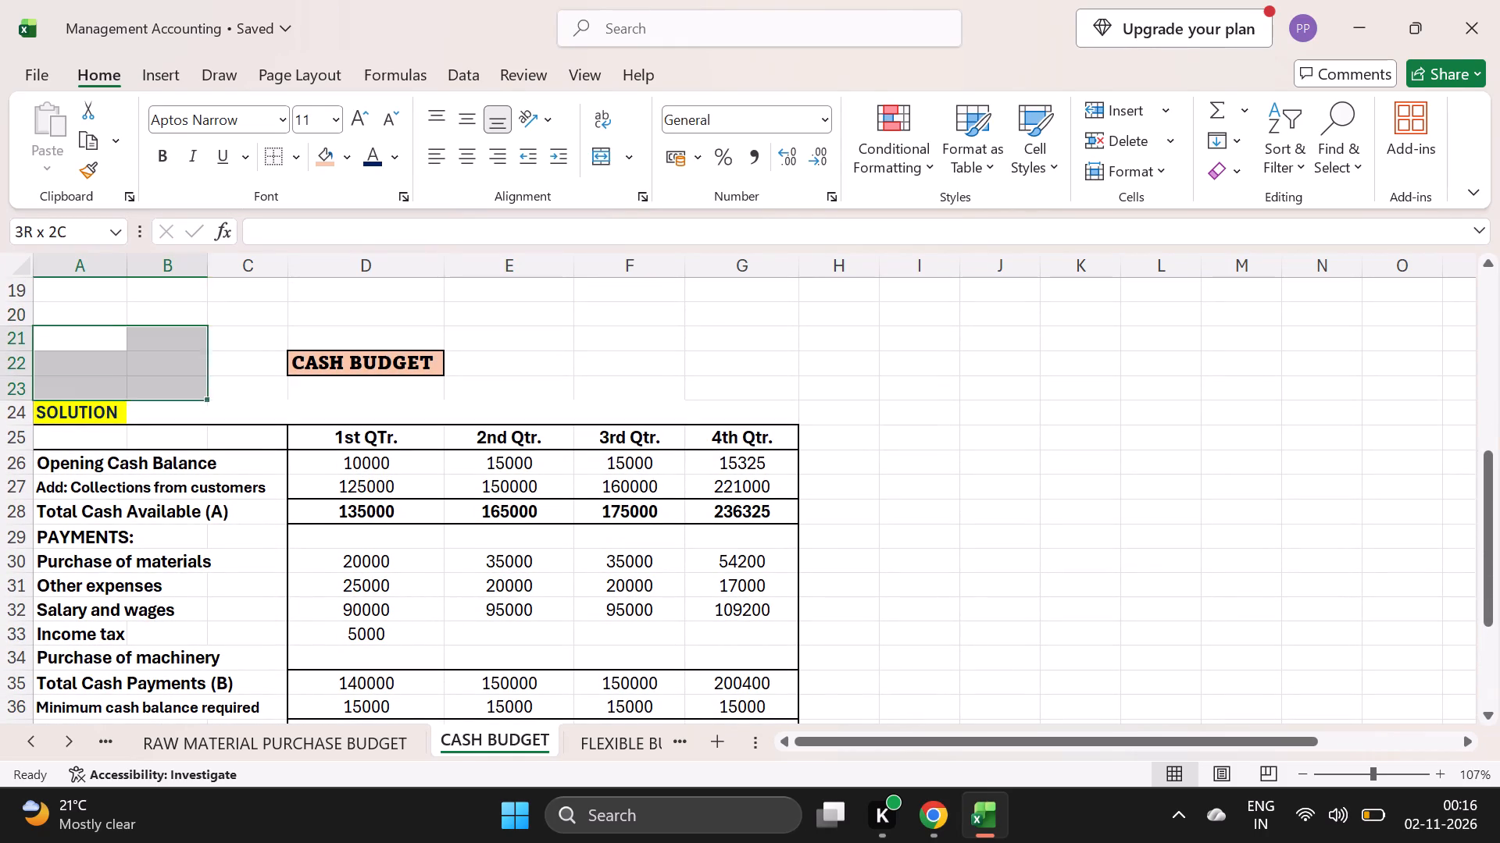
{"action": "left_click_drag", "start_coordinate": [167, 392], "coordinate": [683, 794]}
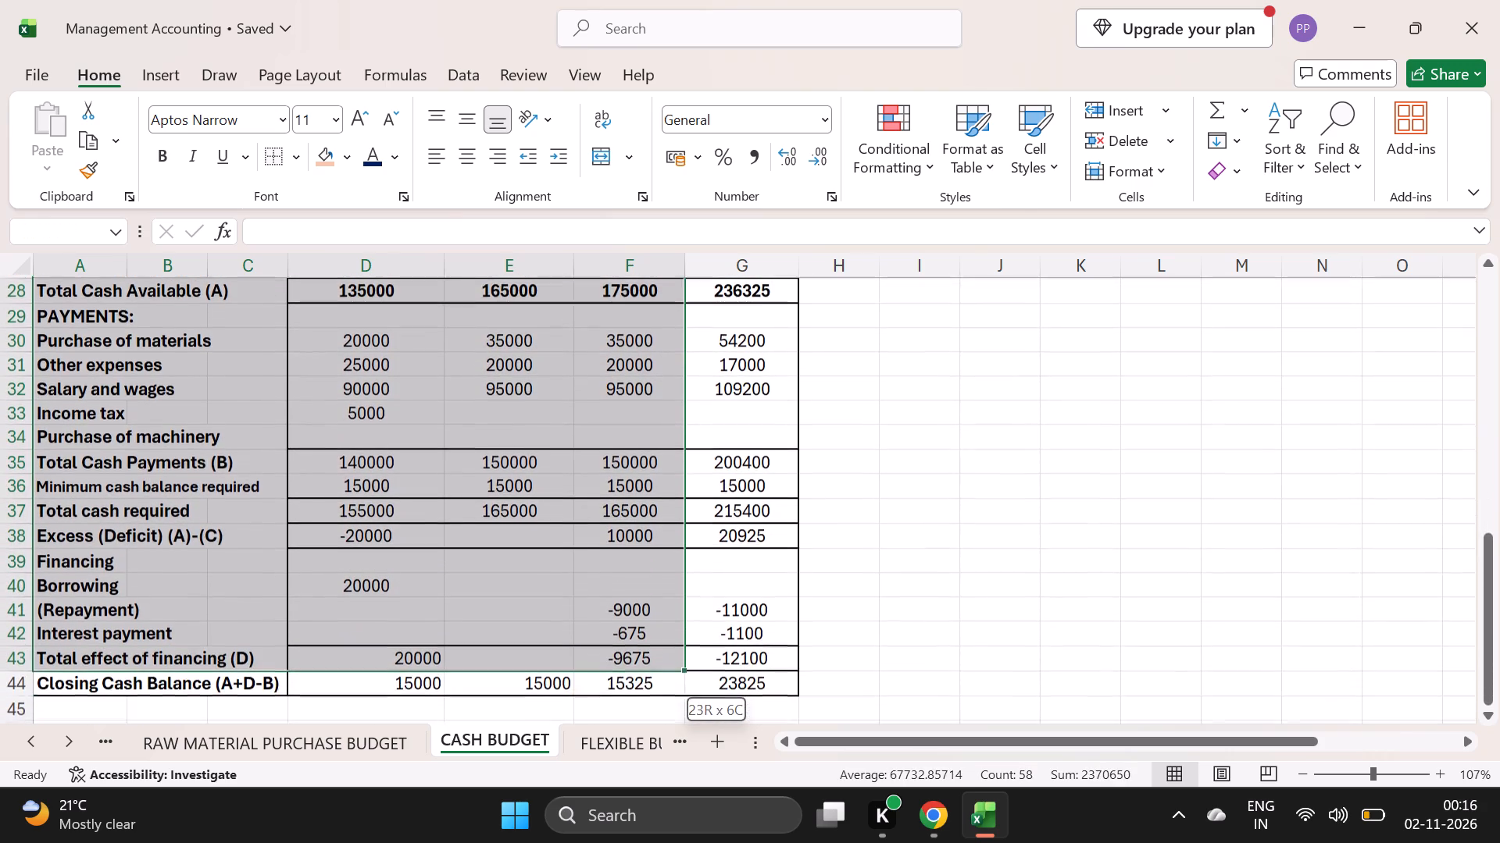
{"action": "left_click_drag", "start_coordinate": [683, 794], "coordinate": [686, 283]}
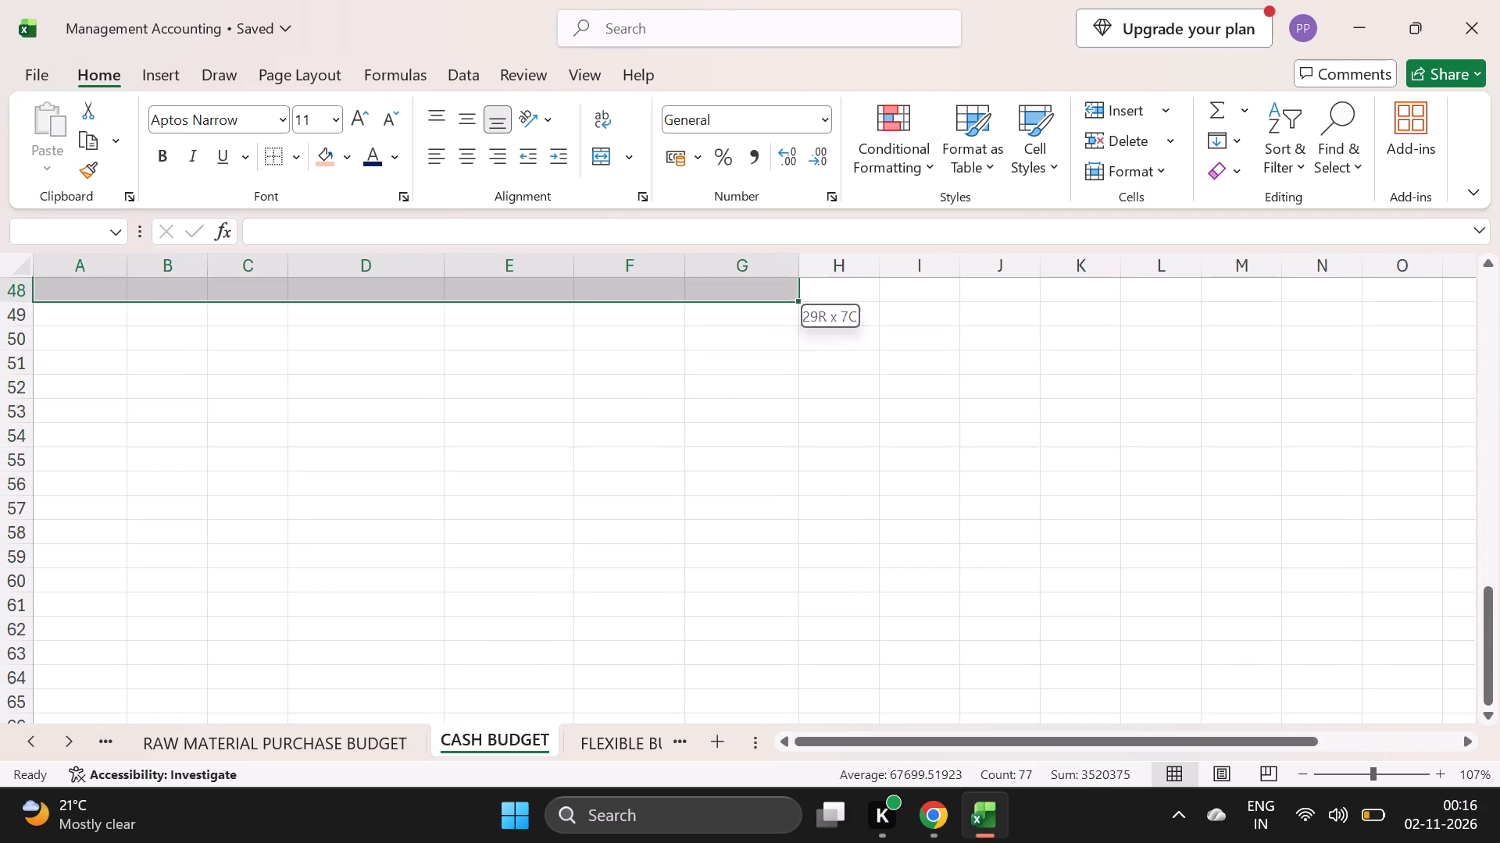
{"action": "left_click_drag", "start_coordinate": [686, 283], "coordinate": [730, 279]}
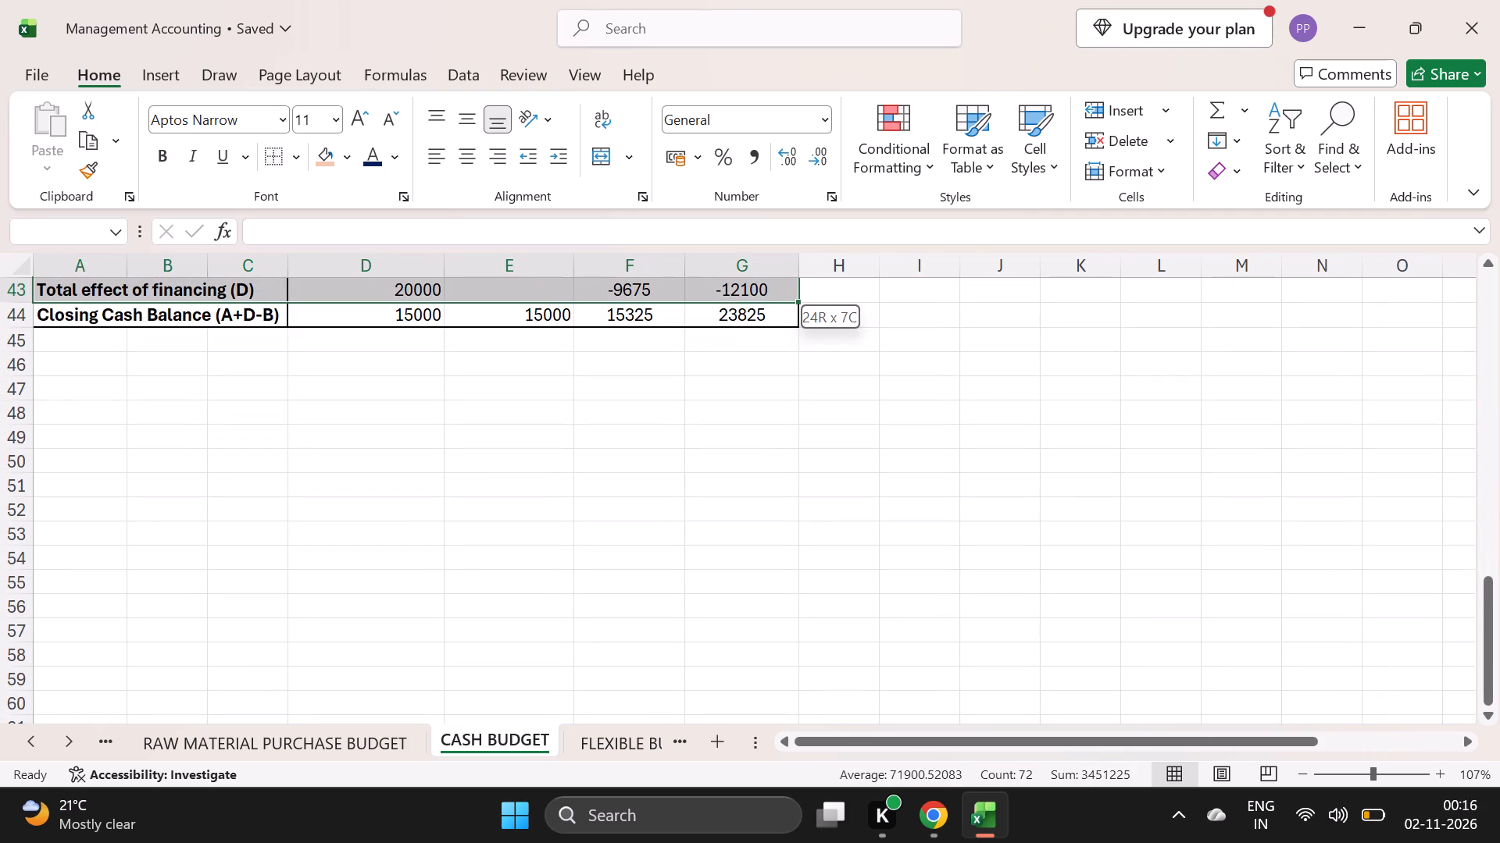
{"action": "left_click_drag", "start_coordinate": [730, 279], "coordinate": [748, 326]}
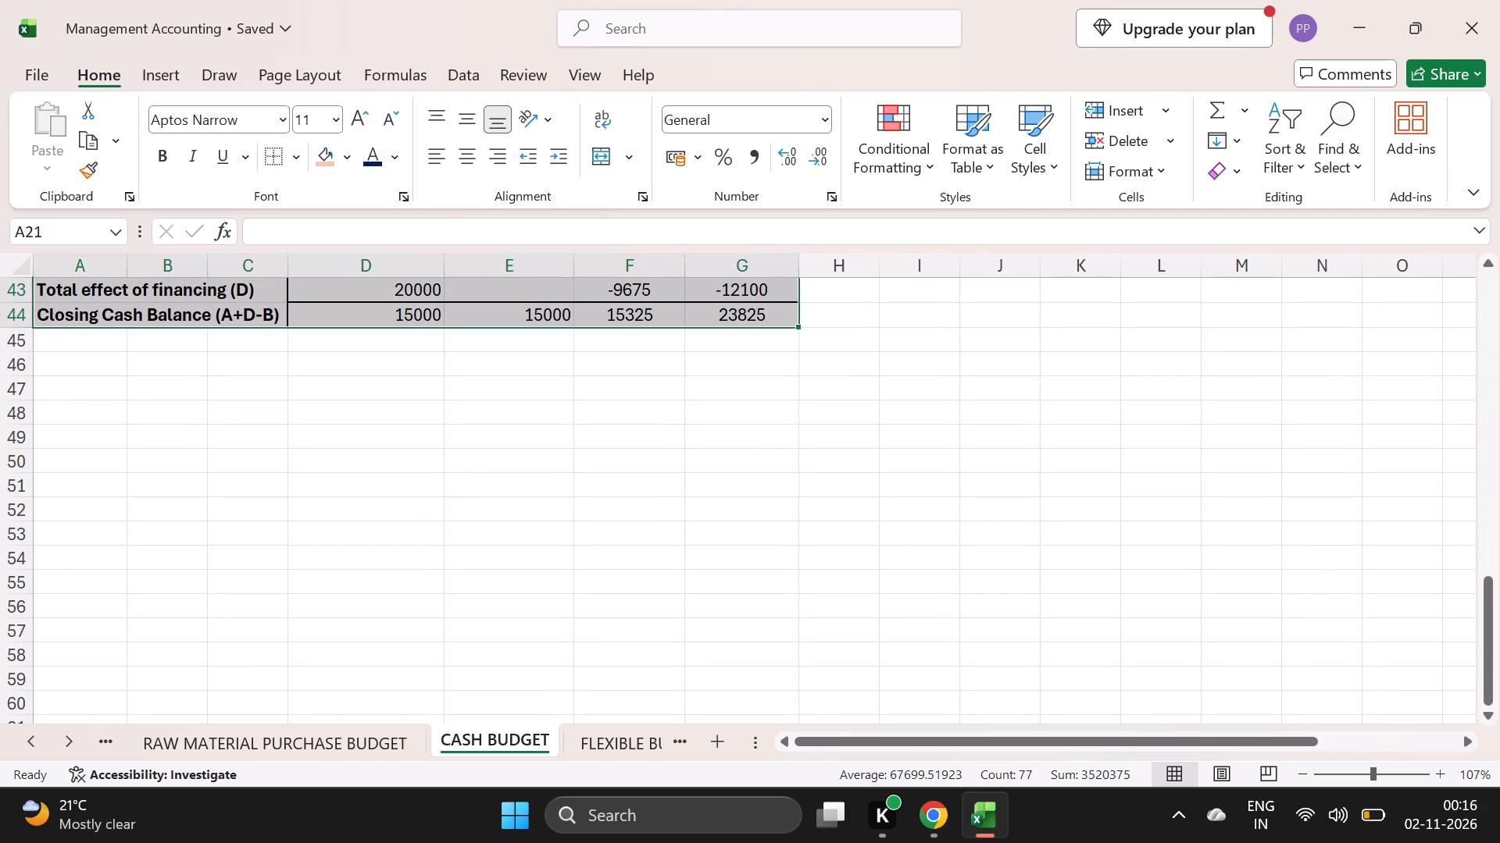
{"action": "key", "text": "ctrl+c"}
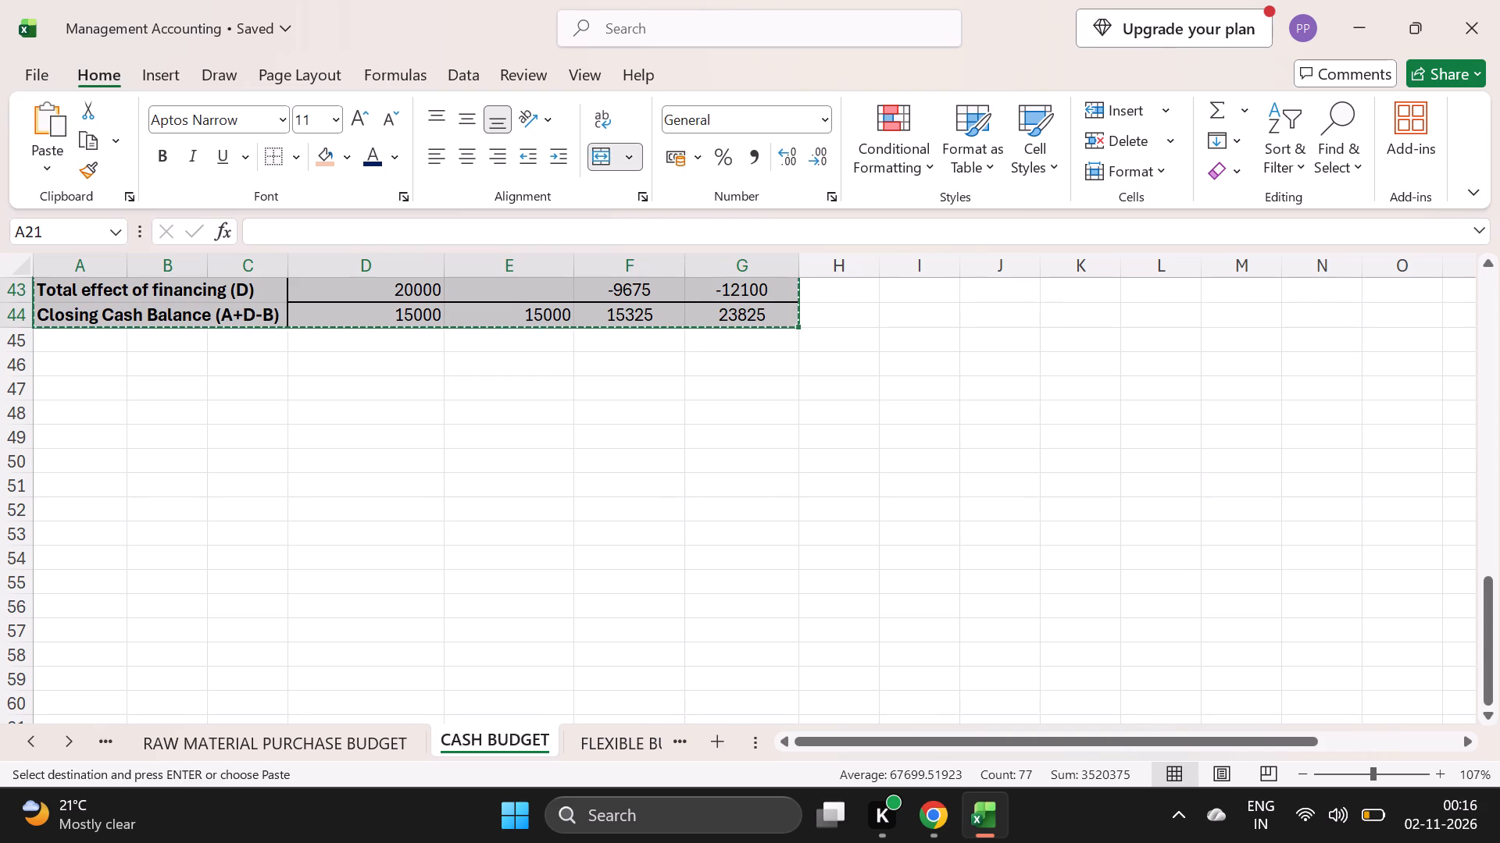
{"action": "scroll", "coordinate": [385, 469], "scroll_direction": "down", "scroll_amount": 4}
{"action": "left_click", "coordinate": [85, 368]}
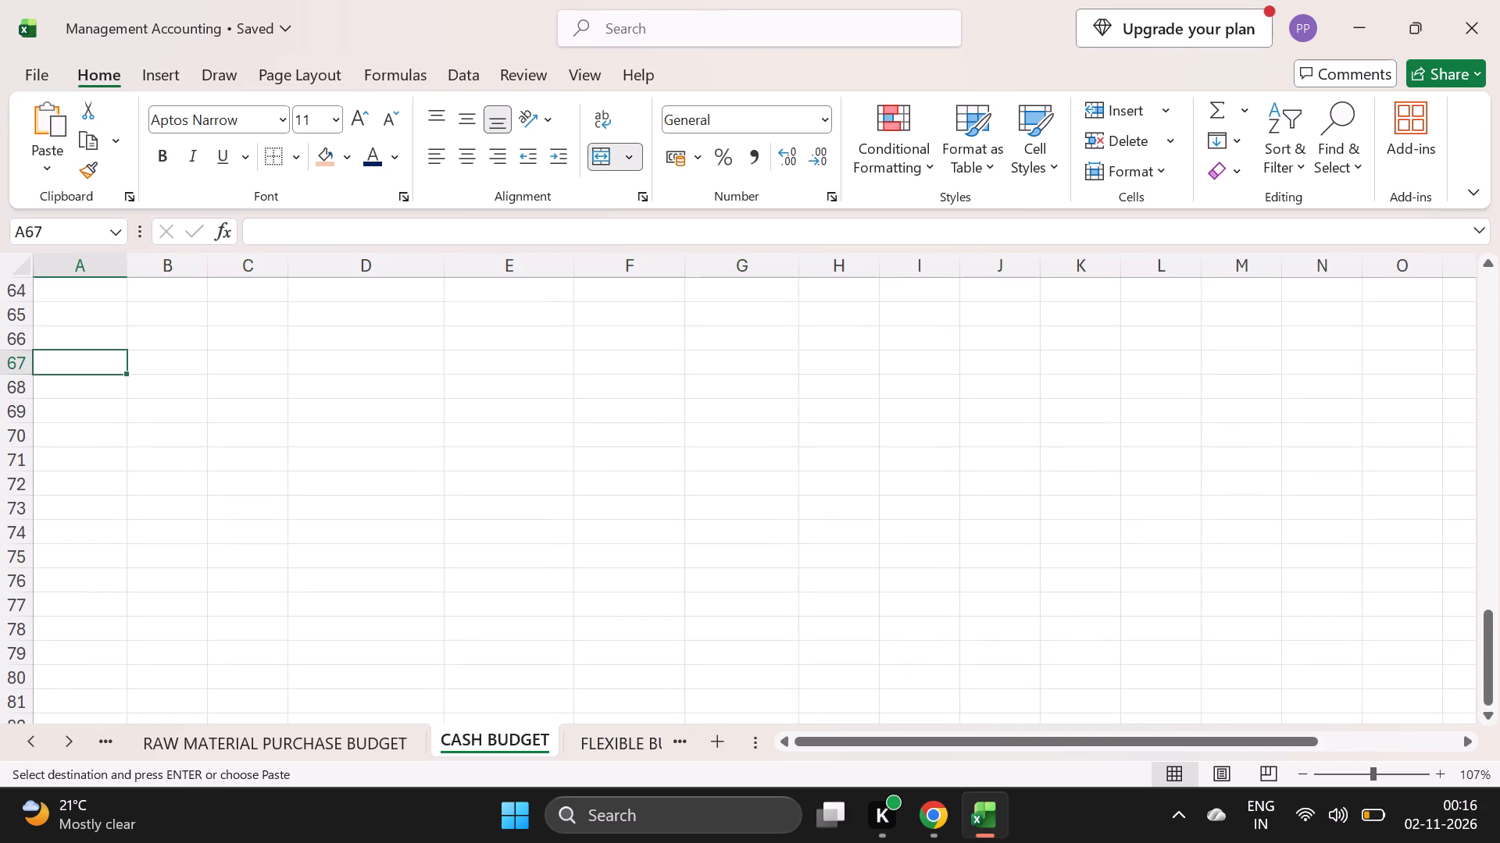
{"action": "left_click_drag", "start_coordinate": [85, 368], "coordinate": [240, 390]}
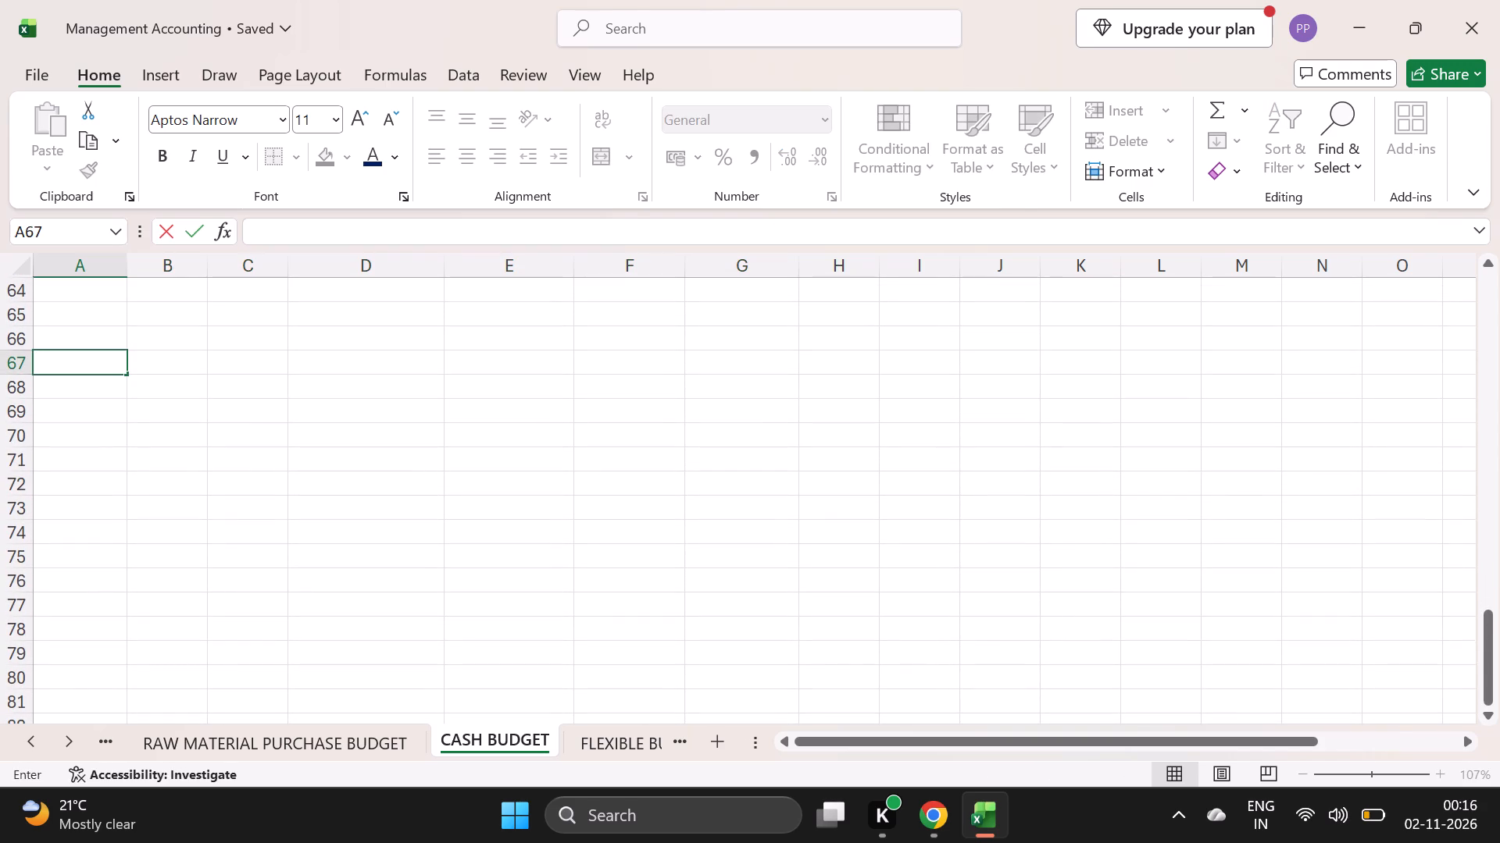
Copy the Cash Budget block A22:G44 and paste it below the original table, starting at cell A51.
{"action": "scroll", "coordinate": [106, 417], "scroll_direction": "up", "scroll_amount": 3}
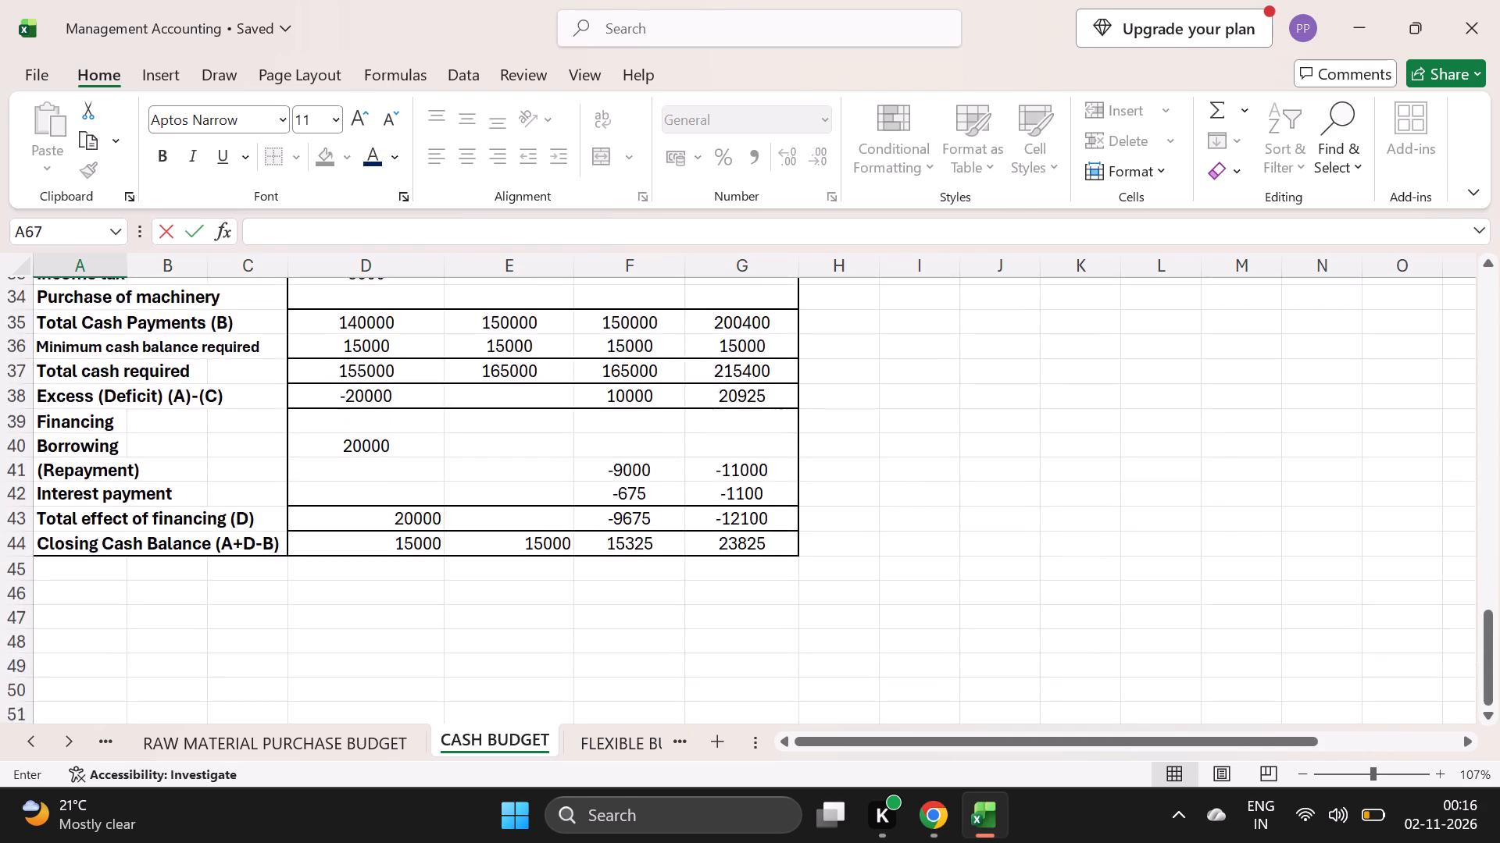
{"action": "scroll", "coordinate": [106, 417], "scroll_direction": "up", "scroll_amount": 3}
{"action": "left_click", "coordinate": [75, 343]}
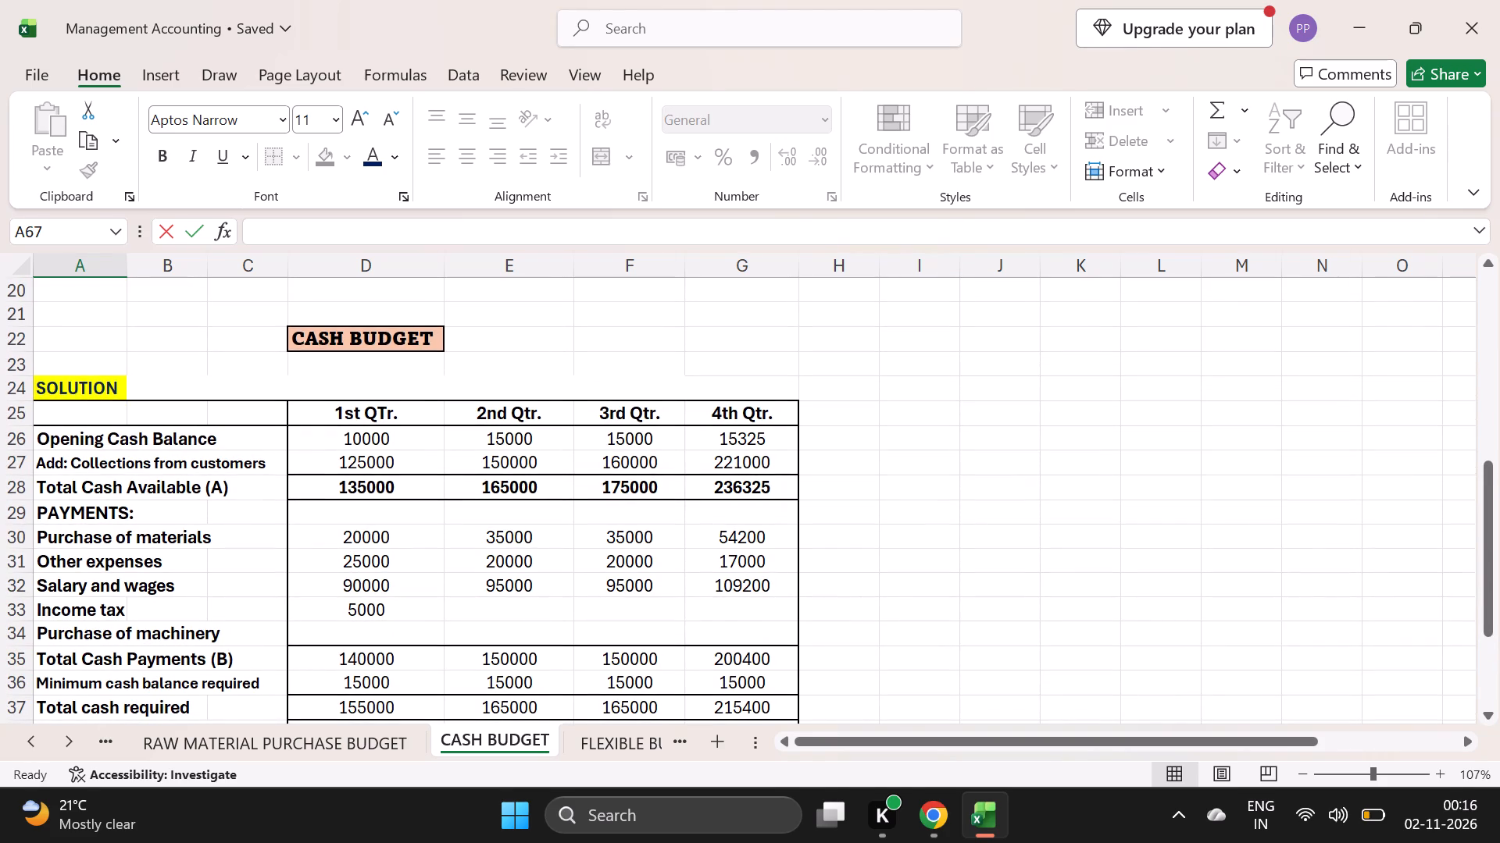
{"action": "left_click_drag", "start_coordinate": [75, 343], "coordinate": [550, 608]}
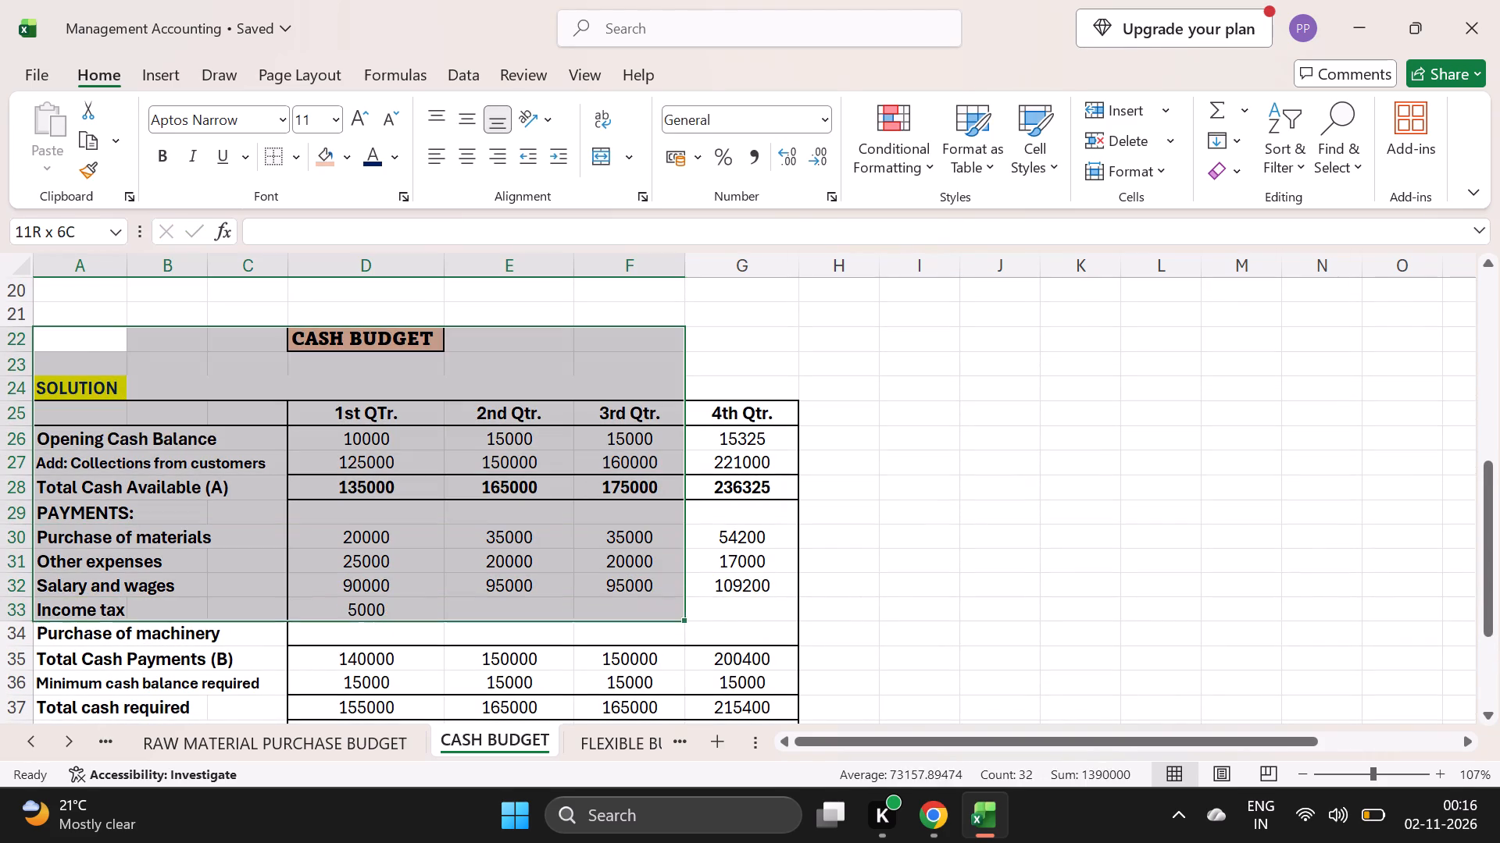
{"action": "left_click_drag", "start_coordinate": [550, 608], "coordinate": [791, 795]}
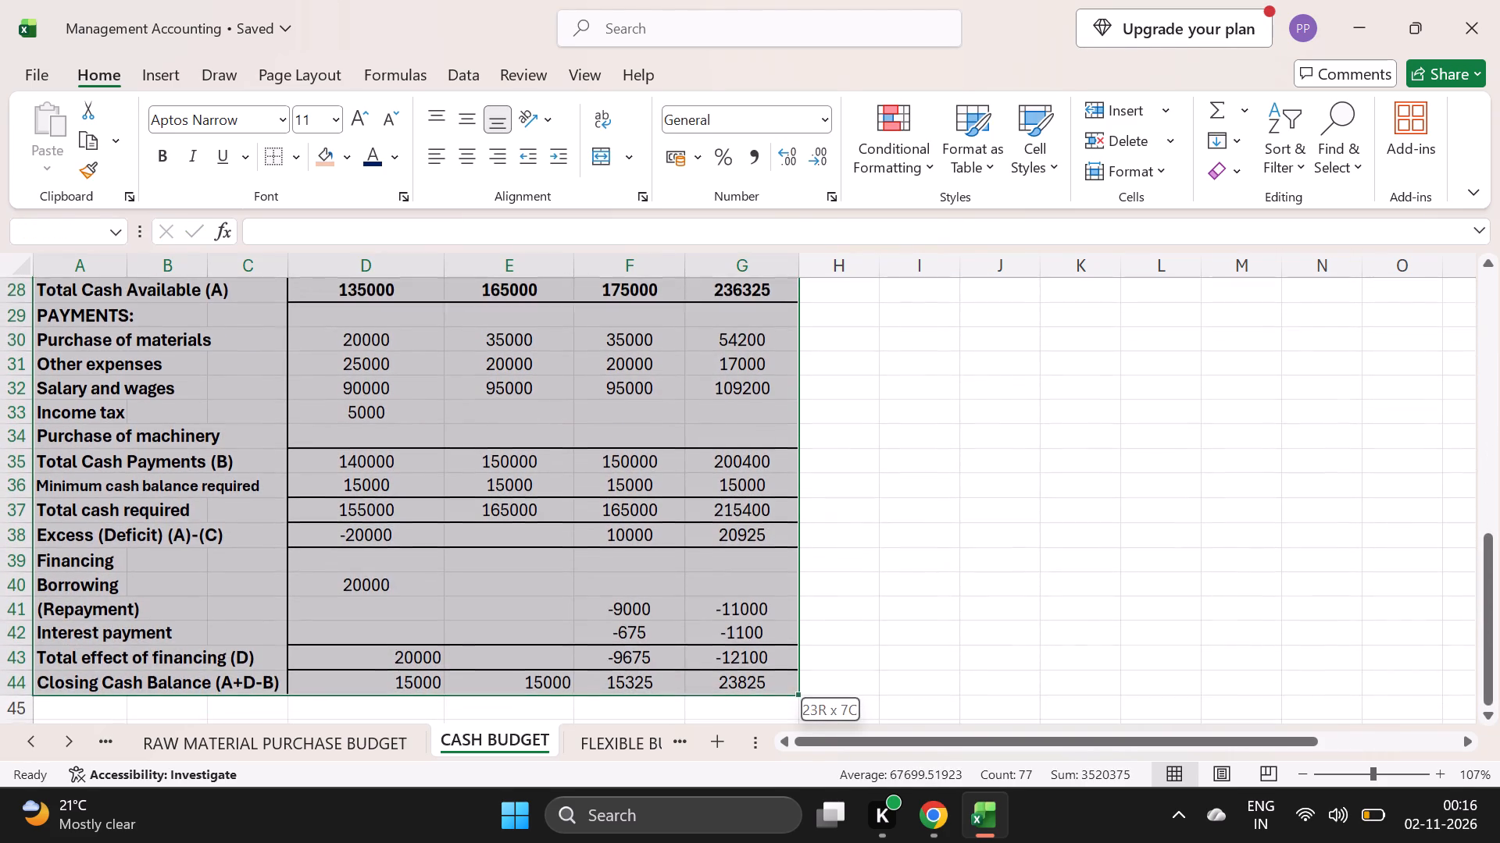
{"action": "left_click_drag", "start_coordinate": [791, 795], "coordinate": [727, 594]}
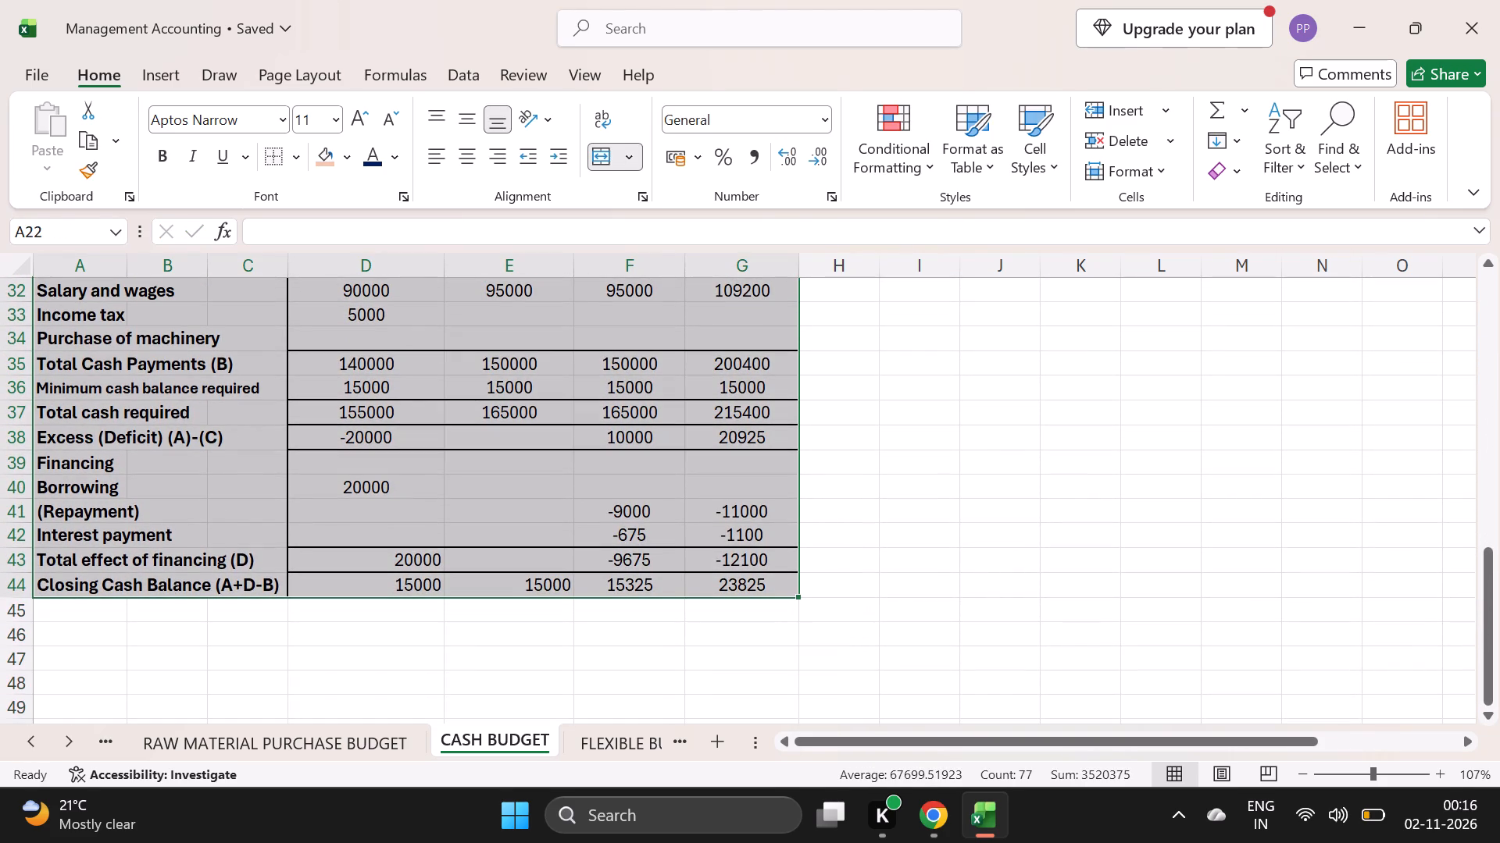
{"action": "key", "text": "ctrl+c"}
{"action": "scroll", "coordinate": [727, 594], "scroll_direction": "down", "scroll_amount": 4}
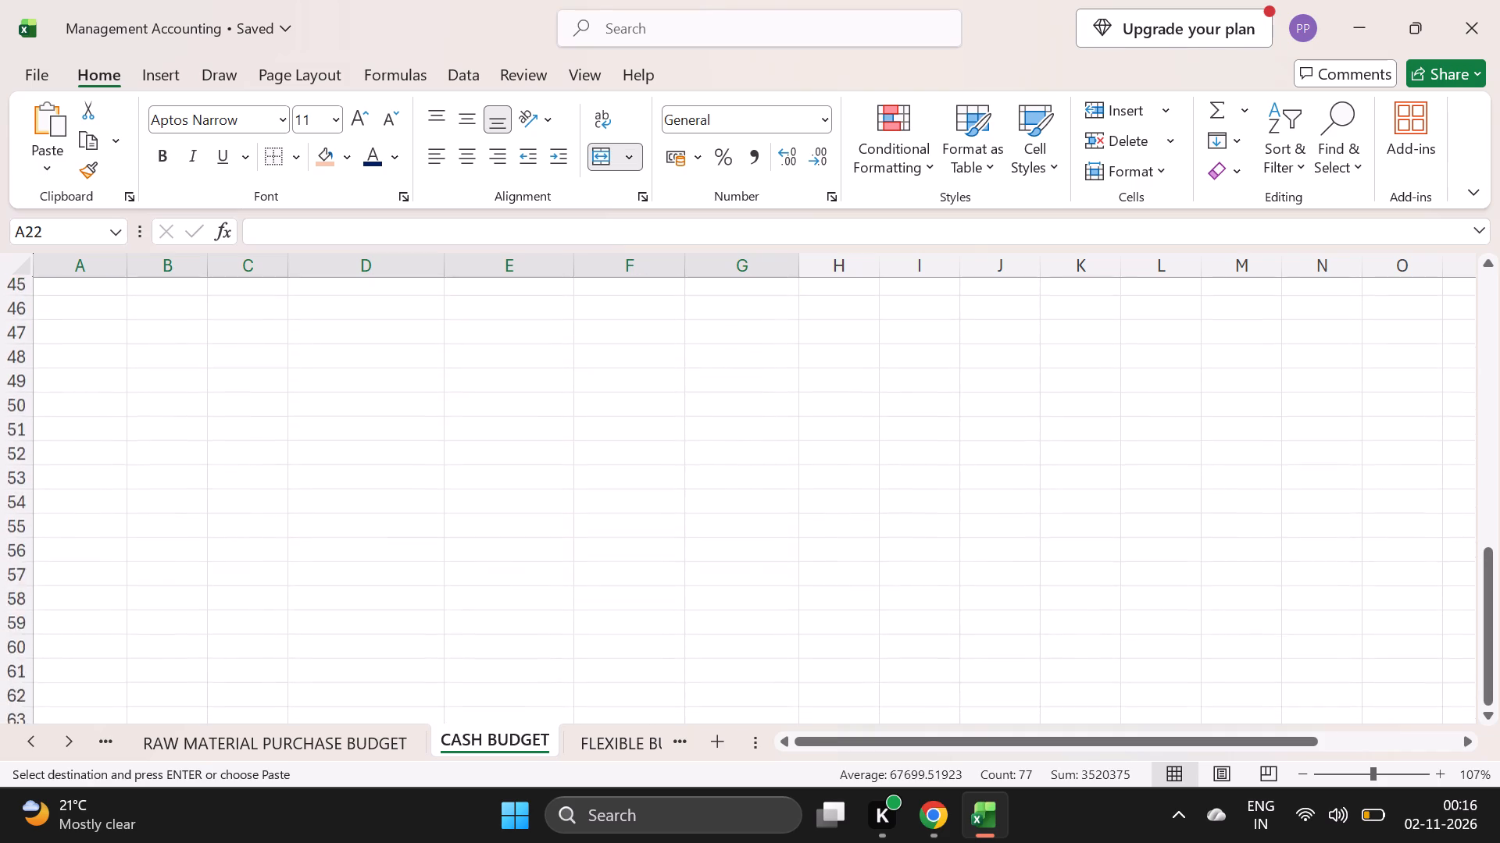
{"action": "left_click_drag", "start_coordinate": [112, 343], "coordinate": [181, 366]}
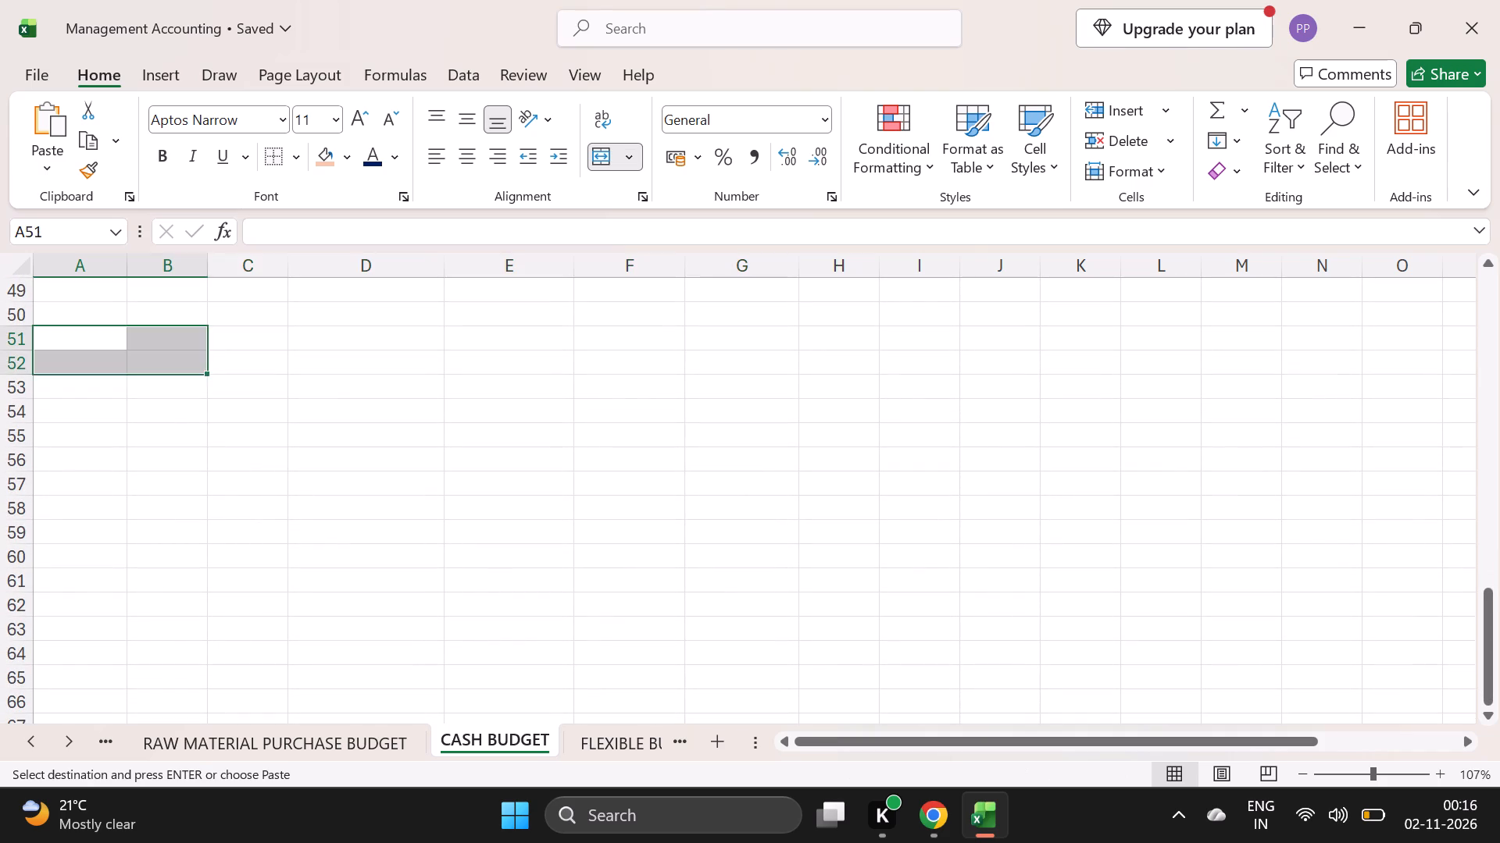
{"action": "left_click_drag", "start_coordinate": [181, 366], "coordinate": [719, 731]}
{"action": "key", "text": "ctrl+v"}
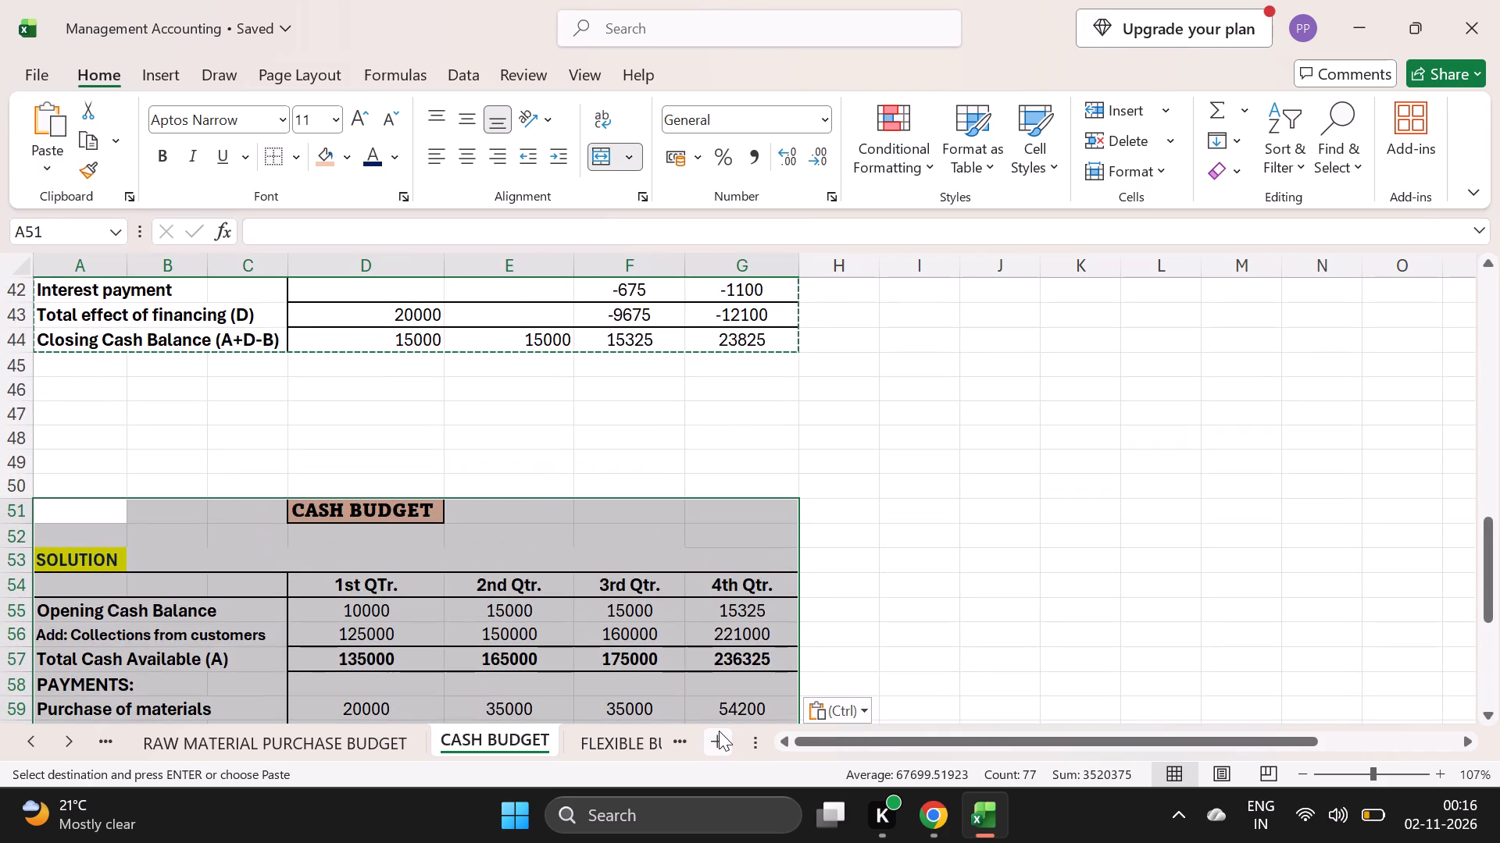
Compare the pasted Cash Budget table starting at row 51 with the original starting at row 22.
{"action": "scroll", "coordinate": [719, 731], "scroll_direction": "down", "scroll_amount": 3}
{"action": "scroll", "coordinate": [719, 731], "scroll_direction": "up", "scroll_amount": 2}
{"action": "scroll", "coordinate": [719, 731], "scroll_direction": "down", "scroll_amount": 2}
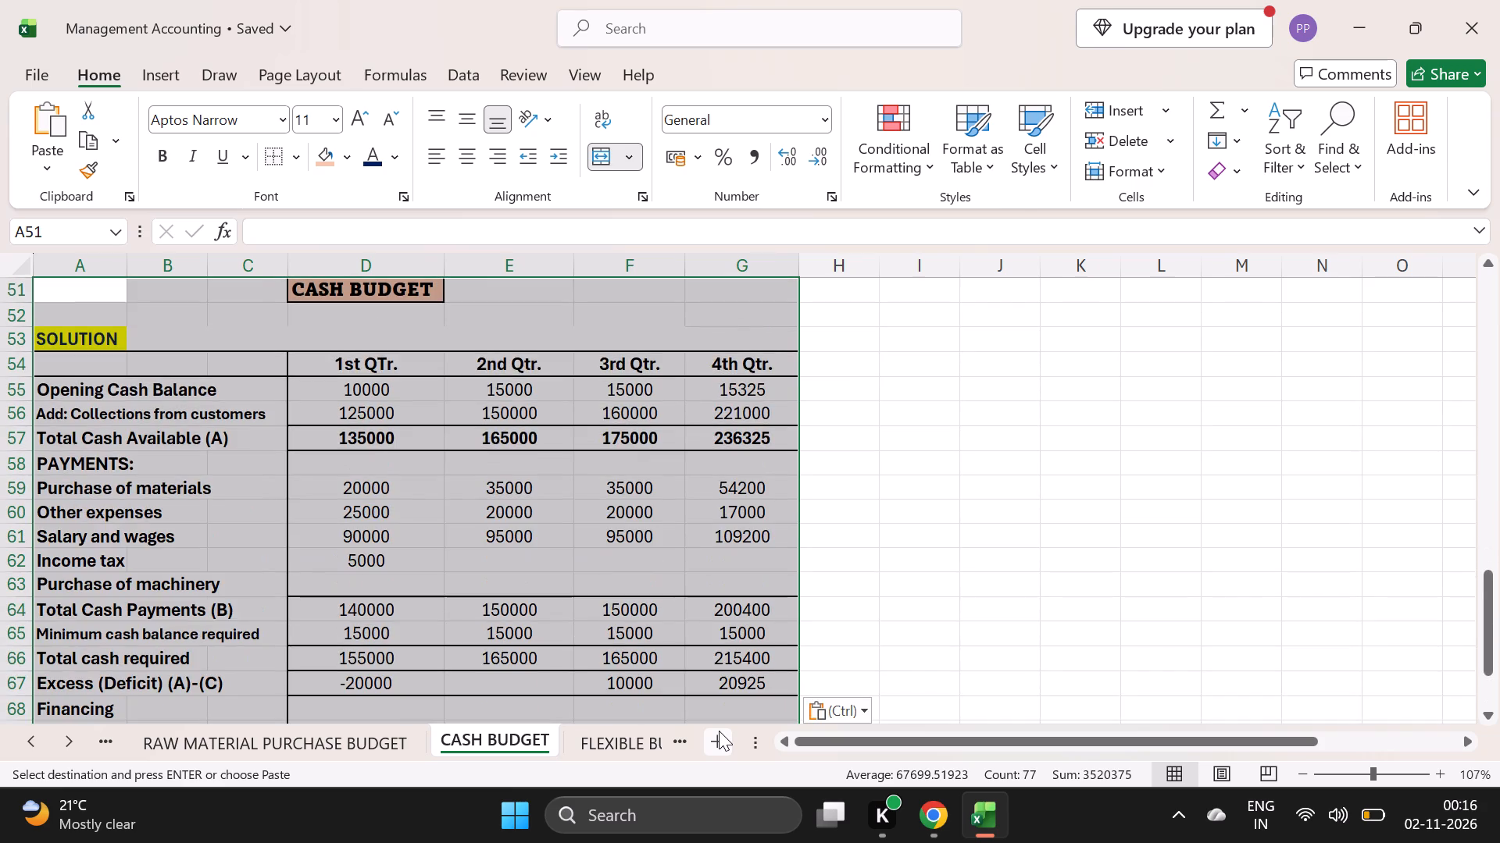
{"action": "scroll", "coordinate": [719, 731], "scroll_direction": "down", "scroll_amount": 2}
{"action": "scroll", "coordinate": [719, 731], "scroll_direction": "up", "scroll_amount": 6}
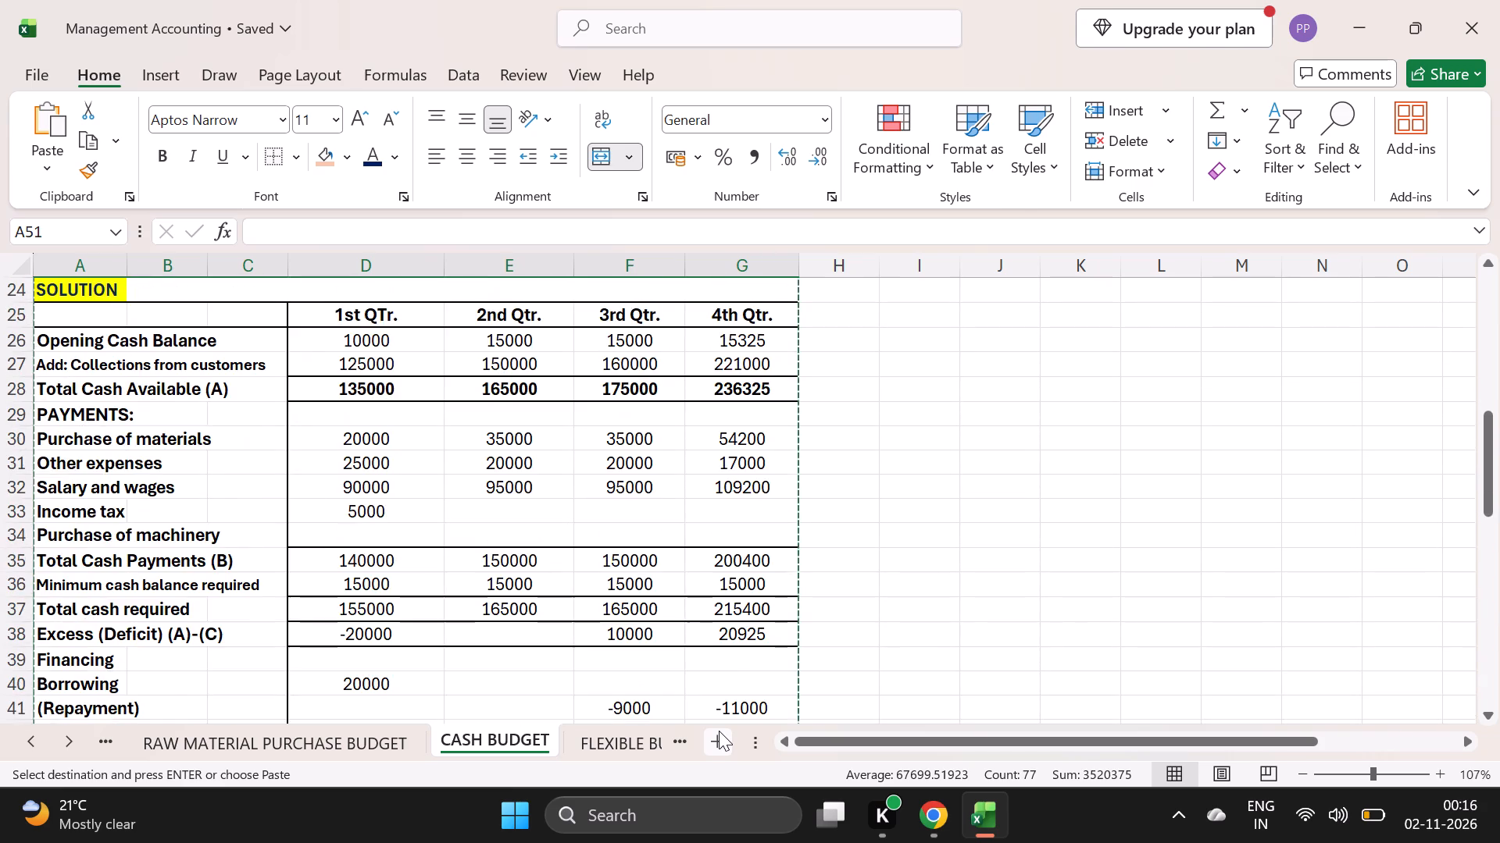
{"action": "scroll", "coordinate": [719, 731], "scroll_direction": "up", "scroll_amount": 3}
{"action": "scroll", "coordinate": [719, 731], "scroll_direction": "down", "scroll_amount": 6}
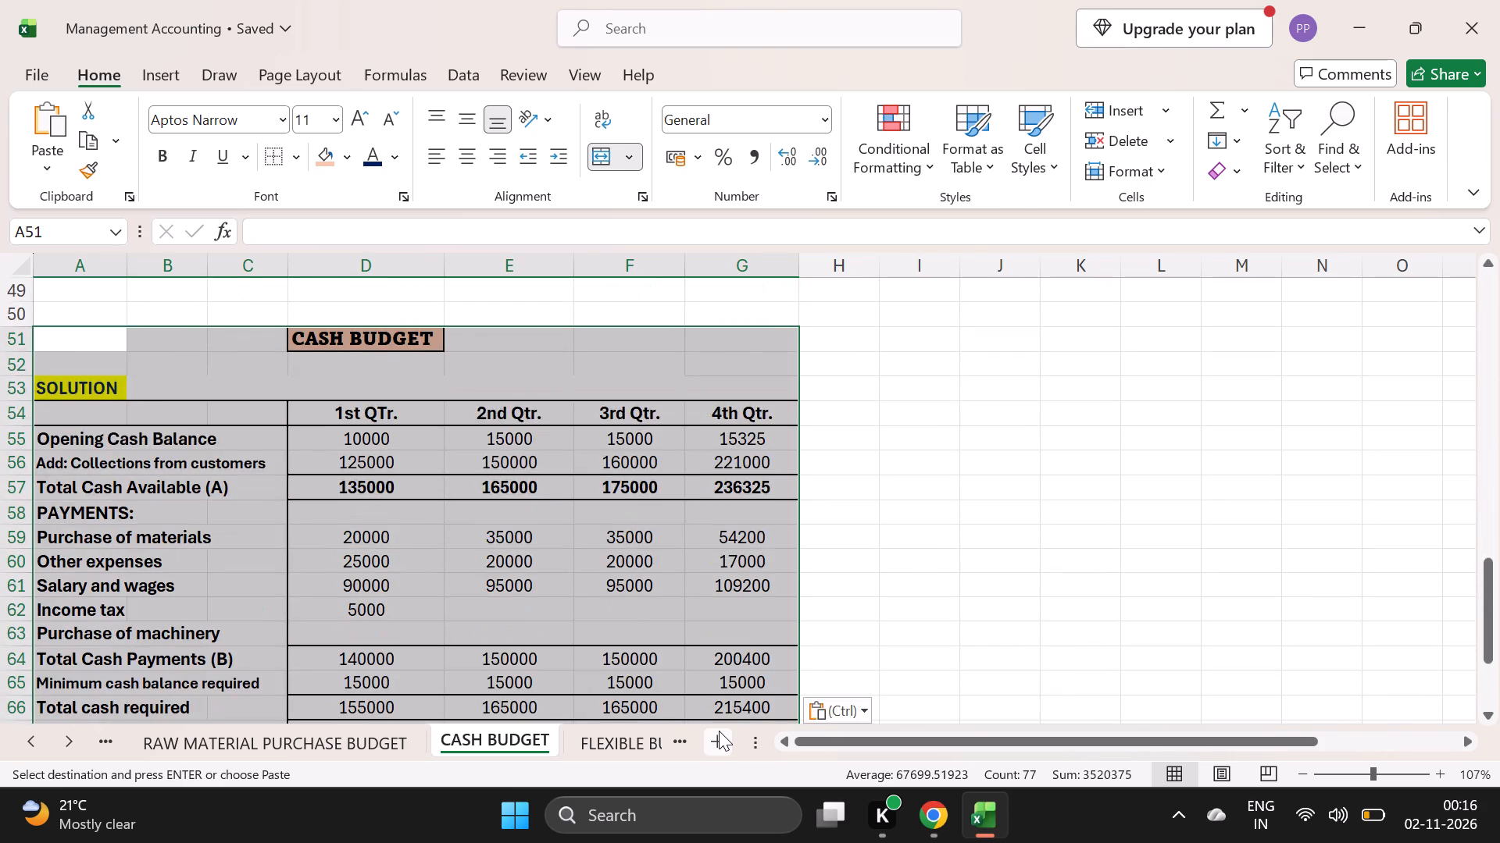
{"action": "scroll", "coordinate": [719, 731], "scroll_direction": "down", "scroll_amount": 1}
{"action": "scroll", "coordinate": [719, 731], "scroll_direction": "up", "scroll_amount": 3}
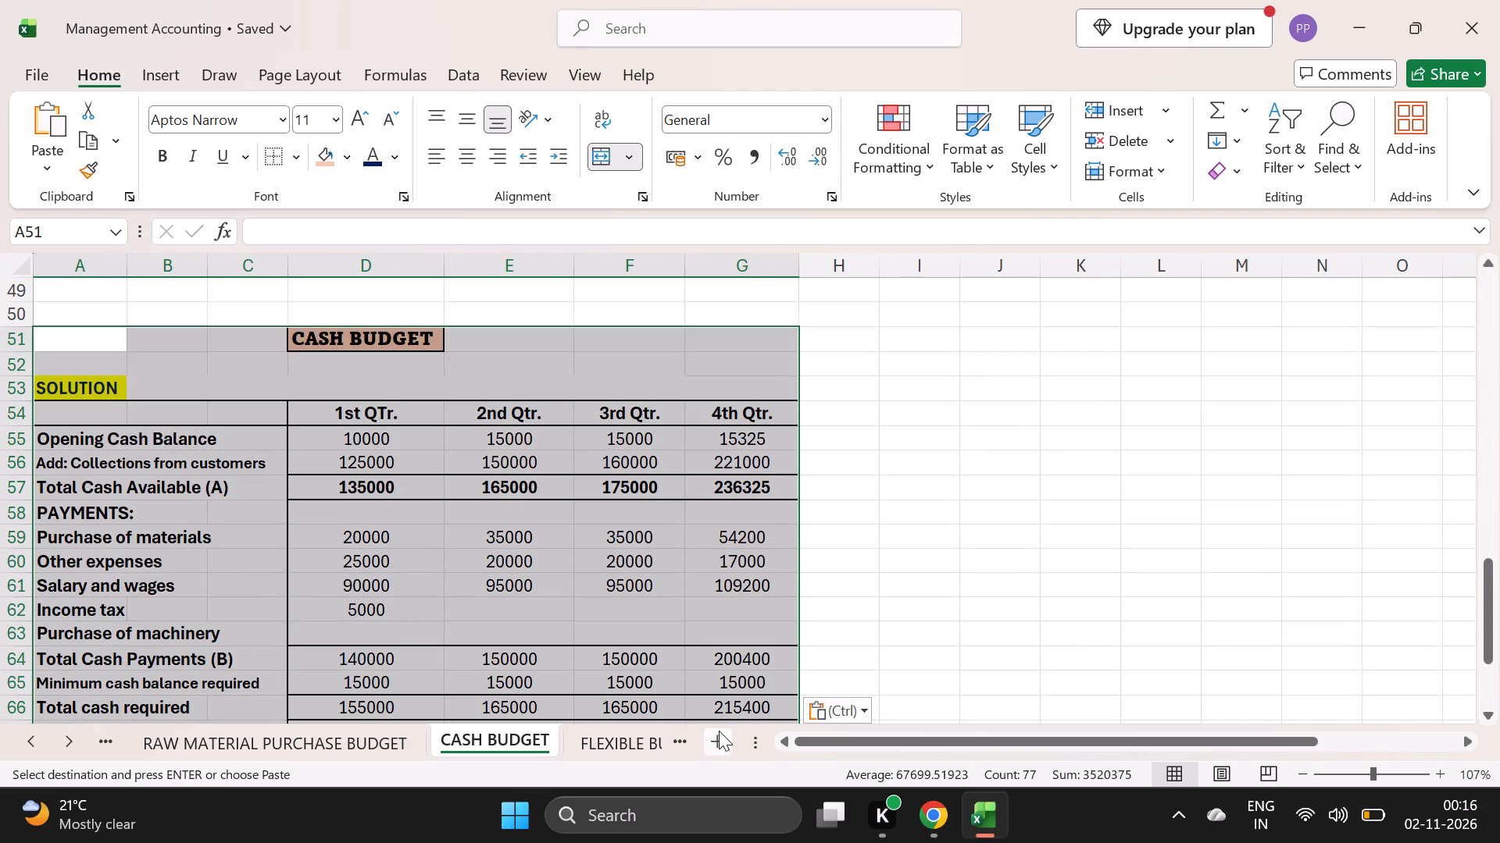
{"action": "scroll", "coordinate": [719, 731], "scroll_direction": "up", "scroll_amount": 4}
{"action": "scroll", "coordinate": [719, 731], "scroll_direction": "down", "scroll_amount": 2}
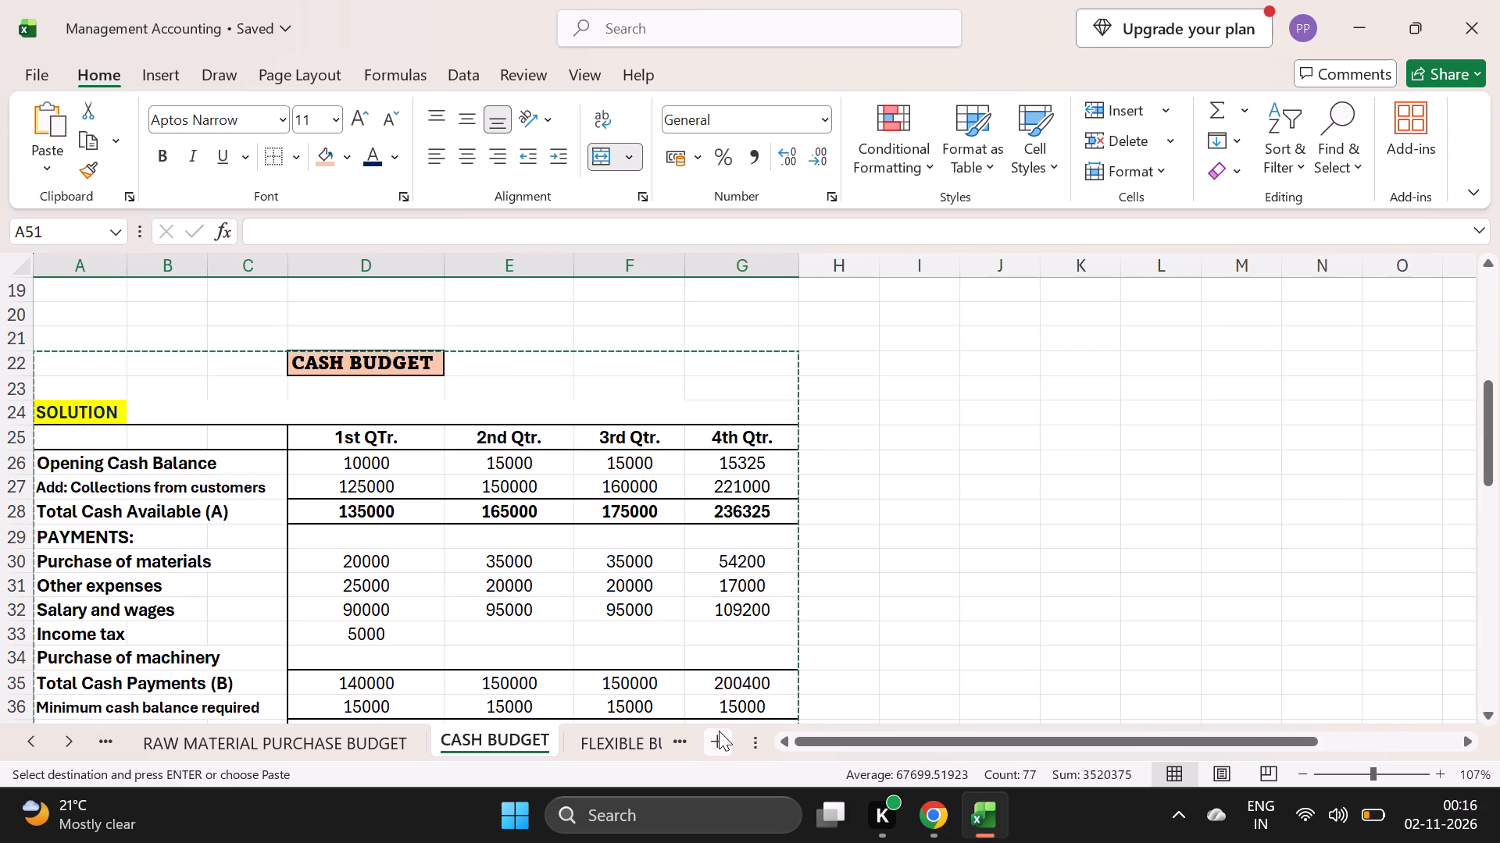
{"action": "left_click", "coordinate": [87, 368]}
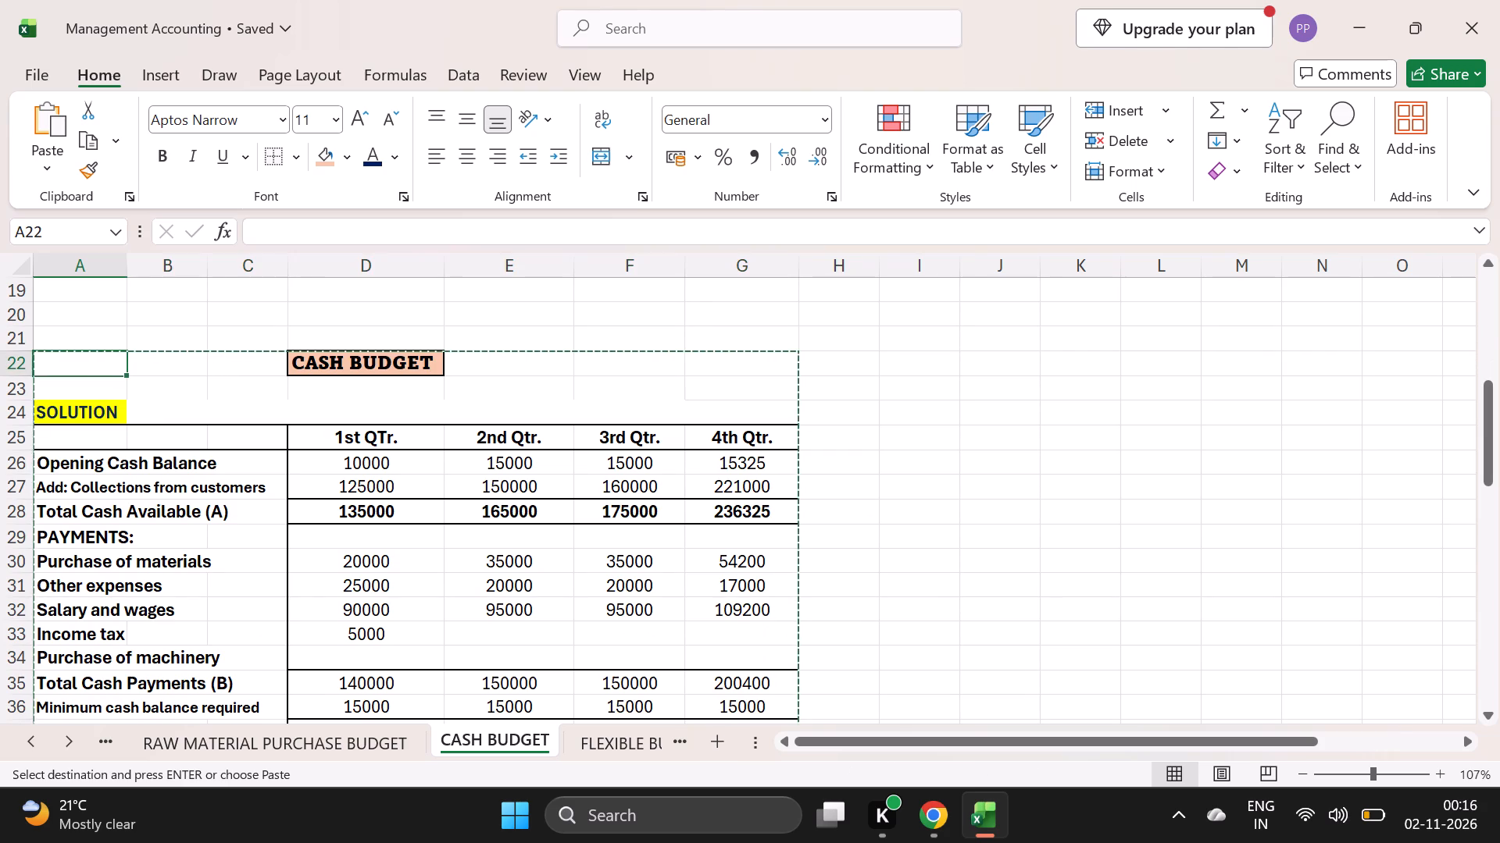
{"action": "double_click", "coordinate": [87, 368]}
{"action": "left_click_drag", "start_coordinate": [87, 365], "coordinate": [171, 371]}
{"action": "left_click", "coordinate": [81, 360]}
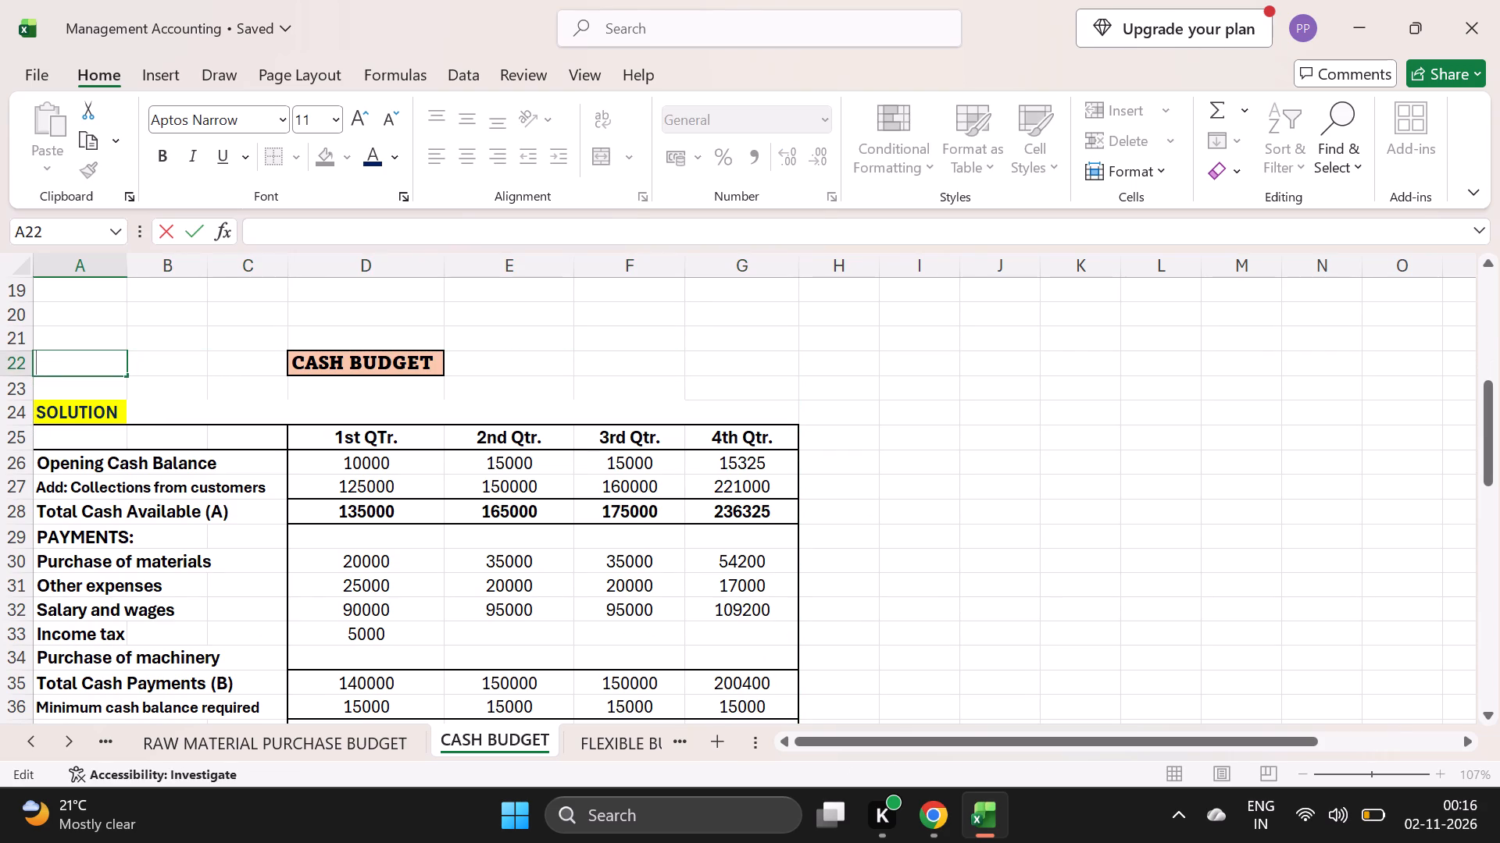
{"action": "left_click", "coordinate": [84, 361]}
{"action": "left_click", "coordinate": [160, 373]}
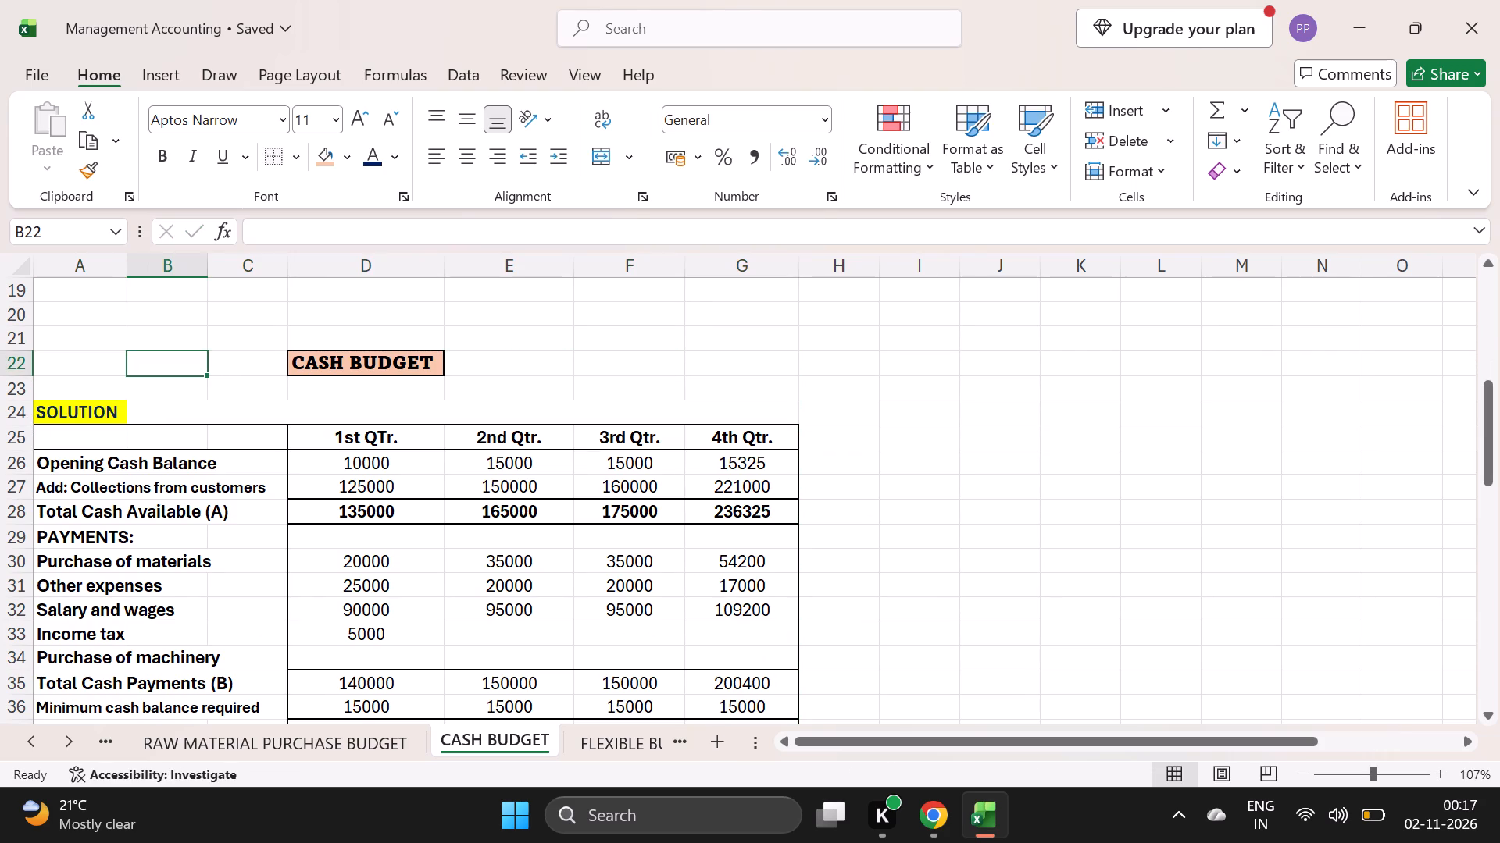
Delete the contents of the original Cash Budget block in A22:G48.
{"action": "left_click", "coordinate": [105, 370]}
{"action": "left_click_drag", "start_coordinate": [105, 370], "coordinate": [450, 533]}
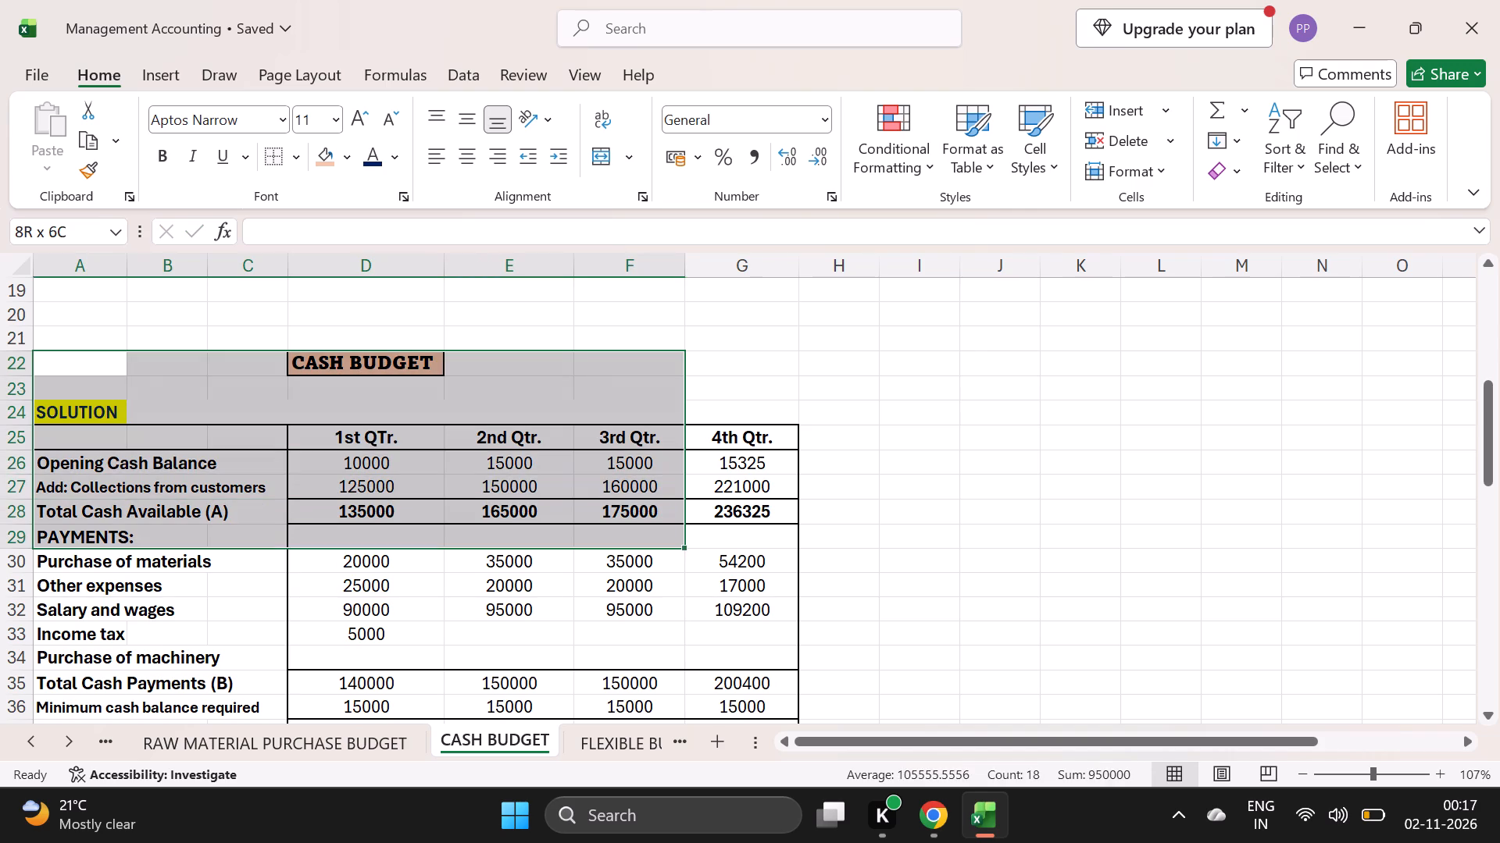
{"action": "left_click_drag", "start_coordinate": [450, 533], "coordinate": [755, 737]}
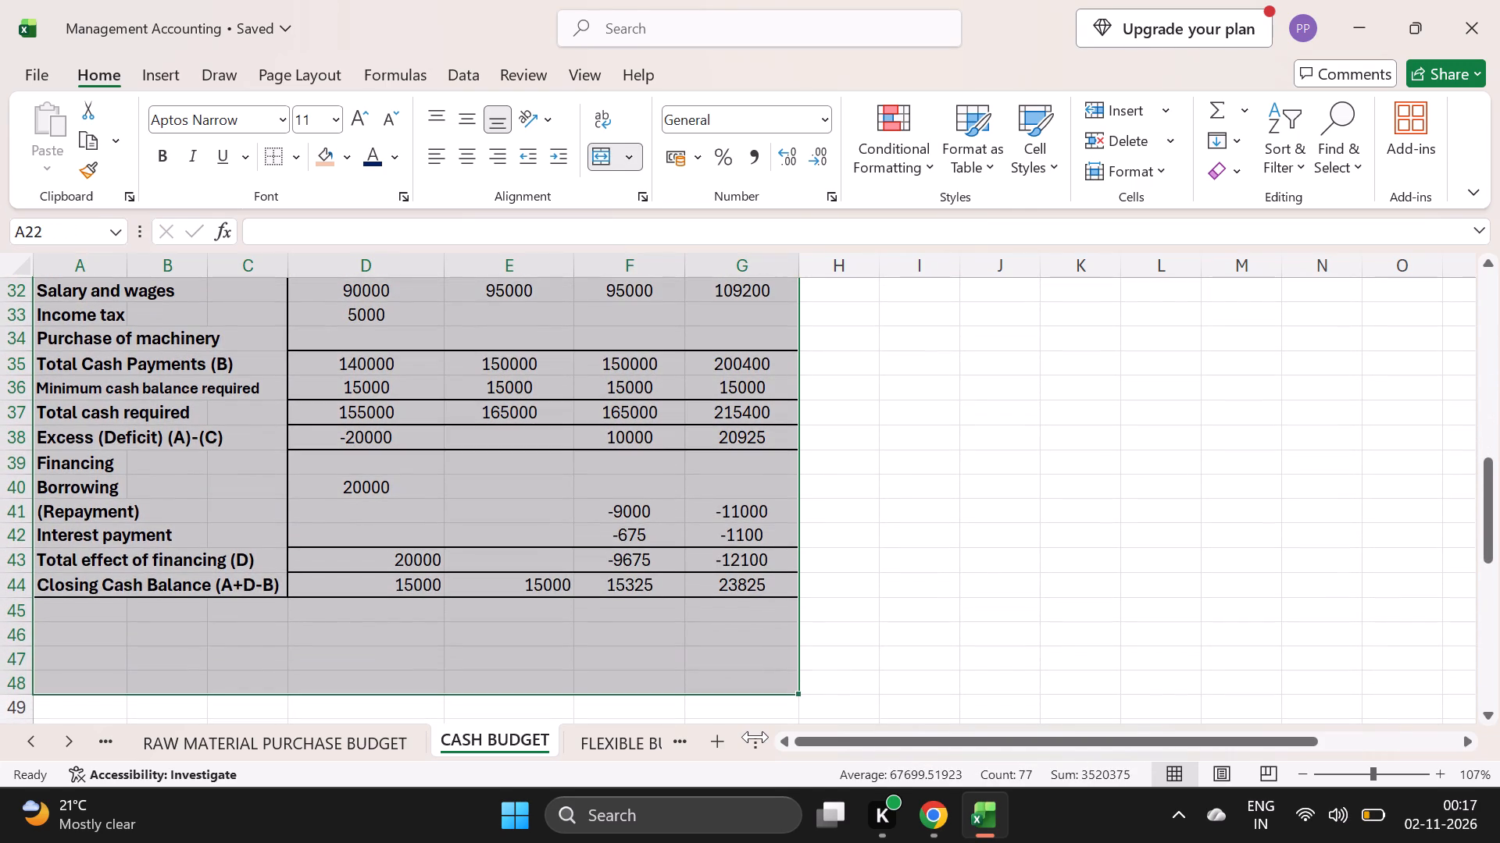
{"action": "key", "text": "ctrl+Delete"}
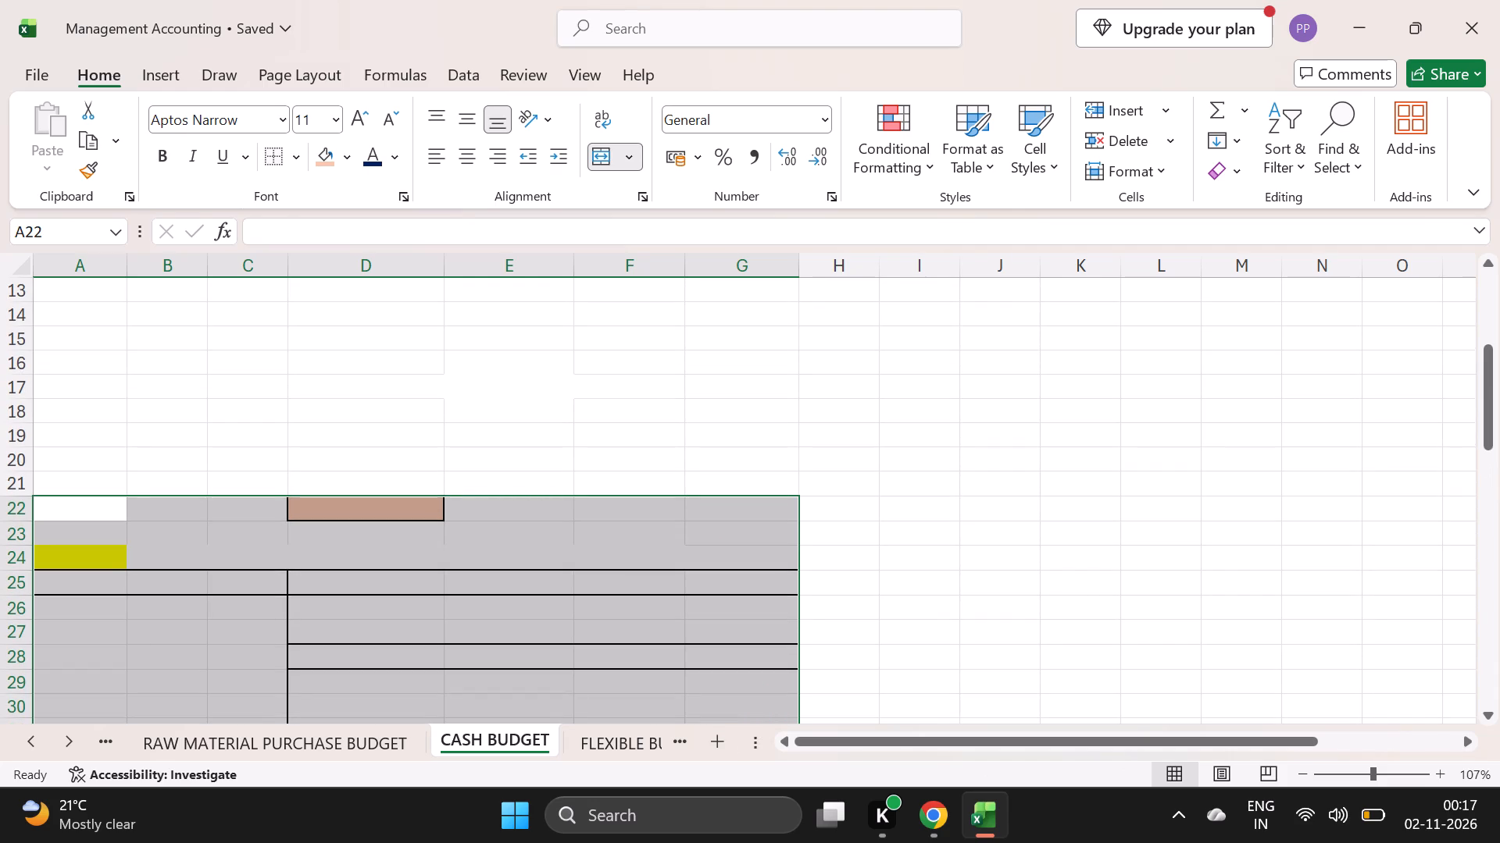
Remove all borders from the emptied block A22:G48 and clear the fill colour of cells D22 and A24.
{"action": "left_click", "coordinate": [276, 164]}
{"action": "left_click", "coordinate": [276, 164]}
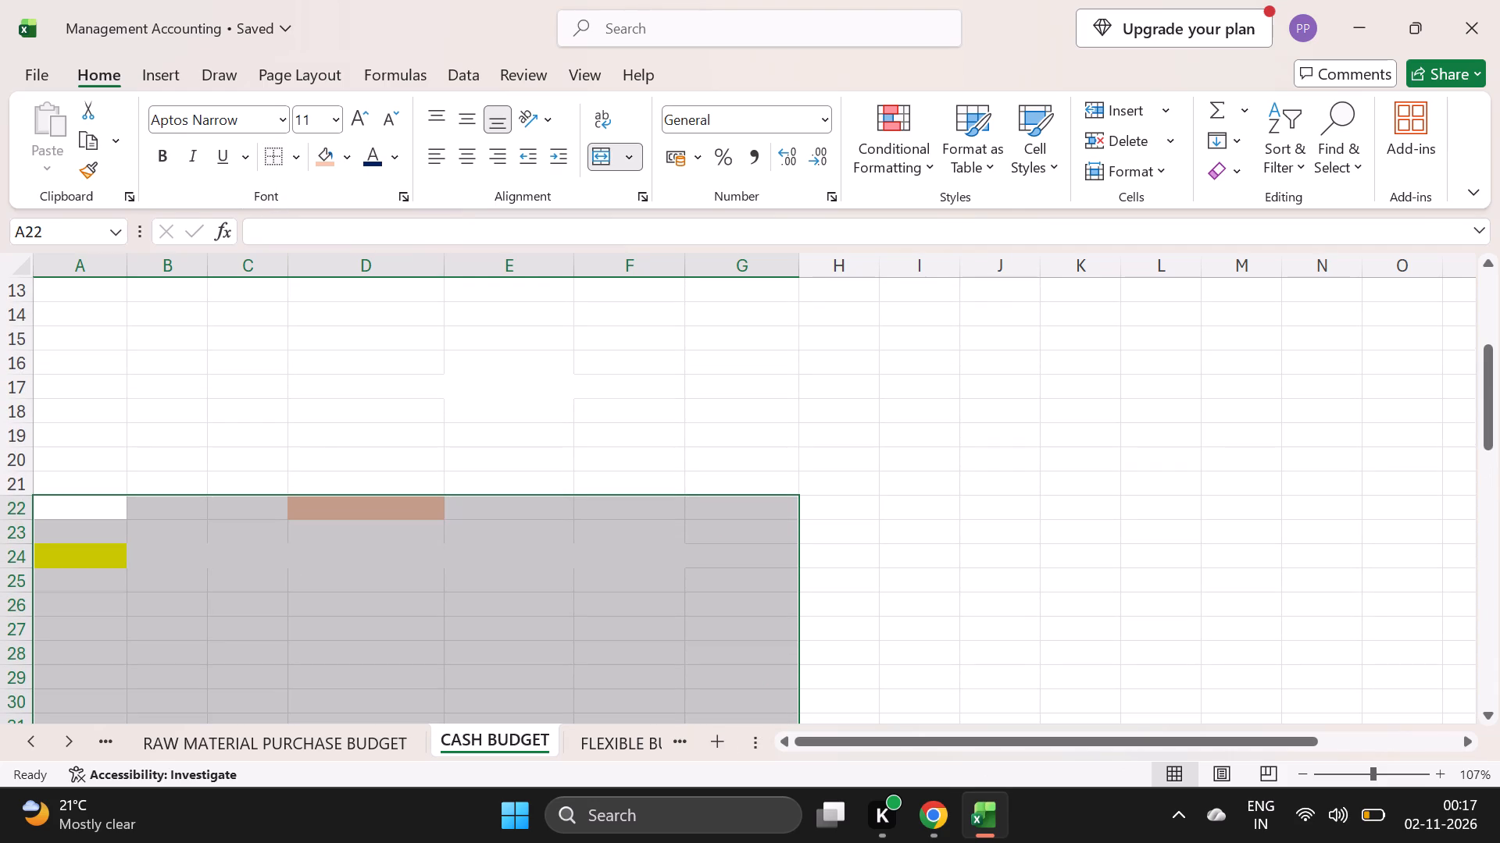
{"action": "left_click", "coordinate": [341, 504]}
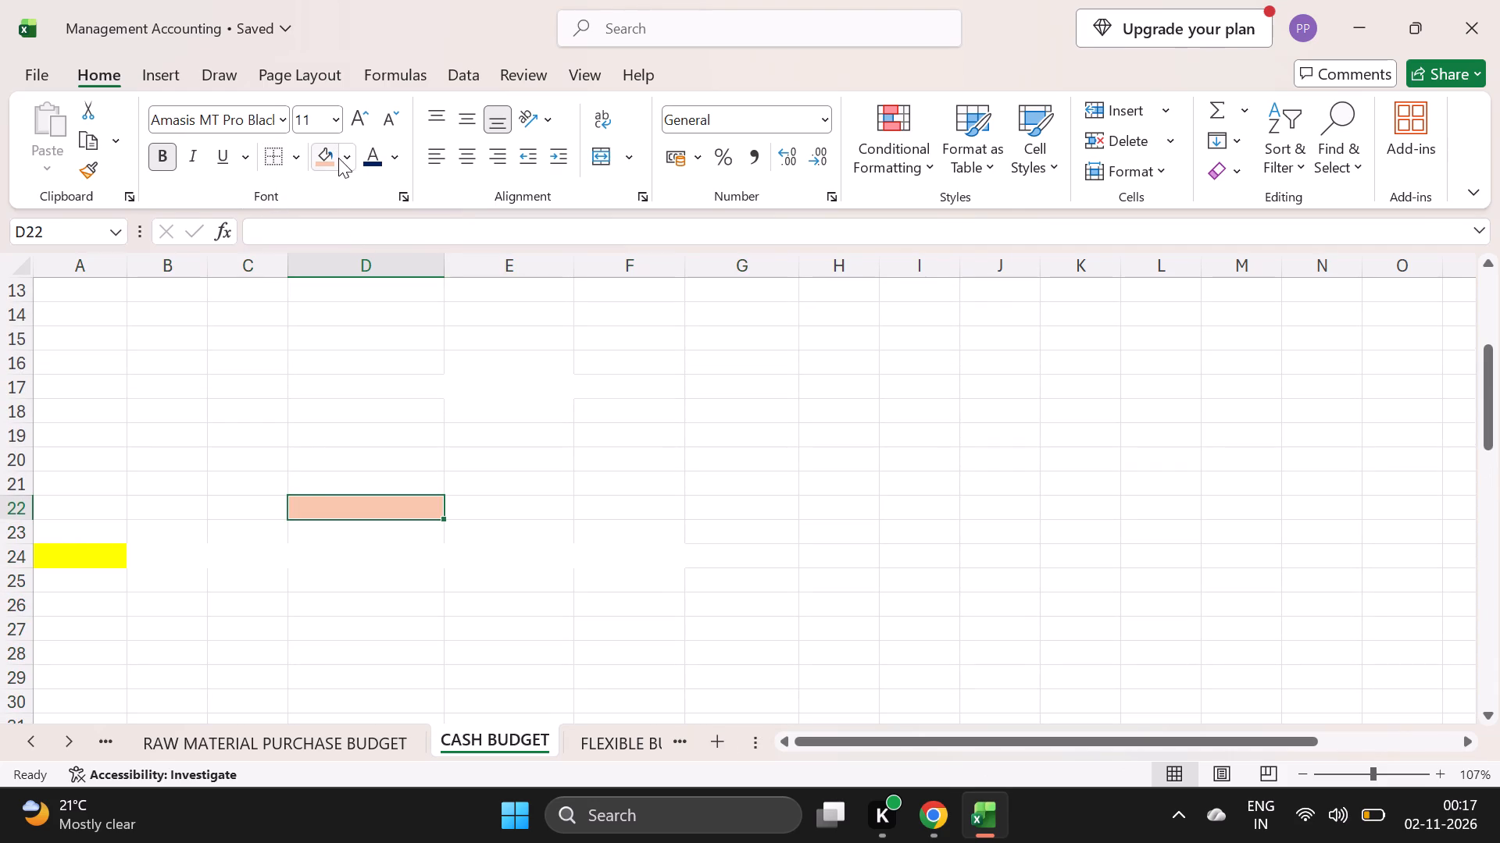
{"action": "left_click", "coordinate": [347, 158]}
{"action": "left_click", "coordinate": [330, 263]}
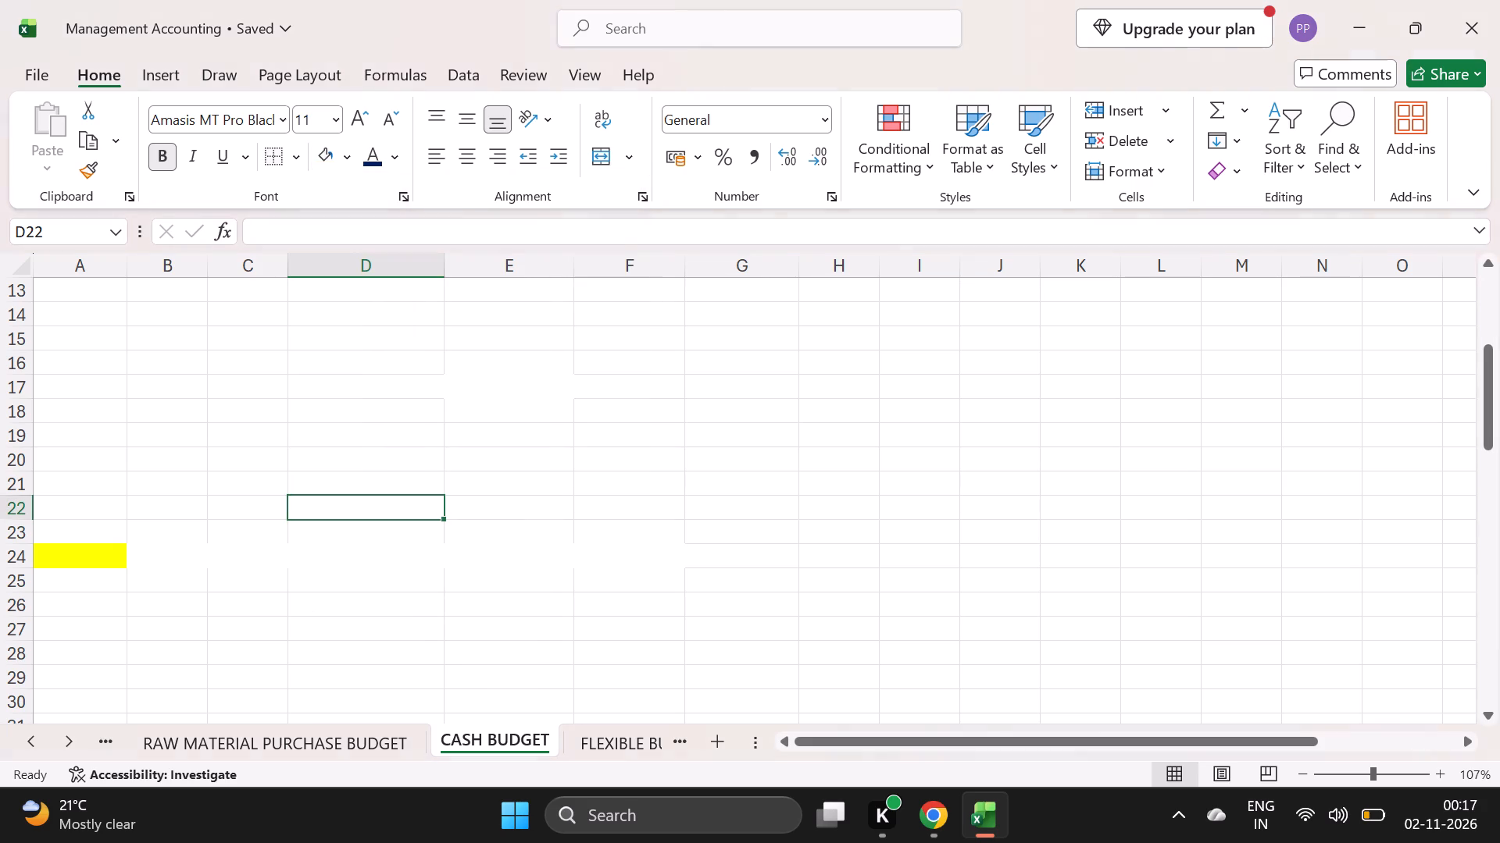
{"action": "left_click", "coordinate": [93, 562]}
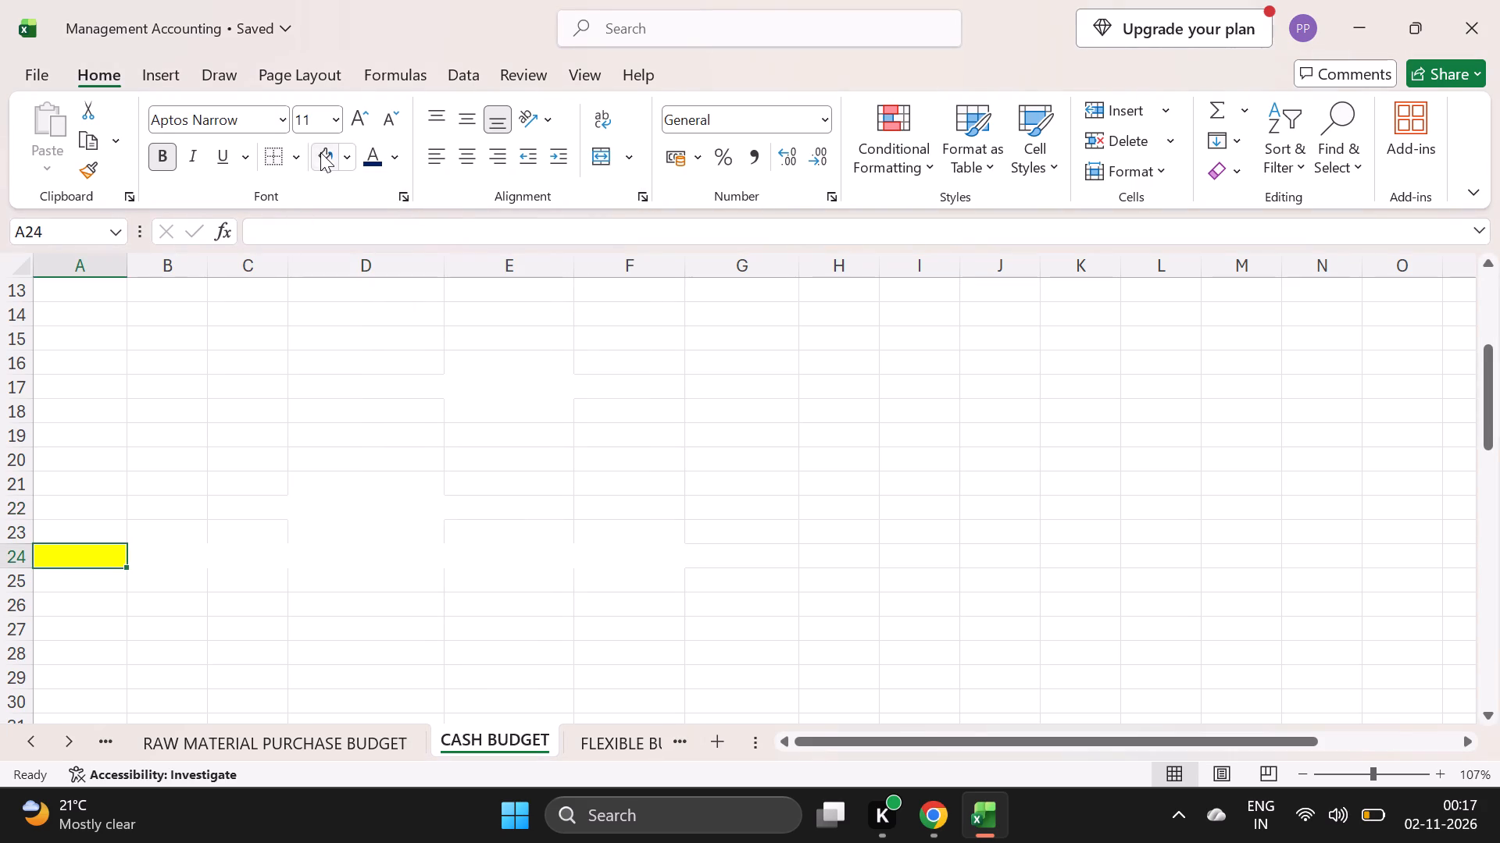
{"action": "left_click", "coordinate": [320, 152]}
Copy the Cash Budget table A51:G73 and paste it near the top of the sheet, starting at cell A2.
{"action": "scroll", "coordinate": [352, 412], "scroll_direction": "down", "scroll_amount": 5}
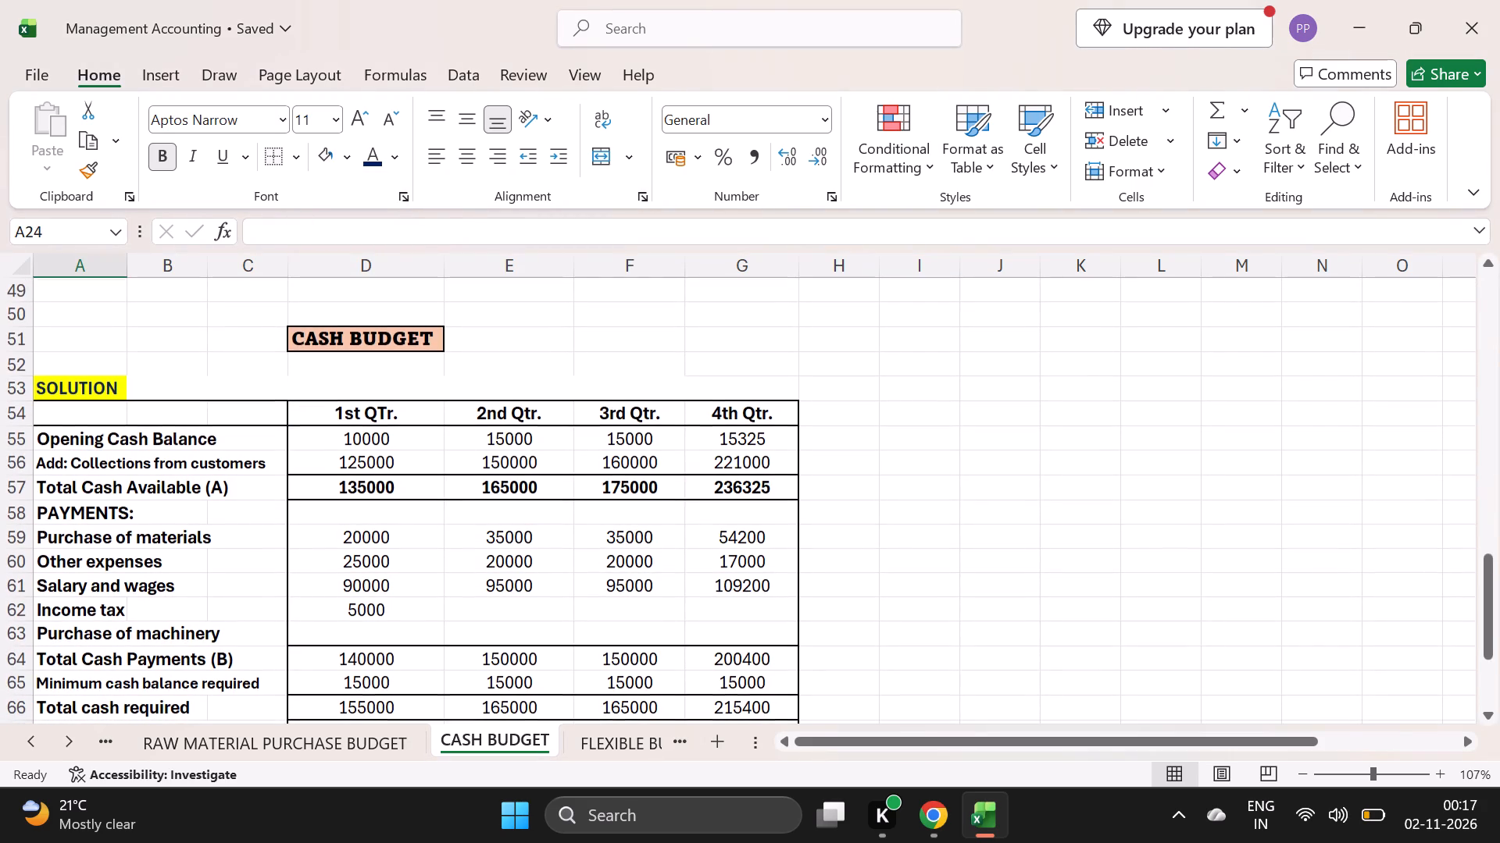
{"action": "left_click", "coordinate": [95, 334]}
{"action": "left_click_drag", "start_coordinate": [95, 334], "coordinate": [135, 322]}
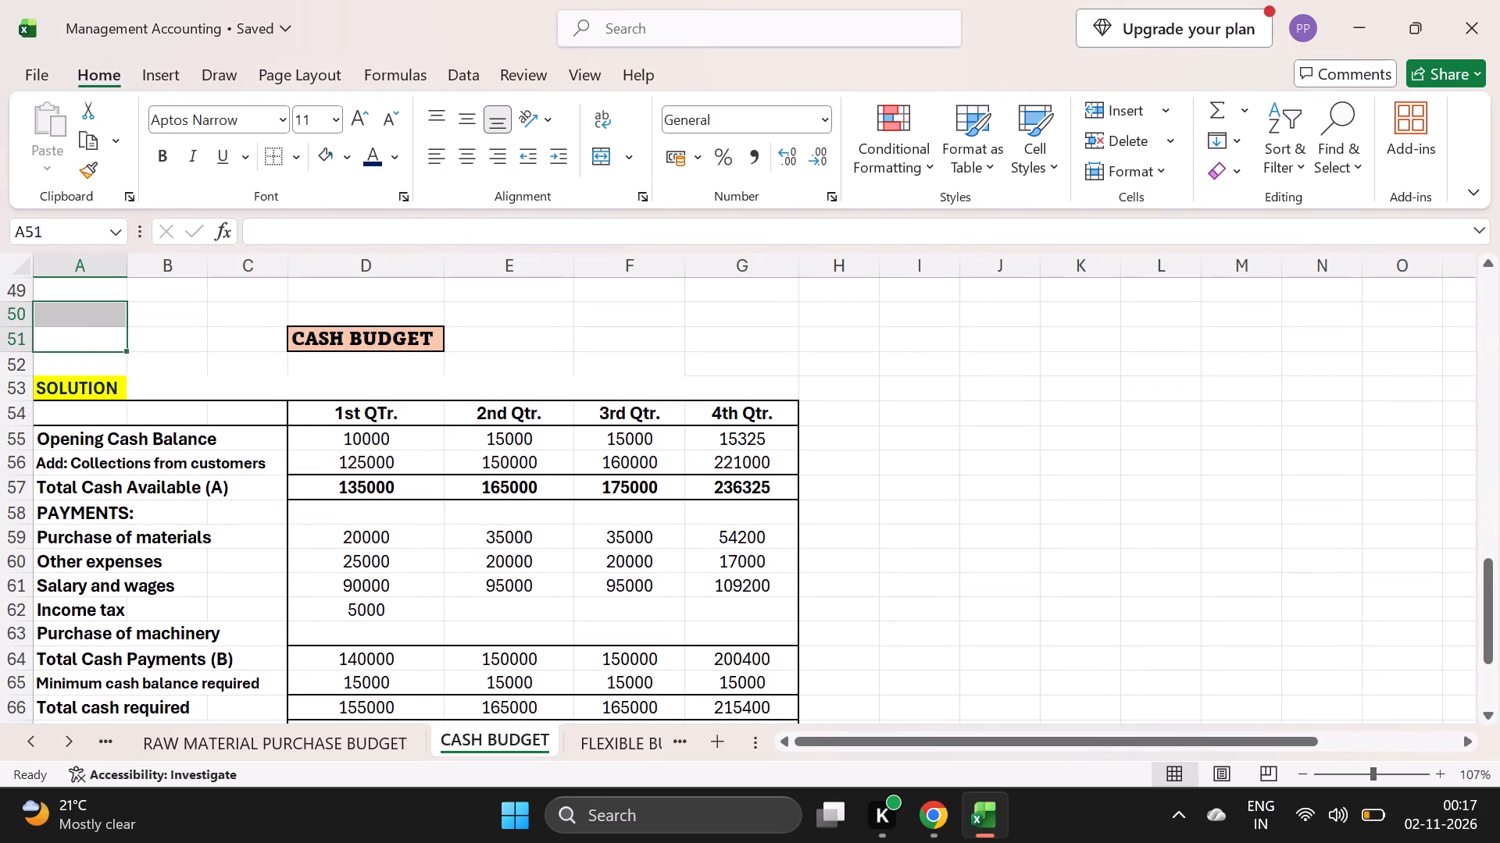
{"action": "left_click_drag", "start_coordinate": [135, 322], "coordinate": [620, 763]}
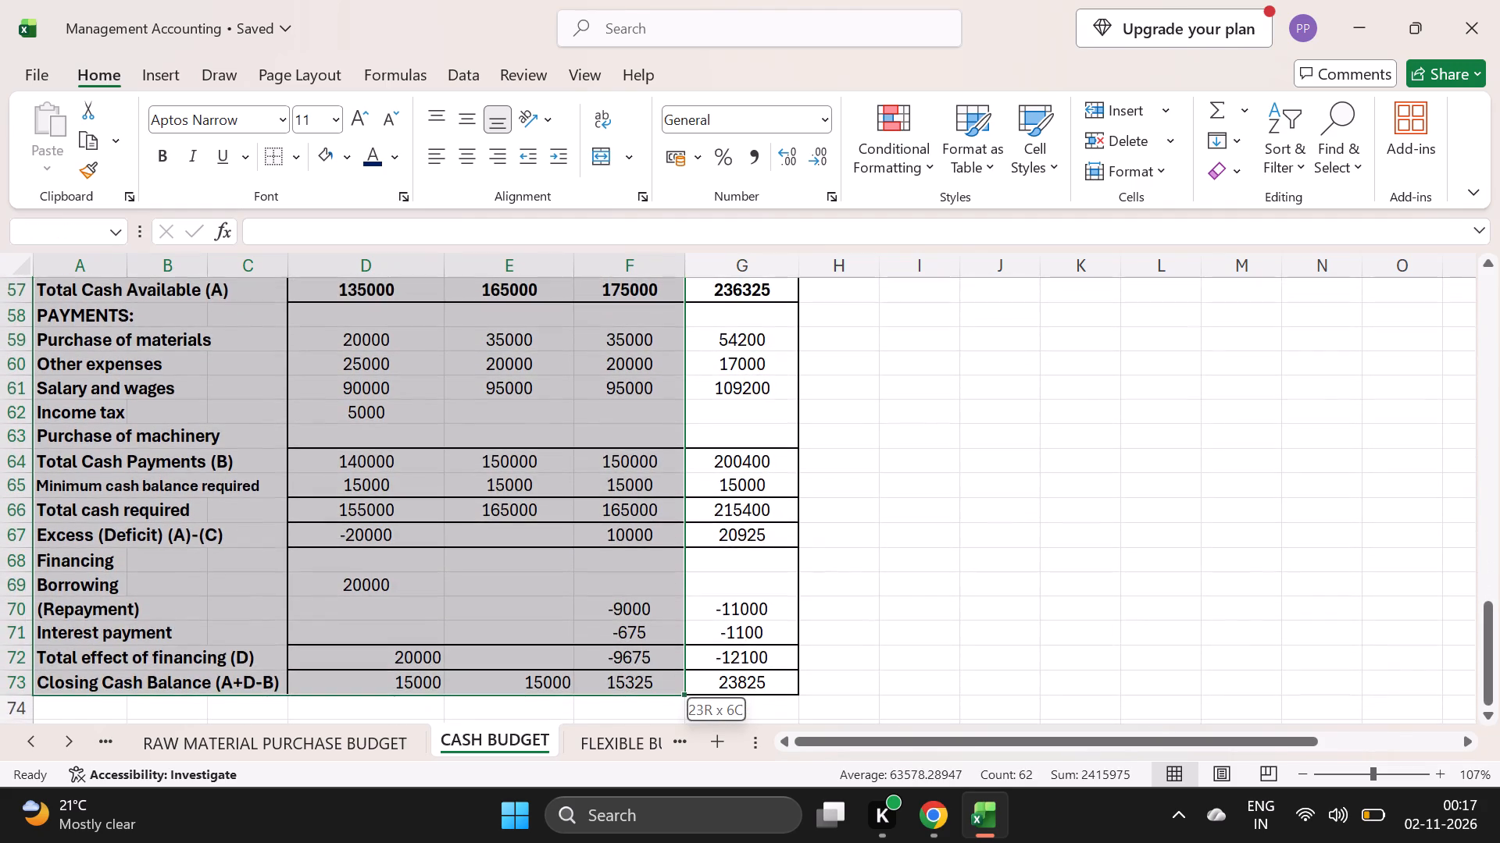
{"action": "left_click_drag", "start_coordinate": [620, 763], "coordinate": [731, 620]}
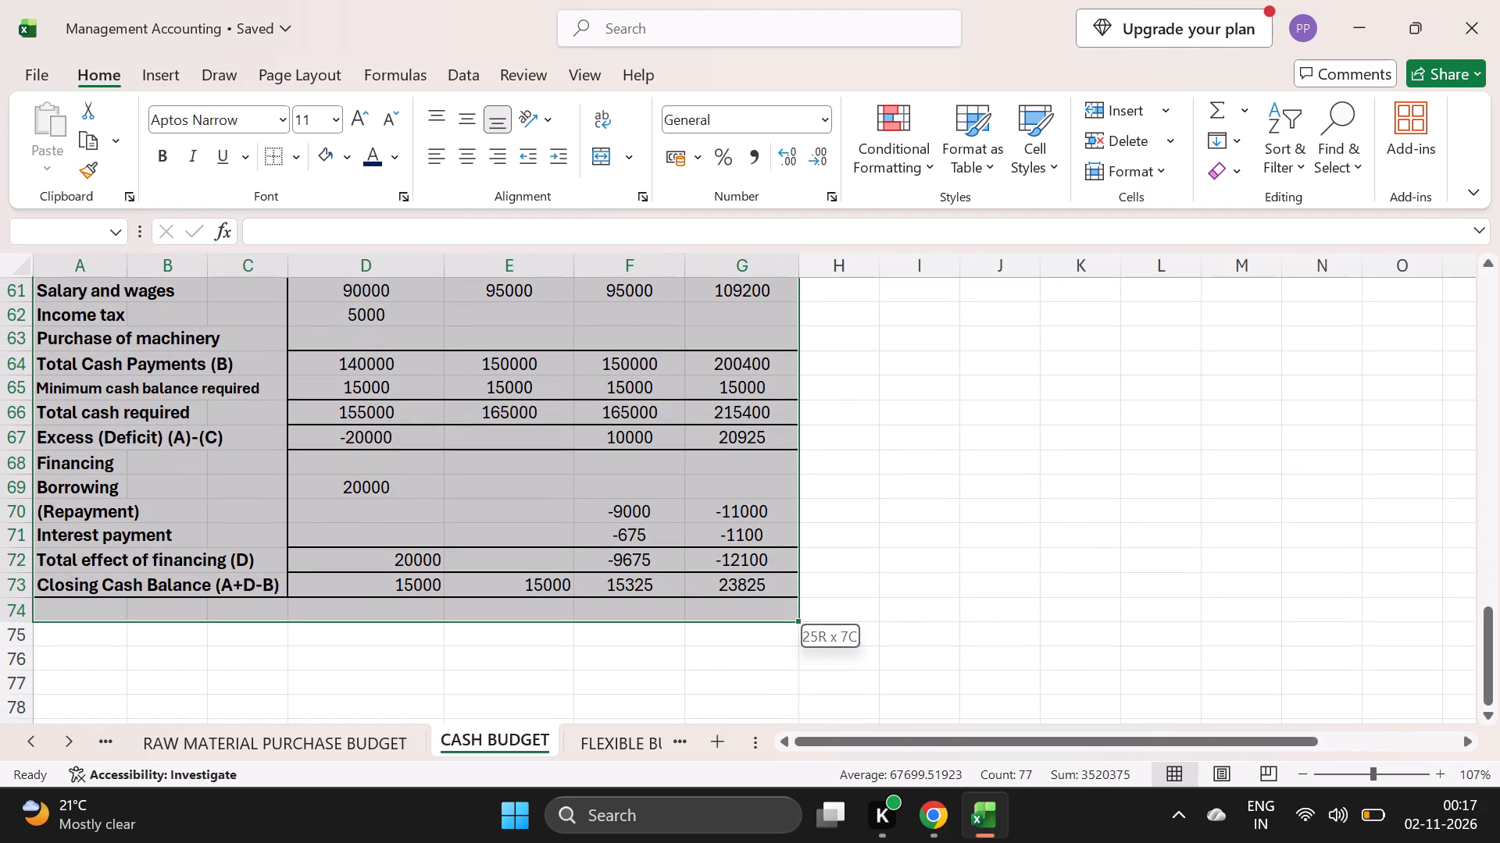
{"action": "left_click_drag", "start_coordinate": [731, 620], "coordinate": [740, 576]}
{"action": "key", "text": "ctrl+c"}
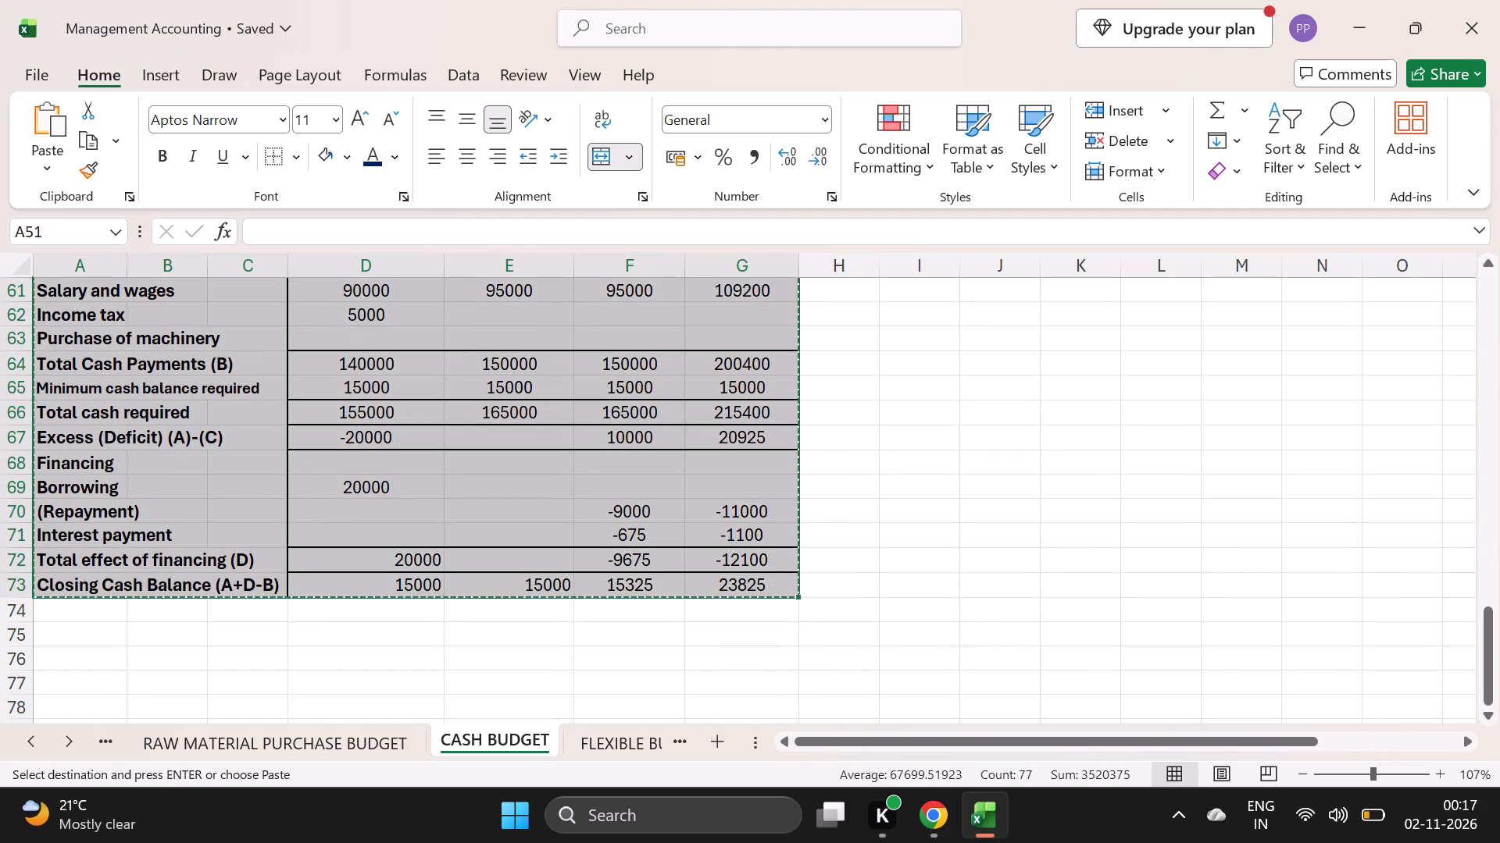
{"action": "scroll", "coordinate": [740, 576], "scroll_direction": "up", "scroll_amount": 9}
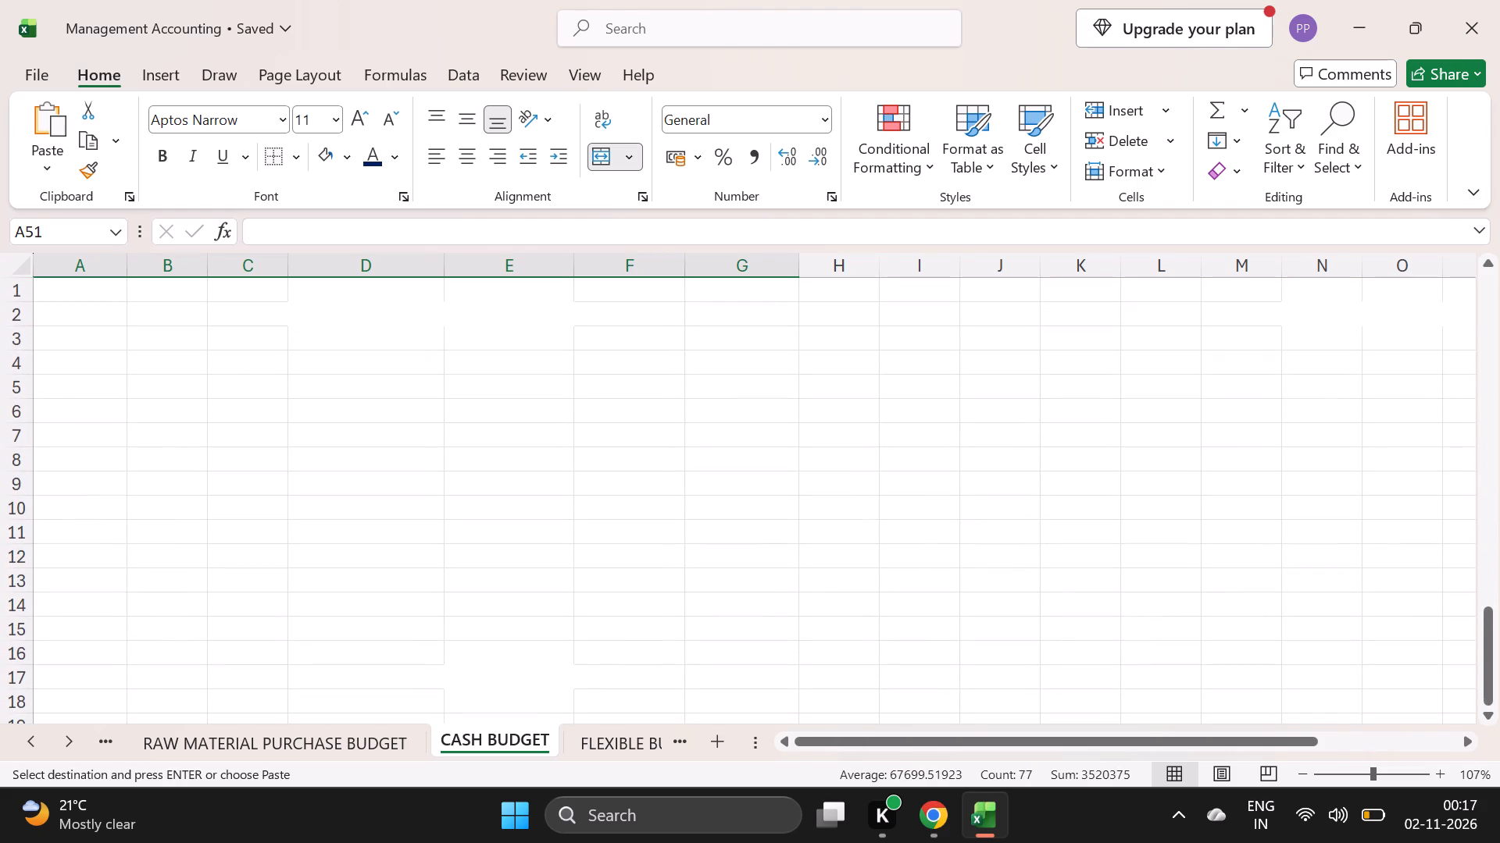
{"action": "left_click_drag", "start_coordinate": [106, 313], "coordinate": [457, 505]}
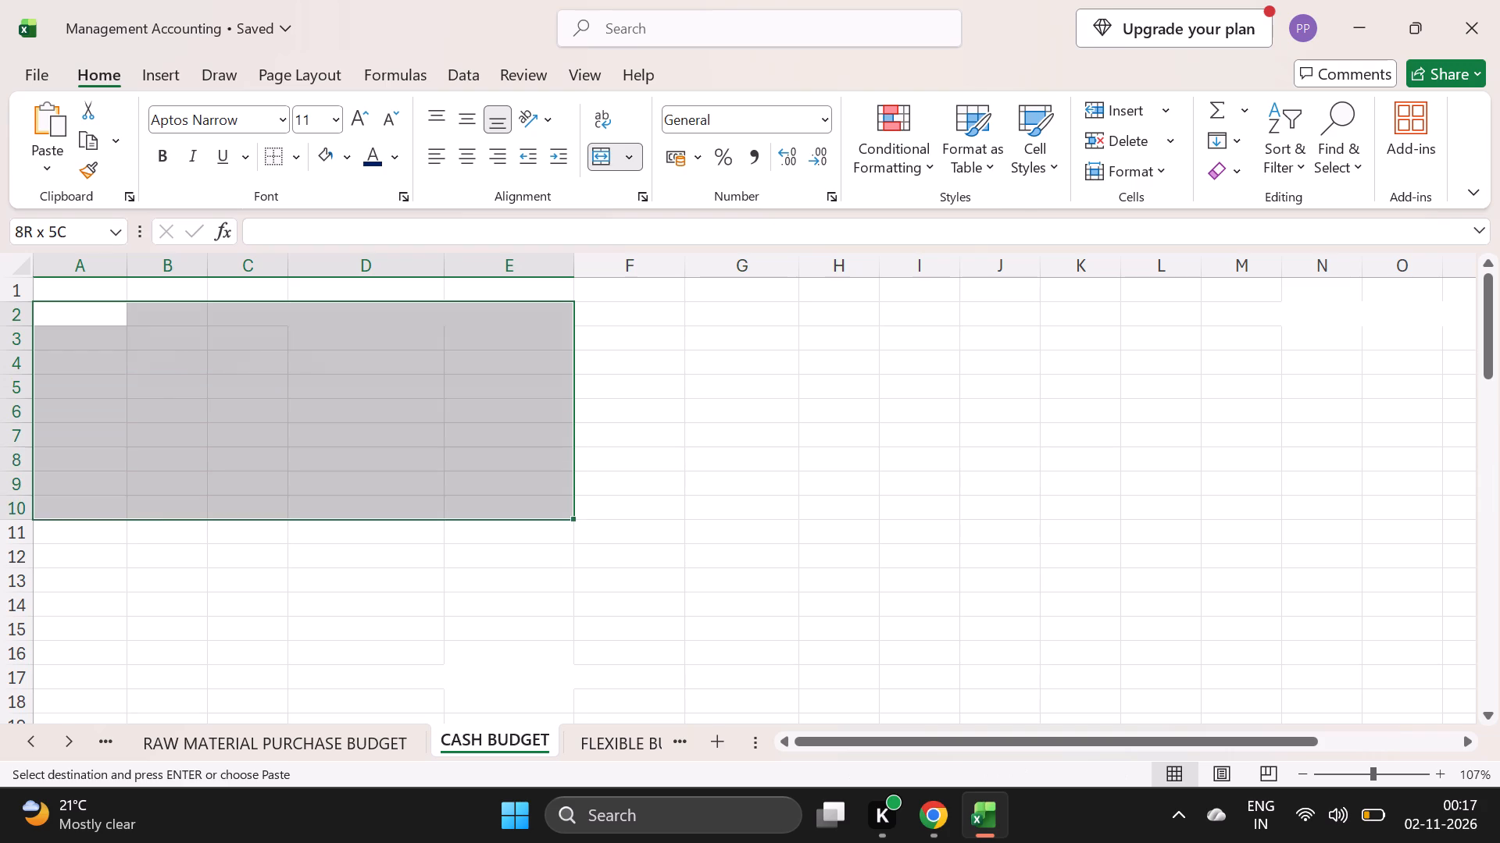
{"action": "left_click_drag", "start_coordinate": [457, 505], "coordinate": [708, 720]}
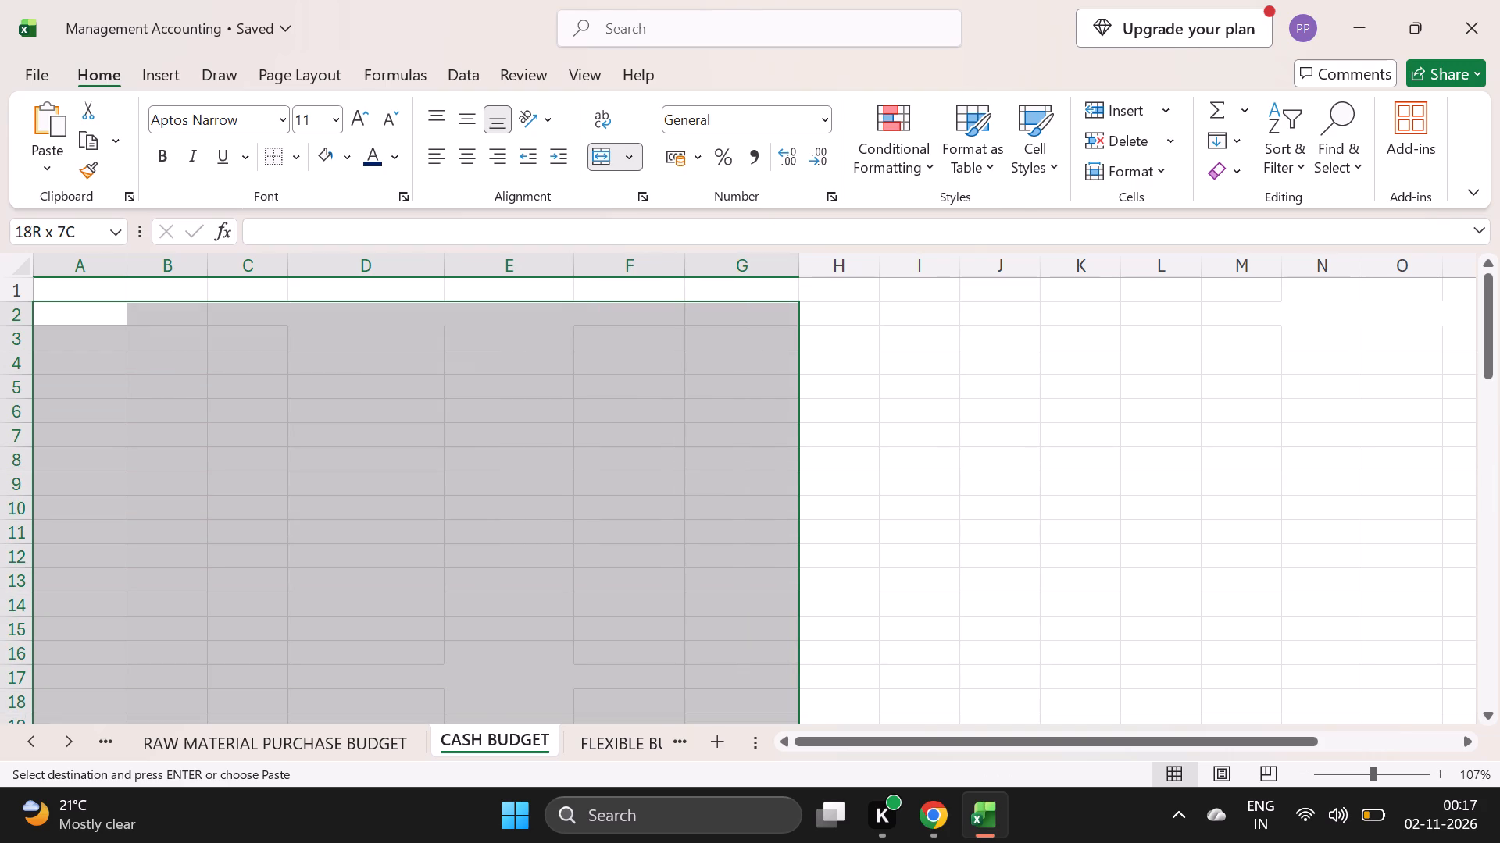
{"action": "left_click_drag", "start_coordinate": [708, 720], "coordinate": [693, 690]}
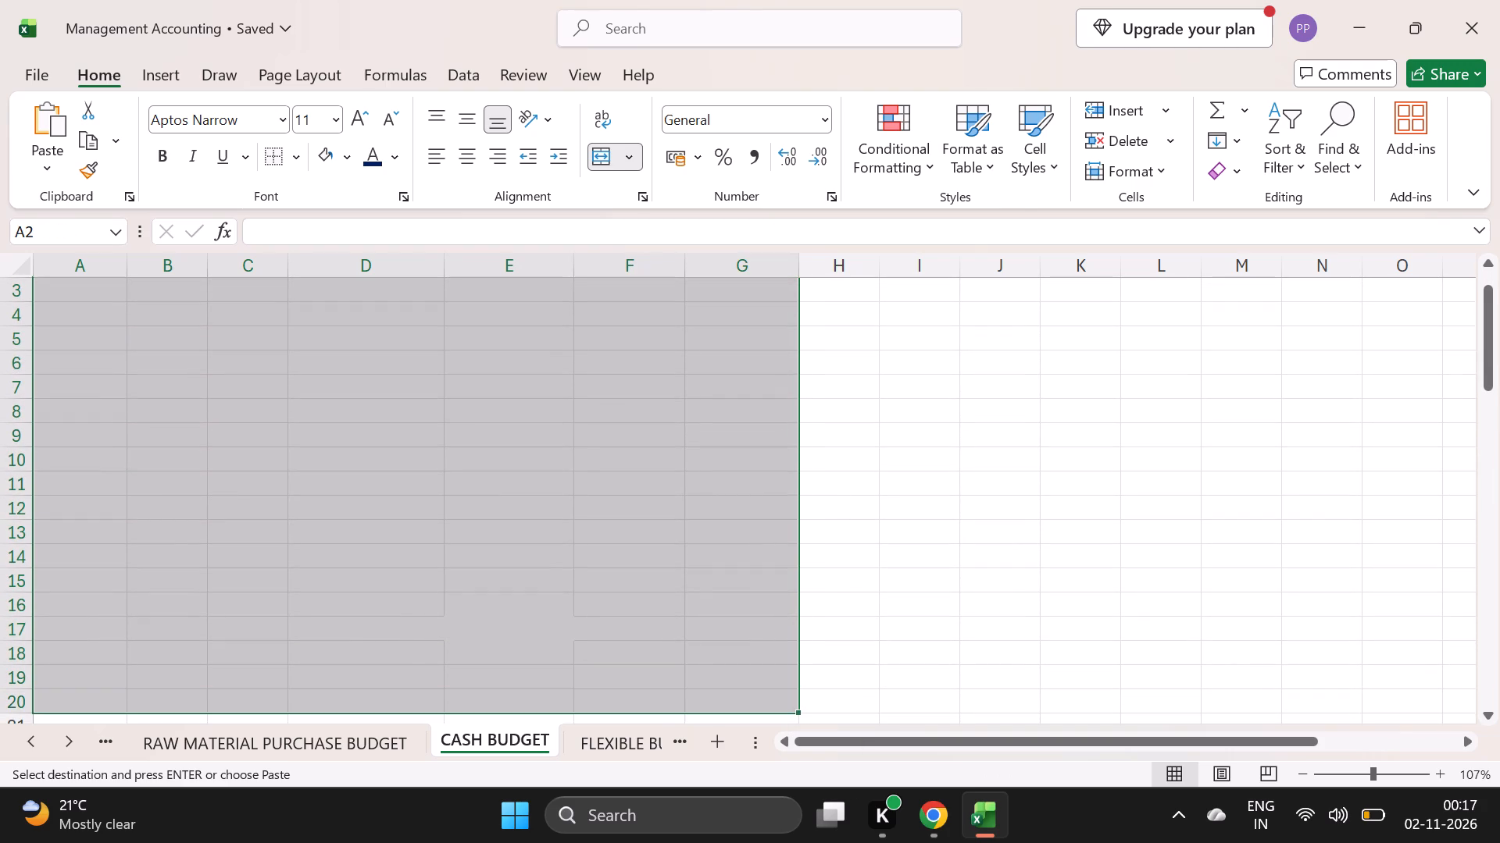
{"action": "key", "text": "ctrl+v"}
Check the Cash Budget table pasted from row 2 and the source table starting at row 51.
{"action": "scroll", "coordinate": [693, 690], "scroll_direction": "down", "scroll_amount": 3}
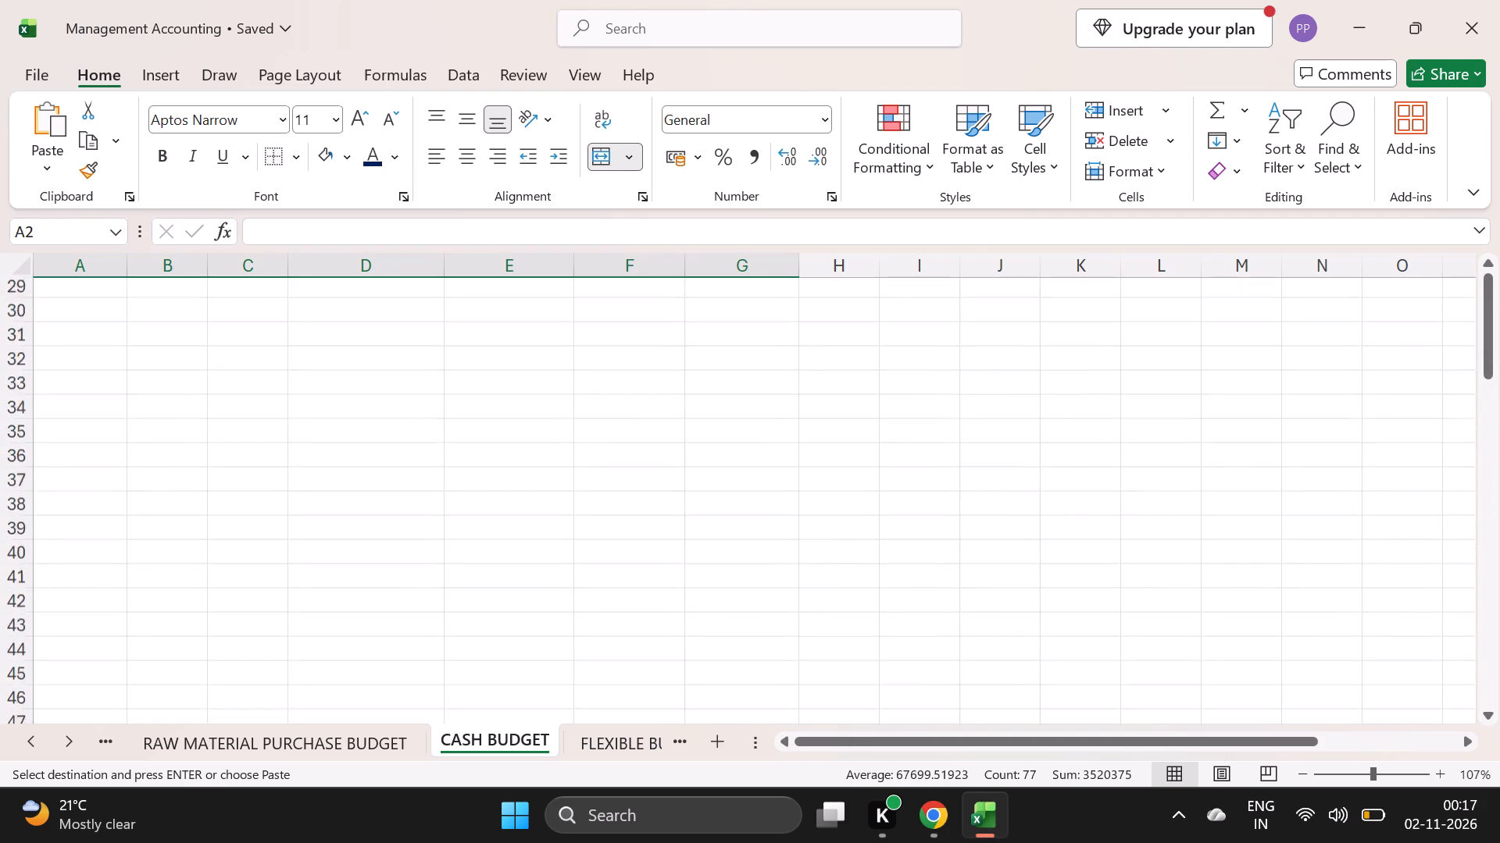
{"action": "scroll", "coordinate": [693, 690], "scroll_direction": "down", "scroll_amount": 2}
{"action": "scroll", "coordinate": [693, 690], "scroll_direction": "up", "scroll_amount": 1}
{"action": "scroll", "coordinate": [328, 603], "scroll_direction": "down", "scroll_amount": 1}
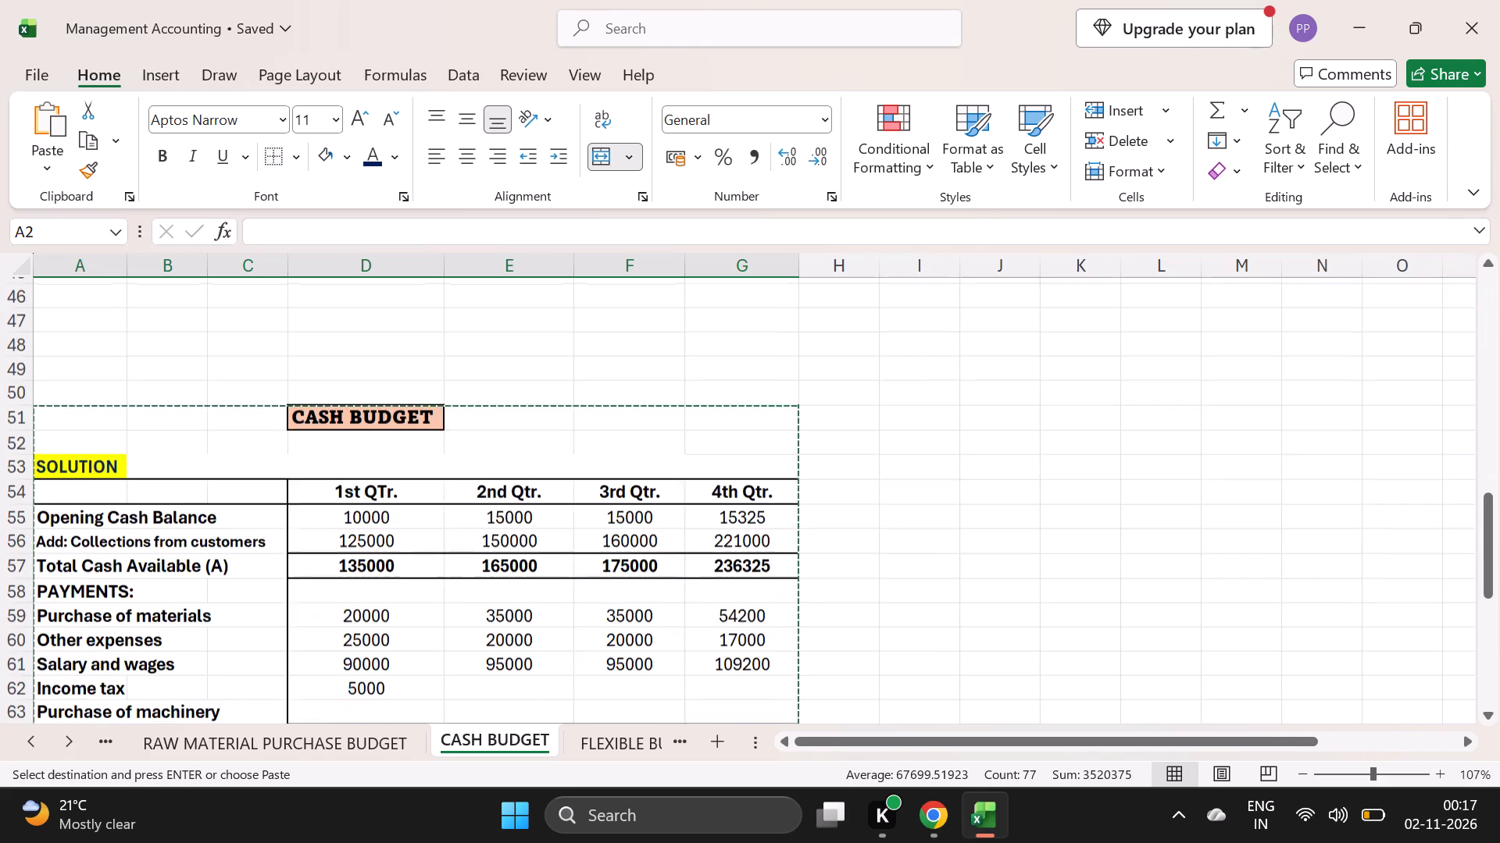
{"action": "scroll", "coordinate": [328, 603], "scroll_direction": "down", "scroll_amount": 1}
{"action": "double_click", "coordinate": [243, 425]}
{"action": "scroll", "coordinate": [375, 530], "scroll_direction": "down", "scroll_amount": 4}
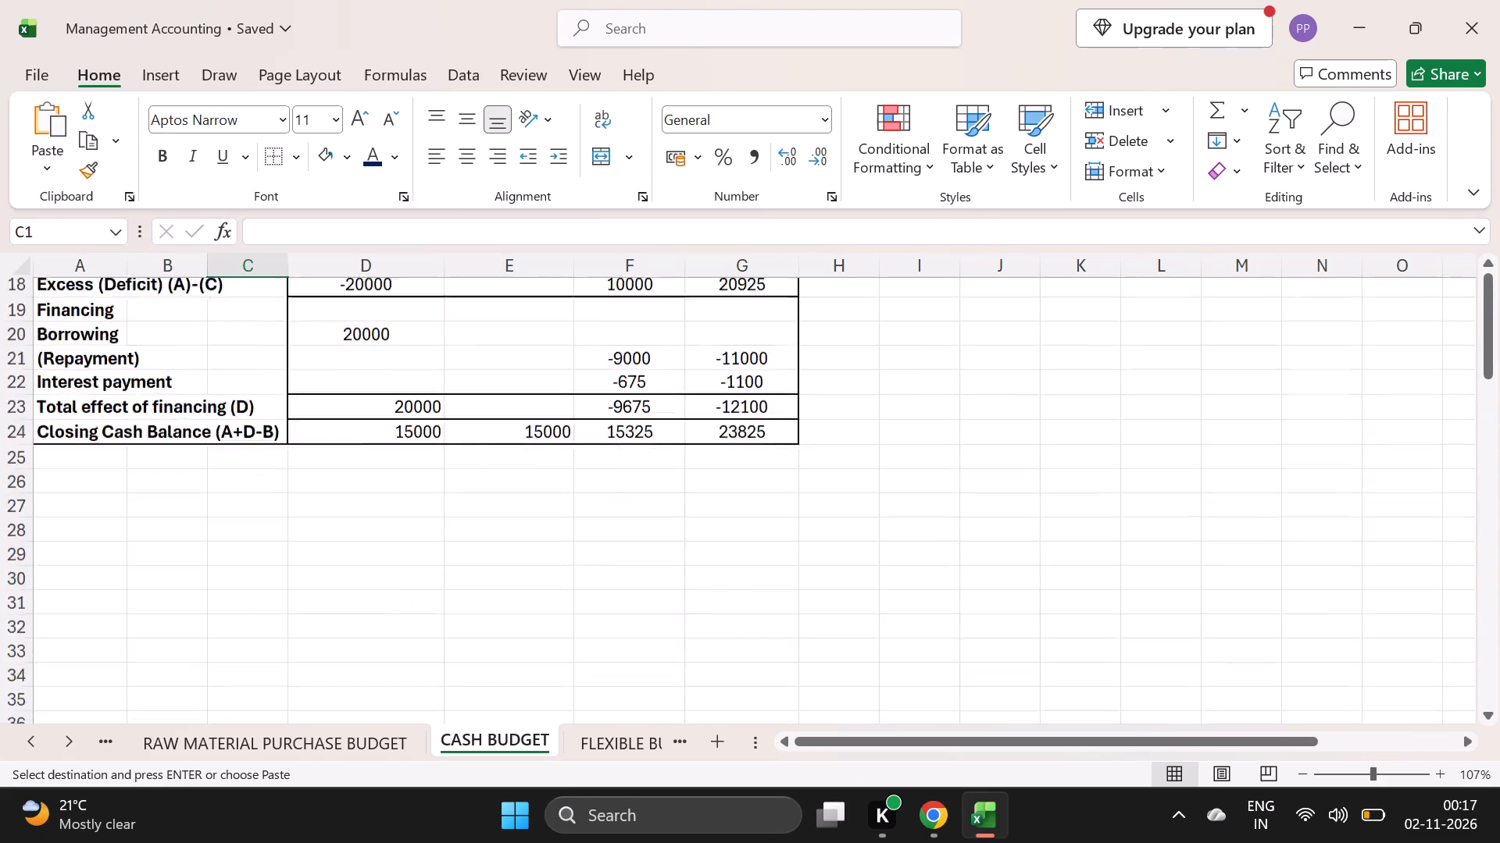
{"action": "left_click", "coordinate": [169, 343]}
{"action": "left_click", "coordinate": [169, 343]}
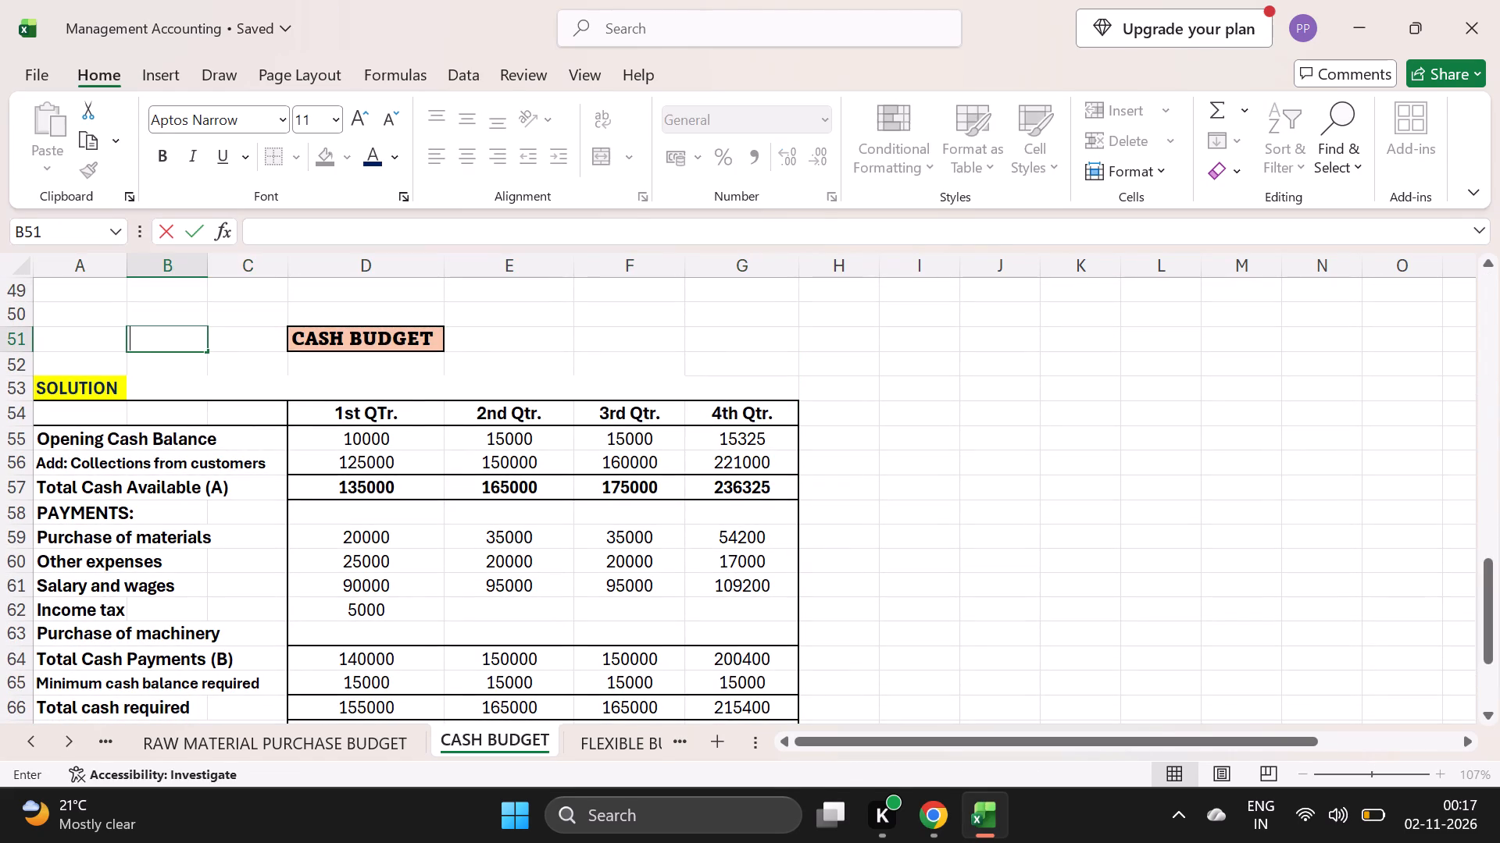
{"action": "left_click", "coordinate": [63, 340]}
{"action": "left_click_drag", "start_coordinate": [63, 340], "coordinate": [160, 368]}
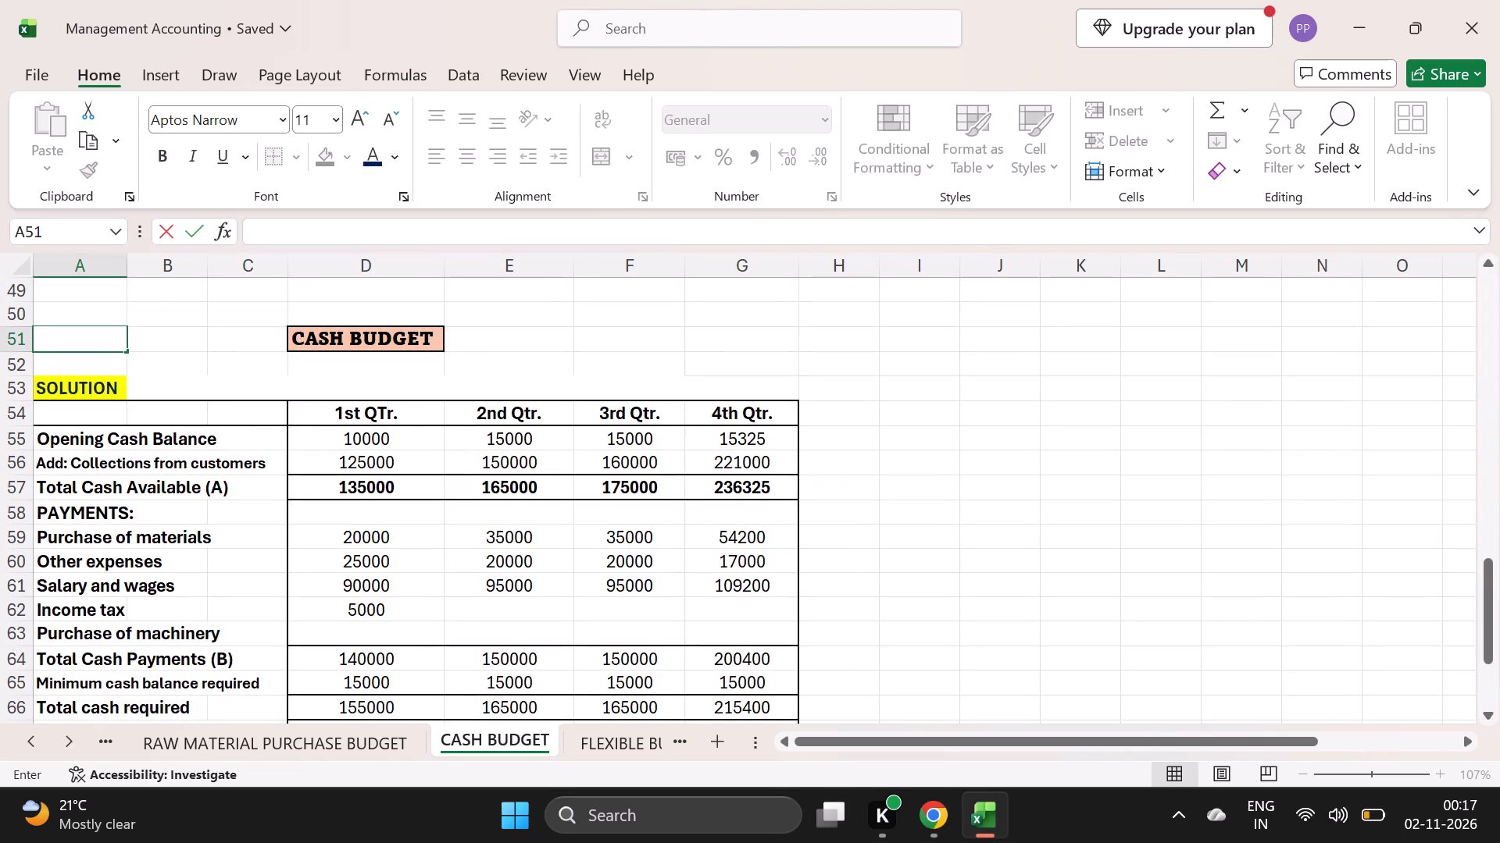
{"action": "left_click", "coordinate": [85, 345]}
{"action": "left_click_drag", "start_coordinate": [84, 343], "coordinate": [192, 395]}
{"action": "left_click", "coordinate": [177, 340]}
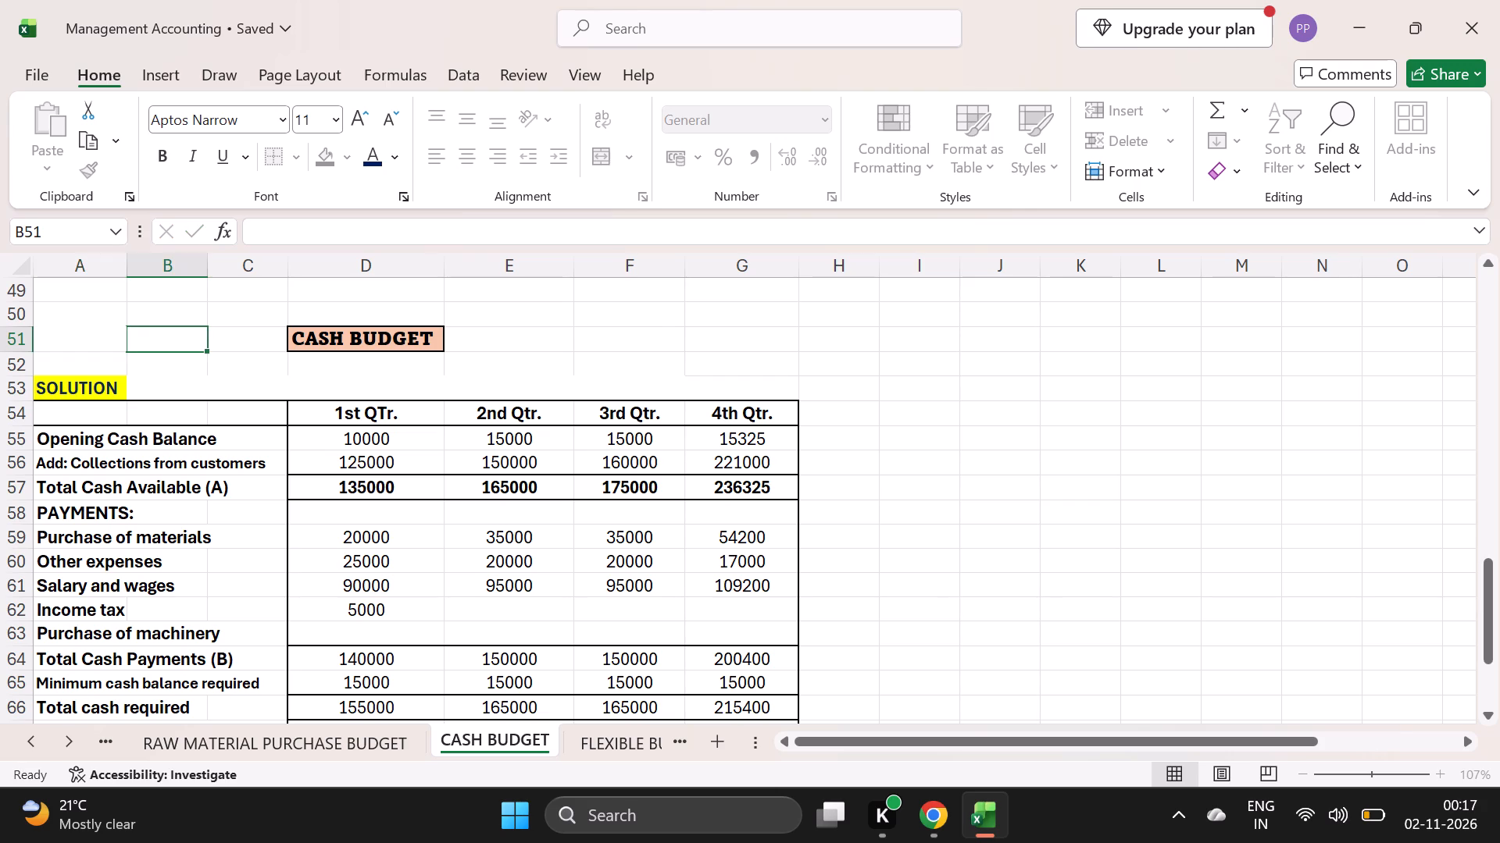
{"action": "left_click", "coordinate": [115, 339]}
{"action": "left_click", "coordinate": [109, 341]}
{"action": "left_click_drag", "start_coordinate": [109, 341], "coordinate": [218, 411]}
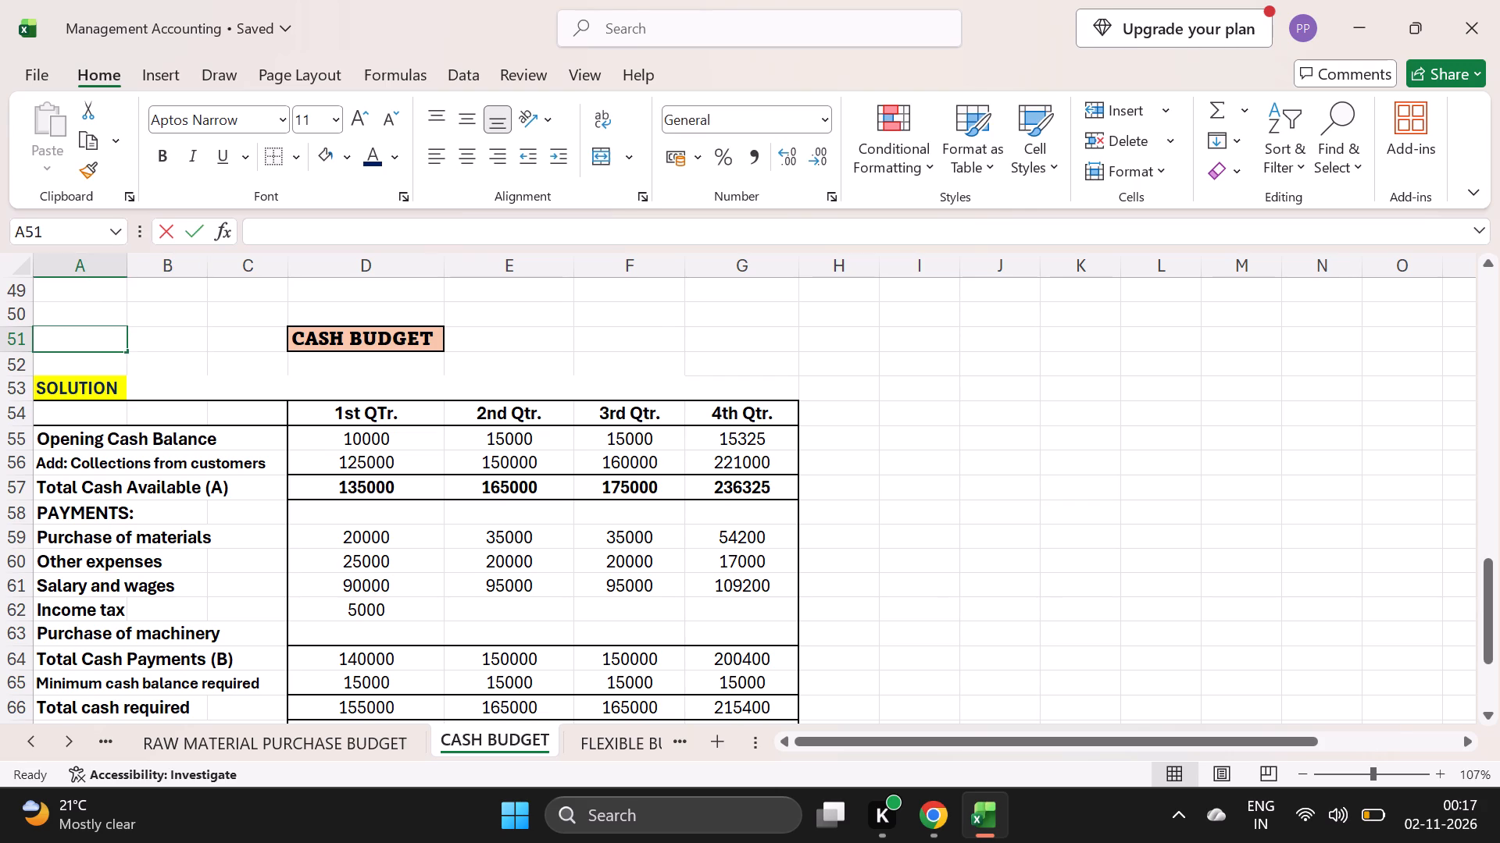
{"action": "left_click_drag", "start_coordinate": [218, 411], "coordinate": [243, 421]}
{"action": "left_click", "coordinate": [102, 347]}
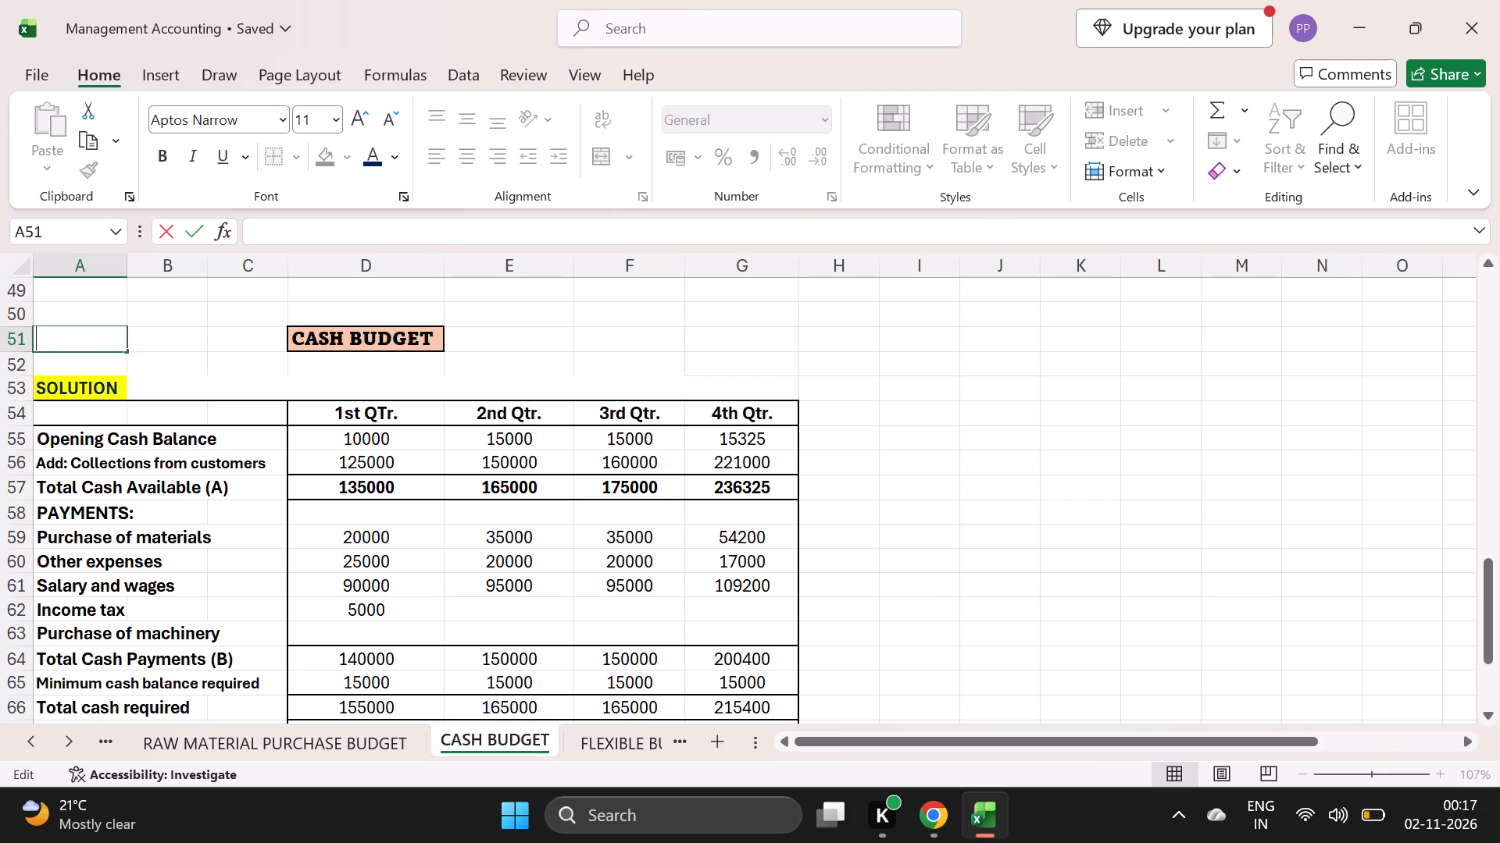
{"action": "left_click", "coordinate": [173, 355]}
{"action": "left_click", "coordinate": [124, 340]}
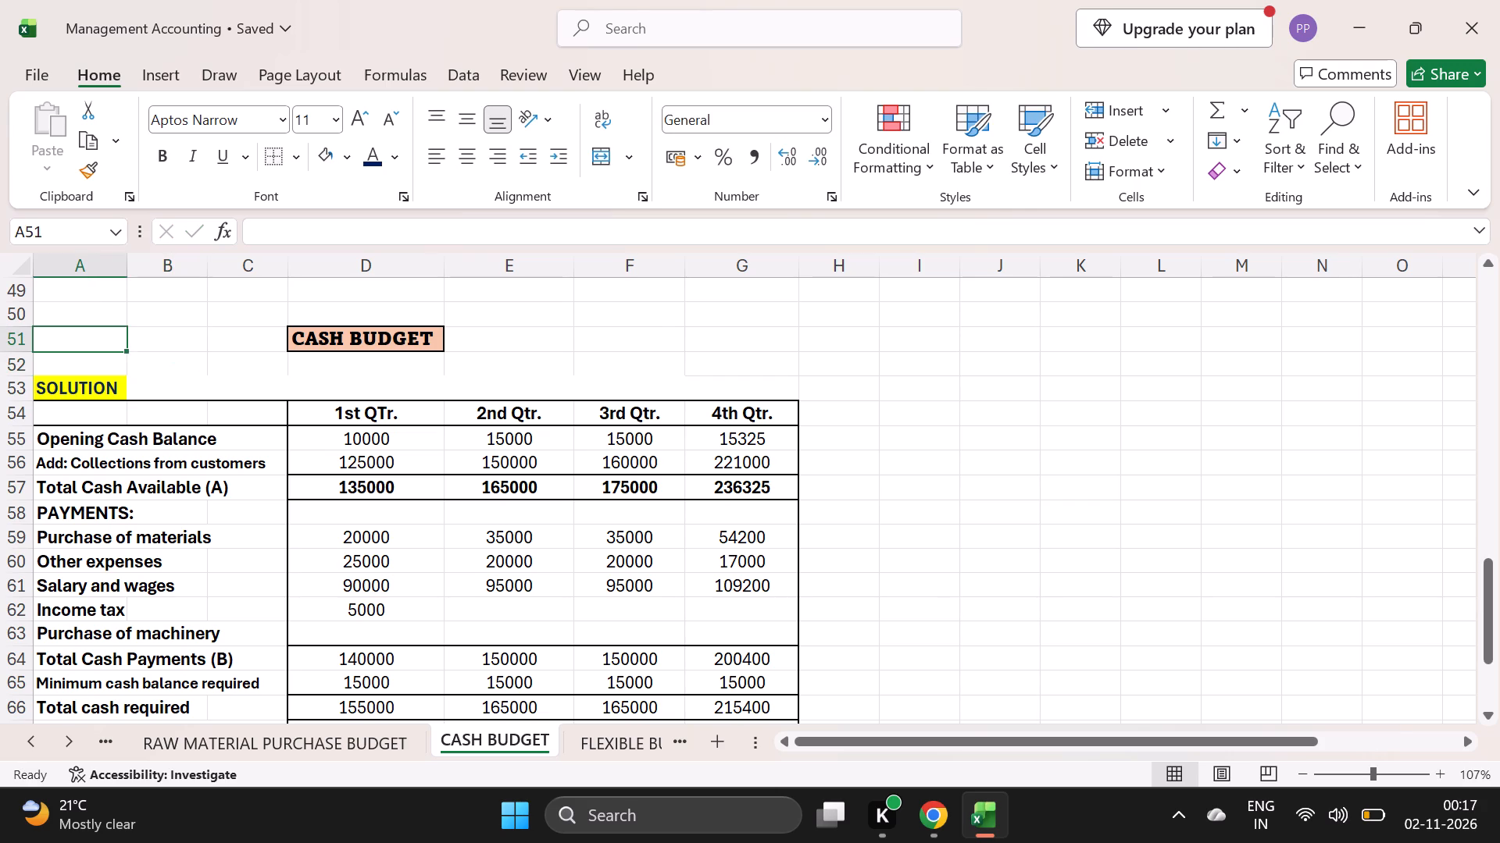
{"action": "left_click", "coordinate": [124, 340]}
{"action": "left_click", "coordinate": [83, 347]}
Delete the contents of the lower Cash Budget table in A51:G73.
{"action": "left_click_drag", "start_coordinate": [85, 338], "coordinate": [612, 735]}
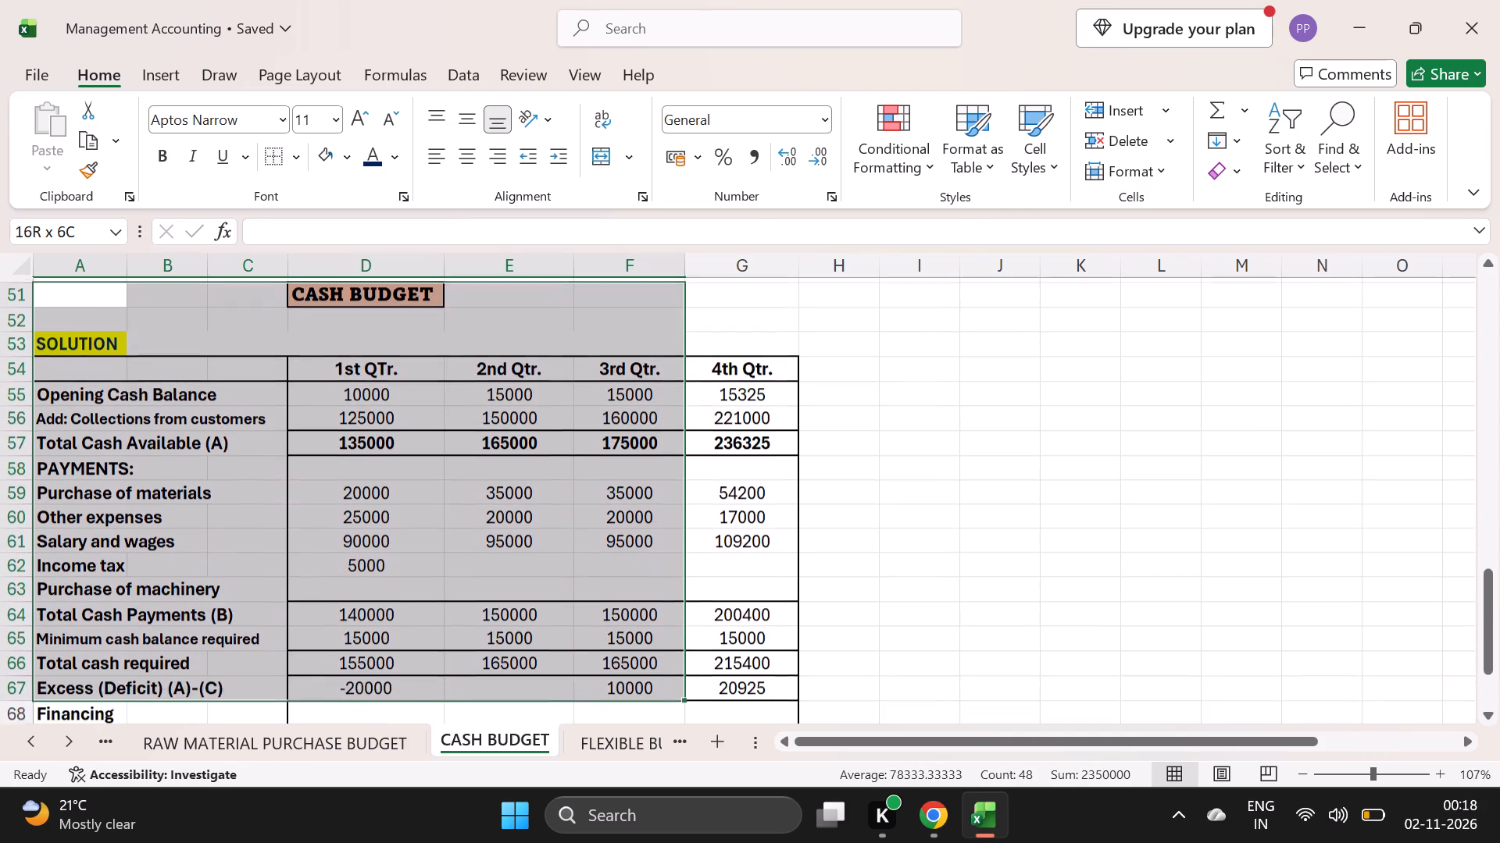
{"action": "left_click_drag", "start_coordinate": [612, 735], "coordinate": [734, 680]}
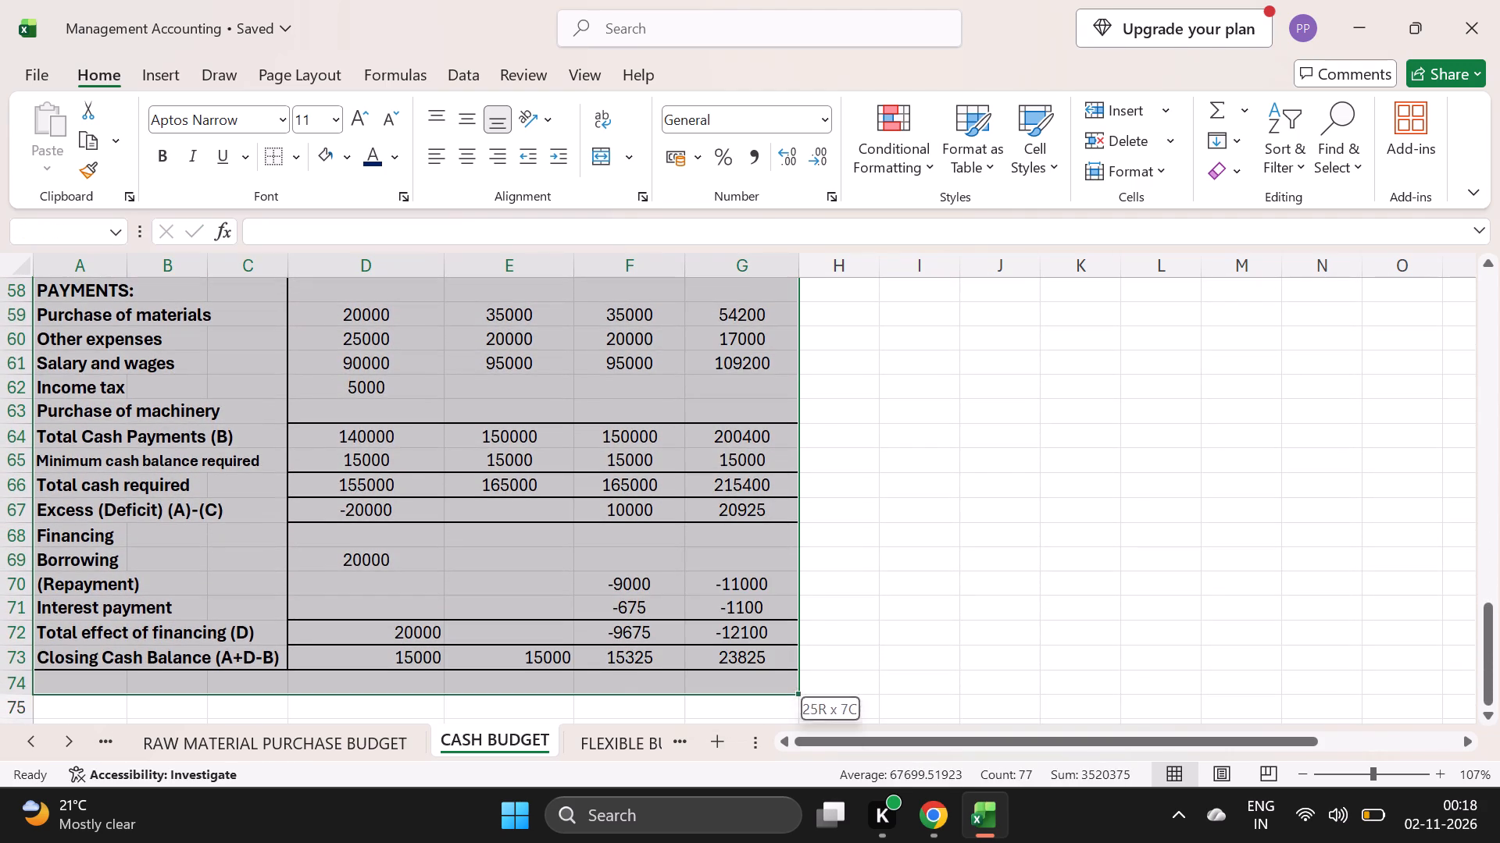
{"action": "left_click_drag", "start_coordinate": [734, 680], "coordinate": [734, 667]}
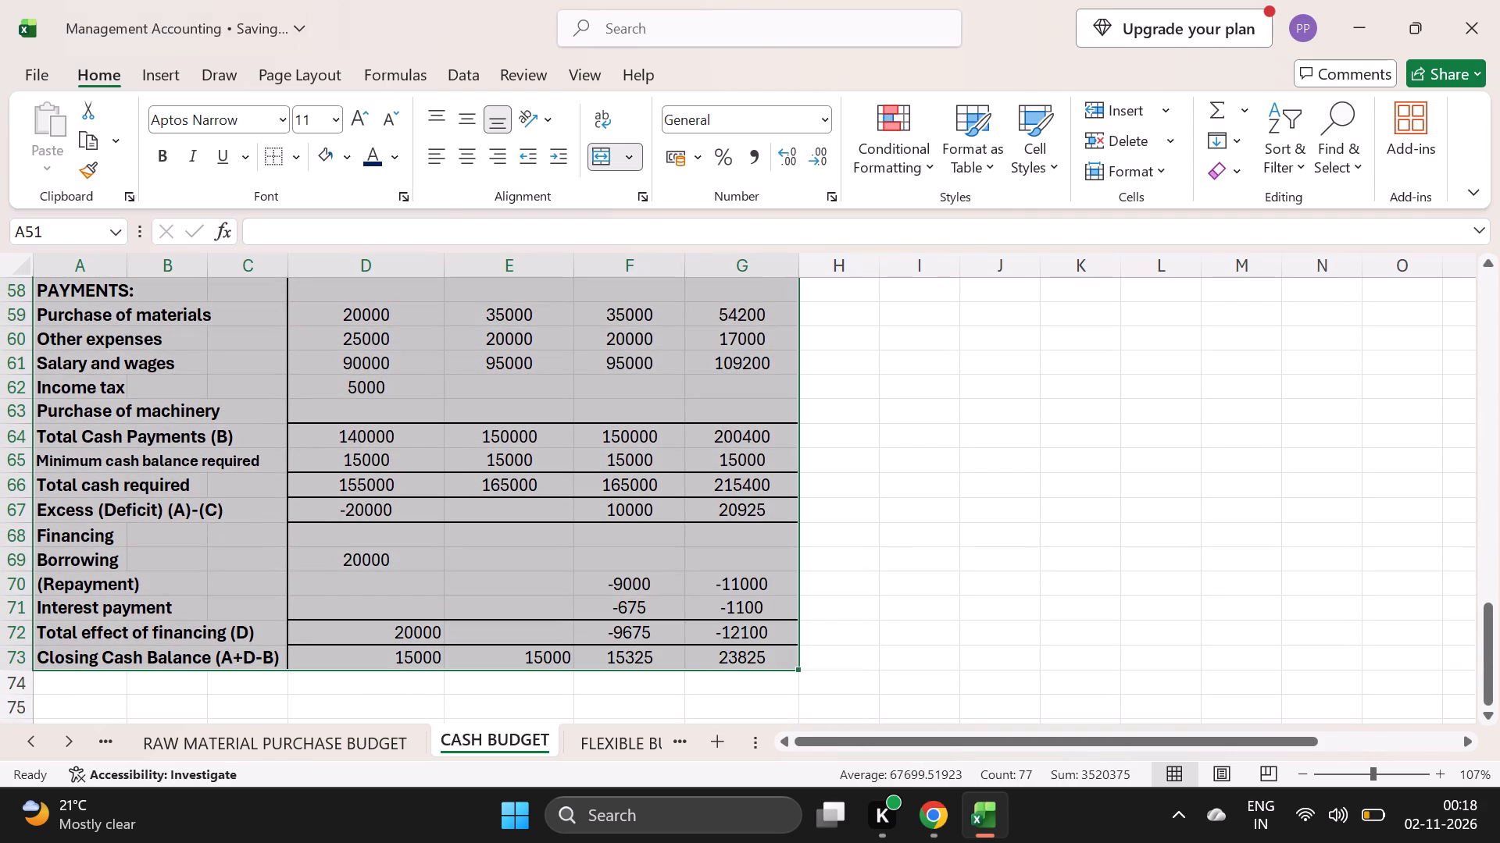
{"action": "key", "text": "ctrl+c"}
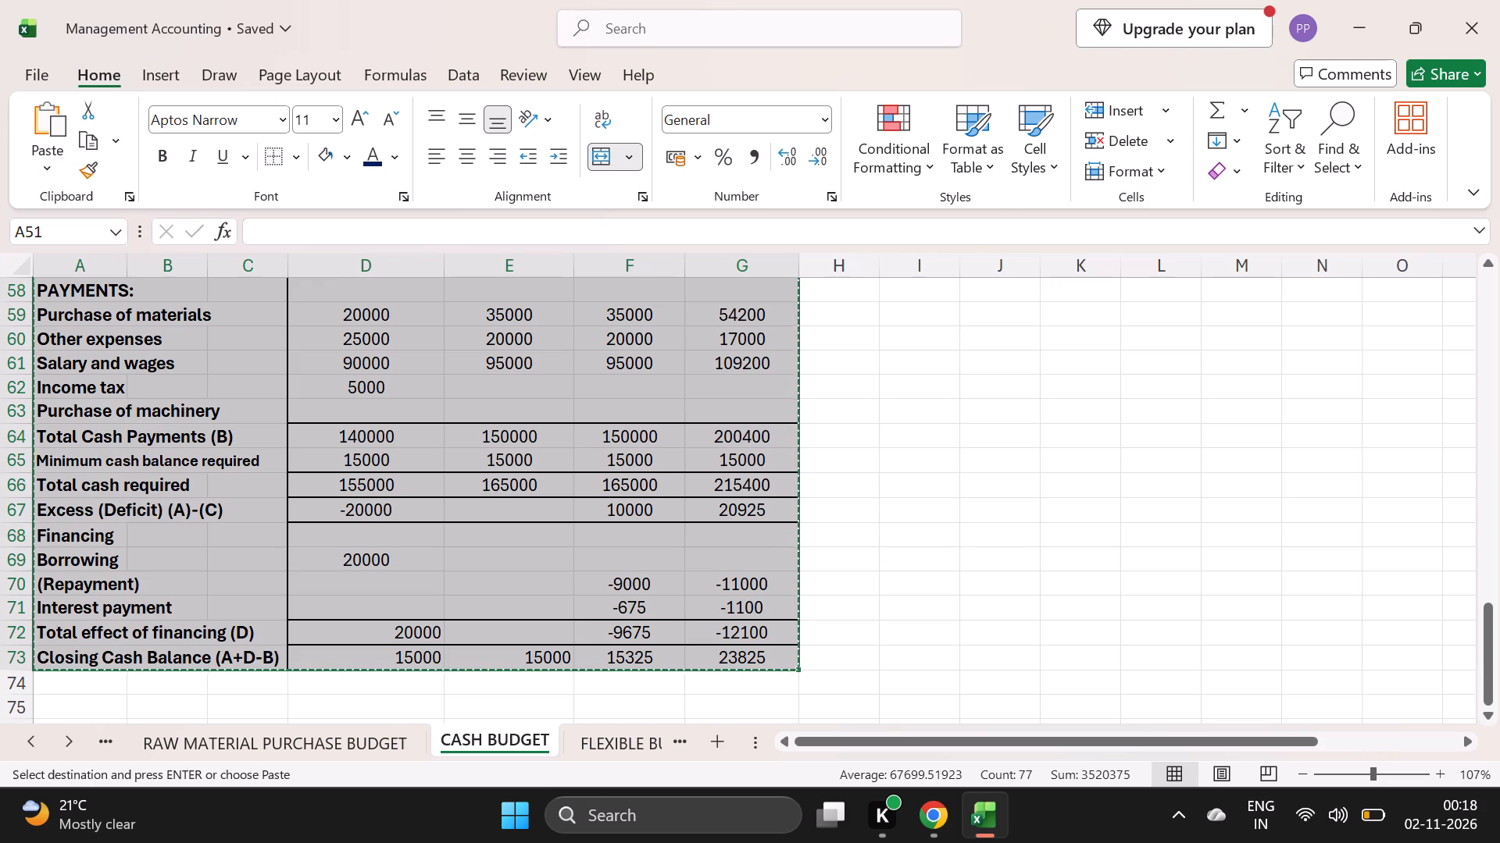
{"action": "key", "text": "ctrl+Delete"}
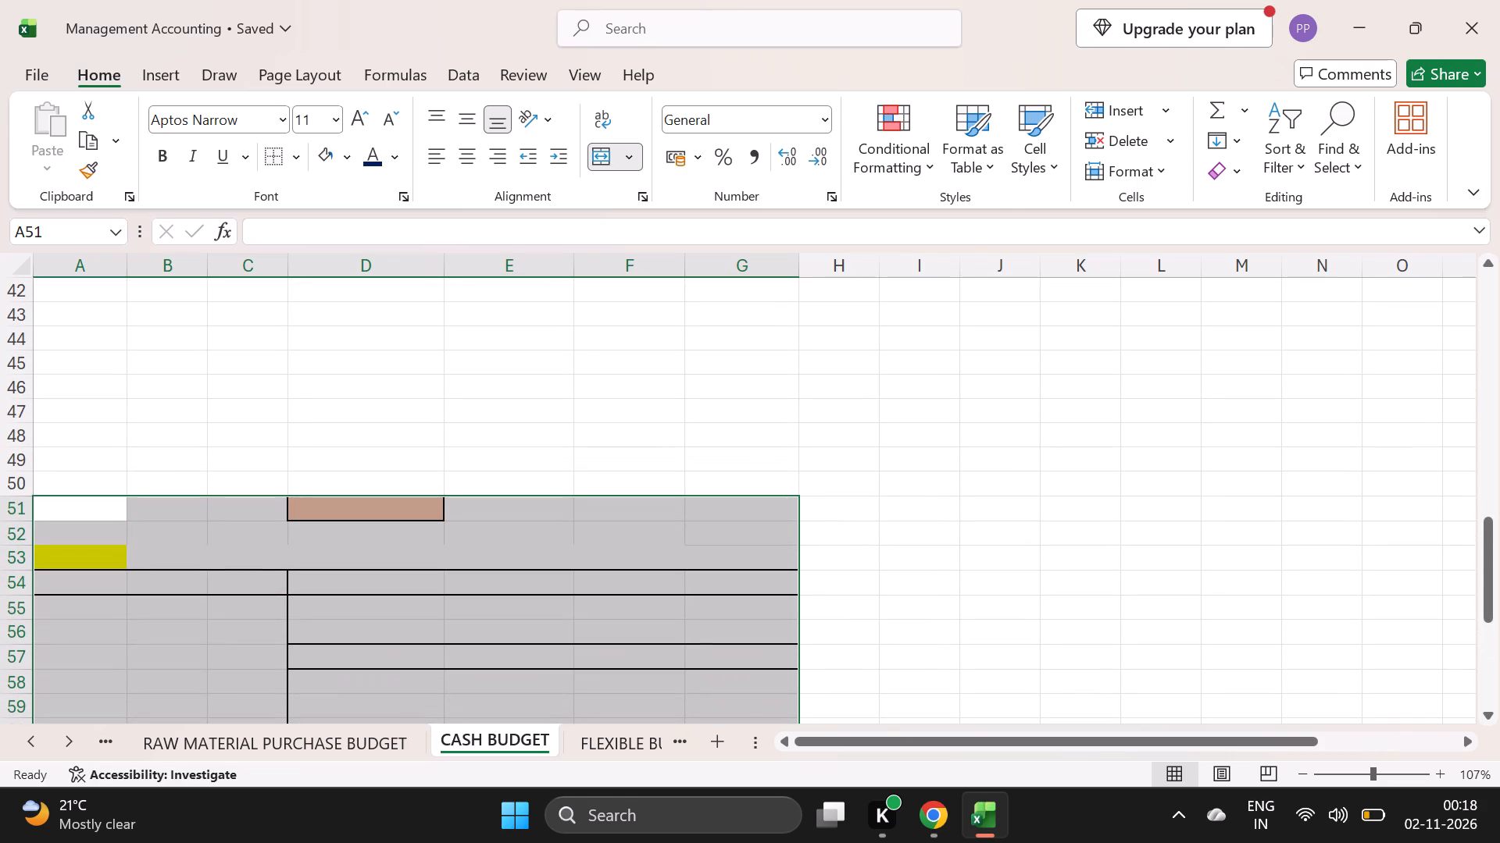
Remove all borders from the emptied block A51:G73 and clear the fill colour of cells D51 and A53.
{"action": "left_click", "coordinate": [284, 150]}
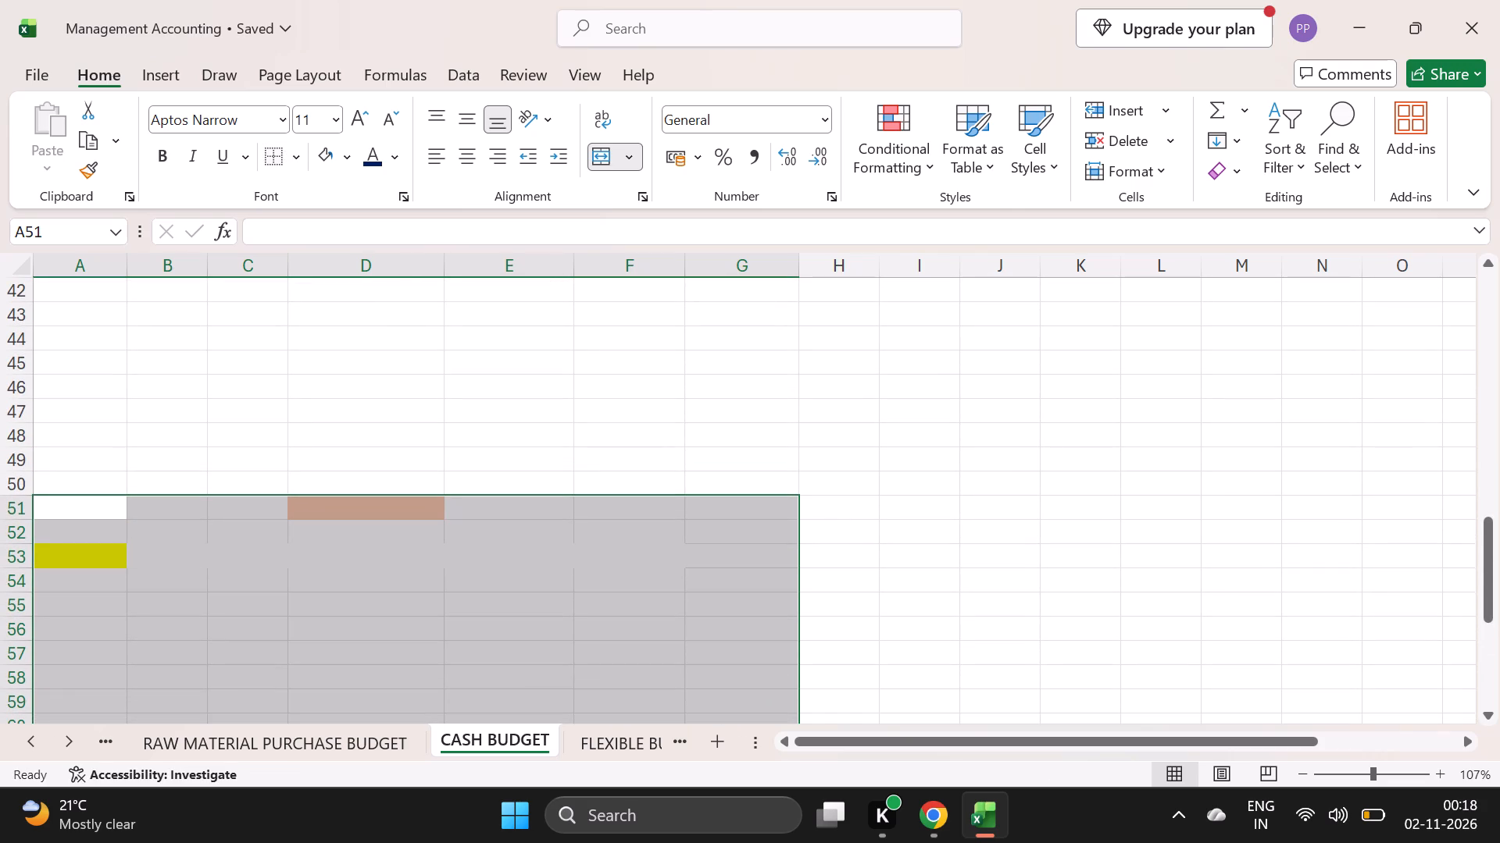
{"action": "left_click", "coordinate": [380, 511]}
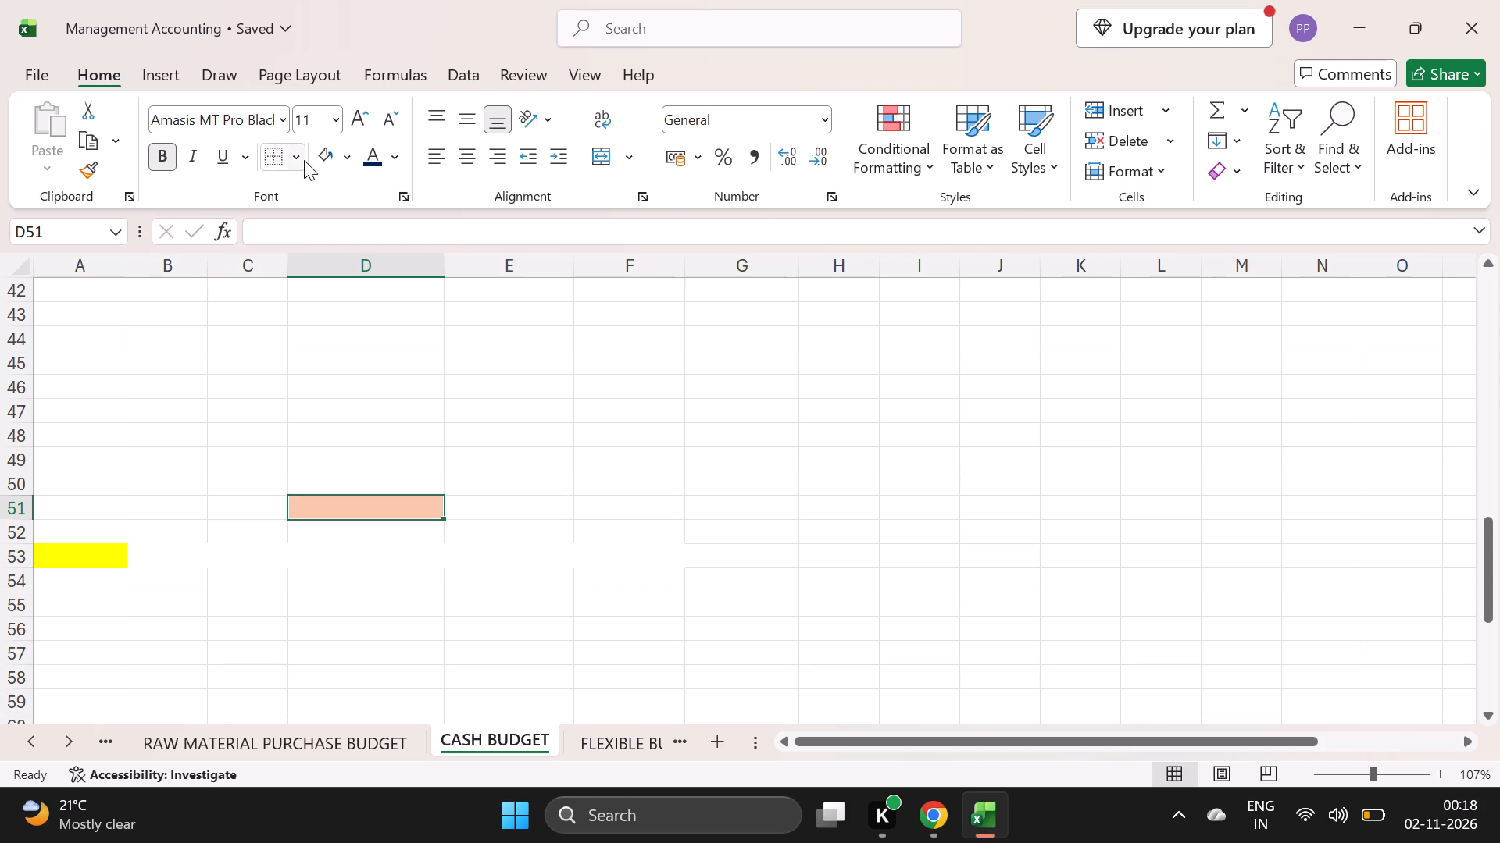
{"action": "left_click", "coordinate": [318, 160]}
{"action": "left_click", "coordinate": [107, 558]}
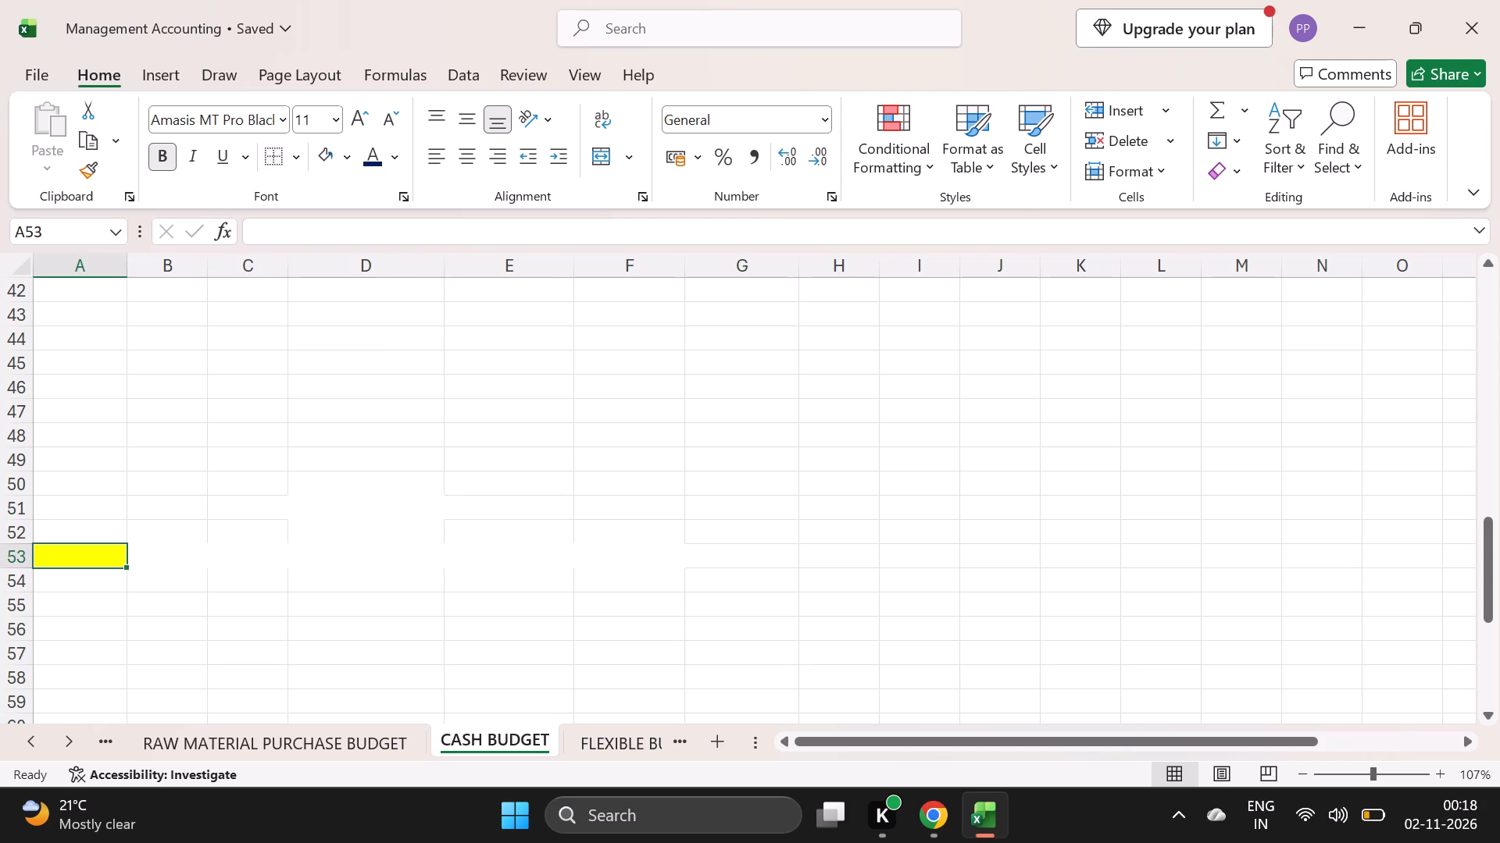
{"action": "left_click", "coordinate": [275, 154]}
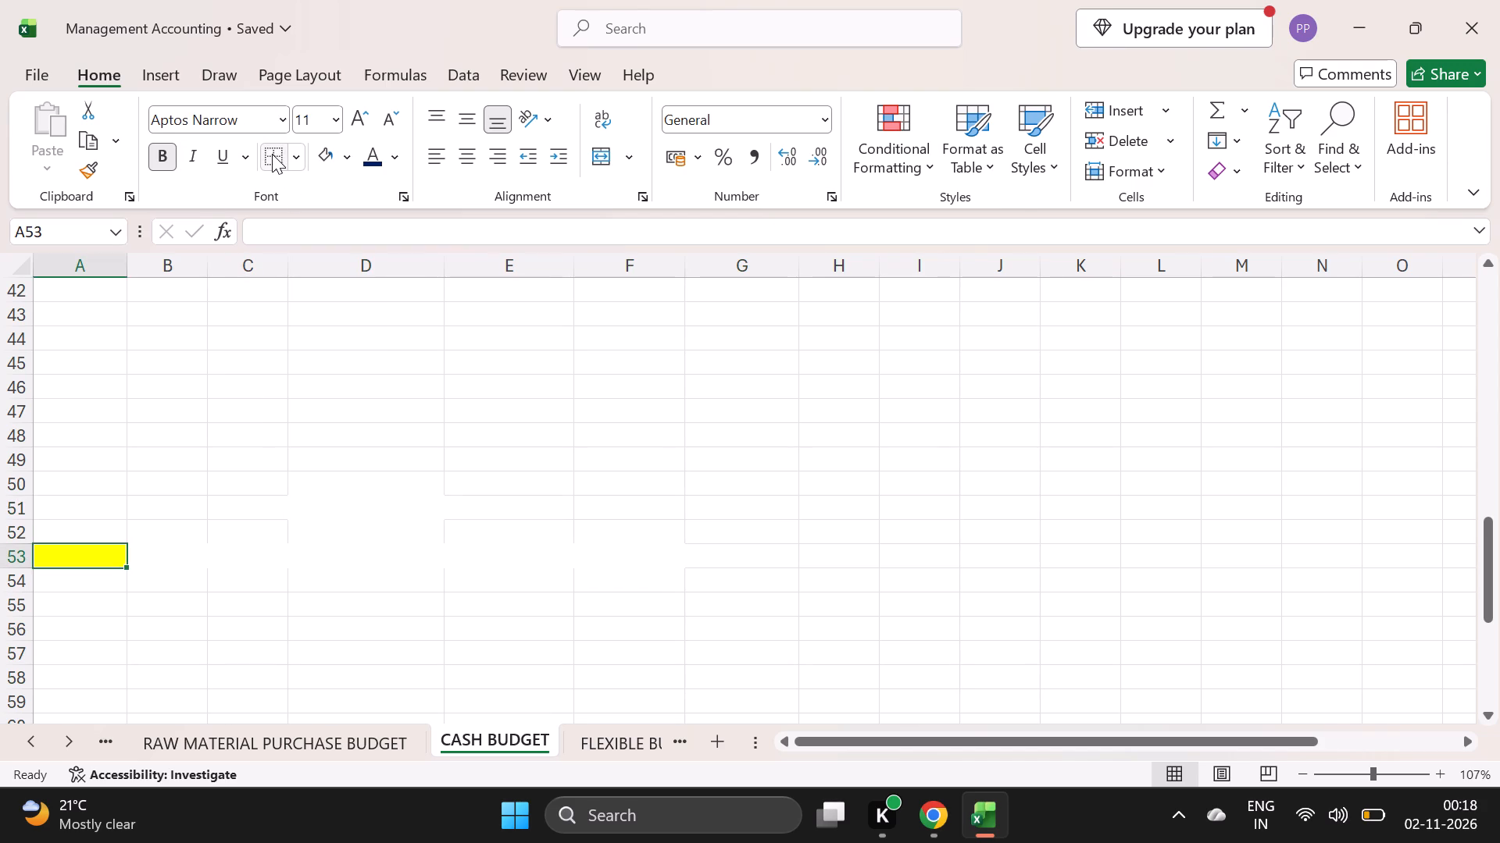
{"action": "left_click", "coordinate": [272, 154]}
{"action": "left_click", "coordinate": [334, 152]}
Save the workbook with the Cash Budget table at the top of its sheet.
{"action": "scroll", "coordinate": [406, 589], "scroll_direction": "up", "scroll_amount": 4}
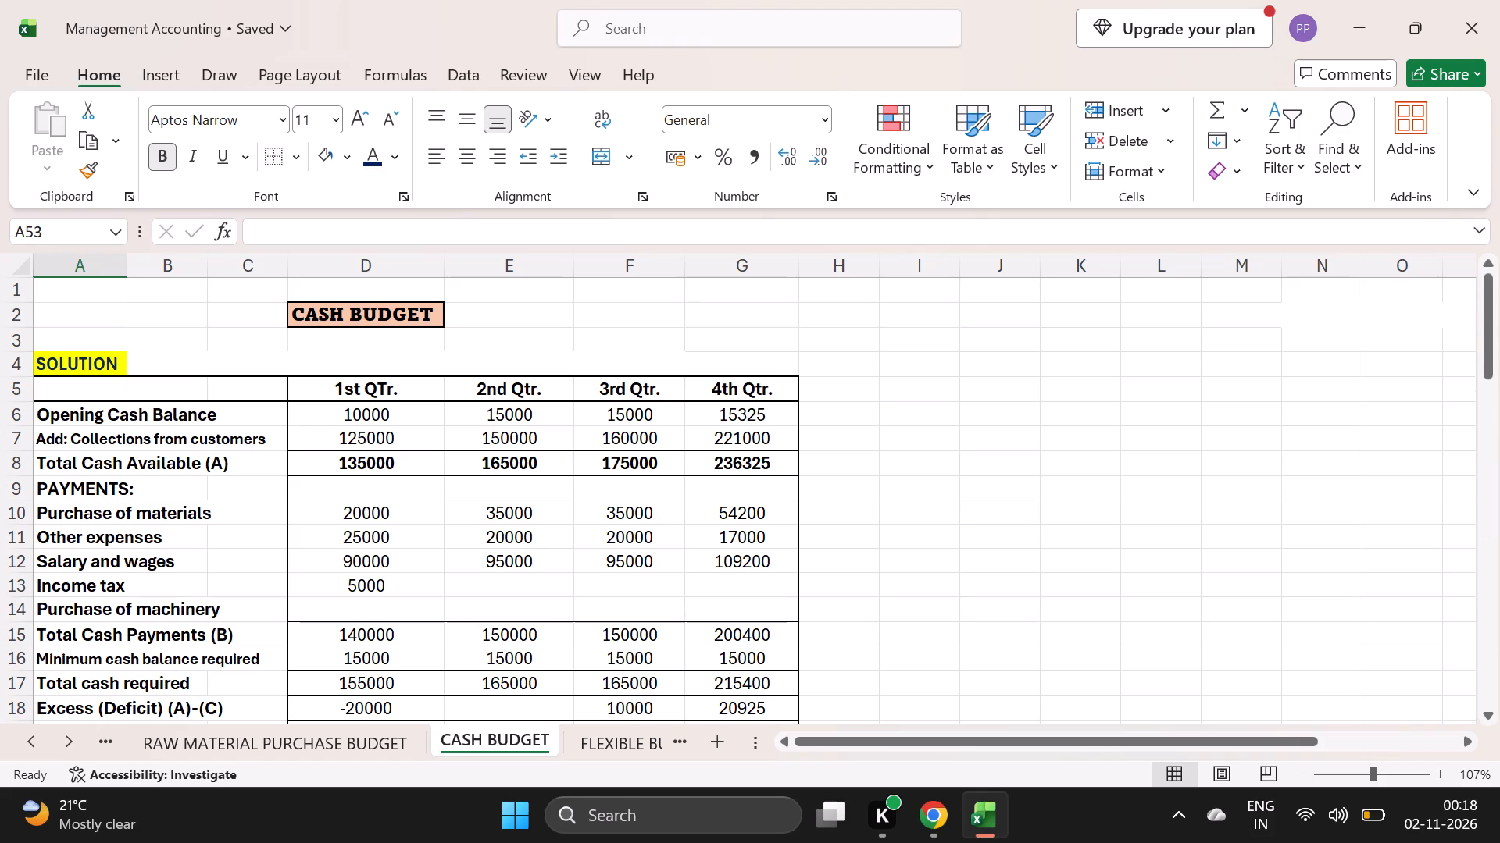
{"action": "key", "text": "ctrl+s"}
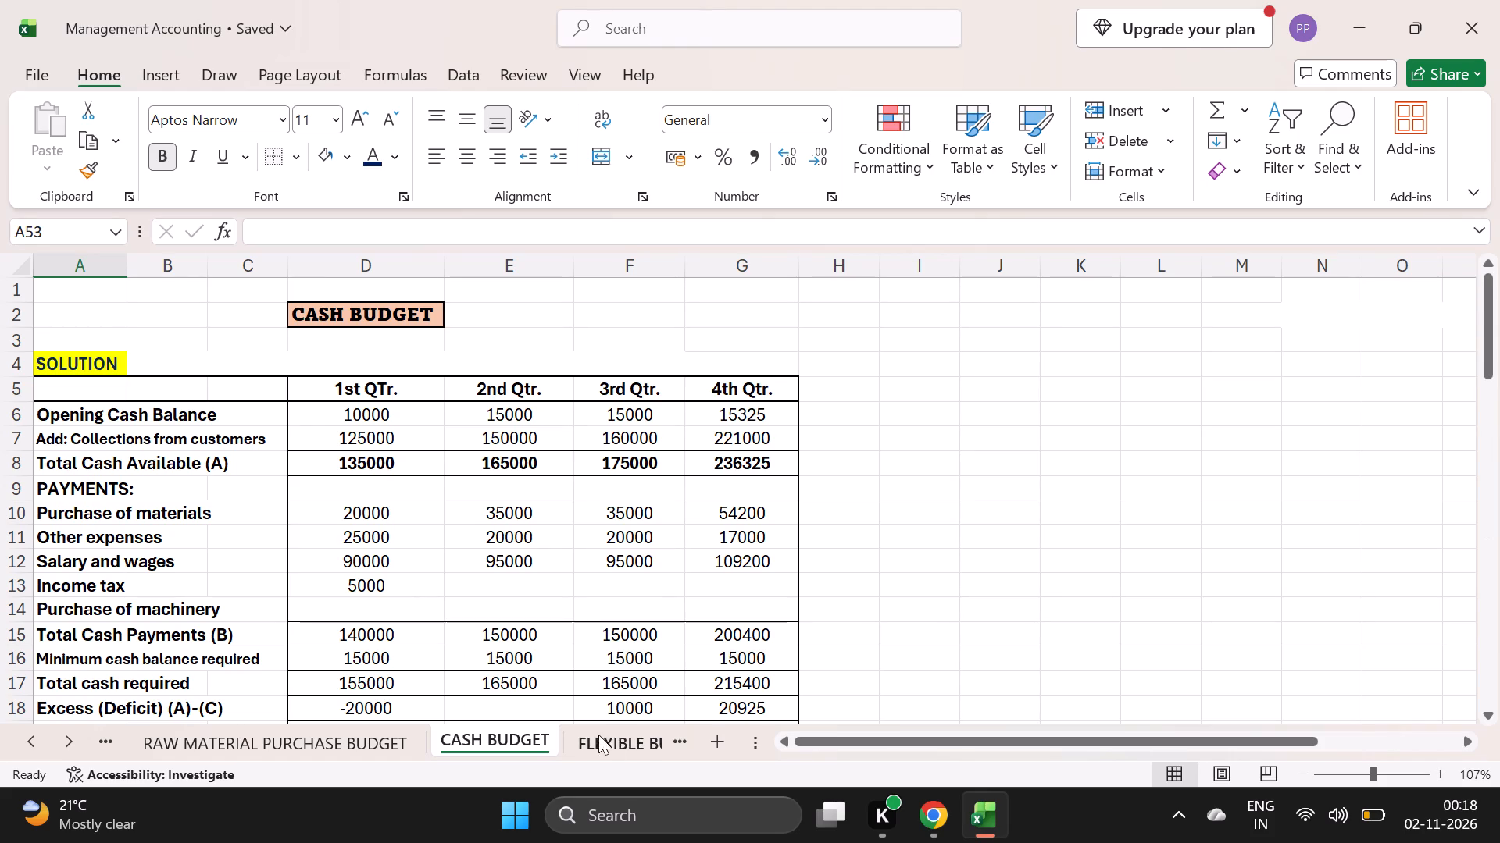
Review the Flexible Budget sheet, and go back through the Cash, Raw Material Purchase and Production Budget sheets to Sales Budget.
{"action": "left_click", "coordinate": [629, 729]}
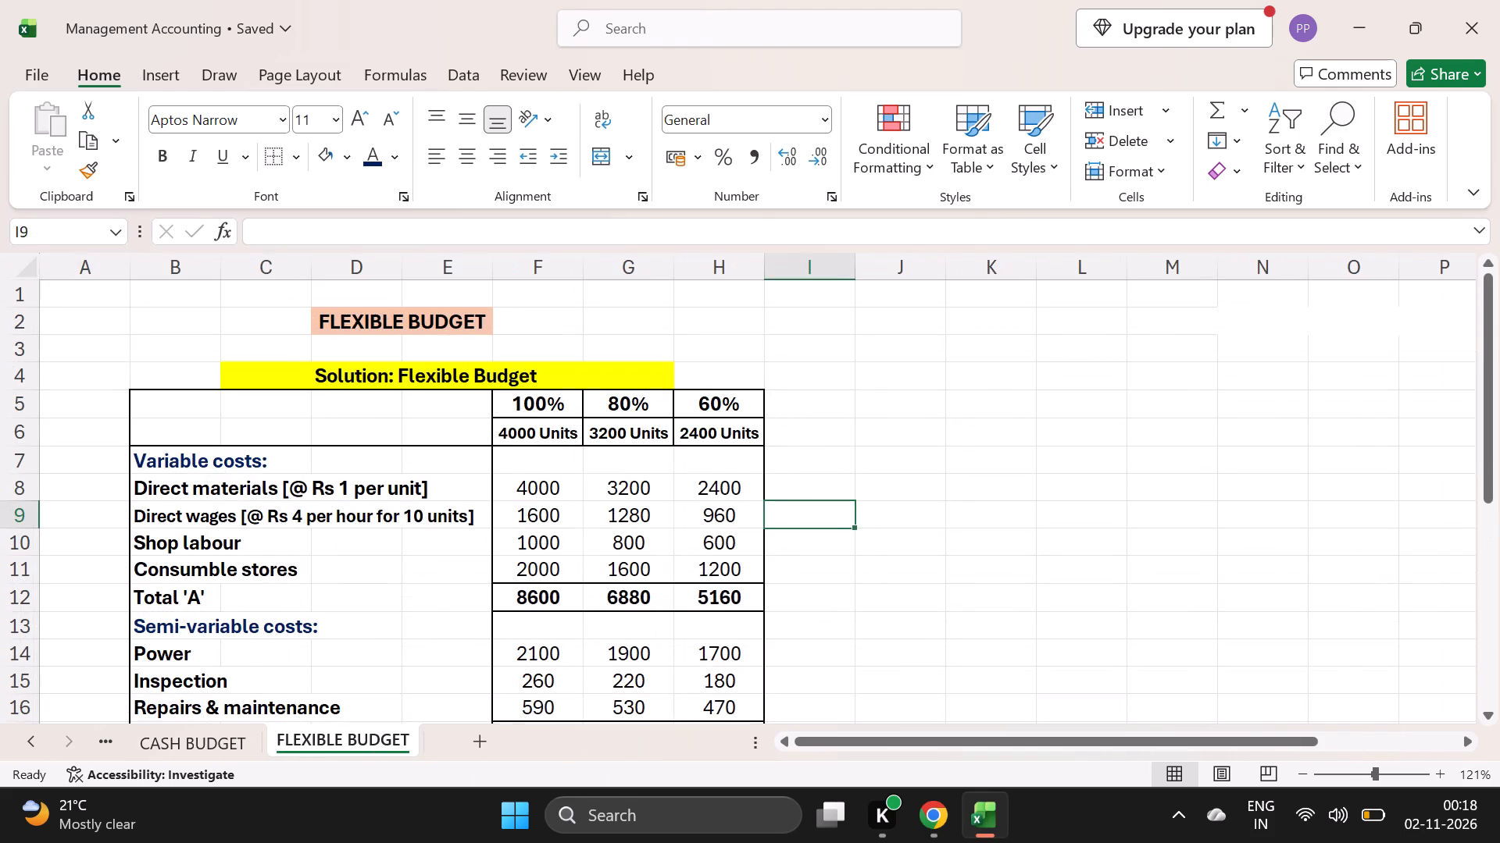
{"action": "scroll", "coordinate": [537, 675], "scroll_direction": "down", "scroll_amount": 1}
{"action": "left_click", "coordinate": [225, 738]}
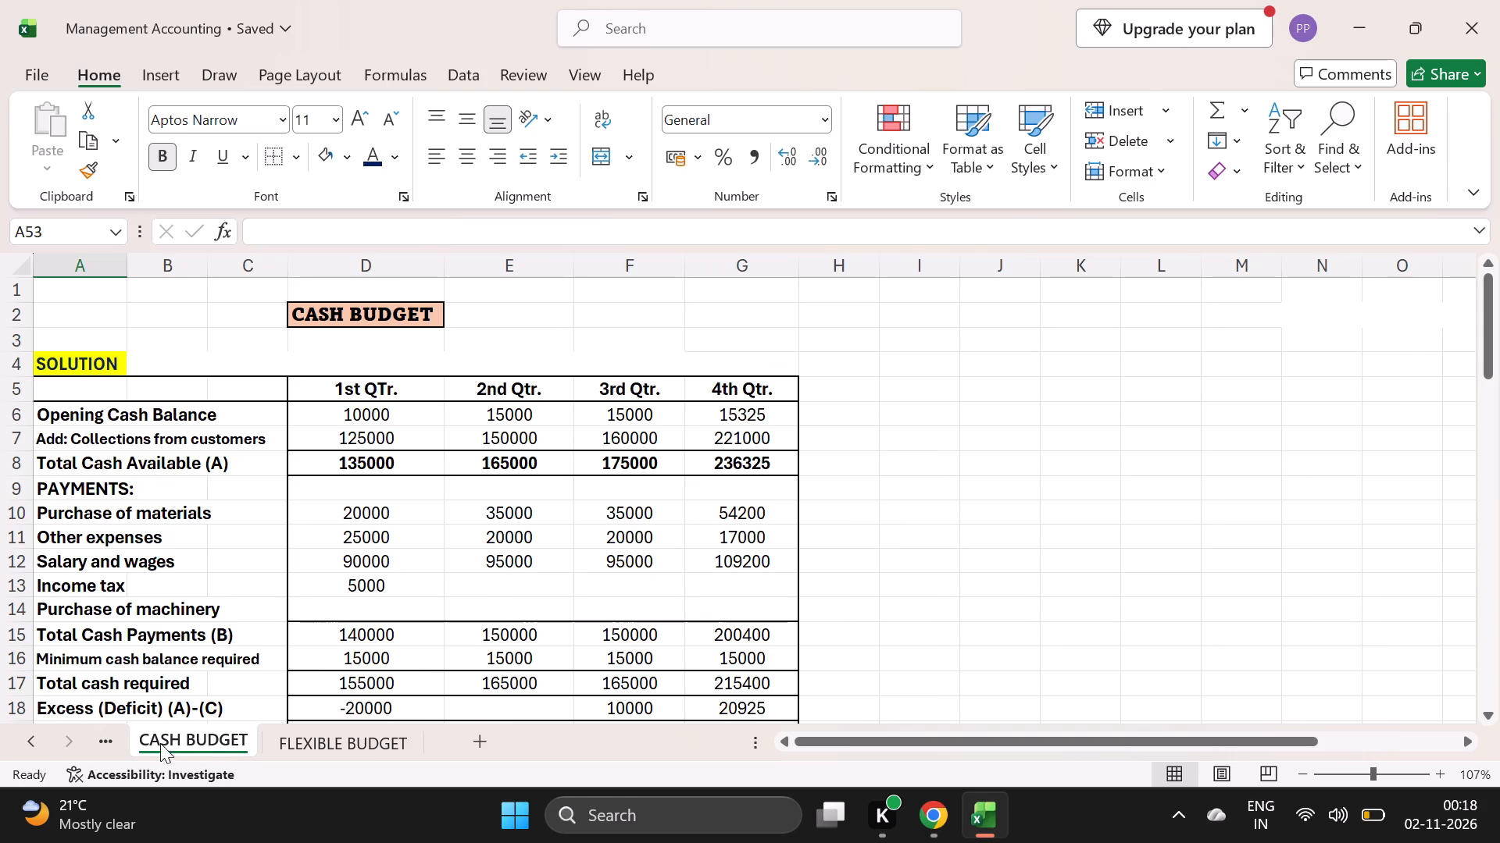
{"action": "left_click", "coordinate": [102, 739]}
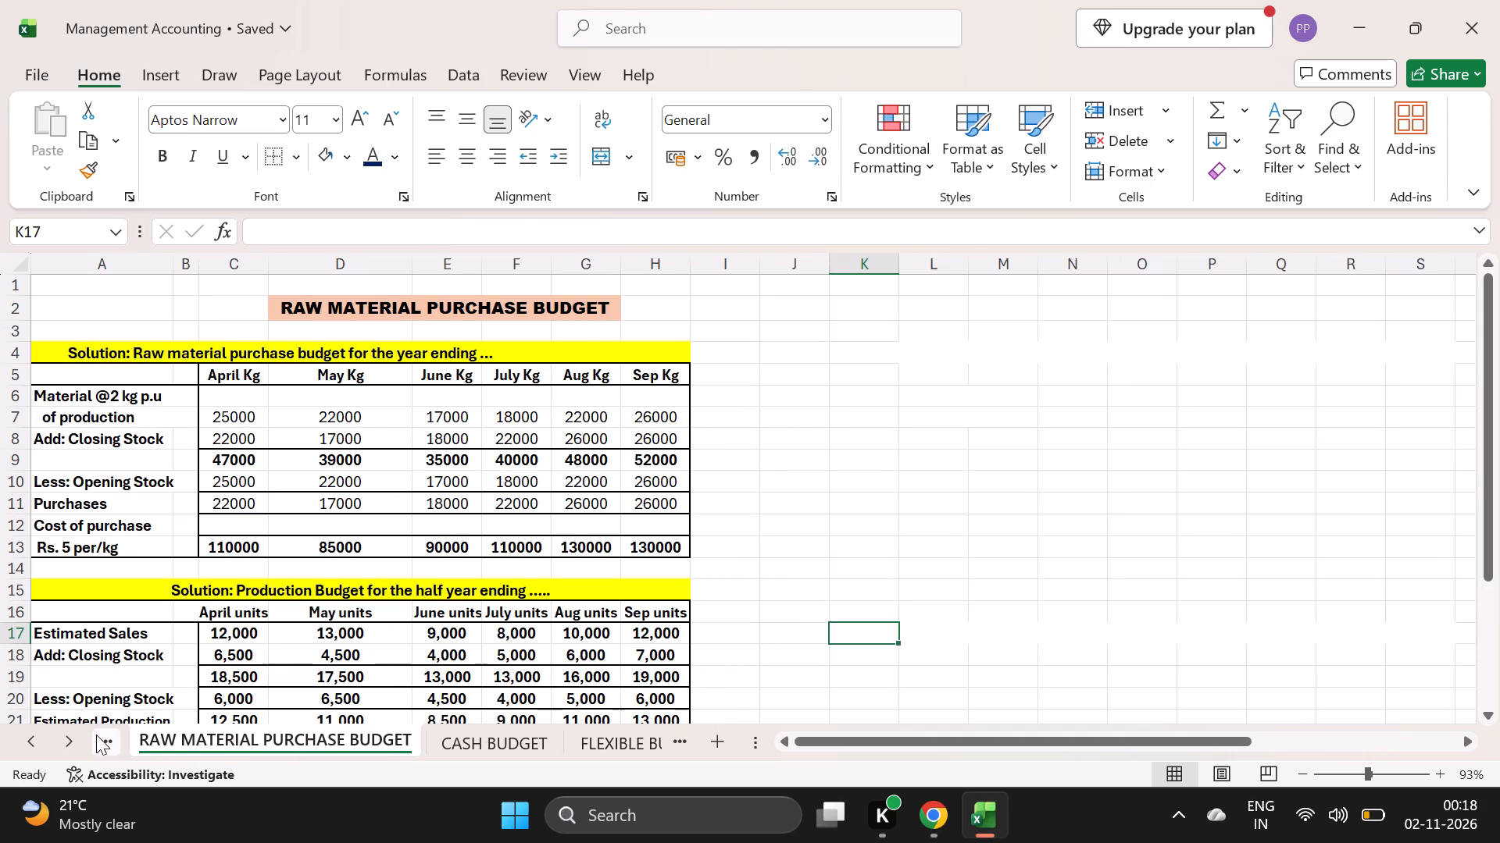
{"action": "left_click", "coordinate": [108, 741]}
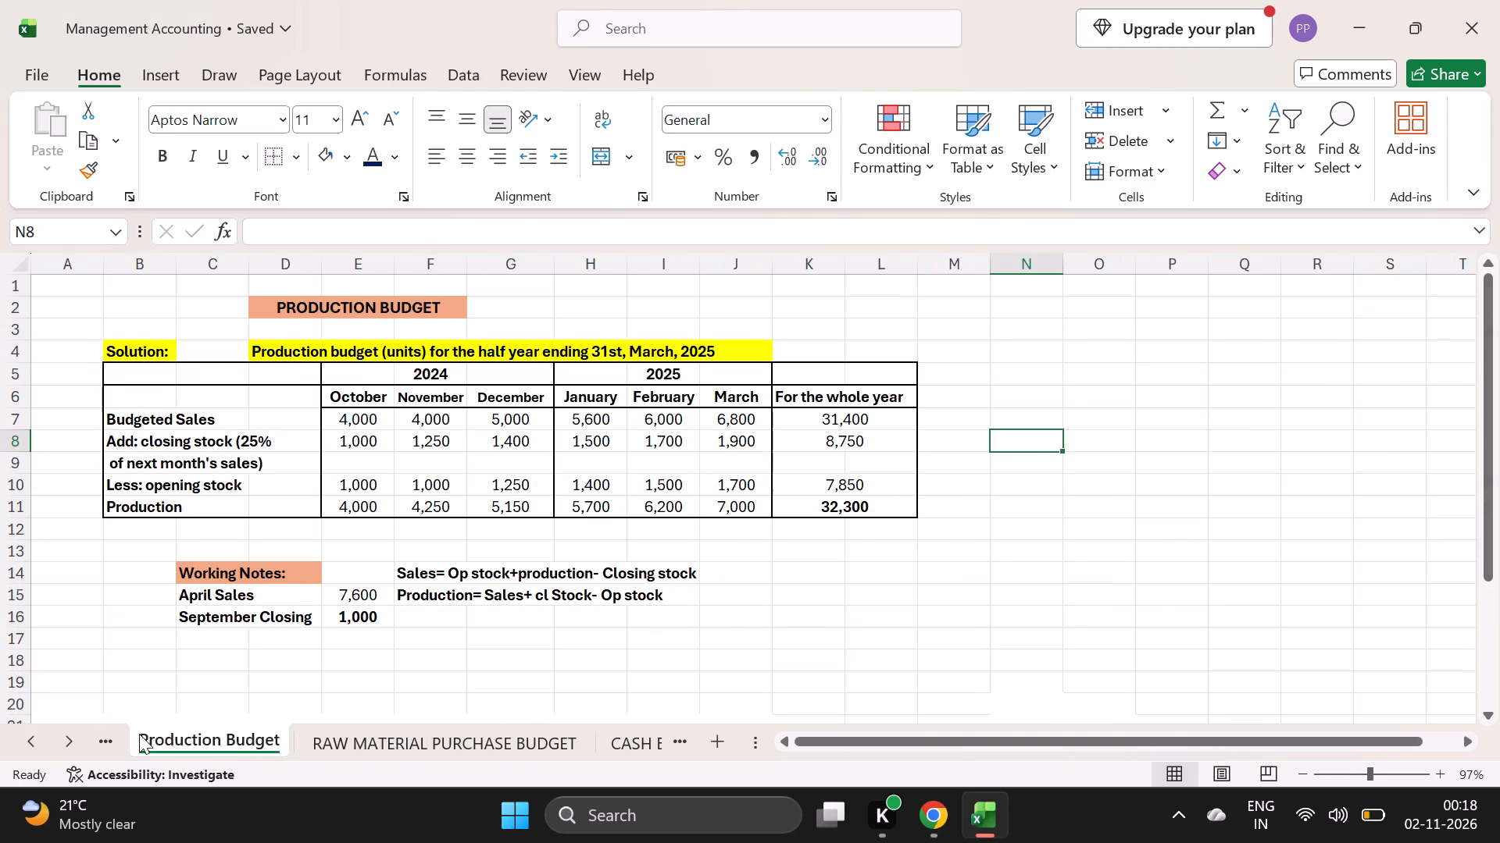
{"action": "scroll", "coordinate": [352, 642], "scroll_direction": "down", "scroll_amount": 1}
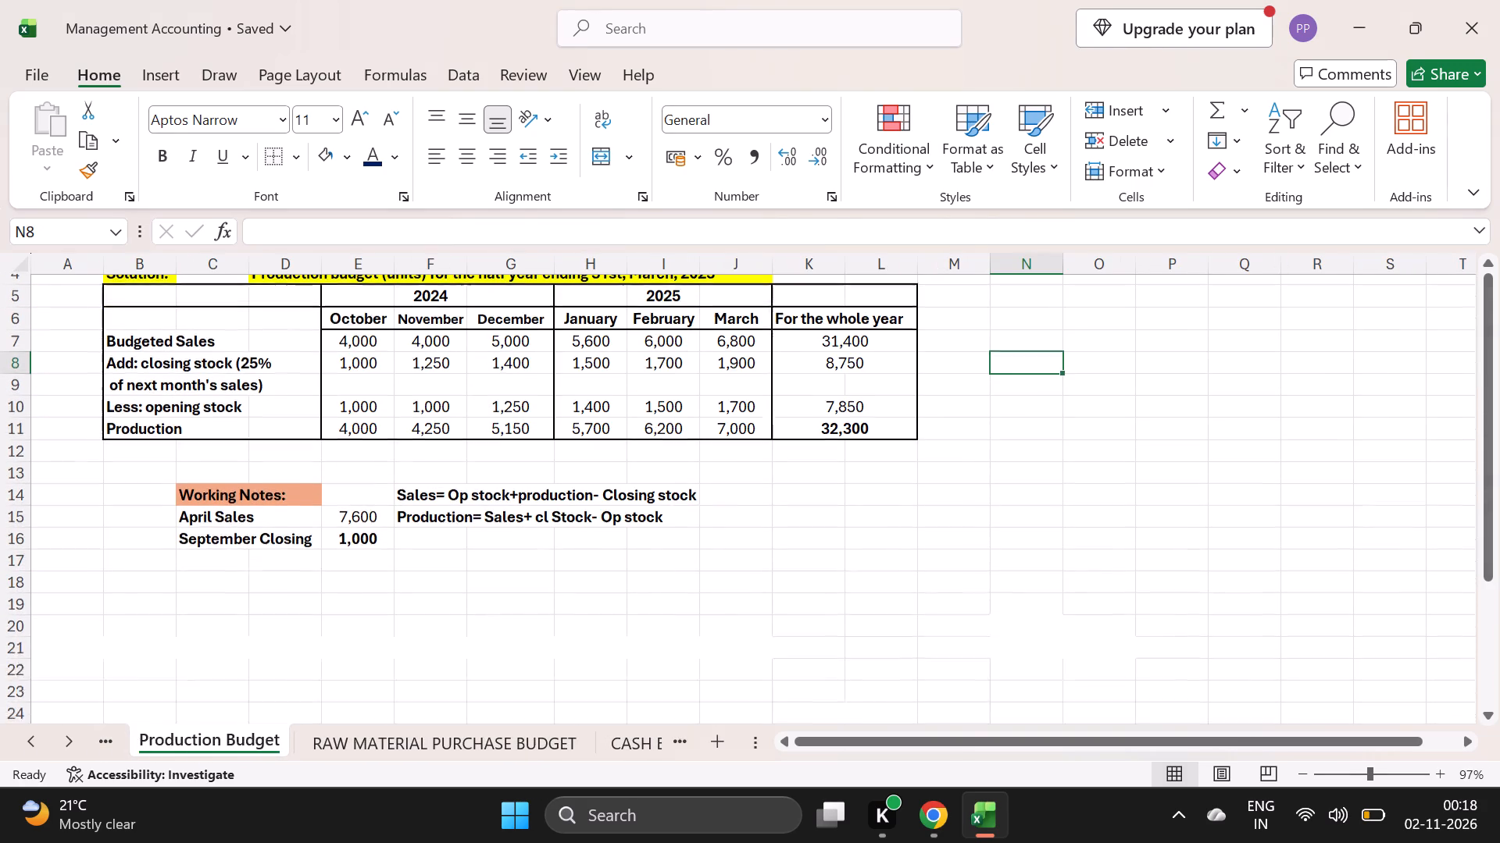
{"action": "scroll", "coordinate": [352, 642], "scroll_direction": "down", "scroll_amount": 2}
{"action": "scroll", "coordinate": [352, 642], "scroll_direction": "up", "scroll_amount": 2}
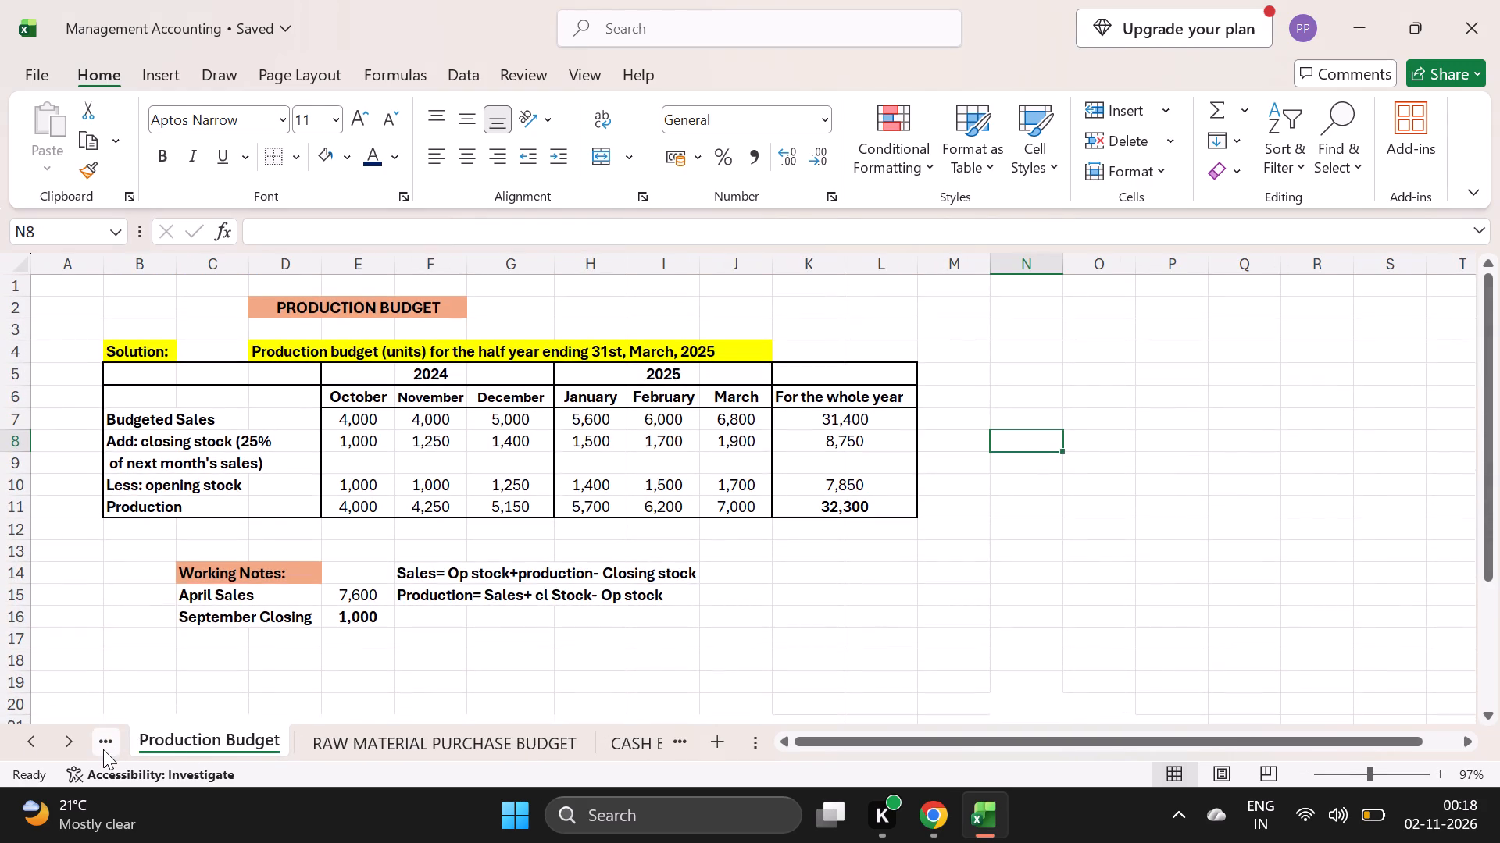
{"action": "left_click", "coordinate": [103, 749]}
{"action": "scroll", "coordinate": [315, 645], "scroll_direction": "up", "scroll_amount": 1}
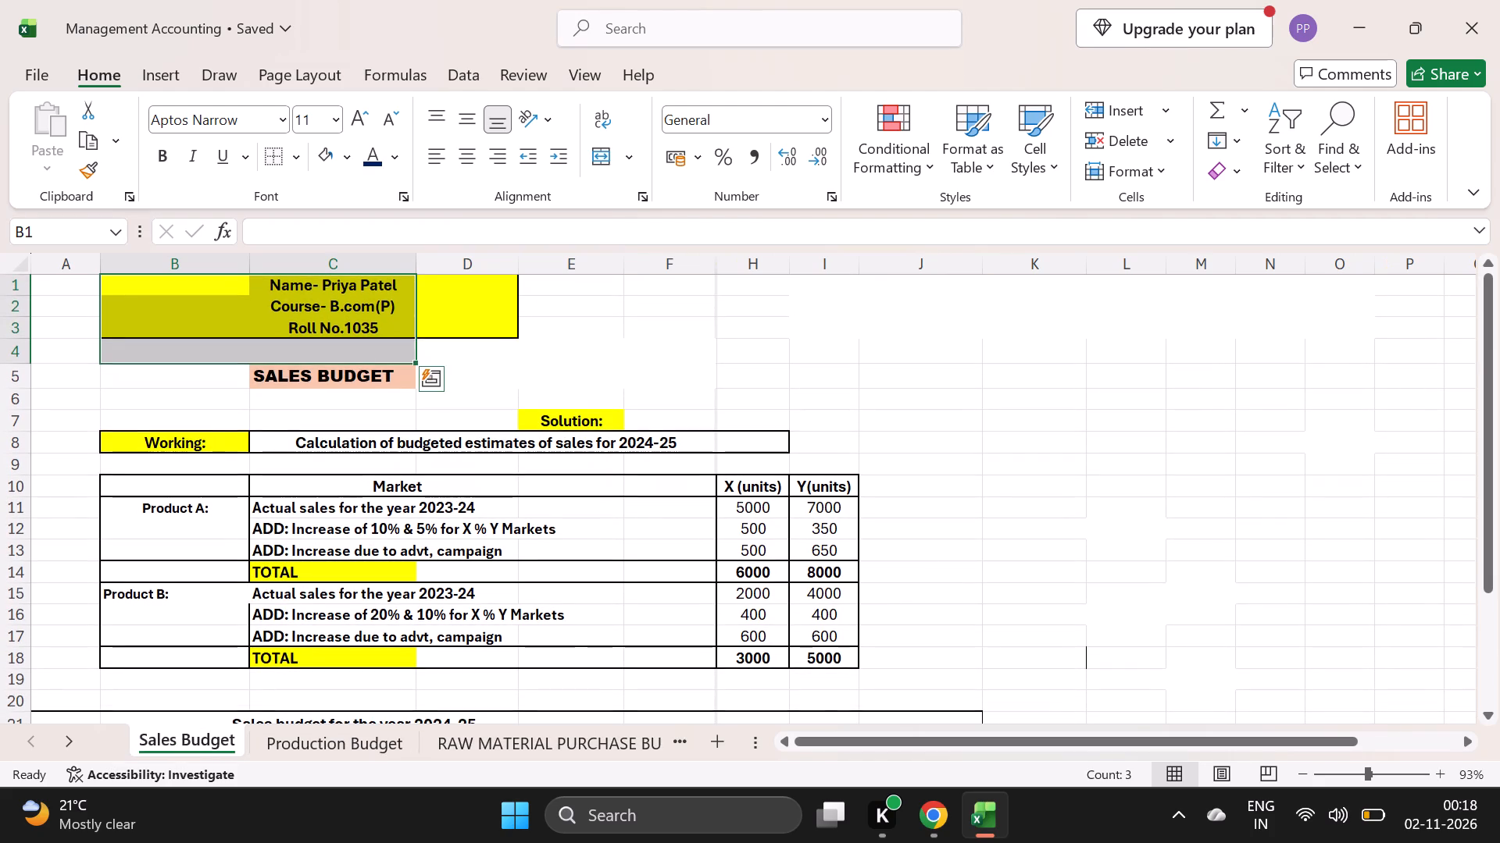
{"action": "left_click", "coordinate": [621, 340]}
{"action": "scroll", "coordinate": [621, 340], "scroll_direction": "down", "scroll_amount": 3}
{"action": "scroll", "coordinate": [621, 340], "scroll_direction": "up", "scroll_amount": 2}
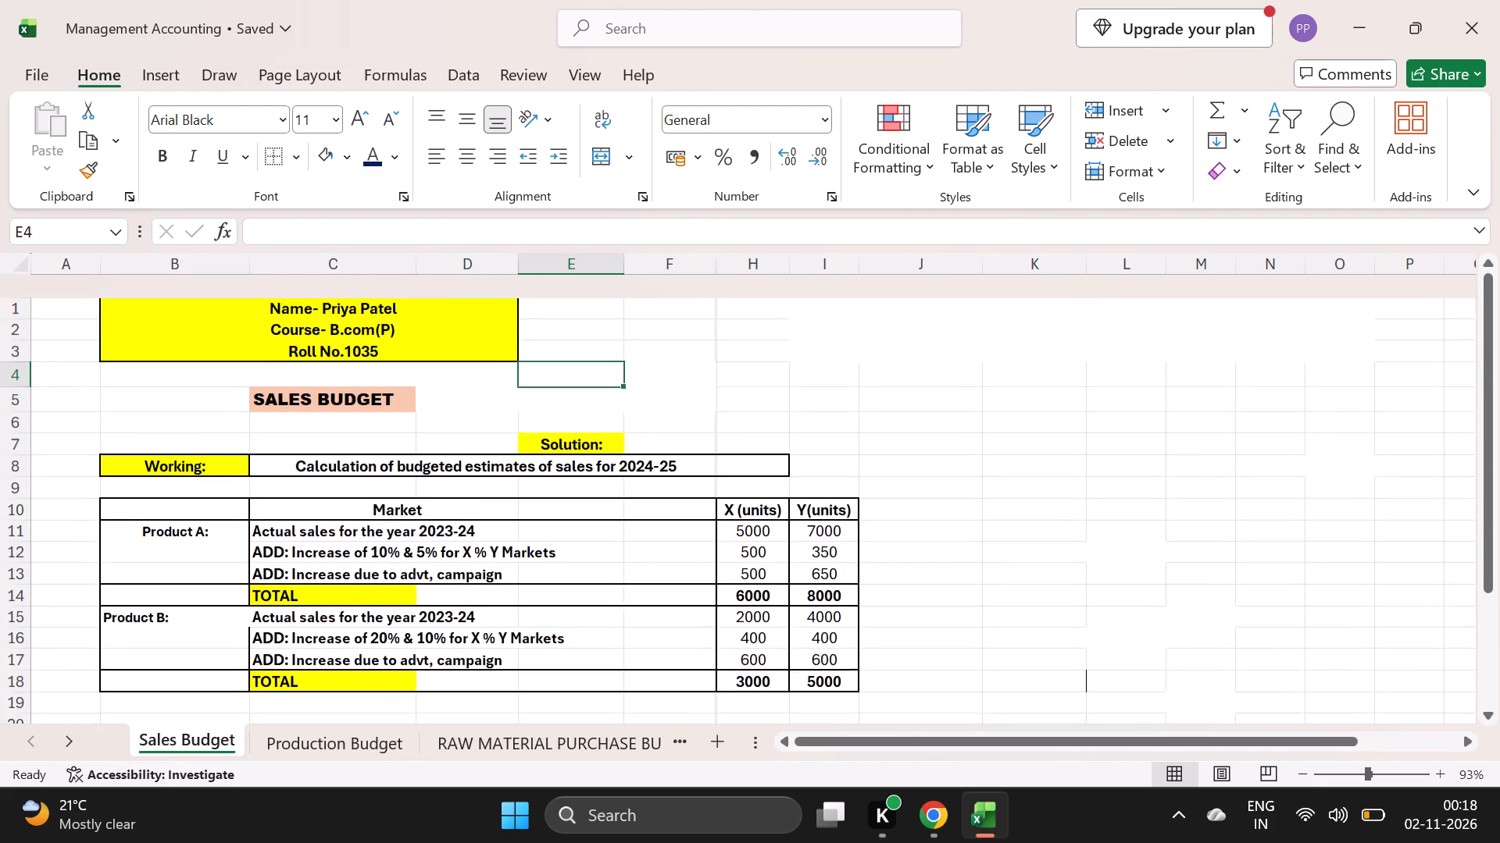
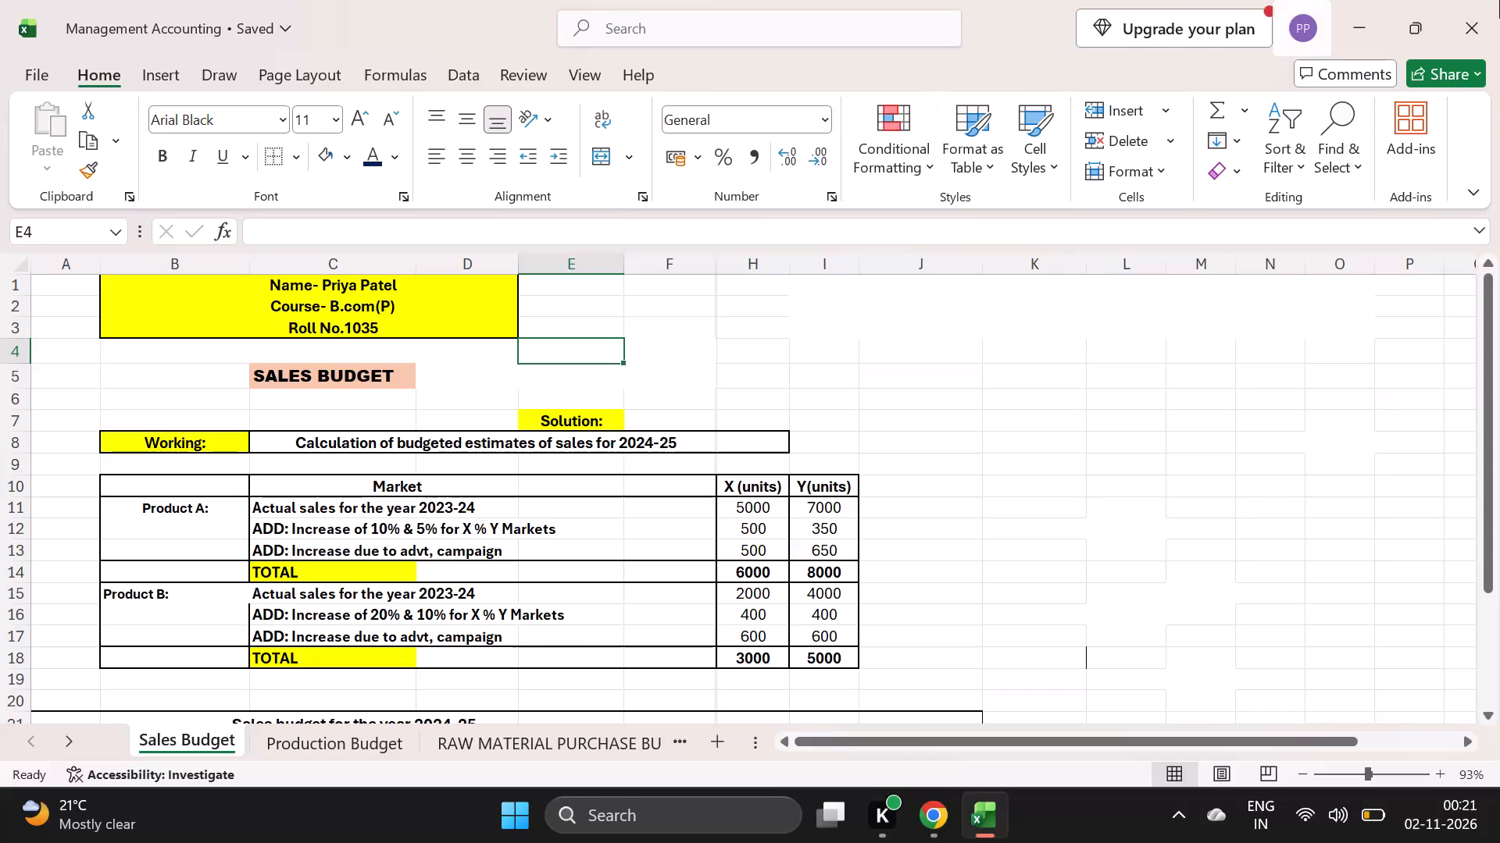
Close the saved Management Accounting workbook.
{"action": "left_click", "coordinate": [1455, 15]}
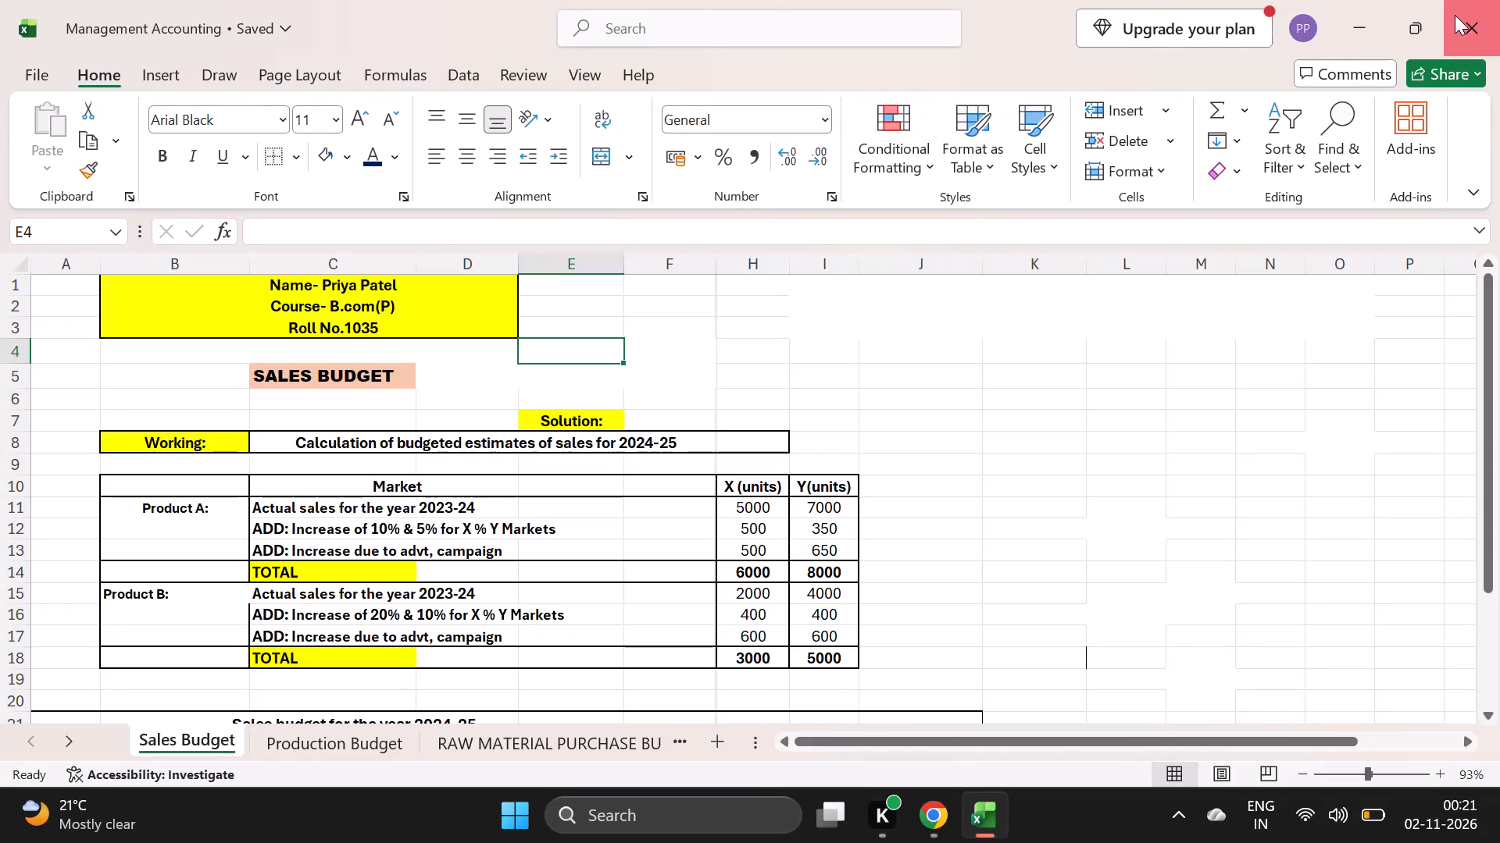